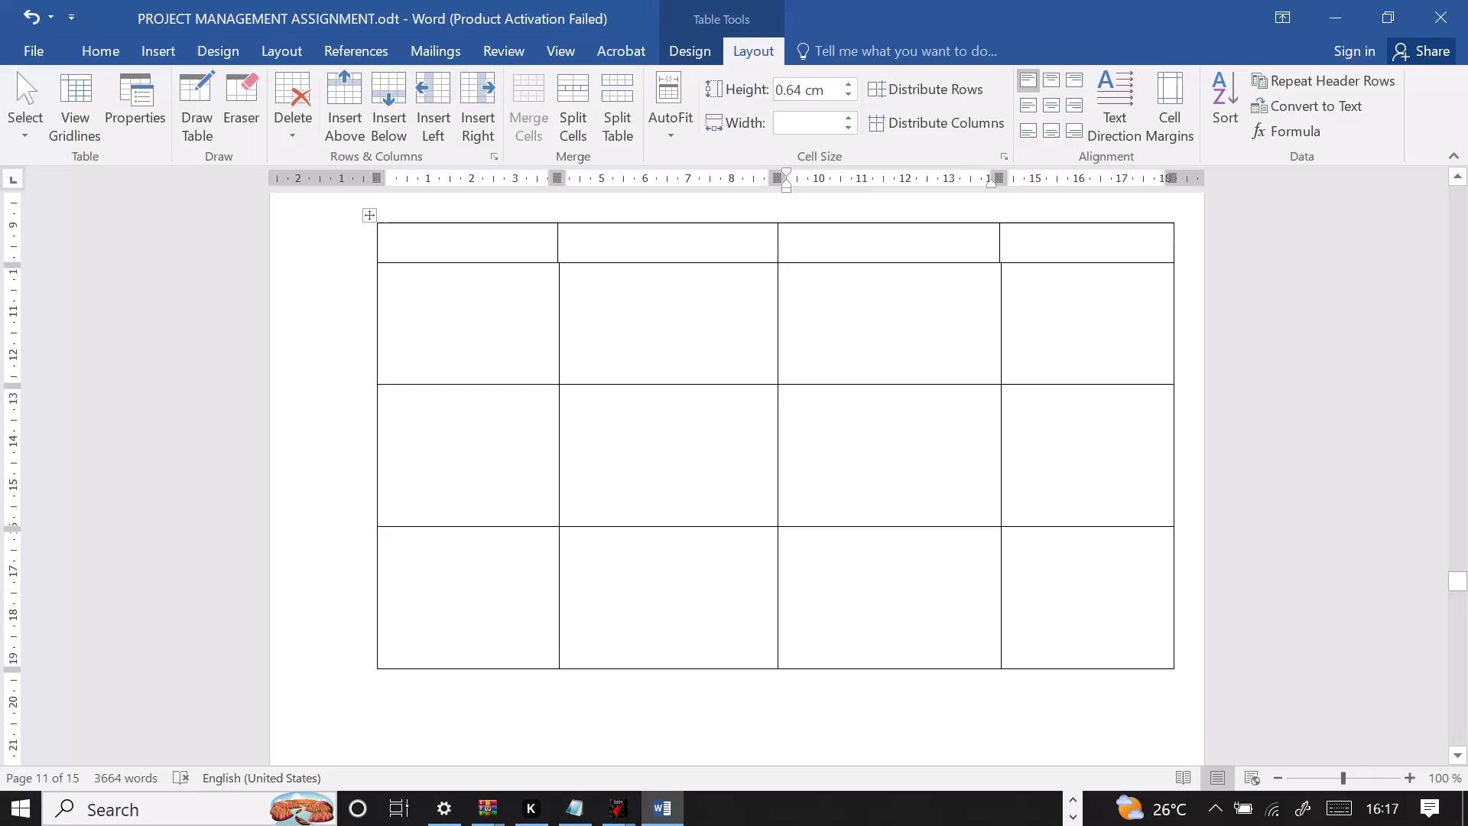
Enter "Evaluation criterion" as the first column's heading in the empty four-column table.
{"action": "scroll", "coordinate": [1467, 289], "scroll_direction": "up", "scroll_amount": 1}
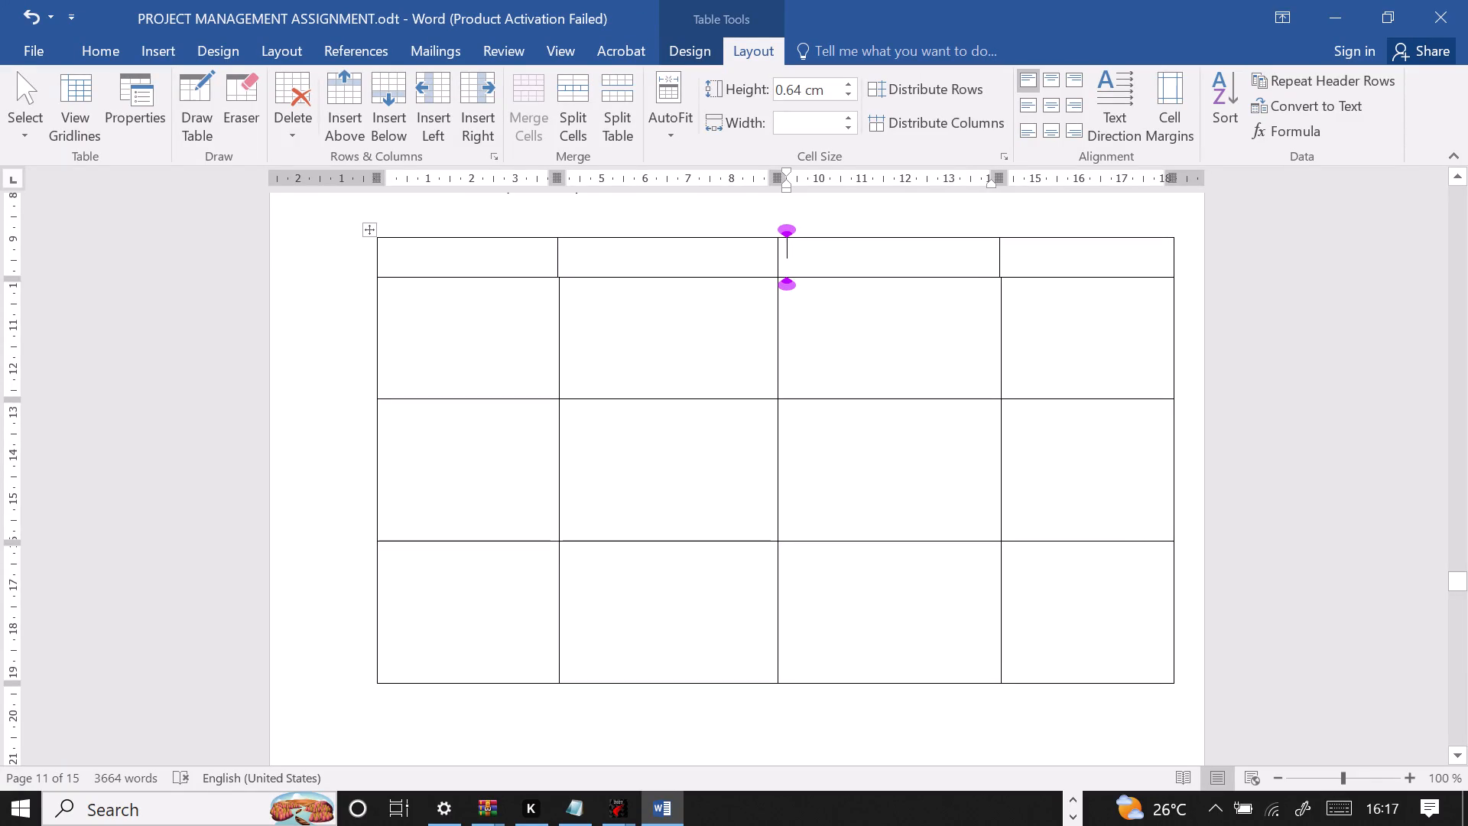
{"action": "left_click", "coordinate": [455, 246]}
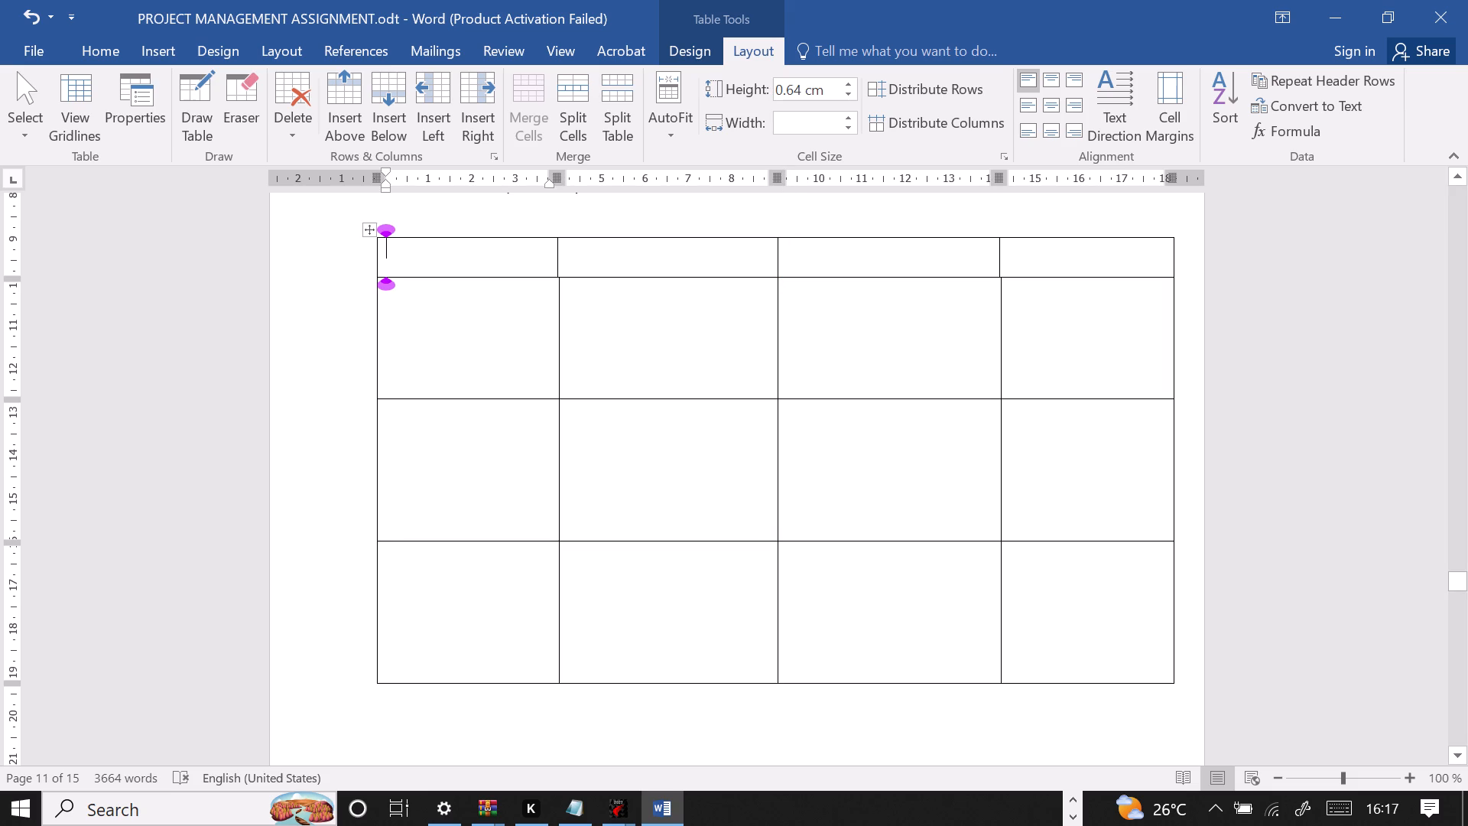
{"action": "key", "text": "e"}
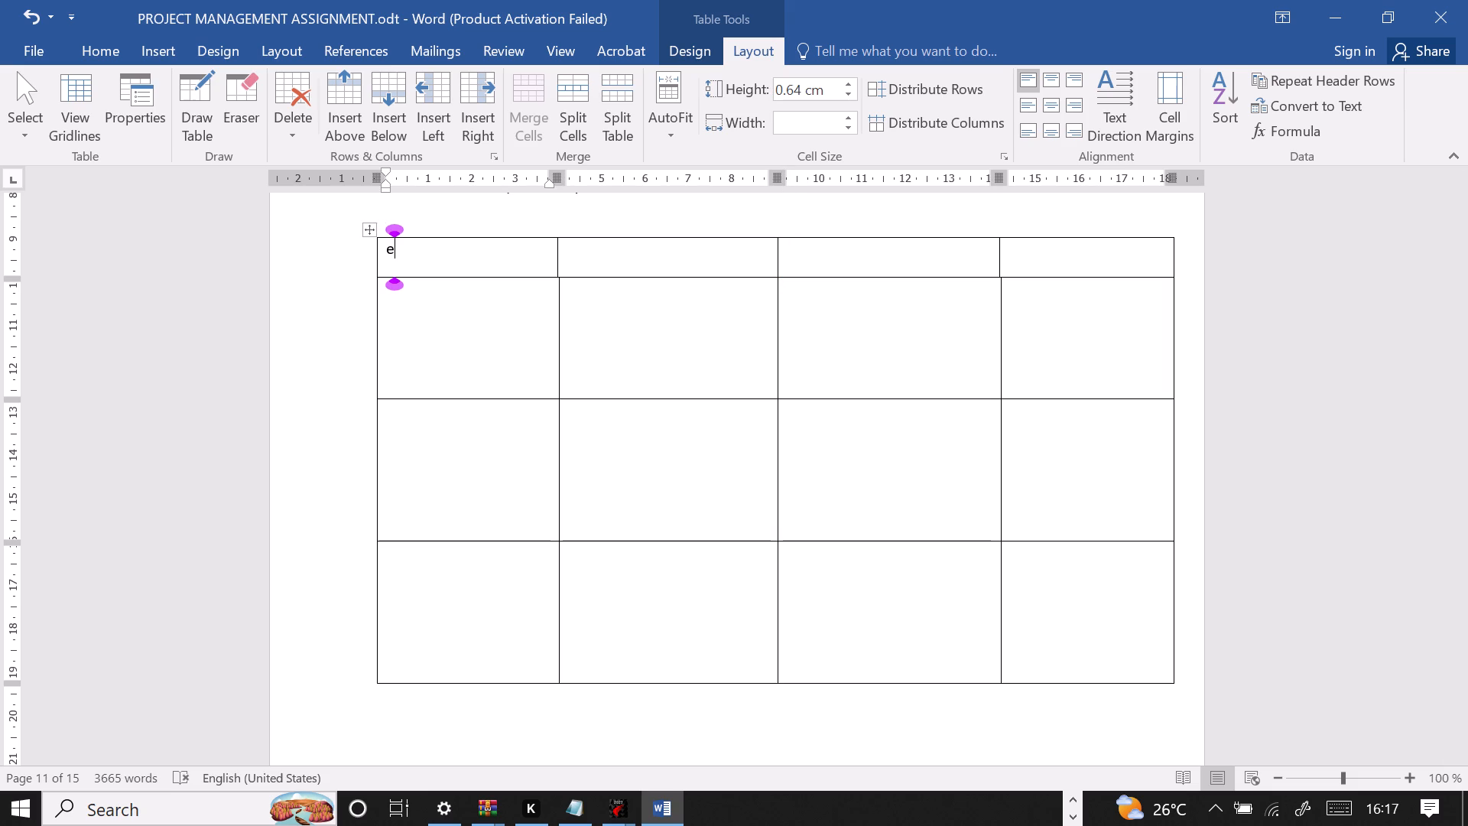
{"action": "key", "text": "BackSpace"}
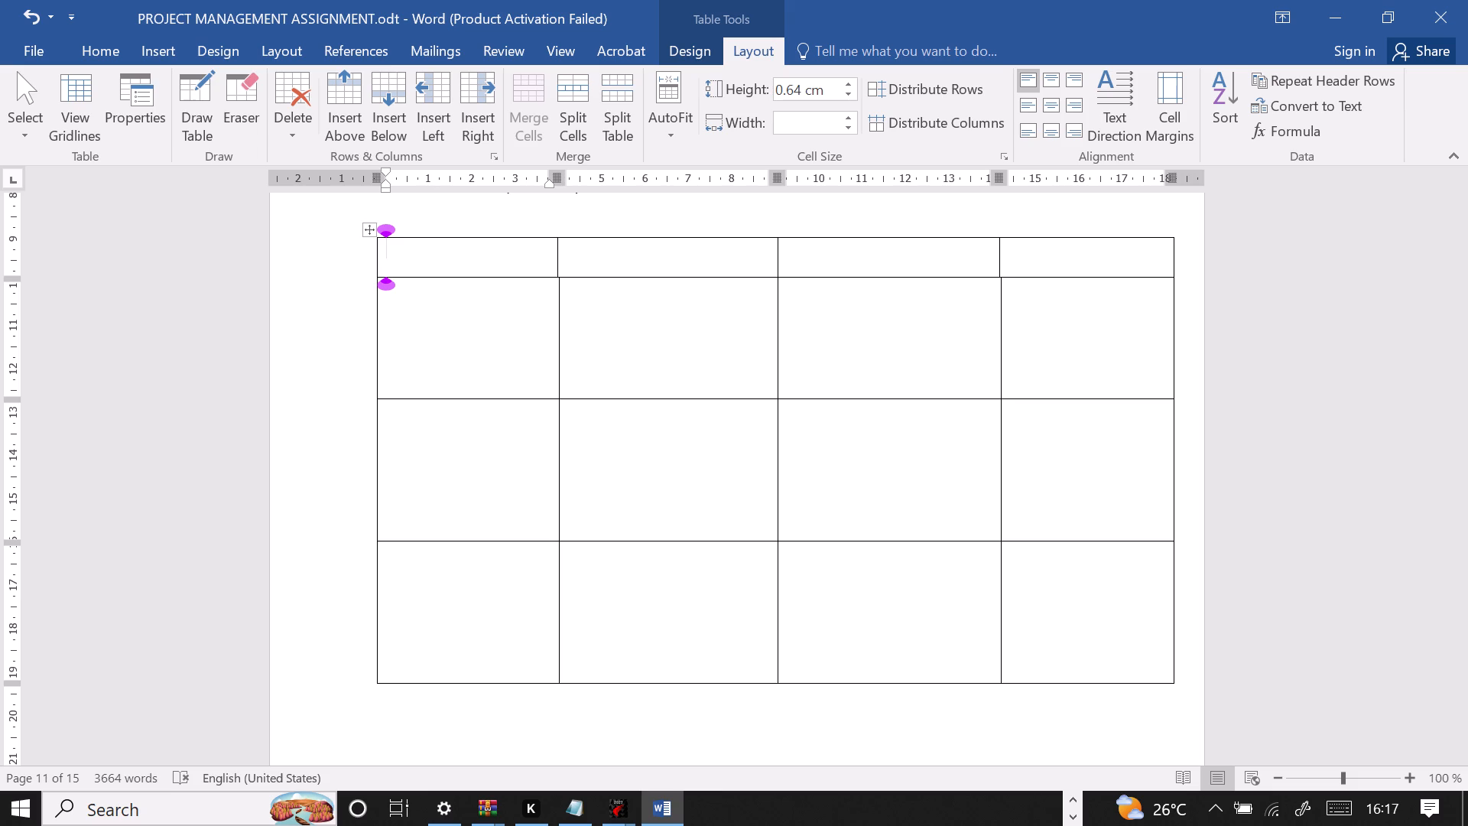
{"action": "key", "text": "e"}
{"action": "type", "text": "valuatio"}
{"action": "type", "text": "n"}
{"action": "key", "text": "space"}
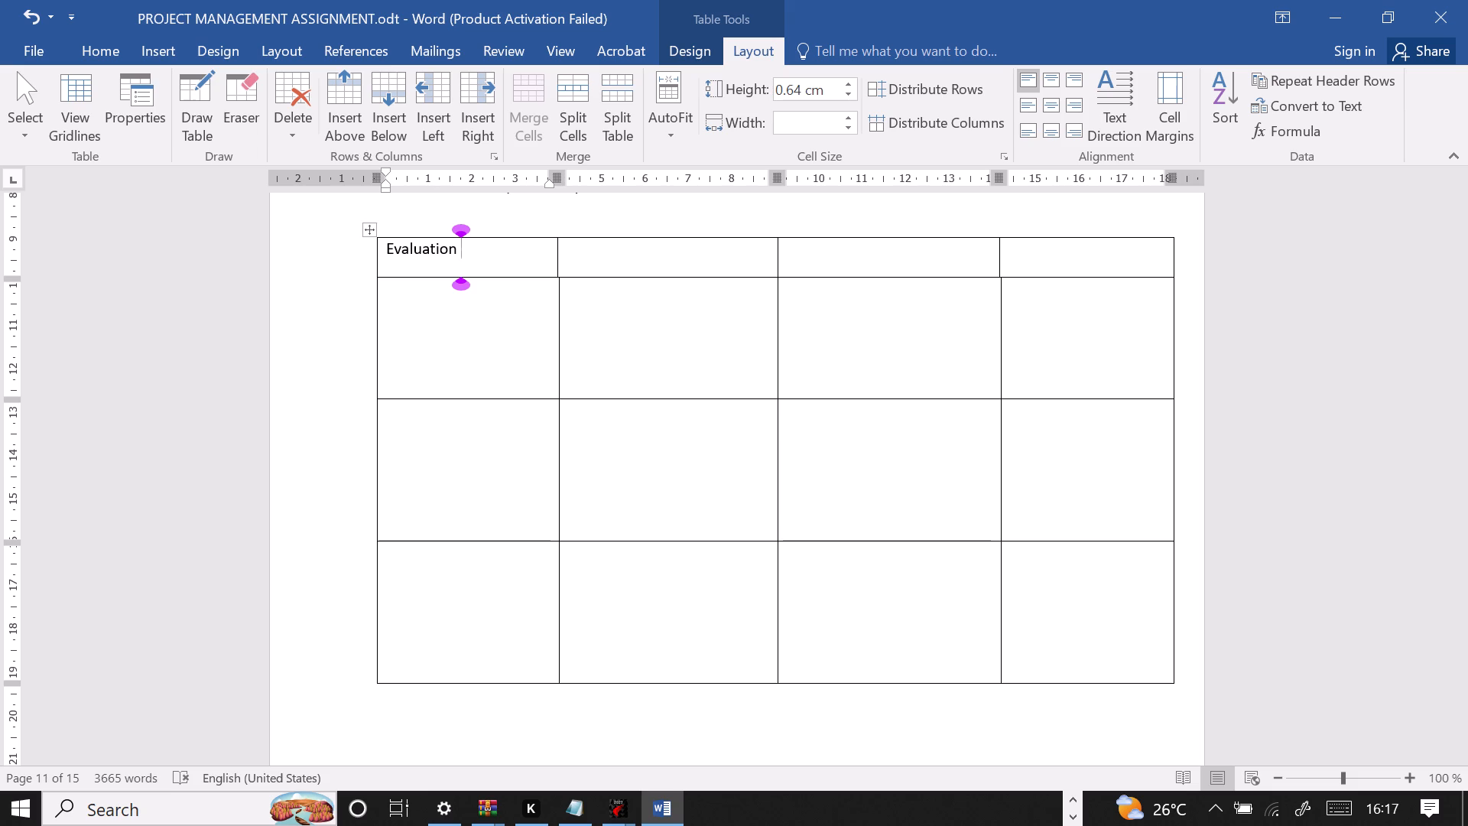
{"action": "type", "text": "criterion"}
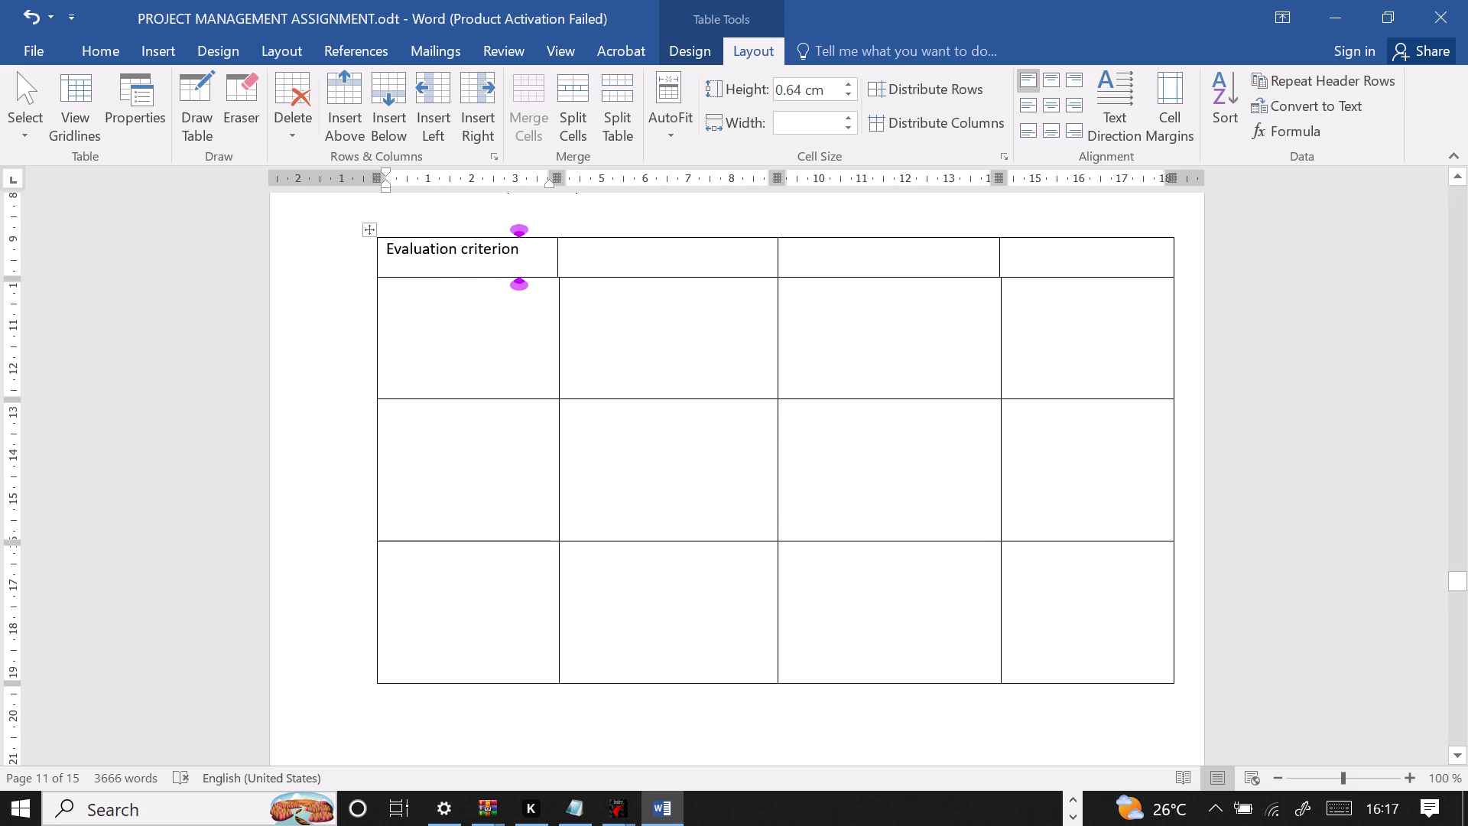
Enter "Option 1;mixed pumps" as the second column's heading in the table's first row.
{"action": "left_click", "coordinate": [588, 259]}
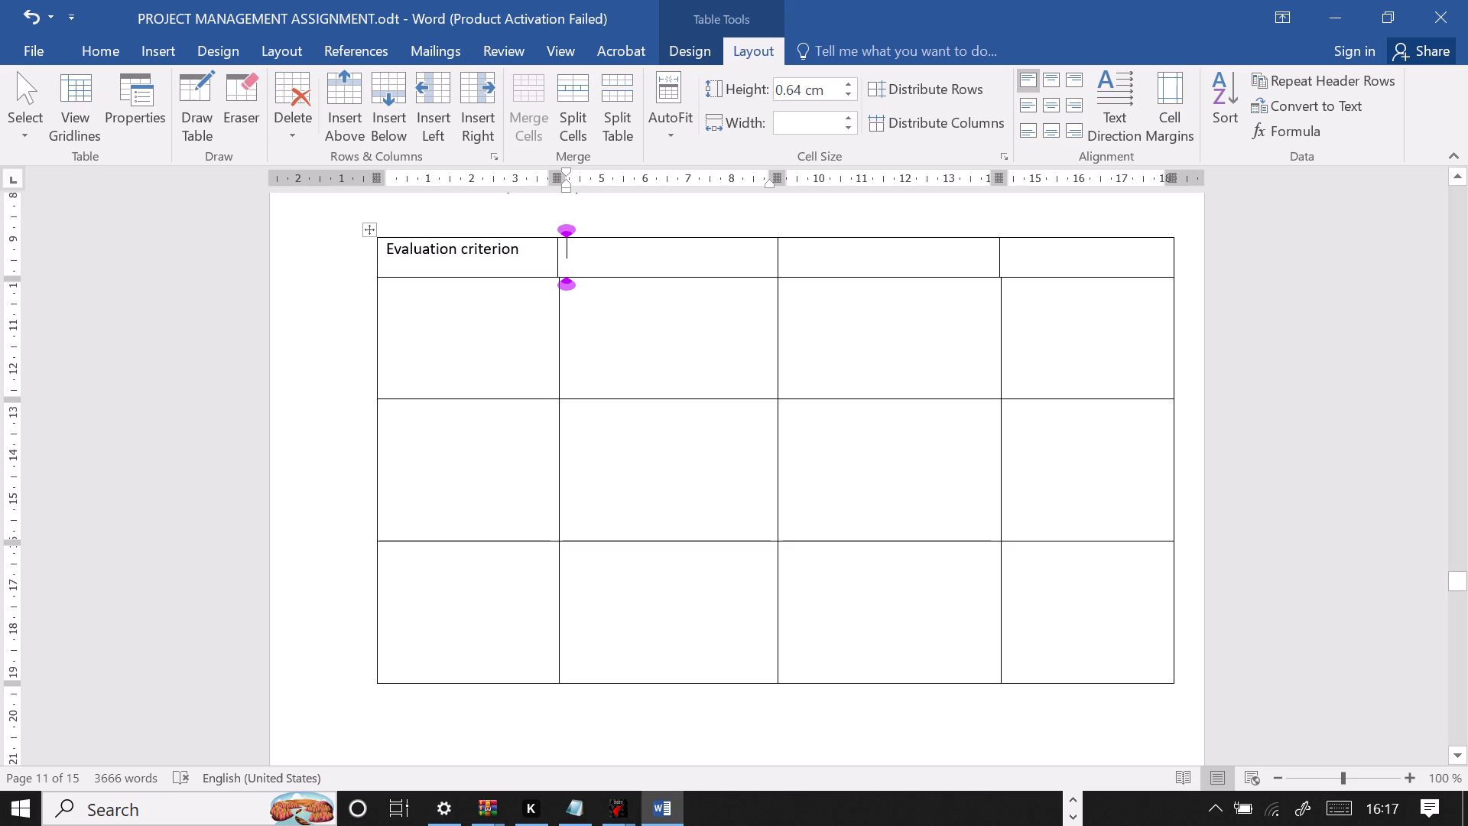
{"action": "left_click", "coordinate": [575, 242]}
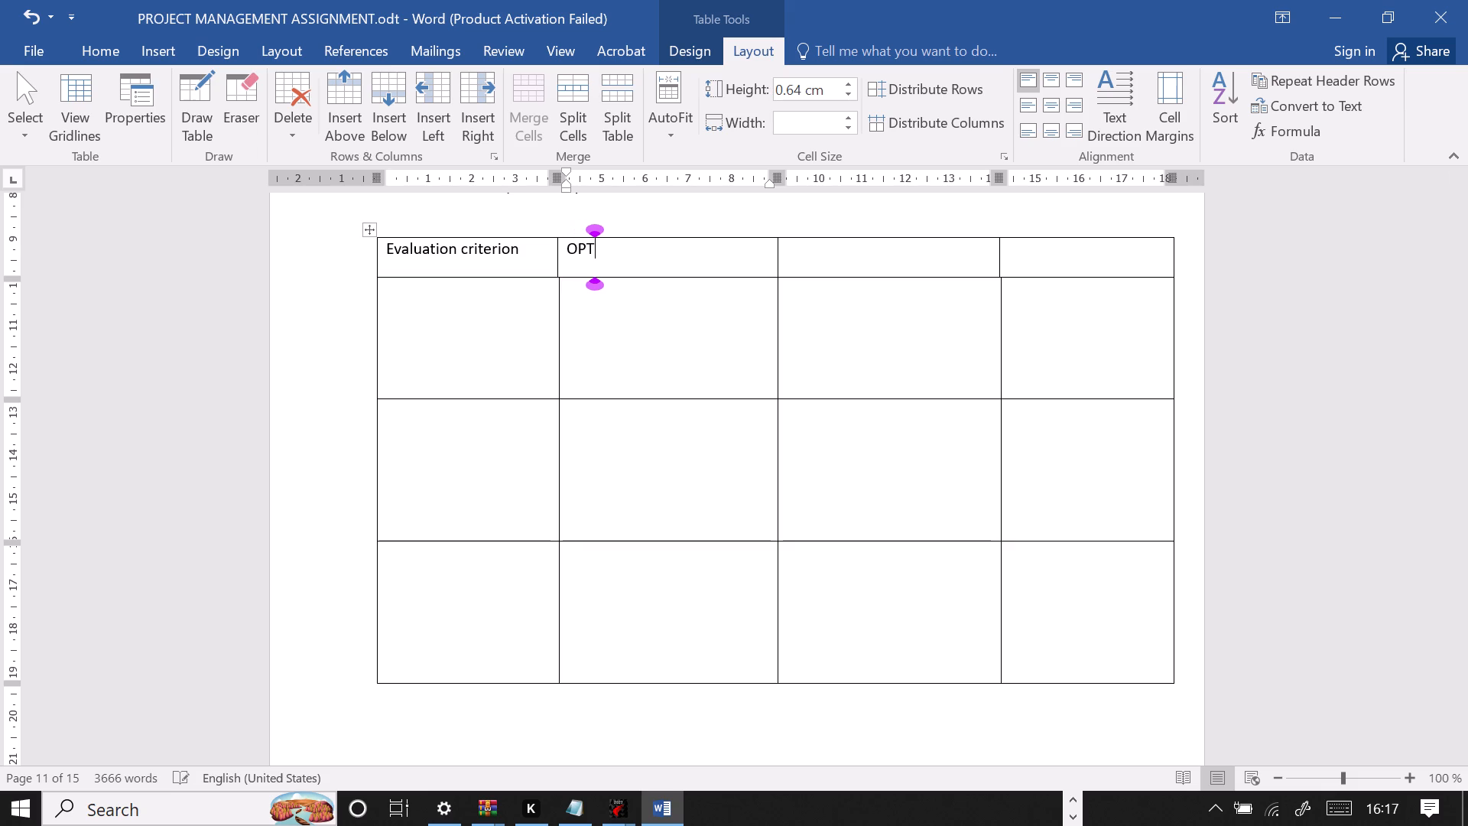
{"action": "key", "text": "BackSpace"}
{"action": "key", "text": "BackSpace"}
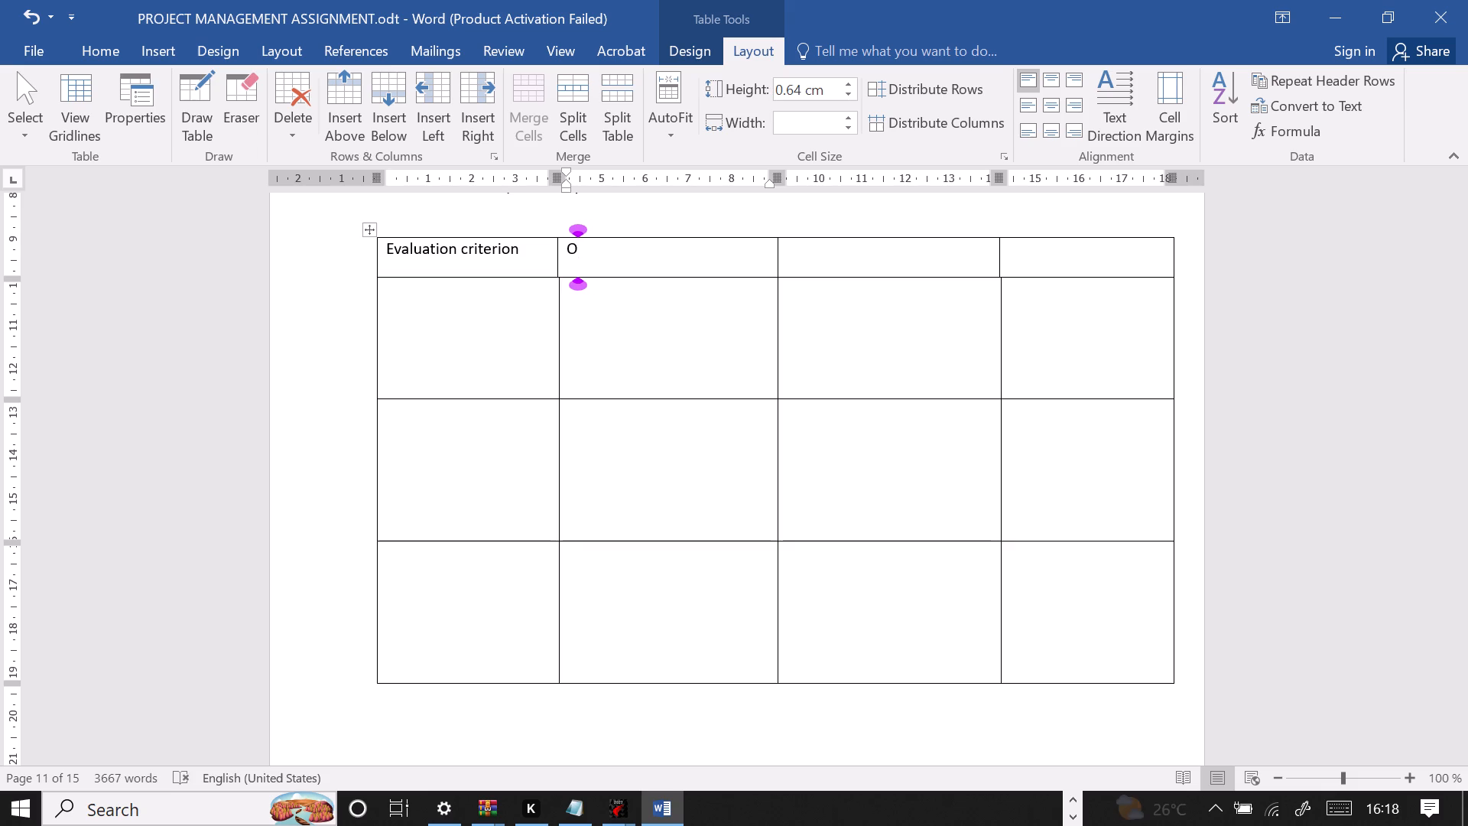
{"action": "type", "text": "tion"}
{"action": "key", "text": "space"}
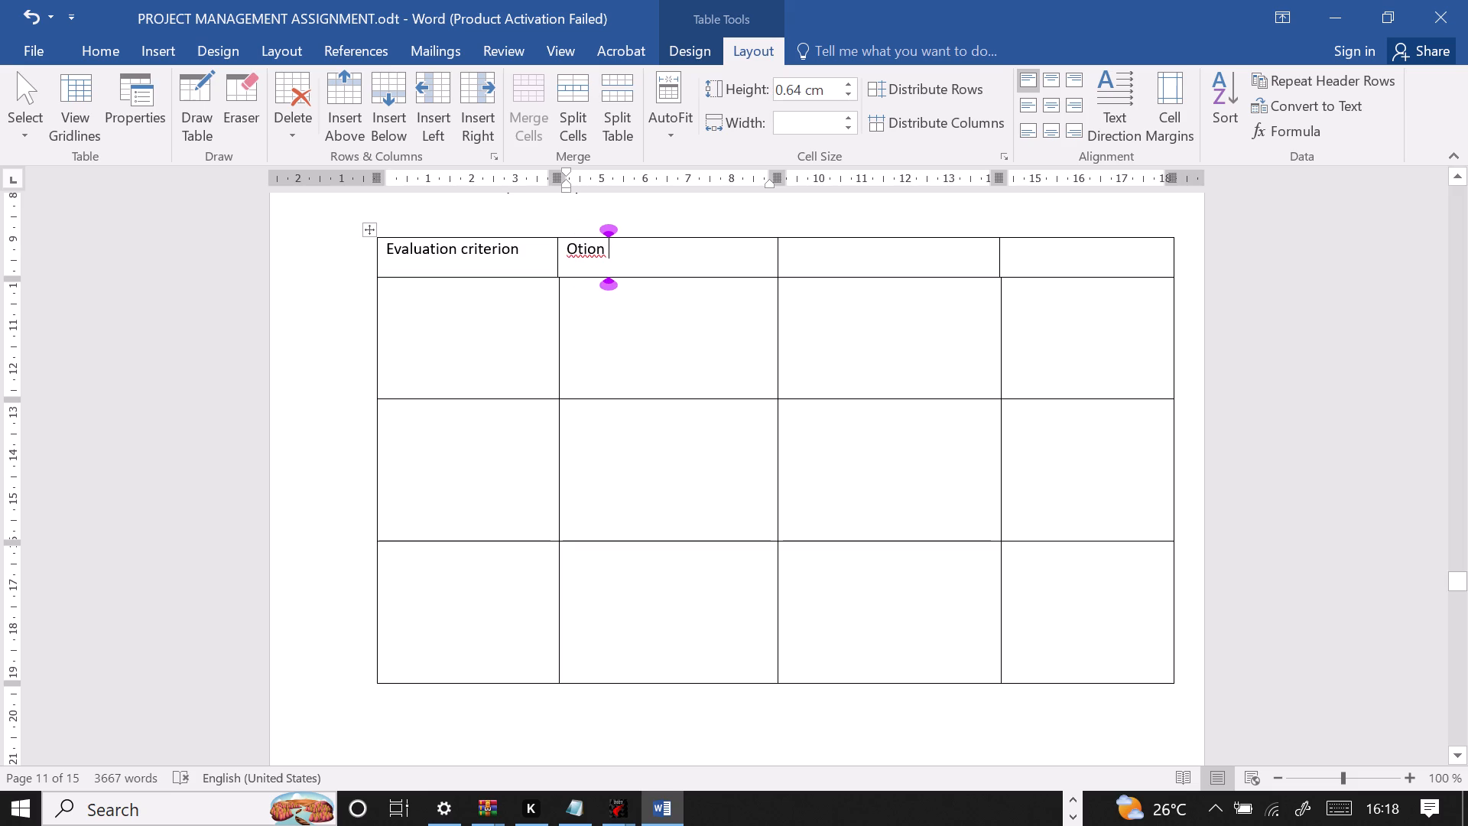
{"action": "left_click", "coordinate": [577, 245]}
{"action": "key", "text": "p"}
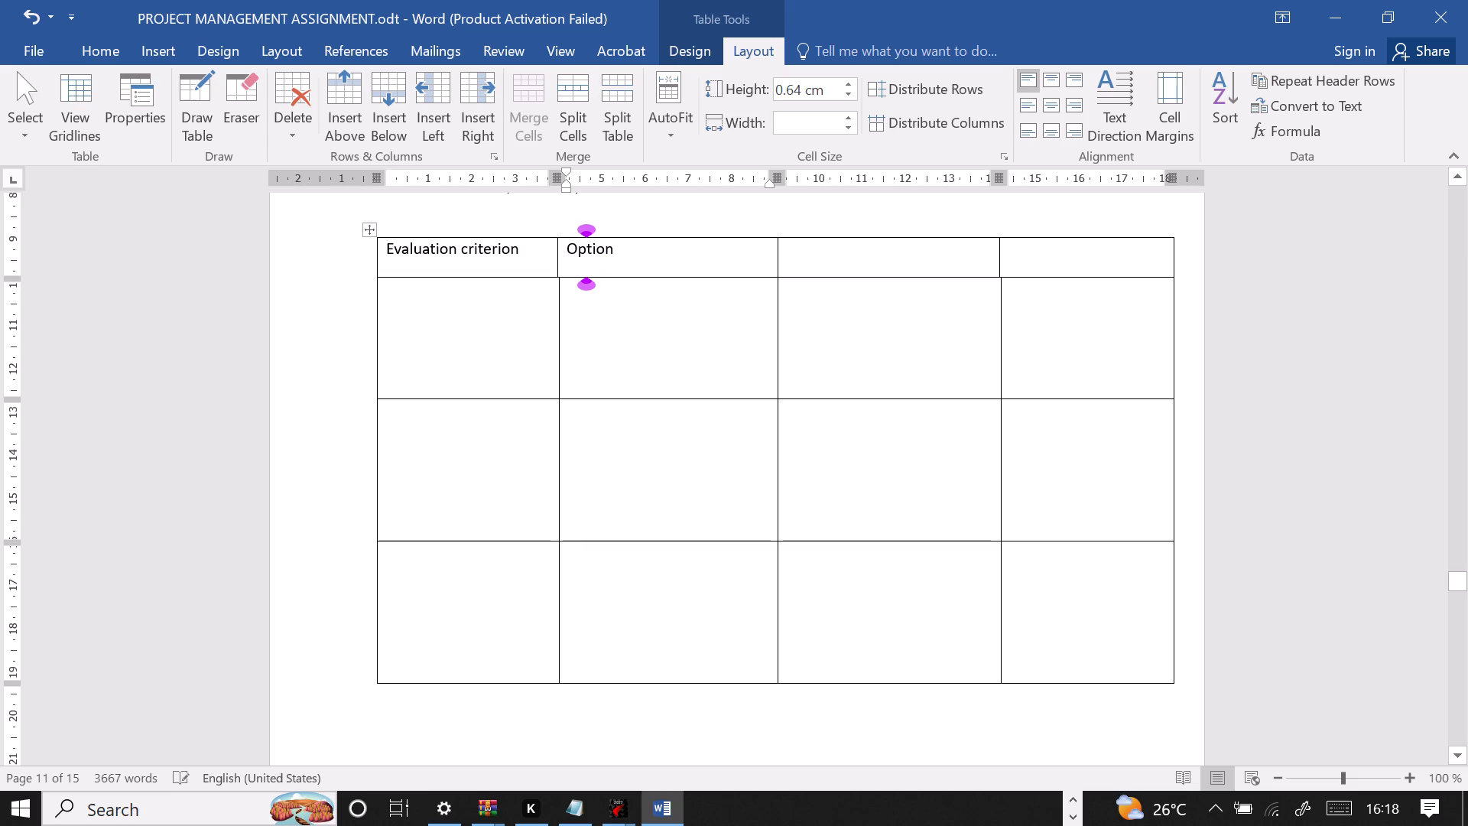
{"action": "left_click", "coordinate": [626, 255]}
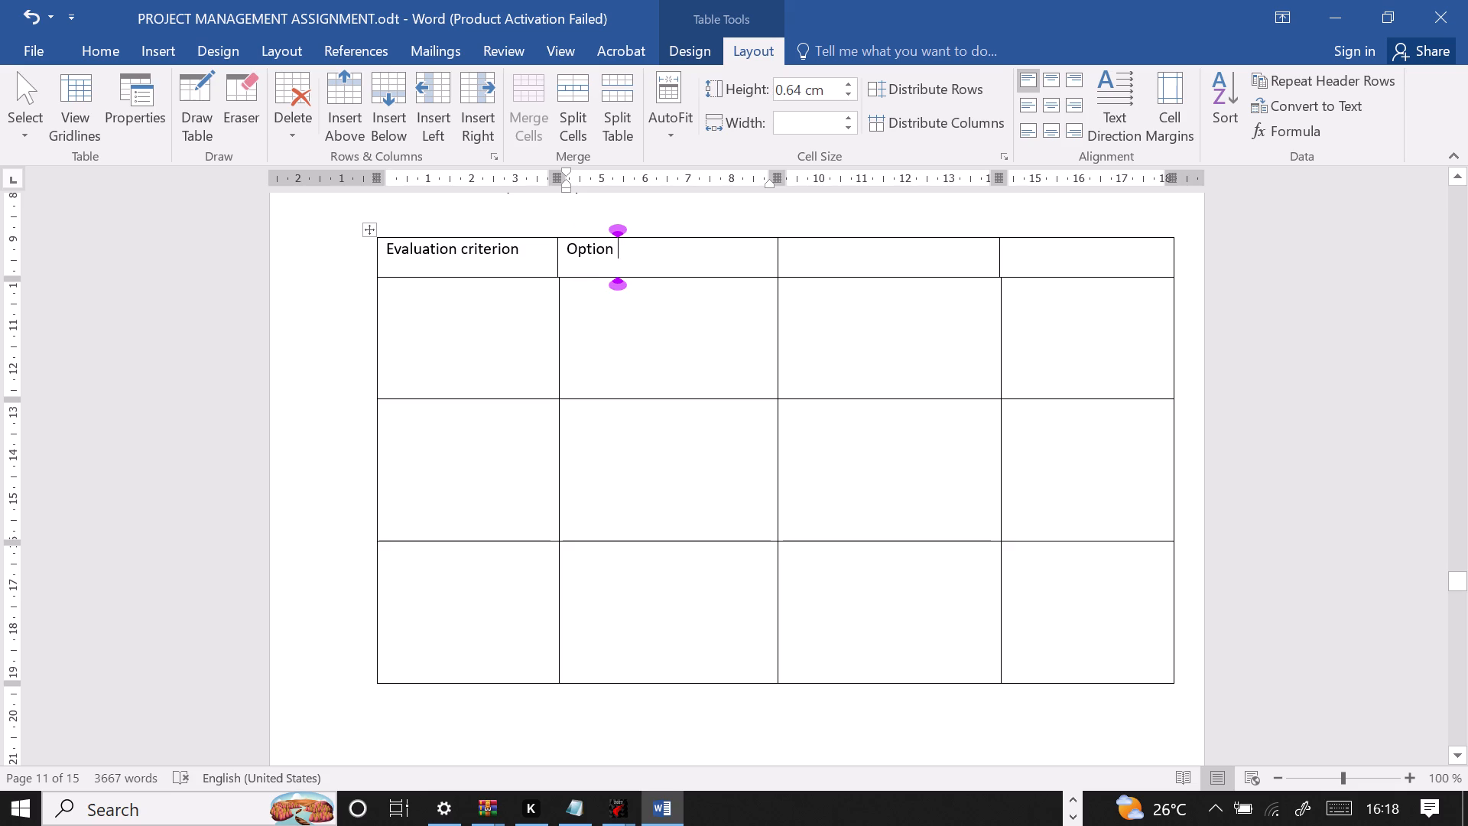
{"action": "key", "text": "1"}
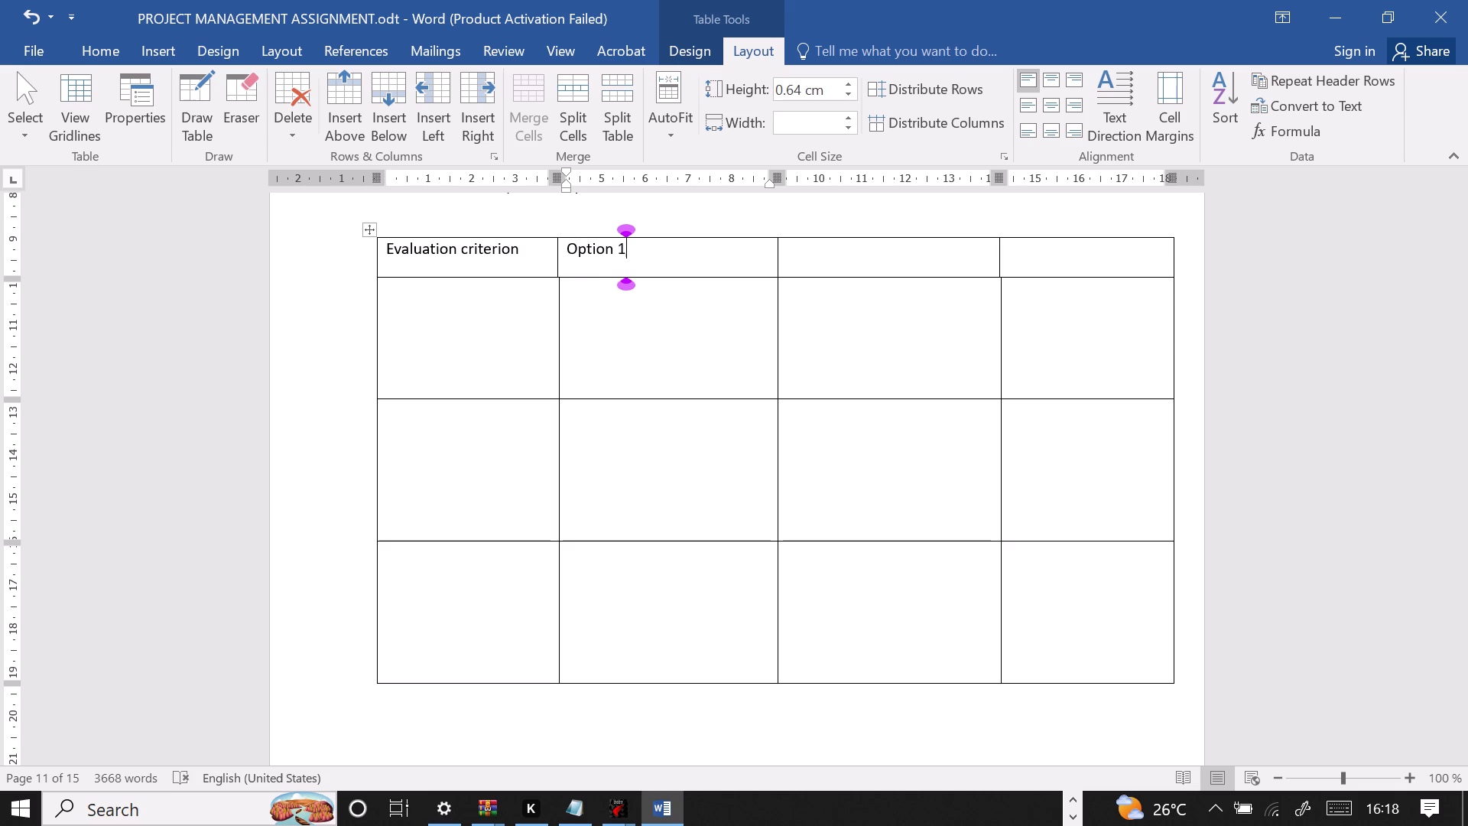
{"action": "key", "text": "period"}
{"action": "key", "text": "BackSpace"}
{"action": "key", "text": "semicolon"}
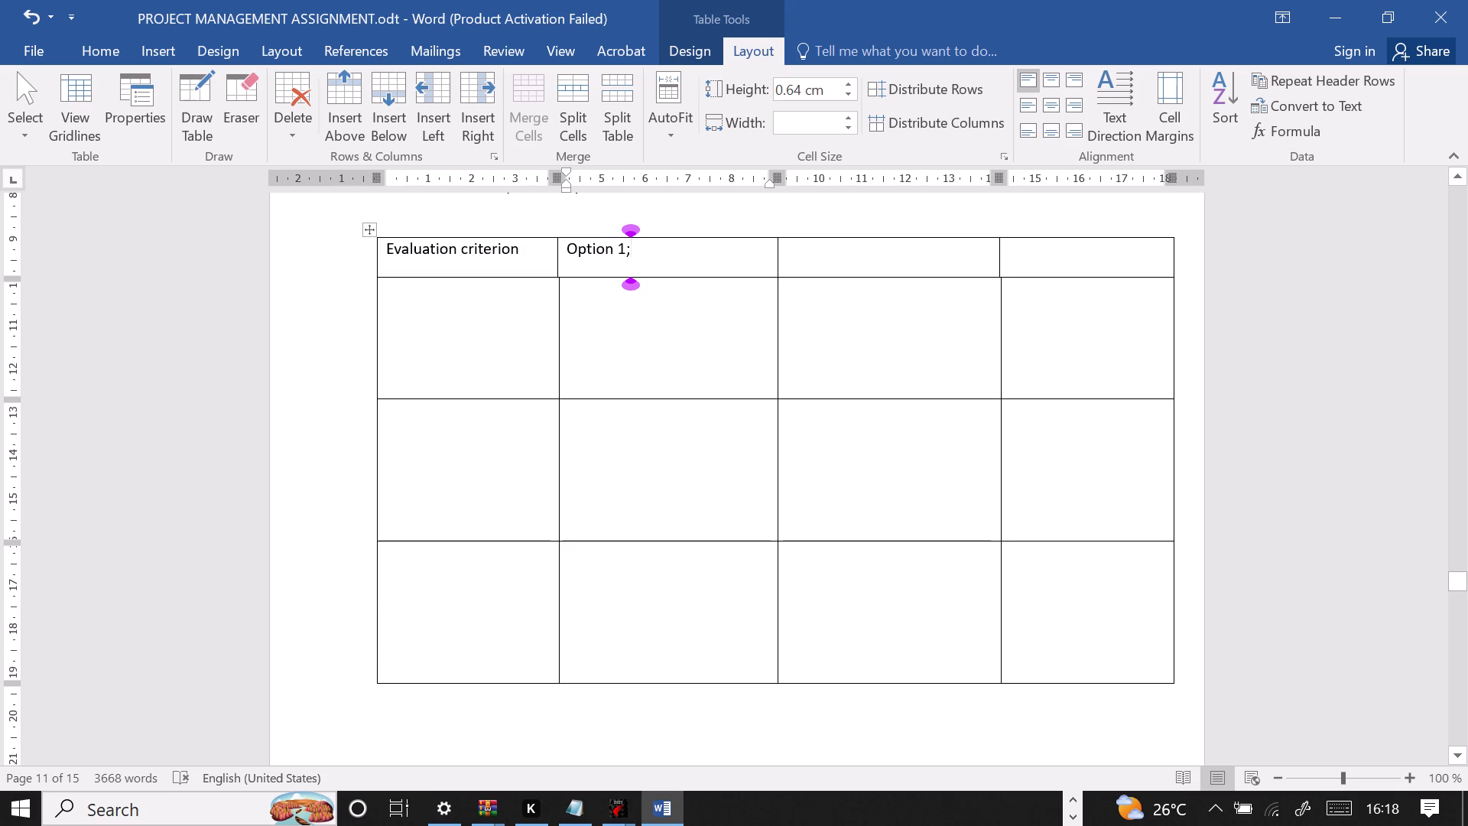
{"action": "type", "text": "mixe"}
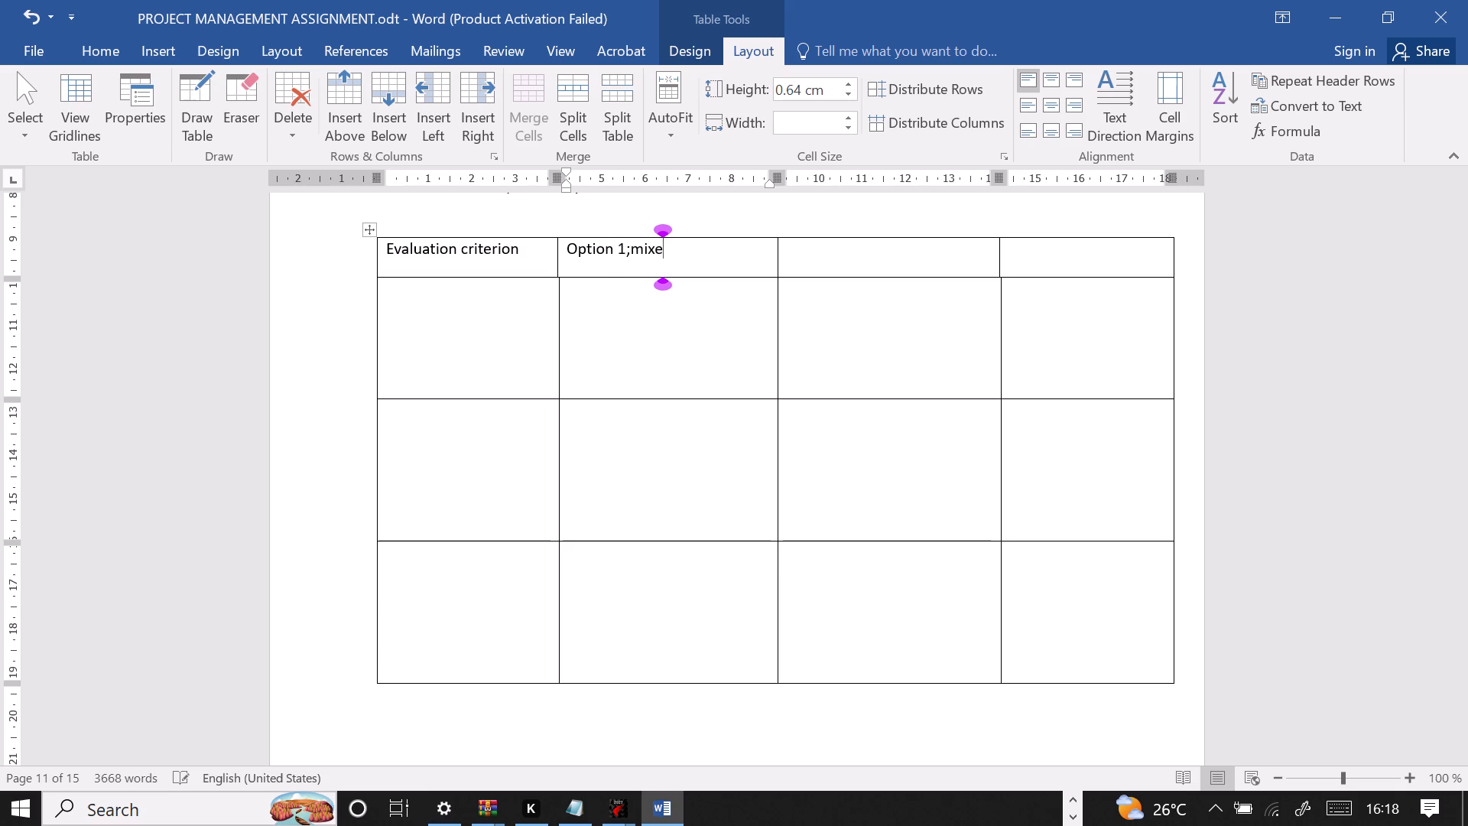
{"action": "key", "text": "d"}
{"action": "key", "text": "space"}
{"action": "type", "text": "pumps"}
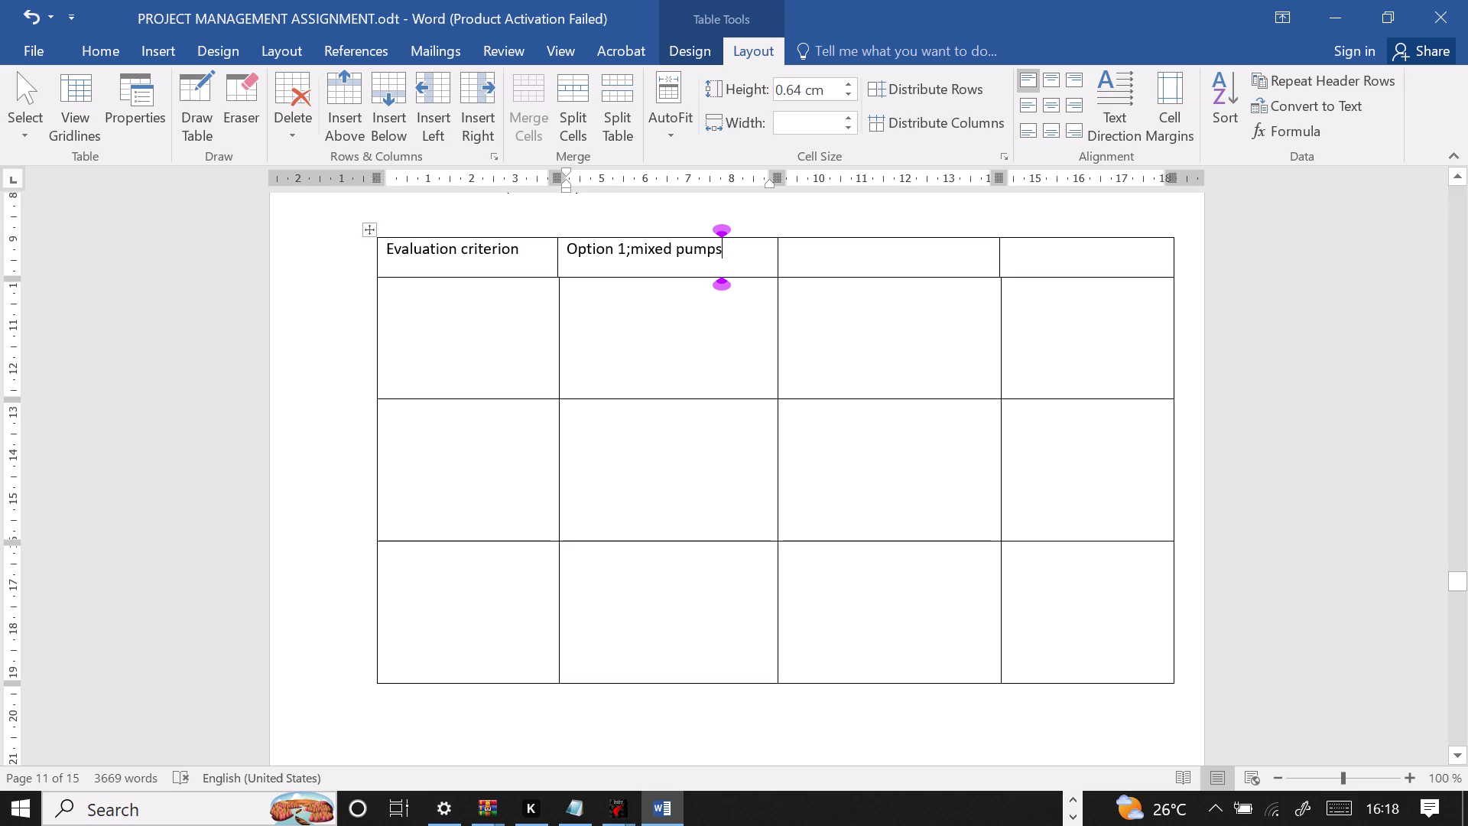
Enter "Option 2:smart pumps everywhere" as the third column's heading in the table's first row.
{"action": "left_click", "coordinate": [794, 255]}
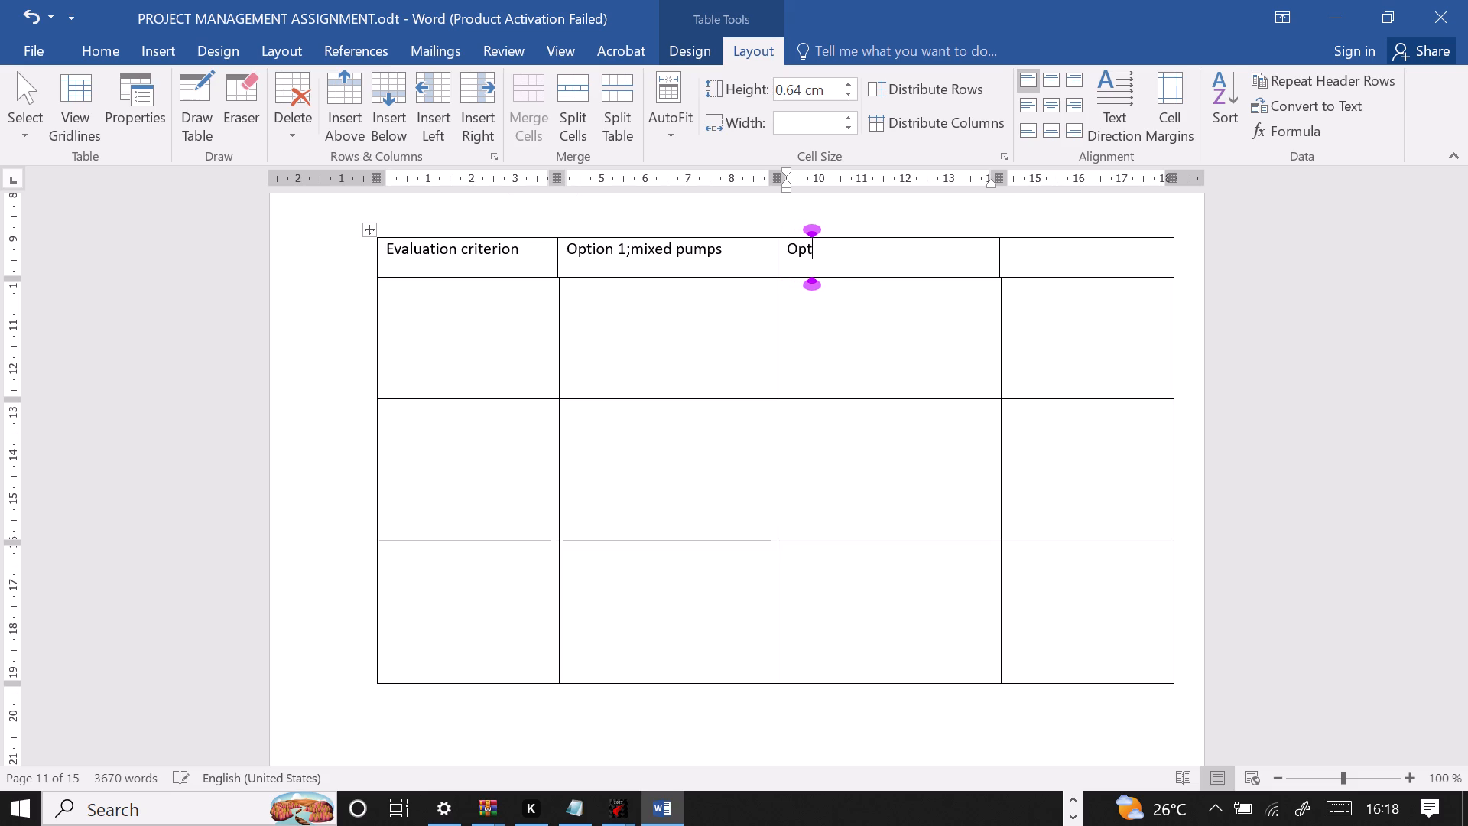
{"action": "key", "text": "2"}
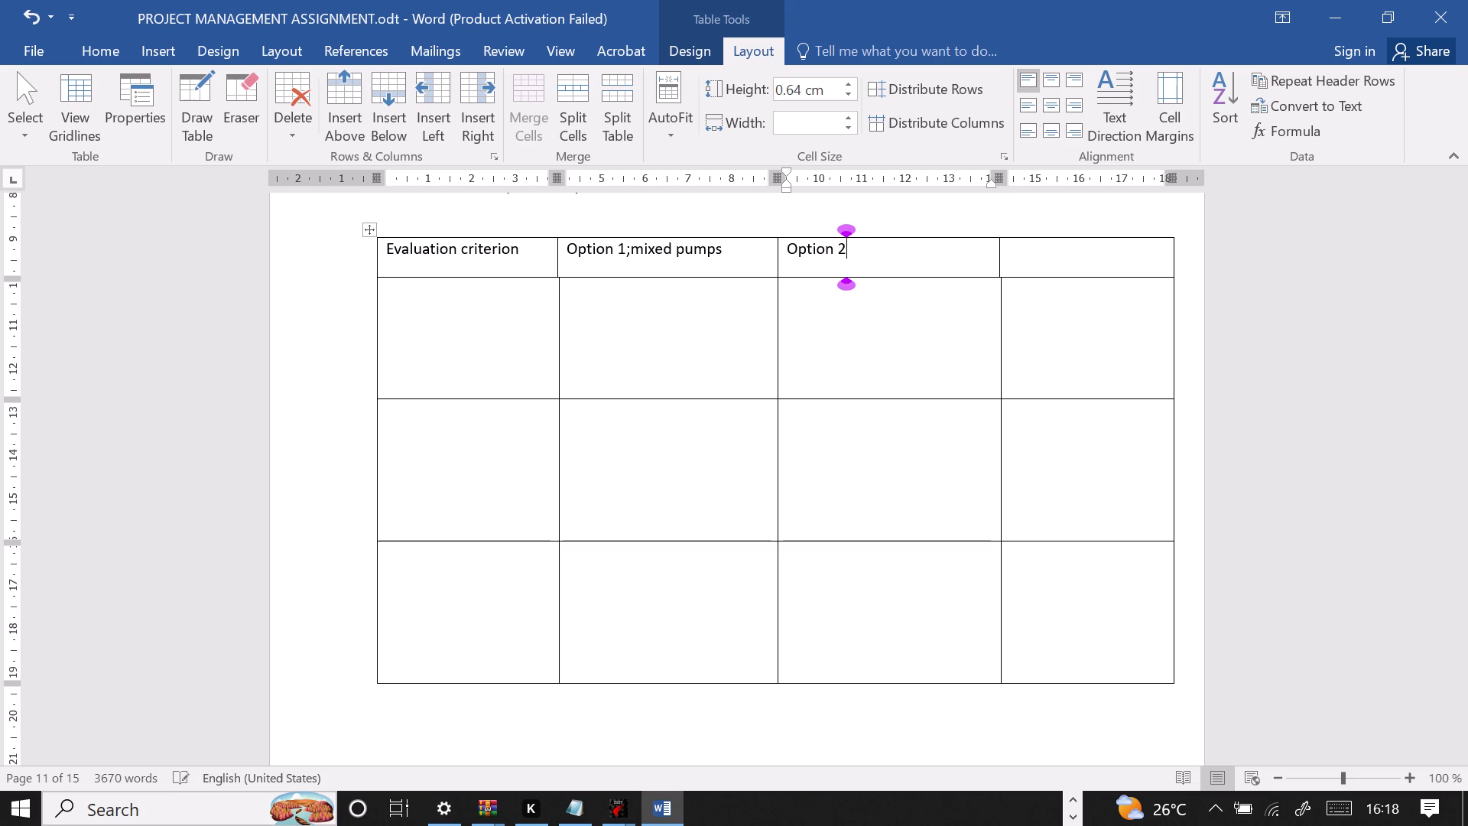
{"action": "key", "text": "space"}
{"action": "key", "text": "BackSpace"}
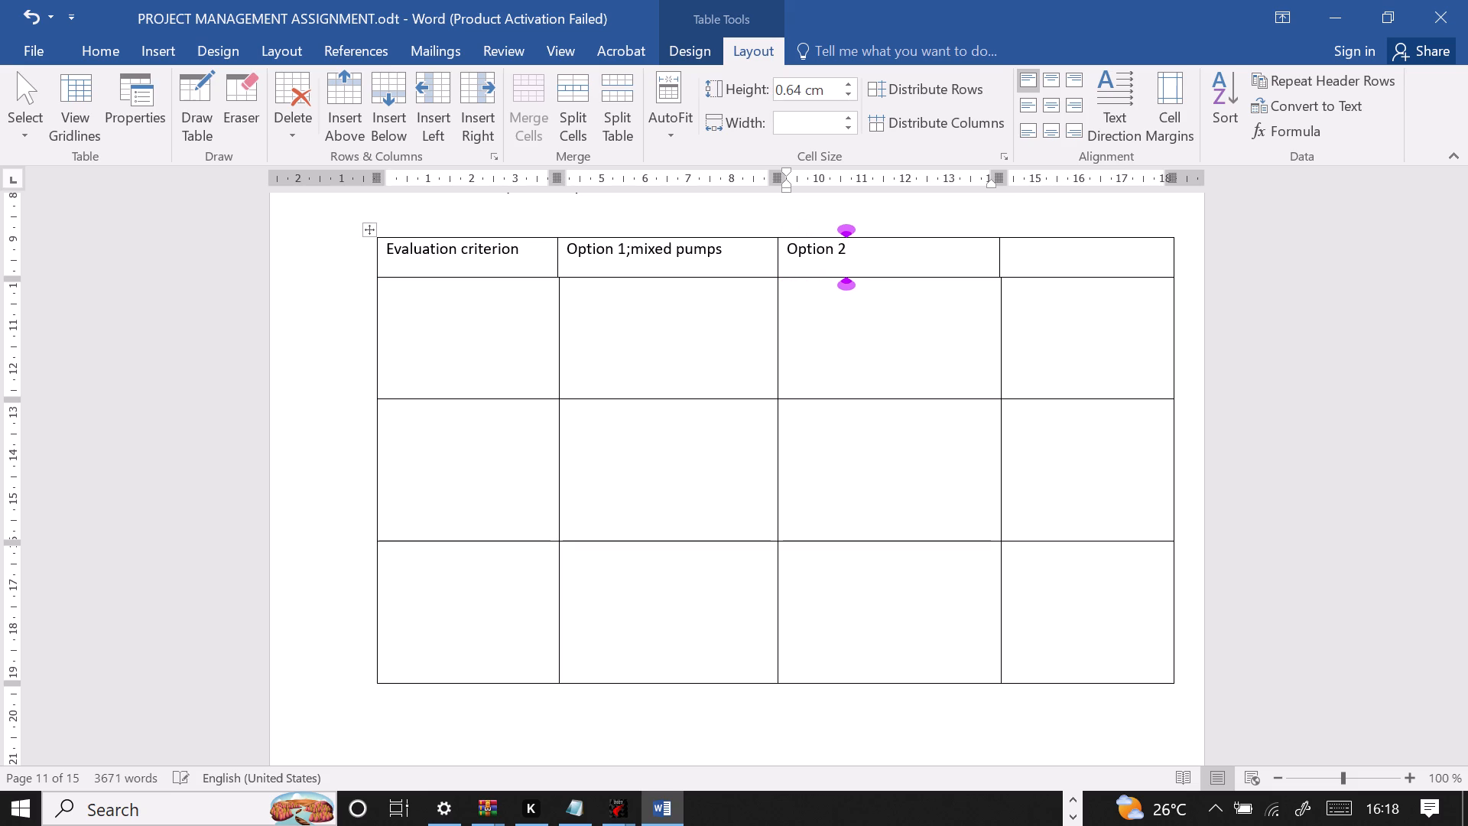
{"action": "key", "text": "ctrl+semicolon"}
{"action": "key", "text": "shift+colon"}
{"action": "type", "text": "smart"}
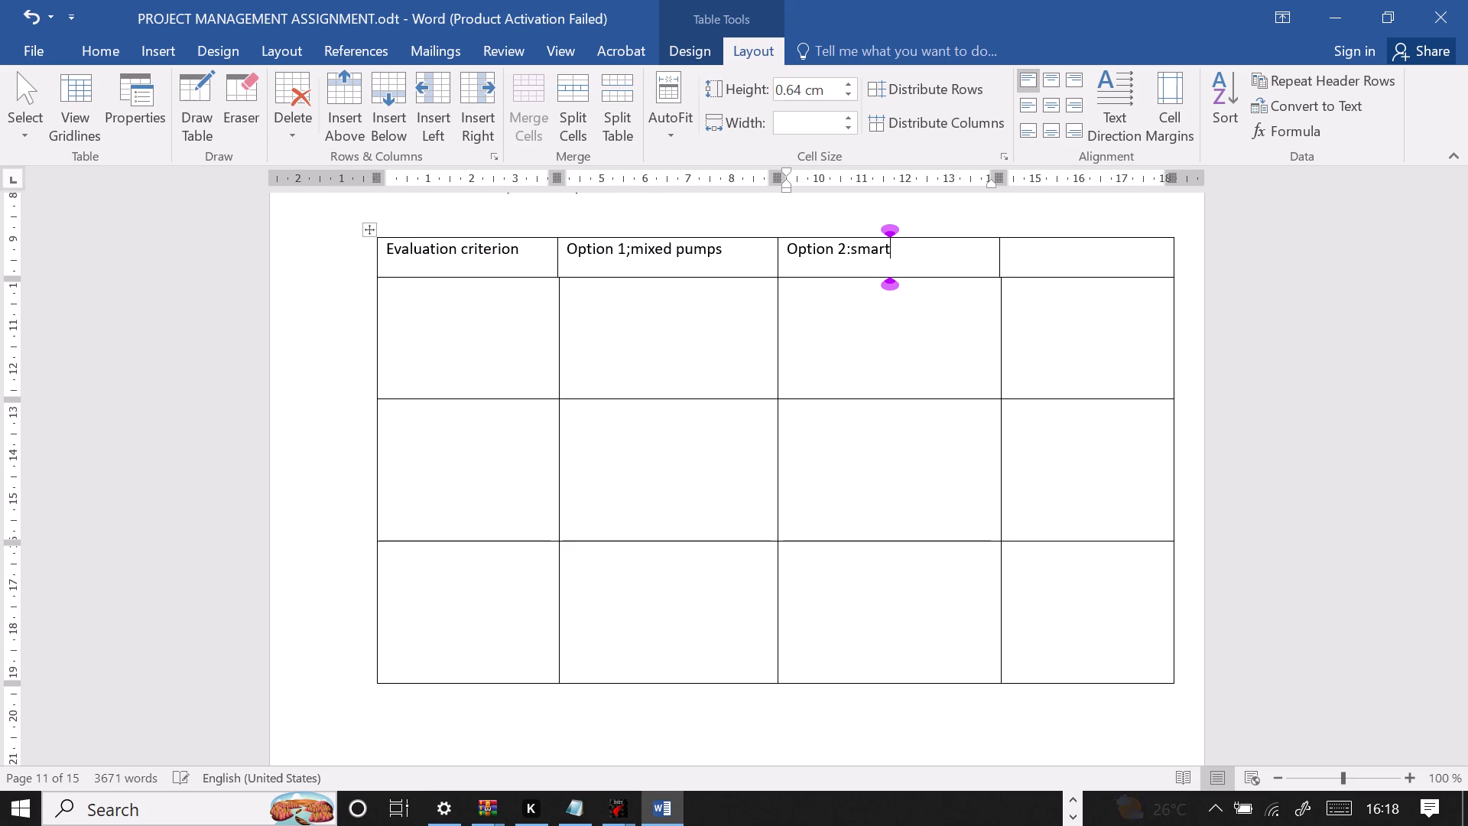
{"action": "key", "text": "space"}
{"action": "type", "text": "pumps"}
{"action": "key", "text": "space"}
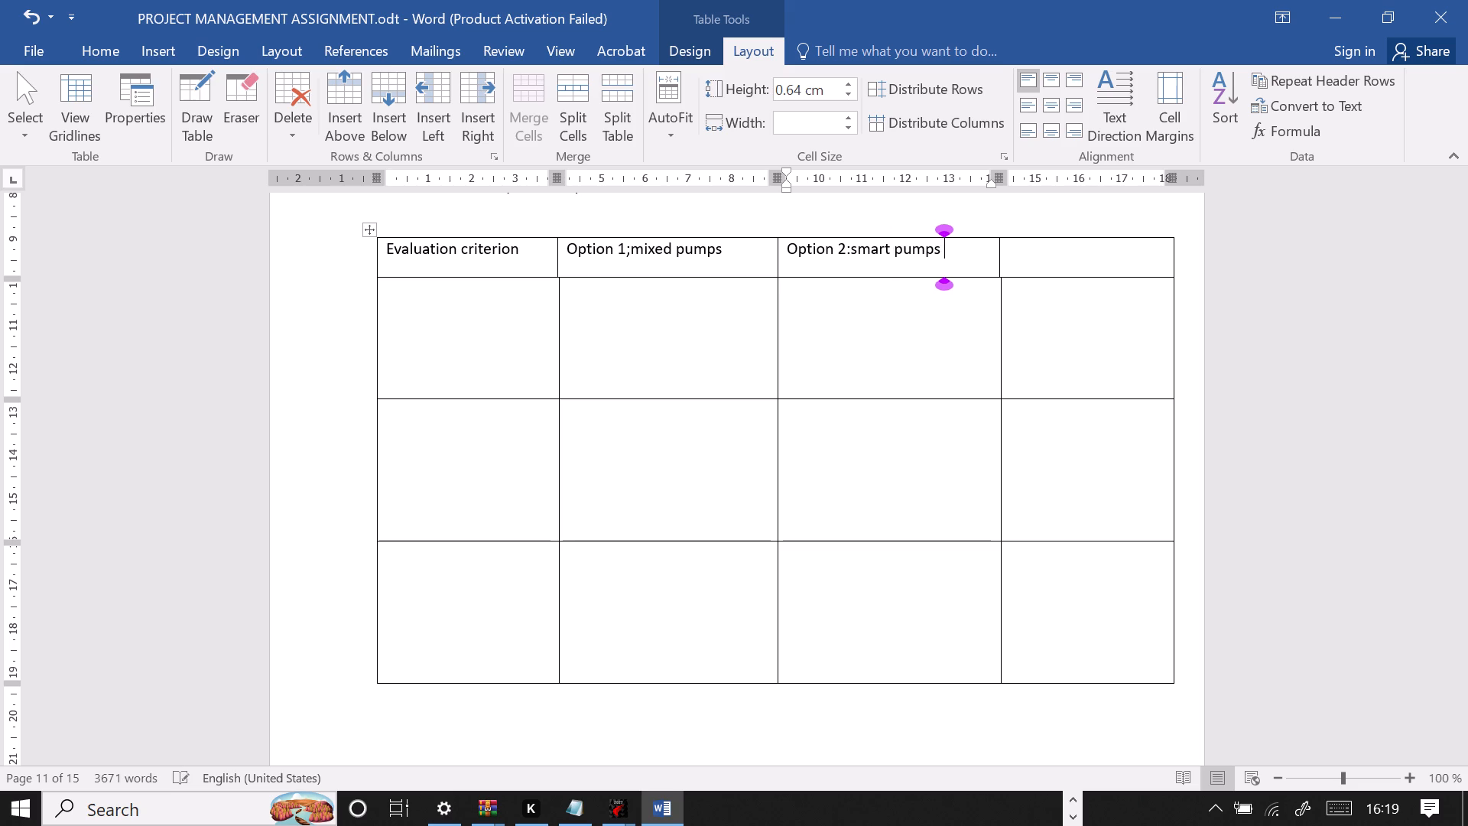
{"action": "type", "text": "every"}
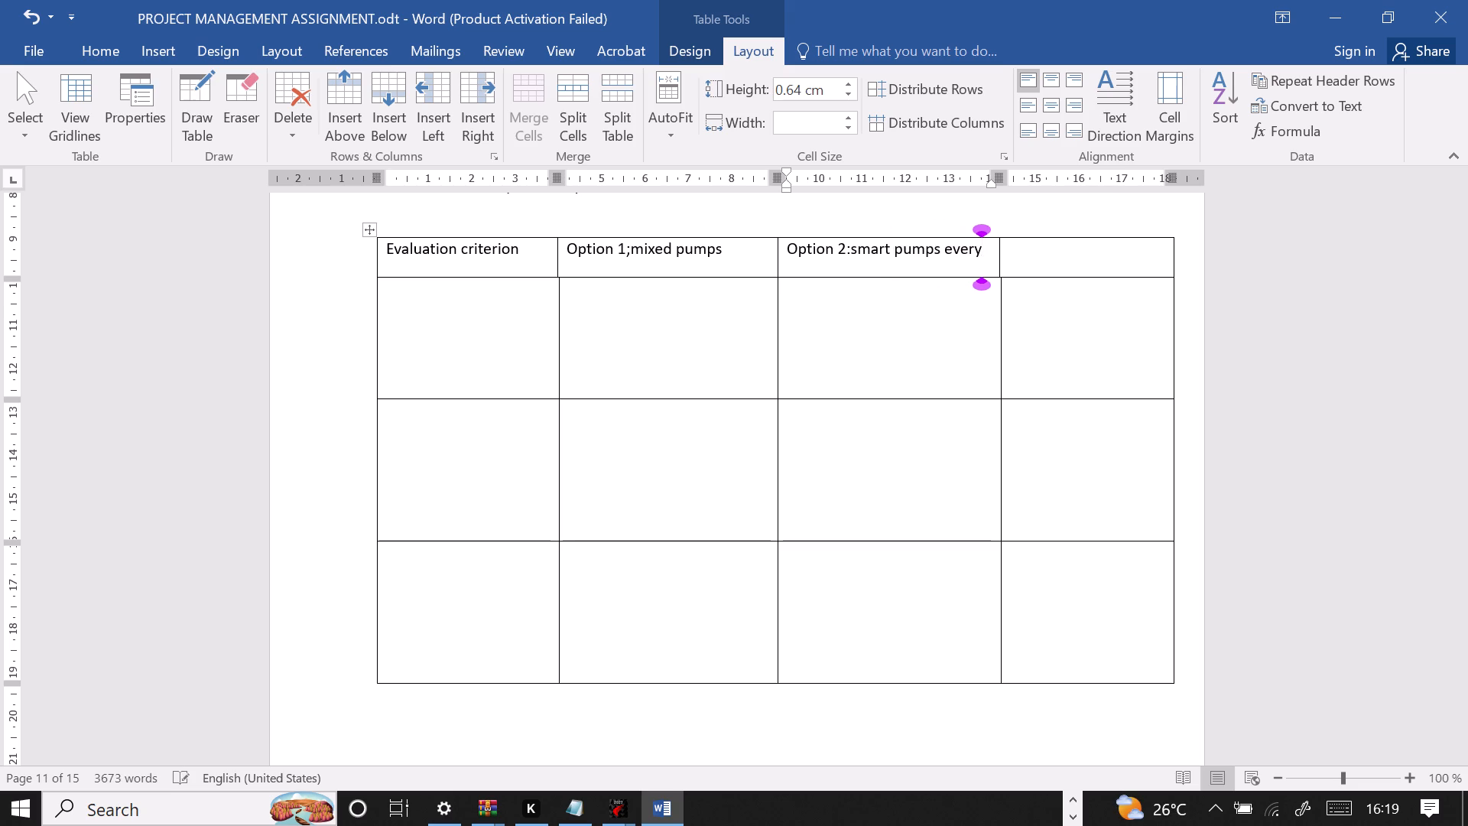
{"action": "type", "text": "where"}
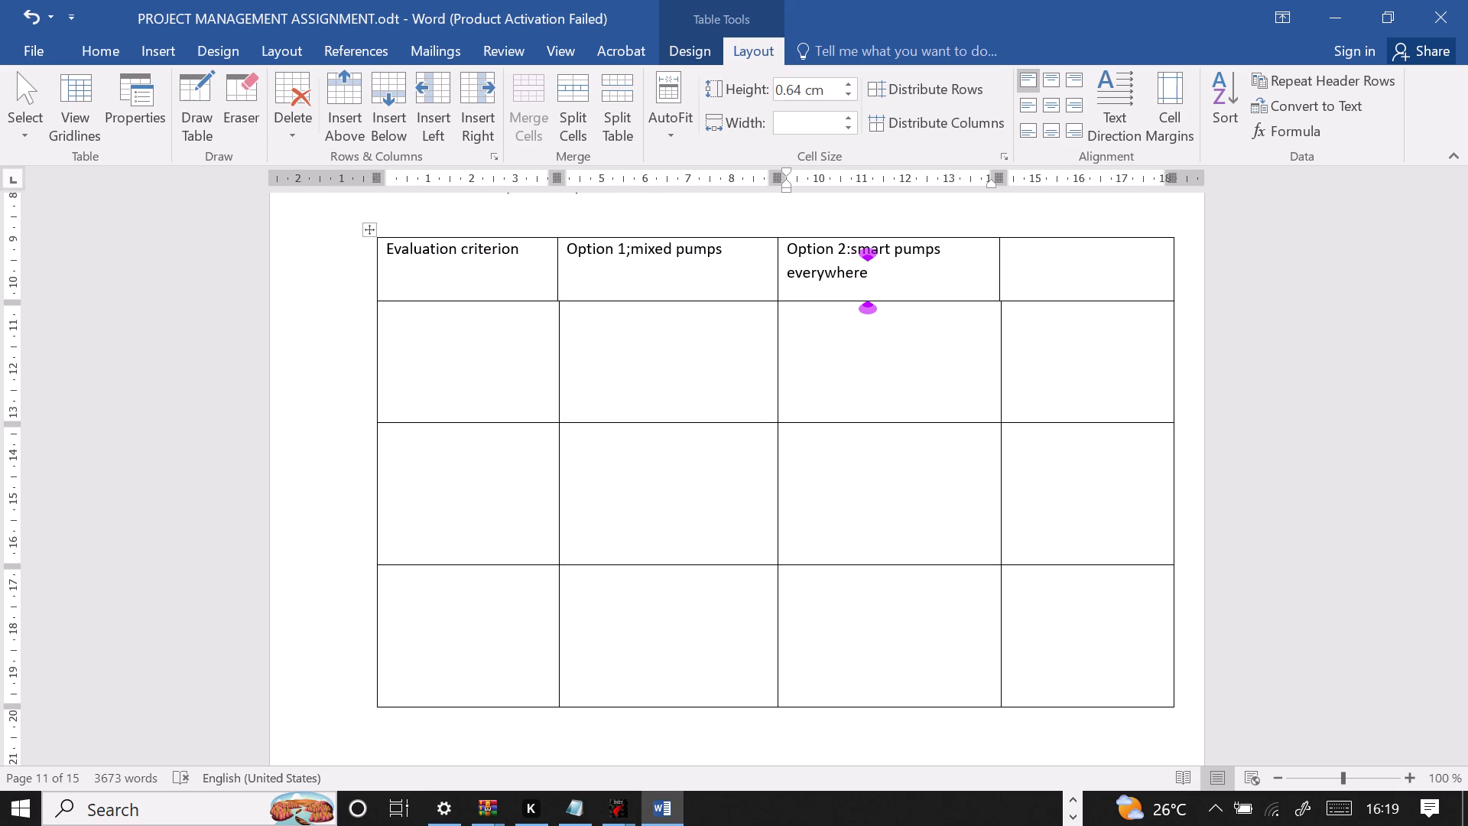
Replace the semicolon after "Option 1" with a colon in the second column's heading.
{"action": "left_click", "coordinate": [630, 247]}
{"action": "key", "text": "BackSpace"}
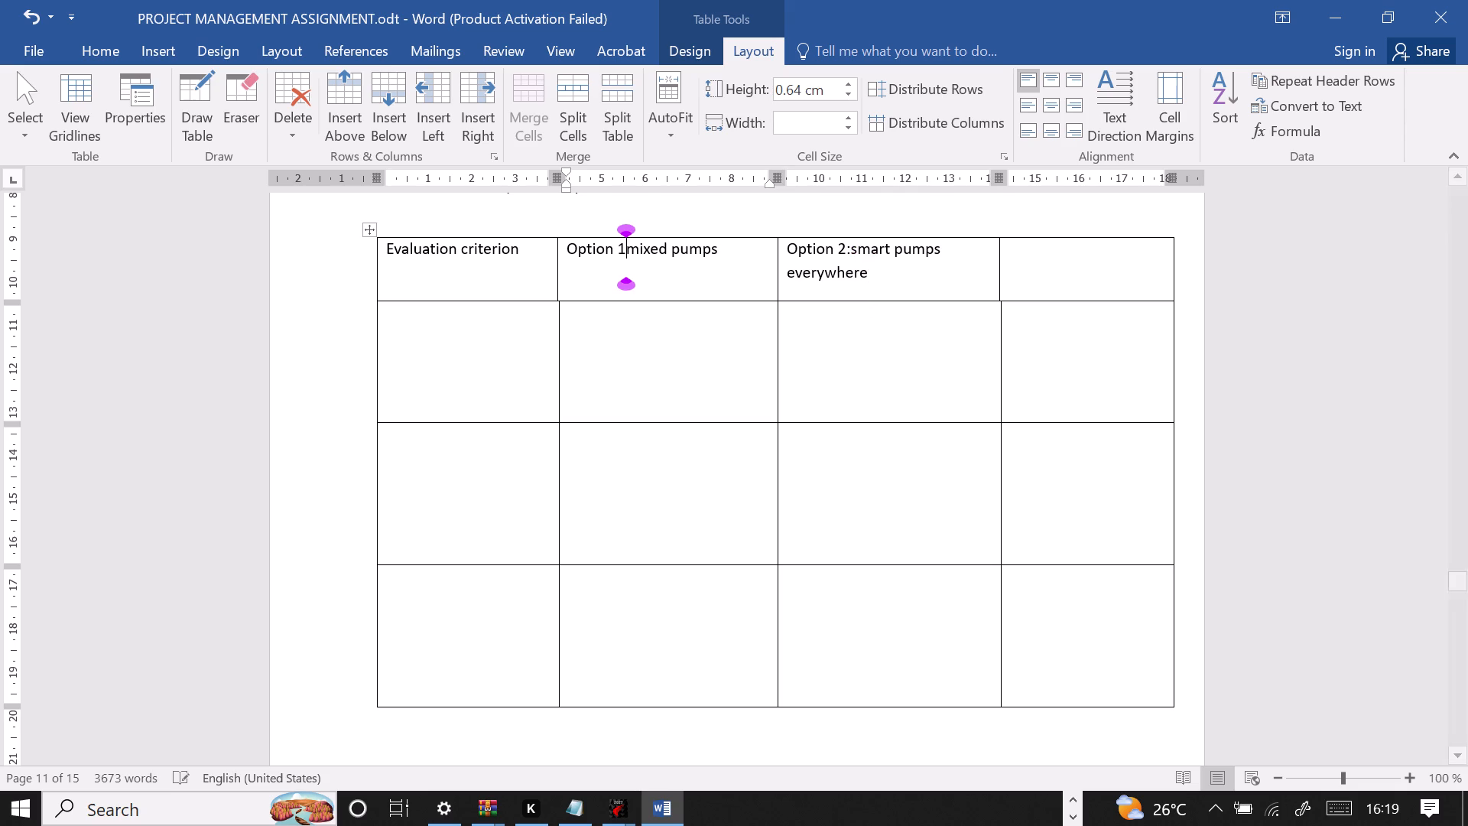
{"action": "key", "text": "shift+colon"}
Enter "Option 3:Conventional pumps everywhere" as the fourth column's heading in the table's first row.
{"action": "left_click", "coordinate": [1025, 262]}
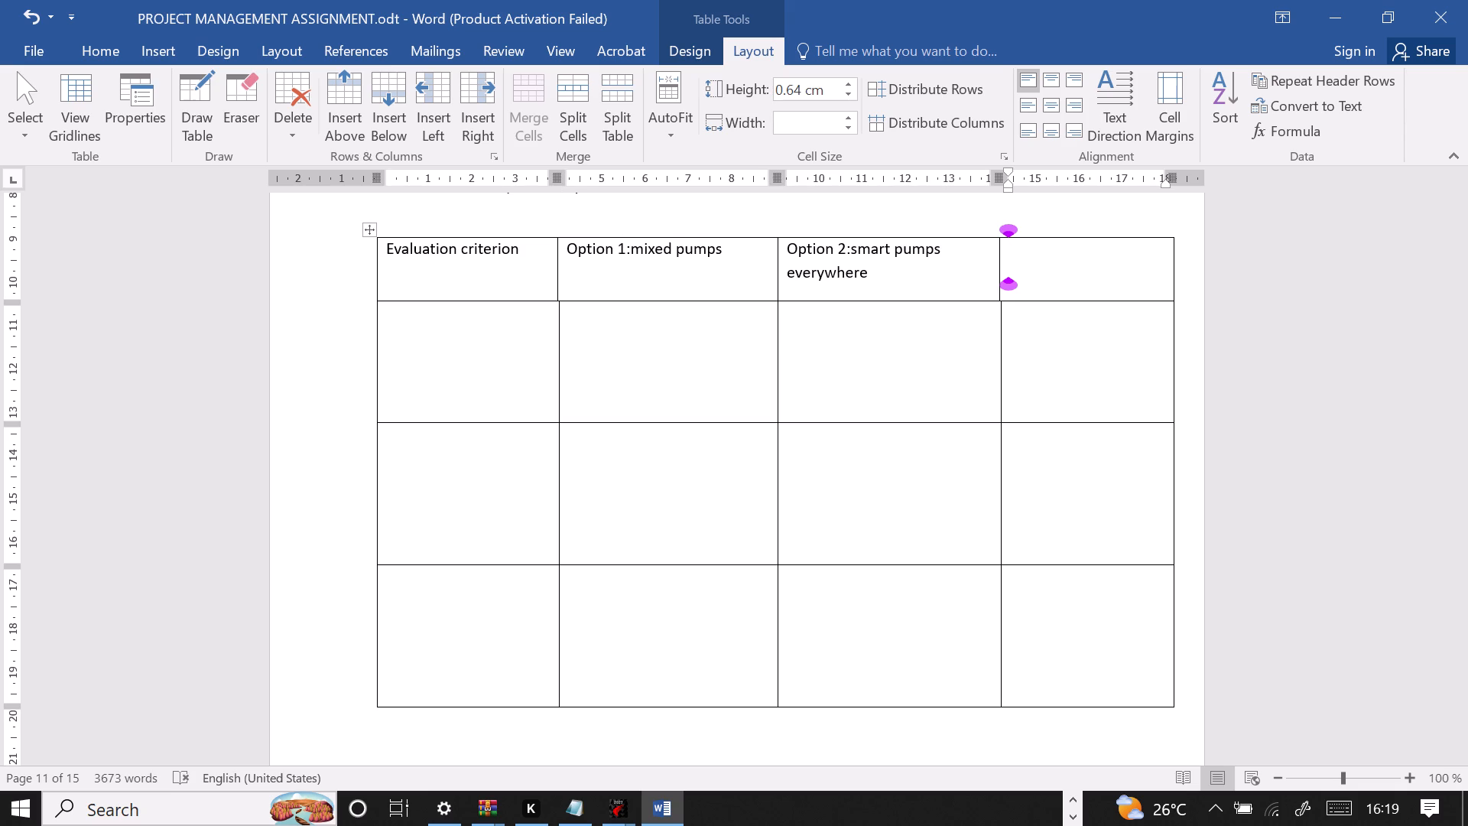
{"action": "type", "text": "Op"}
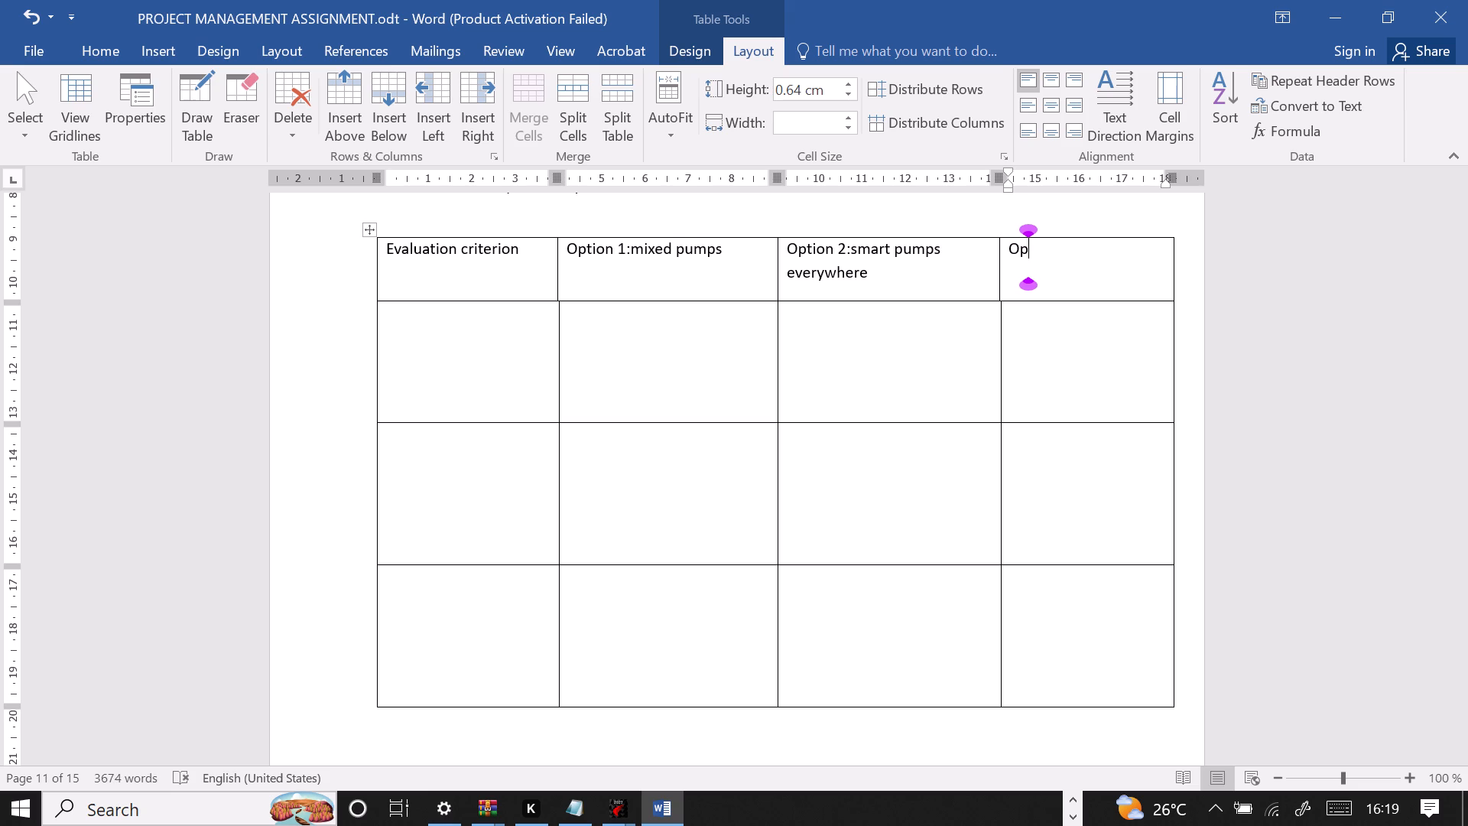
{"action": "type", "text": "tiom"}
{"action": "key", "text": "BackSpace"}
{"action": "type", "text": "n 3"}
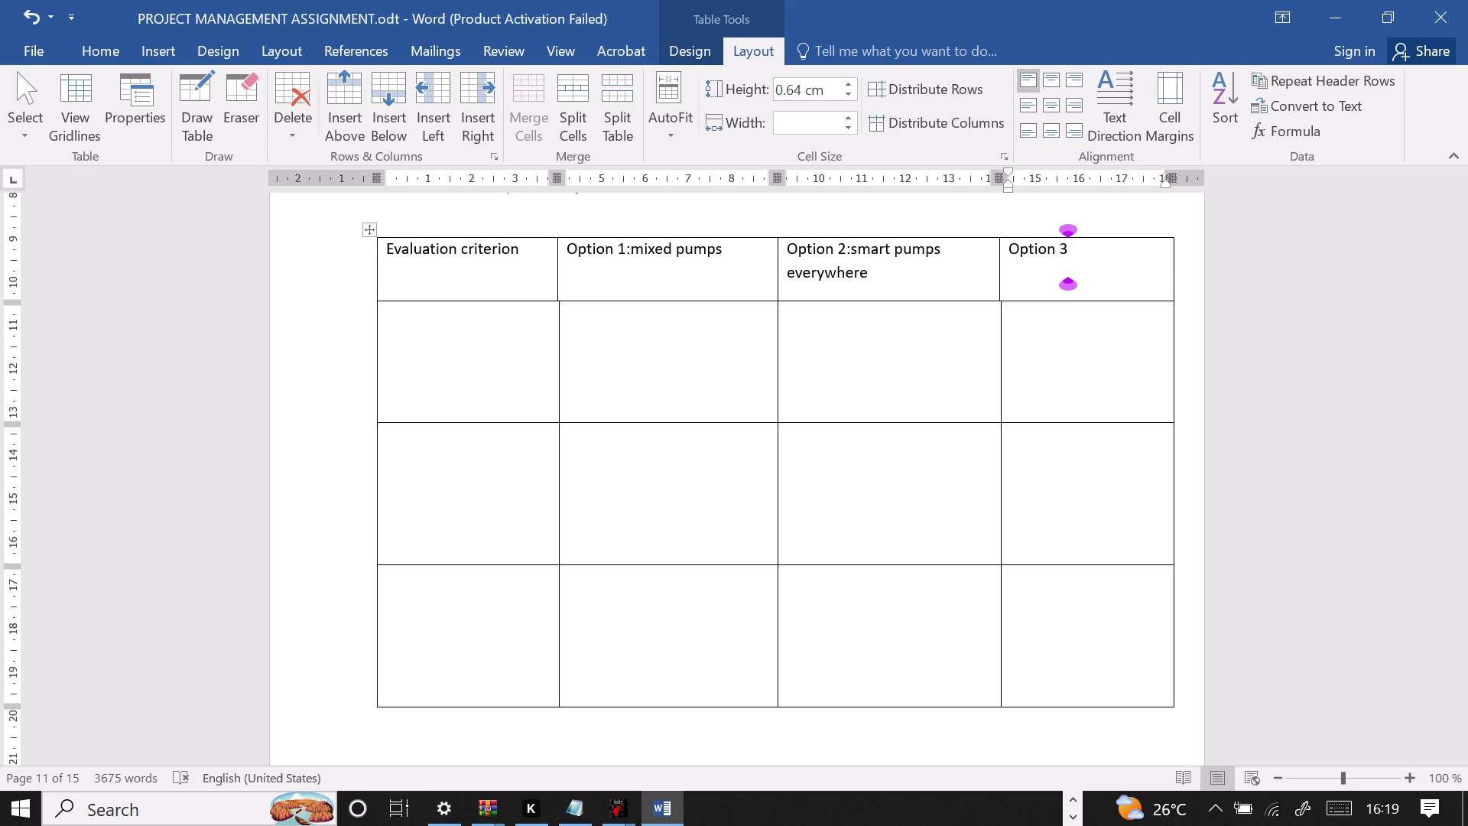
{"action": "key", "text": "shift+colon"}
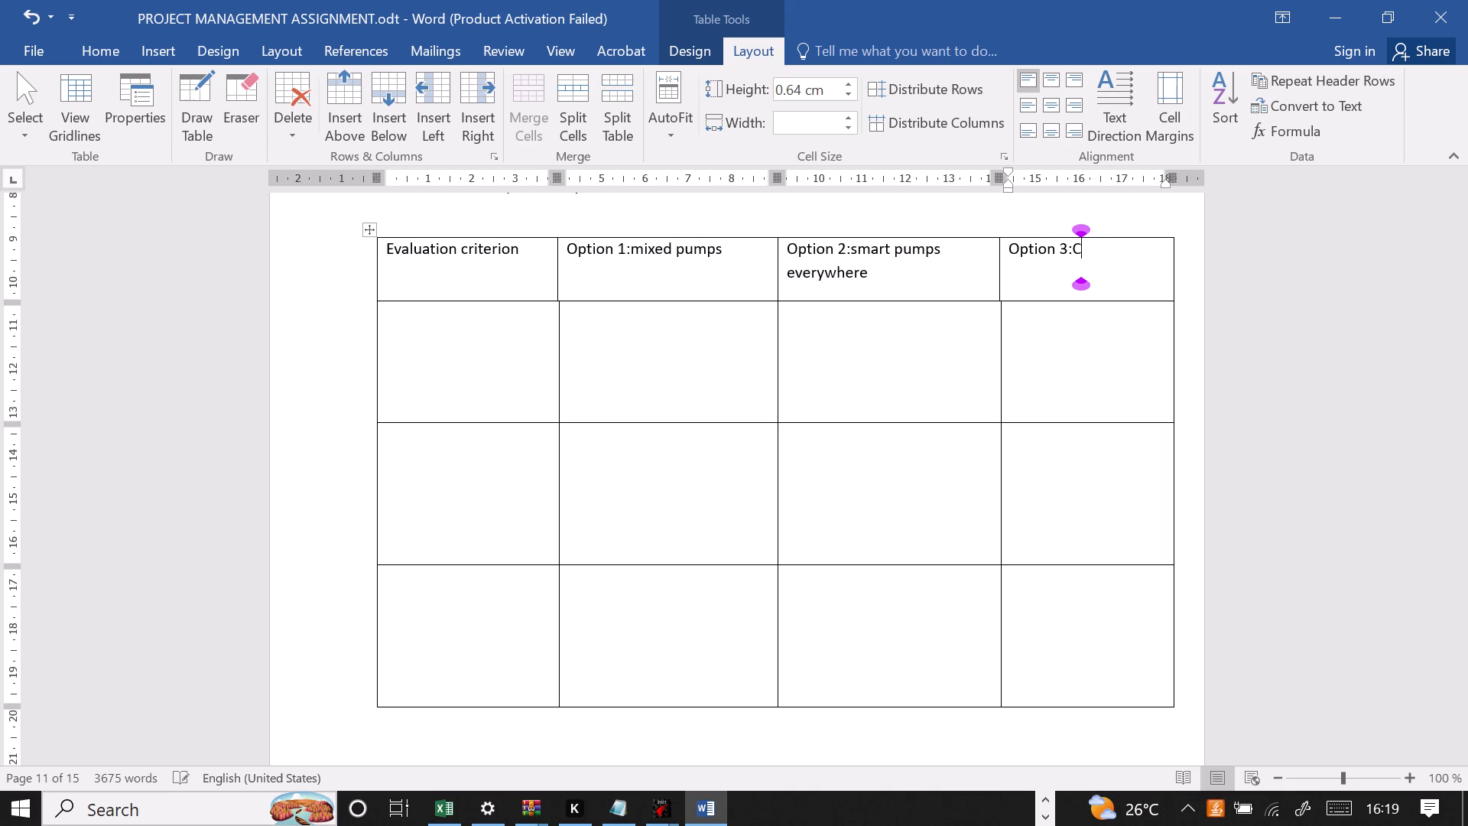
{"action": "type", "text": "onventional pu"}
{"action": "type", "text": "mps"}
{"action": "key", "text": "space"}
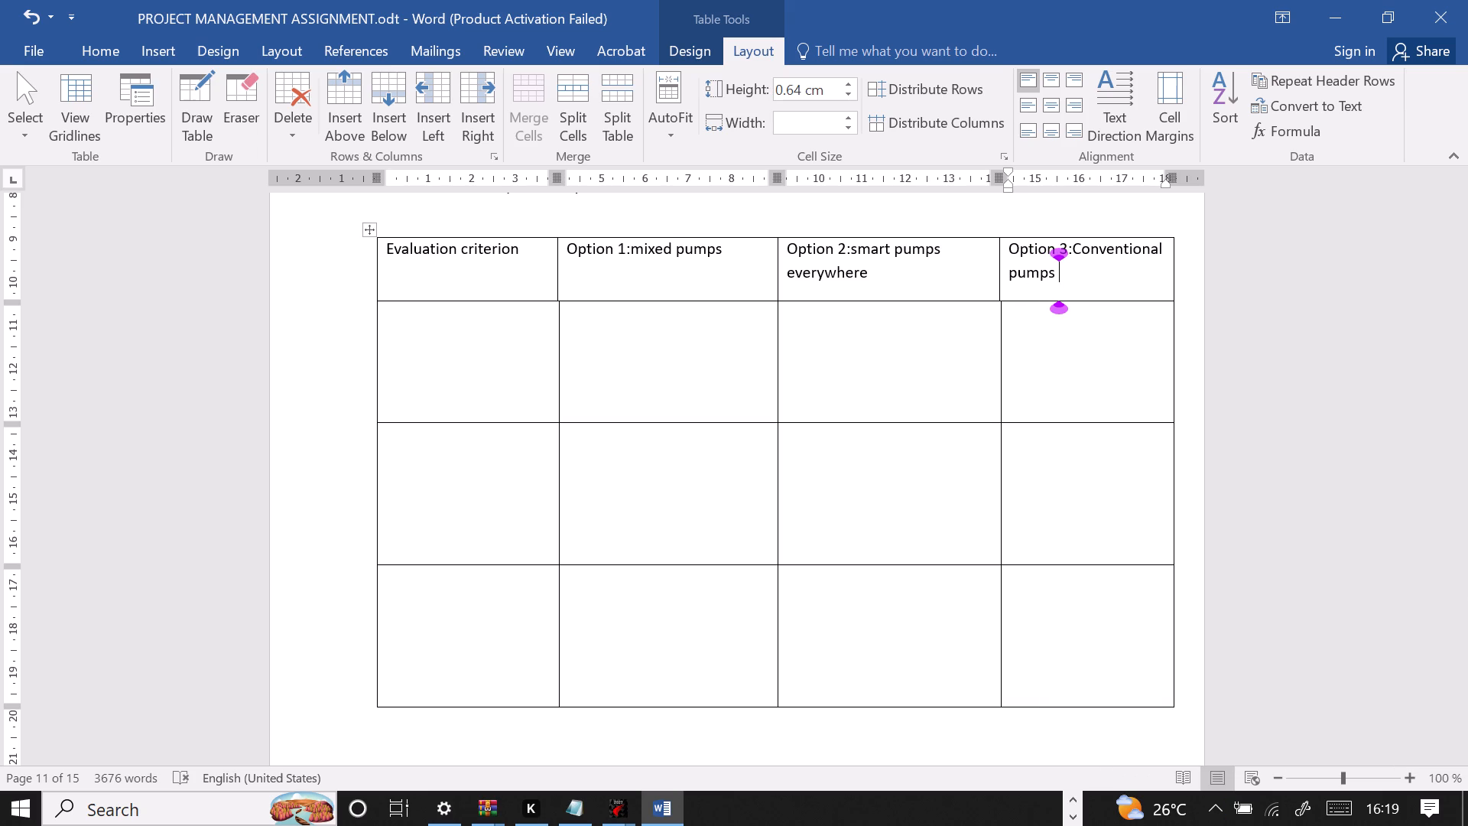
{"action": "type", "text": "everywhere"}
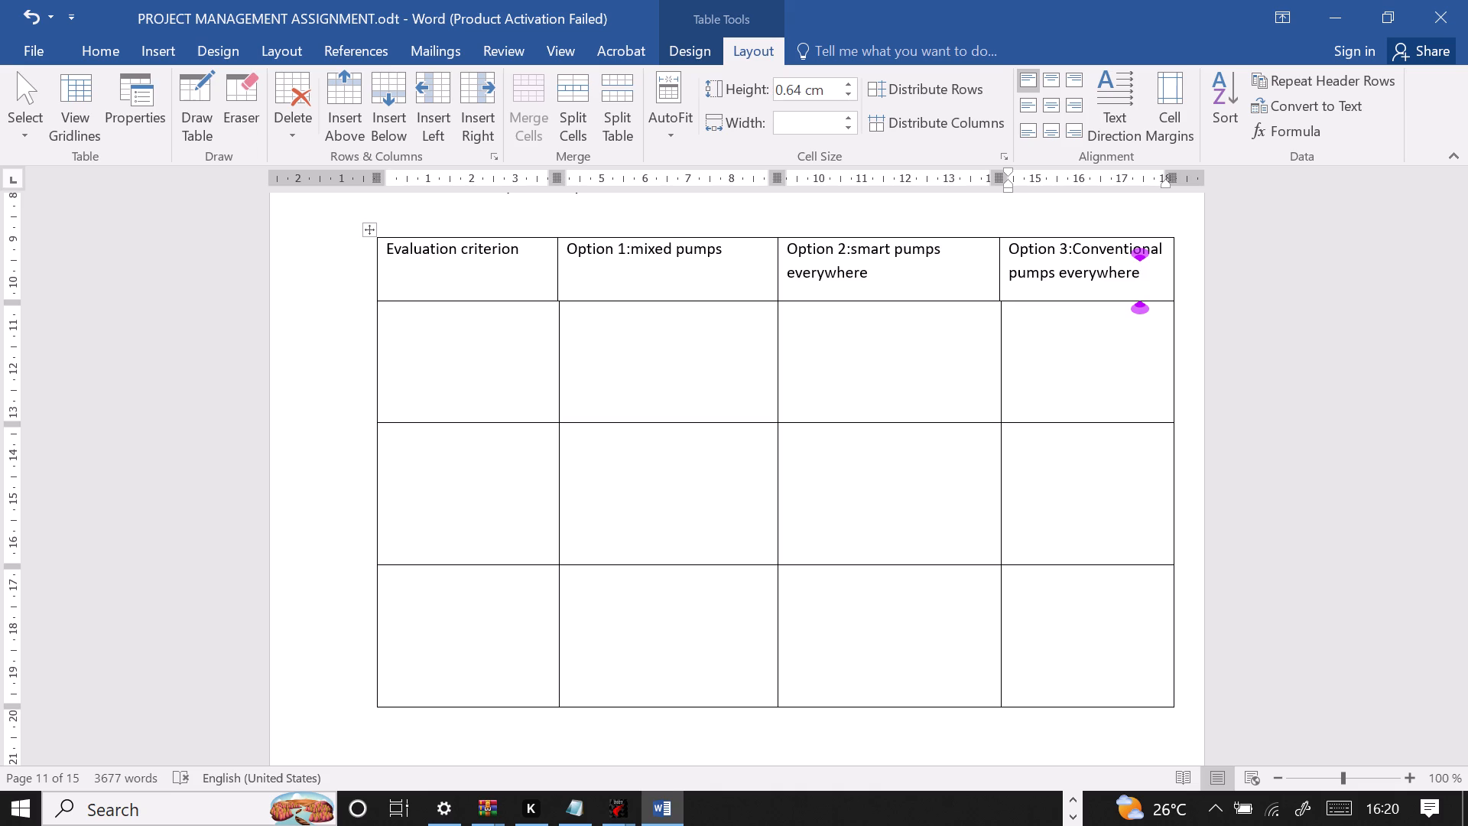
Enter "Patient safety" as the first criterion, in the second row under "Evaluation criterion".
{"action": "left_click", "coordinate": [491, 380]}
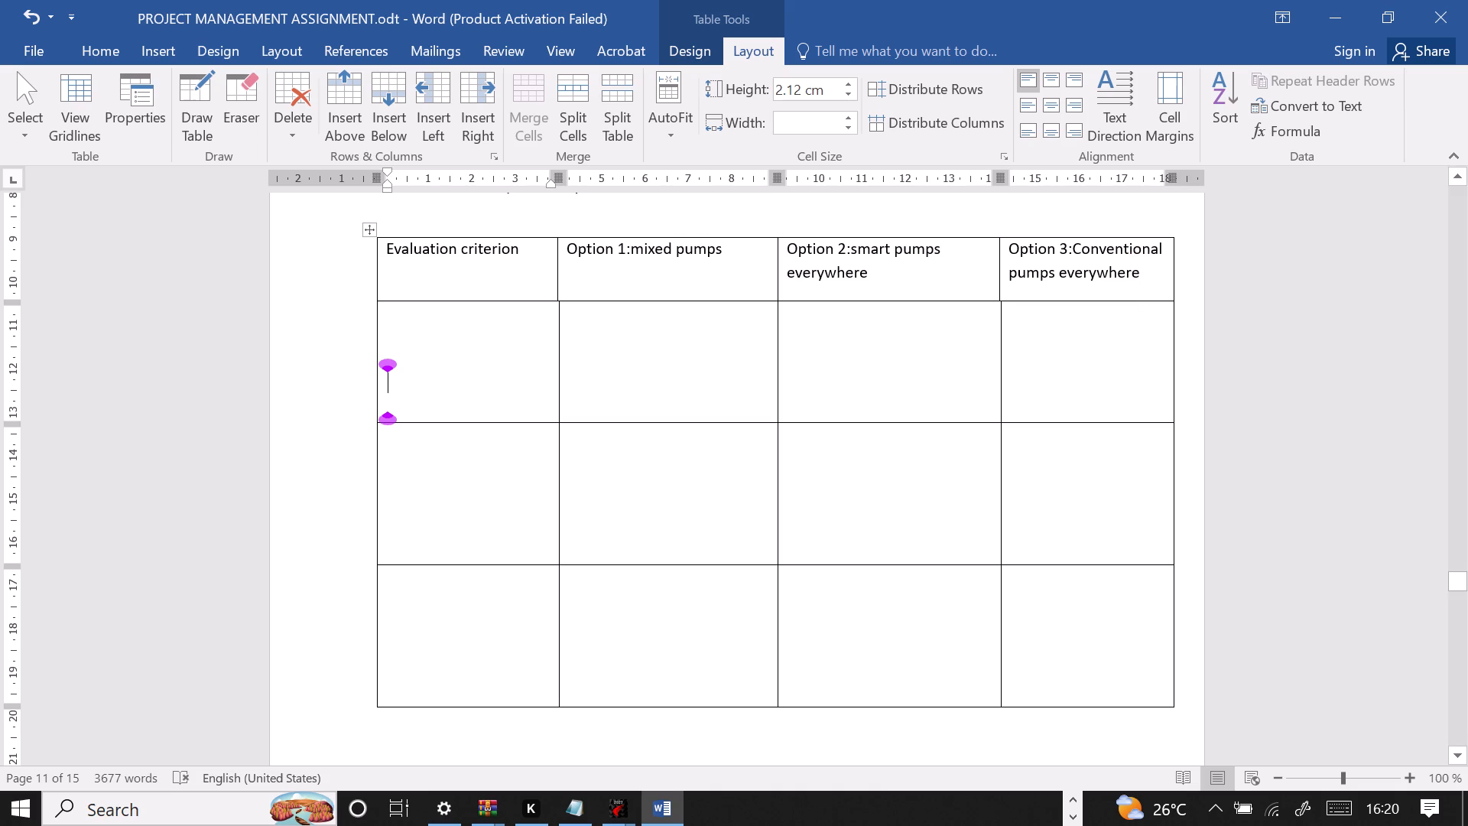
{"action": "key", "text": "BackSpace"}
{"action": "key", "text": "BackSpace"}
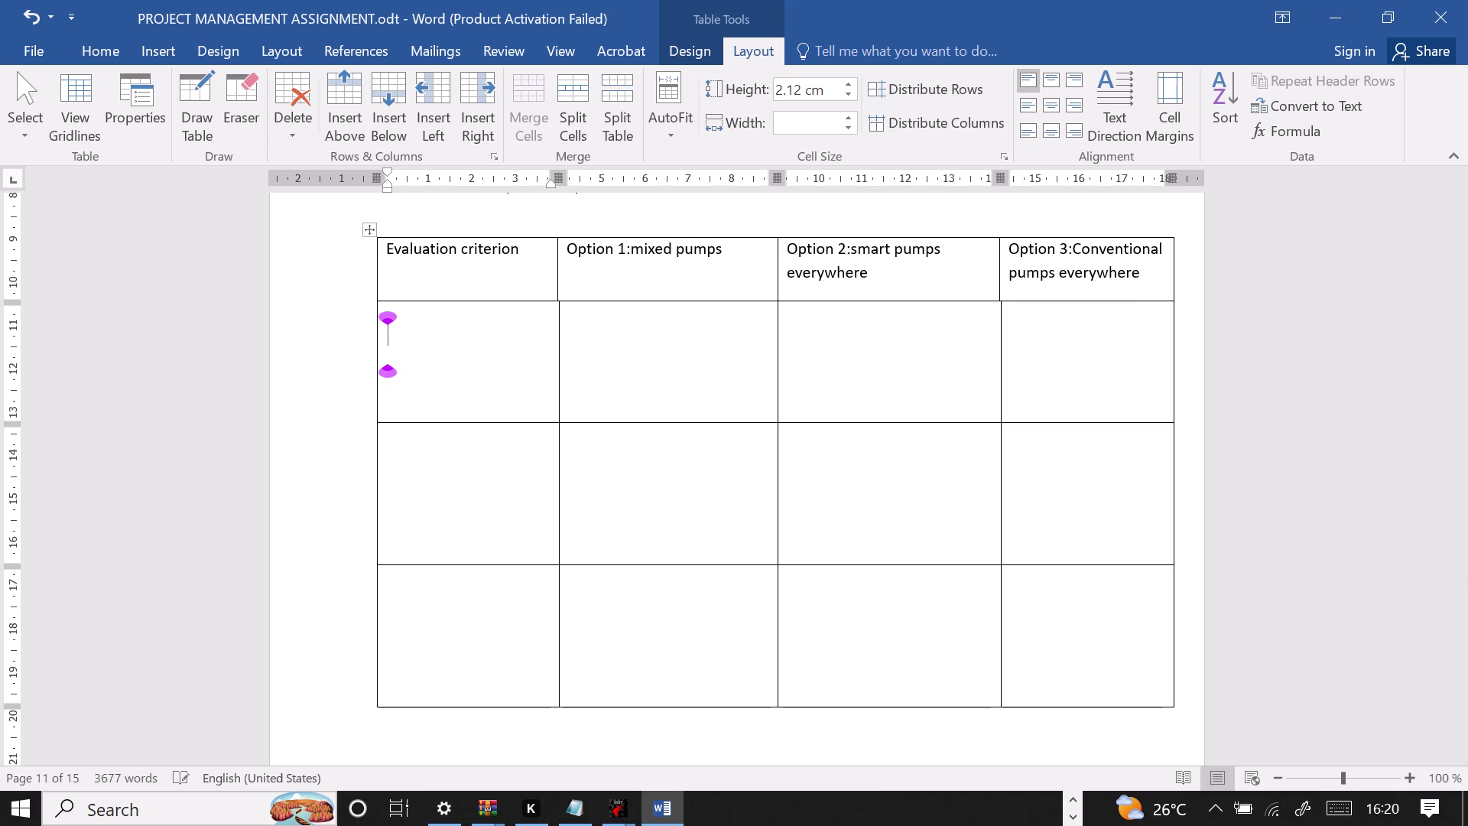
{"action": "key", "text": "p"}
{"action": "key", "text": "BackSpace"}
{"action": "key", "text": "a"}
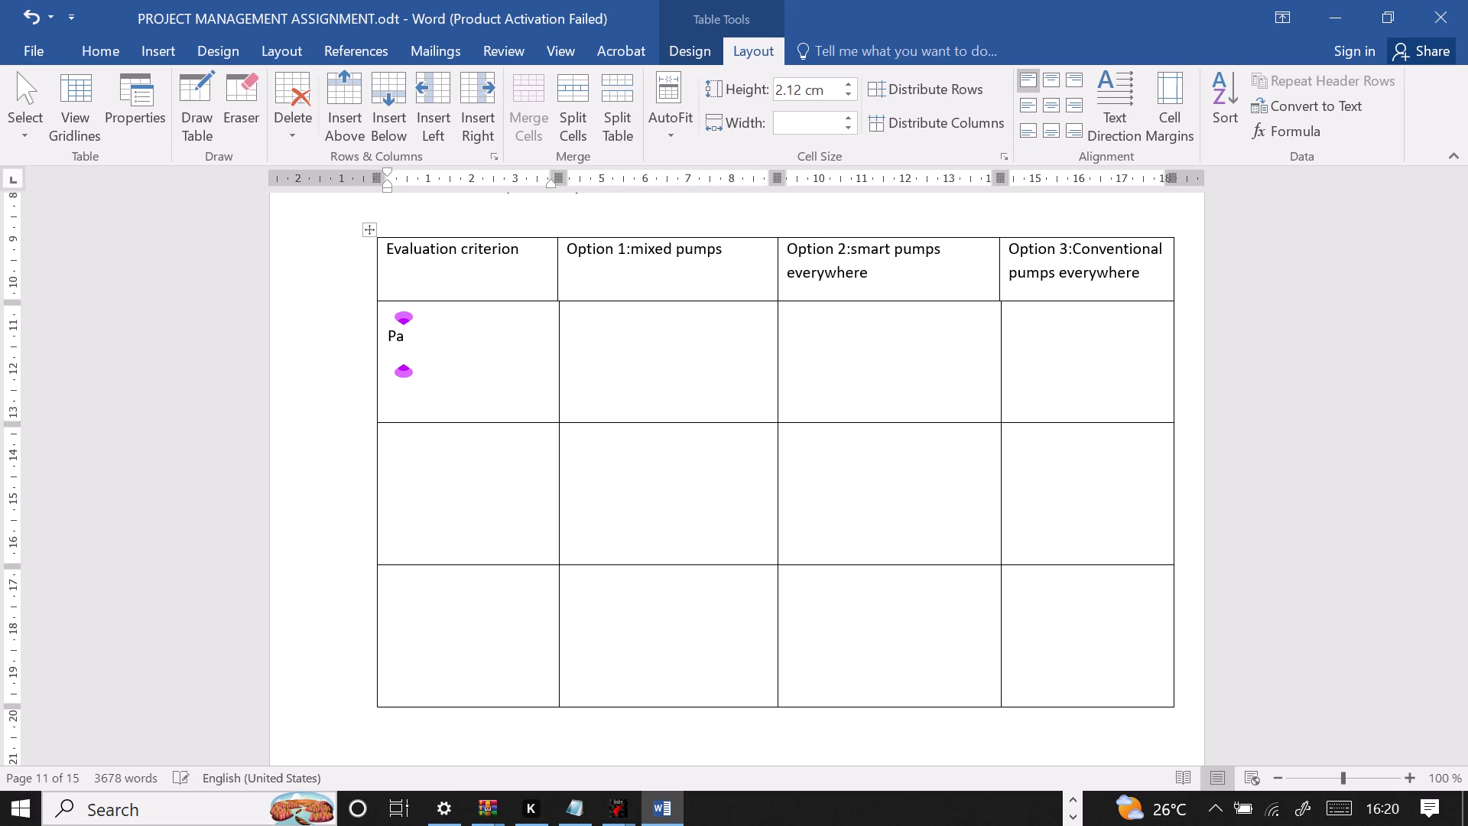
{"action": "type", "text": "tient"}
{"action": "key", "text": "space"}
{"action": "type", "text": "sa"}
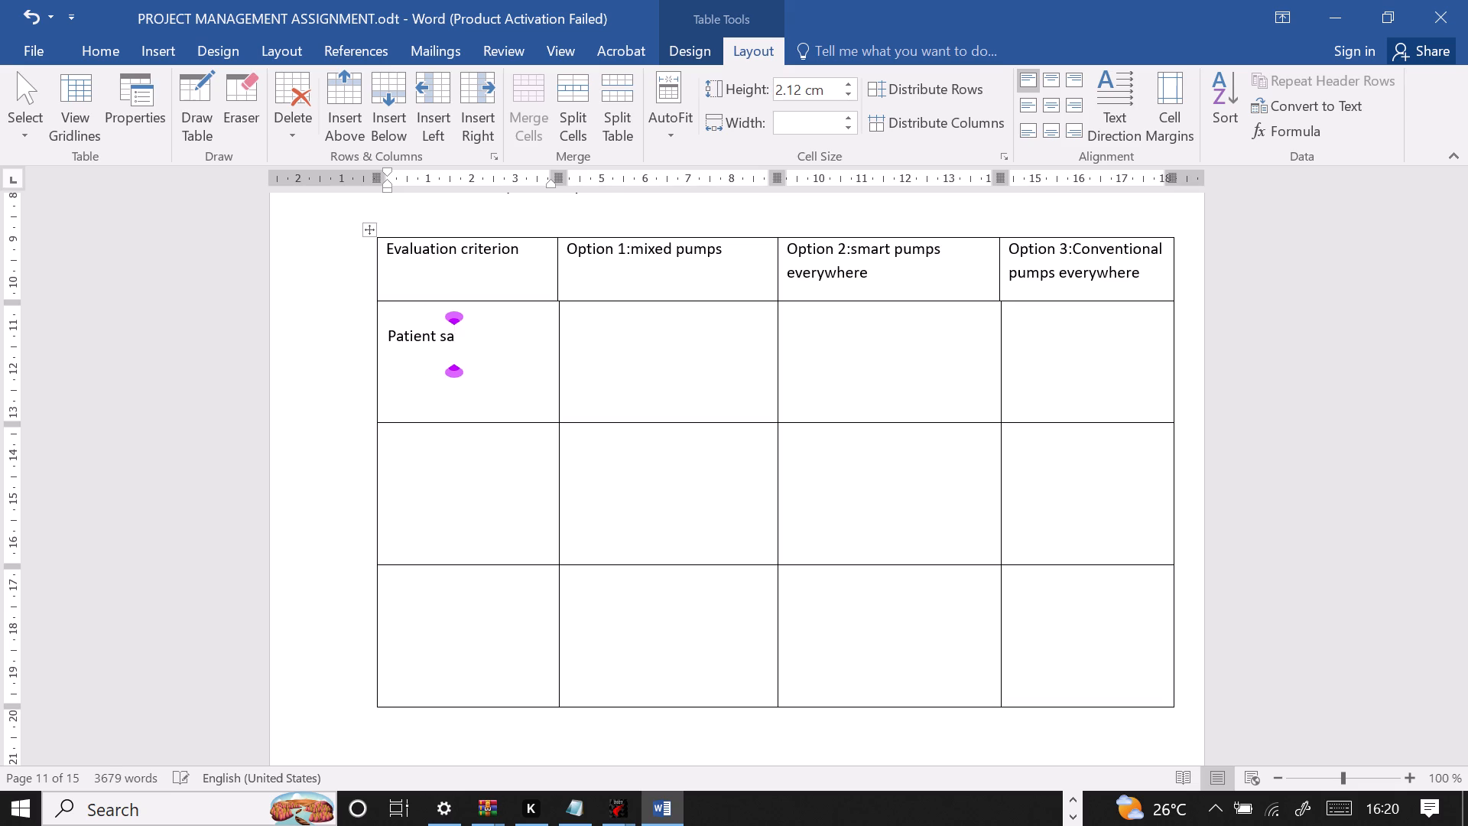
{"action": "key", "text": "f"}
{"action": "type", "text": "ety"}
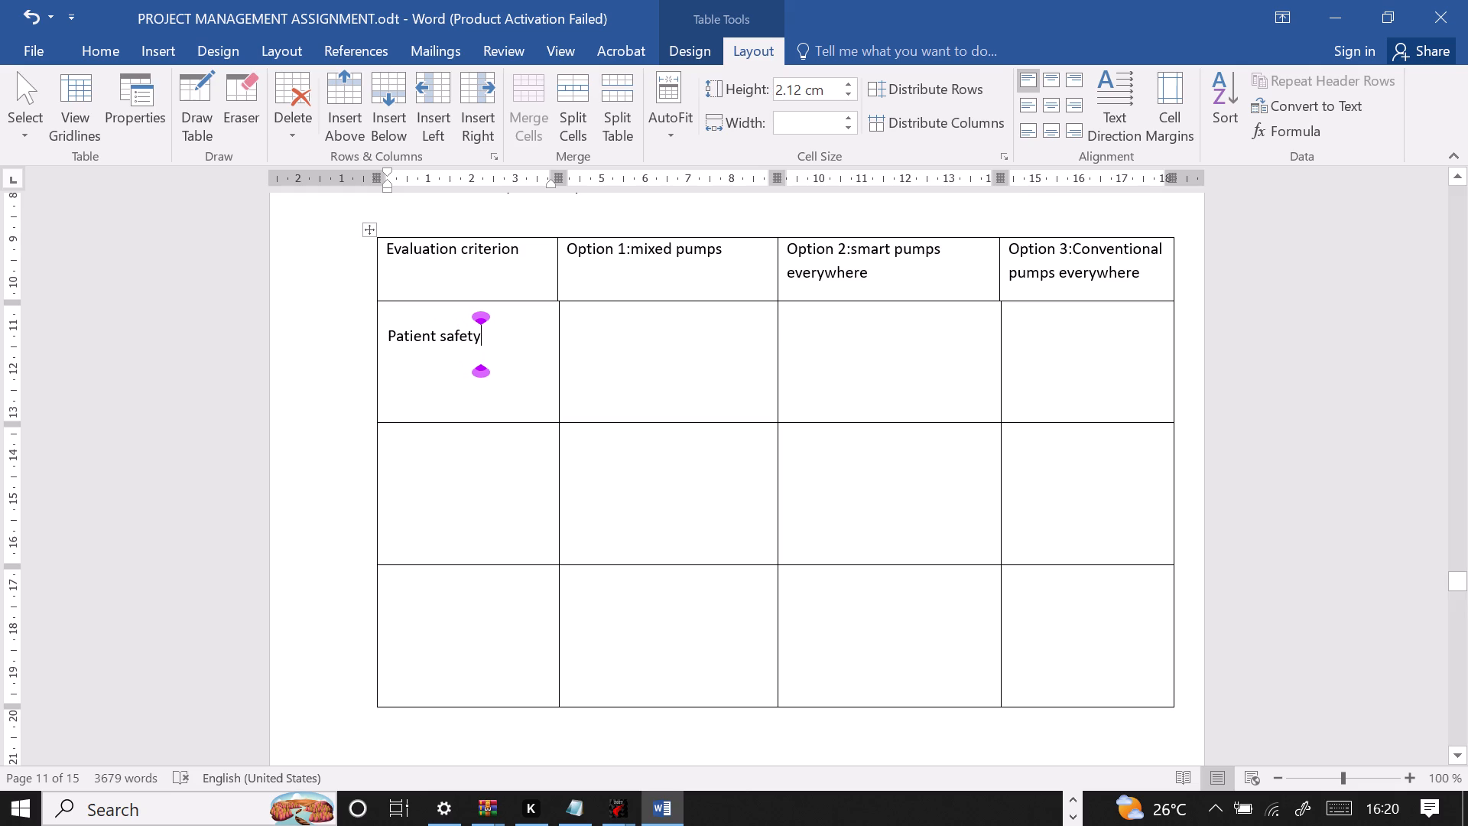
Remove the blank lines above the insertion point in the first cell of the table's third row.
{"action": "left_click", "coordinate": [446, 474]}
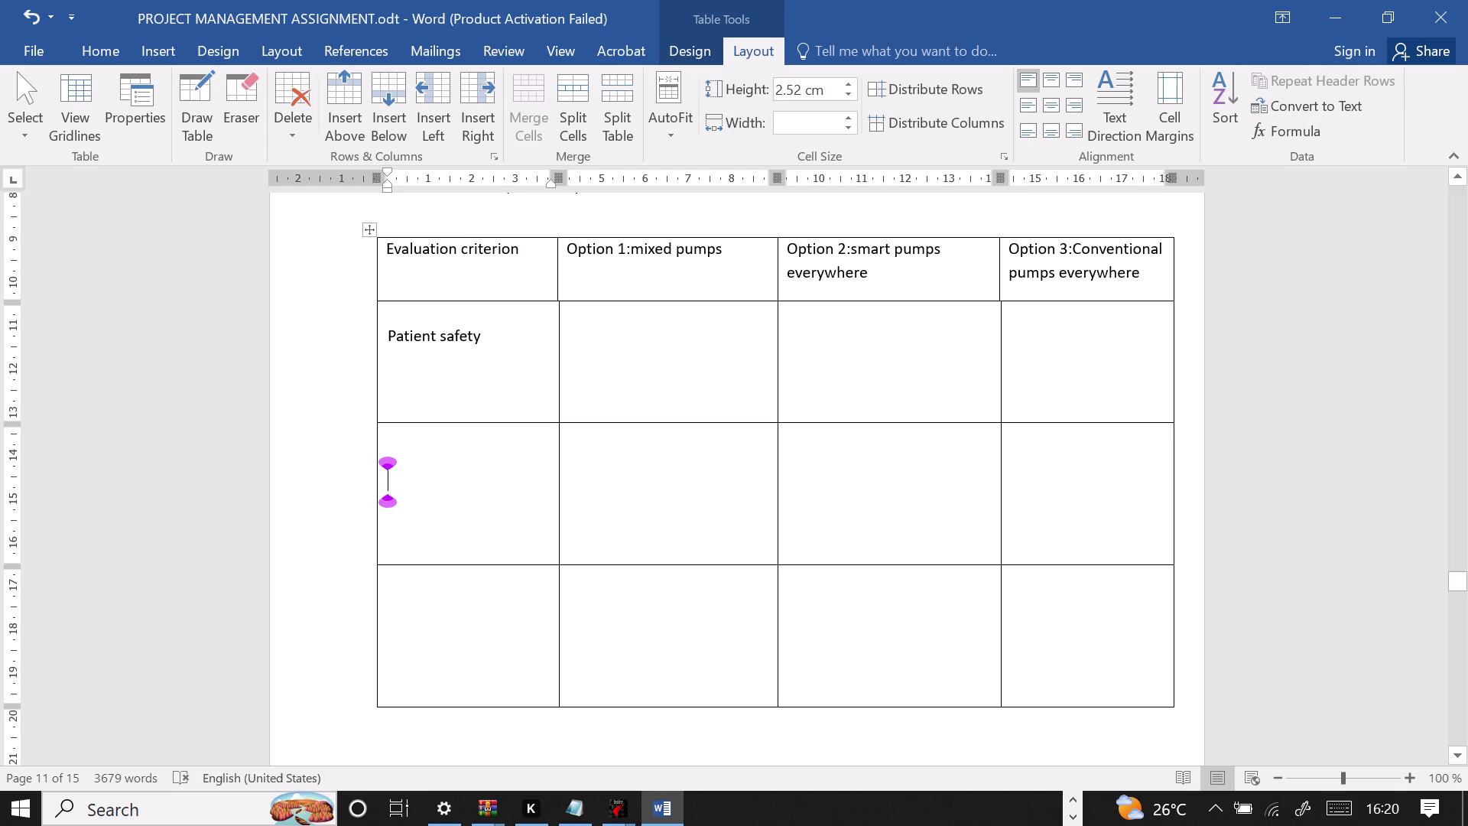
{"action": "key", "text": "BackSpace"}
{"action": "key", "text": "BackSpace"}
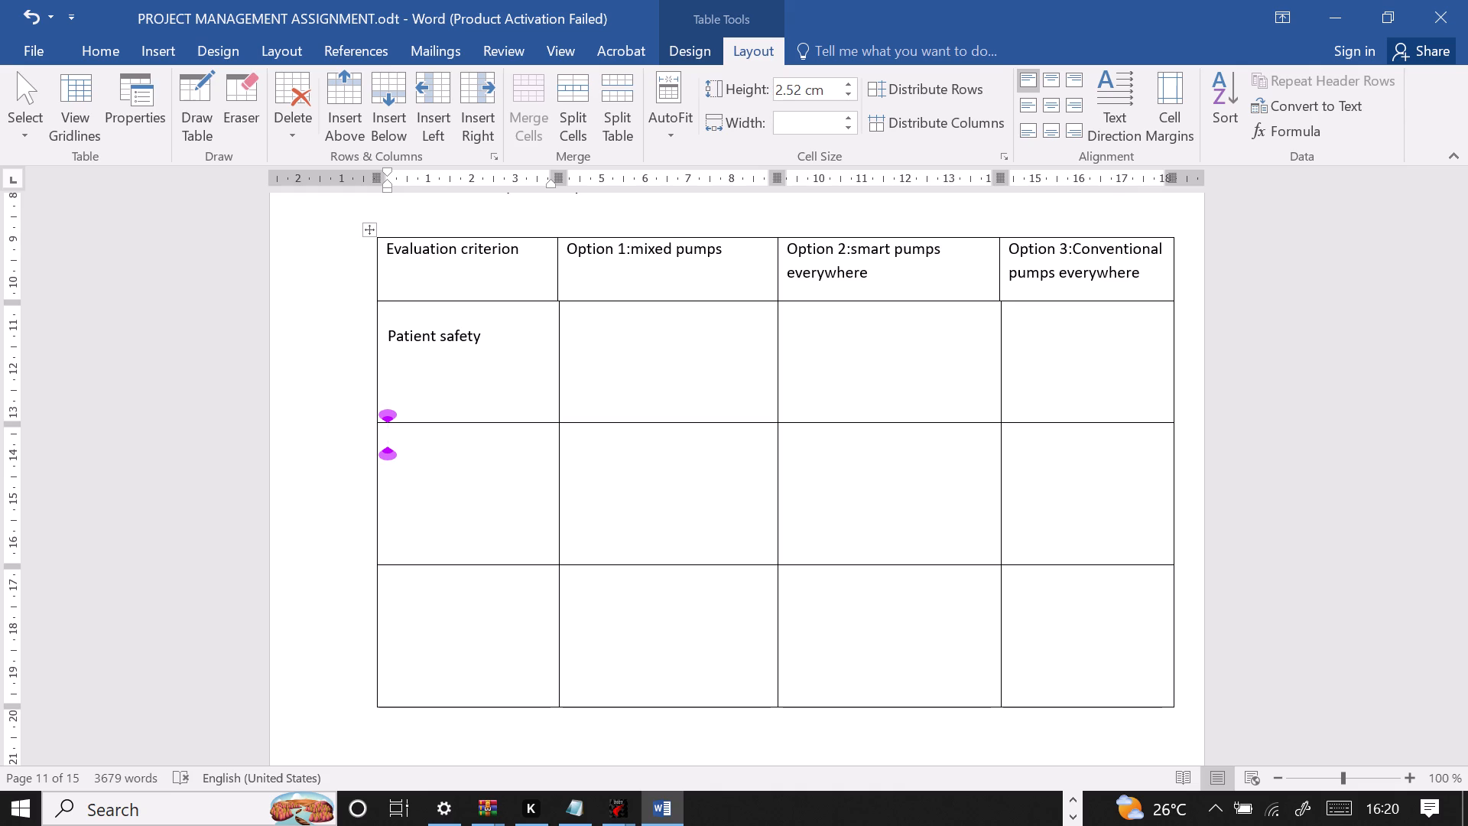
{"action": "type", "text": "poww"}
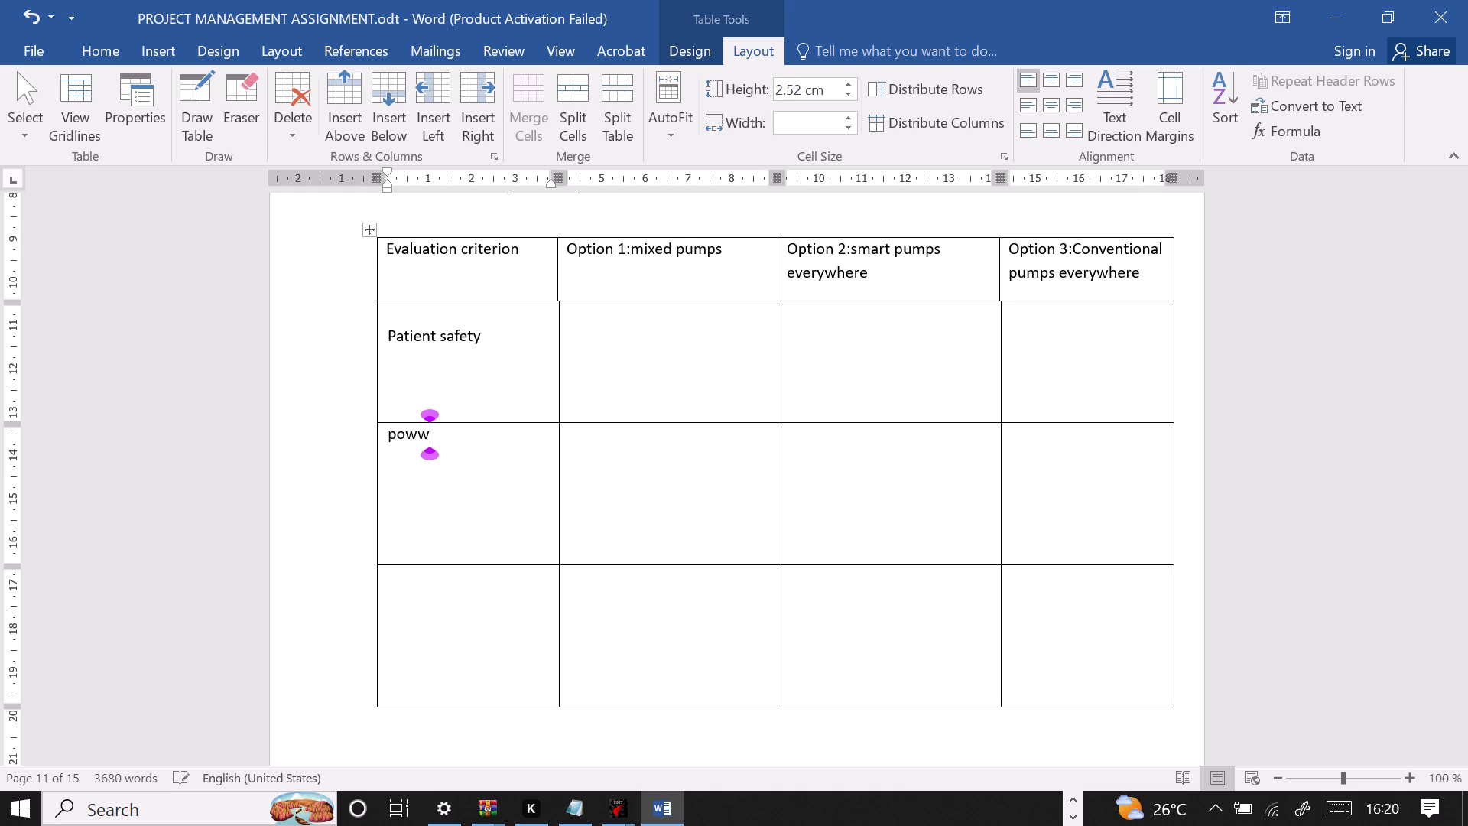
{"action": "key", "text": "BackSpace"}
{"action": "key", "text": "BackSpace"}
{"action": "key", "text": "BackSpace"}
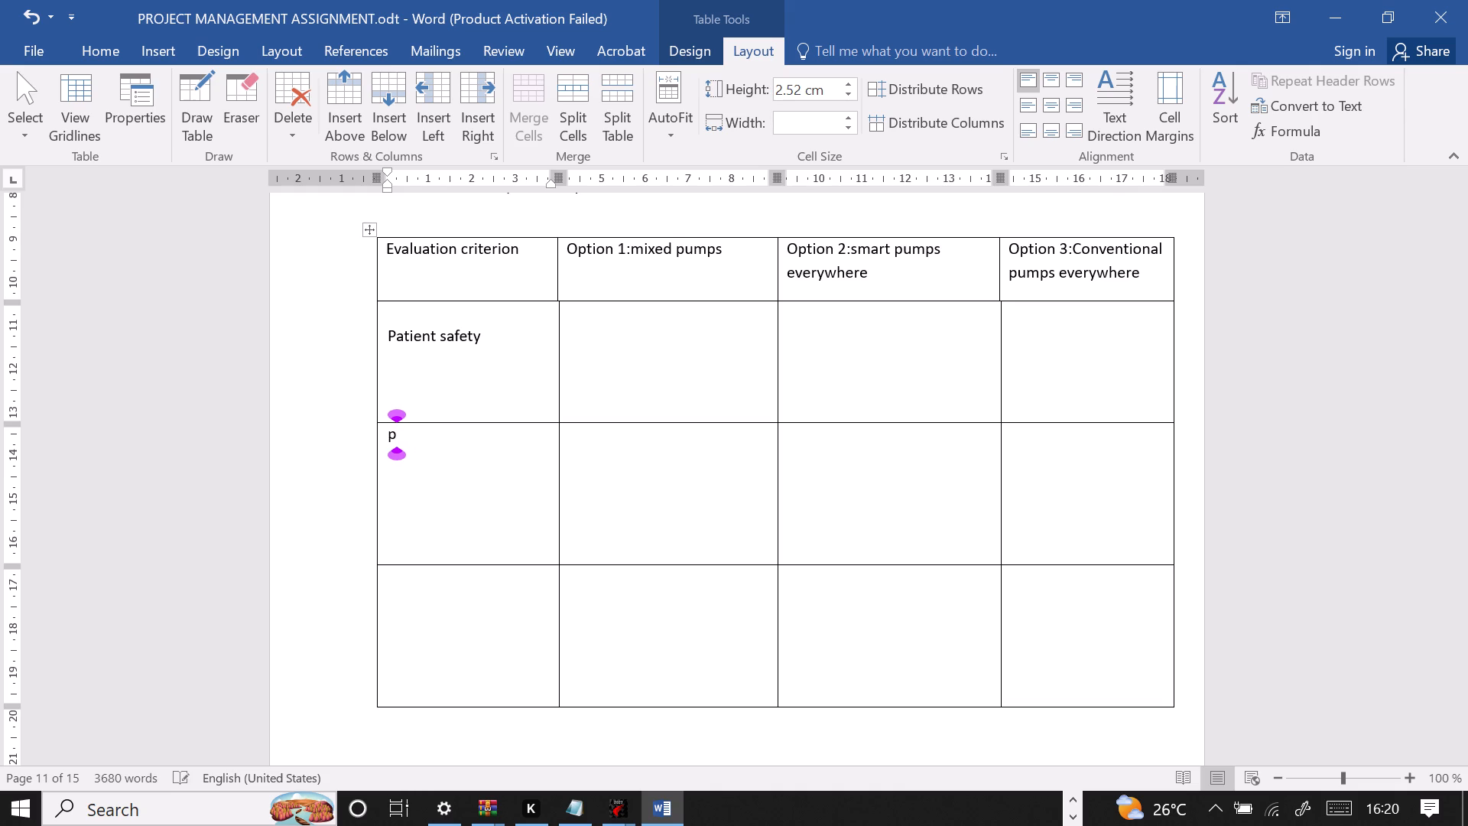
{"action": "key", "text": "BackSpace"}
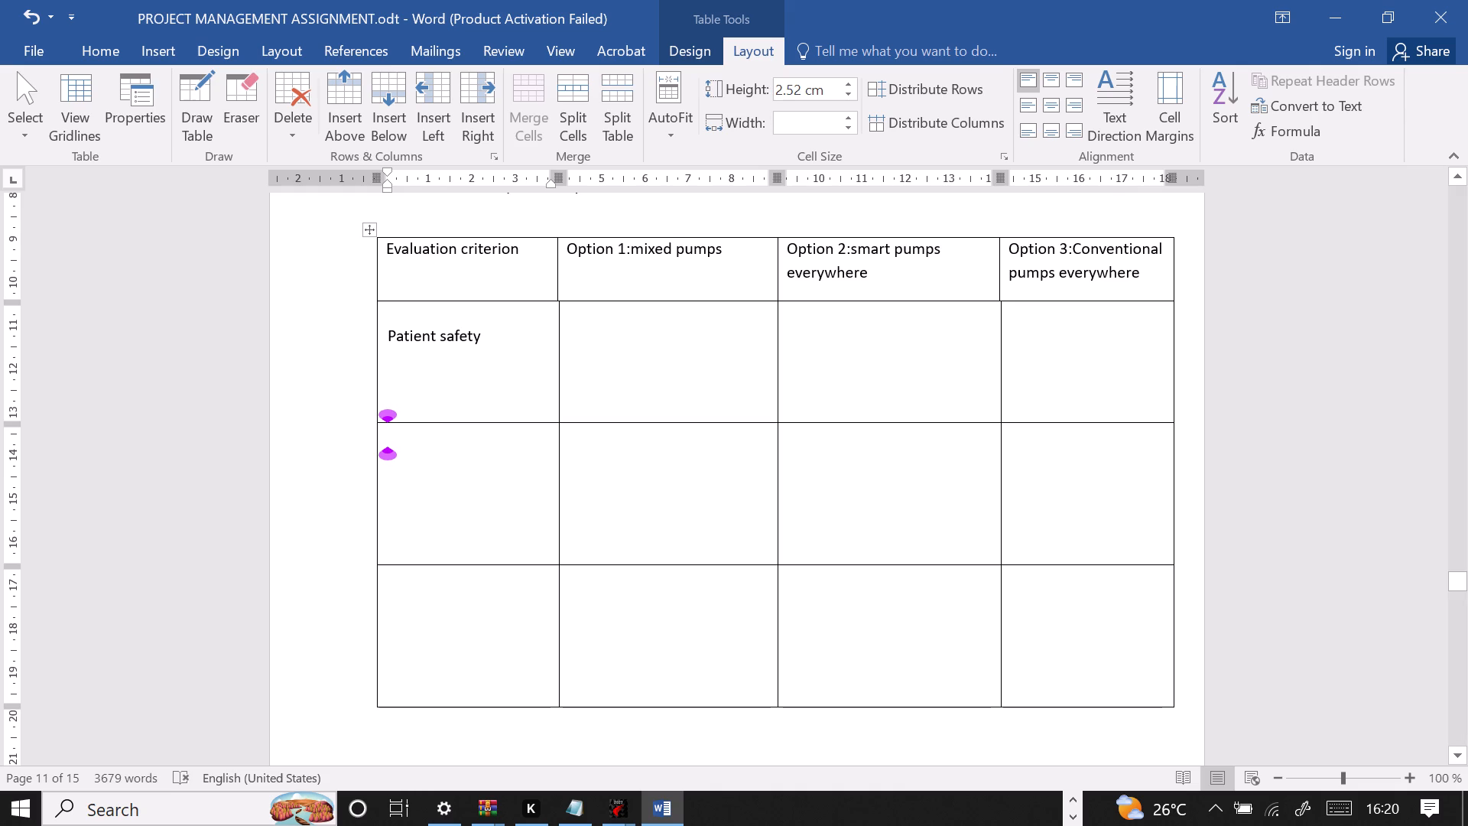
Remove the blank line above "Patient safety" so the text starts at the top of its cell.
{"action": "left_click", "coordinate": [386, 339]}
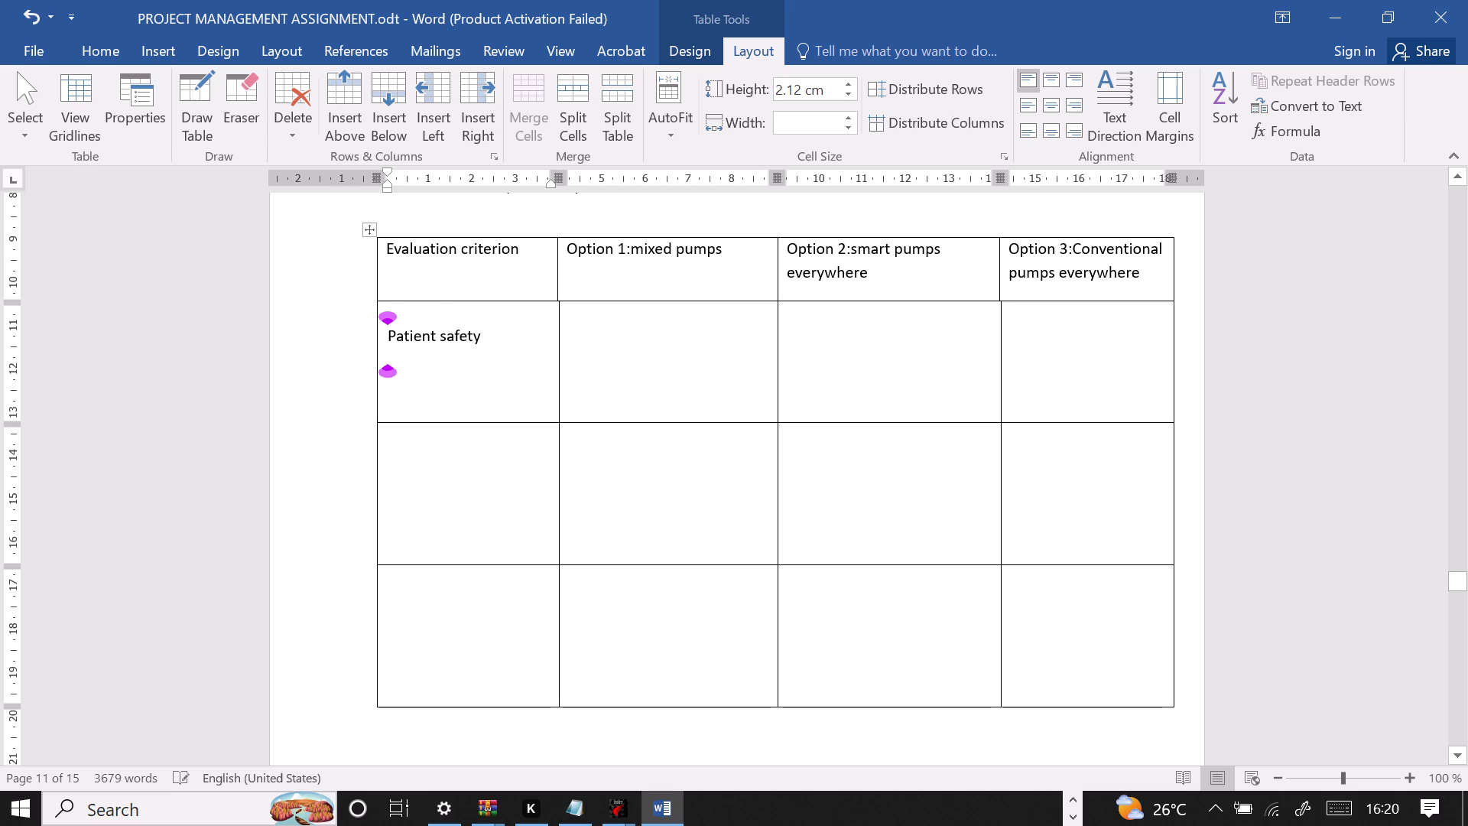
{"action": "key", "text": "BackSpace"}
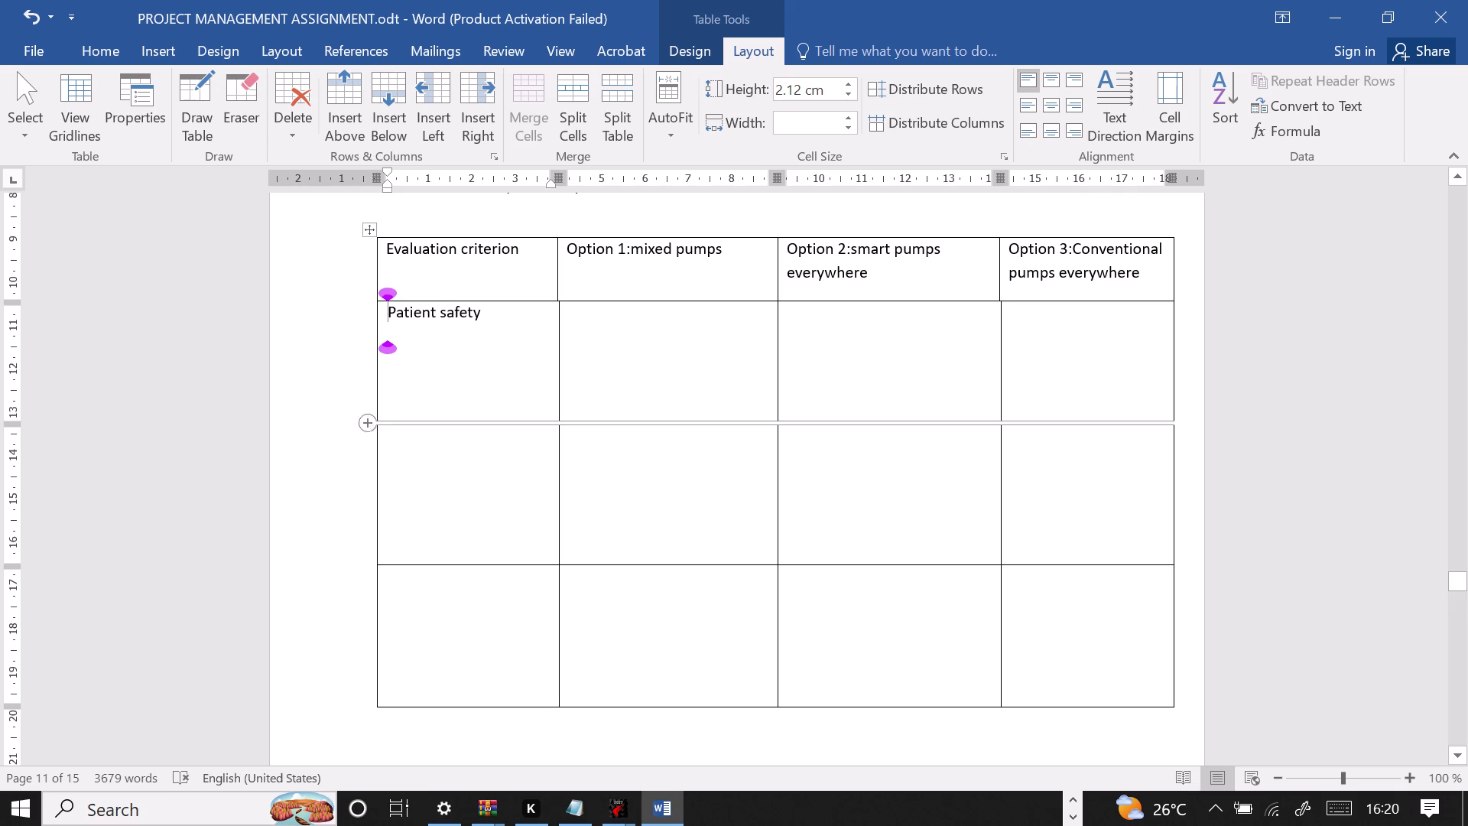
Enter "Cost" as the second criterion, in the first cell of the table's third row.
{"action": "left_click", "coordinate": [396, 437]}
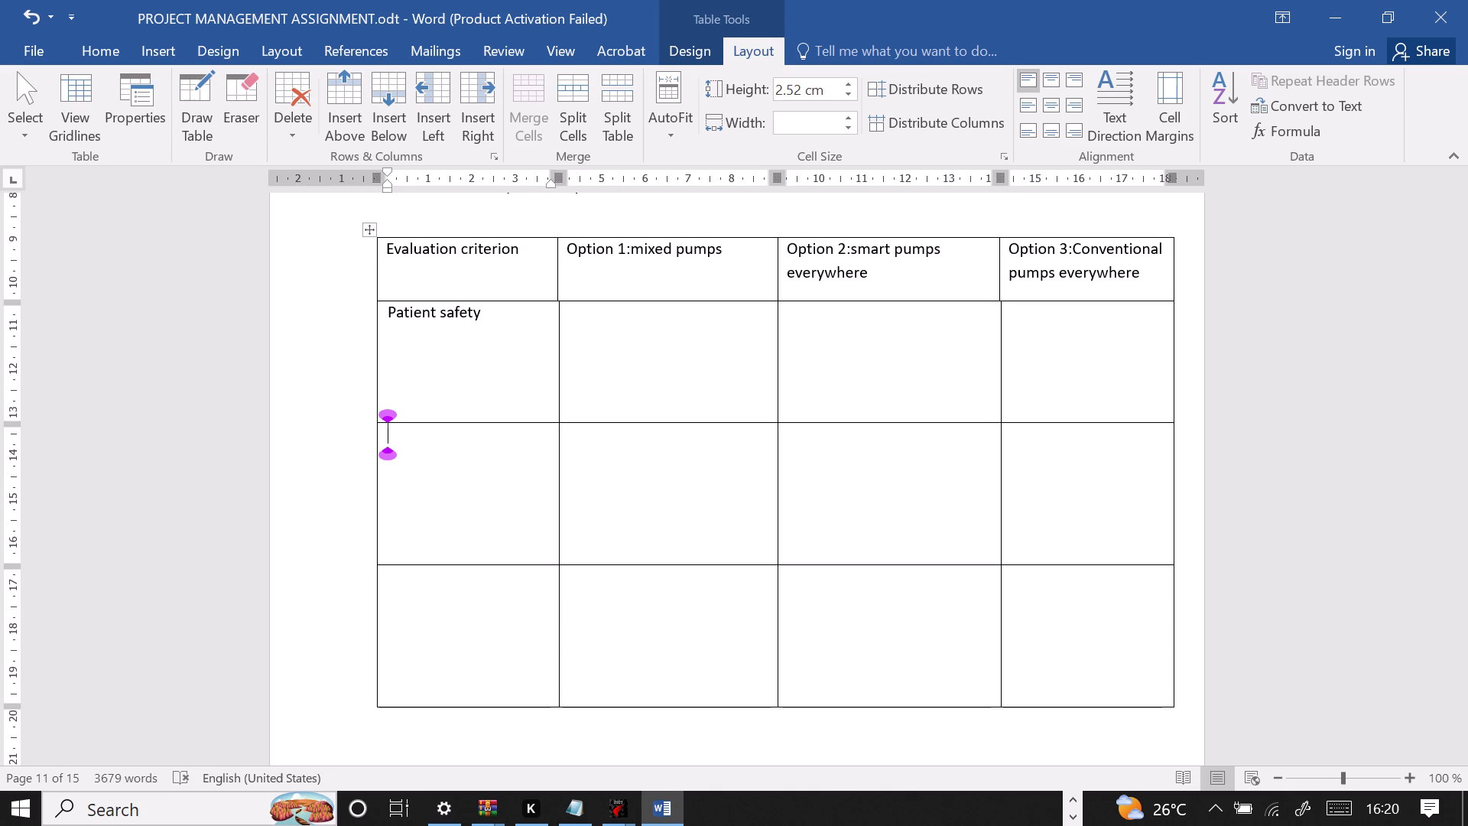
{"action": "type", "text": "ost"}
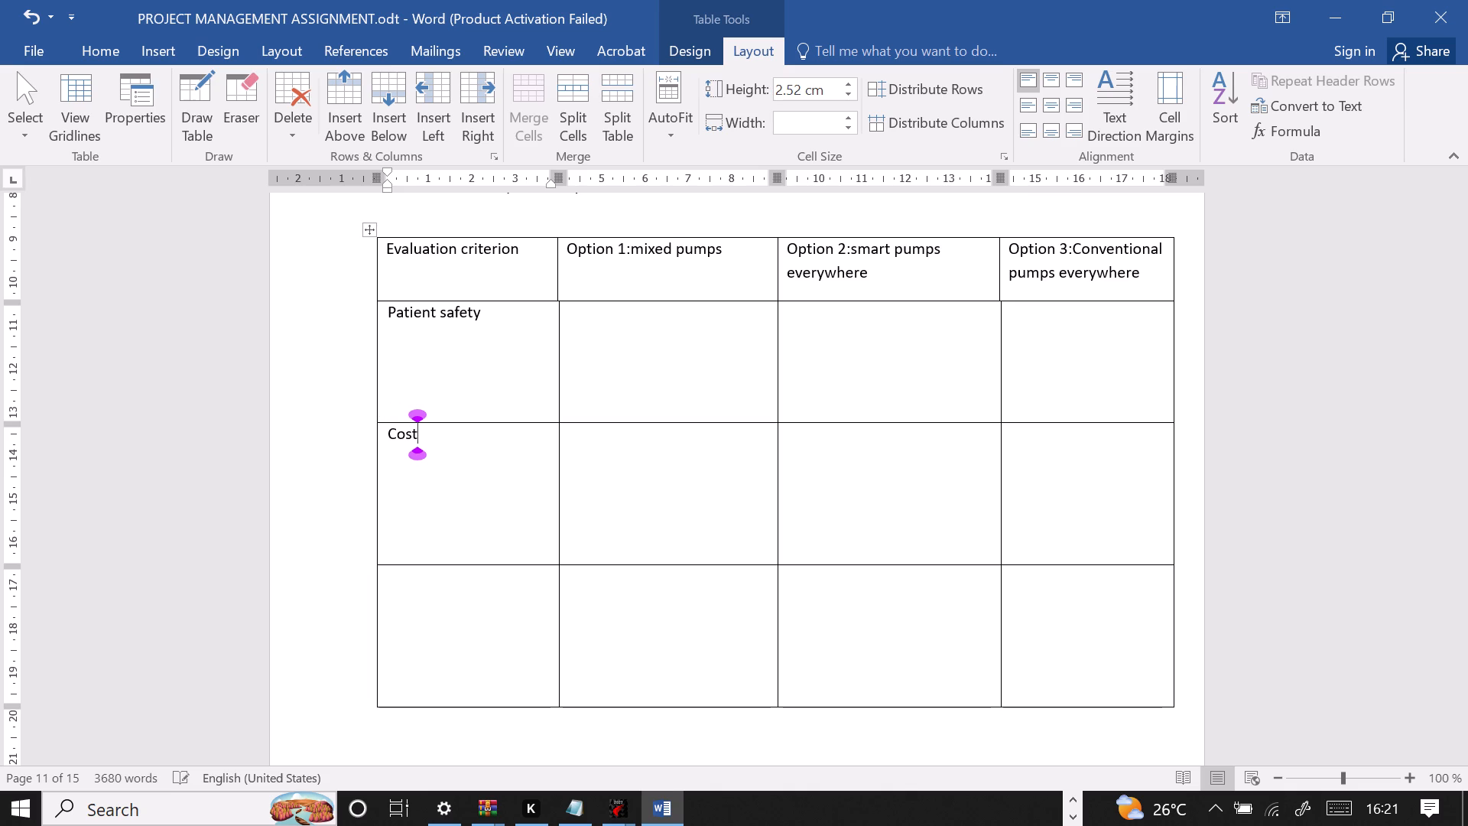
Enter "Infrastructure dependency" as the third criterion, at the top of the fourth row's first cell.
{"action": "left_click", "coordinate": [427, 606]}
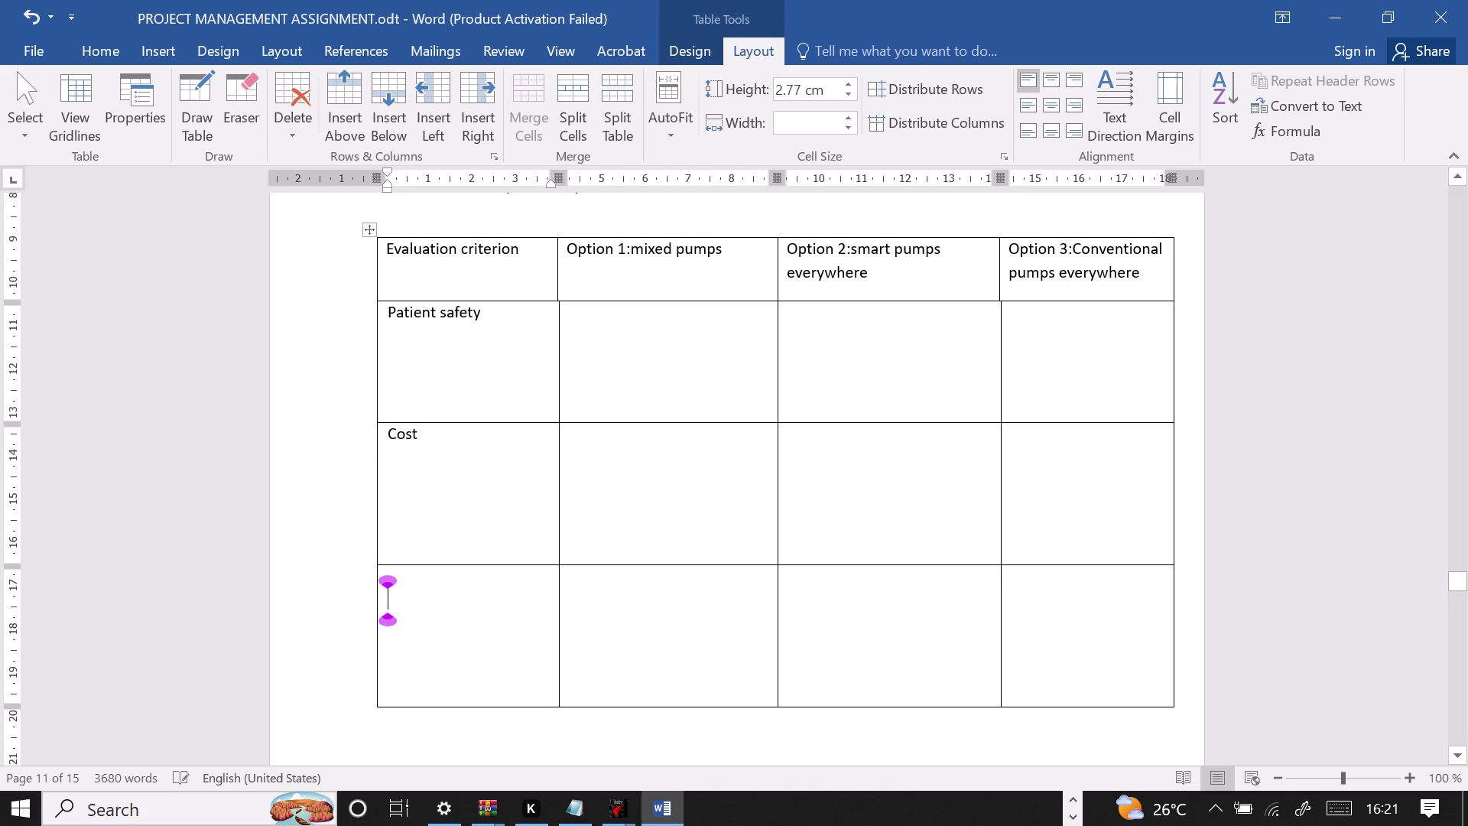
{"action": "key", "text": "BackSpace"}
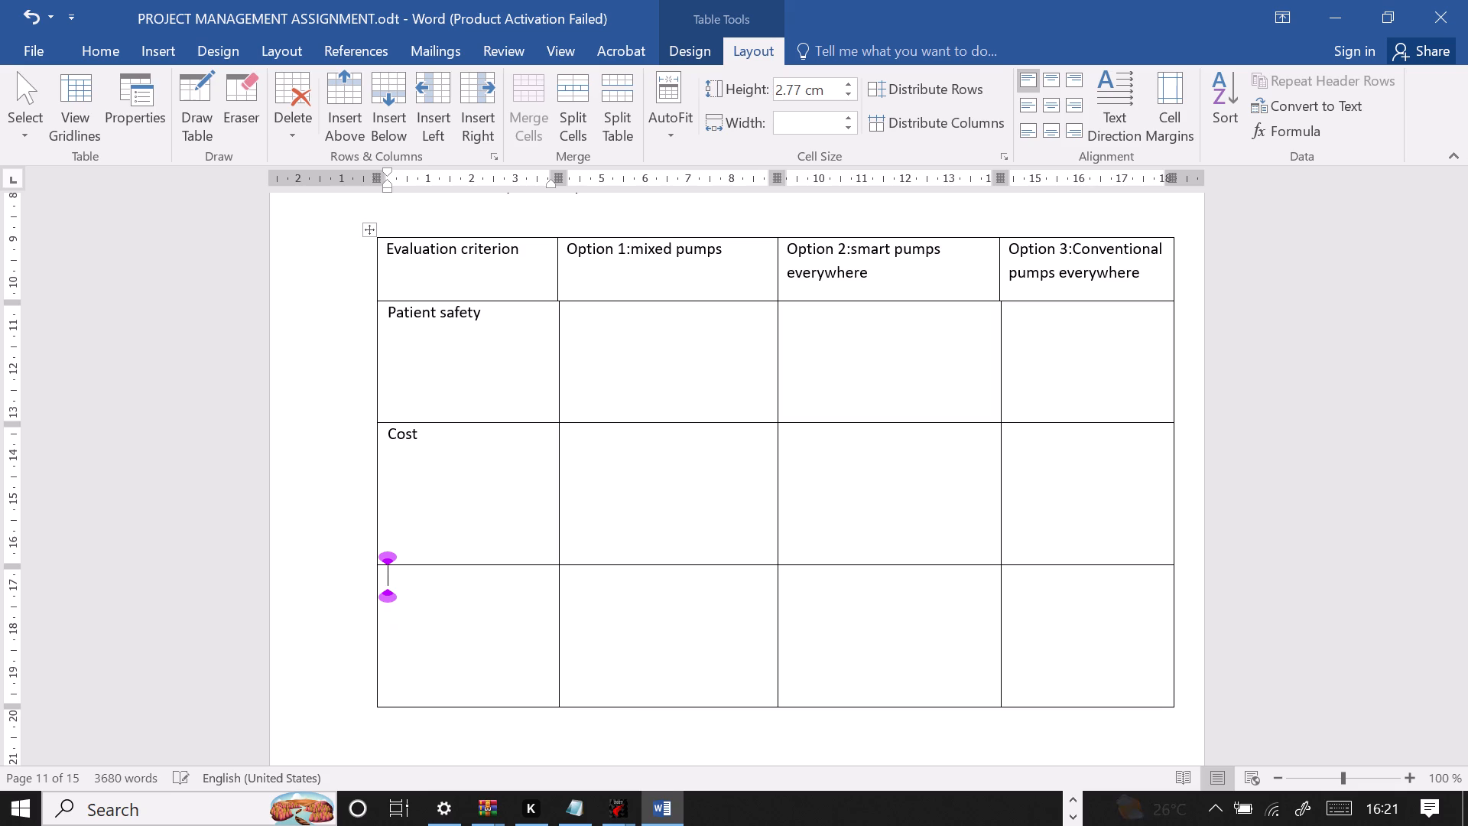
{"action": "key", "text": "BackSpace"}
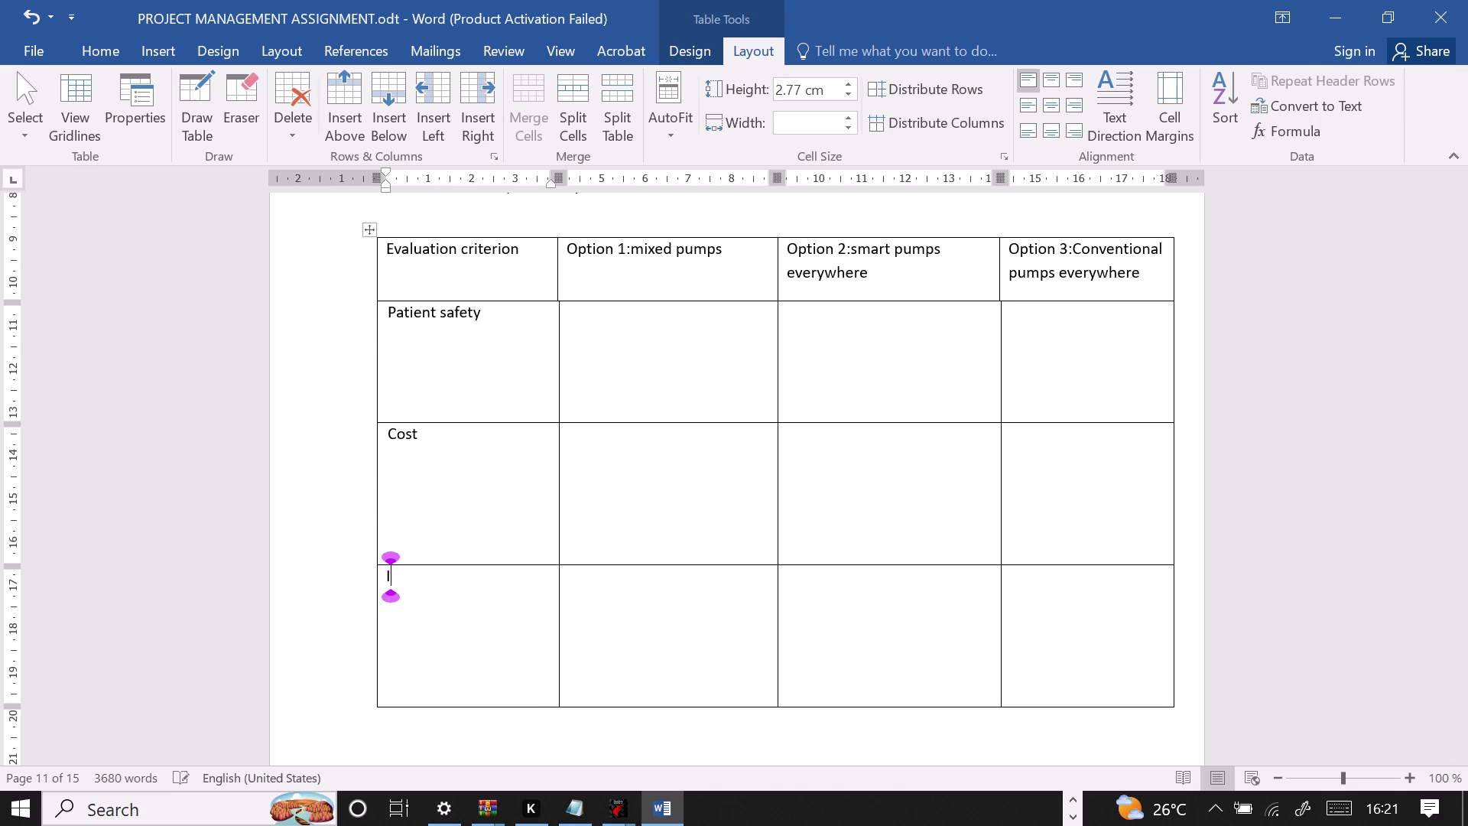
{"action": "type", "text": "rastructure"}
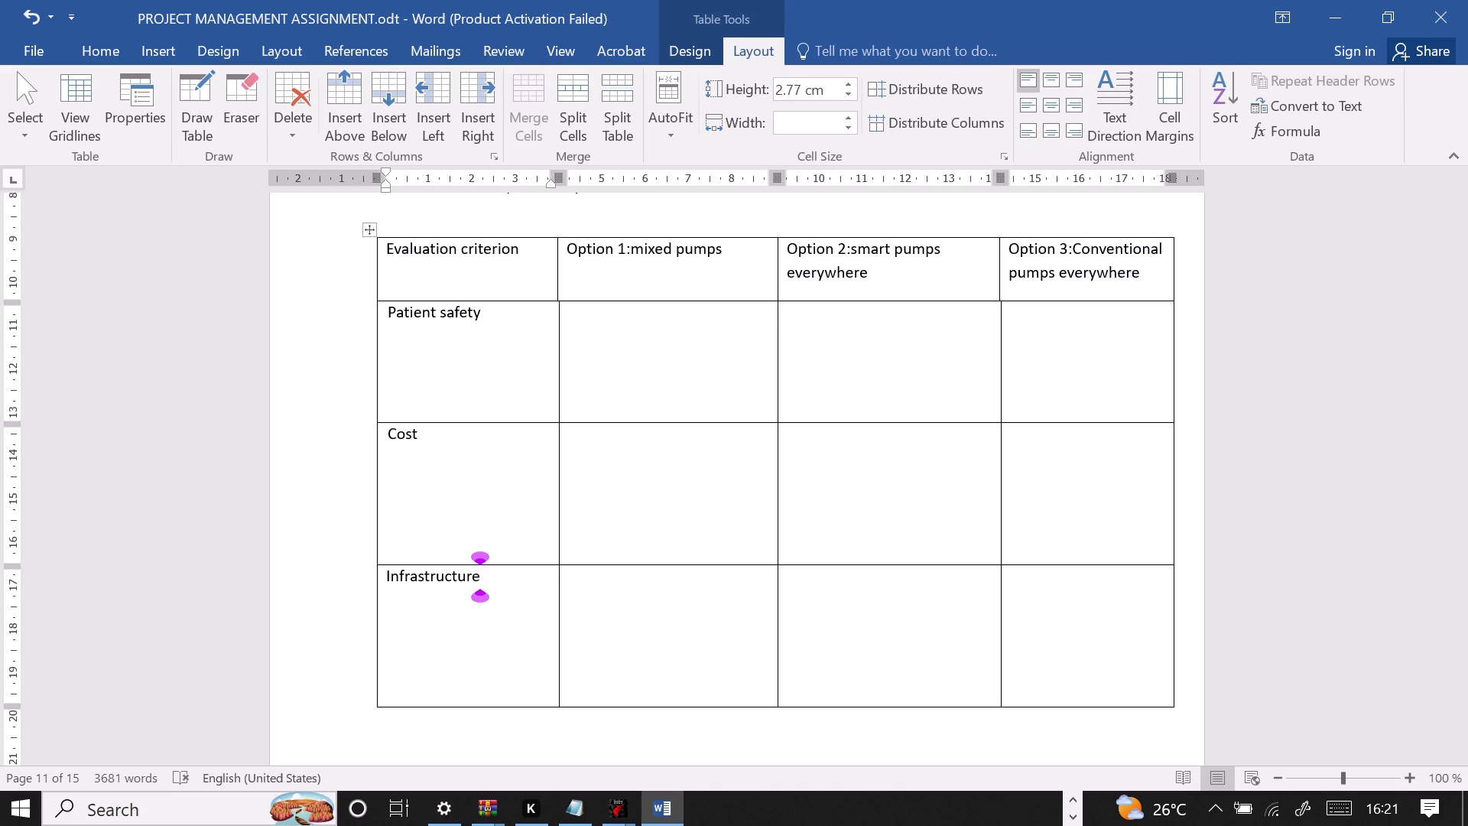
{"action": "key", "text": "space"}
{"action": "key", "text": "d"}
{"action": "type", "text": "epen"}
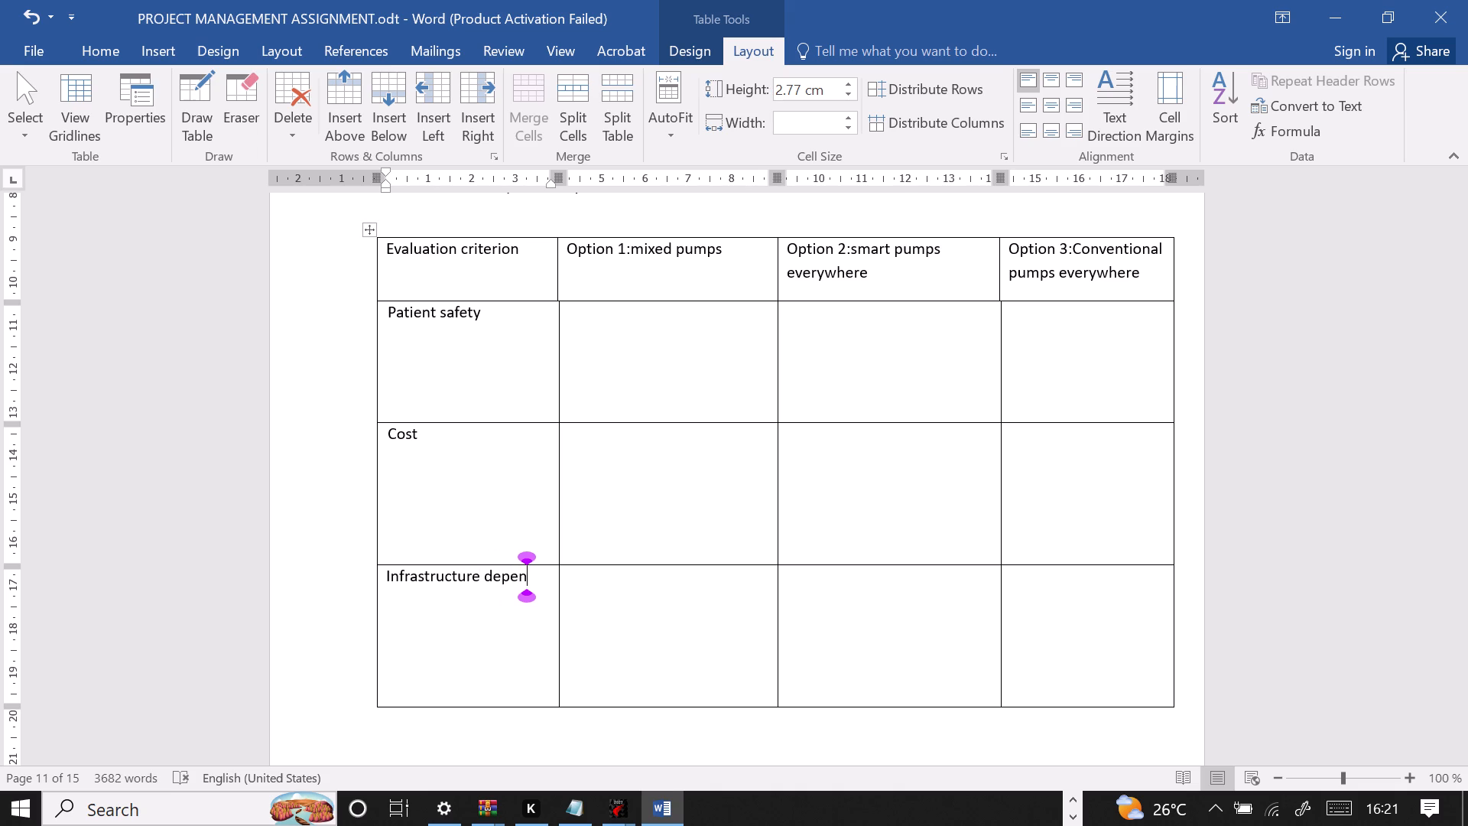
{"action": "type", "text": "dency"}
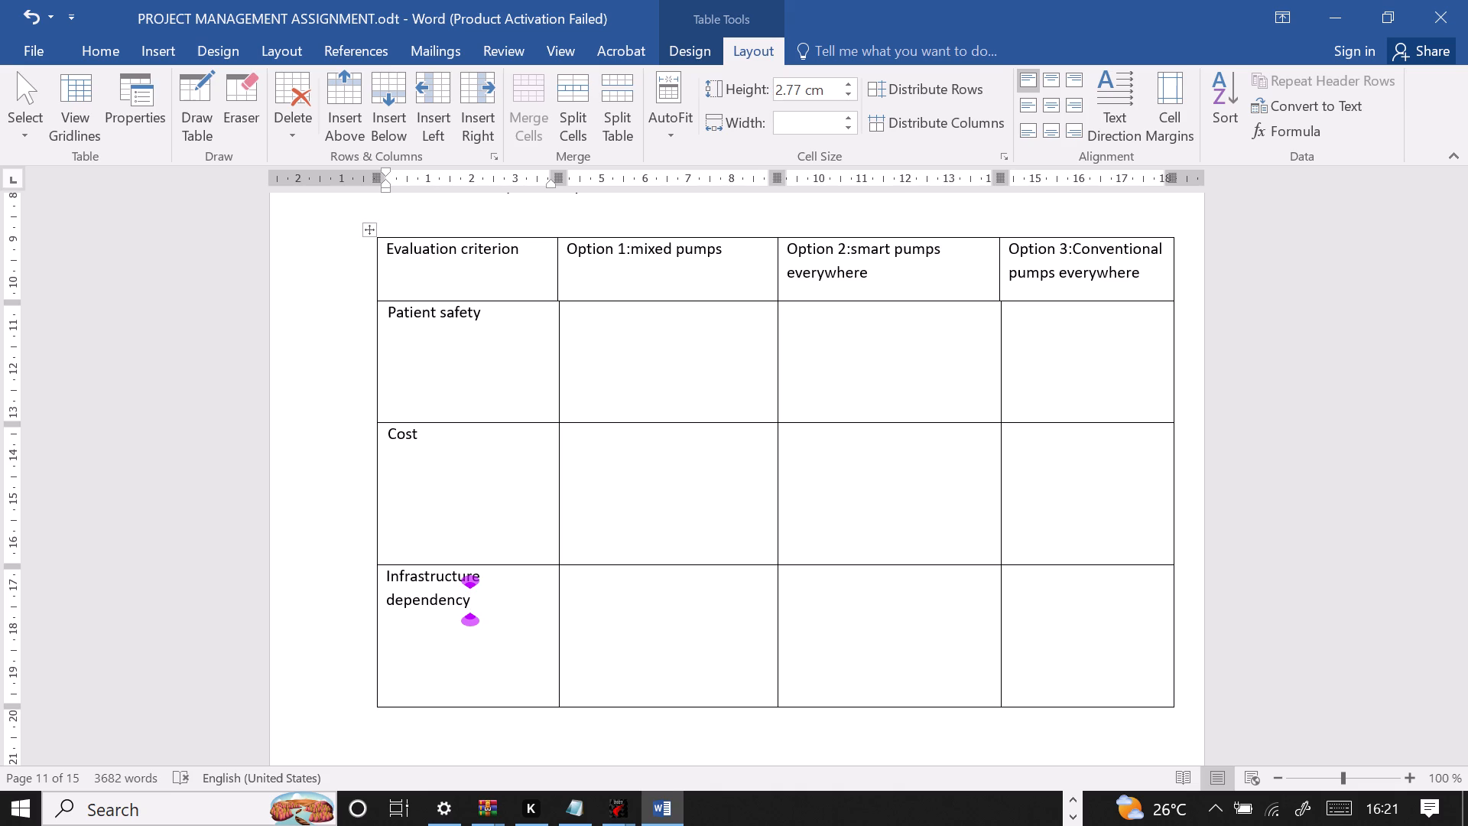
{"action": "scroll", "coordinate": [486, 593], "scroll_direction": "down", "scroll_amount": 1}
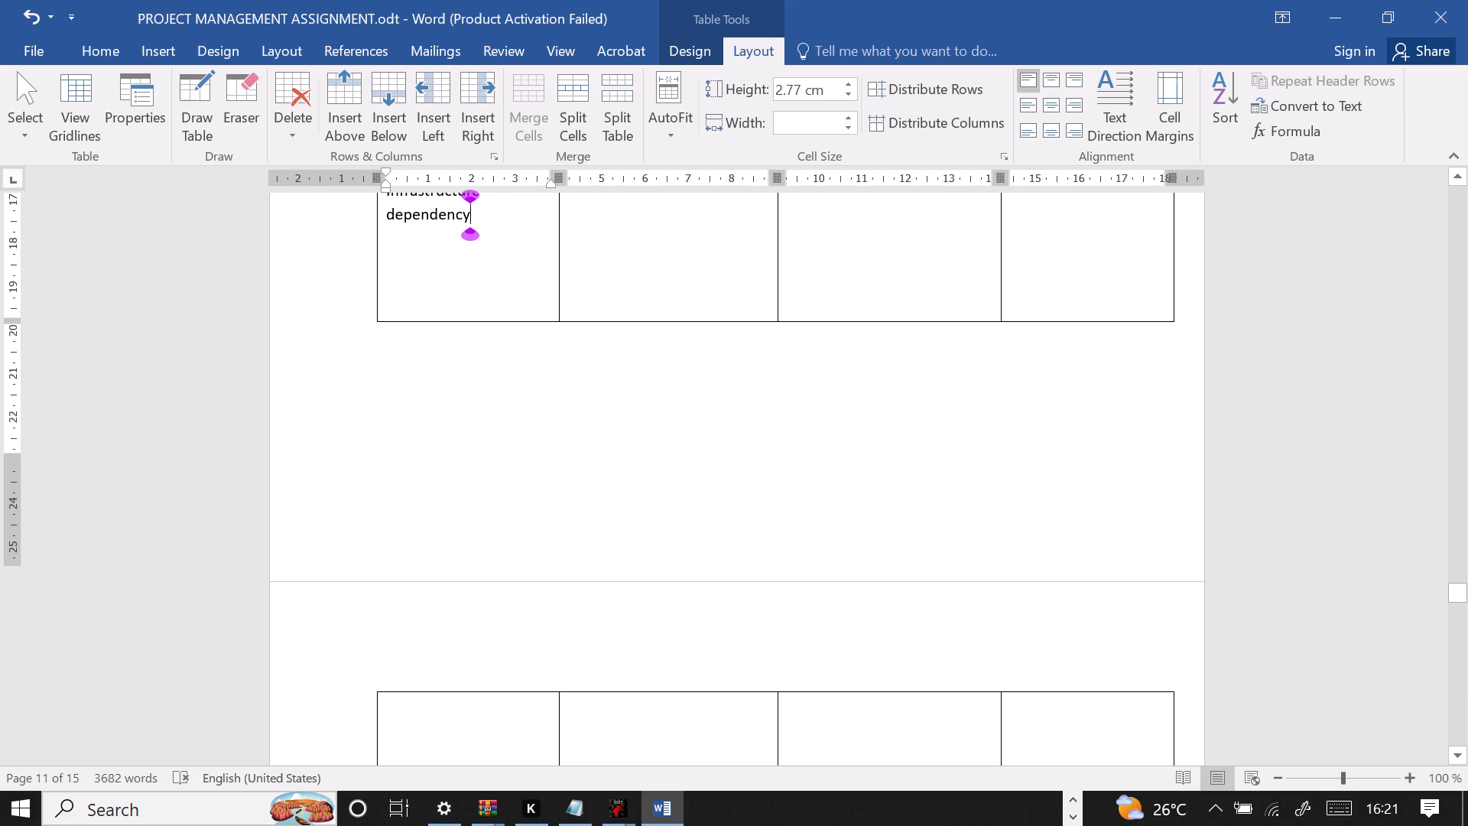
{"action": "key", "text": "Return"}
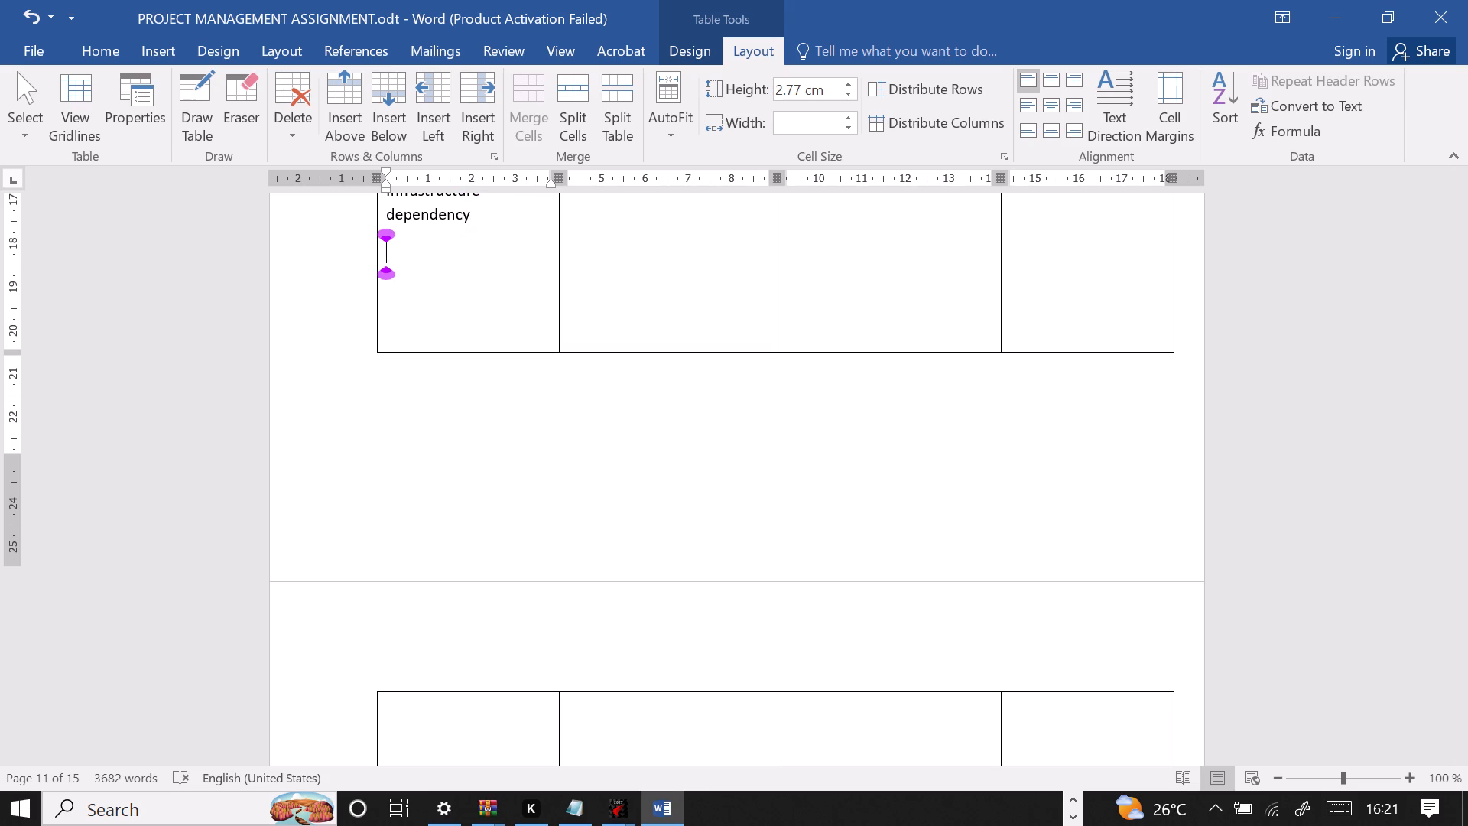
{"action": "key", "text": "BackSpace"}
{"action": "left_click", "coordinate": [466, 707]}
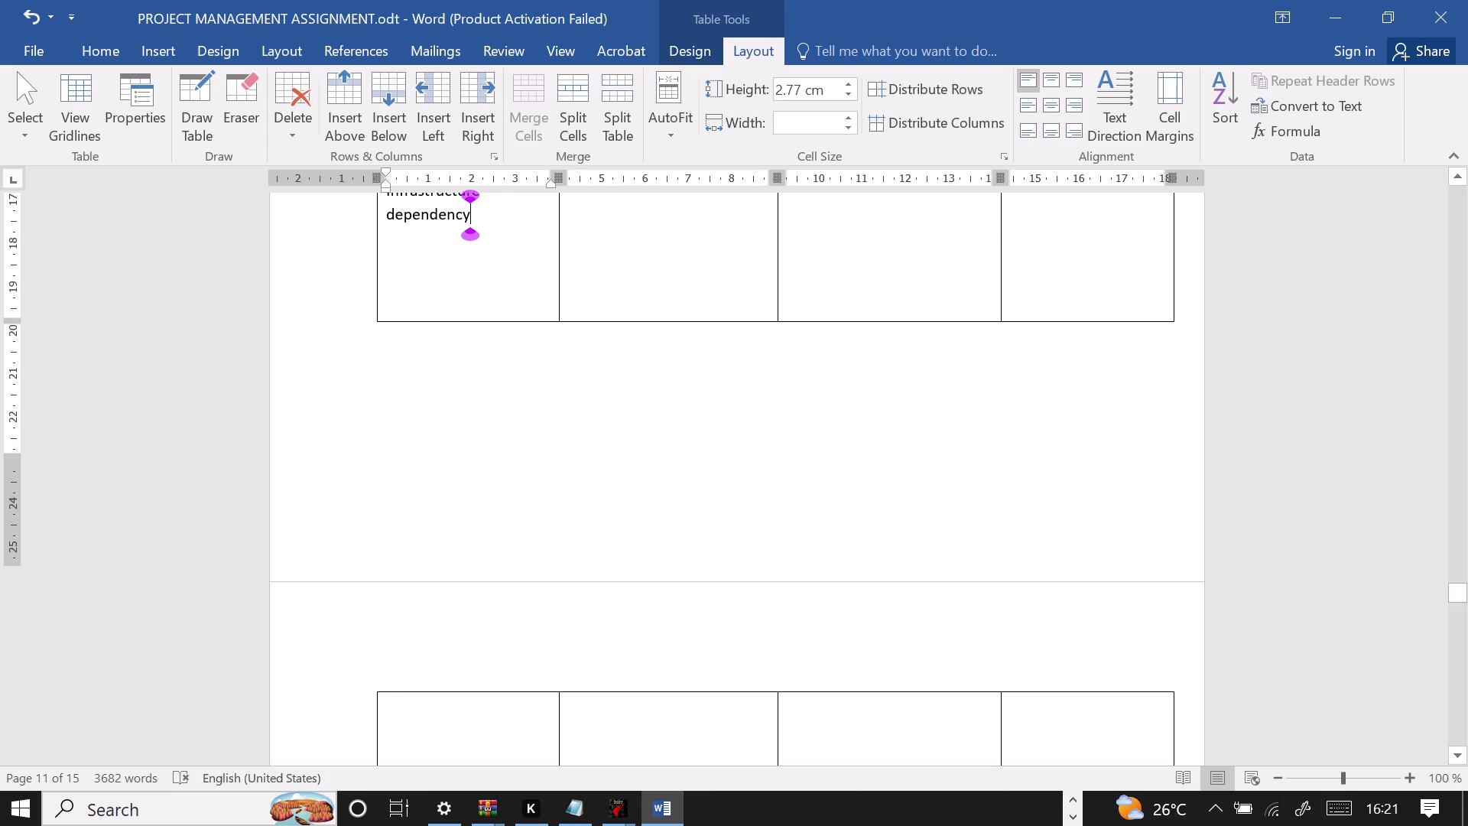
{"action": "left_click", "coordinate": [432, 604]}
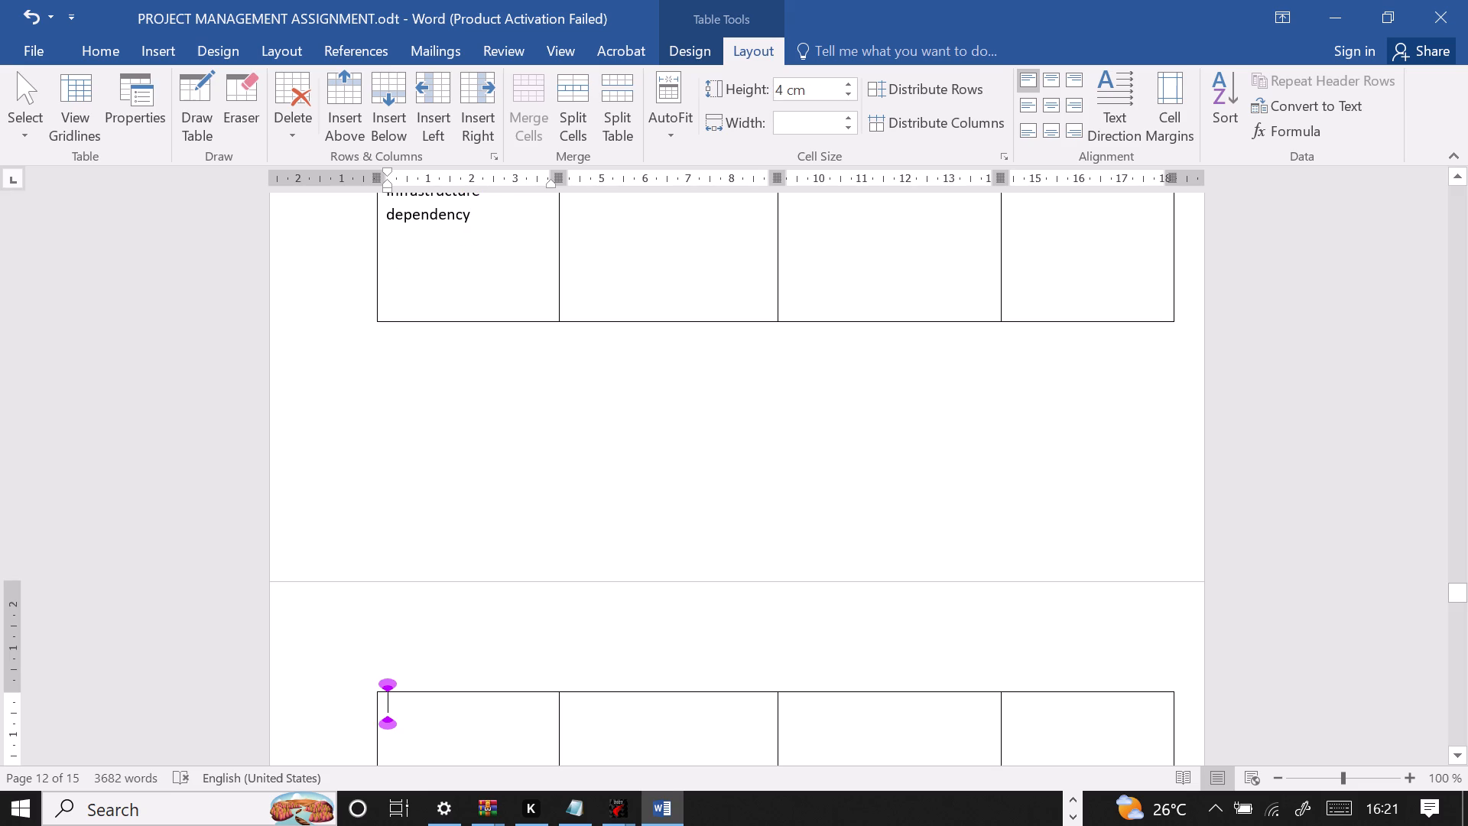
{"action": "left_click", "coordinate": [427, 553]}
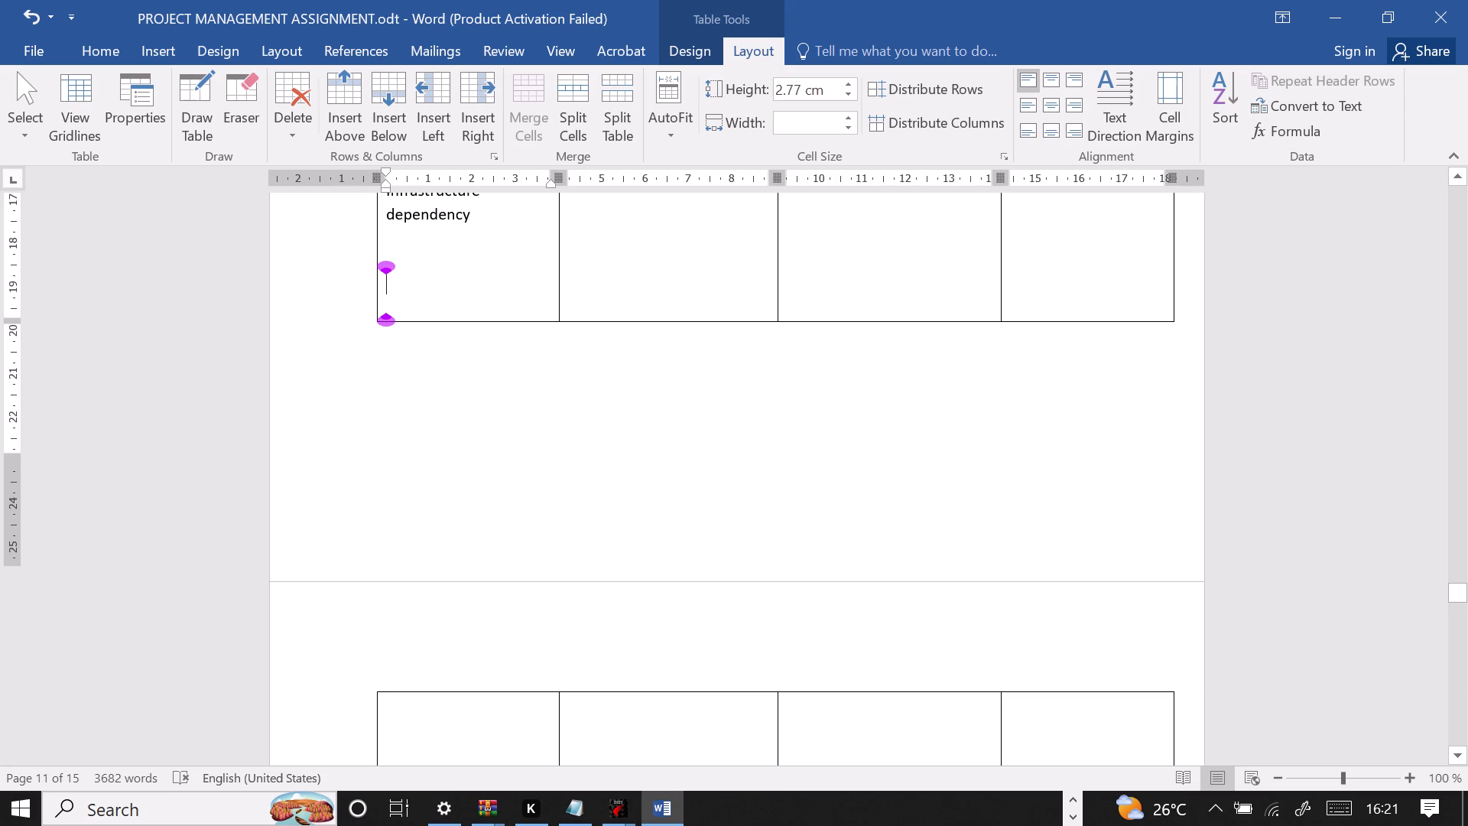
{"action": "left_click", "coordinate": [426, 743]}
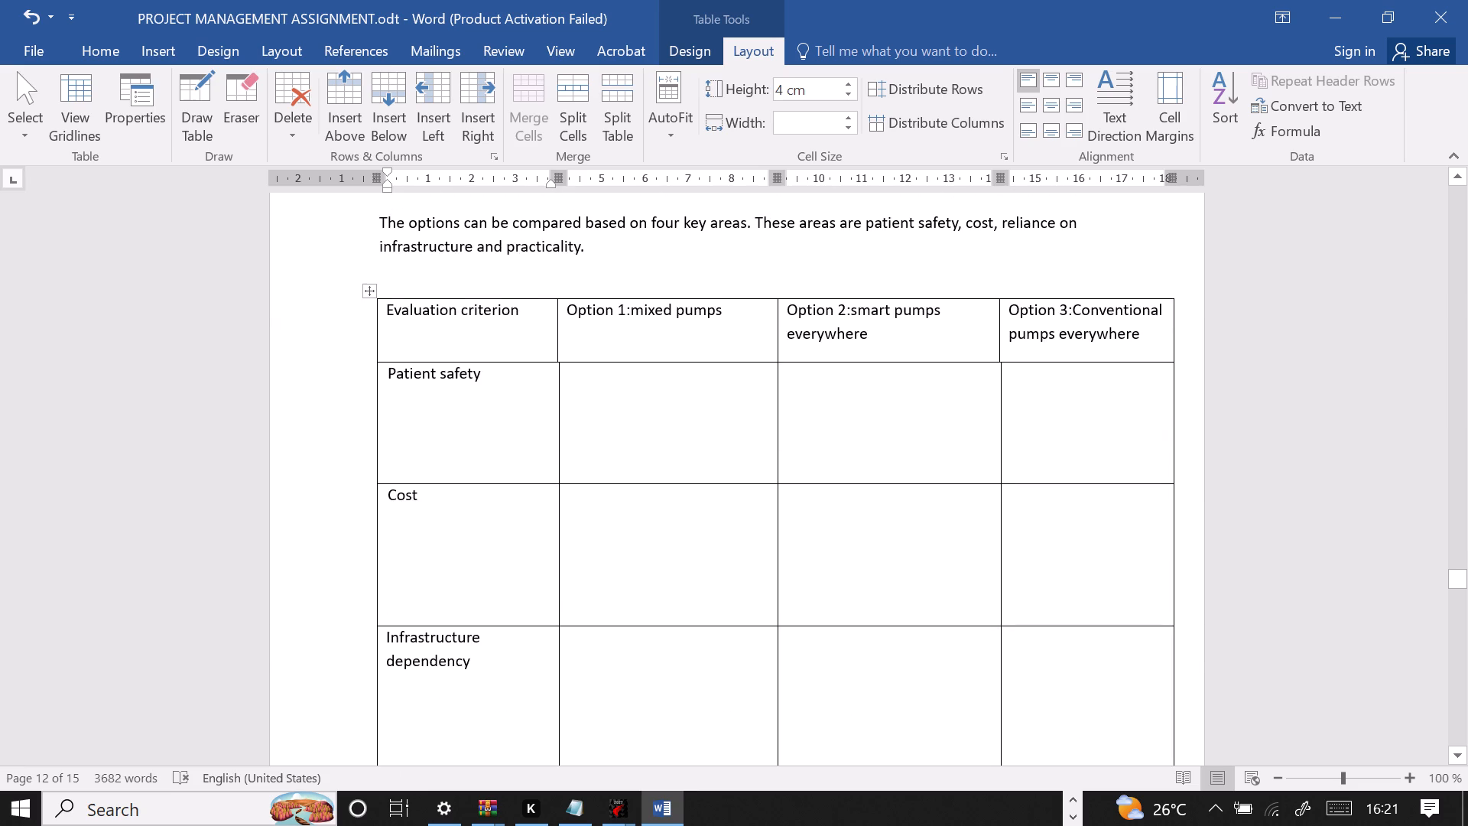
Begin the Option 1 entry at the top of the "Patient safety" row's cell with "Smart-pump safeguards".
{"action": "left_click", "coordinate": [591, 445]}
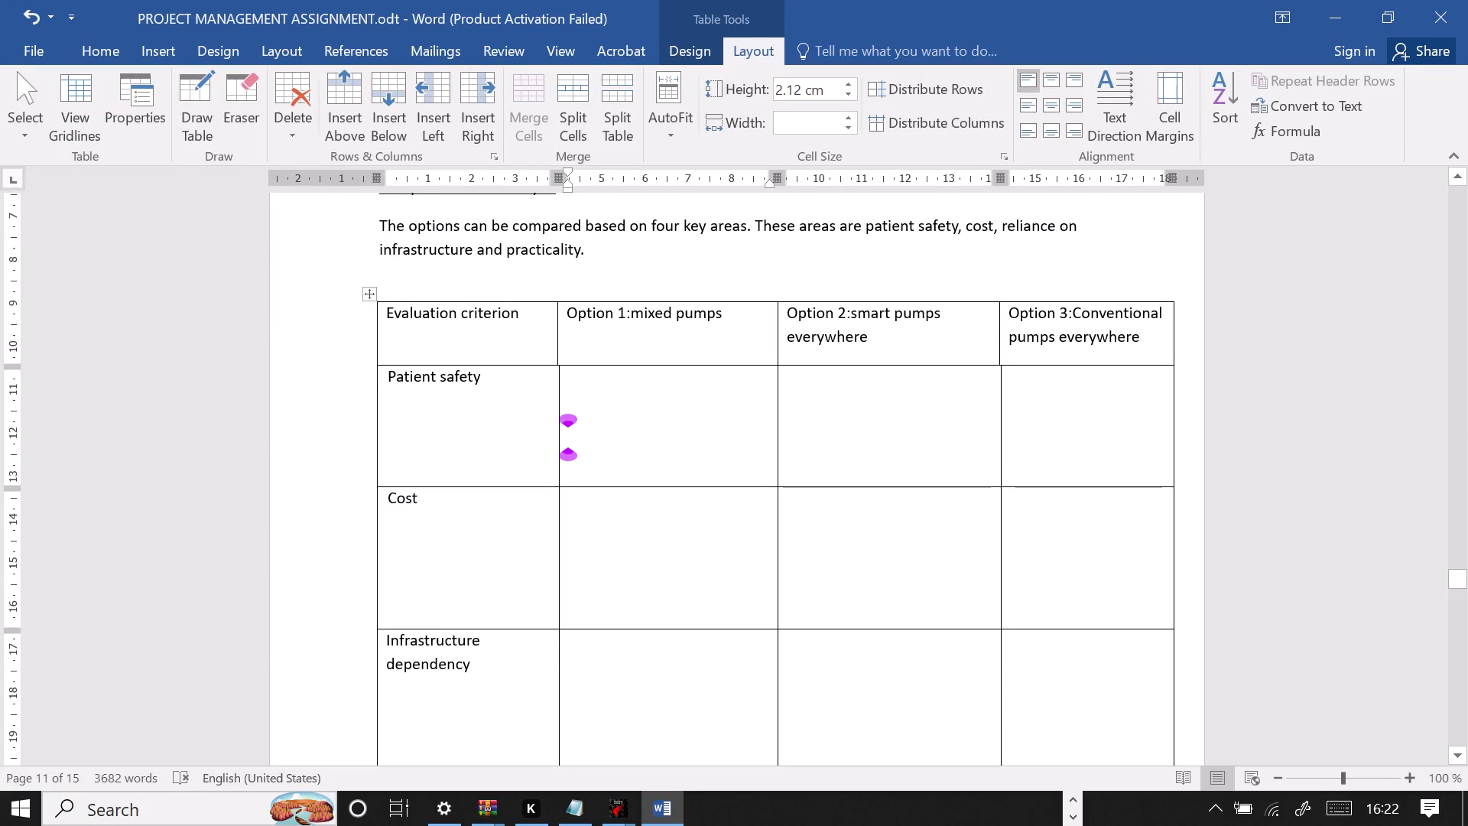
{"action": "left_click", "coordinate": [573, 389]}
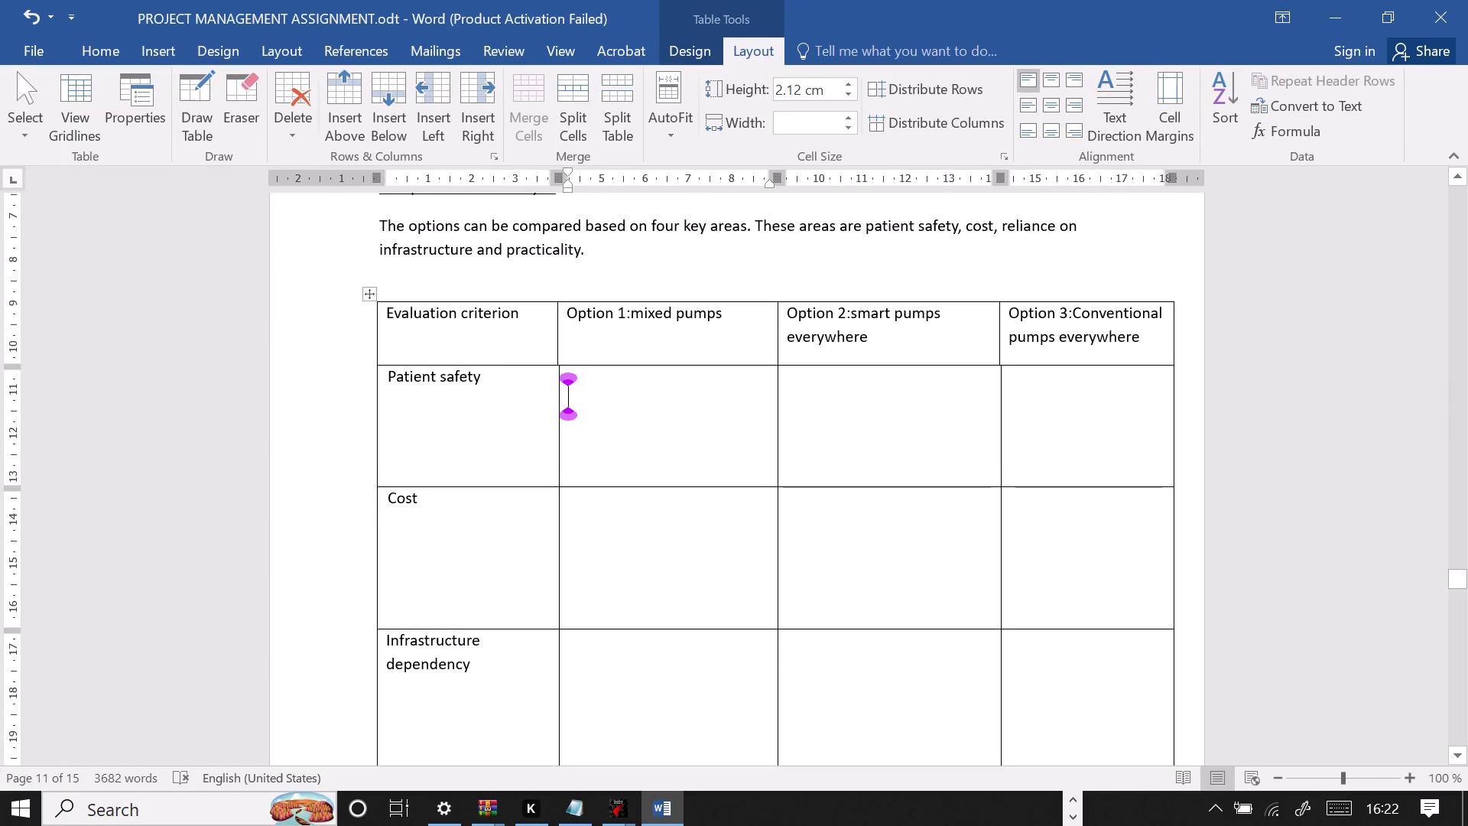
{"action": "left_click", "coordinate": [573, 376]}
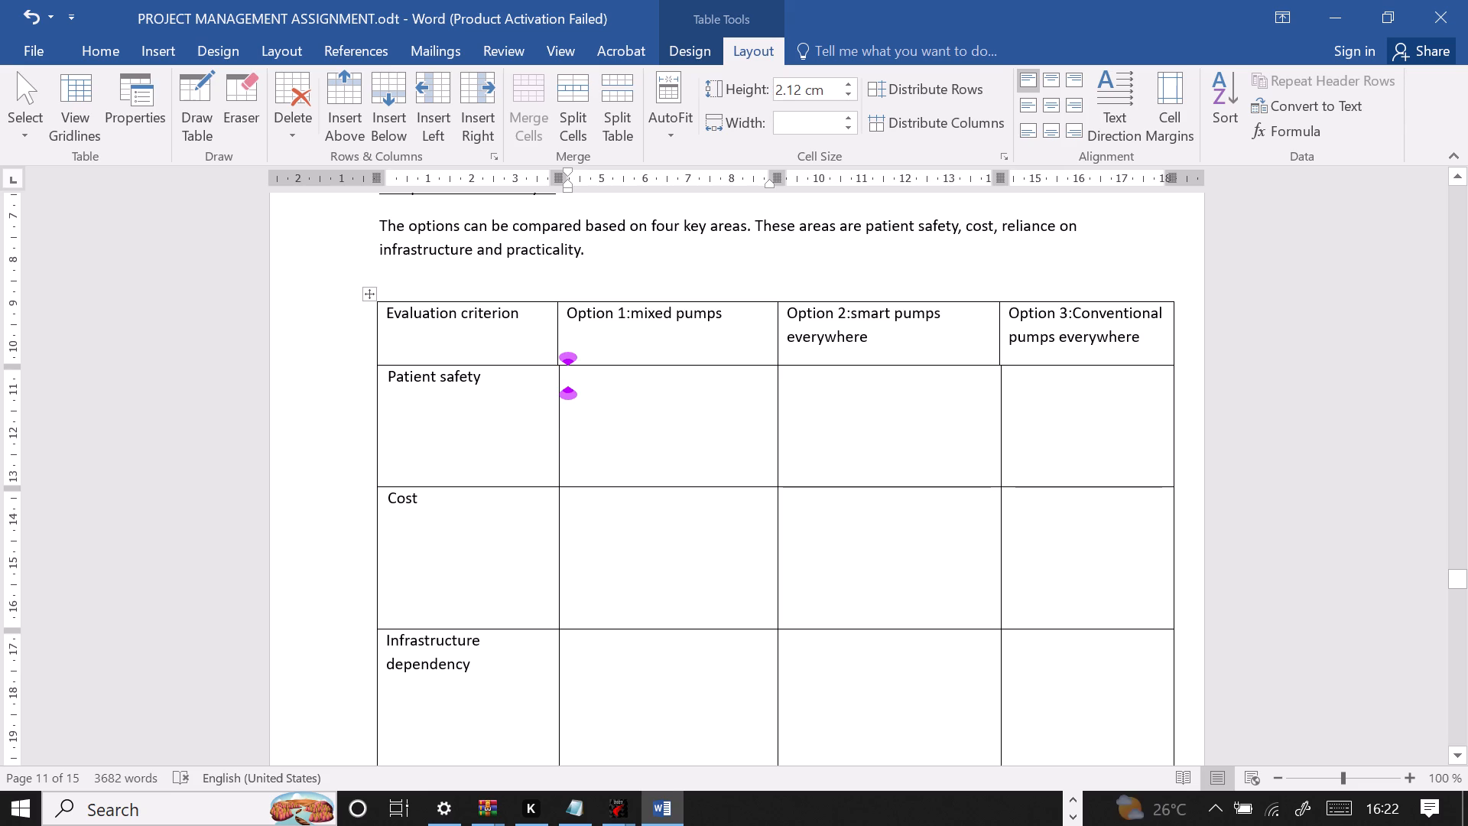
{"action": "type", "text": "ma"}
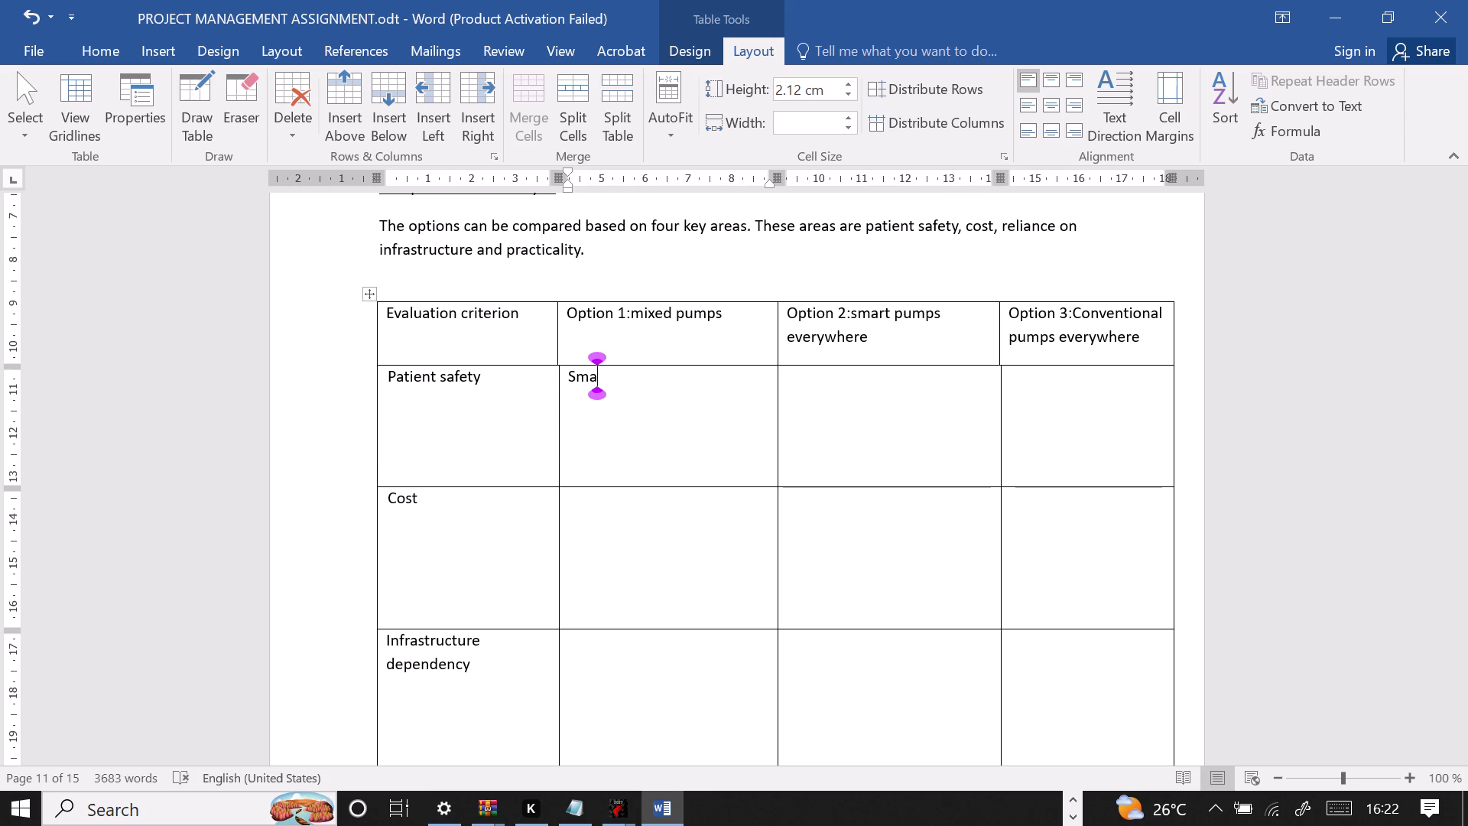
{"action": "type", "text": "rt"}
{"action": "key", "text": "minus"}
{"action": "type", "text": "pumps"}
{"action": "key", "text": "space"}
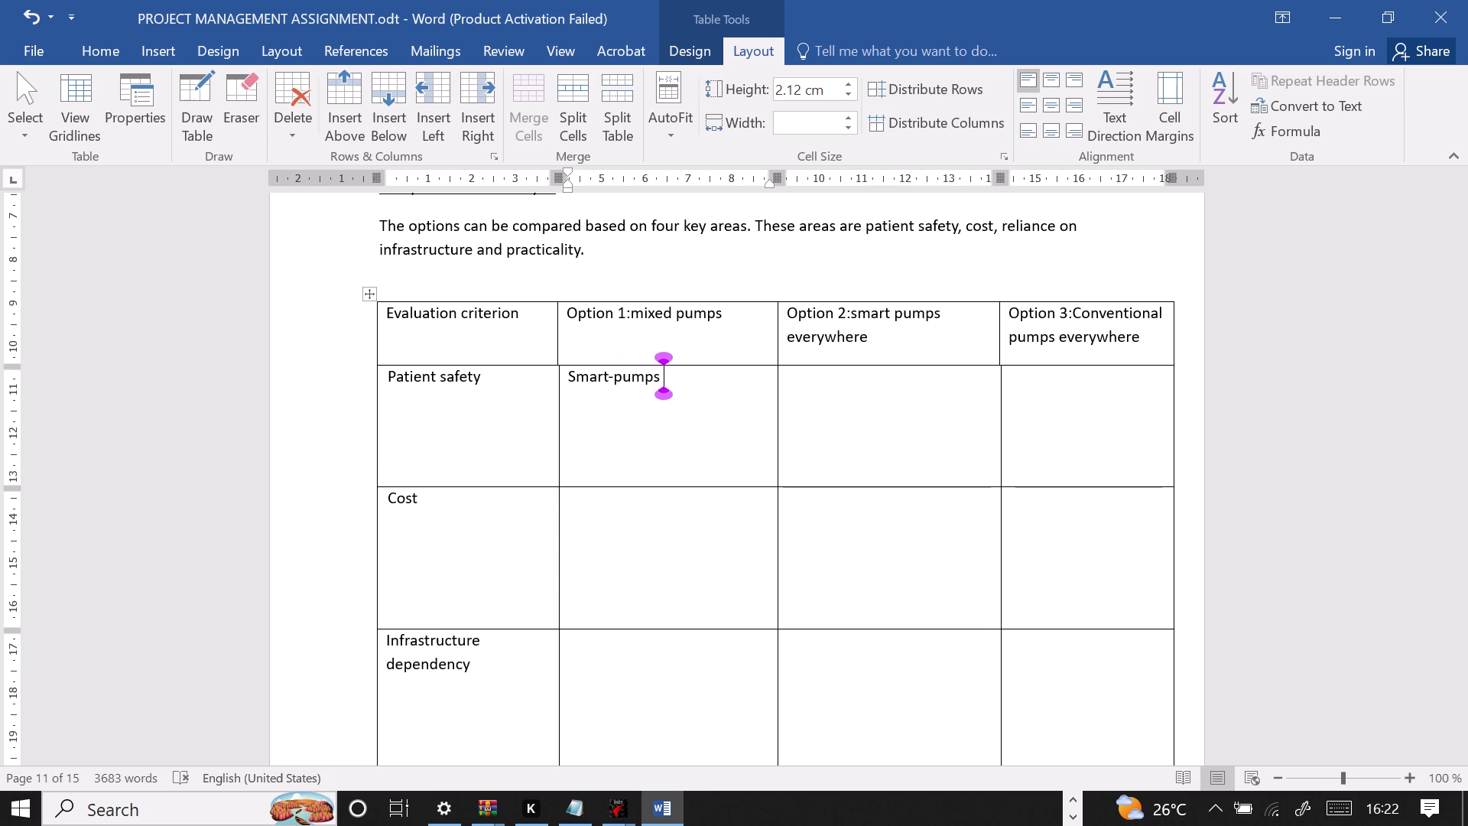
{"action": "key", "text": "BackSpace"}
{"action": "type", "text": "safe"}
{"action": "key", "text": "BackSpace"}
{"action": "key", "text": "BackSpace"}
{"action": "key", "text": "BackSpace"}
{"action": "key", "text": "BackSpace"}
{"action": "key", "text": "BackSpace"}
{"action": "key", "text": "space"}
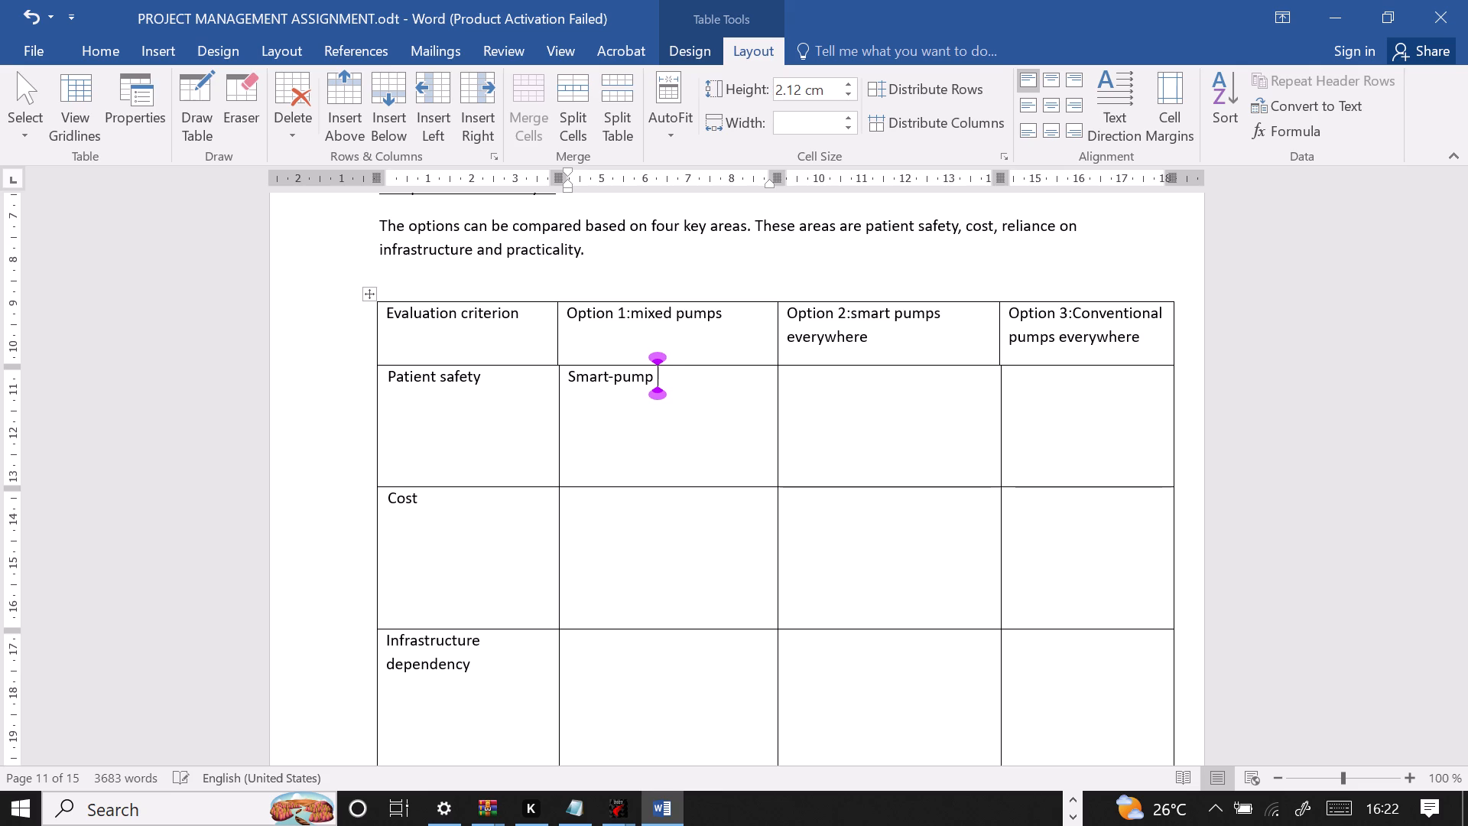
{"action": "type", "text": "sa"}
{"action": "type", "text": "fe"}
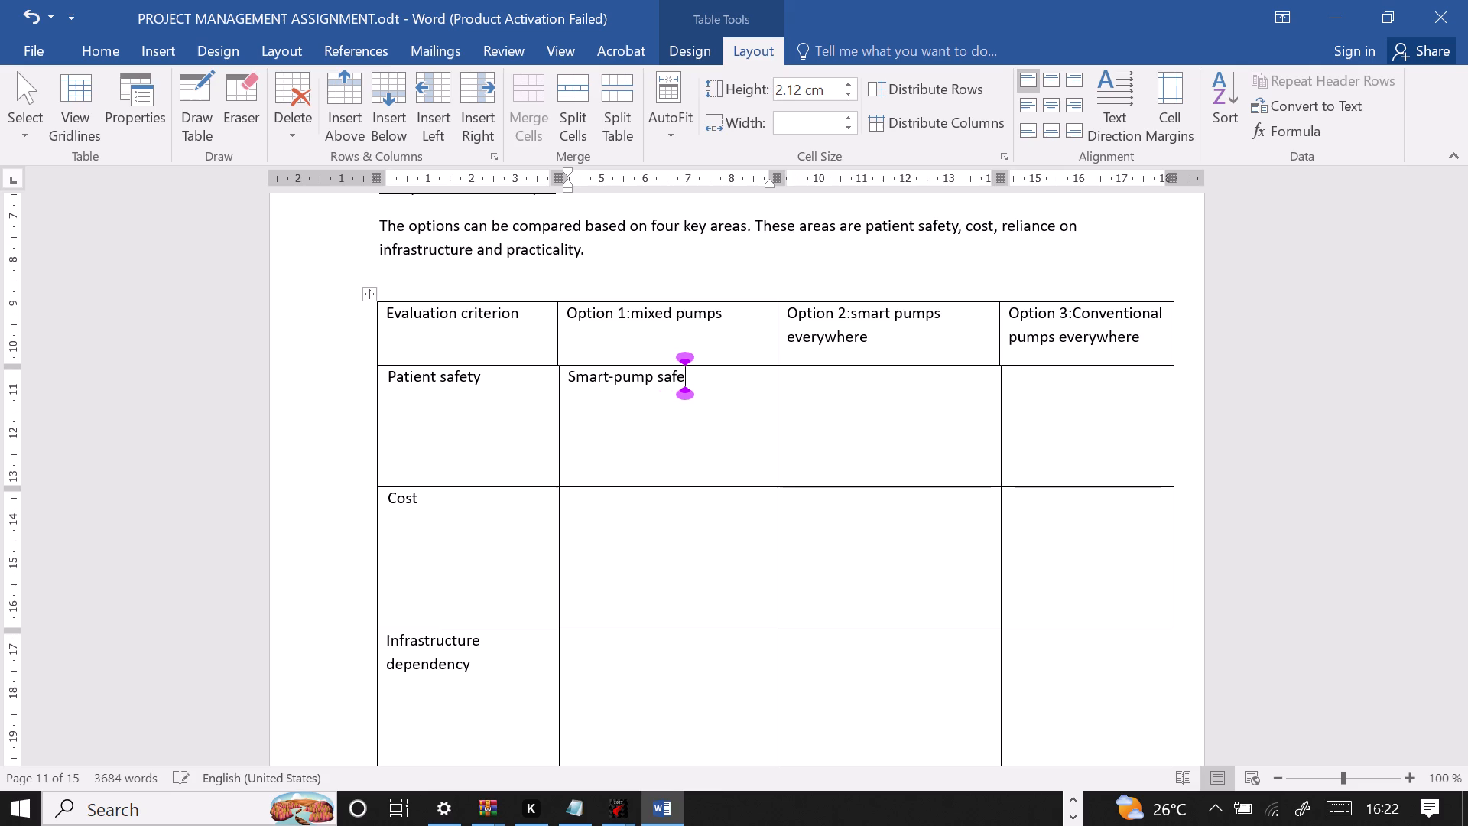
{"action": "type", "text": "guar"}
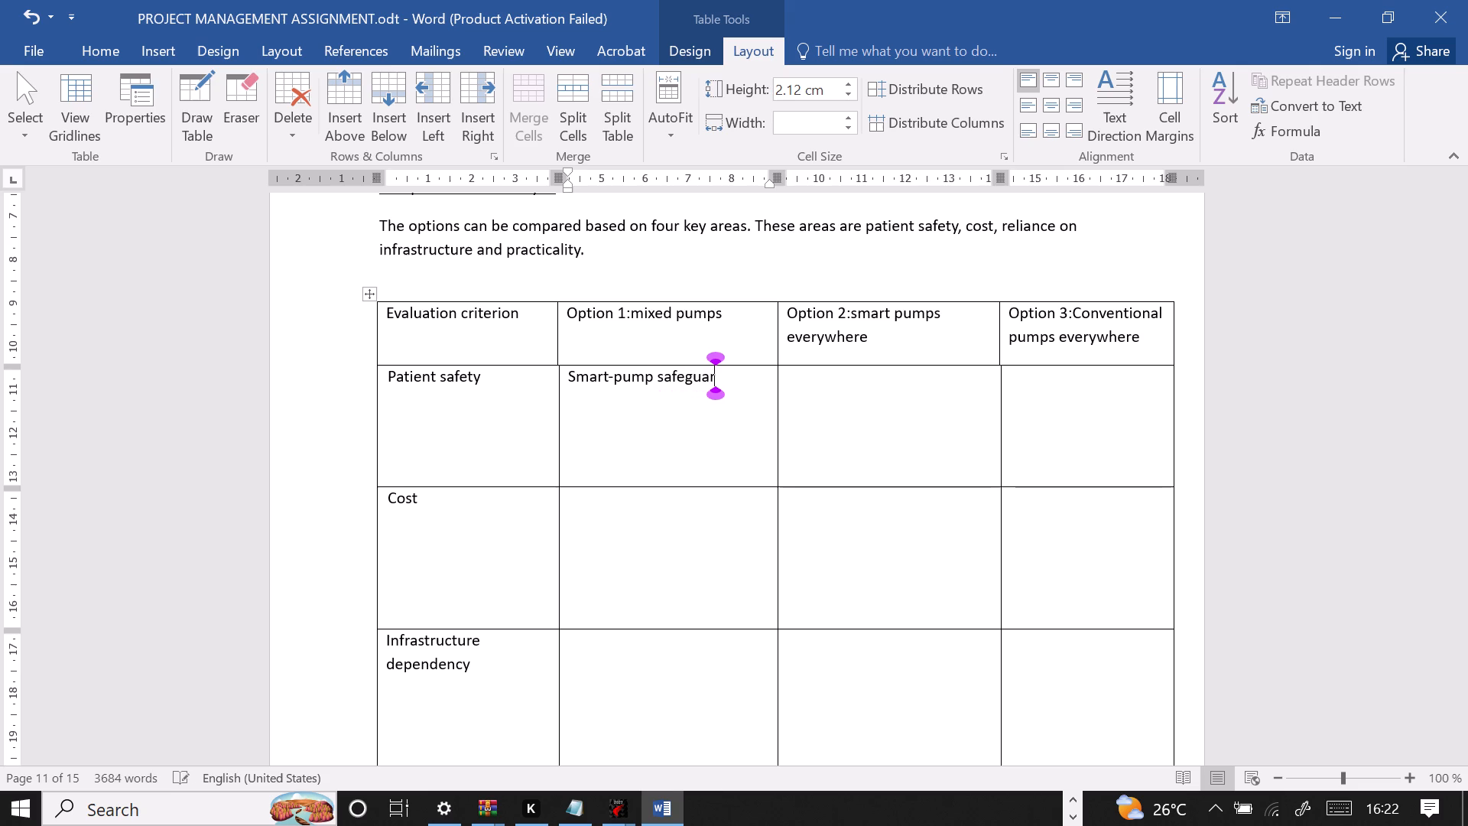
{"action": "key", "text": "d"}
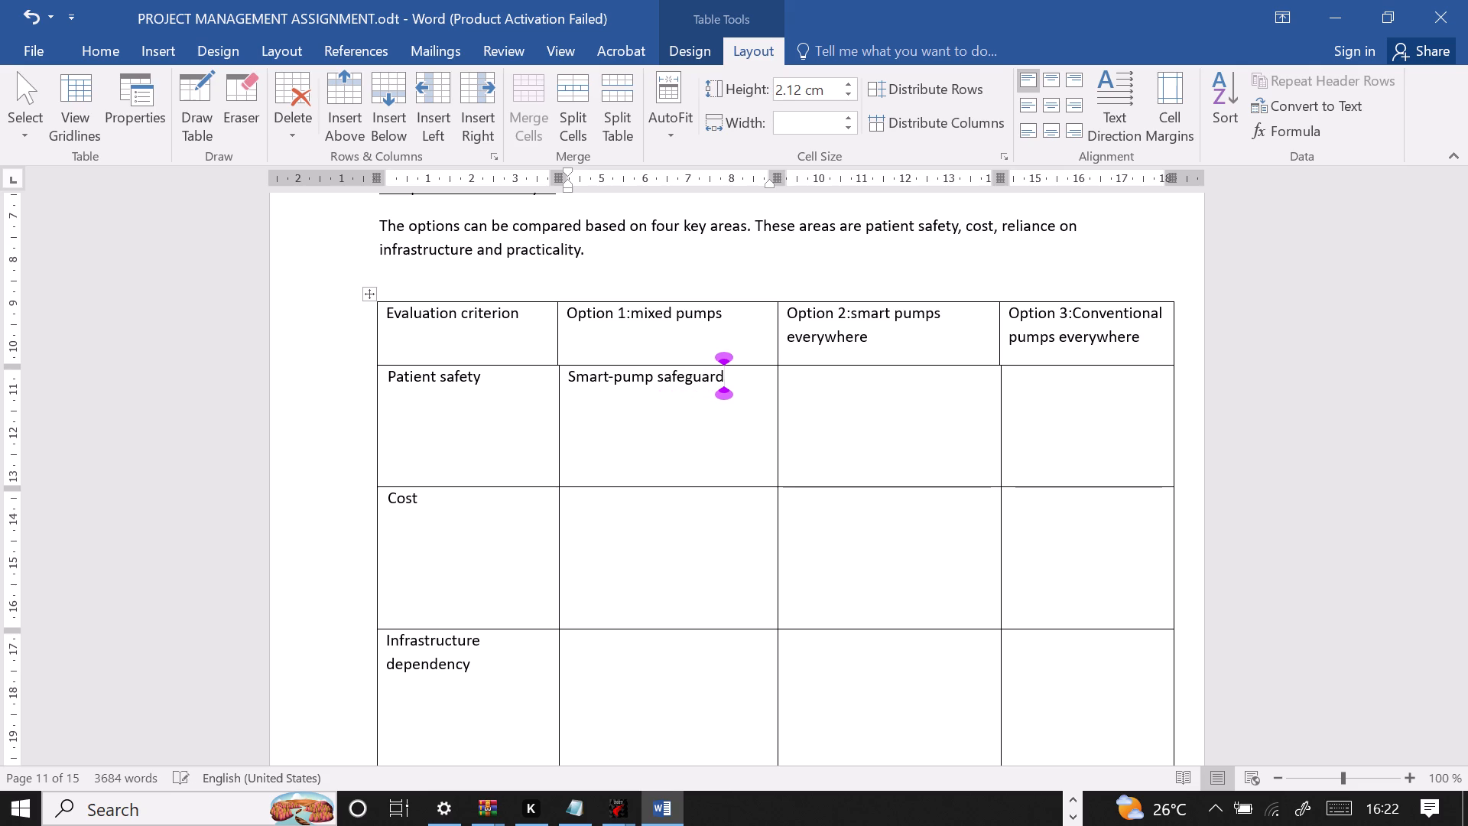
{"action": "type", "text": "s"}
{"action": "key", "text": "space"}
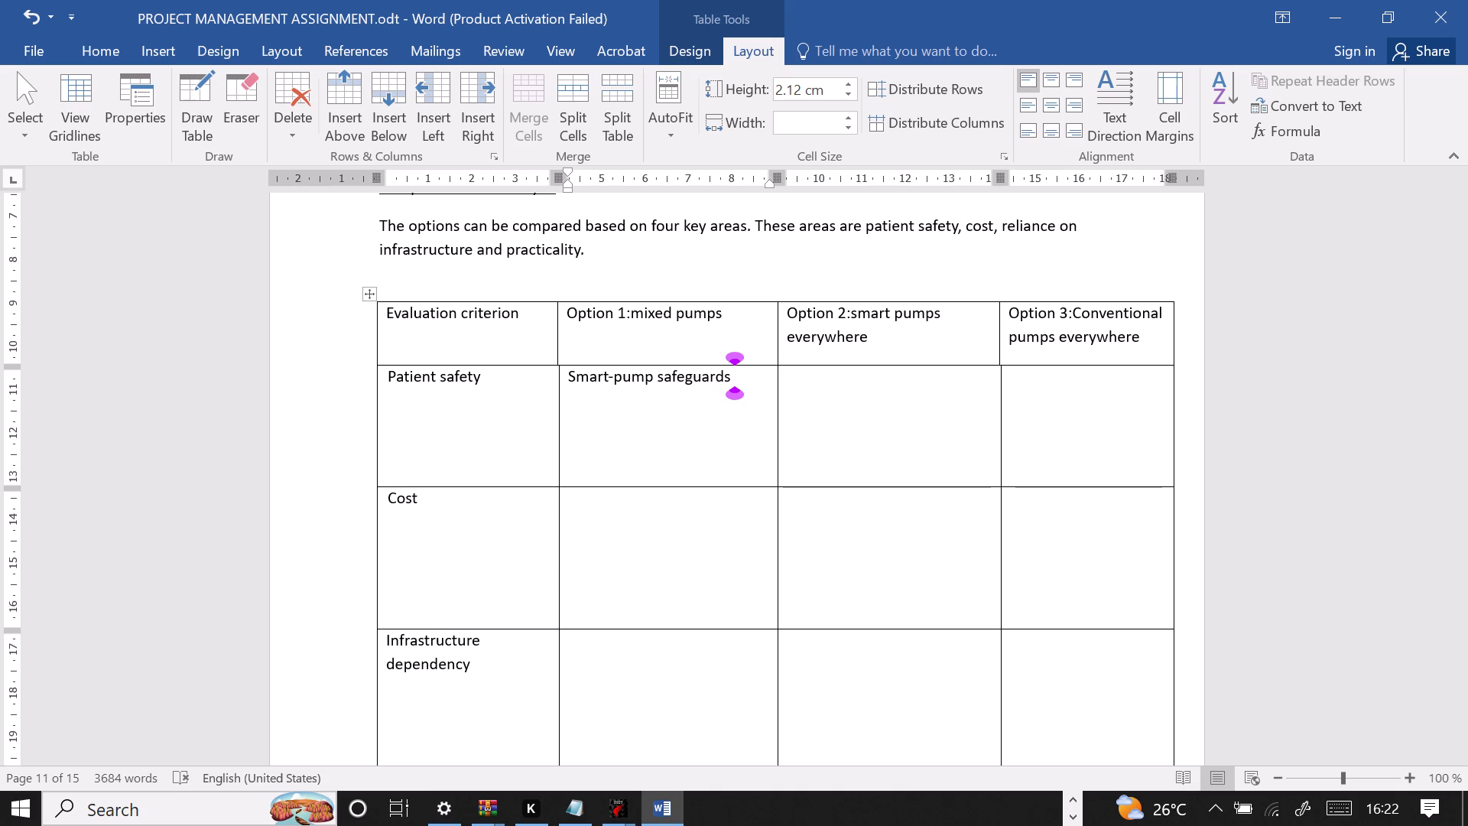
Continue the Option 1 patient safety entry with "are available in selected areas", with a space between the last two words.
{"action": "type", "text": "are"}
{"action": "key", "text": "space"}
{"action": "type", "text": "available"}
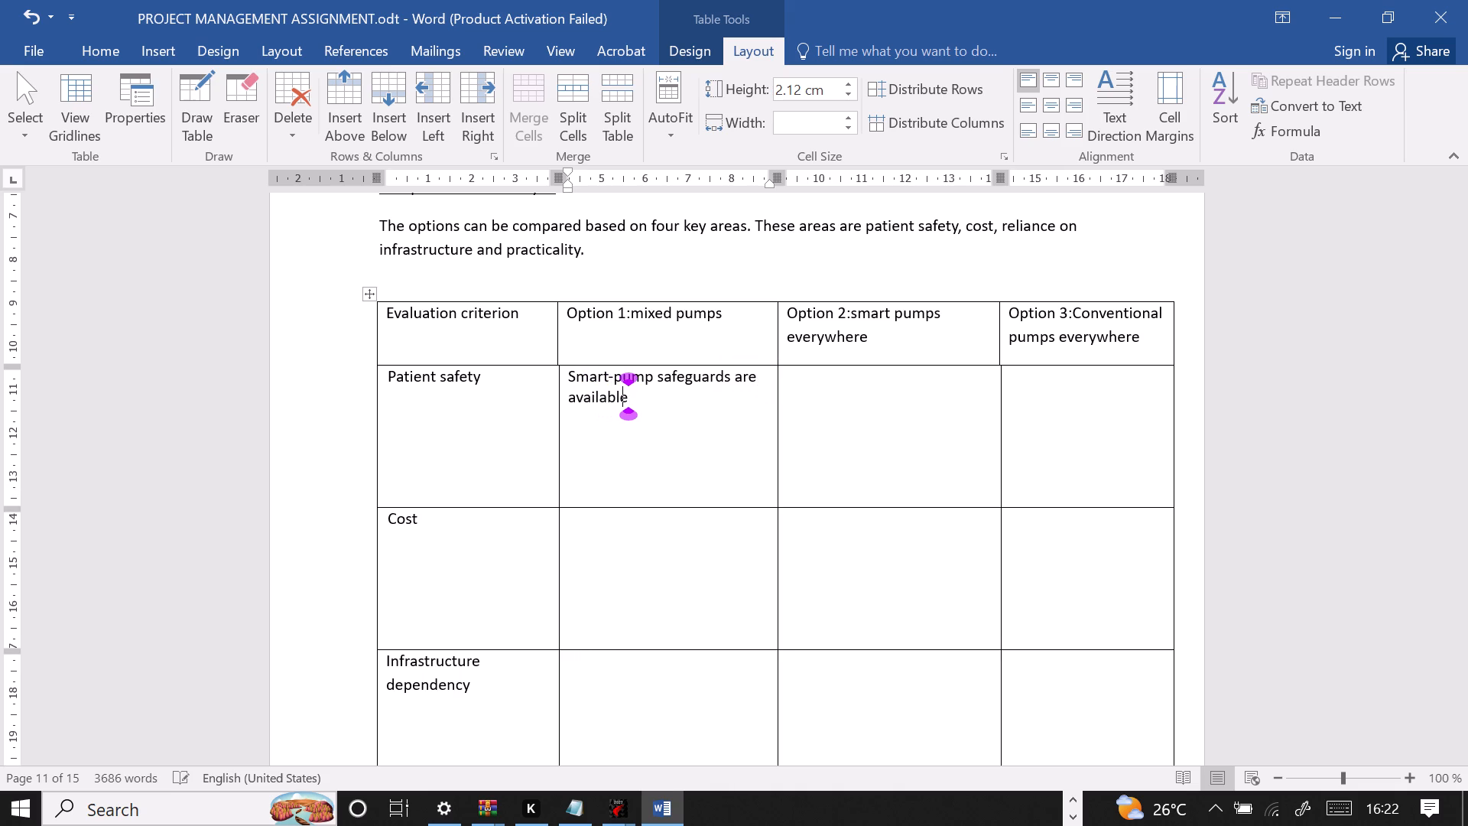
{"action": "key", "text": "space"}
{"action": "type", "text": "in"}
{"action": "key", "text": "space"}
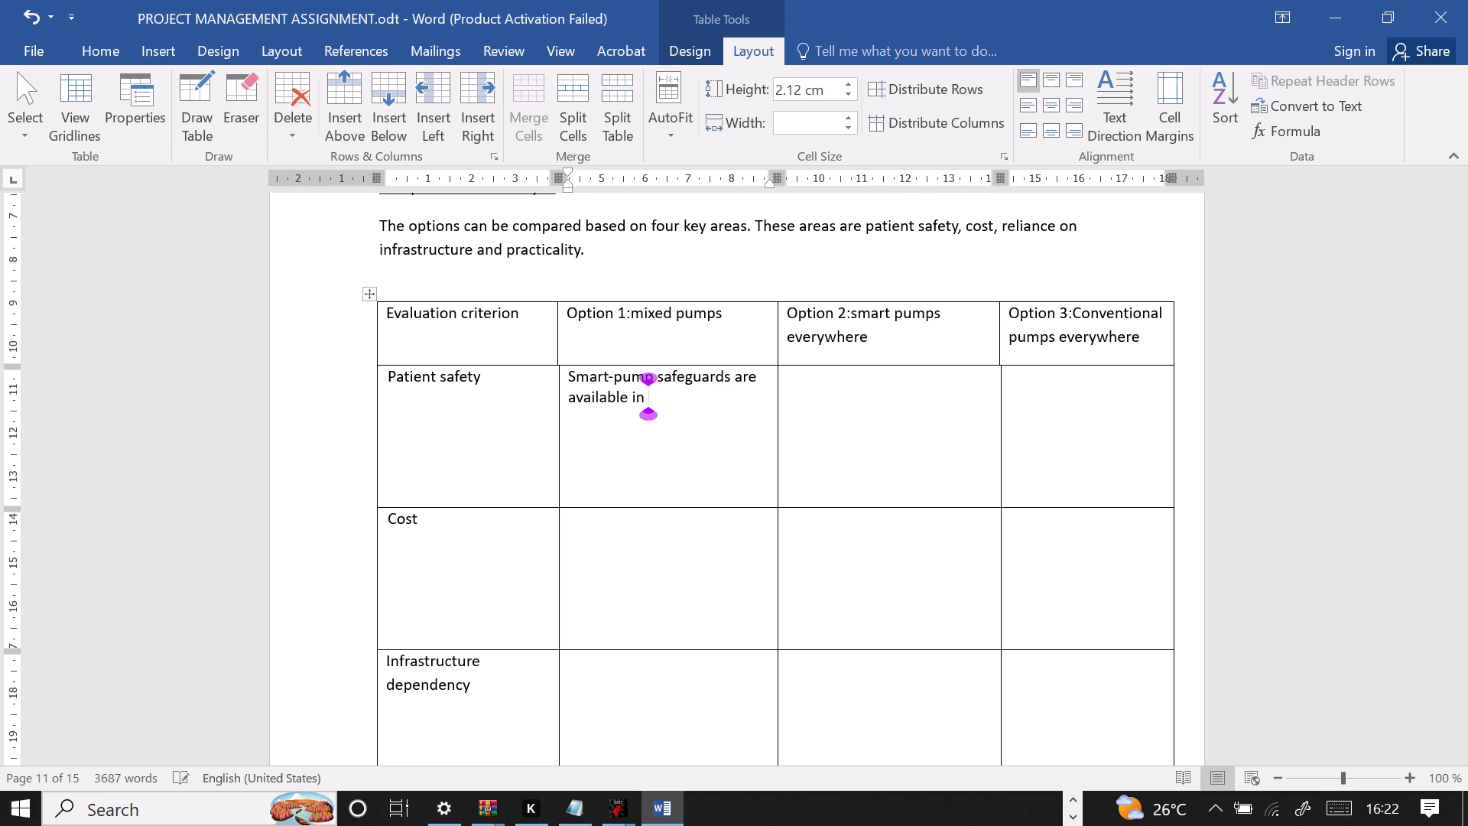
{"action": "type", "text": "selec"}
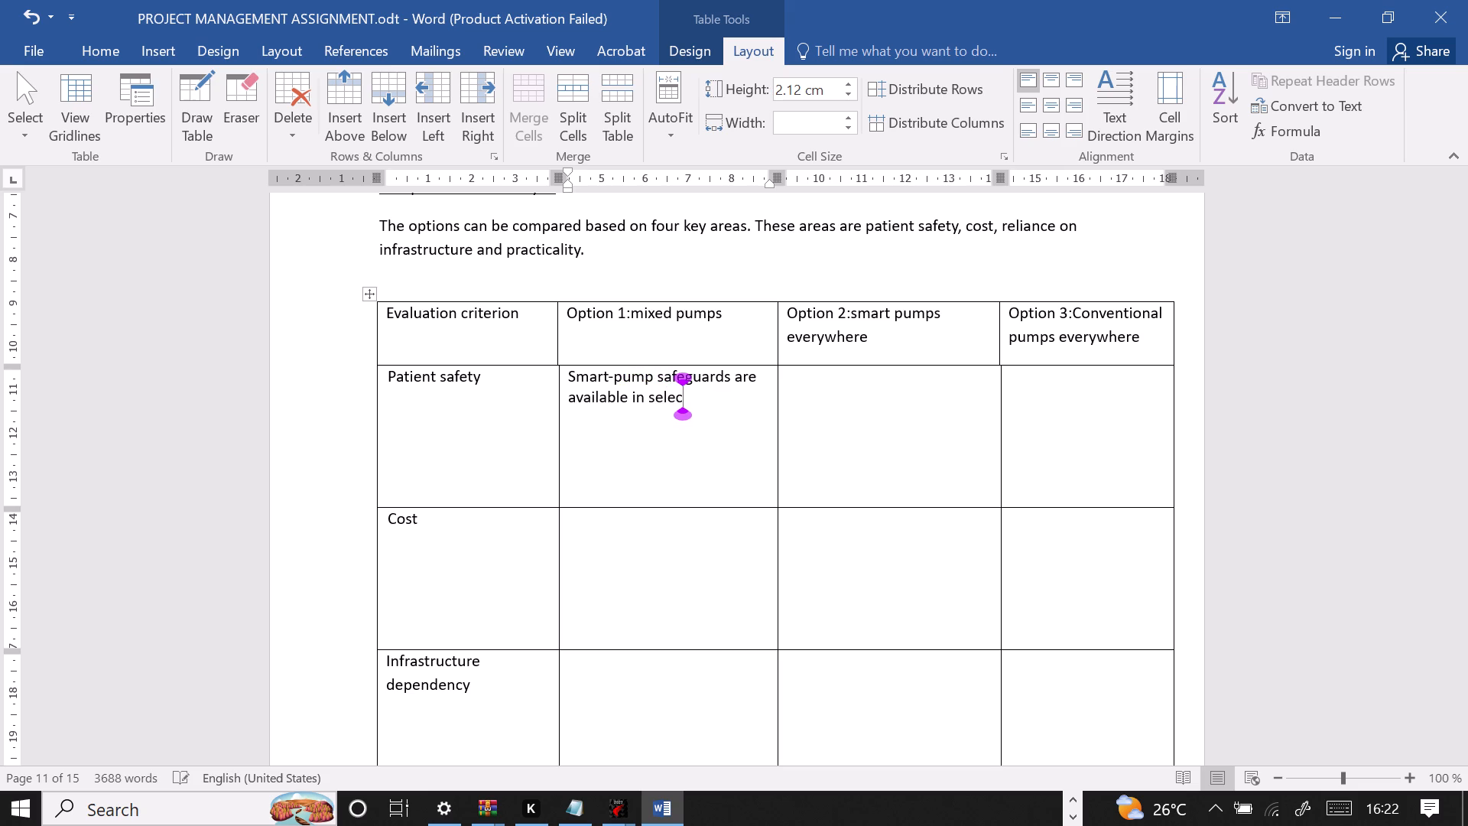
{"action": "type", "text": "te"}
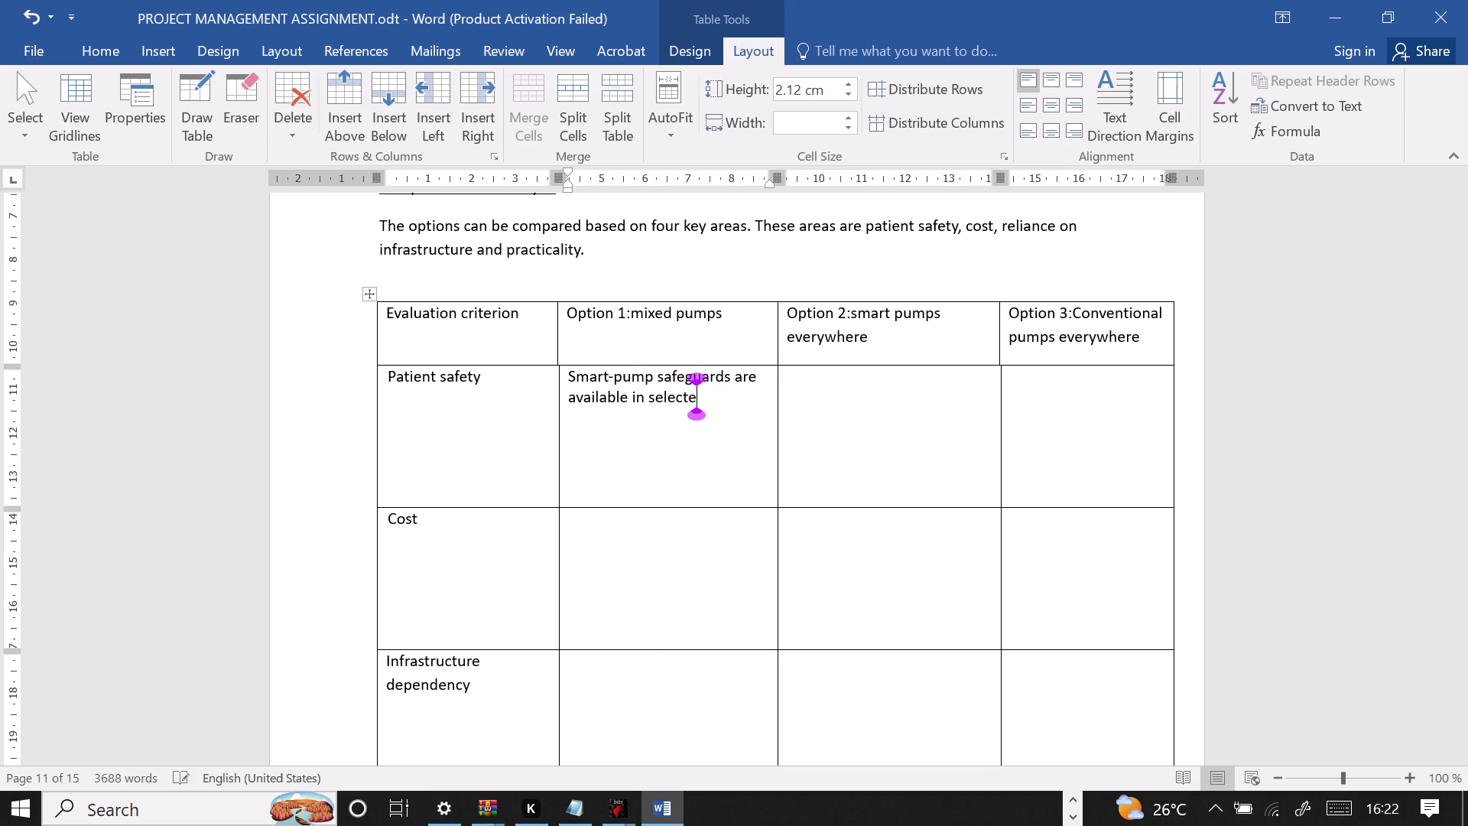
{"action": "key", "text": "d"}
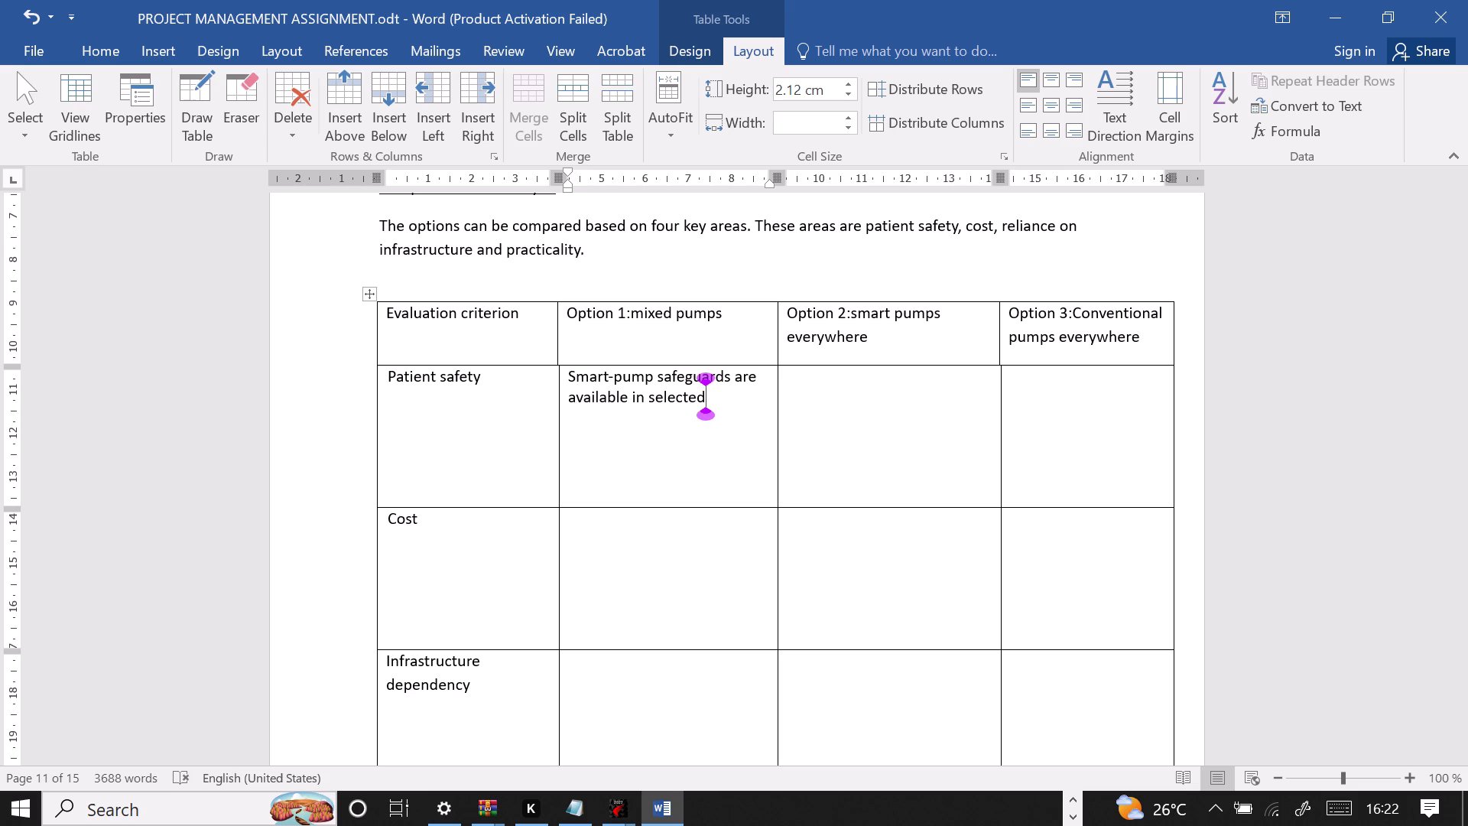
{"action": "type", "text": "area"}
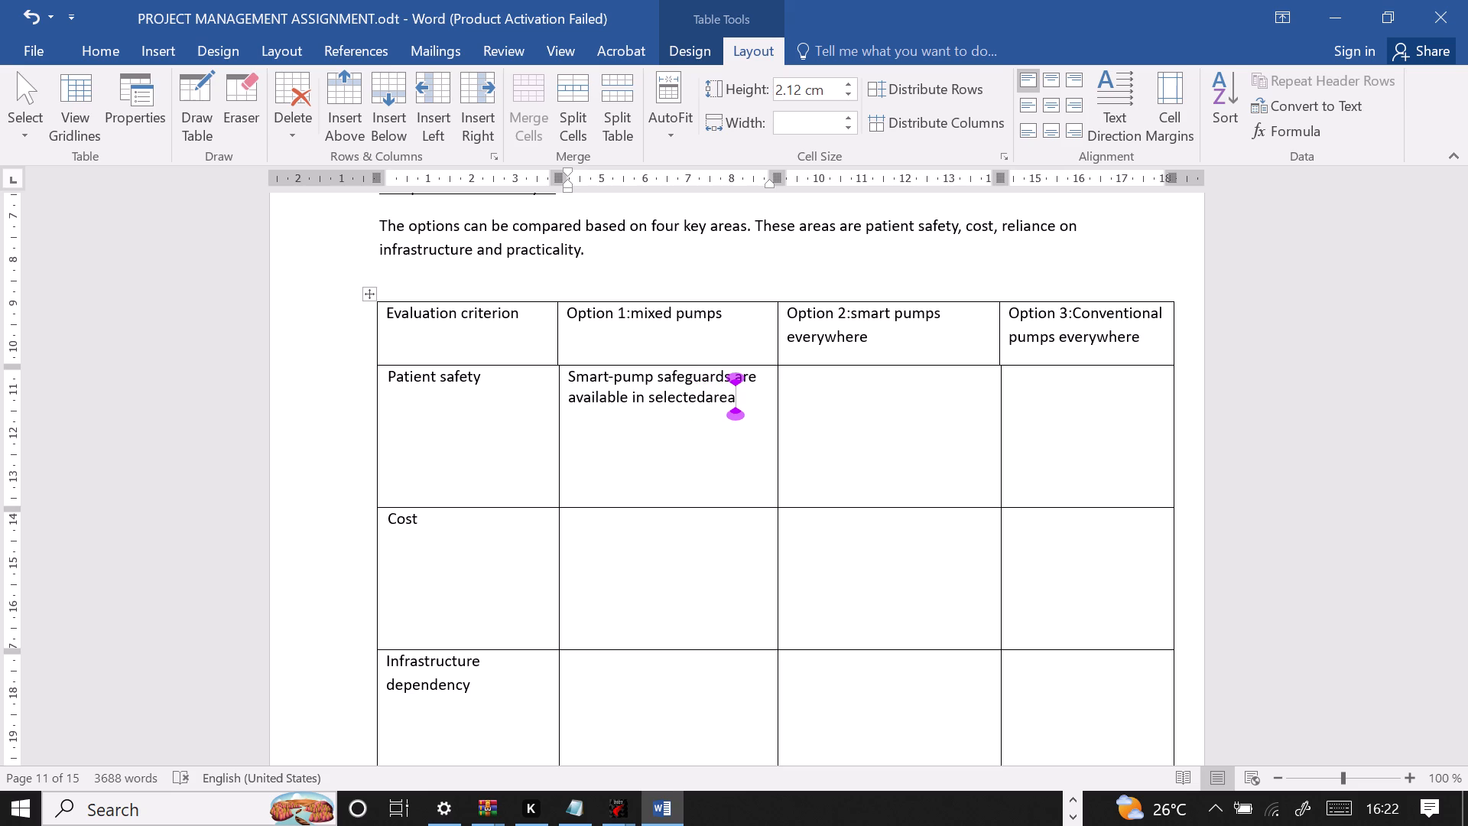
{"action": "key", "text": "s"}
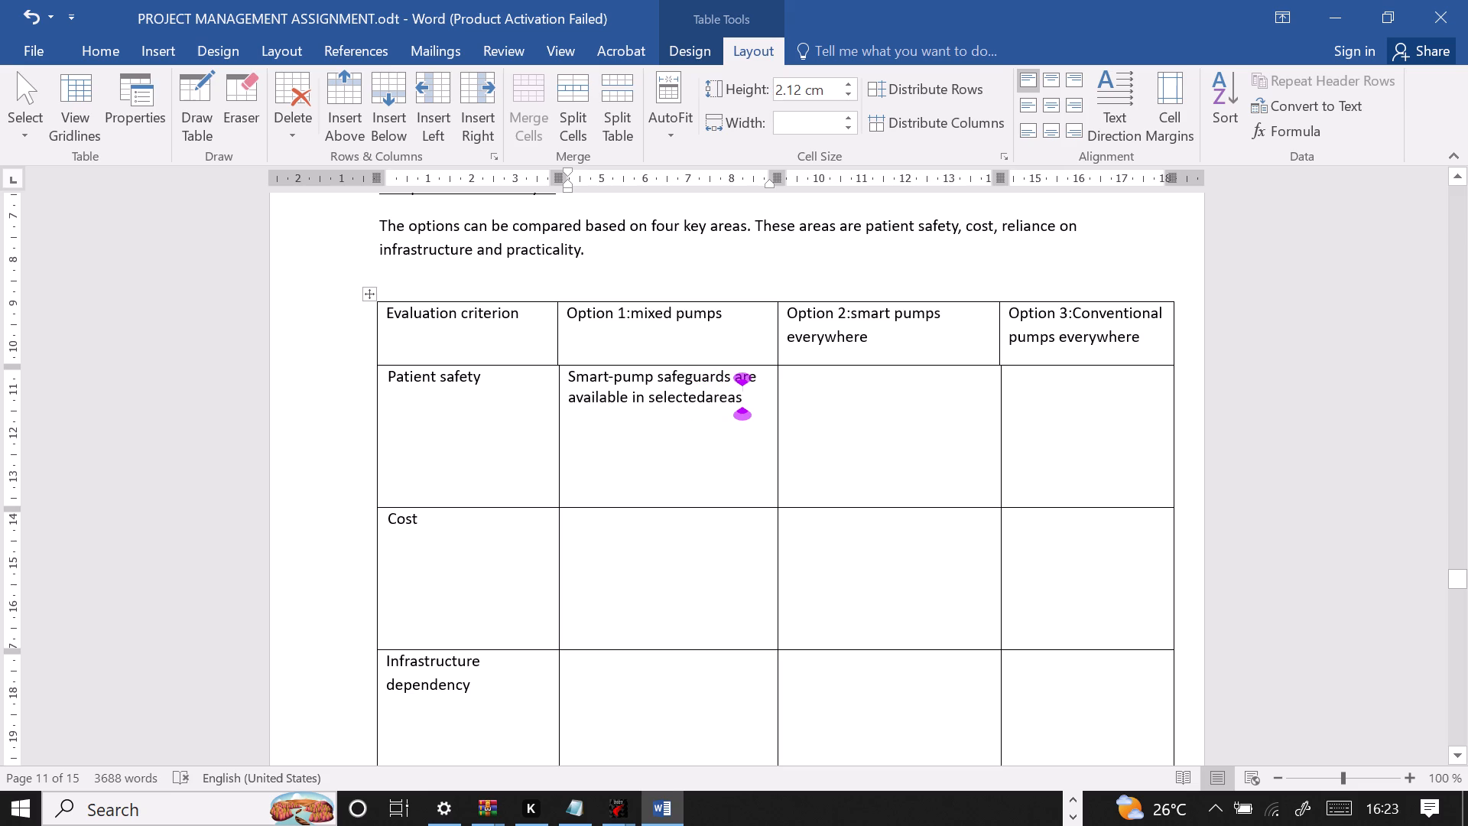
{"action": "left_click", "coordinate": [704, 393]}
{"action": "key", "text": "space"}
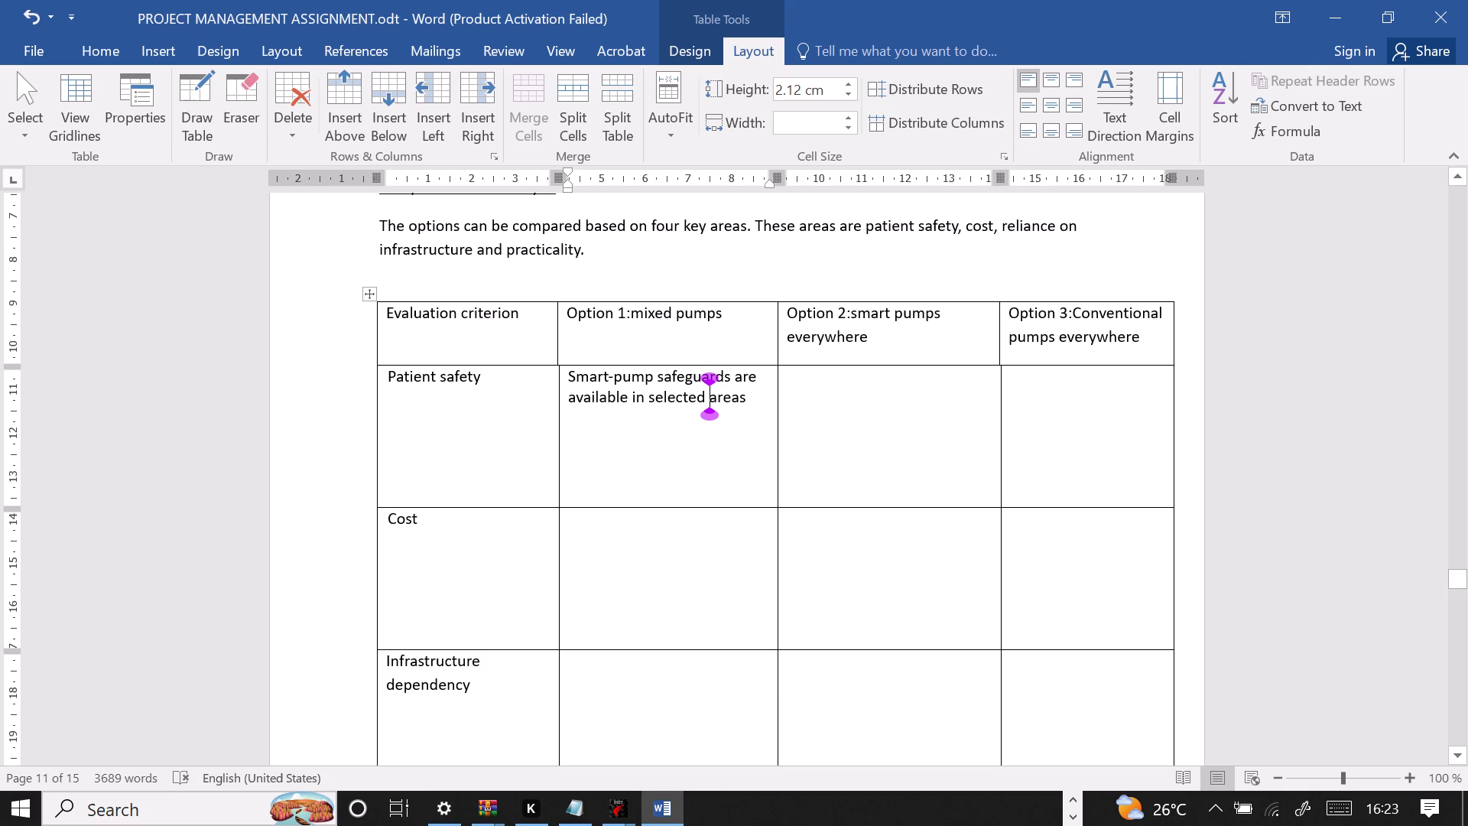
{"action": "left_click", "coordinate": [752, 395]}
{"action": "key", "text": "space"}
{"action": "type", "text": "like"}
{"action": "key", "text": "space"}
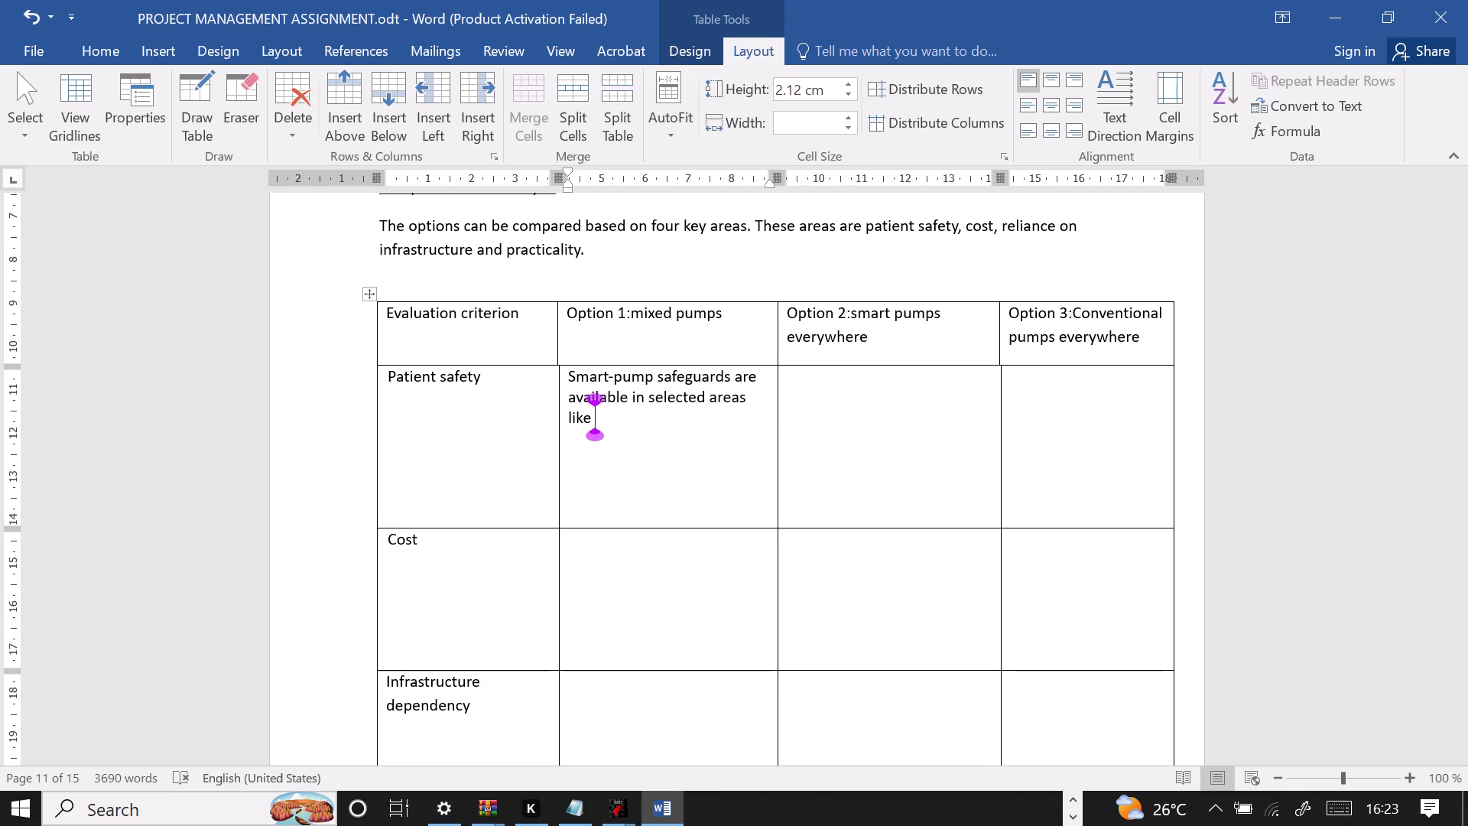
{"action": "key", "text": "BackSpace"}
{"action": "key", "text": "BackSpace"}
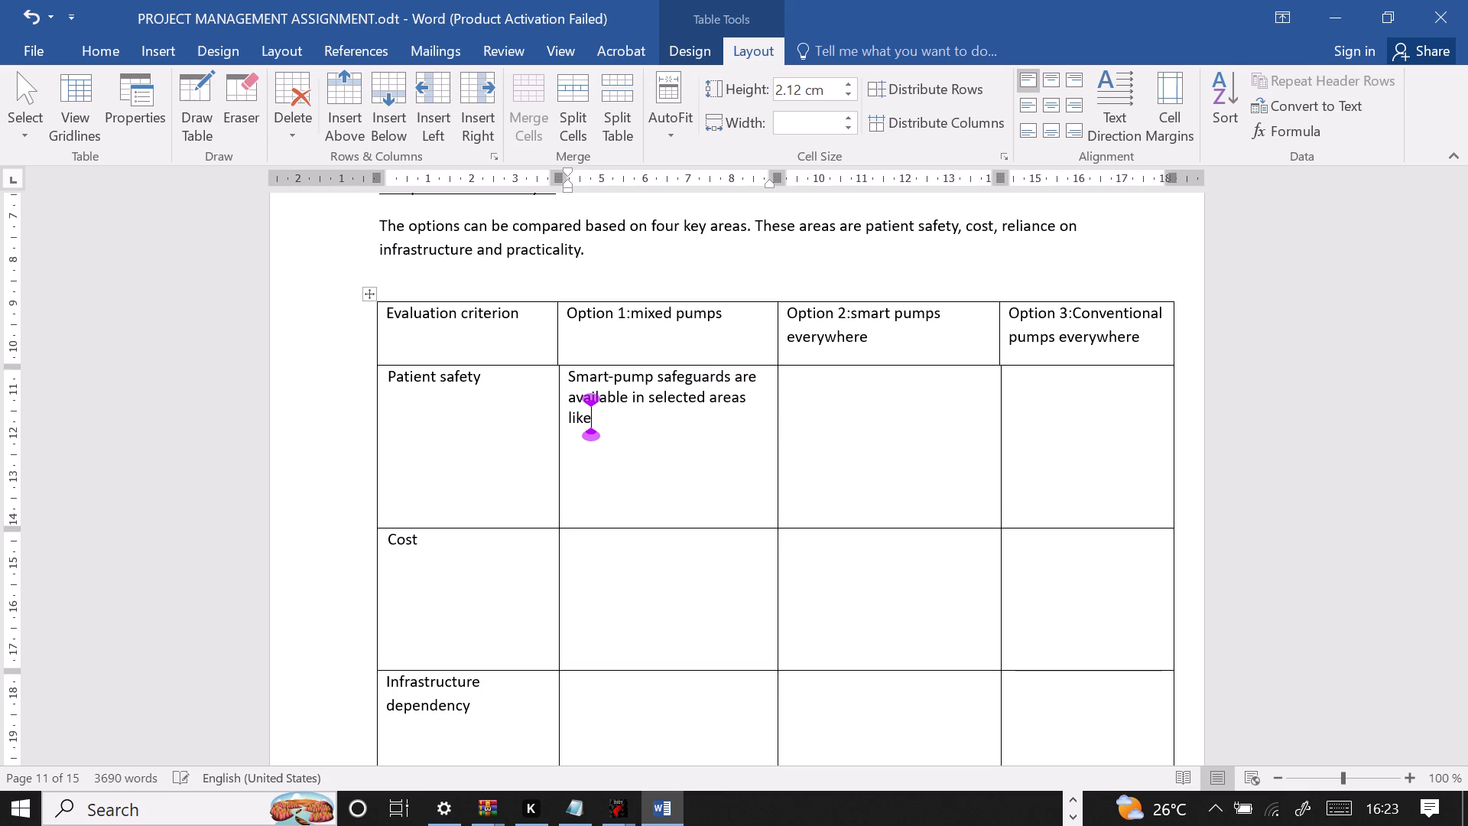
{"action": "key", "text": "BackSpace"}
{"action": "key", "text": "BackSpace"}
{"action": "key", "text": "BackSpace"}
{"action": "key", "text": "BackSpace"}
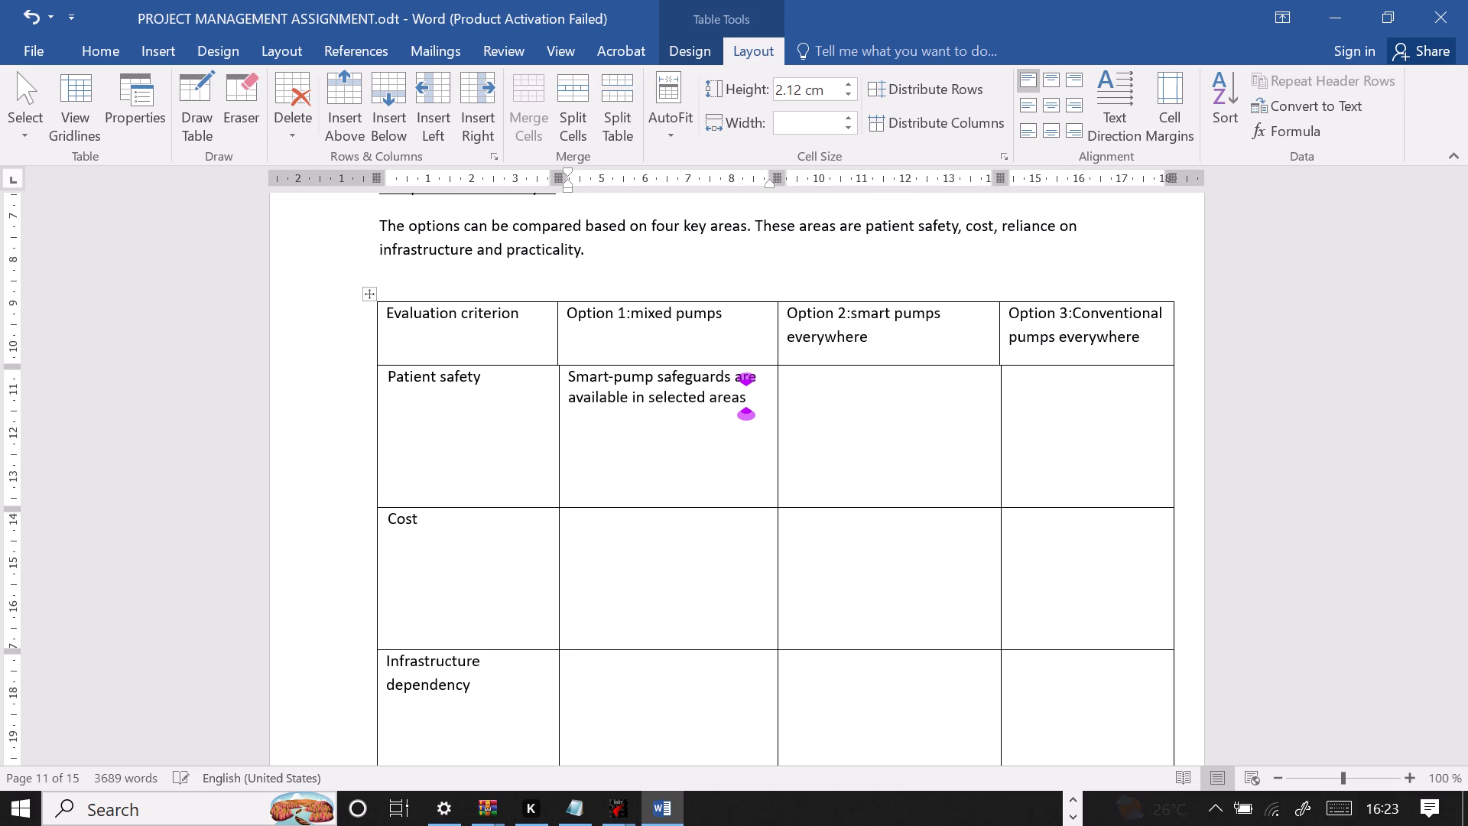
Complete the Option 1 patient safety entry by adding ";risks remain in other areas" after "selected areas".
{"action": "key", "text": "semicolon"}
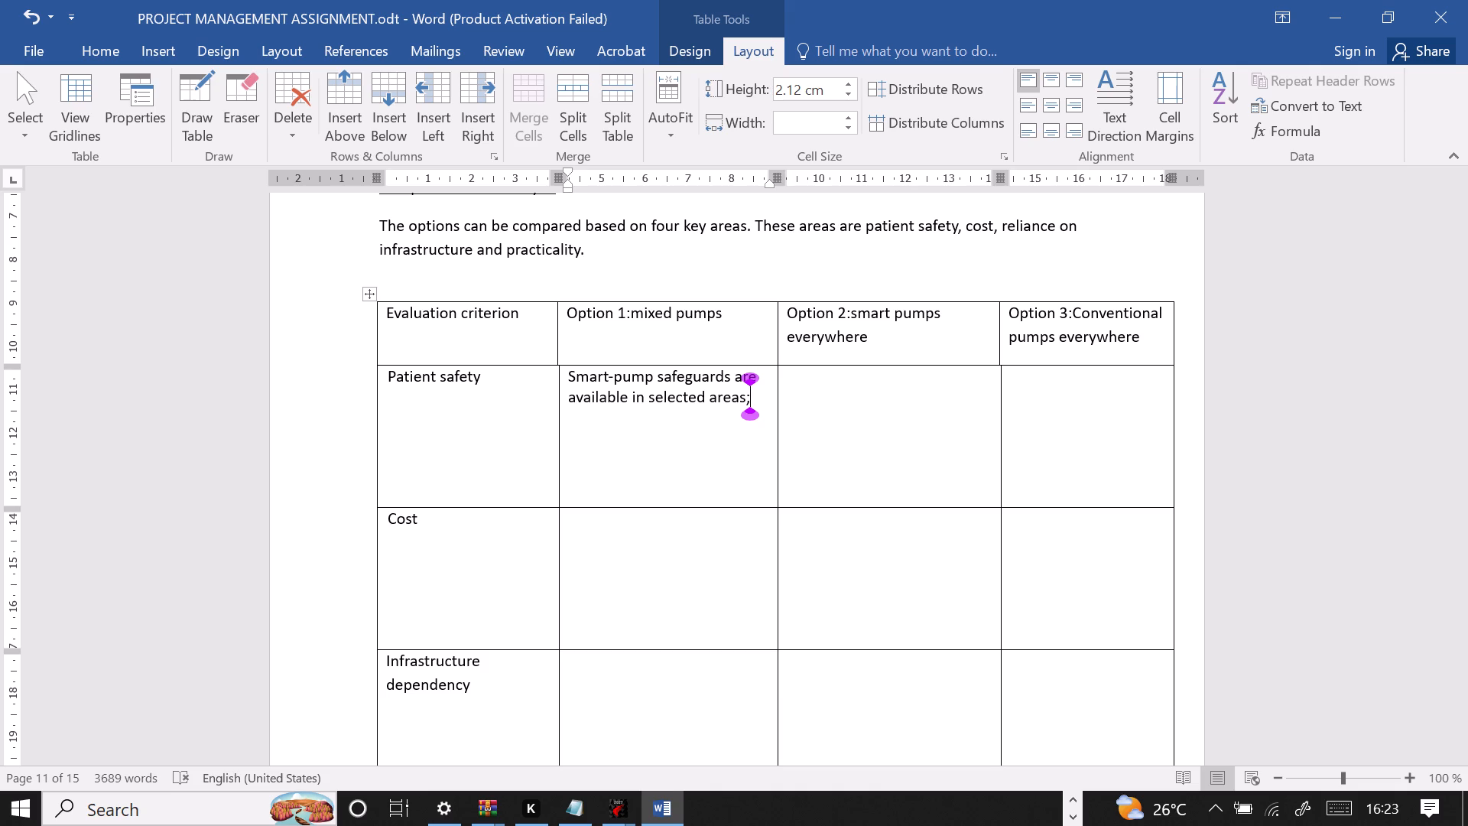
{"action": "type", "text": "risks"}
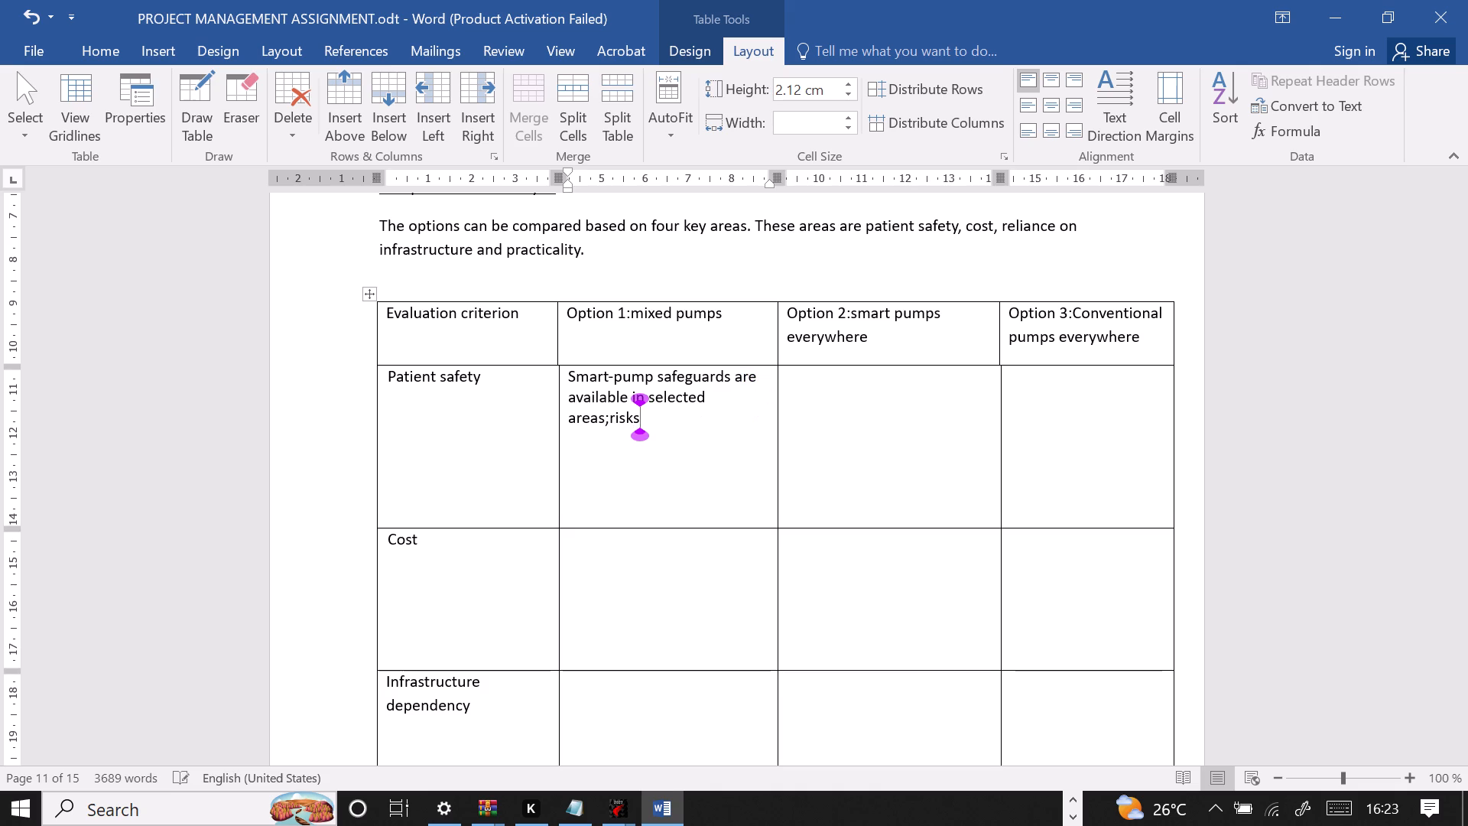
{"action": "key", "text": "space"}
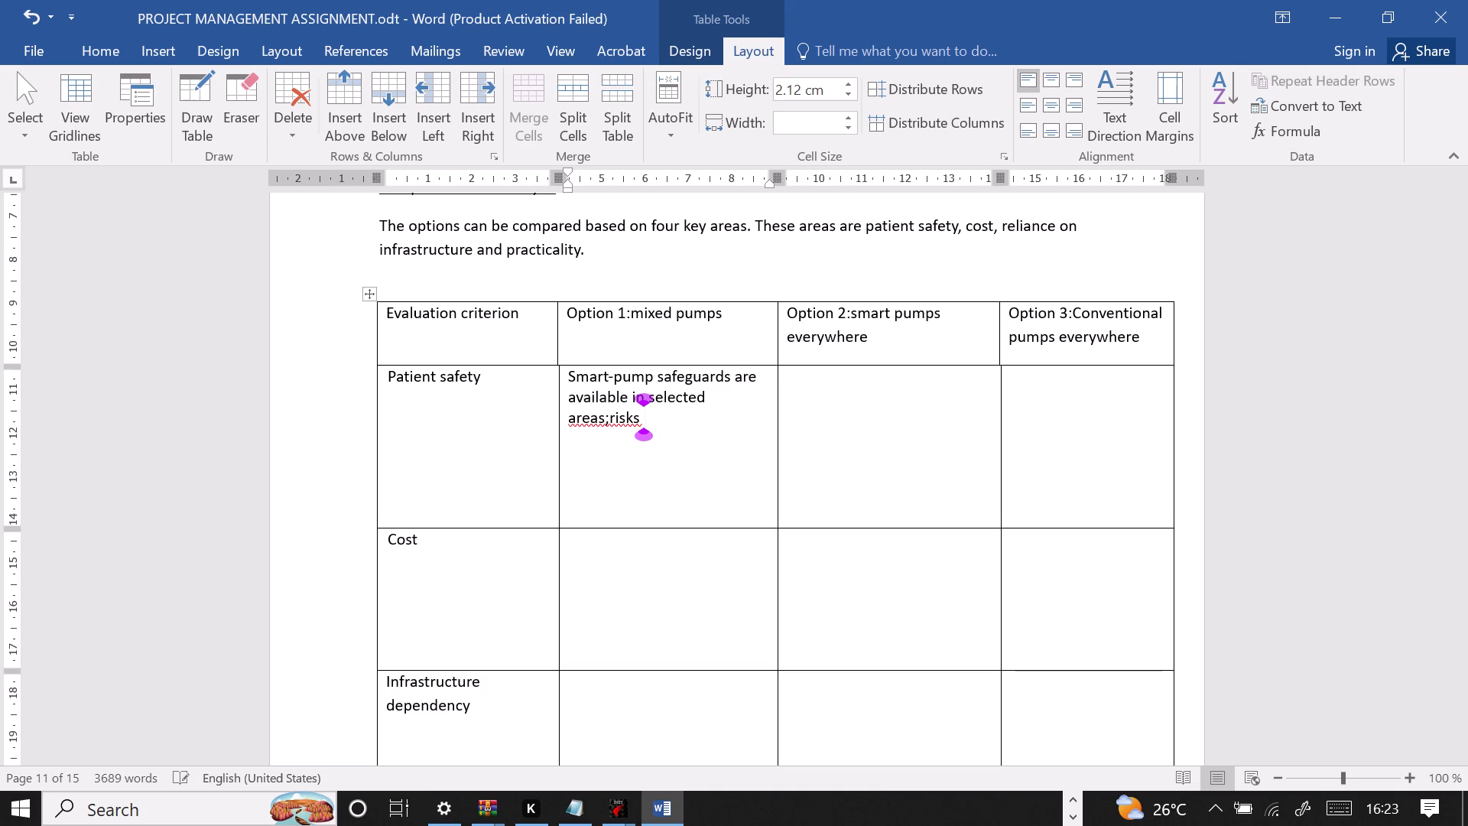
{"action": "type", "text": "remain"}
{"action": "key", "text": "space"}
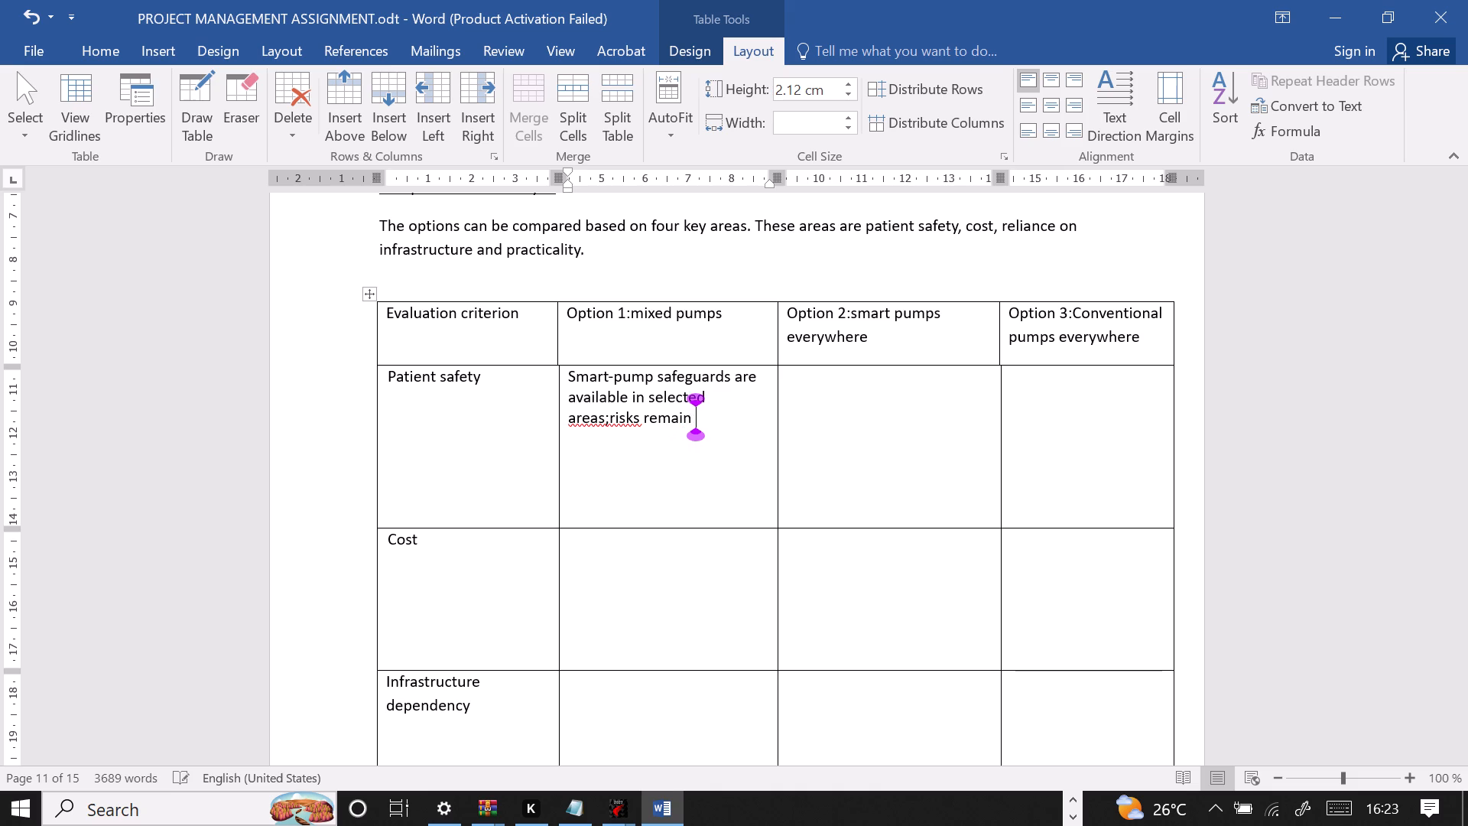
{"action": "type", "text": "in other"}
{"action": "key", "text": "space"}
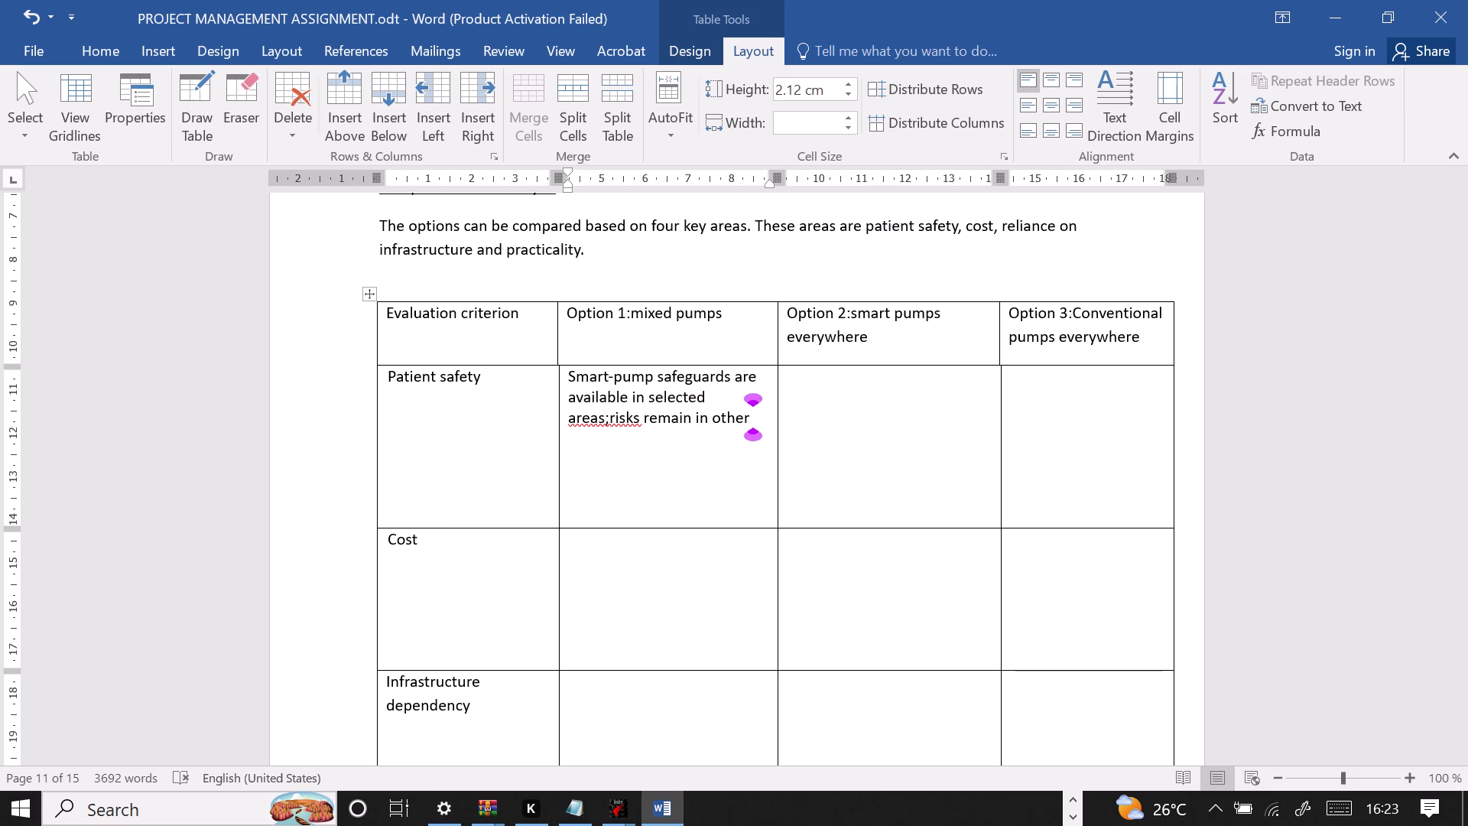
{"action": "type", "text": "areas"}
Remove two empty lines below the text in the Option 1 patient safety cell.
{"action": "left_click", "coordinate": [752, 496]}
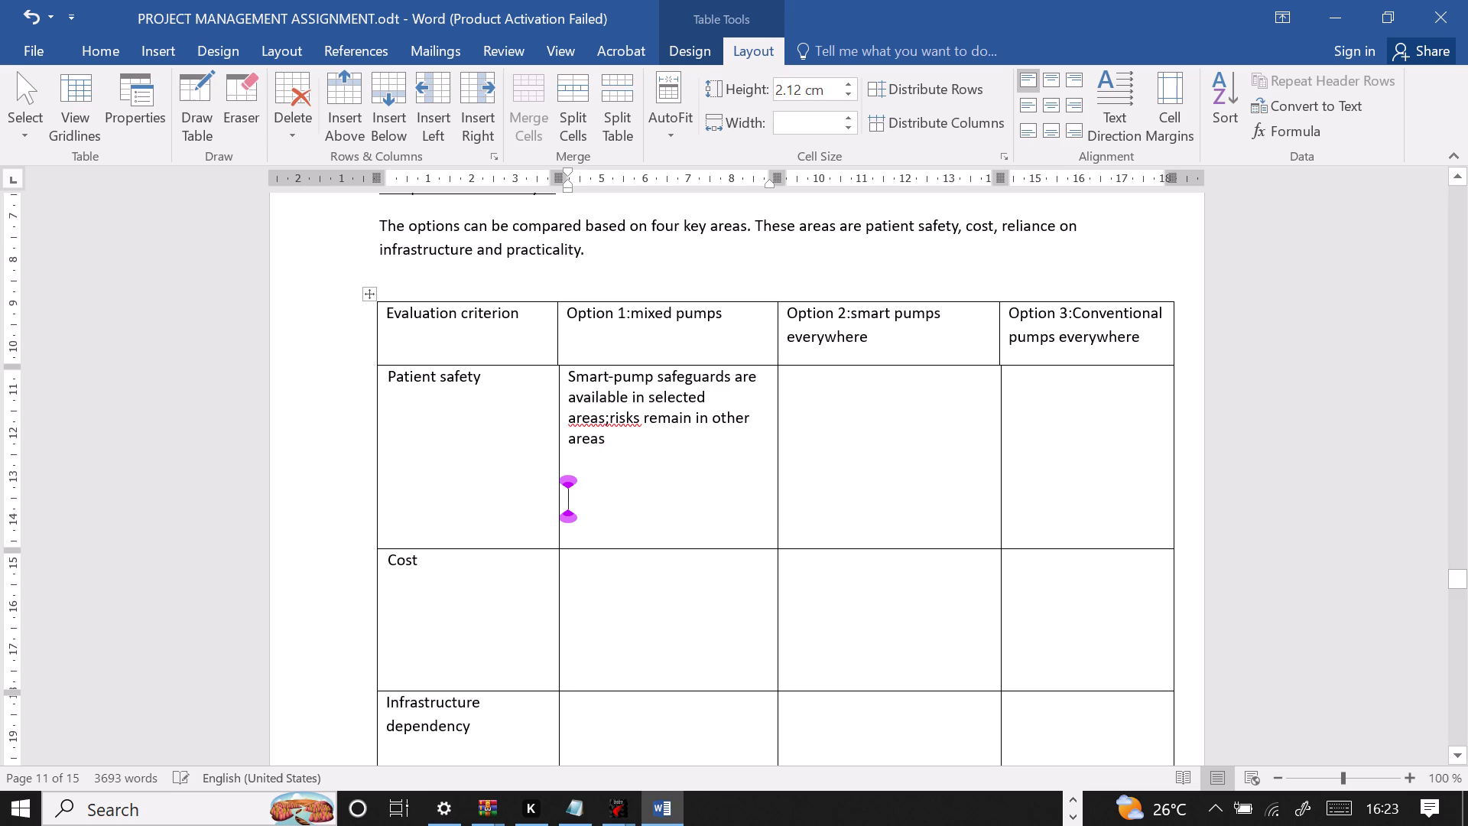
{"action": "key", "text": "BackSpace"}
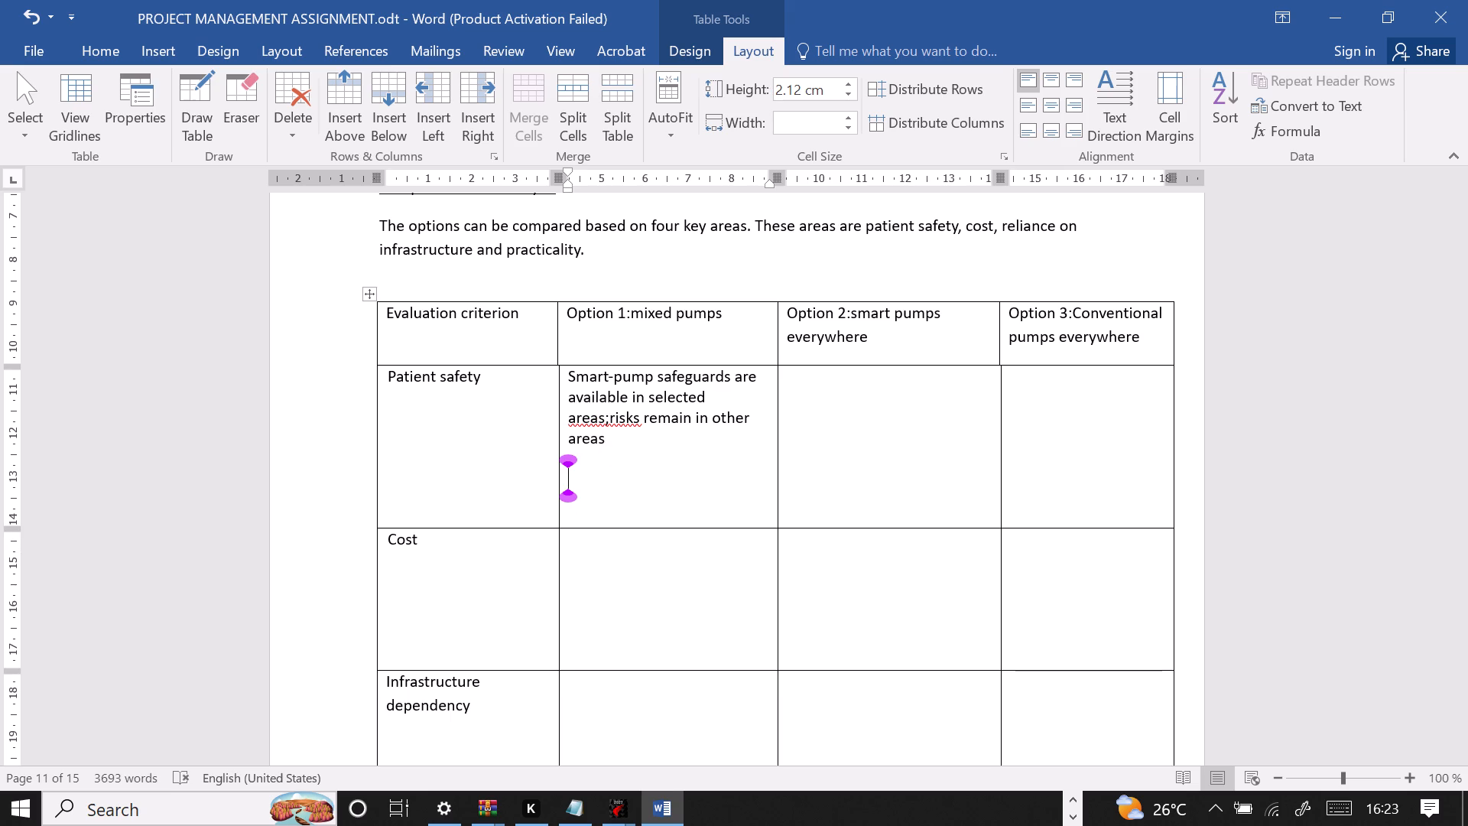
{"action": "key", "text": "BackSpace"}
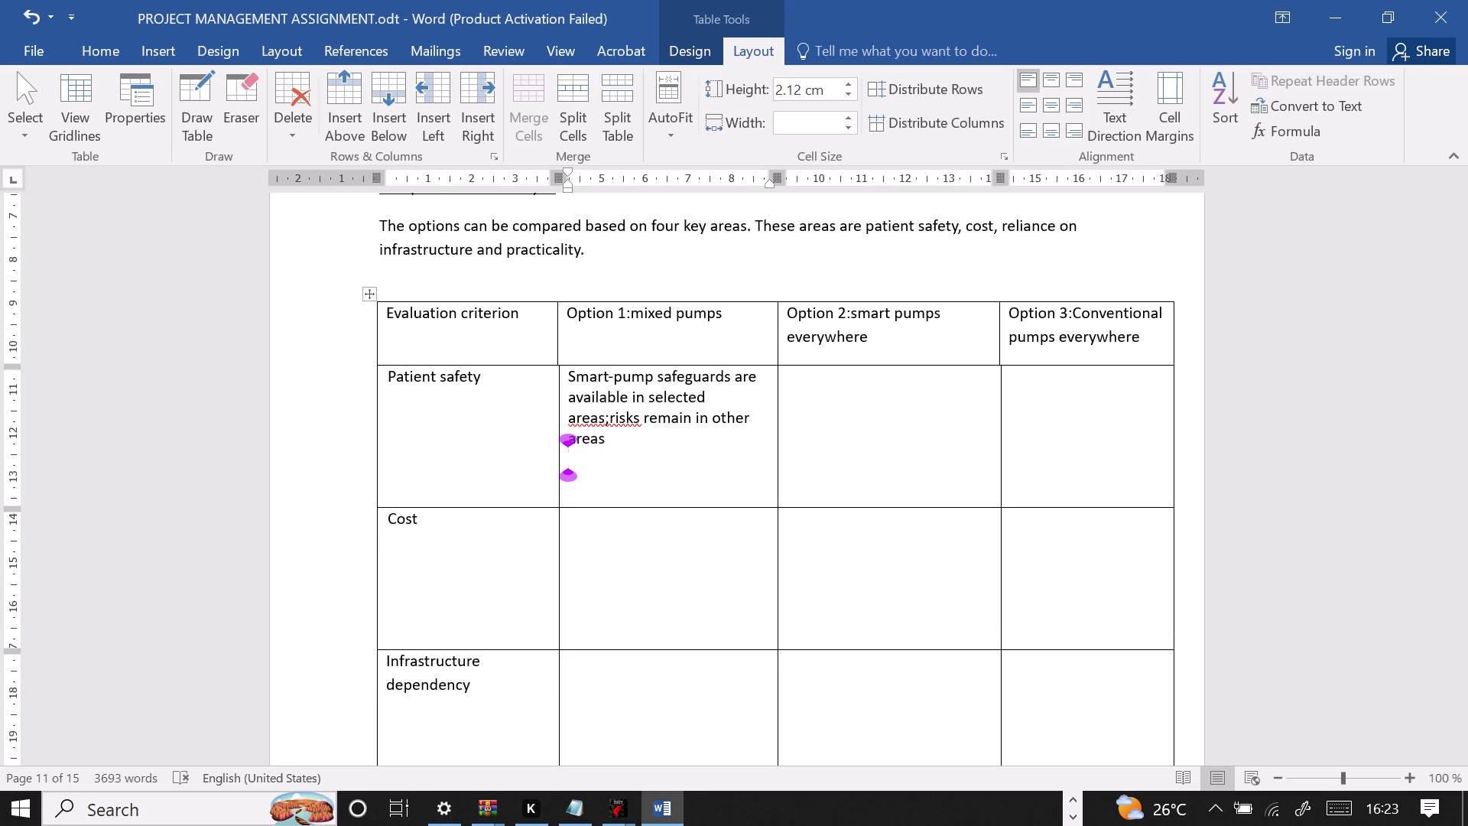
Correct the flagged "areas;risks" in the Option 1 patient safety cell to the suggested "areas; risks".
{"action": "left_click", "coordinate": [606, 419]}
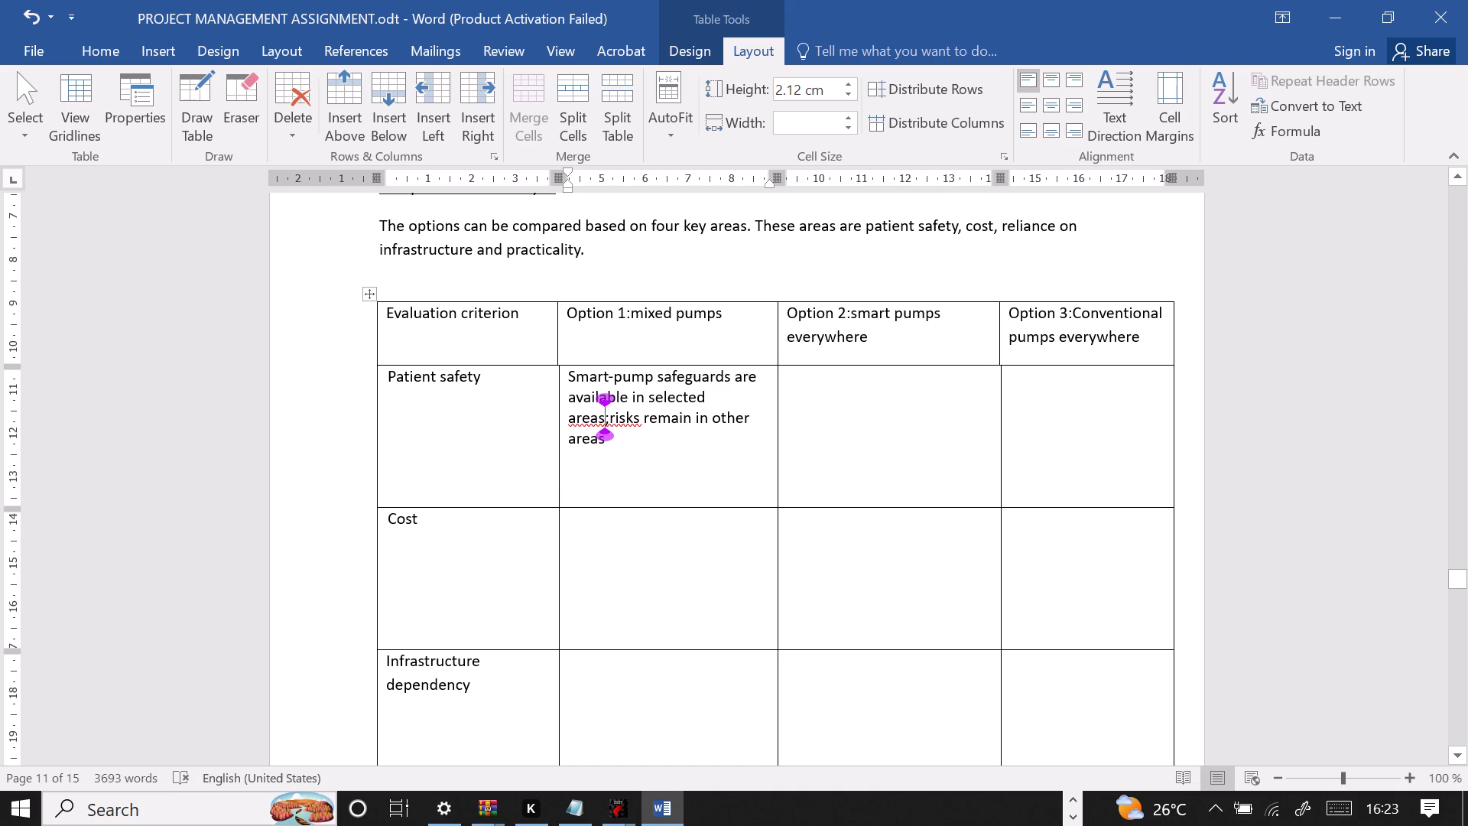
{"action": "right_click", "coordinate": [609, 419]}
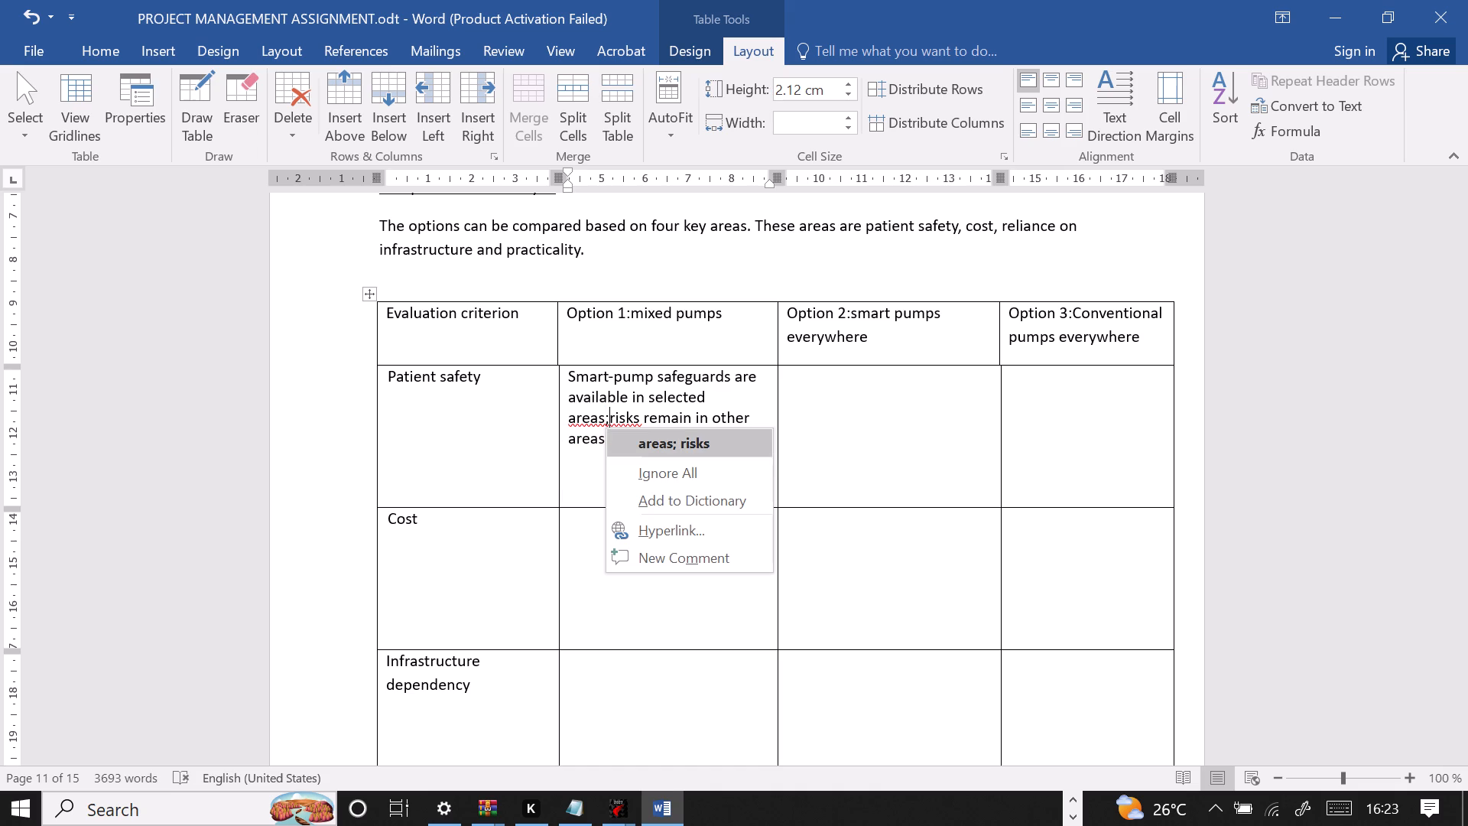
{"action": "left_click", "coordinate": [645, 440]}
Remove one more empty line below the text in the Option 1 patient safety cell.
{"action": "left_click", "coordinate": [831, 395]}
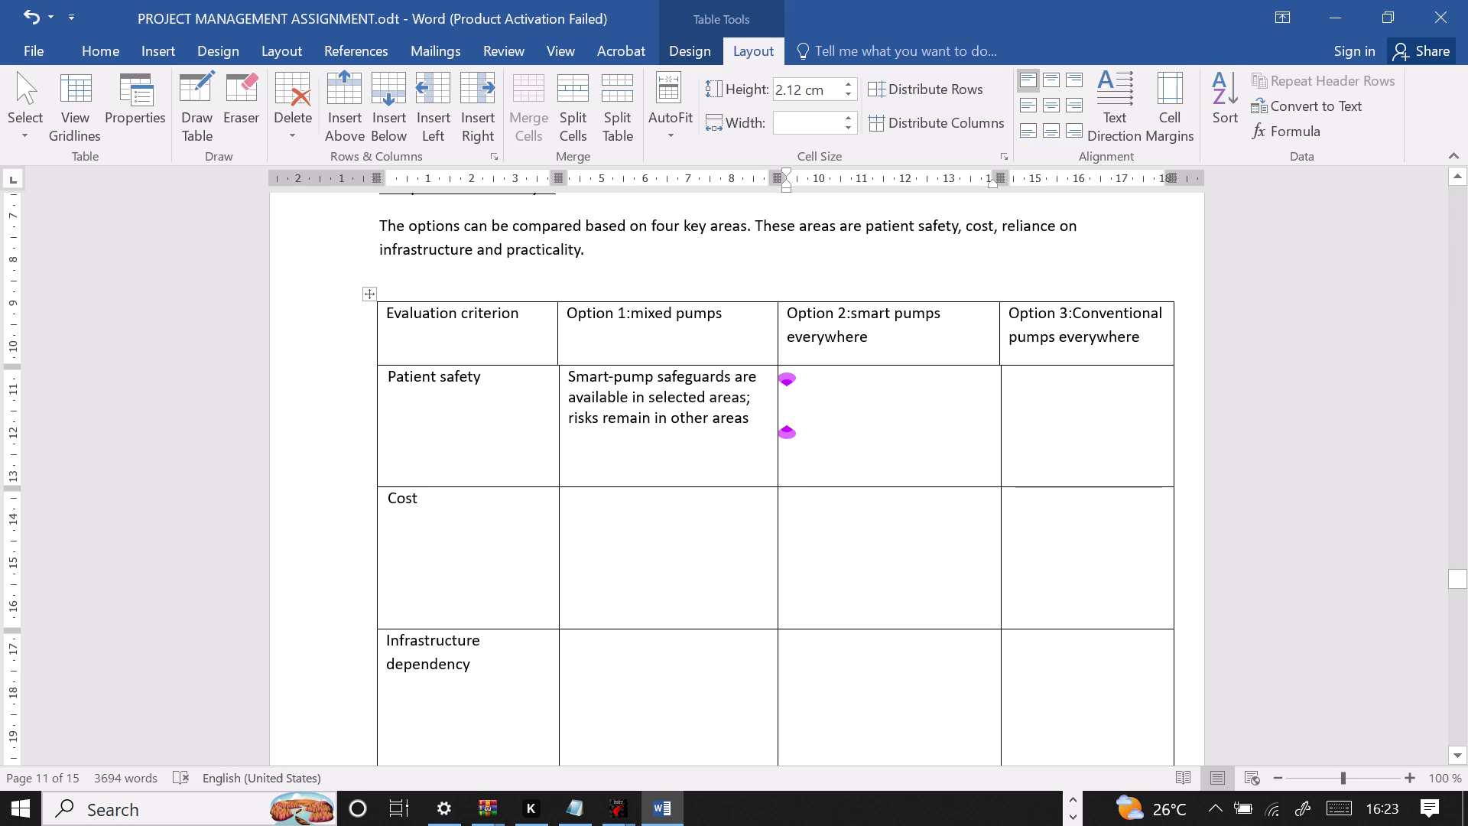
{"action": "left_click", "coordinate": [722, 471]}
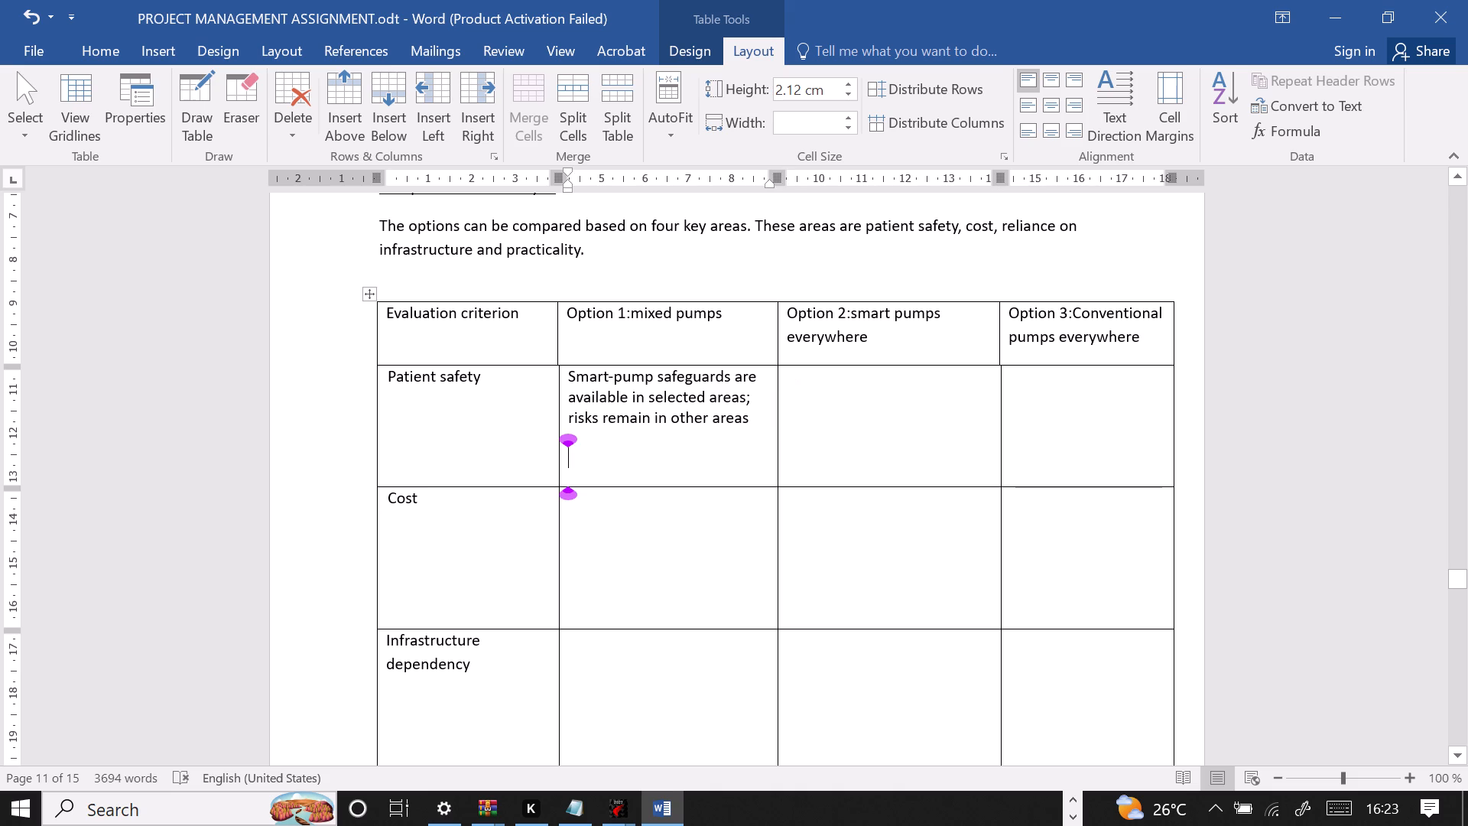
{"action": "key", "text": "BackSpace"}
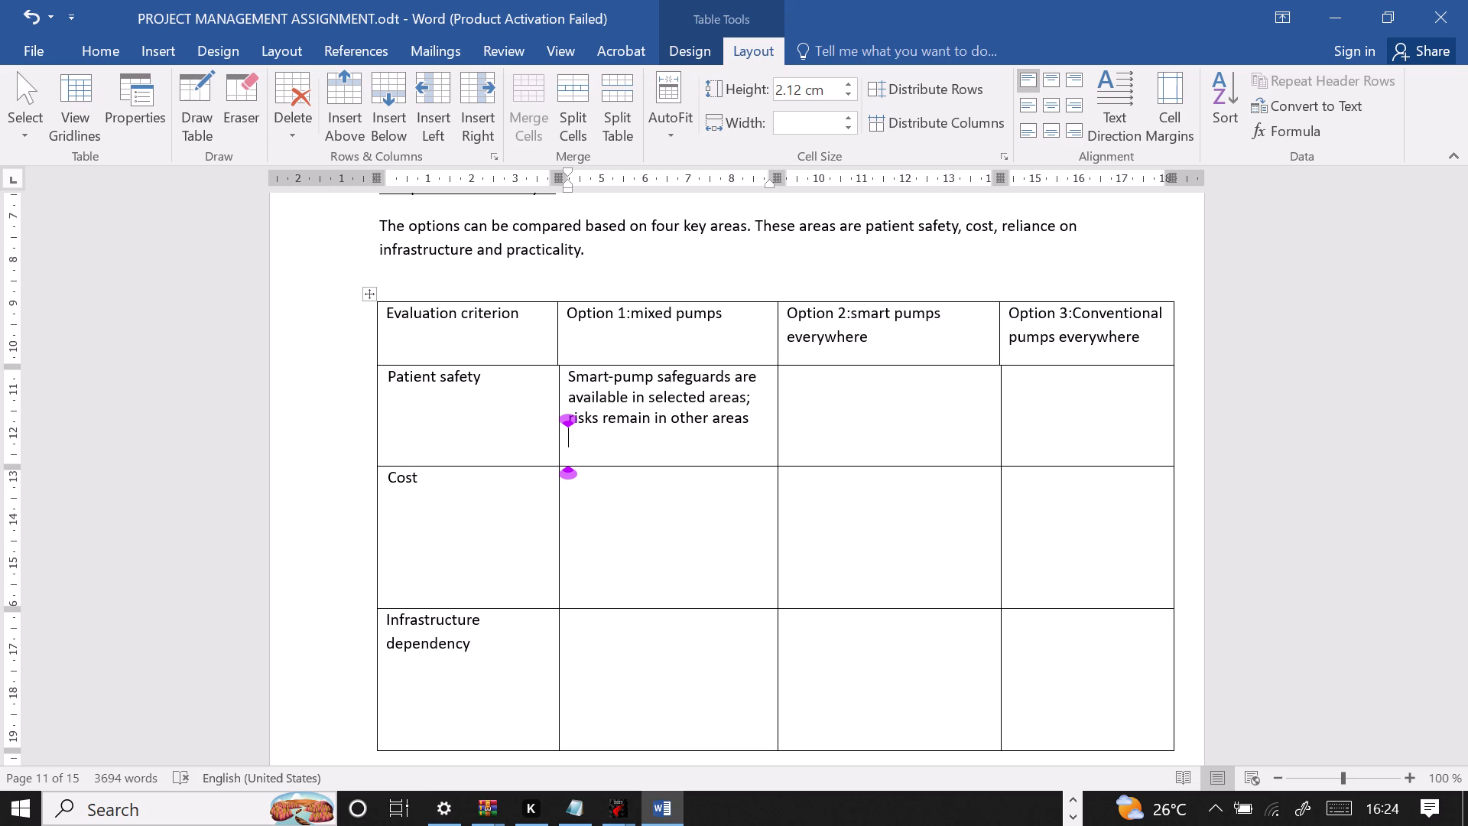
Begin the Option 2 entry at the top of the "Patient safety" row's cell with "Potentially the most consistent".
{"action": "left_click", "coordinate": [788, 377]}
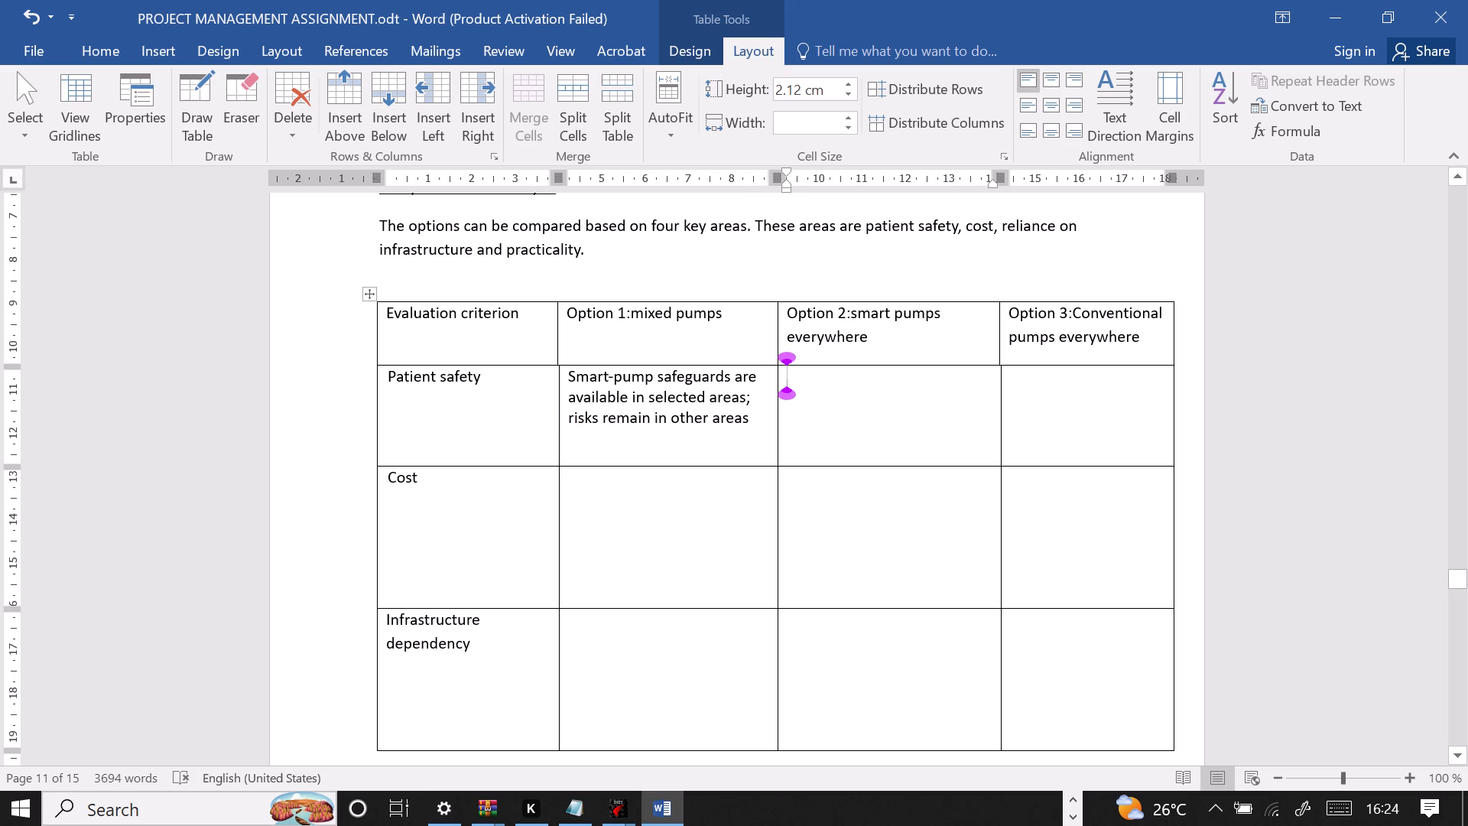
{"action": "key", "text": "p"}
{"action": "key", "text": "BackSpace"}
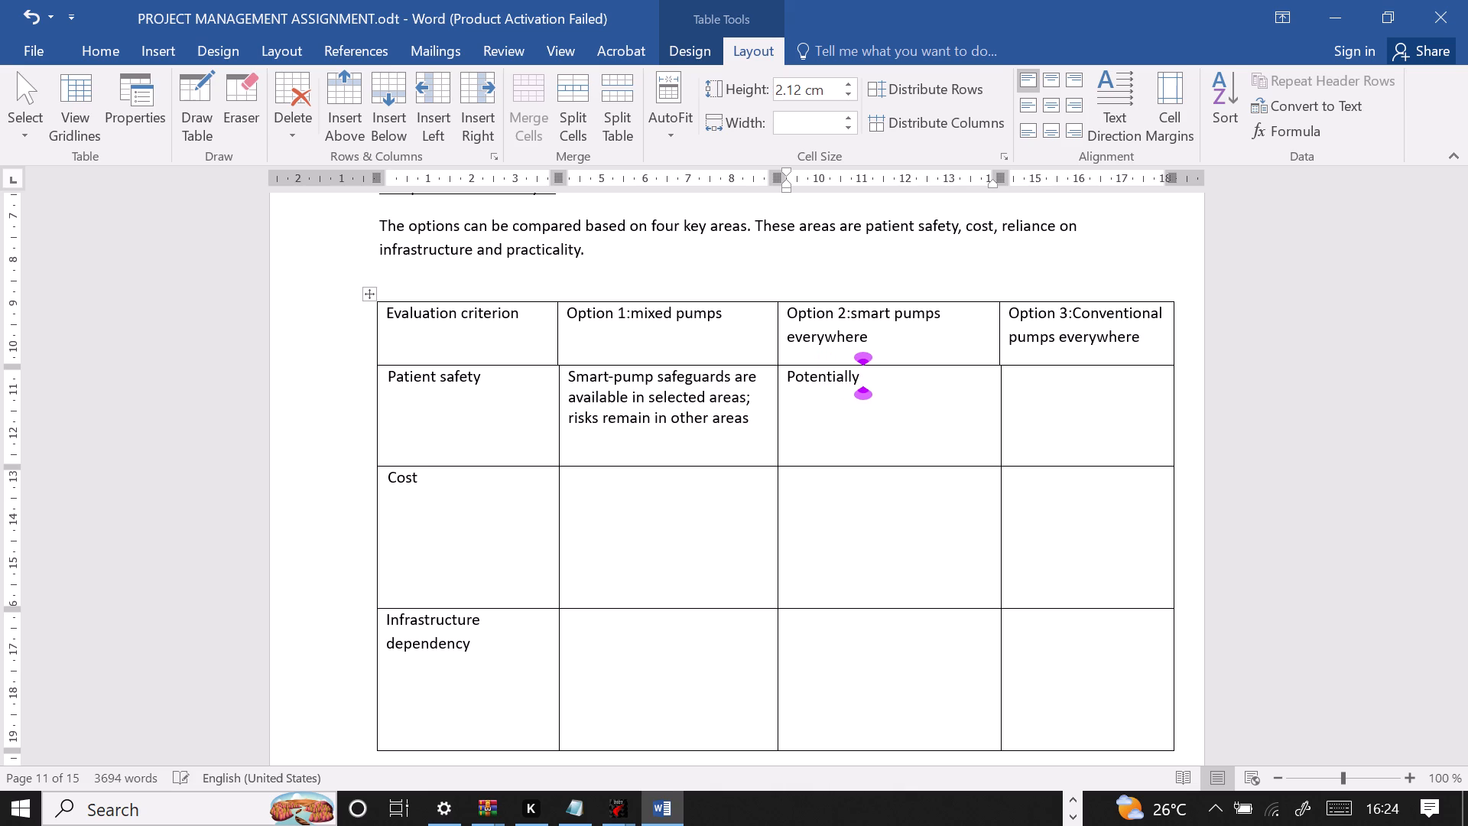
{"action": "key", "text": "t"}
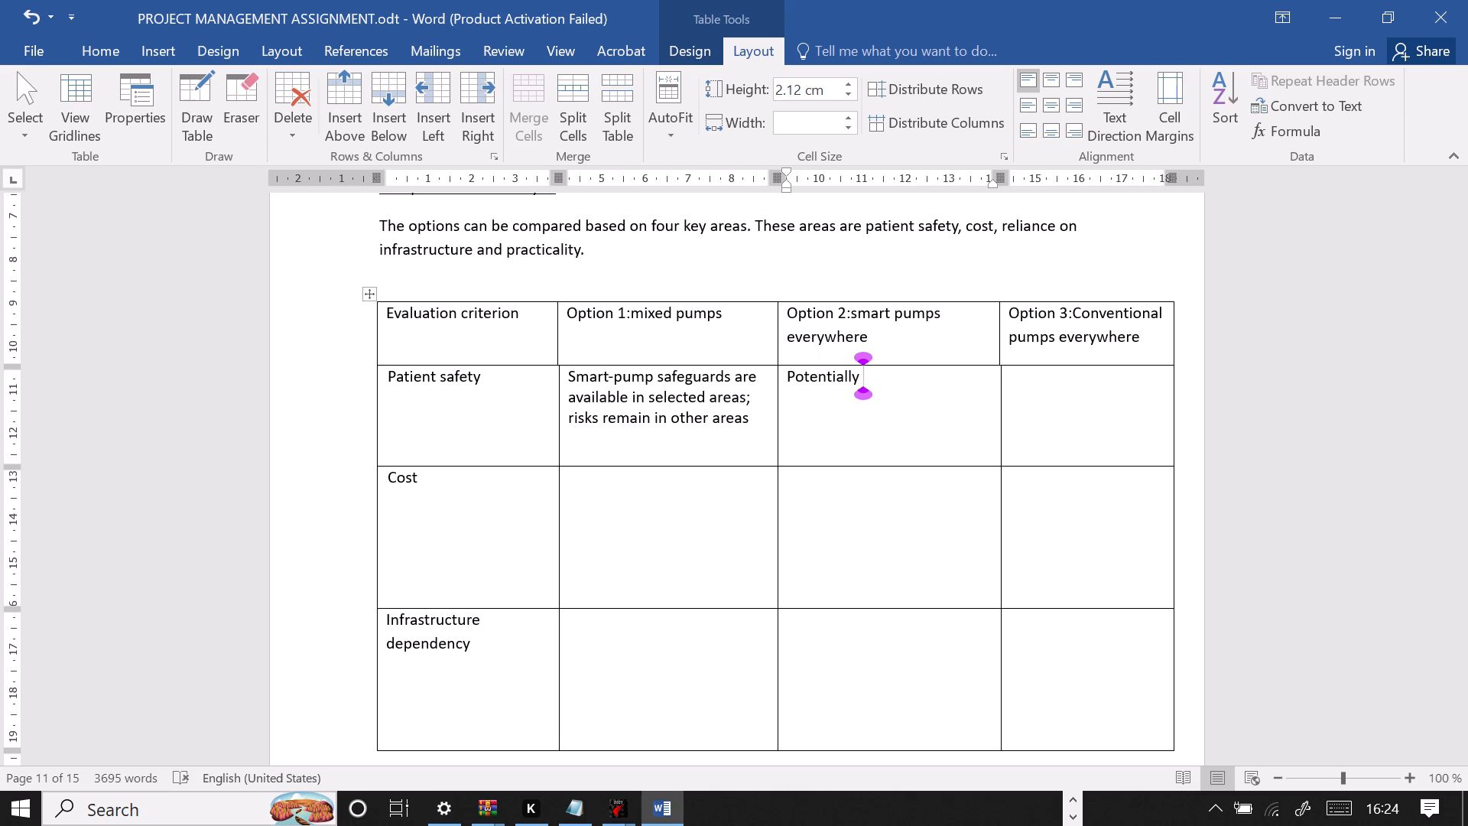
{"action": "type", "text": "e"}
{"action": "key", "text": "space"}
{"action": "key", "text": "BackSpace"}
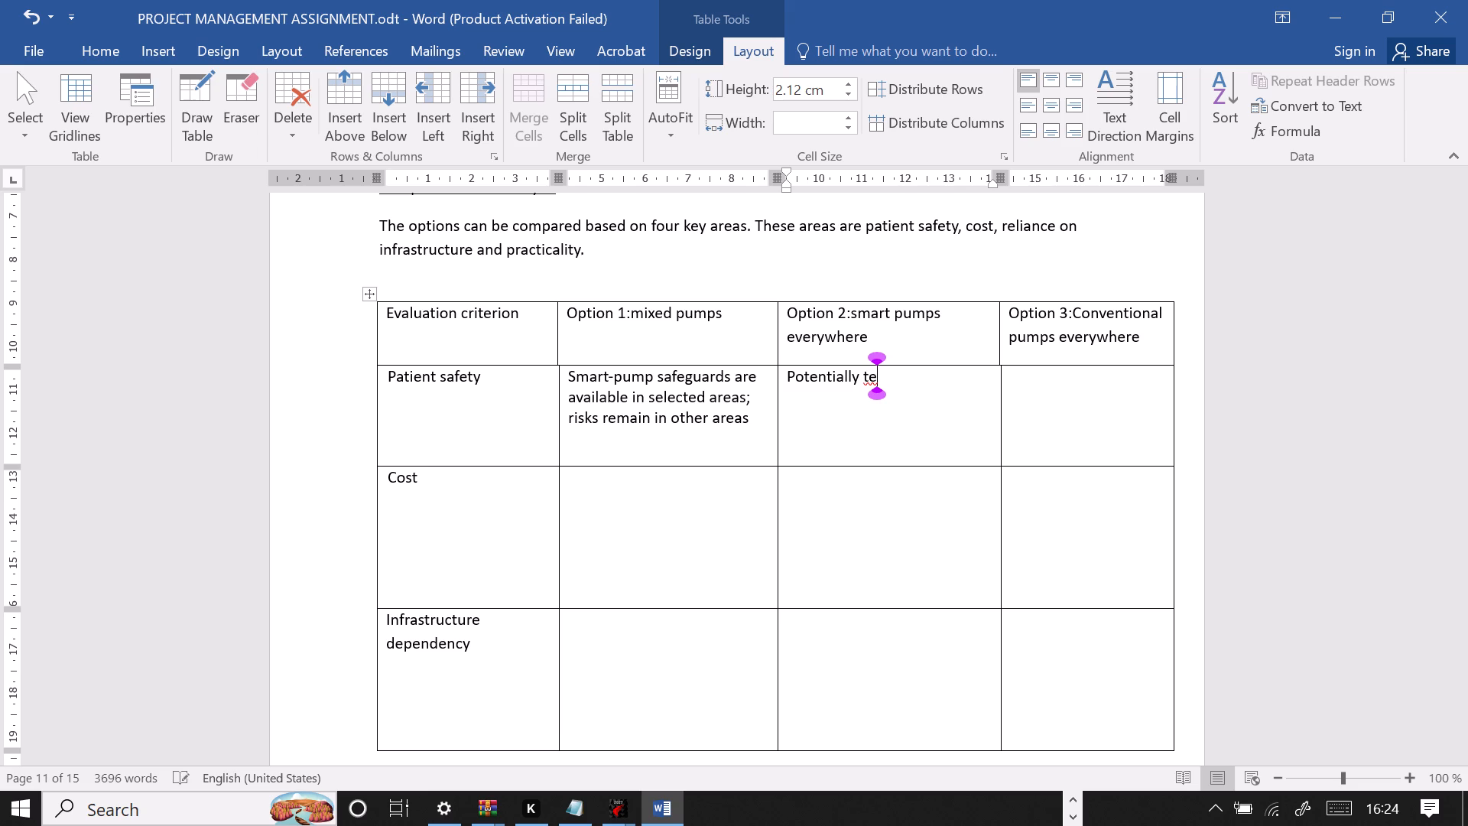
{"action": "key", "text": "BackSpace"}
{"action": "key", "text": "h"}
{"action": "type", "text": "e most"}
{"action": "key", "text": "space"}
{"action": "type", "text": "consi"}
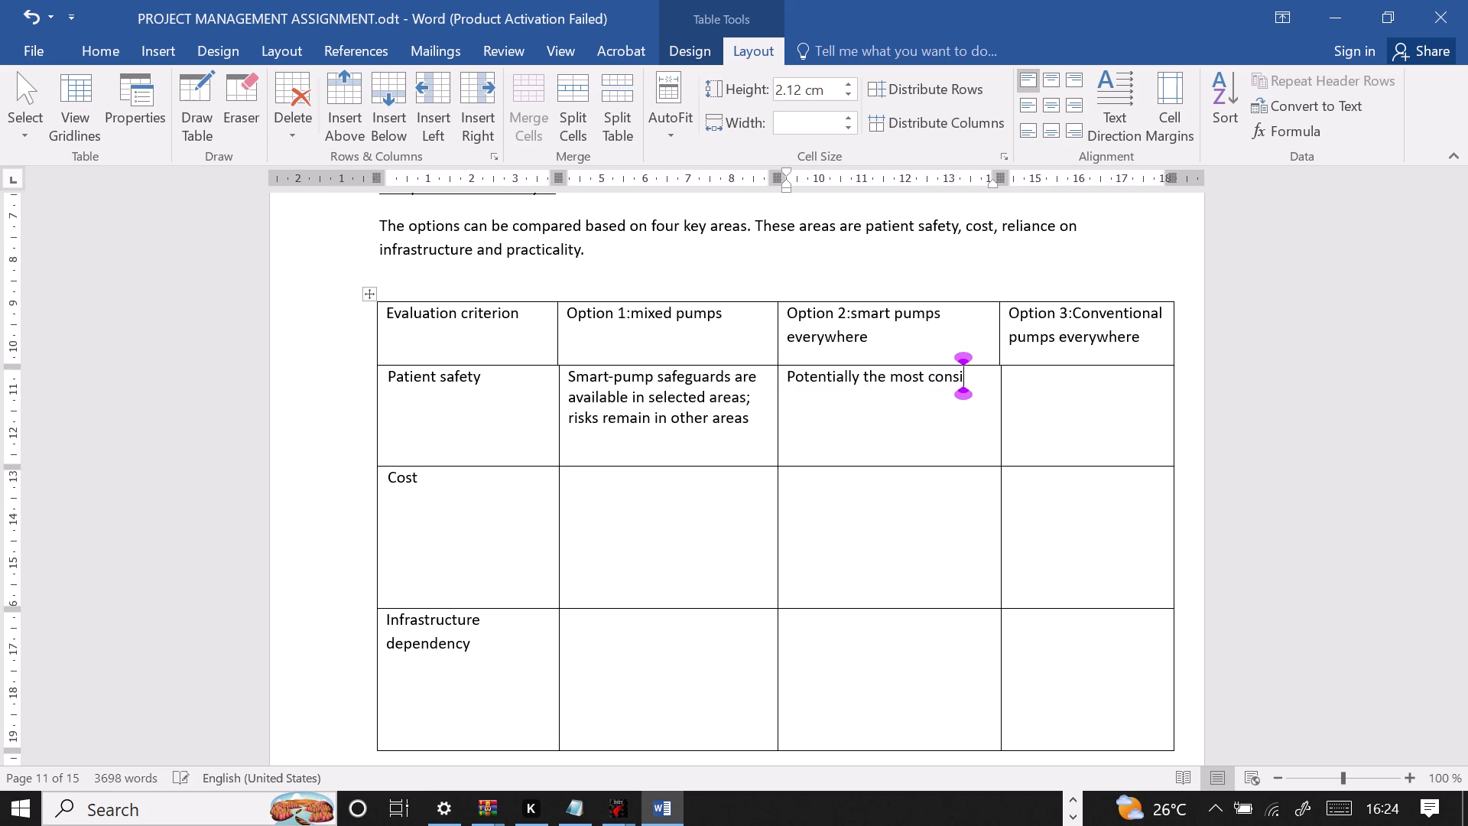
{"action": "type", "text": "stent"}
{"action": "key", "text": "space"}
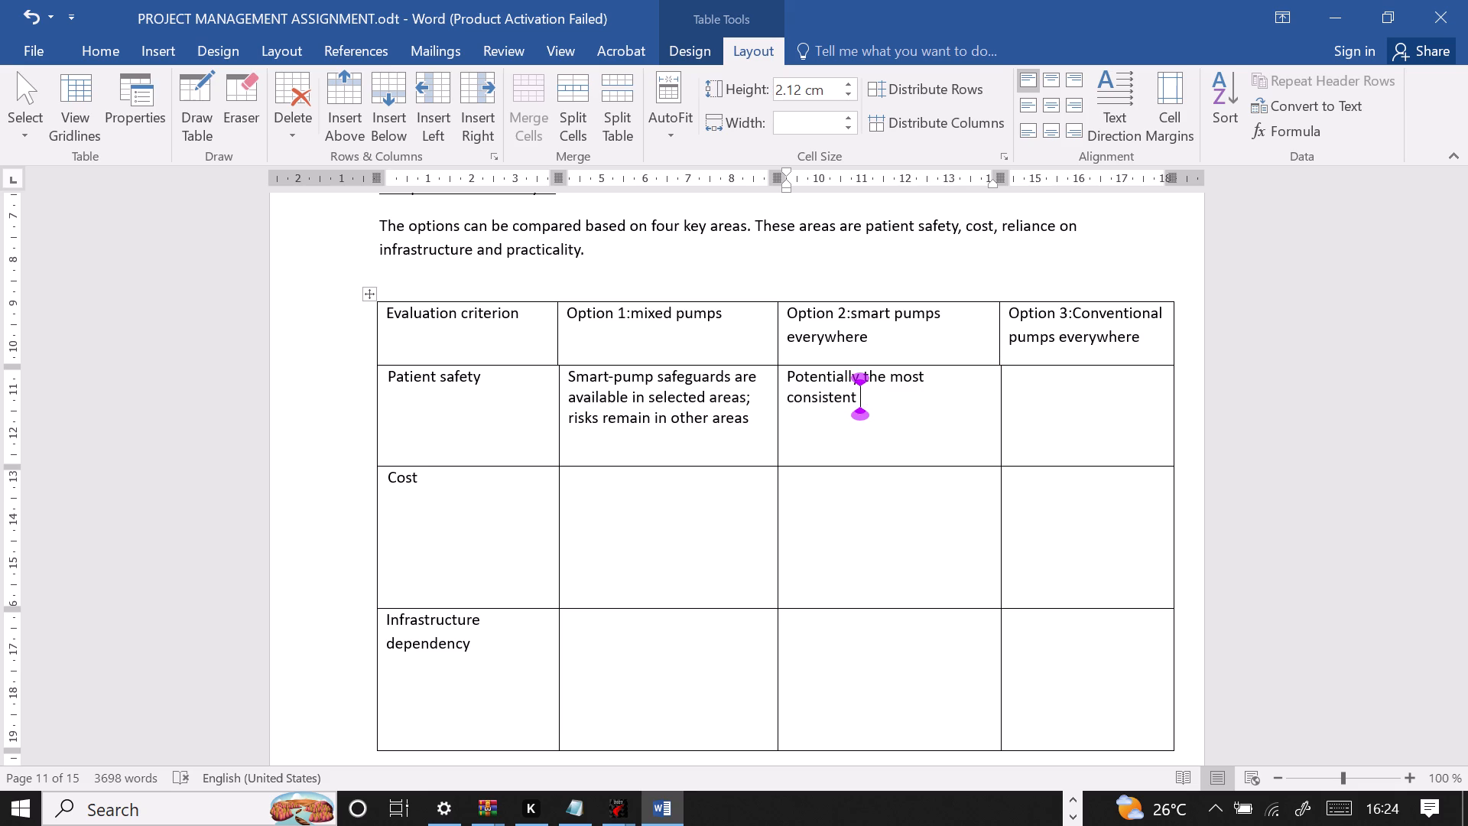
Continue the Option 2 patient safety entry with "access to smart-pump".
{"action": "type", "text": "accedd"}
{"action": "key", "text": "BackSpace"}
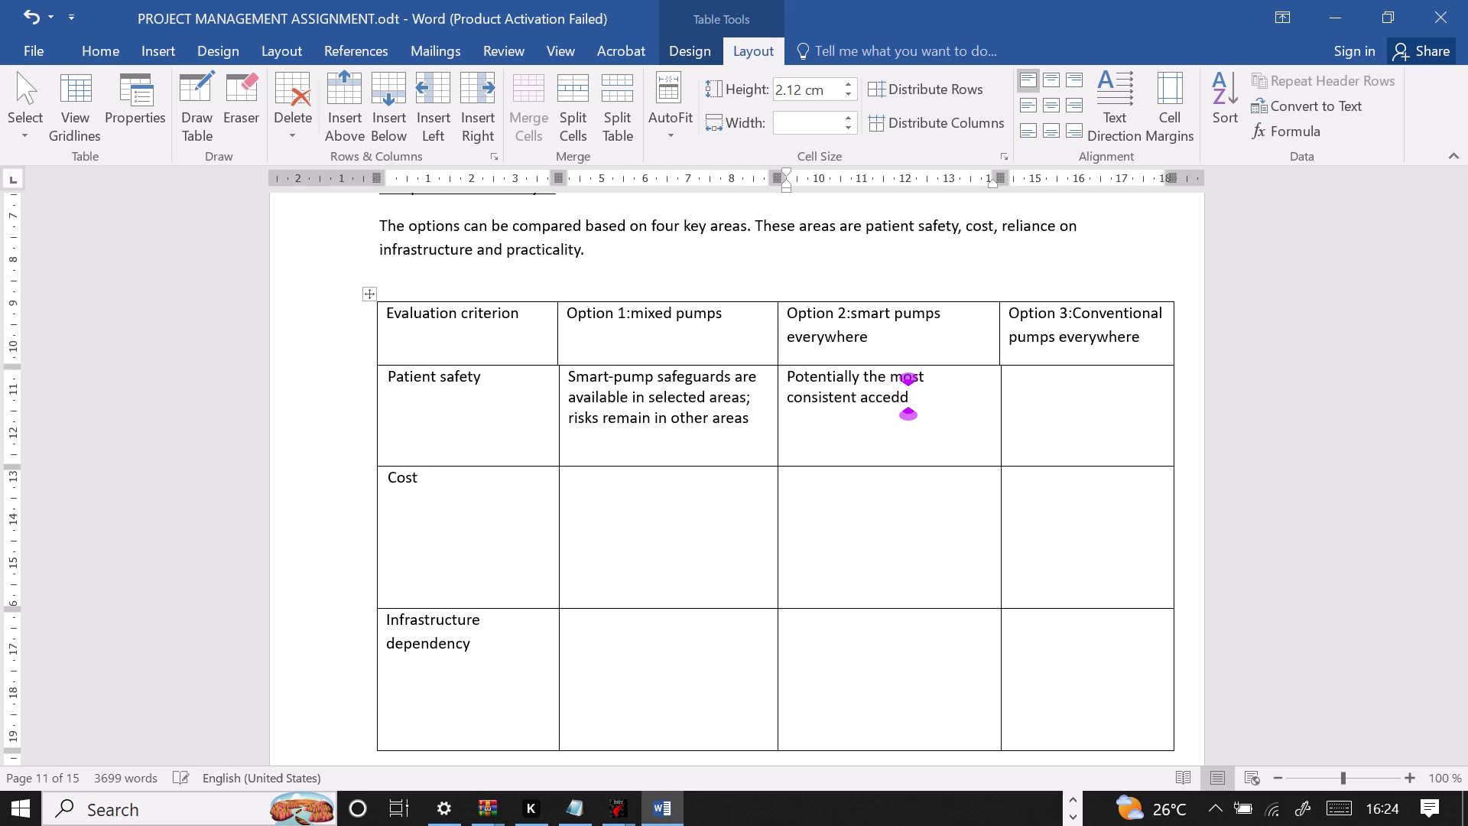
{"action": "key", "text": "BackSpace"}
{"action": "type", "text": "ss"}
{"action": "key", "text": "space"}
{"action": "type", "text": "to smart"}
{"action": "key", "text": "space"}
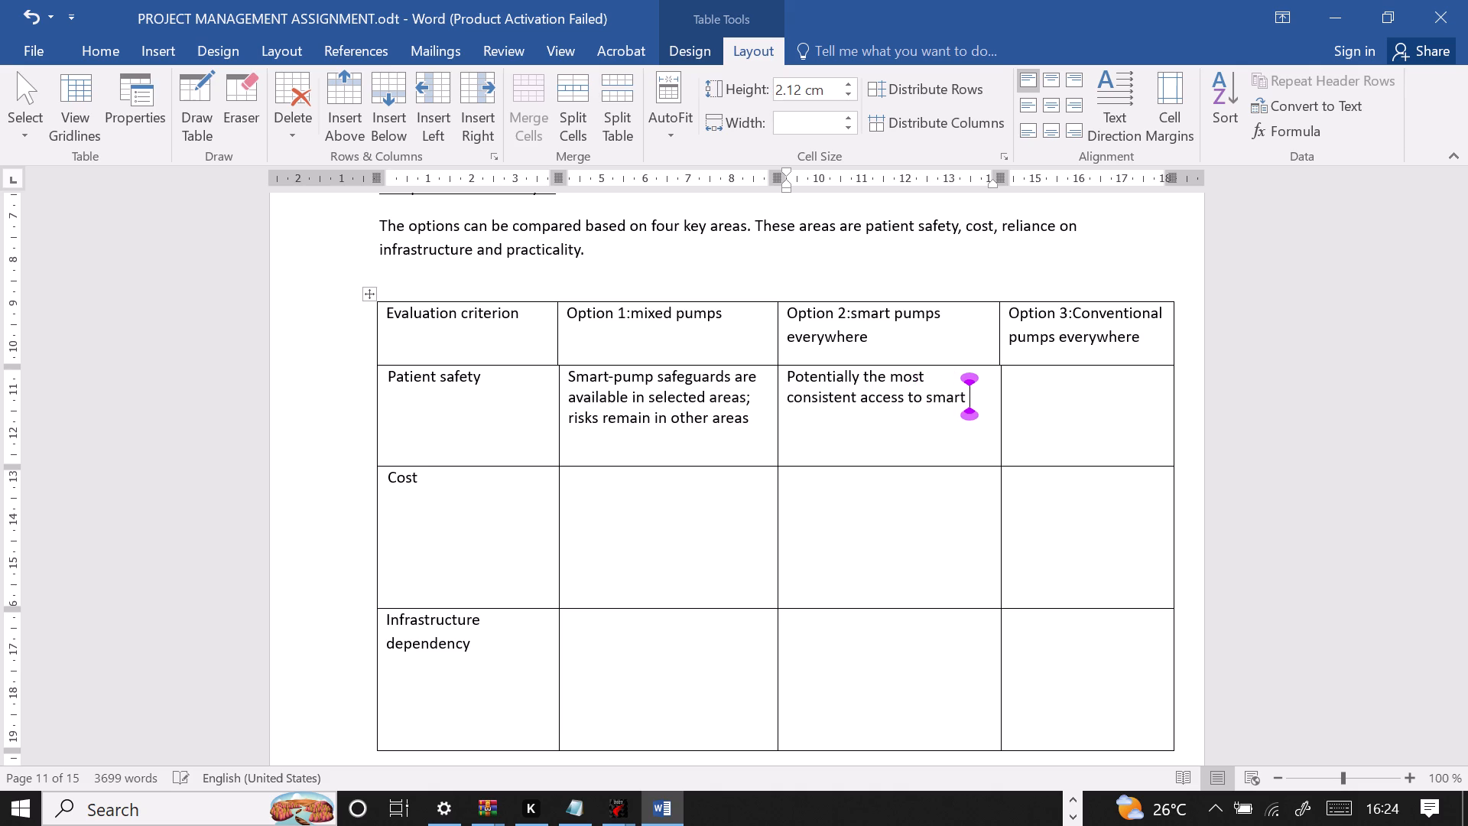
{"action": "key", "text": "BackSpace"}
{"action": "type", "text": "-pum"}
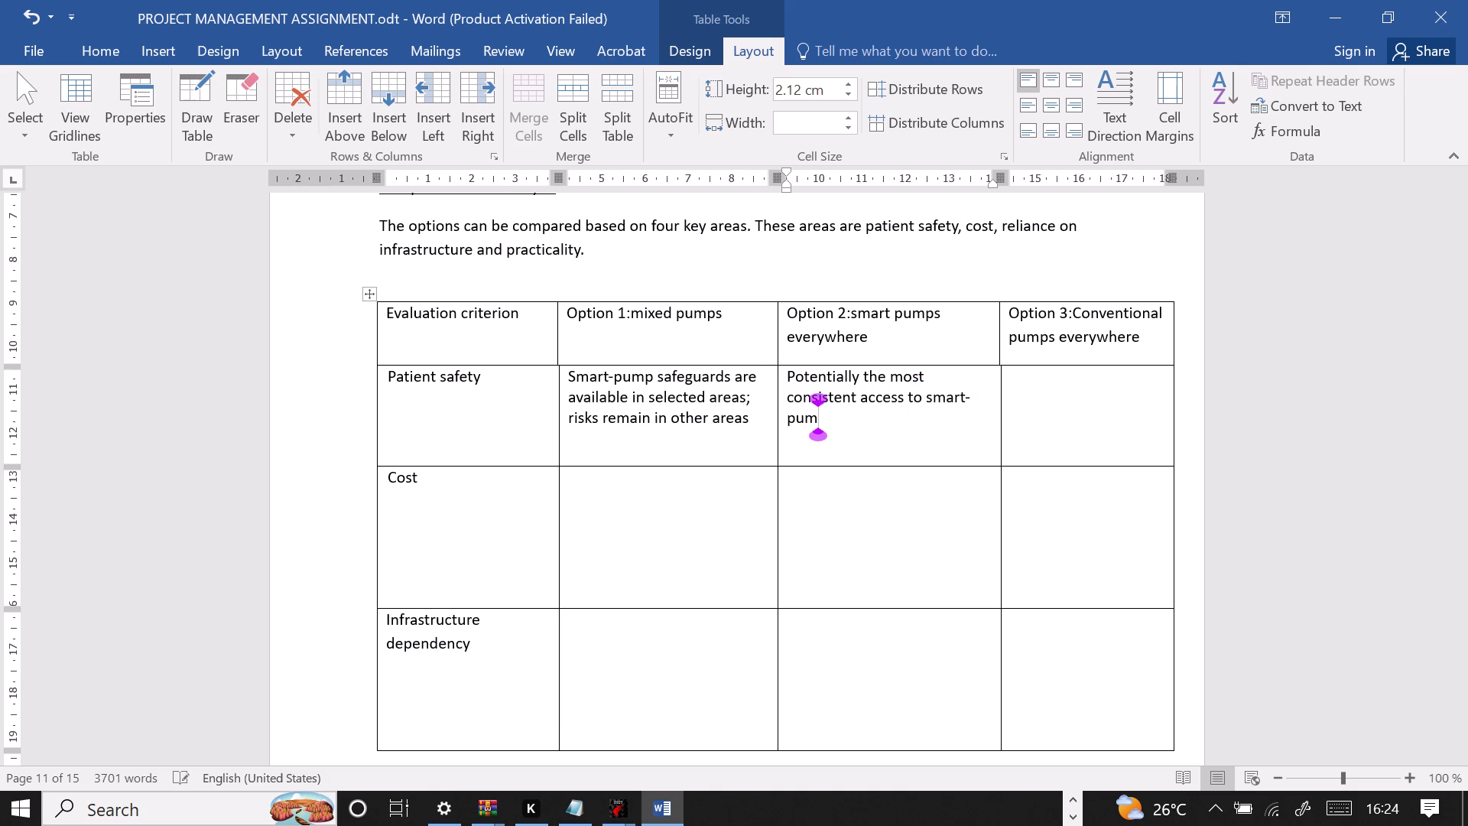
{"action": "type", "text": "p"}
{"action": "key", "text": "space"}
Extend the Option 2 patient safety entry with "safety features".
{"action": "type", "text": "safe"}
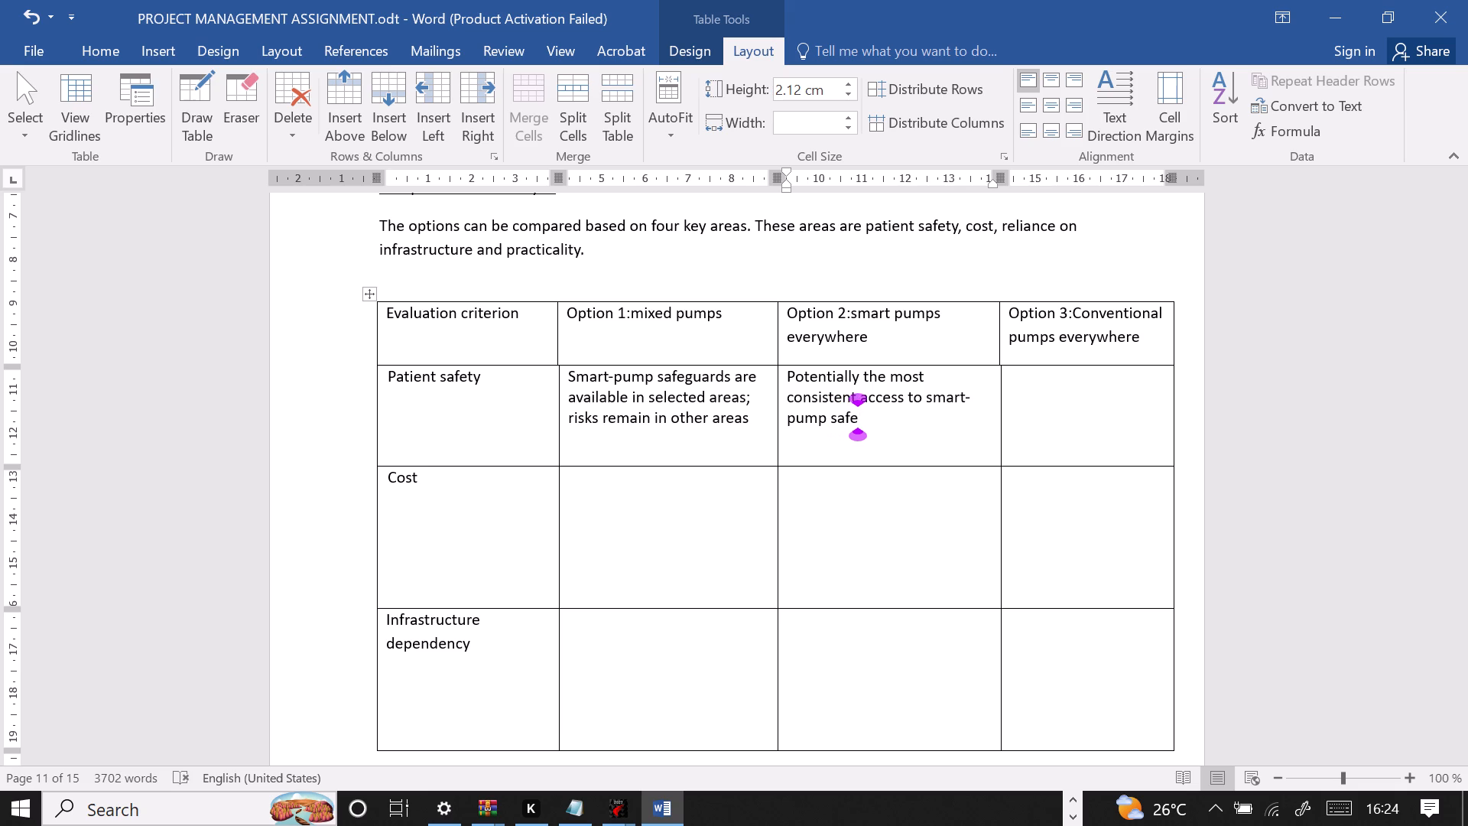
{"action": "type", "text": "ty"}
{"action": "key", "text": "space"}
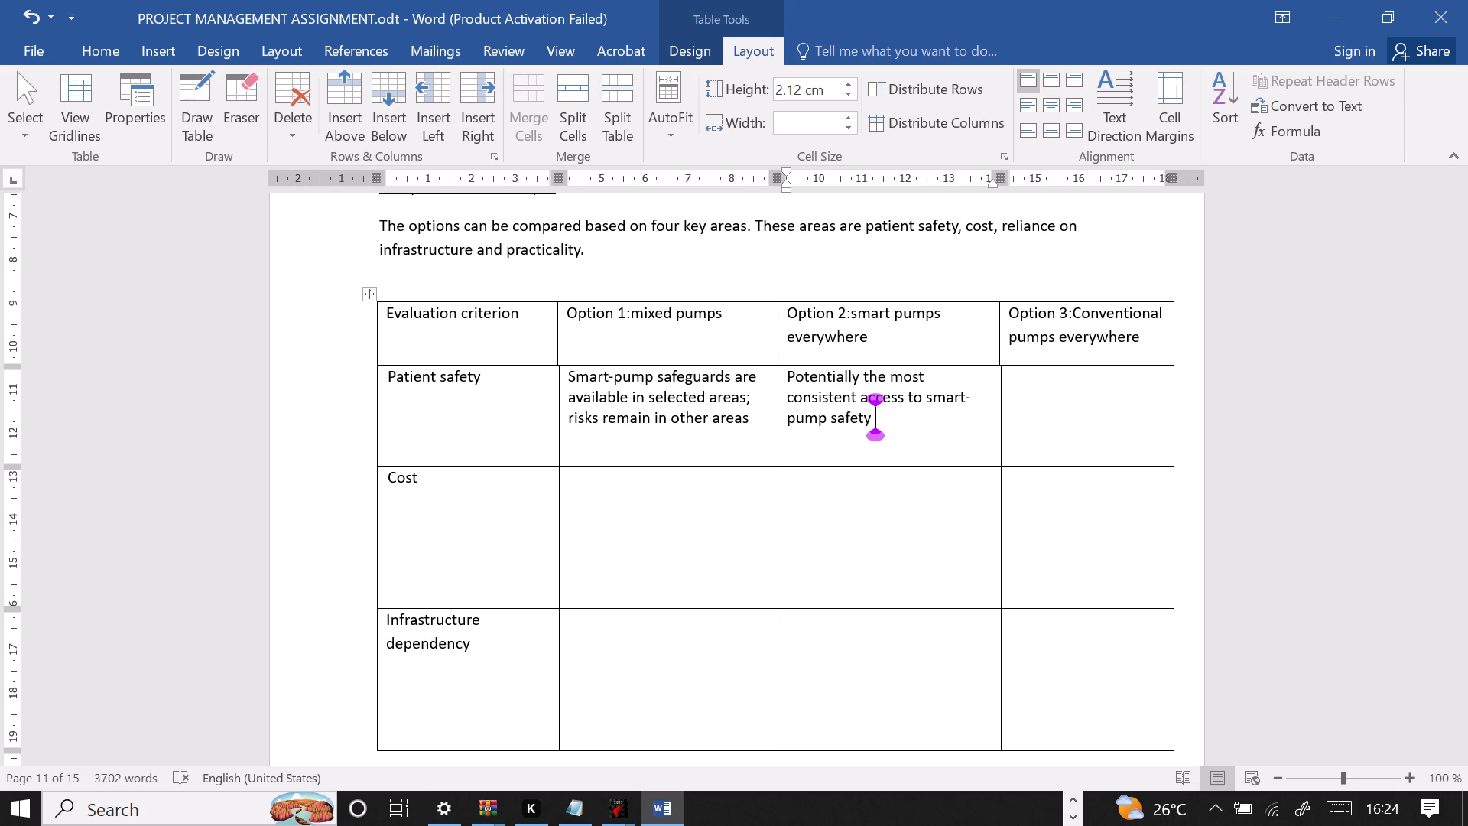
{"action": "key", "text": "e"}
{"action": "key", "text": "BackSpace"}
{"action": "type", "text": "fear"}
{"action": "key", "text": "BackSpace"}
{"action": "key", "text": "t"}
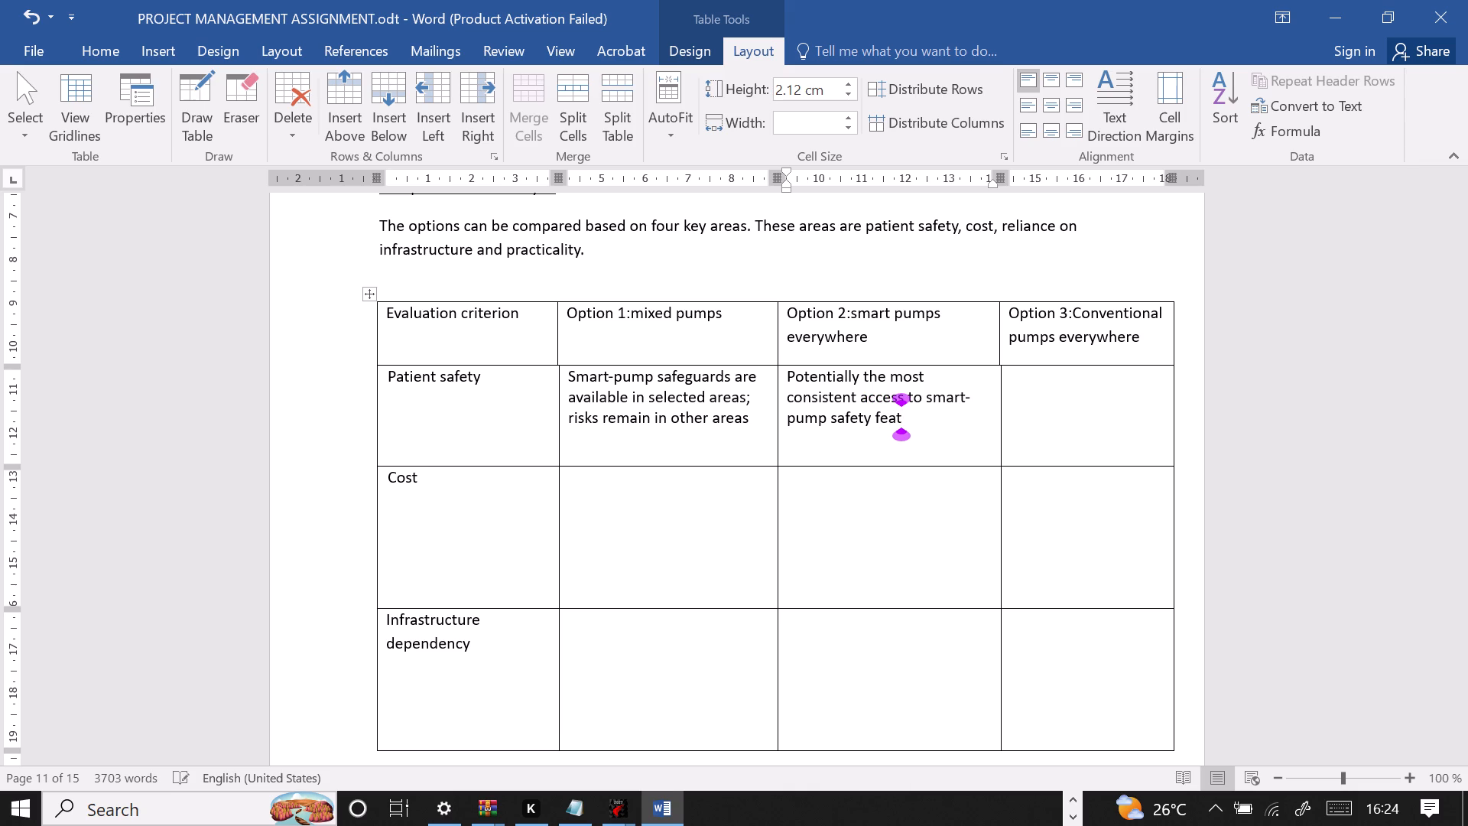
{"action": "key", "text": "u"}
{"action": "type", "text": "res"}
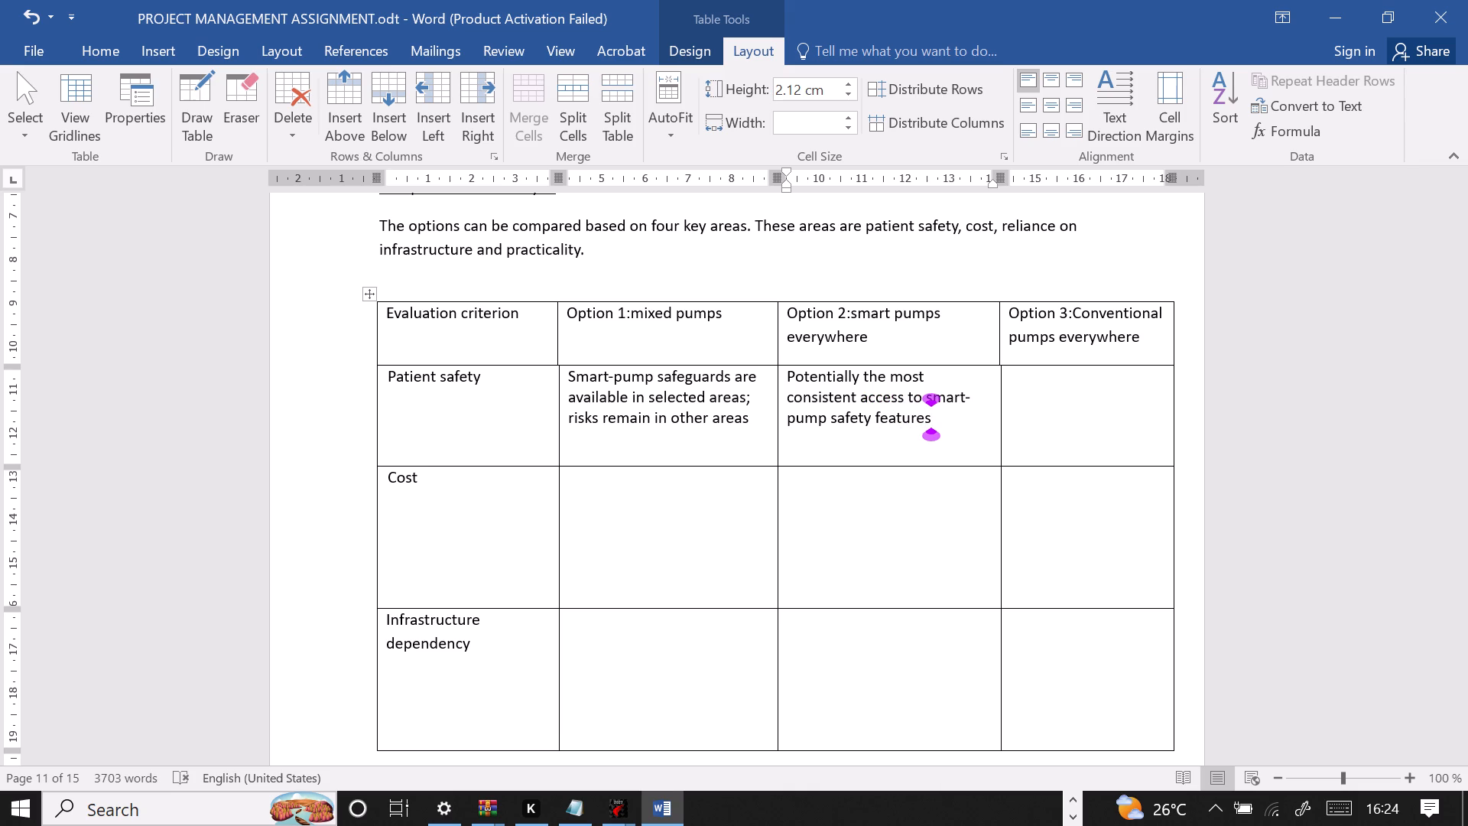
Continue the Option 2 patient safety entry with ",provided they are".
{"action": "type", "text": ",provid"}
{"action": "type", "text": "ed"}
{"action": "key", "text": "space"}
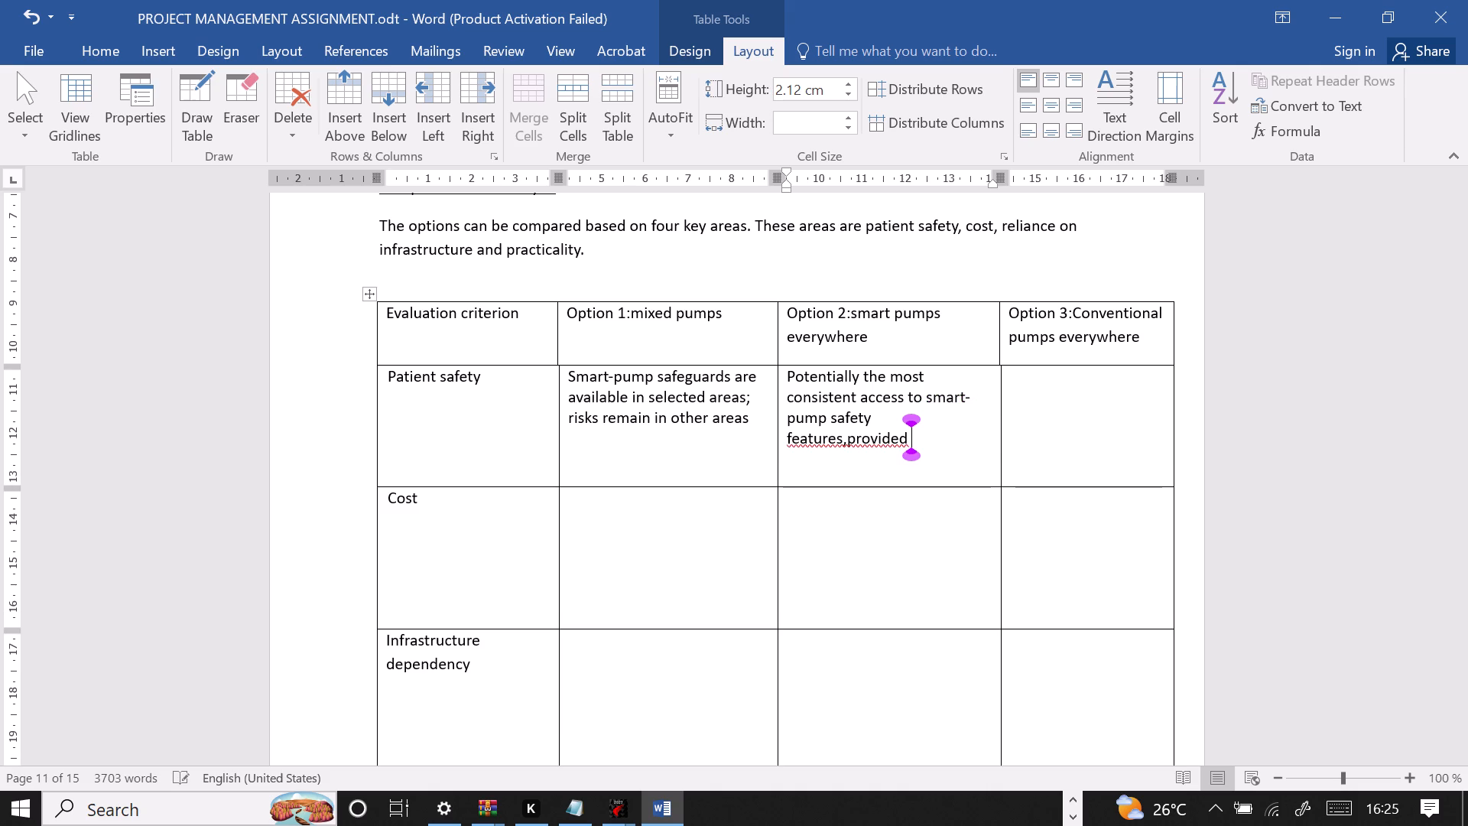
{"action": "type", "text": "th"}
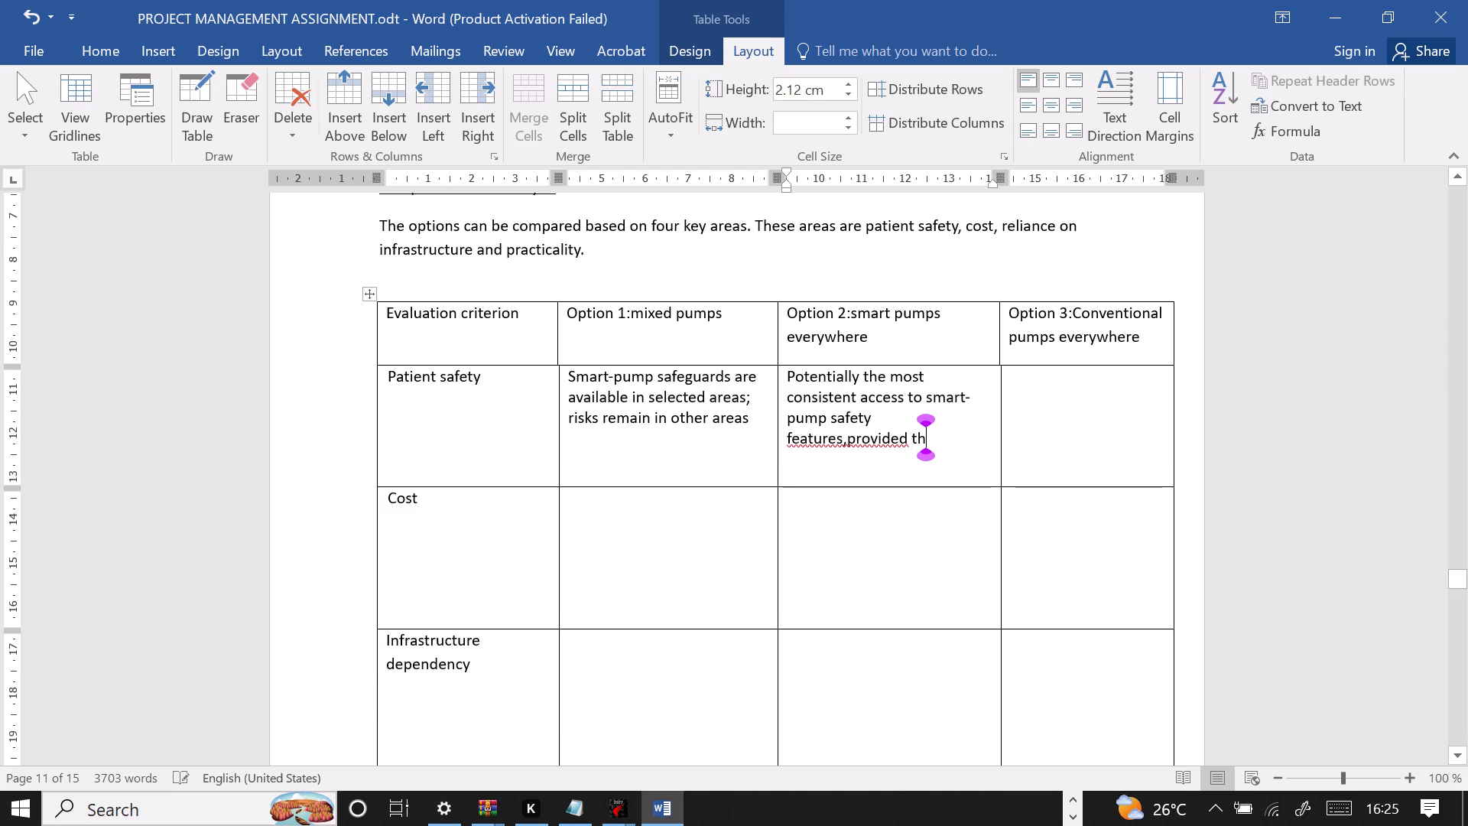
{"action": "type", "text": "ey"}
{"action": "key", "text": "space"}
{"action": "type", "text": "are"}
{"action": "key", "text": "space"}
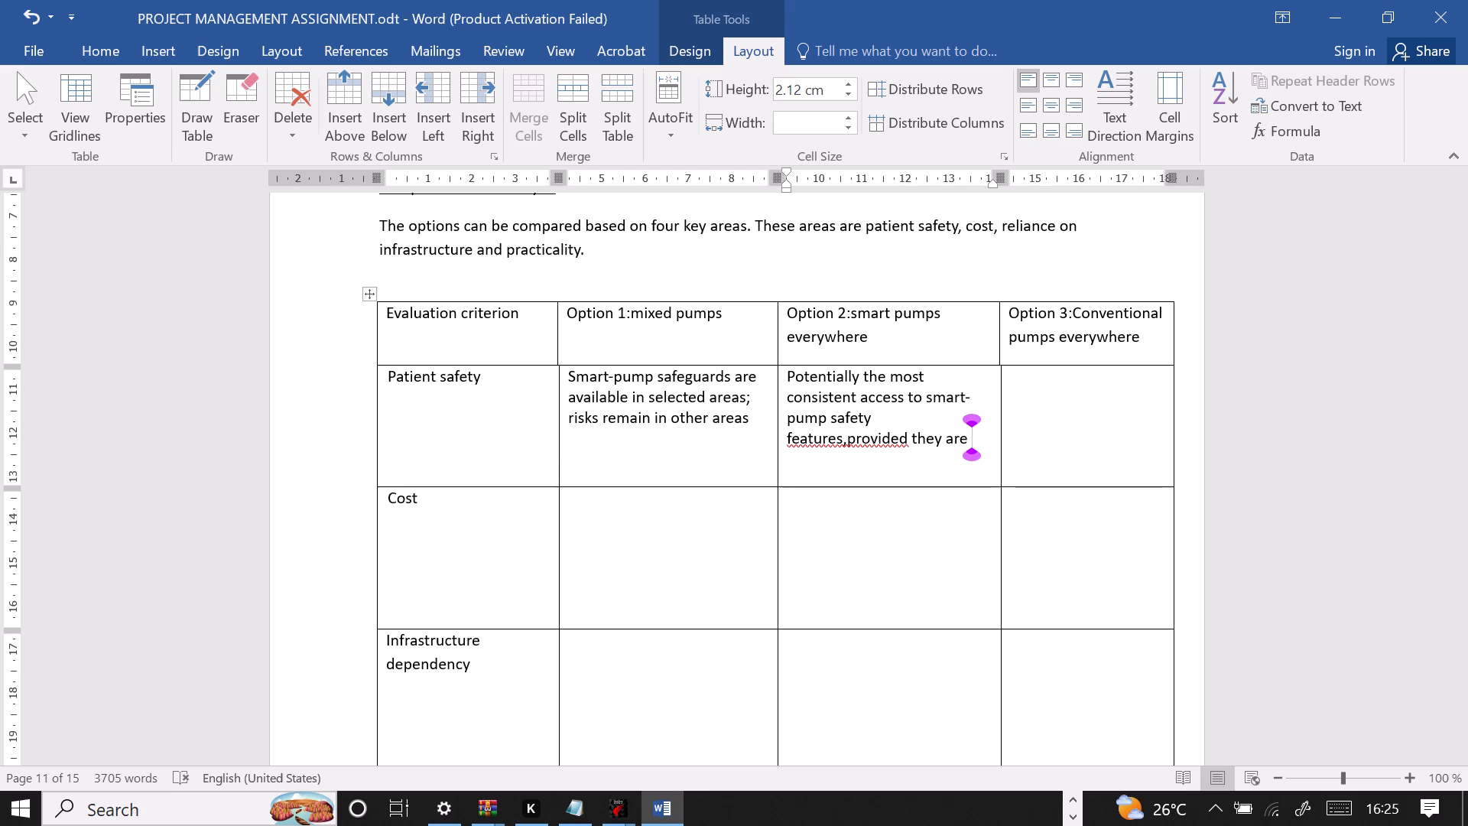
Finish the Option 2 patient safety entry with "properly configured and used.".
{"action": "type", "text": "proper"}
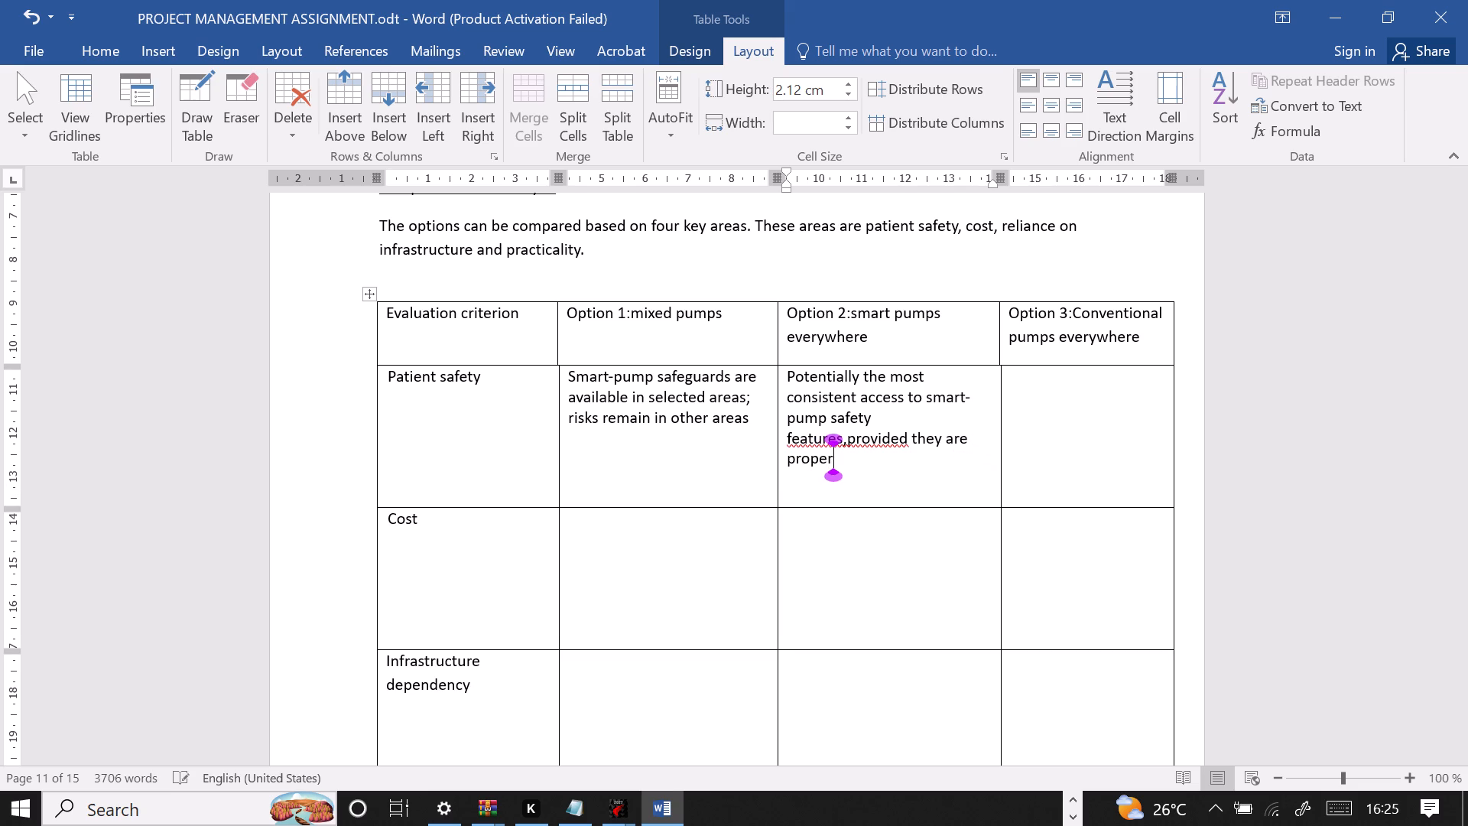
{"action": "type", "text": "ly"}
{"action": "key", "text": "space"}
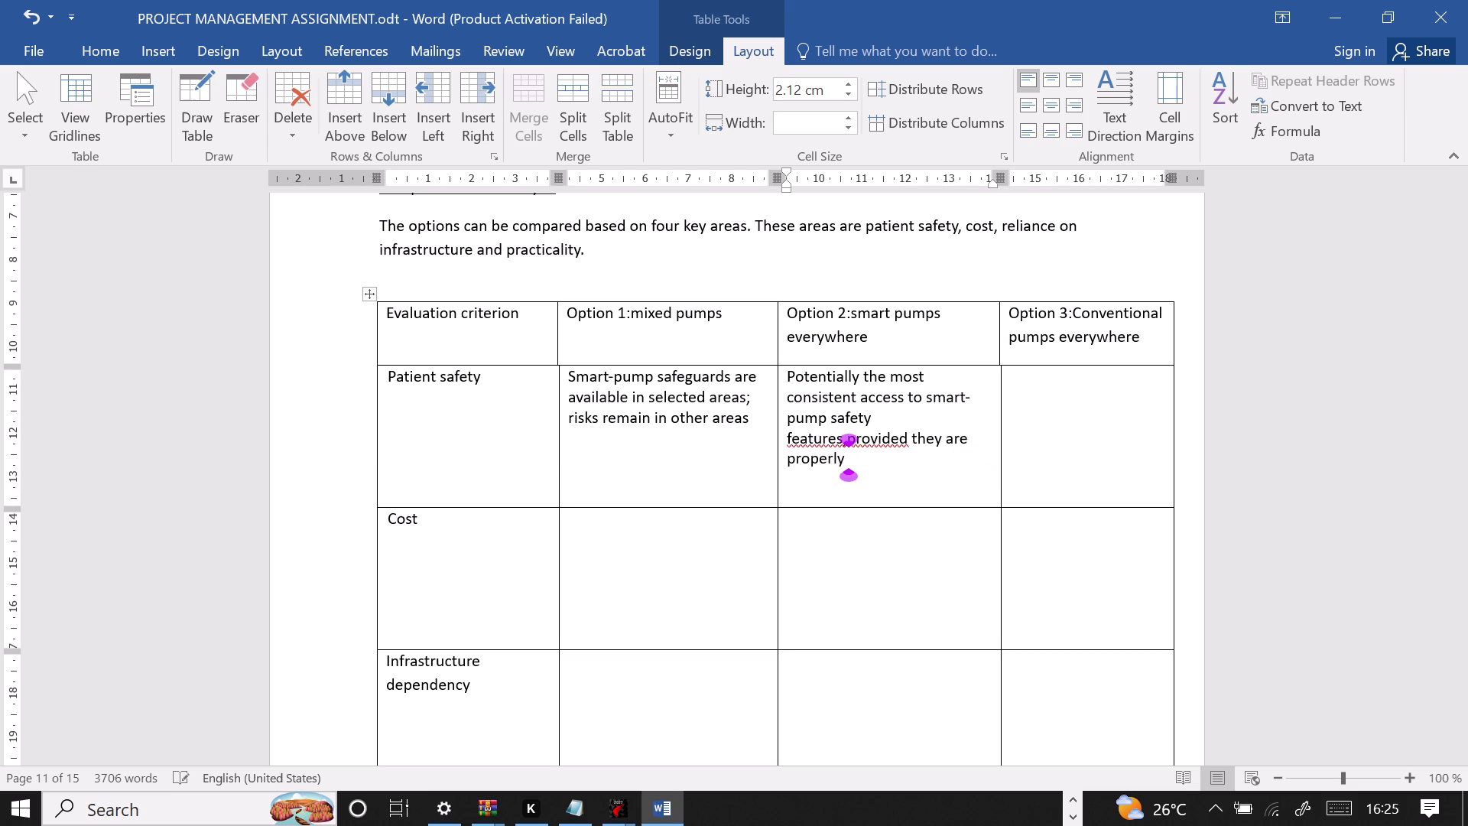
{"action": "type", "text": "con"}
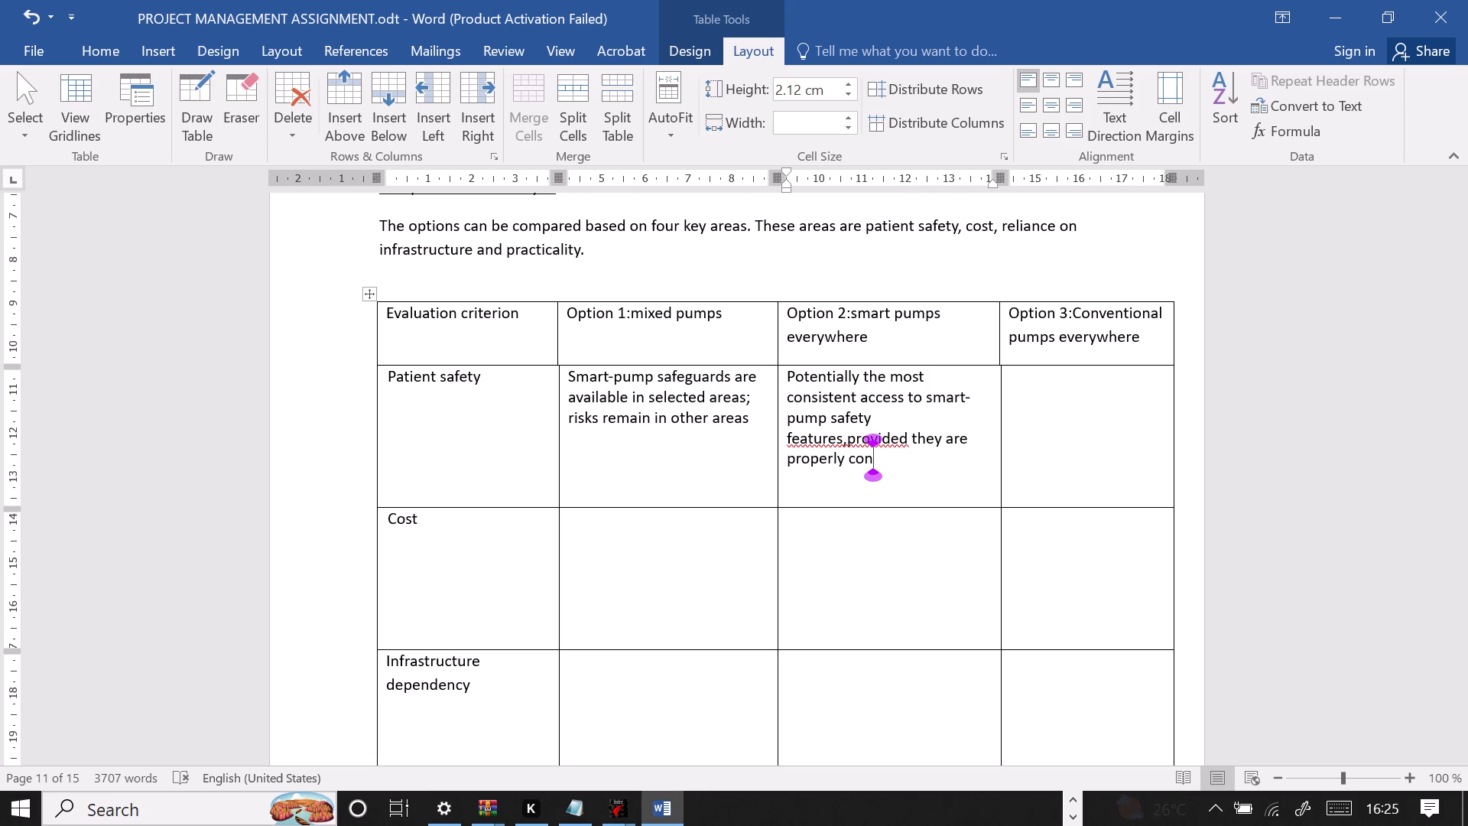
{"action": "key", "text": "f"}
{"action": "type", "text": "igure"}
{"action": "type", "text": "d"}
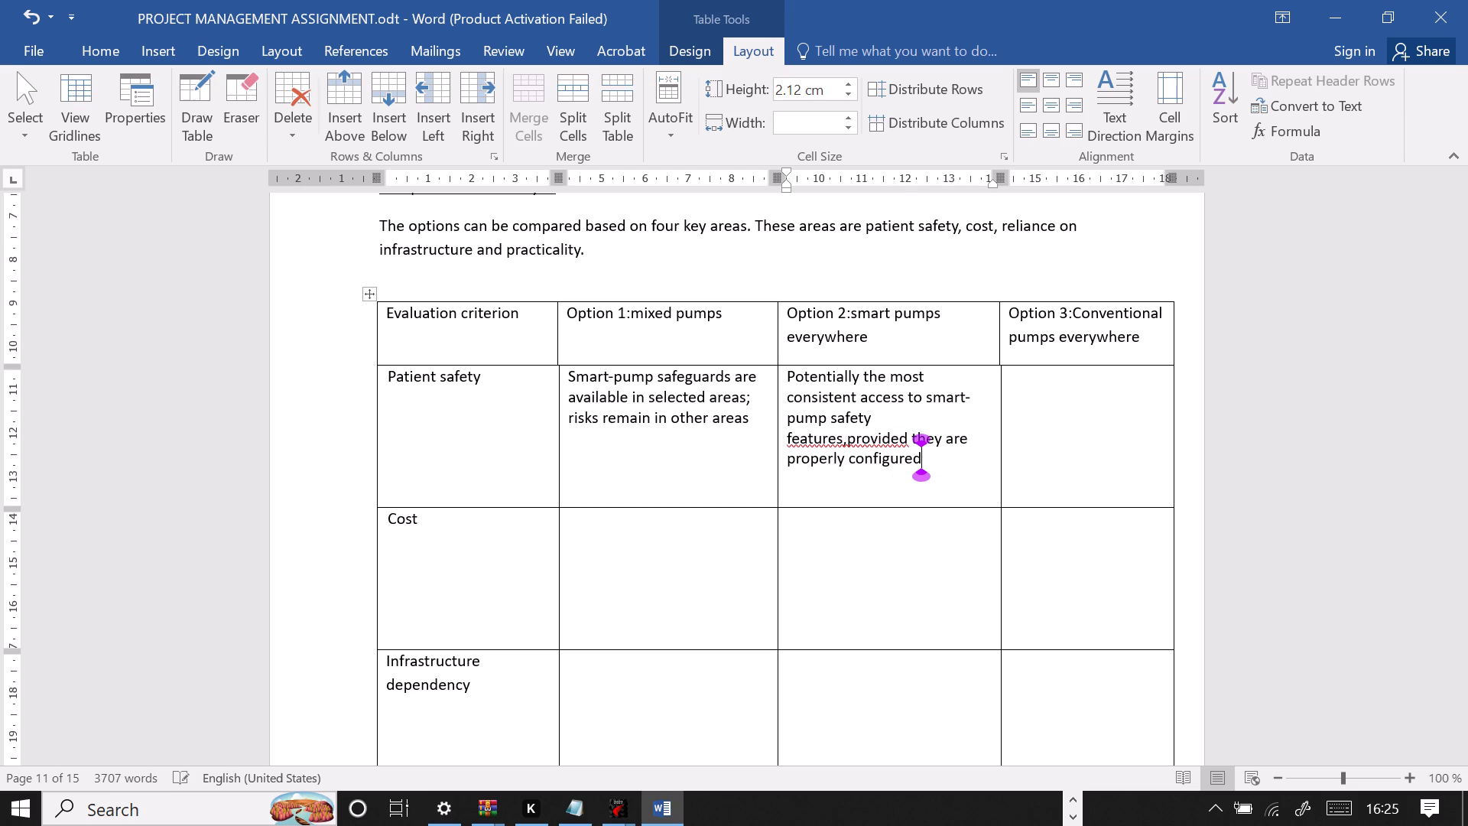
{"action": "key", "text": "space"}
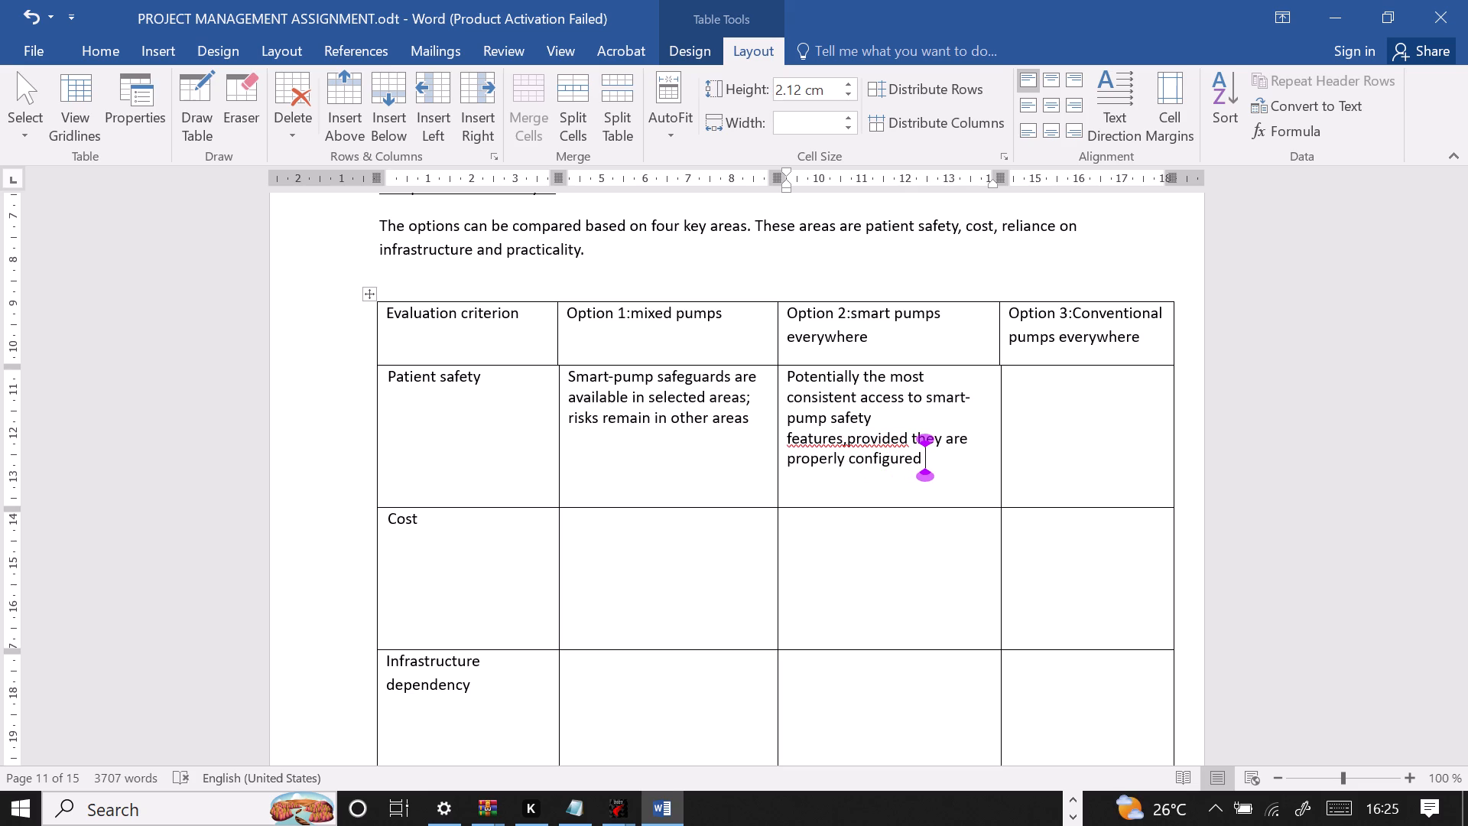
{"action": "type", "text": "and"}
{"action": "key", "text": "space"}
{"action": "type", "text": "us"}
{"action": "type", "text": "ed"}
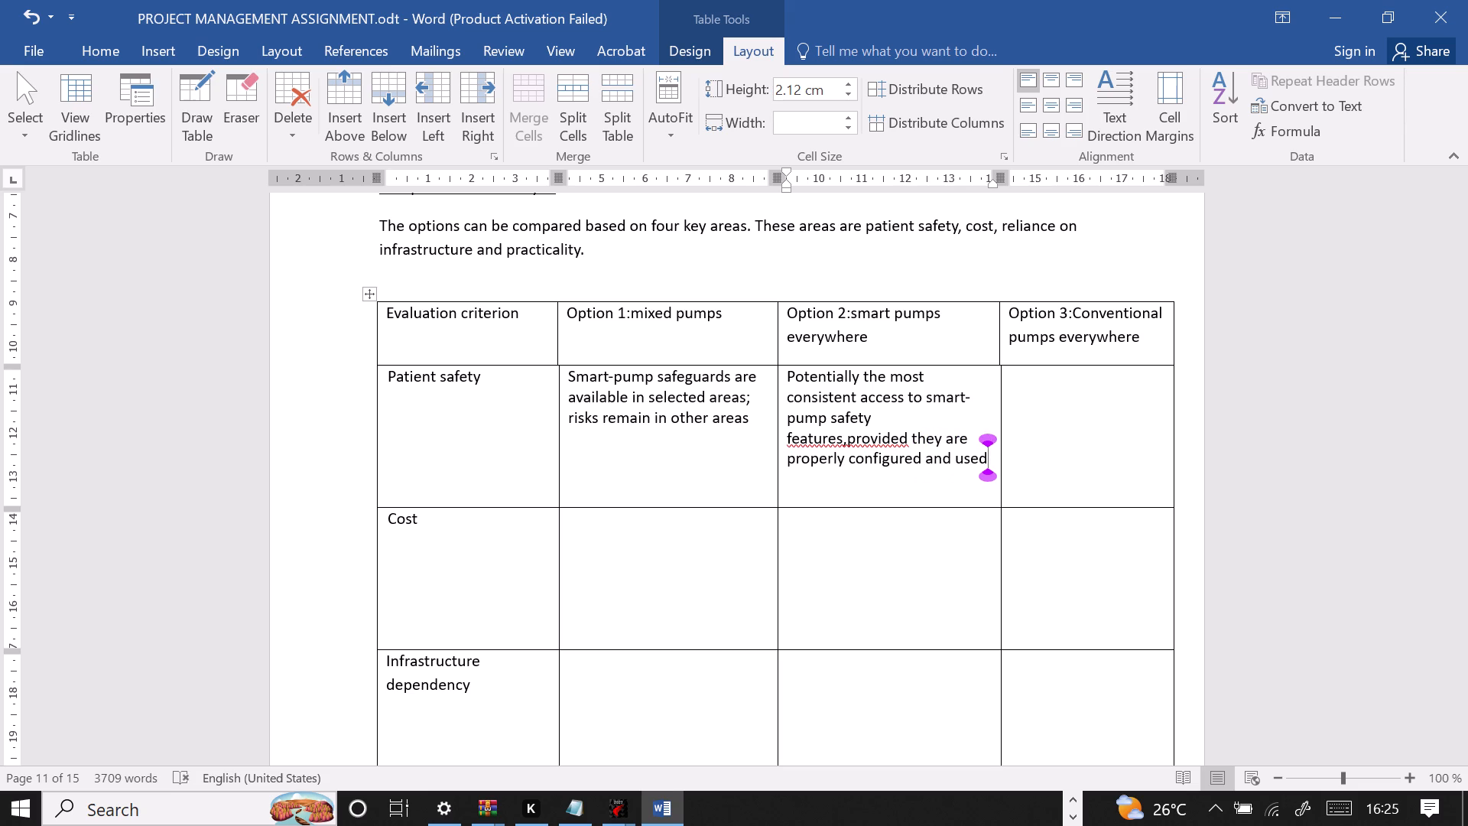
{"action": "key", "text": "period"}
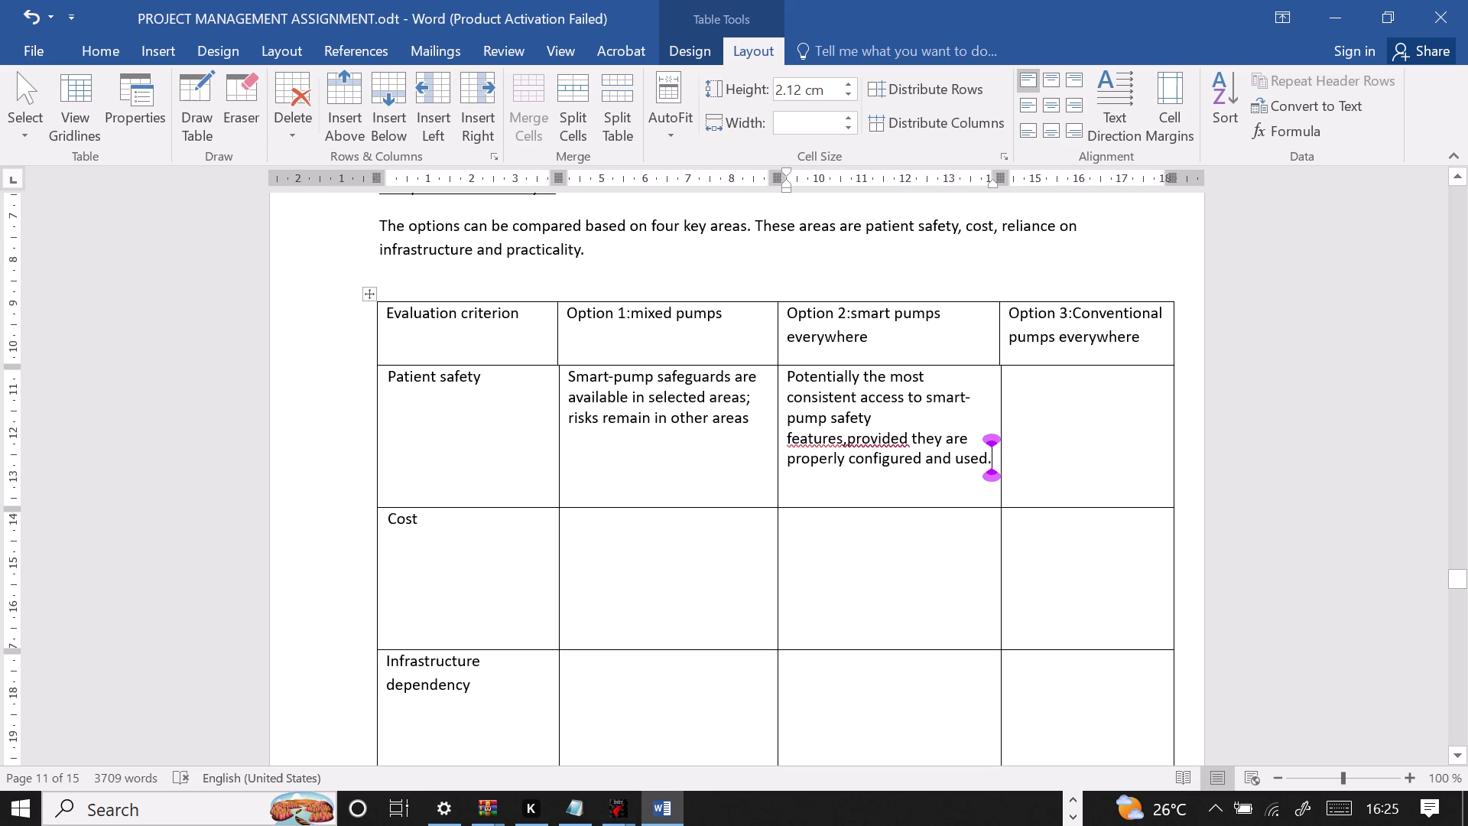
Add a full stop at the end of the Option 1 patient safety entry.
{"action": "left_click", "coordinate": [756, 418]}
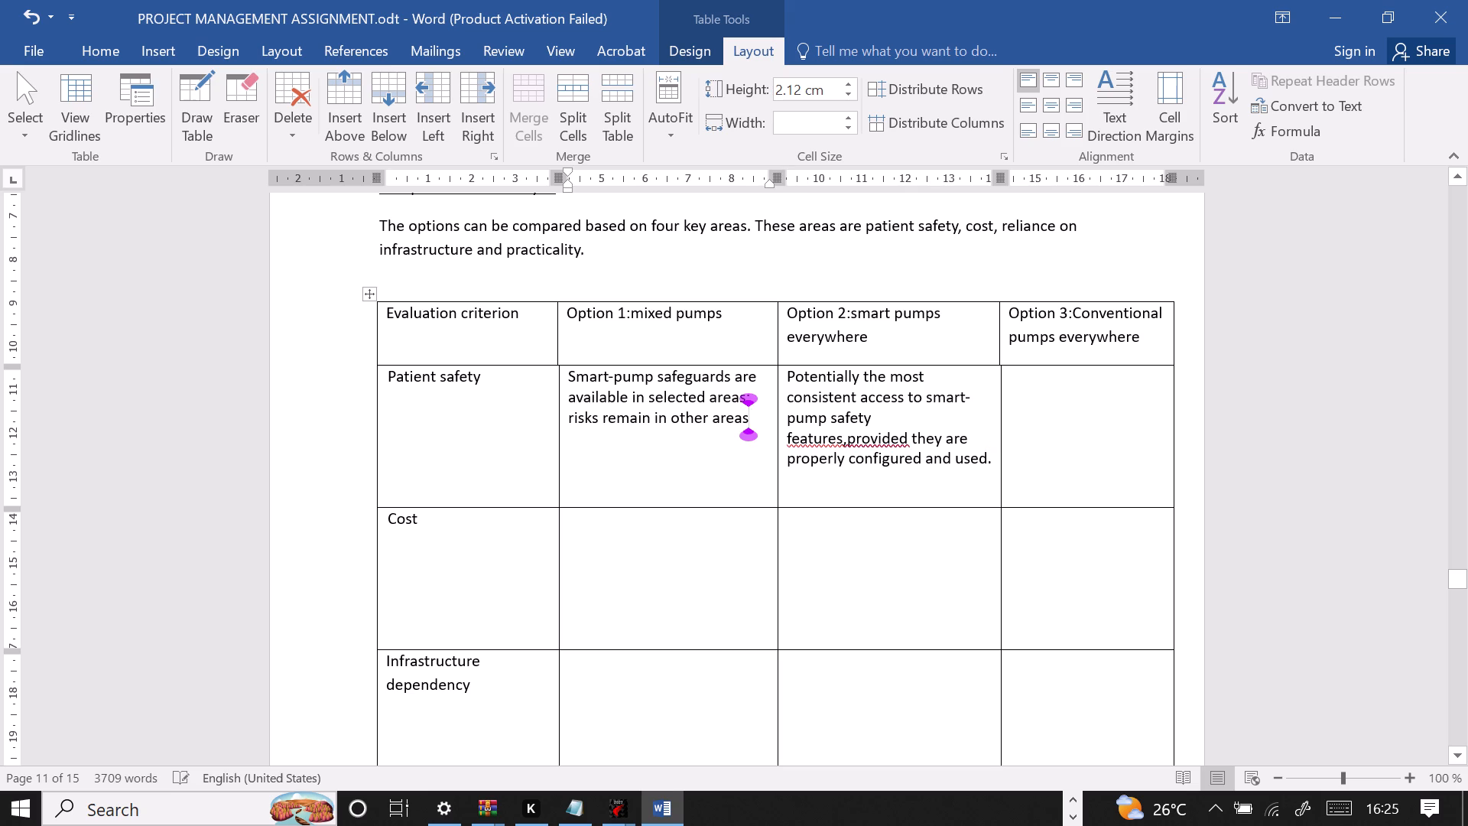
{"action": "key", "text": "period"}
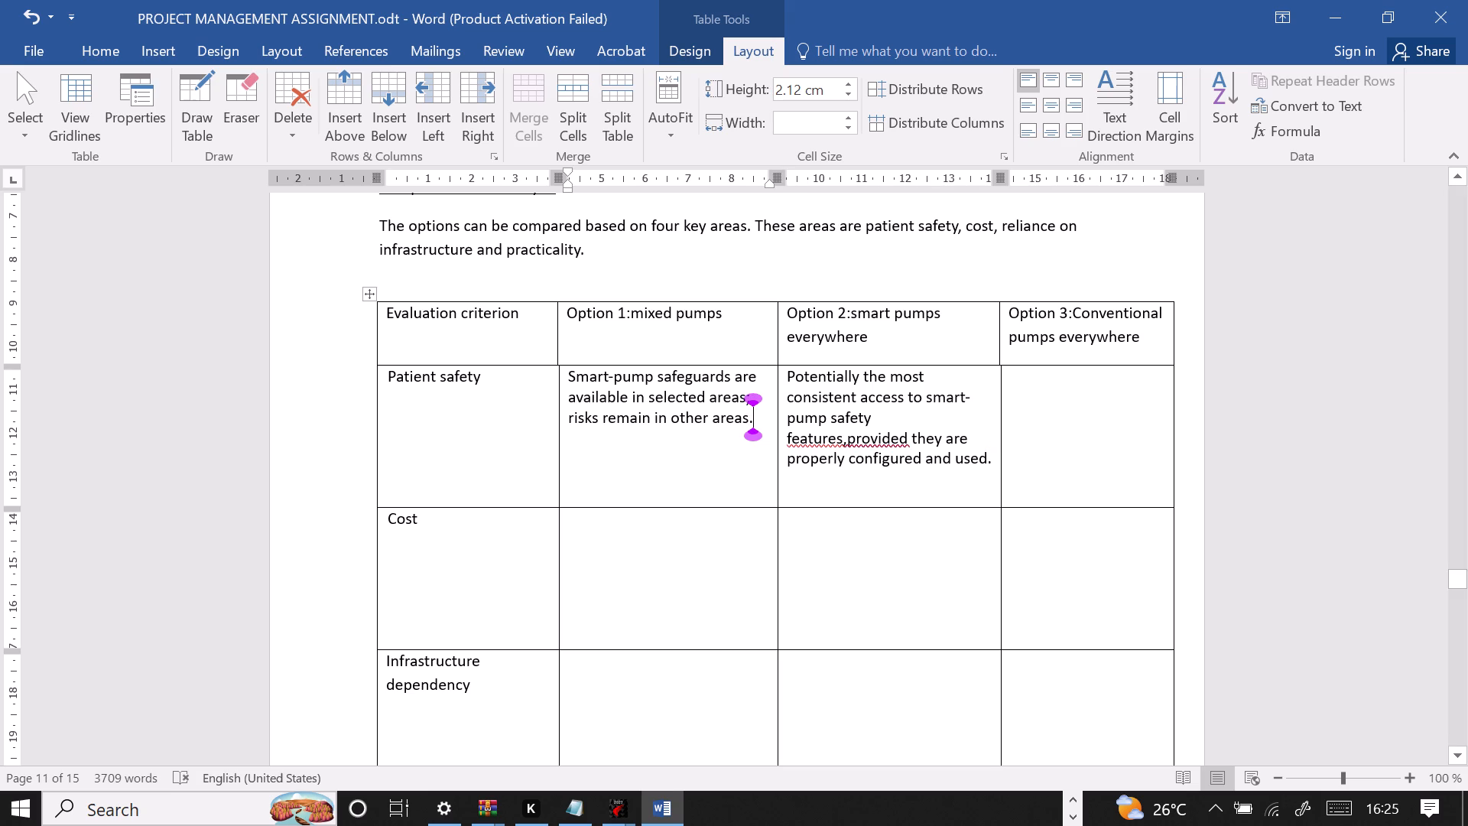
Correct the flagged "features,provided" in the Option 2 patient safety entry to "features, provided" using the suggested spelling.
{"action": "left_click", "coordinate": [845, 444]}
{"action": "right_click", "coordinate": [845, 444]}
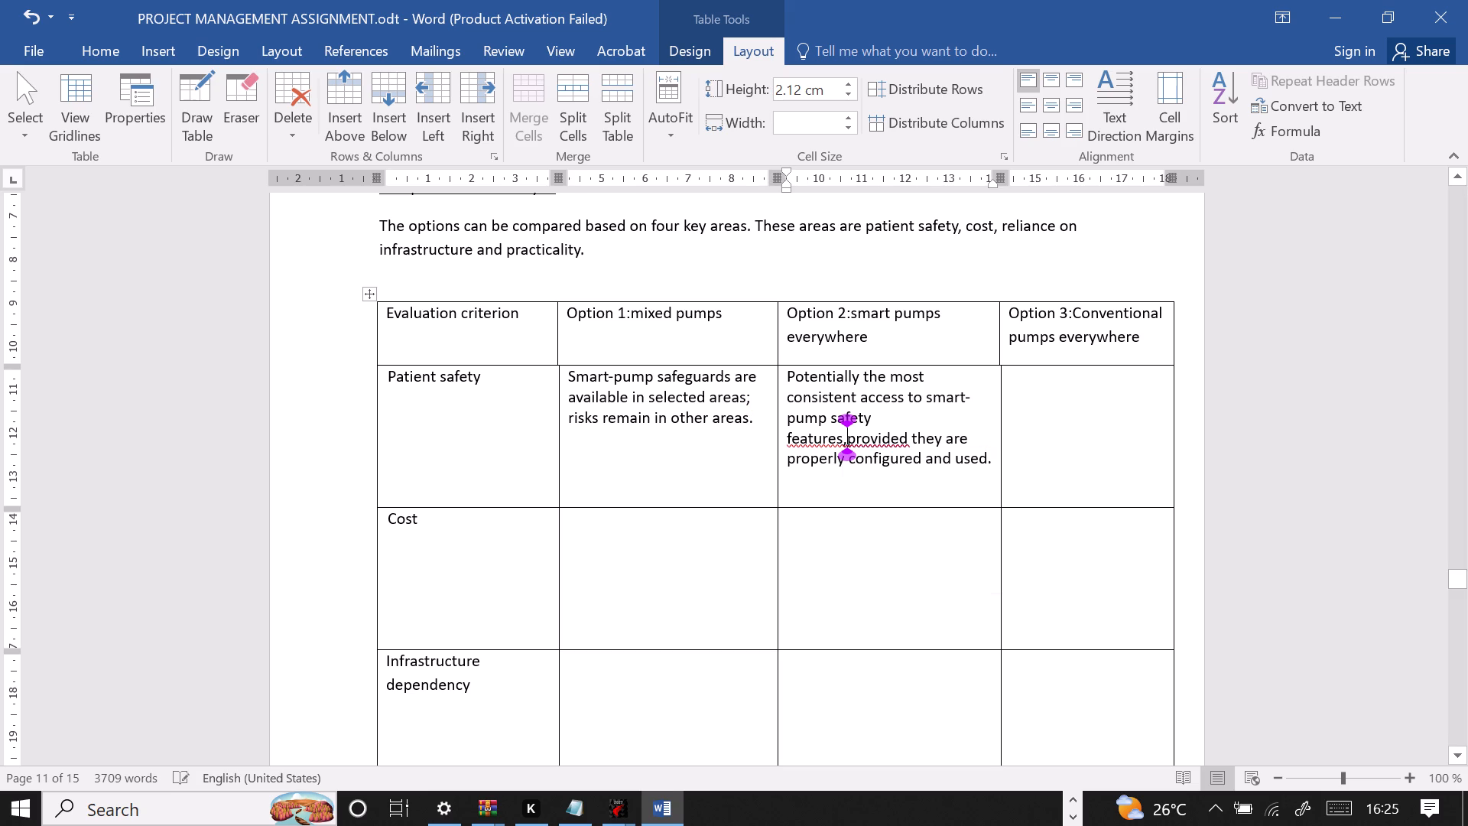
{"action": "left_click", "coordinate": [885, 462]}
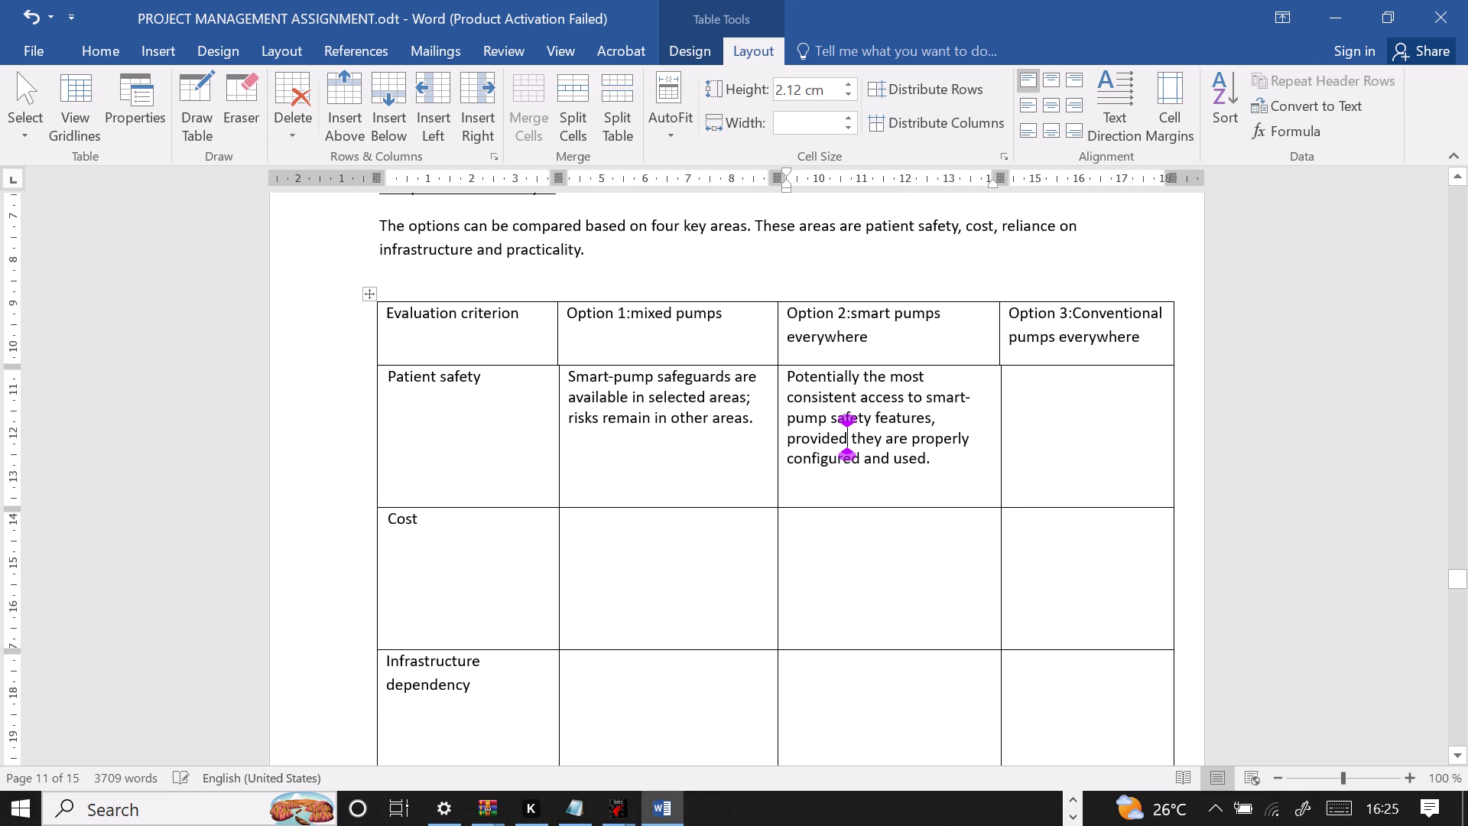
Begin the Option 3 entry in the "Patient safety" row with "Fewer advanced".
{"action": "left_click", "coordinate": [1038, 373]}
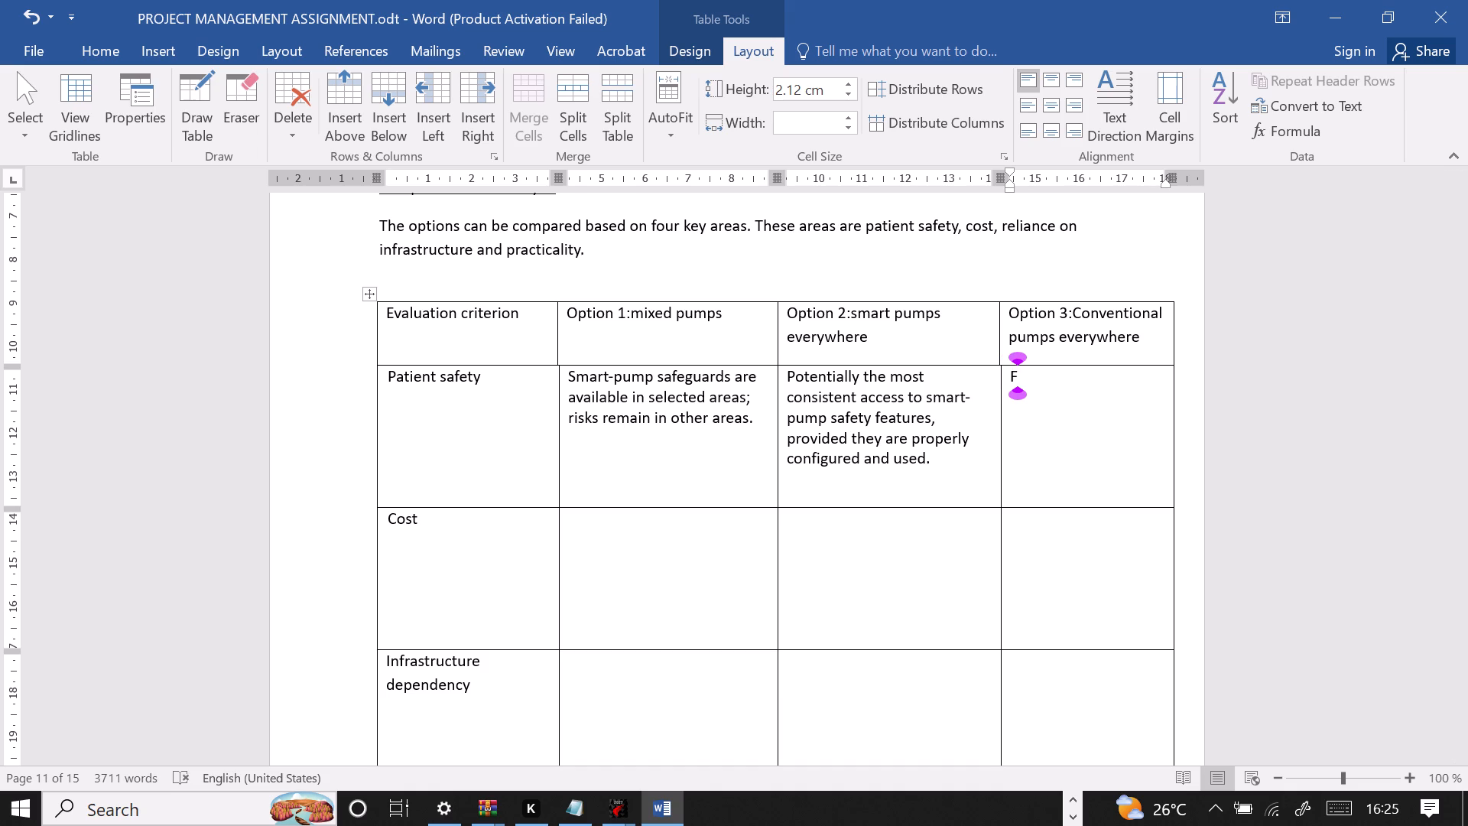
{"action": "type", "text": "ewer"}
{"action": "key", "text": "space"}
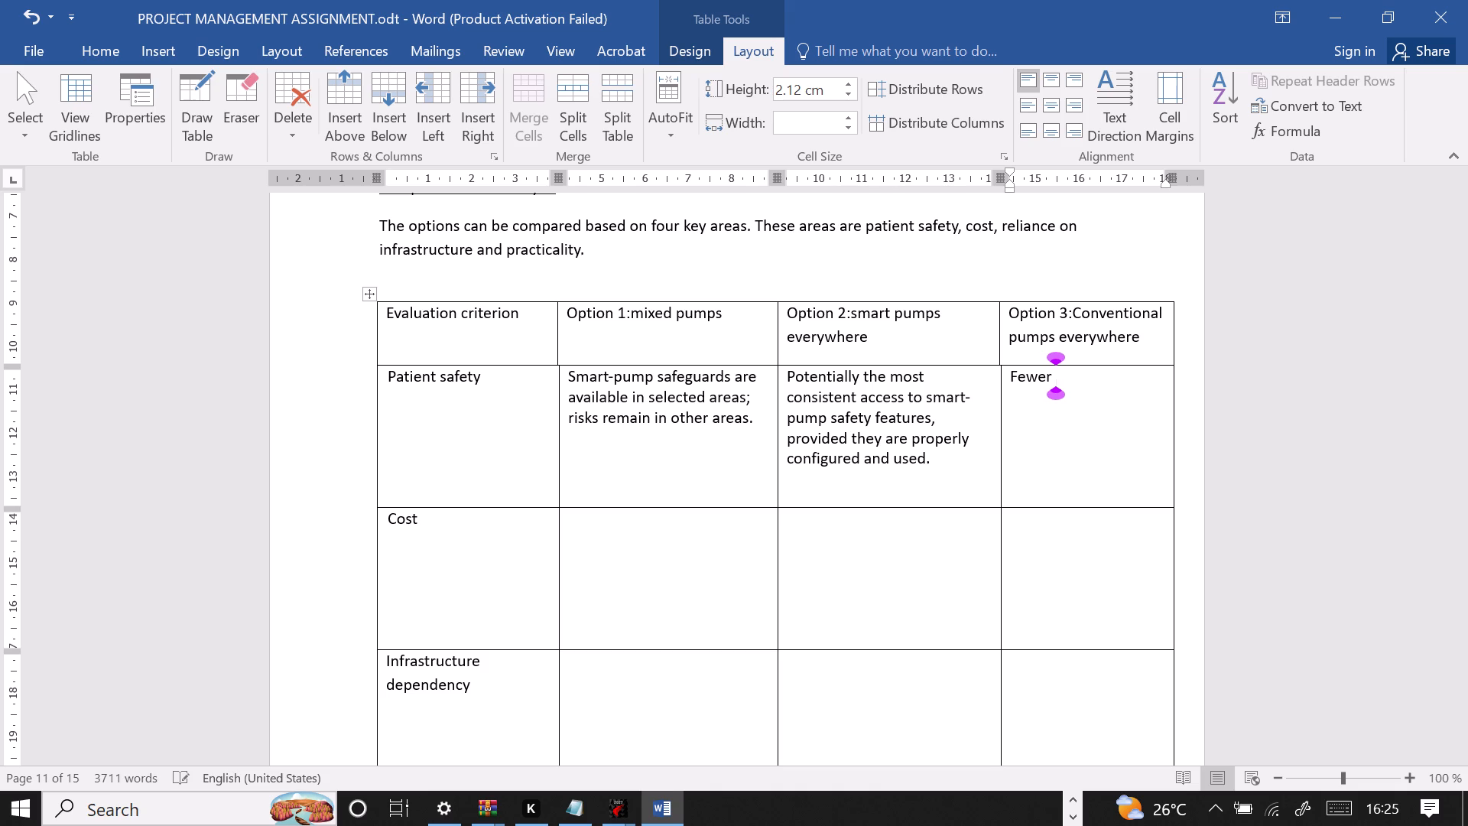
{"action": "type", "text": "ad"}
{"action": "type", "text": "vance"}
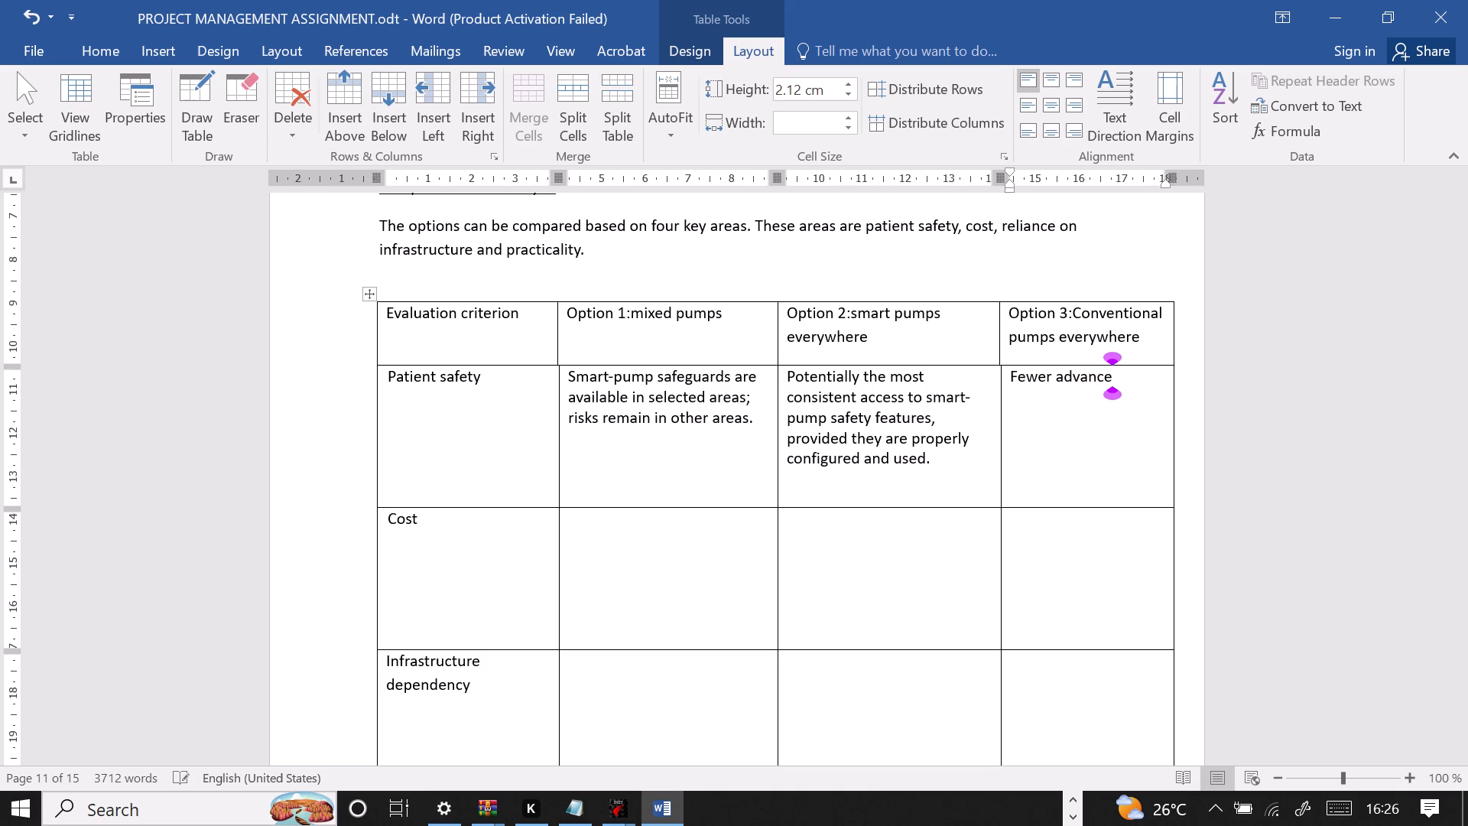
{"action": "key", "text": "f"}
{"action": "key", "text": "BackSpace"}
{"action": "key", "text": "d"}
{"action": "key", "text": "space"}
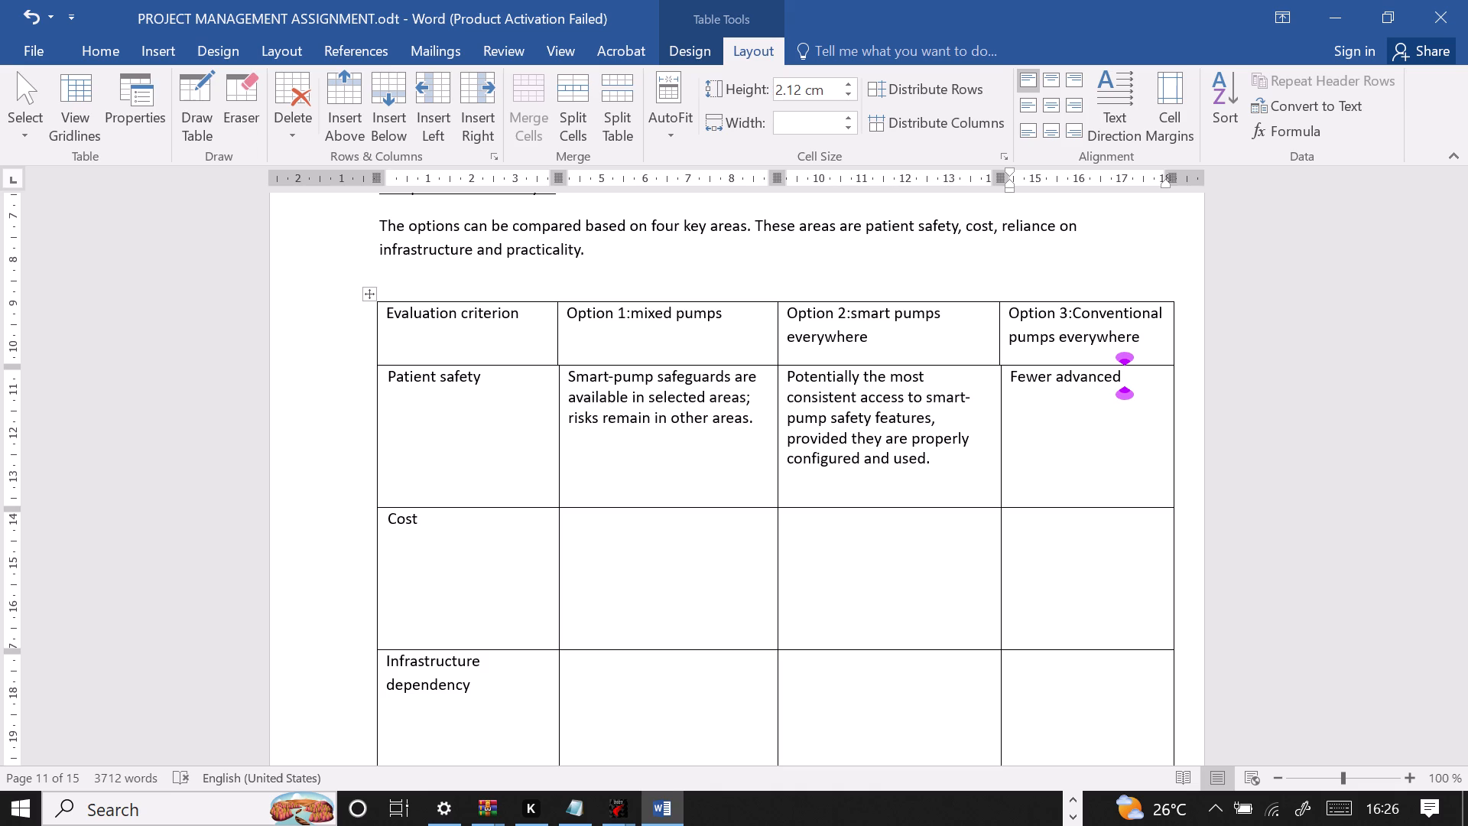
Complete the Option 3 patient safety entry with "pump-based safety features.".
{"action": "type", "text": "pump"}
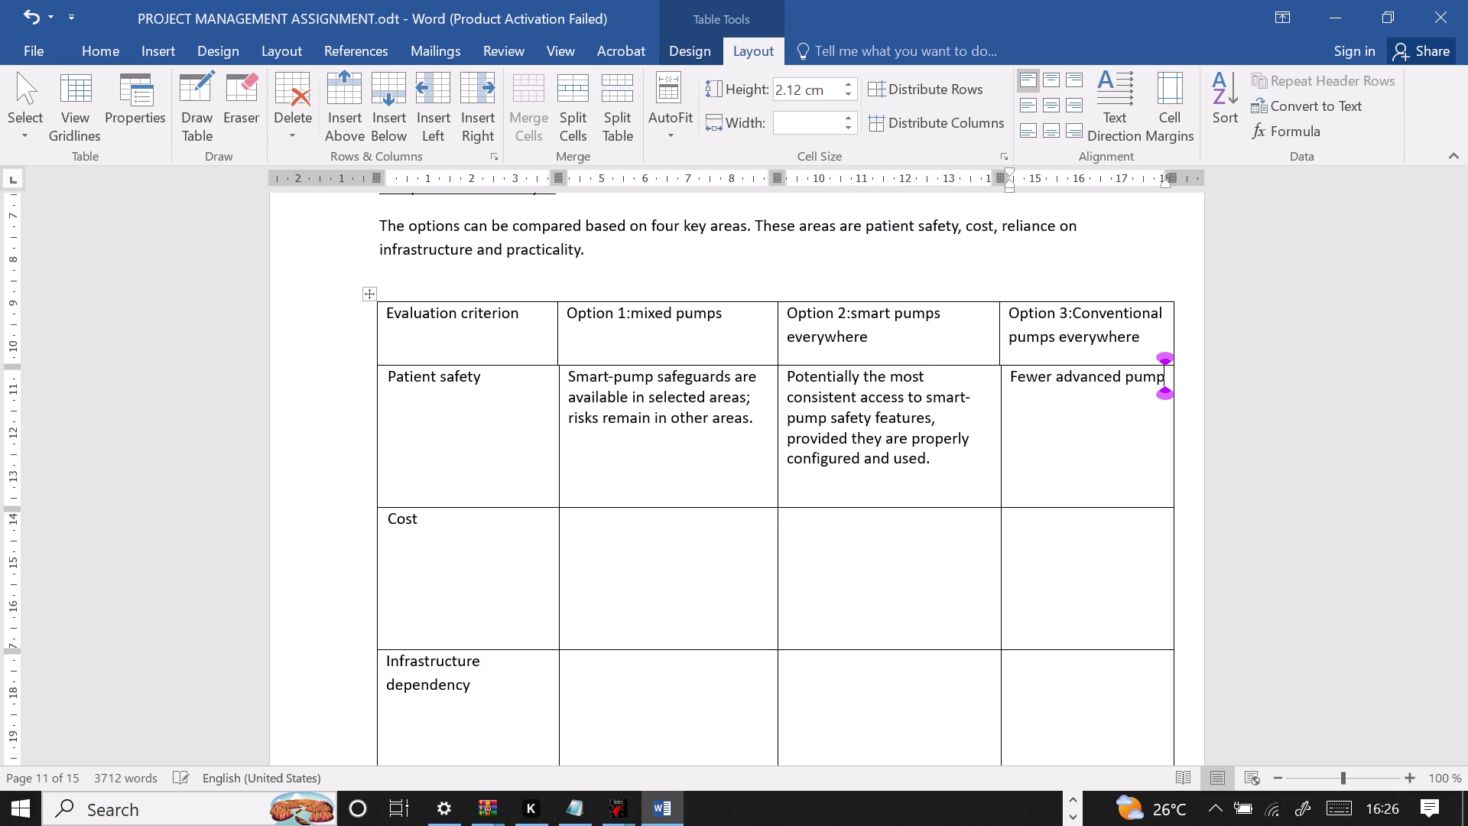
{"action": "key", "text": "space"}
{"action": "key", "text": "BackSpace"}
{"action": "type", "text": "-b"}
{"action": "type", "text": "ase"}
{"action": "type", "text": "d"}
{"action": "key", "text": "space"}
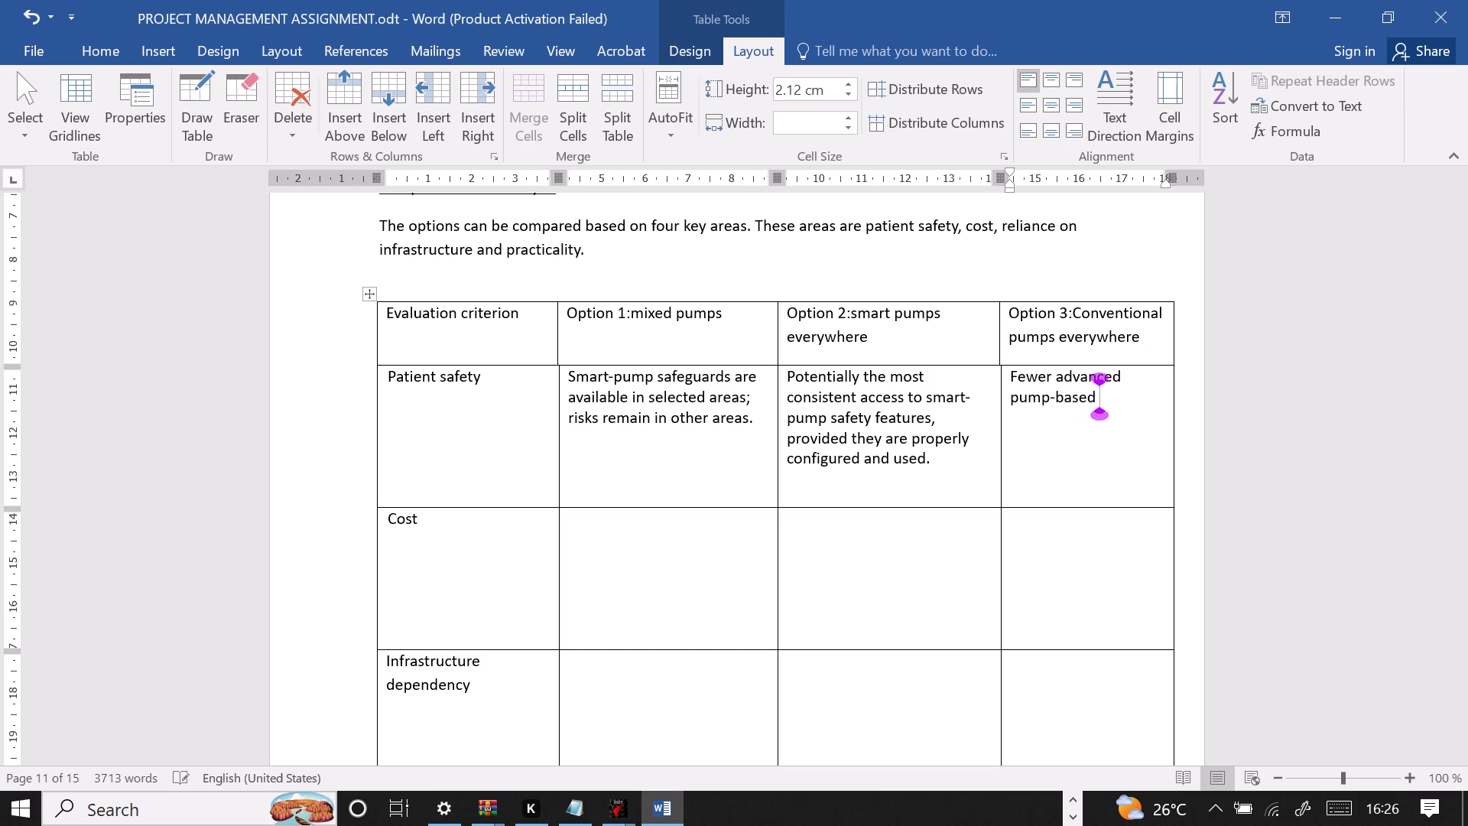
{"action": "type", "text": "sa"}
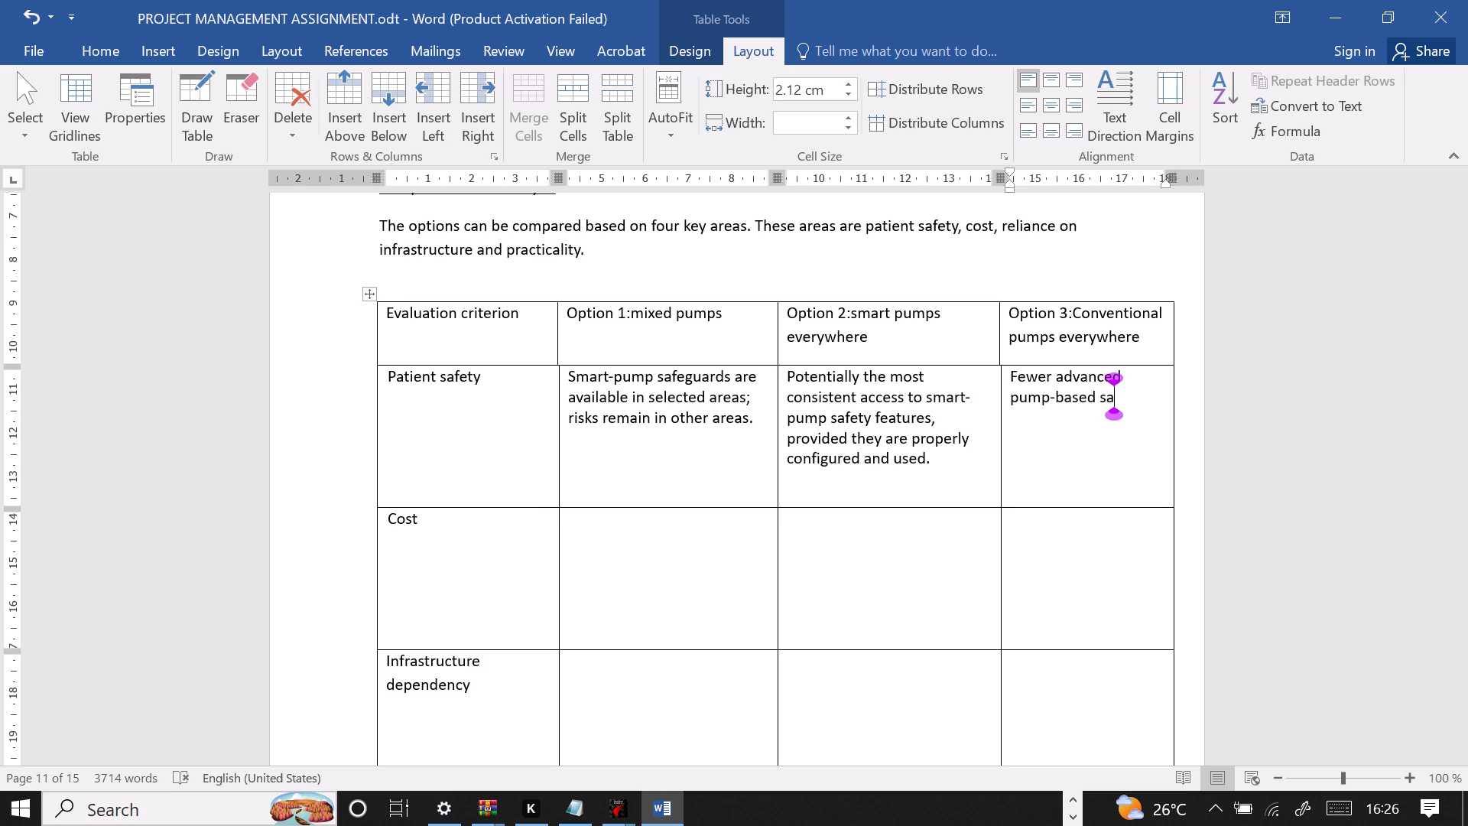
{"action": "type", "text": "fety featy"}
{"action": "key", "text": "BackSpace"}
{"action": "type", "text": "ures"}
{"action": "key", "text": "period"}
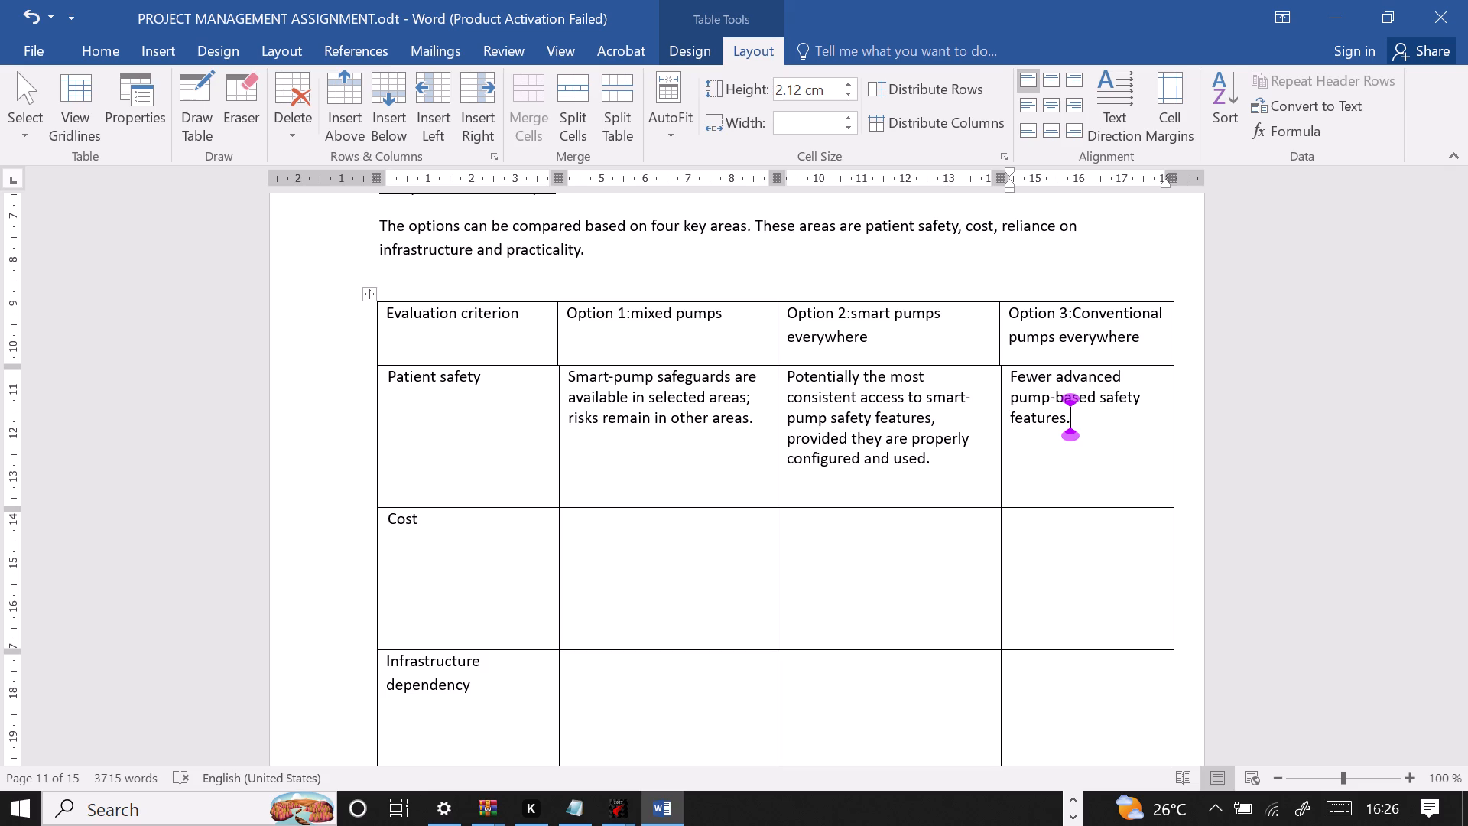
Begin the Option 3 entry in the "Cost" row with "Potentially the lowest initial".
{"action": "left_click", "coordinate": [1015, 545]}
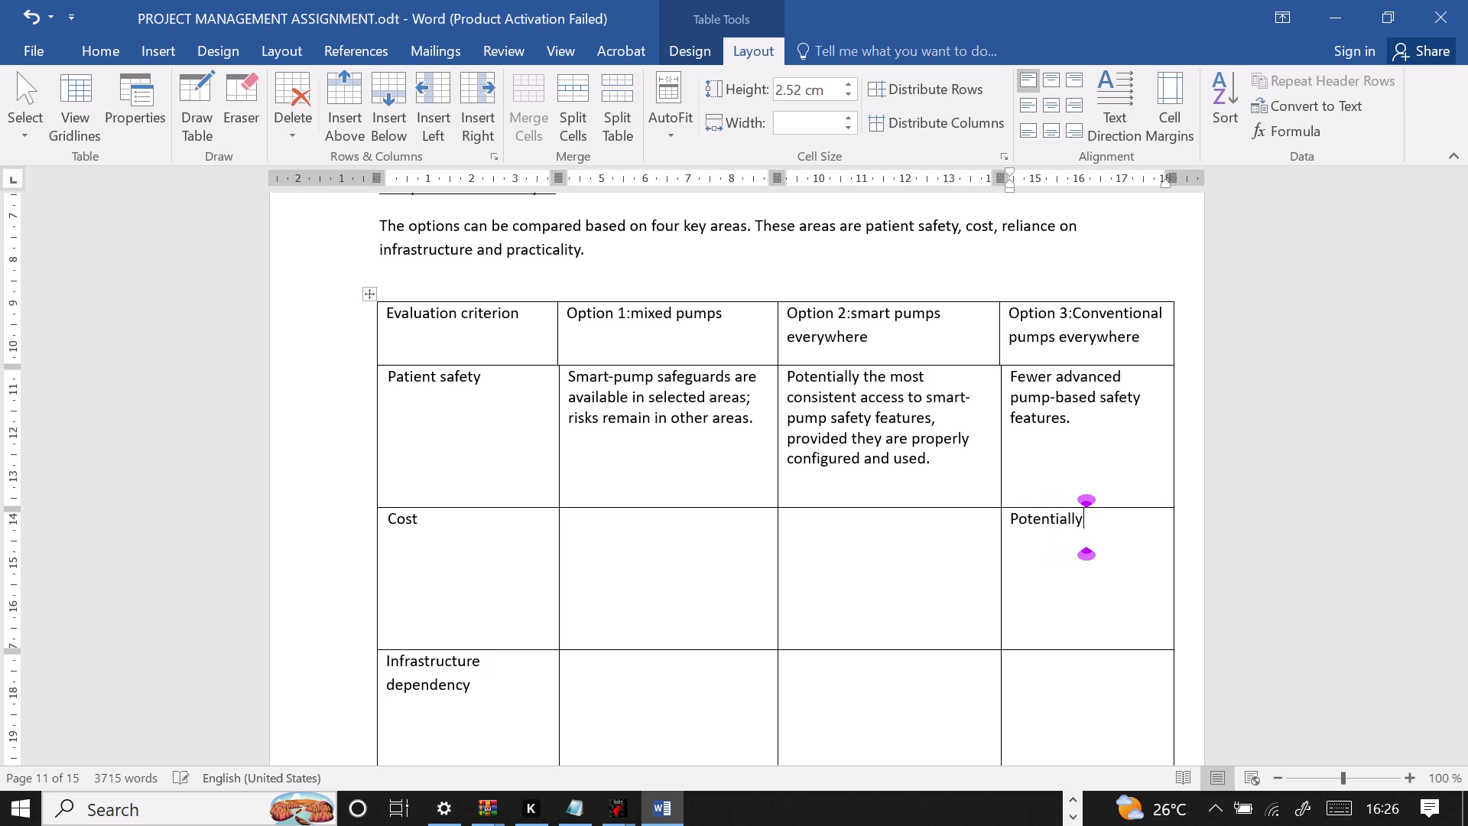
{"action": "type", "text": "th"}
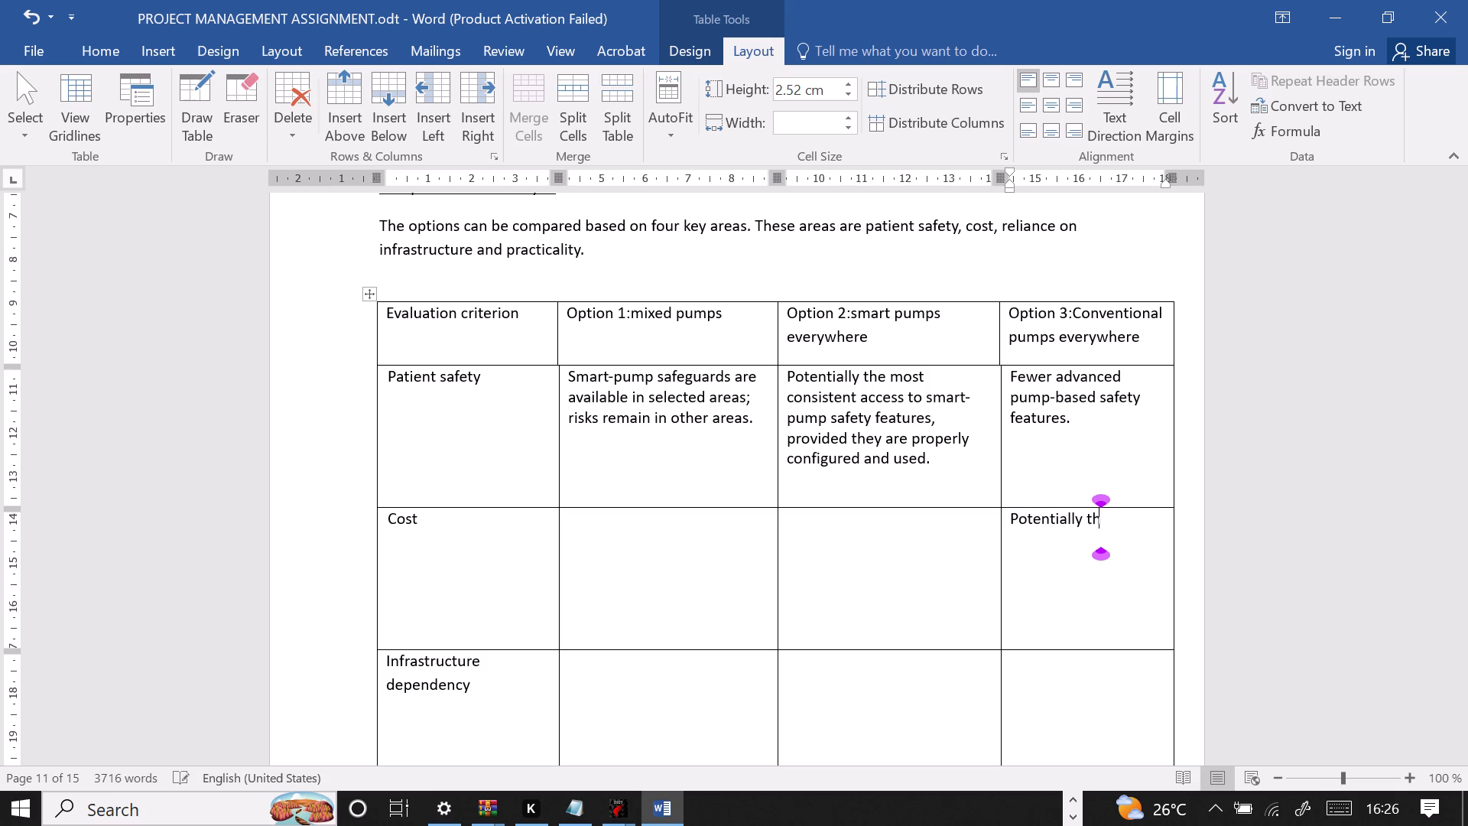
{"action": "type", "text": "e"}
{"action": "key", "text": "space"}
{"action": "type", "text": "lowest"}
{"action": "key", "text": "space"}
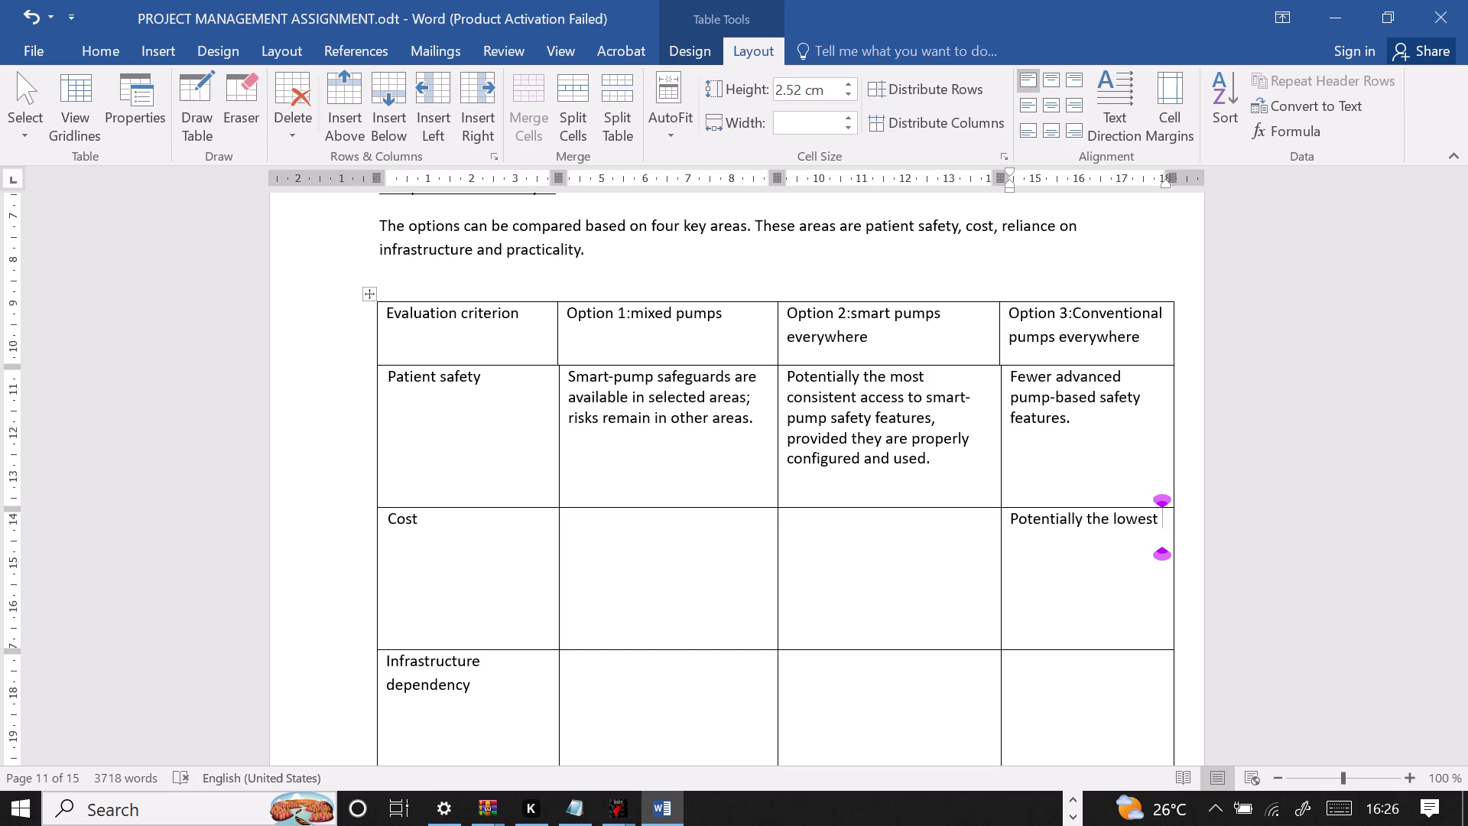
{"action": "type", "text": "initial"}
{"action": "key", "text": "space"}
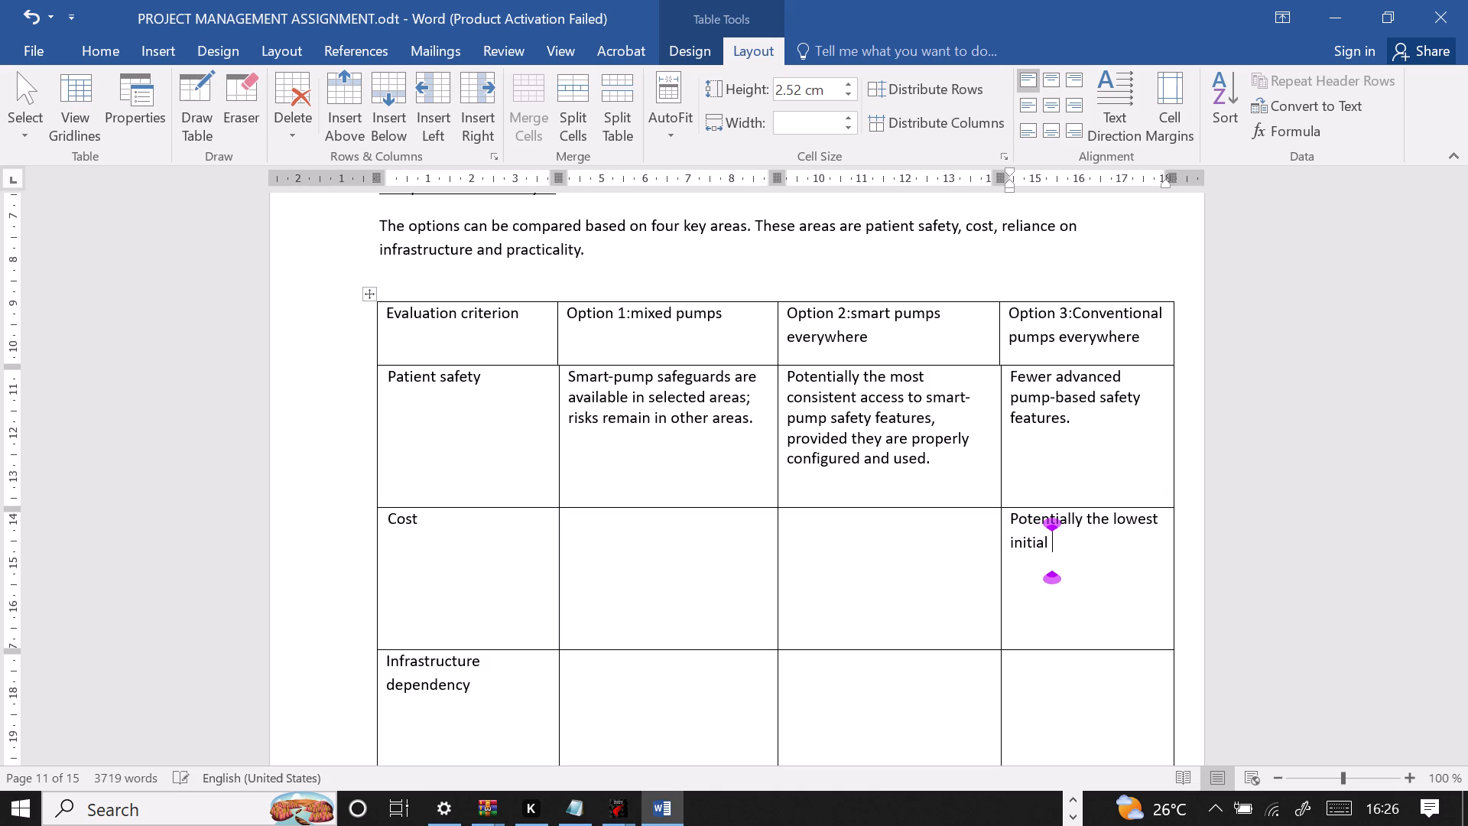
Complete the Option 3 cost entry with "equipment cost".
{"action": "type", "text": "equipmw"}
{"action": "key", "text": "BackSpace"}
{"action": "type", "text": "ent"}
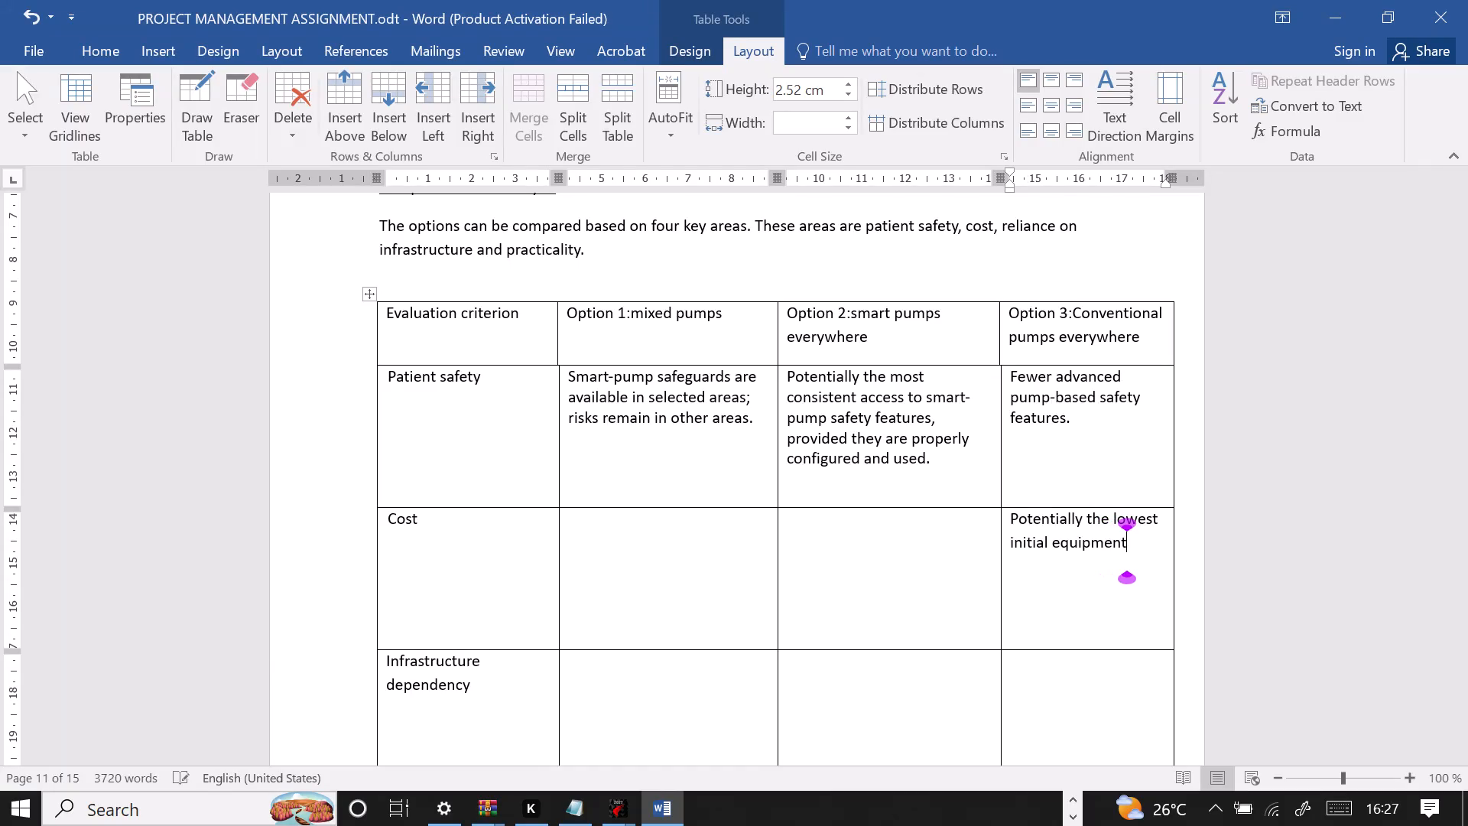
{"action": "key", "text": "space"}
{"action": "type", "text": "cst"}
{"action": "key", "text": "BackSpace"}
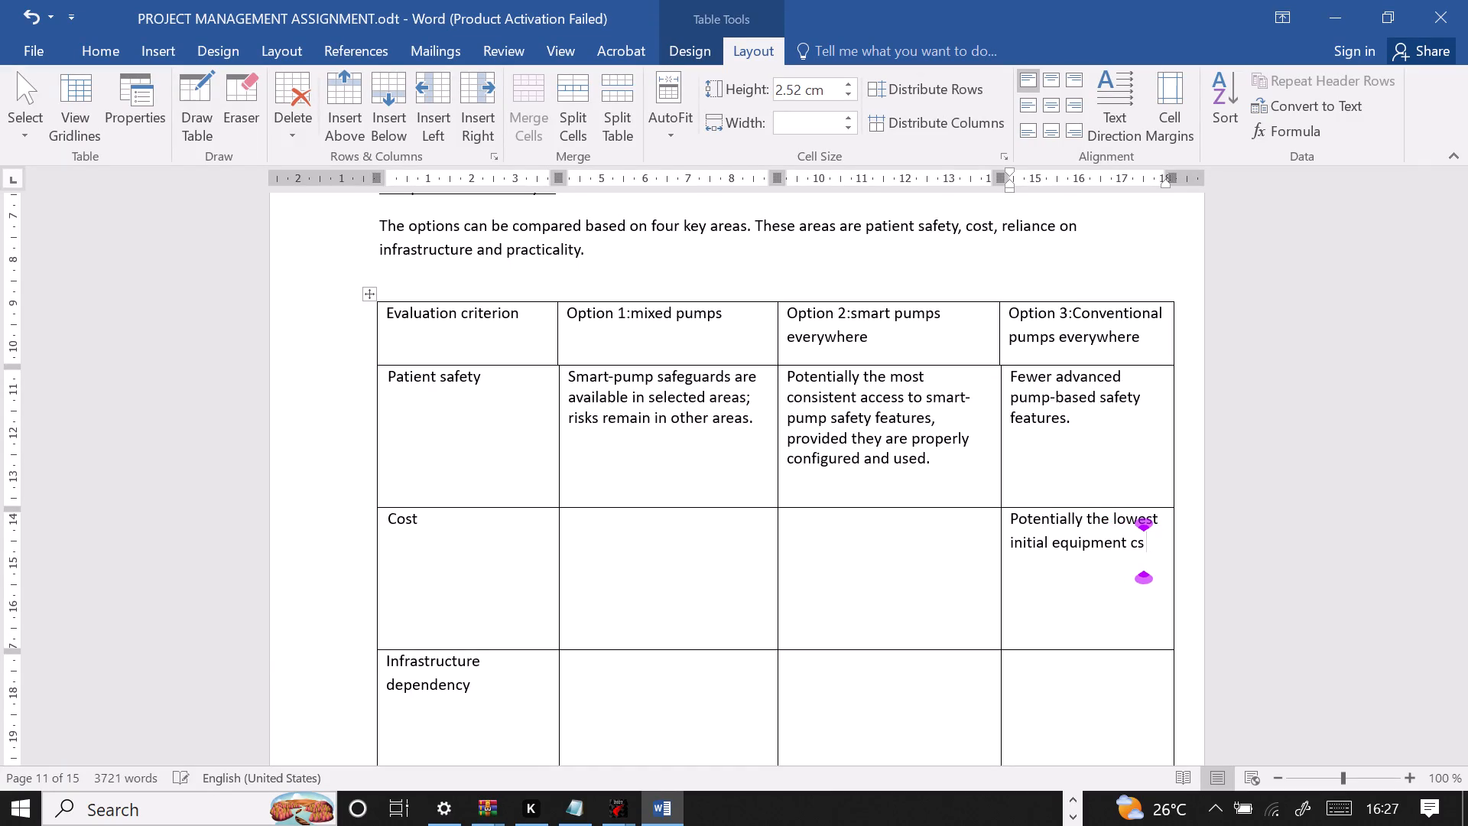
{"action": "key", "text": "BackSpace"}
{"action": "type", "text": "ost"}
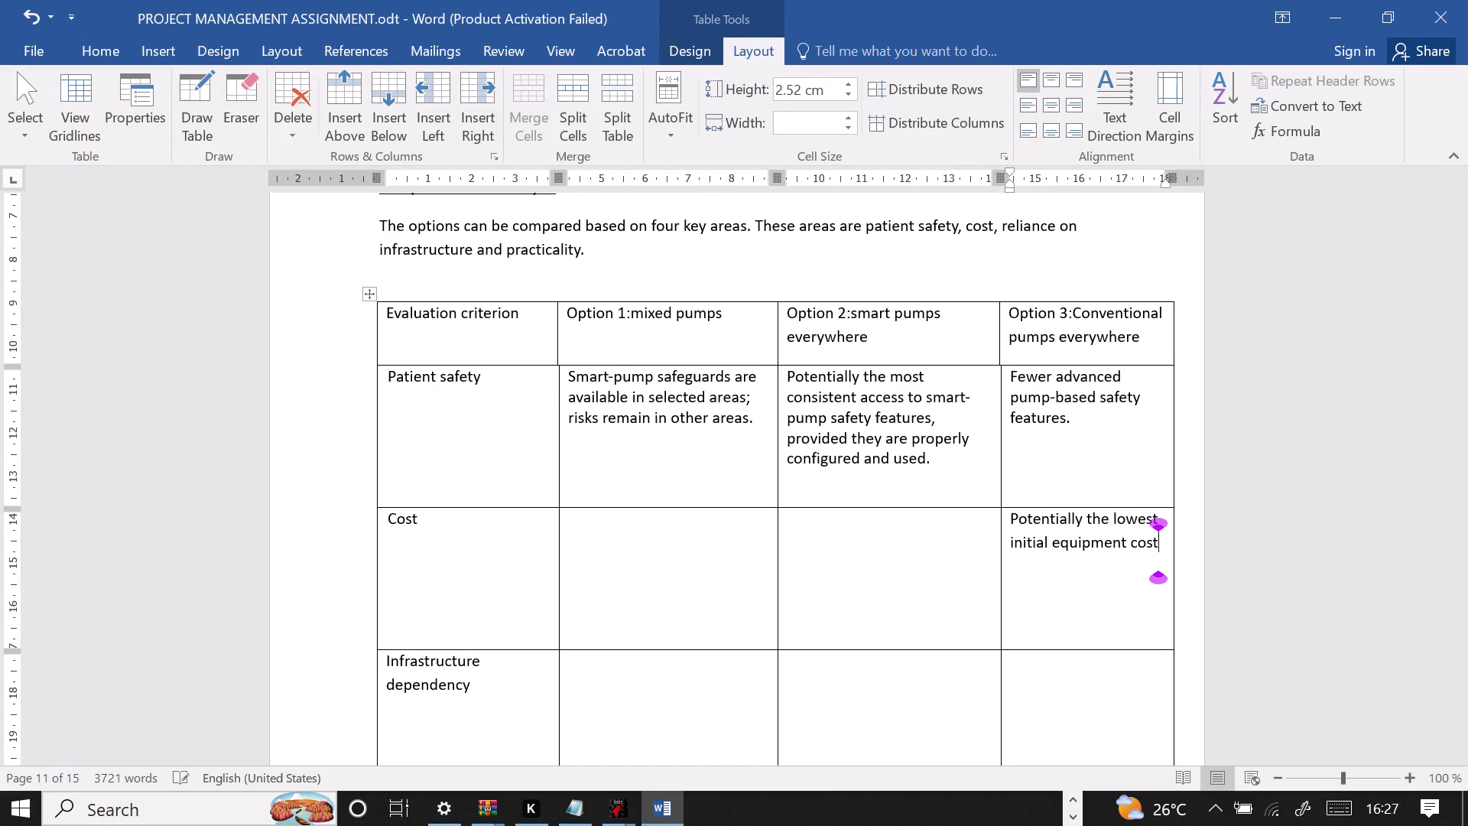
Begin the Option 3 entry in the "Infrastructure dependency" row with "Lower dependence on smart-pump".
{"action": "left_click", "coordinate": [1014, 676]}
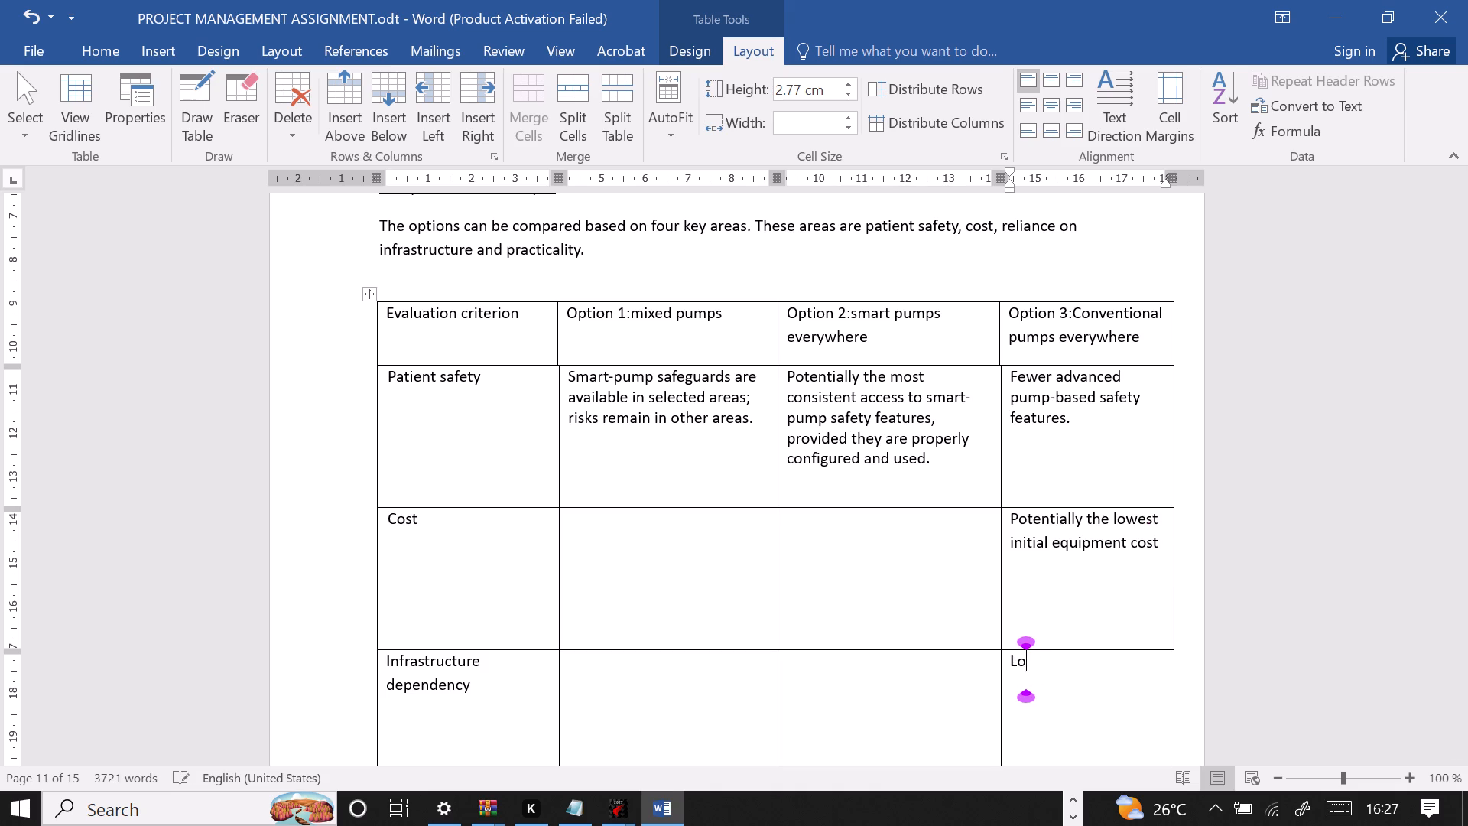
{"action": "type", "text": "dependency"}
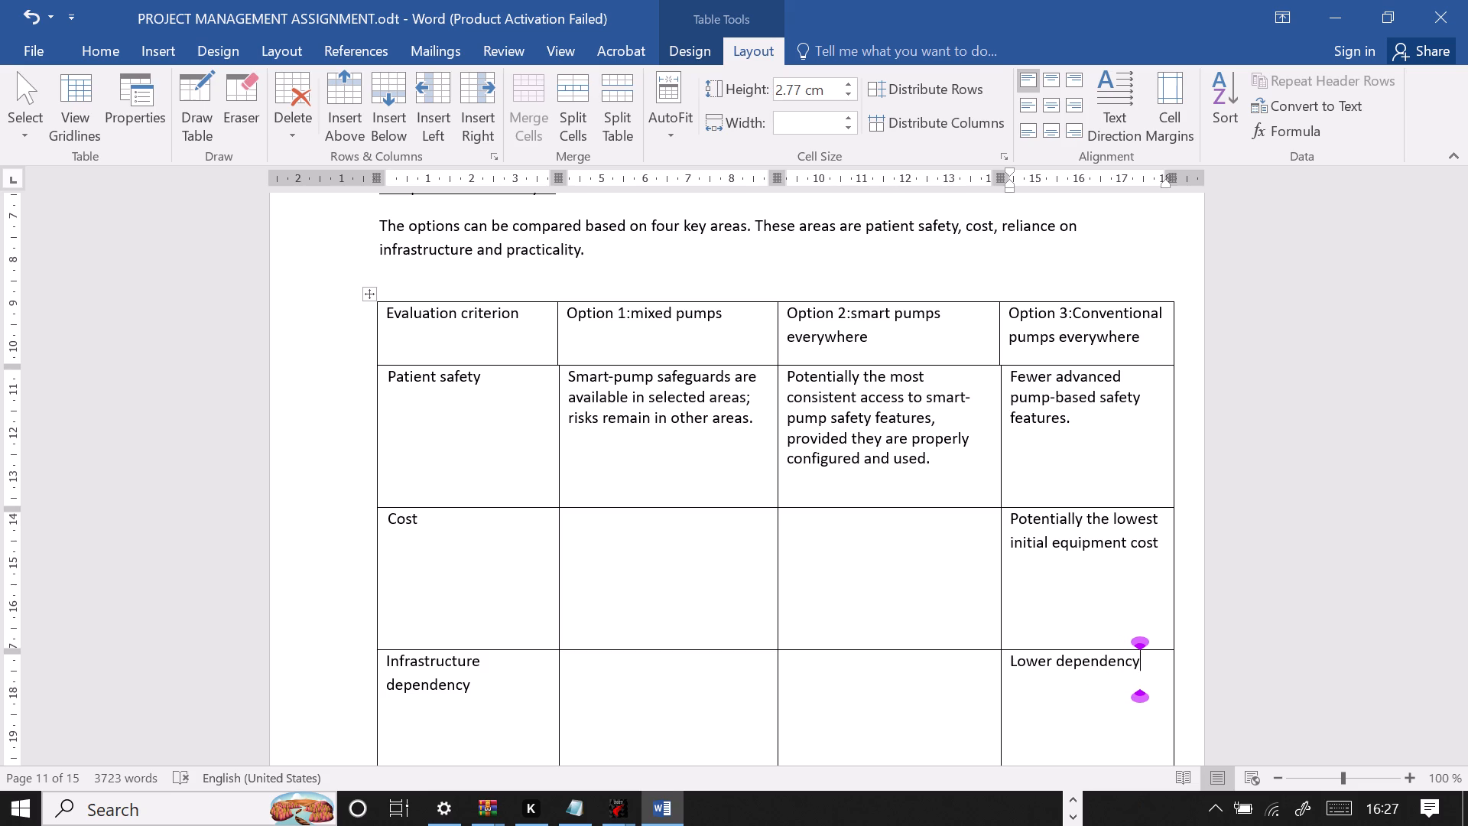
{"action": "key", "text": "BackSpace"}
{"action": "type", "text": "e"}
{"action": "key", "text": "space"}
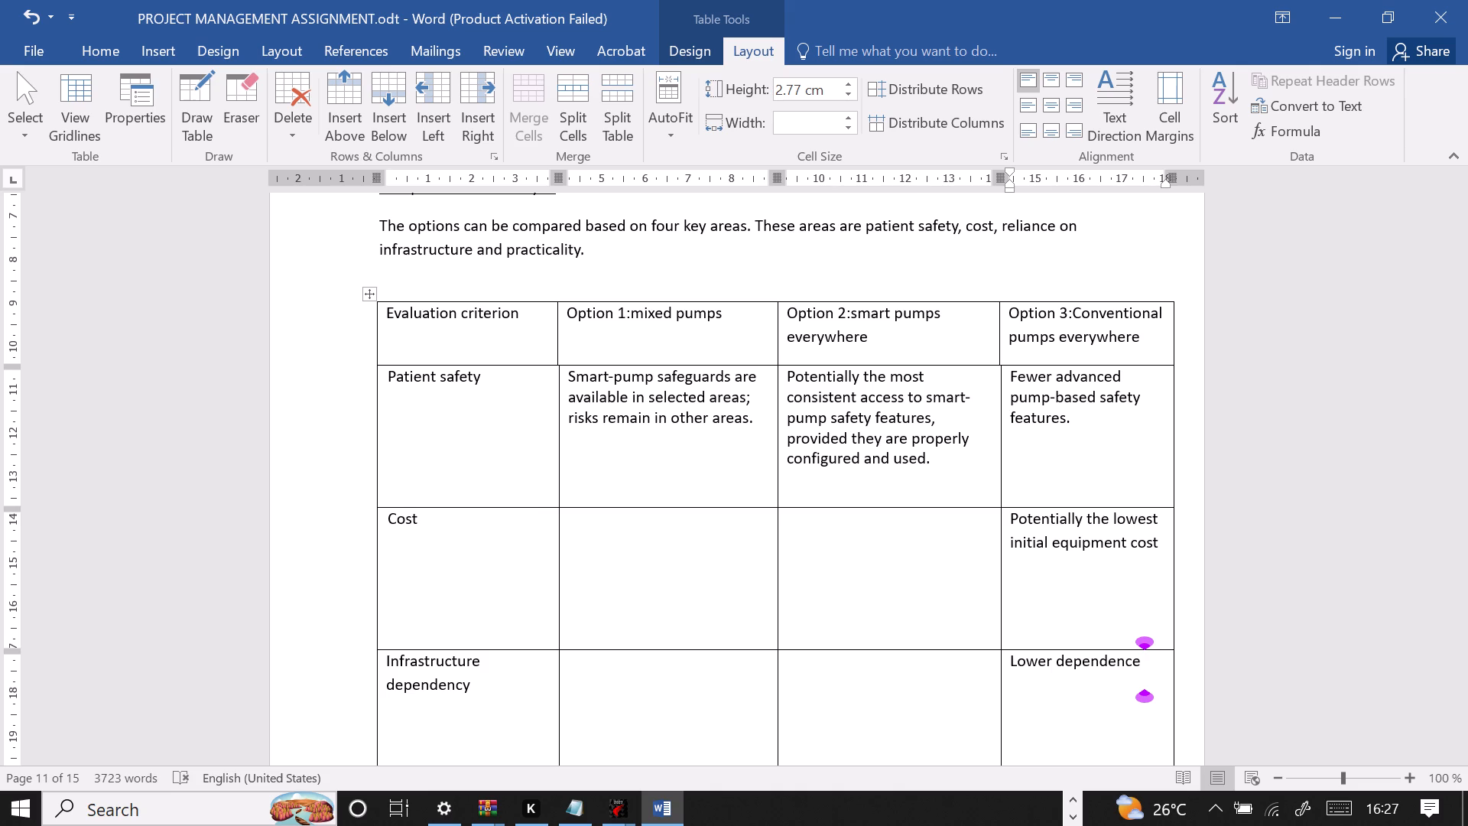
{"action": "type", "text": "on smart"}
{"action": "key", "text": "space"}
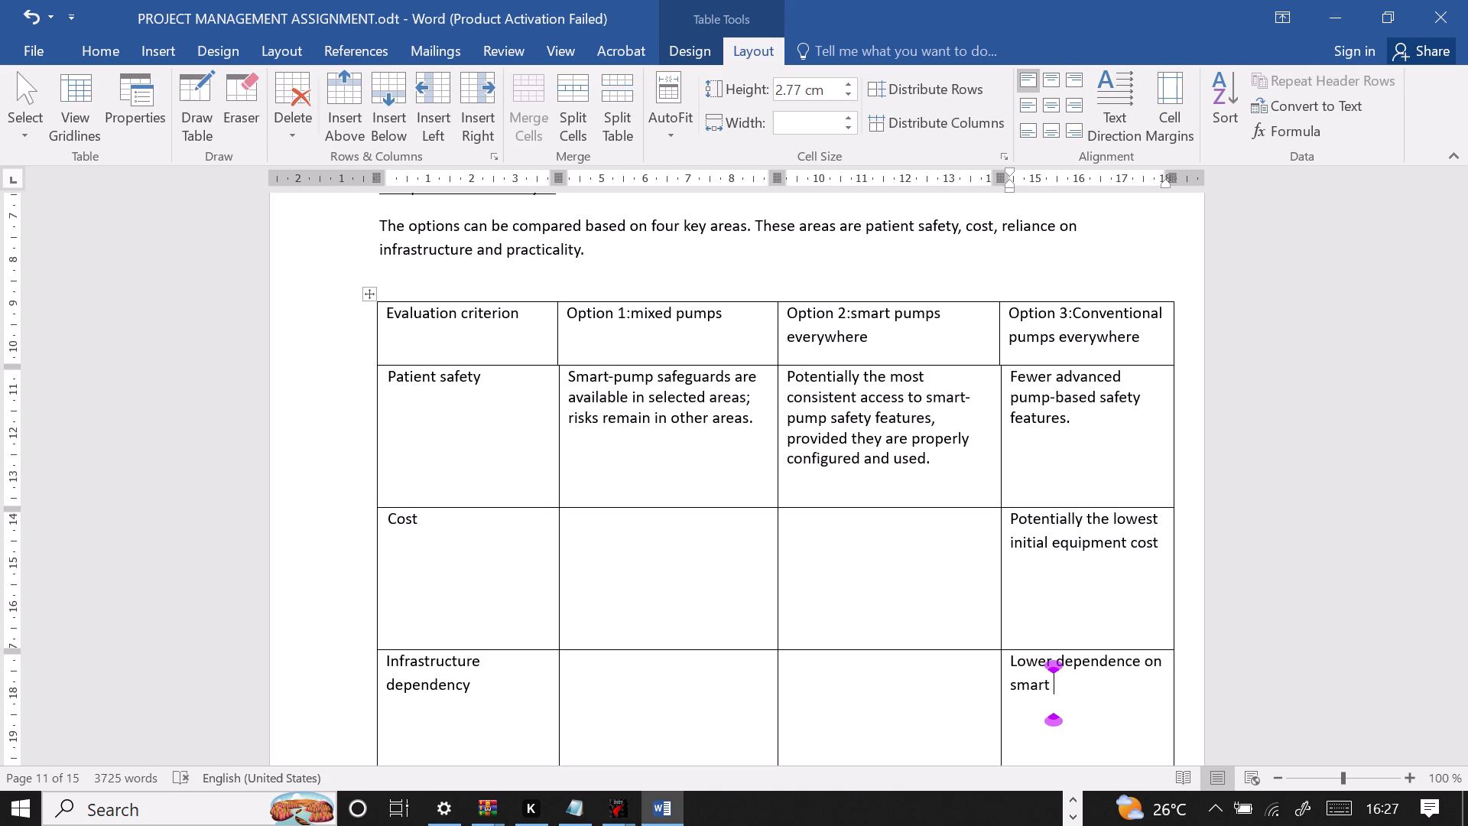
{"action": "key", "text": "BackSpace"}
{"action": "type", "text": "-pim"}
{"action": "key", "text": "p"}
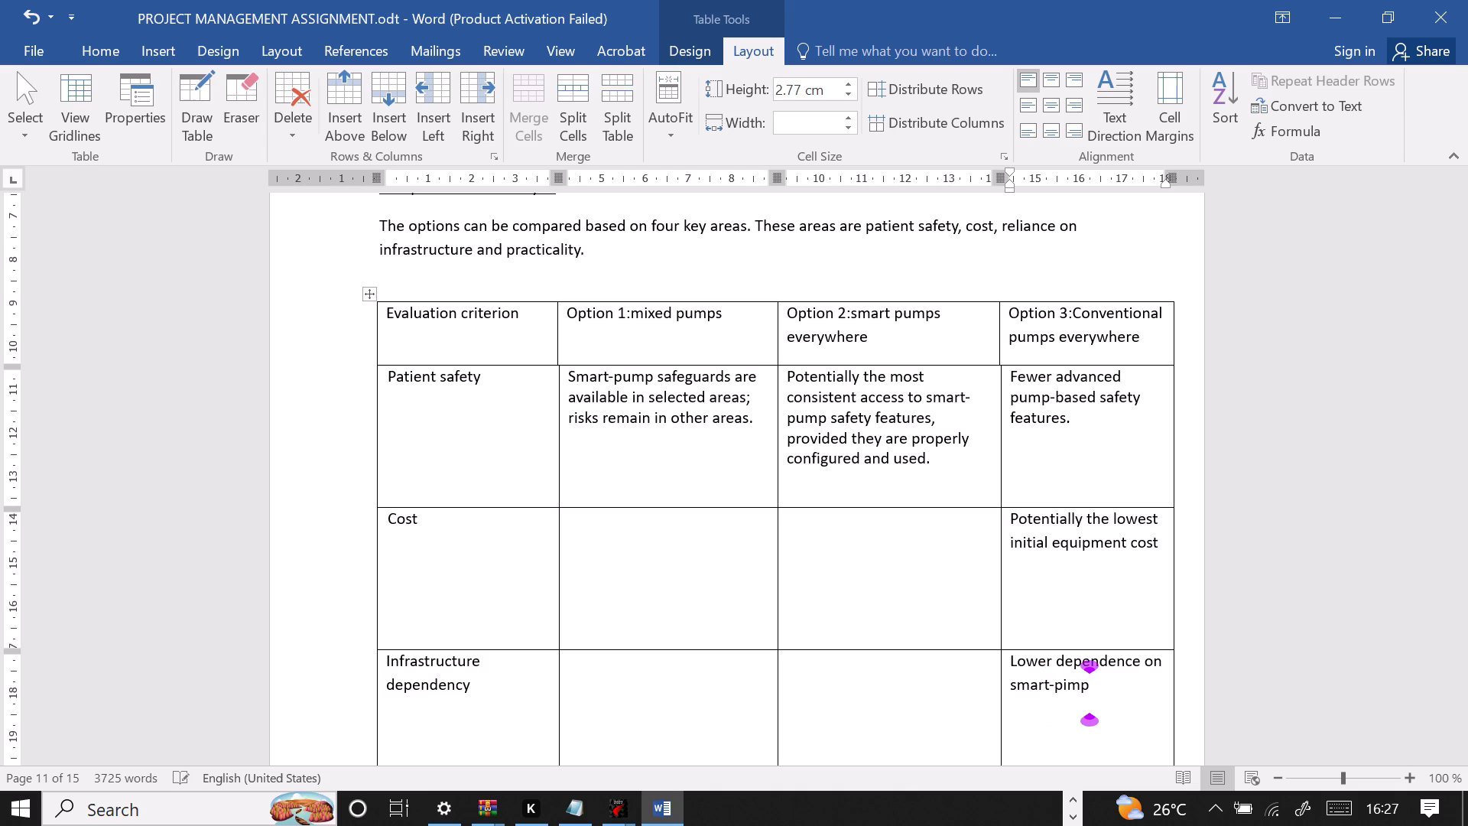
{"action": "key", "text": "BackSpace"}
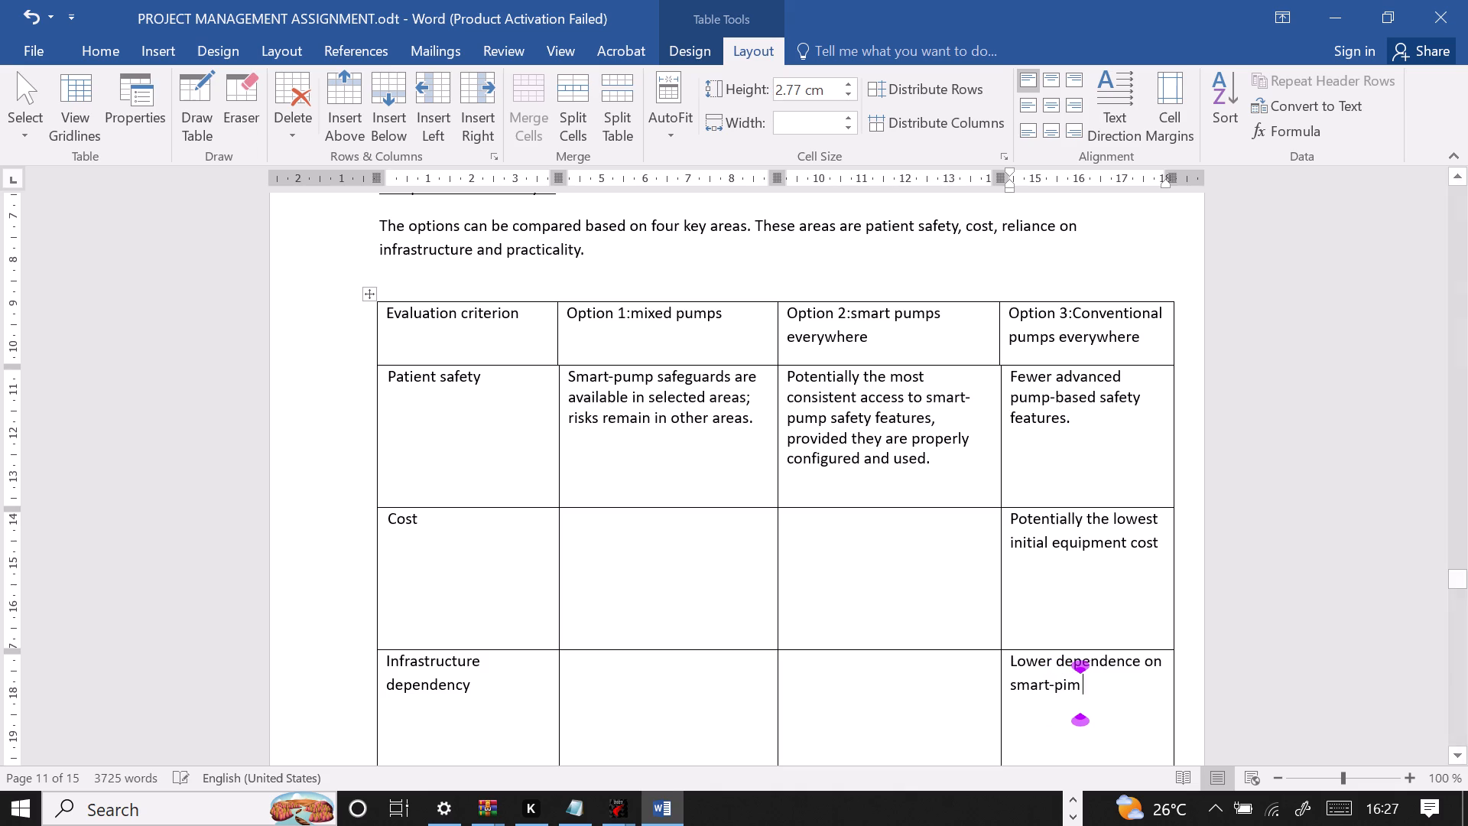
{"action": "key", "text": "BackSpace"}
{"action": "key", "text": "BackSpace"}
{"action": "key", "text": "u"}
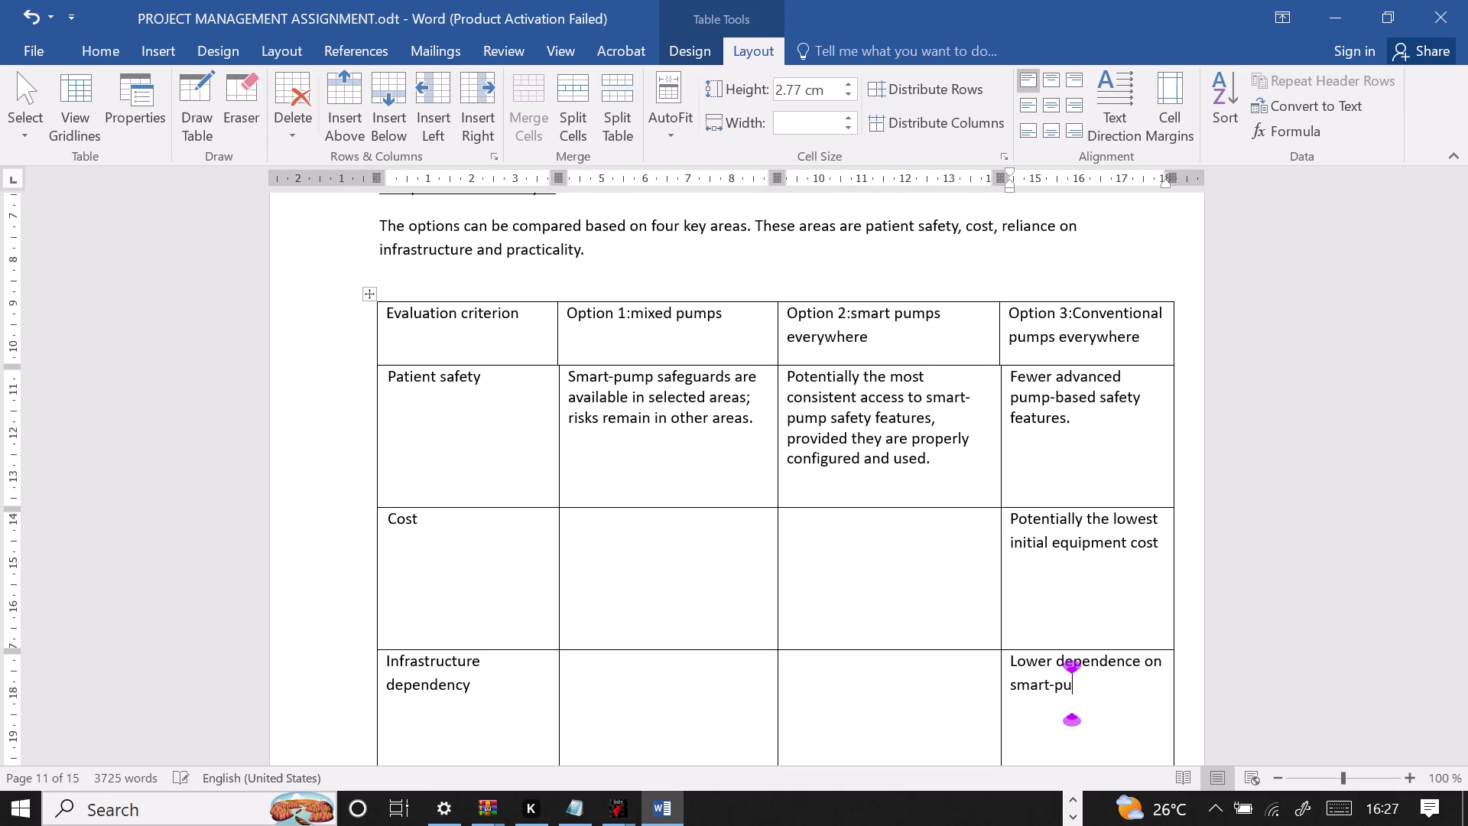
{"action": "type", "text": "mp"}
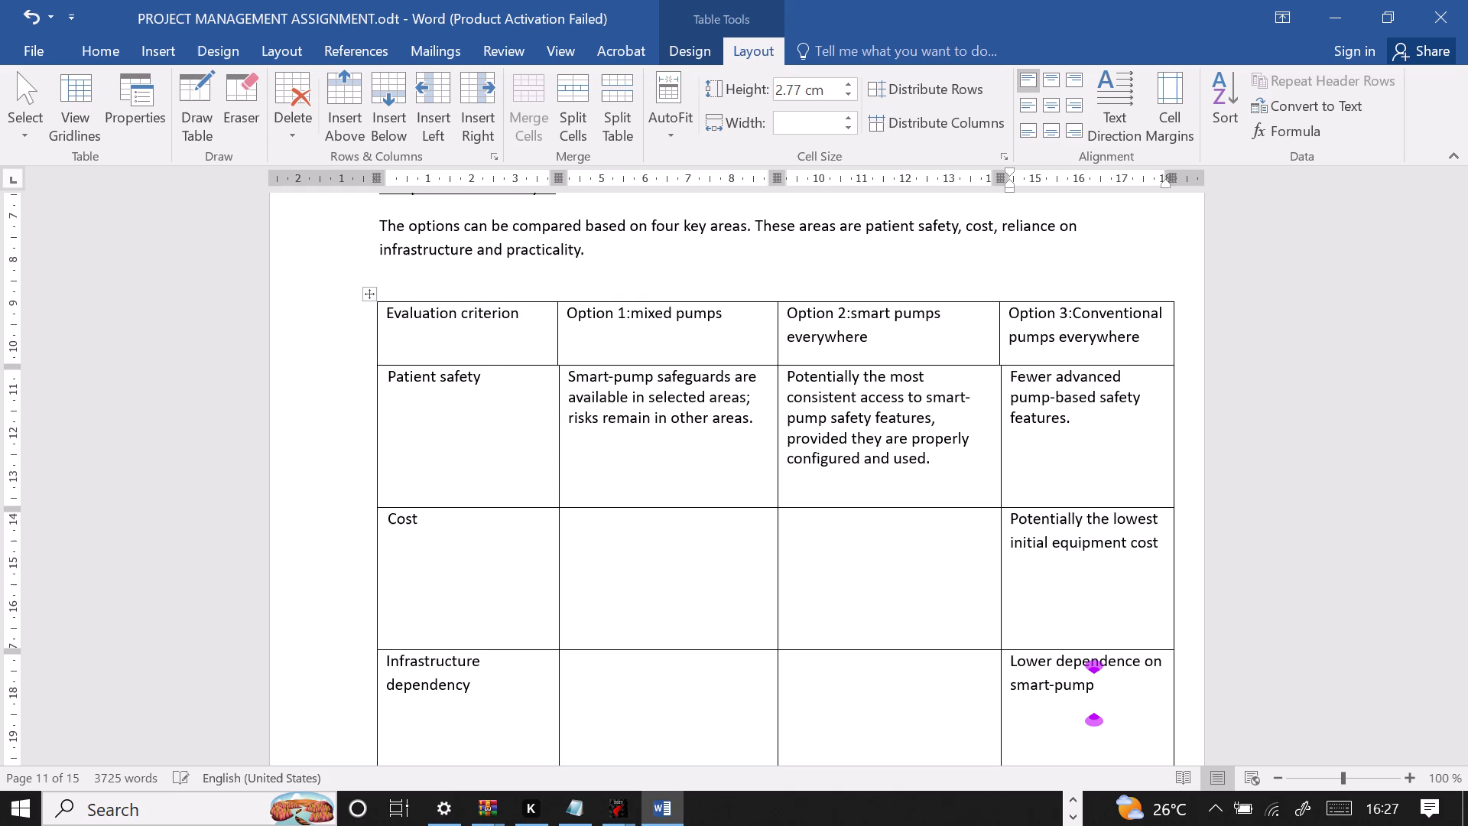
{"action": "key", "text": "space"}
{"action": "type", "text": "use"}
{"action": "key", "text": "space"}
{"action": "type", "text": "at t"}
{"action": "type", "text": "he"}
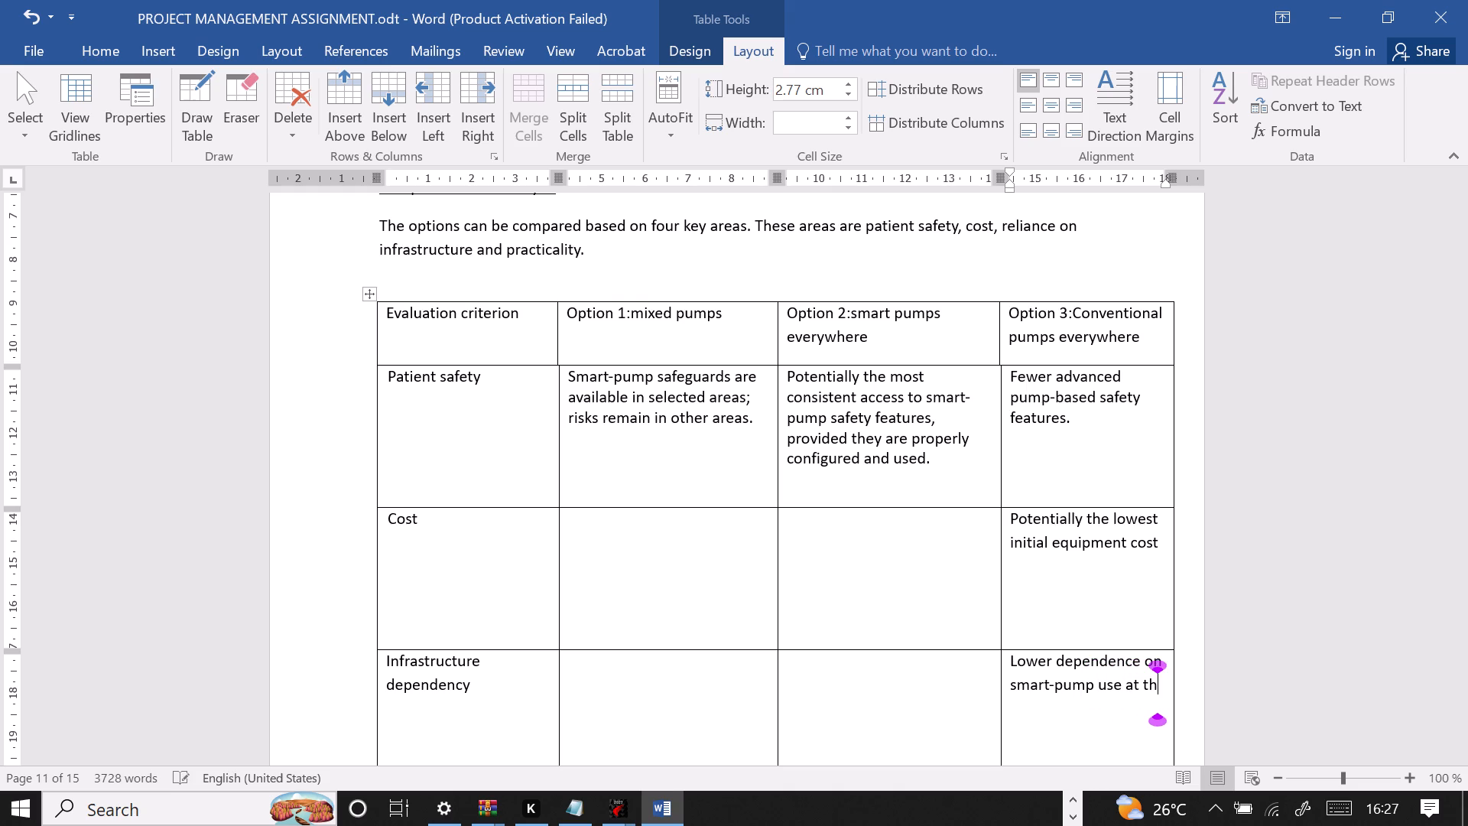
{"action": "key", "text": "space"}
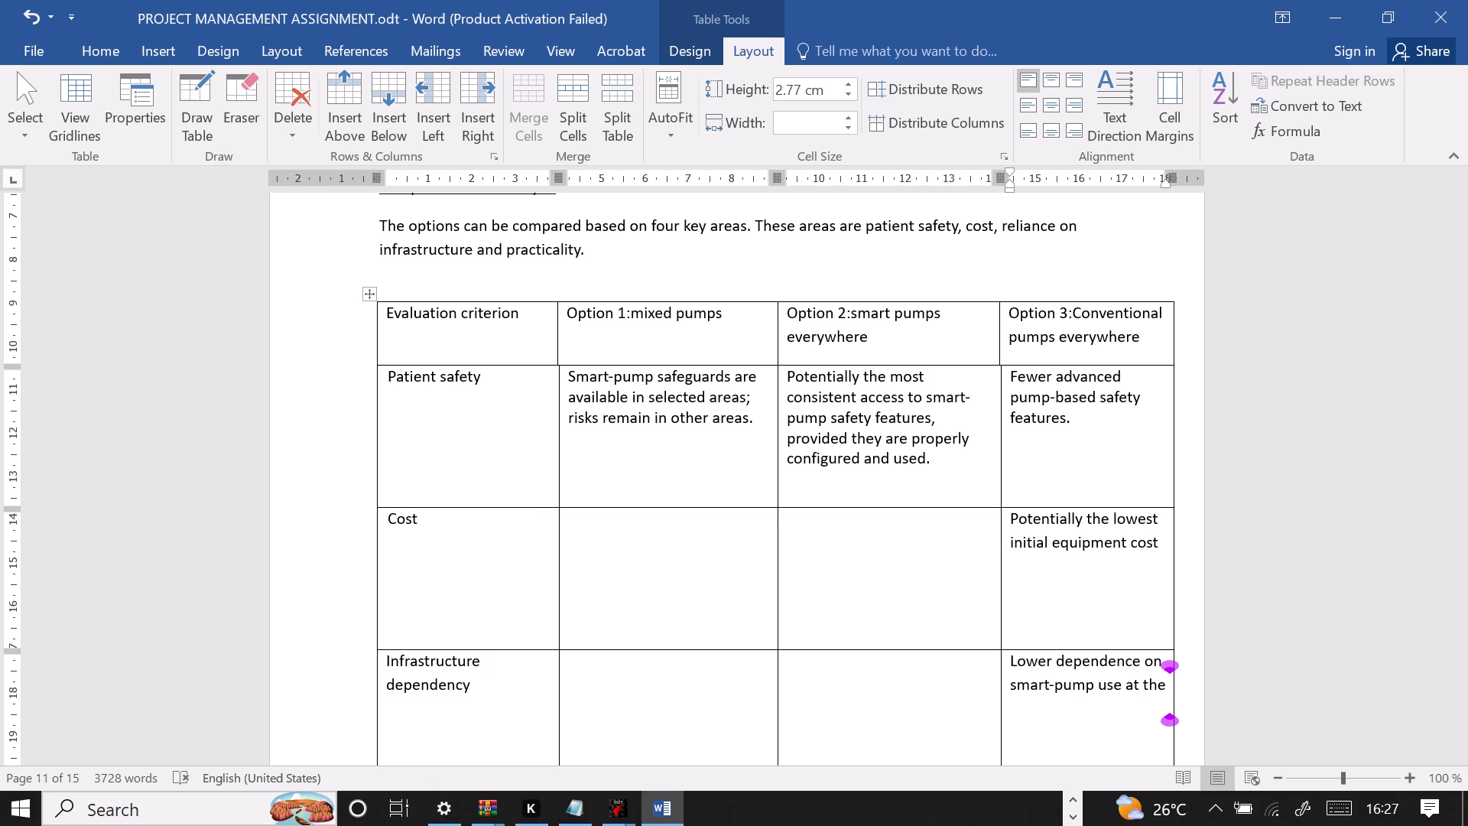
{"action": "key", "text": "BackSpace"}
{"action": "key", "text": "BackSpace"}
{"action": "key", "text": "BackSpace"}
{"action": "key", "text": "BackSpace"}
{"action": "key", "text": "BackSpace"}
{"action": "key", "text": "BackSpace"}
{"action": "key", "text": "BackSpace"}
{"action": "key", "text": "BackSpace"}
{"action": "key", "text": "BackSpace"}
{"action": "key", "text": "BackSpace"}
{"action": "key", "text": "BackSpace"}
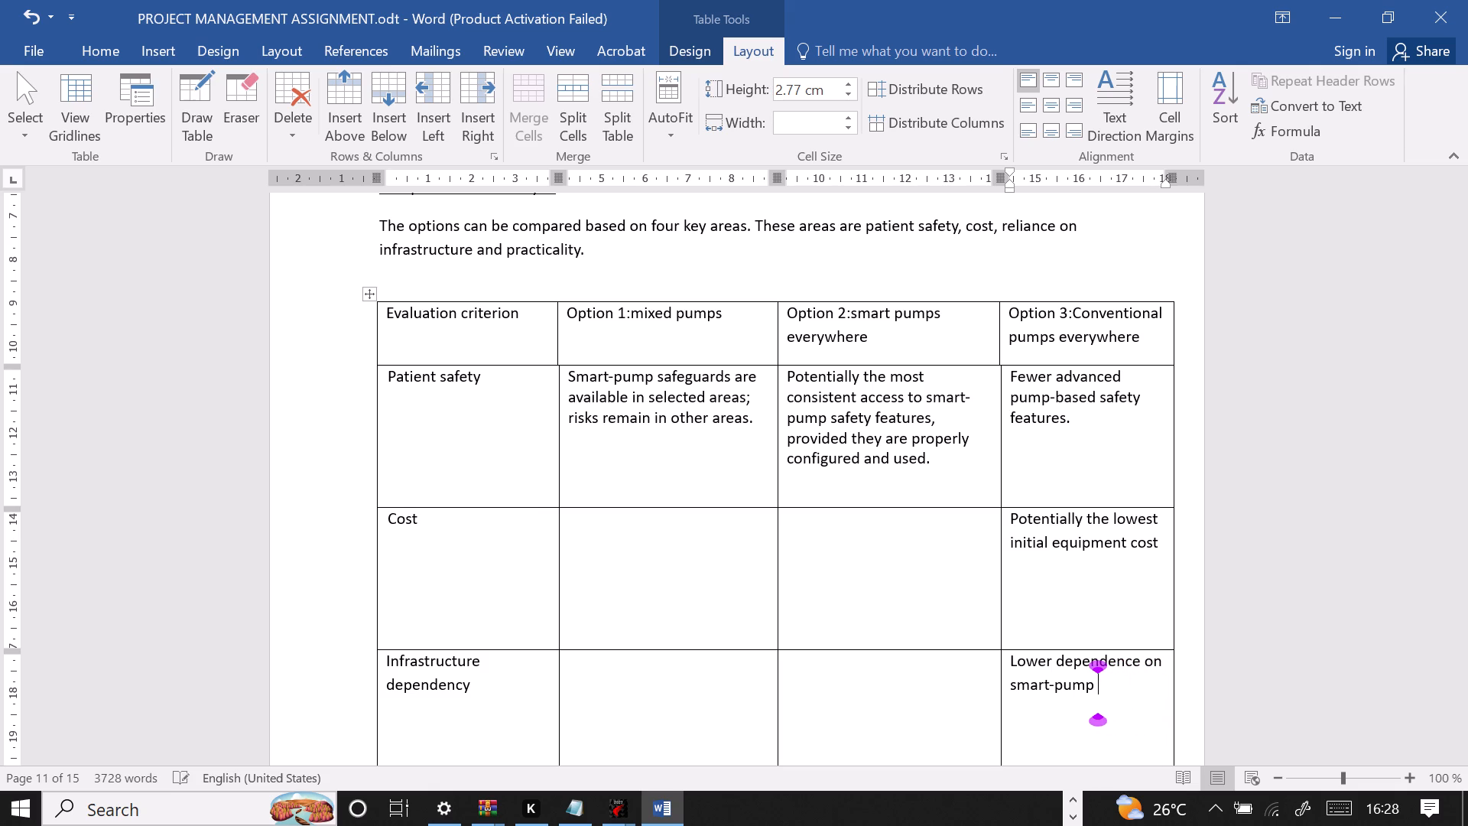
Complete the Option 3 infrastructure dependency entry with "connectivity".
{"action": "type", "text": "connec"}
{"action": "type", "text": "tivity"}
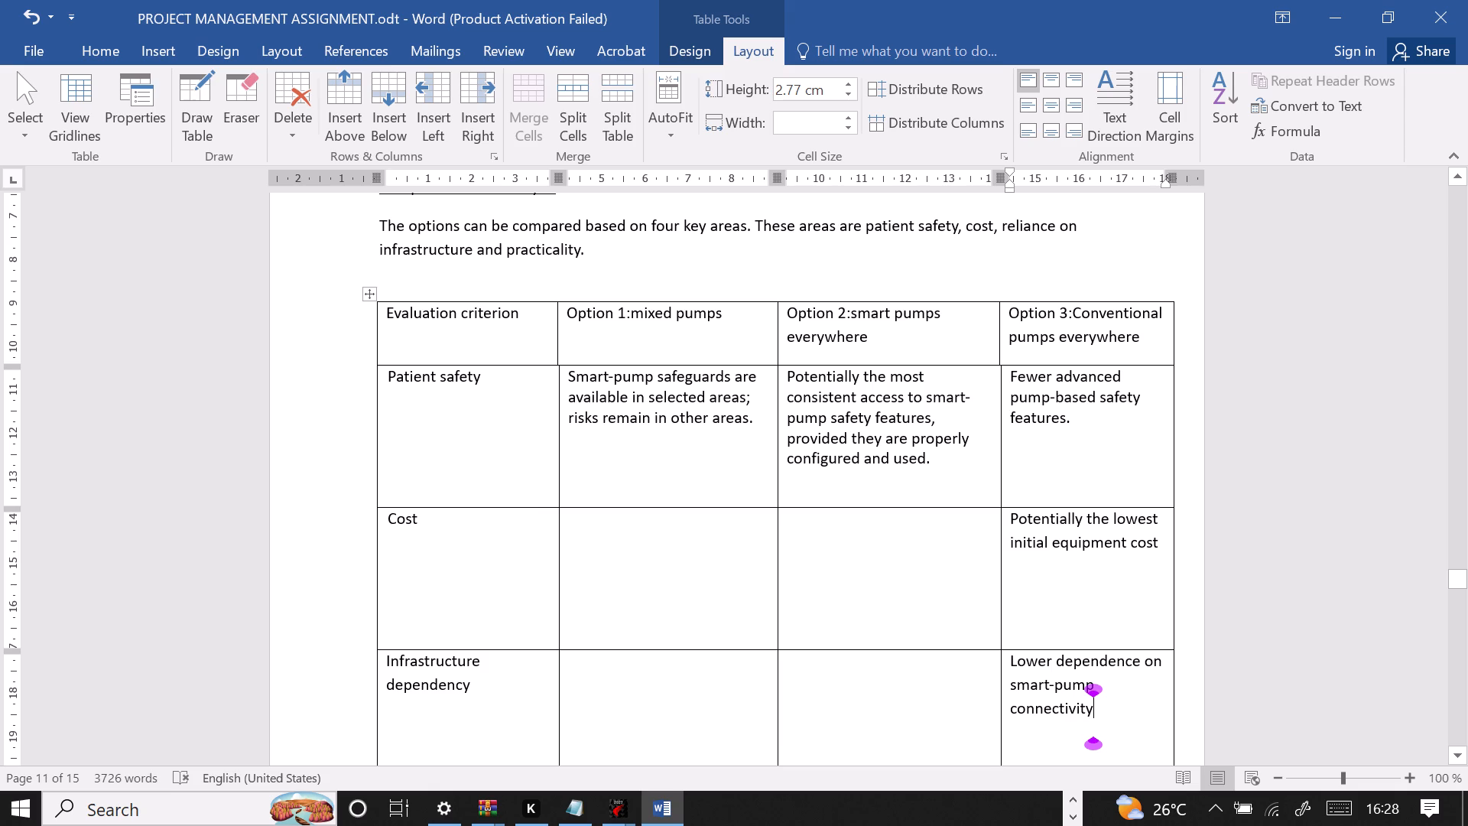
Begin the Option 2 entry in the "Cost" row with "Potentially the highest".
{"action": "left_click", "coordinate": [801, 539]}
{"action": "key", "text": "p"}
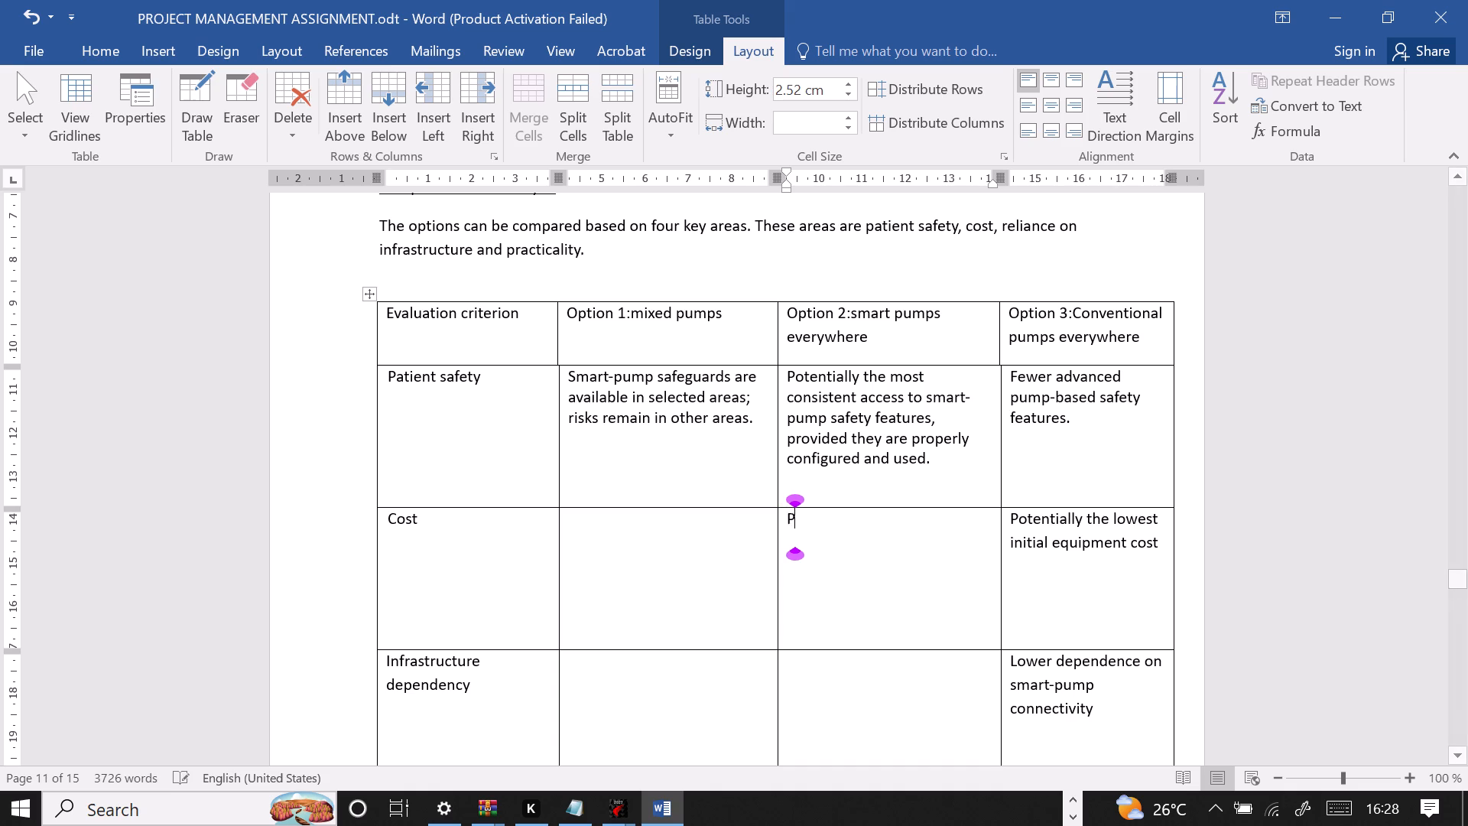
{"action": "key", "text": "BackSpace"}
{"action": "key", "text": "p"}
{"action": "type", "text": "otentu"}
{"action": "key", "text": "BackSpace"}
{"action": "type", "text": "ially"}
{"action": "key", "text": "space"}
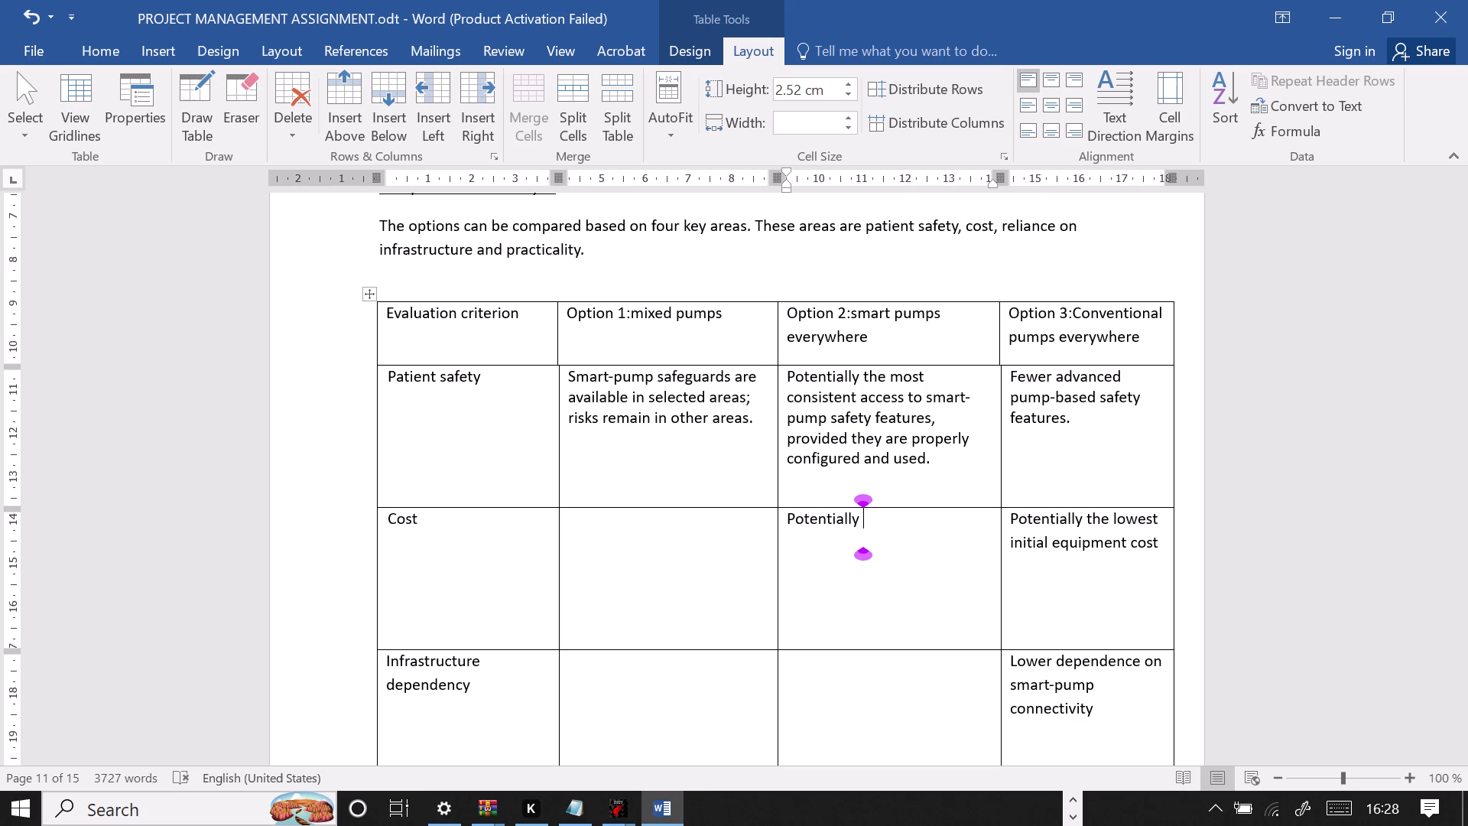
{"action": "type", "text": "th"}
{"action": "type", "text": "e"}
{"action": "key", "text": "space"}
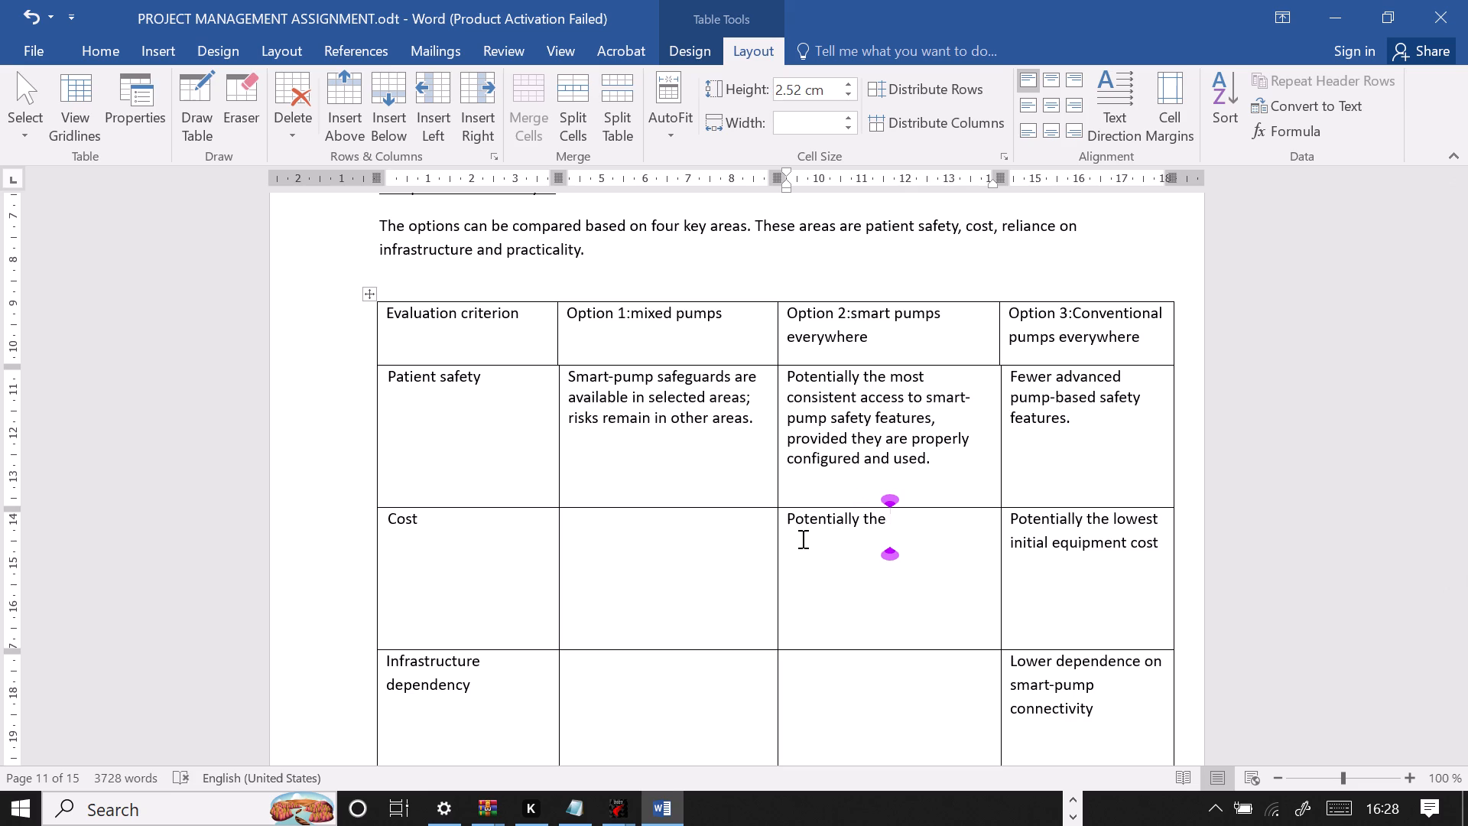
{"action": "type", "text": "highe"}
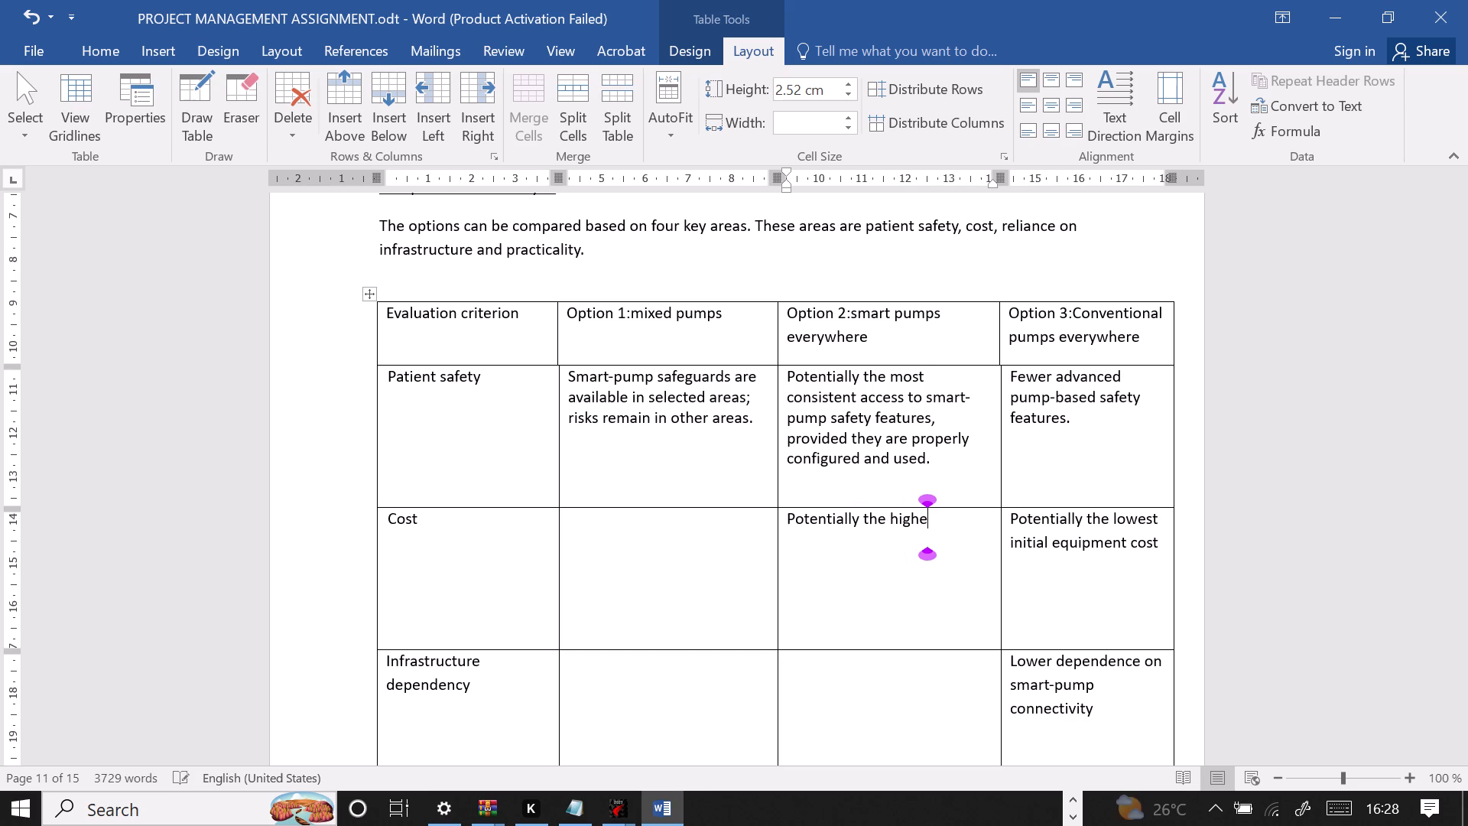
{"action": "type", "text": "st"}
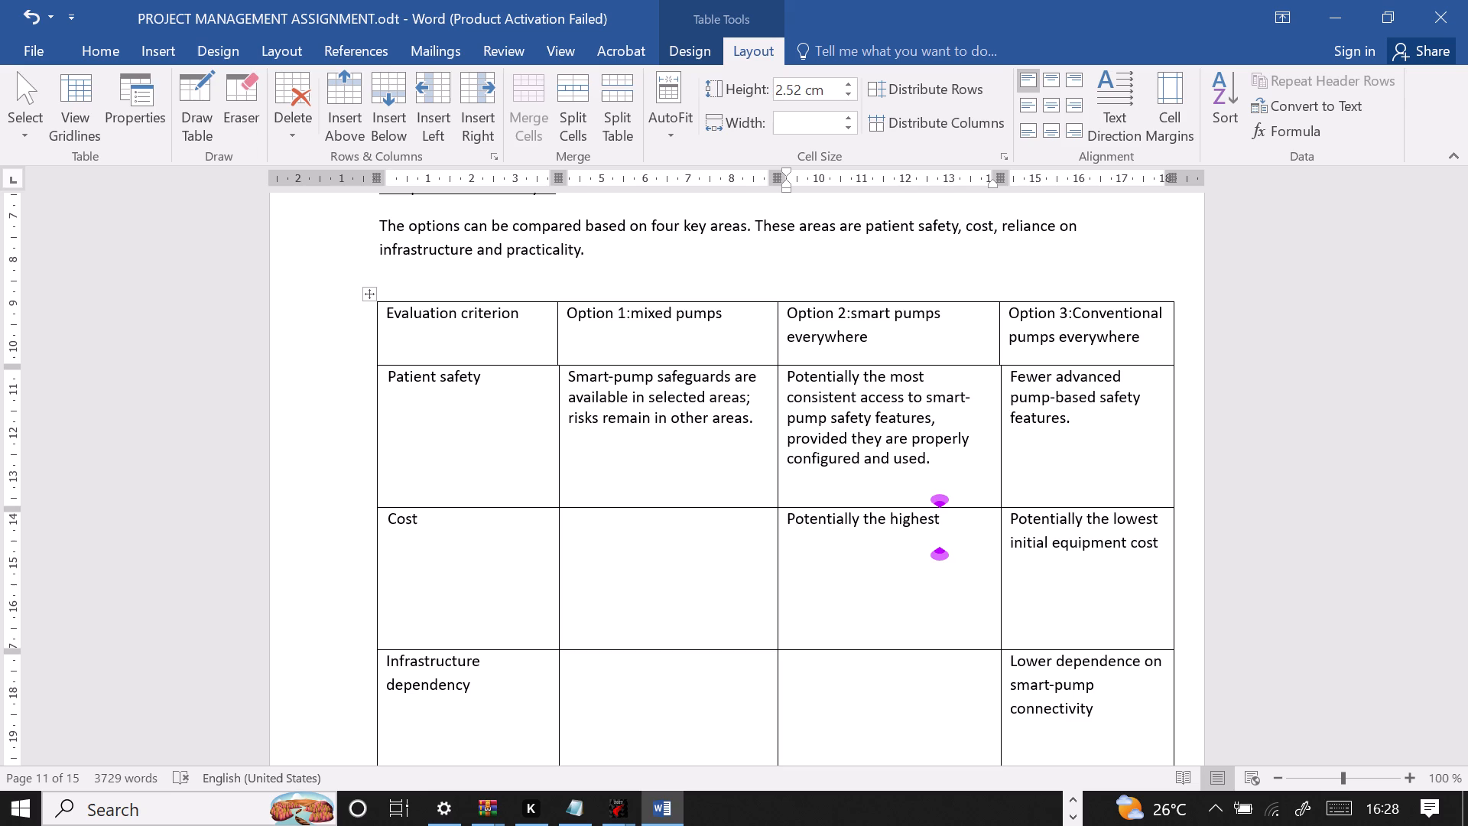
Complete the Option 2 cost entry with "initial equipment cost.".
{"action": "key", "text": "space"}
{"action": "type", "text": "initial"}
{"action": "key", "text": "space"}
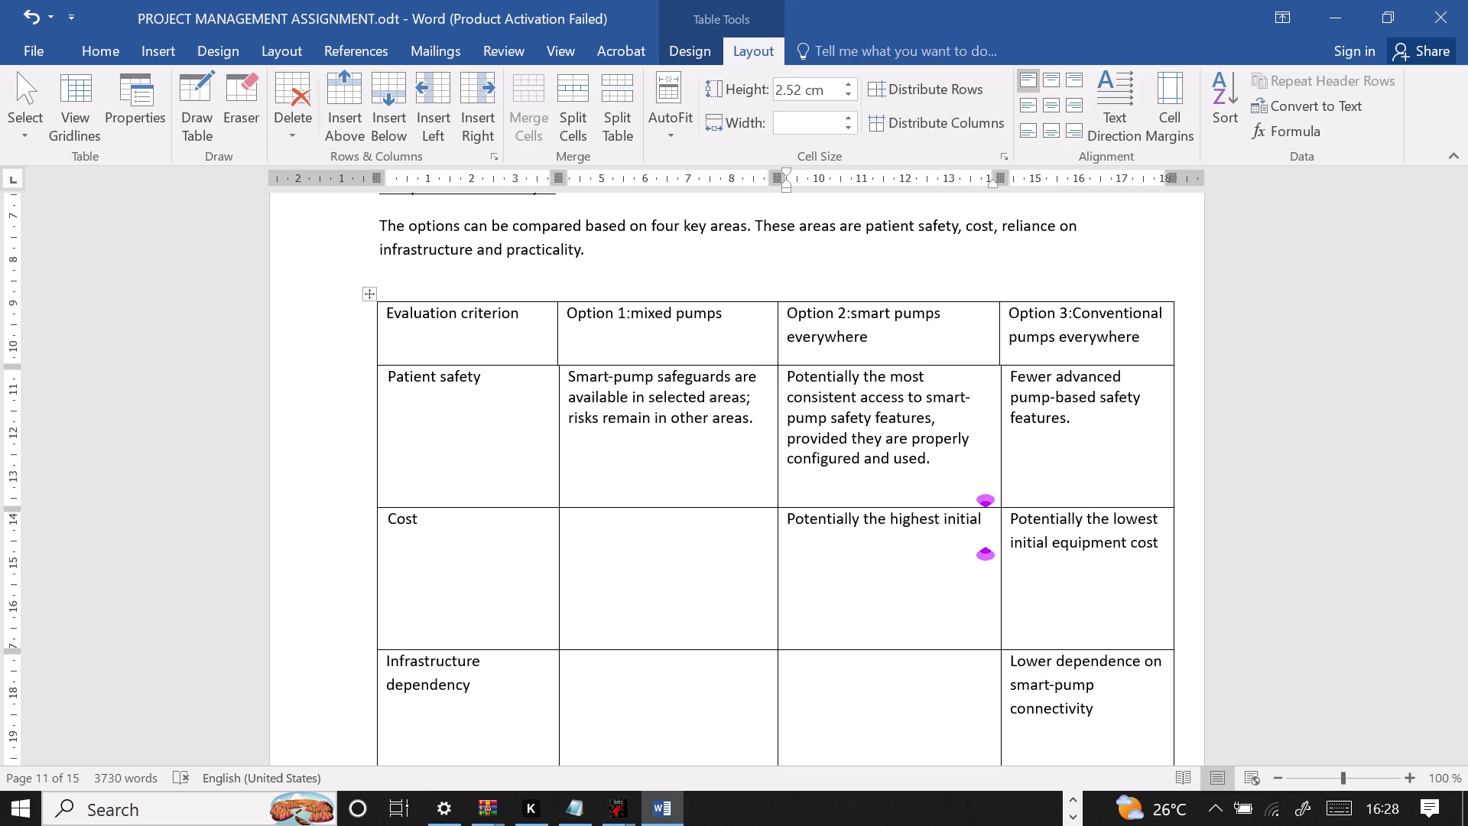
{"action": "type", "text": "equip"}
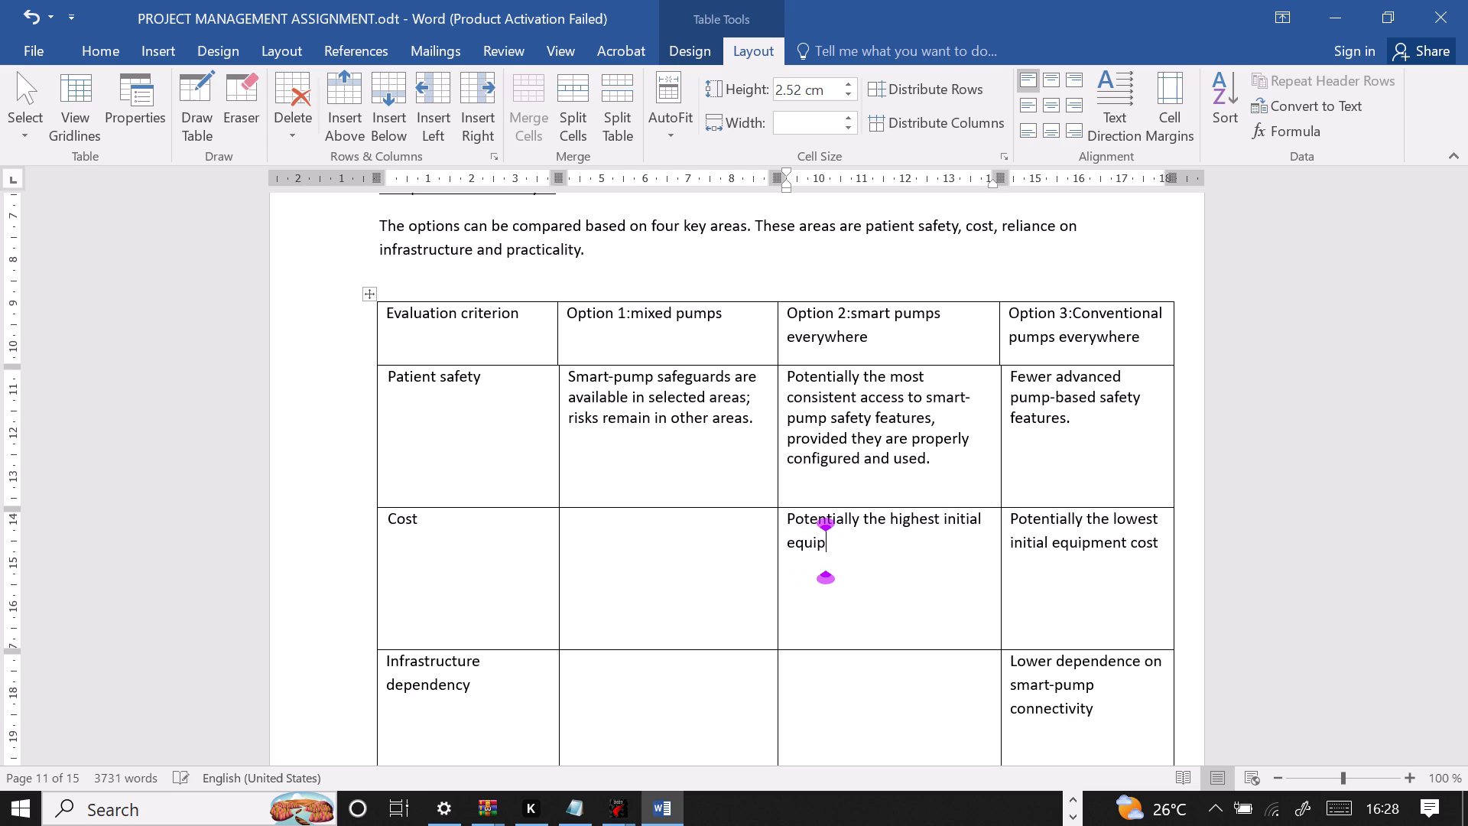
{"action": "type", "text": "ment c"}
{"action": "key", "text": "s"}
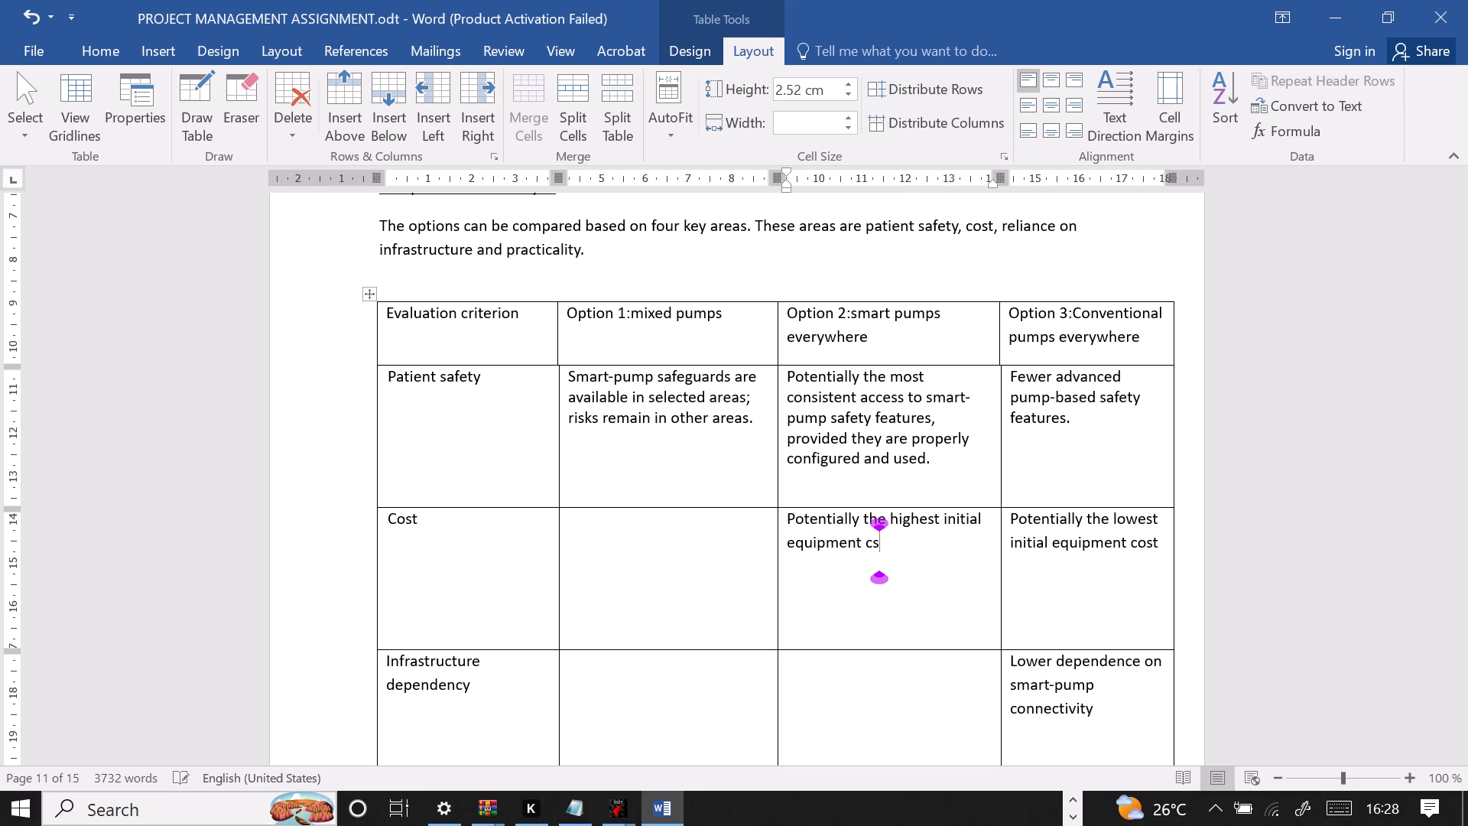
{"action": "key", "text": "BackSpace"}
{"action": "key", "text": "s"}
{"action": "key", "text": "BackSpace"}
{"action": "type", "text": "ost"}
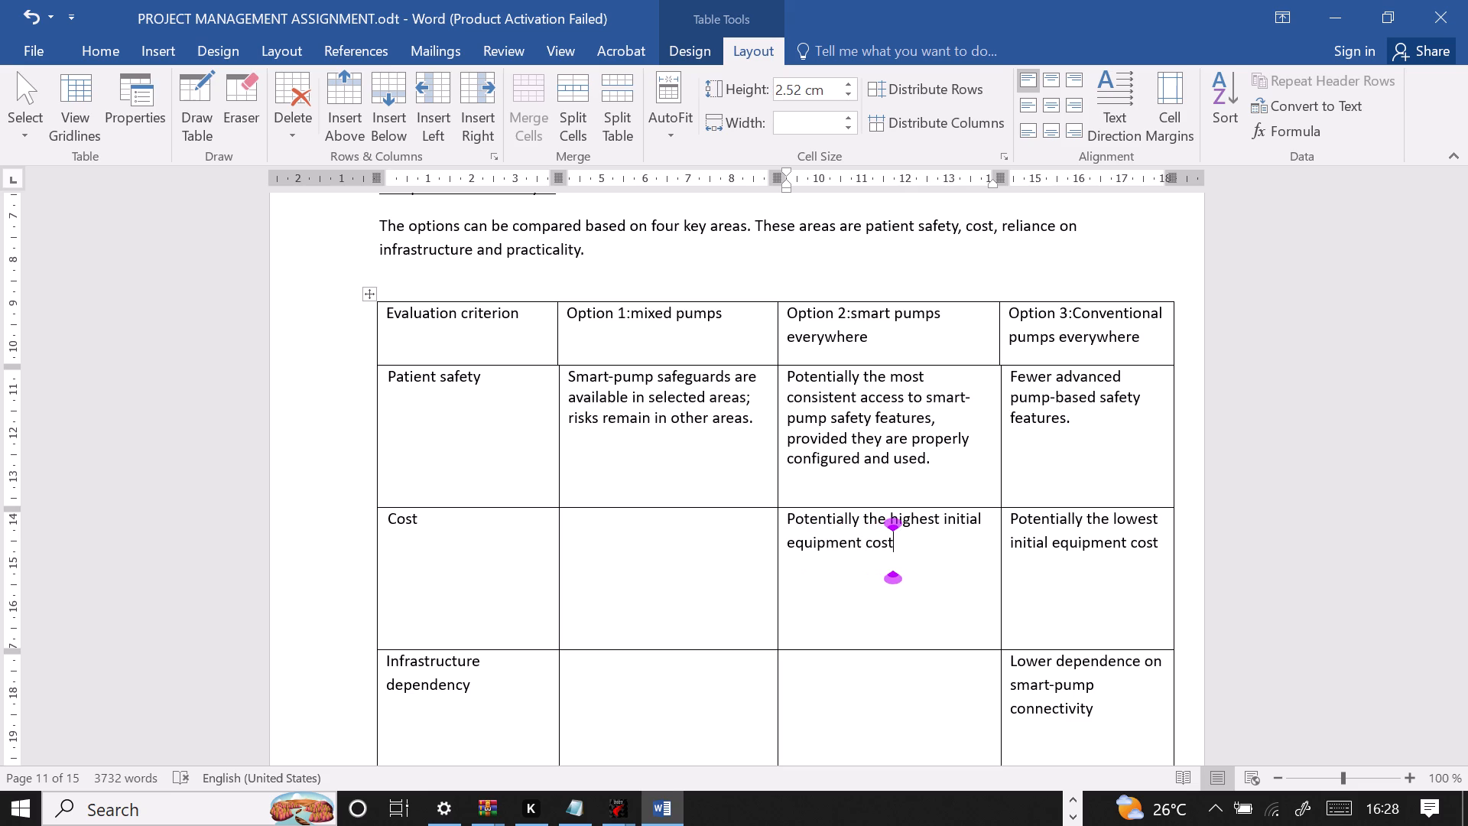
{"action": "key", "text": "period"}
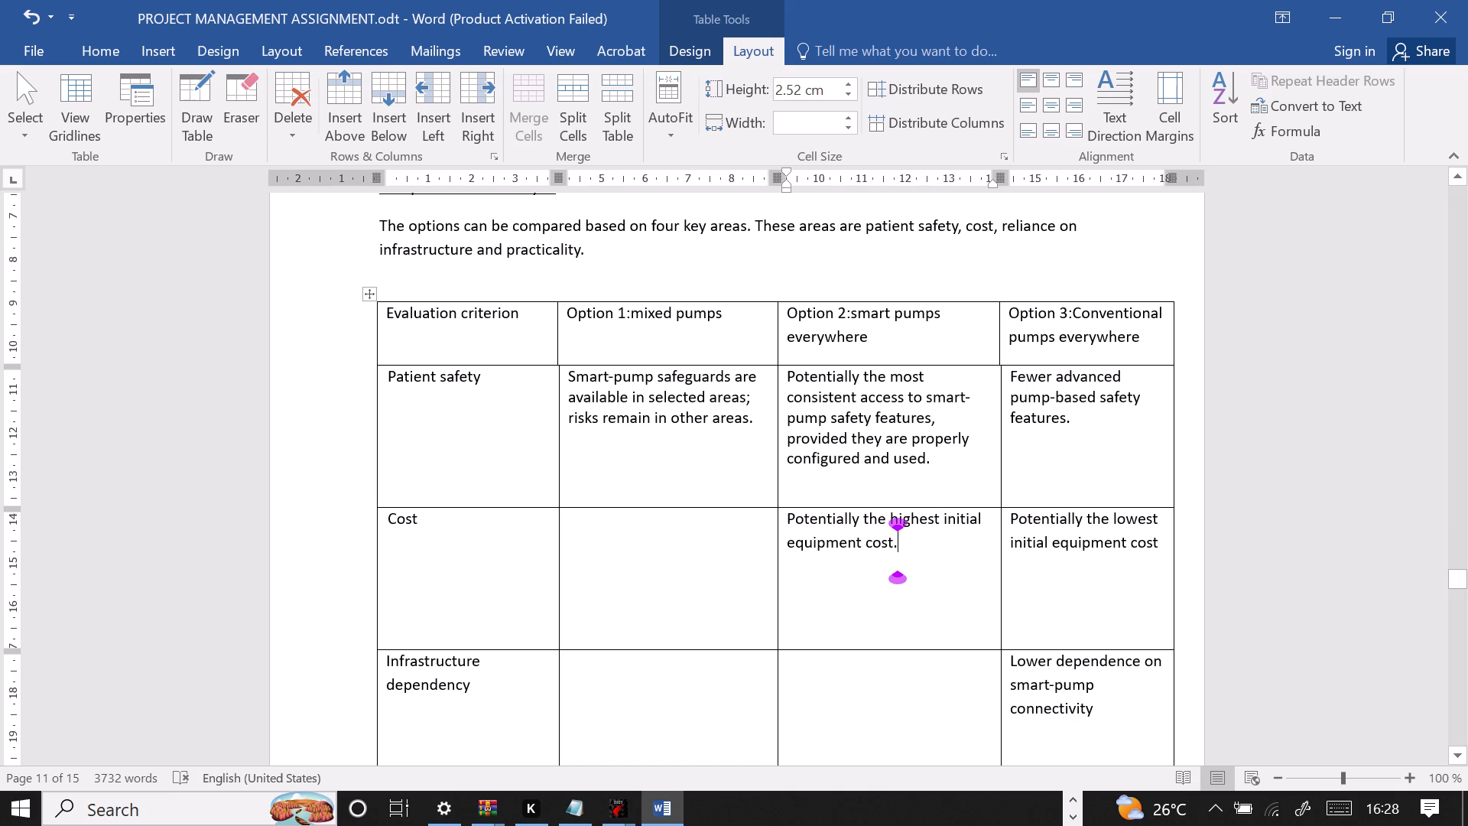
Begin the Option 2 entry in the "Infrastructure dependency" row with "Requires a clear plan for".
{"action": "left_click", "coordinate": [807, 687]}
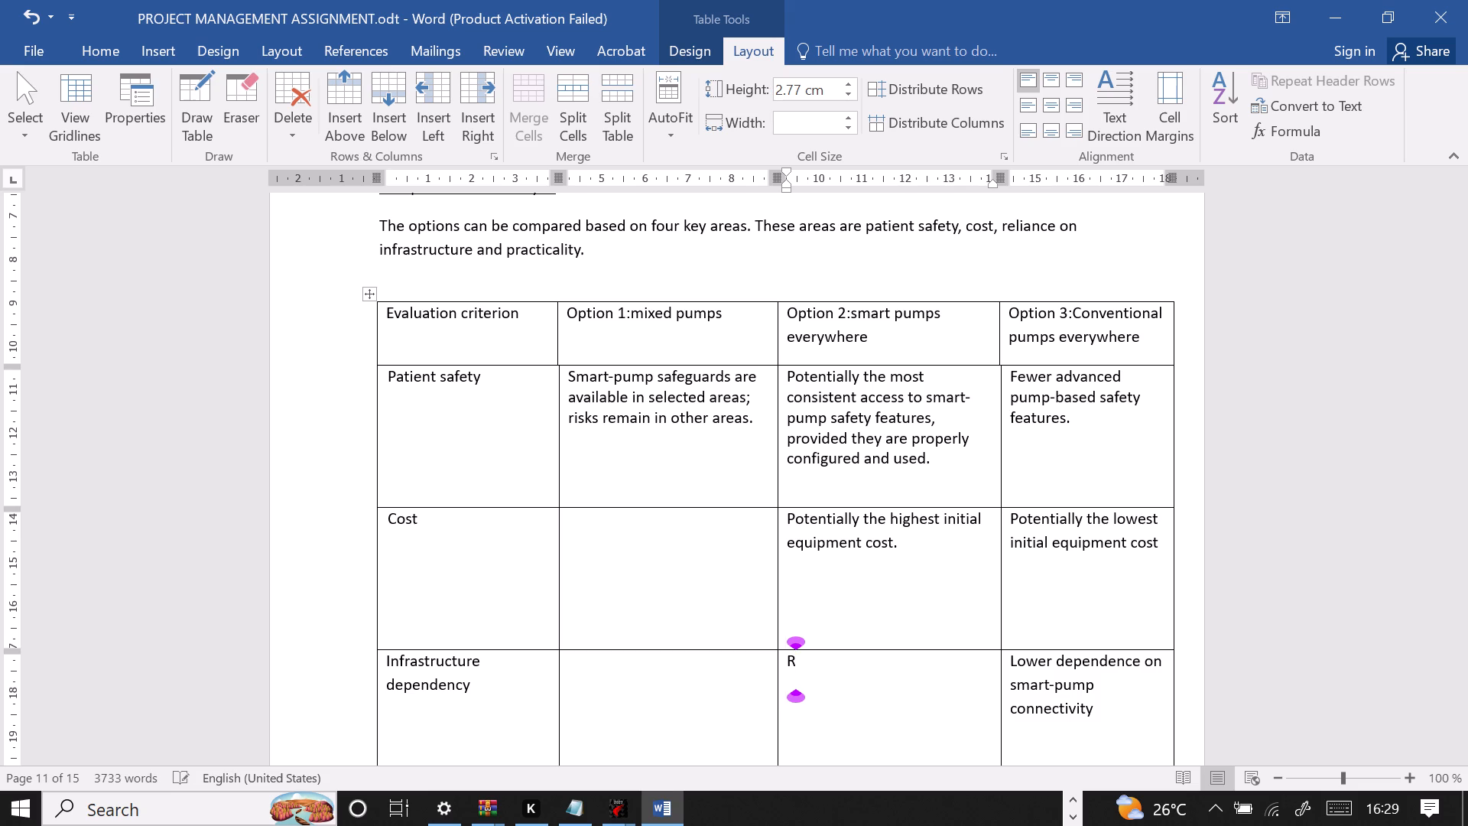
{"action": "type", "text": "equires"}
{"action": "key", "text": "space"}
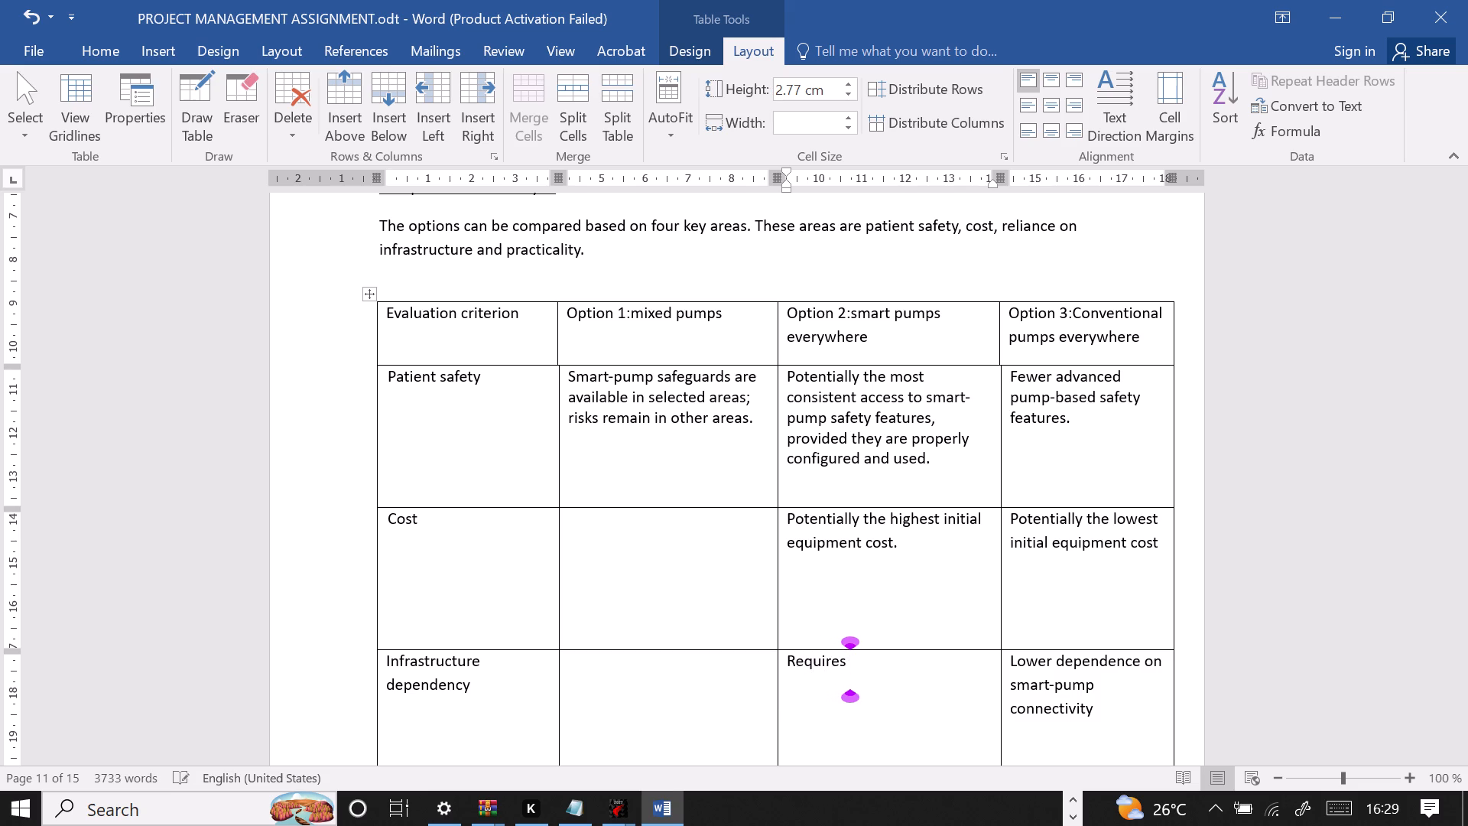
{"action": "type", "text": "a clear"}
{"action": "key", "text": "space"}
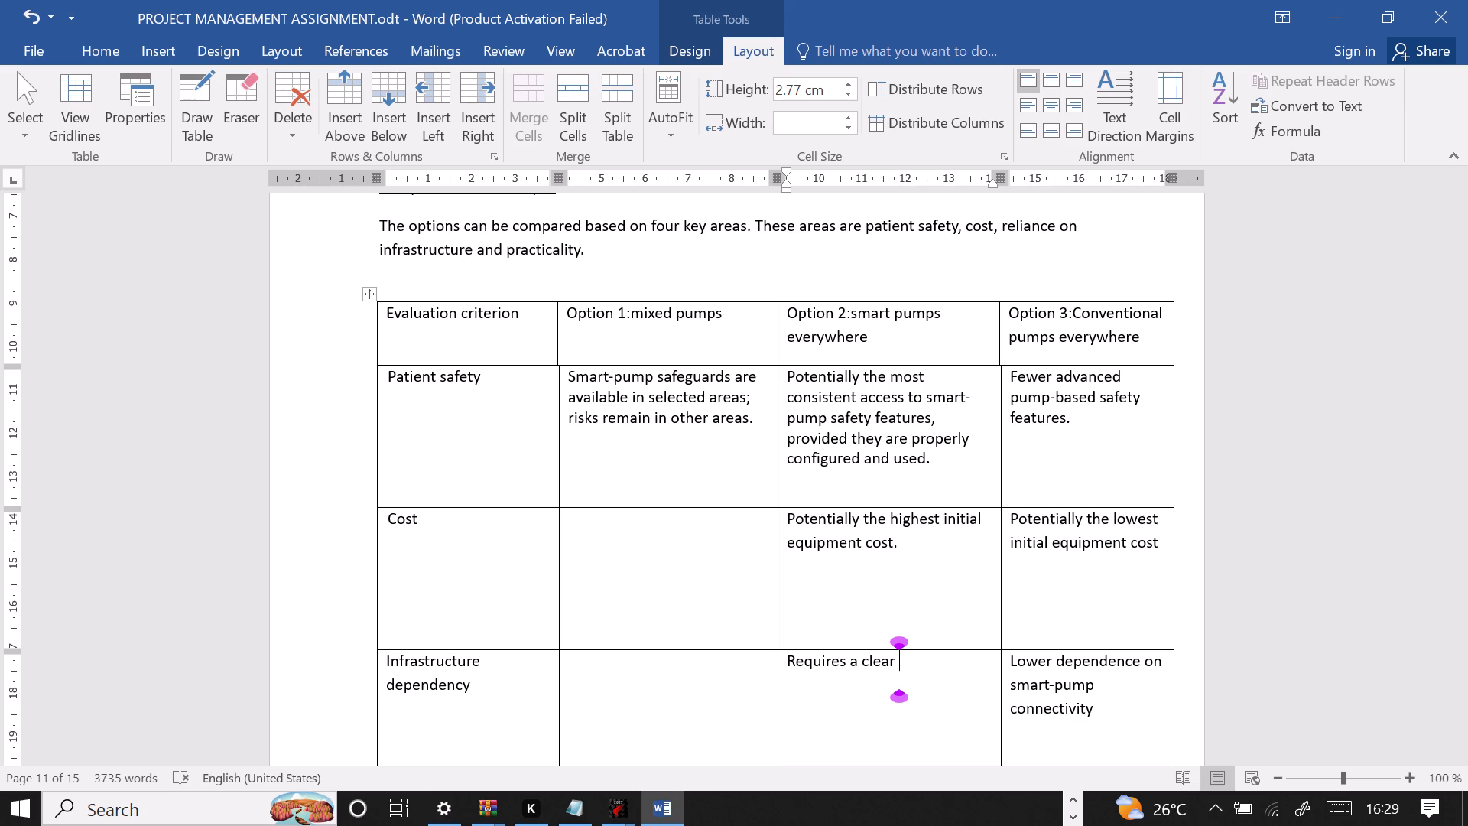
{"action": "type", "text": "plam"}
{"action": "key", "text": "BackSpace"}
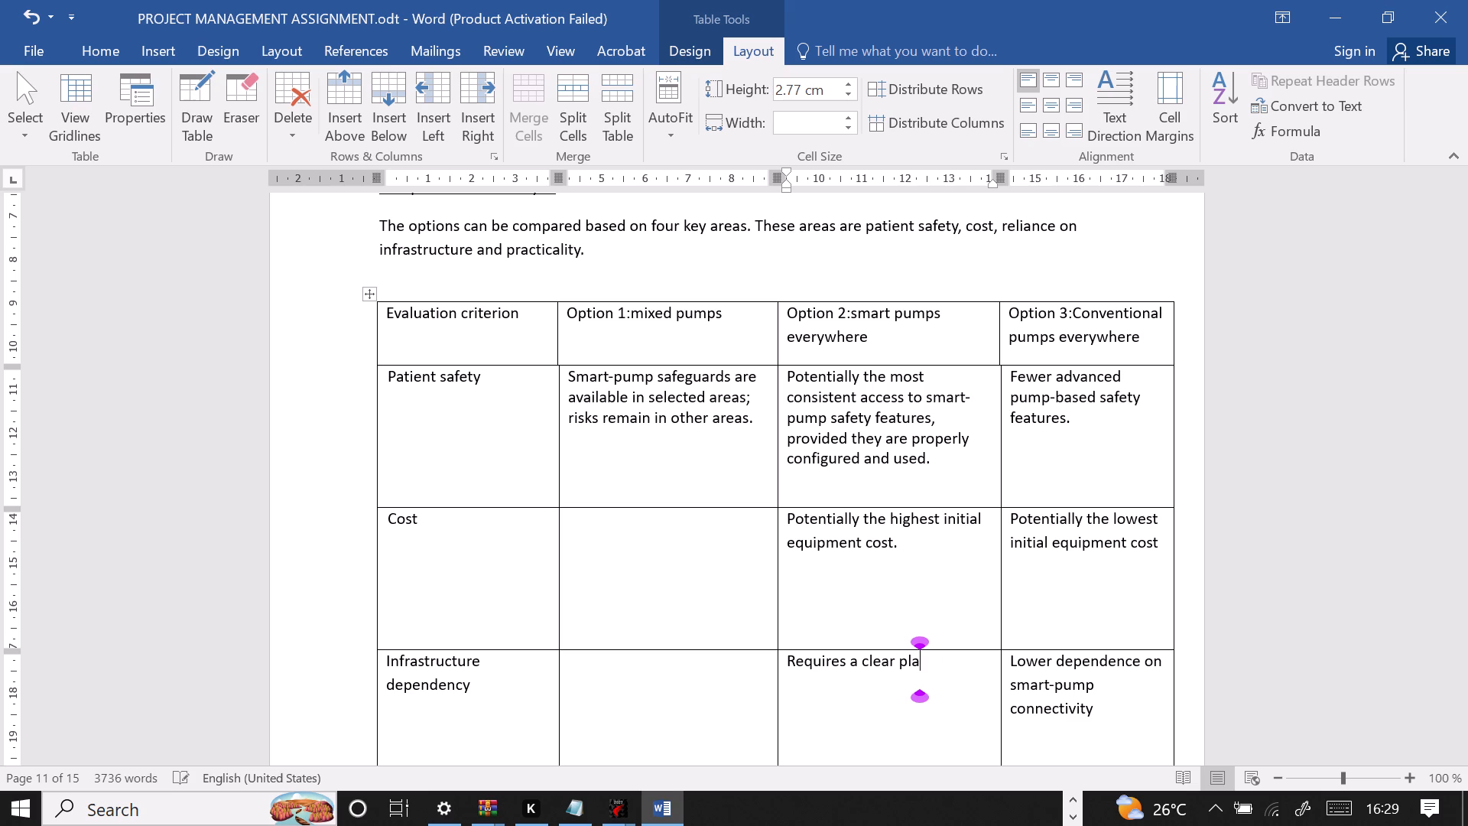
{"action": "type", "text": "n"}
{"action": "key", "text": "space"}
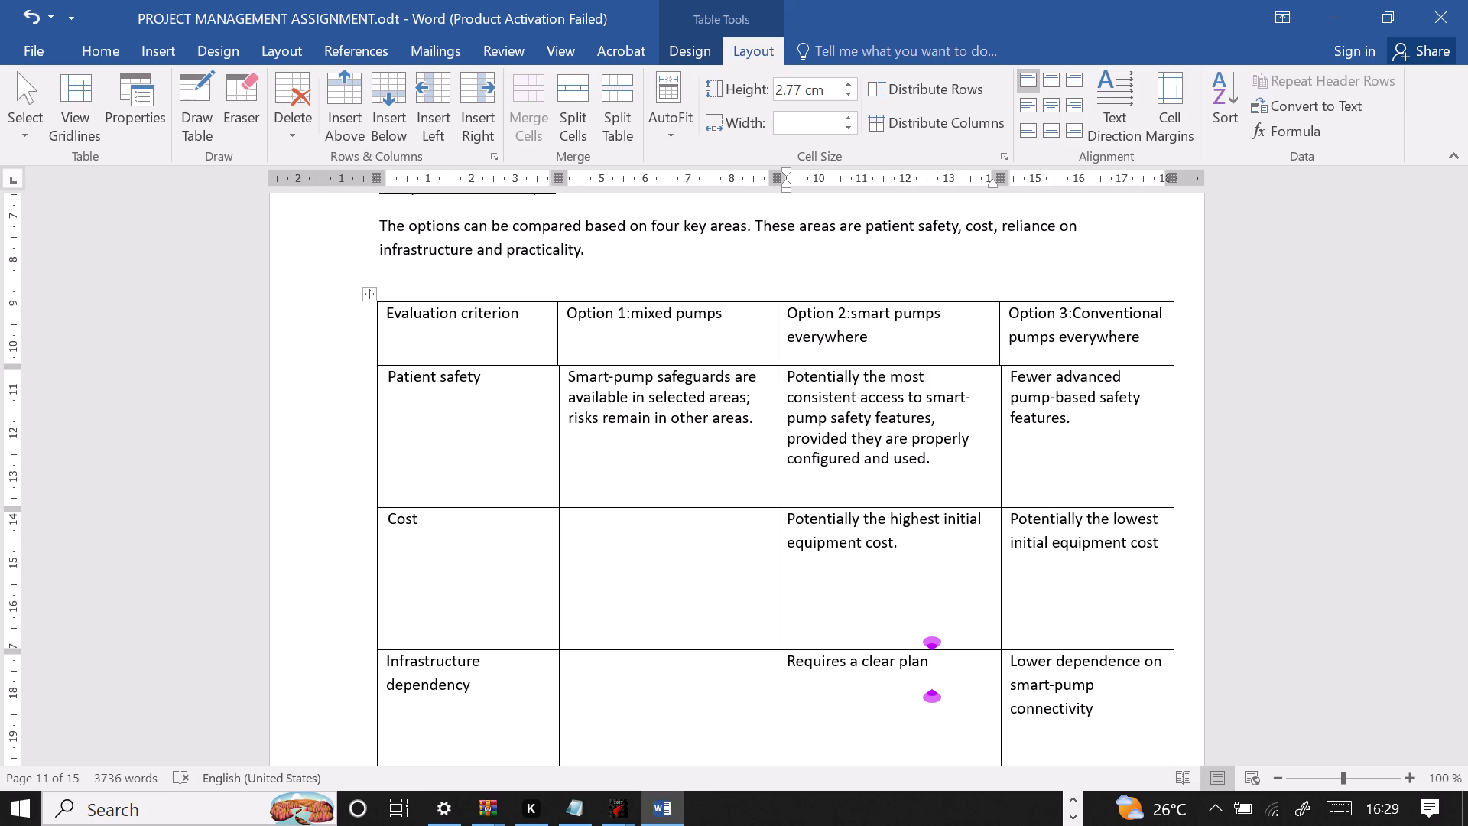
{"action": "key", "text": "d"}
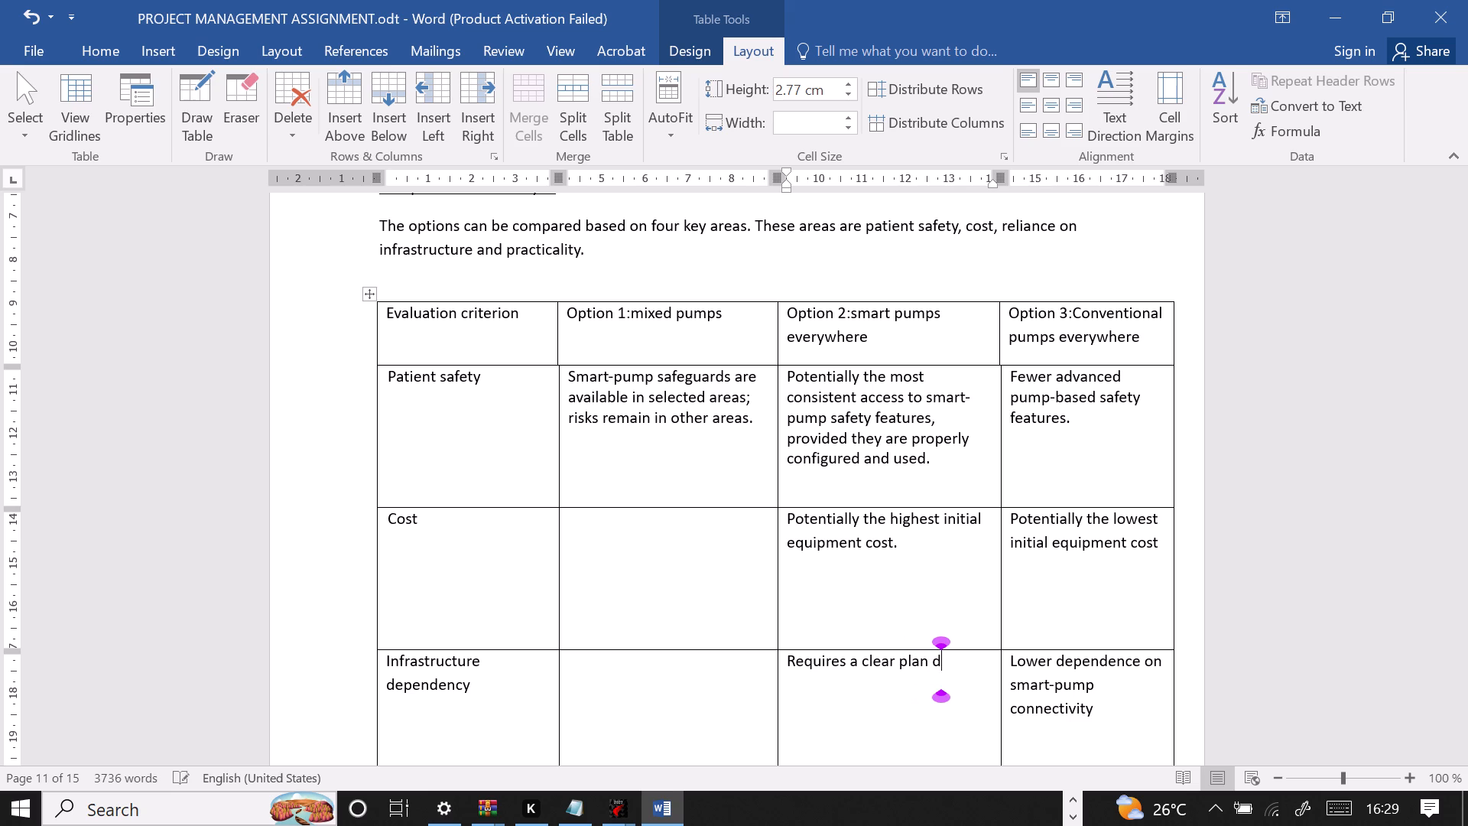
{"action": "key", "text": "BackSpace"}
{"action": "type", "text": "for"}
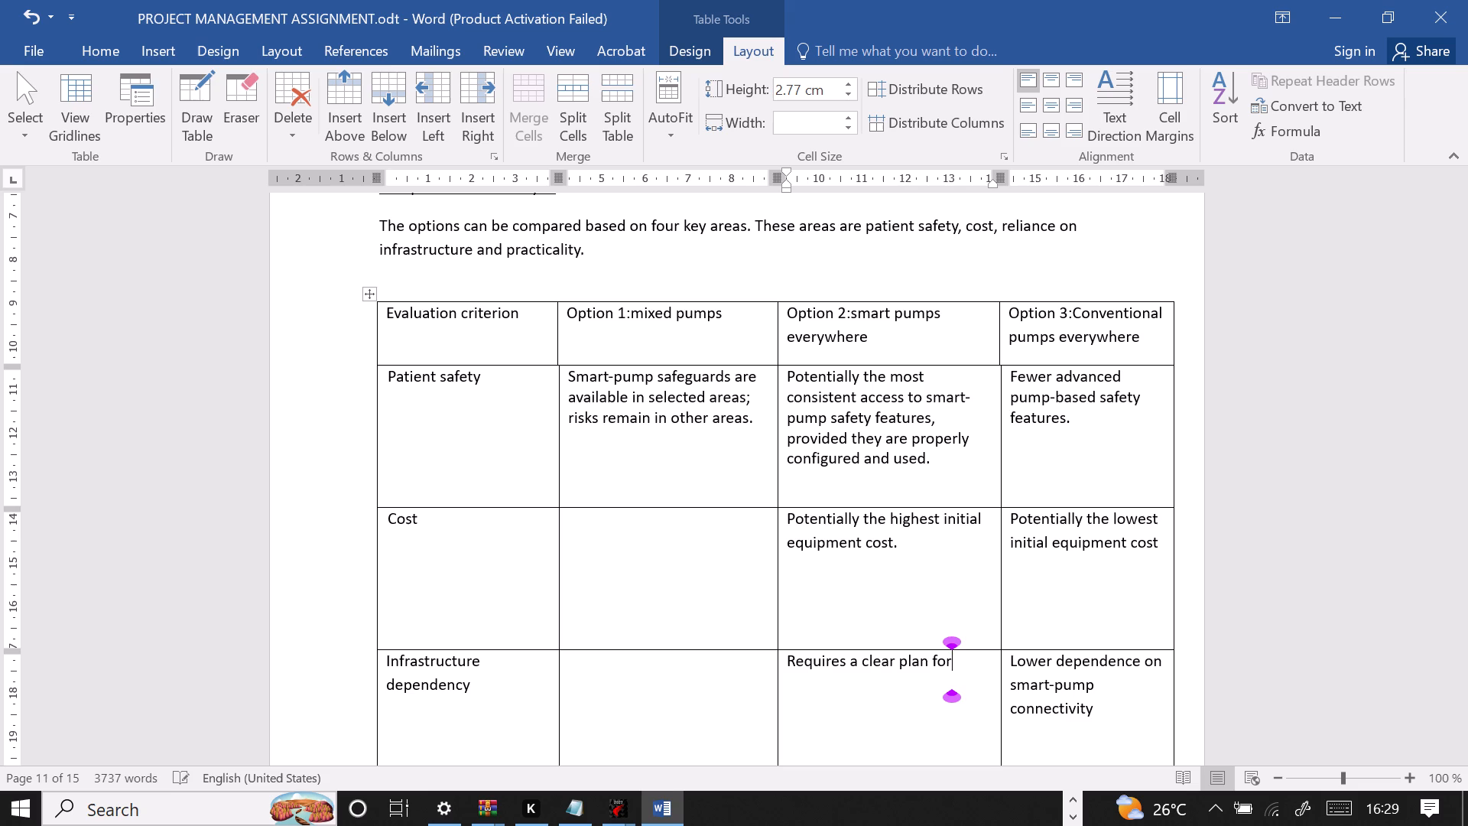
{"action": "key", "text": "space"}
Continue the Option 2 infrastructure dependency entry with "sale operation at sites".
{"action": "type", "text": "sale"}
{"action": "key", "text": "space"}
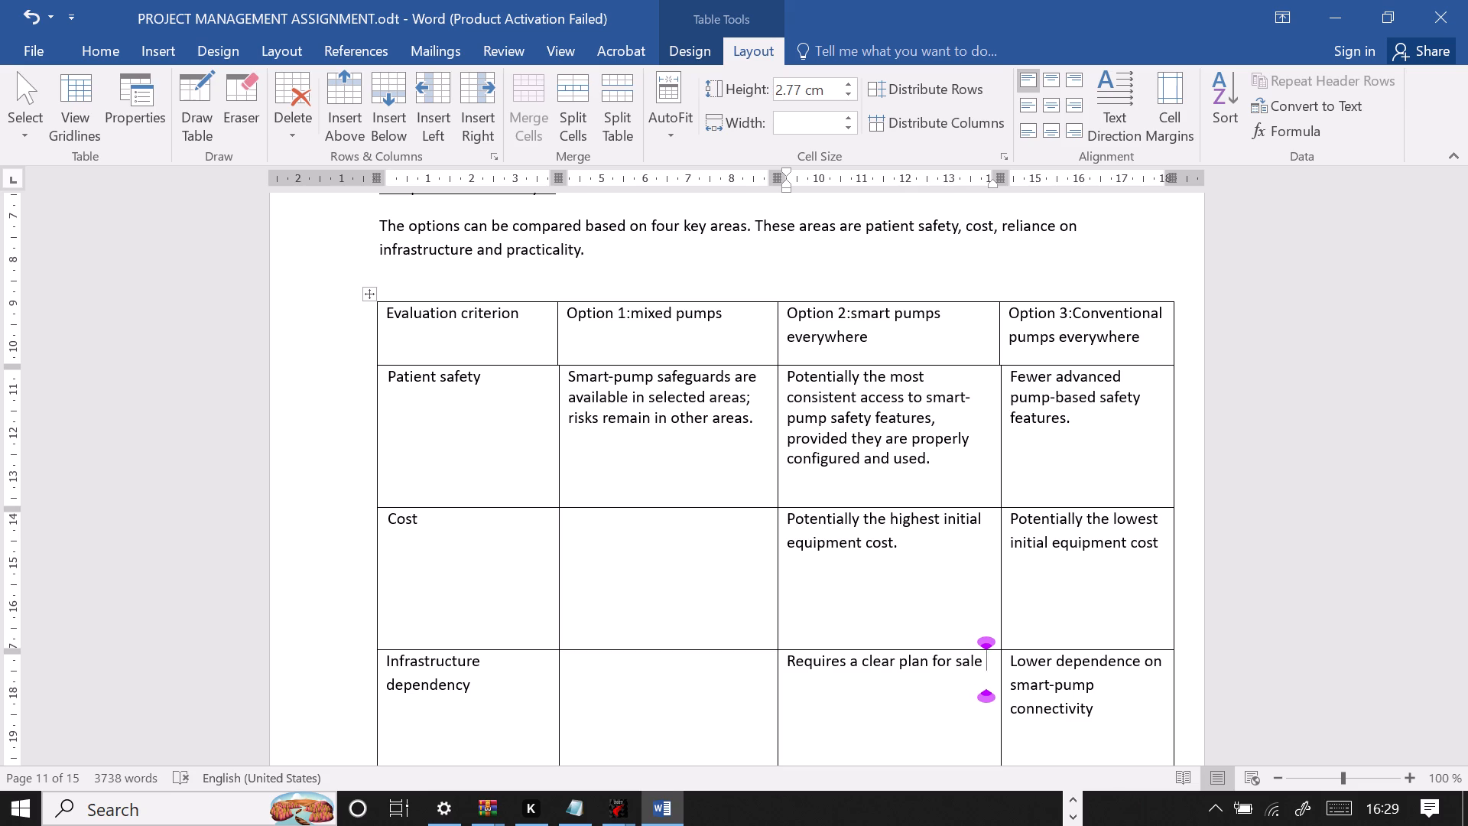
{"action": "type", "text": "operation"}
{"action": "key", "text": "space"}
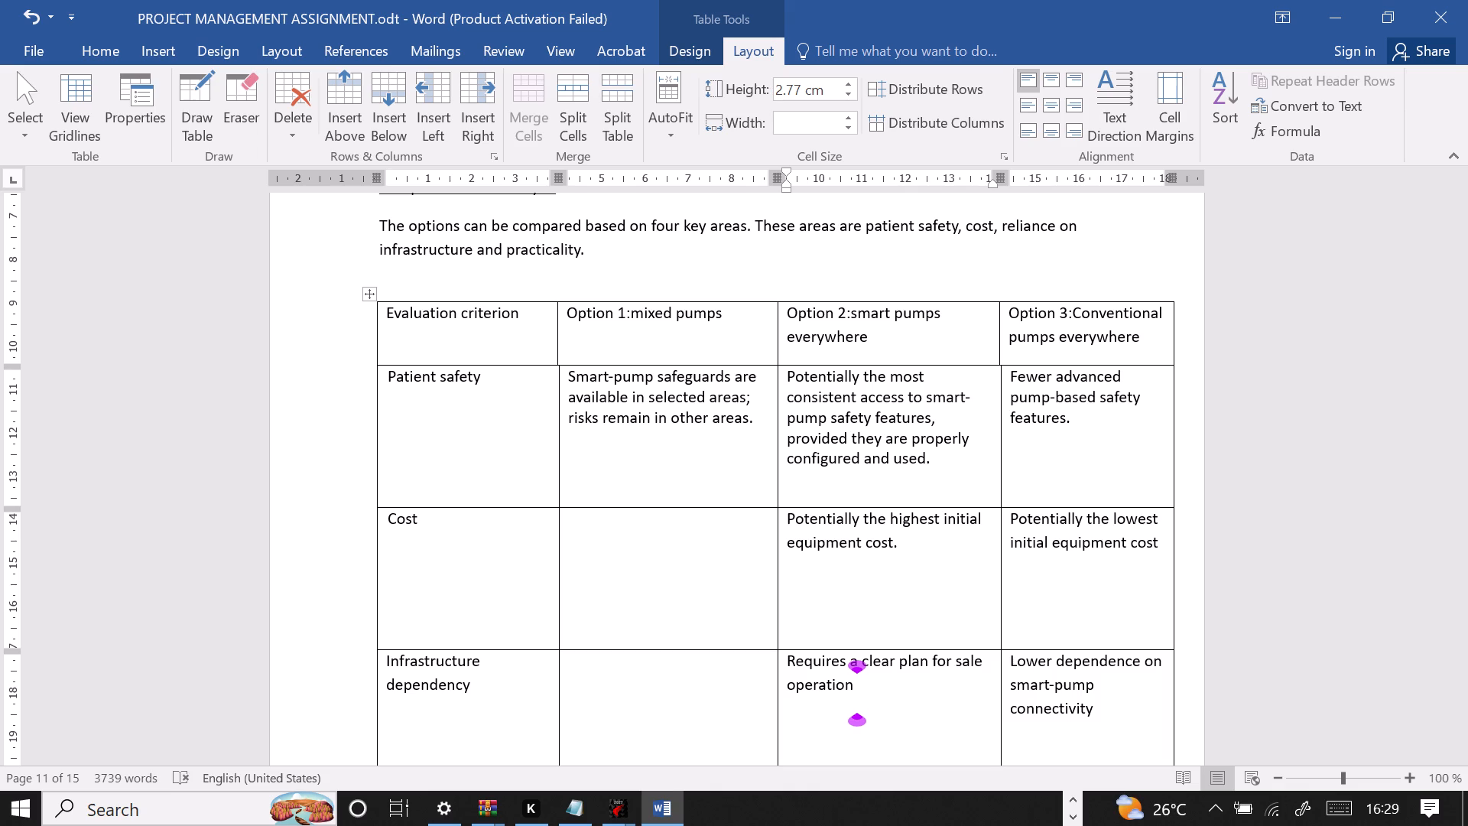
{"action": "type", "text": "ar"}
{"action": "key", "text": "BackSpace"}
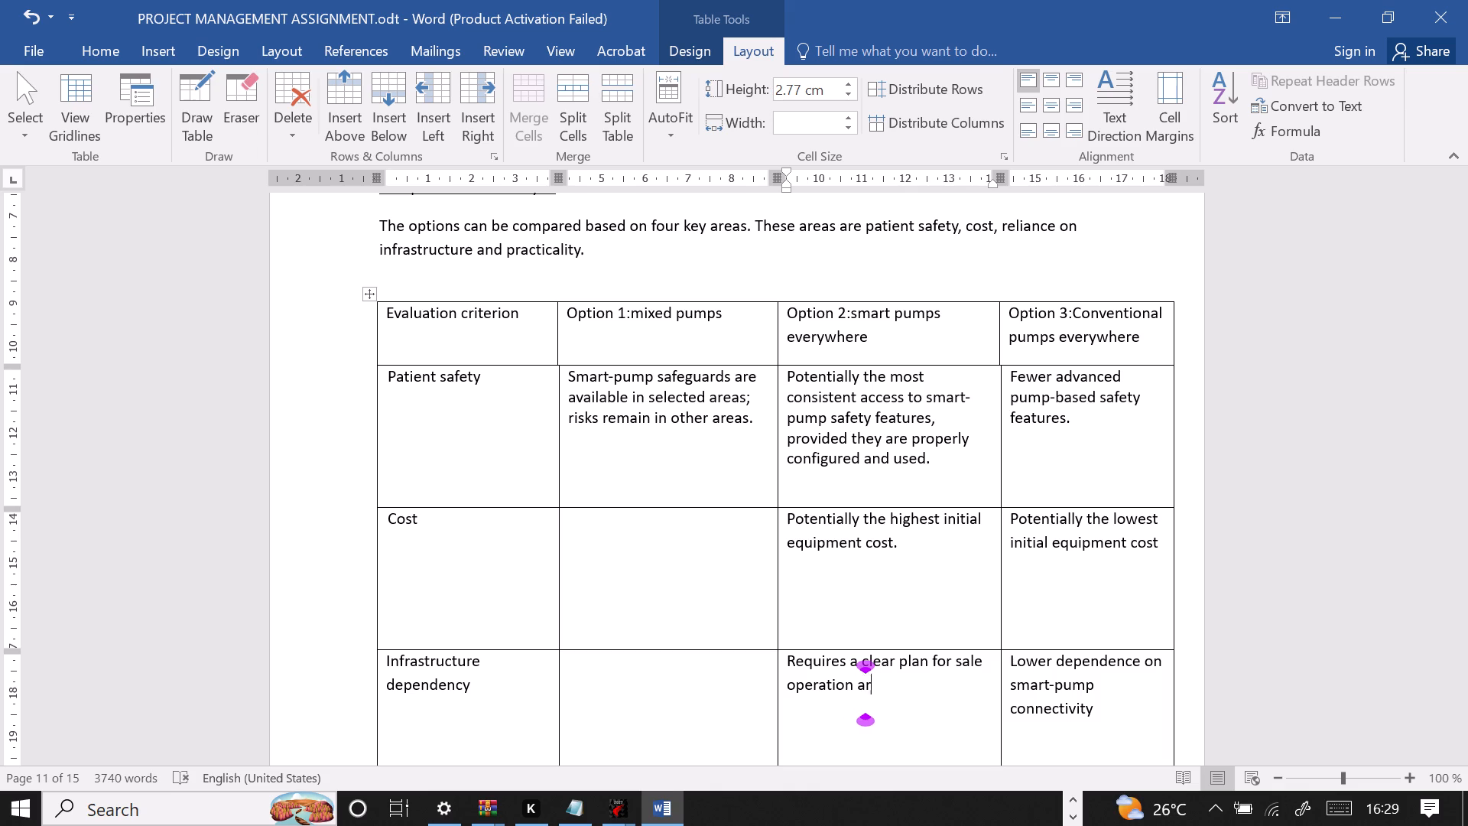
{"action": "type", "text": "t sites"}
{"action": "key", "text": "space"}
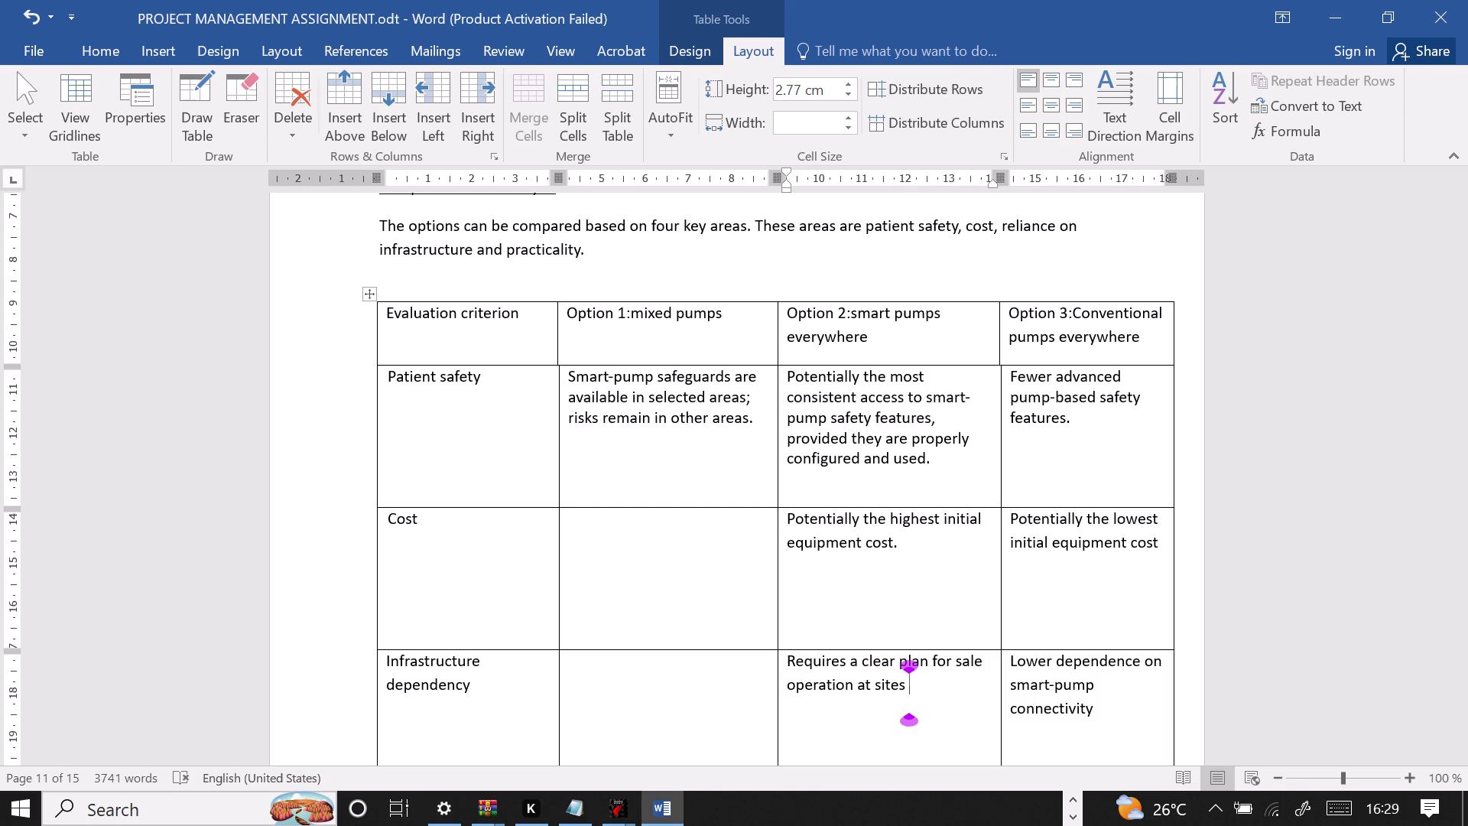
Complete the Option 2 infrastructure dependency entry with "without Wi-Fi.".
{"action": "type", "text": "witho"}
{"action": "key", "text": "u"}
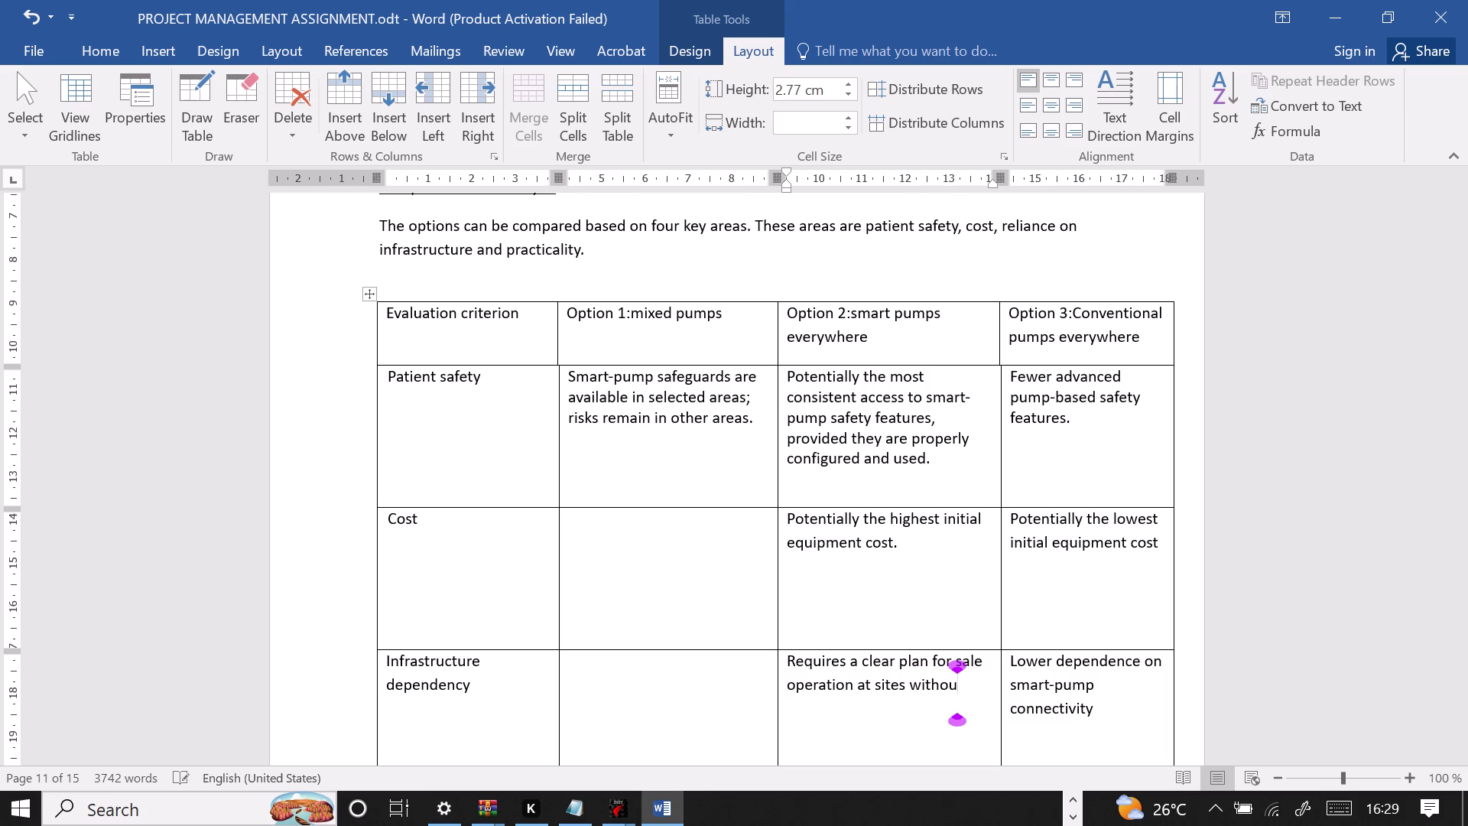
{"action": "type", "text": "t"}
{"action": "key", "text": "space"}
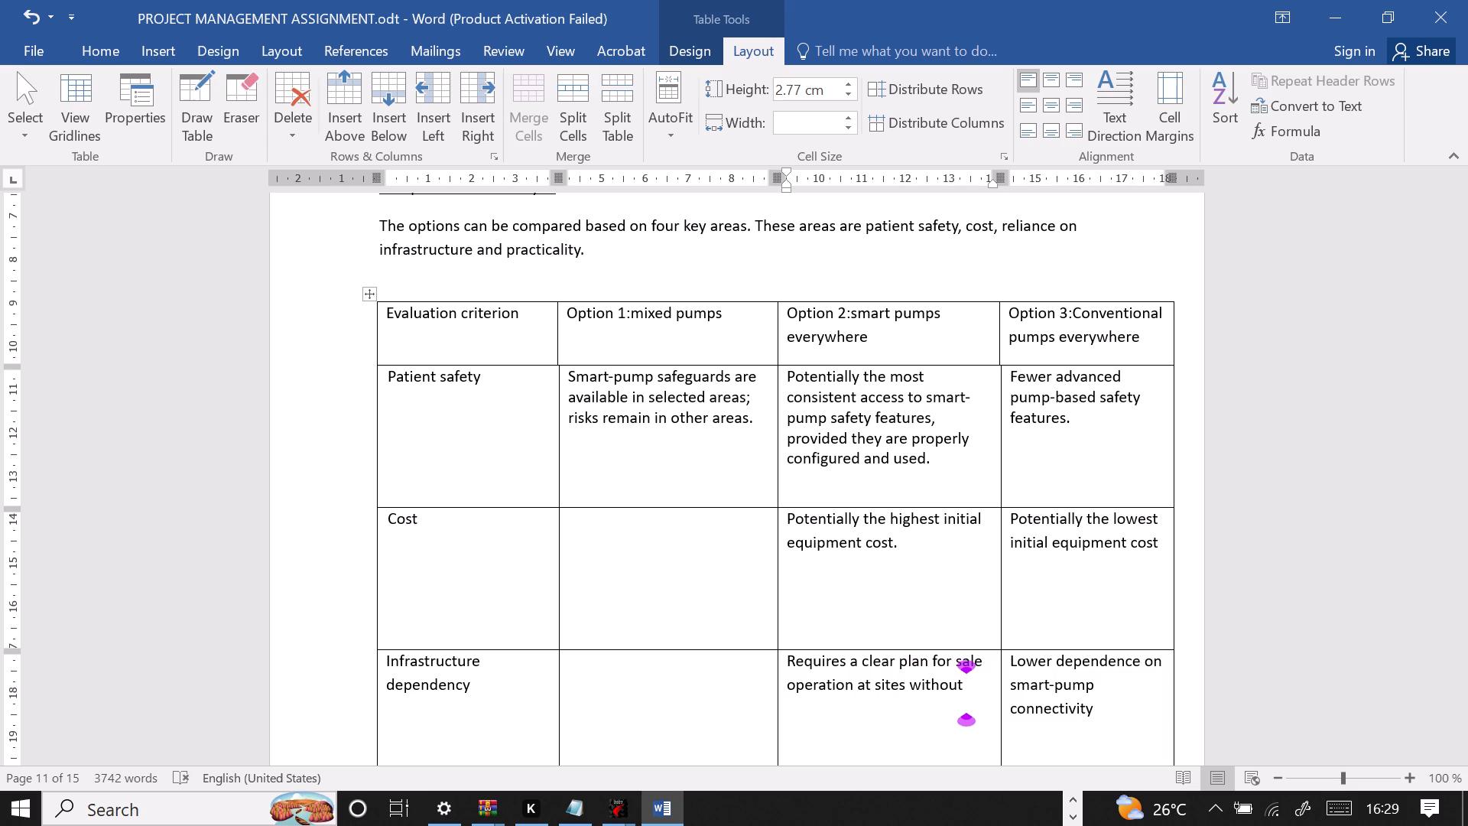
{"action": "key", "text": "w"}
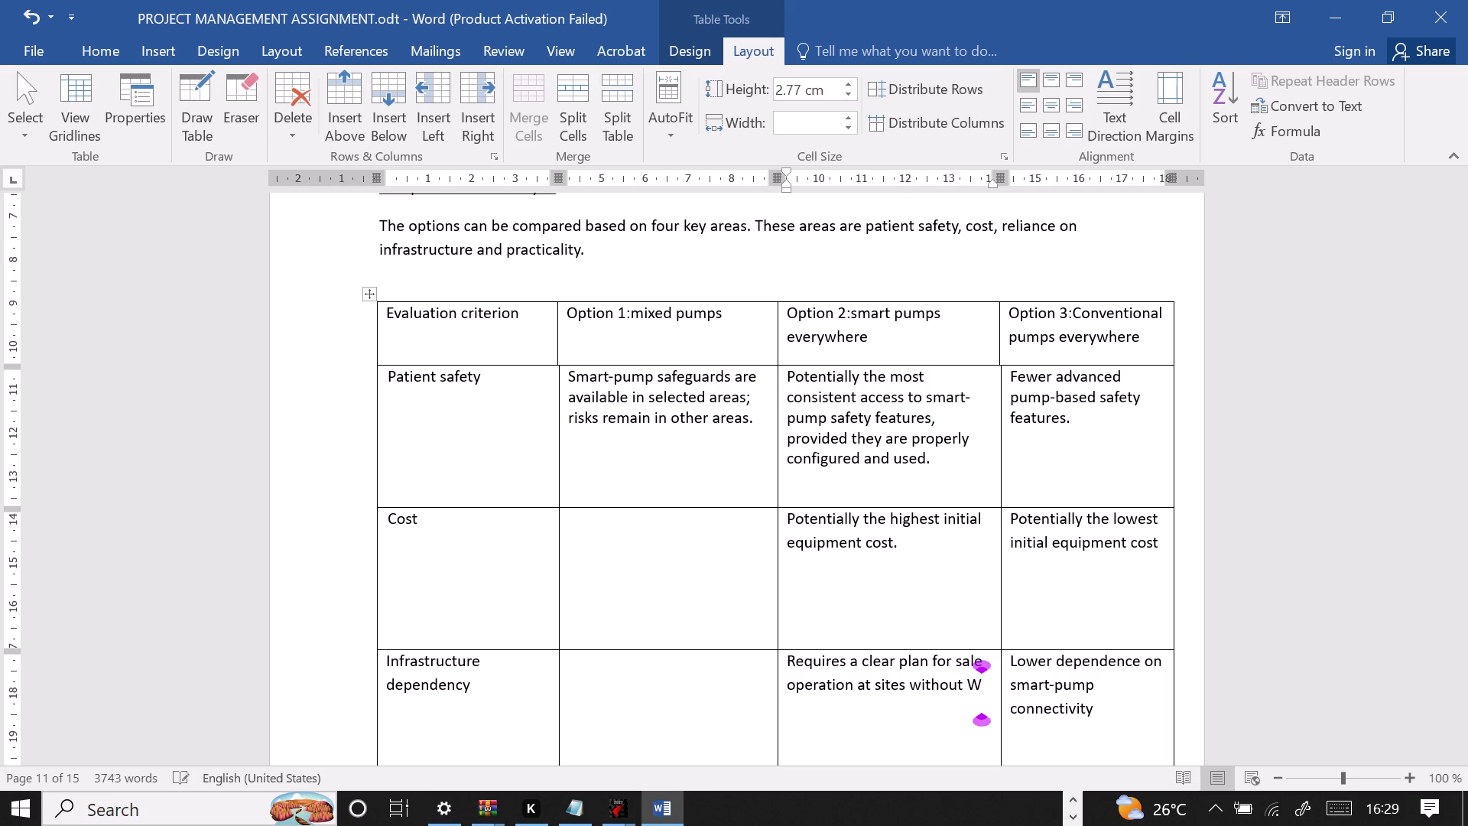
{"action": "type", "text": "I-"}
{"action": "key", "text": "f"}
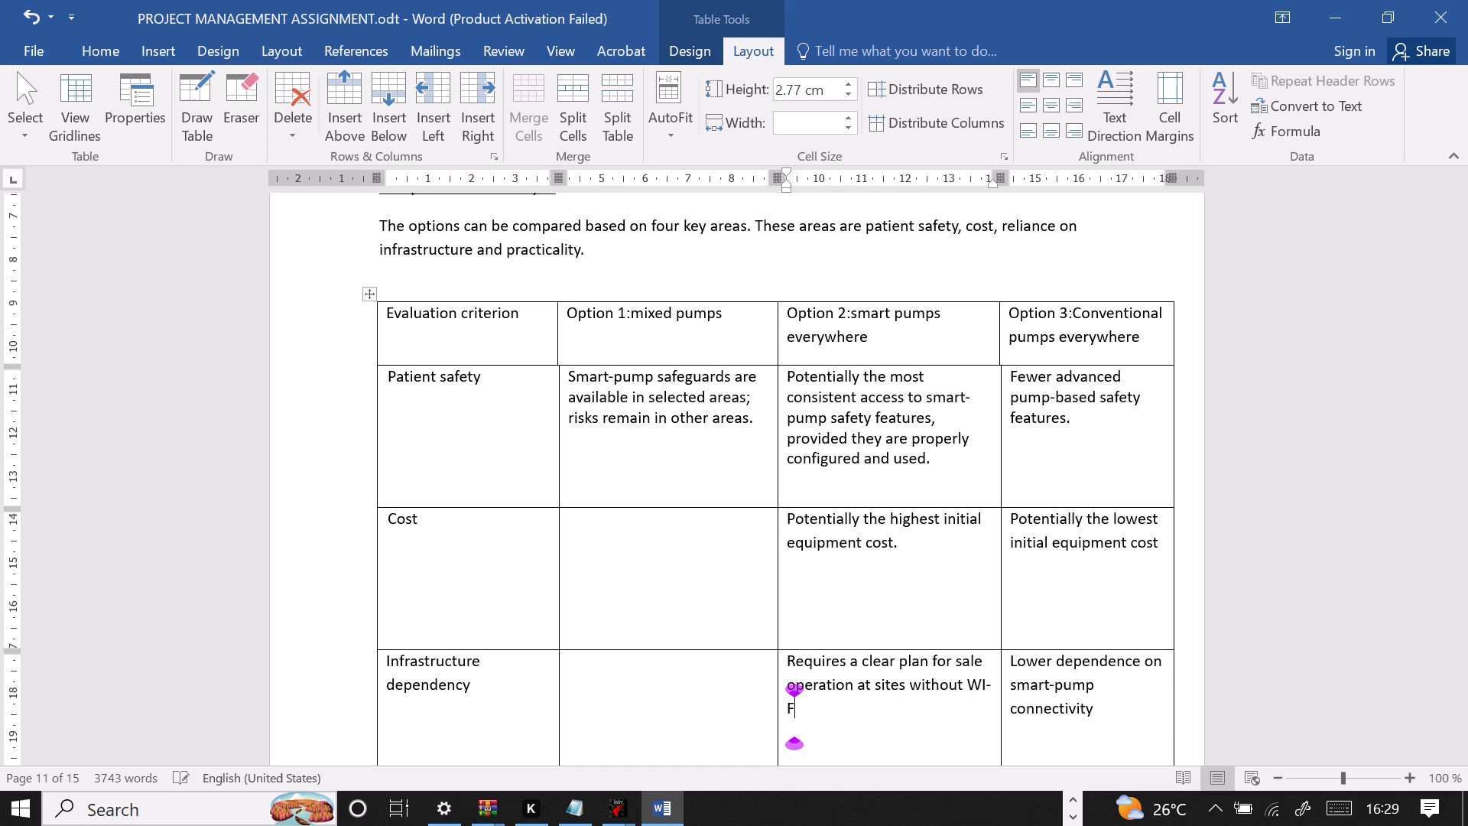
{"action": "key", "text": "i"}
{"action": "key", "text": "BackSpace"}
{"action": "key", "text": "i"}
{"action": "left_click", "coordinate": [986, 685]}
{"action": "key", "text": "BackSpace"}
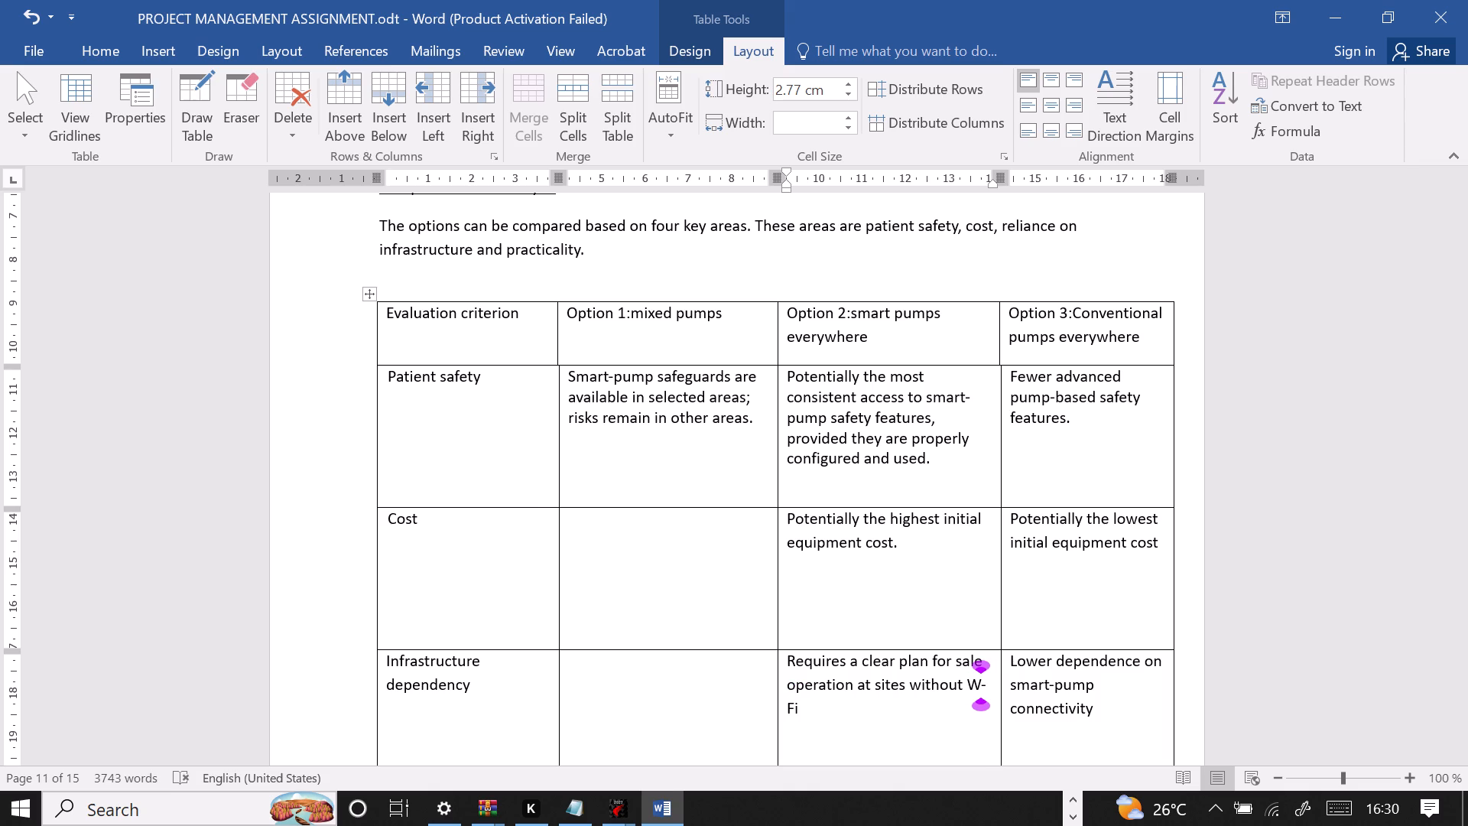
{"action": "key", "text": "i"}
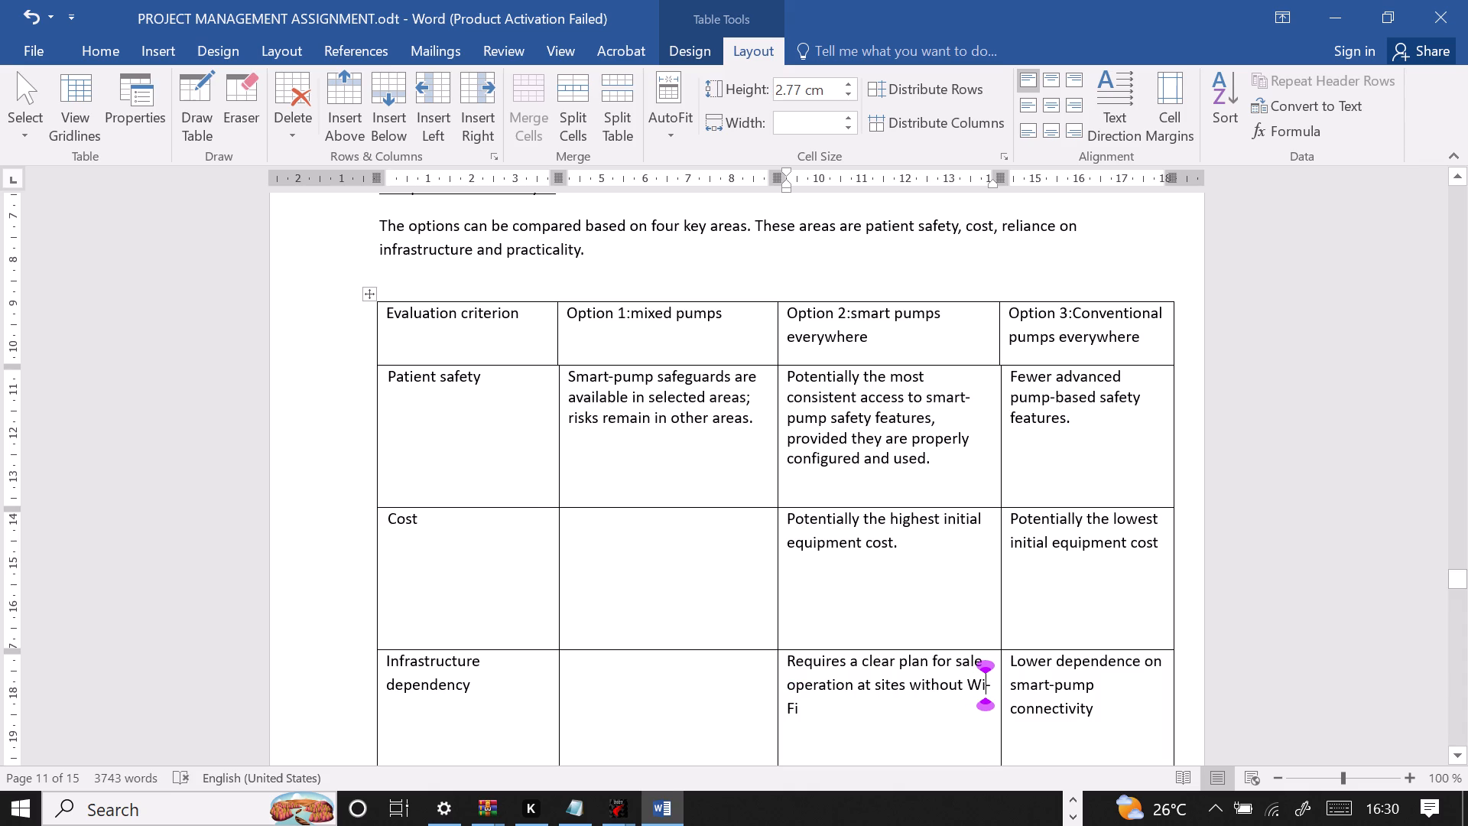
{"action": "left_click", "coordinate": [869, 710]}
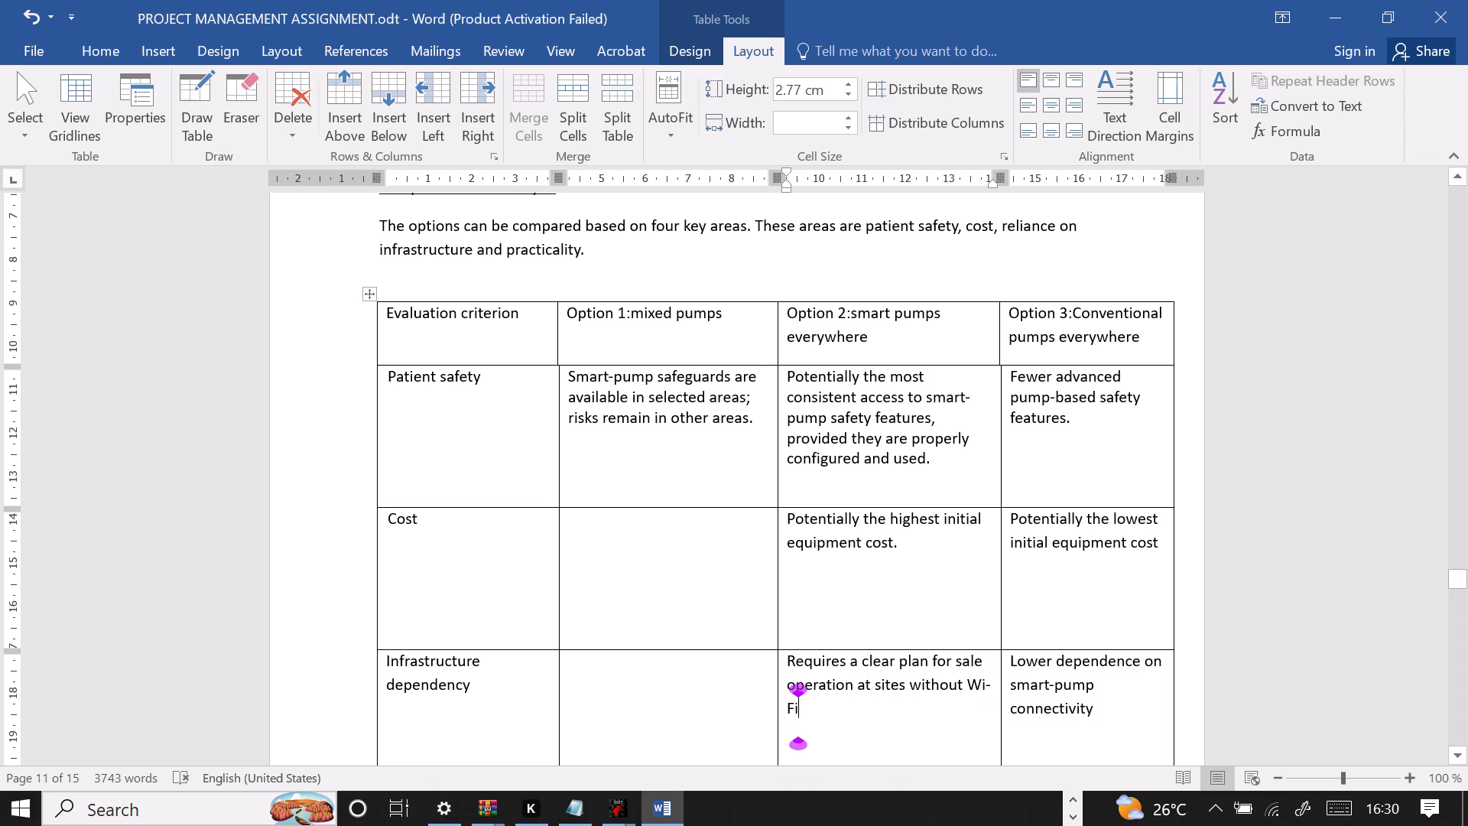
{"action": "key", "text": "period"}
Remove an extra blank line from the empty Option 1 cell in the "Cost" row.
{"action": "left_click", "coordinate": [700, 538]}
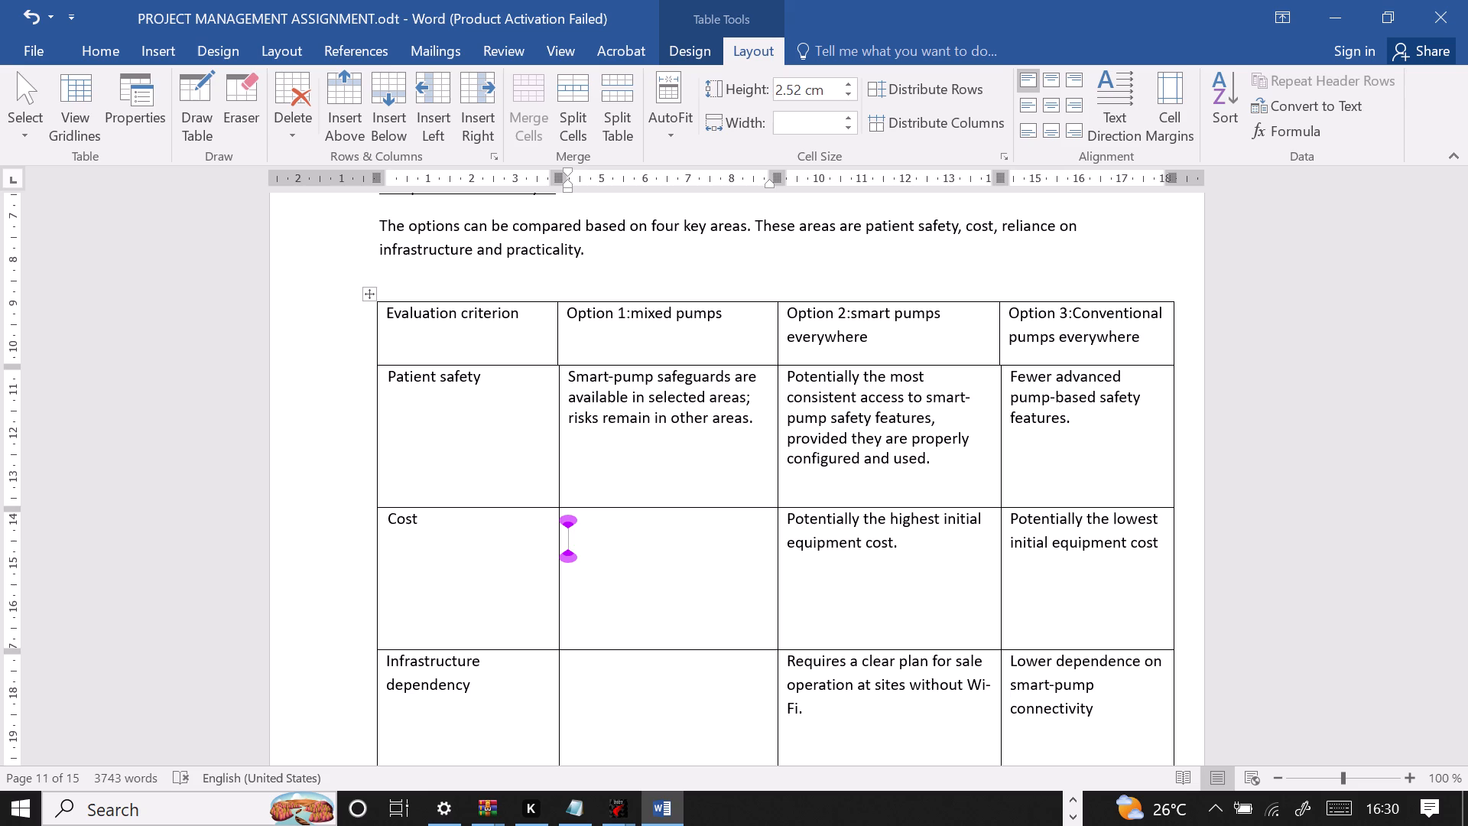
{"action": "key", "text": "BackSpace"}
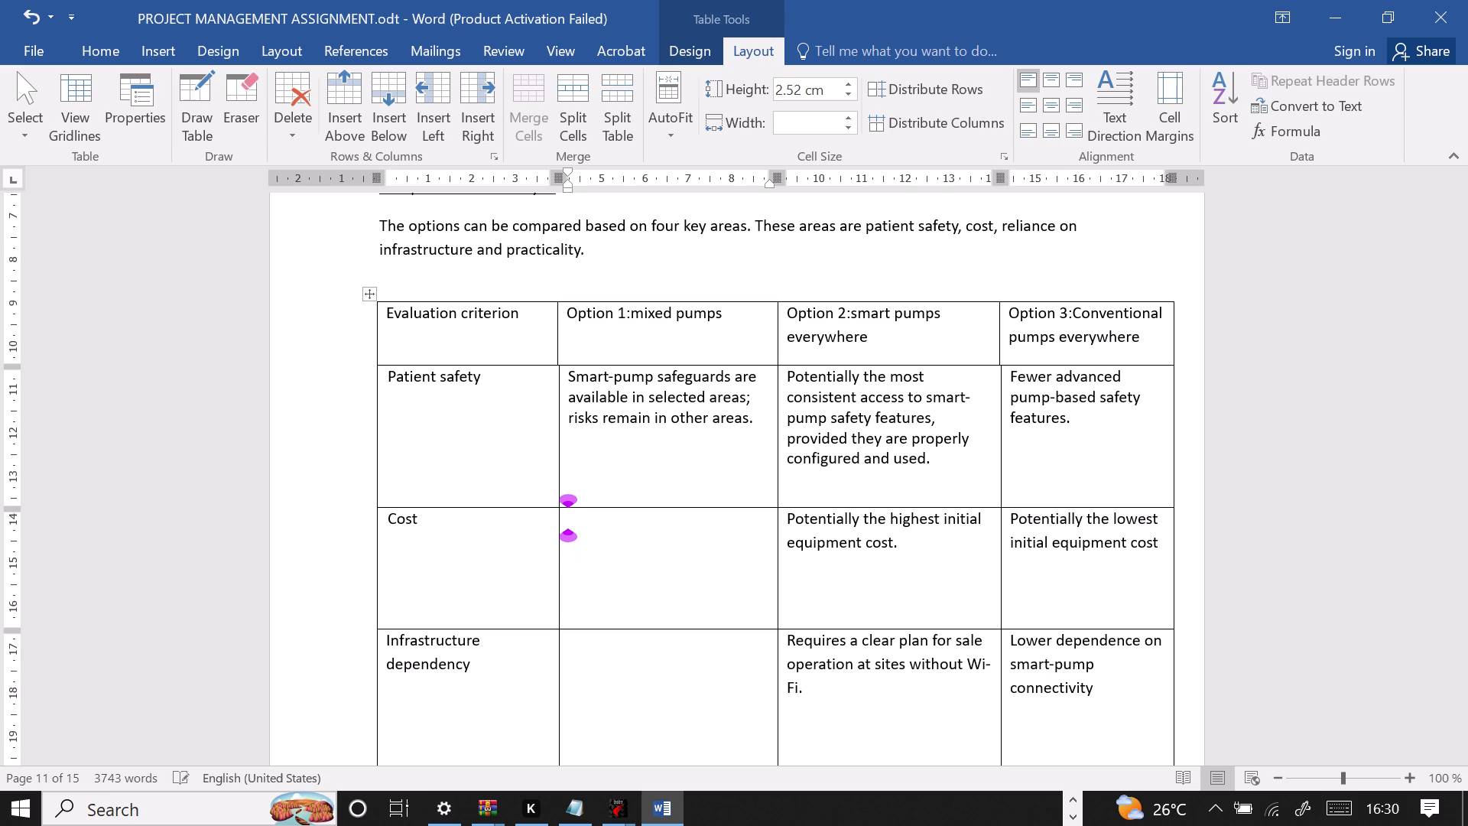
Begin the Option 1 entry in the "Cost" row with "Potentially moderate,depending on".
{"action": "key", "text": "o"}
{"action": "key", "text": "BackSpace"}
{"action": "type", "text": "otentially"}
{"action": "key", "text": "space"}
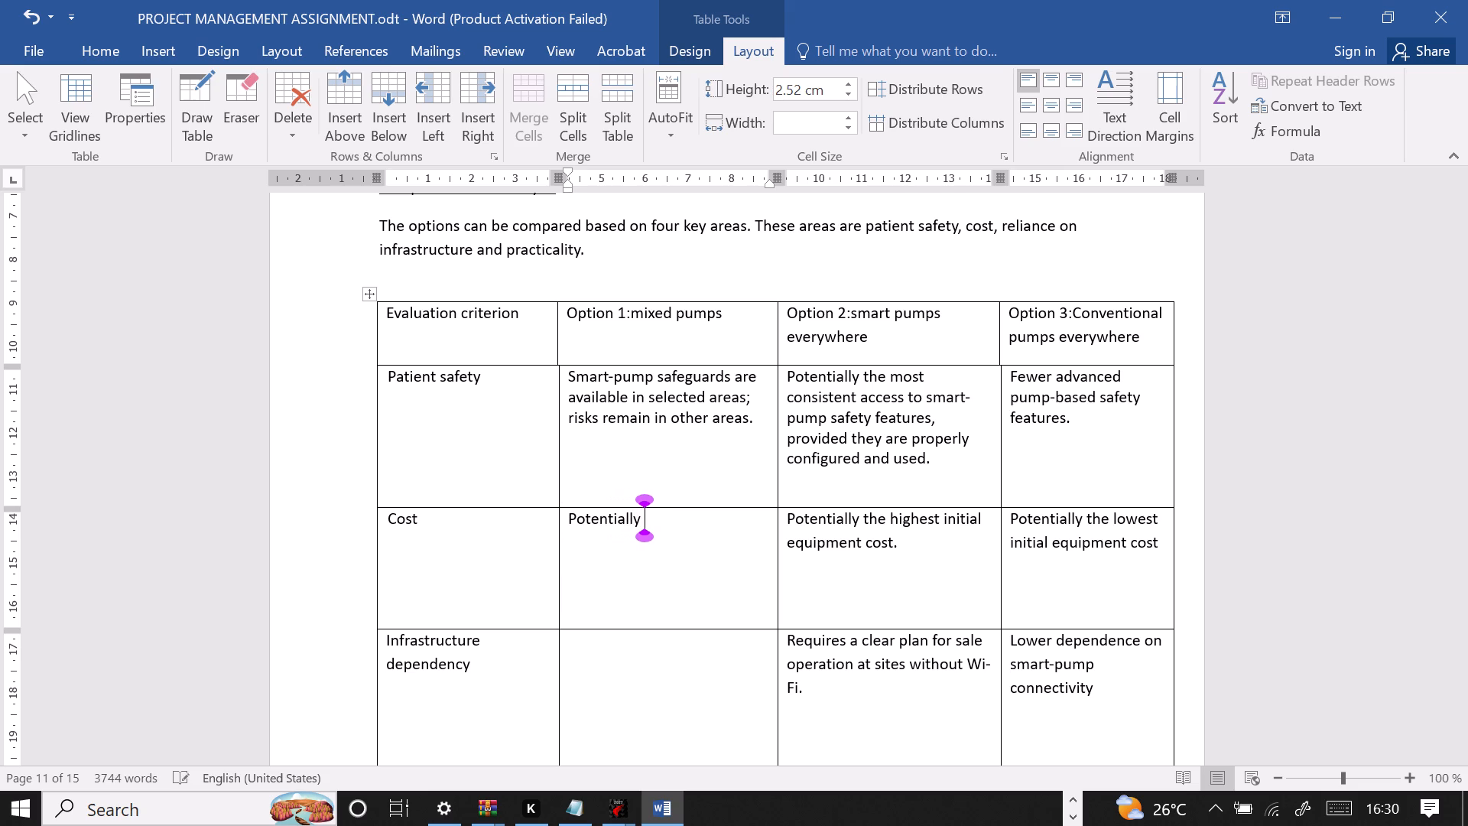
{"action": "type", "text": "mod"}
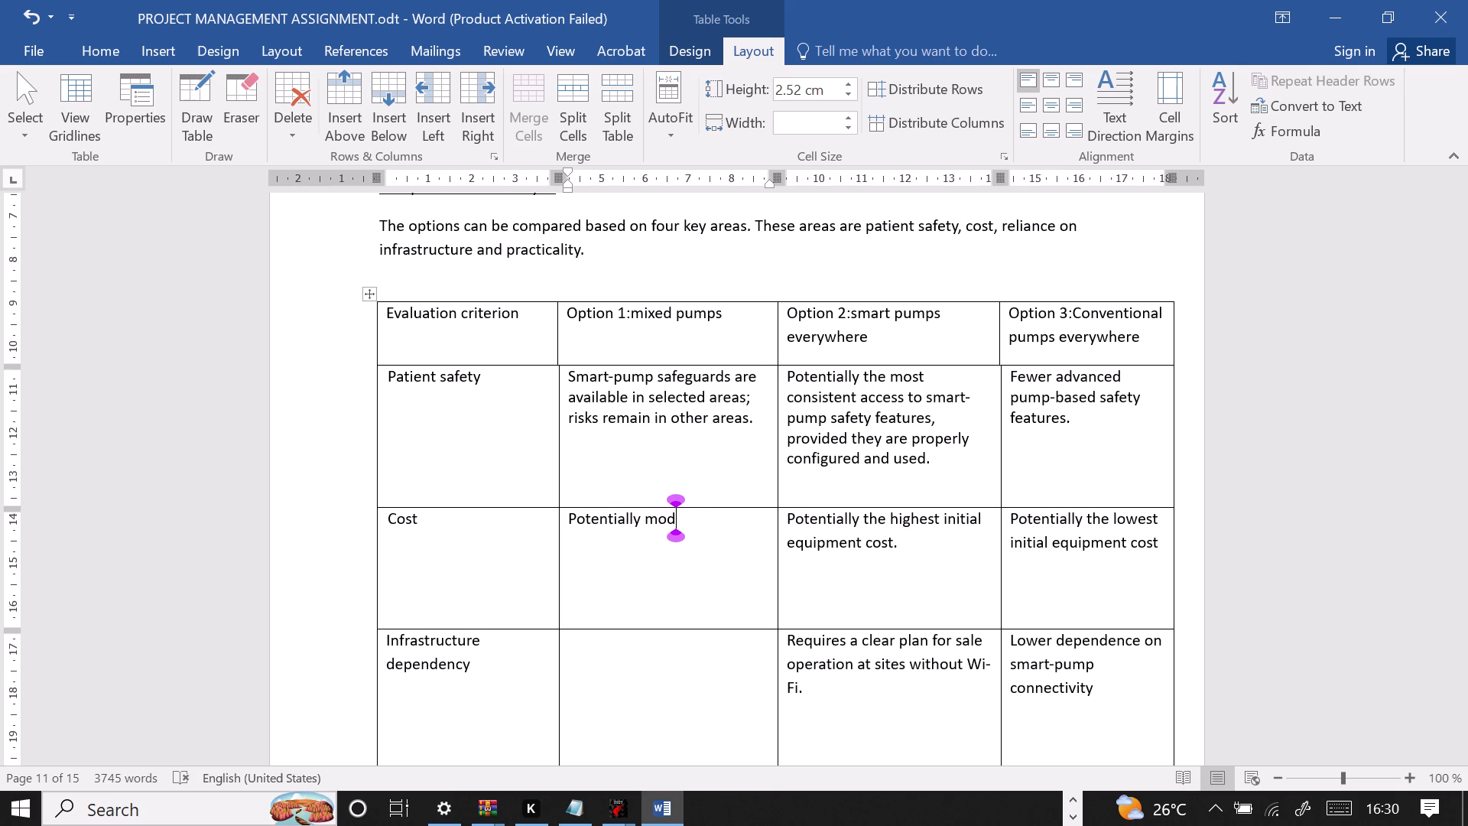
{"action": "type", "text": "erate"}
{"action": "key", "text": "space"}
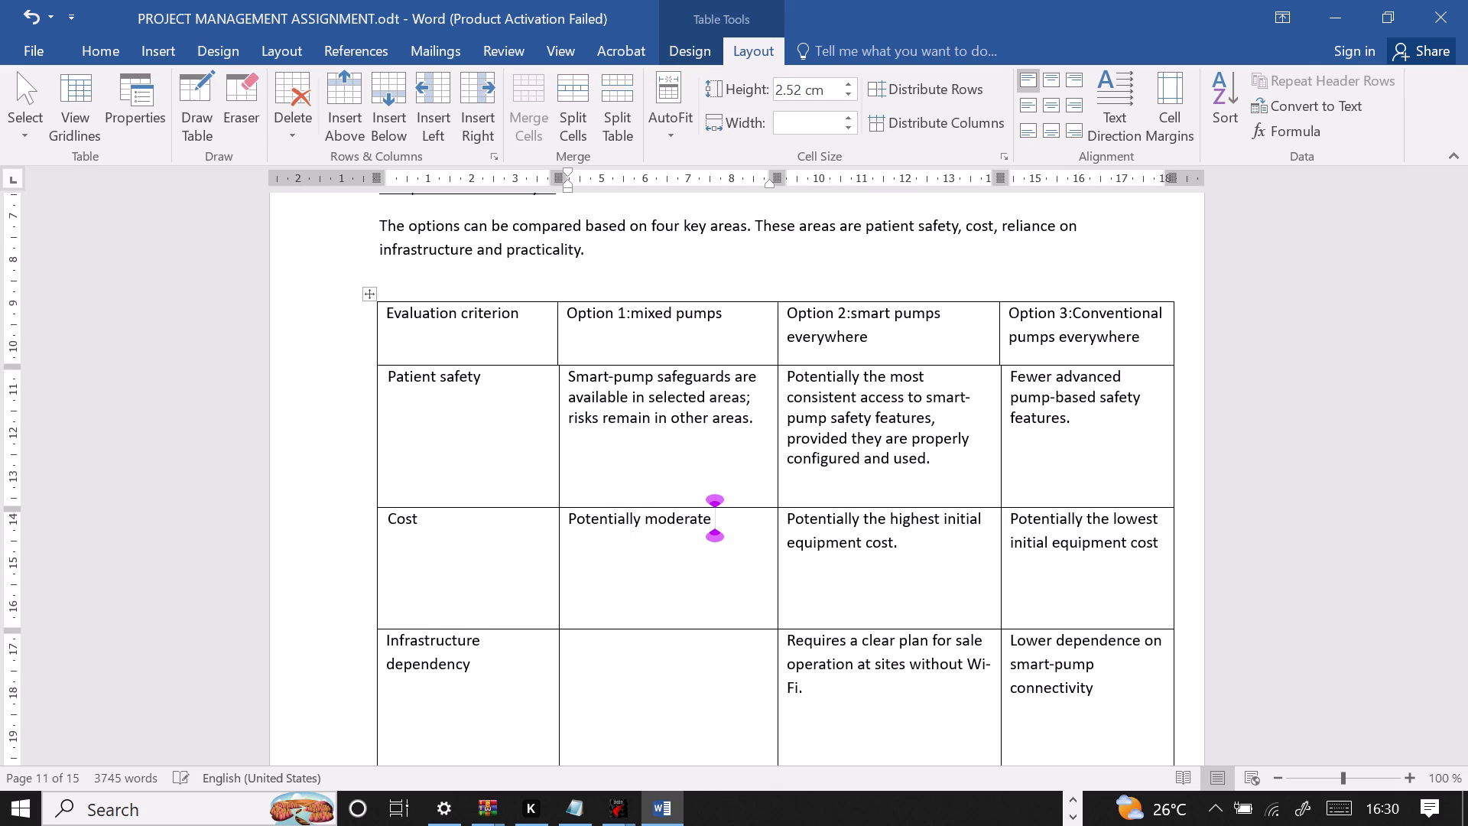
{"action": "key", "text": "comma"}
{"action": "key", "text": "BackSpace"}
{"action": "key", "text": "BackSpace"}
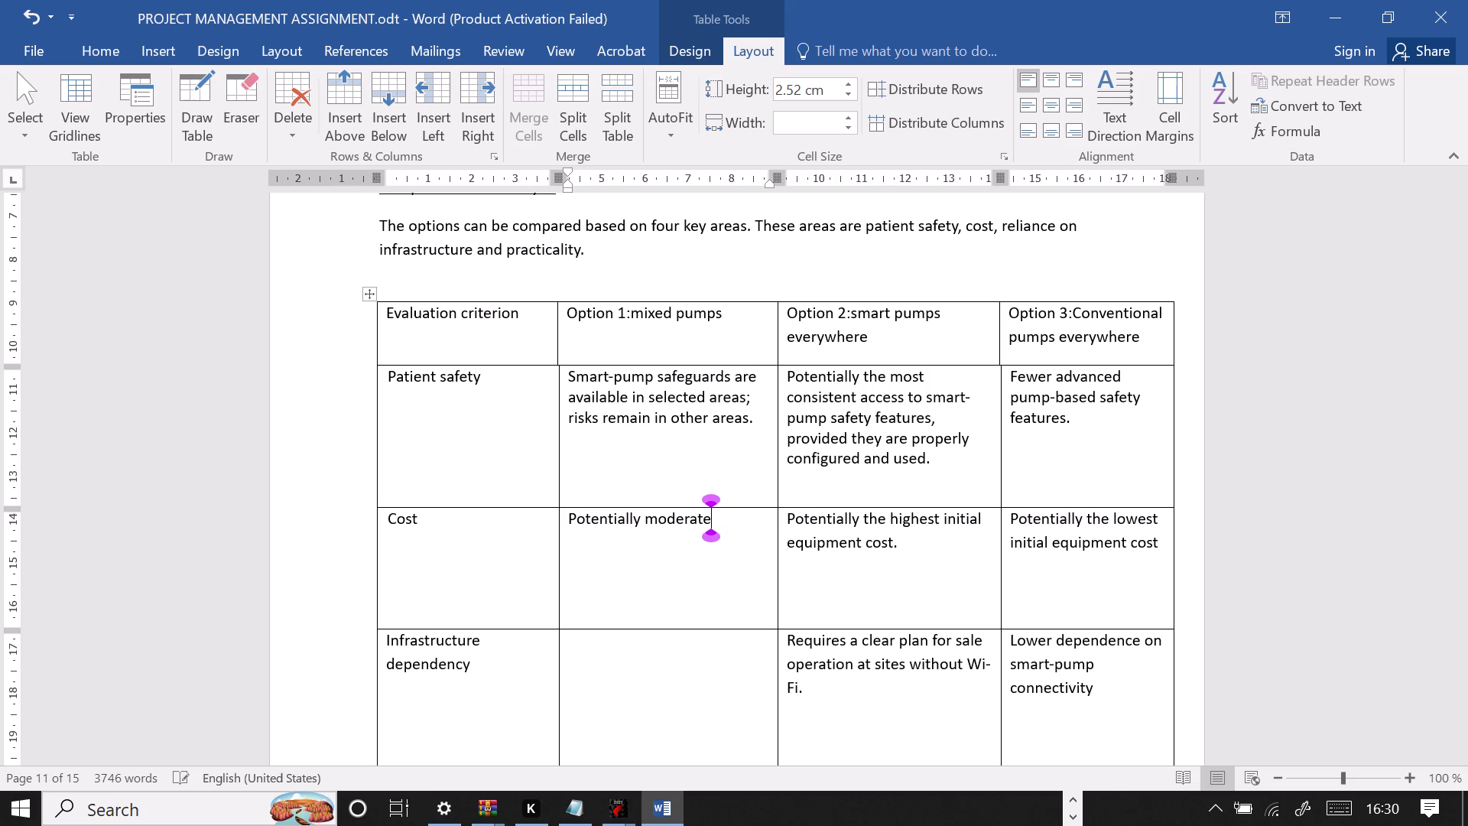
{"action": "key", "text": "comma"}
{"action": "type", "text": "depen"}
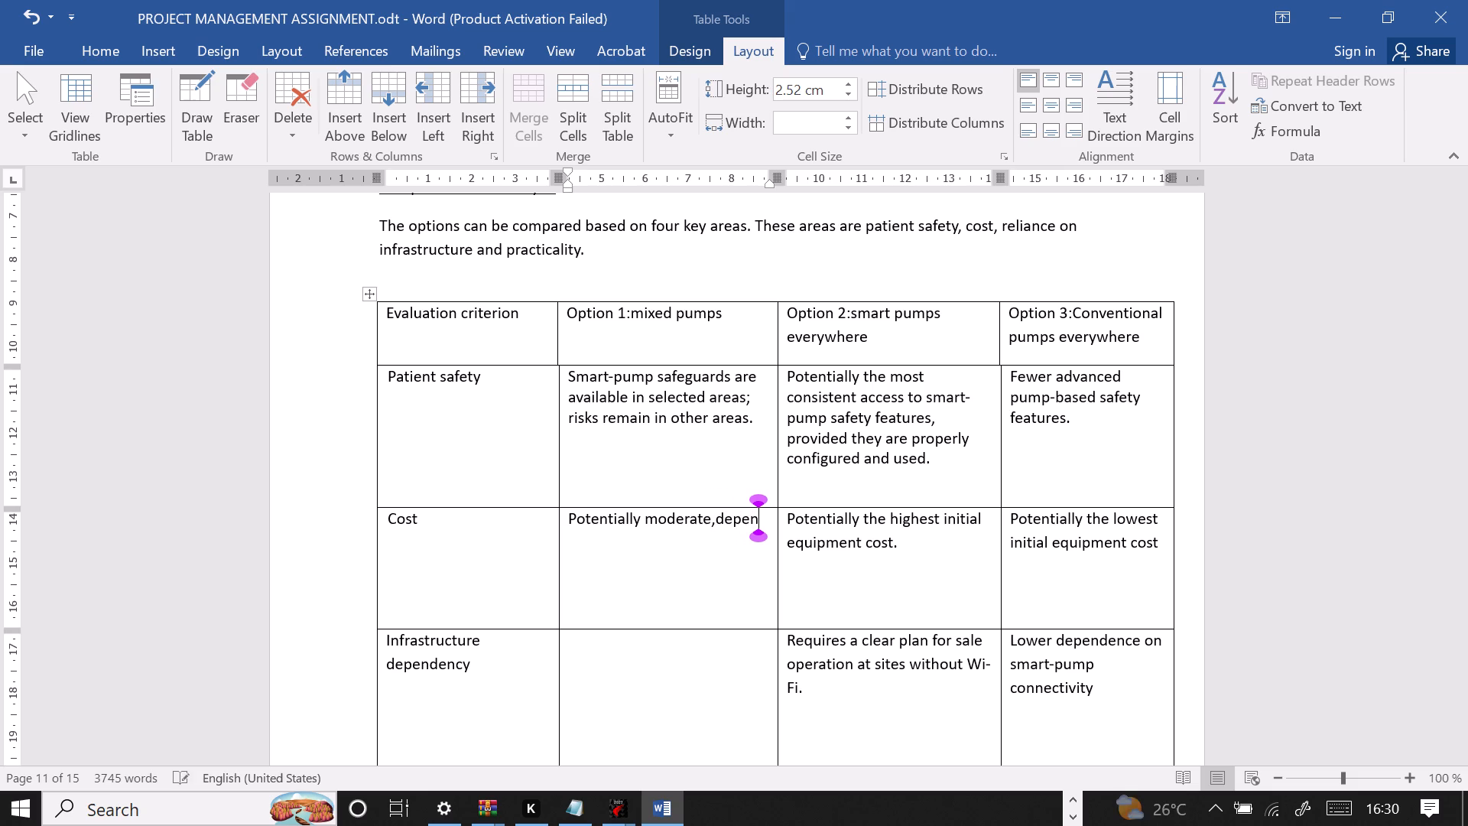
{"action": "key", "text": "d"}
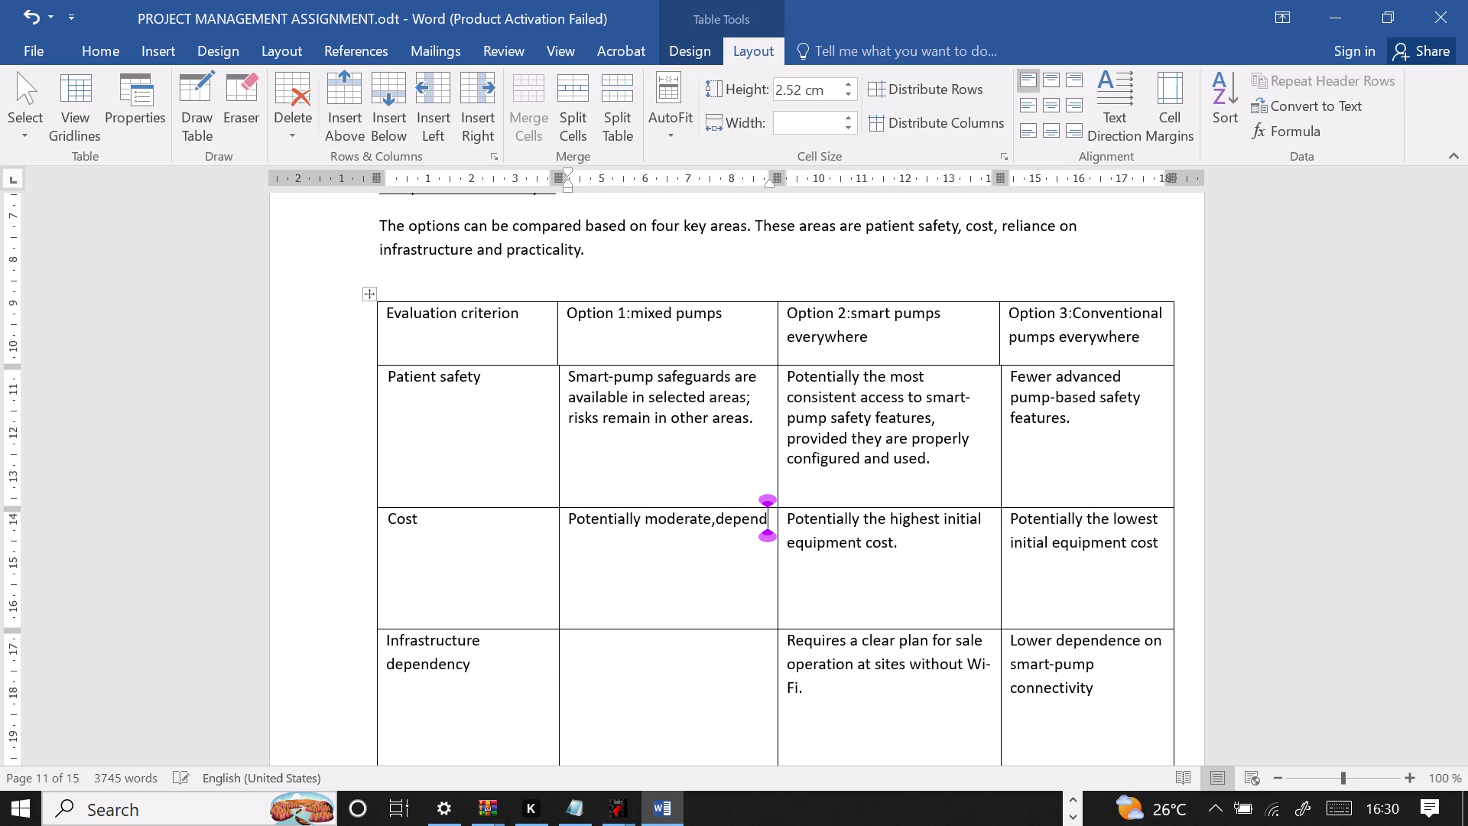
{"action": "type", "text": "ing"}
{"action": "key", "text": "space"}
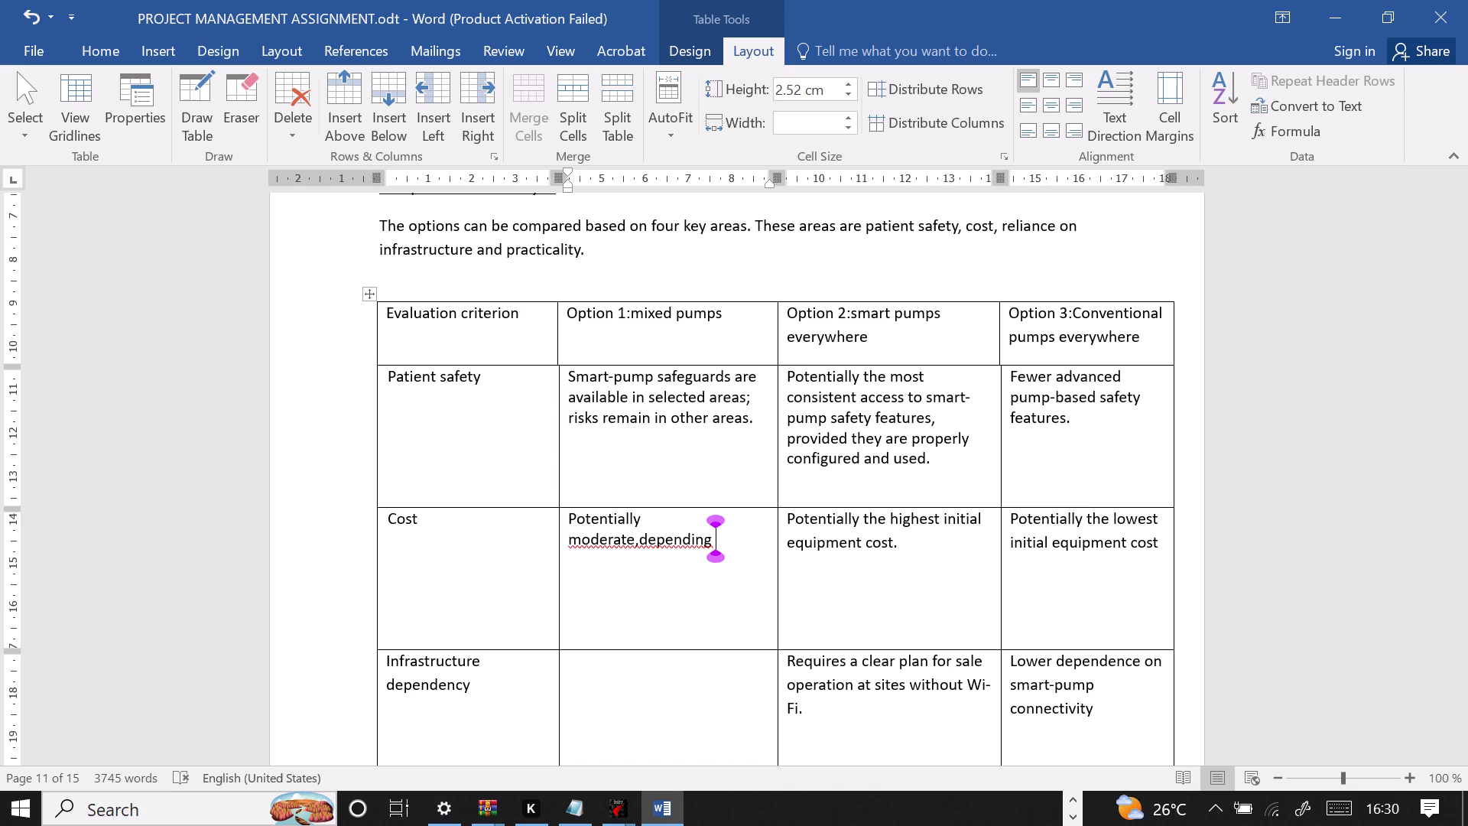
{"action": "type", "text": "on"}
{"action": "key", "text": "space"}
Complete the Option 1 cost entry with "the number of smart pumps required.".
{"action": "type", "text": "the number"}
{"action": "key", "text": "space"}
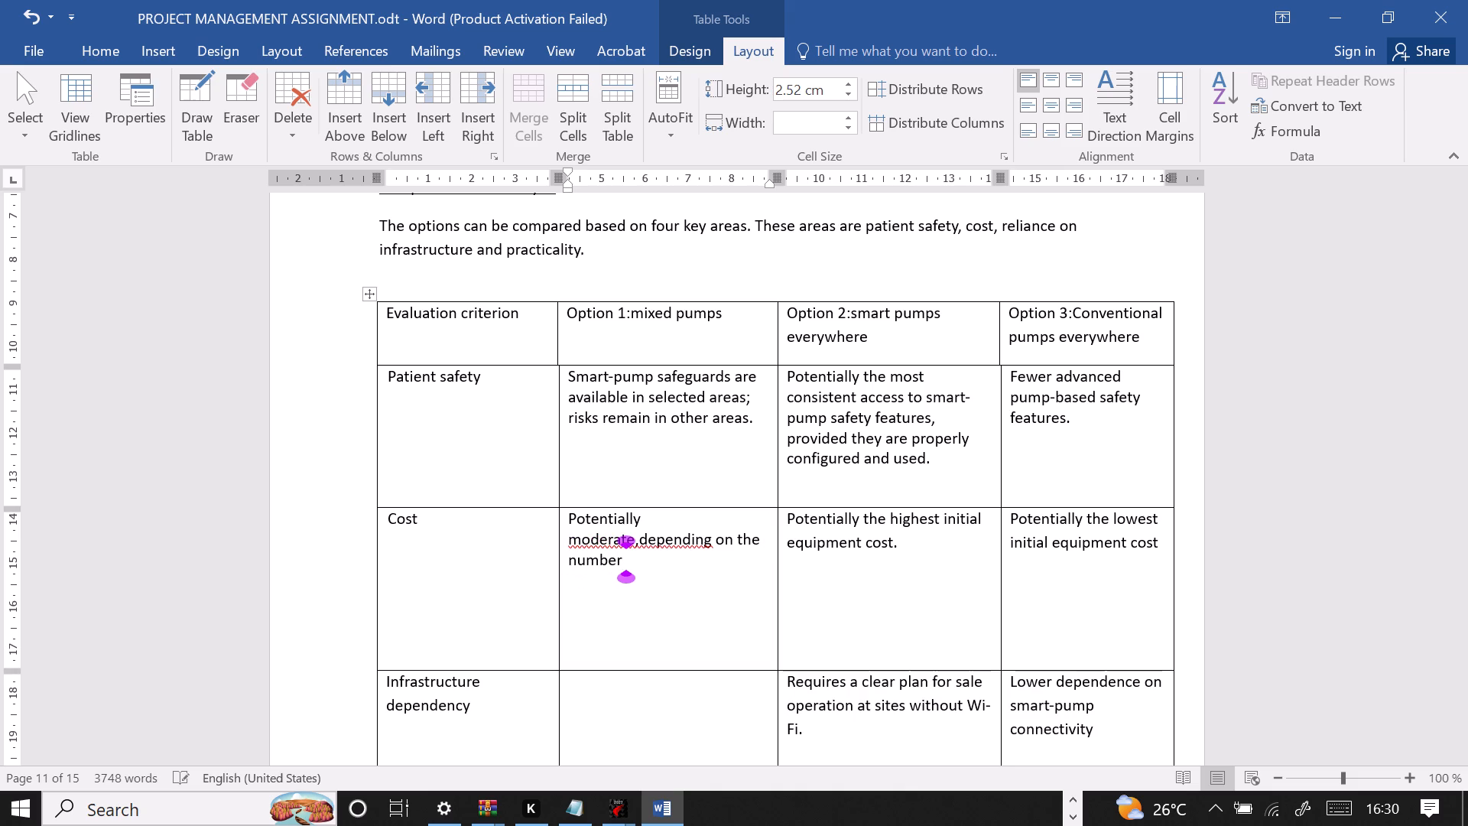
{"action": "type", "text": "of"}
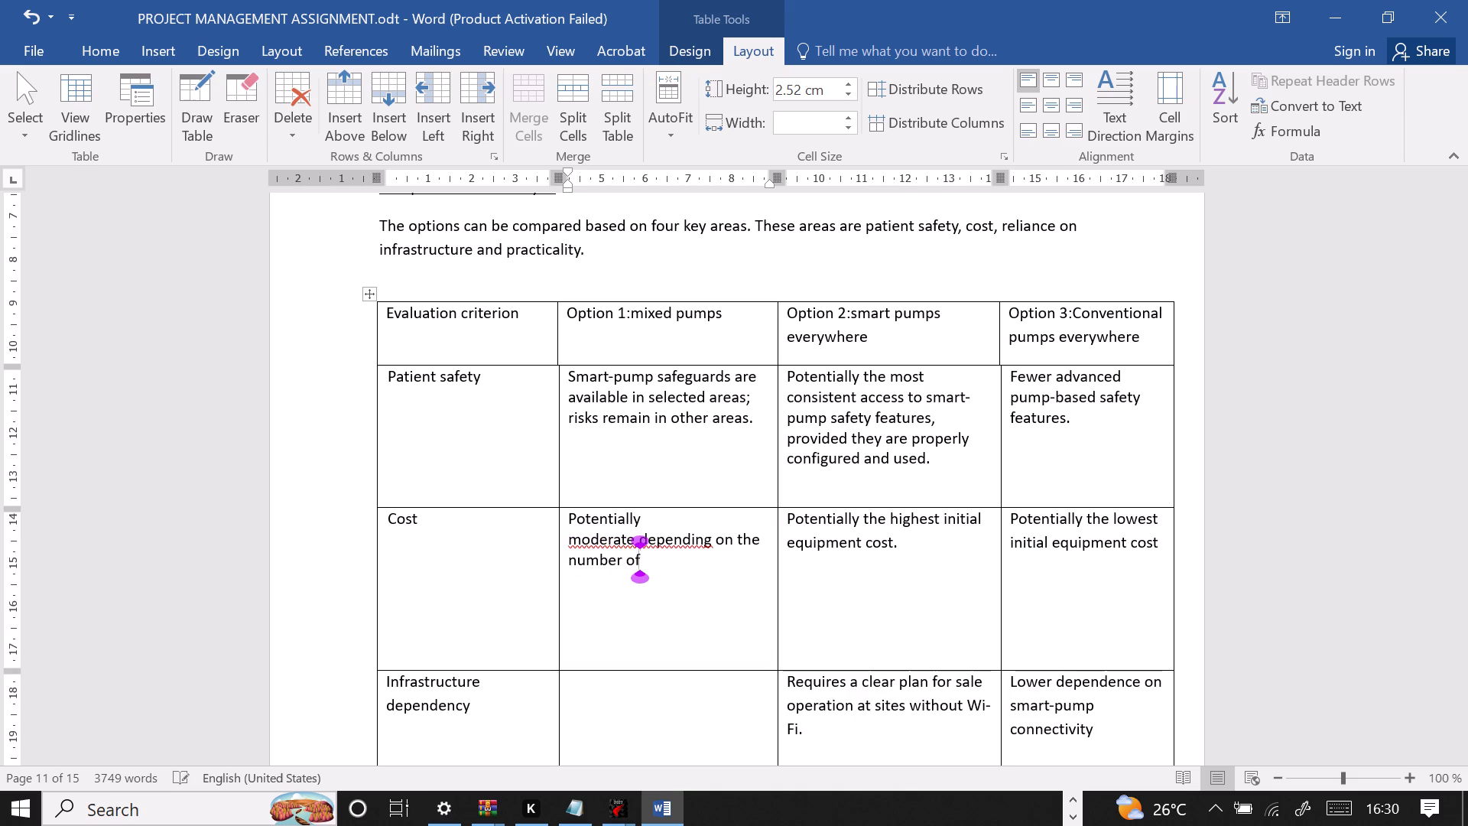
{"action": "key", "text": "space"}
{"action": "type", "text": "smart"}
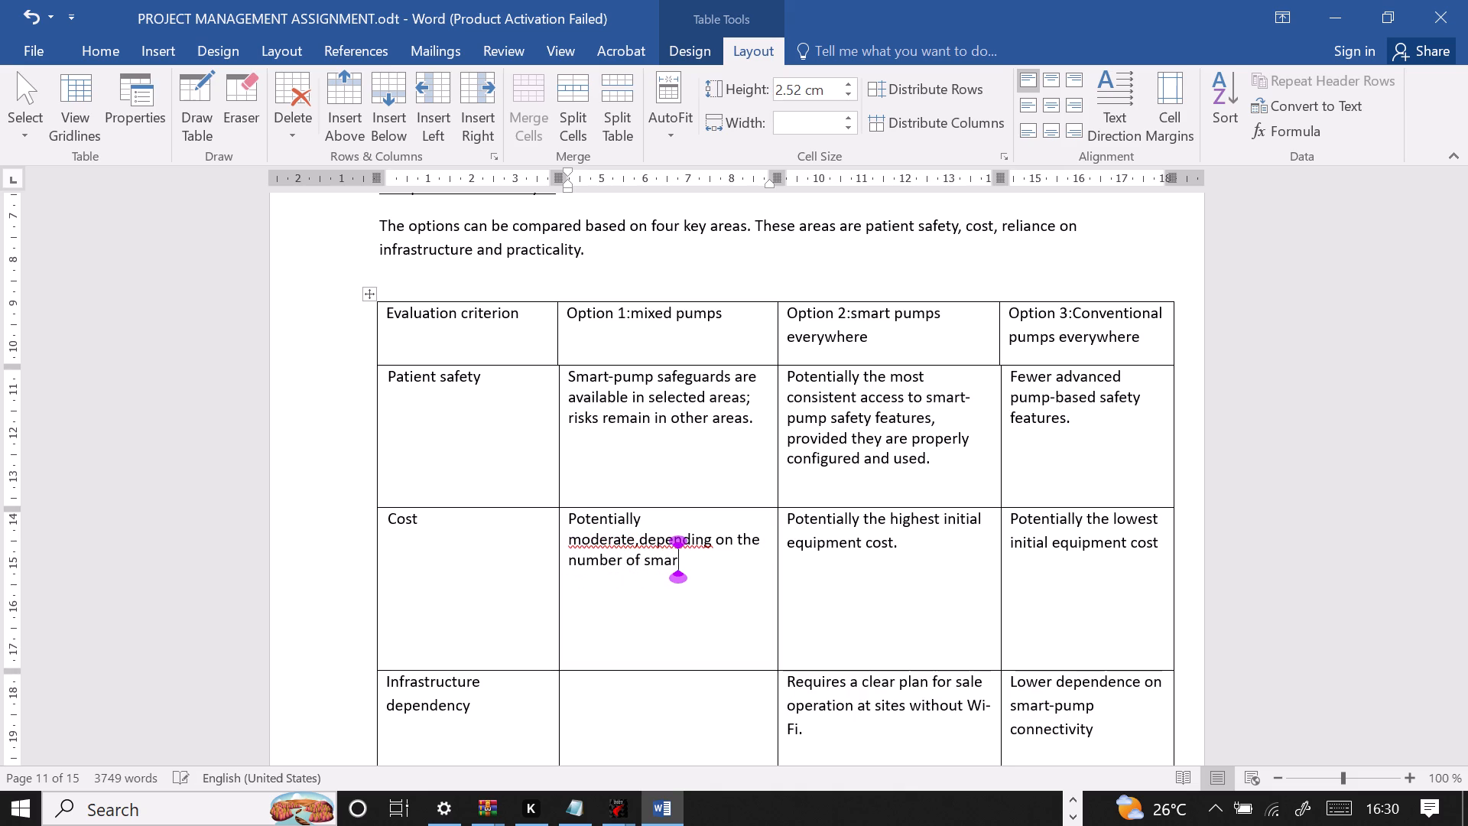
{"action": "key", "text": "space"}
{"action": "type", "text": "pu"}
{"action": "type", "text": "mps"}
{"action": "key", "text": "space"}
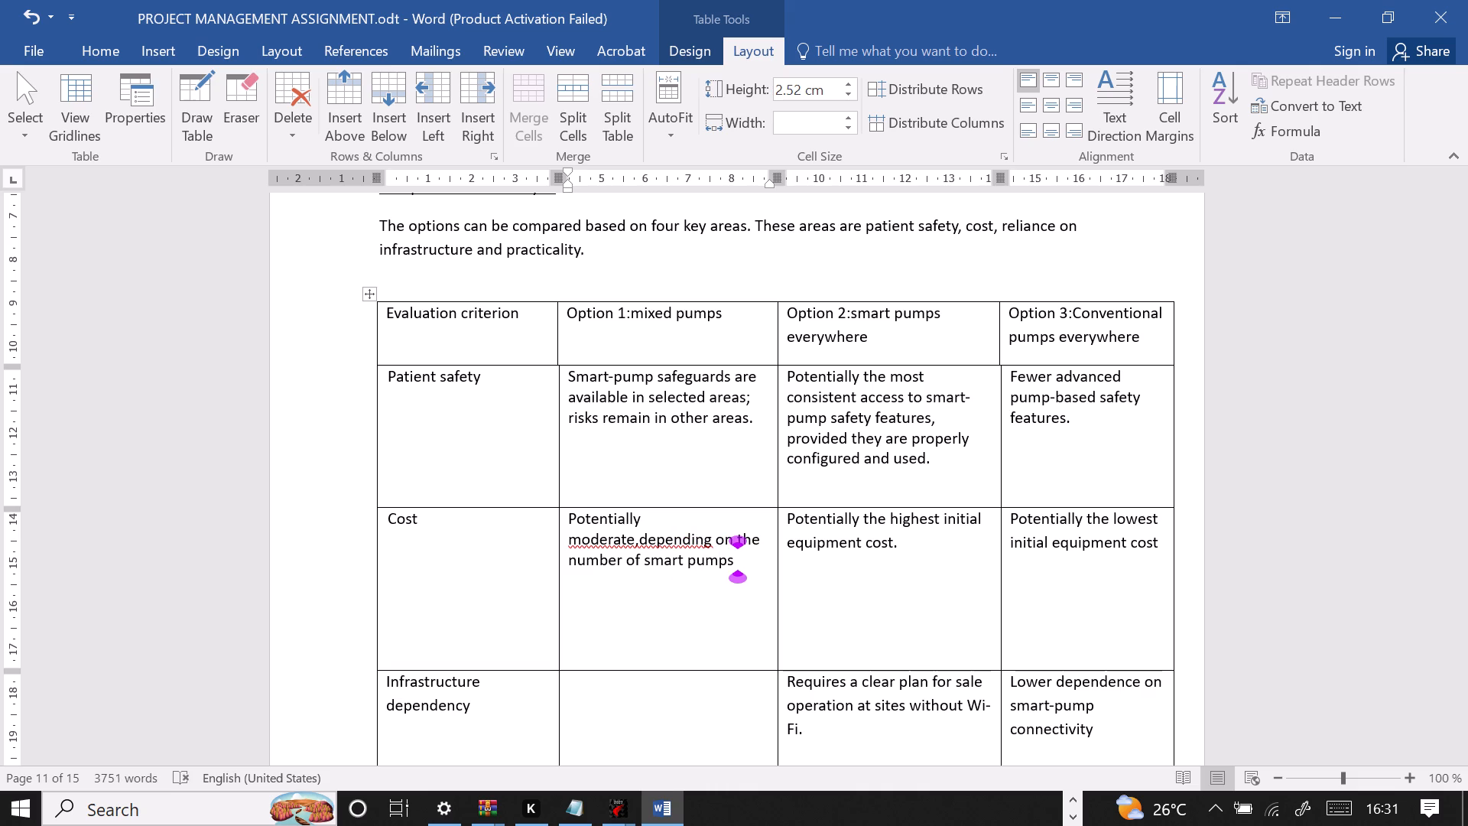
{"action": "type", "text": "requi"}
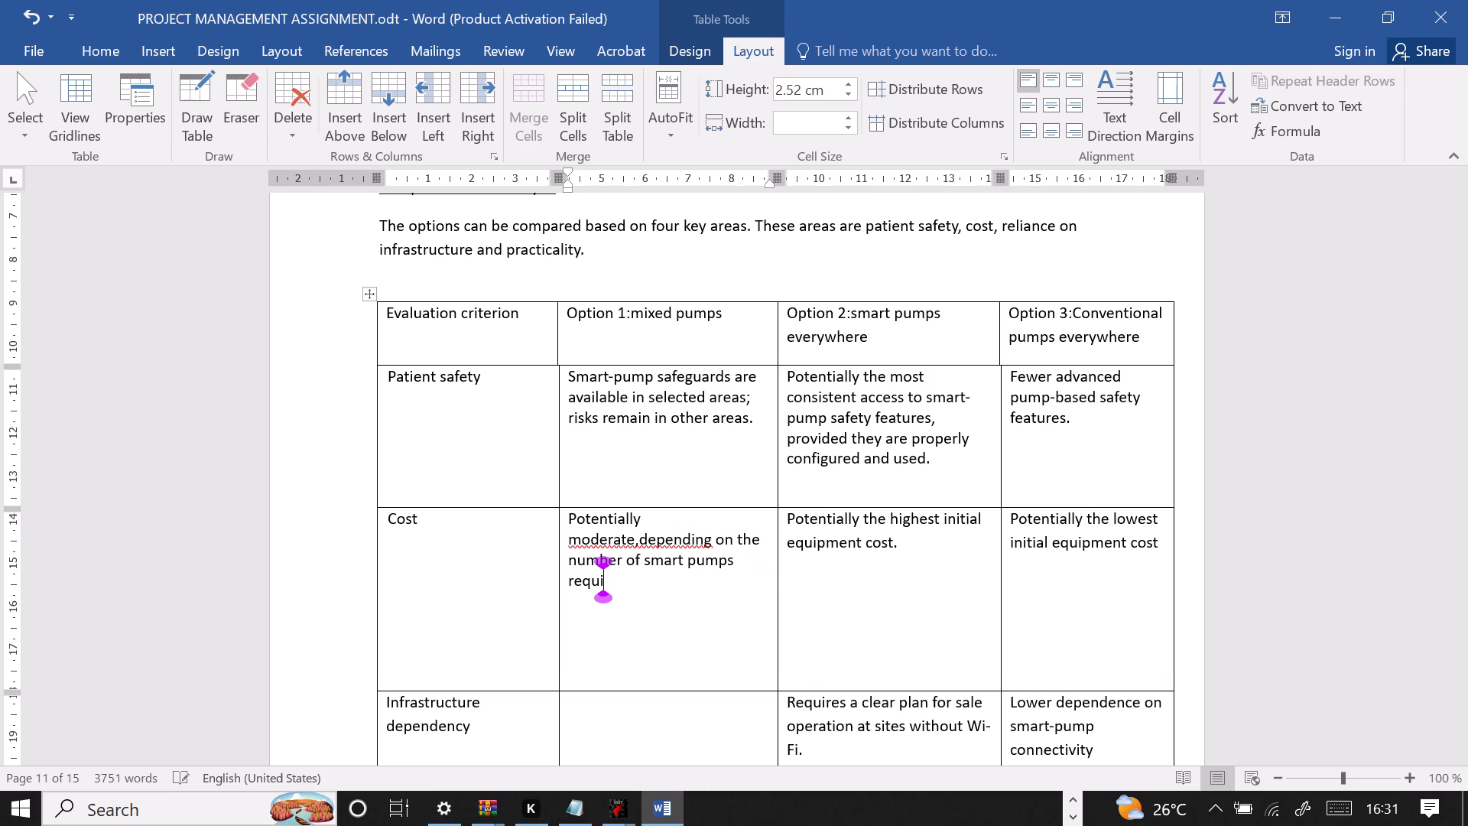
{"action": "type", "text": "res"}
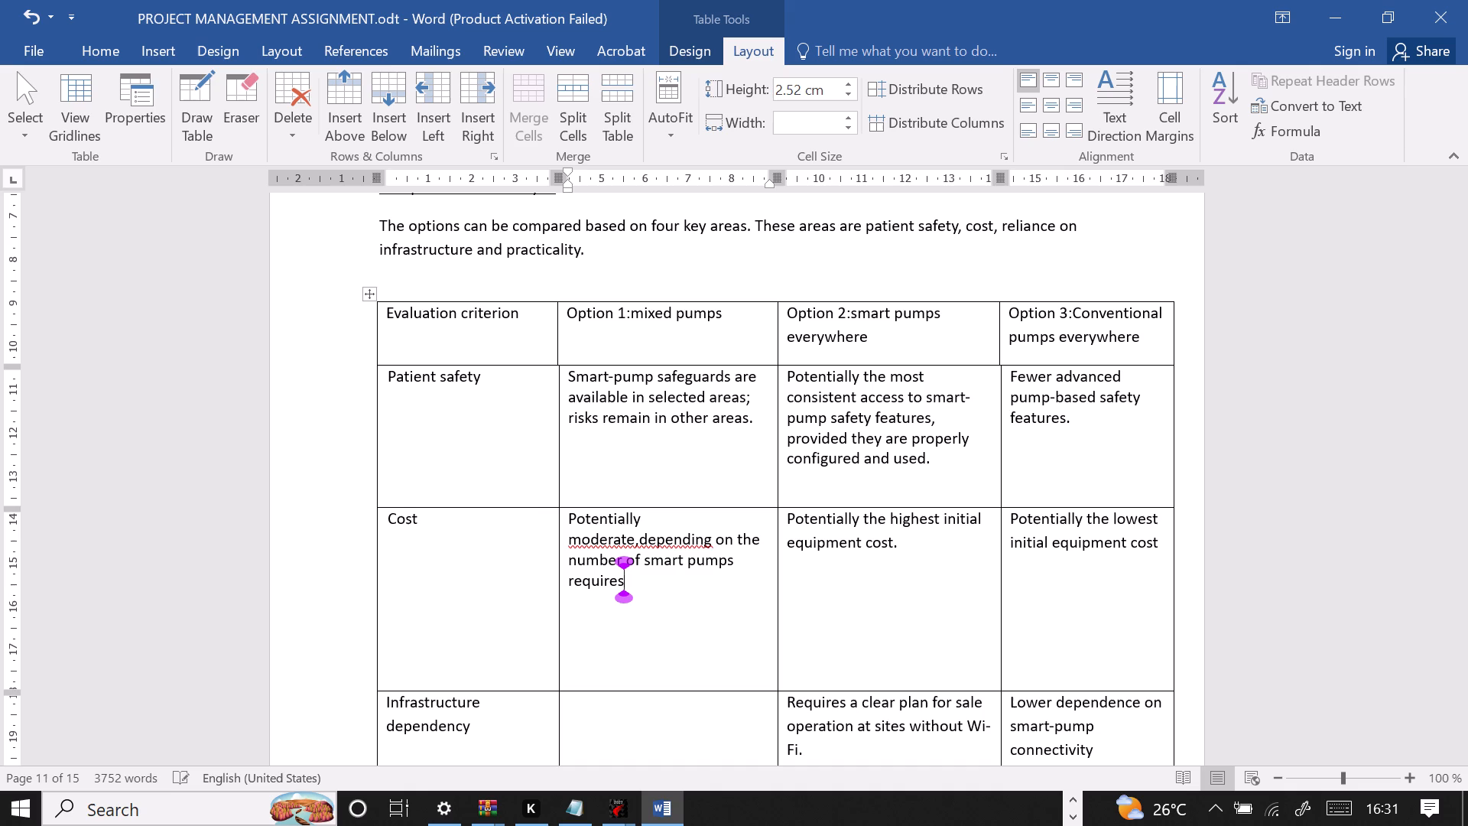
{"action": "key", "text": "BackSpace"}
{"action": "key", "text": "d"}
{"action": "key", "text": "period"}
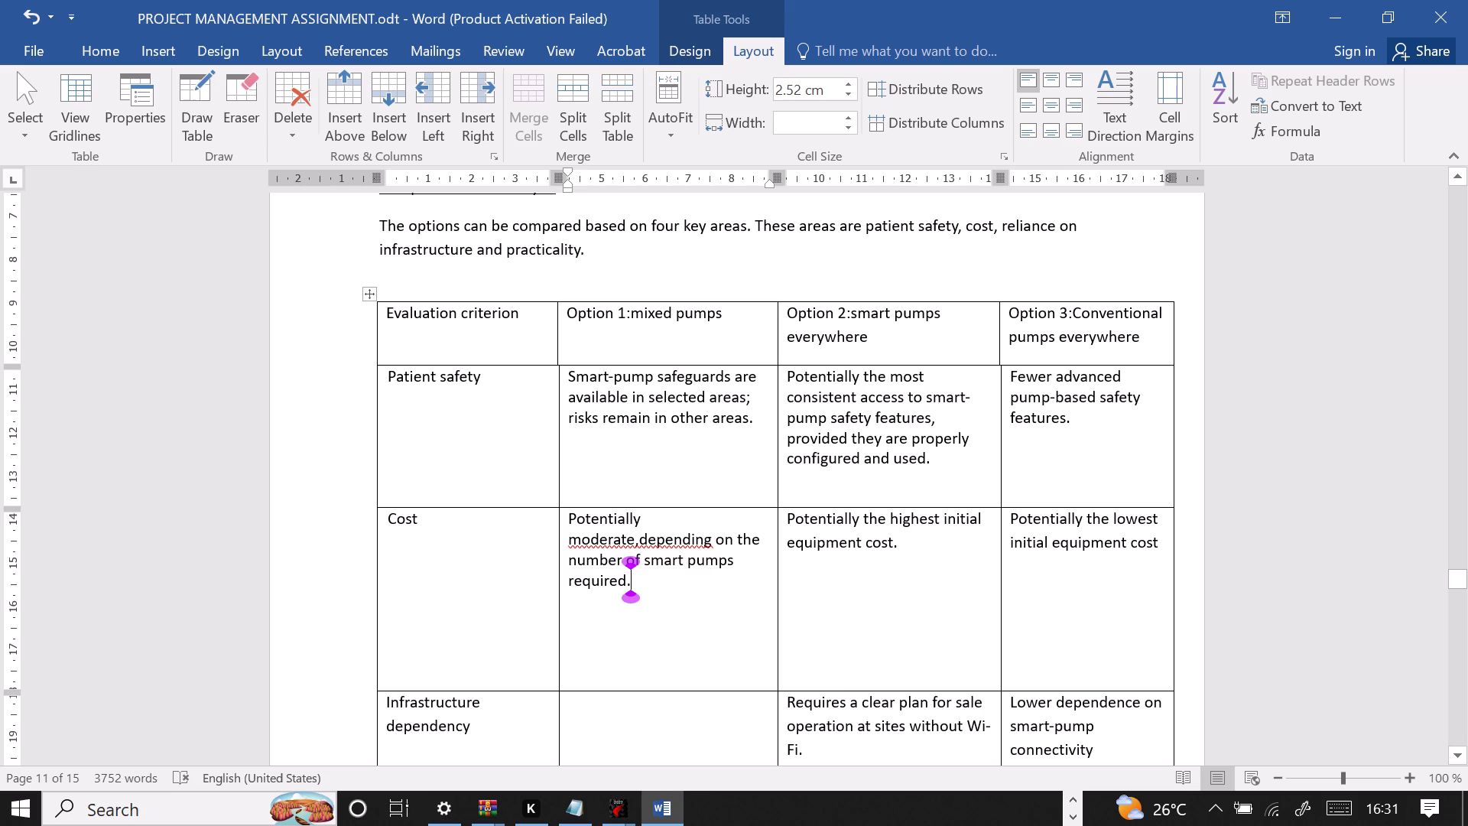
Begin the Option 1 entry in the "Infrastructure dependency" row with "Depends on how much smart-pump".
{"action": "left_click", "coordinate": [608, 714]}
{"action": "key", "text": "BackSpace"}
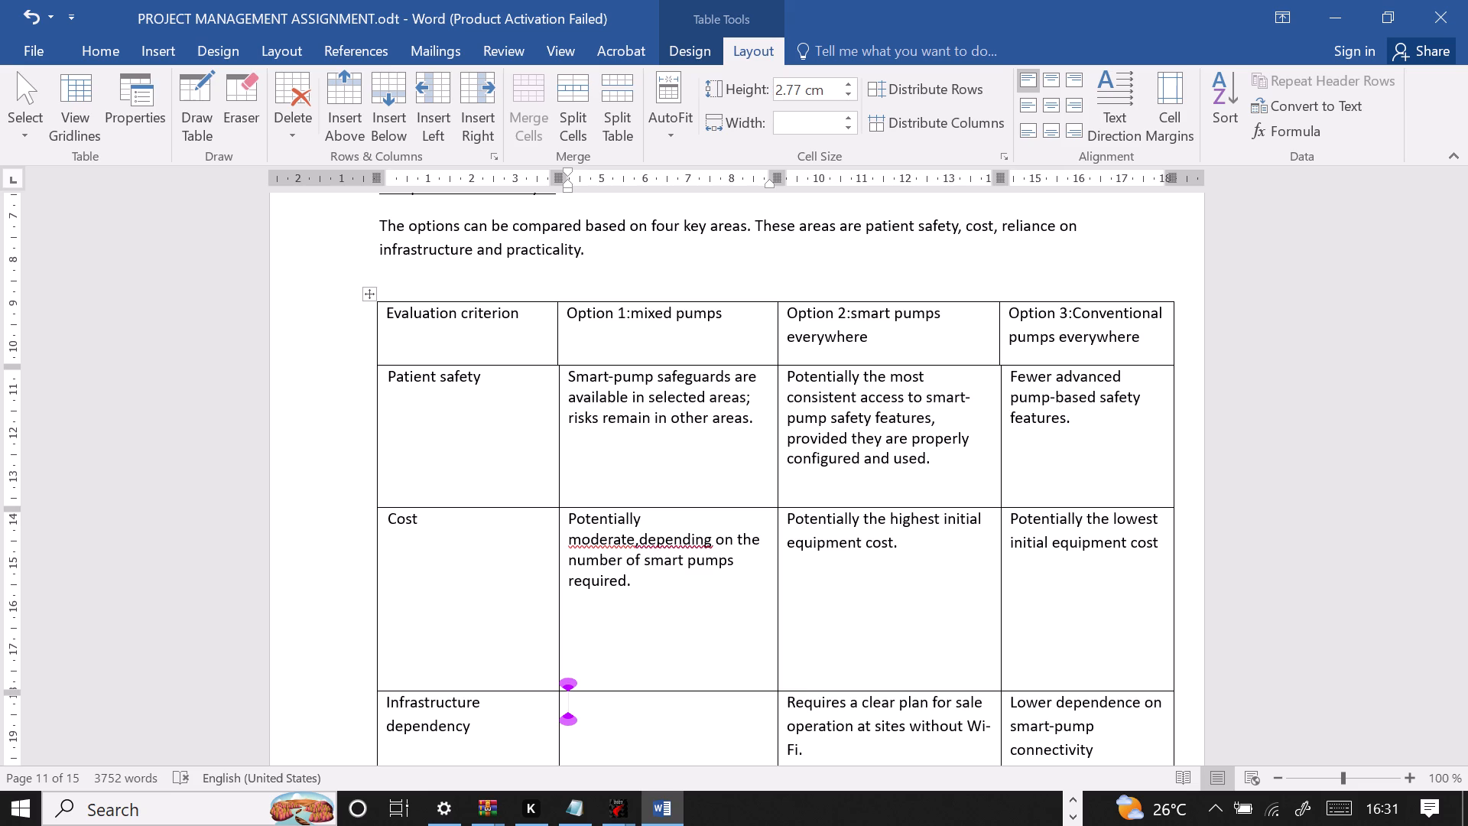
{"action": "key", "text": "d"}
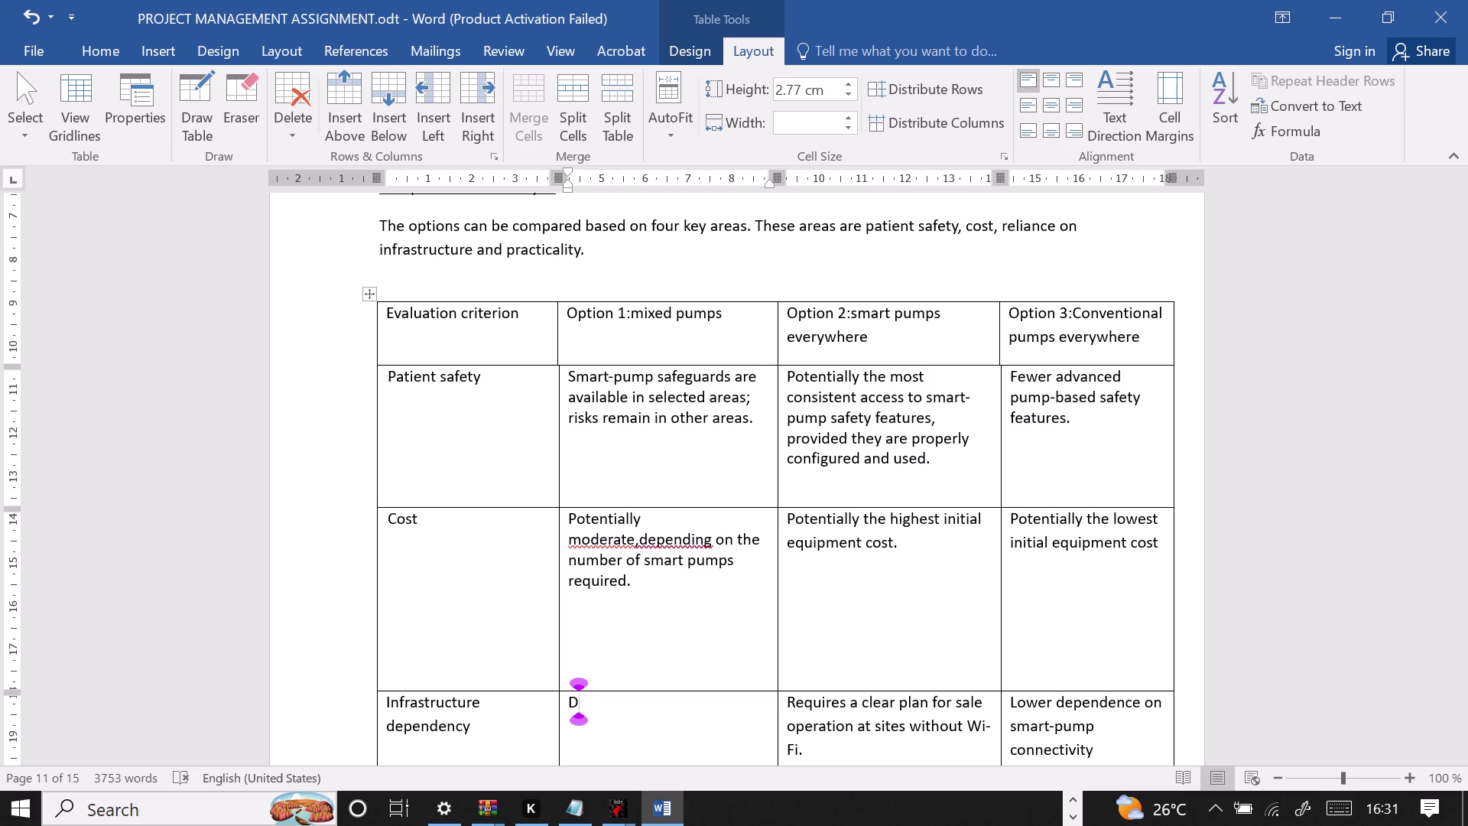
{"action": "type", "text": "epen"}
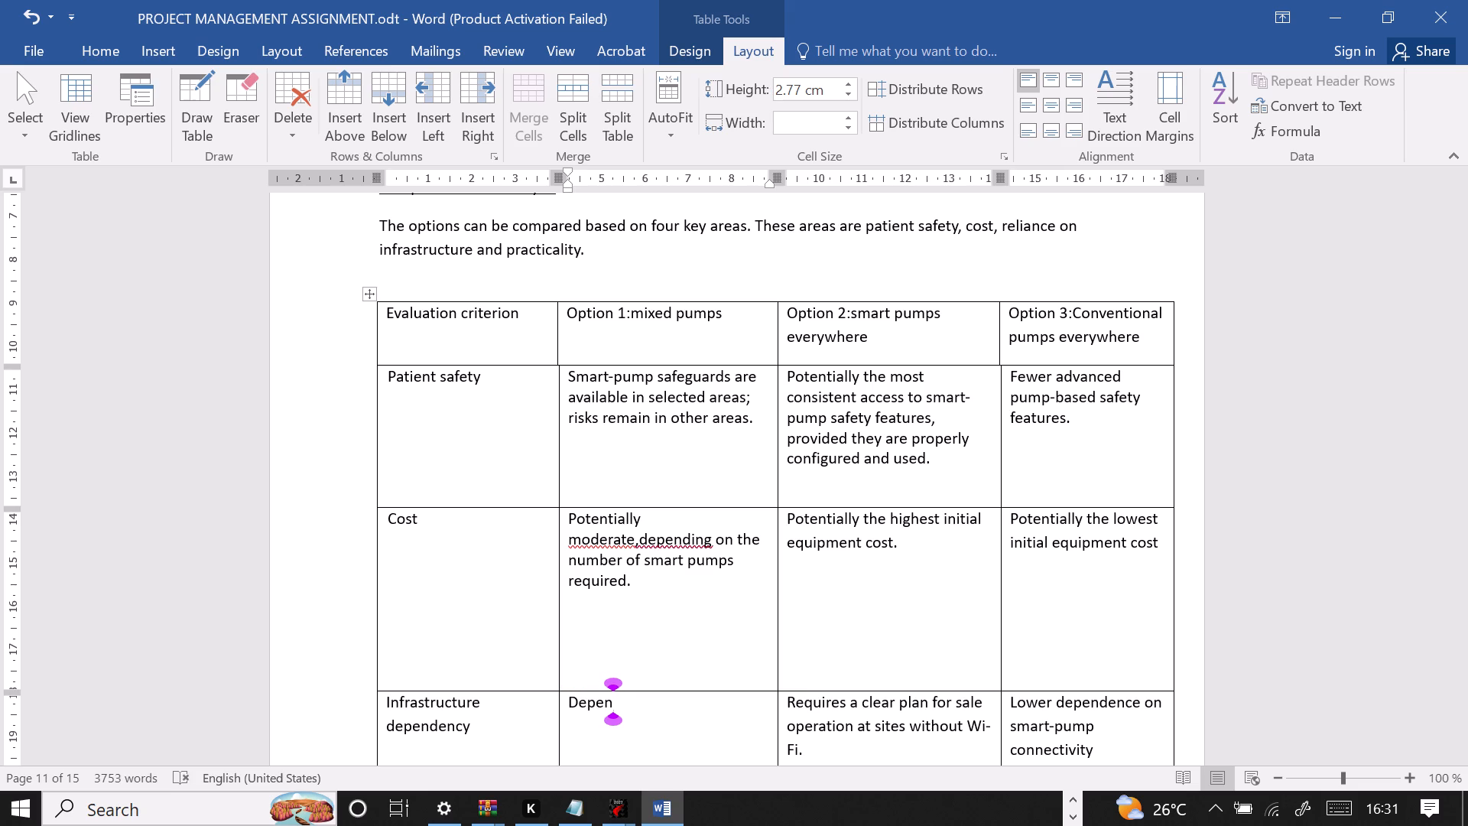
{"action": "type", "text": "ds"}
{"action": "key", "text": "space"}
{"action": "type", "text": "on how much"}
{"action": "key", "text": "space"}
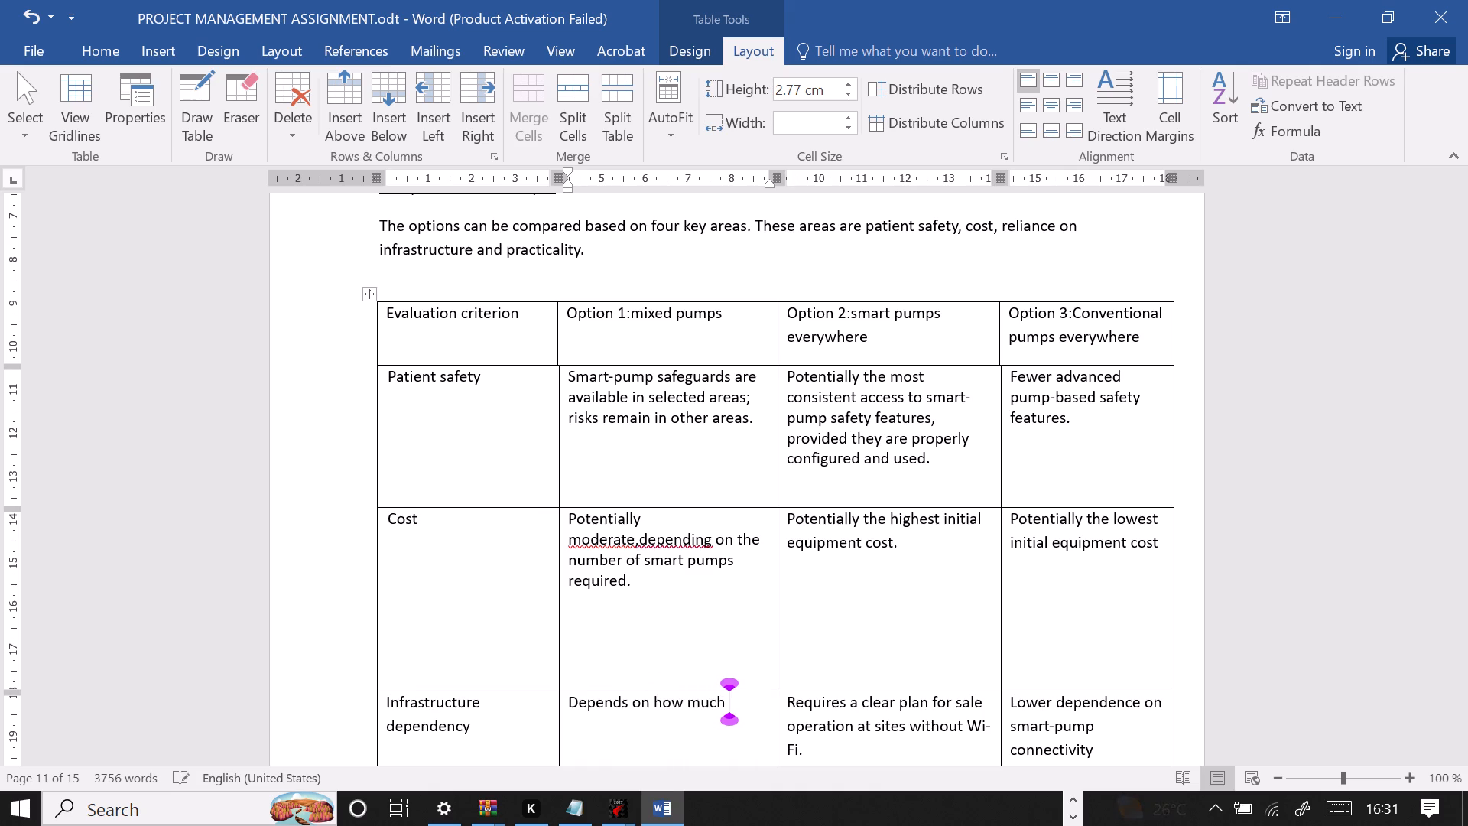
{"action": "type", "text": "smart"}
{"action": "key", "text": "space"}
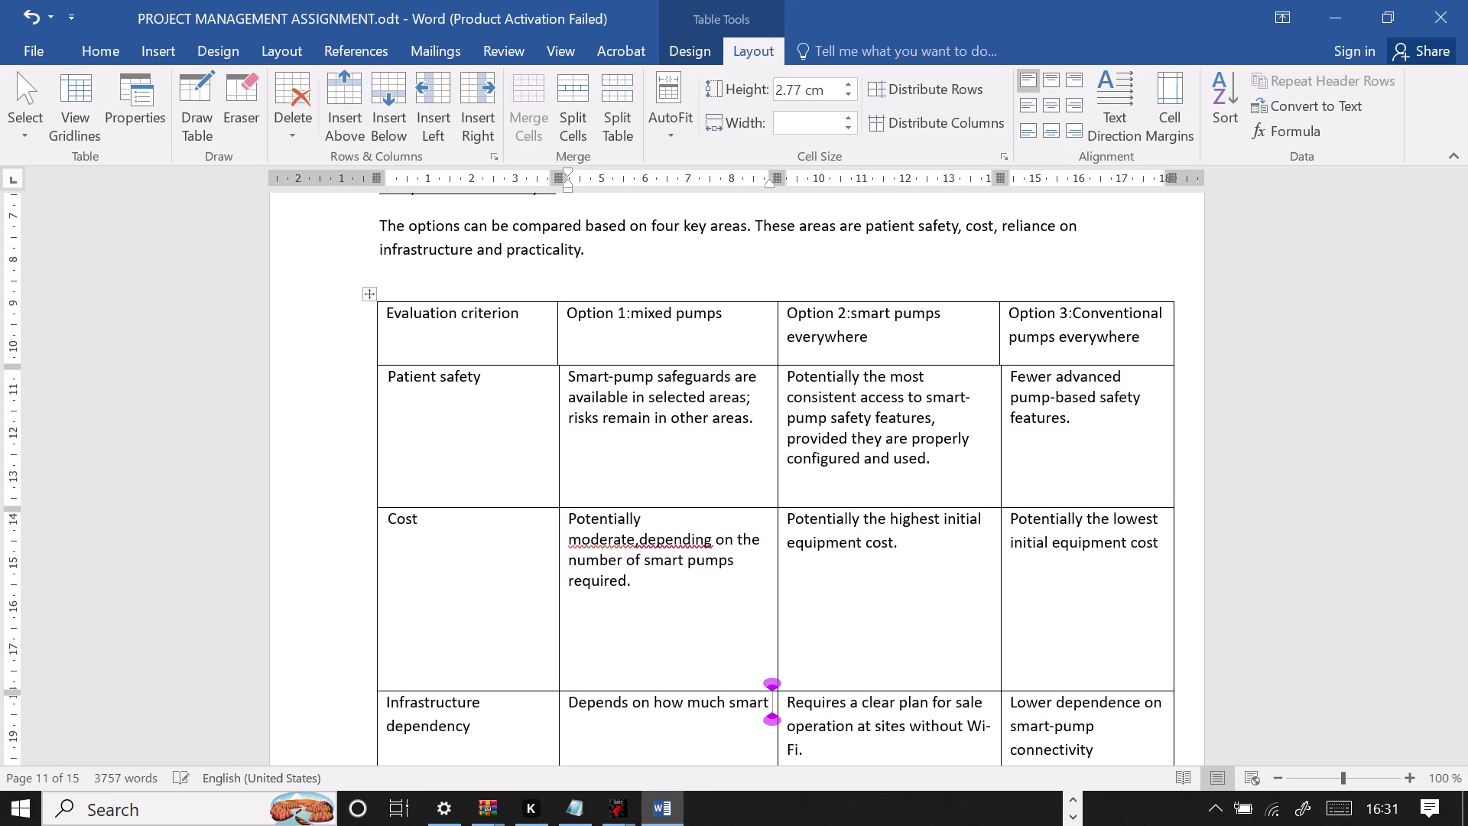
{"action": "key", "text": "BackSpace"}
{"action": "type", "text": "-pump"}
{"action": "key", "text": "space"}
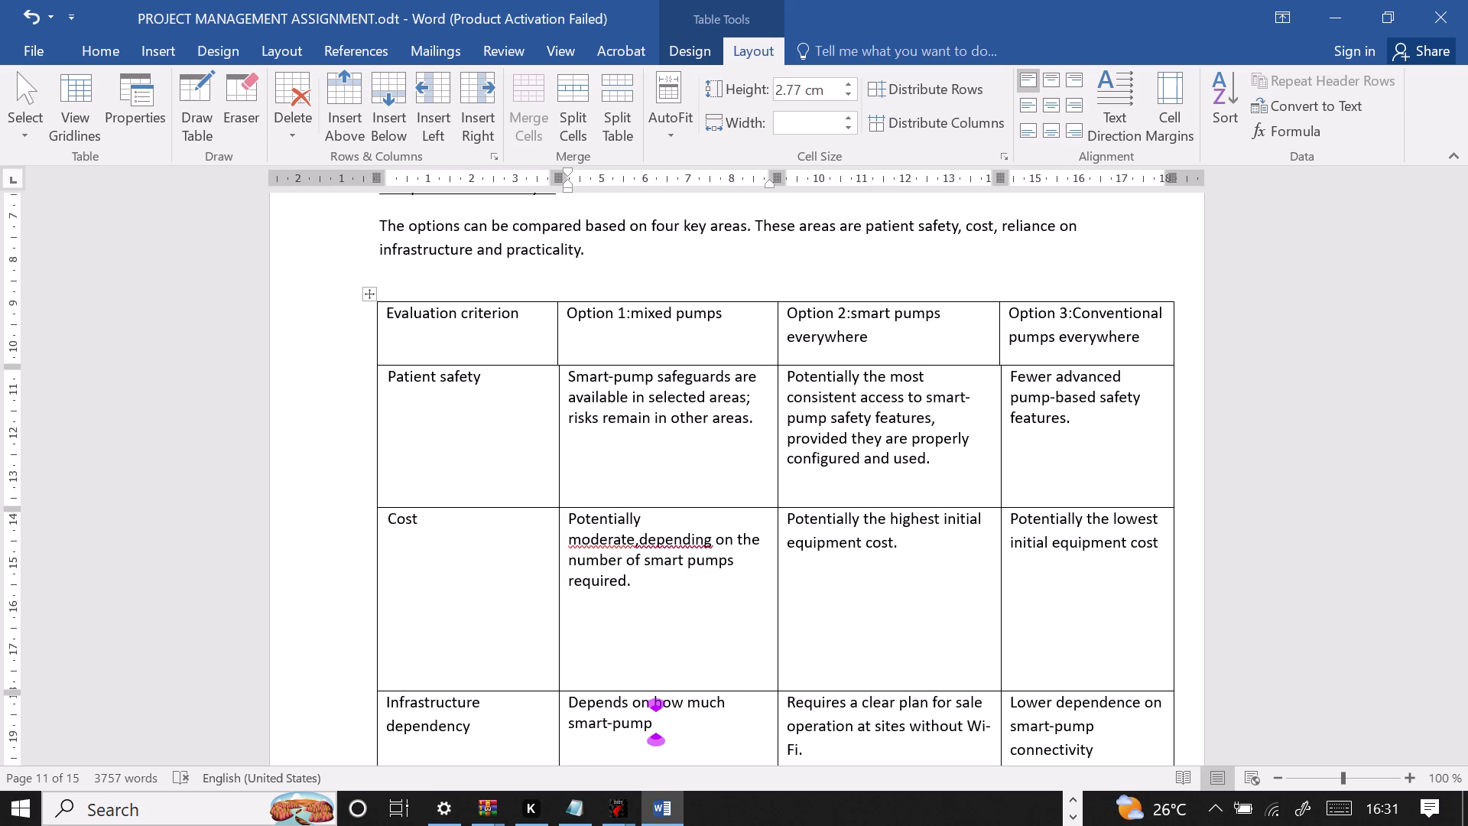
Continue the Option 1 infrastructure dependency entry with "functions require connectivity and".
{"action": "key", "text": "f"}
{"action": "type", "text": "unctions"}
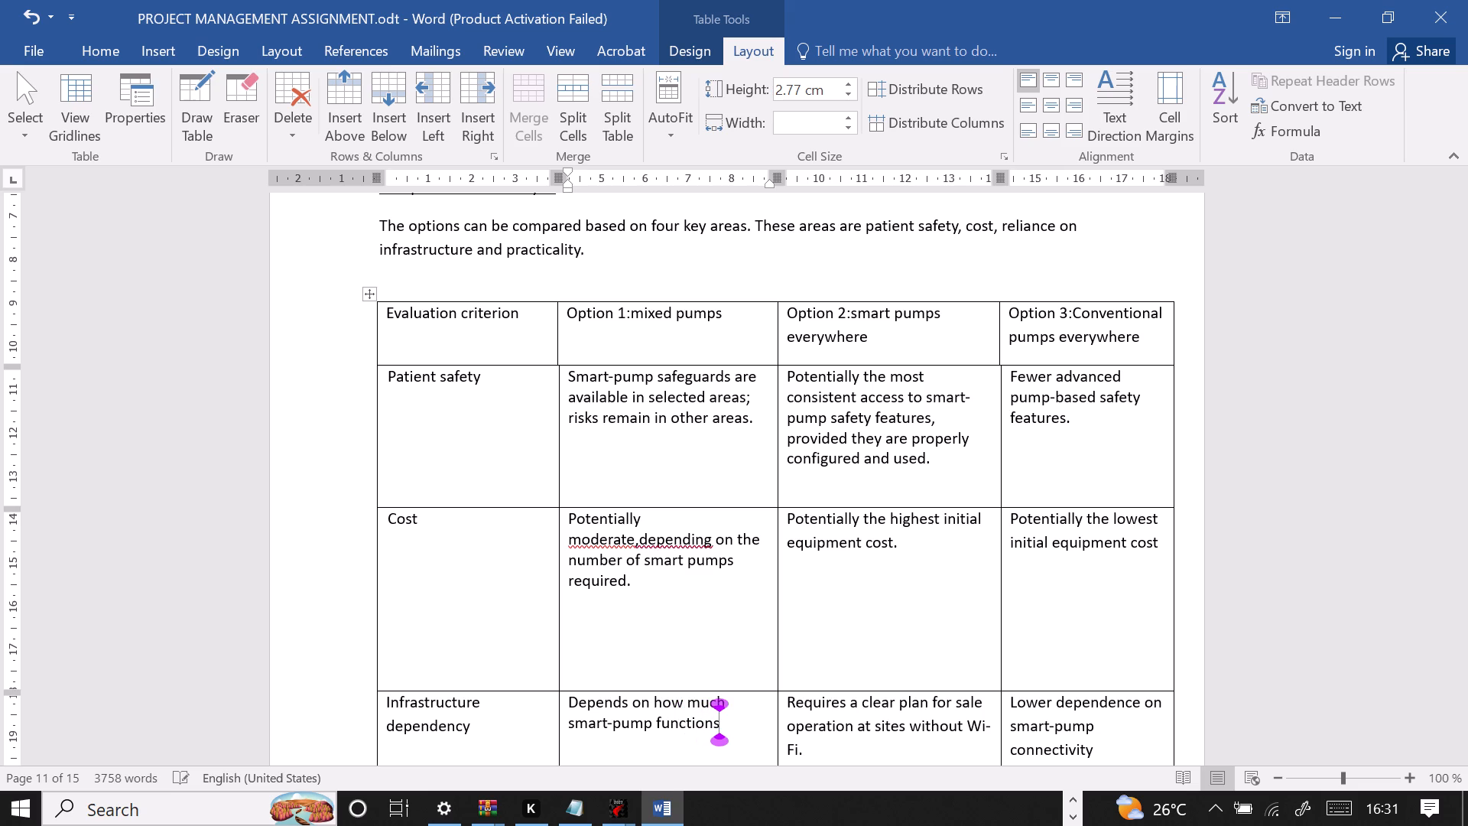
{"action": "key", "text": "space"}
{"action": "type", "text": "require"}
{"action": "key", "text": "space"}
{"action": "type", "text": "connectu"}
{"action": "key", "text": "BackSpace"}
{"action": "type", "text": "ivity"}
{"action": "key", "text": "space"}
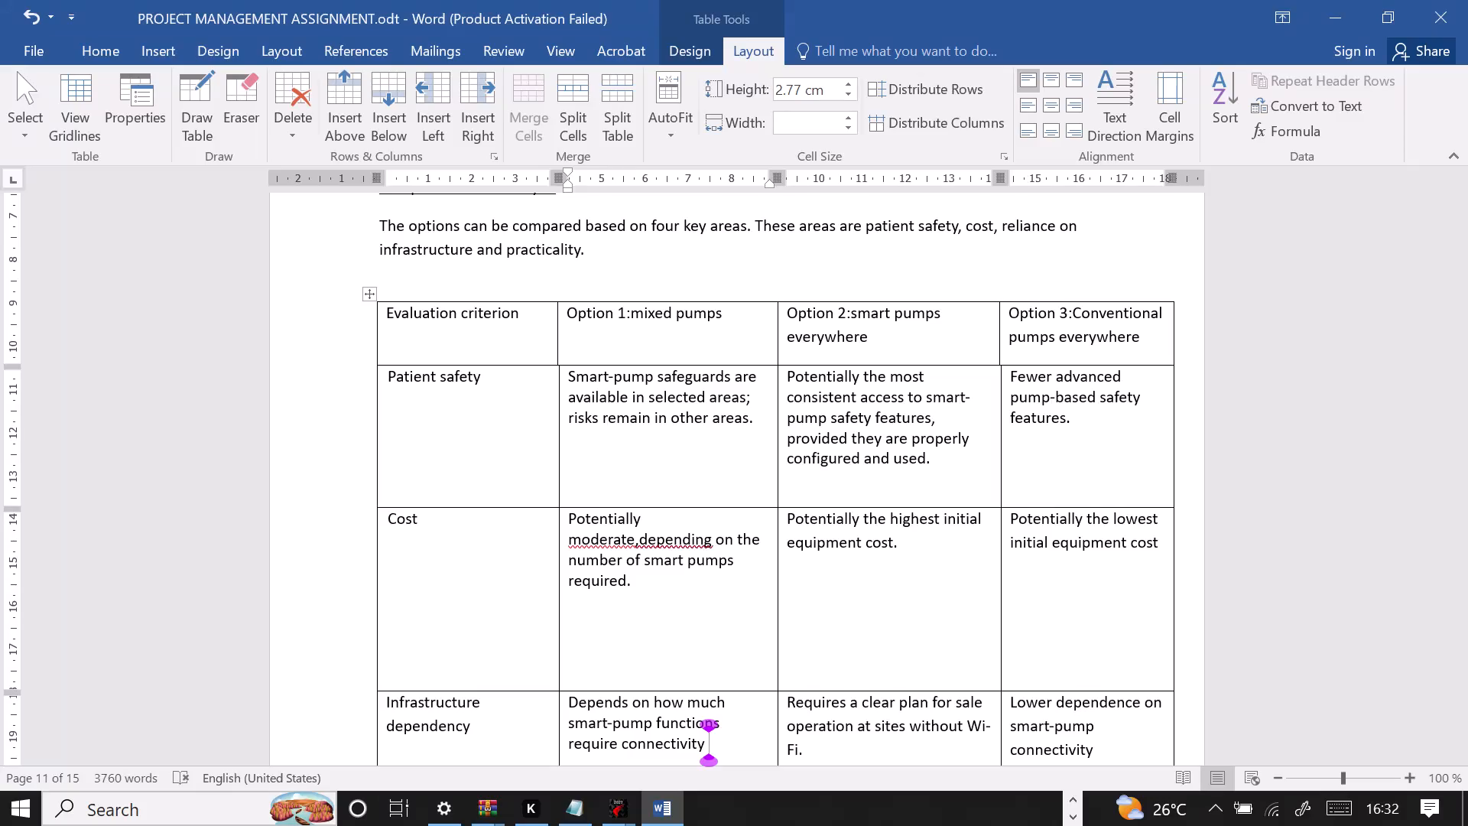
{"action": "type", "text": "and"}
{"action": "key", "text": "space"}
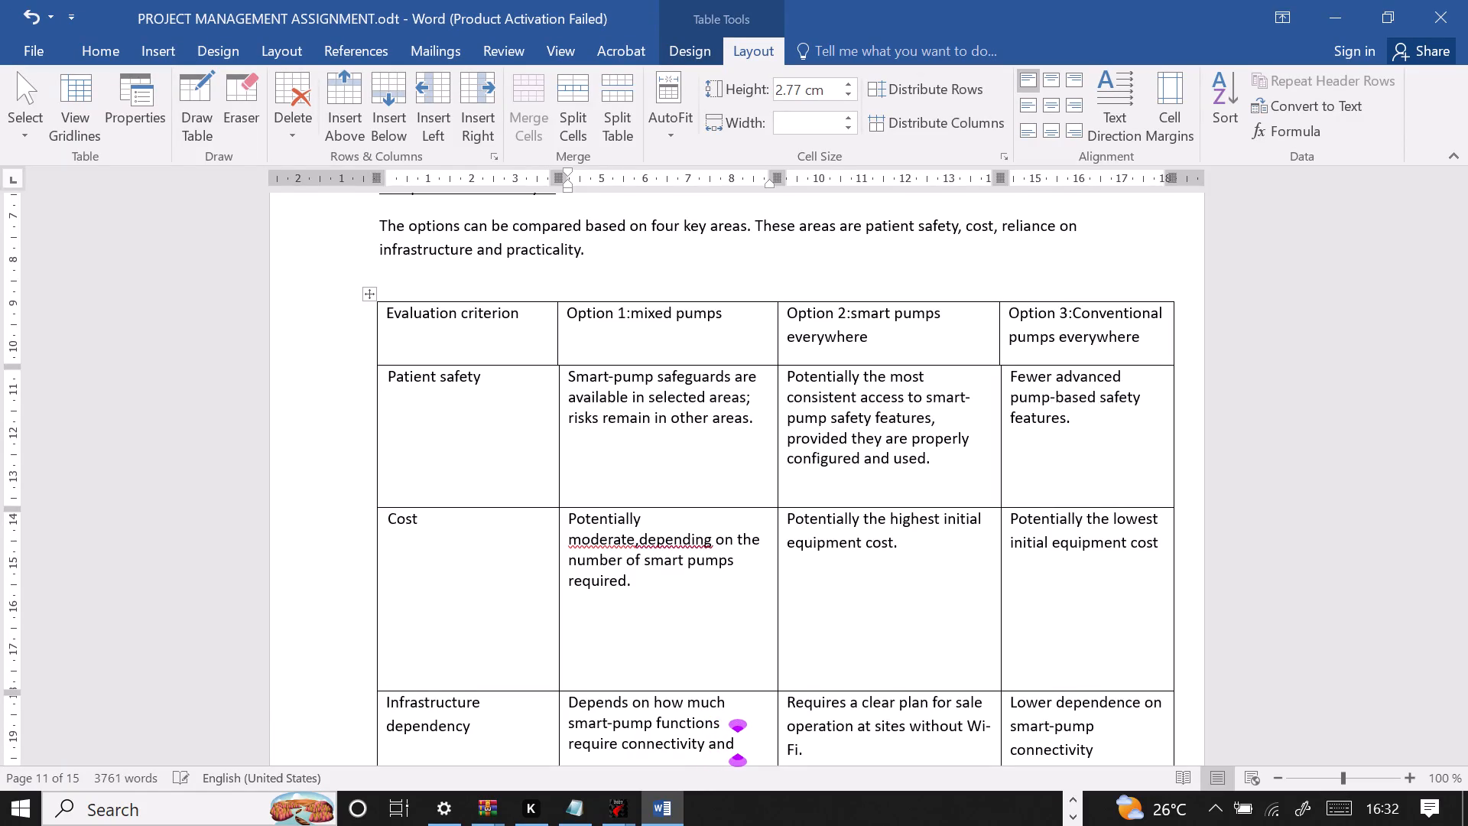
Complete the Option 1 infrastructure dependency entry with "where they are used", keeping a space between "they" and "are".
{"action": "type", "text": "where"}
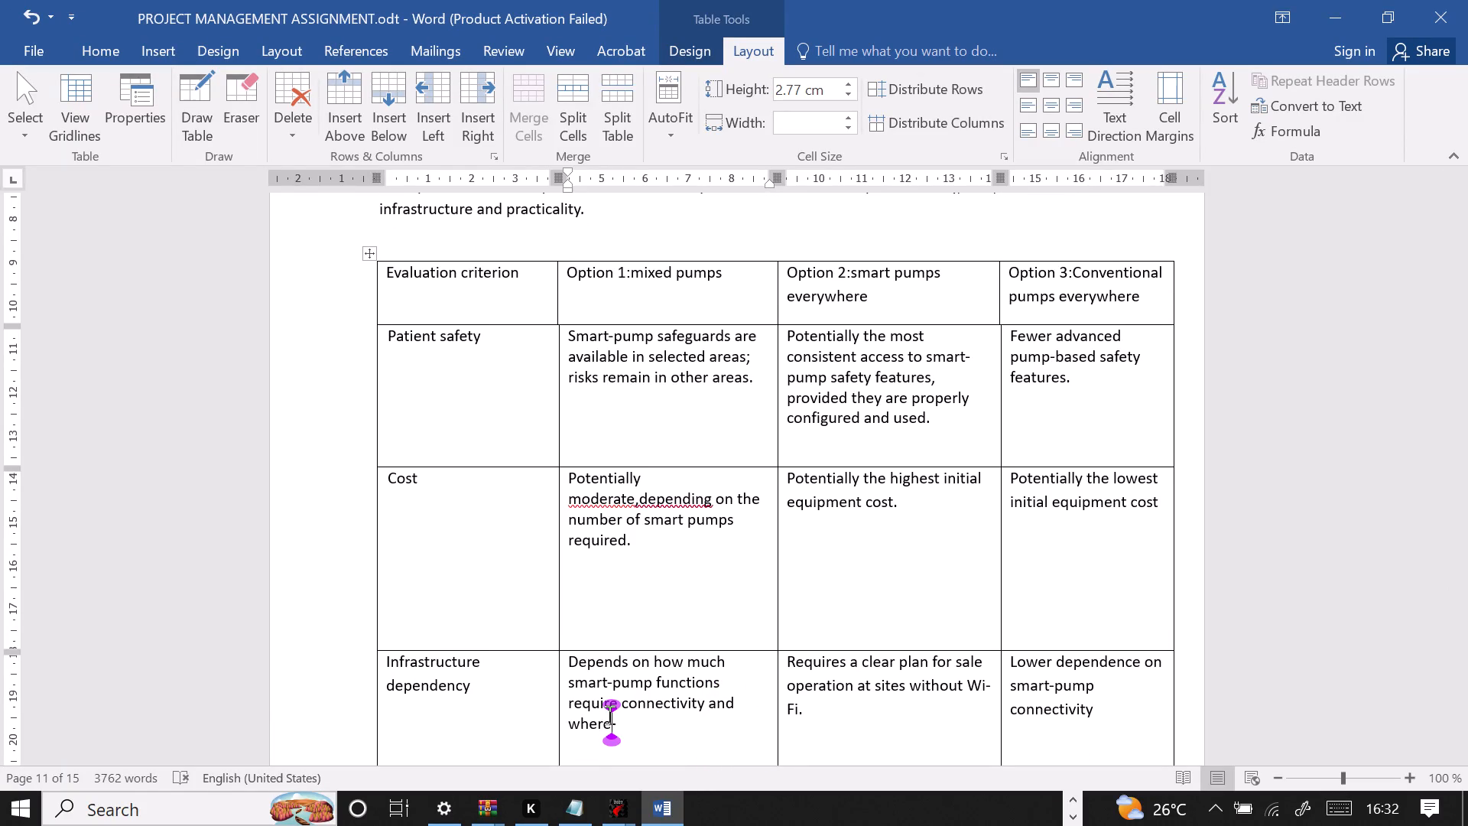
{"action": "key", "text": "space"}
{"action": "type", "text": "the"}
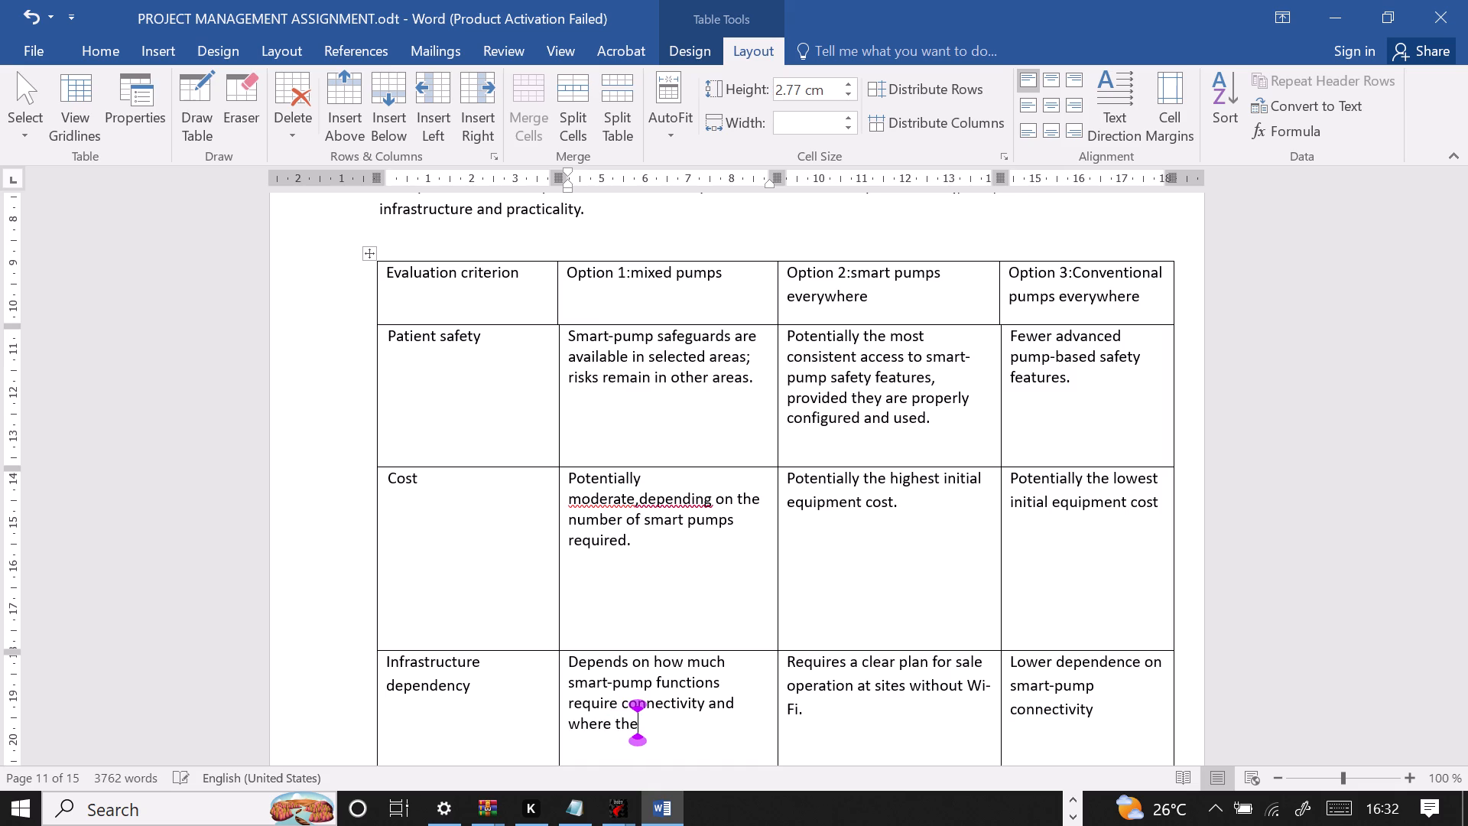
{"action": "key", "text": "u"}
{"action": "key", "text": "BackSpace"}
{"action": "key", "text": "y"}
{"action": "type", "text": "are"}
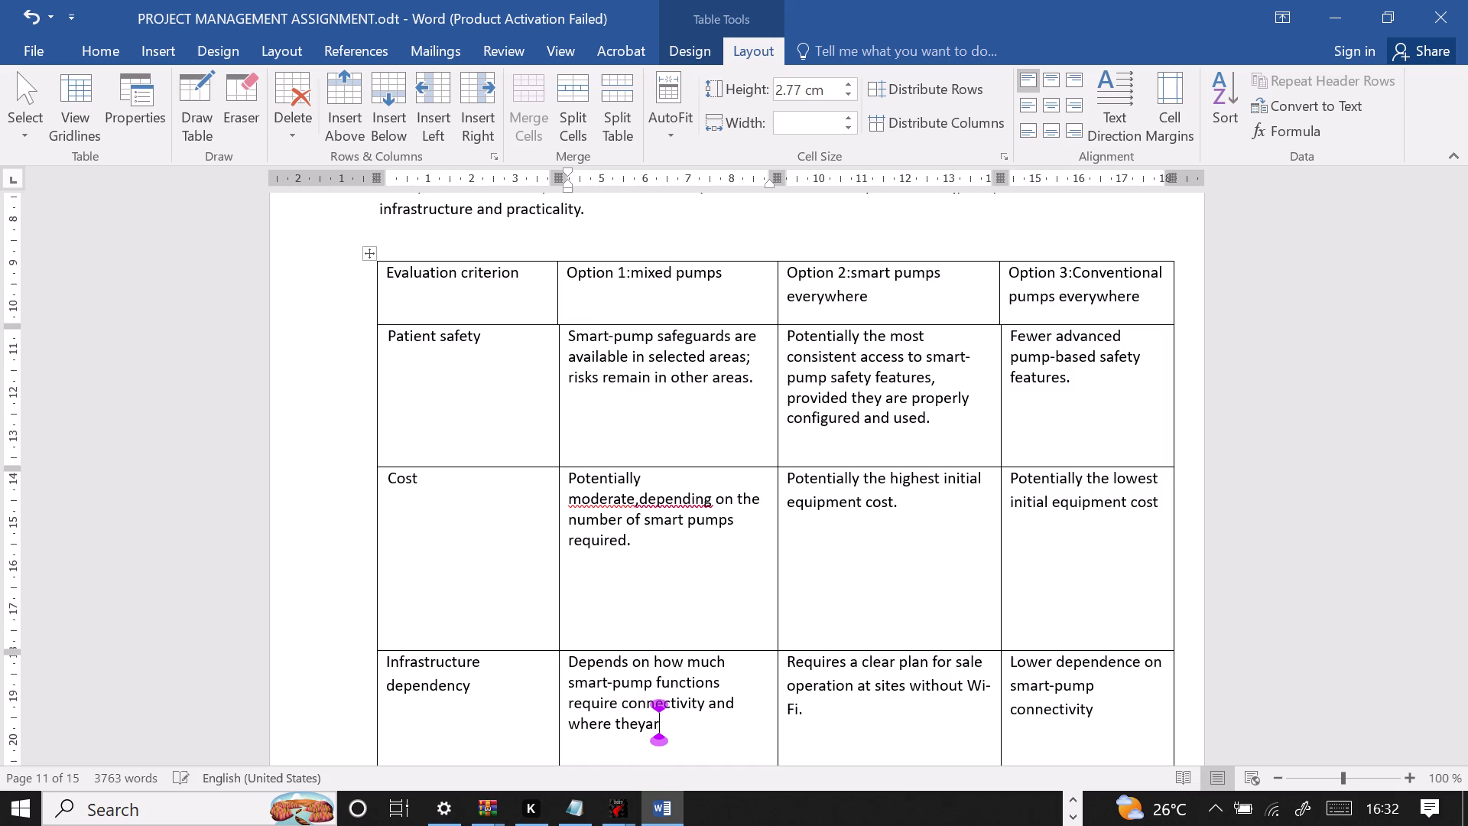
{"action": "key", "text": "space"}
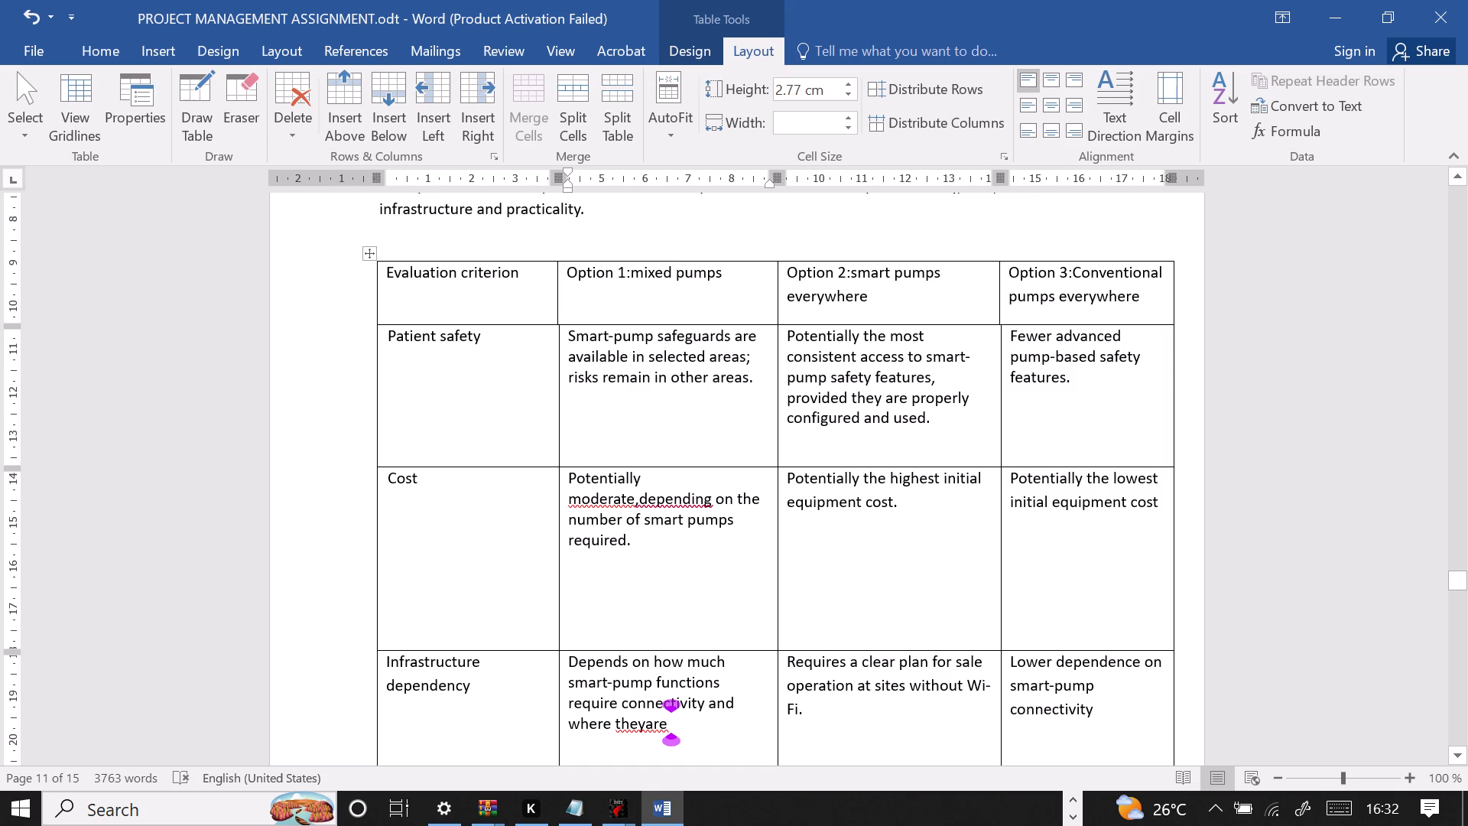
{"action": "left_click", "coordinate": [646, 723]}
{"action": "key", "text": "space"}
{"action": "left_click", "coordinate": [677, 725]}
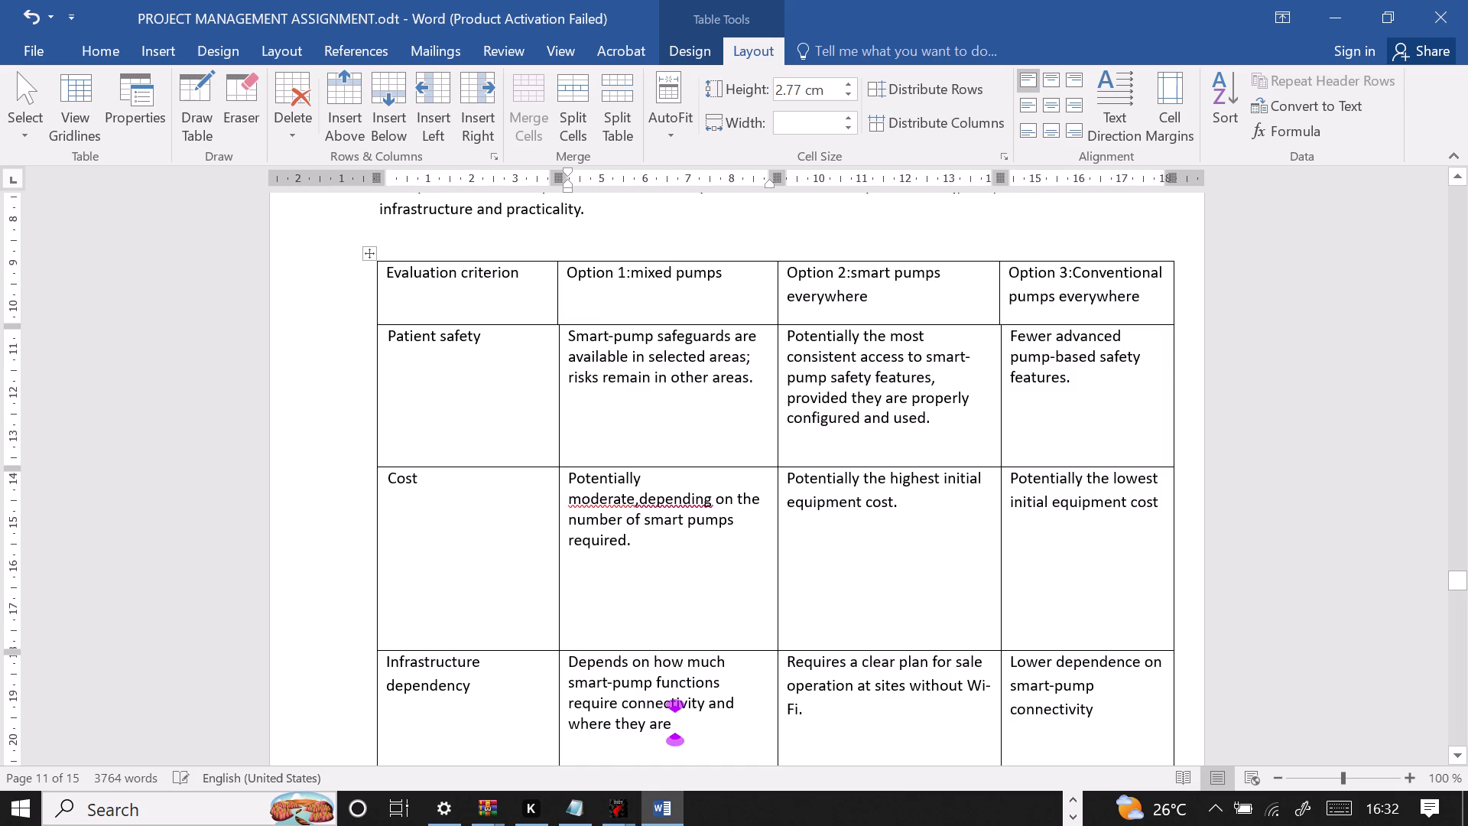
{"action": "type", "text": "use"}
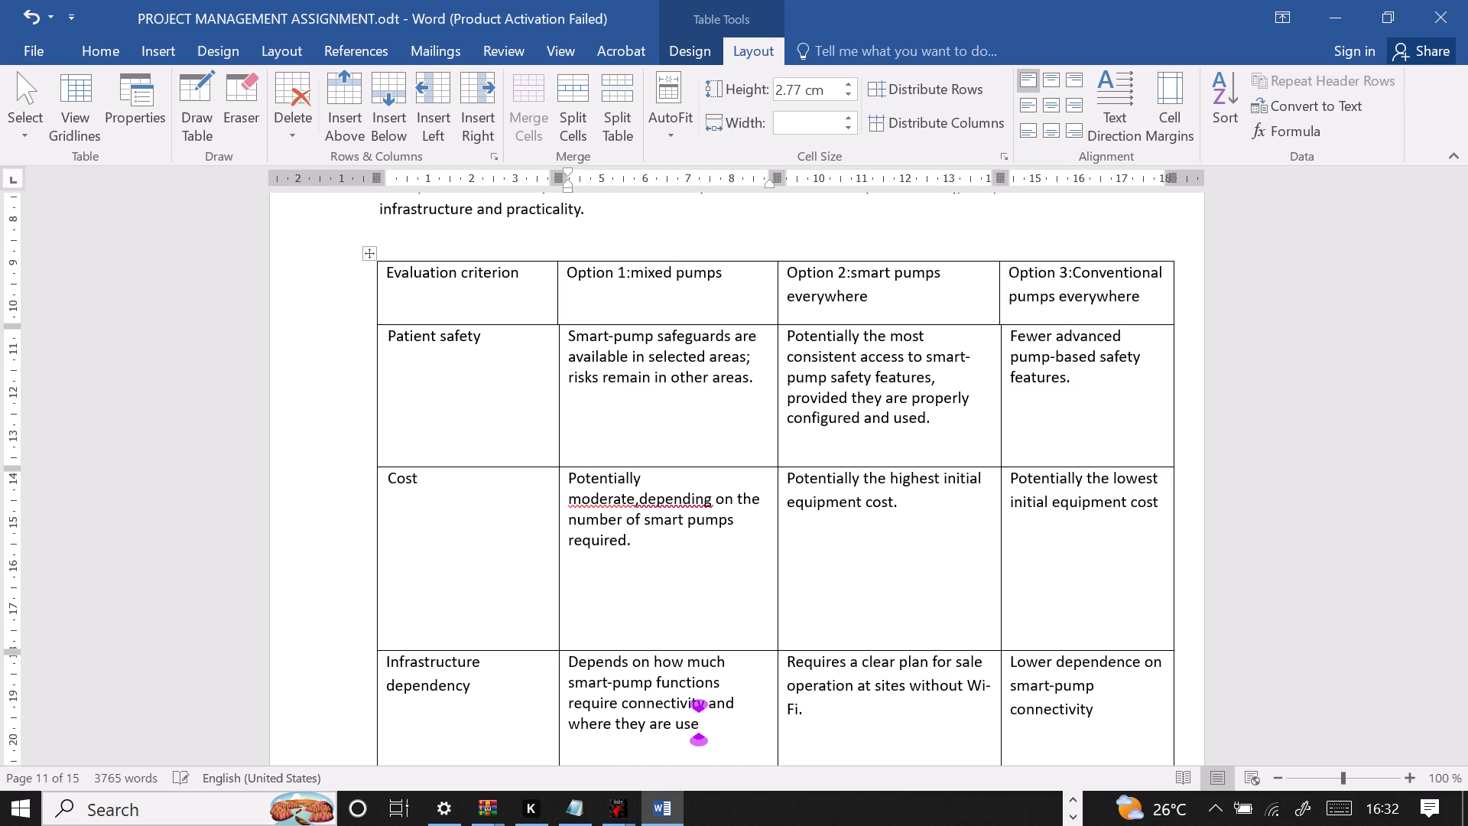
{"action": "key", "text": "d"}
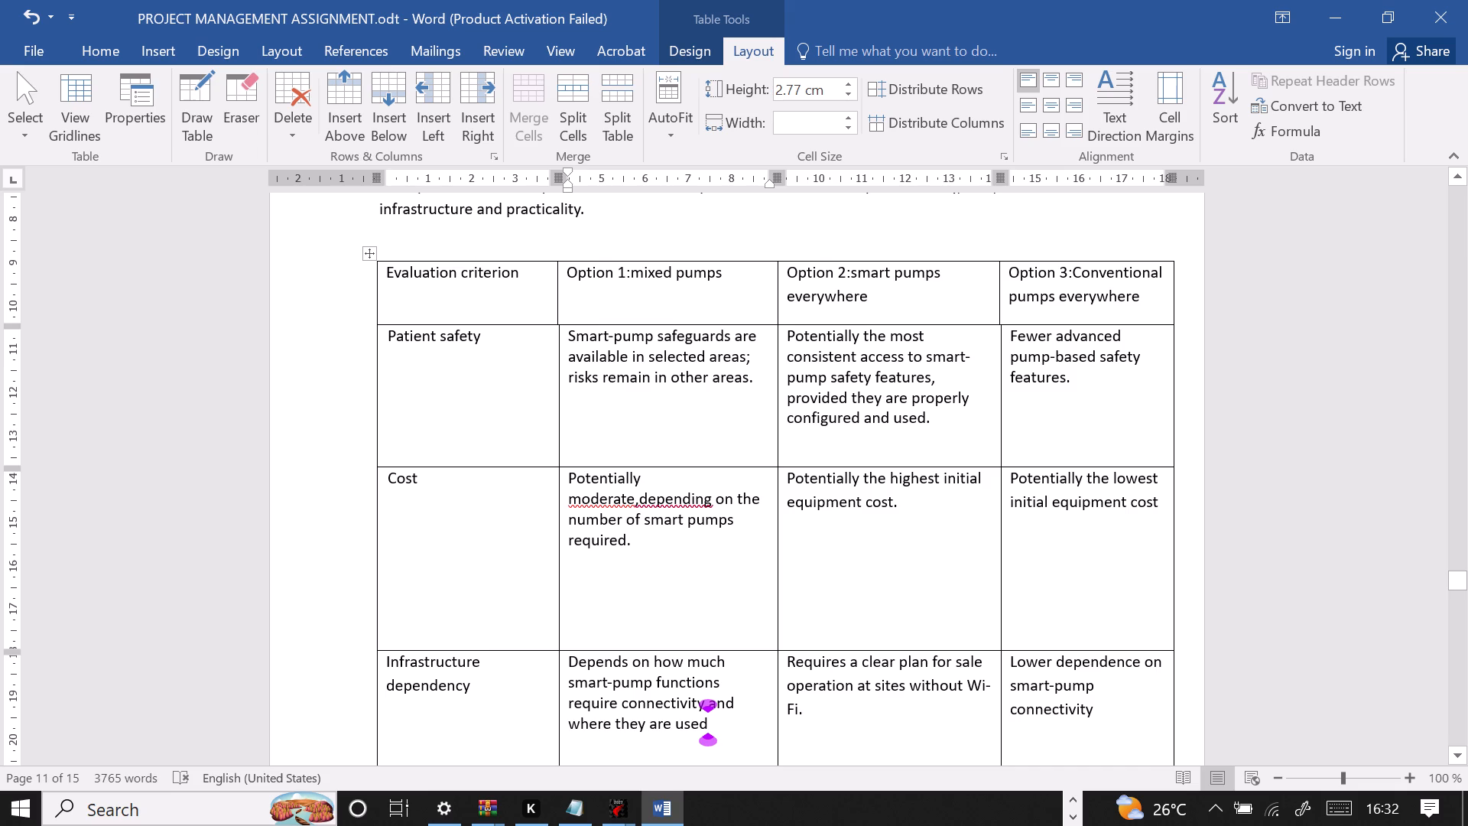
Correct the spacing in the Option 1 cost entry to the suggested "moderate, depending".
{"action": "left_click", "coordinate": [638, 506]}
{"action": "right_click", "coordinate": [638, 506]}
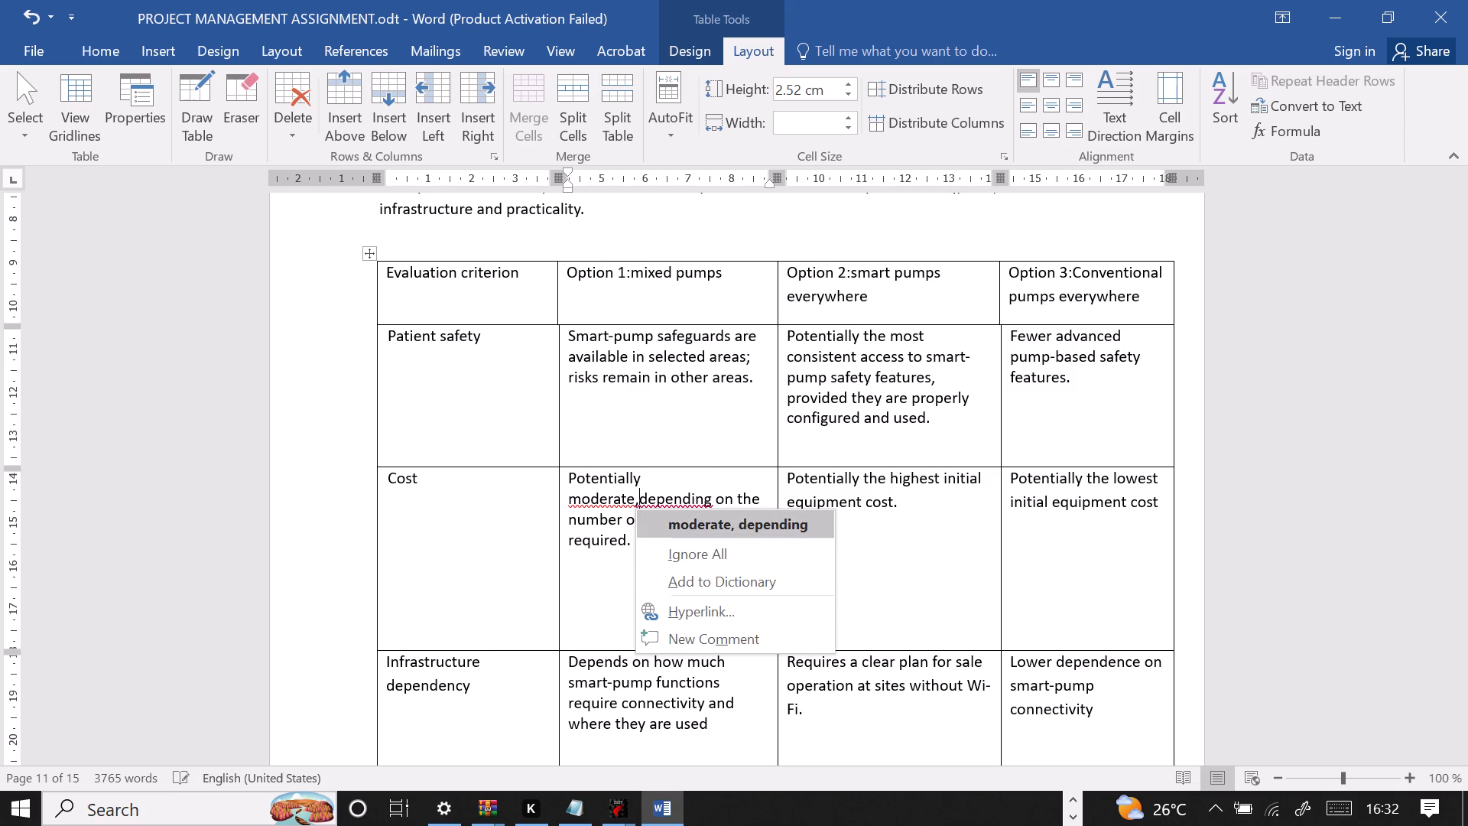
{"action": "left_click", "coordinate": [691, 533]}
Remove the trailing blank line from the Option 1 and Option 2 cells in the "Patient safety" row.
{"action": "left_click", "coordinate": [688, 441]}
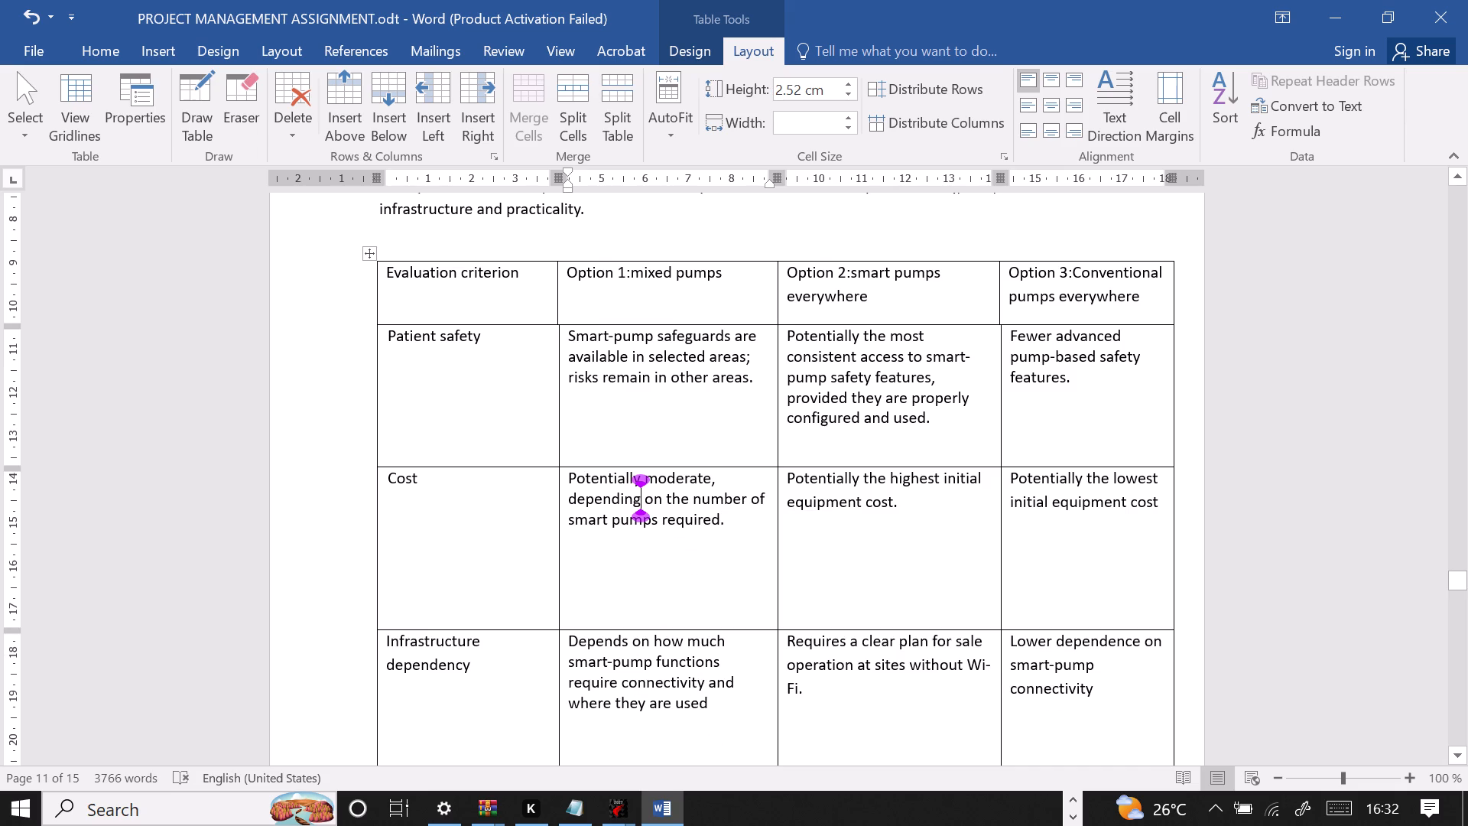
{"action": "left_click", "coordinate": [711, 454]}
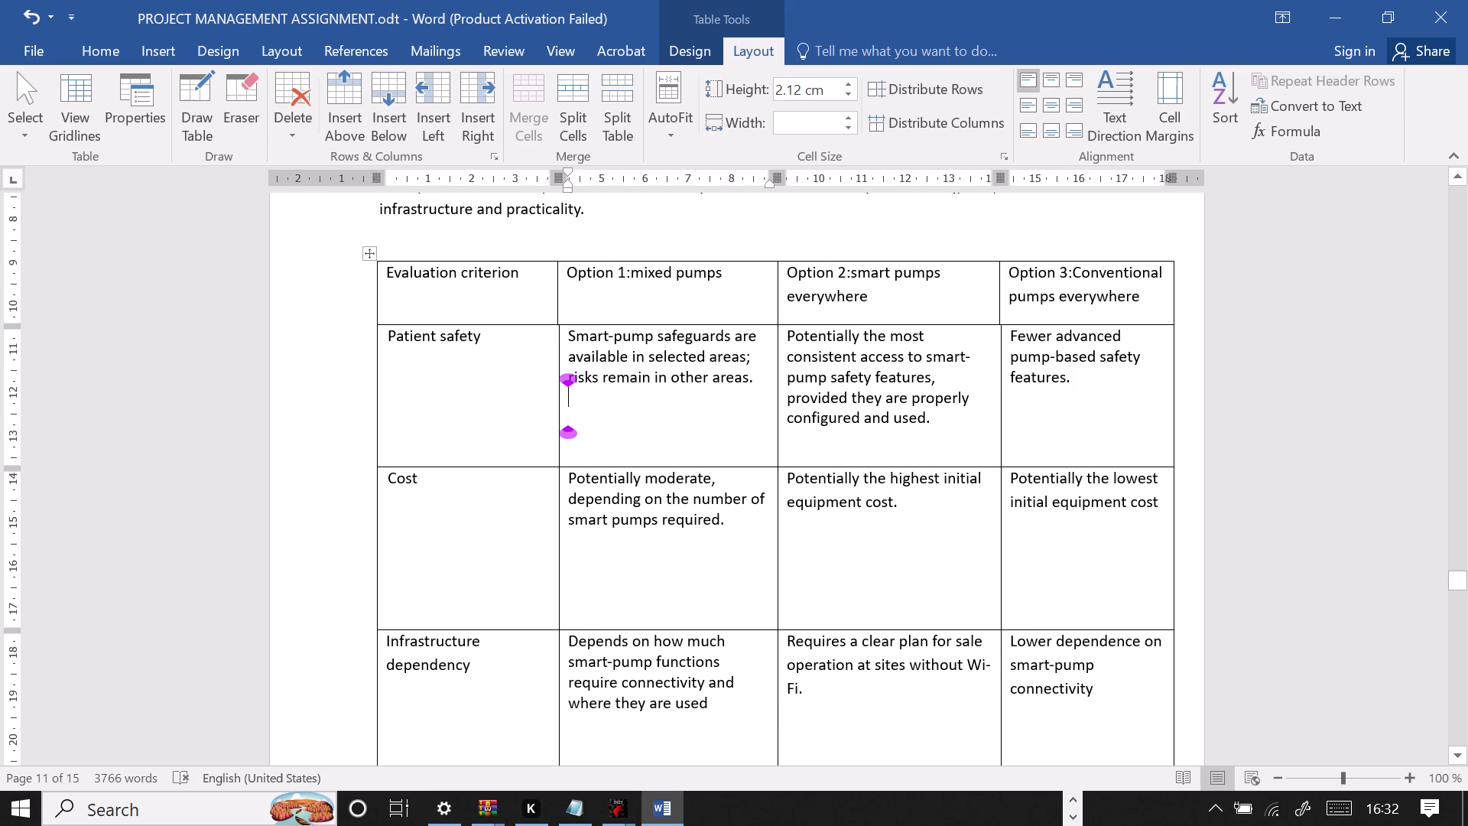
{"action": "key", "text": "BackSpace"}
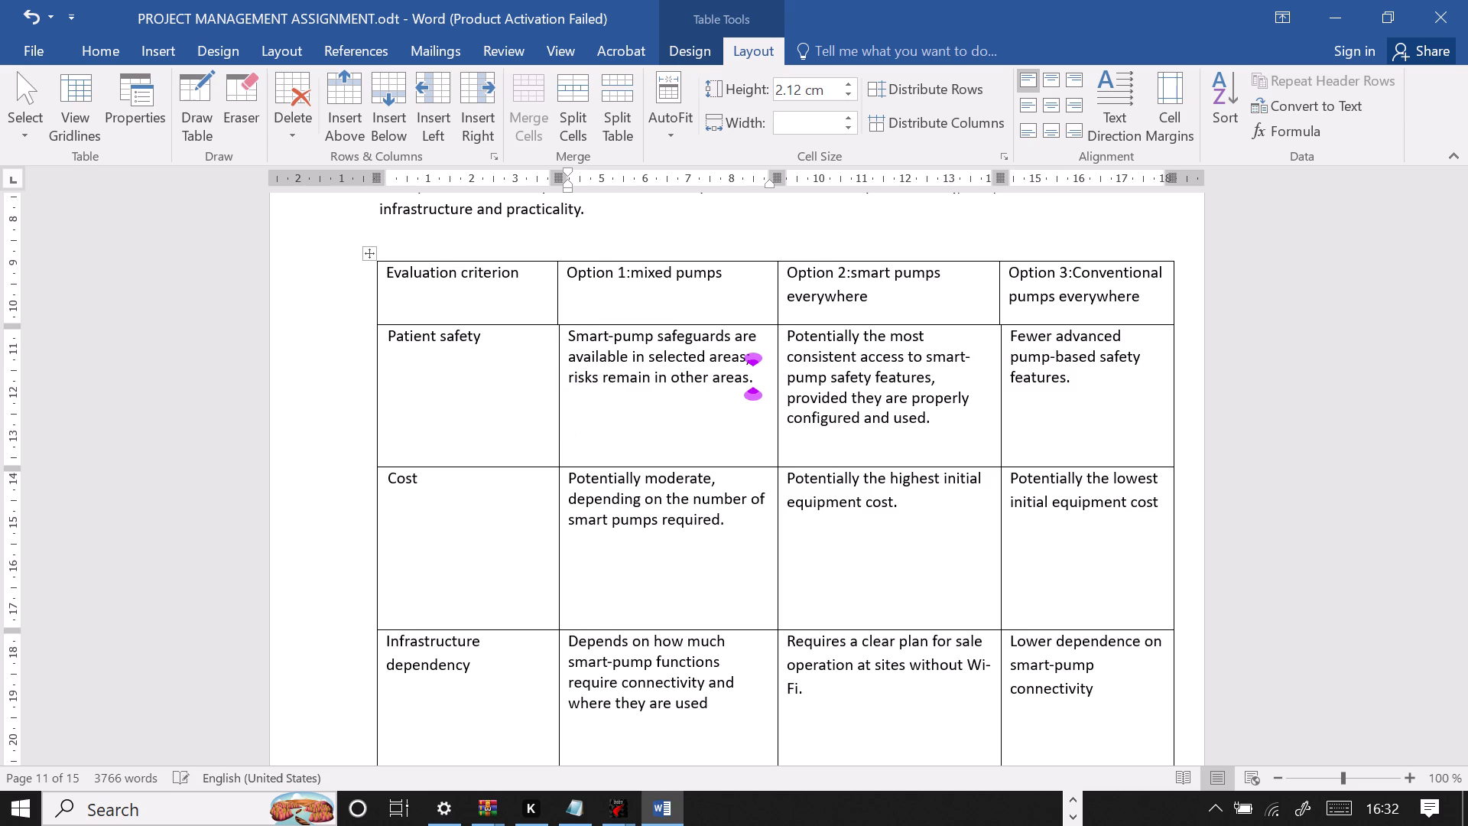
{"action": "left_click", "coordinate": [791, 449]}
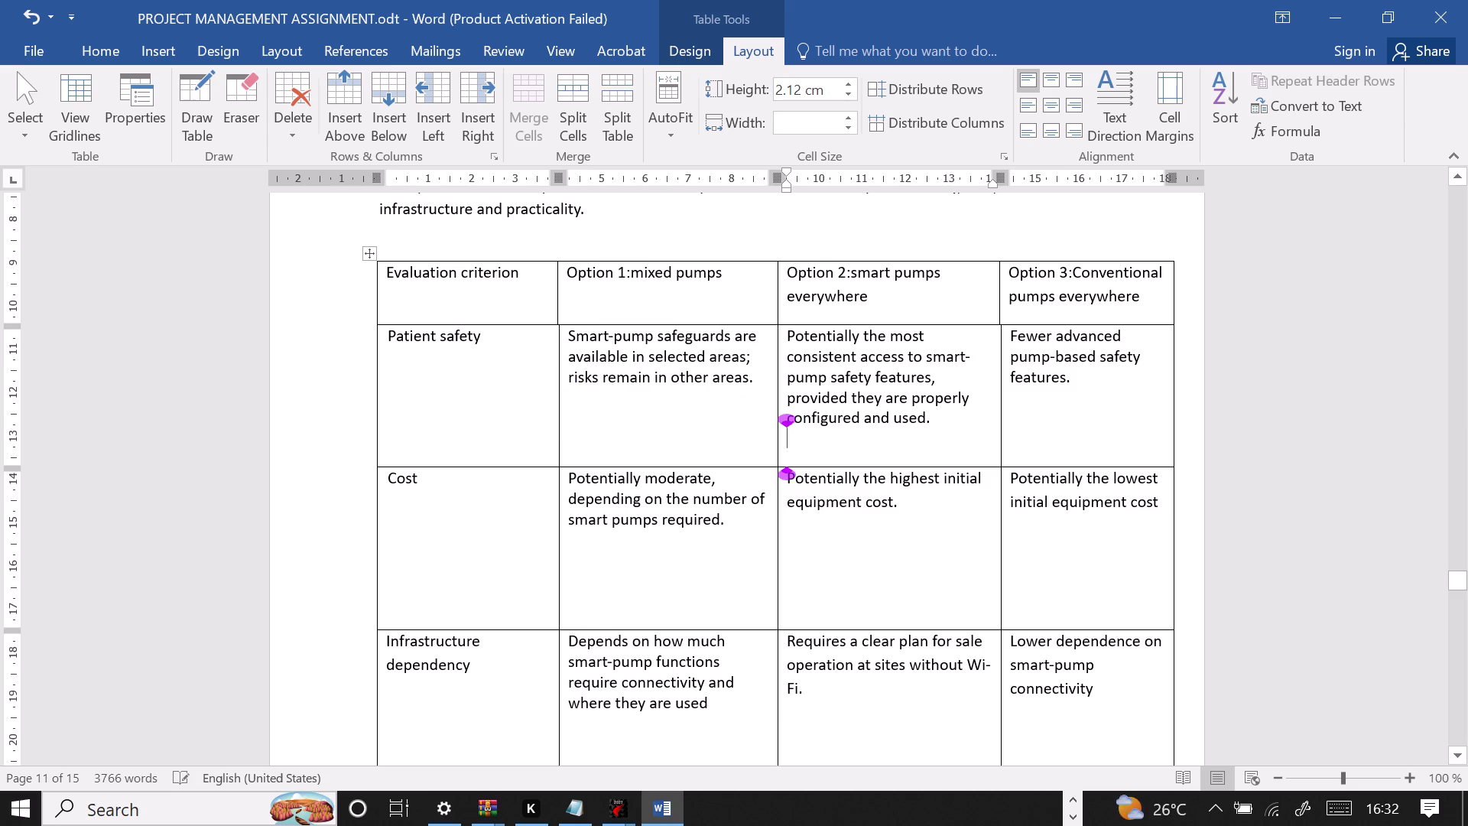
{"action": "key", "text": "BackSpace"}
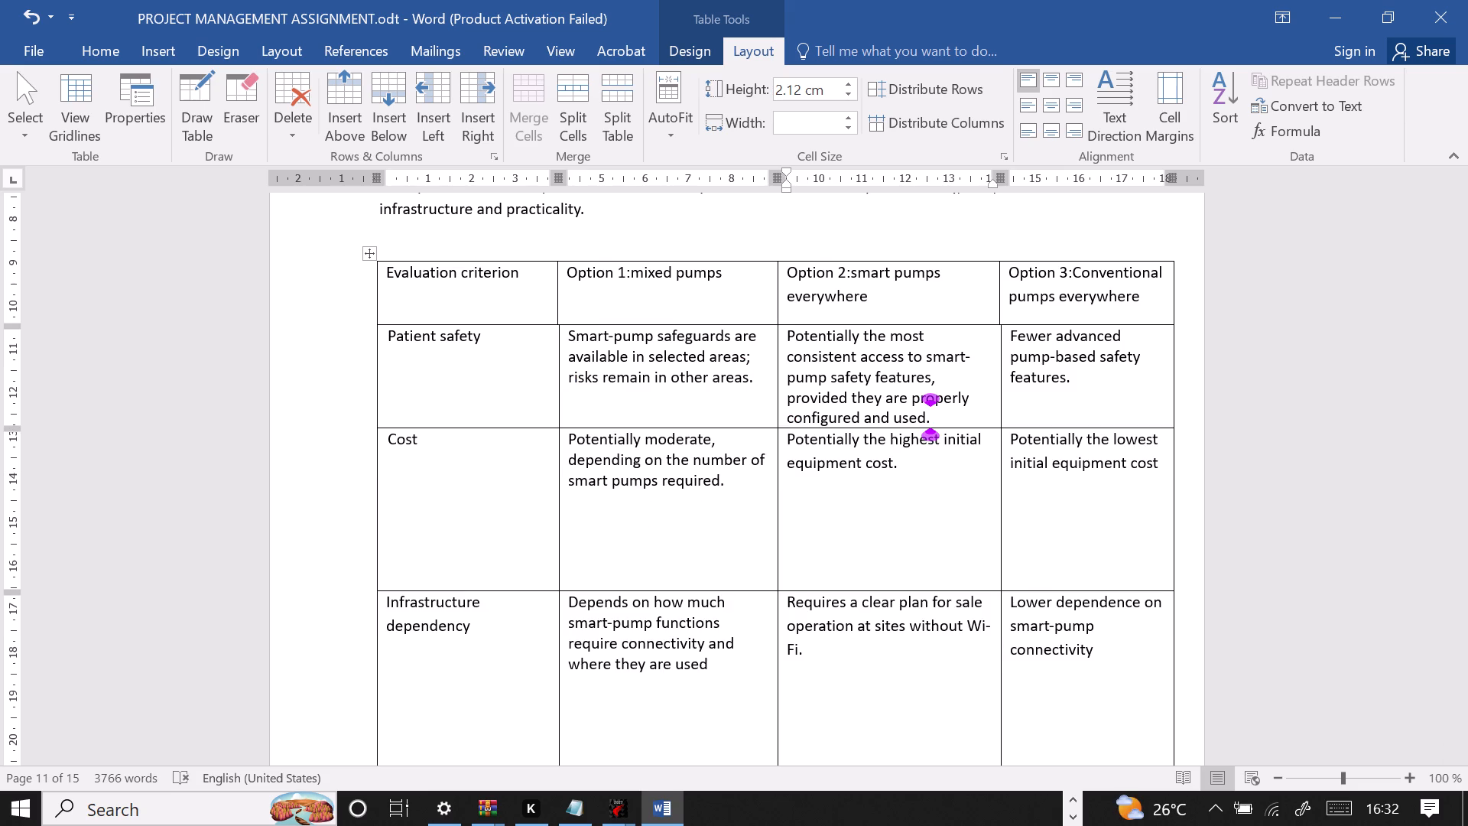
Delete the blank lines below the Option 1 entry in the "Cost" row.
{"action": "left_click", "coordinate": [664, 579]}
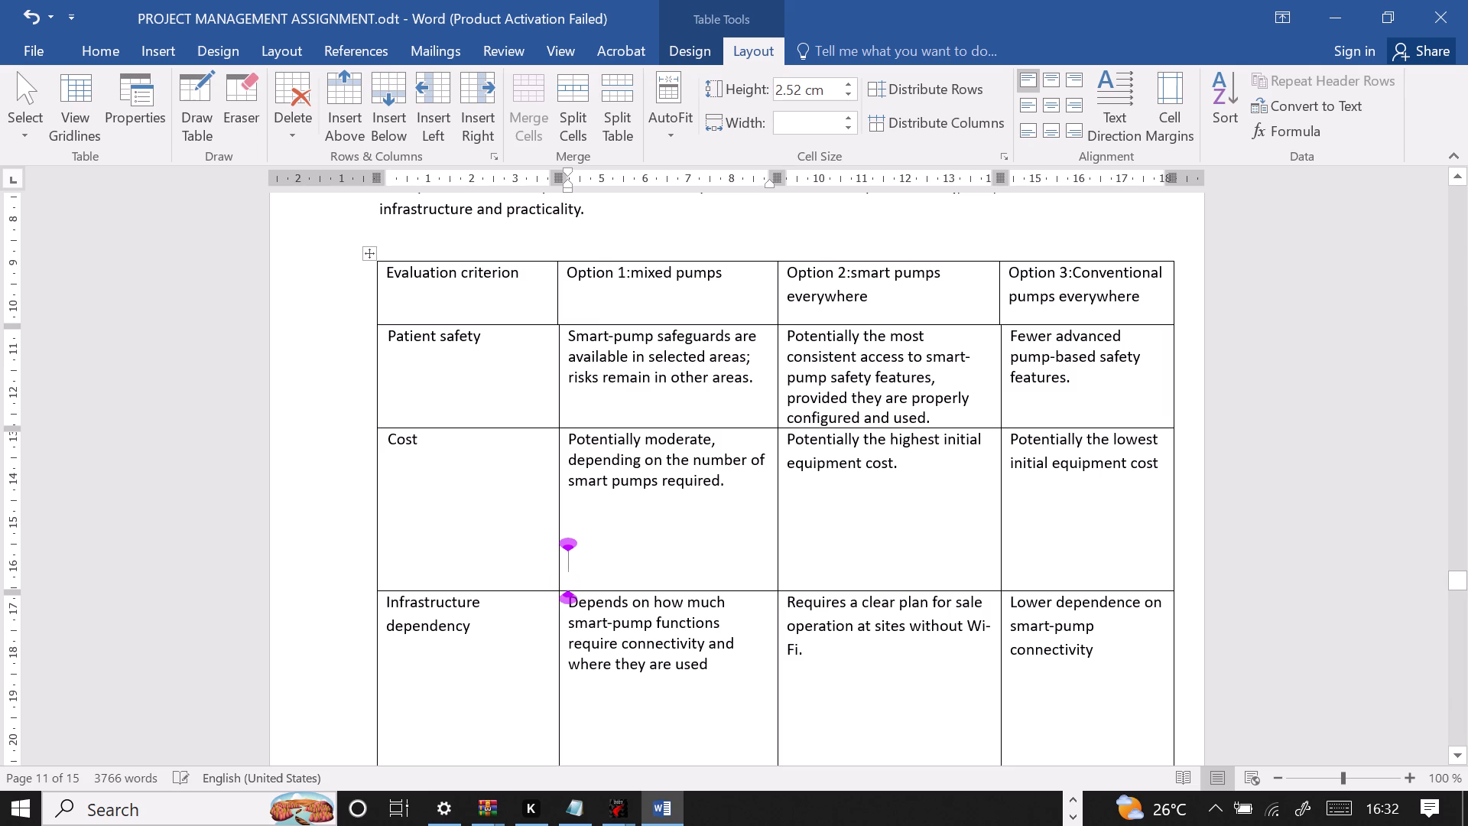
{"action": "key", "text": "BackSpace"}
{"action": "key", "text": "BackSpace"}
{"action": "key", "text": "BackSpace"}
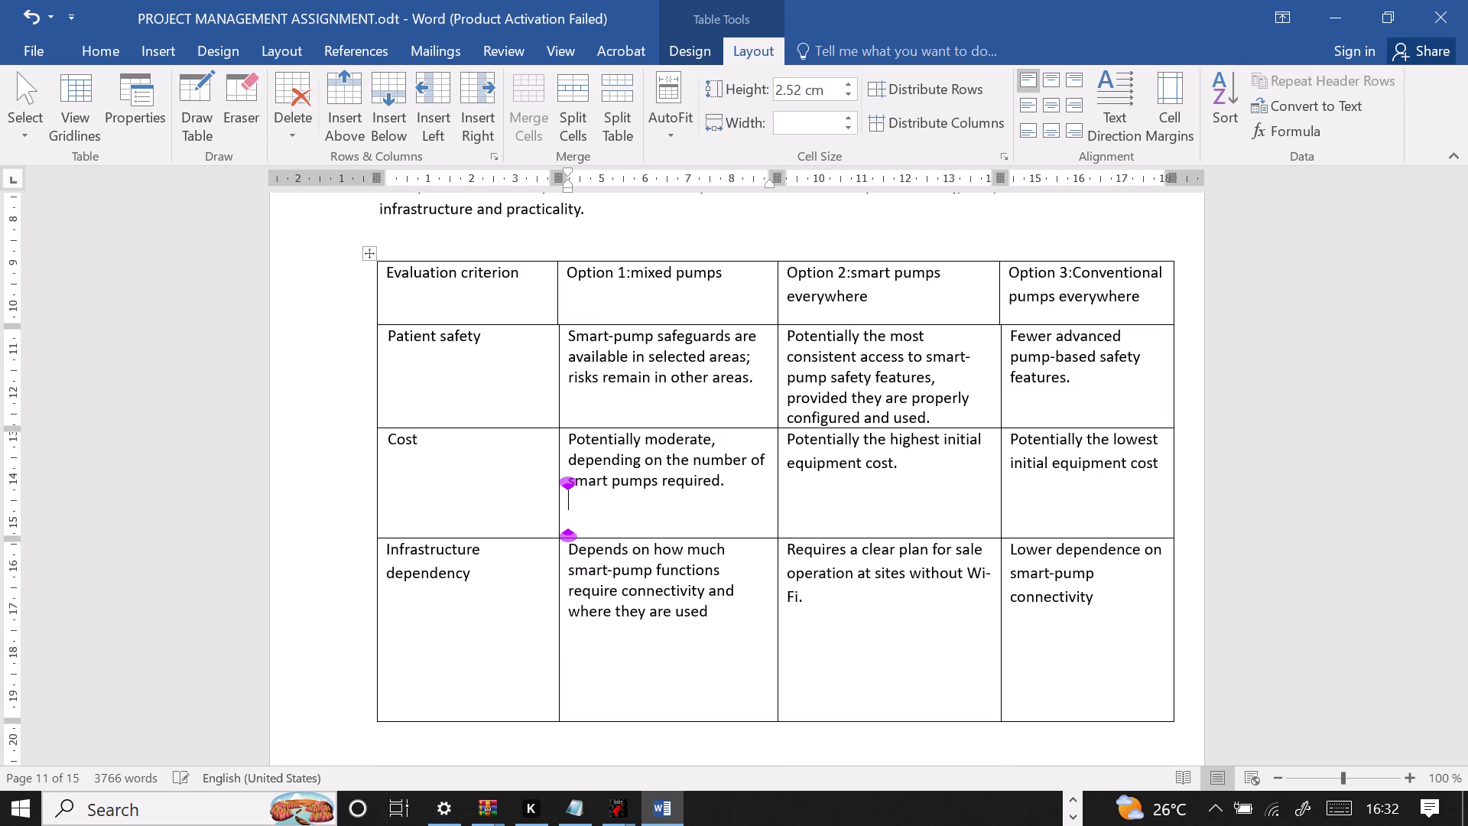
{"action": "key", "text": "BackSpace"}
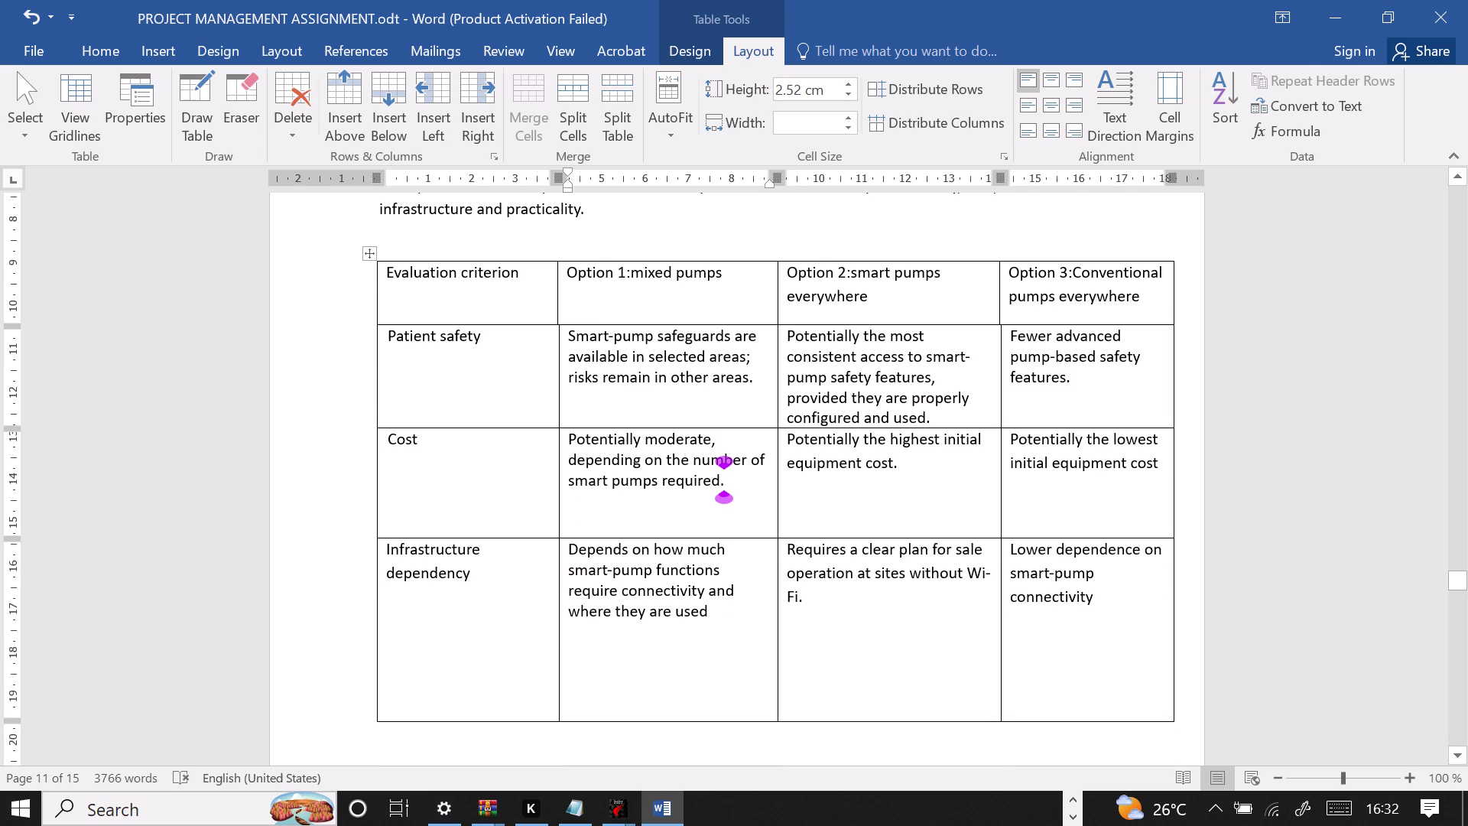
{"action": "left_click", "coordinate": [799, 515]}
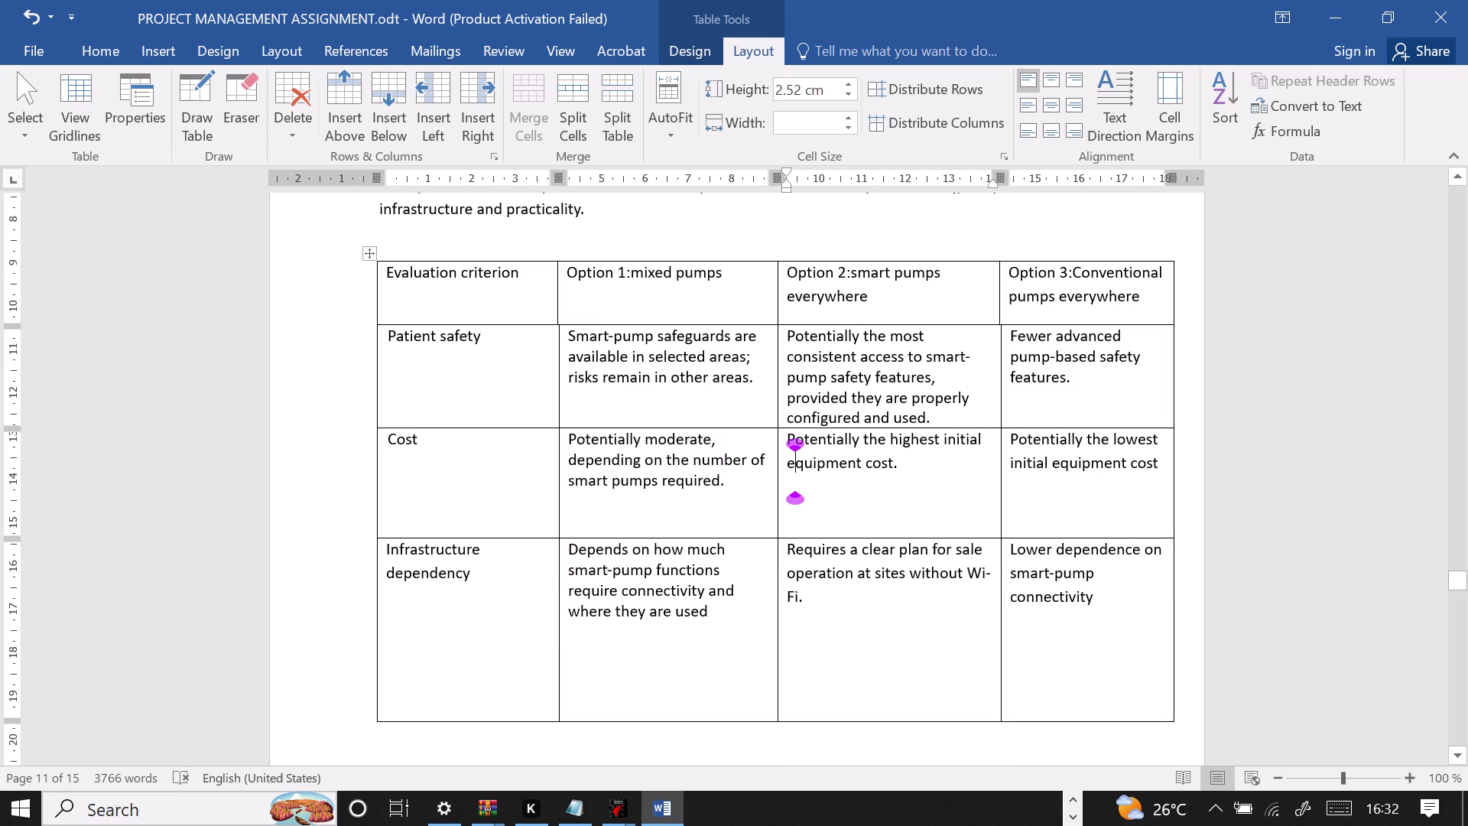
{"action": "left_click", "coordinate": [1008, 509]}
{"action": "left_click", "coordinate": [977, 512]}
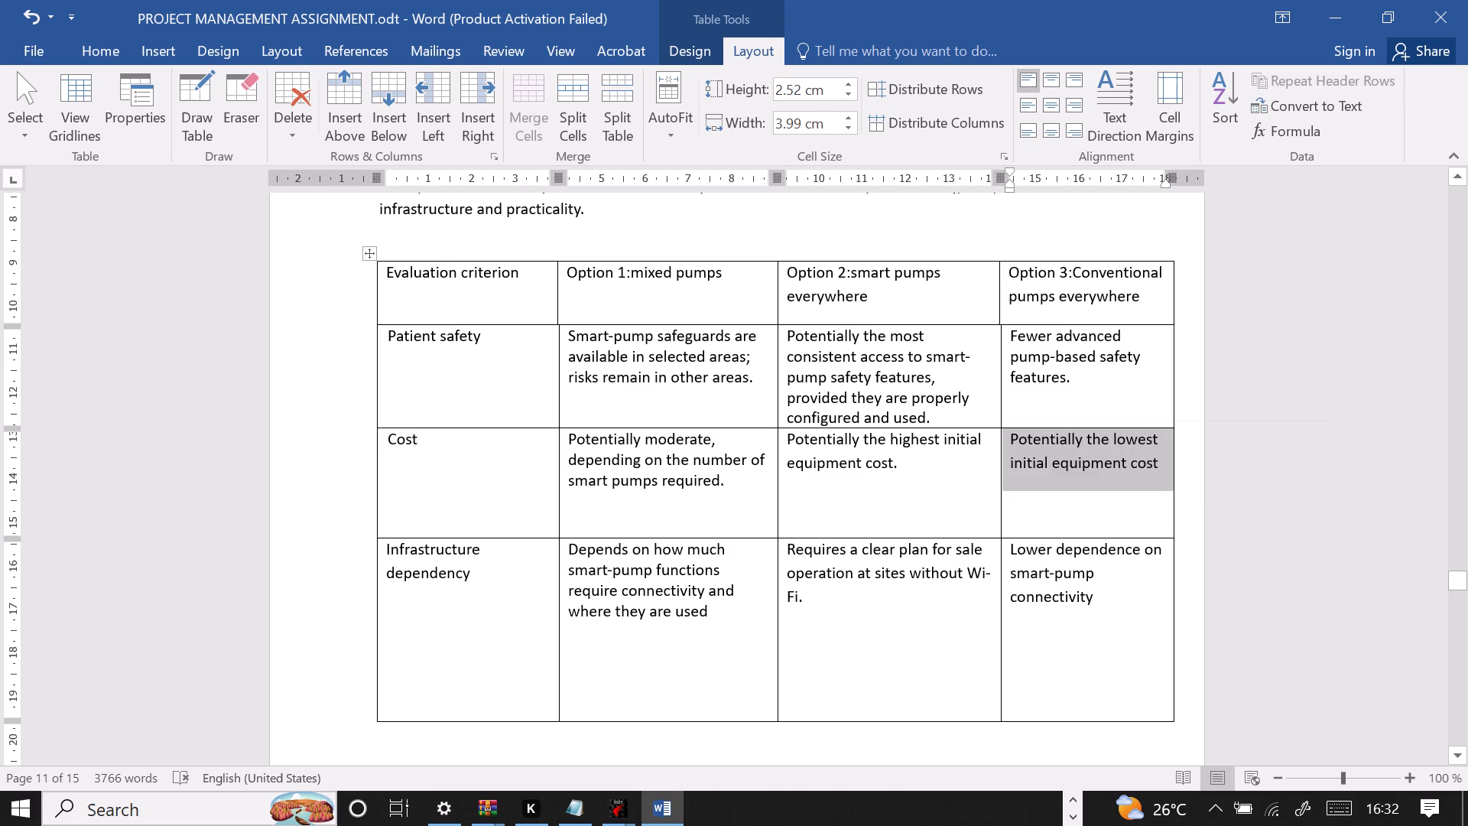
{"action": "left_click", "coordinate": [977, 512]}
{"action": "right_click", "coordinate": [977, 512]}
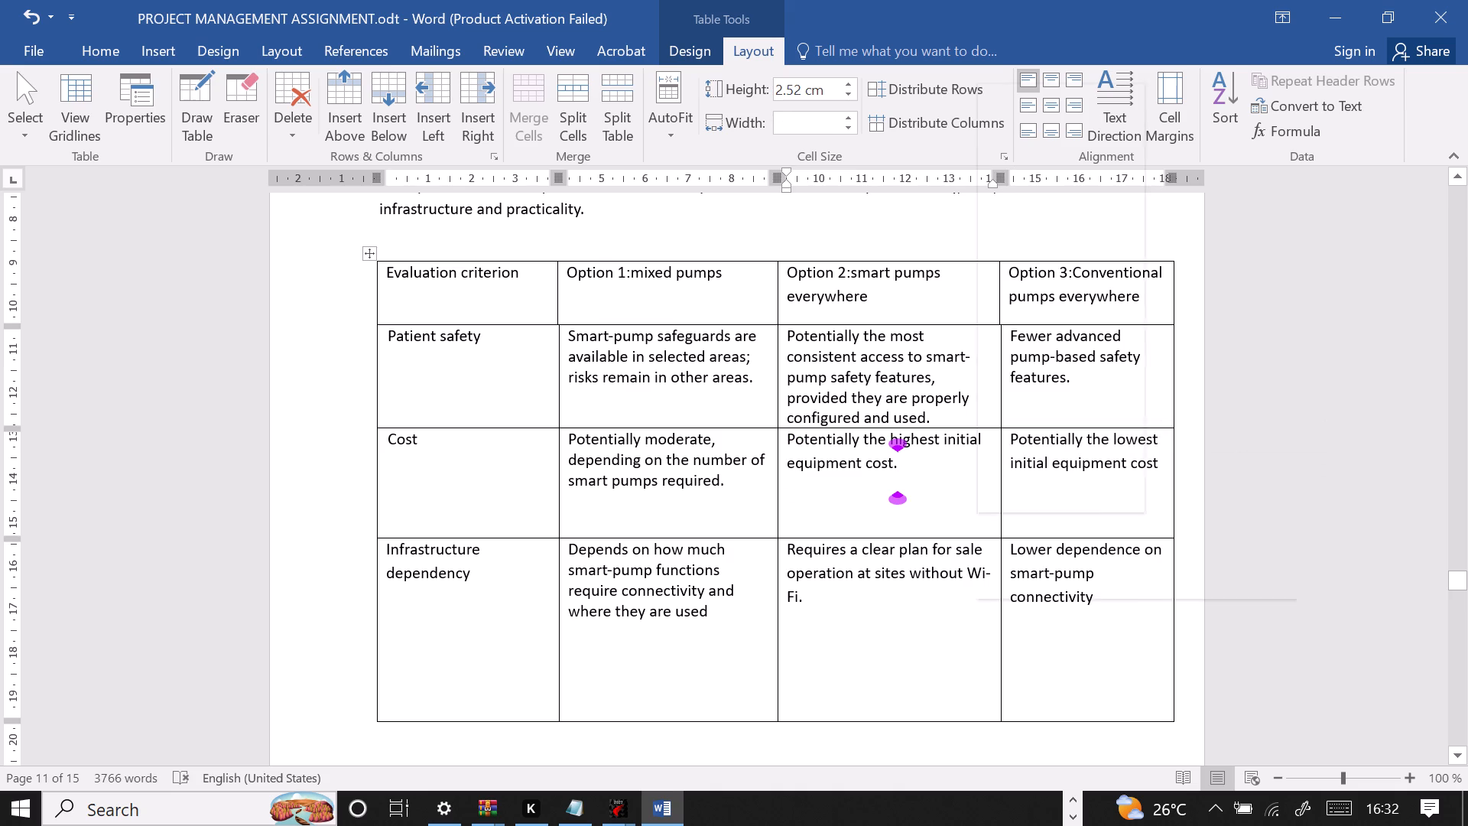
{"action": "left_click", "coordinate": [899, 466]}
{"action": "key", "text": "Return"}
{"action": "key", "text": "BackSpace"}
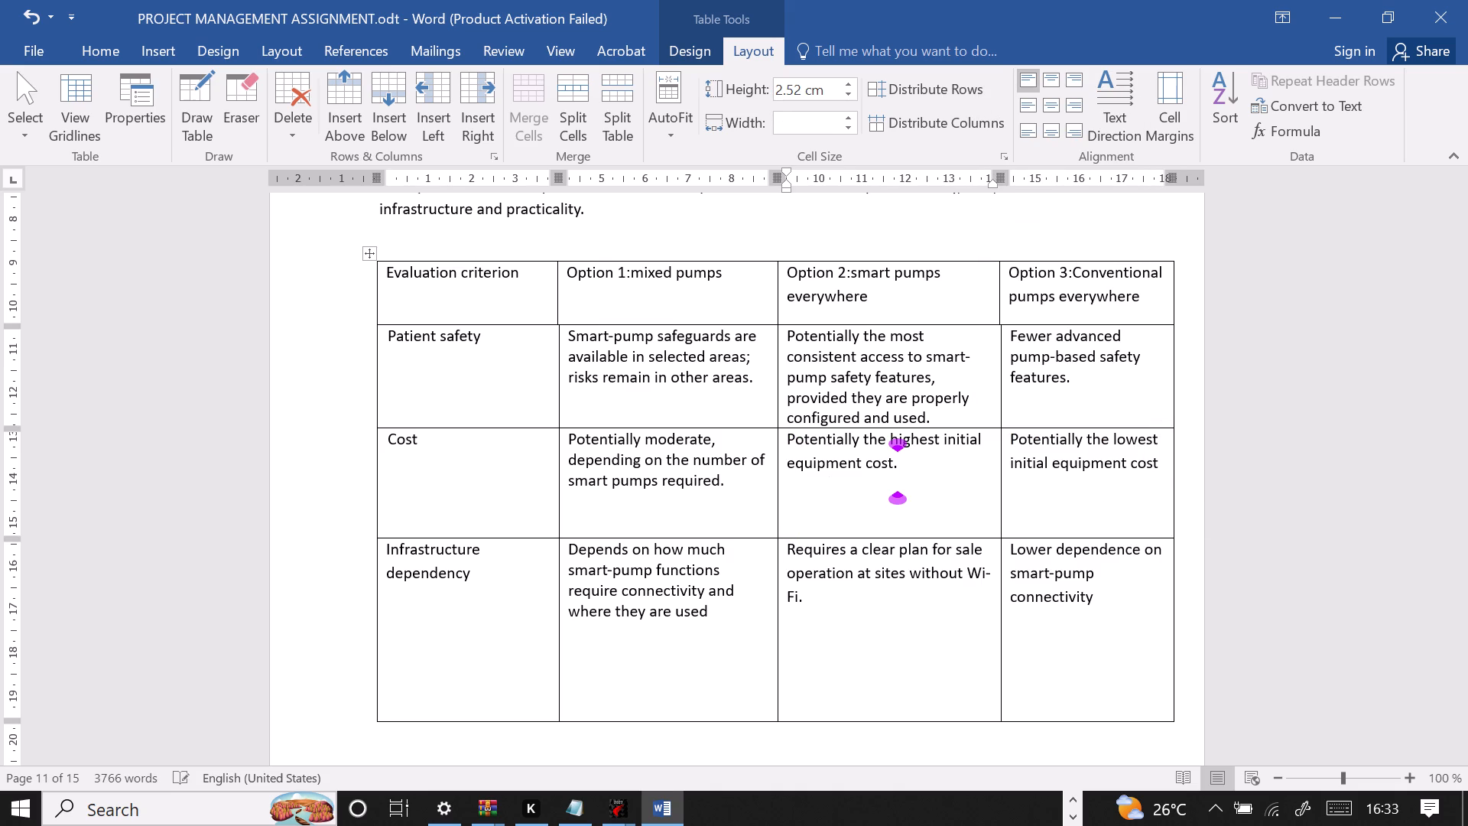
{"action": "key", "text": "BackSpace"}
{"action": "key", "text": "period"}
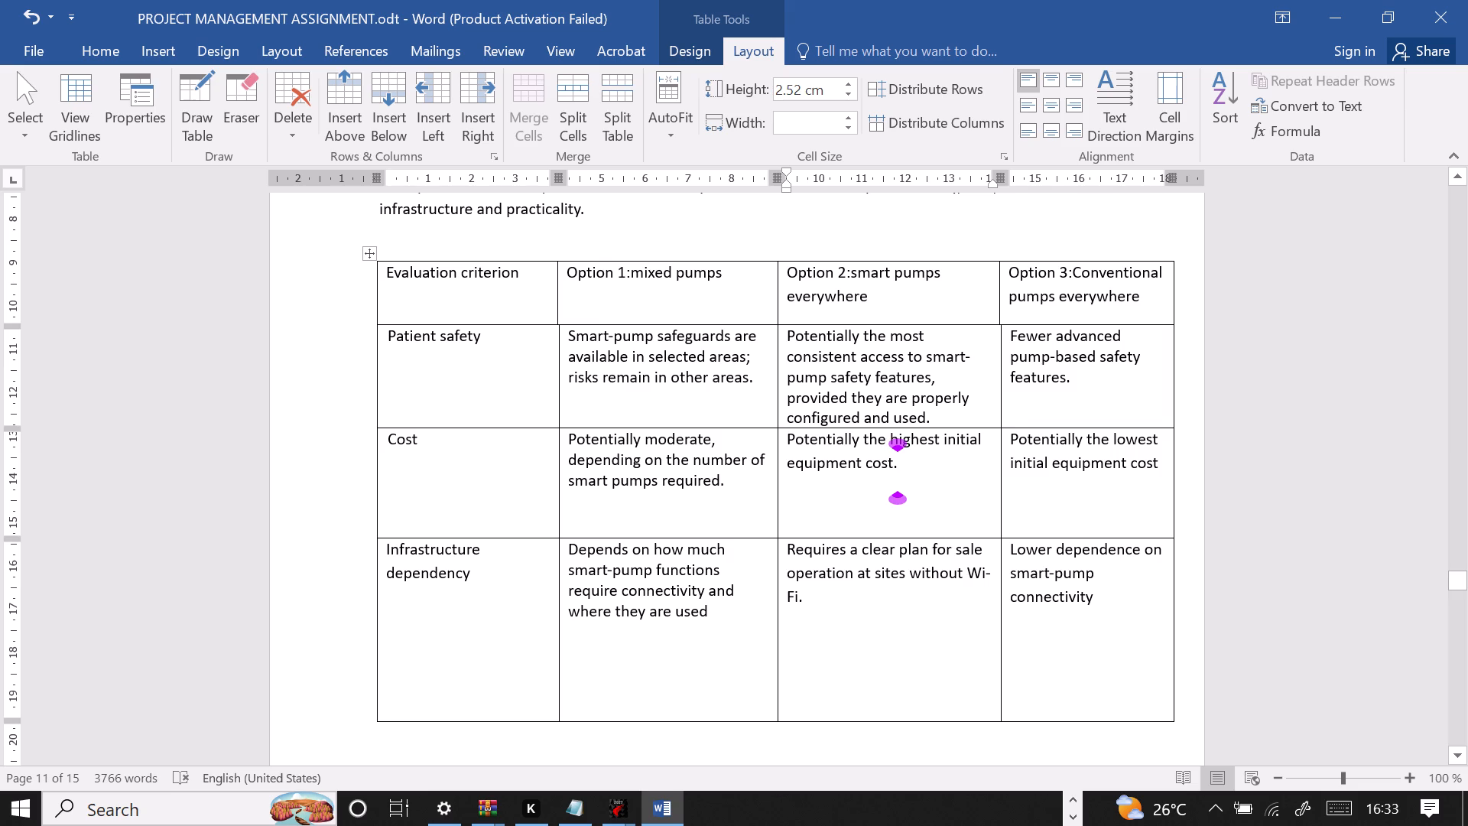
Delete the blank lines below the Option 1 entry in the "Infrastructure dependency" row.
{"action": "left_click", "coordinate": [682, 711]}
{"action": "key", "text": "BackSpace"}
{"action": "key", "text": "BackSpace"}
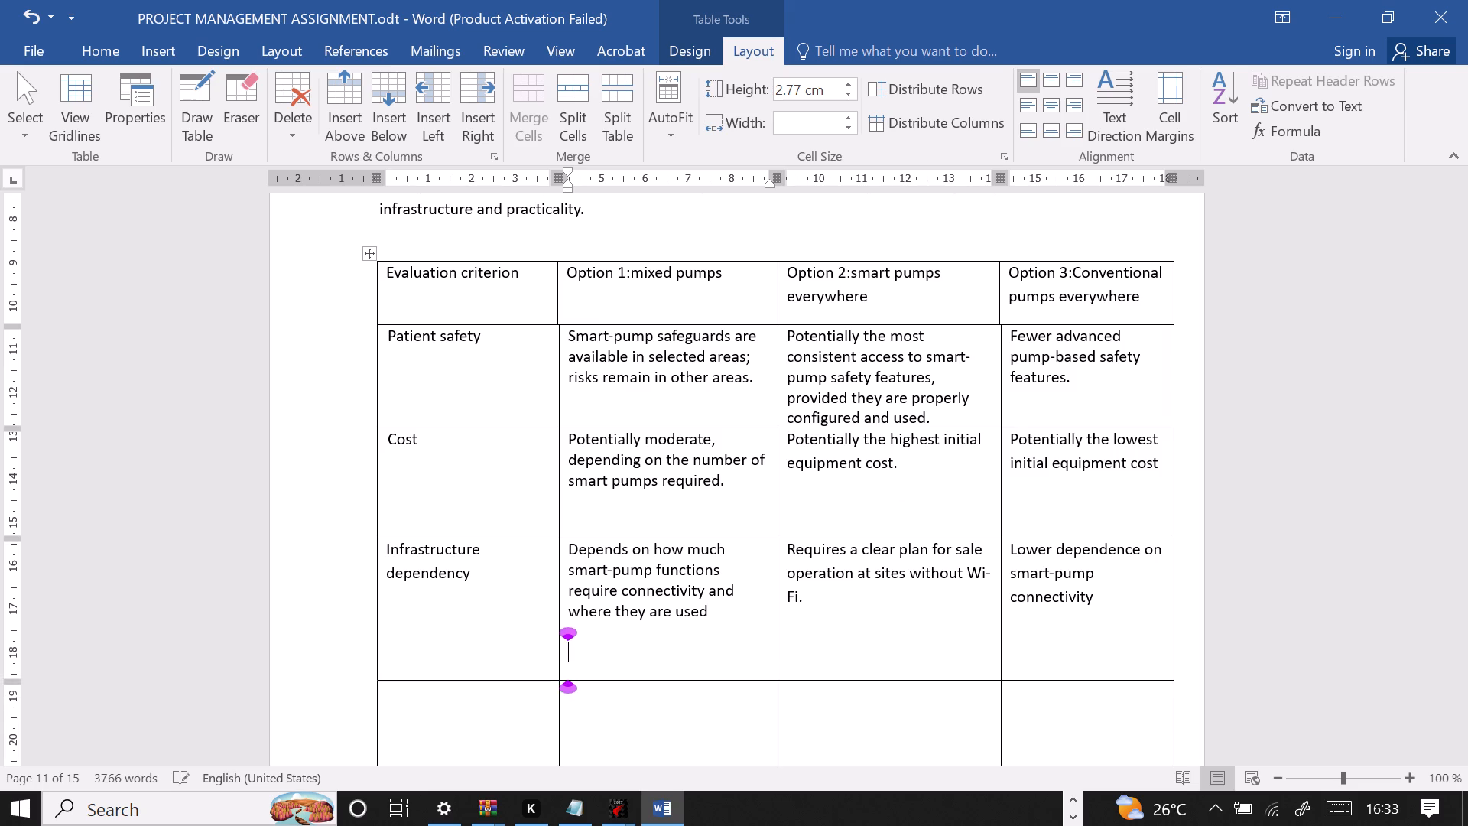
{"action": "key", "text": "BackSpace"}
{"action": "key", "text": "BackSpace"}
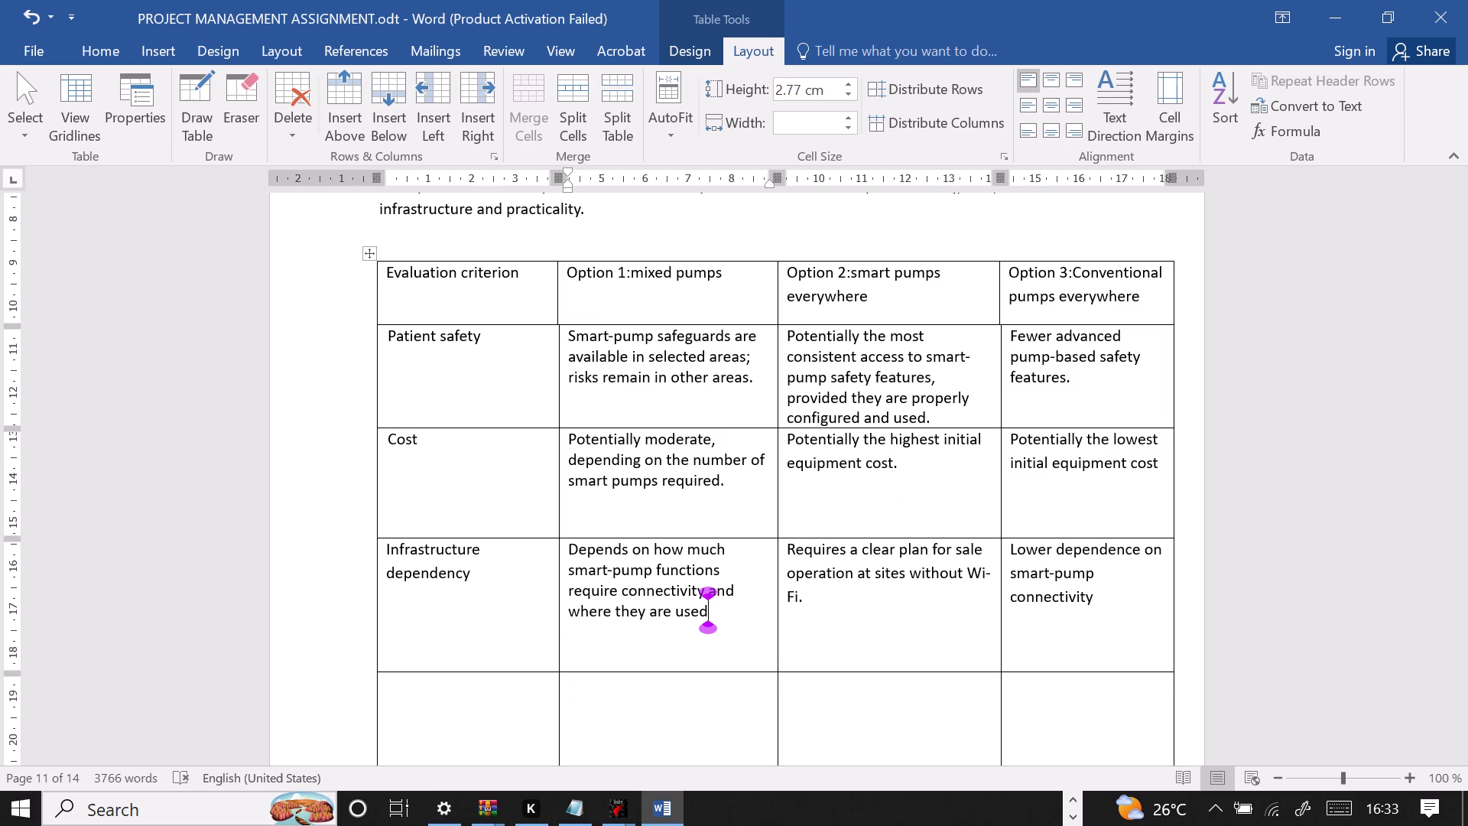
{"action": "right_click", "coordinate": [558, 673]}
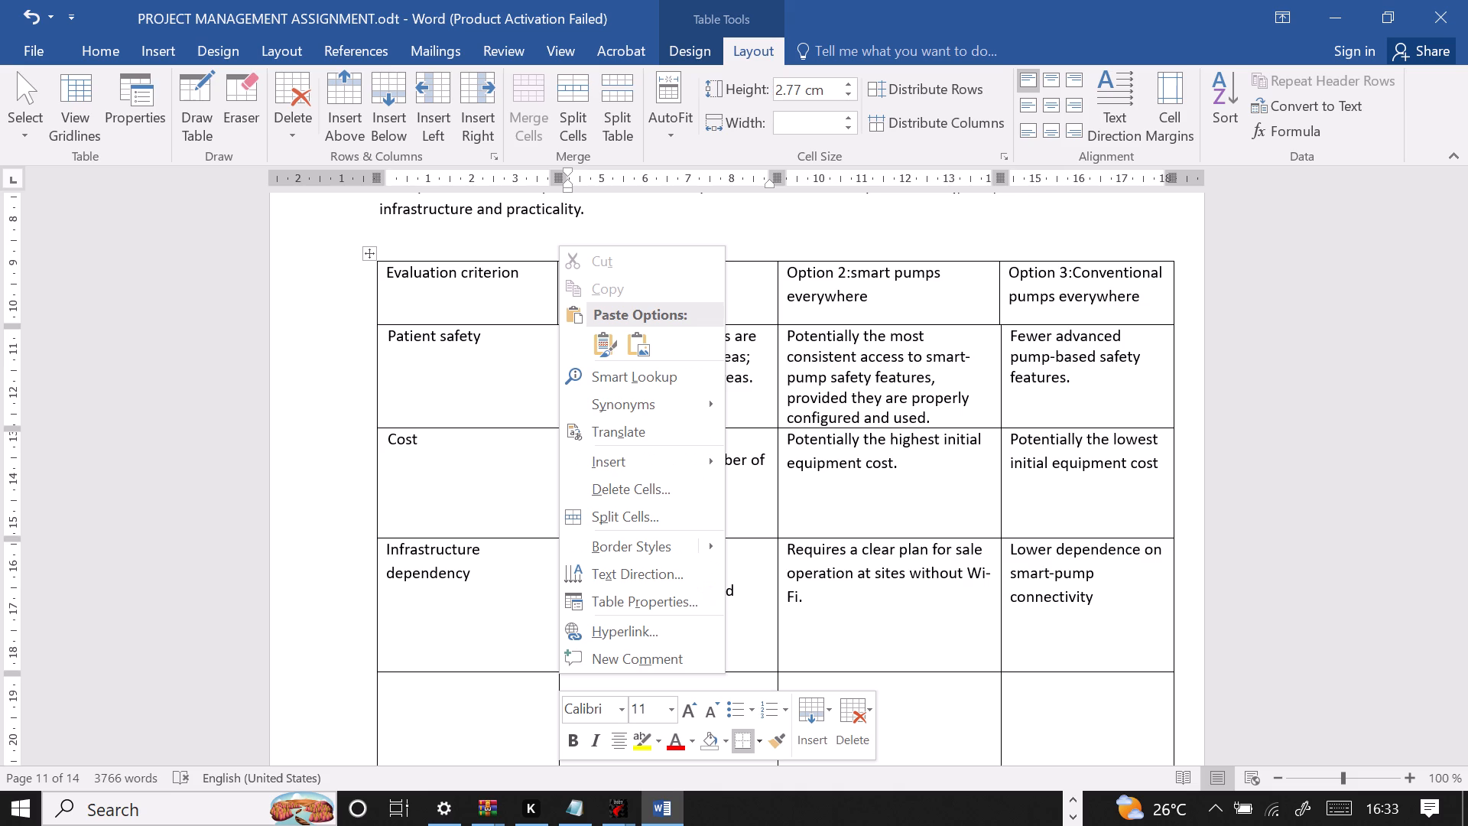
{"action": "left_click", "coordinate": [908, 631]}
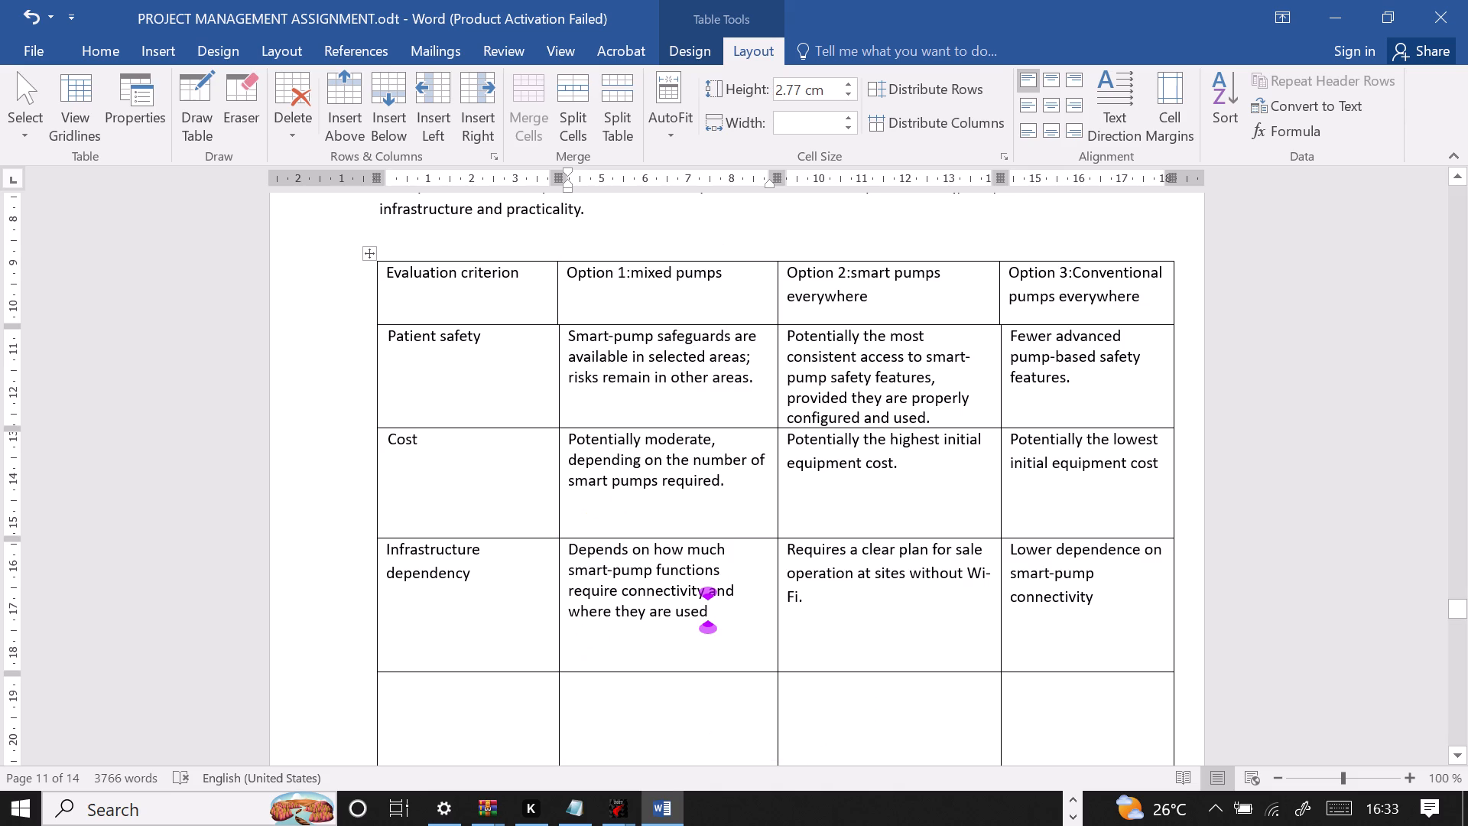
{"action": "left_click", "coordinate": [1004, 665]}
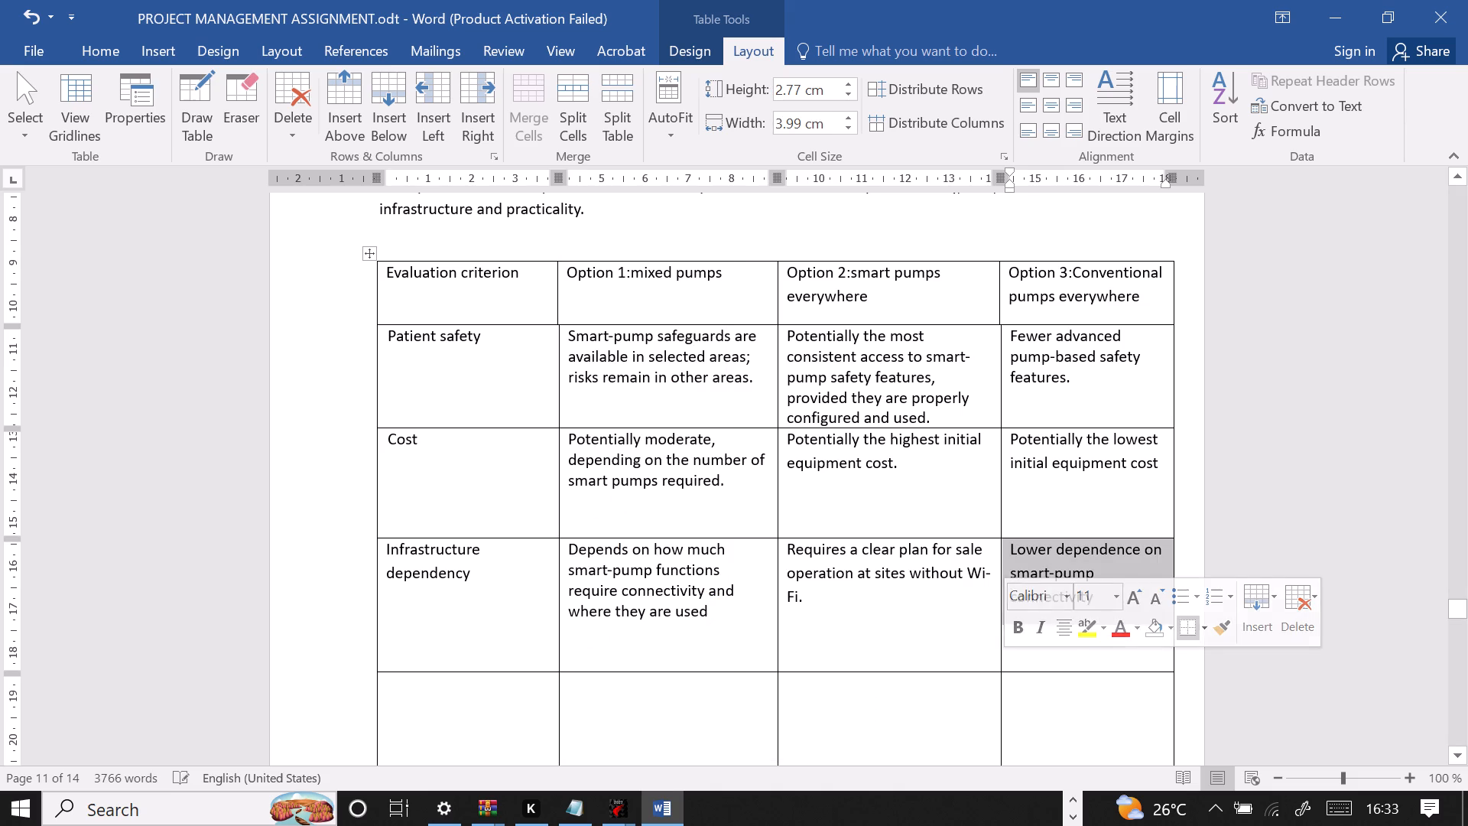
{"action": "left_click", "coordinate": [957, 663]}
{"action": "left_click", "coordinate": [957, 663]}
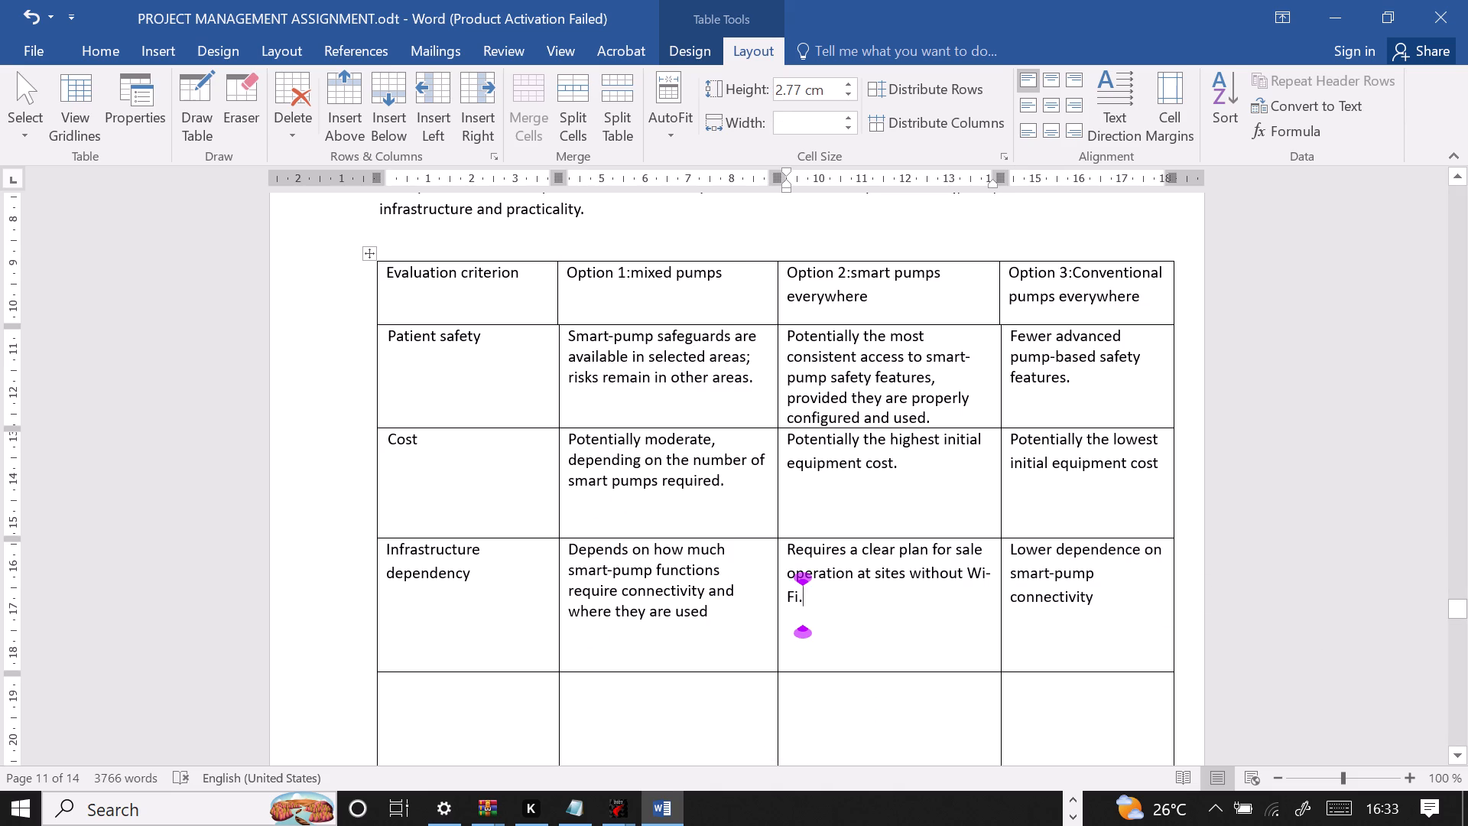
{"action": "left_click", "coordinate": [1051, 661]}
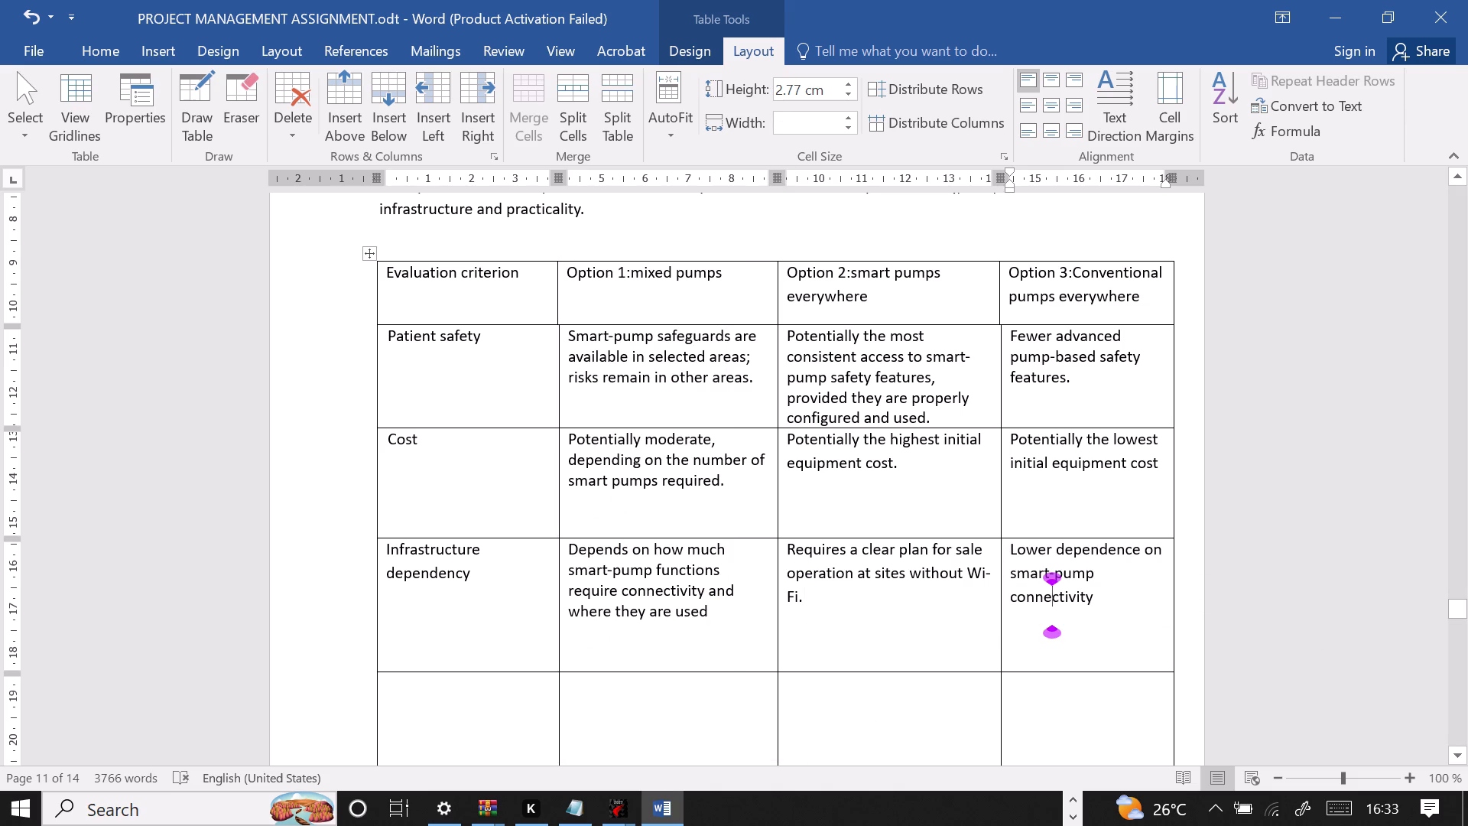
Remove the blank lines below the "Infrastructure dependency" and "Cost" labels in the evaluation criterion column.
{"action": "left_click", "coordinate": [423, 637]}
{"action": "key", "text": "BackSpace"}
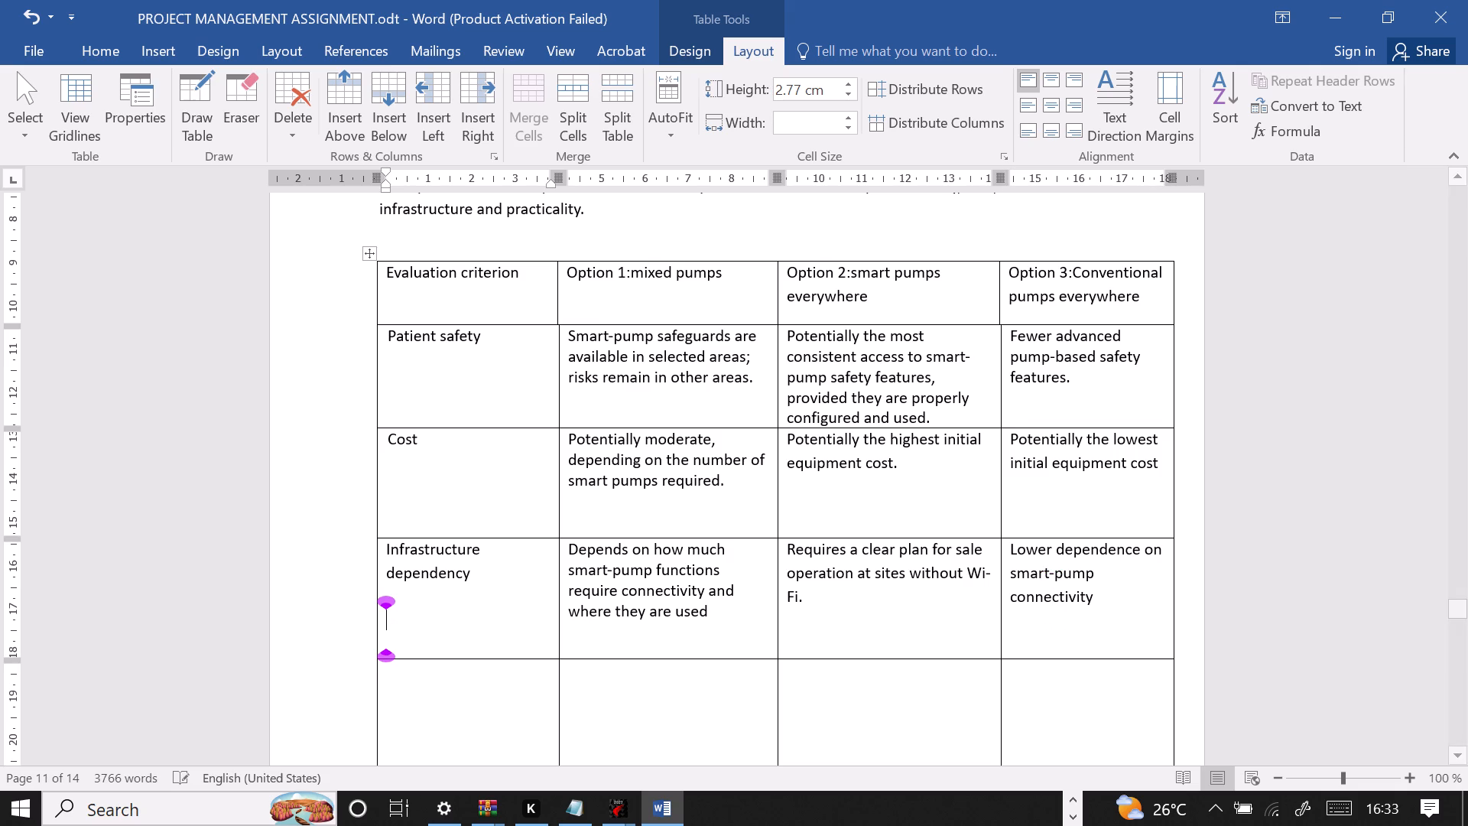
{"action": "key", "text": "BackSpace"}
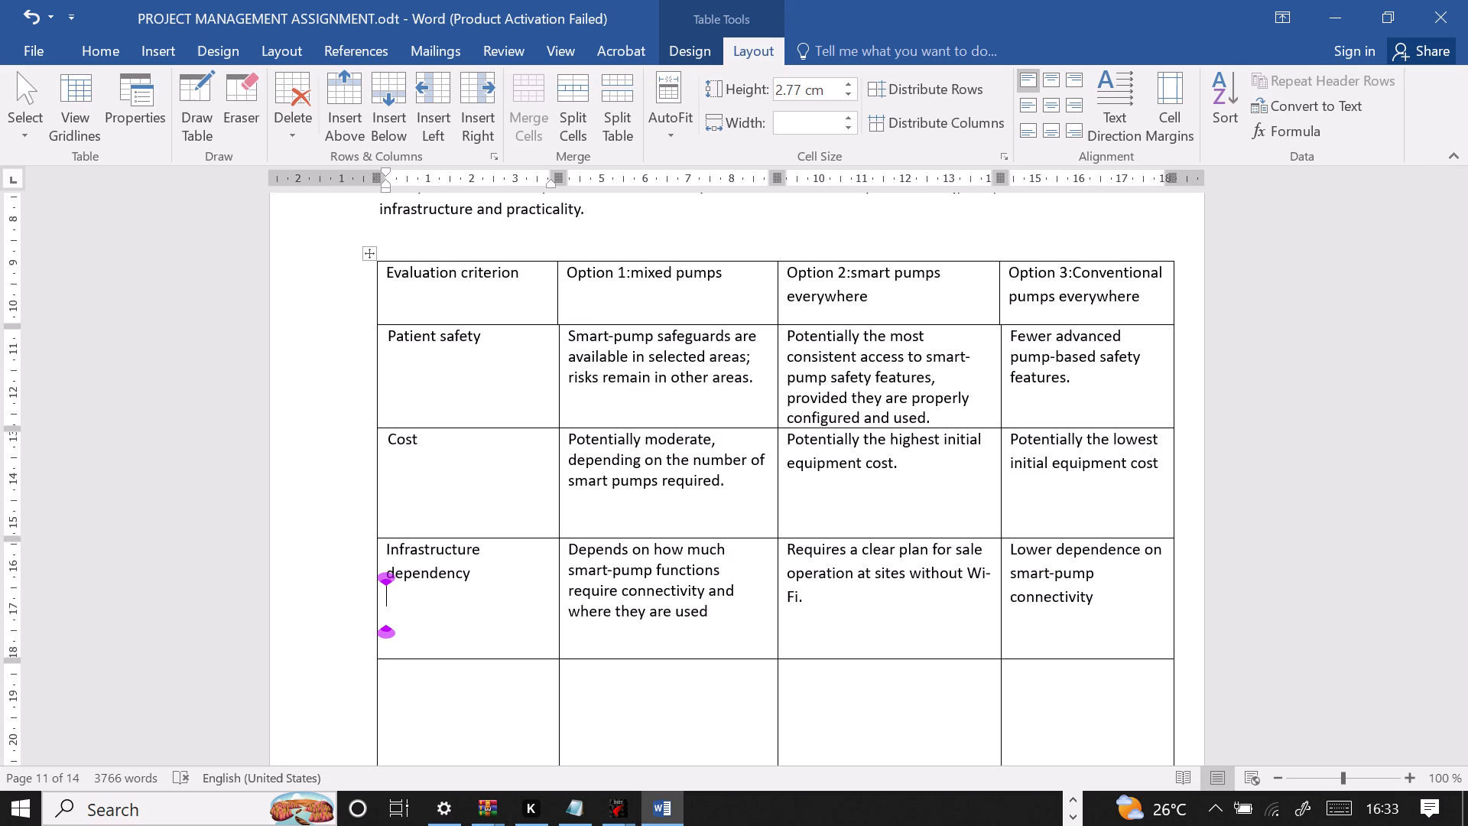
{"action": "left_click", "coordinate": [424, 648]}
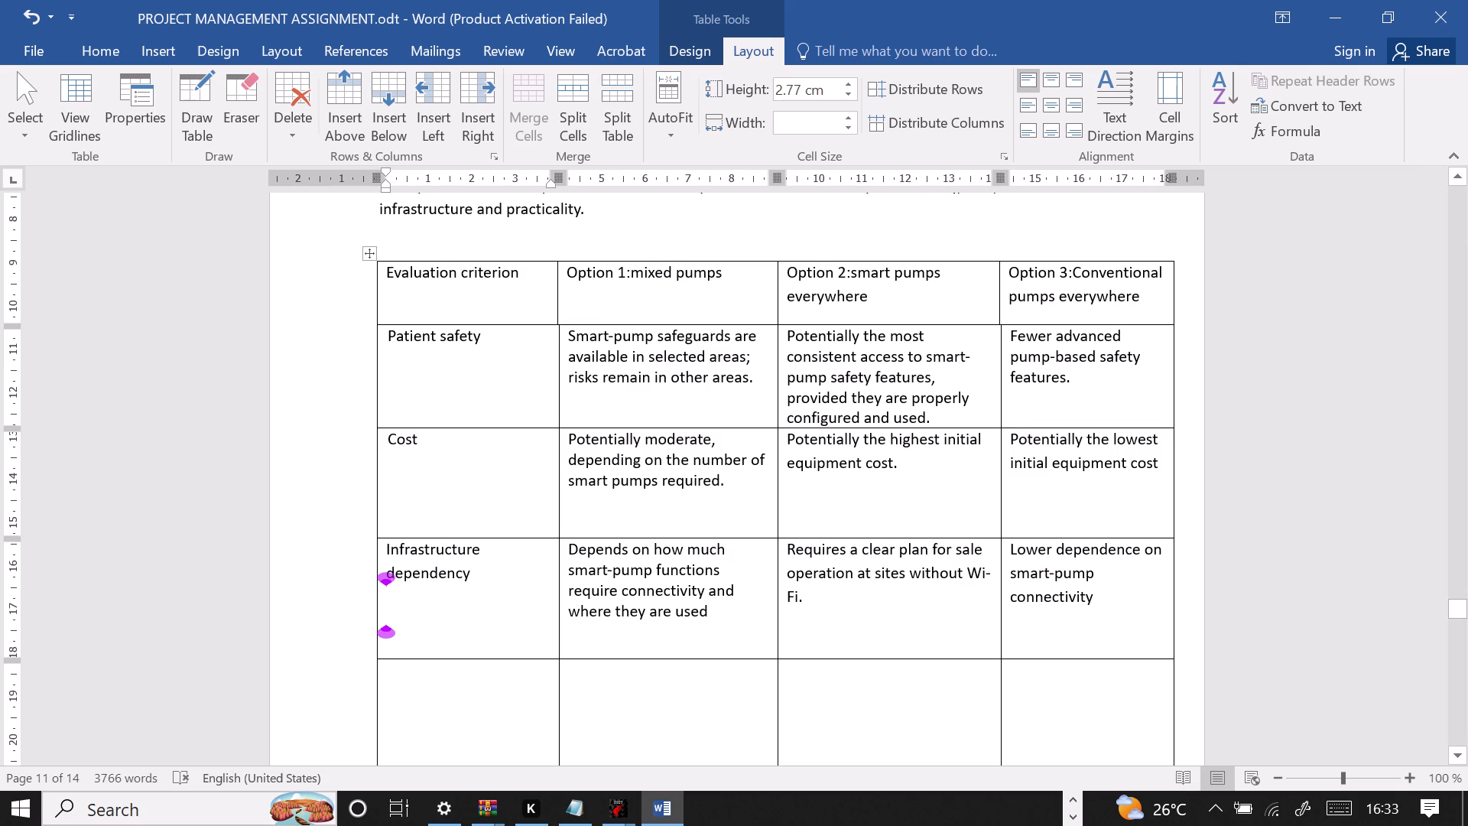
{"action": "key", "text": "BackSpace"}
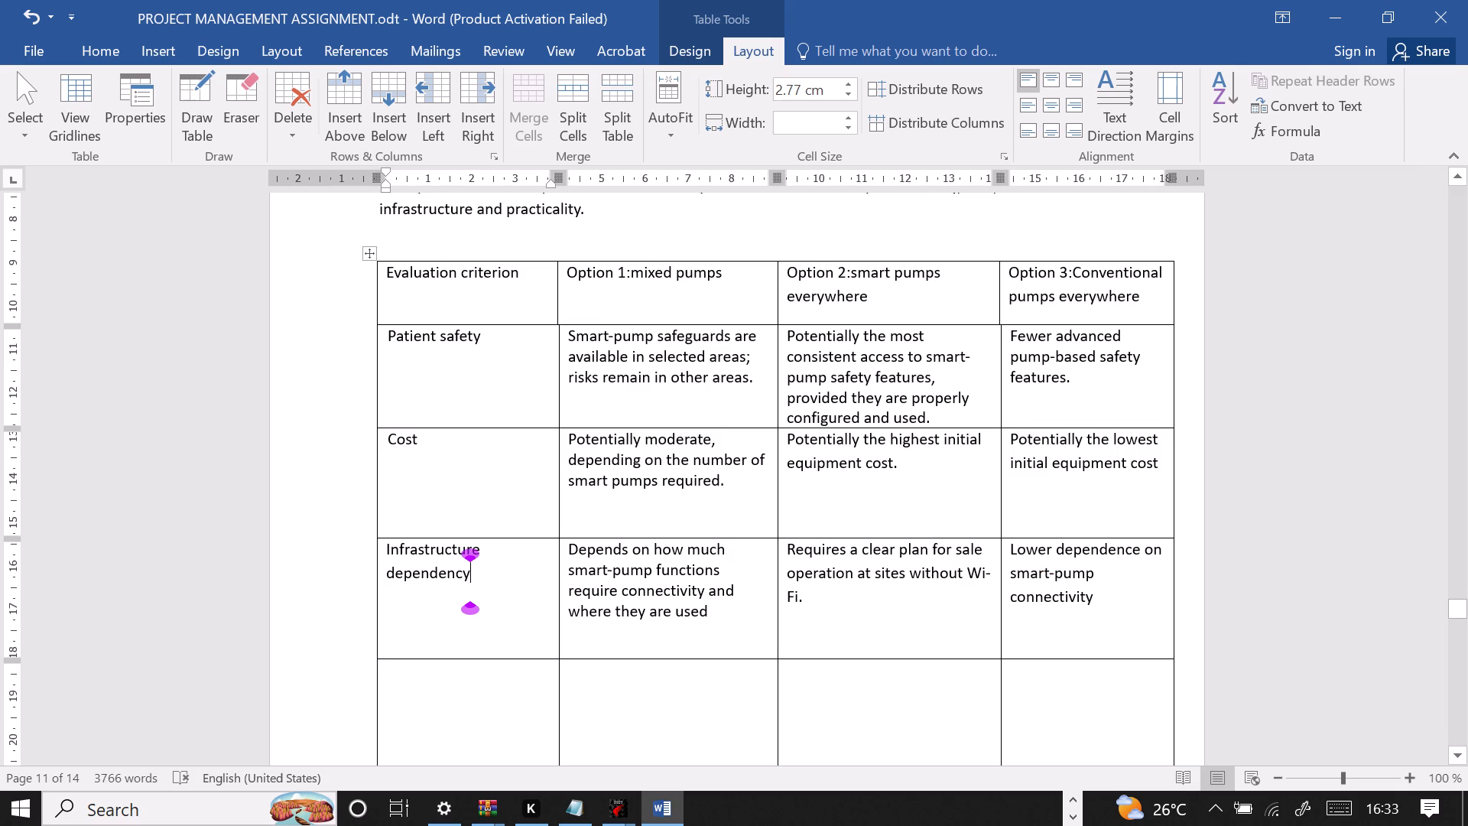
{"action": "left_click", "coordinate": [415, 520]}
{"action": "key", "text": "BackSpace"}
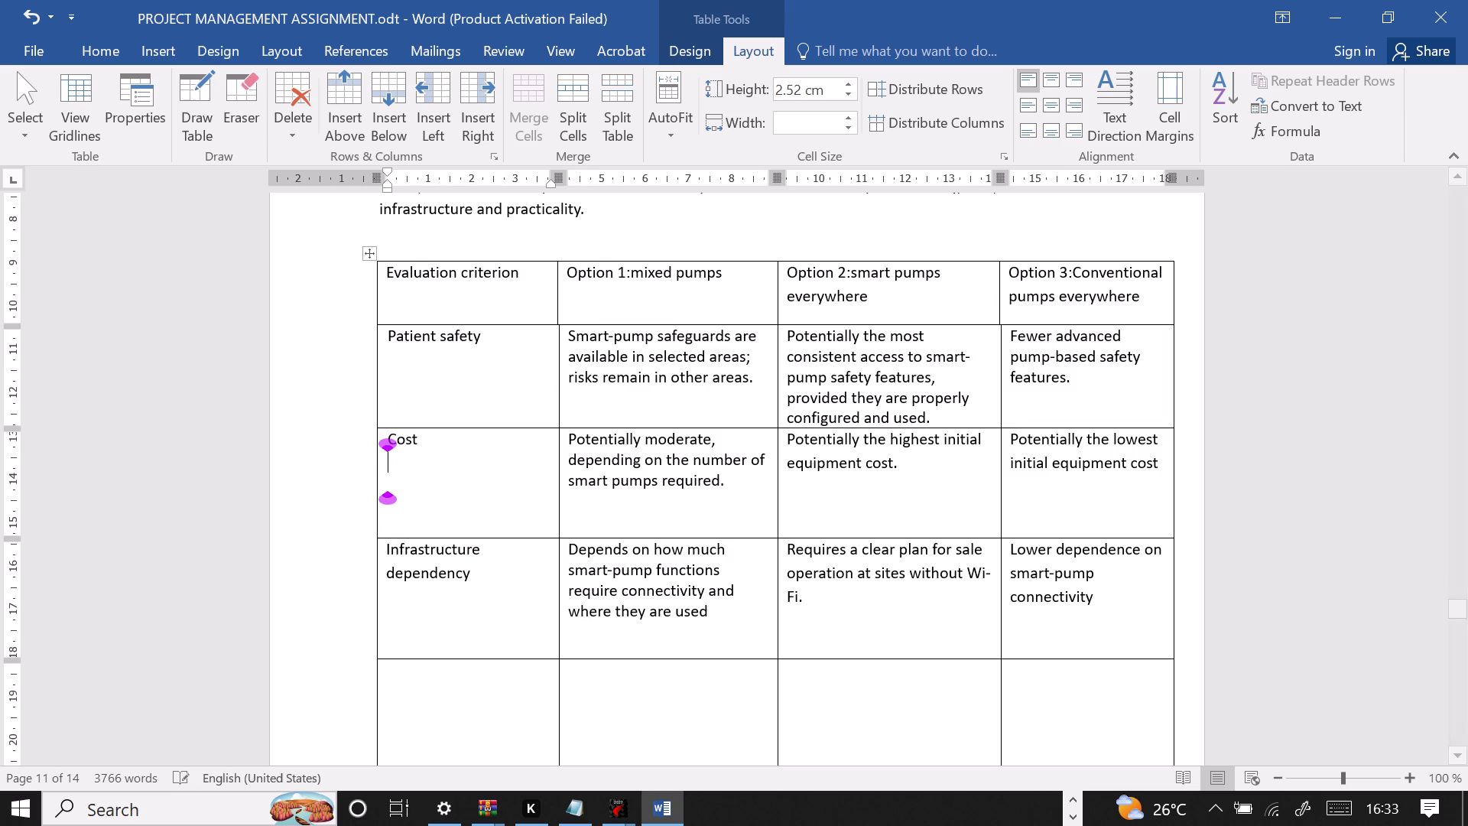
{"action": "key", "text": "BackSpace"}
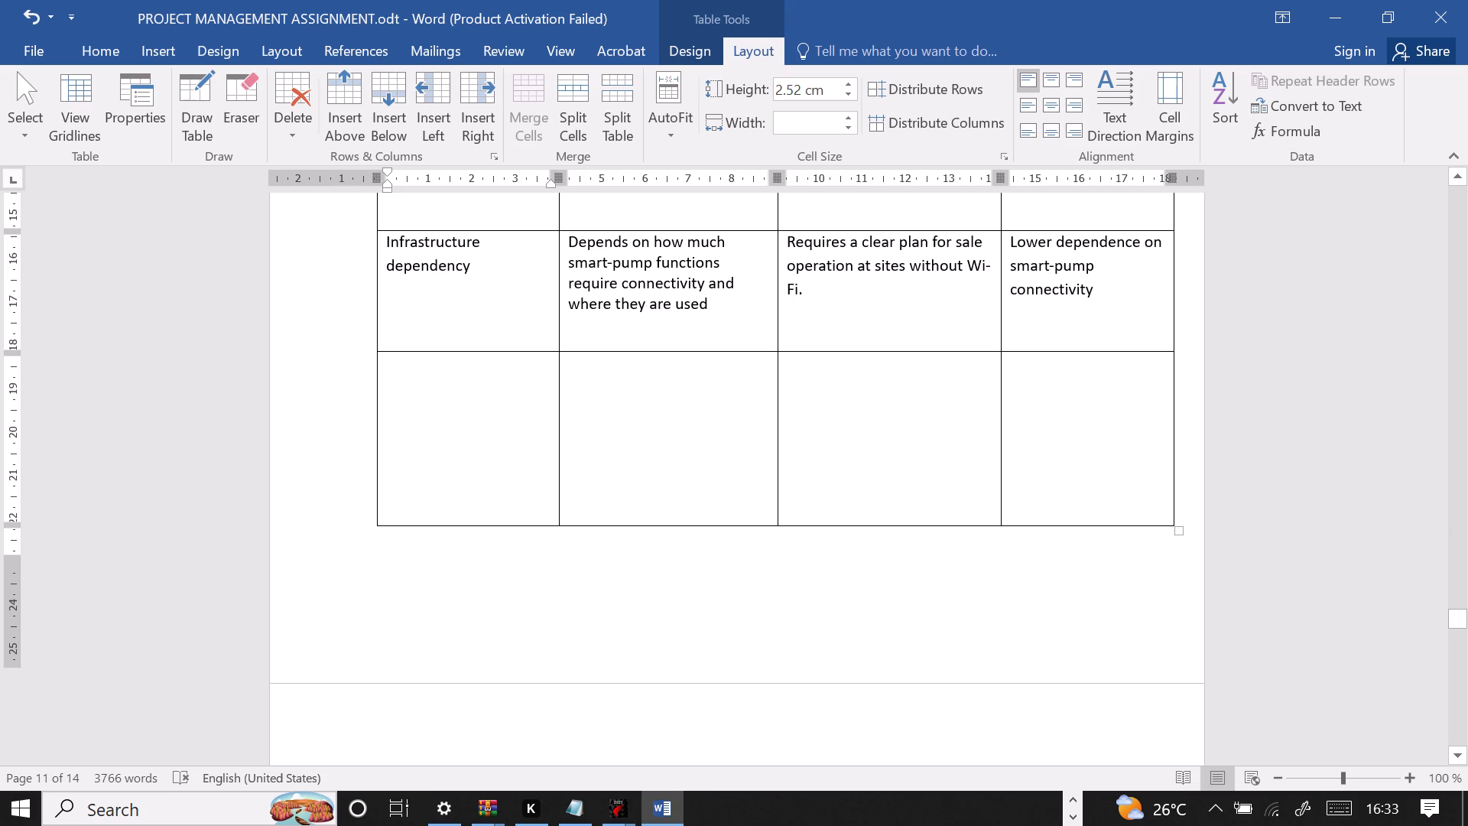
Clear the blank lines from the first cell of the empty last row and label it "Feasibility".
{"action": "left_click", "coordinate": [456, 497]}
{"action": "key", "text": "BackSpace"}
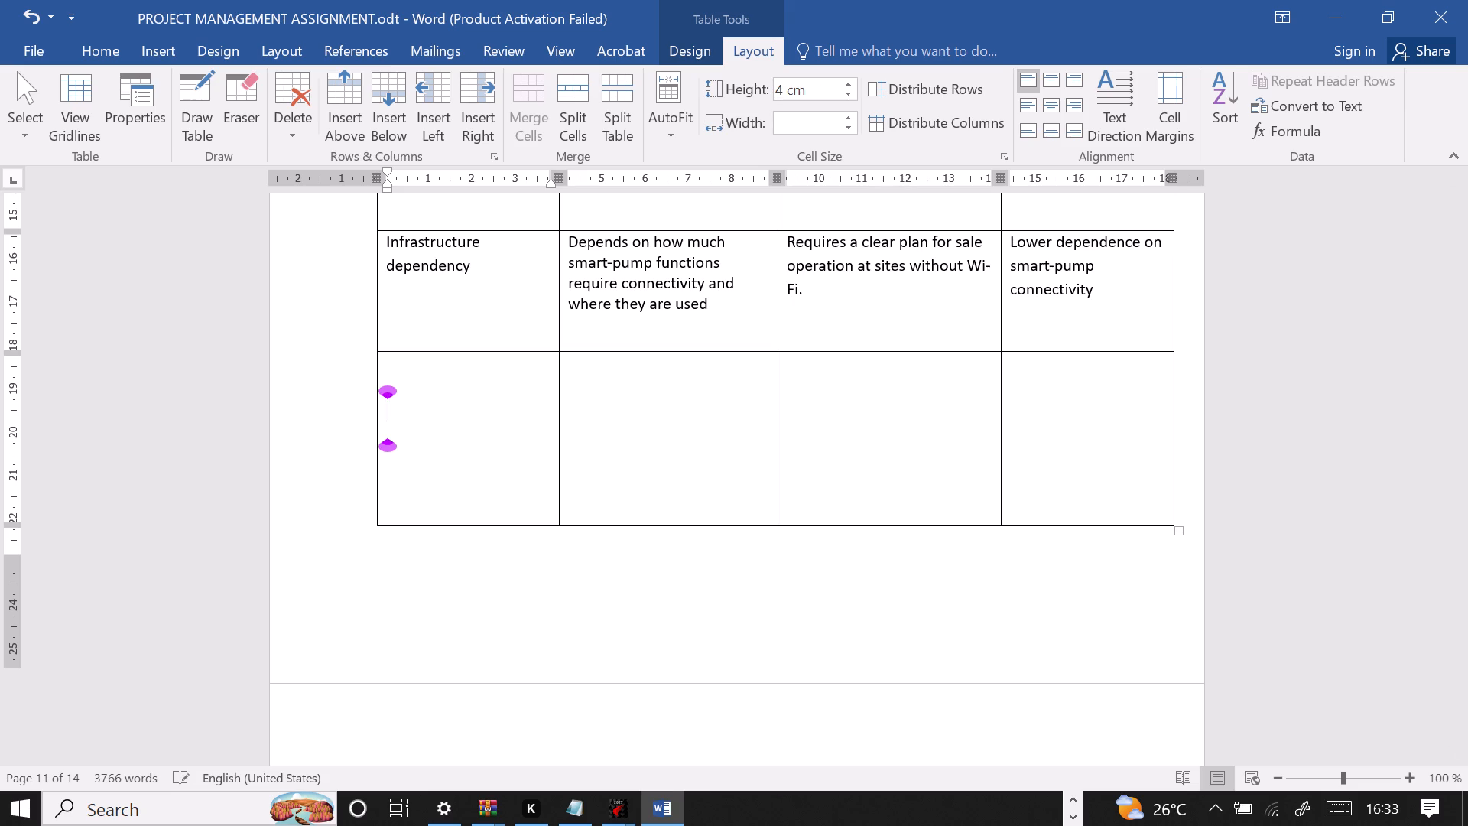
{"action": "key", "text": "BackSpace"}
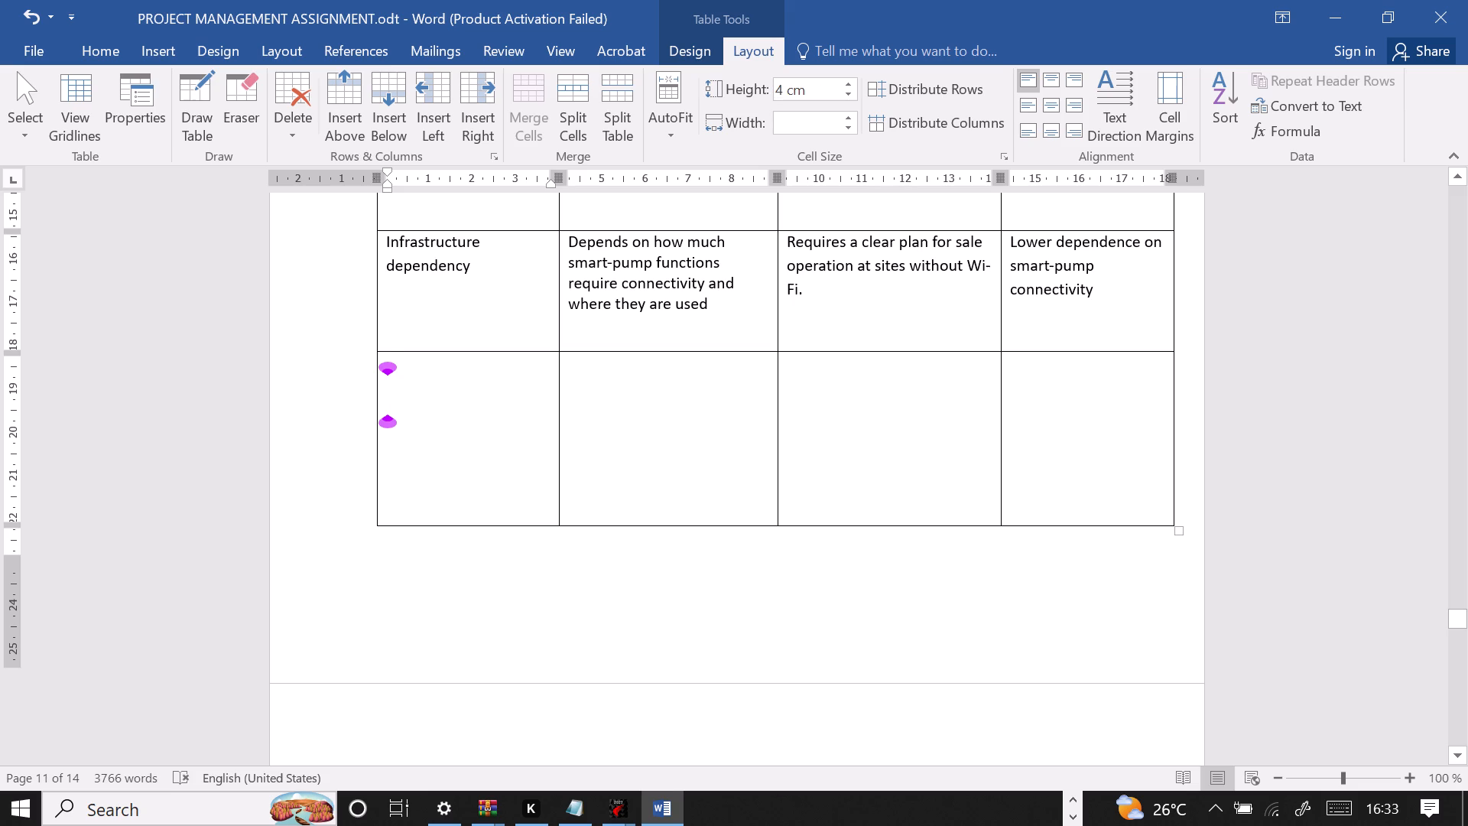
{"action": "left_click", "coordinate": [407, 366]}
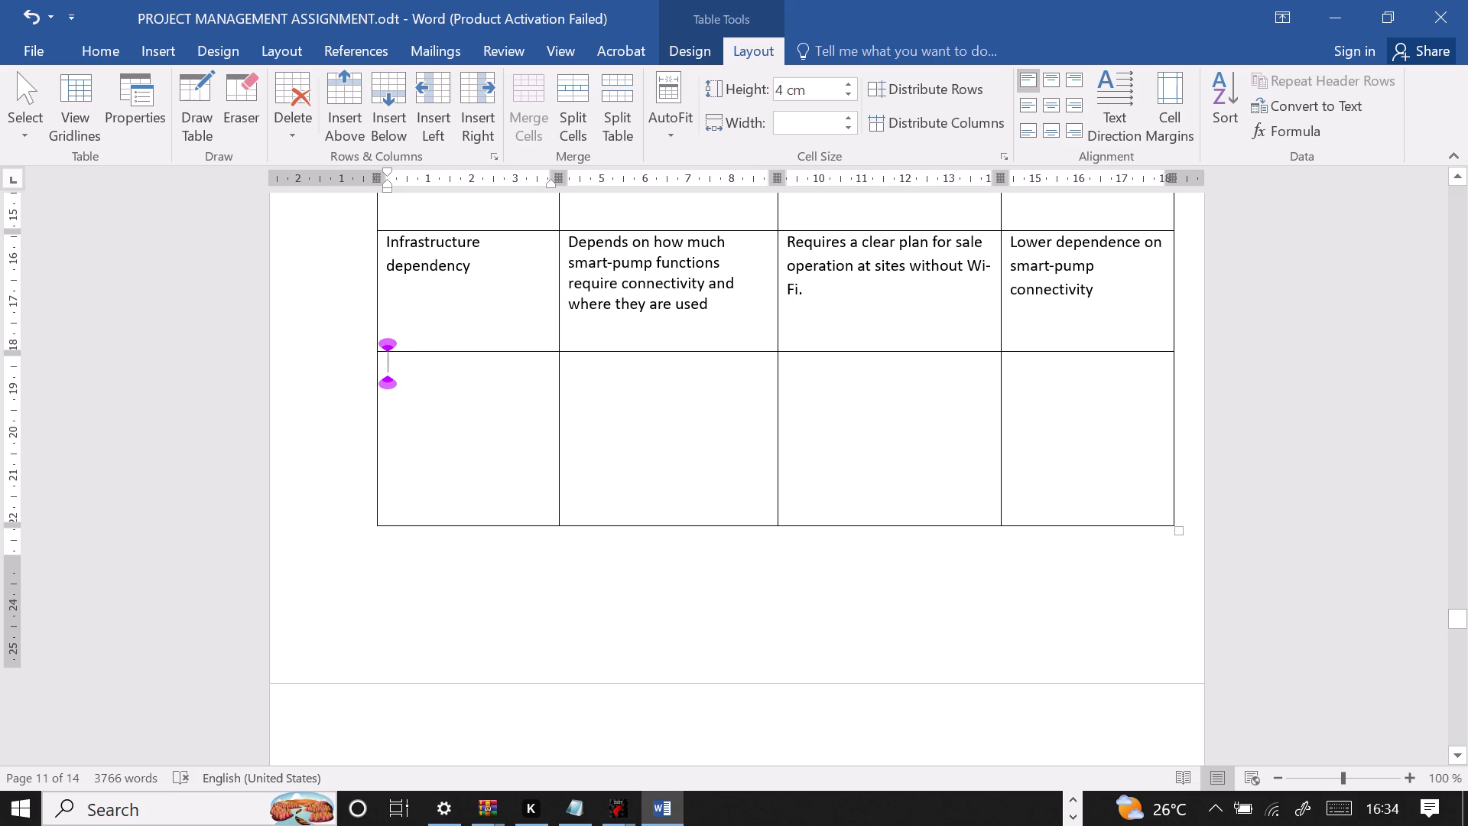
{"action": "key", "text": "f"}
{"action": "type", "text": "easib"}
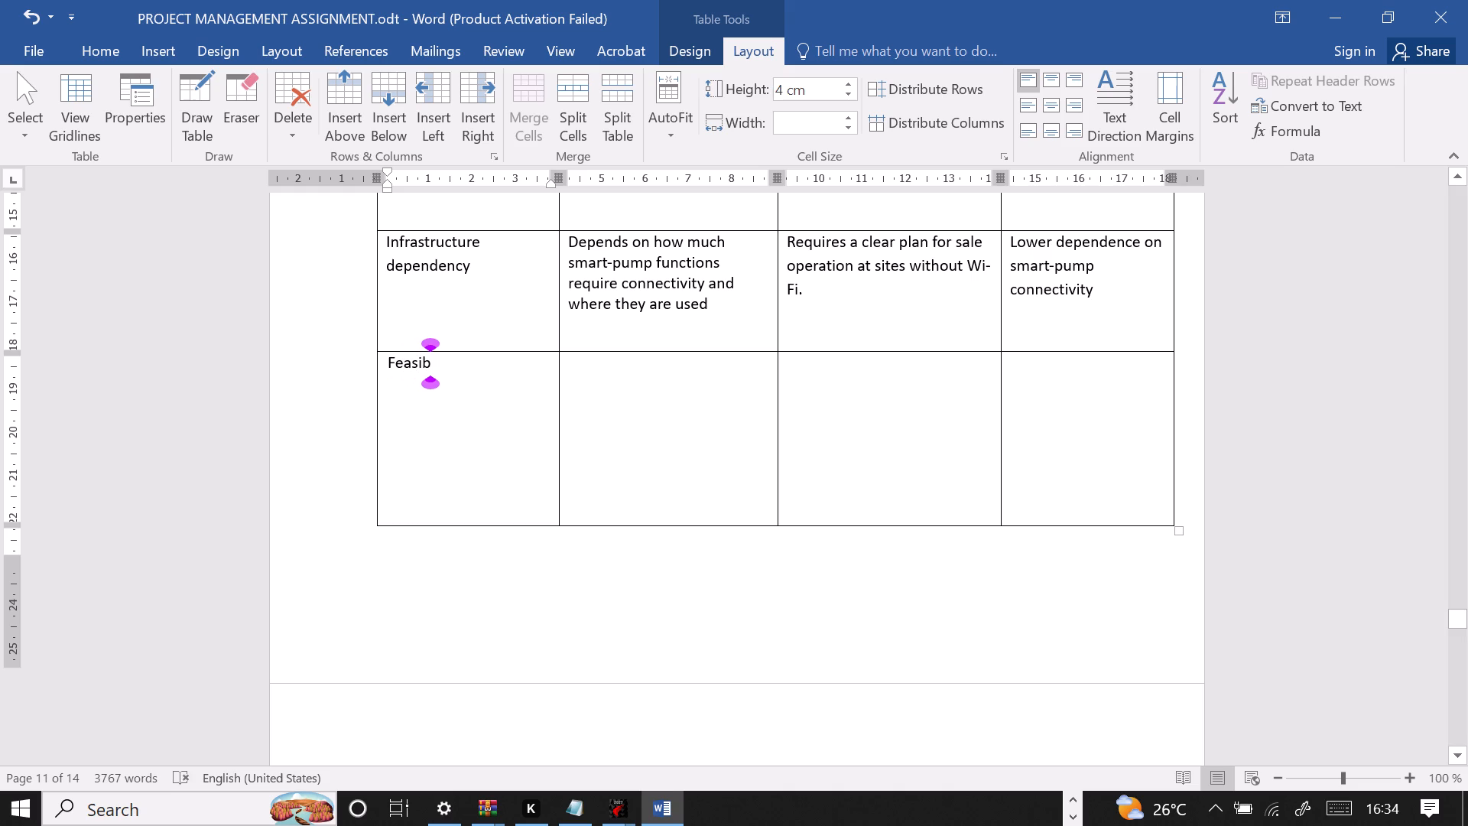
{"action": "key", "text": "BackSpace"}
{"action": "type", "text": "ility"}
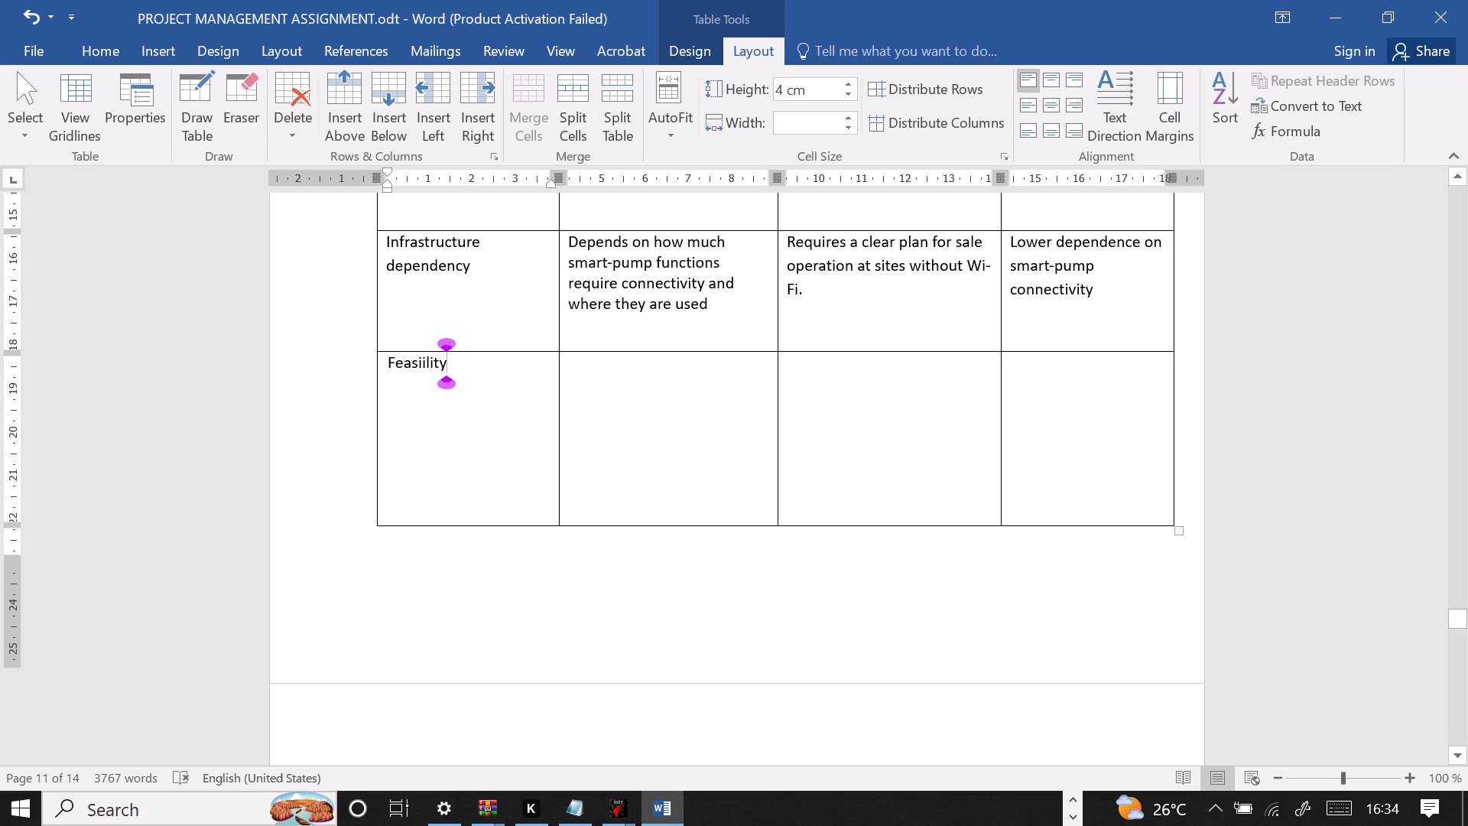
{"action": "left_click", "coordinate": [423, 363]}
{"action": "key", "text": "b"}
Begin the Option 1 entry in the "Feasibility" row with "May be feasible if the".
{"action": "left_click", "coordinate": [576, 370]}
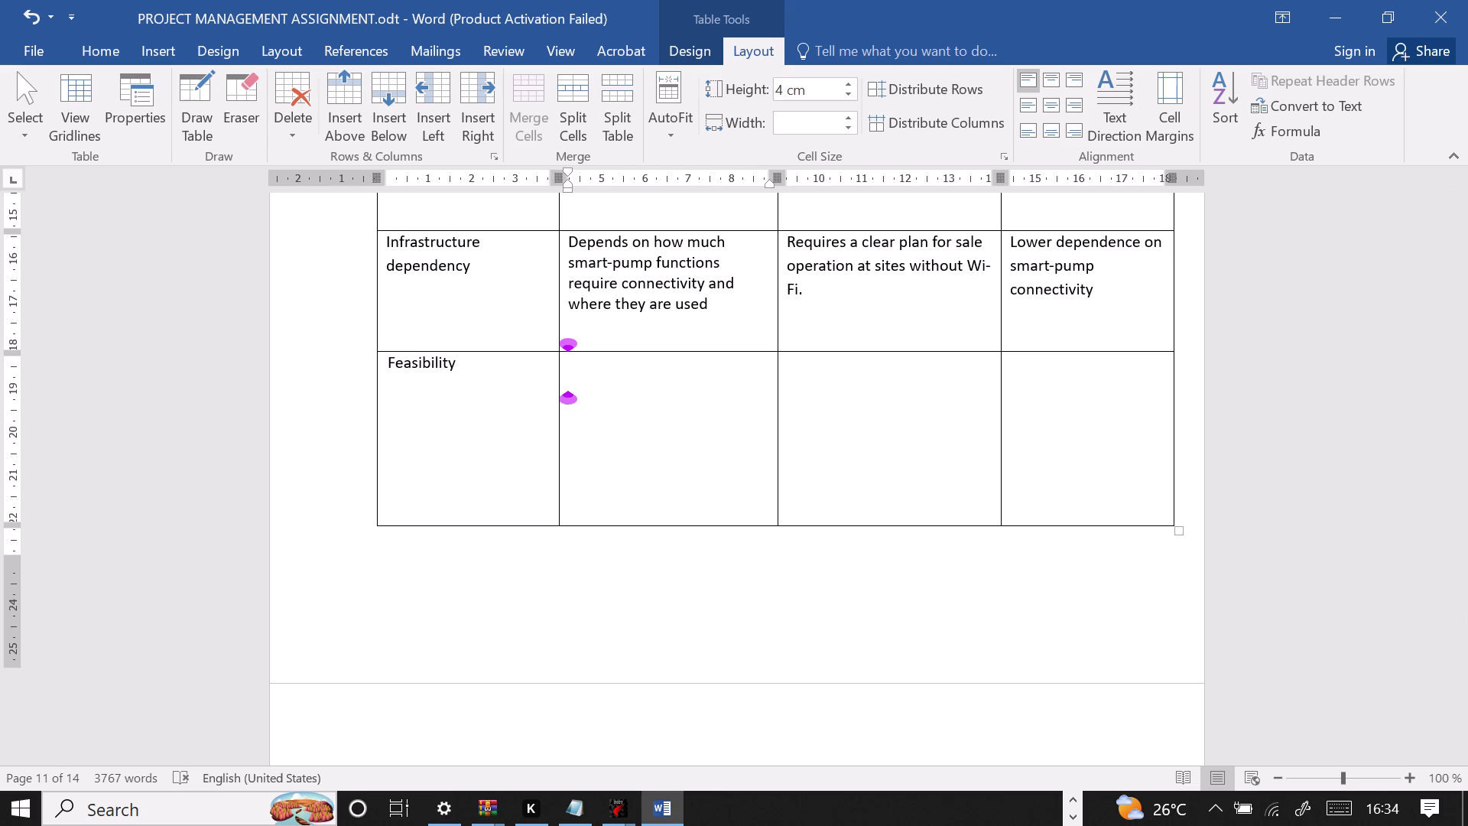
{"action": "left_click", "coordinate": [576, 370]}
{"action": "type", "text": "ay be"}
{"action": "key", "text": "space"}
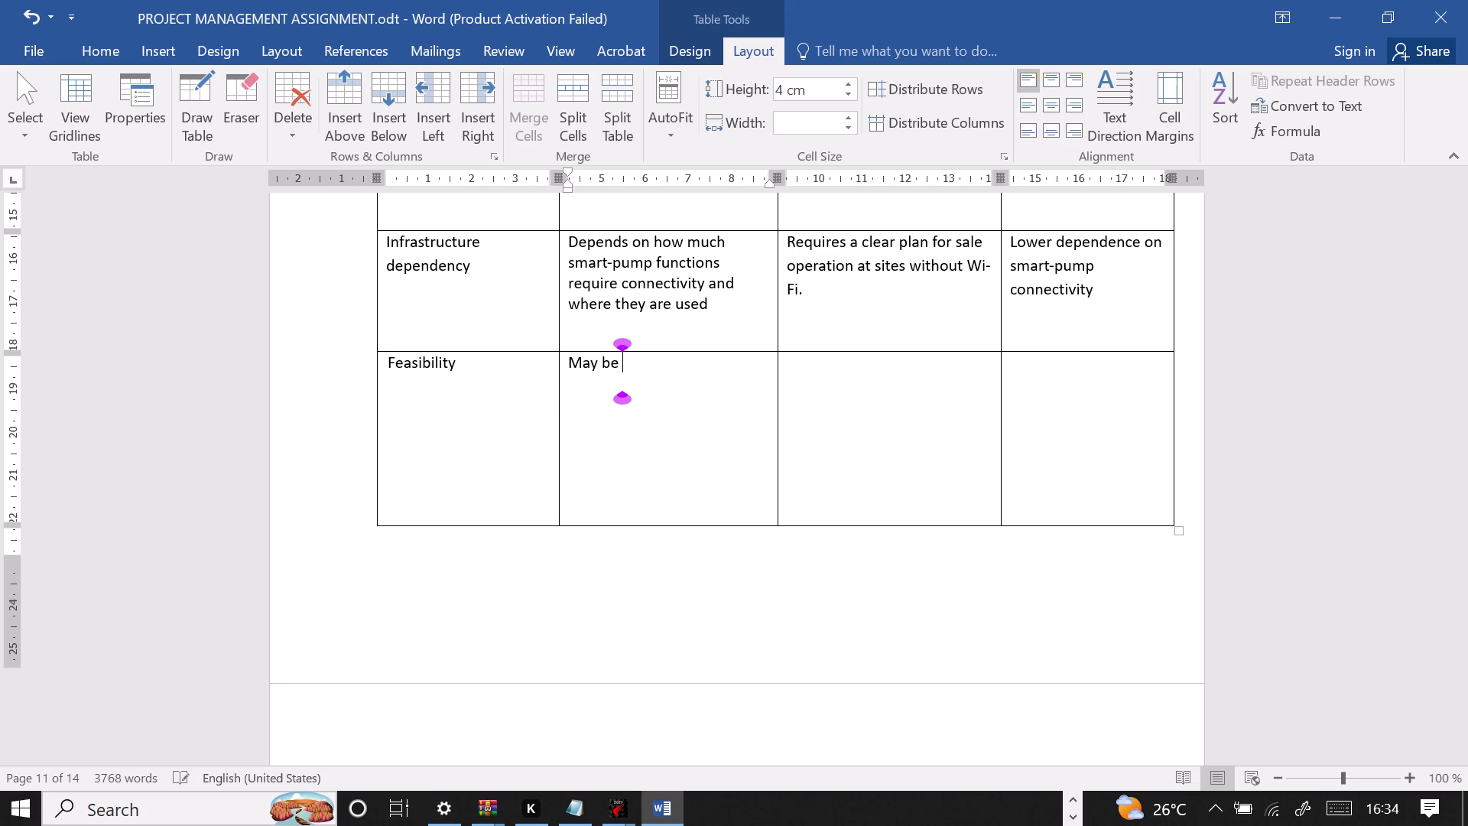
{"action": "type", "text": "feasib"}
{"action": "type", "text": "le"}
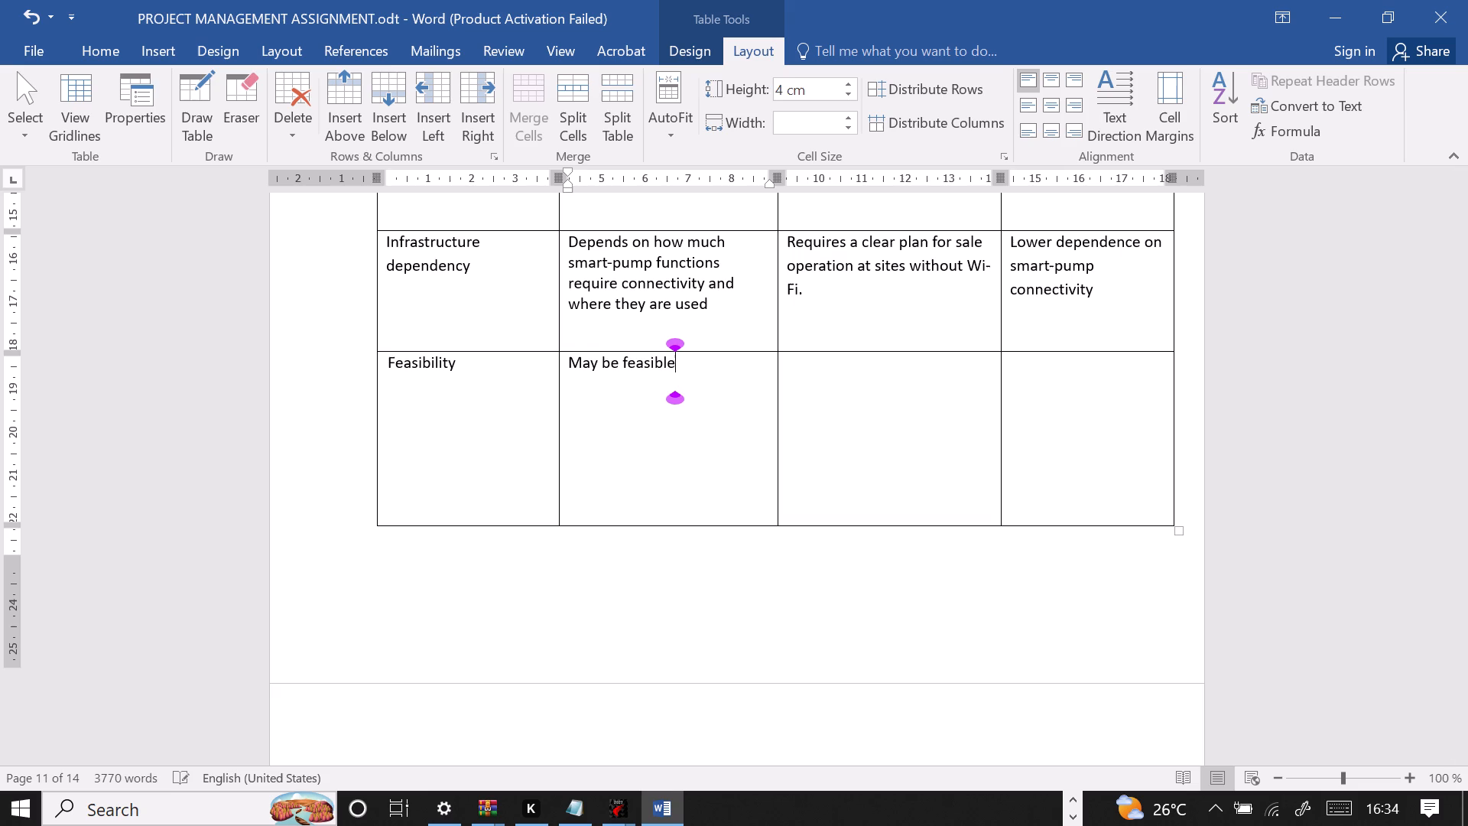
{"action": "key", "text": "space"}
{"action": "type", "text": "if"}
{"action": "key", "text": "space"}
{"action": "type", "text": "they"}
{"action": "key", "text": "space"}
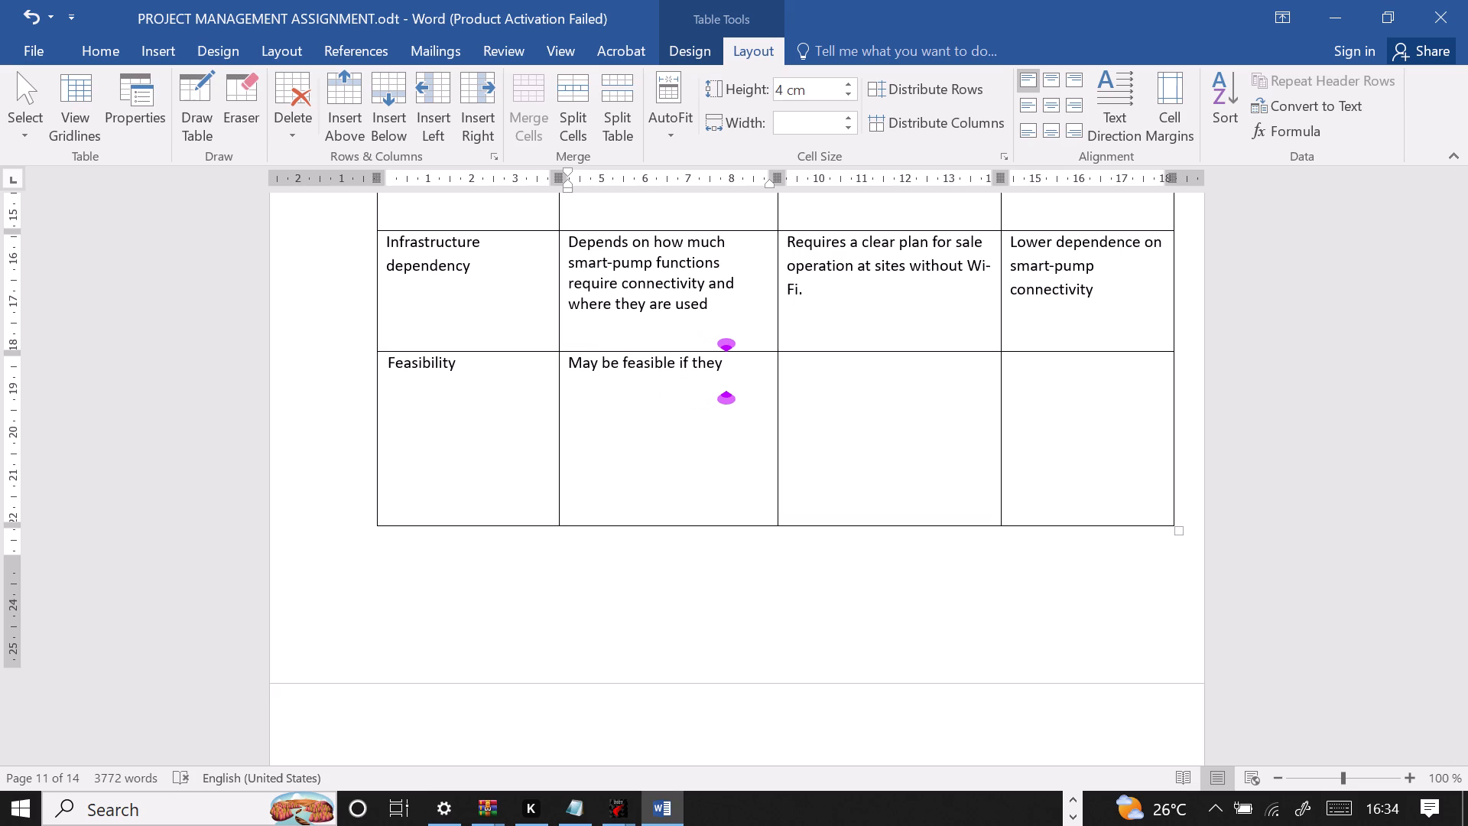
{"action": "key", "text": "BackSpace"}
{"action": "key", "text": "BackSpace"}
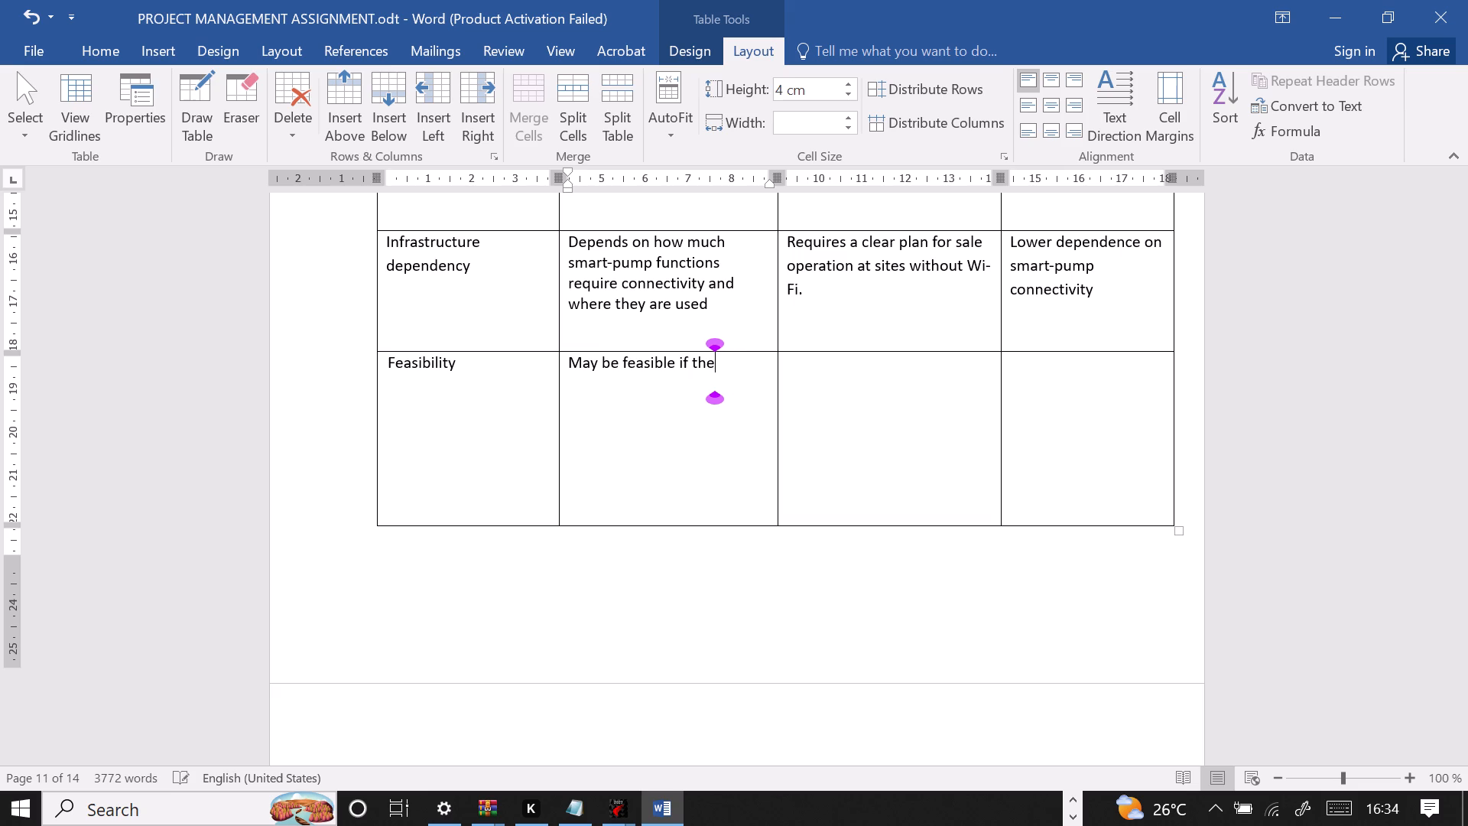
Continue the Option 1 feasibility entry with "mixed arrangement".
{"action": "key", "text": "space"}
{"action": "type", "text": "mid"}
{"action": "key", "text": "BackSpace"}
{"action": "type", "text": "xed"}
{"action": "key", "text": "space"}
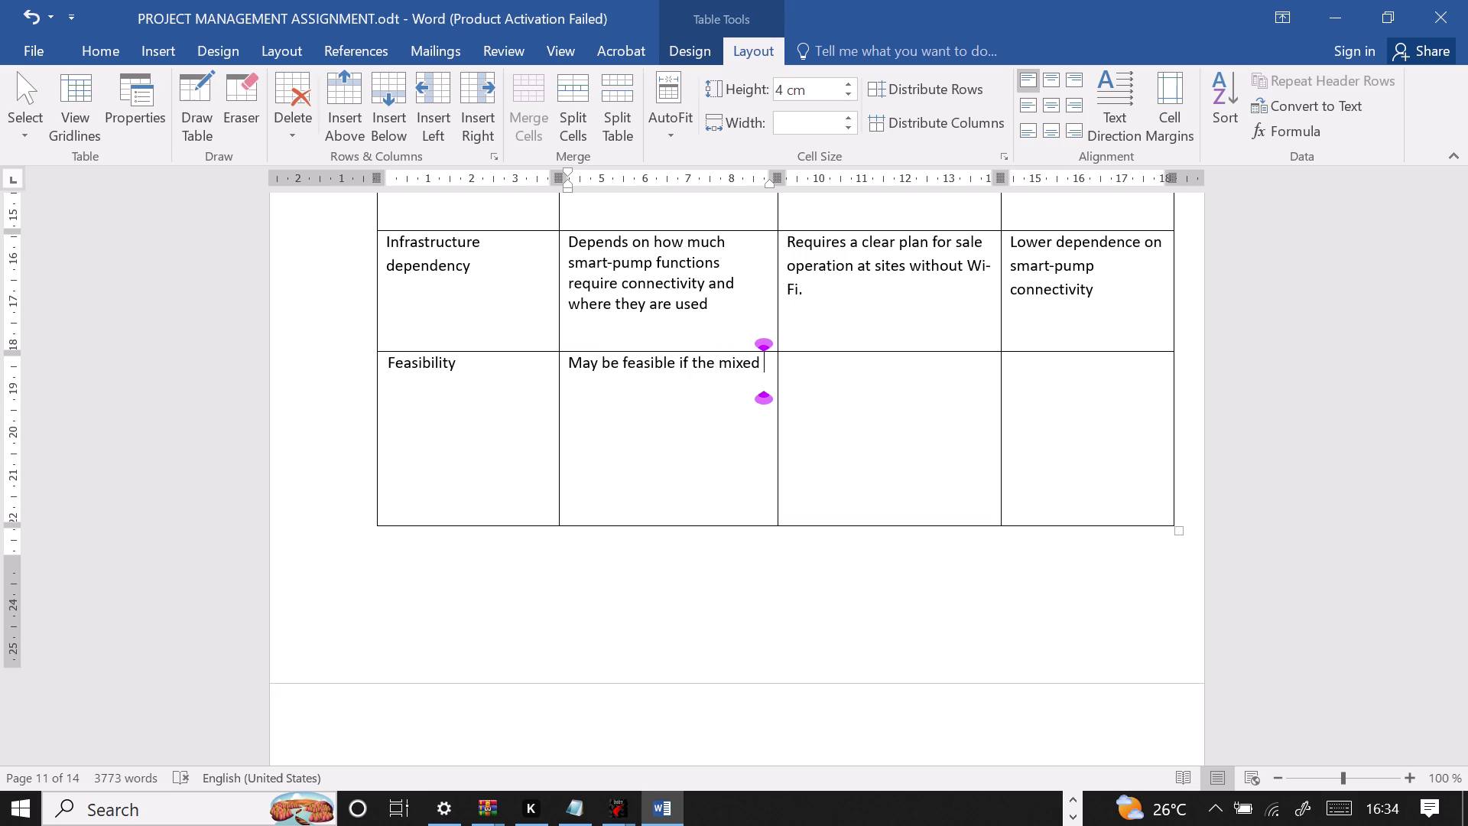
{"action": "type", "text": "arrang"}
{"action": "type", "text": "ement"}
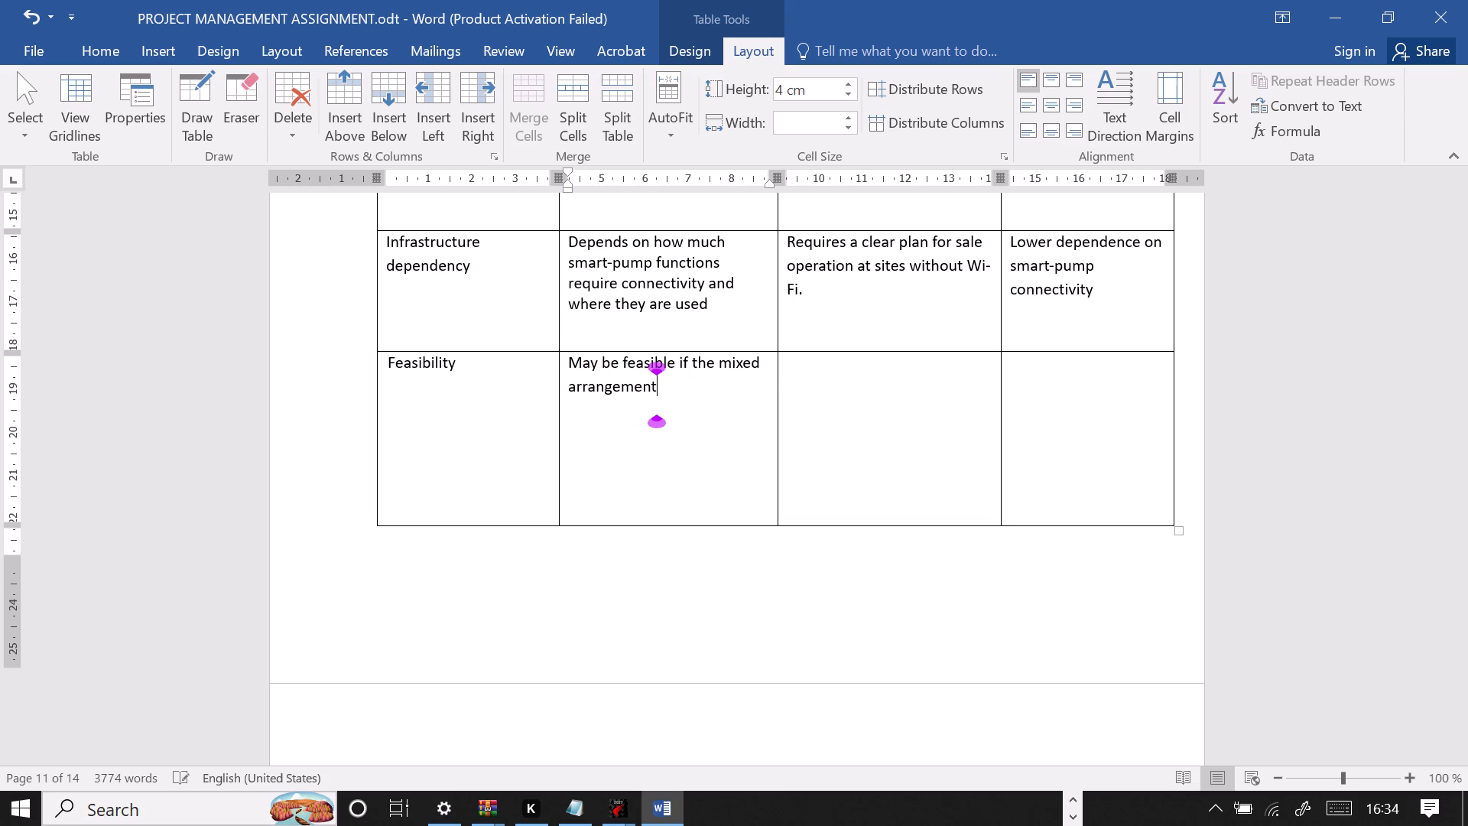
{"action": "key", "text": "space"}
Complete the Option 1 feasibility entry with "is carefully planned.".
{"action": "type", "text": "is care"}
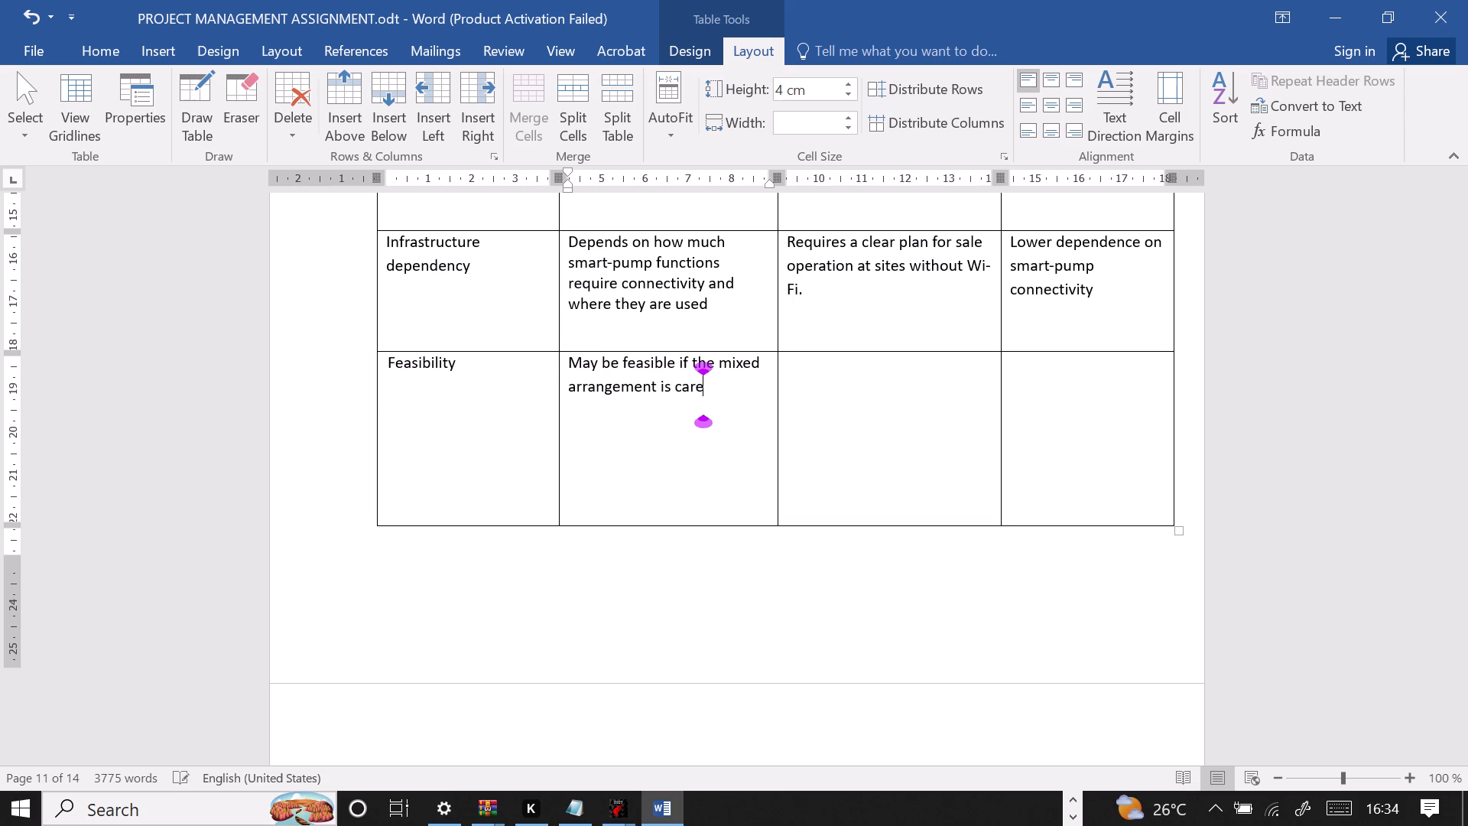
{"action": "key", "text": "f"}
{"action": "type", "text": "ully"}
{"action": "key", "text": "space"}
{"action": "type", "text": "pann"}
{"action": "key", "text": "BackSpace"}
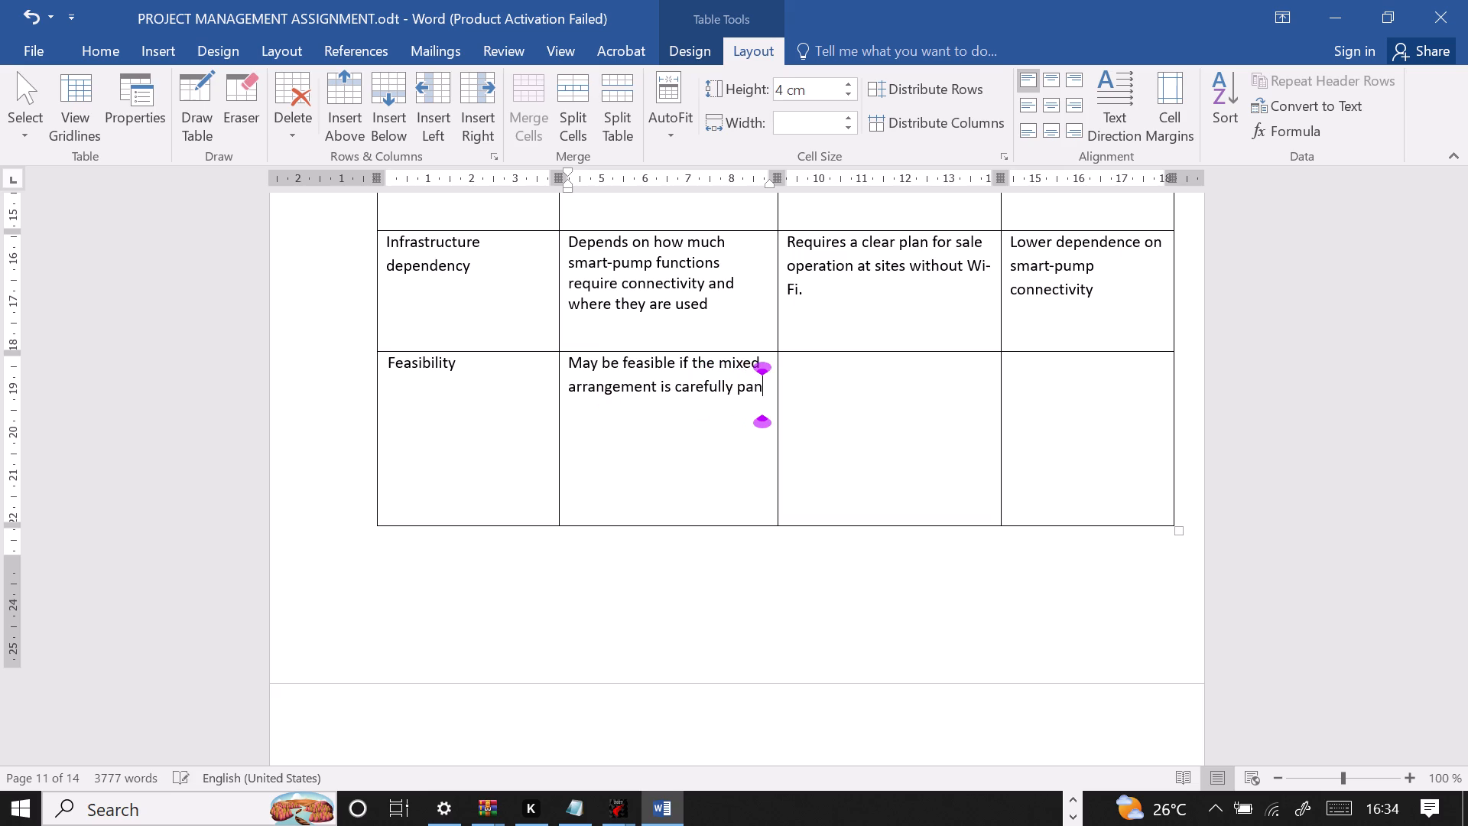
{"action": "key", "text": "BackSpace"}
{"action": "key", "text": "BackSpace"}
{"action": "key", "text": "l"}
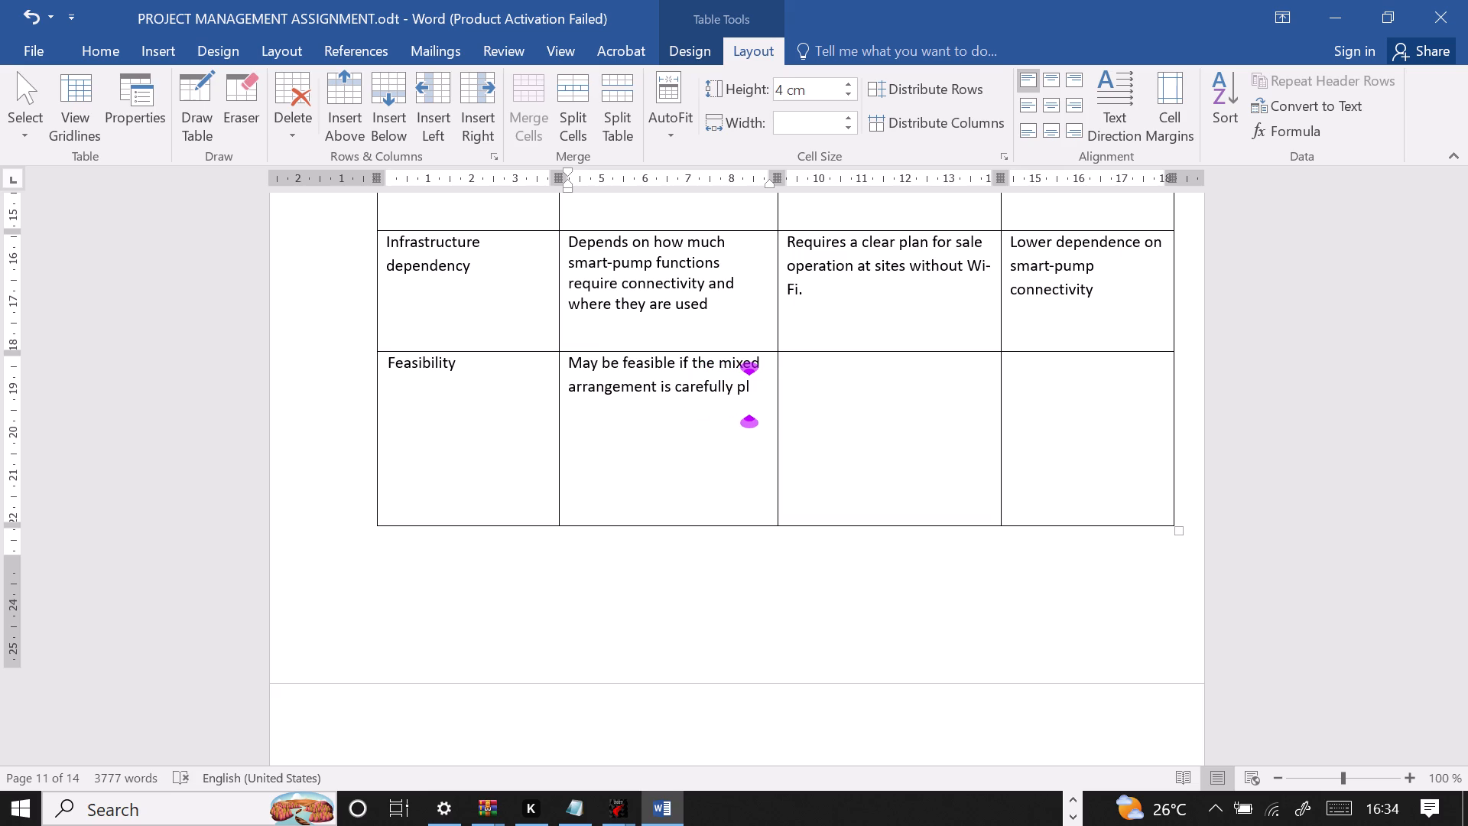
{"action": "type", "text": "am"}
{"action": "key", "text": "BackSpace"}
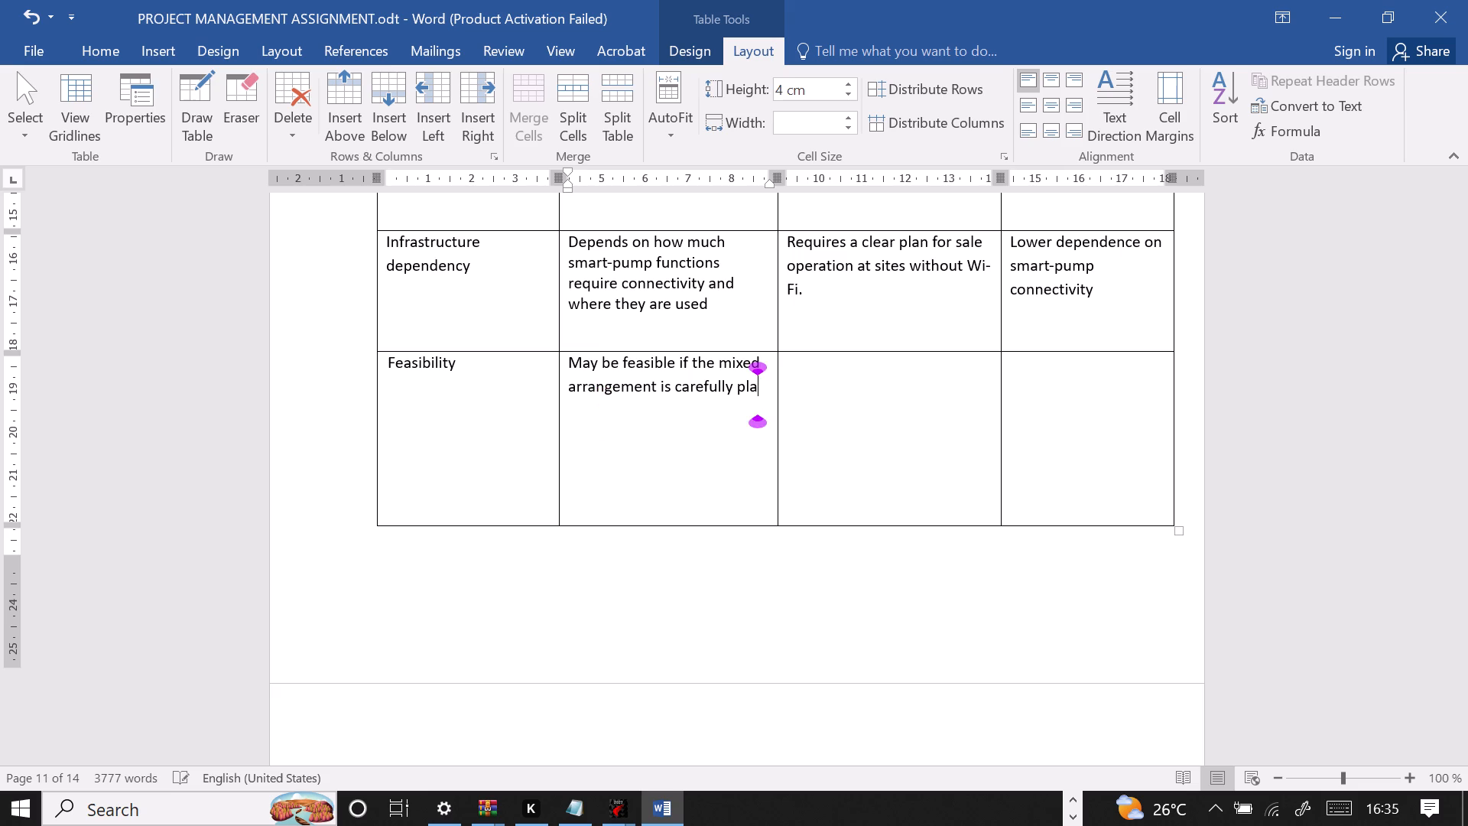
{"action": "type", "text": "nne"}
{"action": "key", "text": "d"}
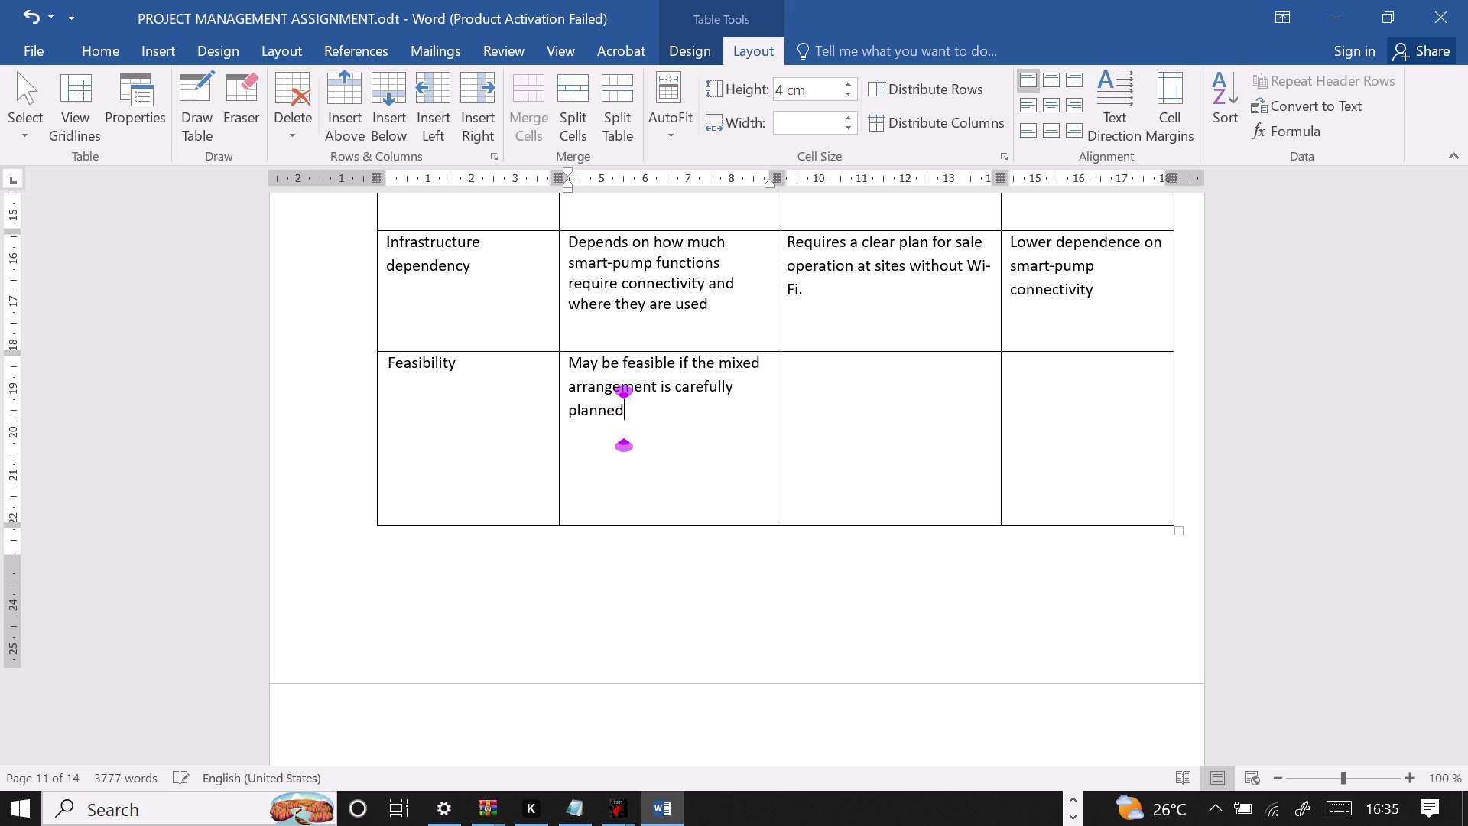
{"action": "key", "text": "period"}
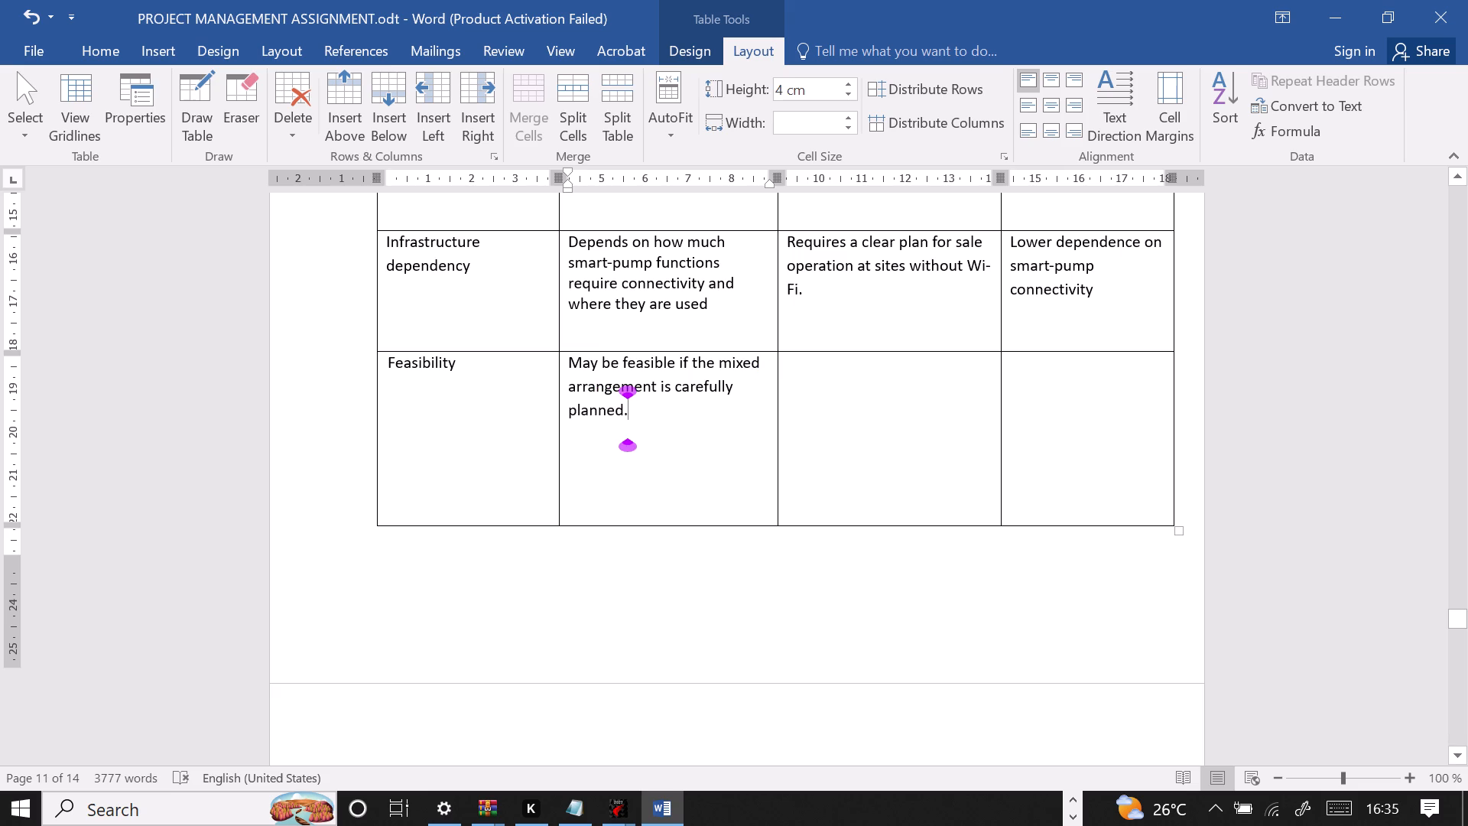
Begin the Option 2 entry in the "Feasibility" row with "Feasible only if".
{"action": "left_click", "coordinate": [792, 376]}
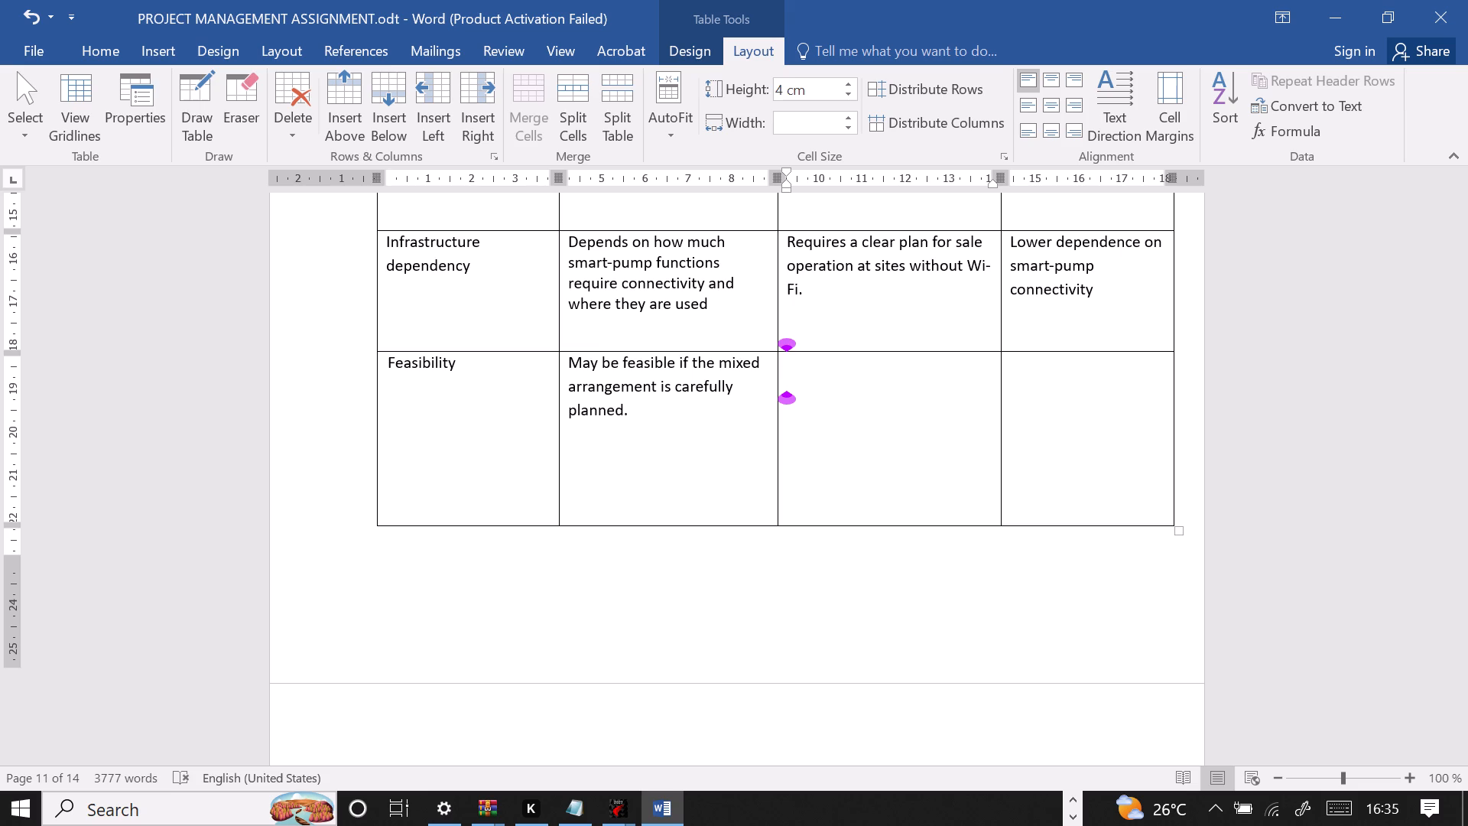
{"action": "key", "text": "f"}
{"action": "type", "text": "easib"}
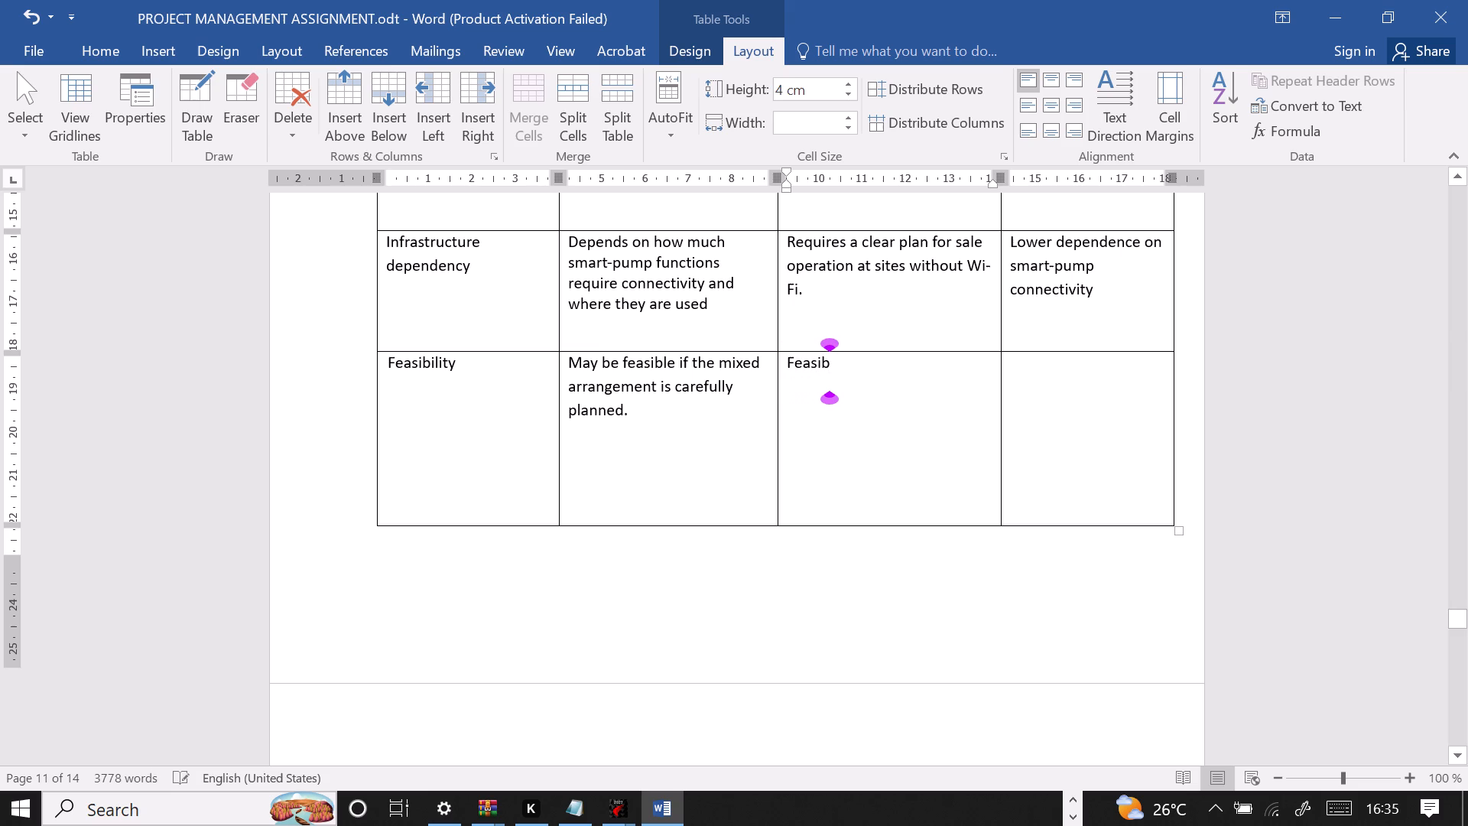
{"action": "type", "text": "lr"}
{"action": "key", "text": "space"}
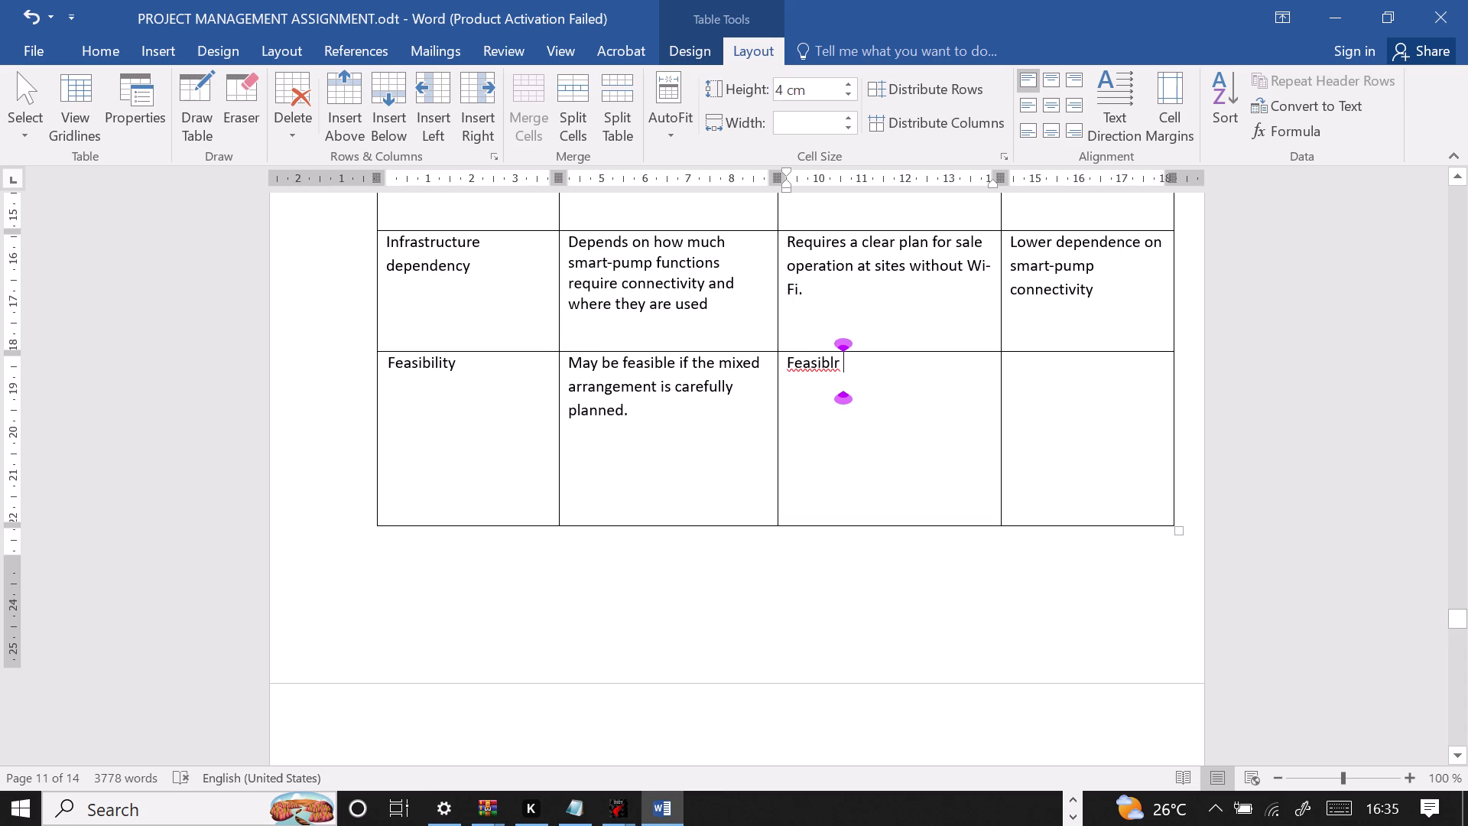
{"action": "left_click", "coordinate": [963, 313]}
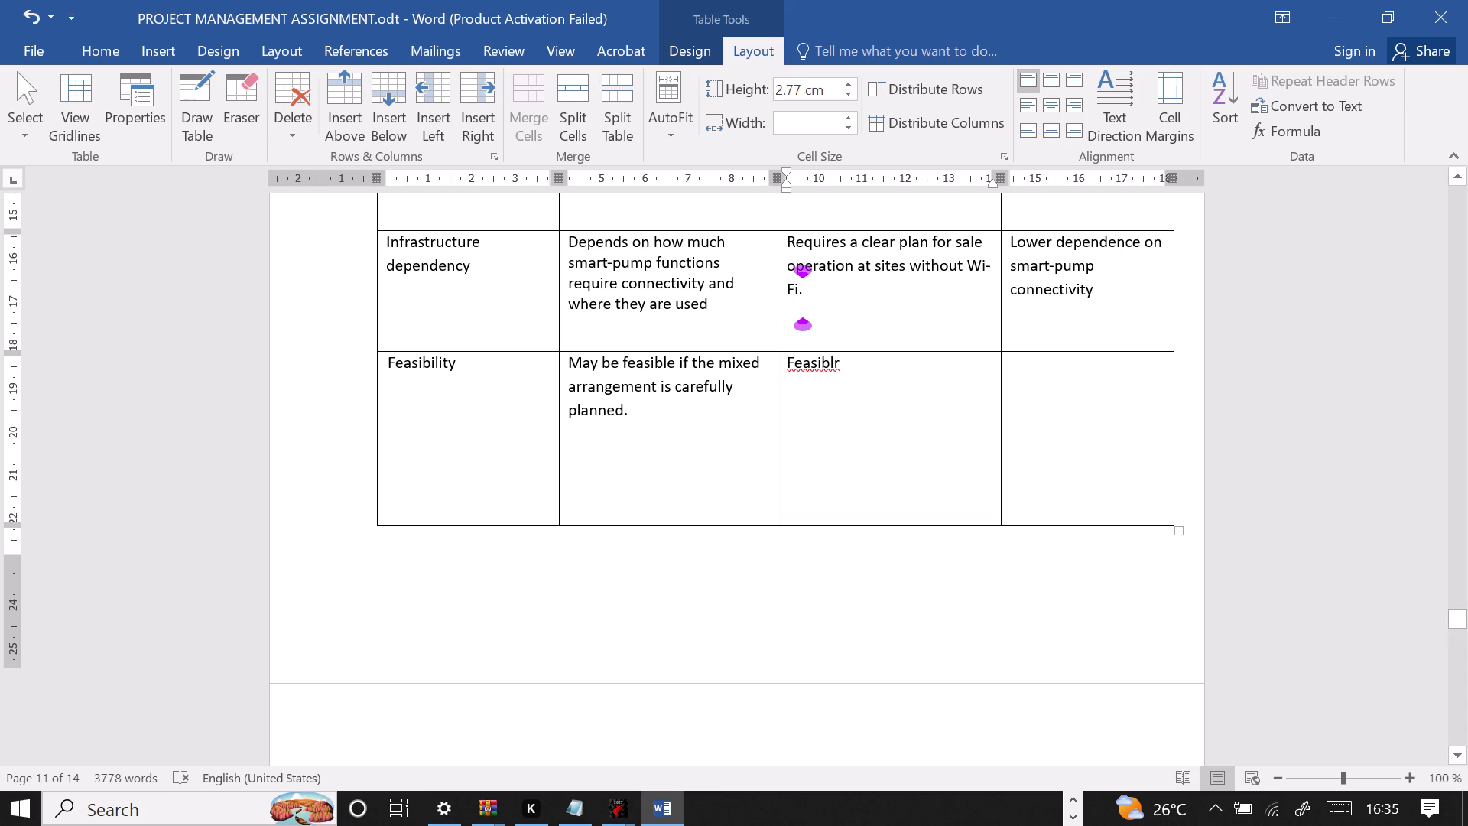
{"action": "left_click", "coordinate": [859, 369]}
{"action": "key", "text": "BackSpace"}
{"action": "key", "text": "BackSpace"}
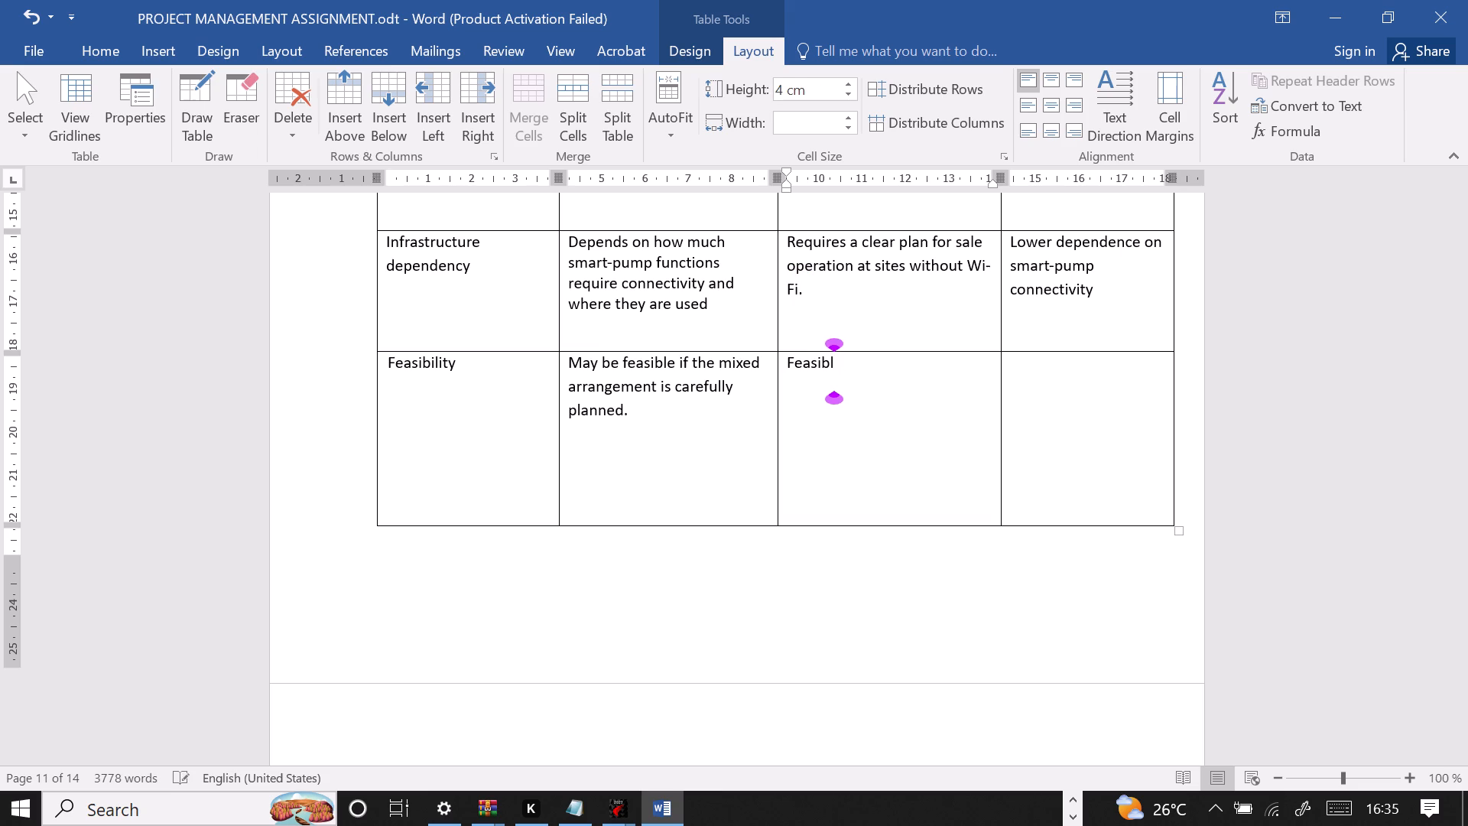
{"action": "type", "text": "e"}
{"action": "key", "text": "space"}
{"action": "type", "text": "on"}
{"action": "type", "text": "ly i"}
{"action": "key", "text": "f"}
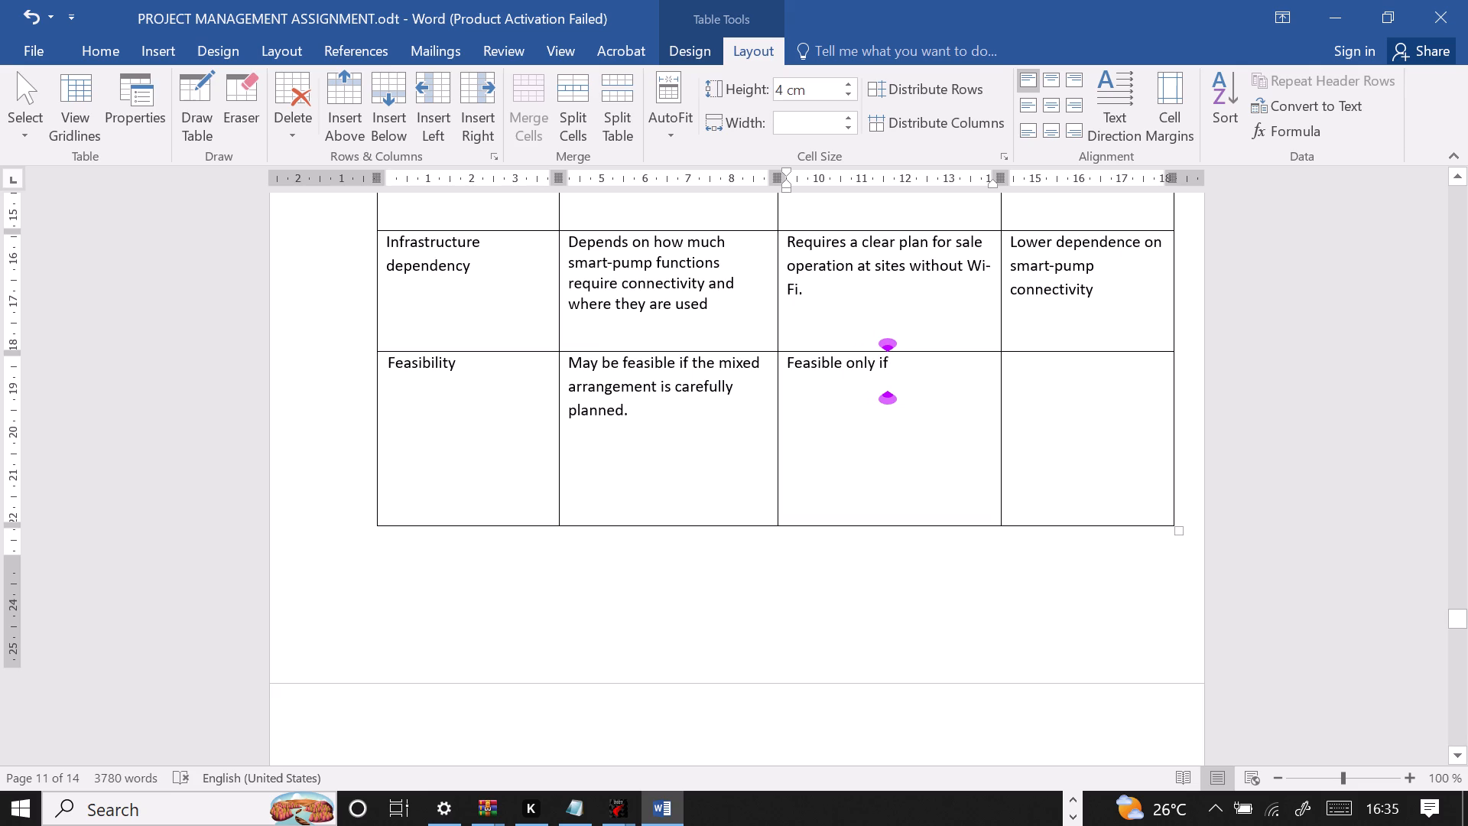
{"action": "key", "text": "f"}
{"action": "key", "text": "BackSpace"}
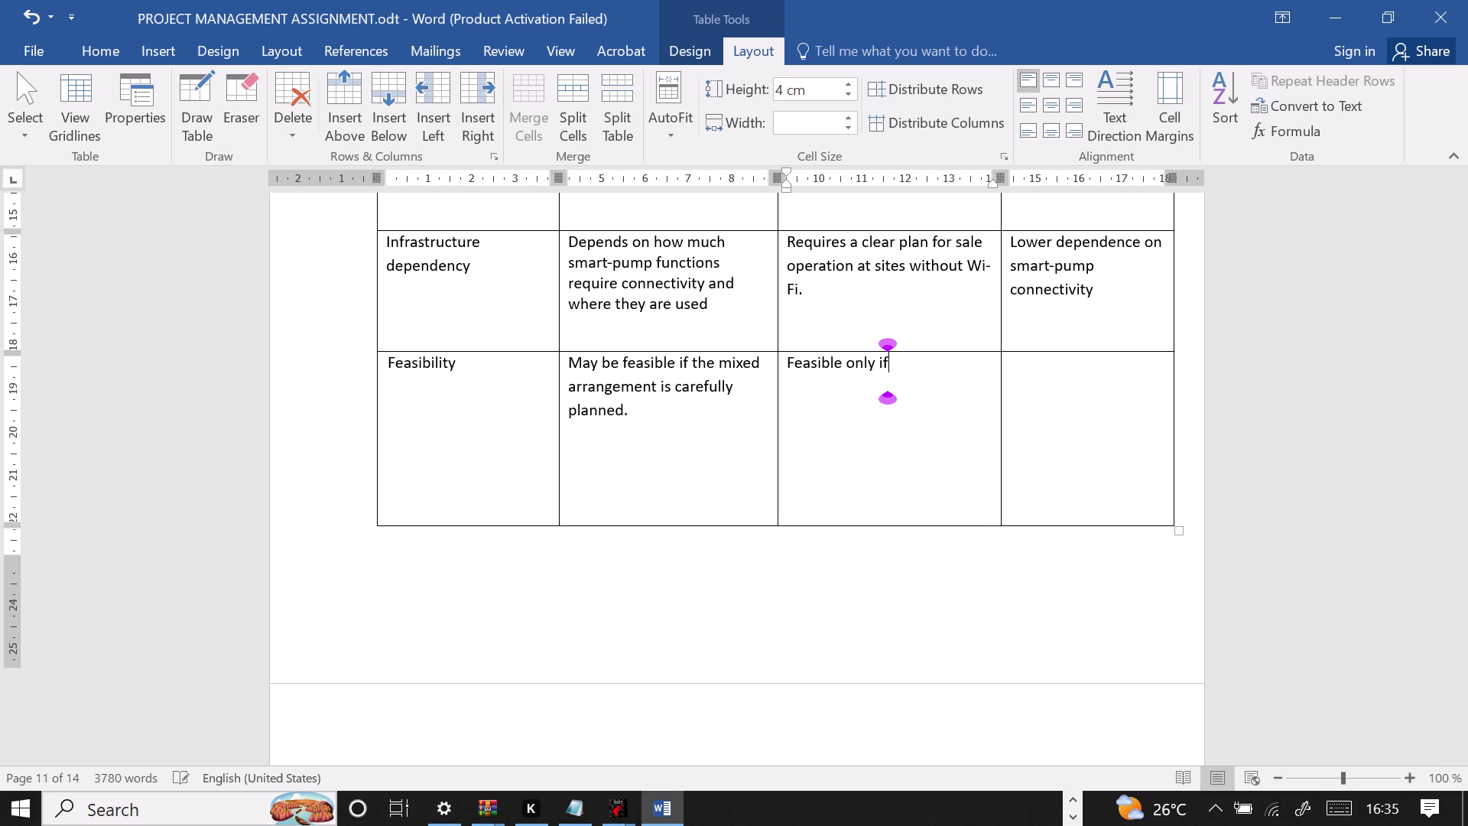
Continue the Option 2 feasibility entry with "funding,technical requirements".
{"action": "key", "text": "space"}
{"action": "type", "text": "funding"}
{"action": "key", "text": "space"}
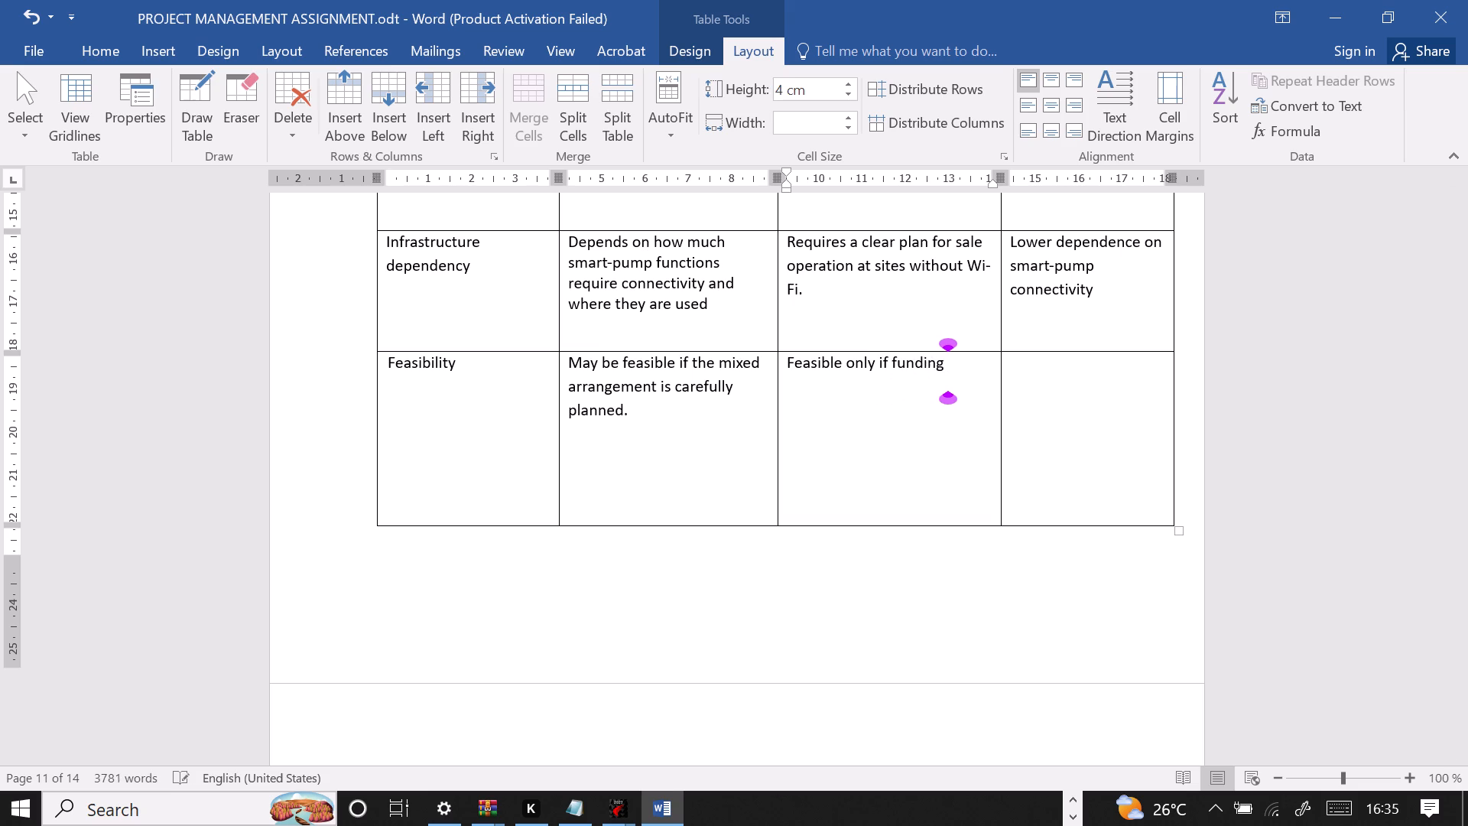
{"action": "key", "text": "BackSpace"}
{"action": "key", "text": "comma"}
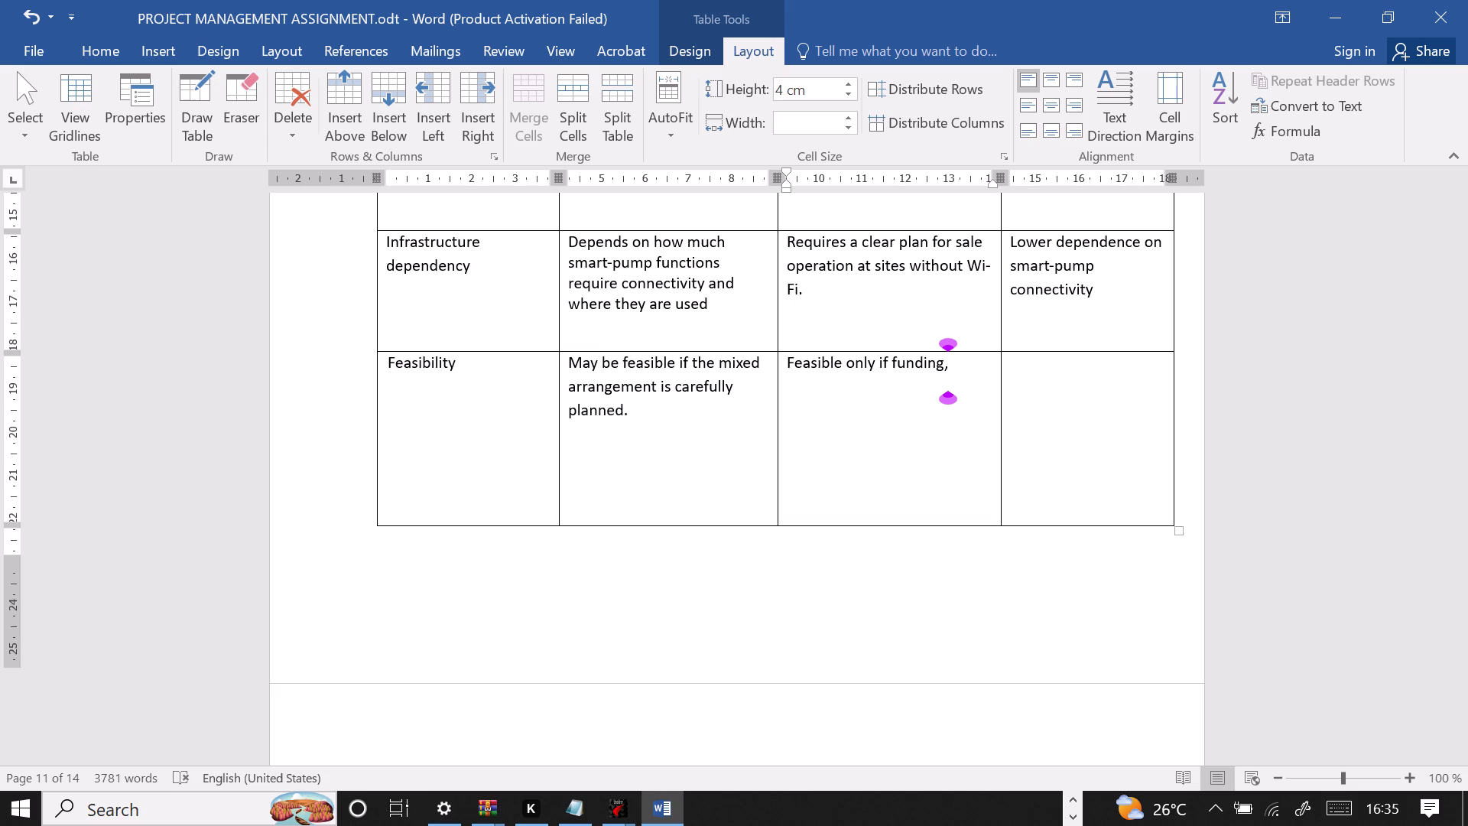
{"action": "type", "text": "technical"}
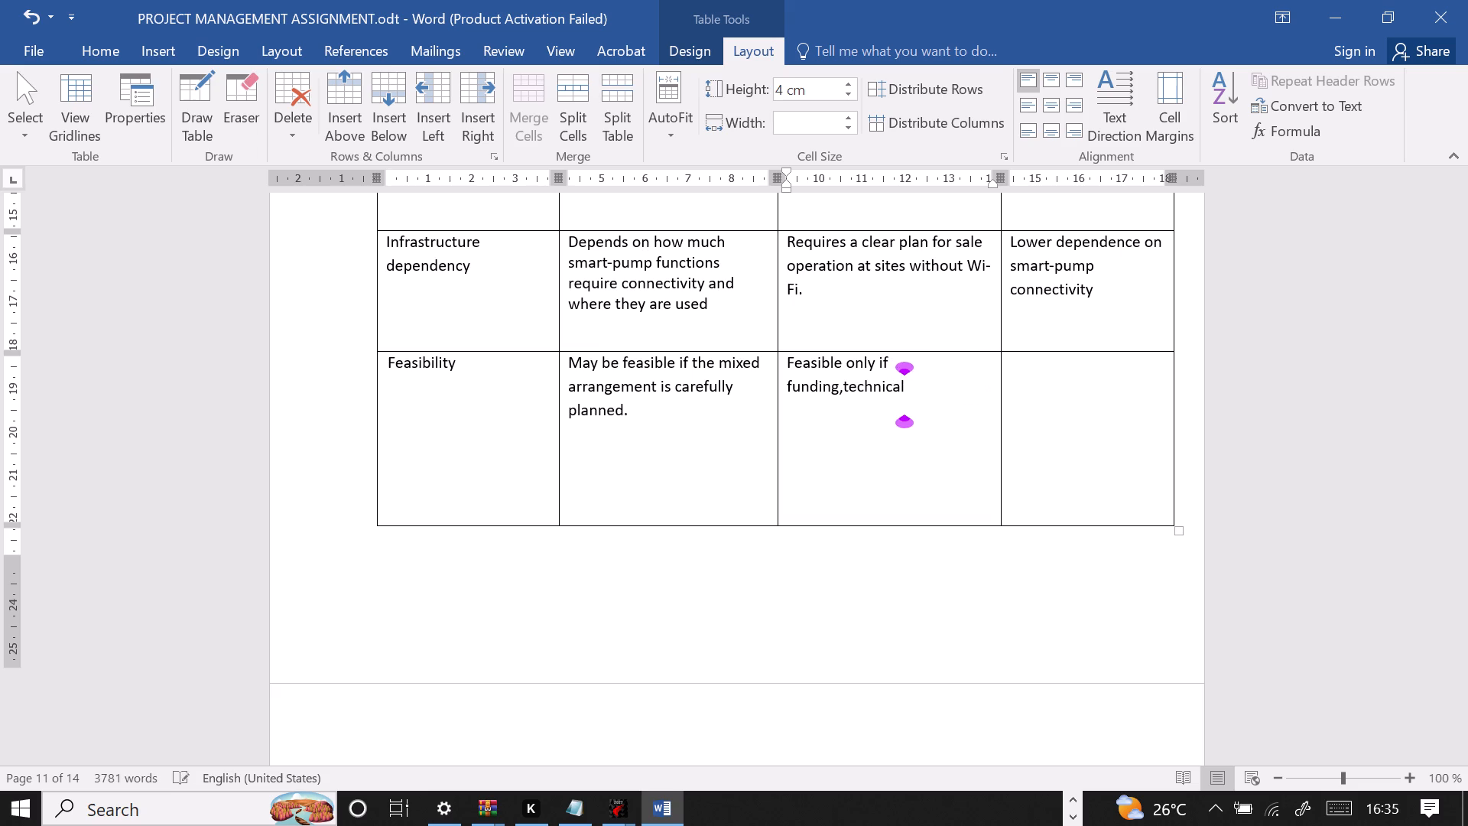
{"action": "key", "text": "comma"}
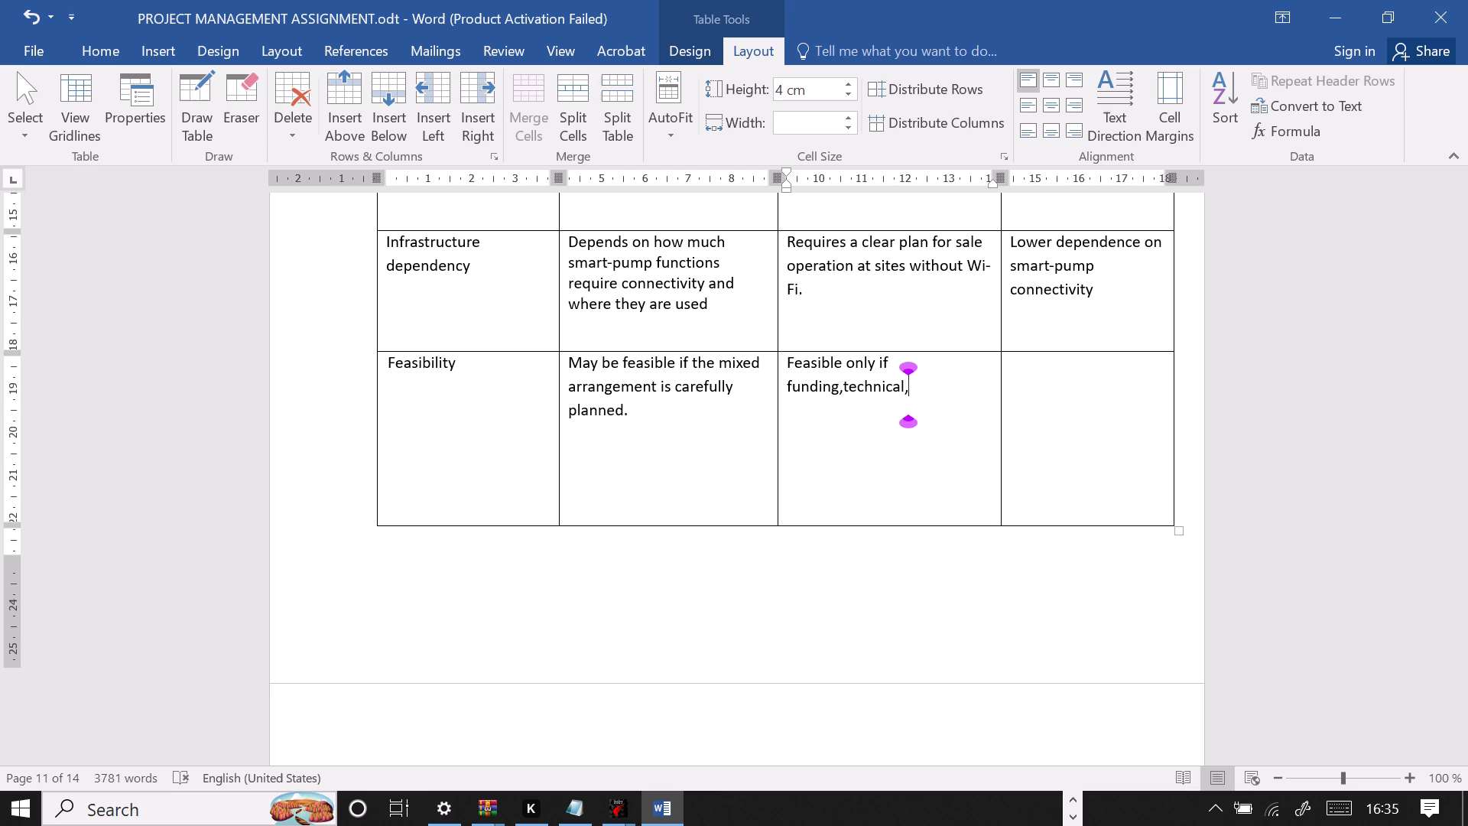
{"action": "key", "text": "BackSpace"}
{"action": "key", "text": "space"}
{"action": "type", "text": "requirements"}
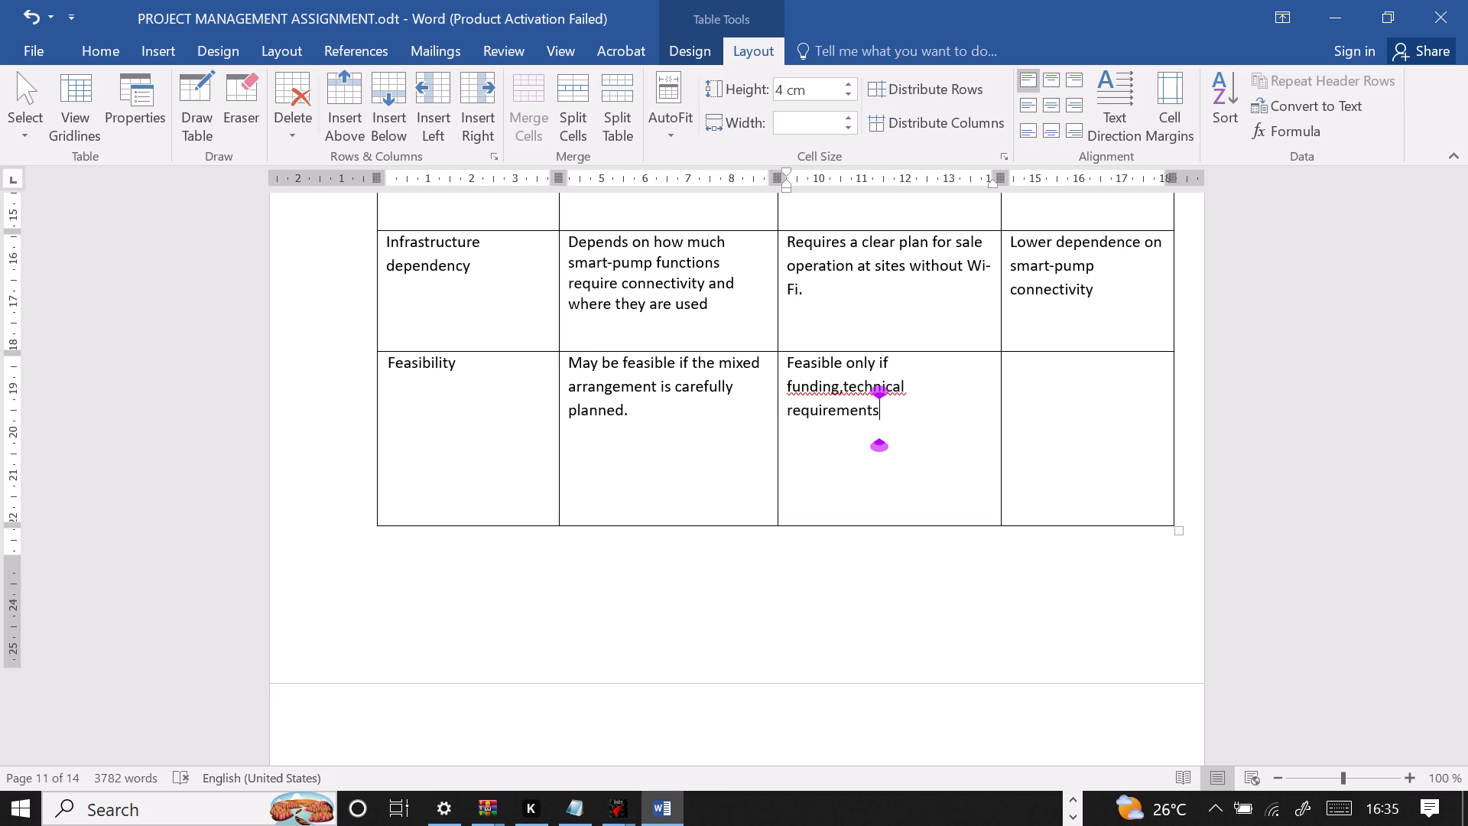
Finish the Option 2 feasibility entry with "and safe operation without Wi-Fi are confirmed".
{"action": "key", "text": "space"}
{"action": "type", "text": "and"}
{"action": "key", "text": "space"}
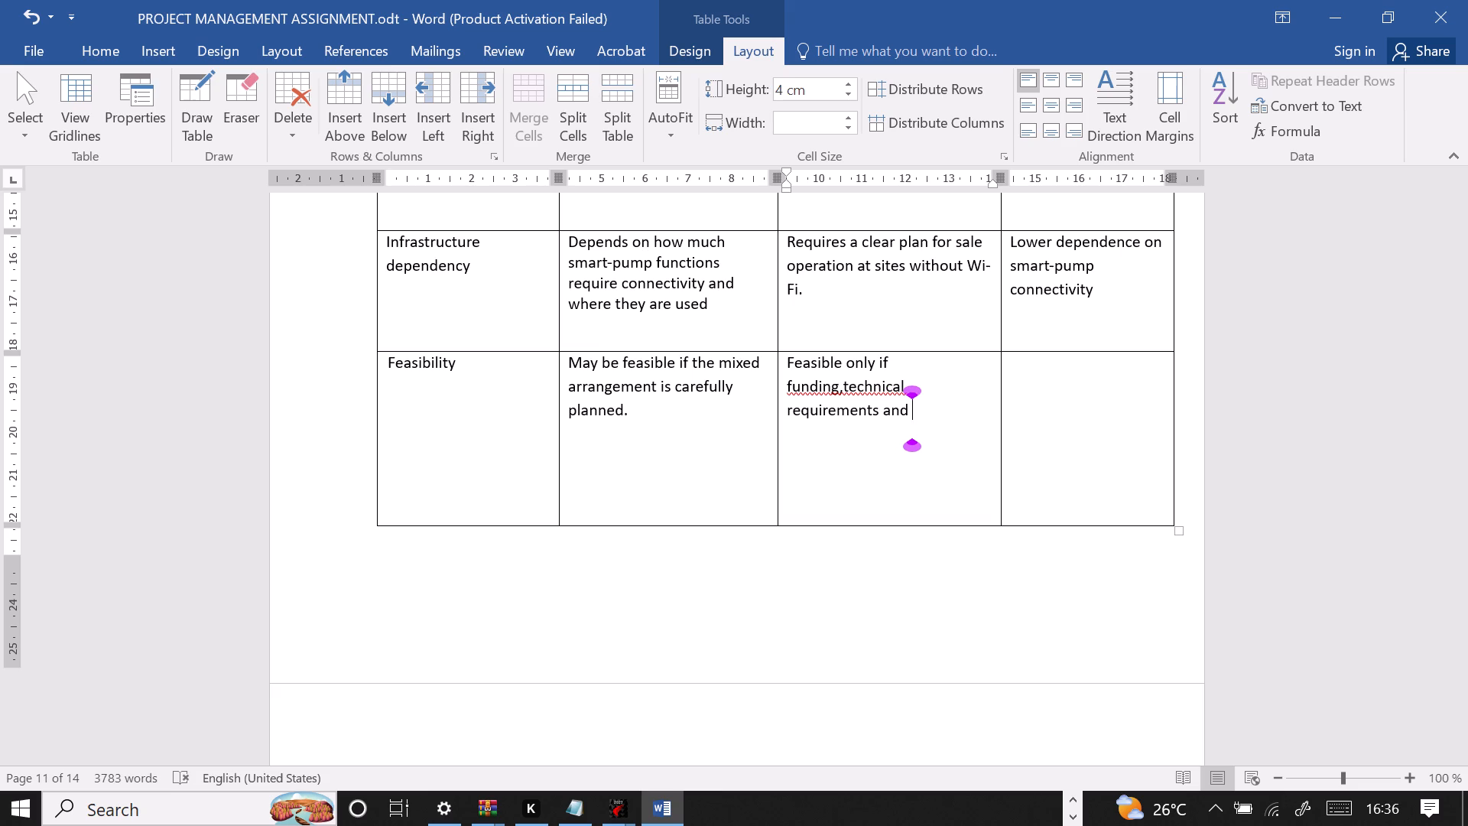
{"action": "type", "text": "safr"}
{"action": "key", "text": "BackSpace"}
{"action": "type", "text": "e operation"}
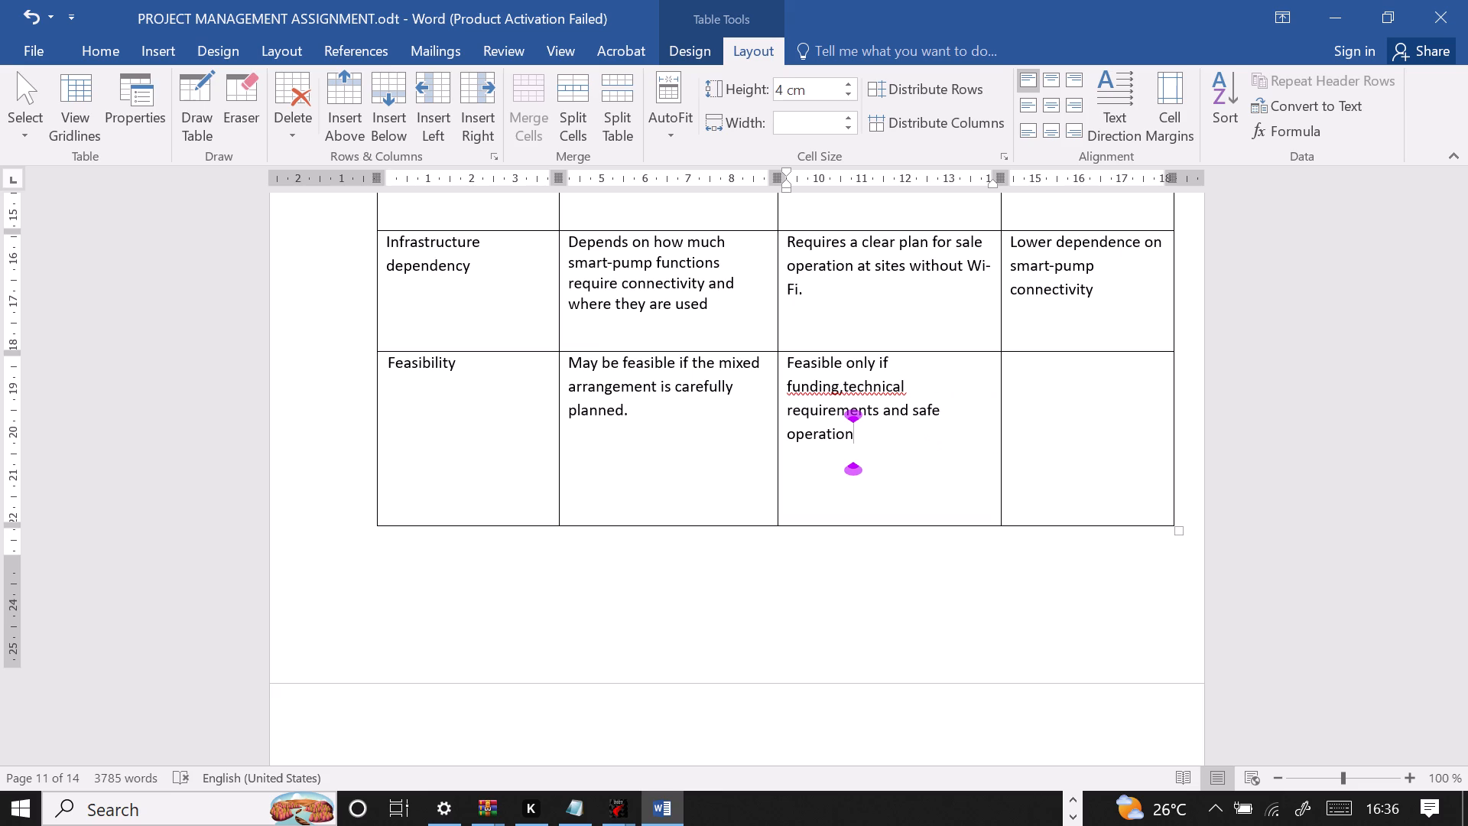
{"action": "key", "text": "space"}
{"action": "type", "text": "without"}
{"action": "key", "text": "space"}
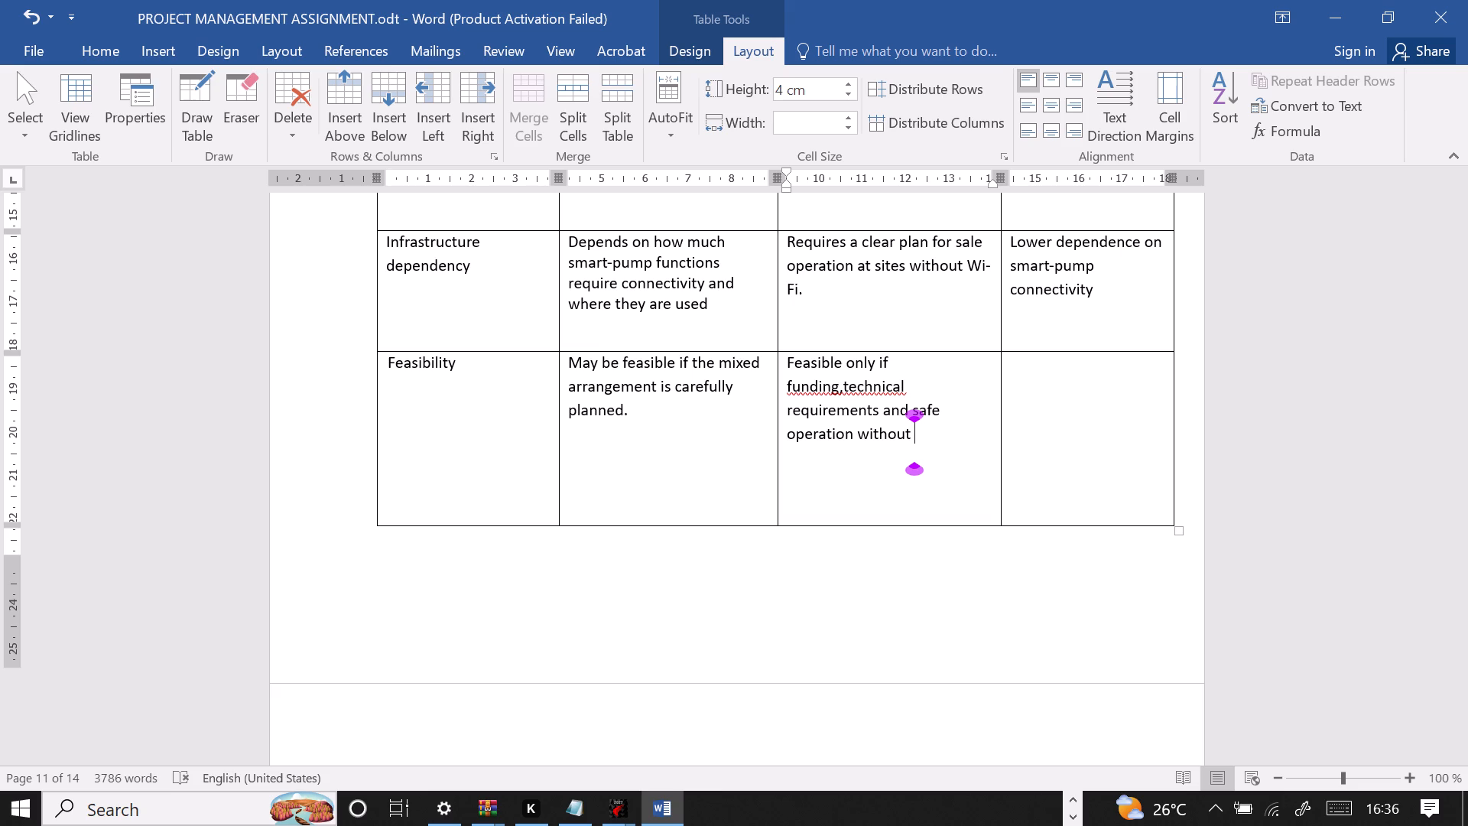
Finish the Option 2 feasibility entry so that it ends with "Wi-Fi are confirmed".
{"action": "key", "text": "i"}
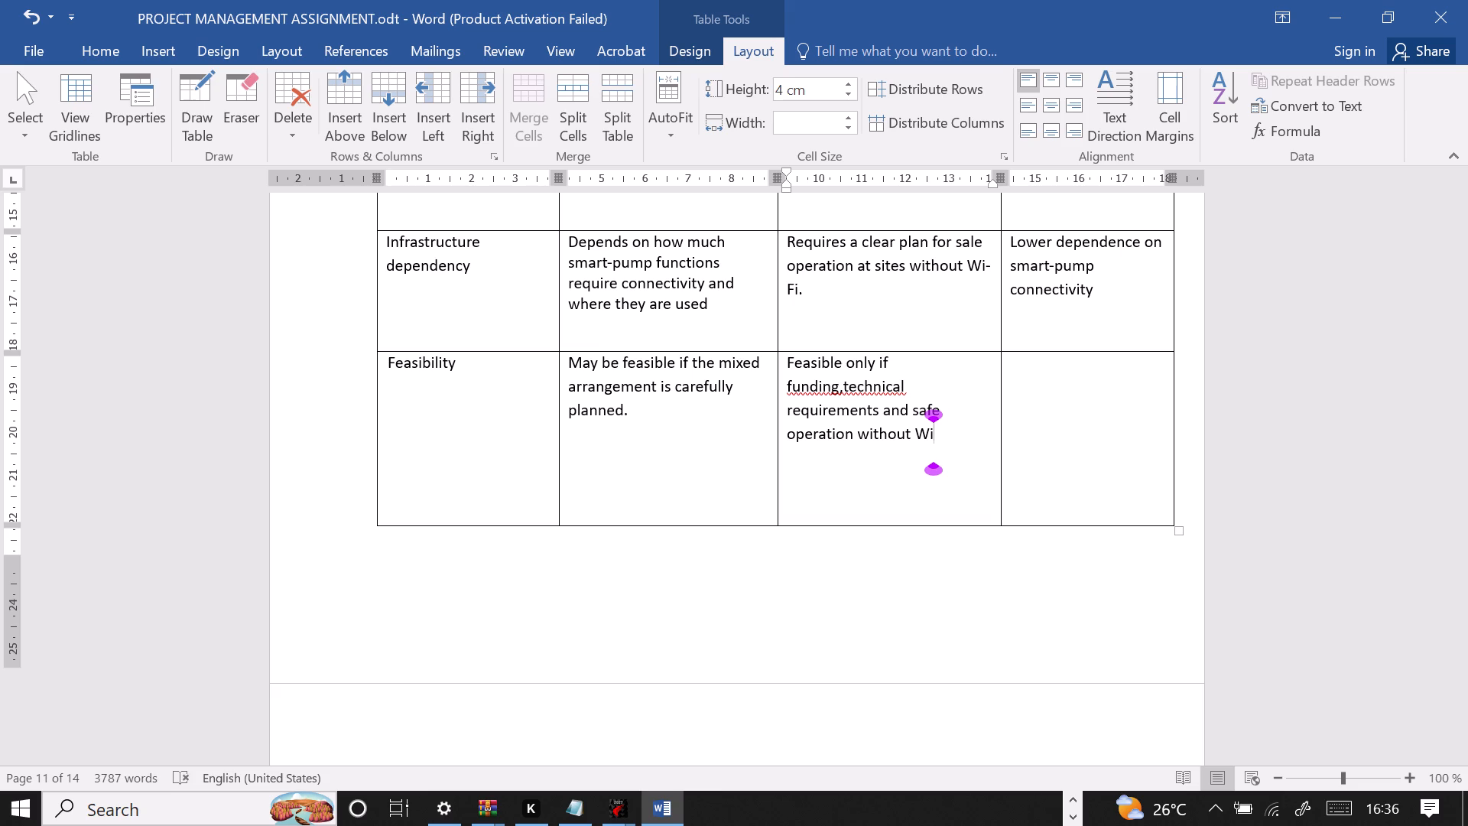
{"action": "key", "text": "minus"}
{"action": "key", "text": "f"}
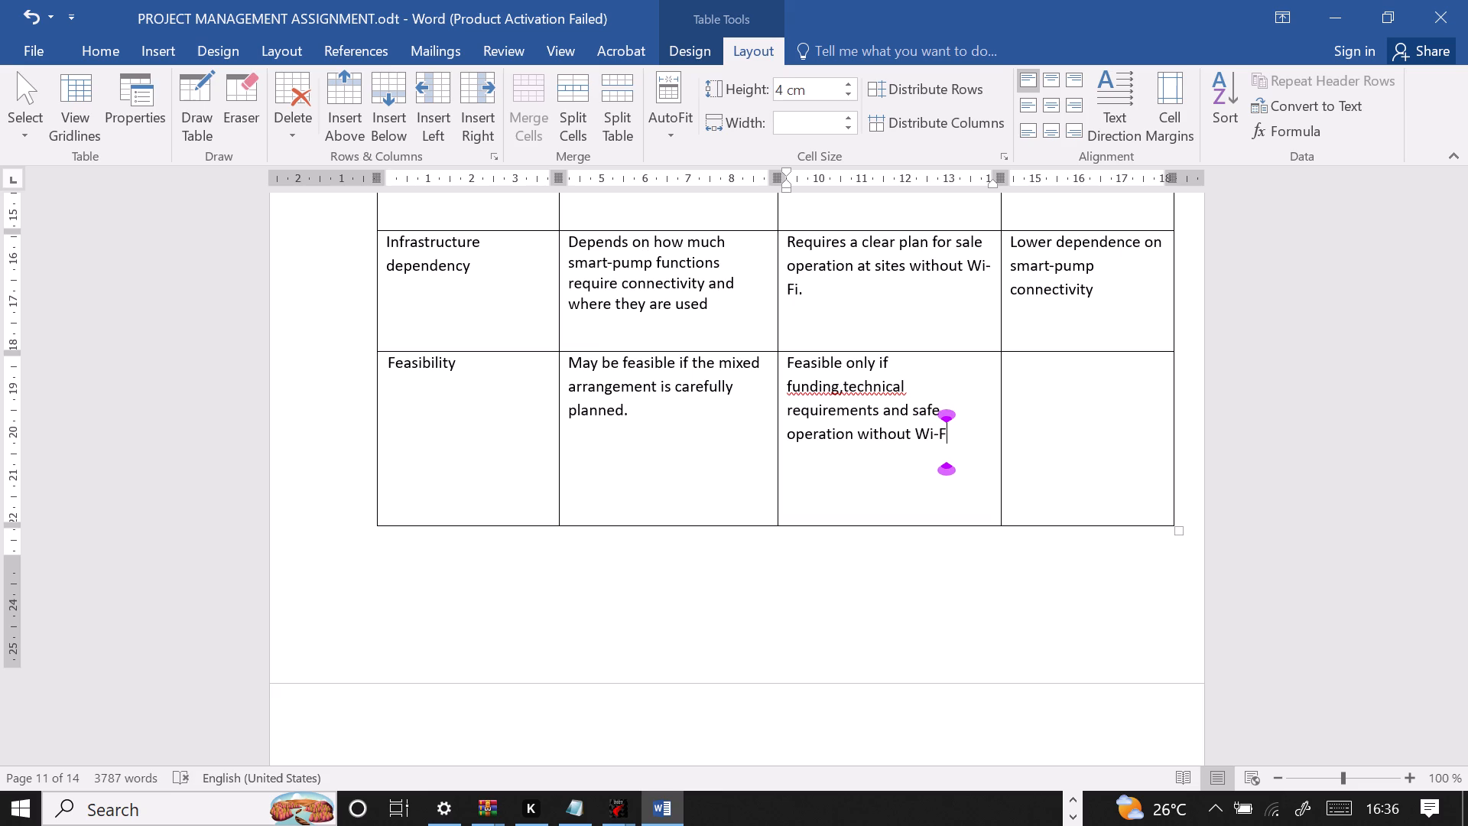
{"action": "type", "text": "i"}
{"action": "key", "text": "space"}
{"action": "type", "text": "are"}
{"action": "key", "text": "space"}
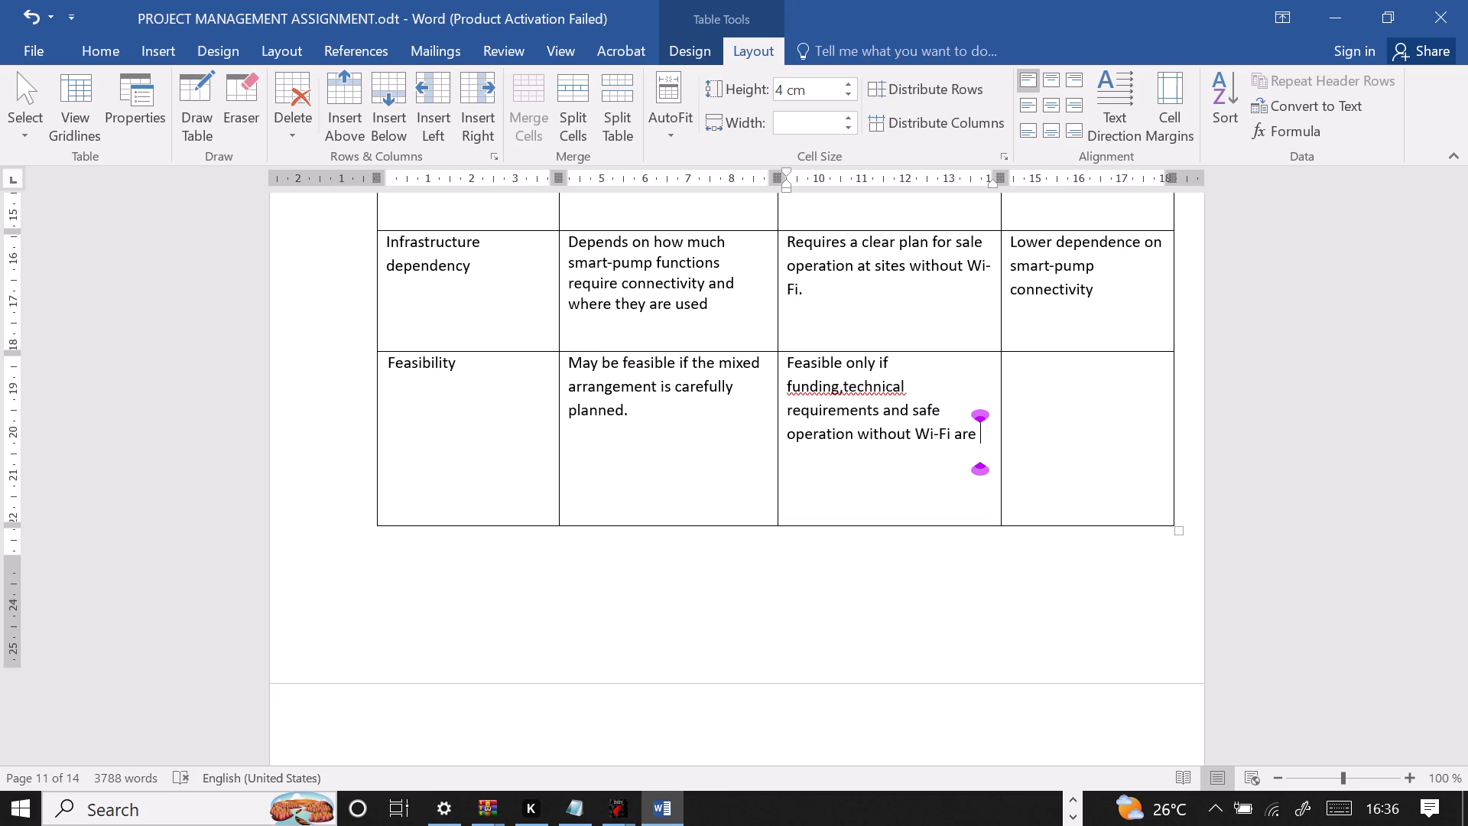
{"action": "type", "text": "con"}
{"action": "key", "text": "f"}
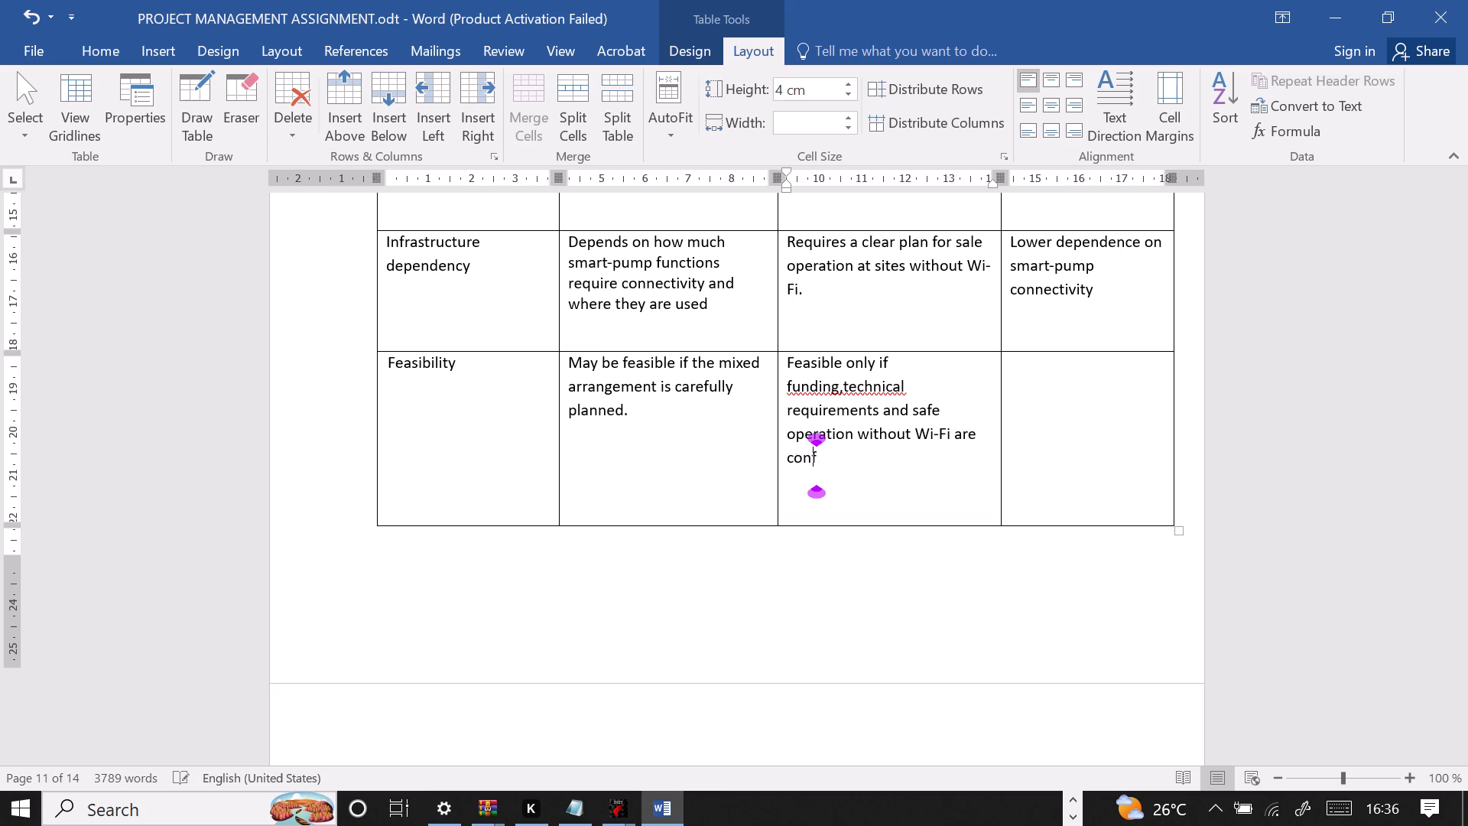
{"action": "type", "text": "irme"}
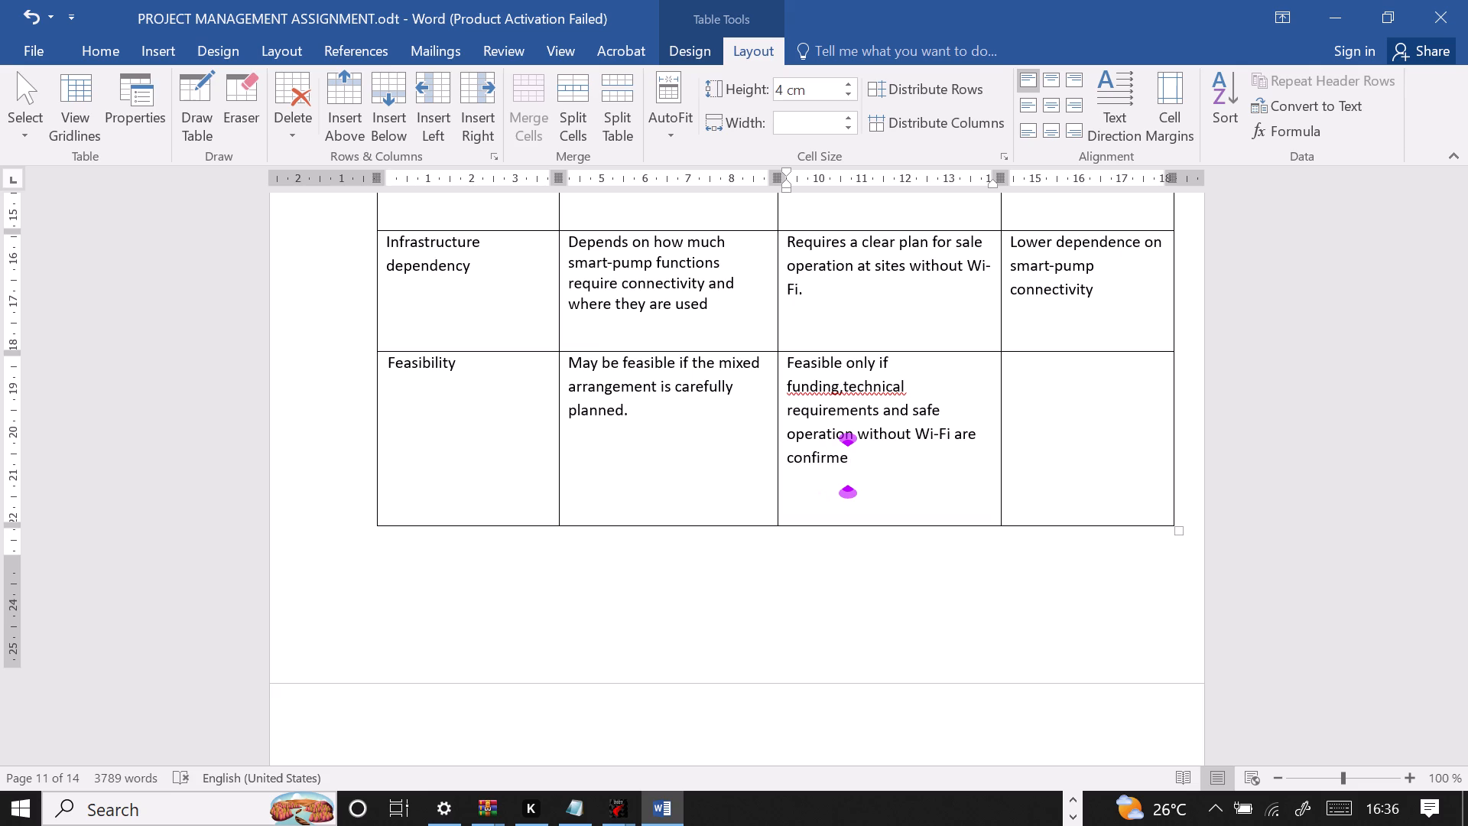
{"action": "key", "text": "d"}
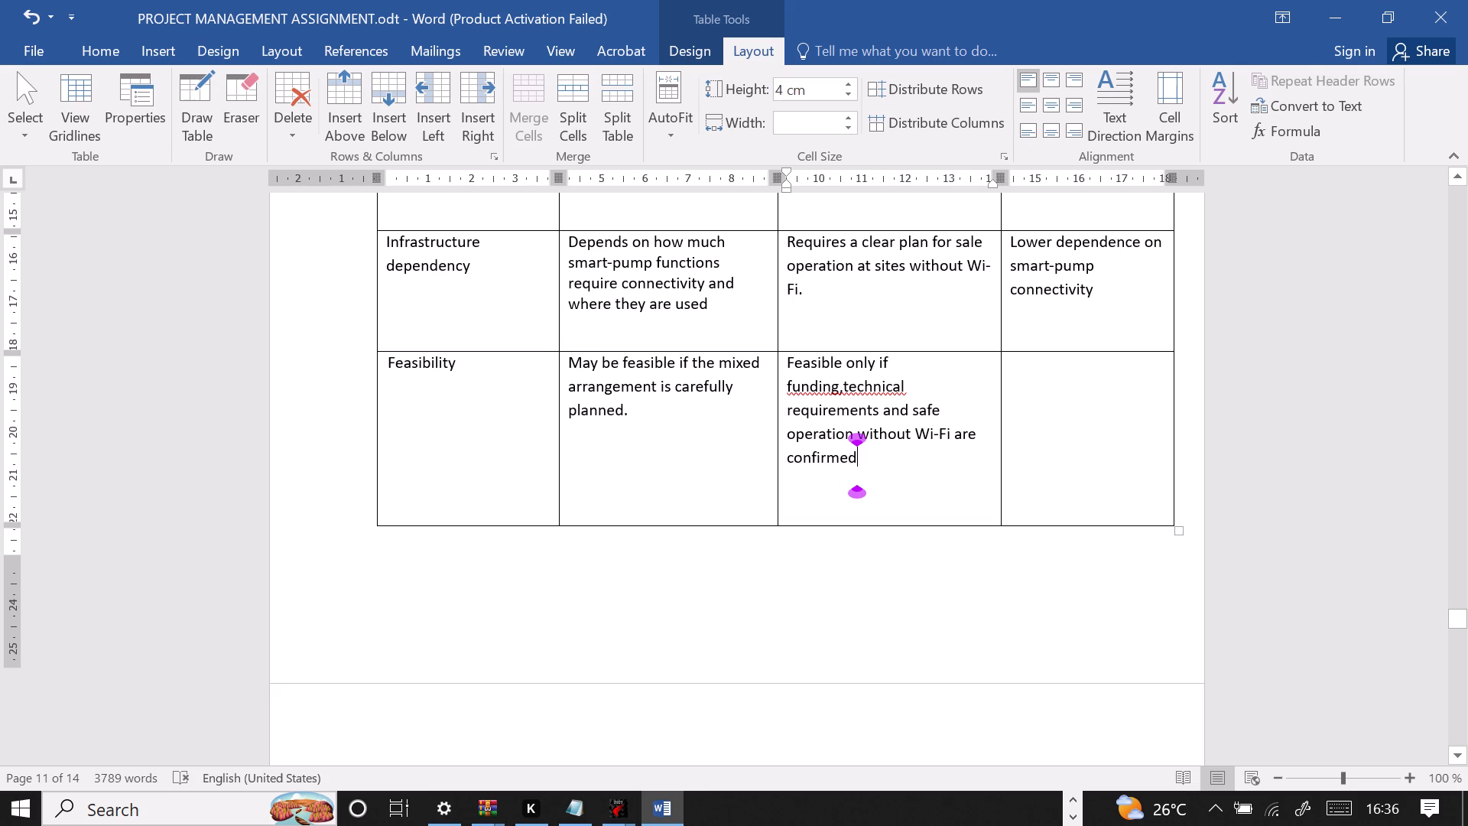
Remove the empty line below the "Feasibility" label in the table's last row.
{"action": "left_click", "coordinate": [836, 512]}
{"action": "left_click", "coordinate": [836, 512]}
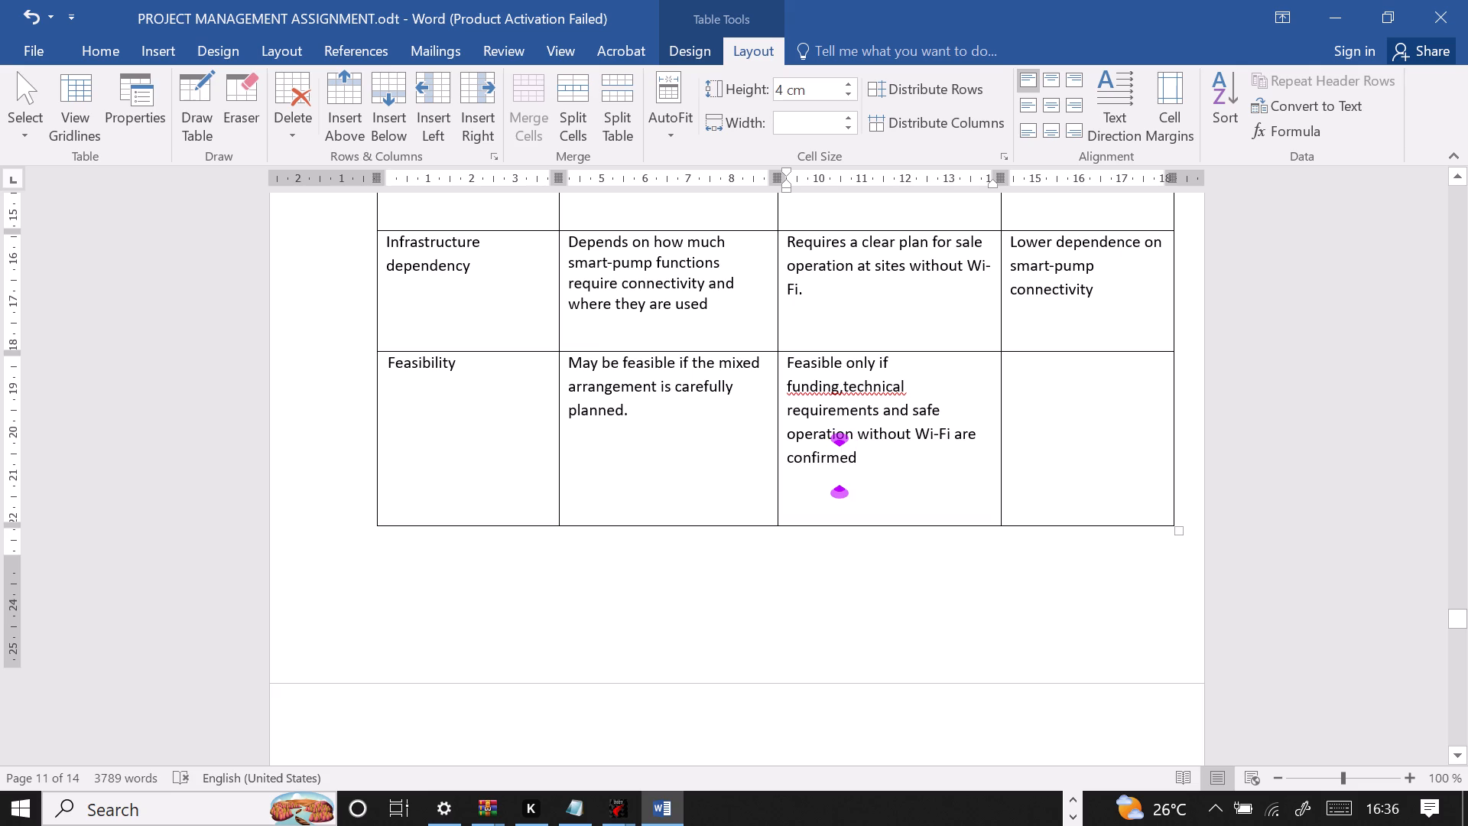
{"action": "left_click", "coordinate": [875, 512]}
{"action": "left_click", "coordinate": [765, 487]}
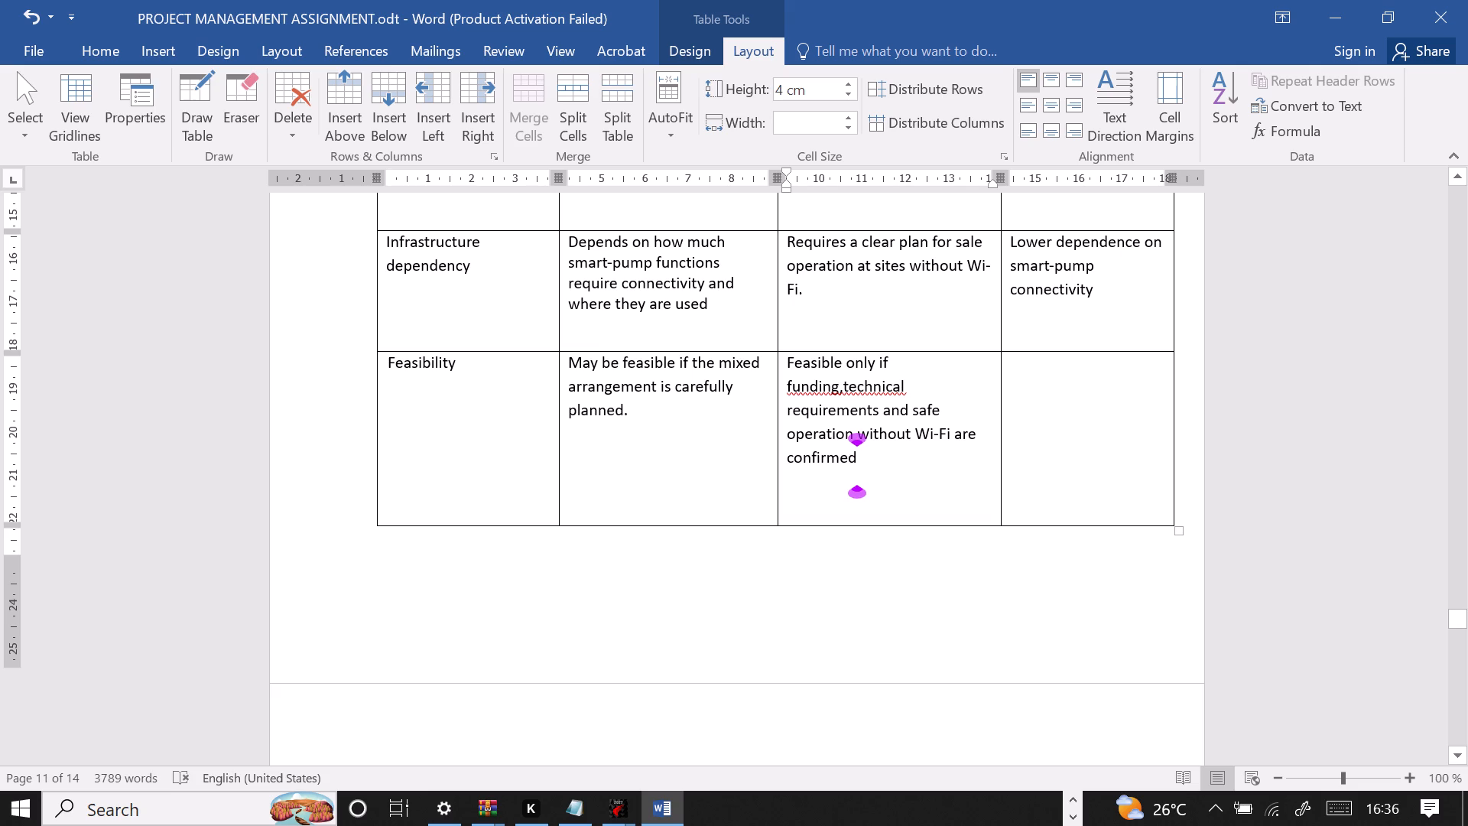
{"action": "left_click", "coordinate": [475, 487]}
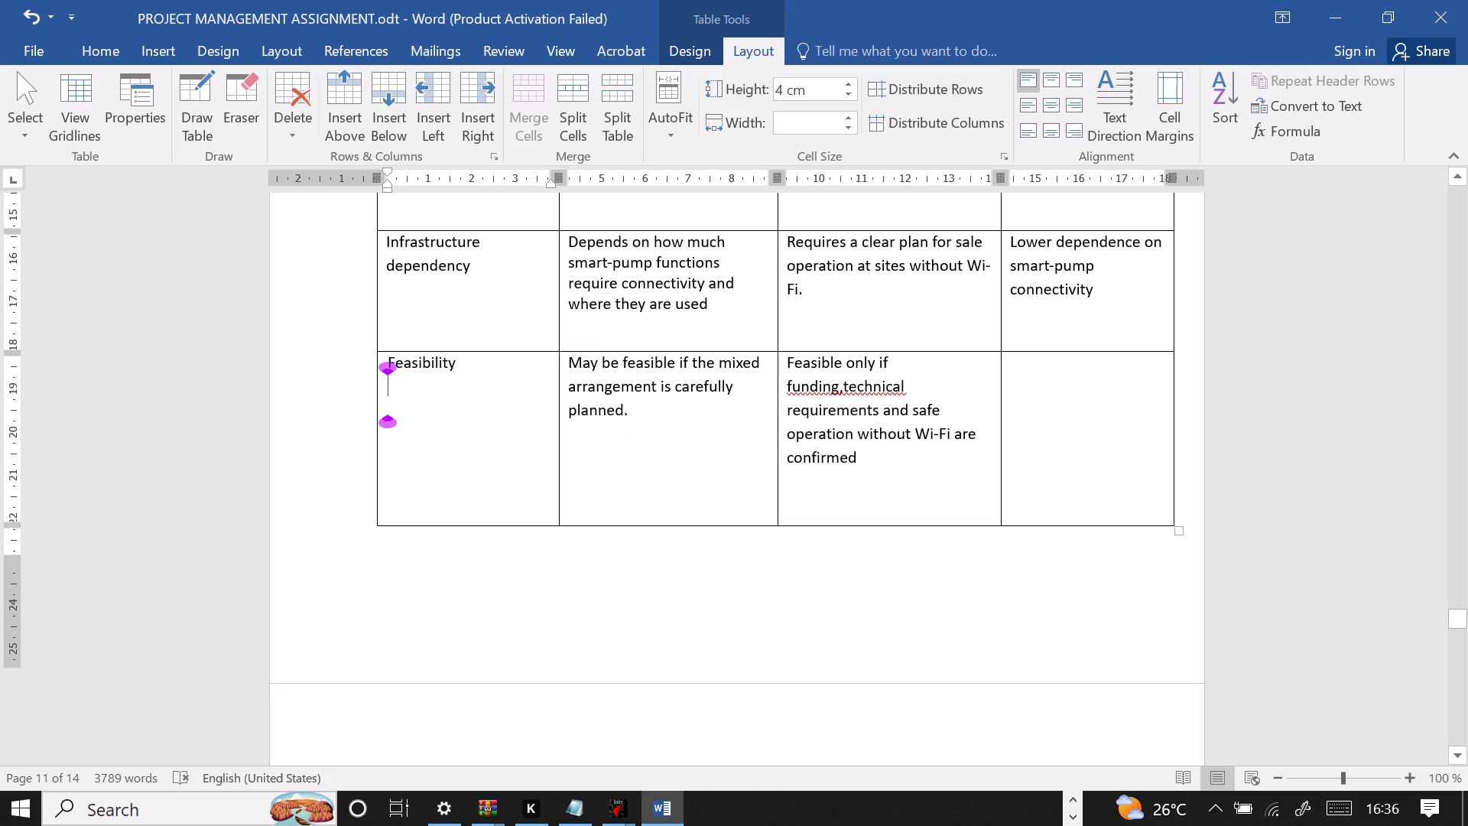
{"action": "key", "text": "BackSpace"}
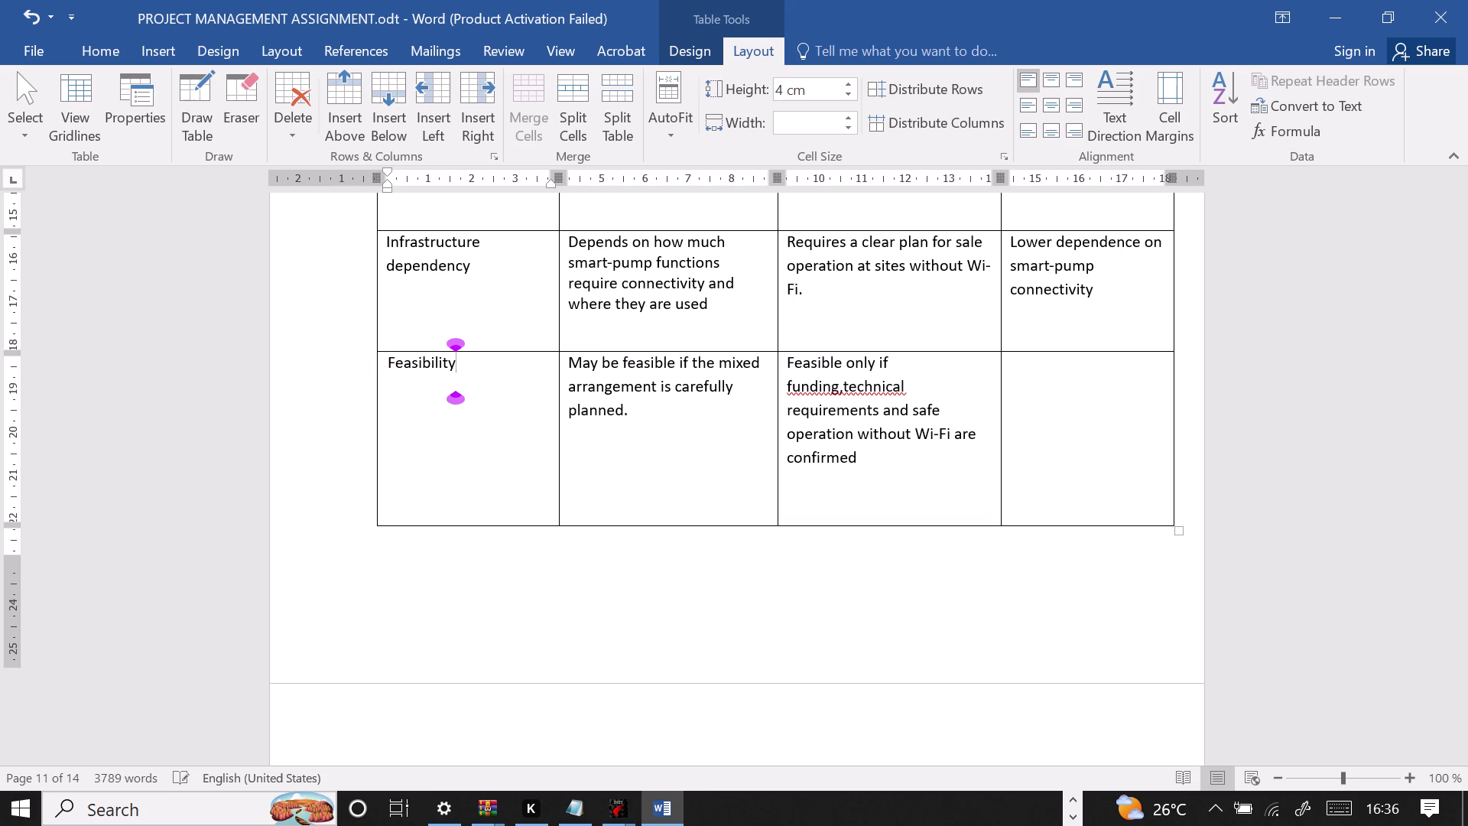
Open the spelling suggestions for "funding,technical" in the Option 2 feasibility entry.
{"action": "right_click", "coordinate": [840, 386]}
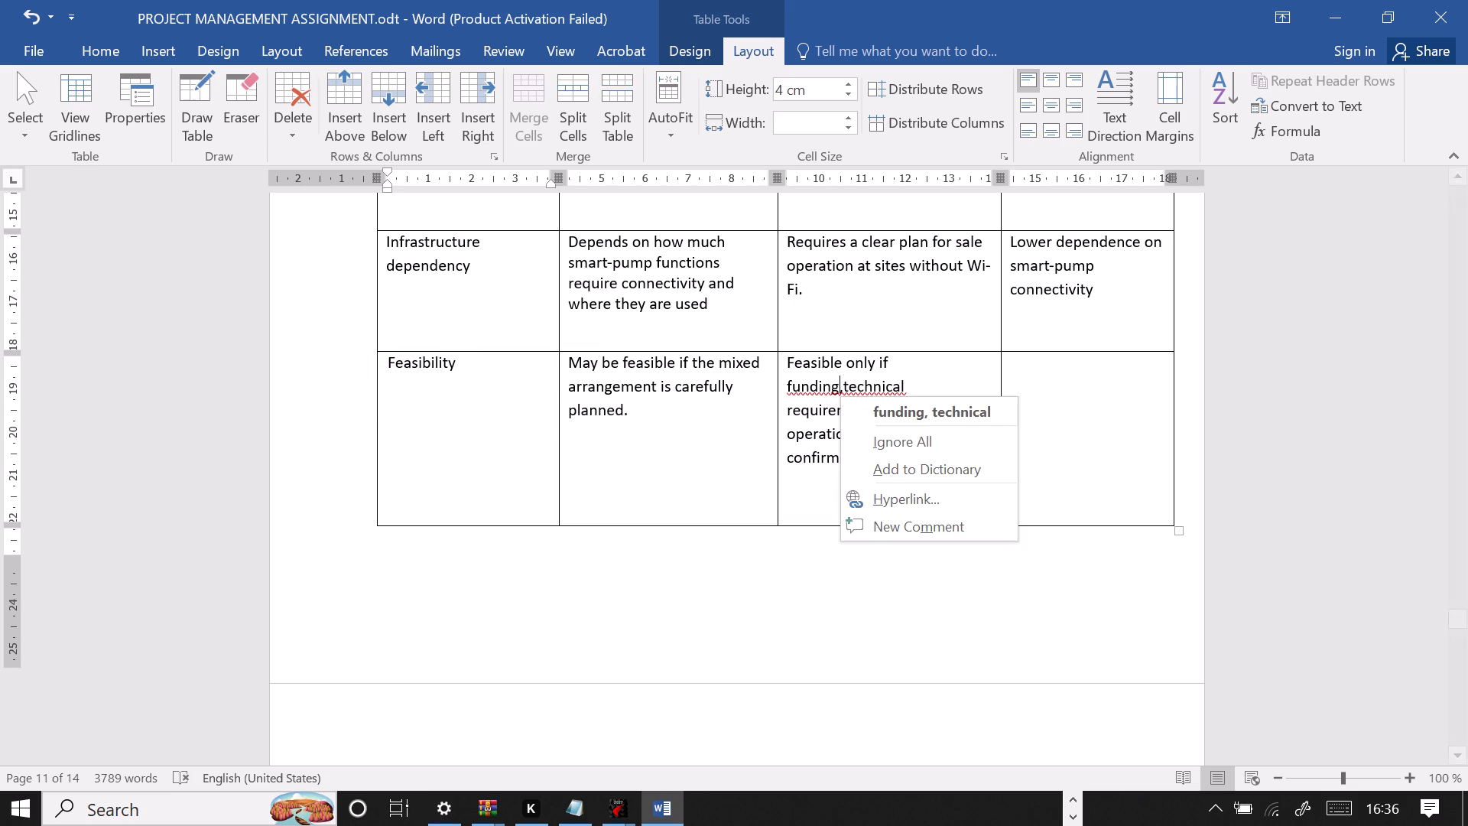
Apply the suggested spelling correction "funding, technical" to the flagged words in the Option 2 feasibility entry.
{"action": "left_click", "coordinate": [886, 407]}
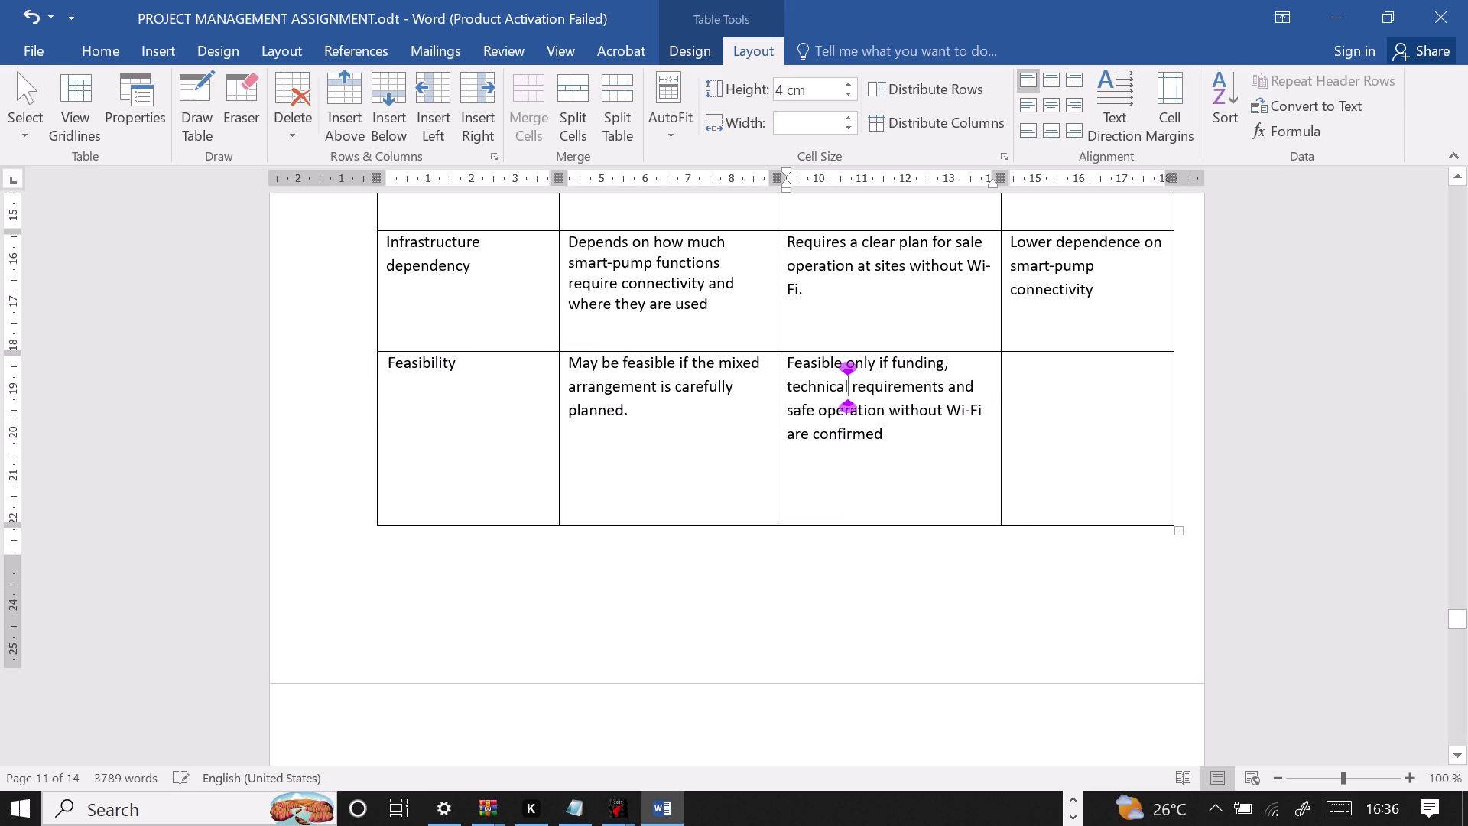
Begin the Option 3 entry in the "Feasibility" row with "May be easier".
{"action": "left_click", "coordinate": [1022, 386]}
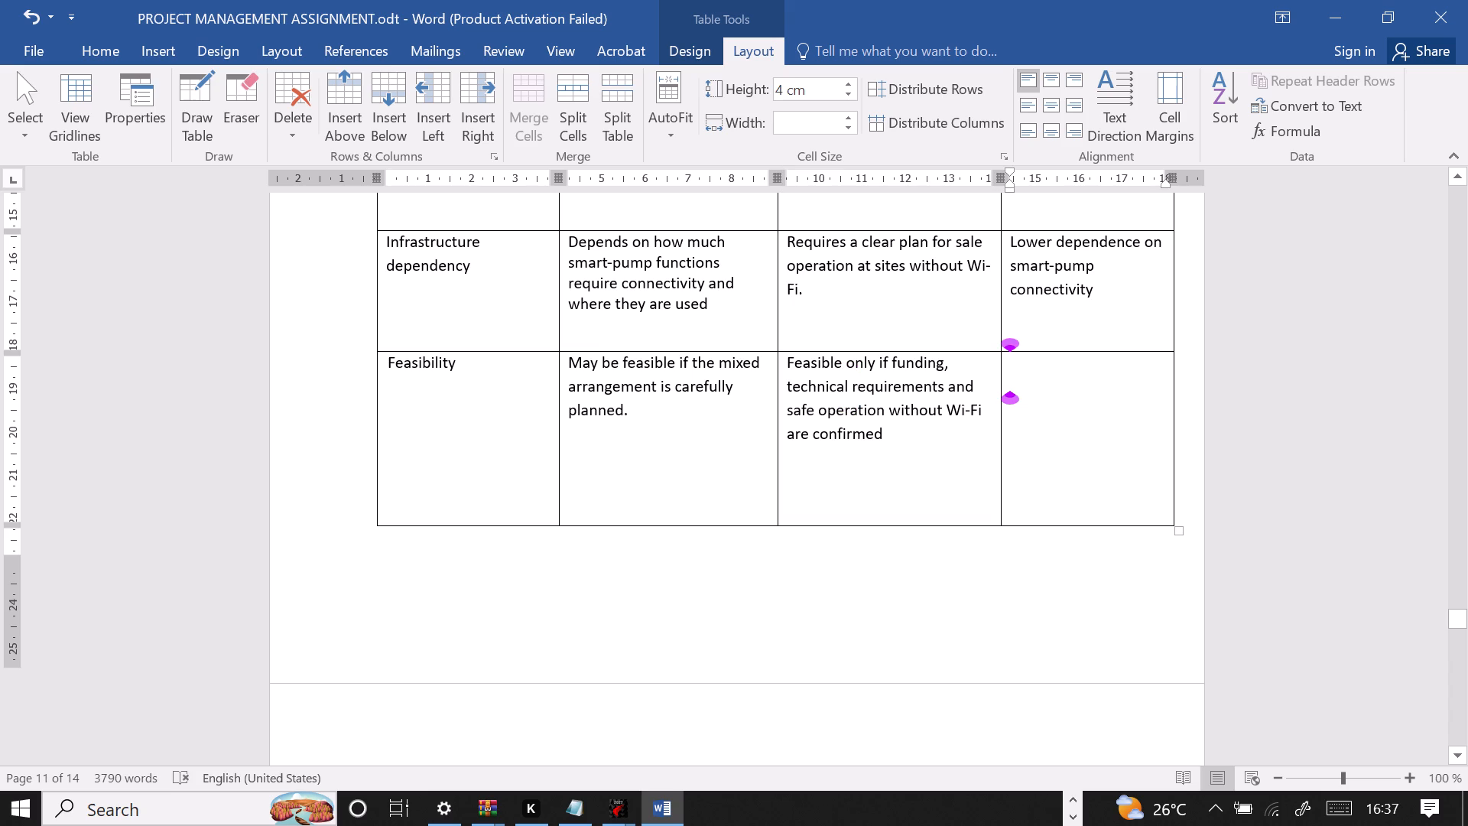
{"action": "left_click", "coordinate": [1064, 522]}
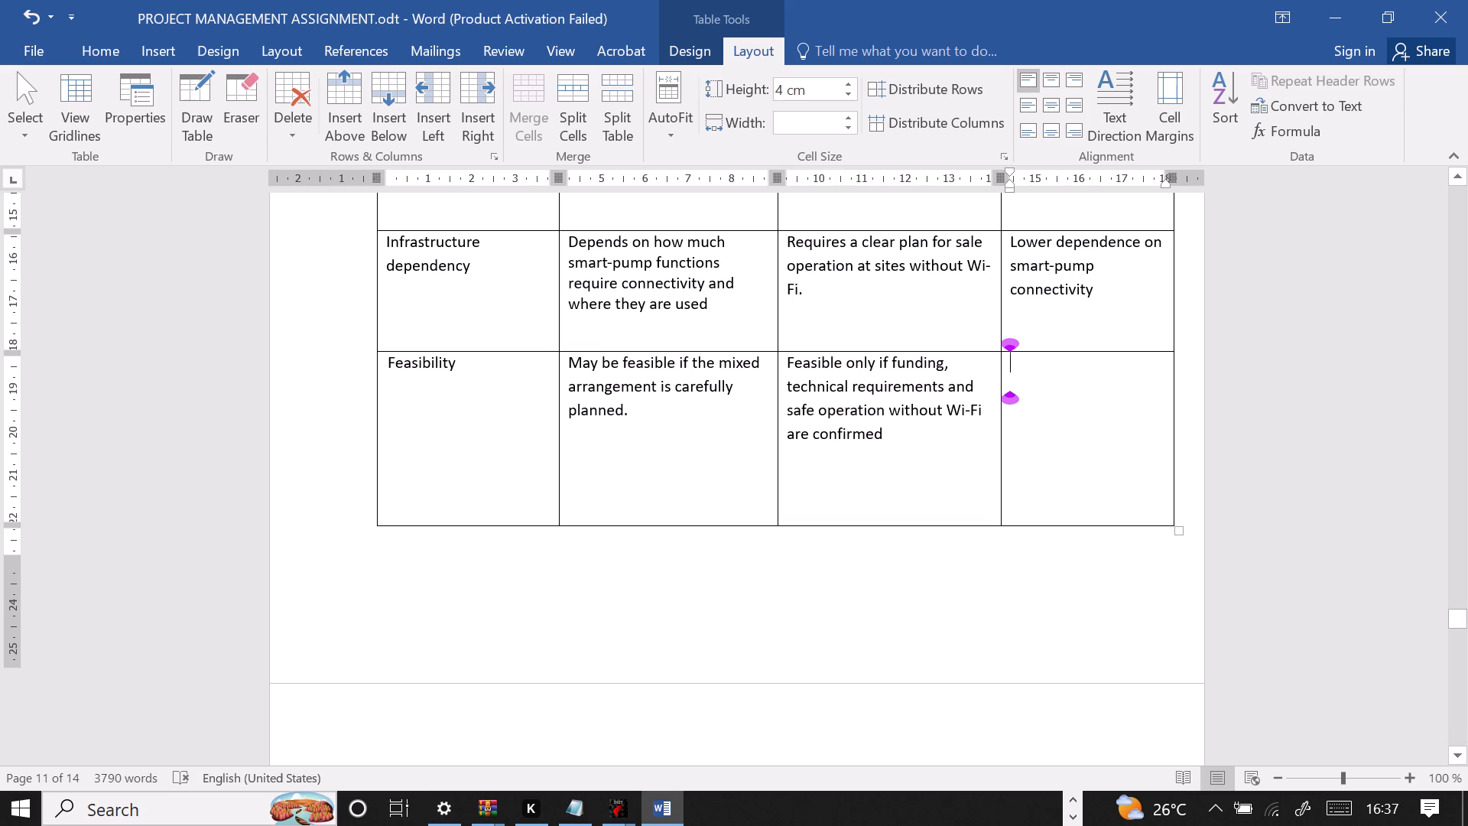
{"action": "left_click", "coordinate": [1064, 522]}
{"action": "left_click", "coordinate": [1064, 506]}
{"action": "left_click", "coordinate": [1047, 482]}
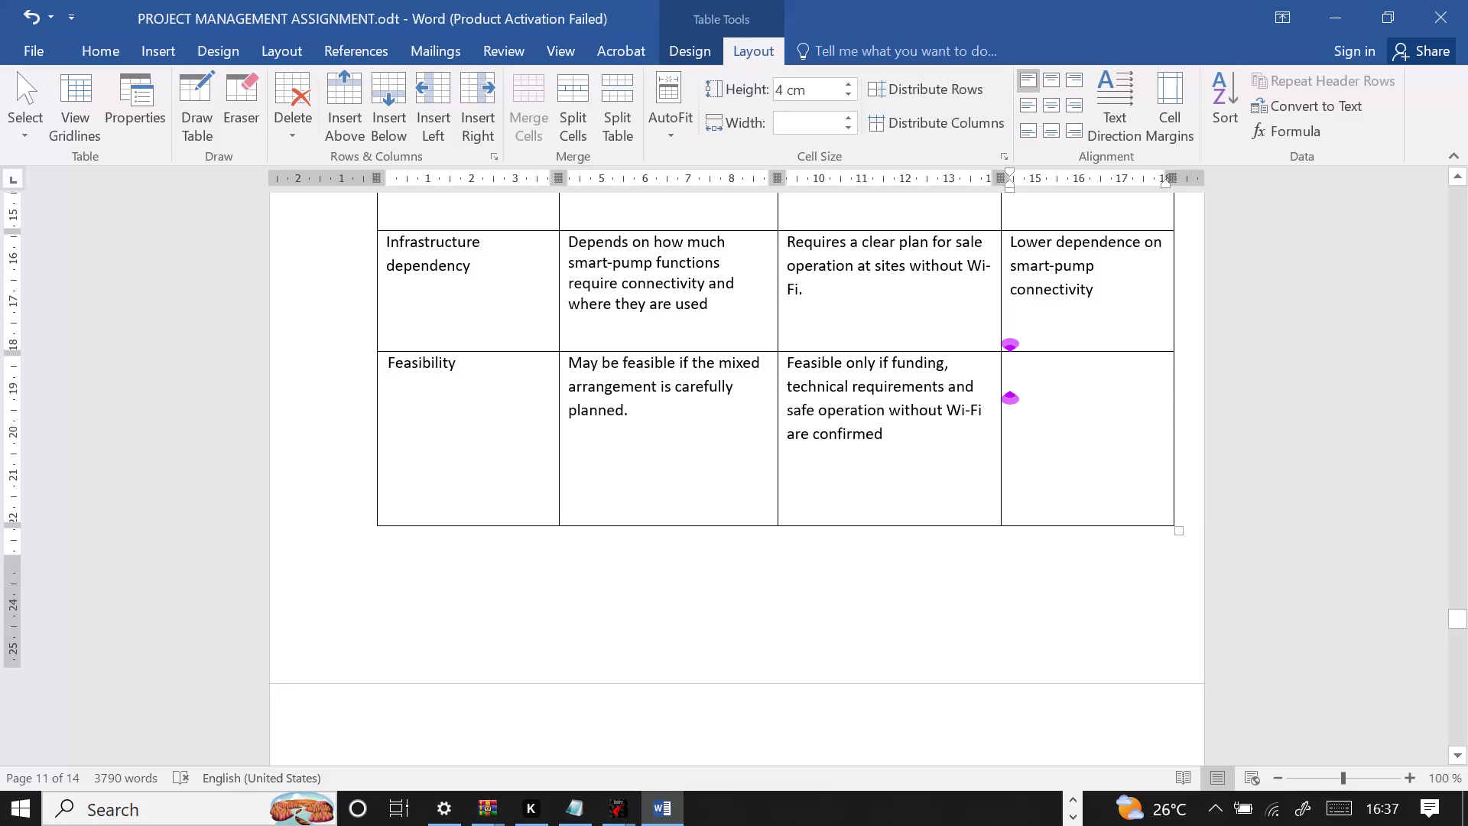
{"action": "type", "text": "ay"}
{"action": "key", "text": "space"}
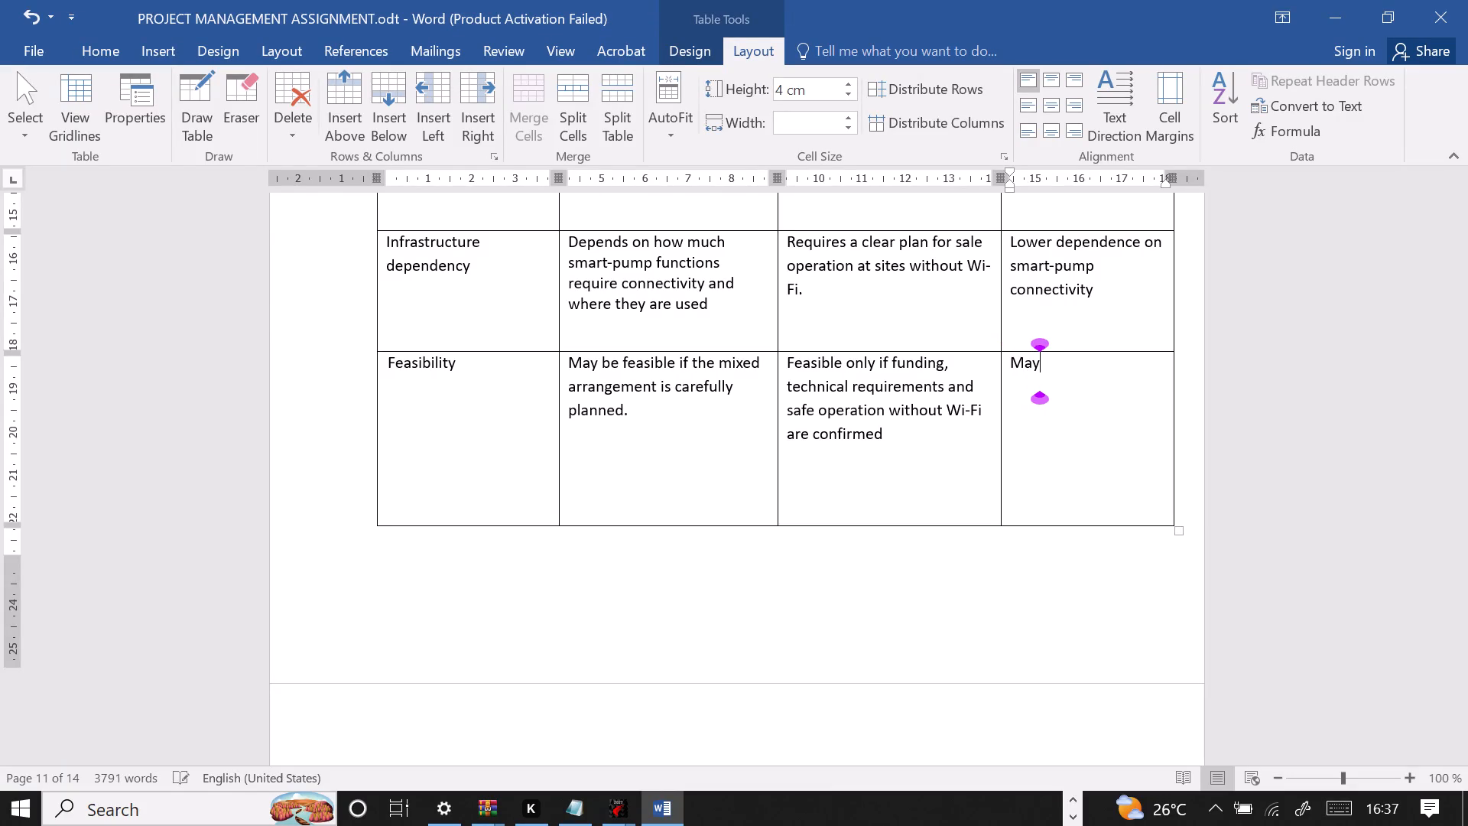
{"action": "type", "text": "be"}
{"action": "key", "text": "space"}
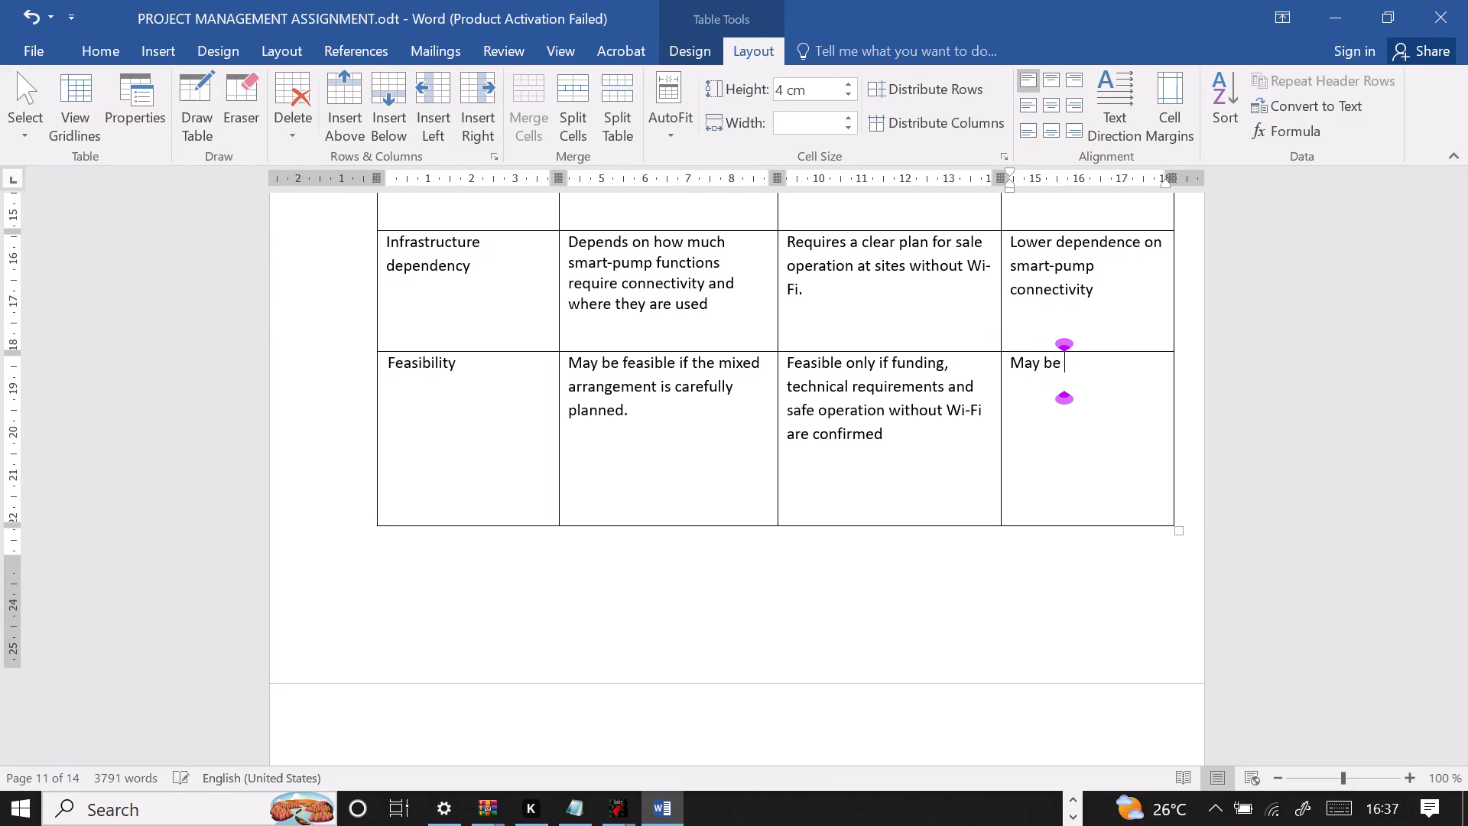
{"action": "type", "text": "easier"}
{"action": "key", "text": "BackSpace"}
{"action": "key", "text": "BackSpace"}
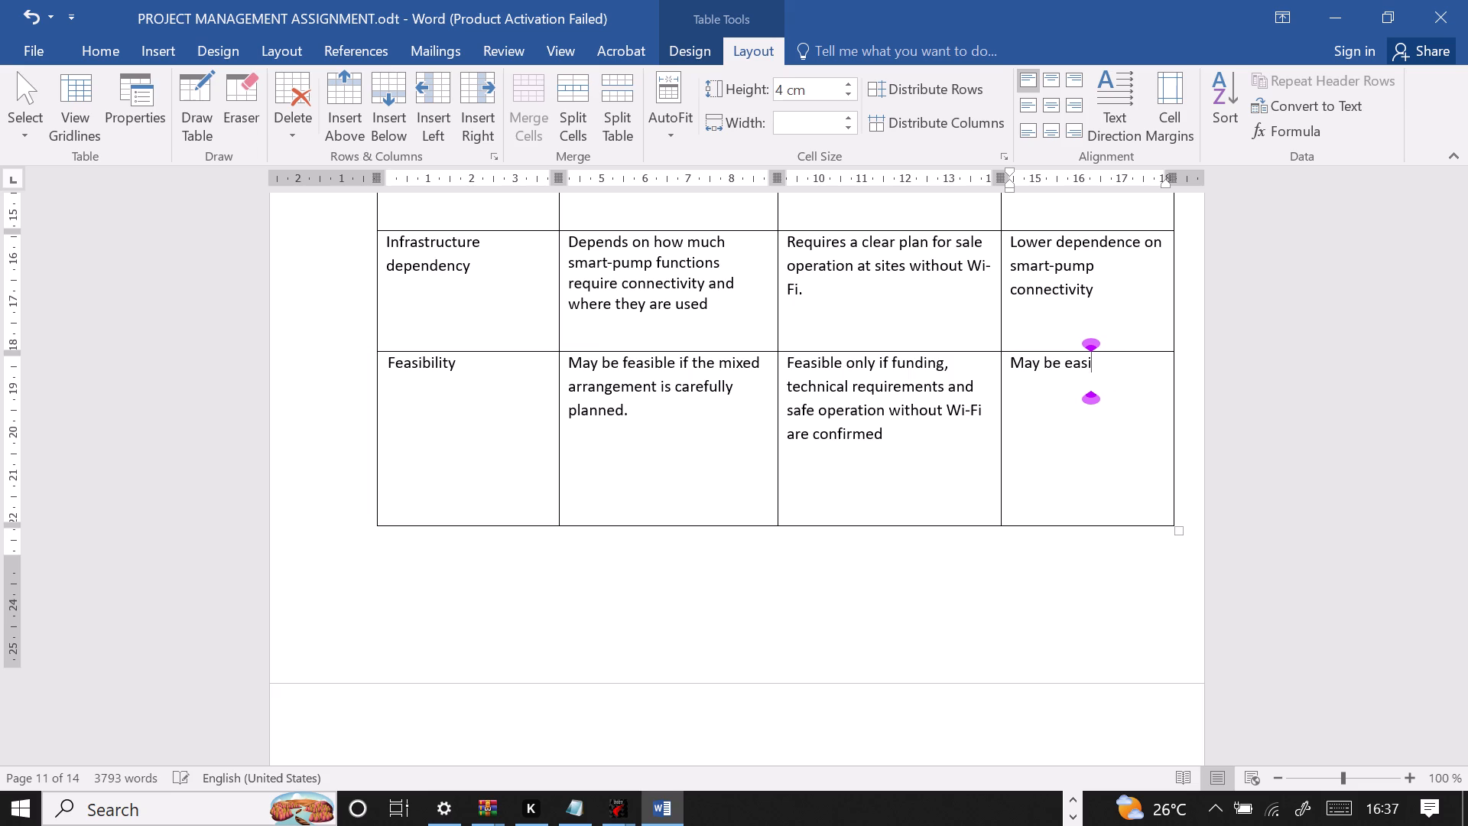
{"action": "type", "text": "re"}
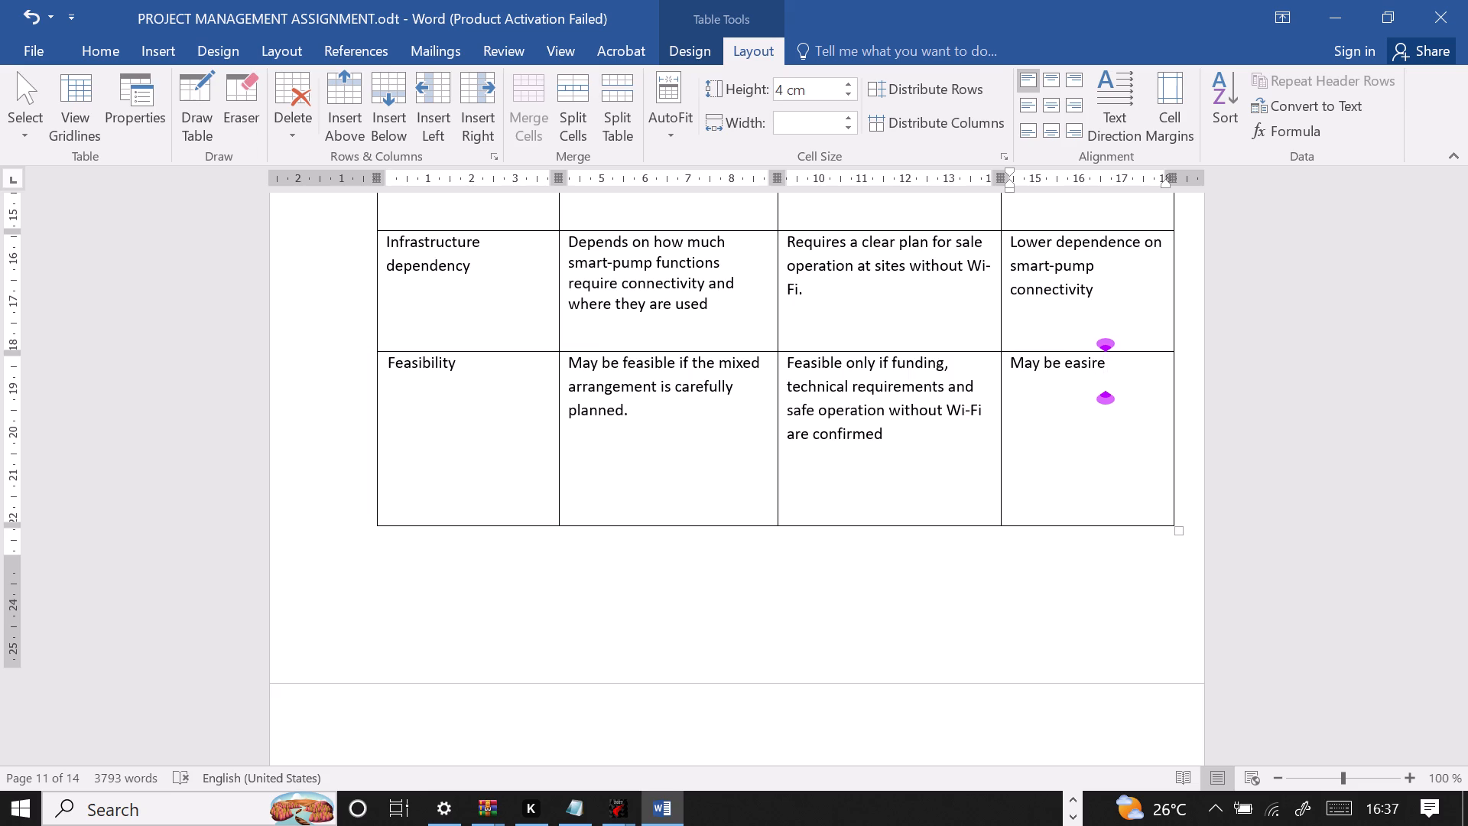
{"action": "key", "text": "BackSpace"}
{"action": "key", "text": "BackSpace"}
{"action": "type", "text": "er"}
{"action": "key", "text": "space"}
Continue the Option 3 feasibility entry with "initially but creates".
{"action": "type", "text": "initially"}
{"action": "key", "text": "space"}
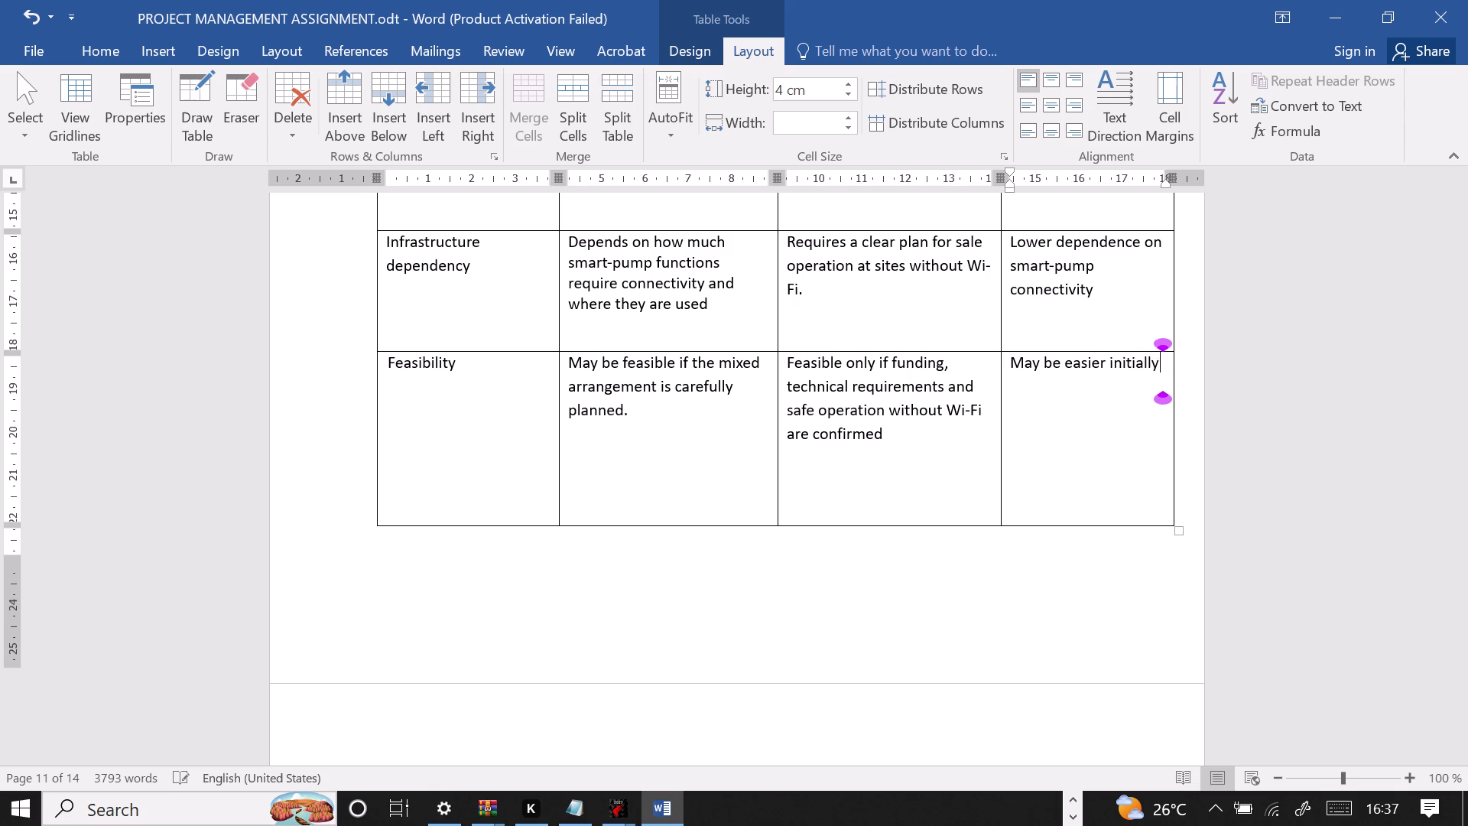
{"action": "key", "text": "BackSpace"}
{"action": "key", "text": "space"}
{"action": "type", "text": "but"}
{"action": "key", "text": "space"}
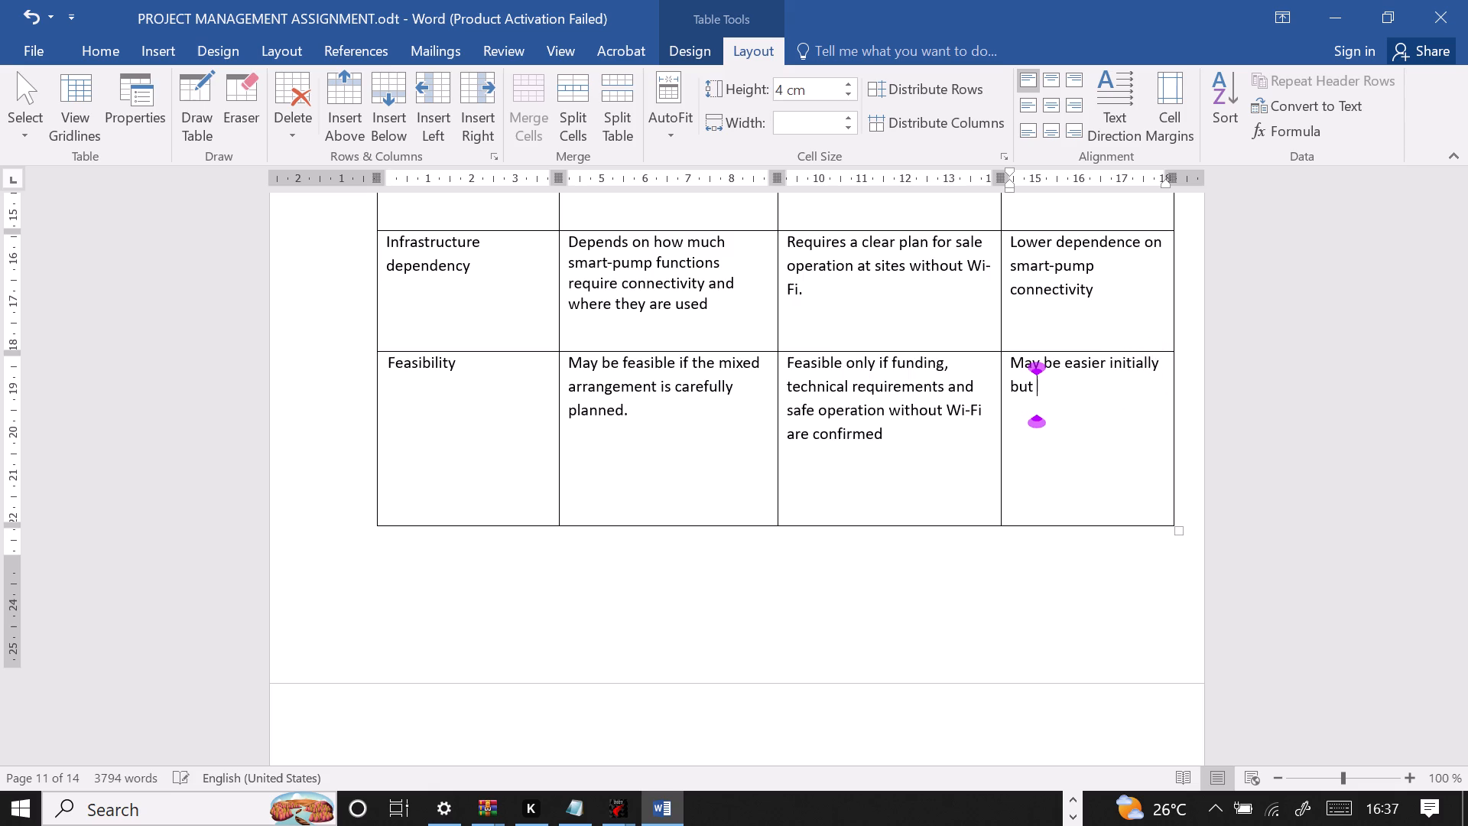
{"action": "type", "text": "creates"}
{"action": "key", "text": "space"}
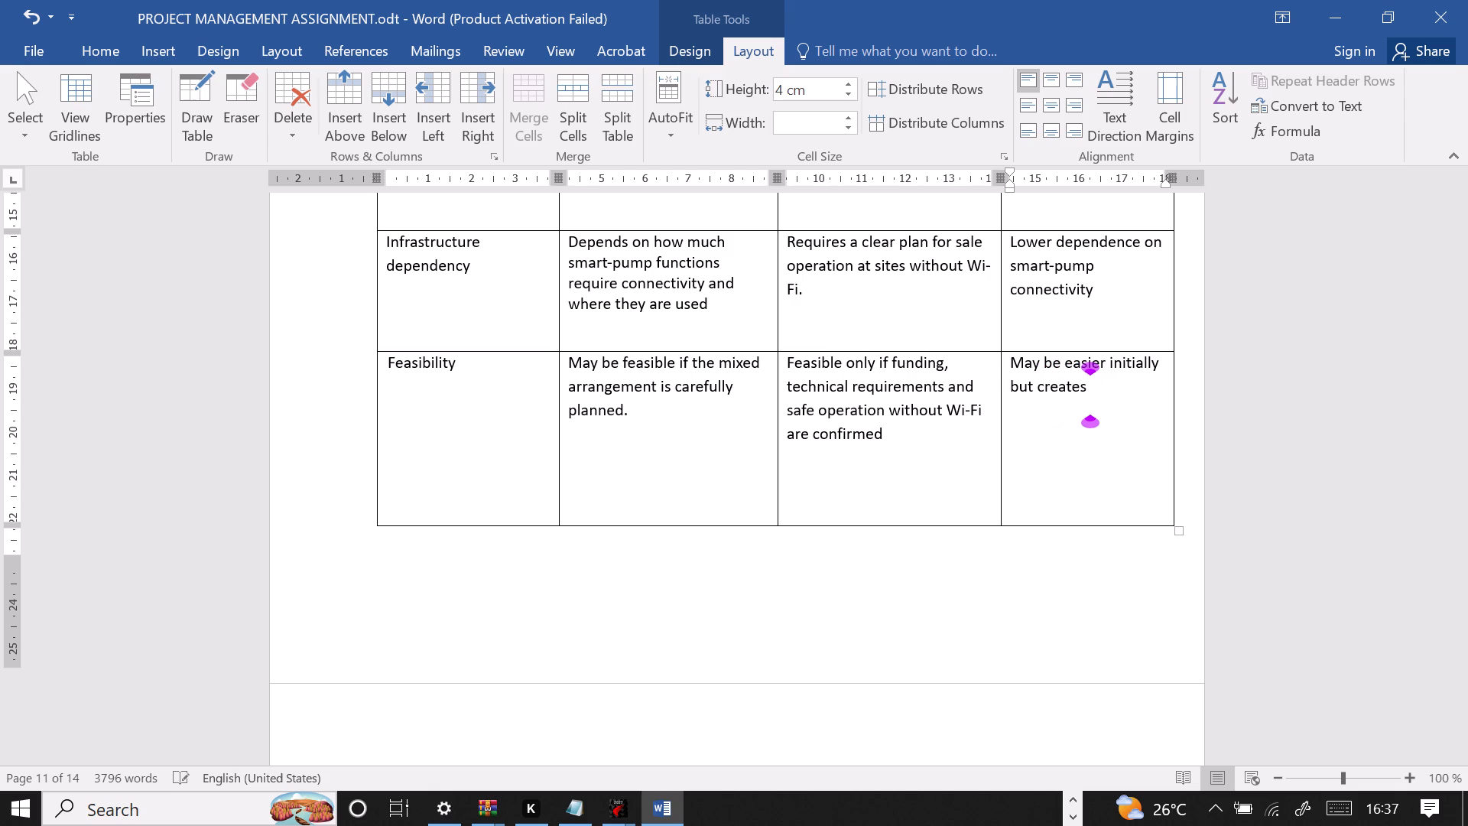
Continue the Option 3 feasibility entry with "other operational and".
{"action": "type", "text": "ther"}
{"action": "key", "text": "space"}
{"action": "key", "text": "BackSpace"}
{"action": "key", "text": "BackSpace"}
{"action": "key", "text": "BackSpace"}
{"action": "key", "text": "BackSpace"}
{"action": "key", "text": "BackSpace"}
{"action": "type", "text": "other"}
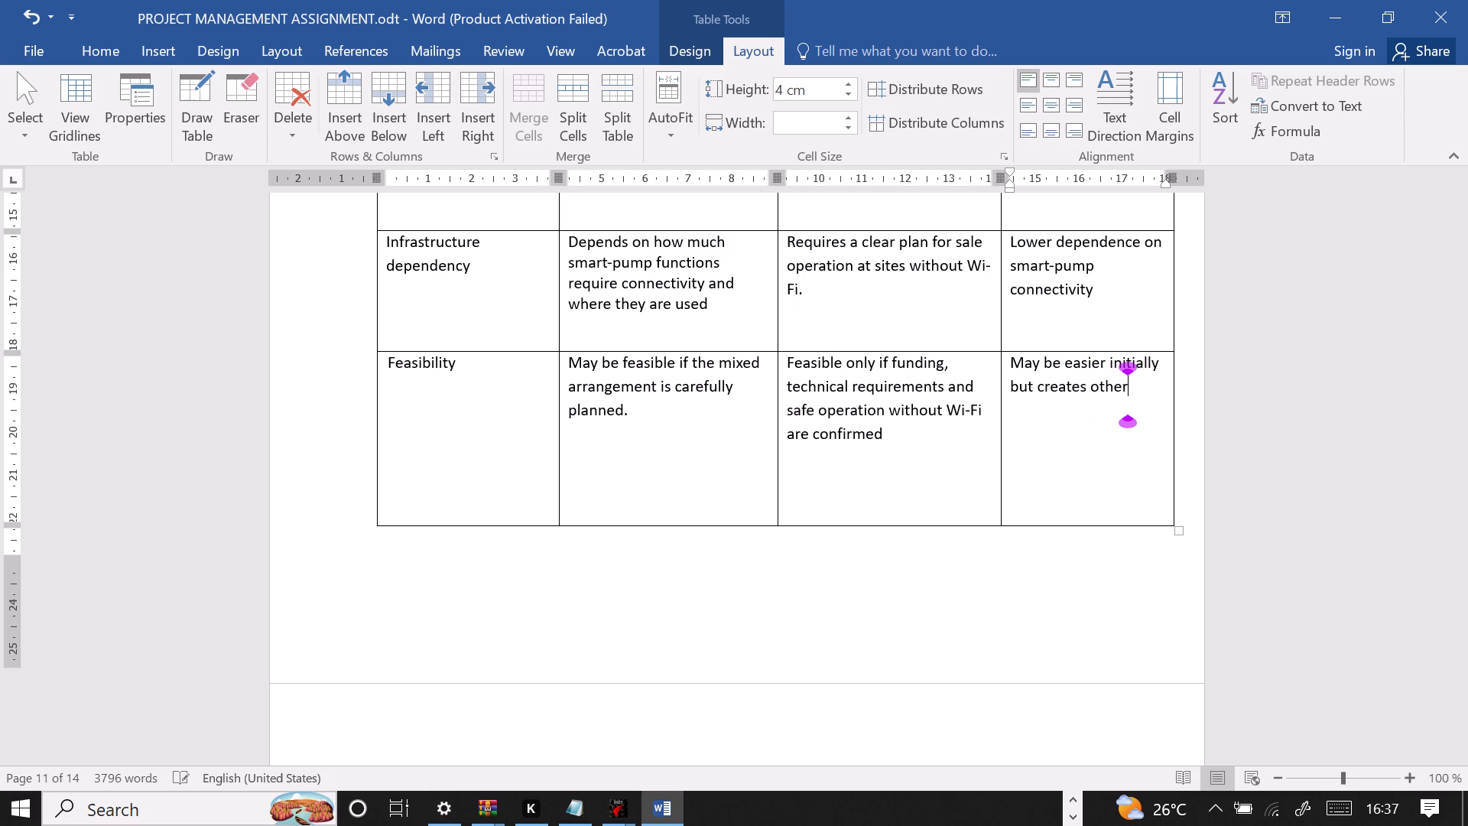
{"action": "key", "text": "space"}
{"action": "type", "text": "operational"}
{"action": "key", "text": "space"}
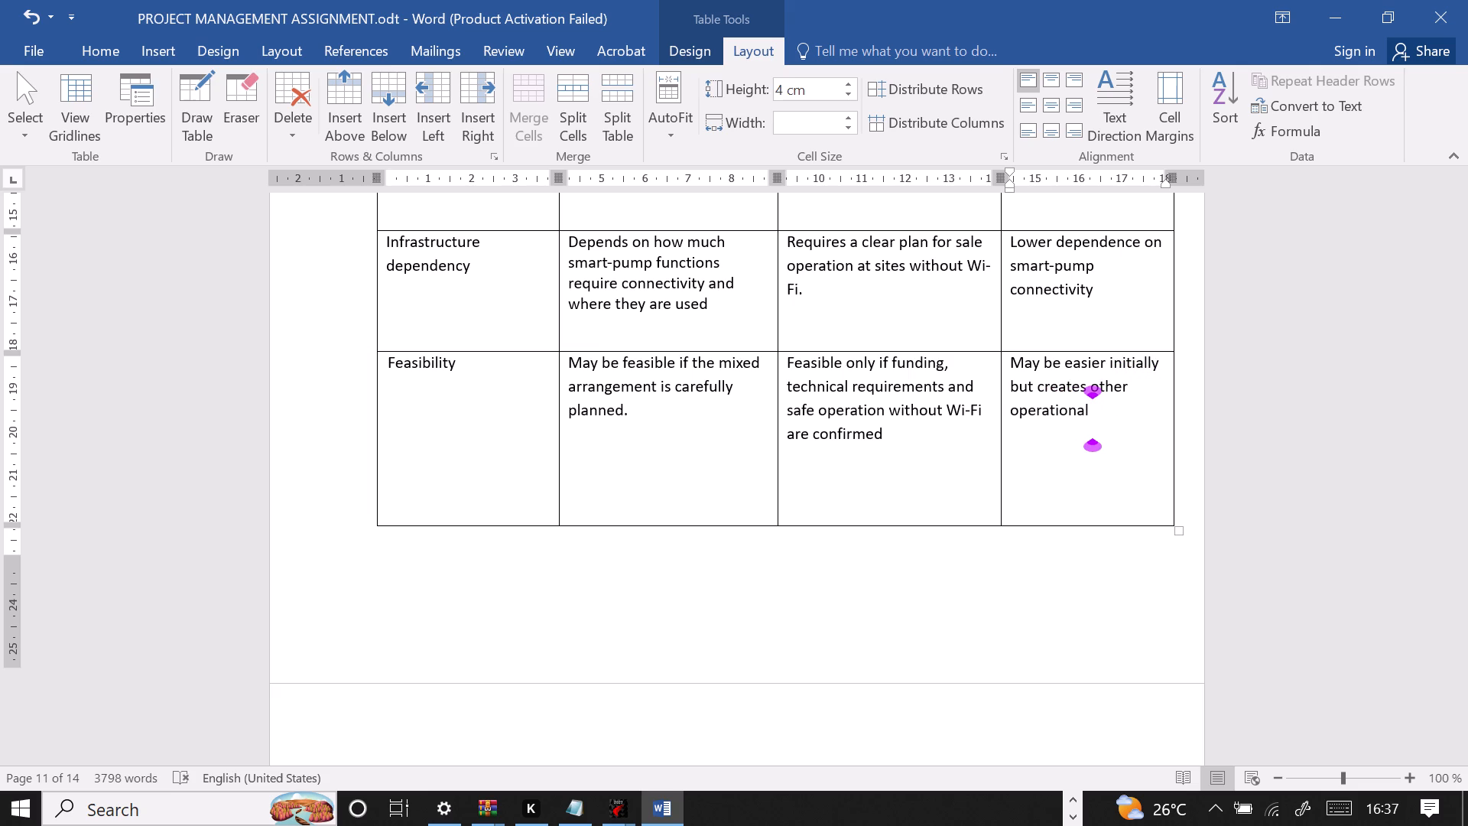
{"action": "type", "text": "an"}
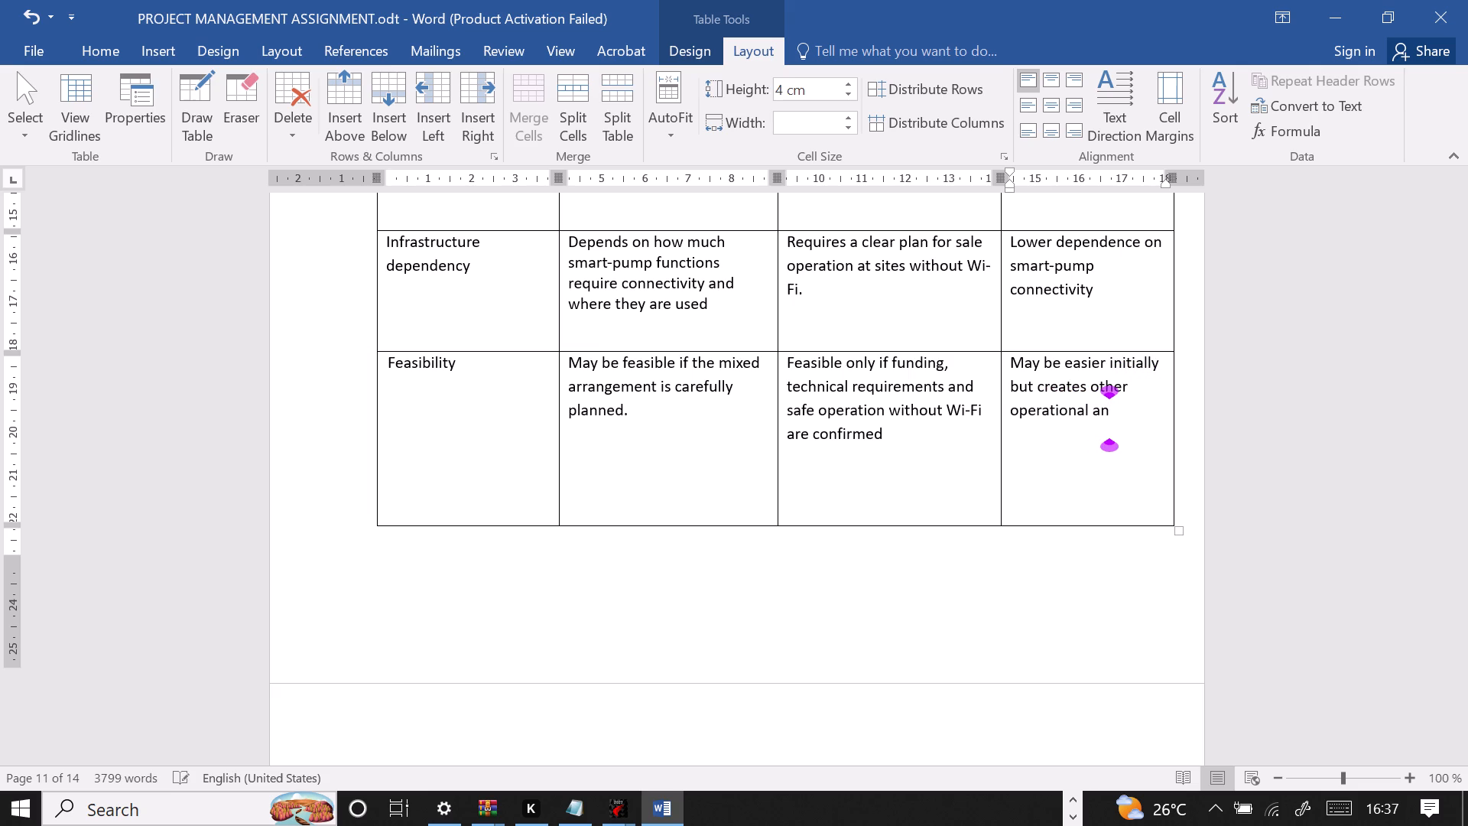
{"action": "key", "text": "space"}
{"action": "key", "text": "BackSpace"}
{"action": "type", "text": "d"}
{"action": "key", "text": "space"}
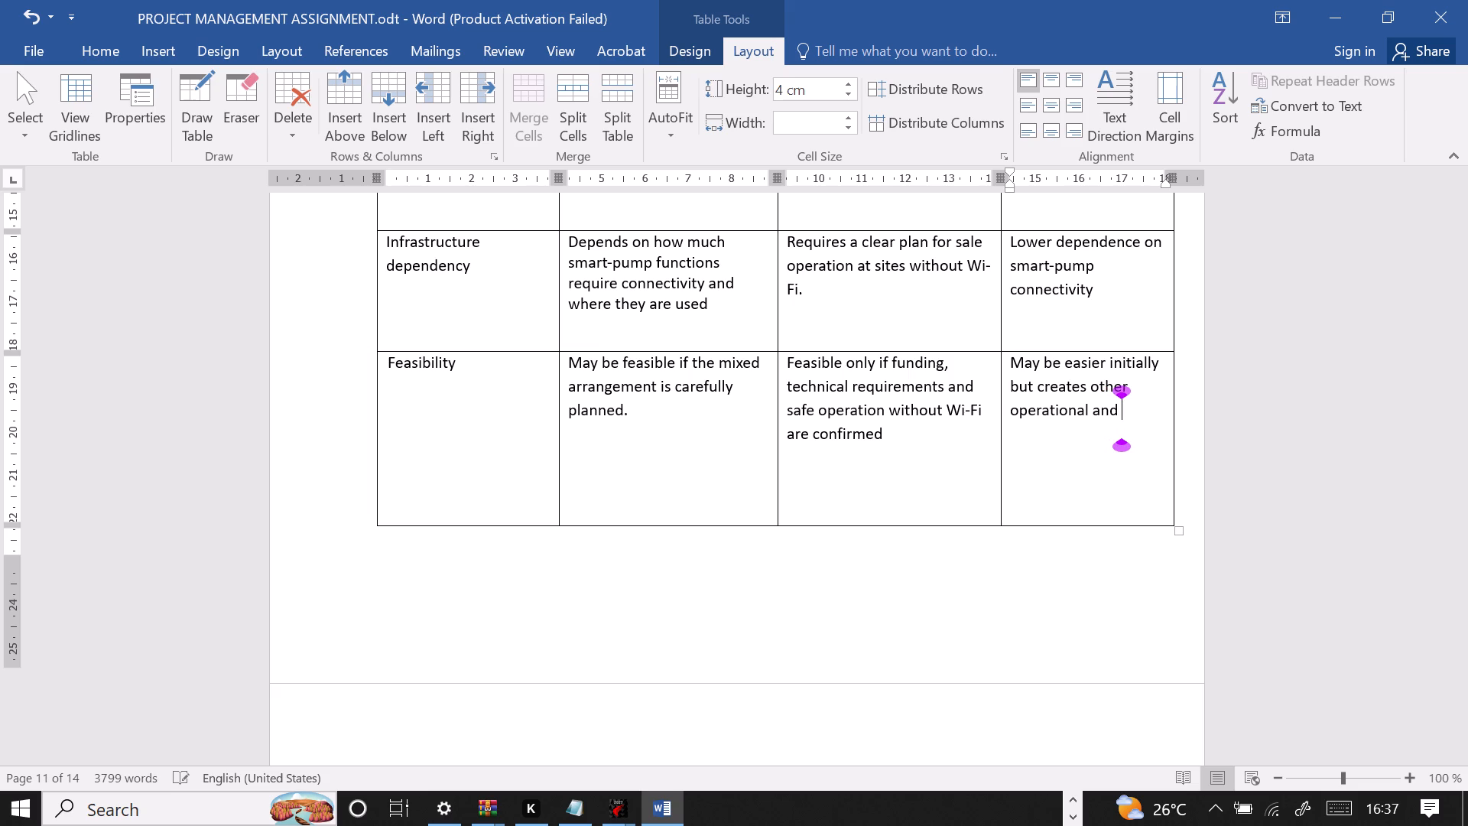
Finish the Option 3 feasibility entry with "future-planning concerns.".
{"action": "key", "text": "f"}
{"action": "type", "text": "uture"}
{"action": "key", "text": "space"}
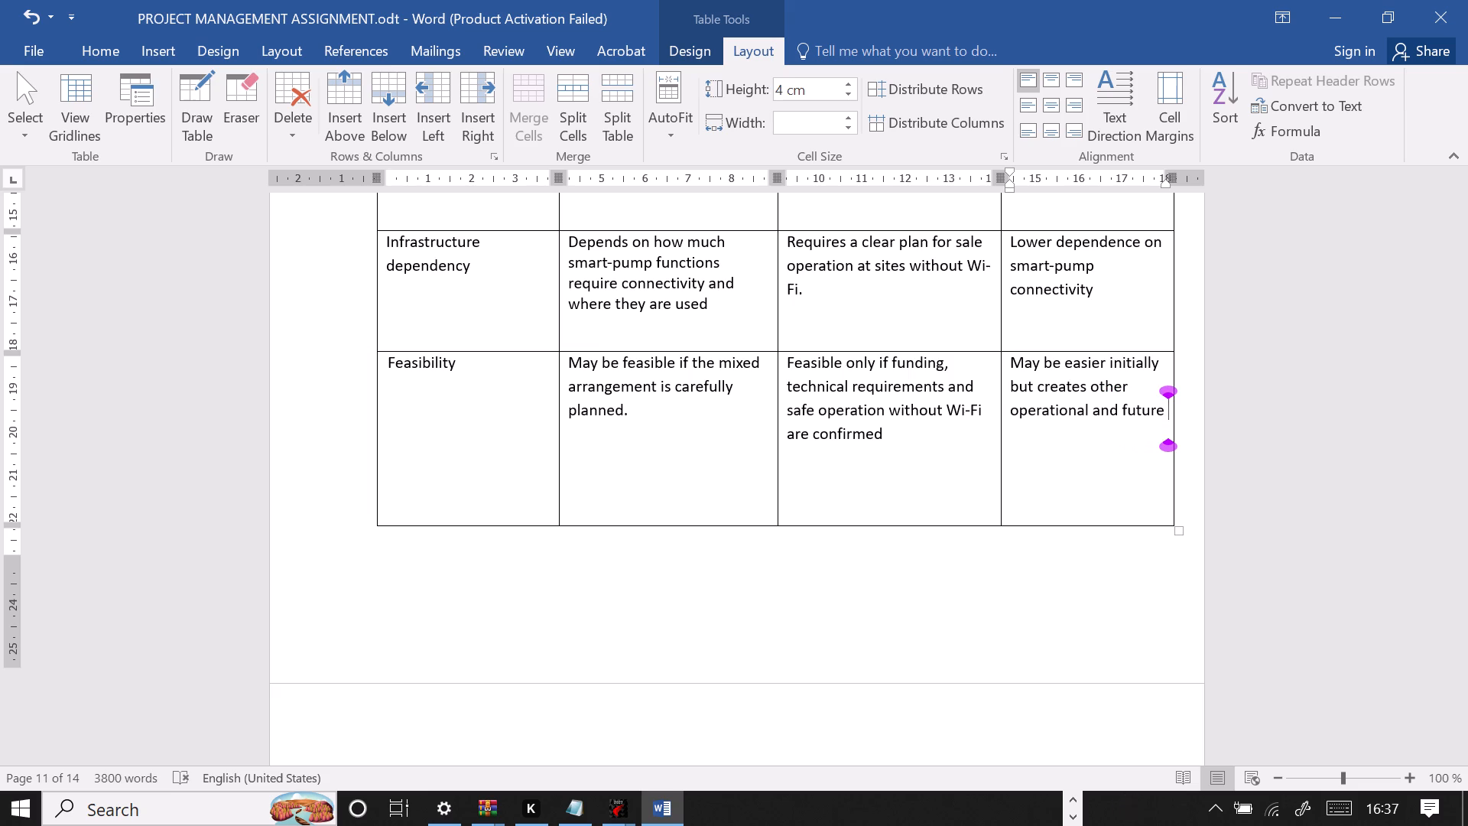
{"action": "key", "text": "BackSpace"}
{"action": "key", "text": "minus"}
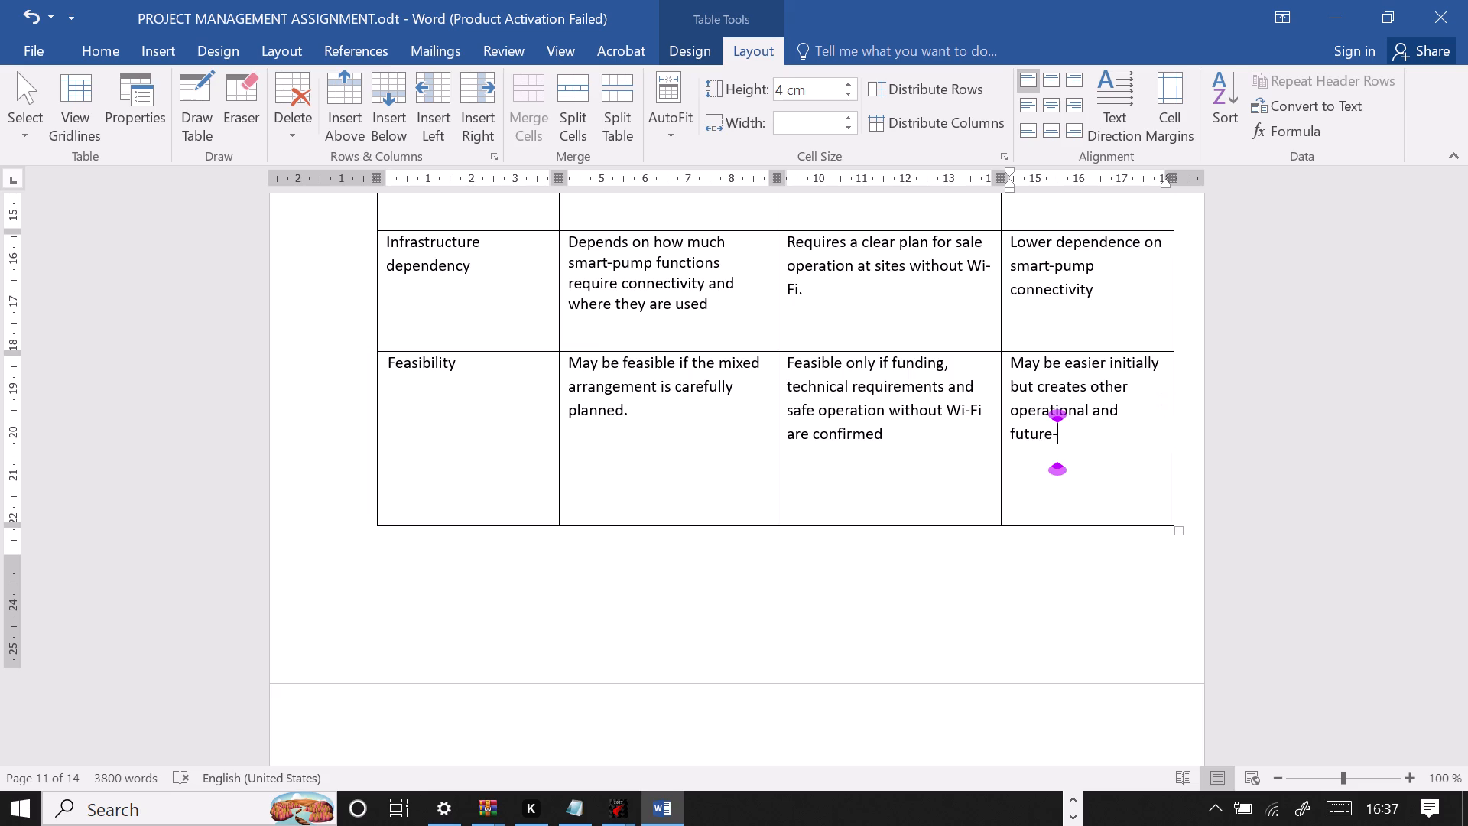
{"action": "type", "text": "planning"}
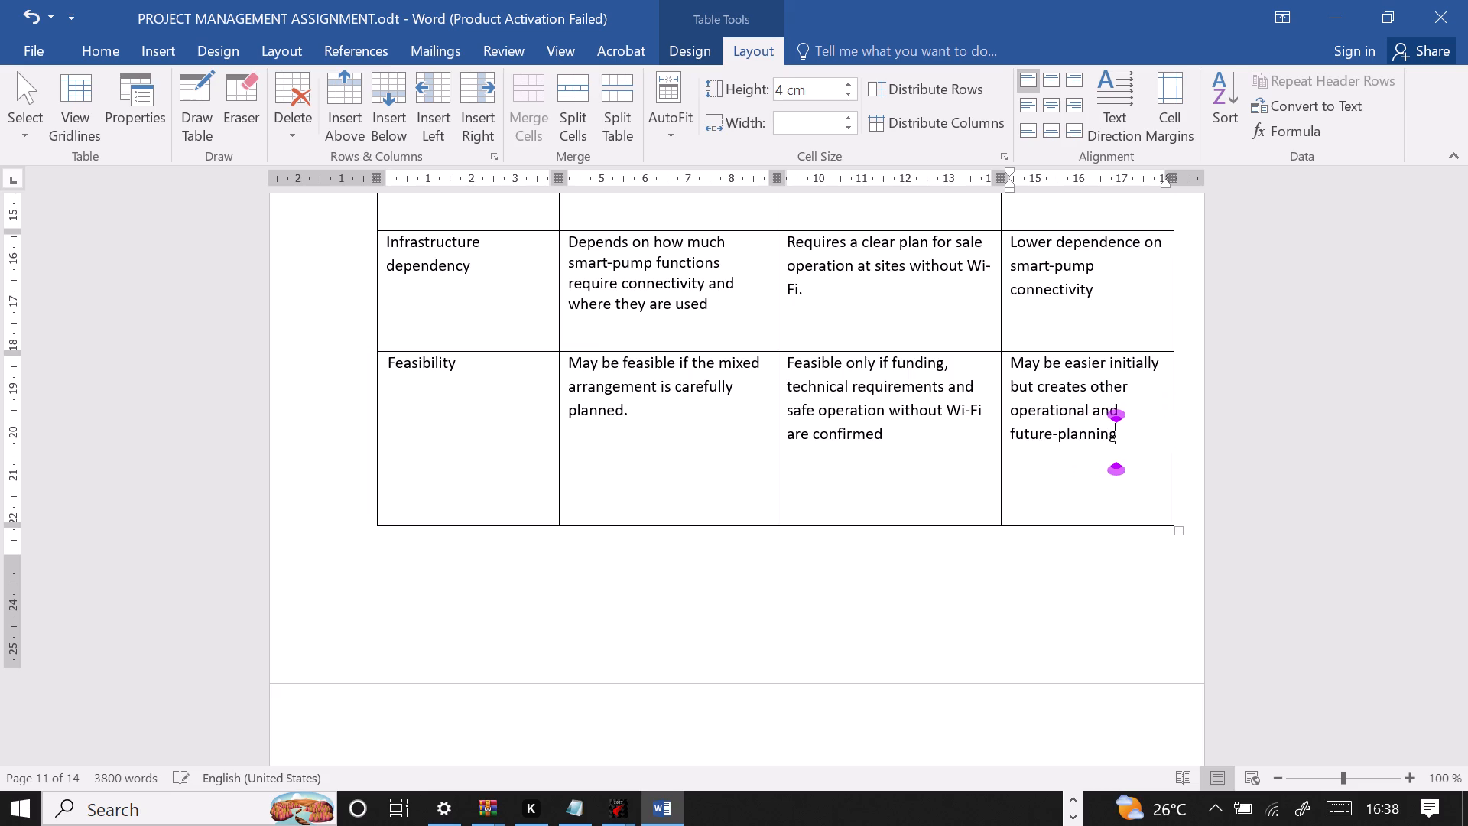
{"action": "key", "text": "space"}
{"action": "type", "text": "con"}
{"action": "key", "text": "c"}
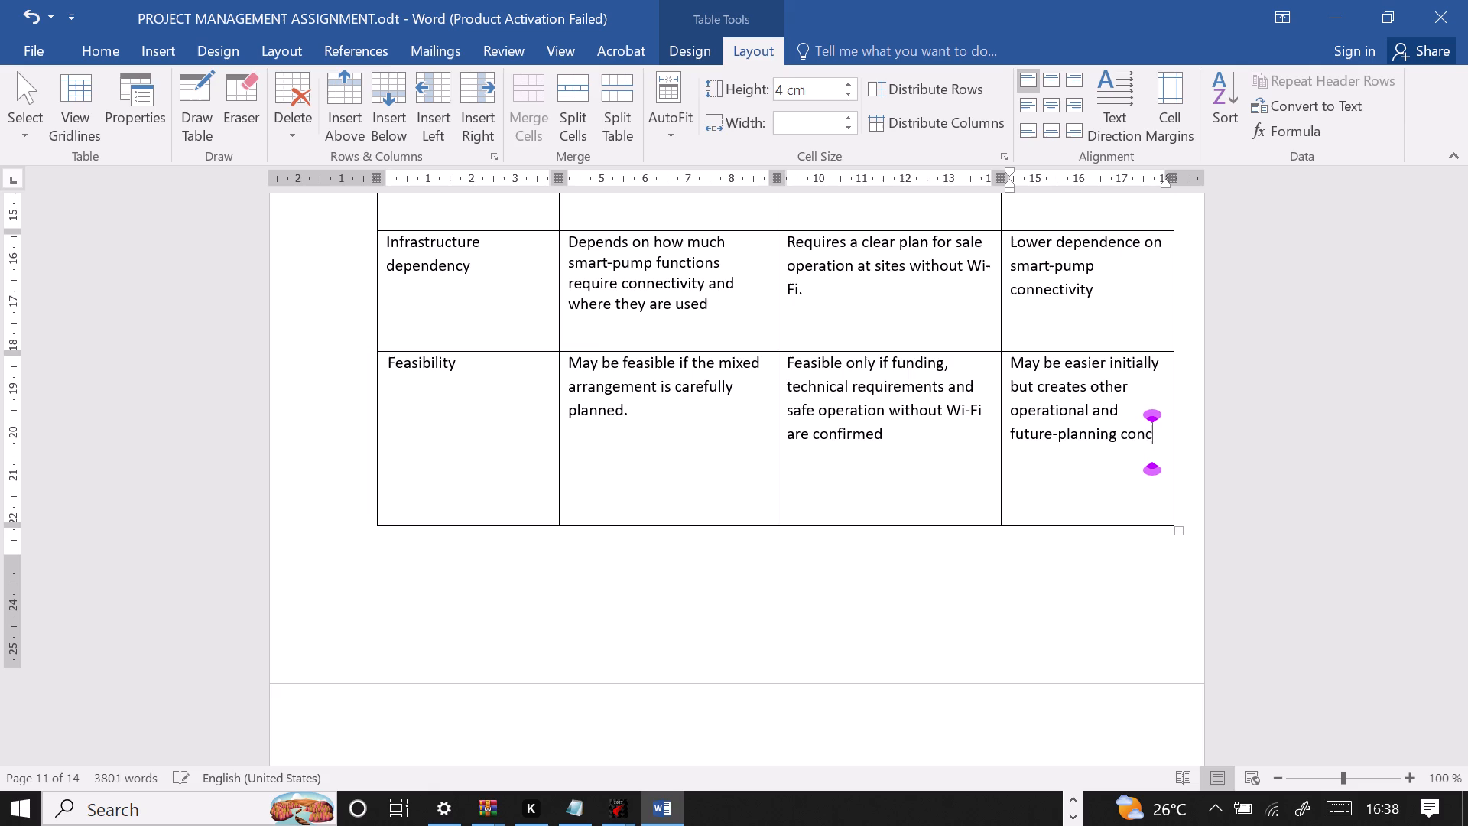
{"action": "type", "text": "ern"}
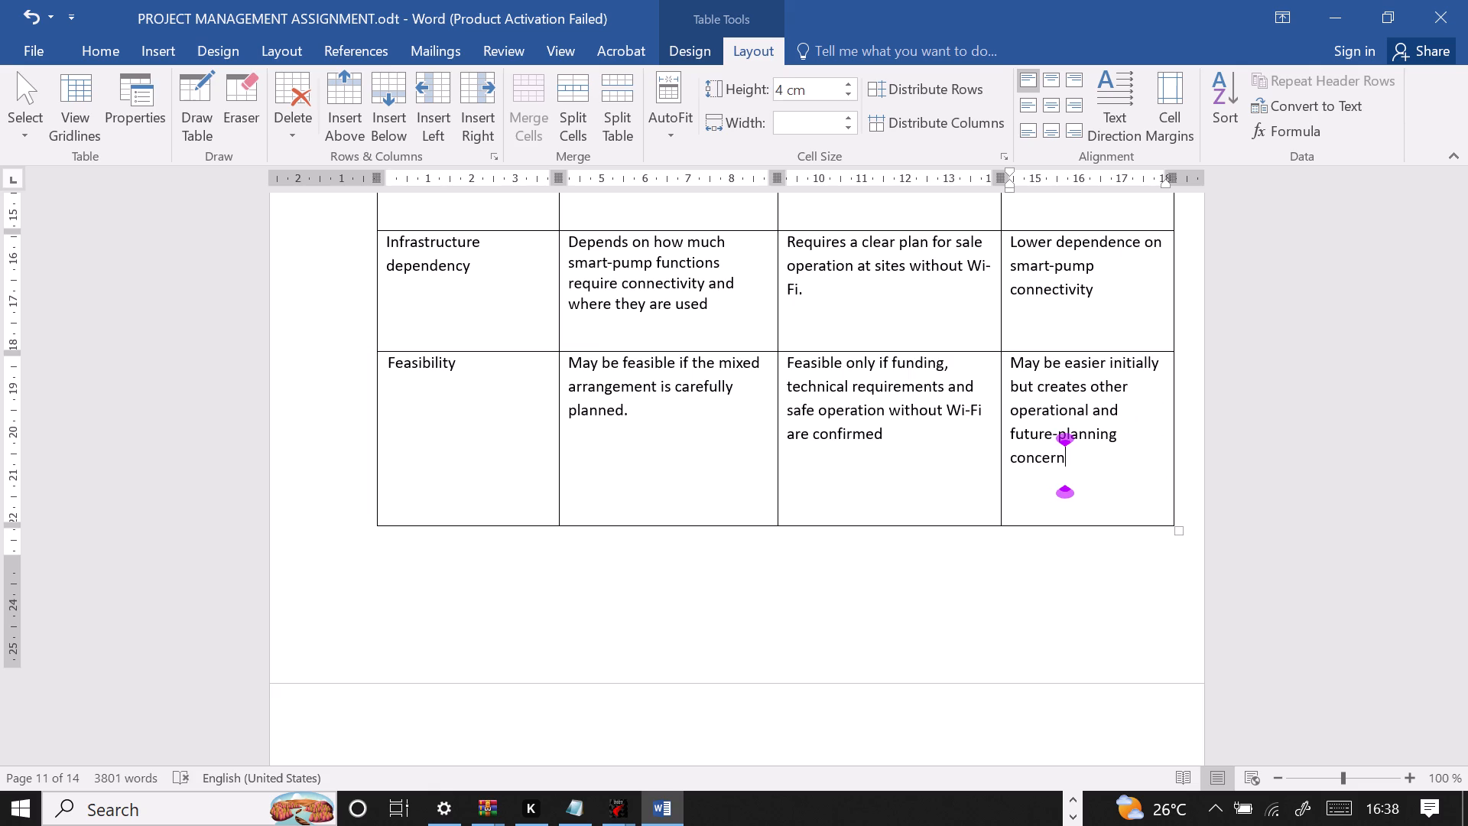
{"action": "key", "text": "s"}
{"action": "key", "text": "period"}
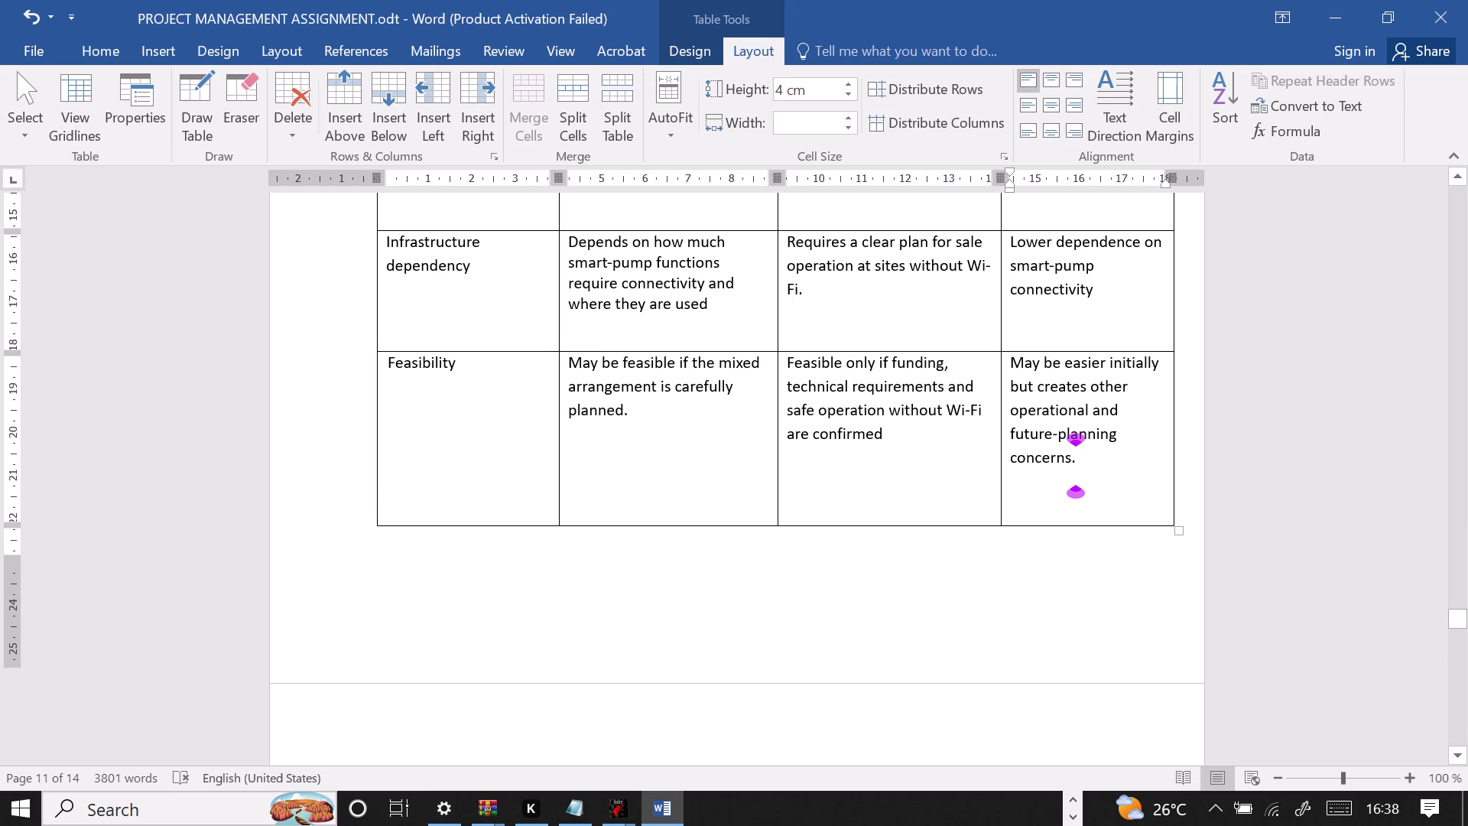
Add one blank line below the text of the Option 3 feasibility entry.
{"action": "left_click", "coordinate": [1104, 481]}
{"action": "key", "text": "Return"}
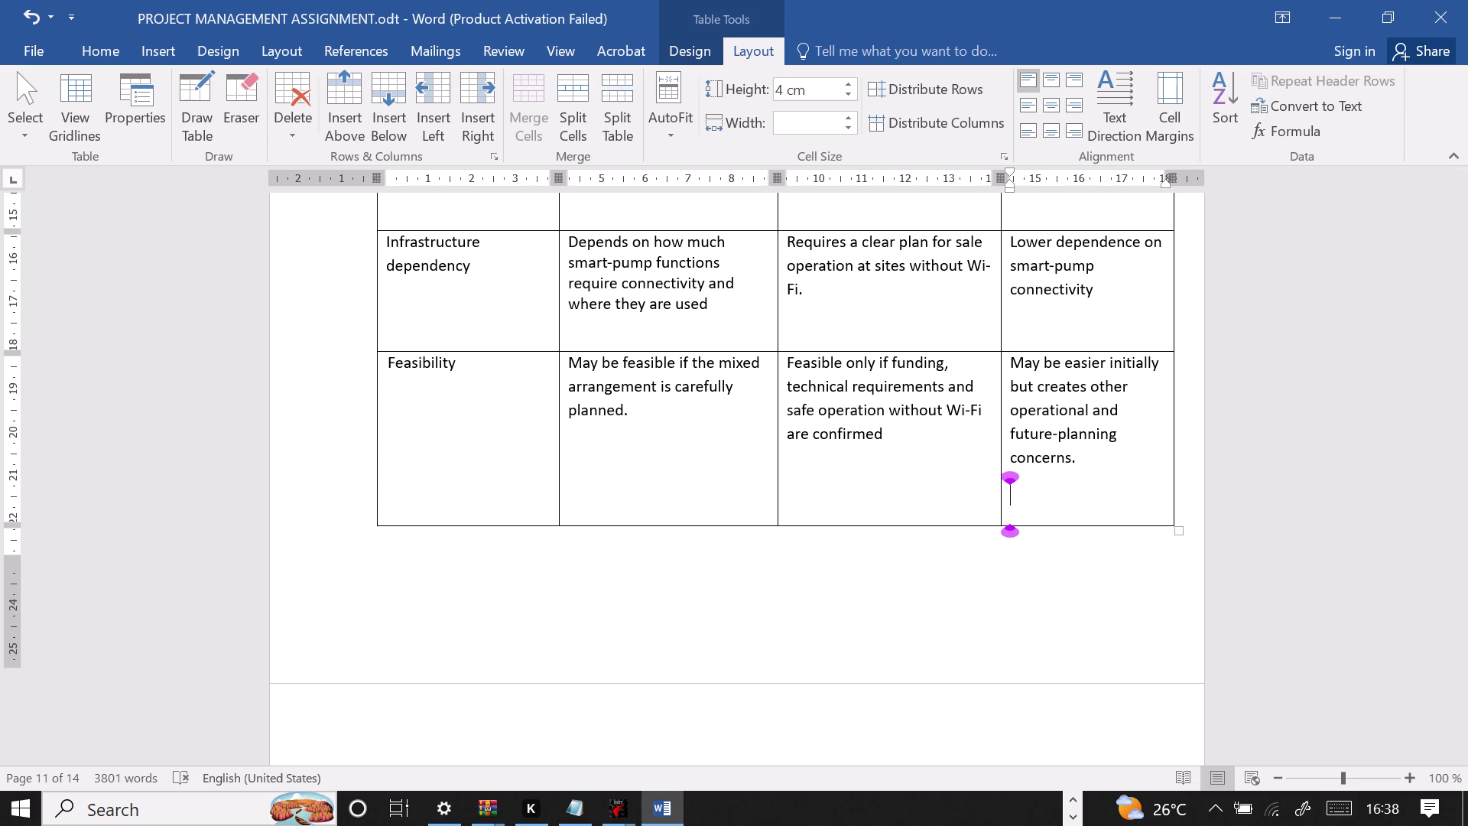
{"action": "key", "text": "BackSpace"}
{"action": "key", "text": "Return"}
{"action": "key", "text": "Return"}
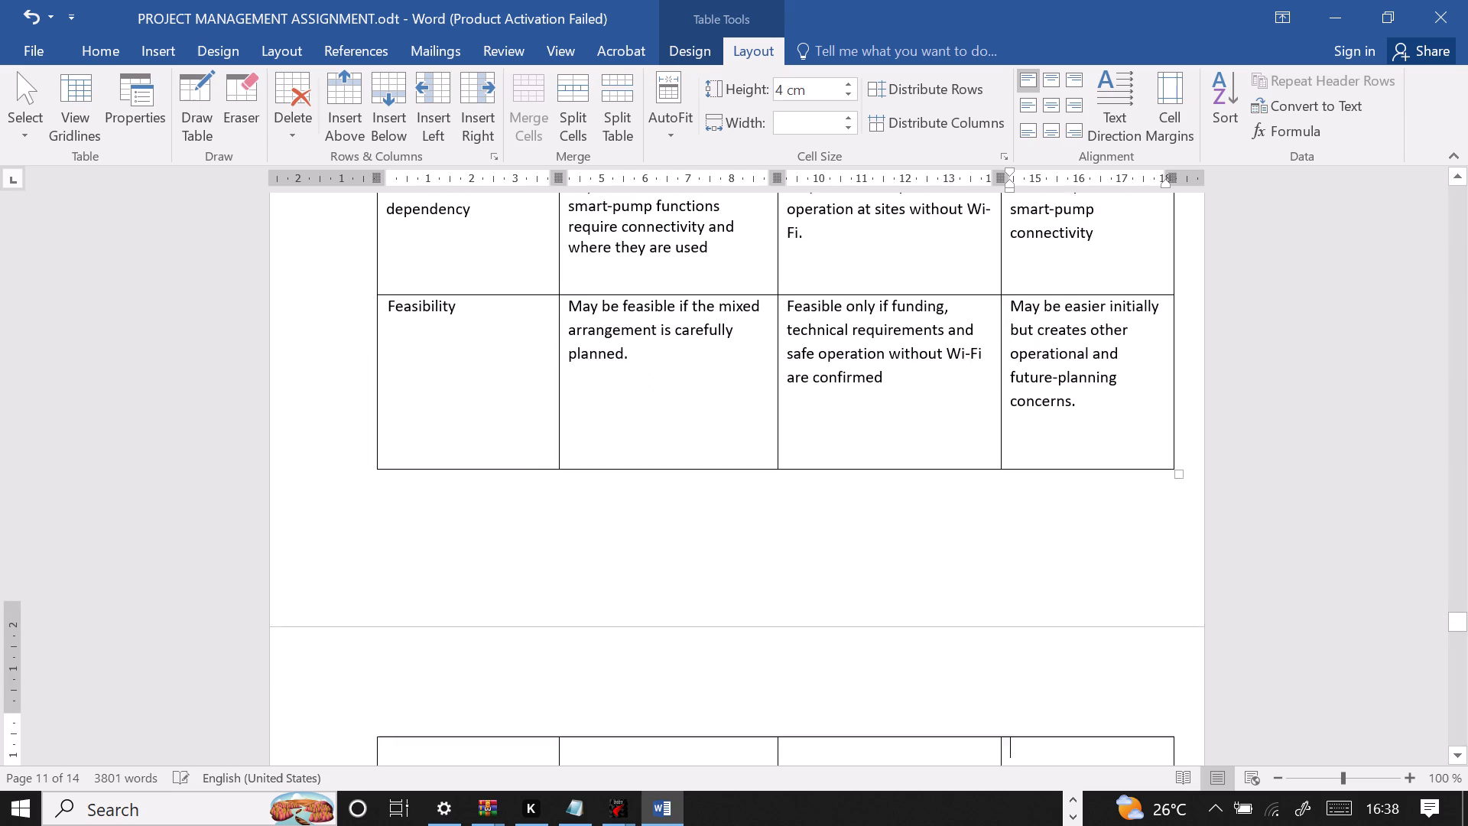
{"action": "key", "text": "BackSpace"}
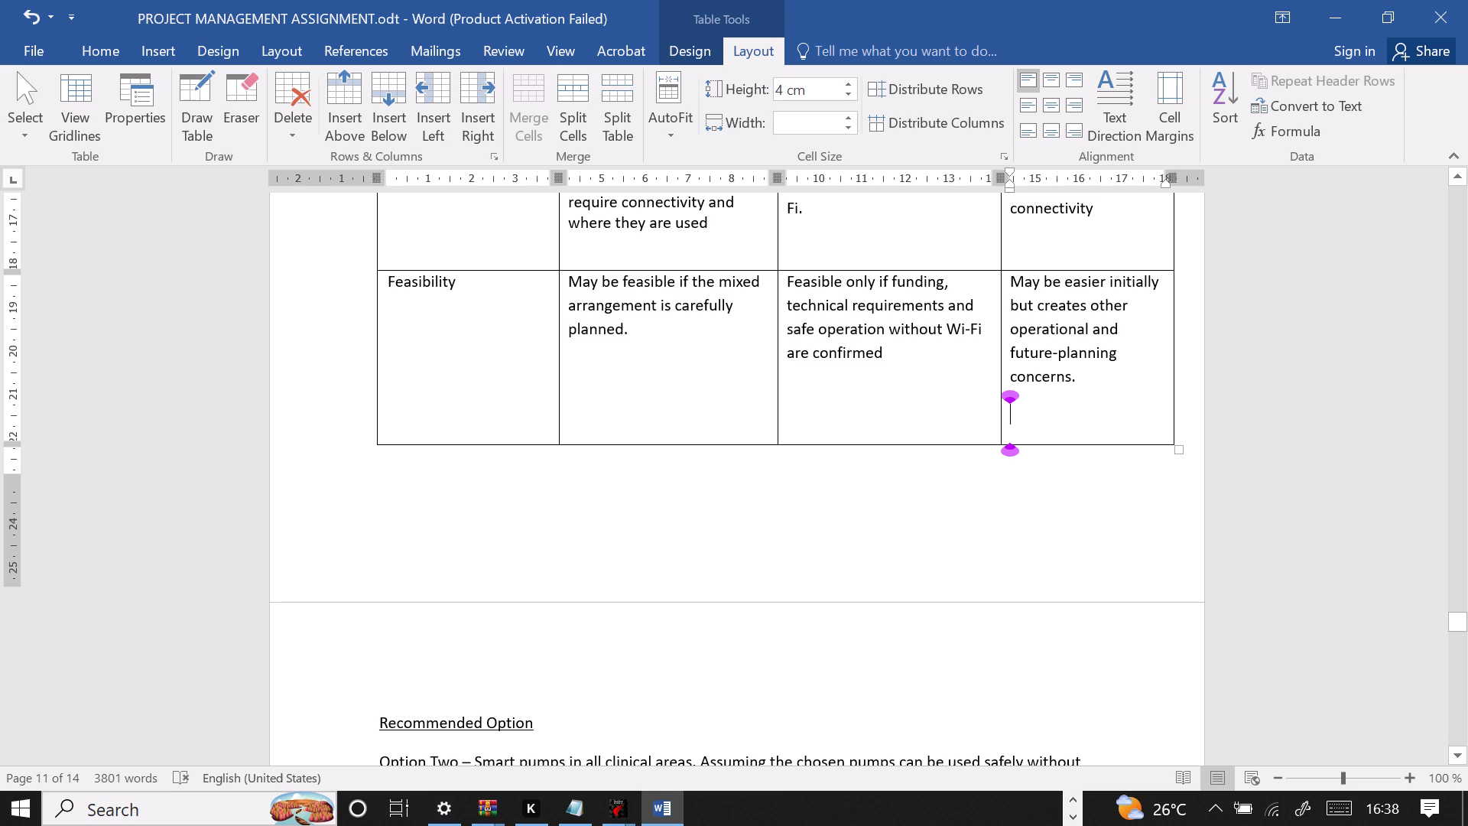
Look over the recommendation and steering committee presentation sections after the table, and return to the beginning of the assignment.
{"action": "scroll", "coordinate": [1009, 597], "scroll_direction": "down", "scroll_amount": 4}
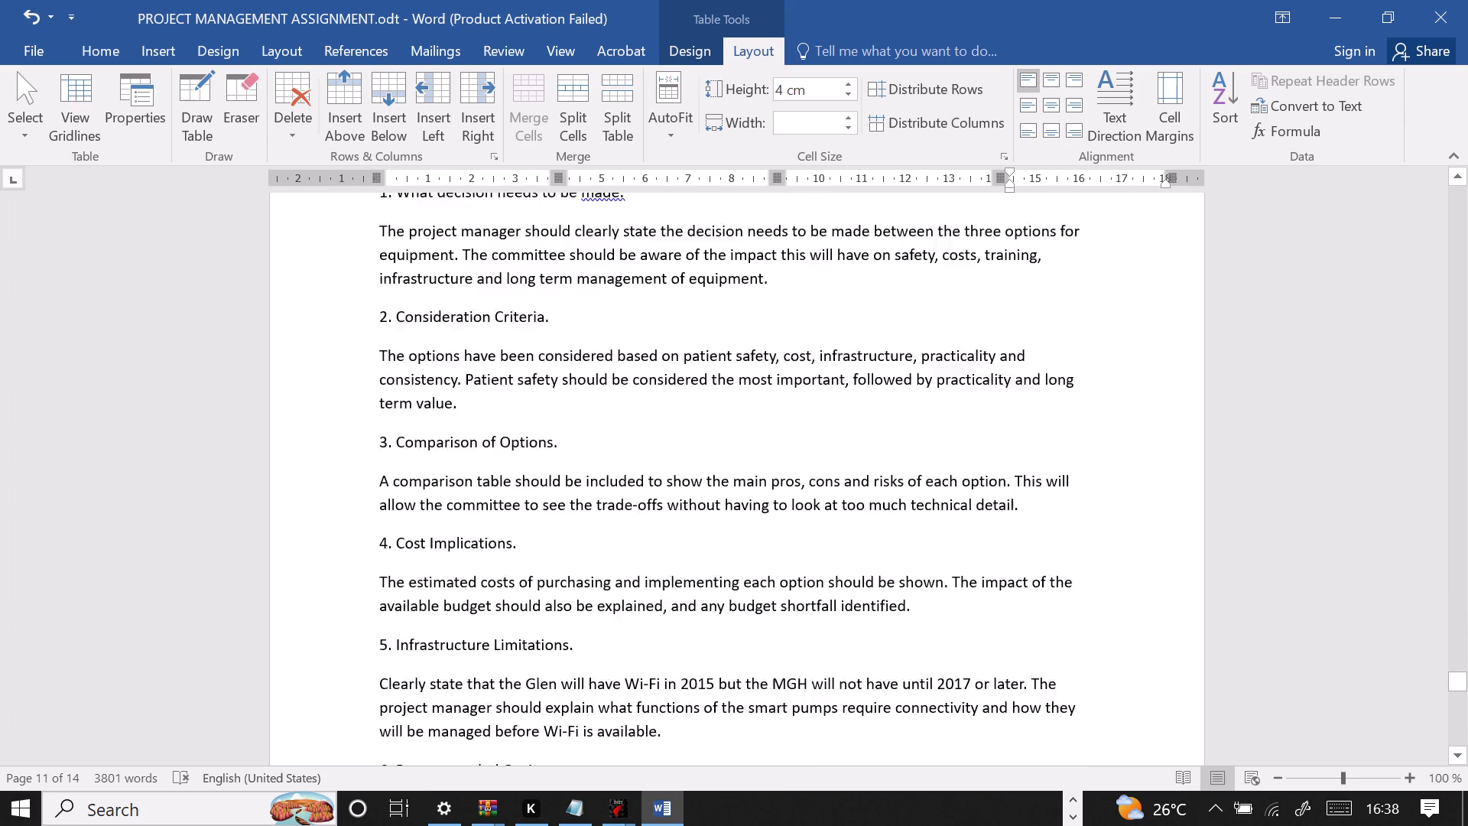
{"action": "scroll", "coordinate": [1009, 597], "scroll_direction": "down", "scroll_amount": 4}
{"action": "scroll", "coordinate": [1009, 597], "scroll_direction": "up", "scroll_amount": 4}
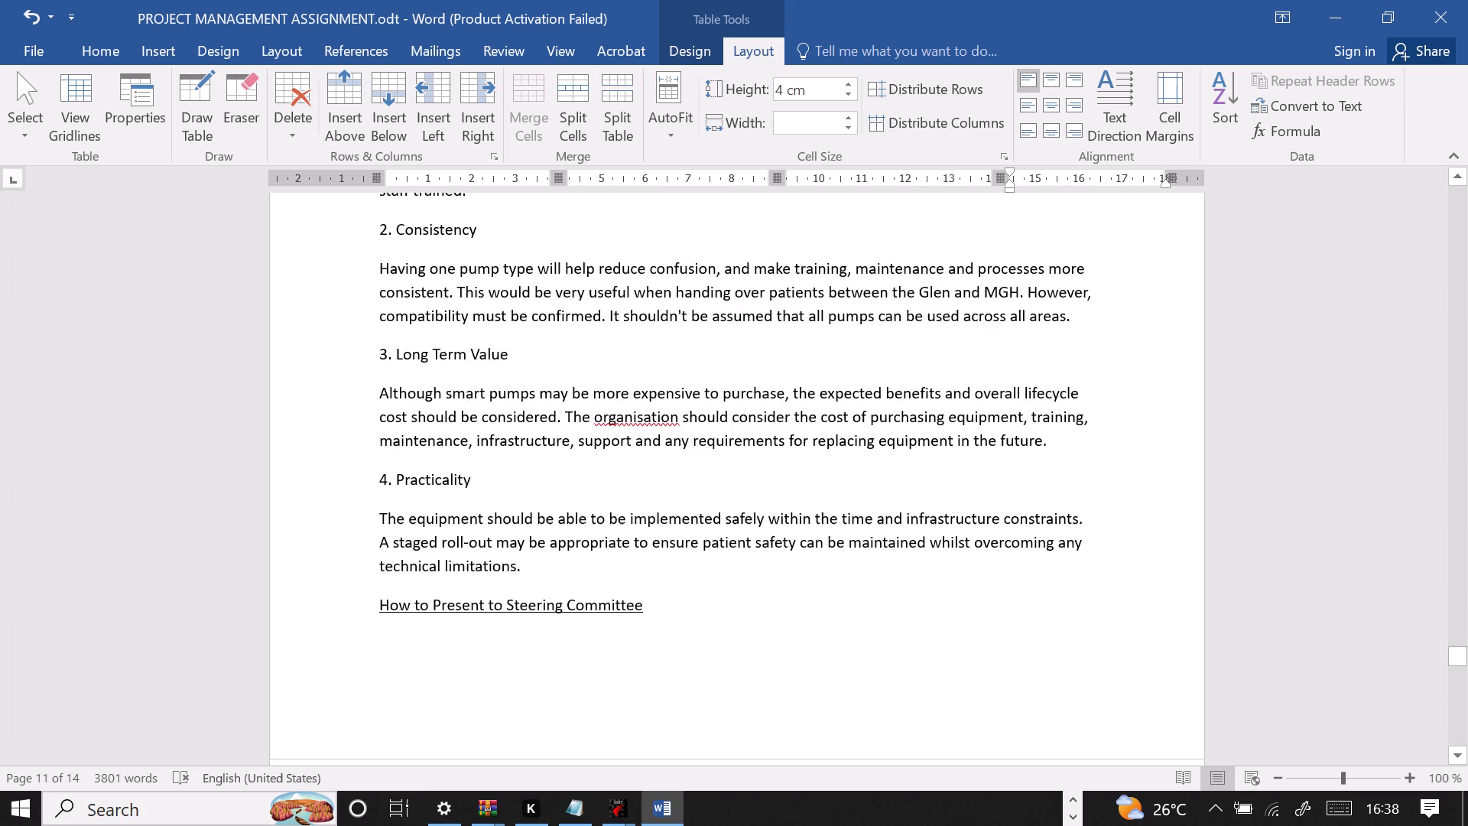
{"action": "scroll", "coordinate": [1009, 597], "scroll_direction": "up", "scroll_amount": 18}
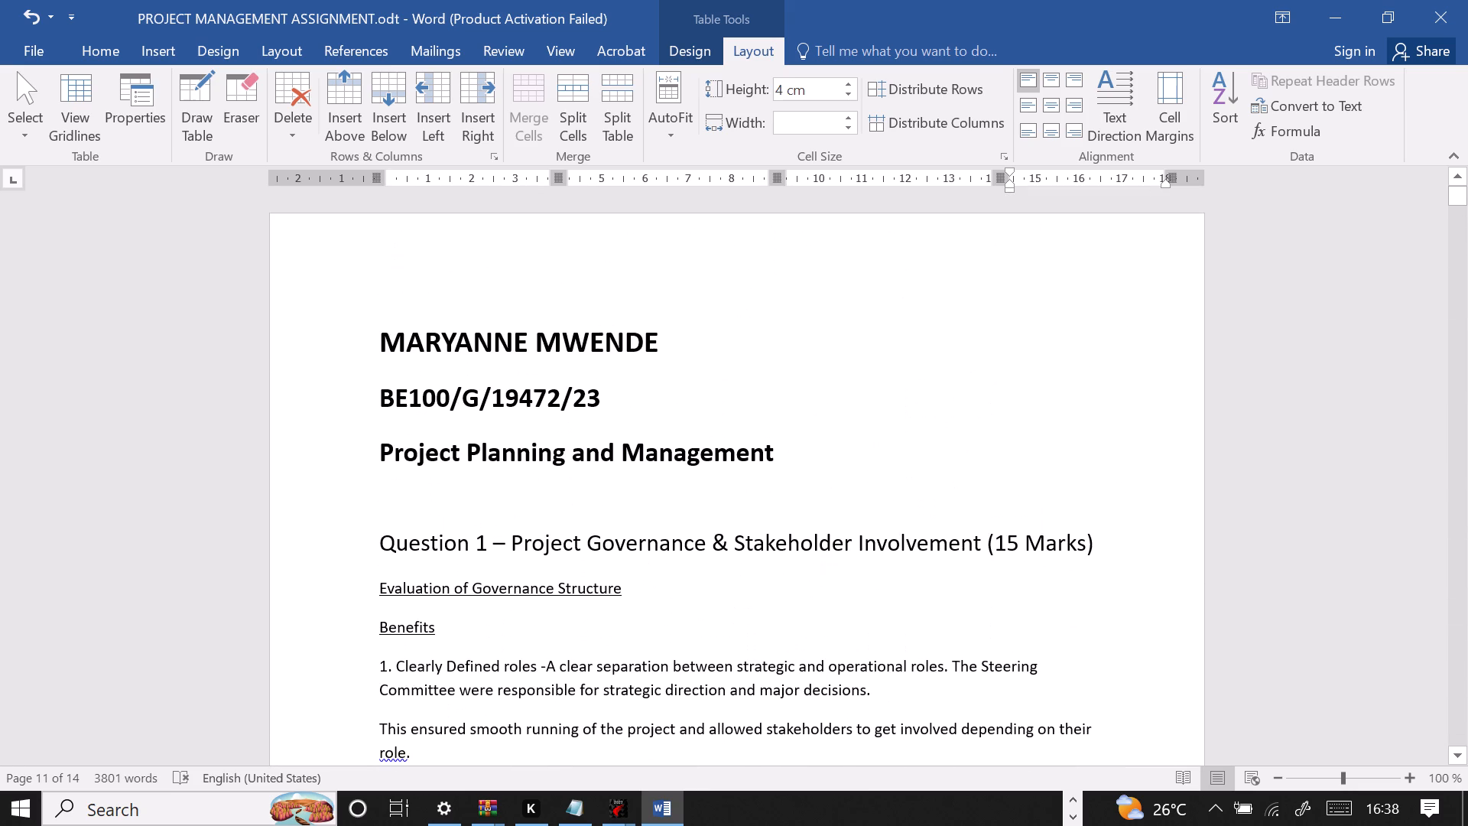
{"action": "scroll", "coordinate": [1009, 597], "scroll_direction": "up", "scroll_amount": 1}
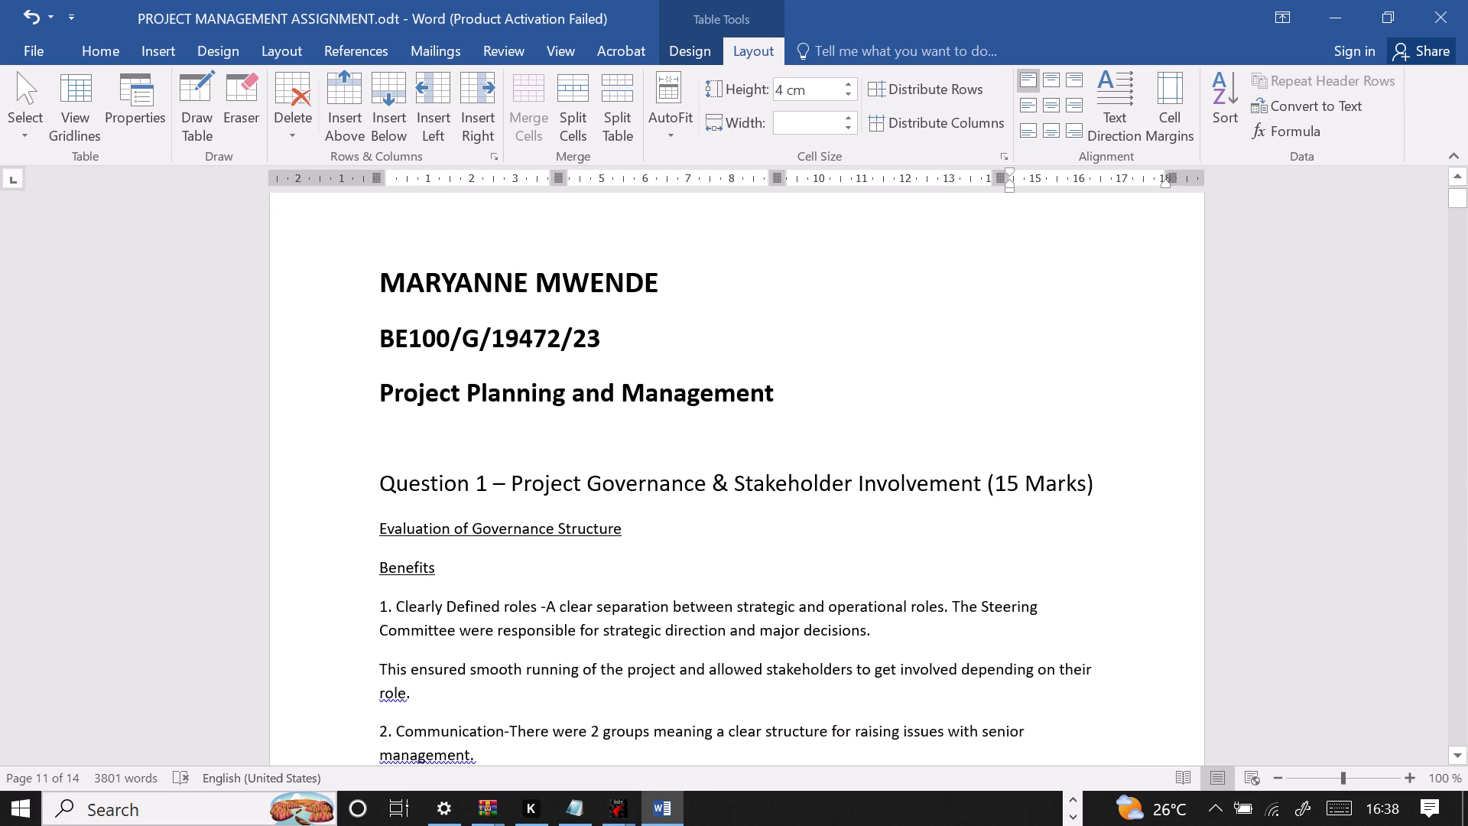
Remove the blank line between the Project Planning and Management title and the Question 1 heading.
{"action": "scroll", "coordinate": [1009, 597], "scroll_direction": "up", "scroll_amount": 1}
{"action": "left_click", "coordinate": [630, 411]}
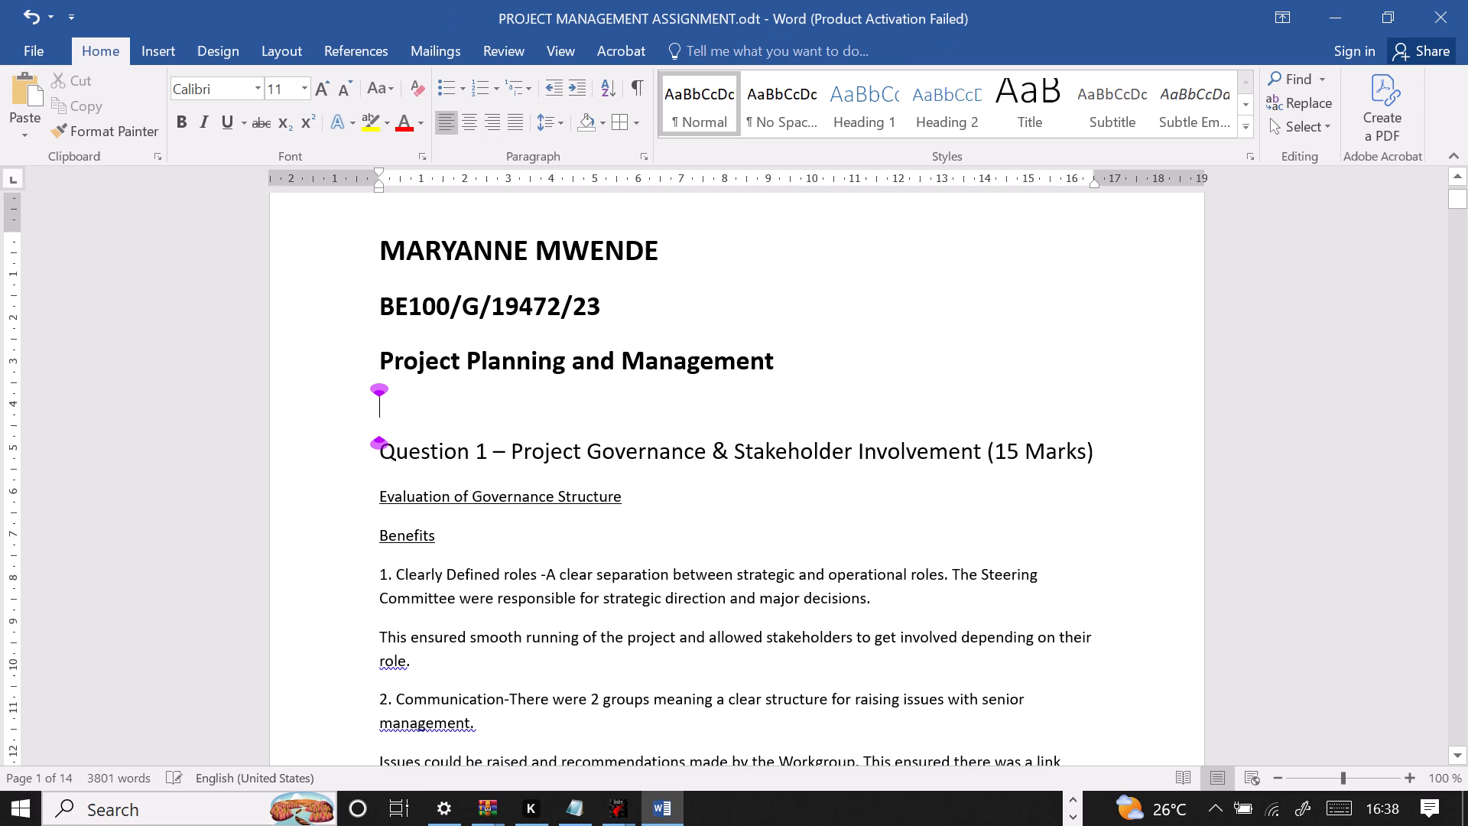
{"action": "key", "text": "BackSpace"}
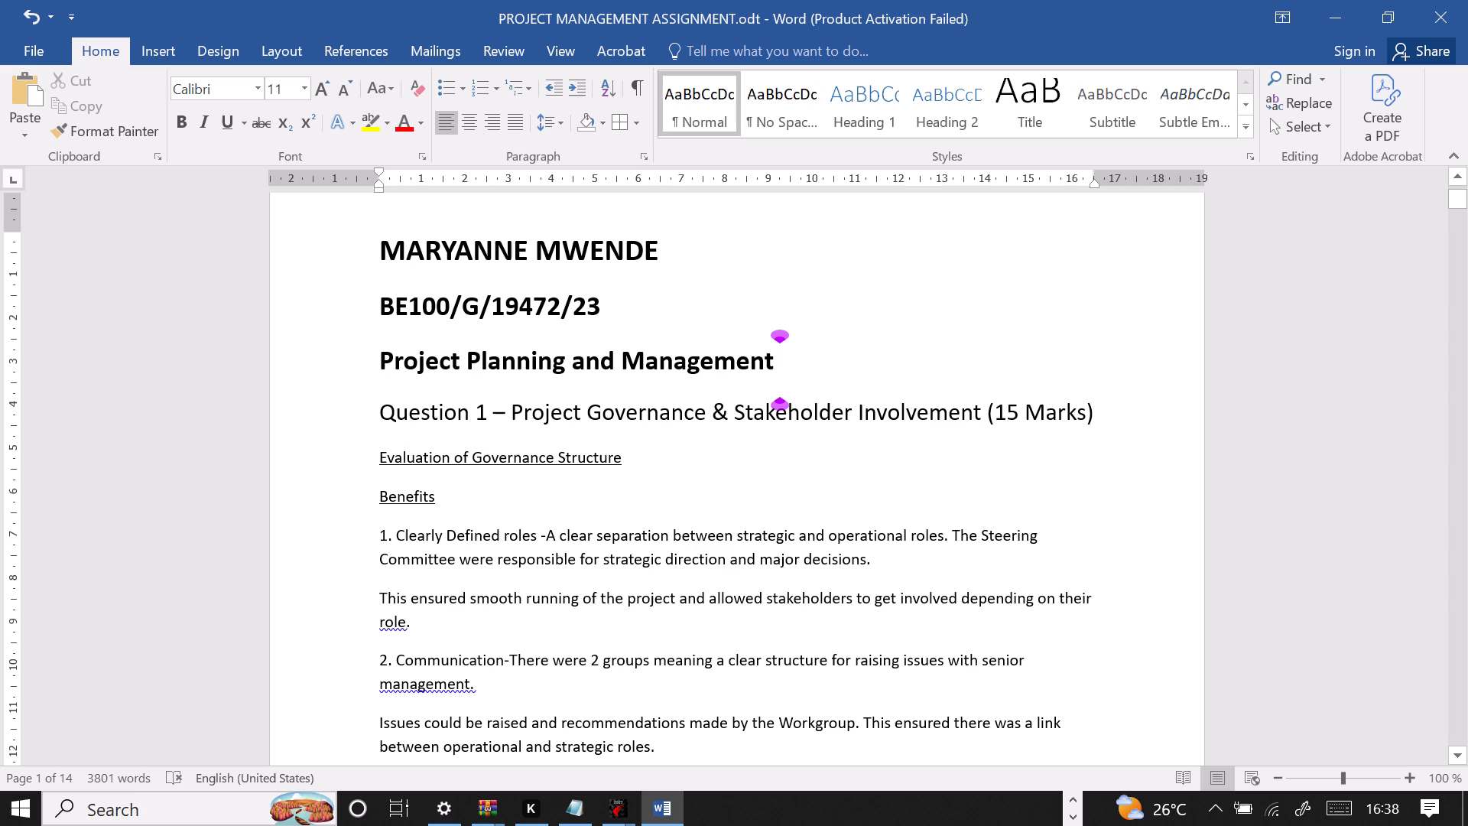
Delete the "There were 2 groups" sentence from the Communication benefit, so "Issues could be raised" follows directly after the label.
{"action": "scroll", "coordinate": [664, 579], "scroll_direction": "down", "scroll_amount": 1}
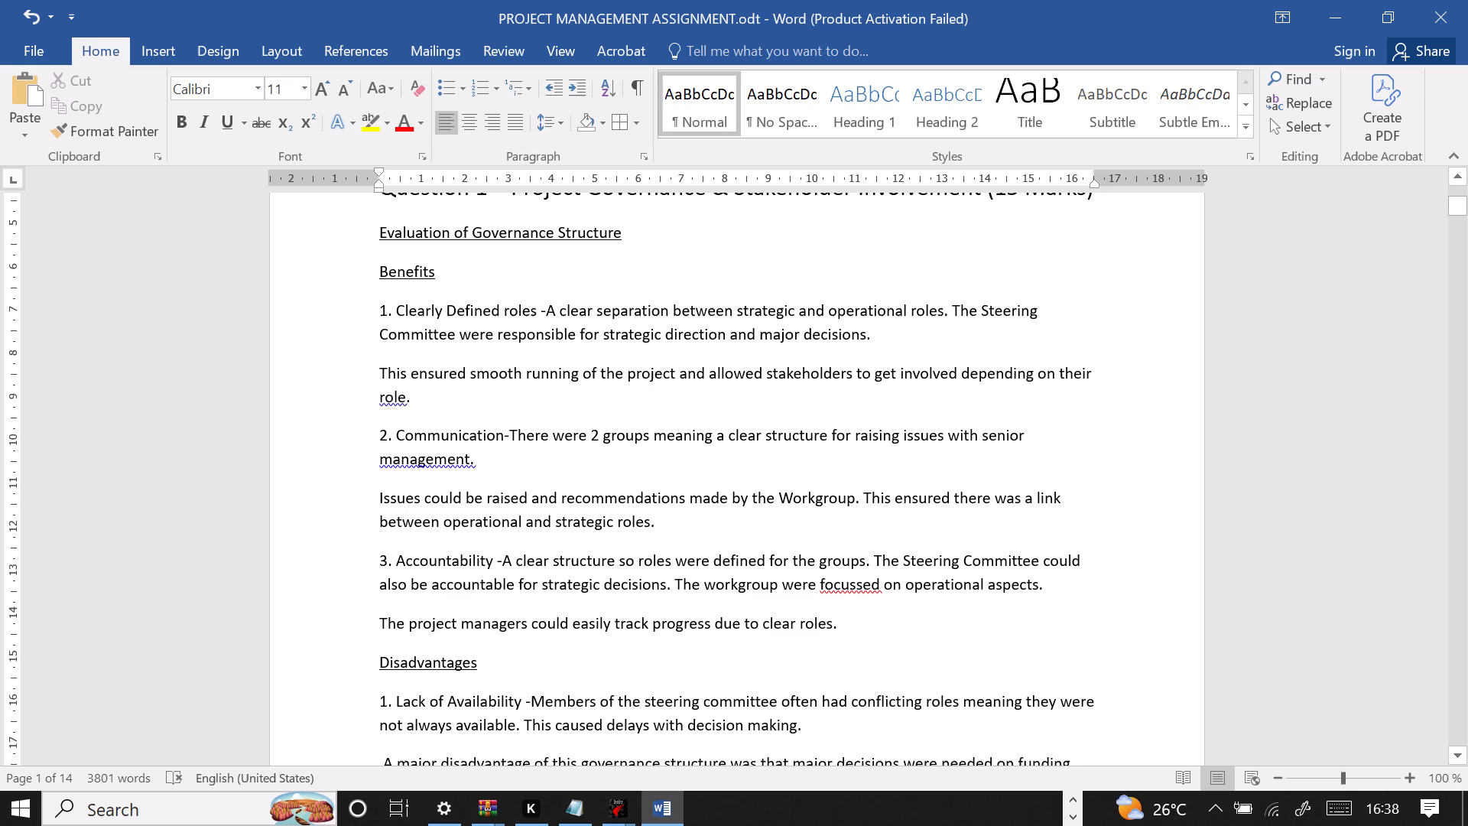
{"action": "left_click", "coordinate": [486, 473]}
{"action": "left_click_drag", "start_coordinate": [486, 473], "coordinate": [378, 460]}
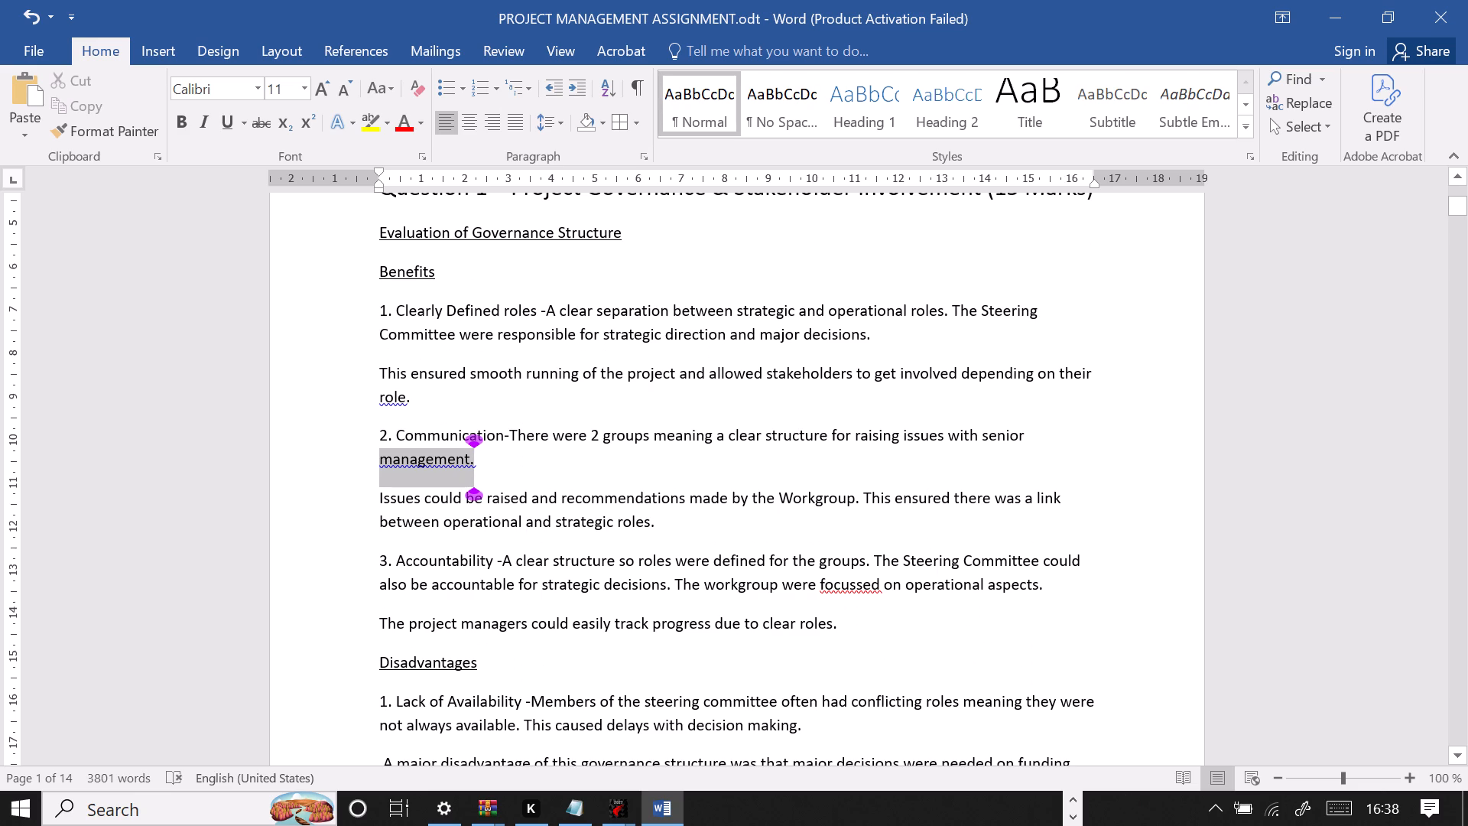
{"action": "left_click_drag", "start_coordinate": [378, 460], "coordinate": [386, 460]}
{"action": "left_click", "coordinate": [545, 483]}
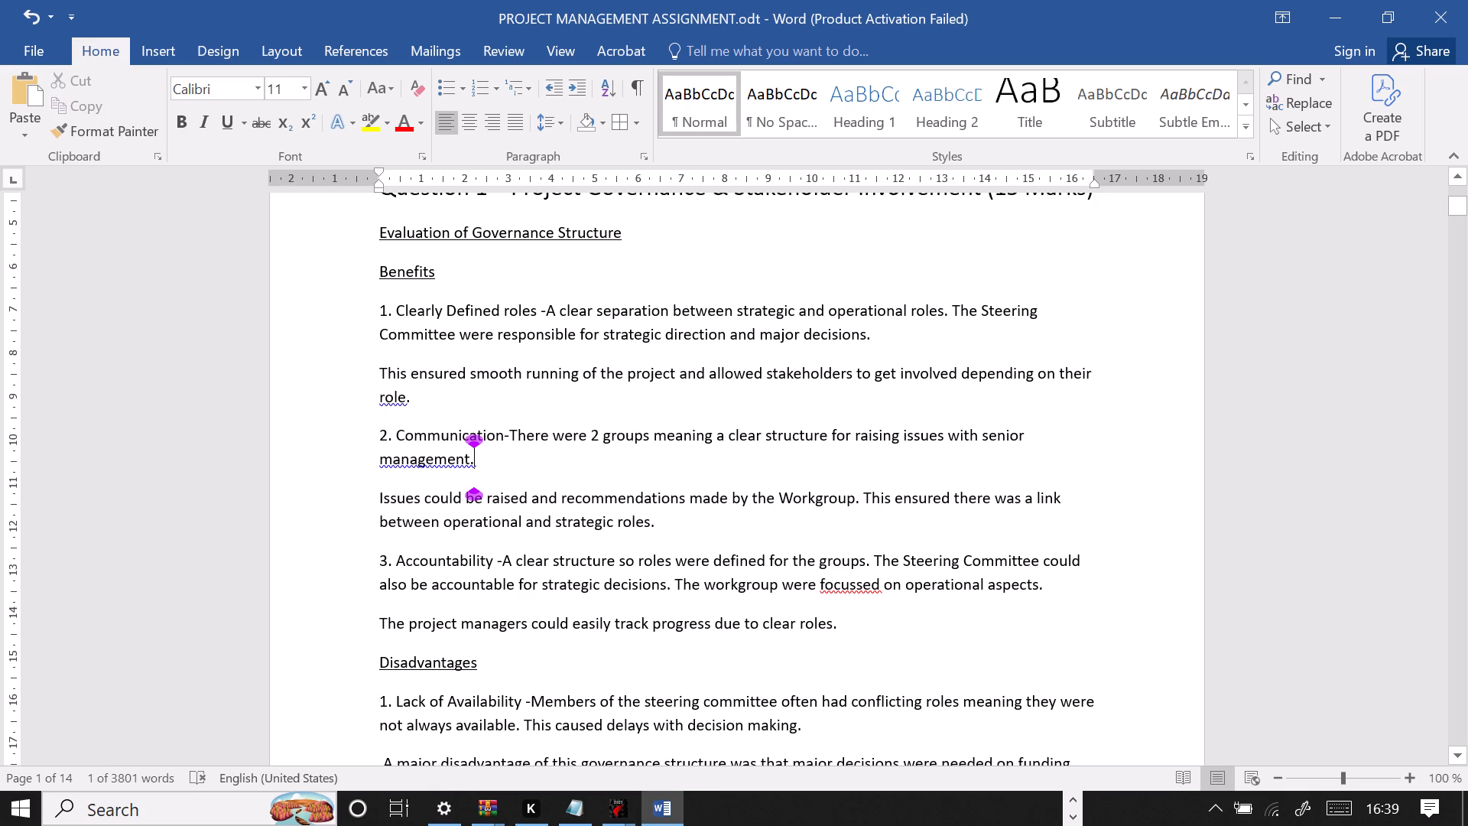
{"action": "left_click", "coordinate": [510, 435]}
{"action": "left_click_drag", "start_coordinate": [510, 435], "coordinate": [523, 434]}
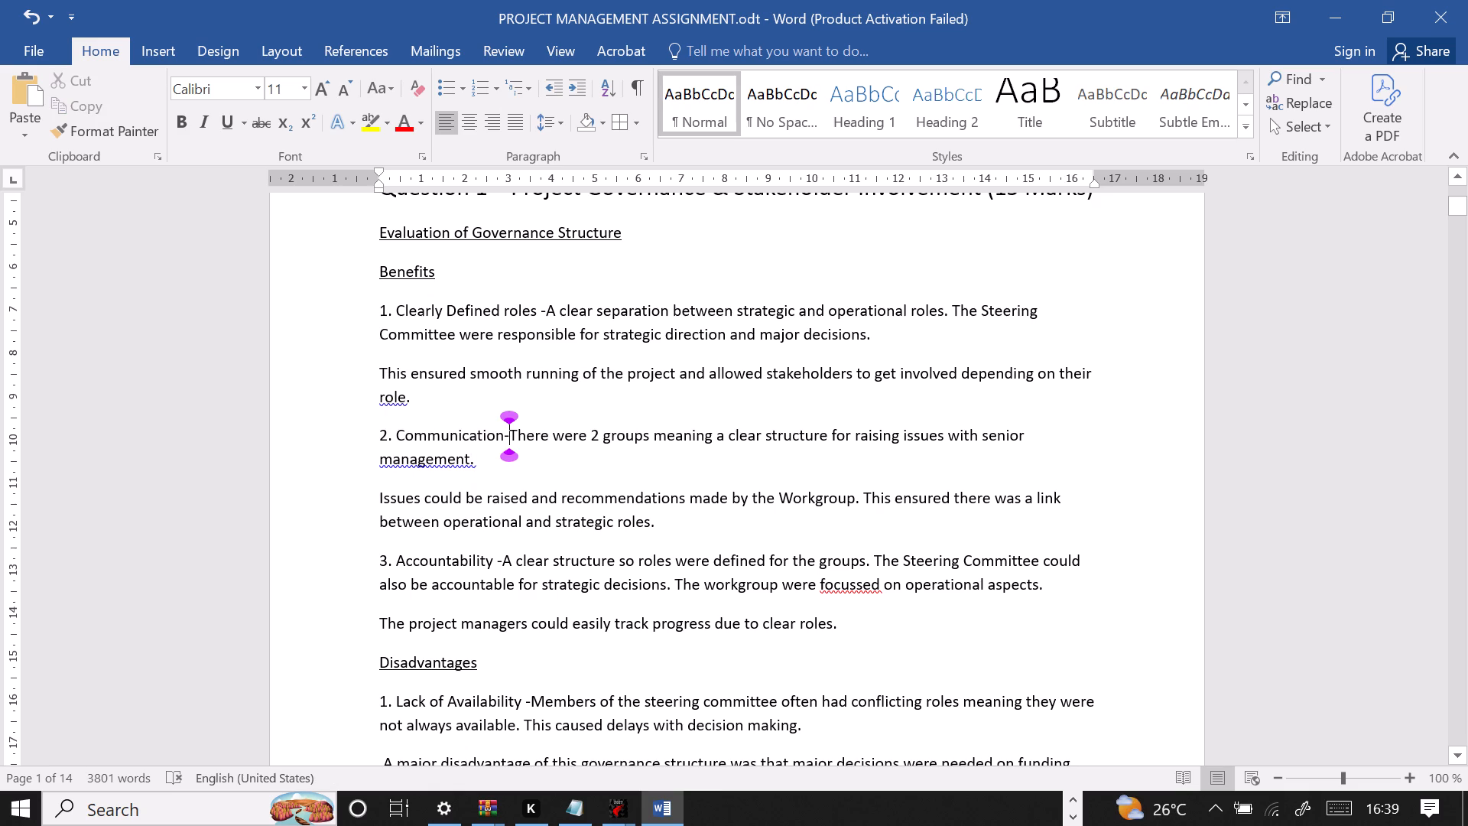
{"action": "left_click_drag", "start_coordinate": [523, 434], "coordinate": [888, 480]}
{"action": "key", "text": "BackSpace"}
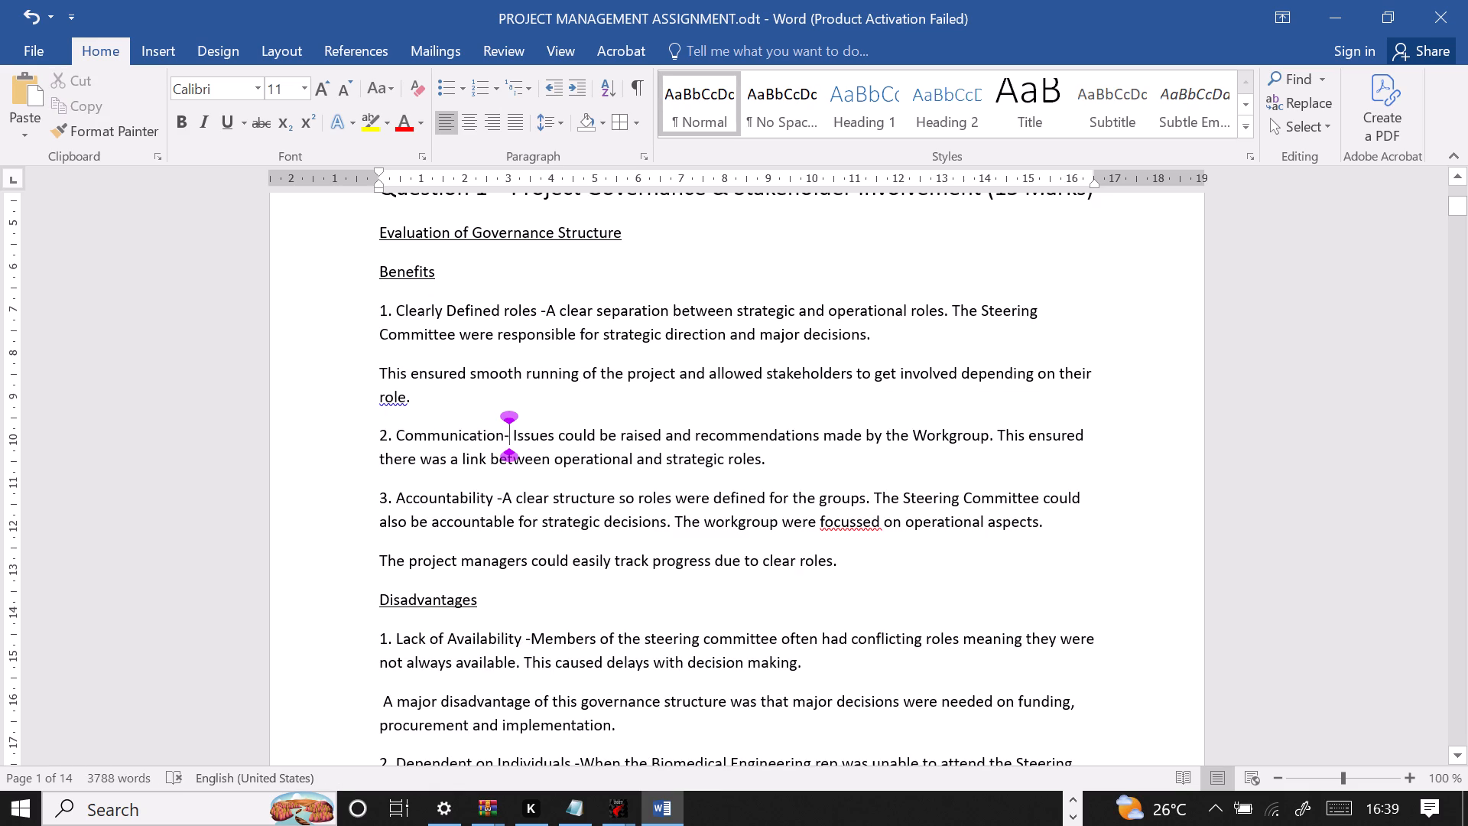
Correct the spelling of "focussed" to "focused" in the Accountability benefit.
{"action": "right_click", "coordinate": [860, 518]}
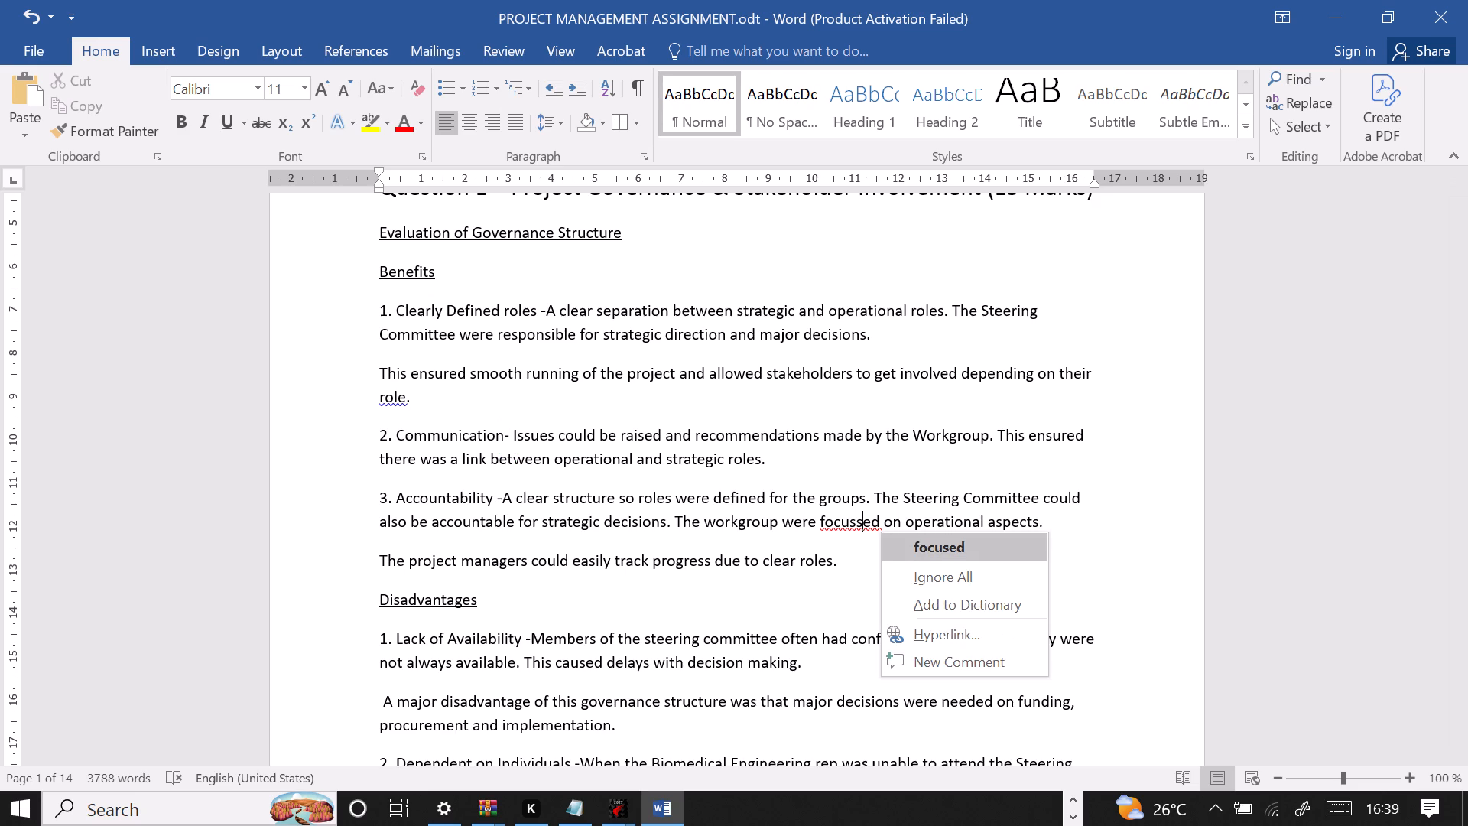
{"action": "left_click", "coordinate": [919, 546]}
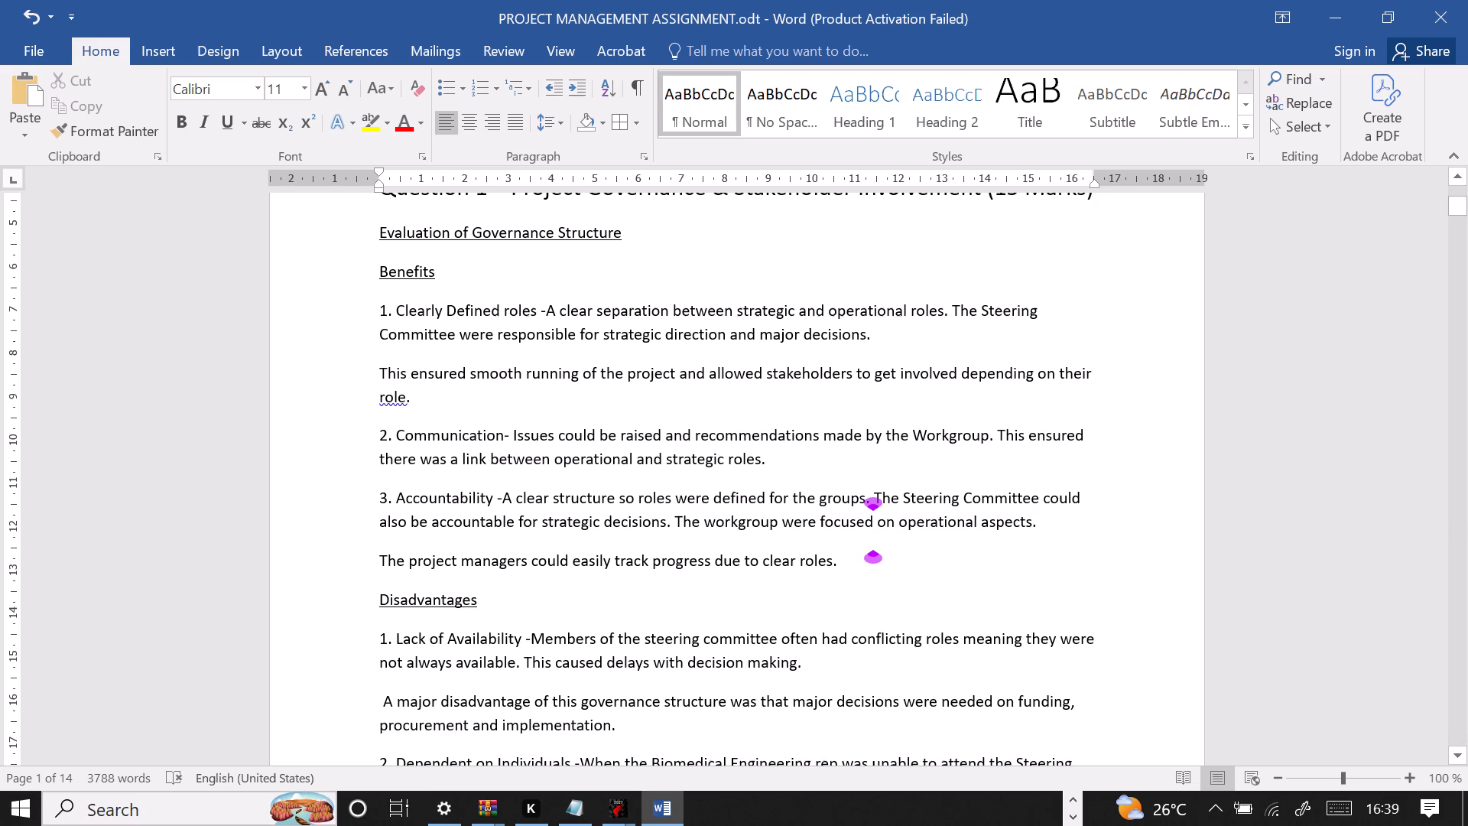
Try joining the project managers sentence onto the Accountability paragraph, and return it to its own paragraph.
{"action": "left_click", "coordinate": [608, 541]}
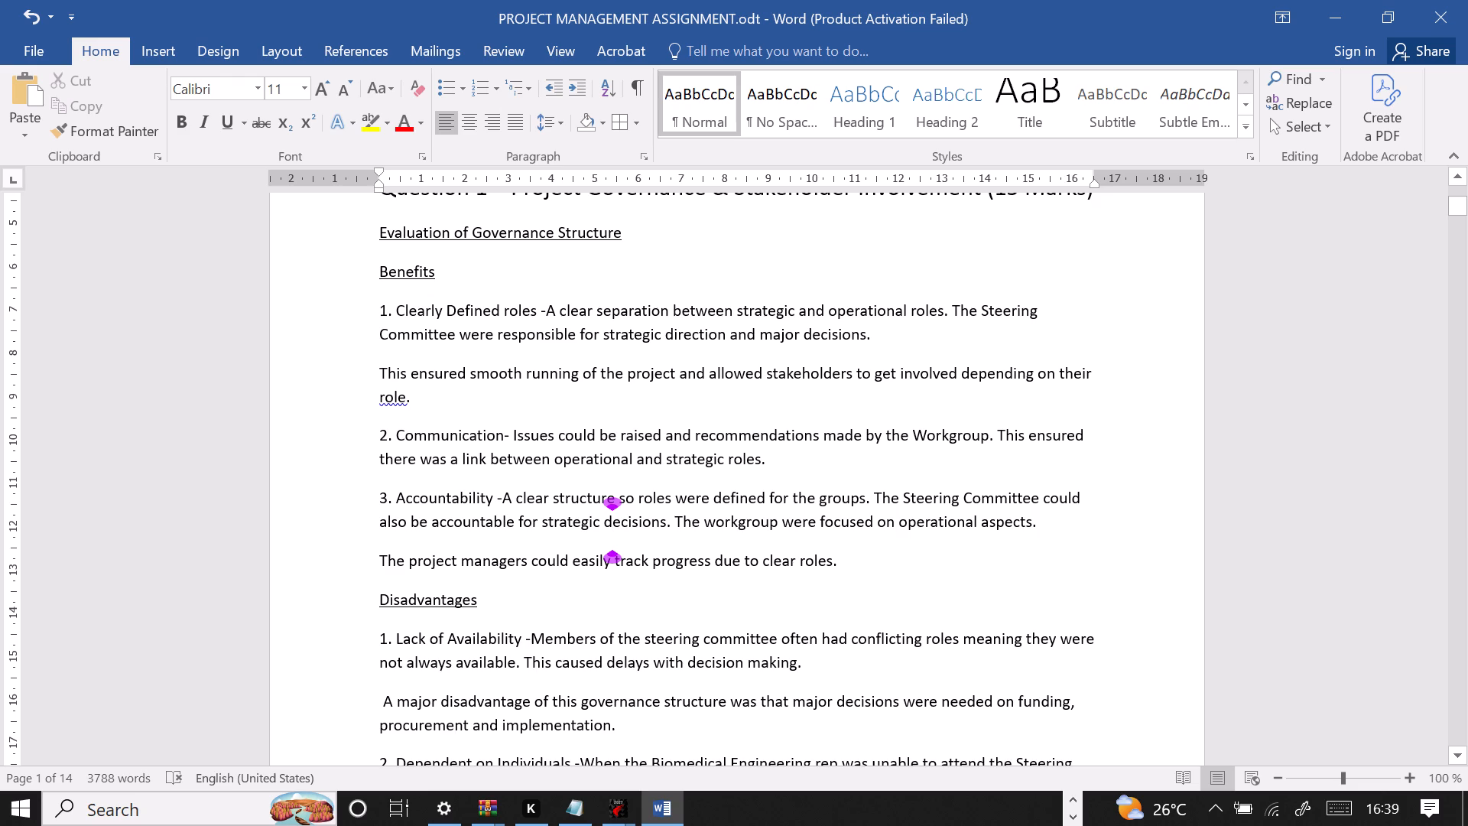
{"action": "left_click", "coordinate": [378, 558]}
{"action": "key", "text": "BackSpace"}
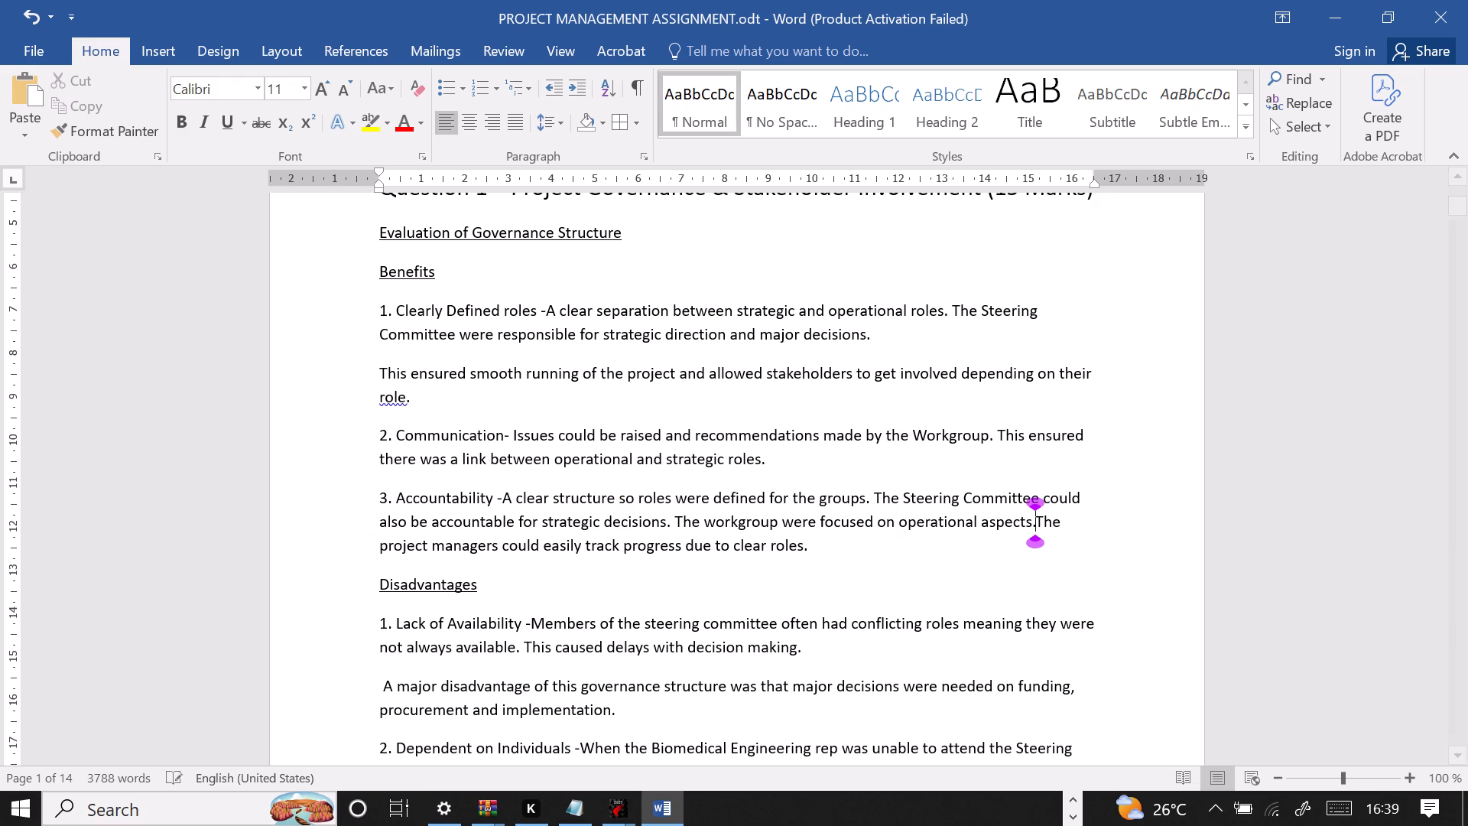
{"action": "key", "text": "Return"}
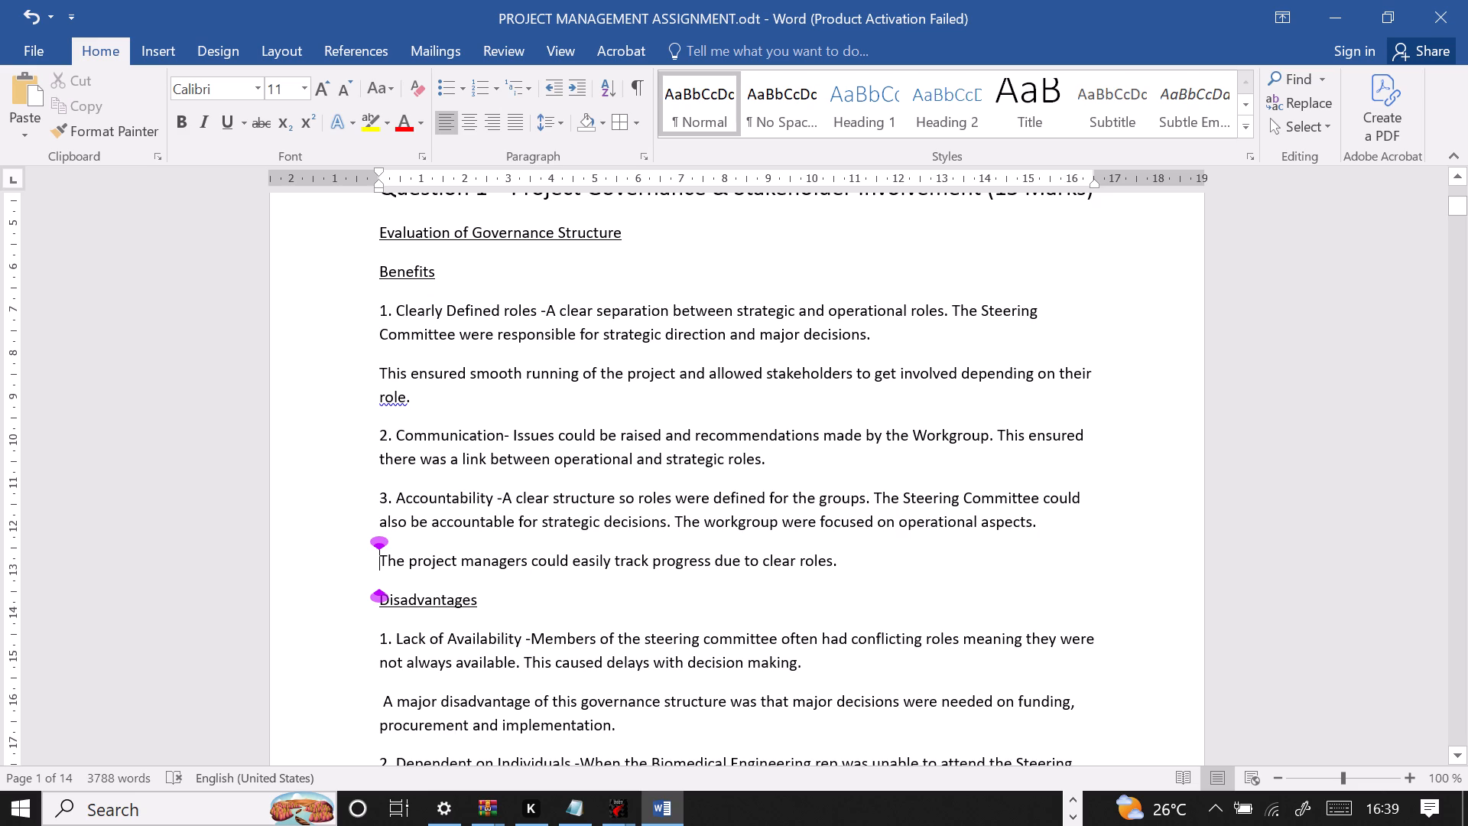
Delete the sentence "A clear separation between strategic and operational roles." from the Clearly Defined roles benefit.
{"action": "left_click_drag", "start_coordinate": [948, 309], "coordinate": [733, 304]}
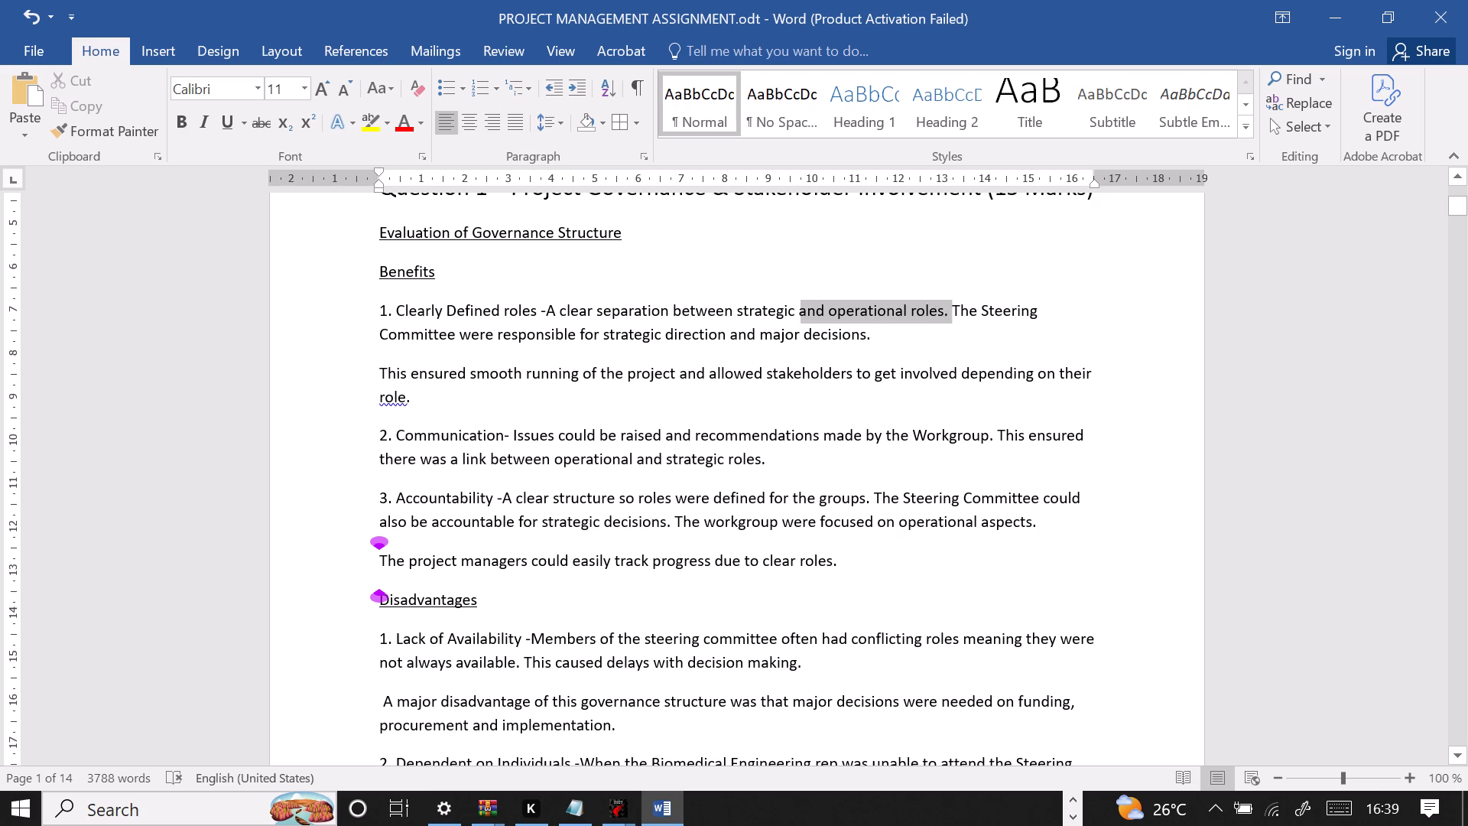
{"action": "left_click_drag", "start_coordinate": [733, 304], "coordinate": [545, 307]}
{"action": "key", "text": "BackSpace"}
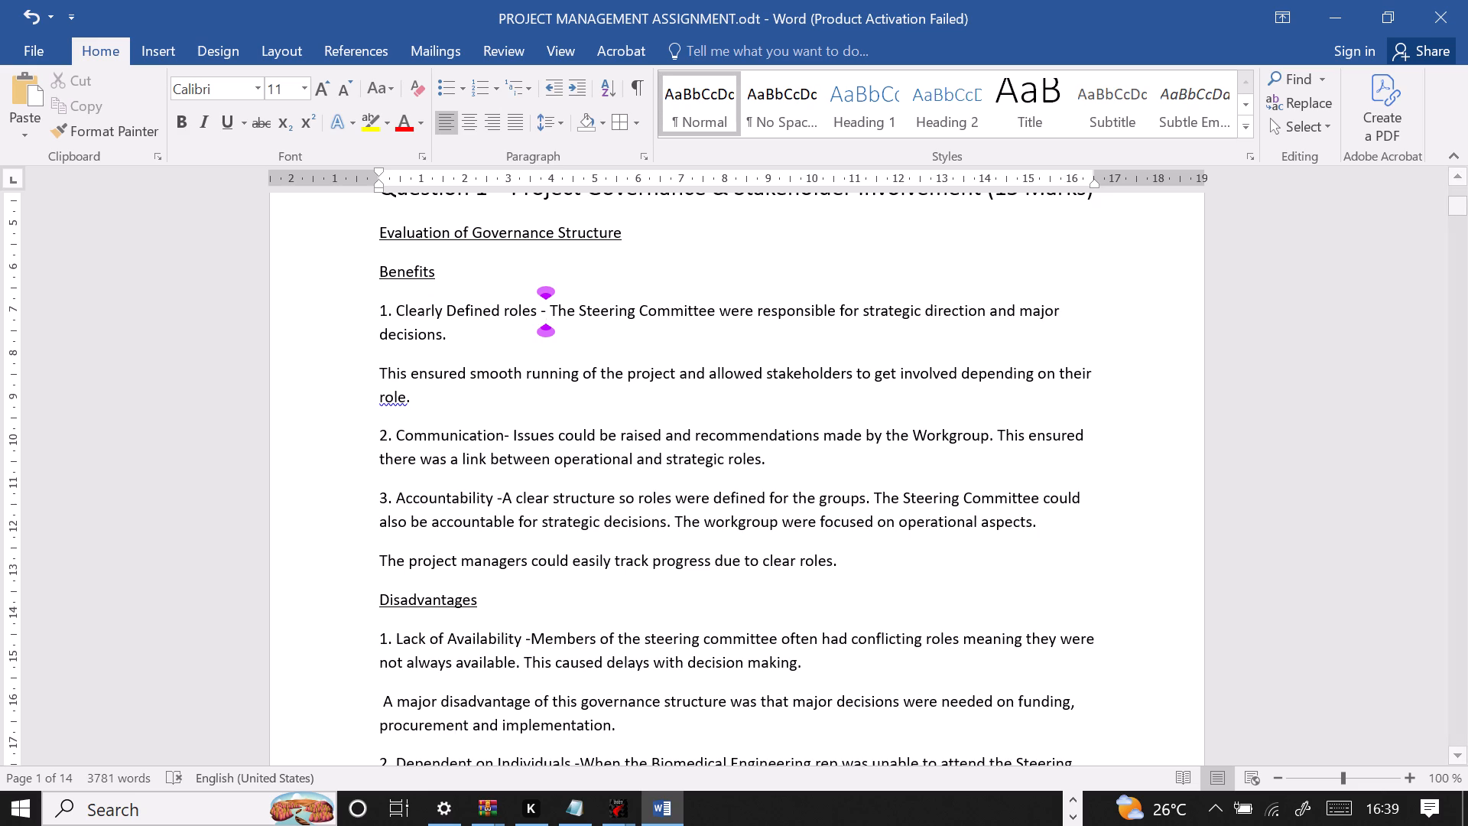
Join the "This ensured smooth running of the project" paragraph onto the end of the Clearly Defined roles benefit.
{"action": "left_click", "coordinate": [378, 372]}
{"action": "key", "text": "BackSpace"}
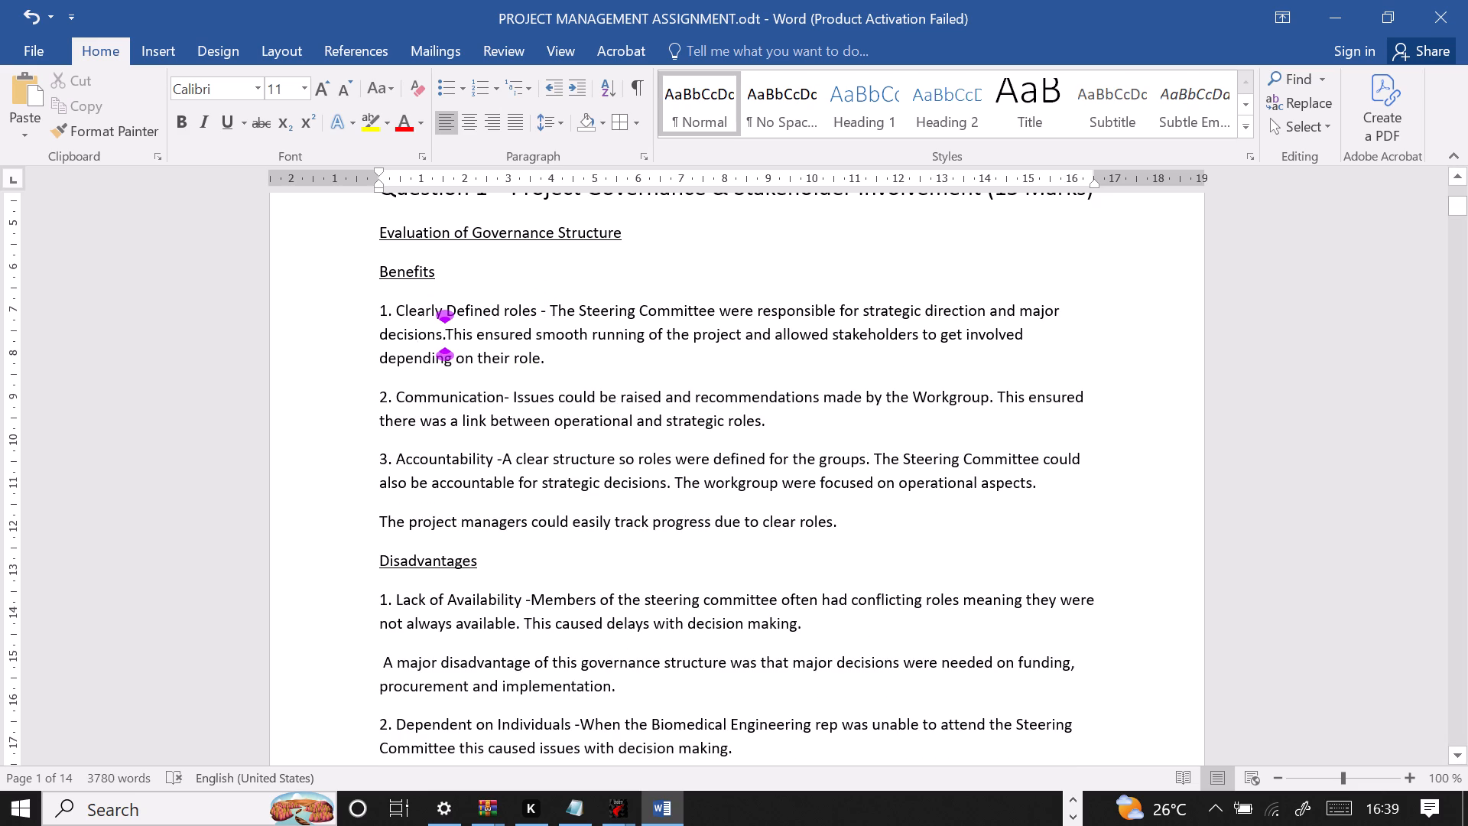
Delete the "A major disadvantage of this governance structure" paragraph under the Lack of Availability disadvantage.
{"action": "scroll", "coordinate": [454, 433], "scroll_direction": "down", "scroll_amount": 1}
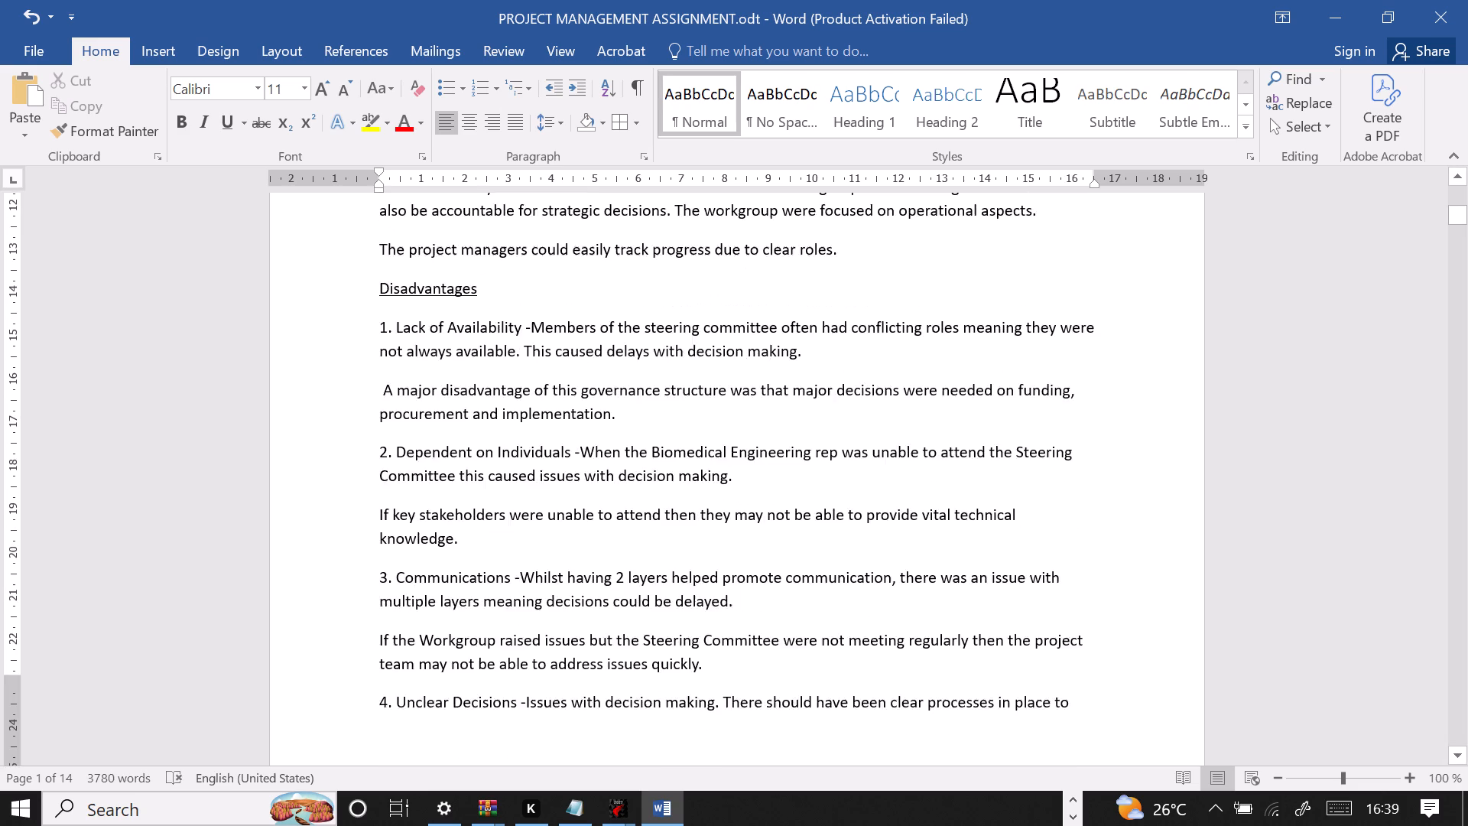
{"action": "scroll", "coordinate": [454, 433], "scroll_direction": "down", "scroll_amount": 2}
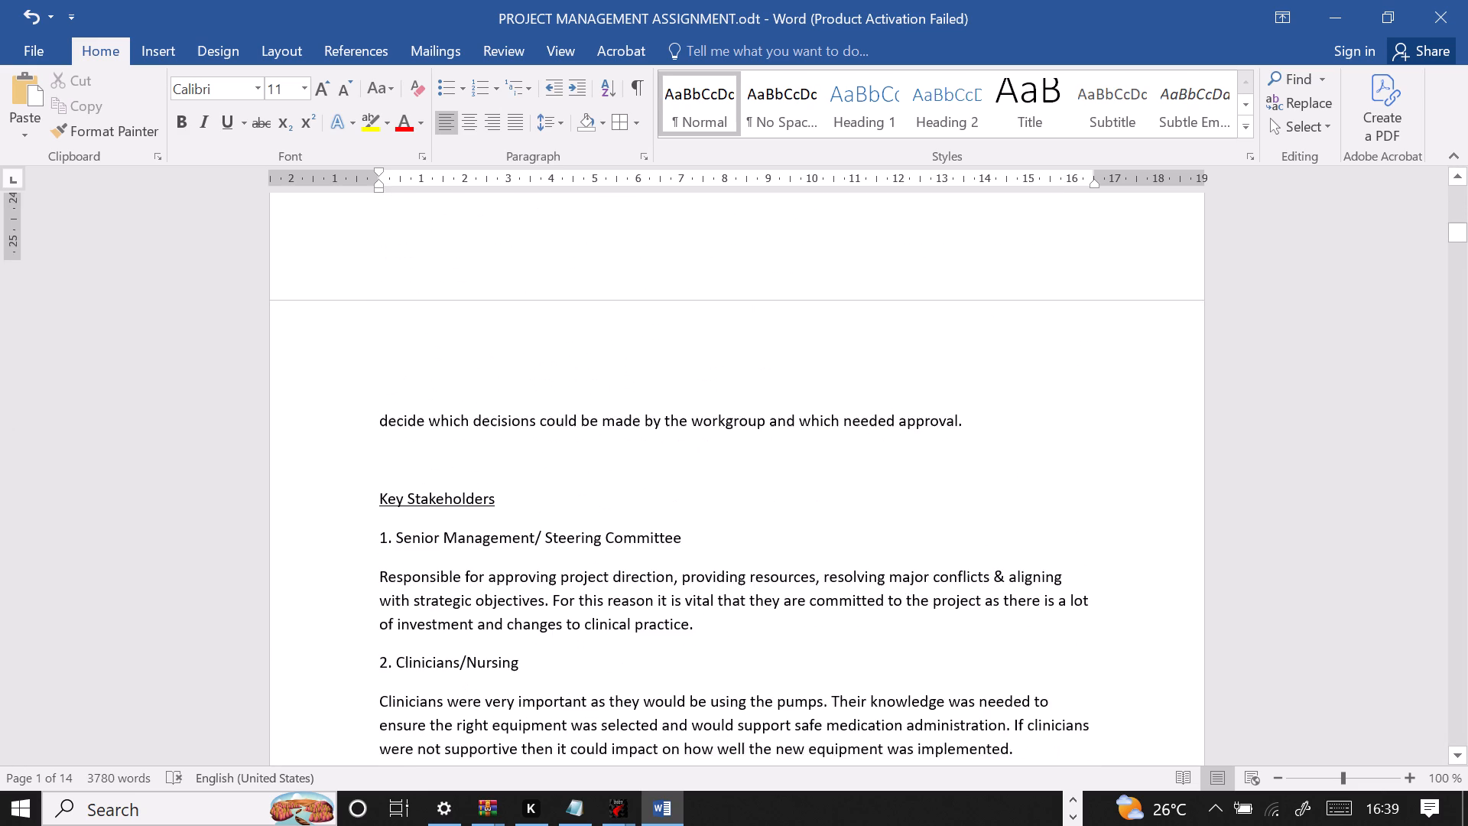
{"action": "scroll", "coordinate": [454, 433], "scroll_direction": "down", "scroll_amount": 2}
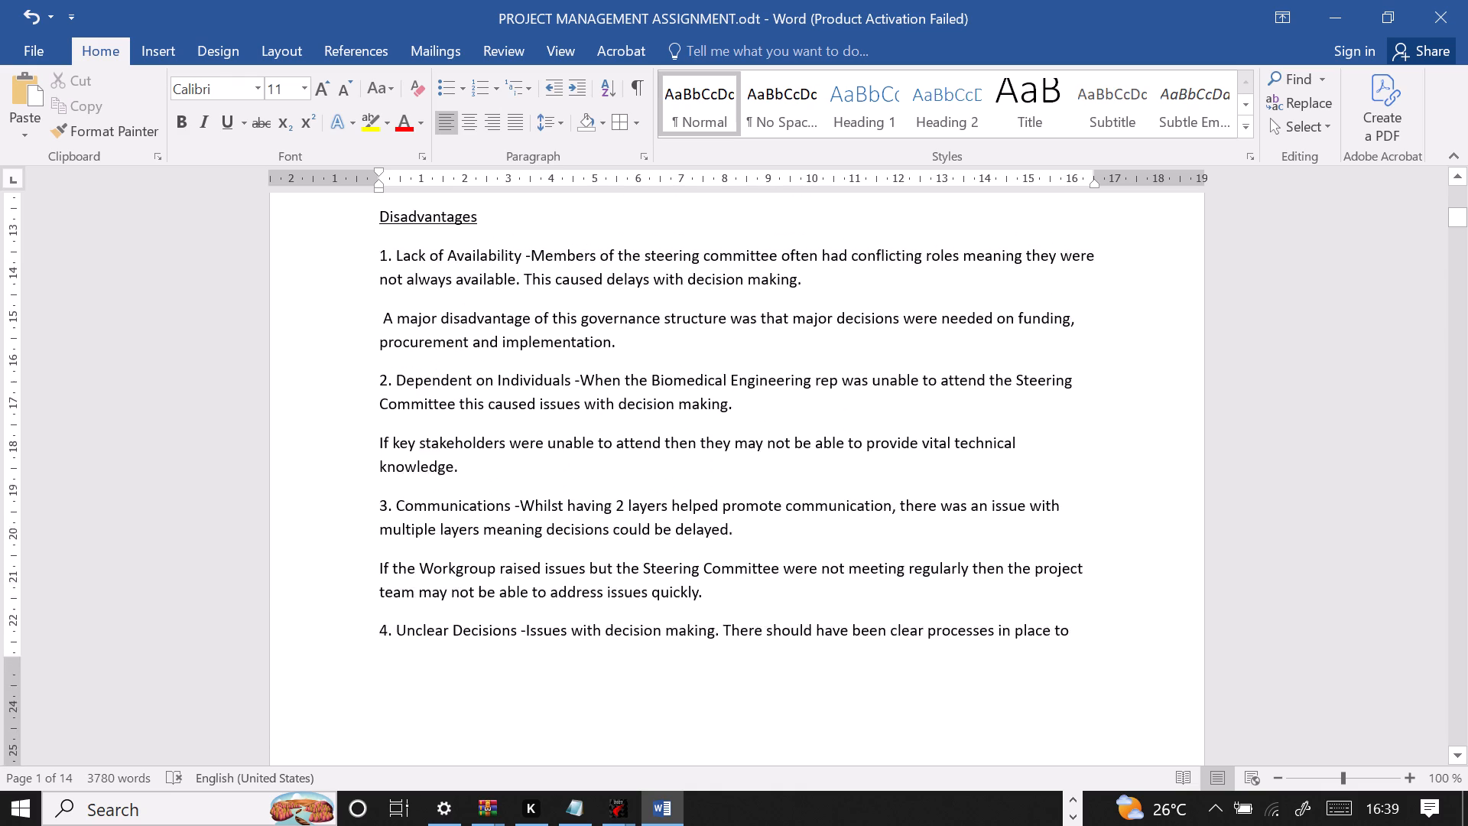
{"action": "scroll", "coordinate": [454, 433], "scroll_direction": "down", "scroll_amount": 2}
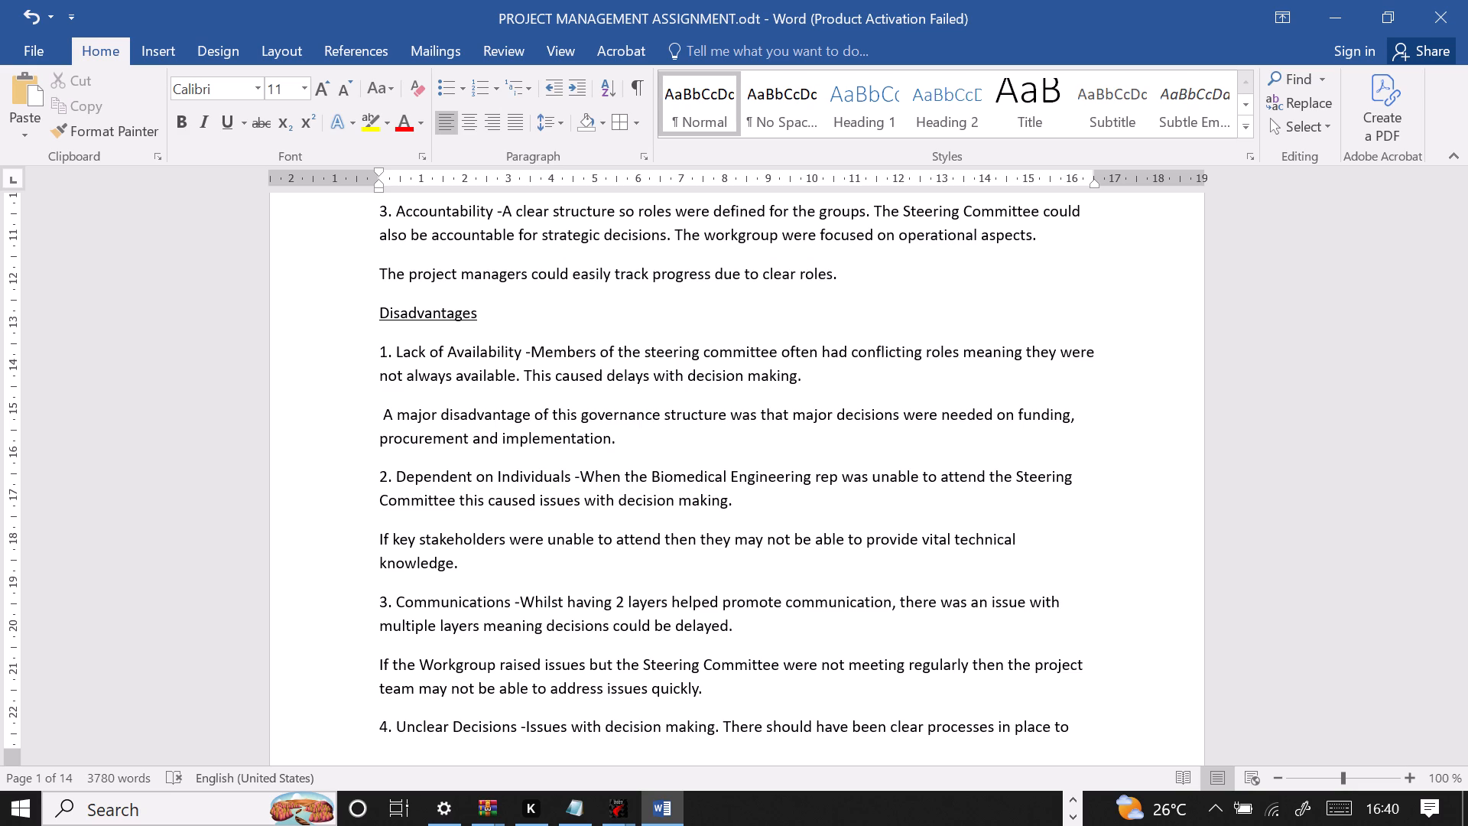
{"action": "left_click_drag", "start_coordinate": [672, 433], "coordinate": [486, 435]}
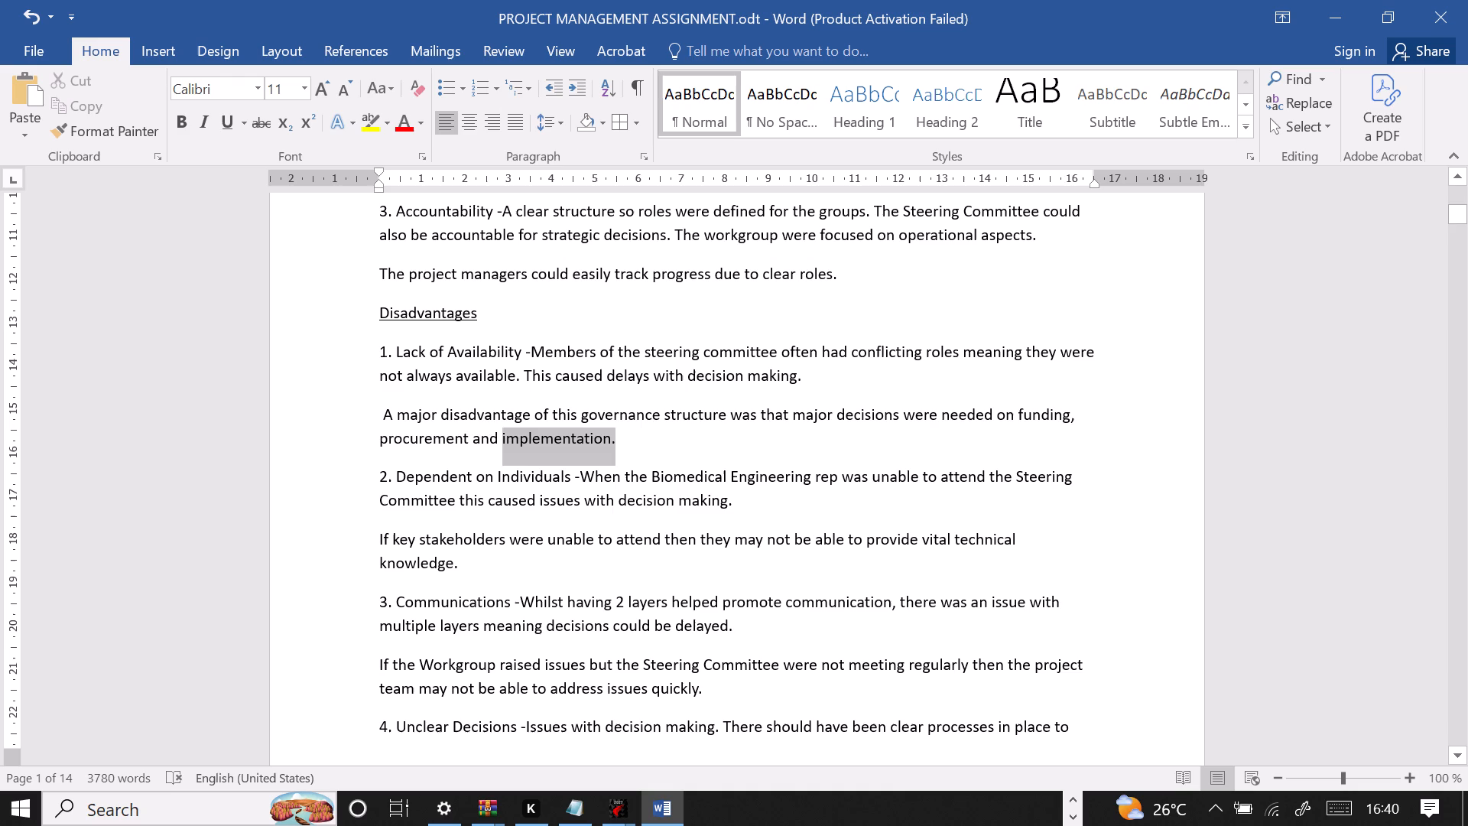
{"action": "left_click_drag", "start_coordinate": [486, 435], "coordinate": [375, 415]}
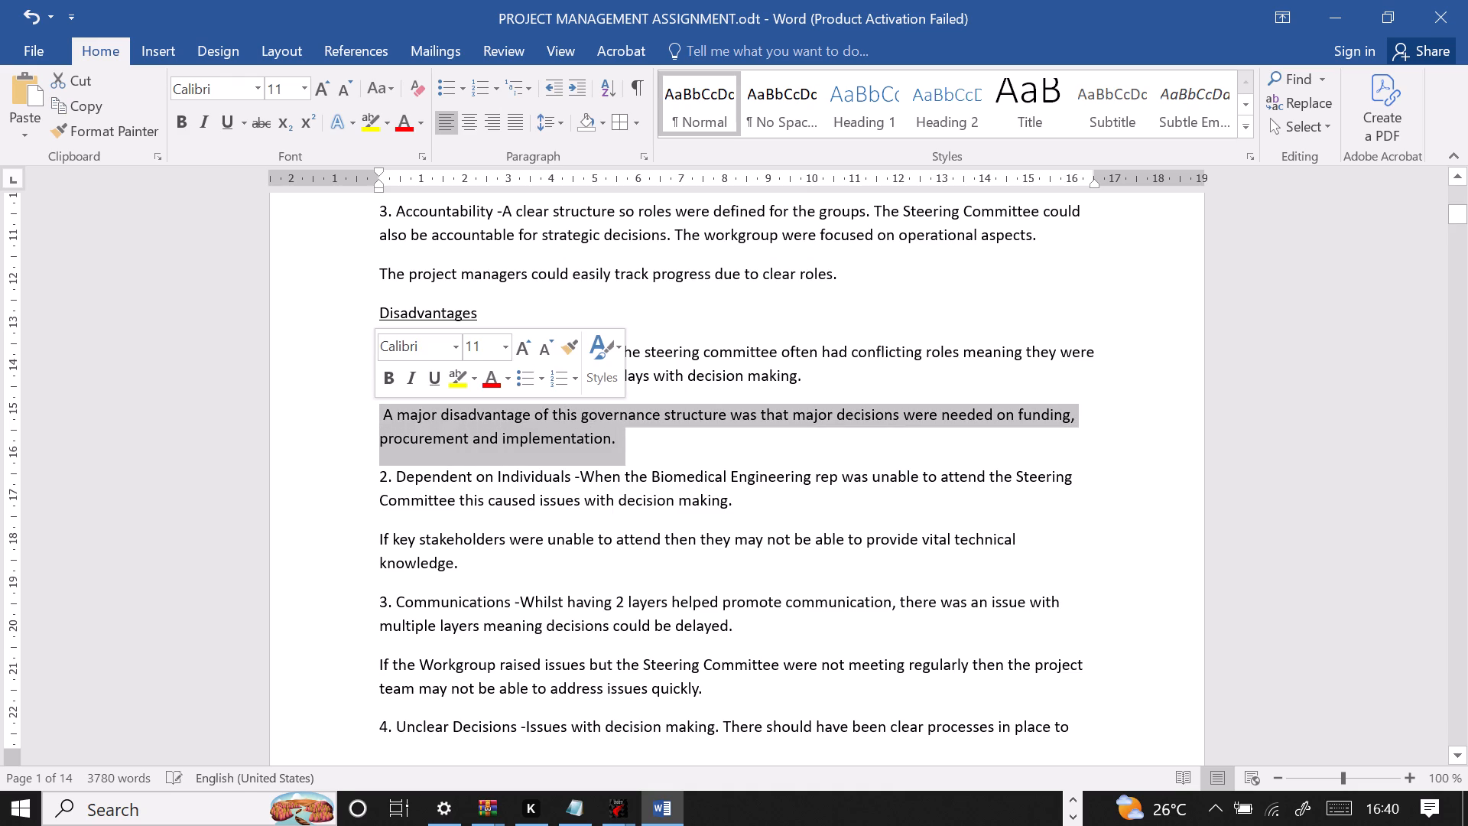
{"action": "key", "text": "BackSpace"}
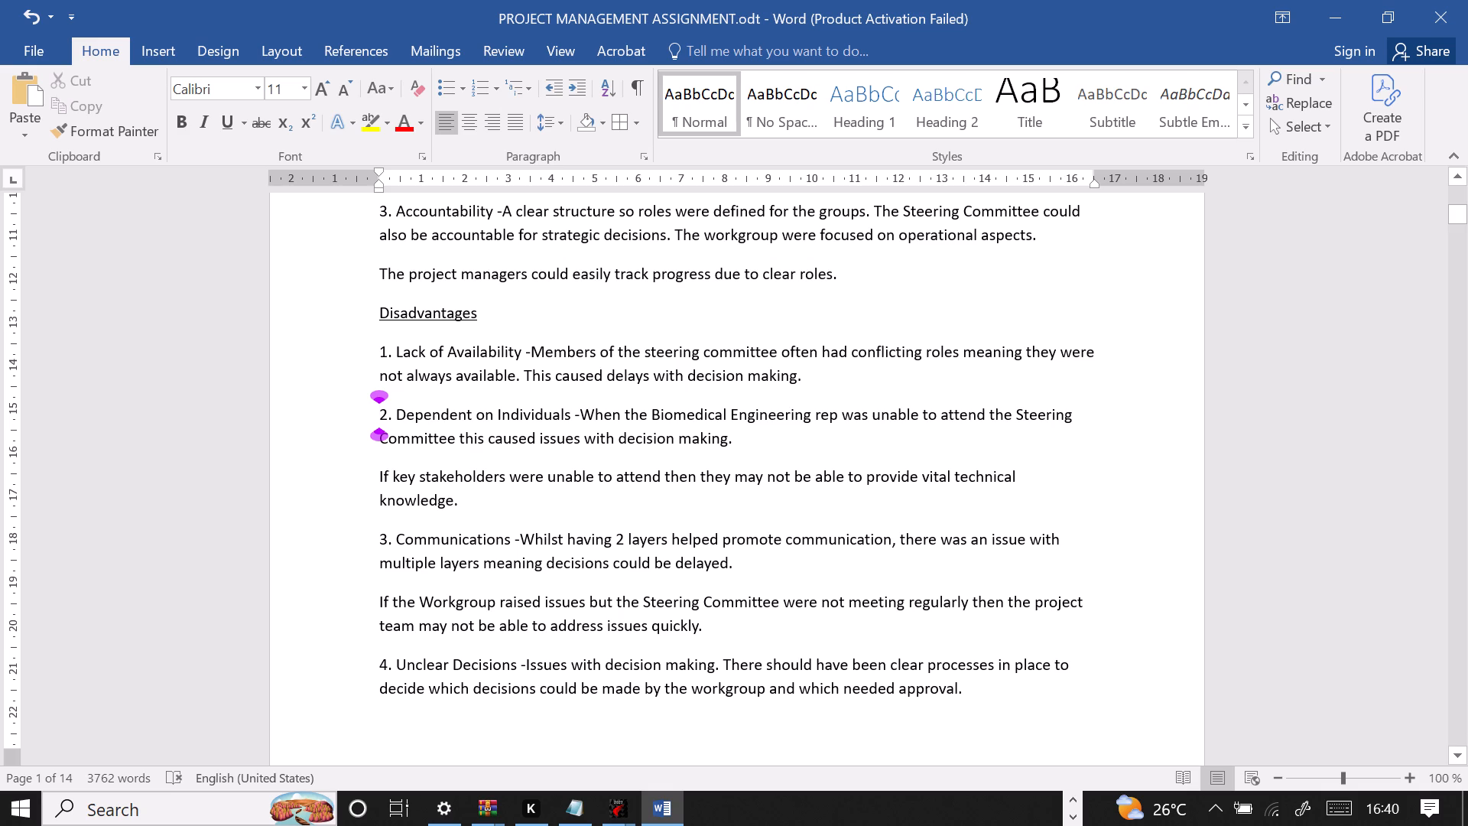
Cut "Whilst having 2 layers helped promote communication," from the Communications disadvantage and start its sentence with a capitalised "There".
{"action": "left_click_drag", "start_coordinate": [898, 544], "coordinate": [542, 532]}
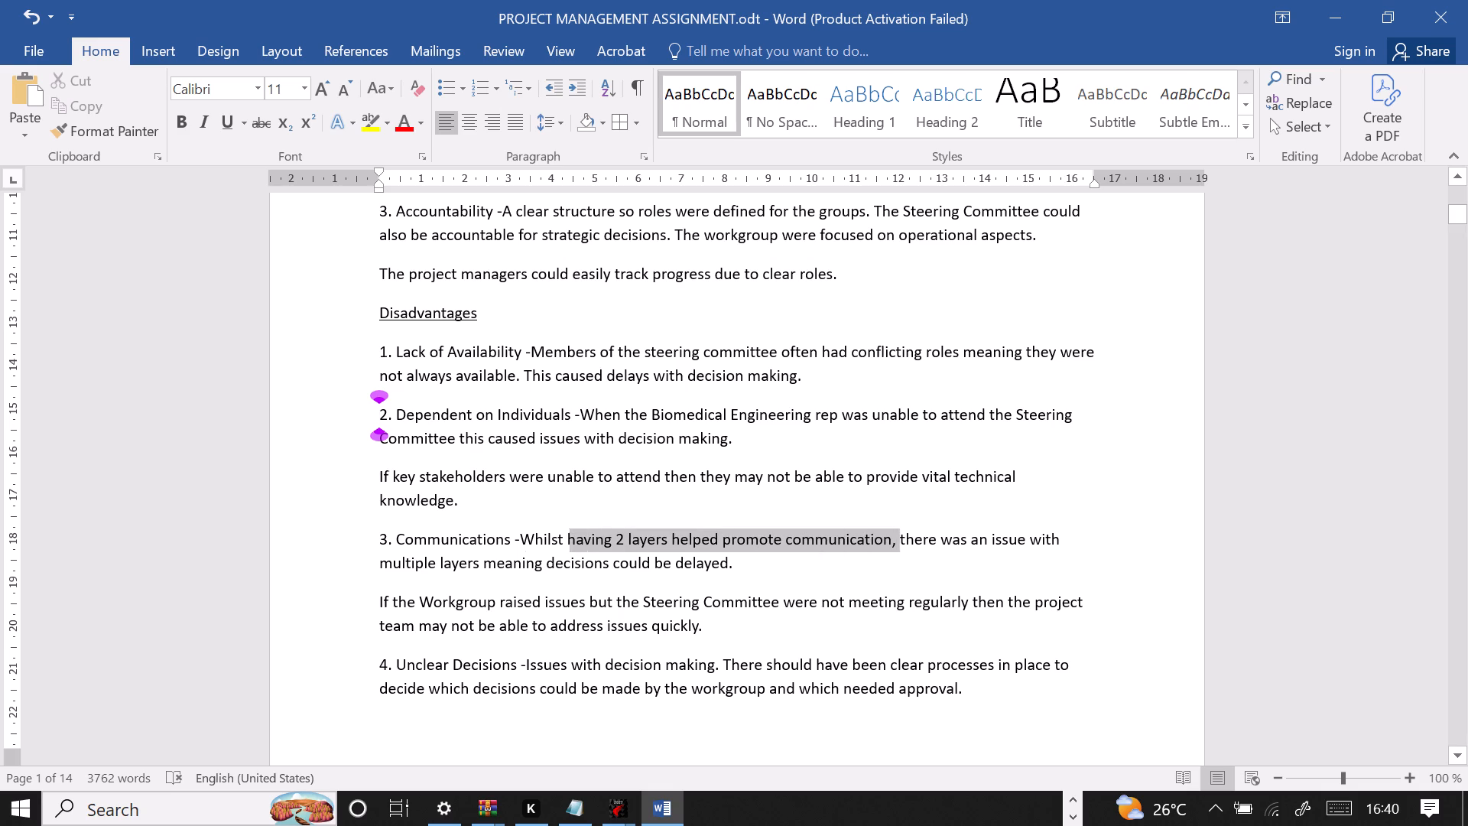
{"action": "left_click_drag", "start_coordinate": [542, 532], "coordinate": [538, 532]}
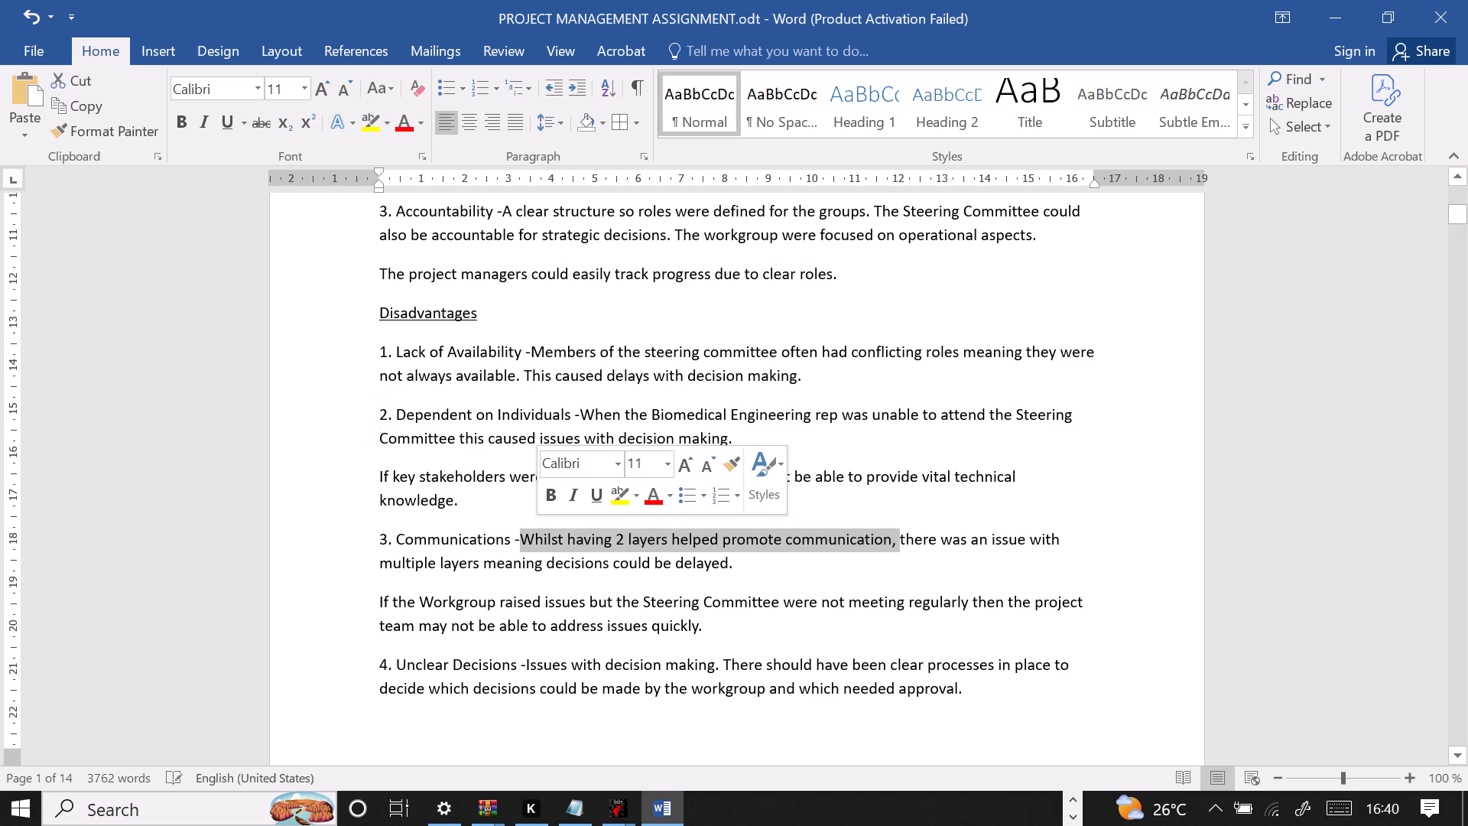
{"action": "key", "text": "BackSpace"}
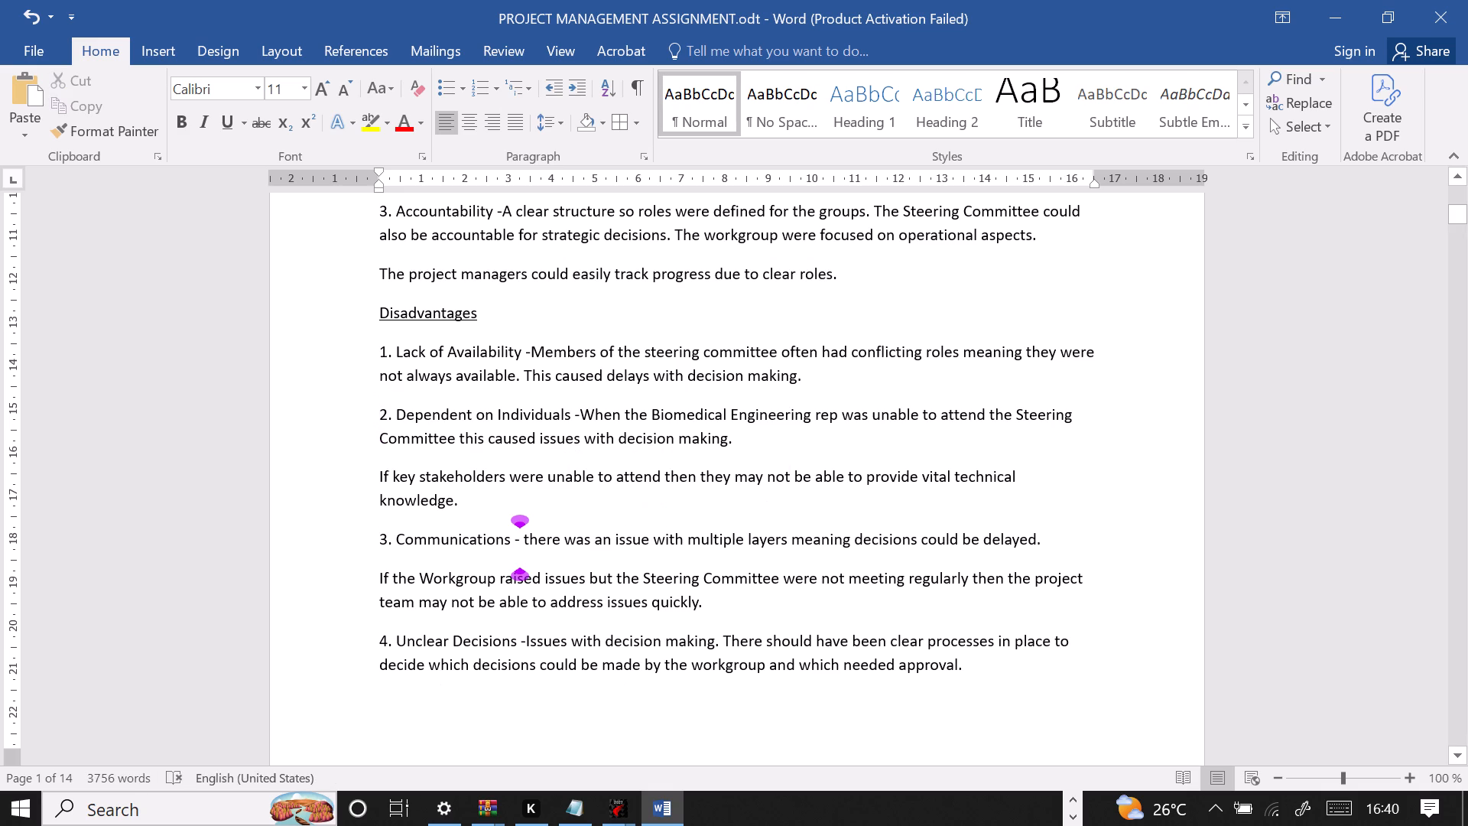
{"action": "left_click", "coordinate": [529, 533]}
{"action": "key", "text": "BackSpace"}
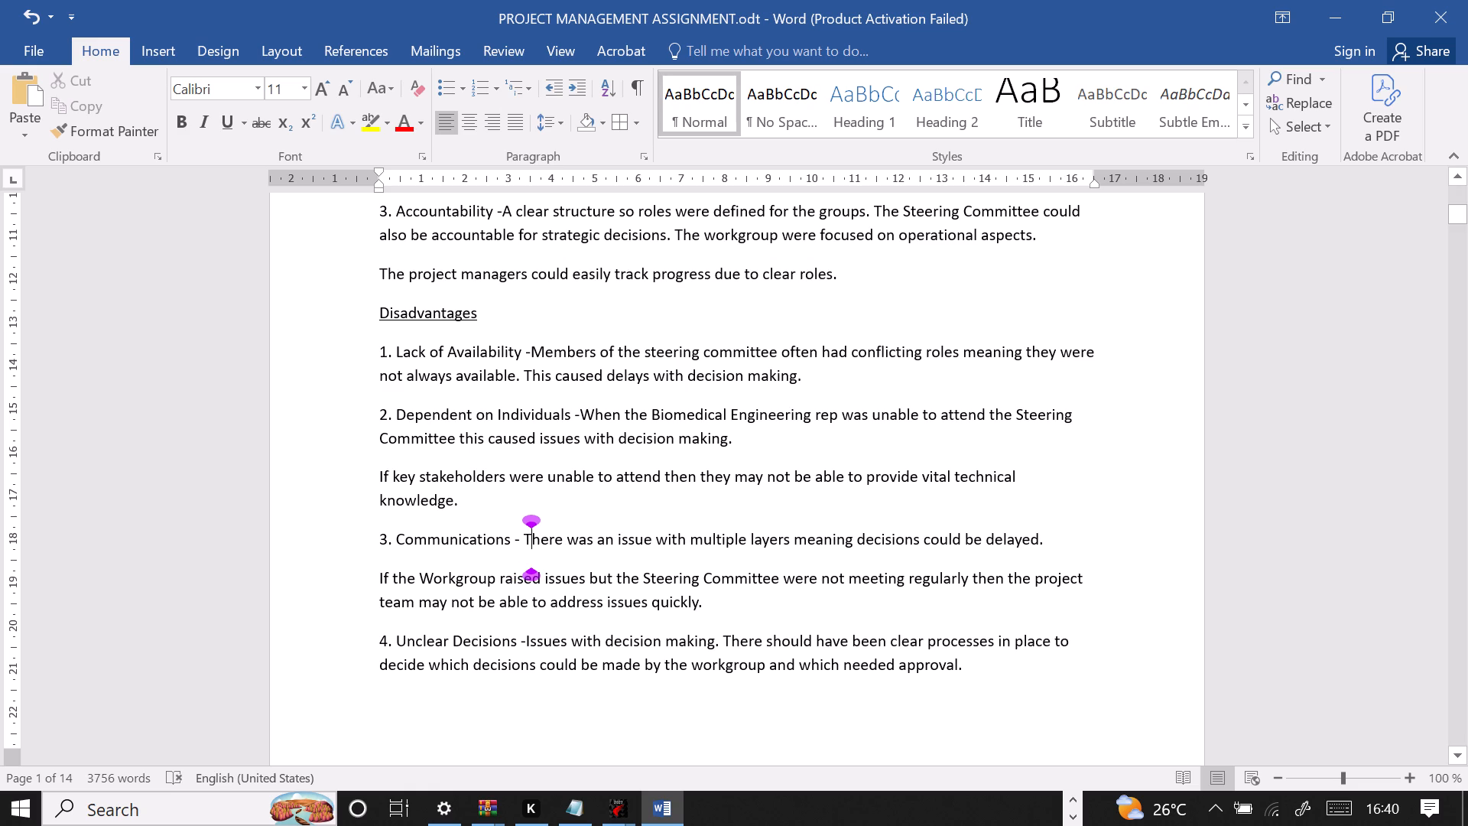
Read through the Key Stakeholders section and the start of the recommendations to improve stakeholder involvement.
{"action": "scroll", "coordinate": [628, 626], "scroll_direction": "down", "scroll_amount": 1}
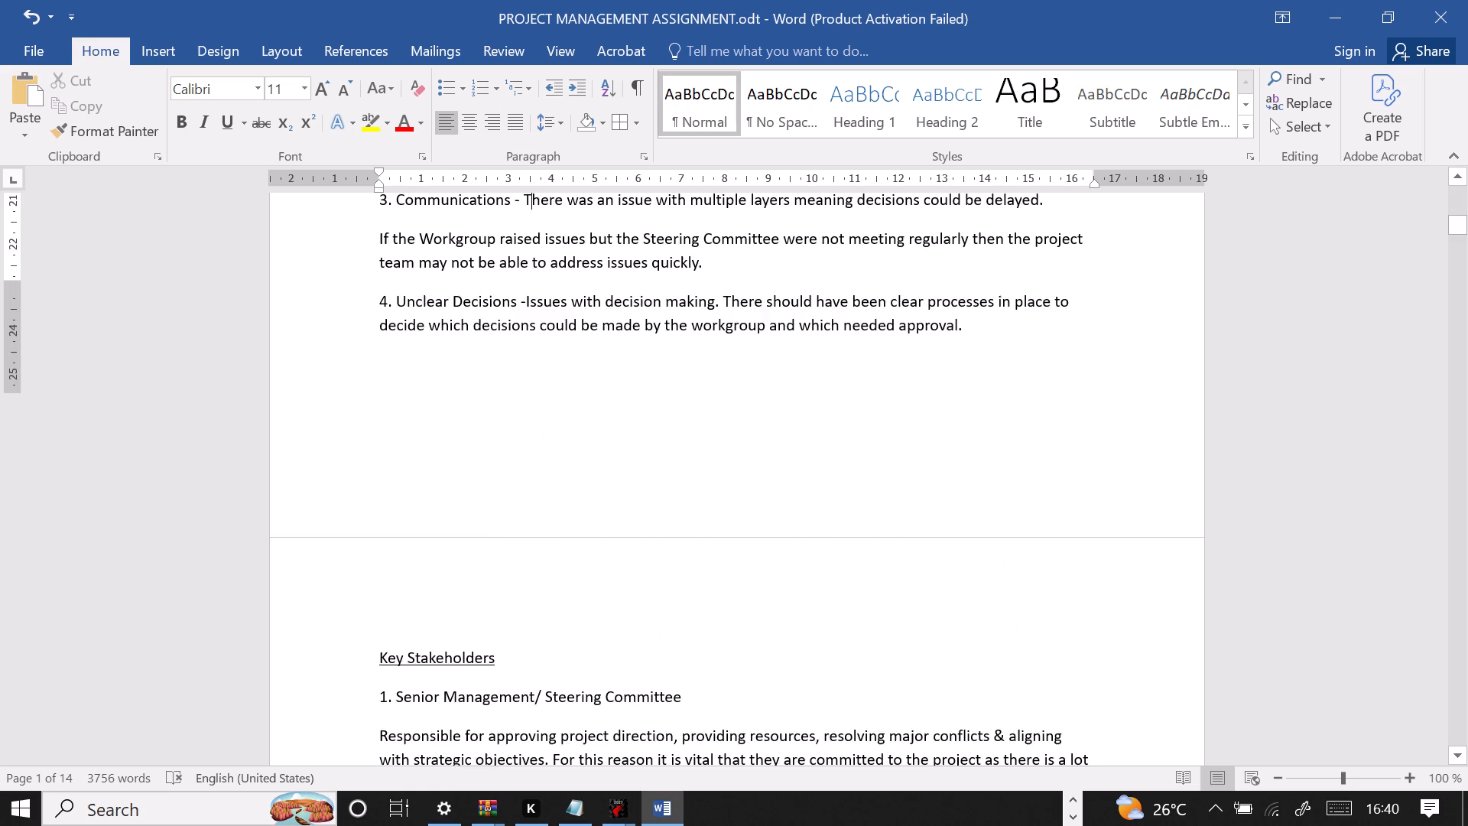
{"action": "scroll", "coordinate": [628, 626], "scroll_direction": "down", "scroll_amount": 2}
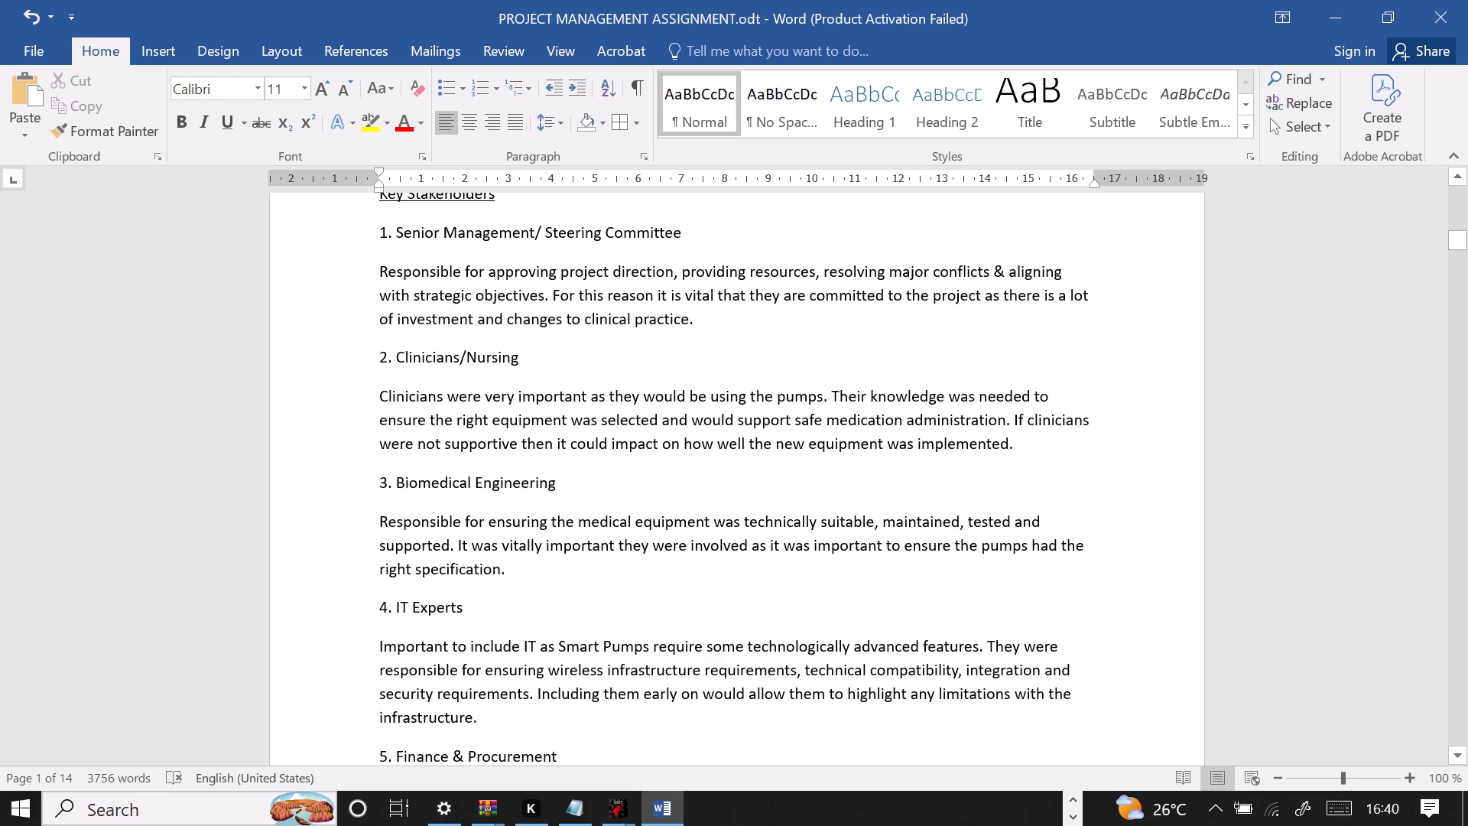
{"action": "scroll", "coordinate": [628, 626], "scroll_direction": "down", "scroll_amount": 2}
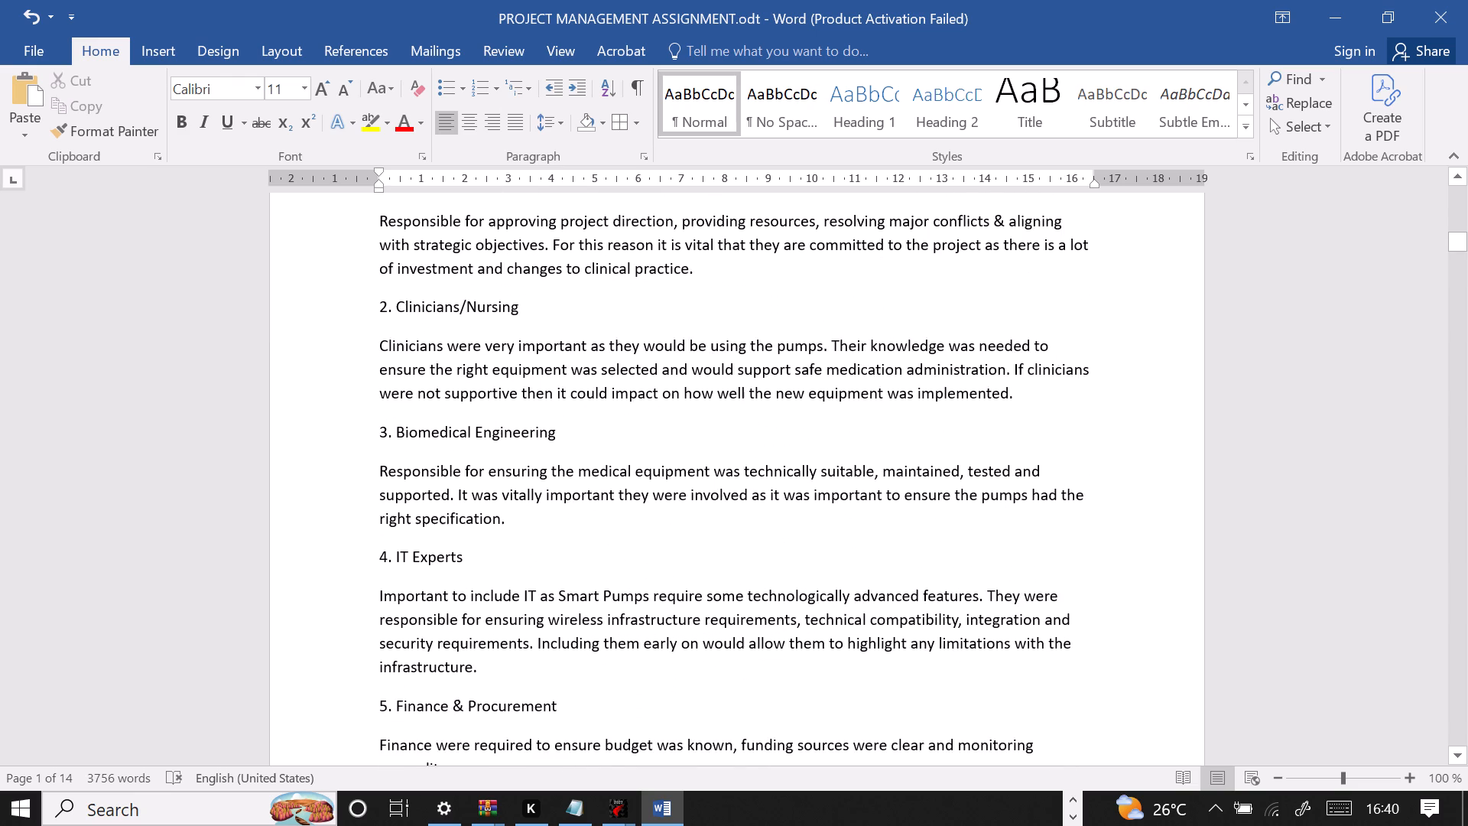
{"action": "scroll", "coordinate": [628, 626], "scroll_direction": "down", "scroll_amount": 1}
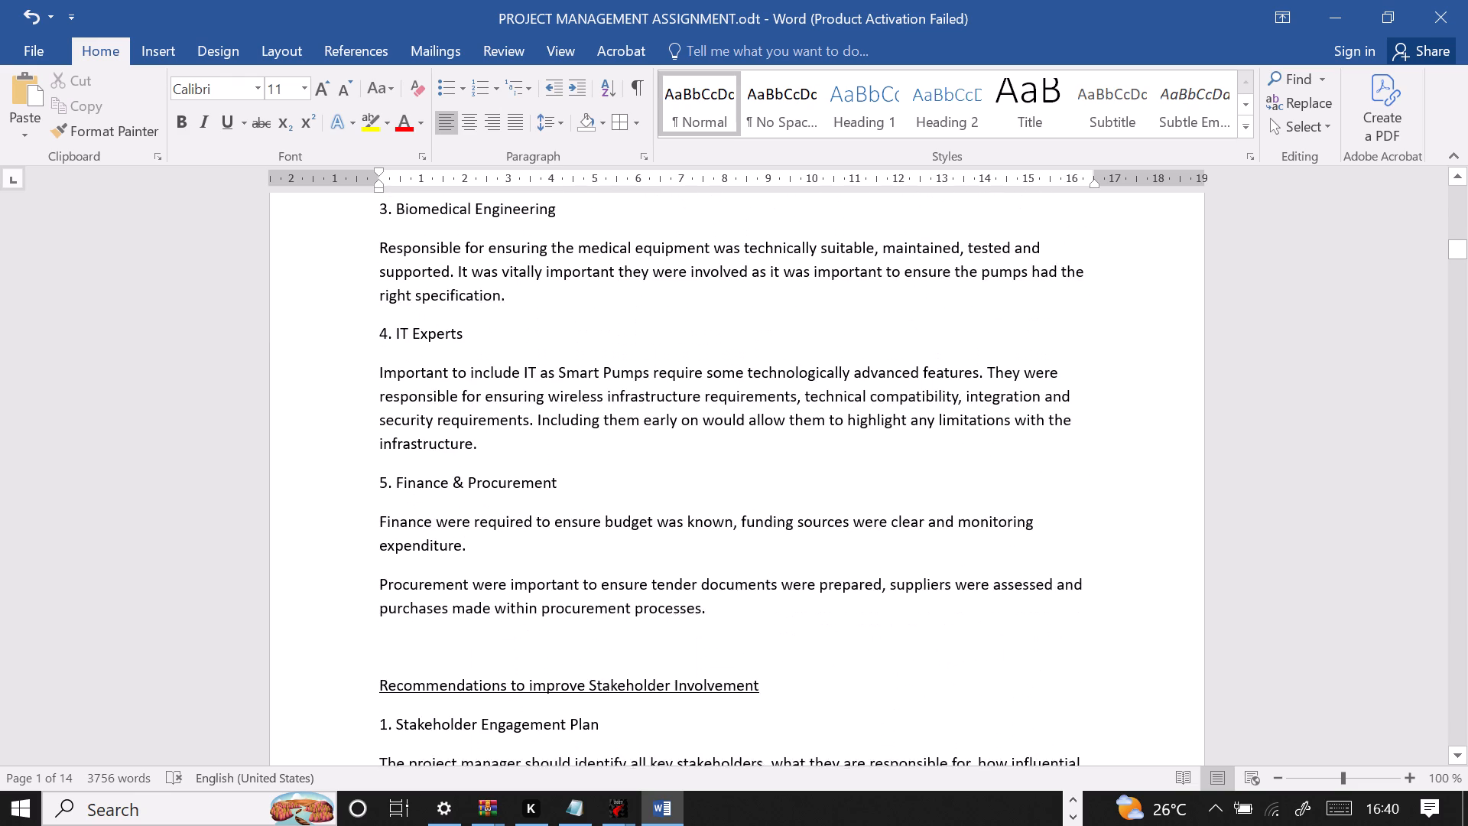
{"action": "scroll", "coordinate": [628, 626], "scroll_direction": "down", "scroll_amount": 1}
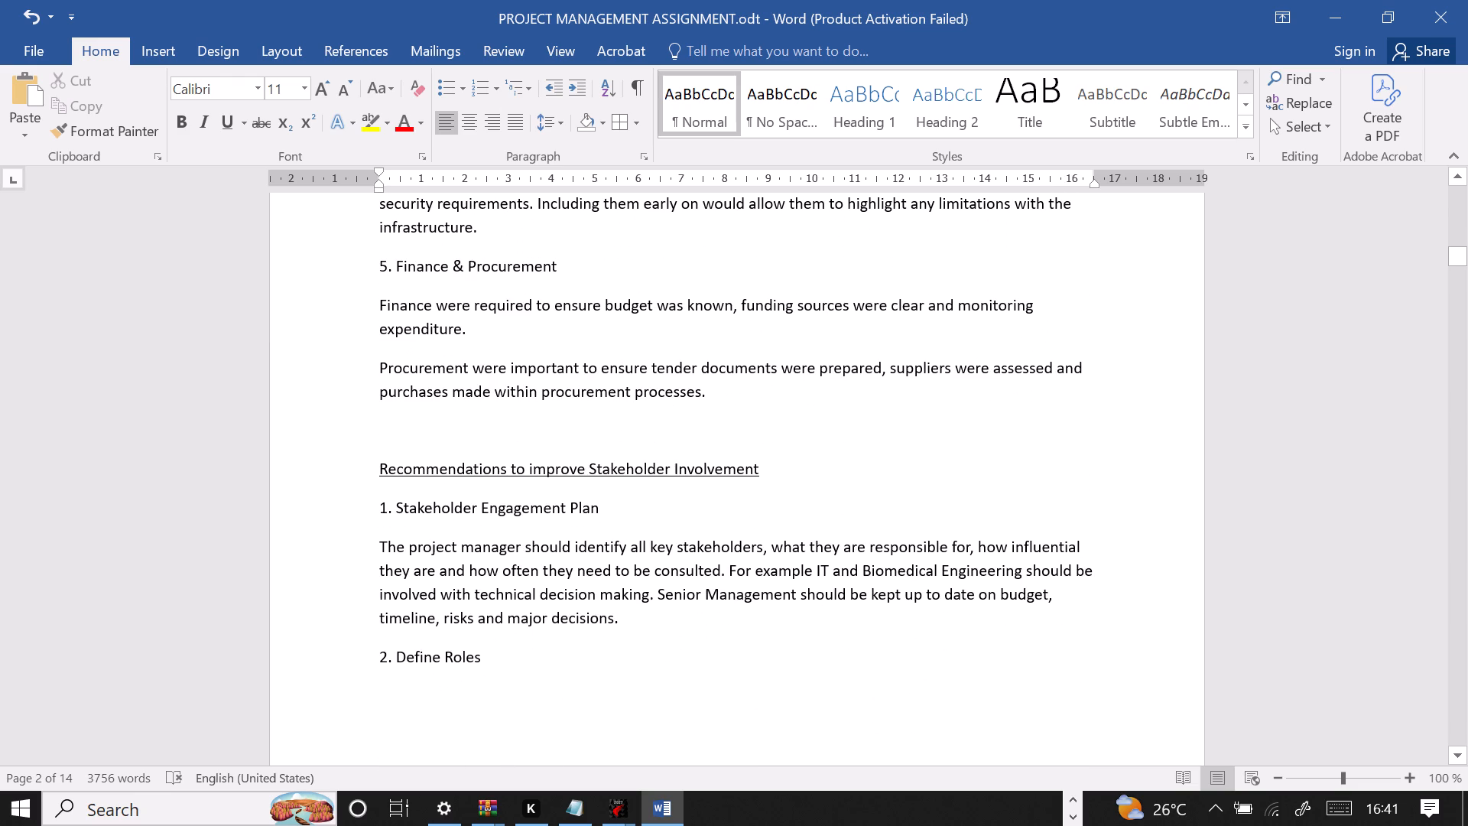
{"action": "scroll", "coordinate": [628, 626], "scroll_direction": "down", "scroll_amount": 1}
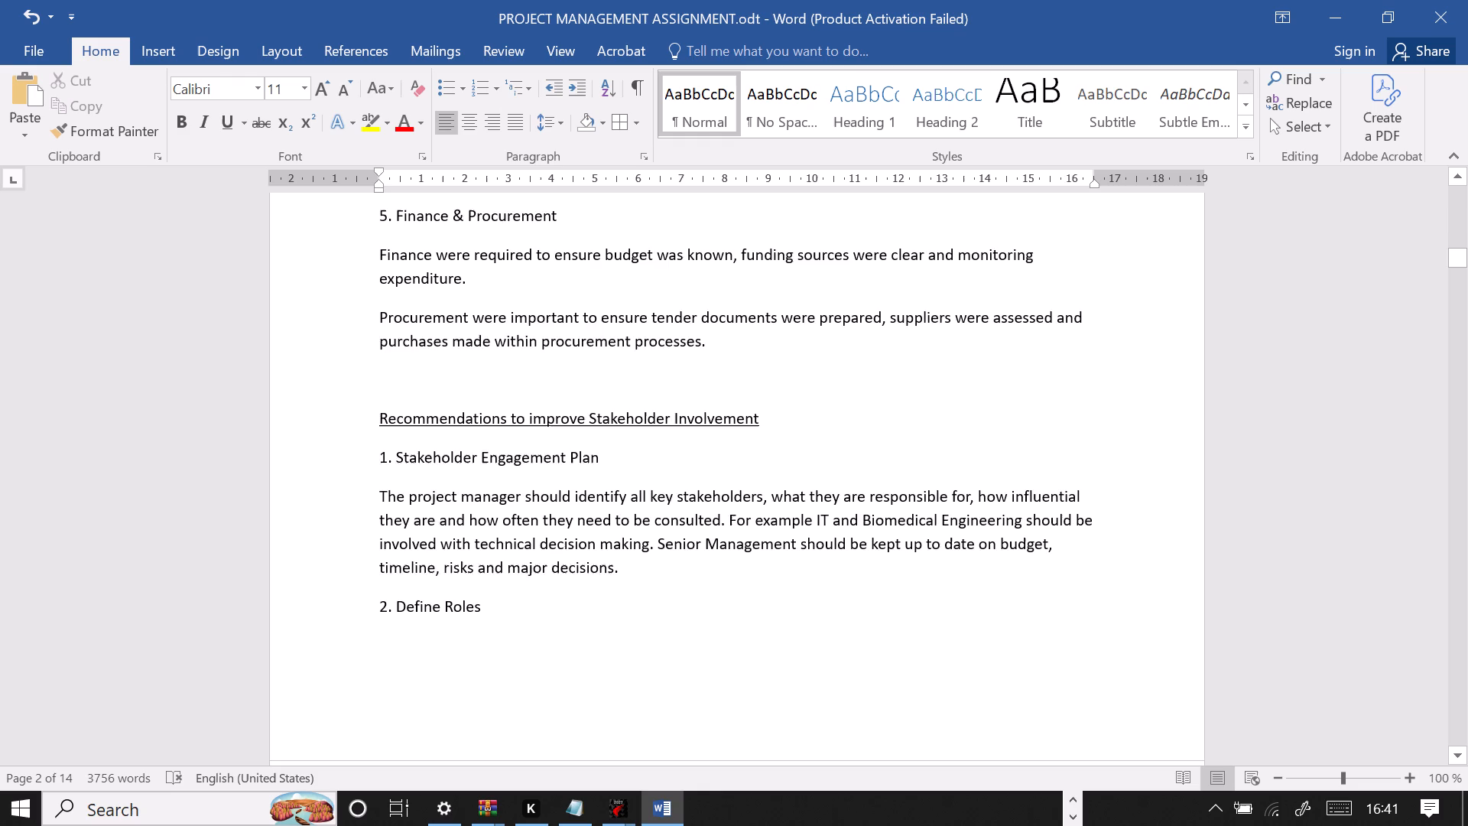
{"action": "scroll", "coordinate": [628, 626], "scroll_direction": "down", "scroll_amount": 1}
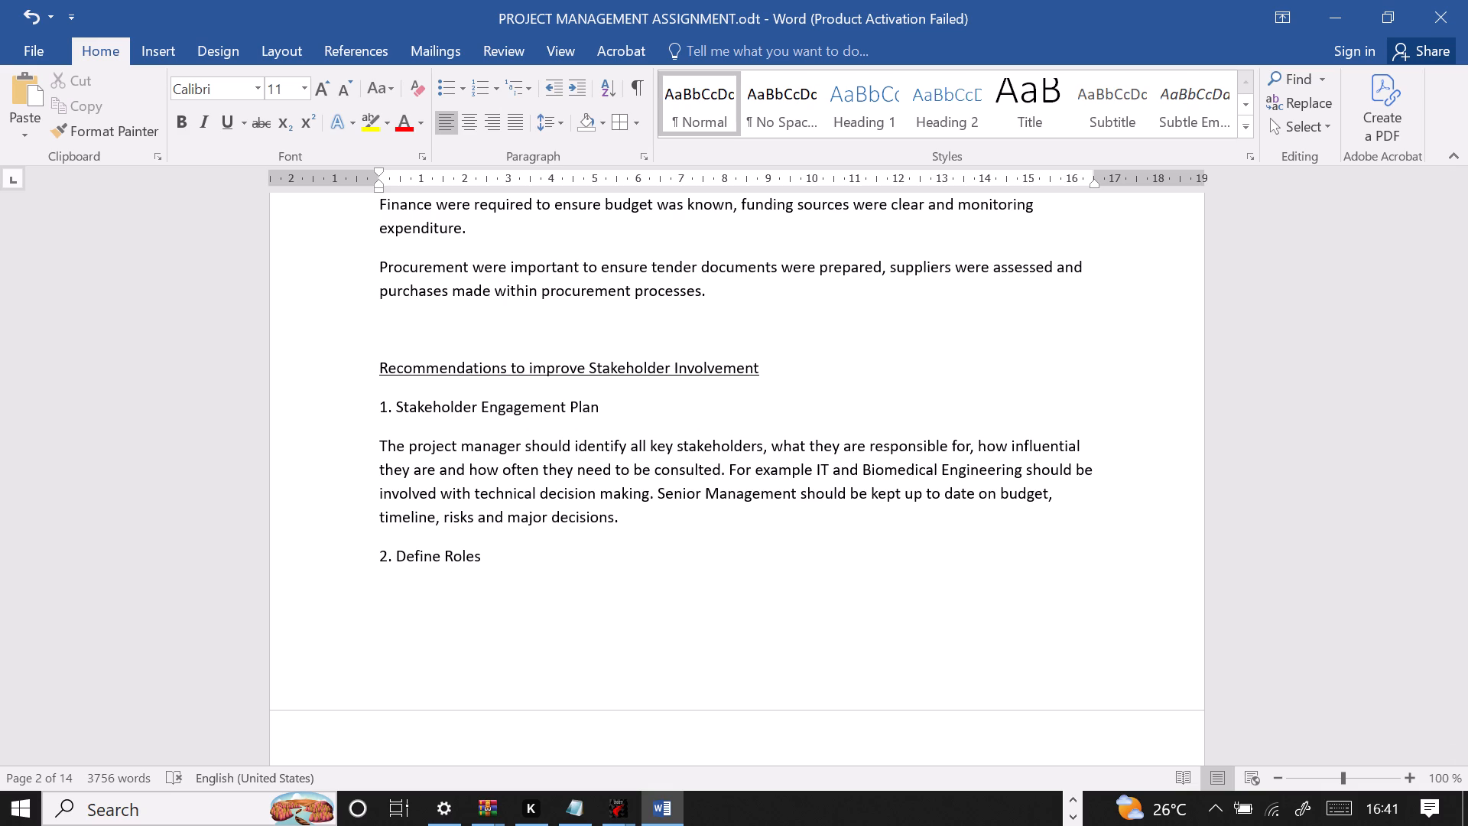
Delete the "Senior Management should be kept up to date" sentence from the Stakeholder Engagement Plan recommendation, keeping "2. Define Roles" on its own line.
{"action": "left_click", "coordinate": [619, 519]}
{"action": "left_click_drag", "start_coordinate": [619, 519], "coordinate": [356, 527]}
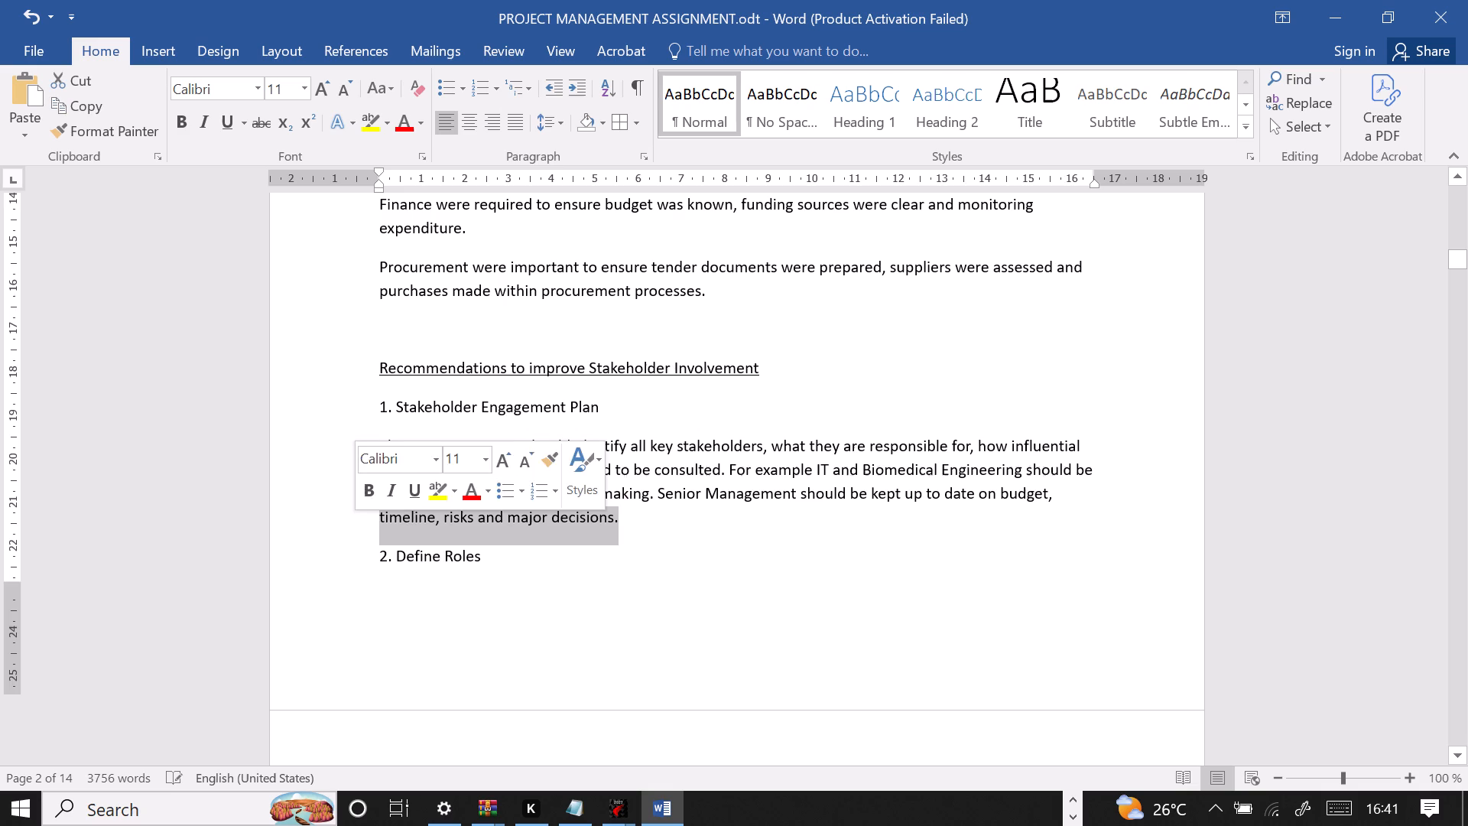
{"action": "left_click", "coordinate": [651, 591]}
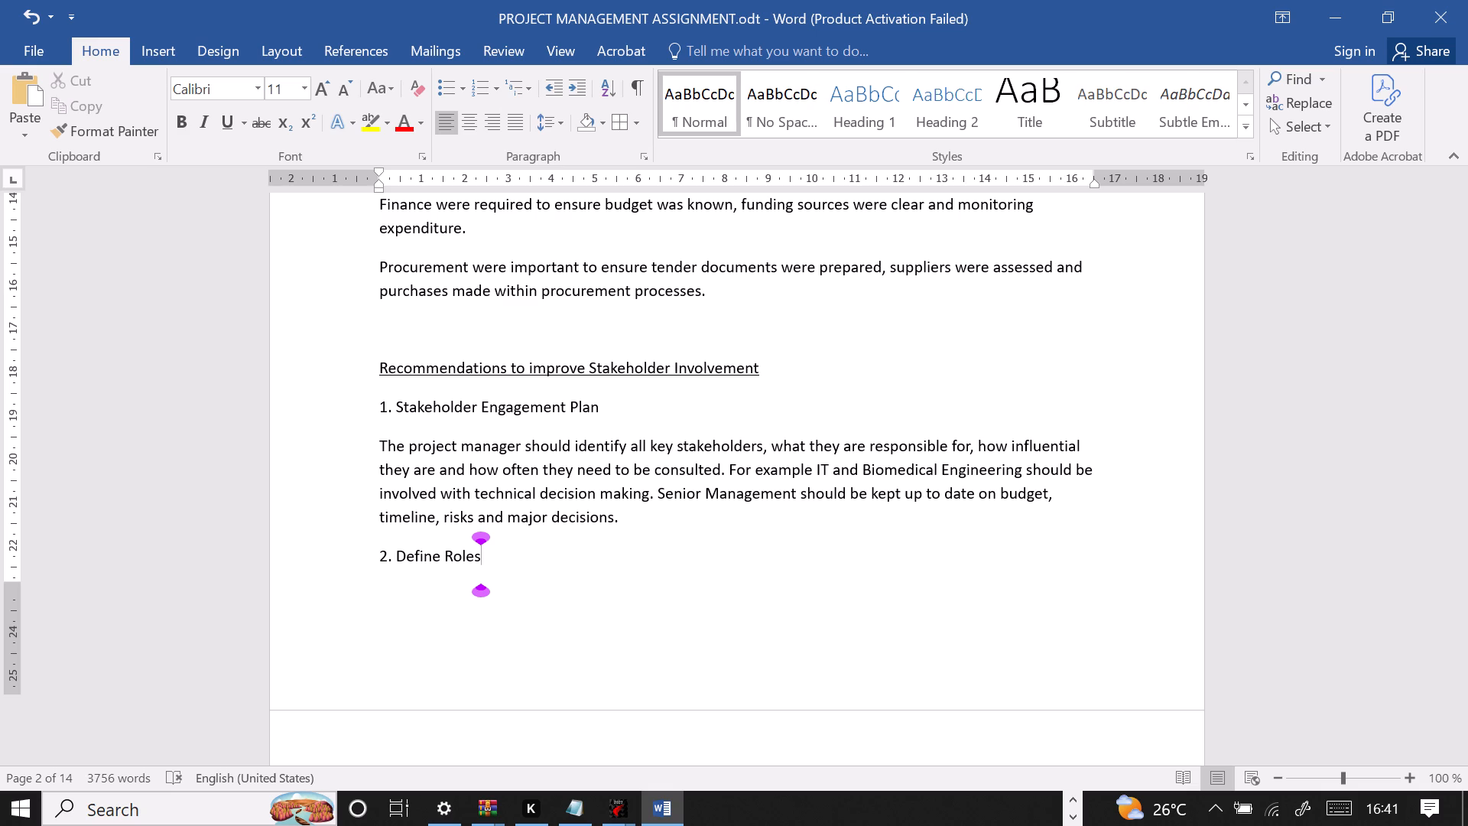
{"action": "left_click_drag", "start_coordinate": [658, 489], "coordinate": [932, 550]}
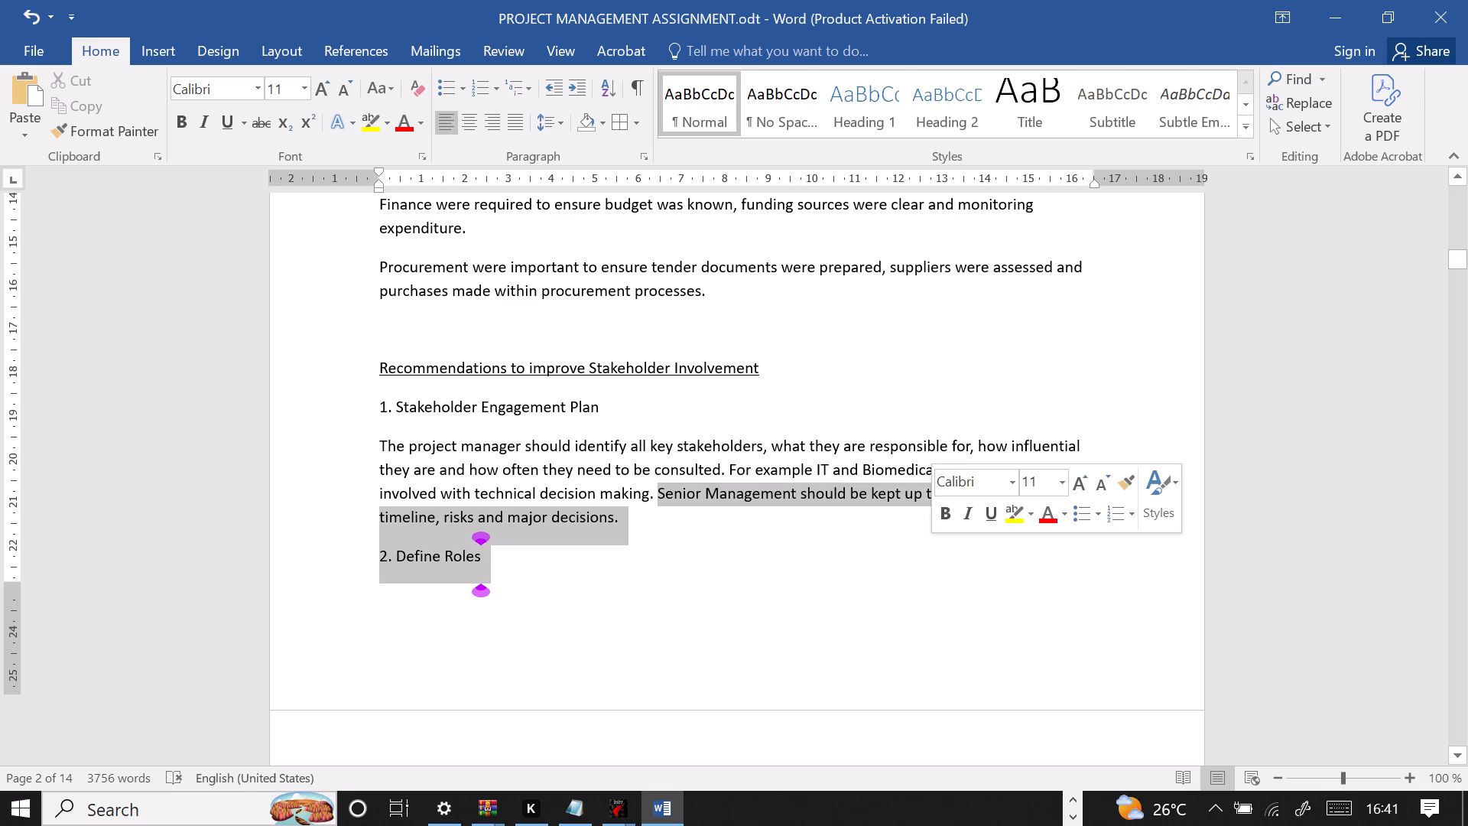
{"action": "left_click", "coordinate": [817, 577]}
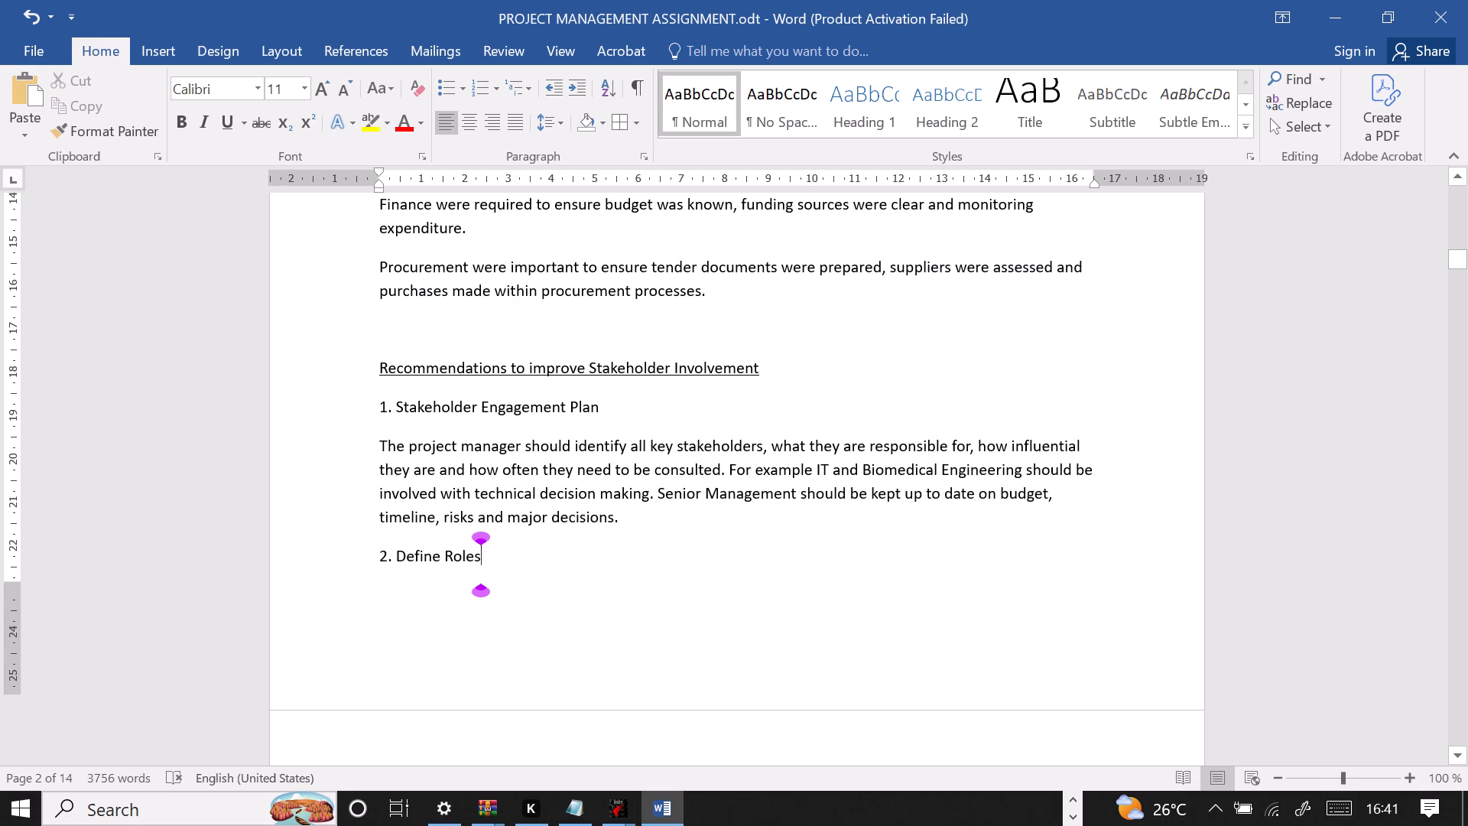
{"action": "left_click_drag", "start_coordinate": [655, 496], "coordinate": [749, 548]}
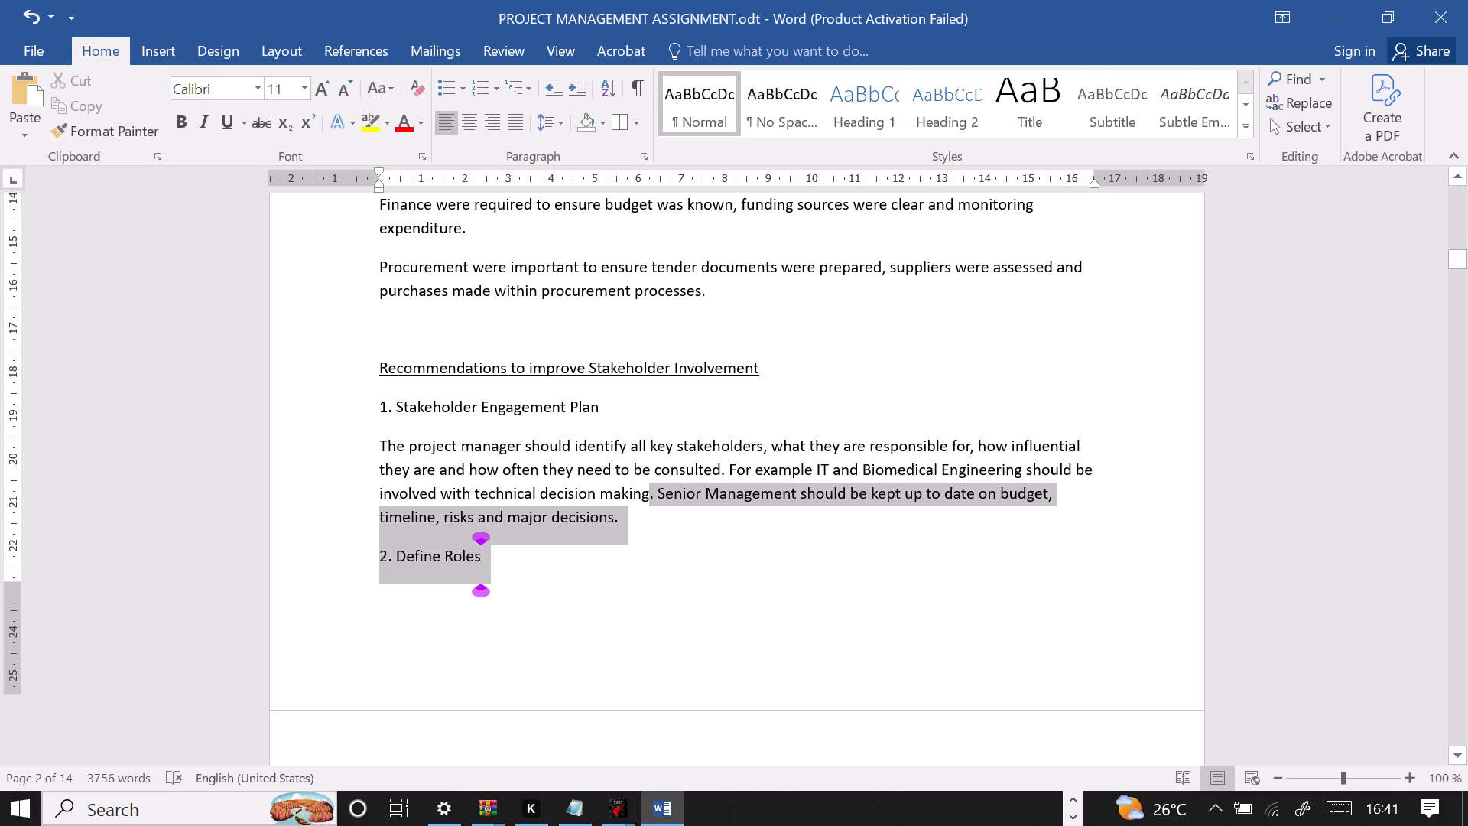
{"action": "left_click_drag", "start_coordinate": [749, 548], "coordinate": [745, 527]}
{"action": "key", "text": "BackSpace"}
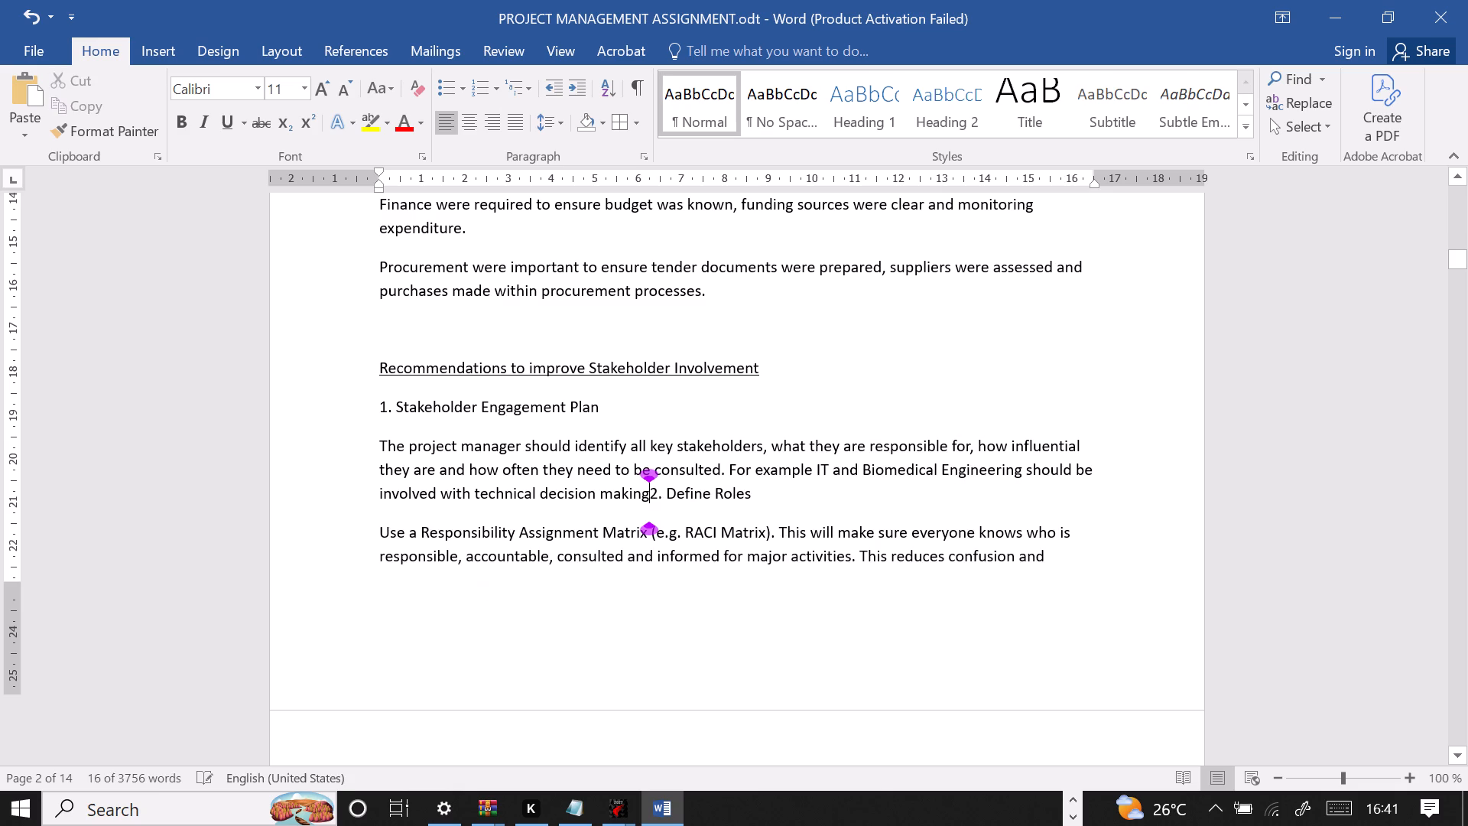
{"action": "key", "text": "Return"}
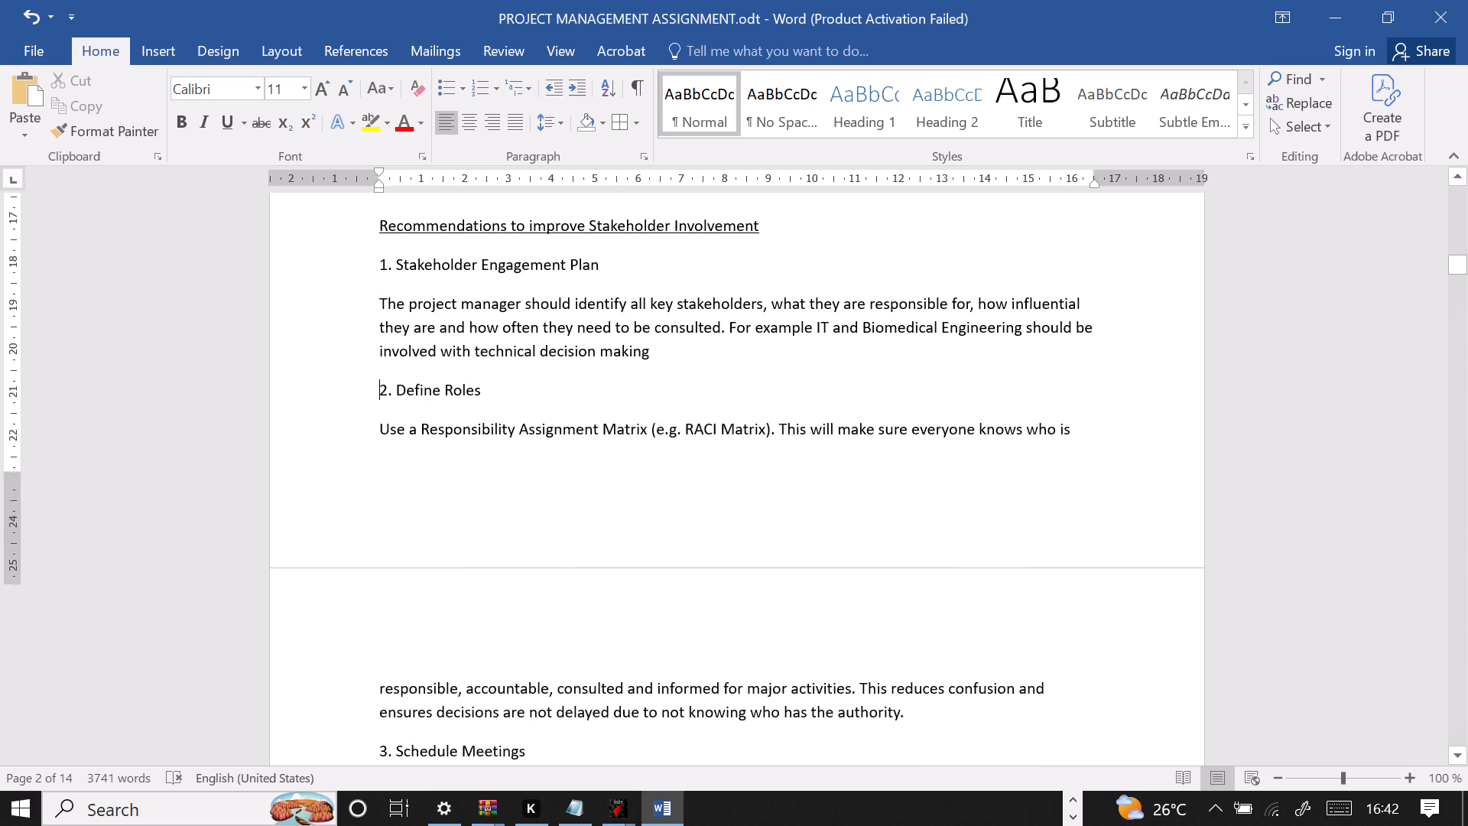
Delete the "Escalate major risks." line from the strategies for keeping Senior Management committed to the project.
{"action": "scroll", "coordinate": [745, 527], "scroll_direction": "down", "scroll_amount": 1}
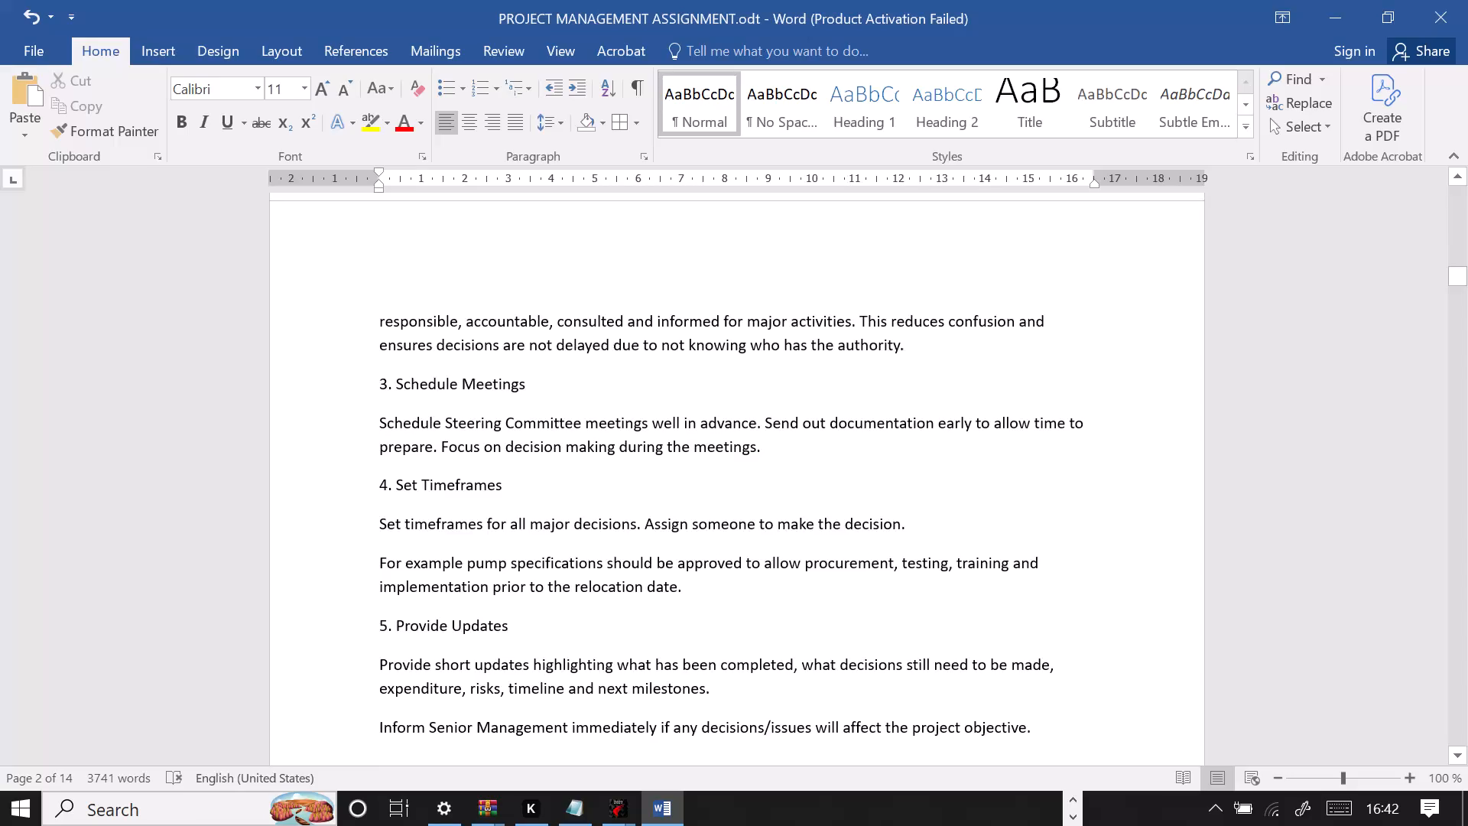
{"action": "scroll", "coordinate": [745, 527], "scroll_direction": "down", "scroll_amount": 1}
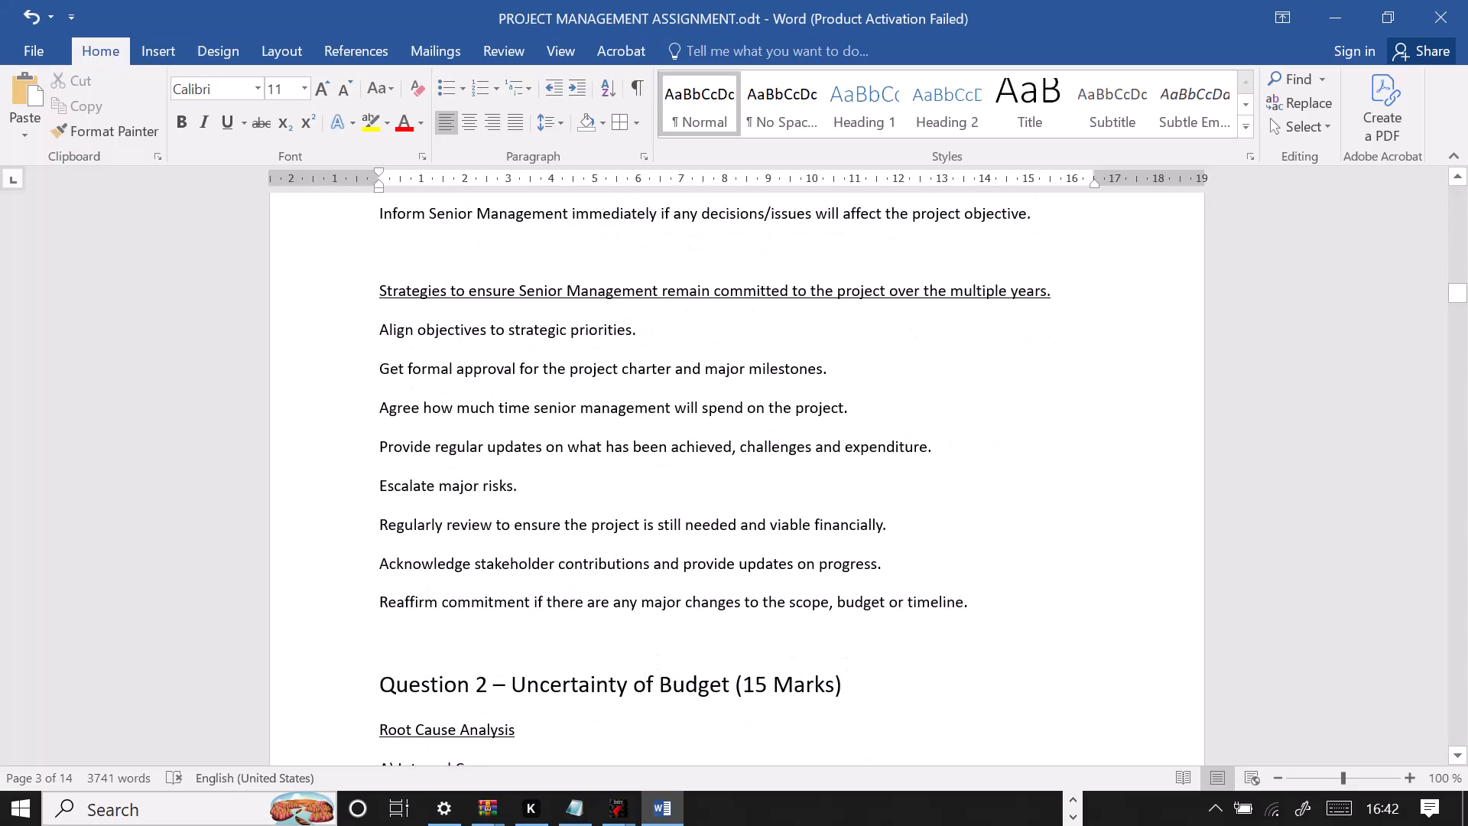
{"action": "scroll", "coordinate": [745, 527], "scroll_direction": "down", "scroll_amount": 1}
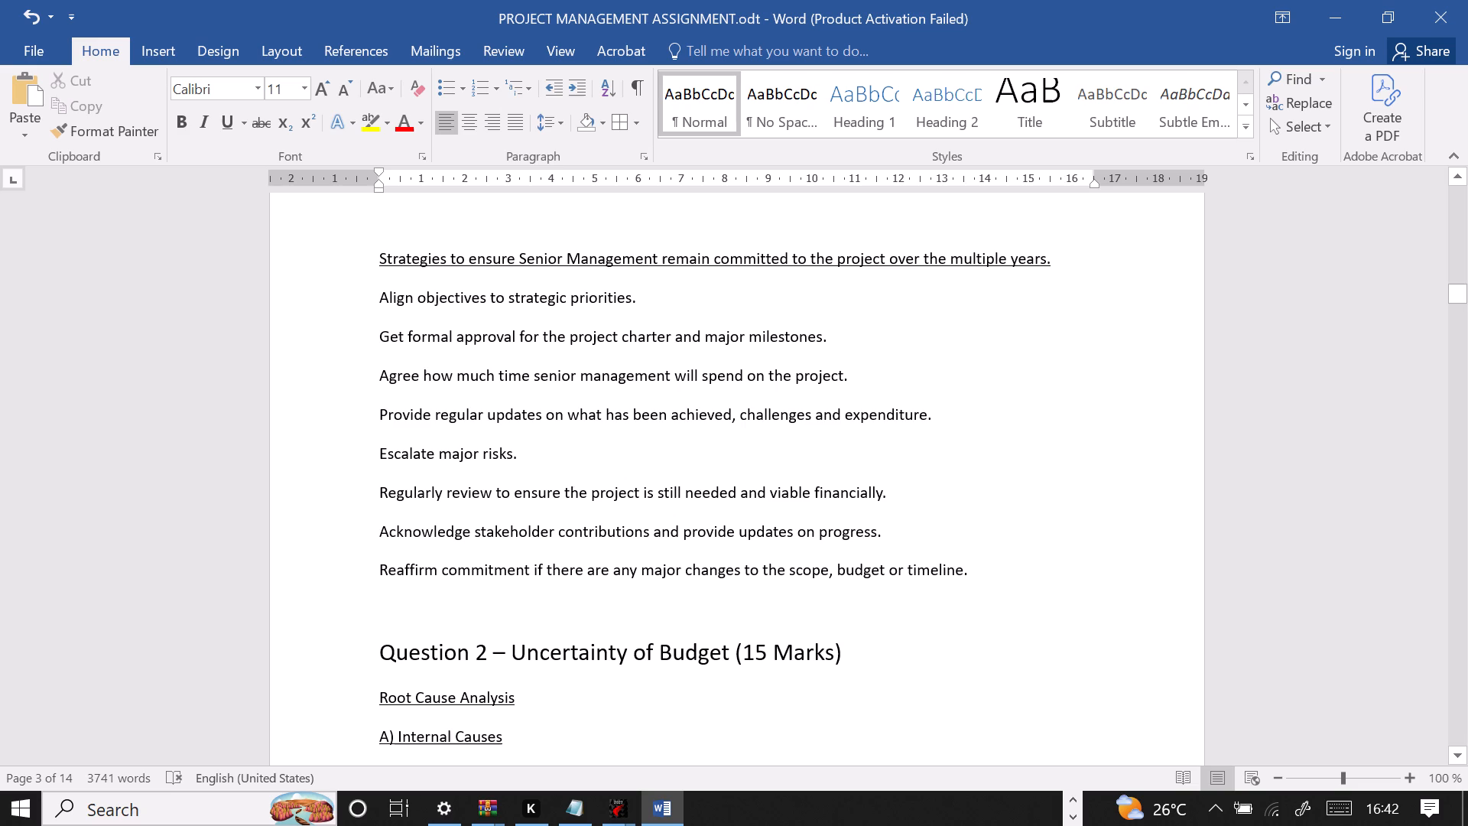
{"action": "left_click_drag", "start_coordinate": [380, 457], "coordinate": [542, 465]}
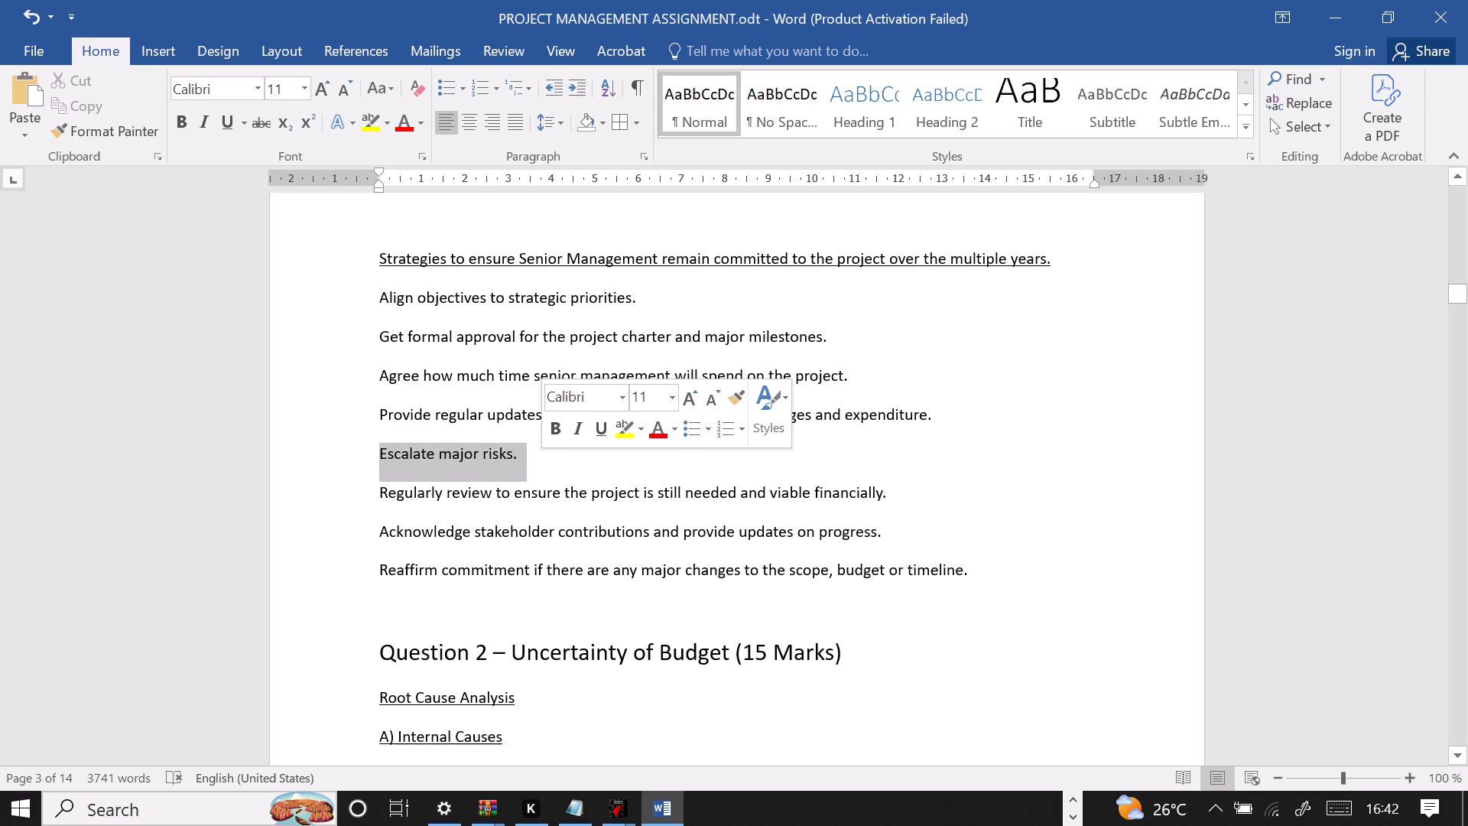
{"action": "key", "text": "BackSpace"}
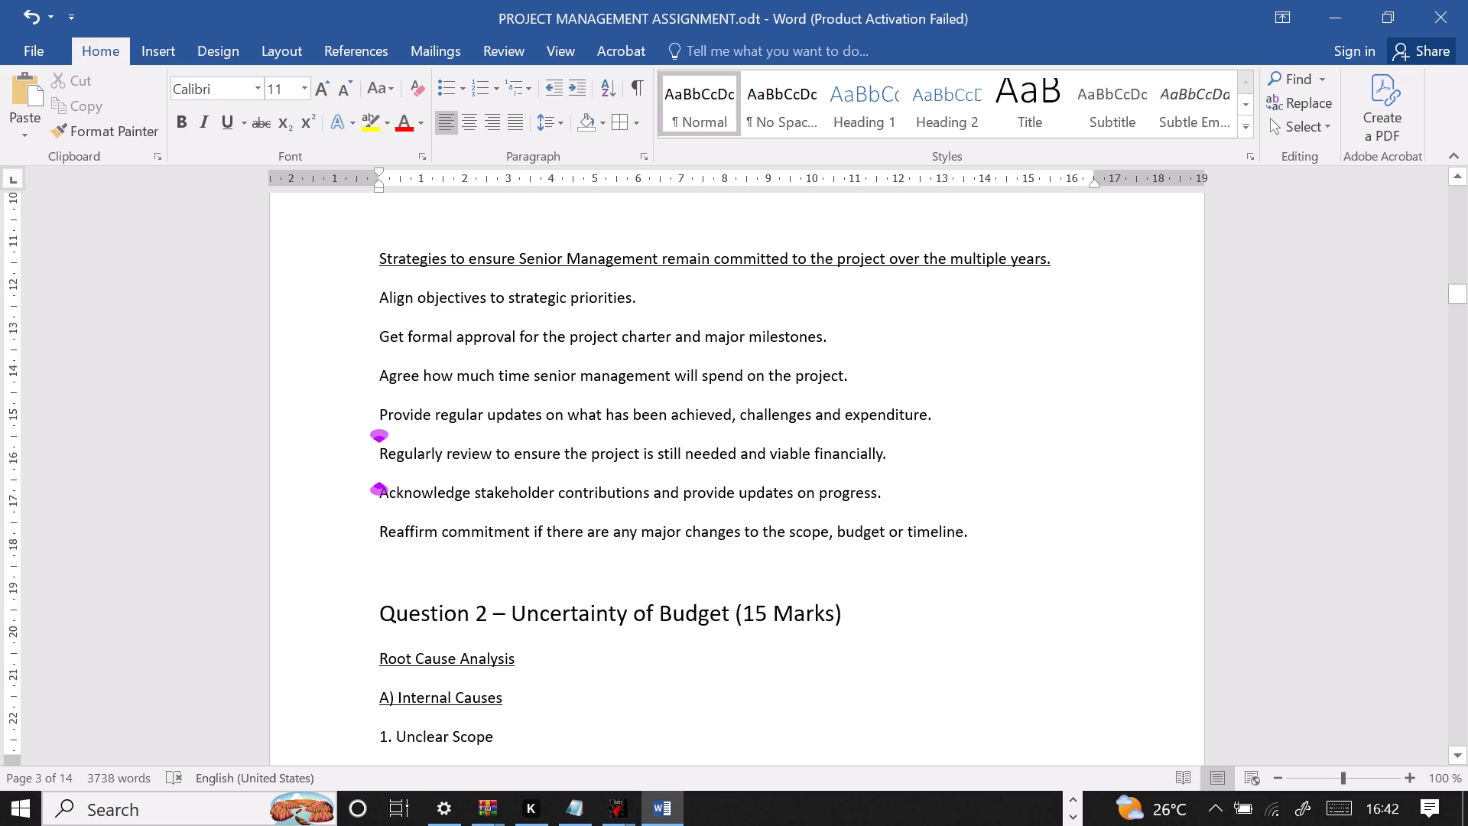
Delete the "Reaffirm commitment if there are any major changes" line from the Senior Management strategies, along with the extra blank line.
{"action": "left_click_drag", "start_coordinate": [369, 523], "coordinate": [976, 534]}
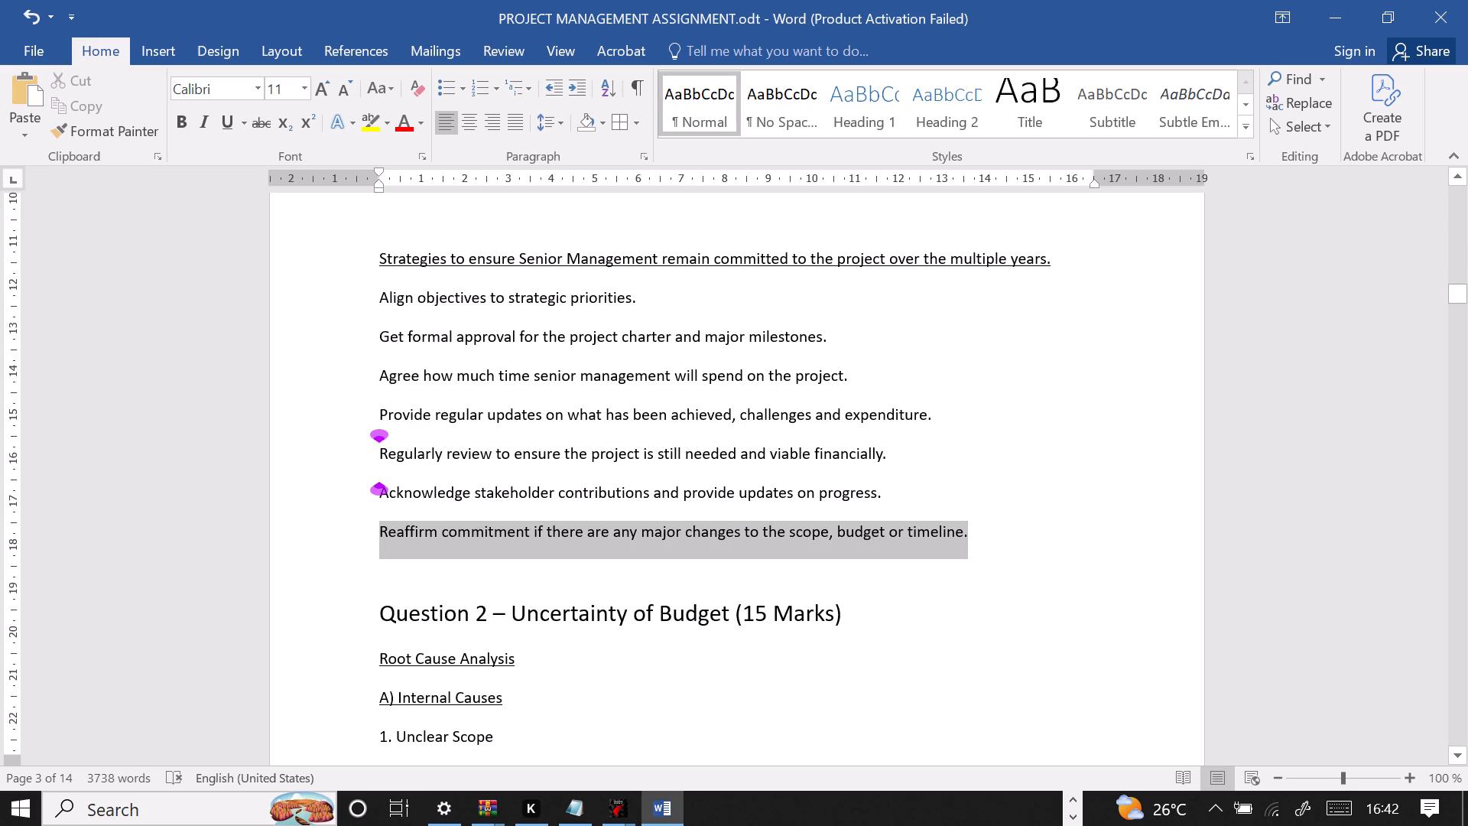
{"action": "left_click_drag", "start_coordinate": [976, 534], "coordinate": [989, 528]}
{"action": "key", "text": "BackSpace"}
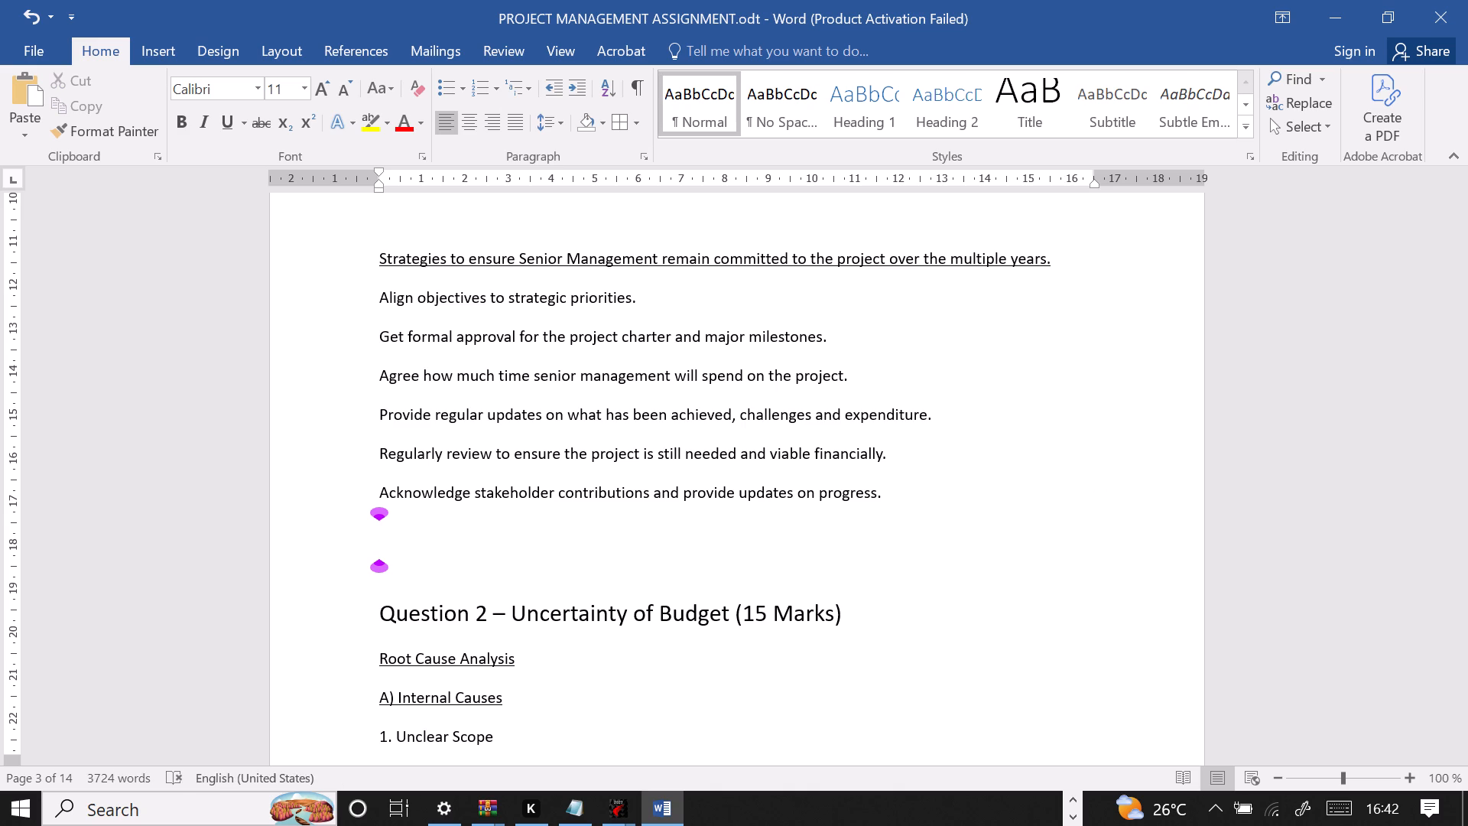
{"action": "left_click", "coordinate": [881, 558]}
{"action": "key", "text": "BackSpace"}
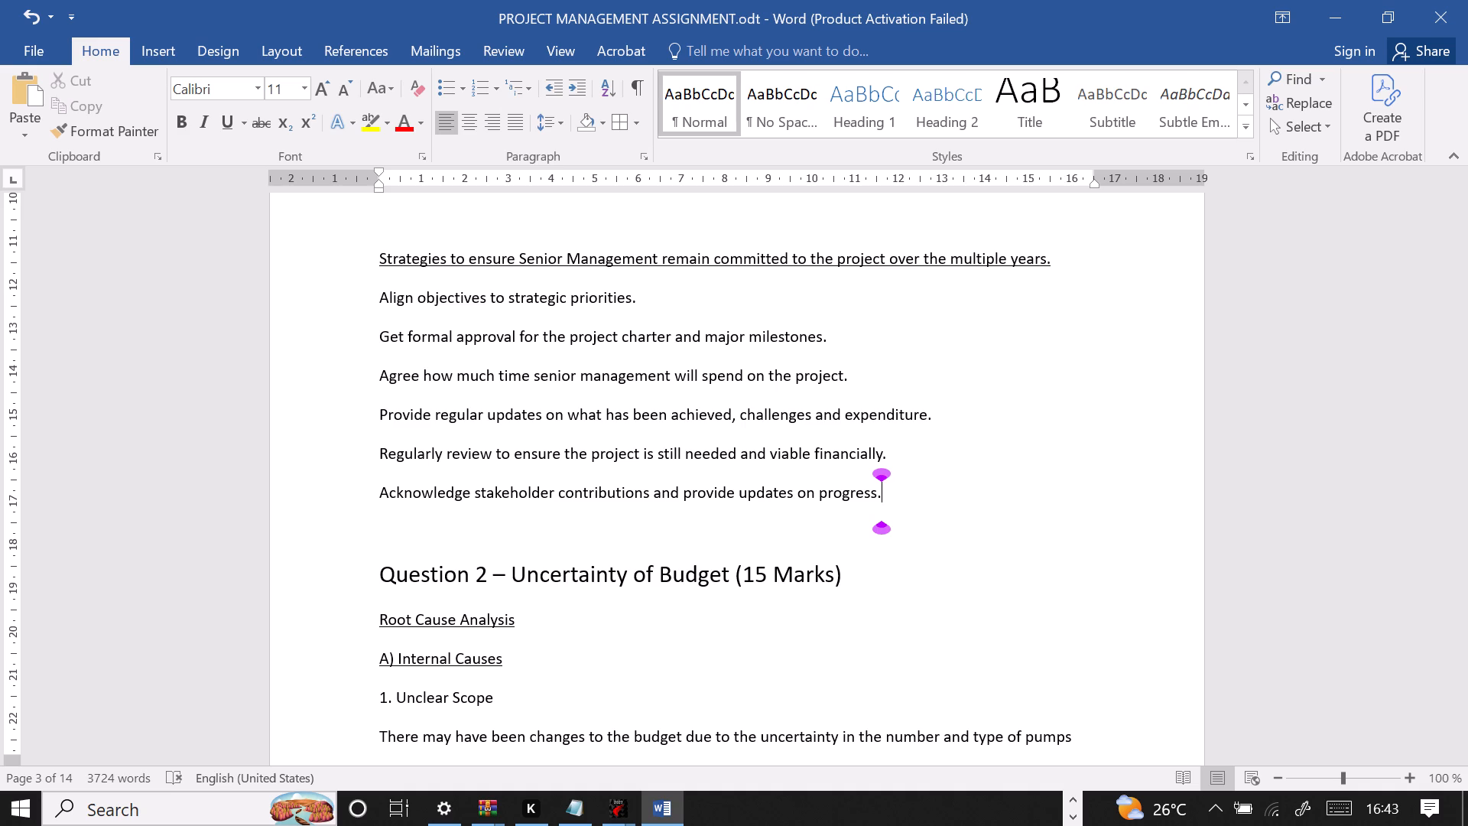
{"action": "left_click", "coordinate": [781, 548]}
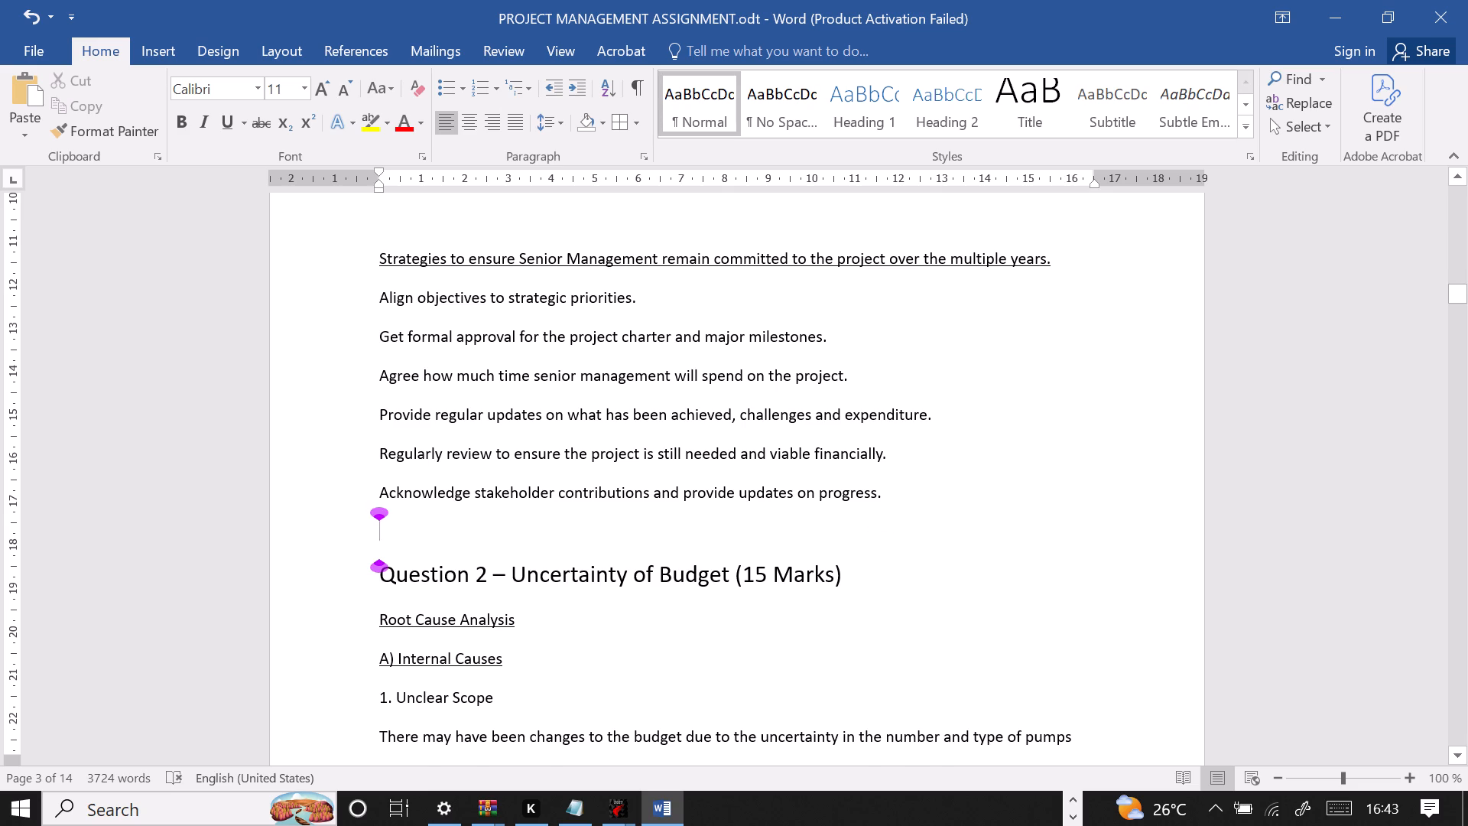
Skim the internal and external causes in the Question 2 Root Cause Analysis, and return to its beginning.
{"action": "scroll", "coordinate": [969, 509], "scroll_direction": "down", "scroll_amount": 1}
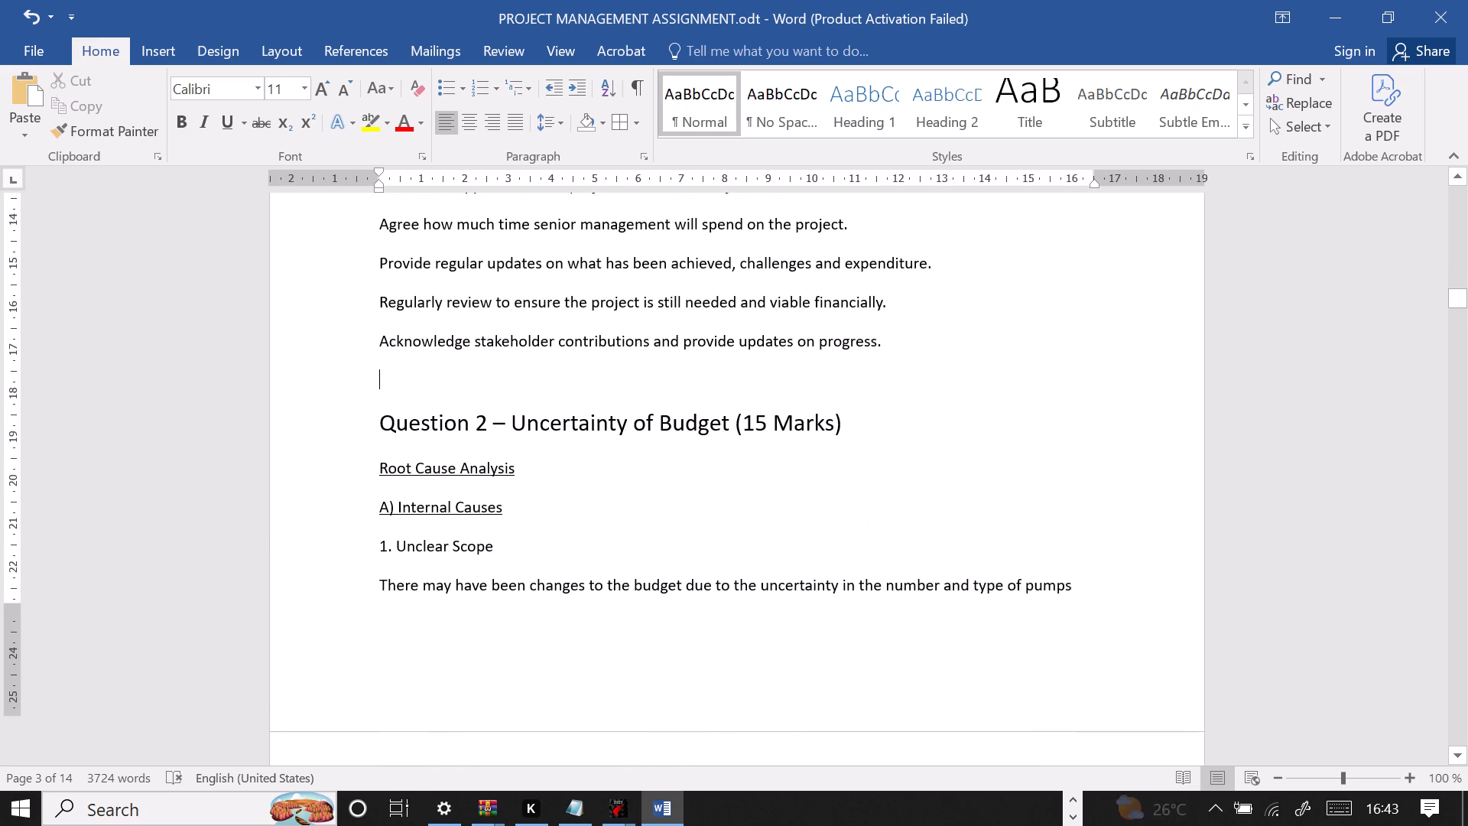
{"action": "scroll", "coordinate": [969, 509], "scroll_direction": "down", "scroll_amount": 1}
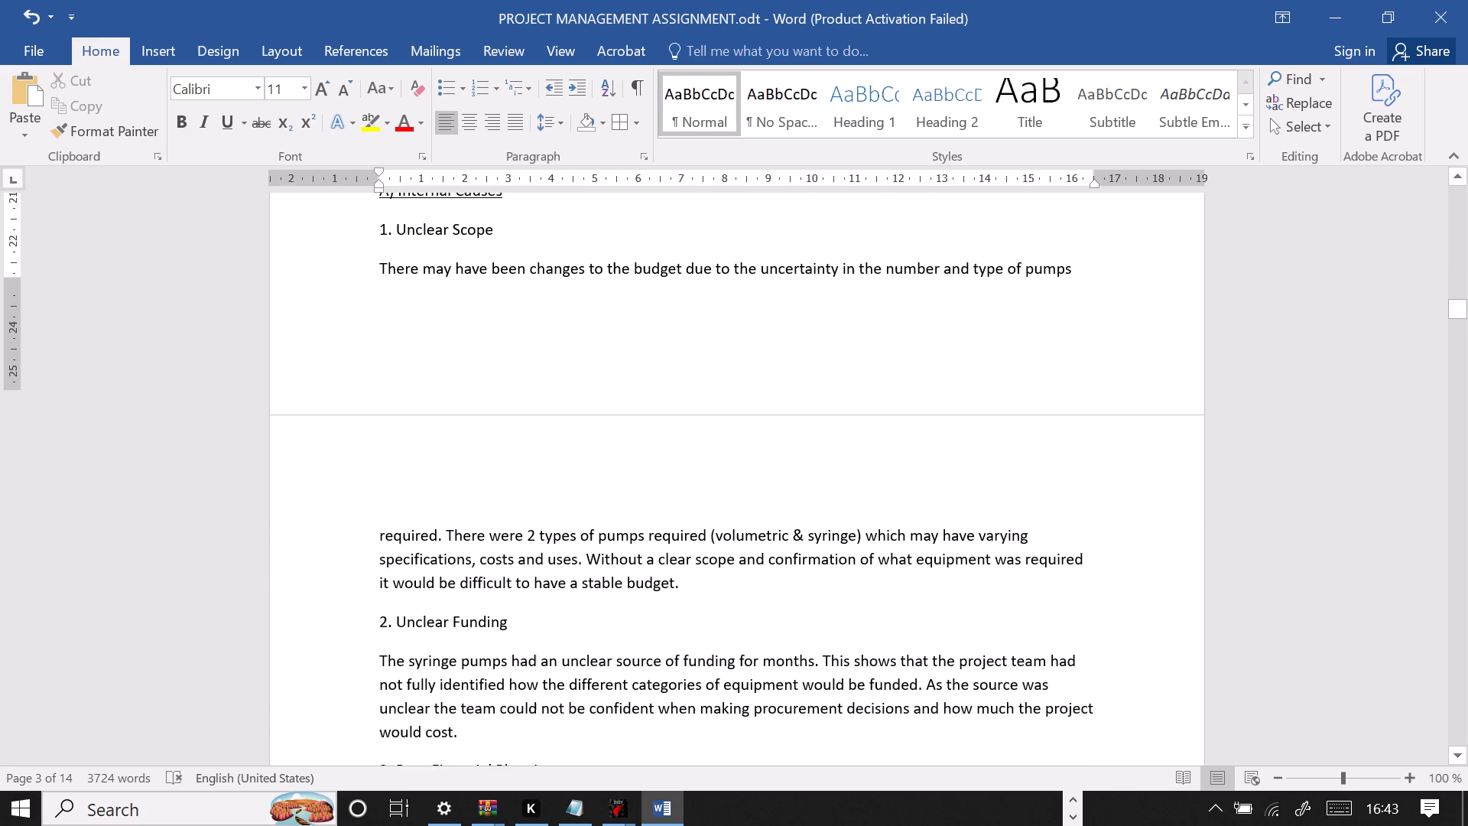
{"action": "scroll", "coordinate": [969, 509], "scroll_direction": "down", "scroll_amount": 1}
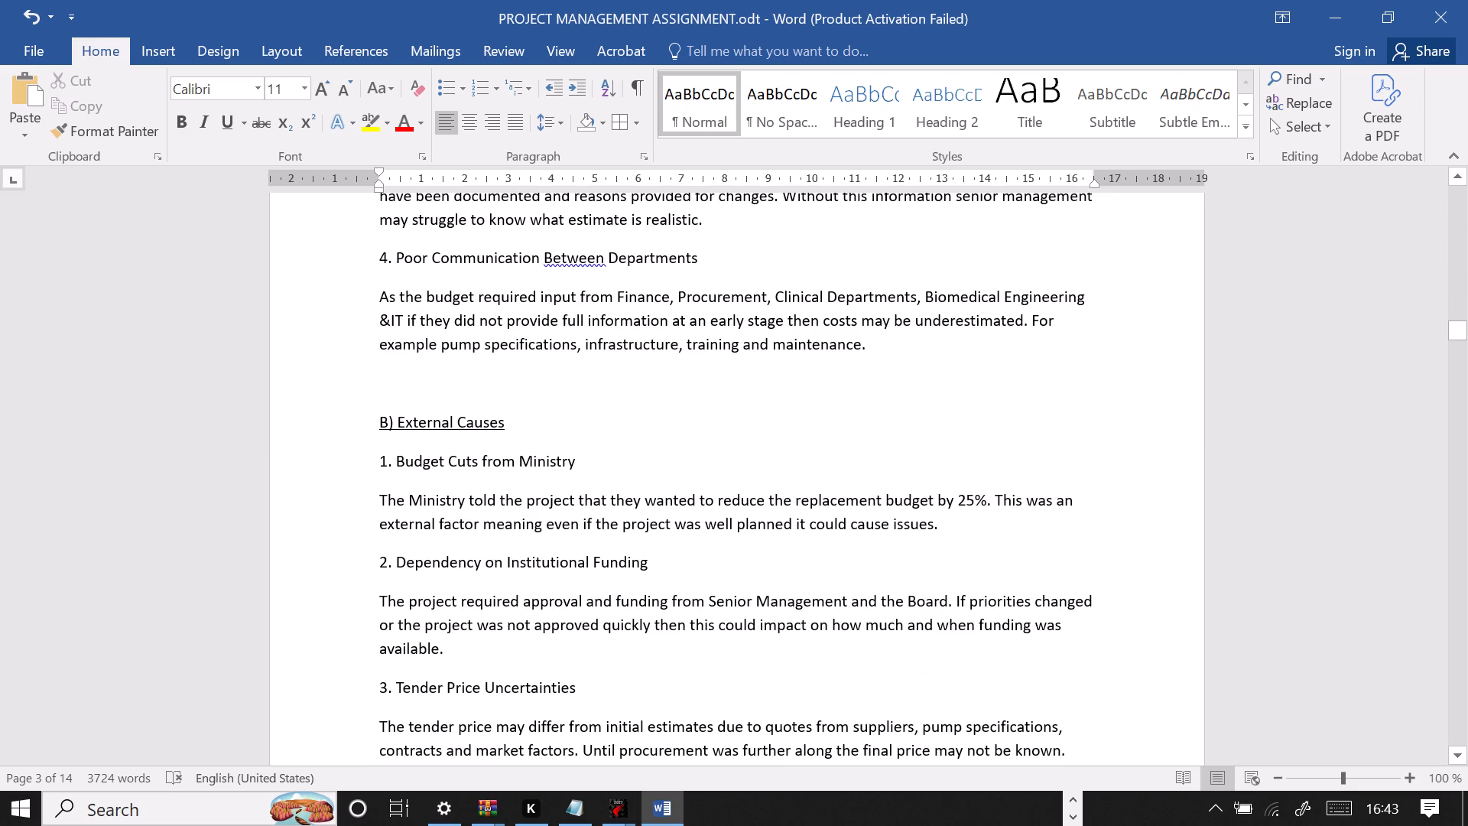
{"action": "scroll", "coordinate": [969, 509], "scroll_direction": "down", "scroll_amount": 1}
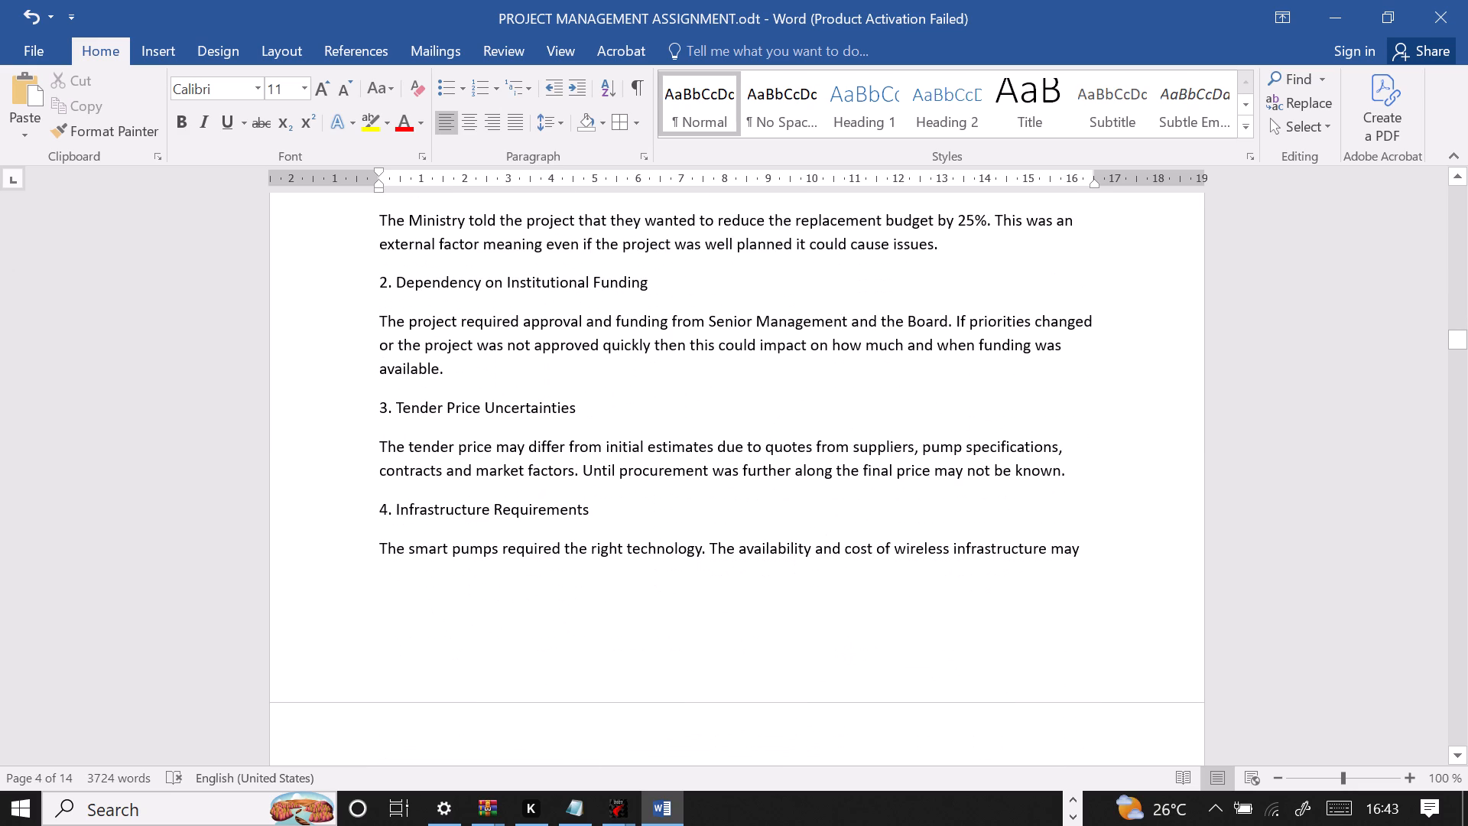
{"action": "scroll", "coordinate": [969, 509], "scroll_direction": "down", "scroll_amount": 1}
{"action": "scroll", "coordinate": [969, 509], "scroll_direction": "up", "scroll_amount": 3}
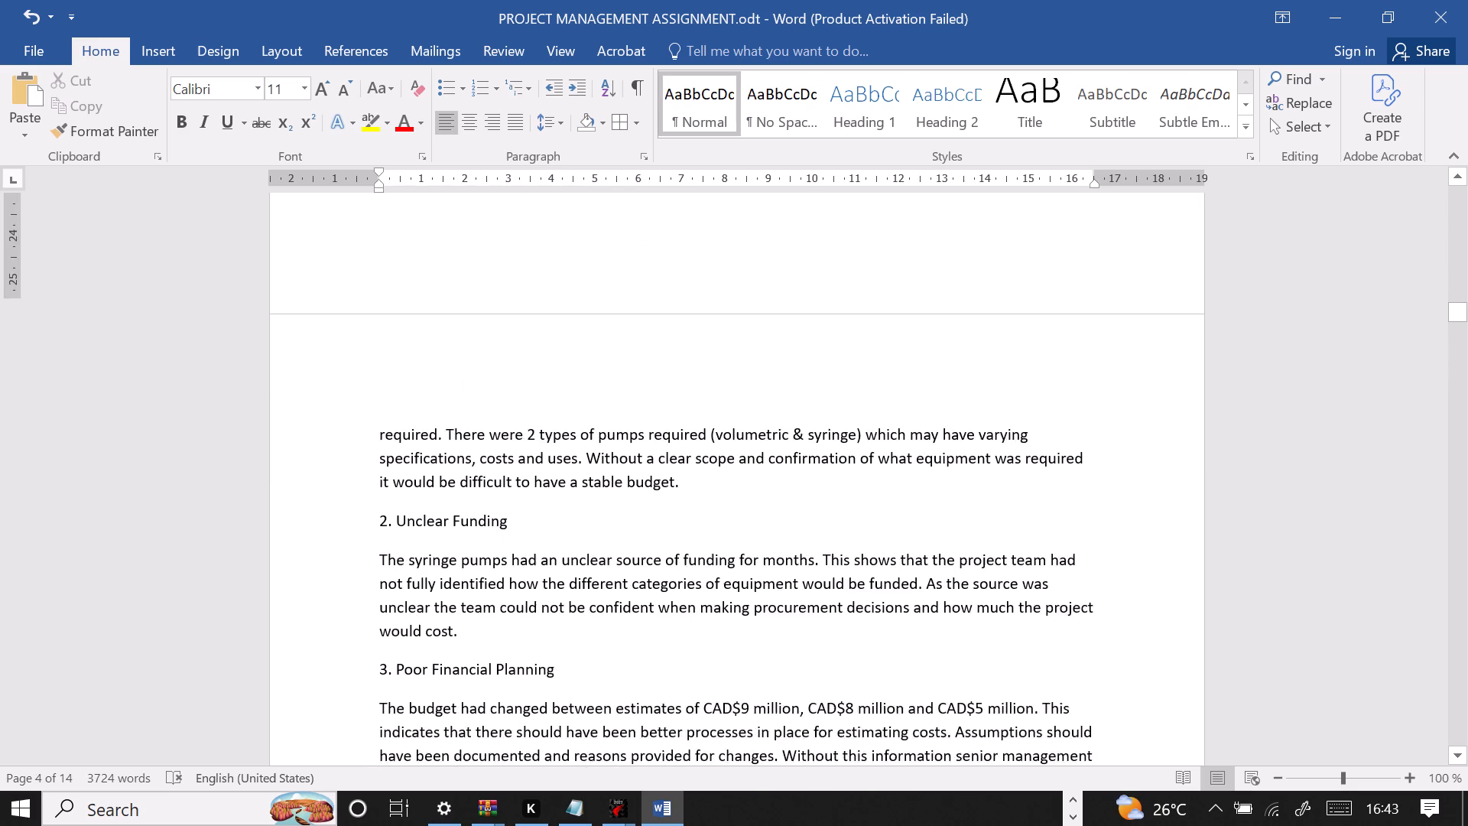
{"action": "scroll", "coordinate": [969, 509], "scroll_direction": "up", "scroll_amount": 1}
{"action": "scroll", "coordinate": [969, 509], "scroll_direction": "down", "scroll_amount": 1}
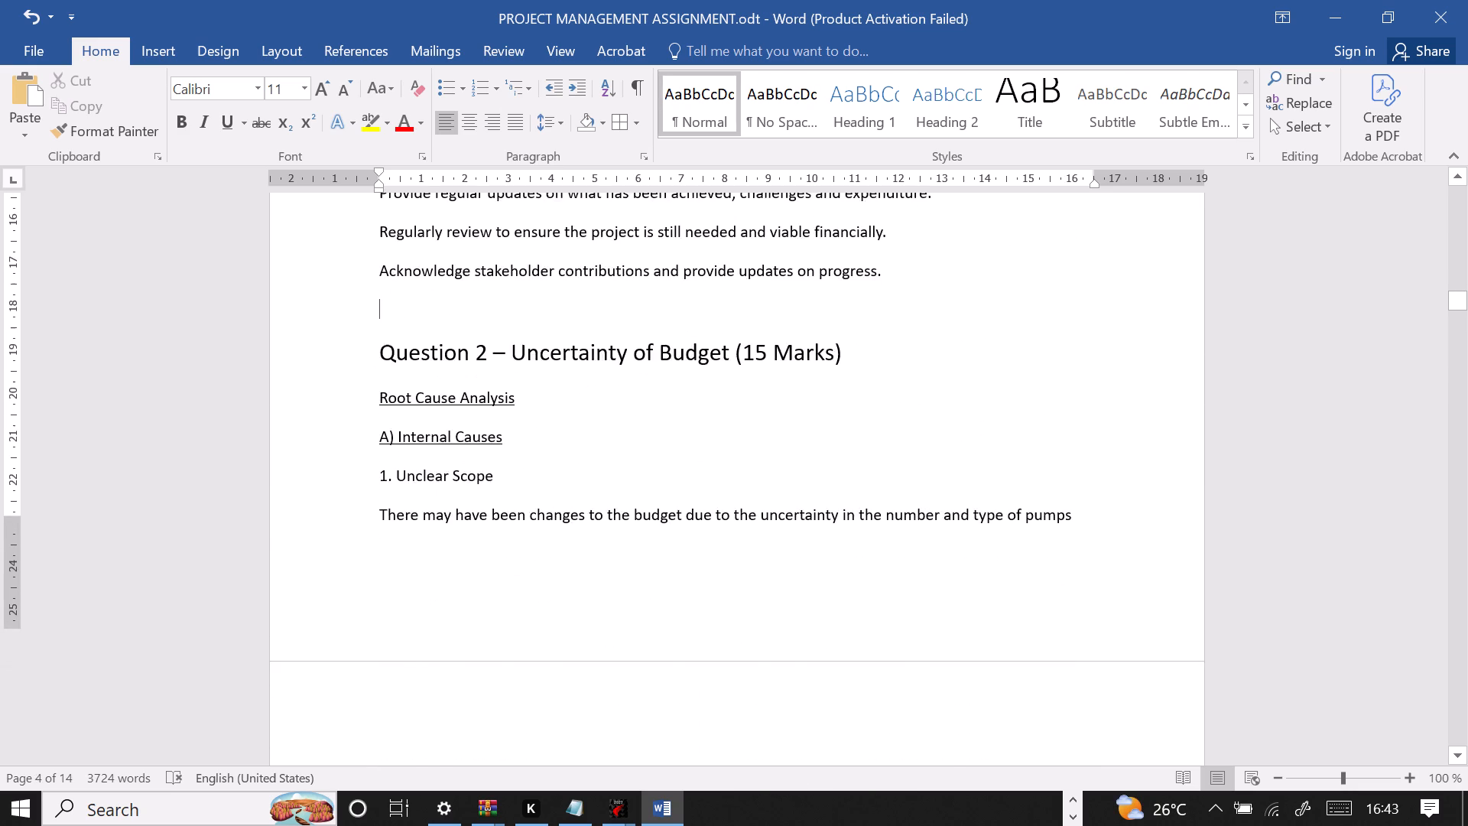
Delete the "There were 2 types of pumps required" sentence from the Unclear Scope cause.
{"action": "scroll", "coordinate": [969, 509], "scroll_direction": "down", "scroll_amount": 1}
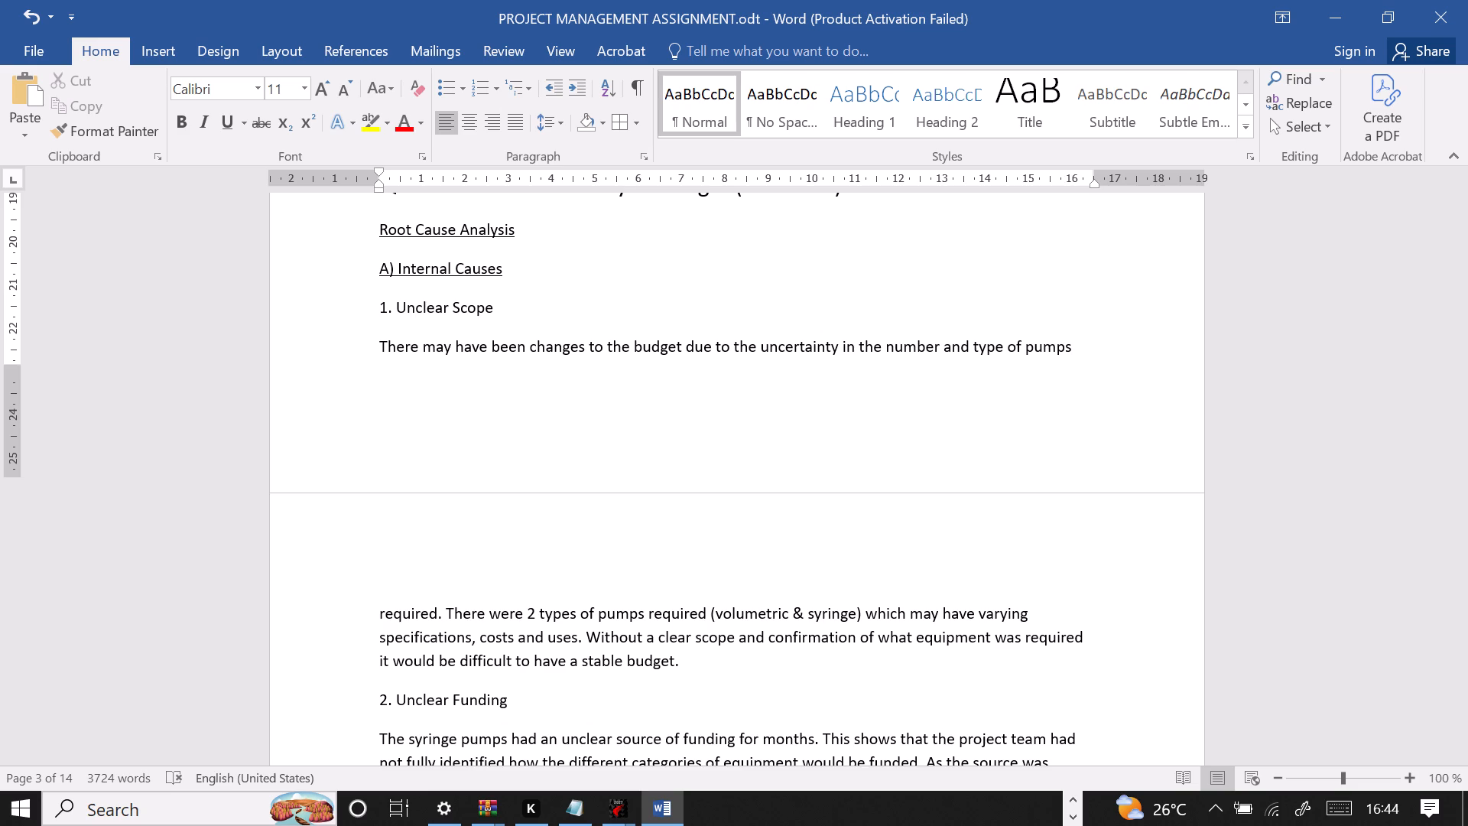
{"action": "left_click_drag", "start_coordinate": [444, 606], "coordinate": [580, 626]}
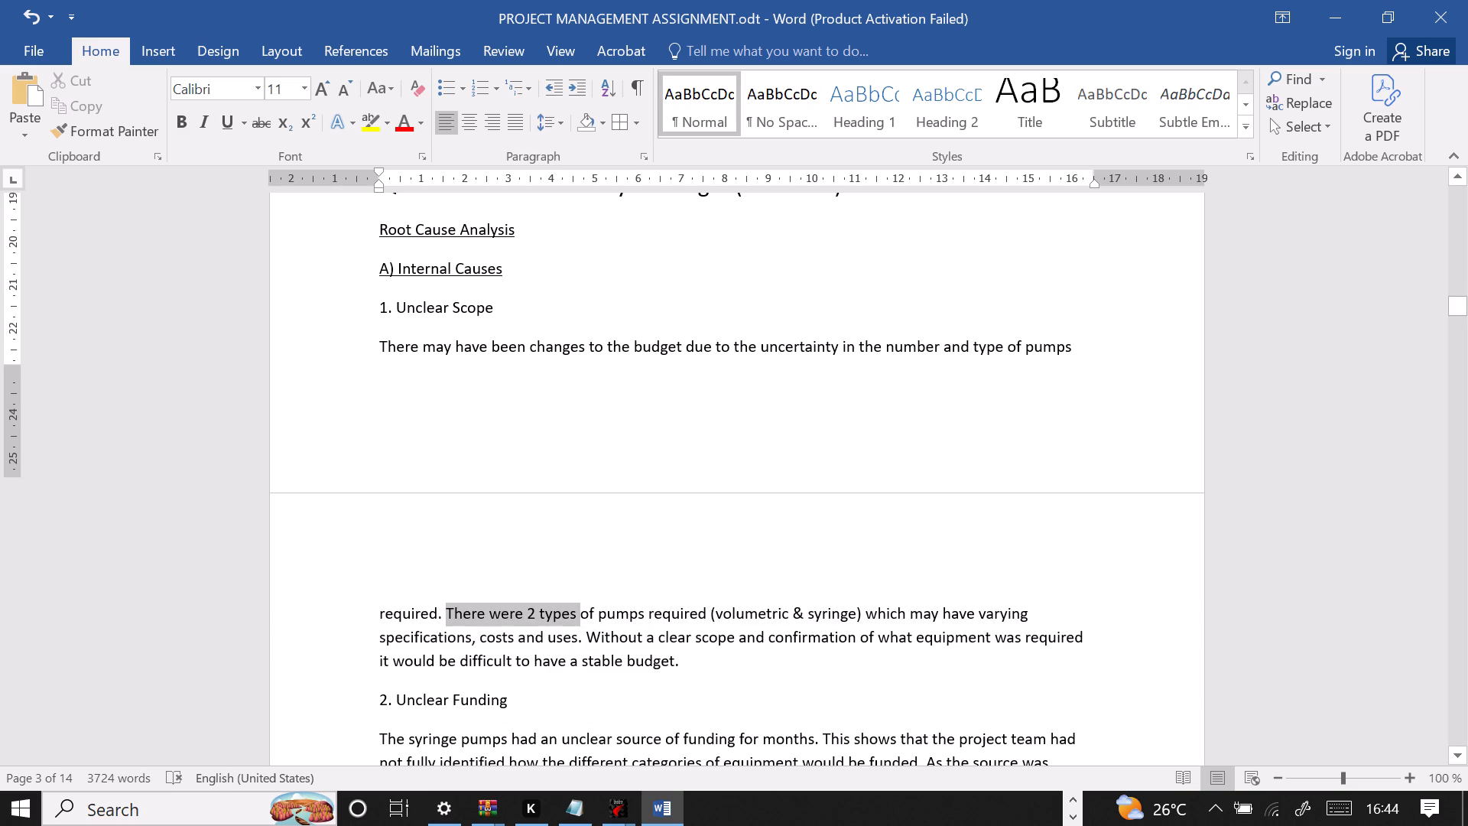
{"action": "left_click_drag", "start_coordinate": [580, 626], "coordinate": [591, 649]}
{"action": "key", "text": "BackSpace"}
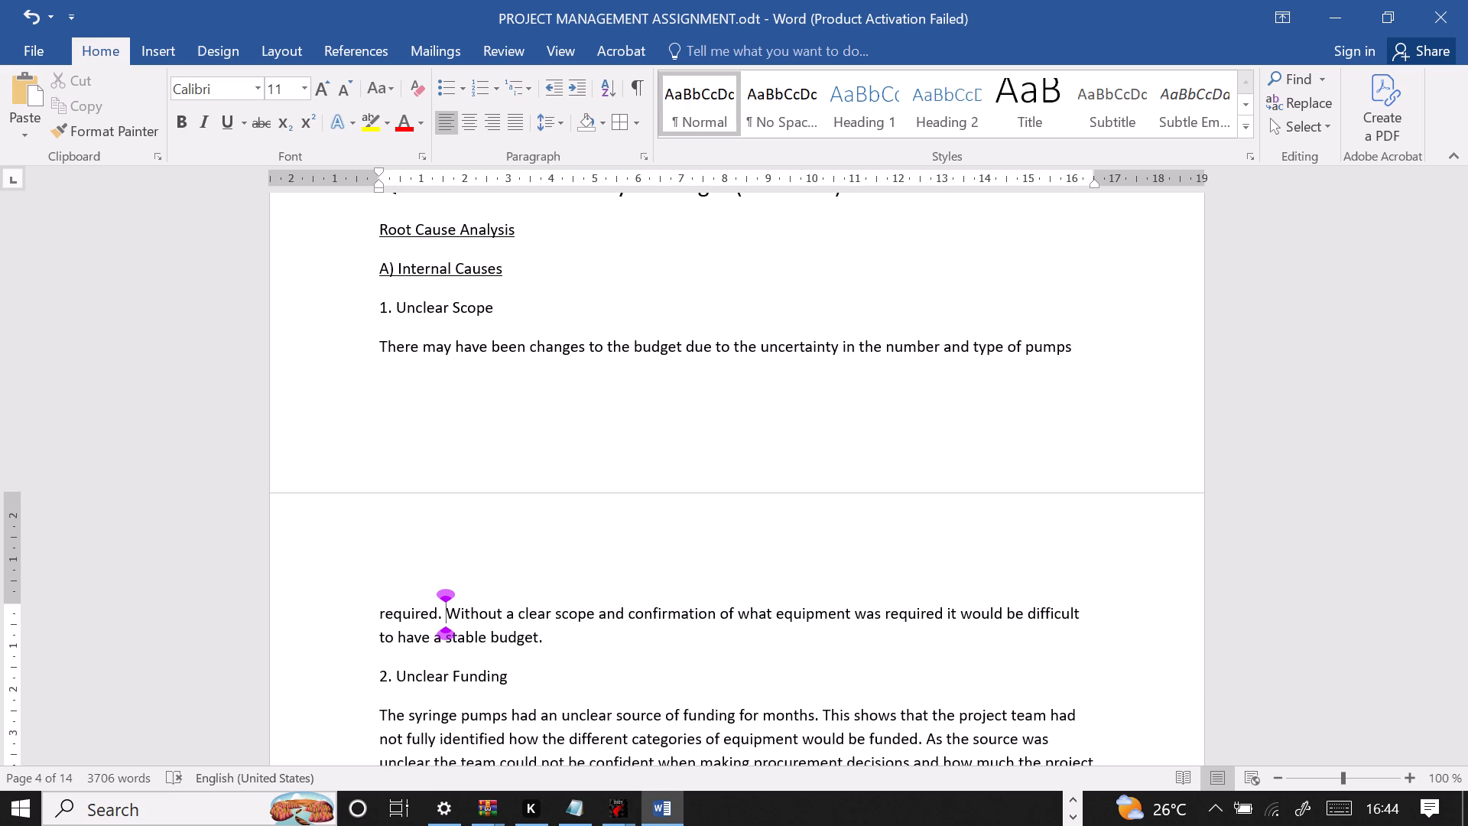
Delete the "This shows that the project team had not fully identified" sentence from the Unclear Funding cause.
{"action": "scroll", "coordinate": [591, 649], "scroll_direction": "down", "scroll_amount": 1}
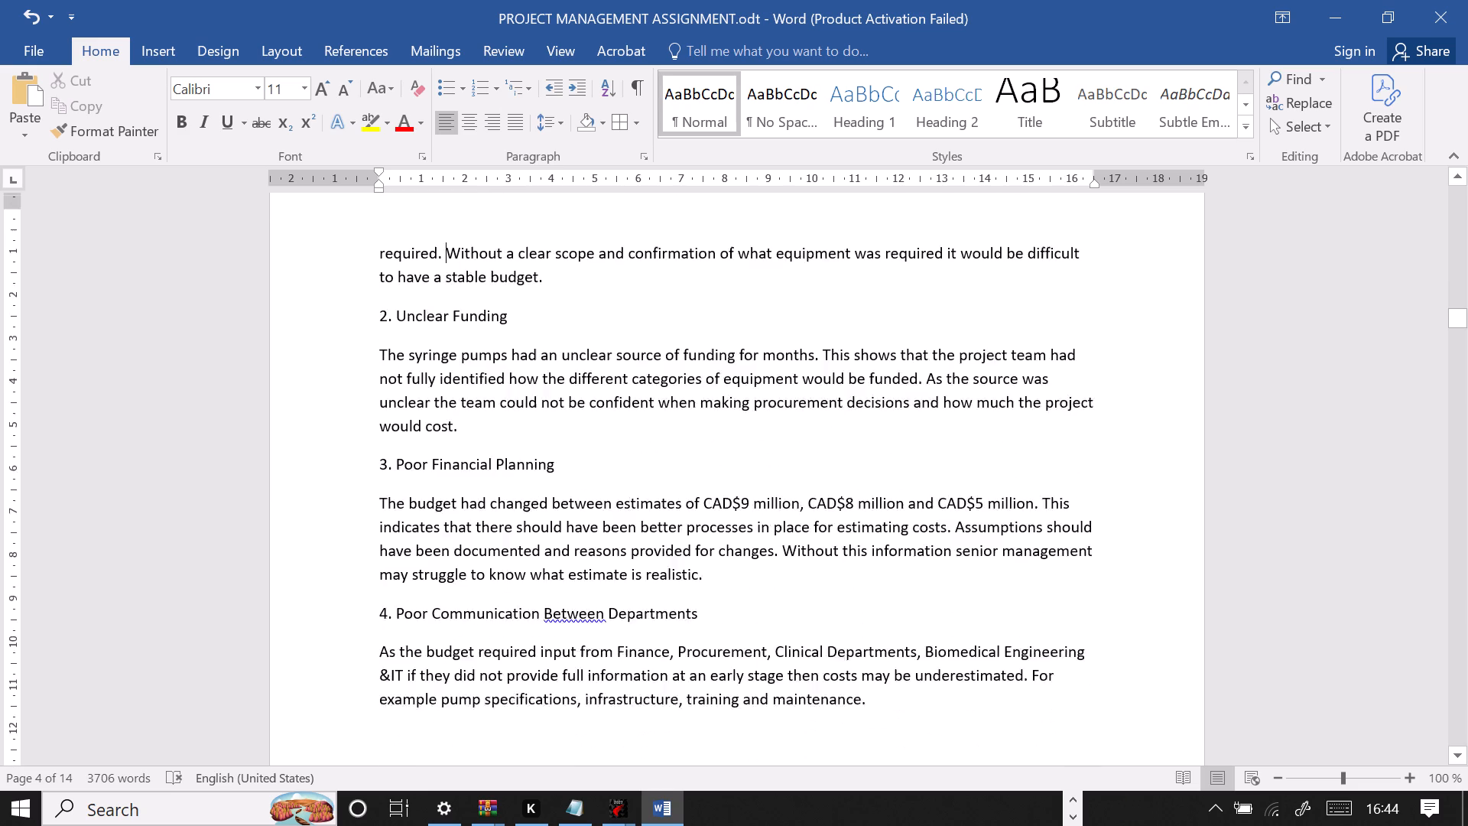
{"action": "scroll", "coordinate": [591, 649], "scroll_direction": "down", "scroll_amount": 2}
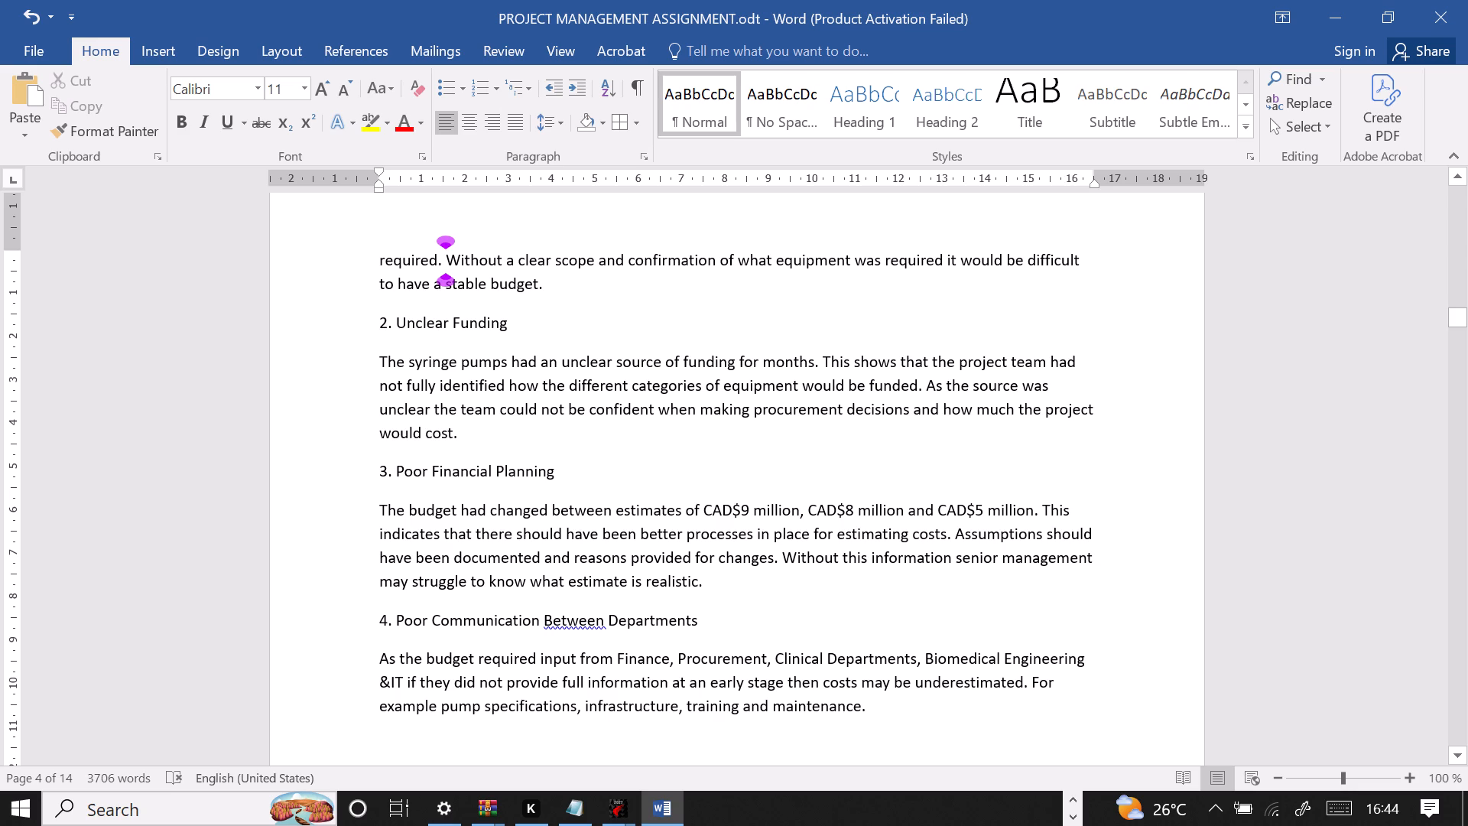
{"action": "left_click", "coordinate": [914, 389]}
{"action": "left_click_drag", "start_coordinate": [823, 359], "coordinate": [890, 390]}
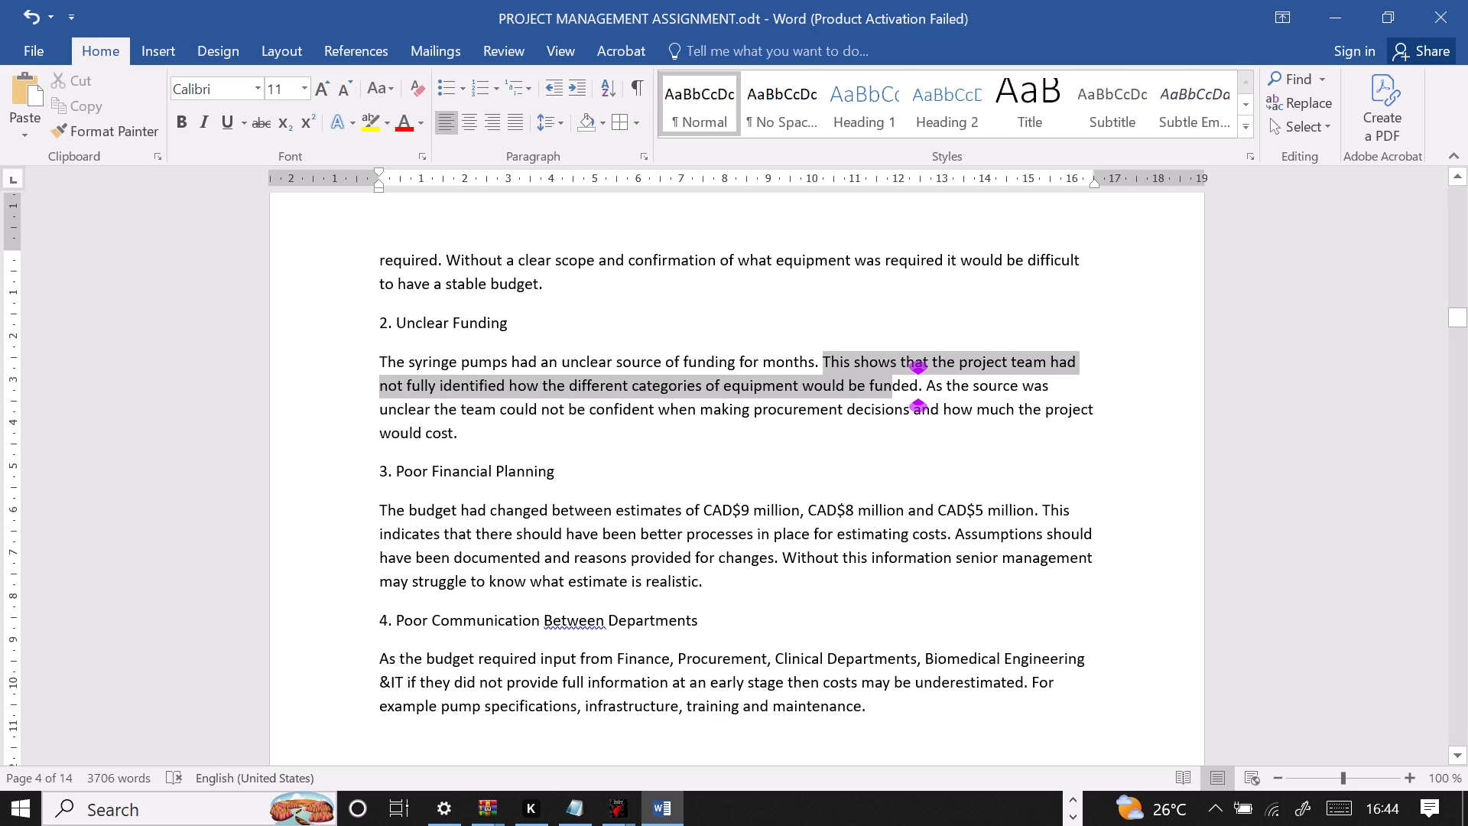
{"action": "left_click_drag", "start_coordinate": [890, 390], "coordinate": [923, 390]}
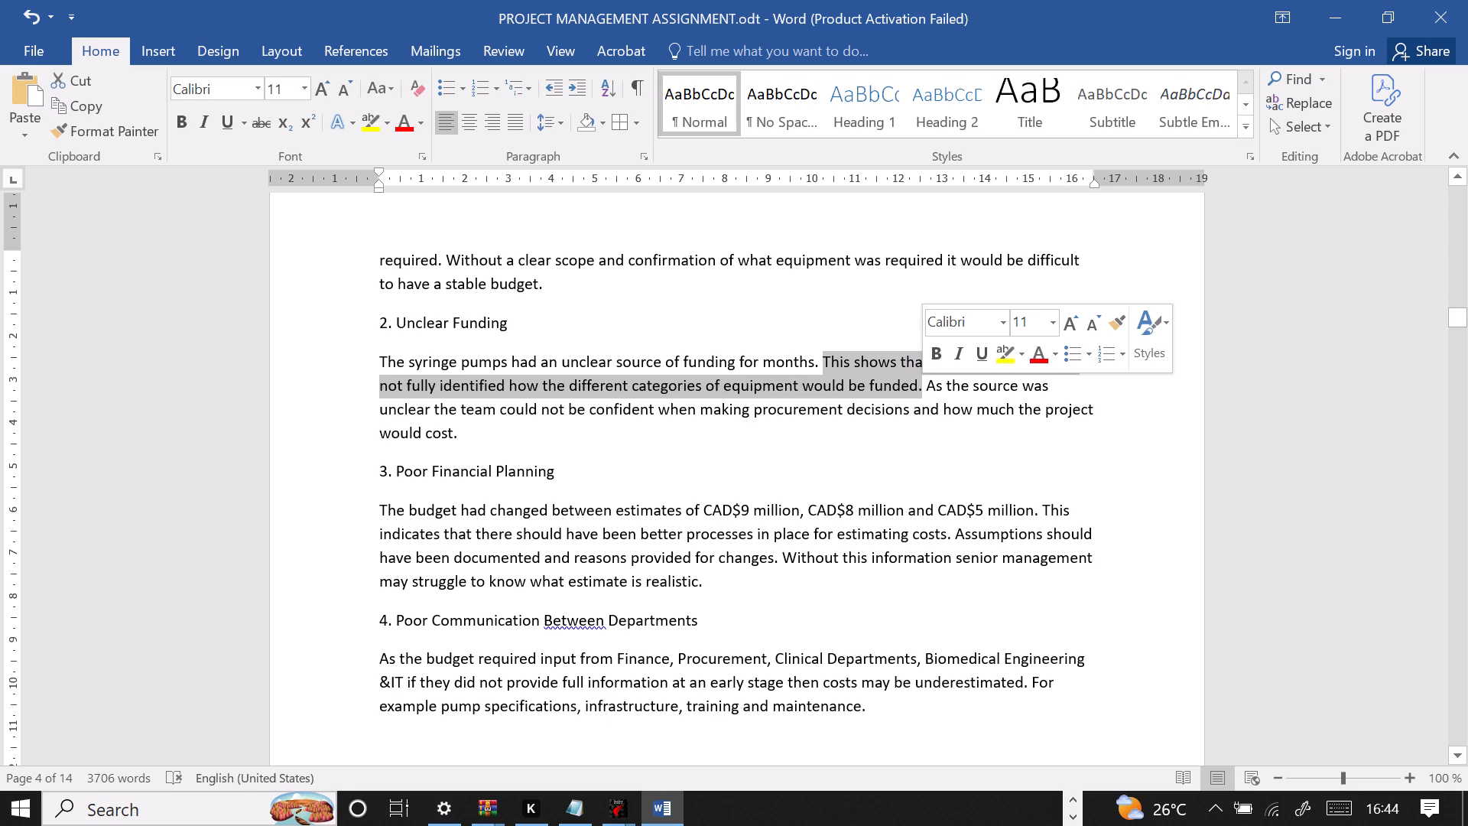
{"action": "key", "text": "BackSpace"}
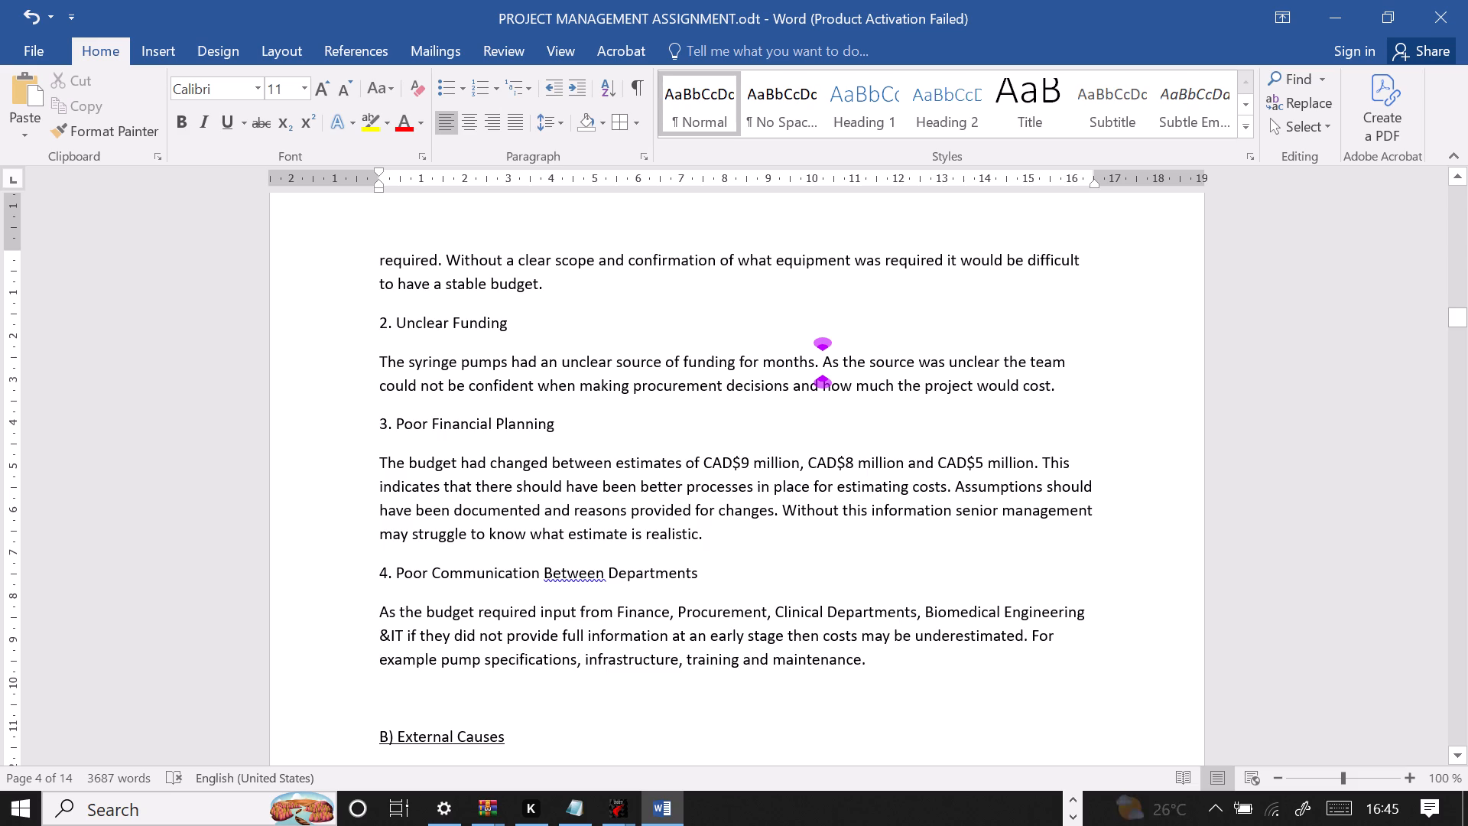
Delete the "Without this information senior management" sentence from the Poor Financial Planning cause, keeping heading 4 on its own line.
{"action": "left_click_drag", "start_coordinate": [773, 536], "coordinate": [687, 536]}
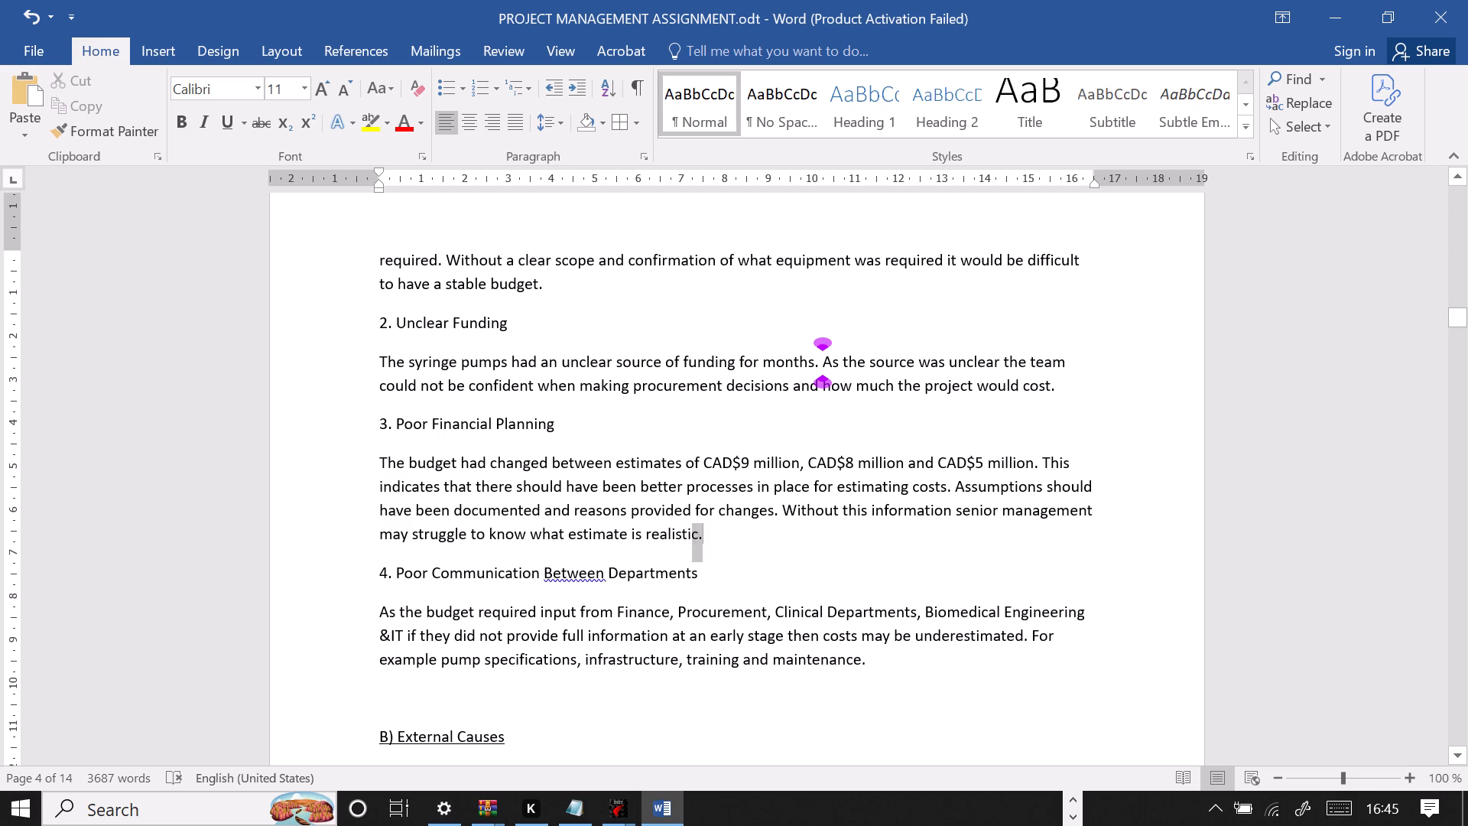
{"action": "left_click_drag", "start_coordinate": [687, 536], "coordinate": [658, 532]}
{"action": "left_click", "coordinate": [725, 545]}
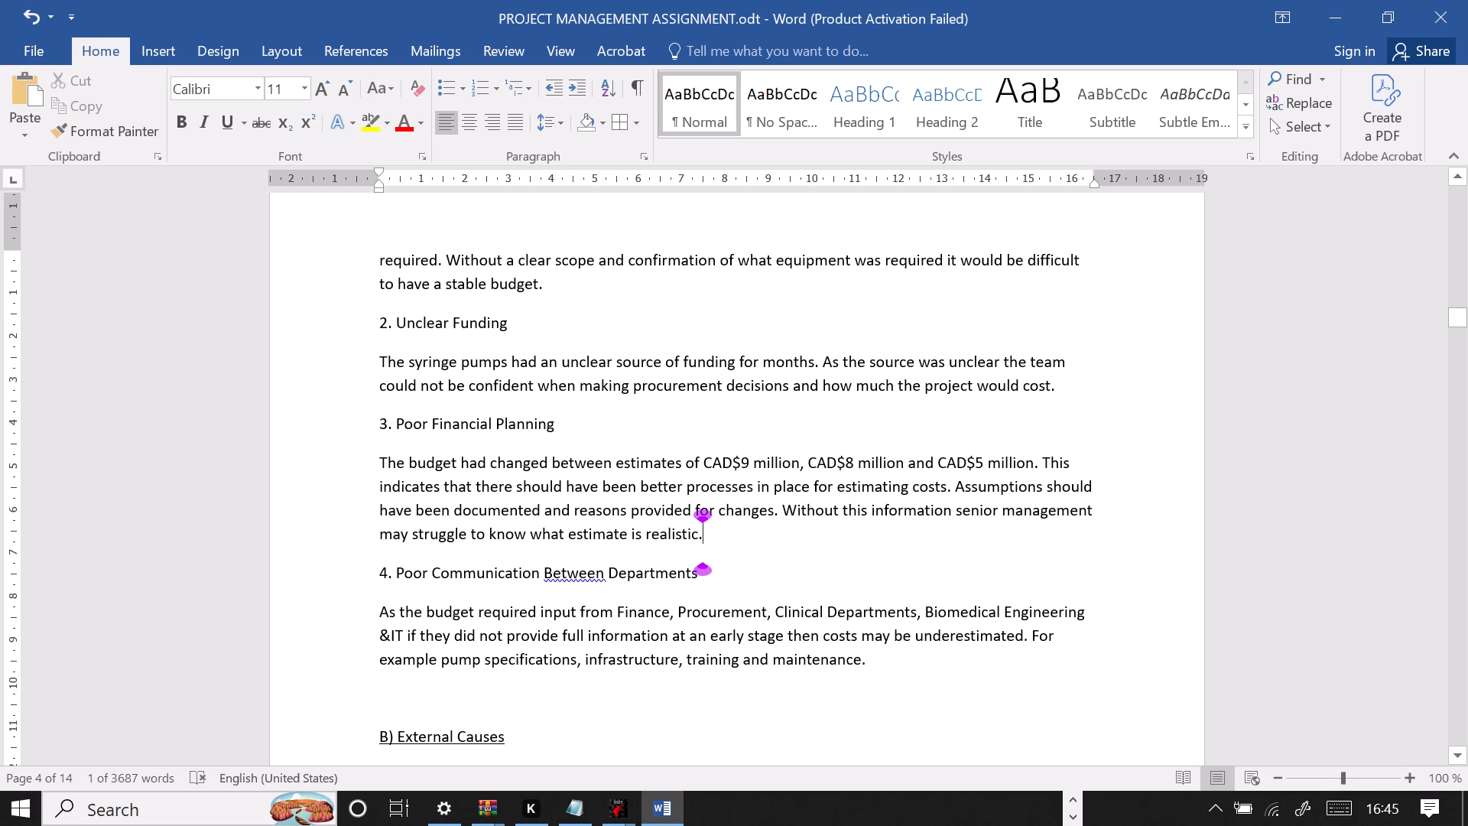
{"action": "left_click", "coordinate": [782, 515]}
{"action": "left_click_drag", "start_coordinate": [782, 515], "coordinate": [799, 515]}
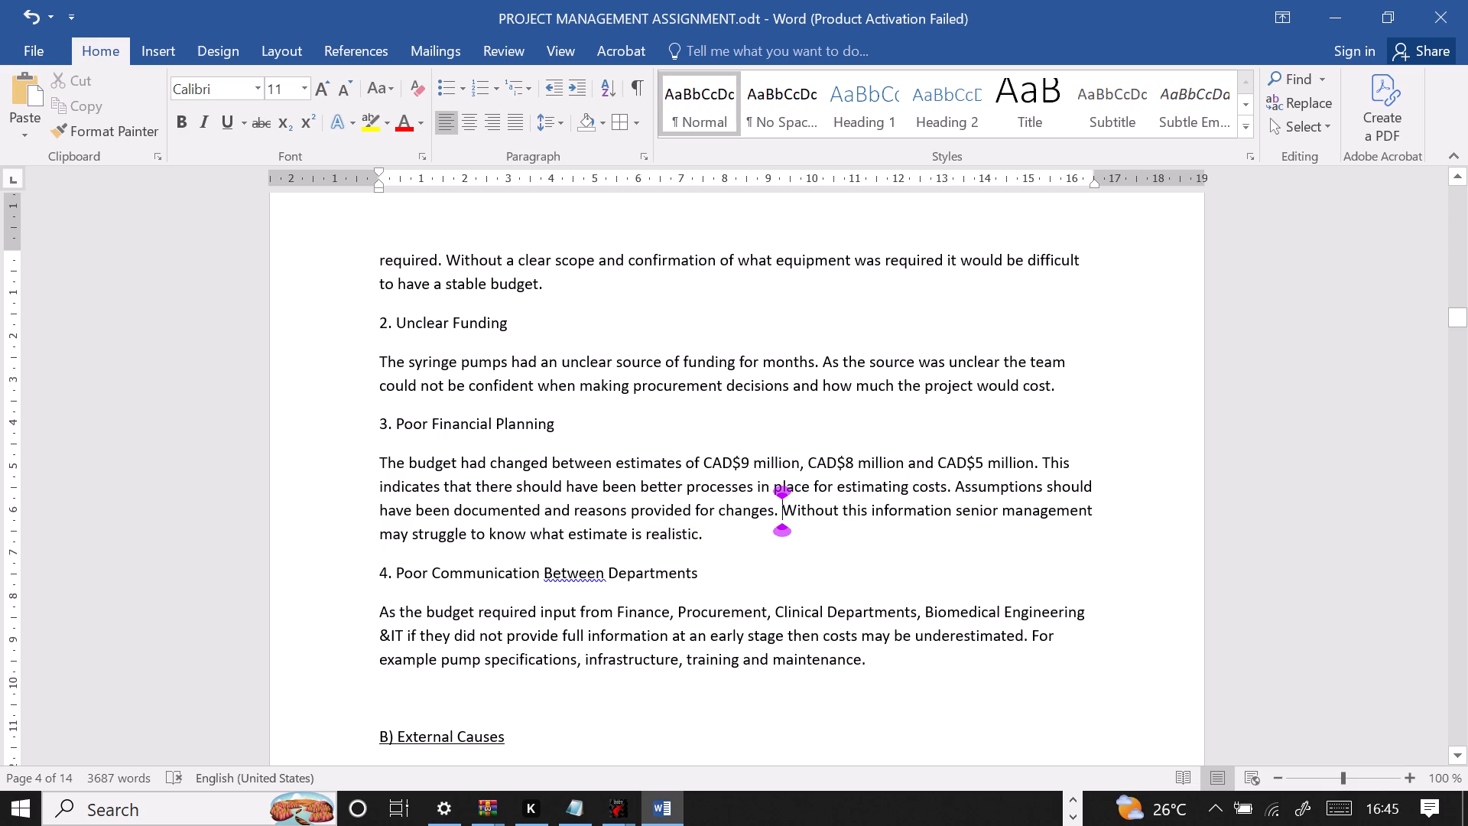
{"action": "left_click_drag", "start_coordinate": [799, 515], "coordinate": [957, 536]}
{"action": "key", "text": "BackSpace"}
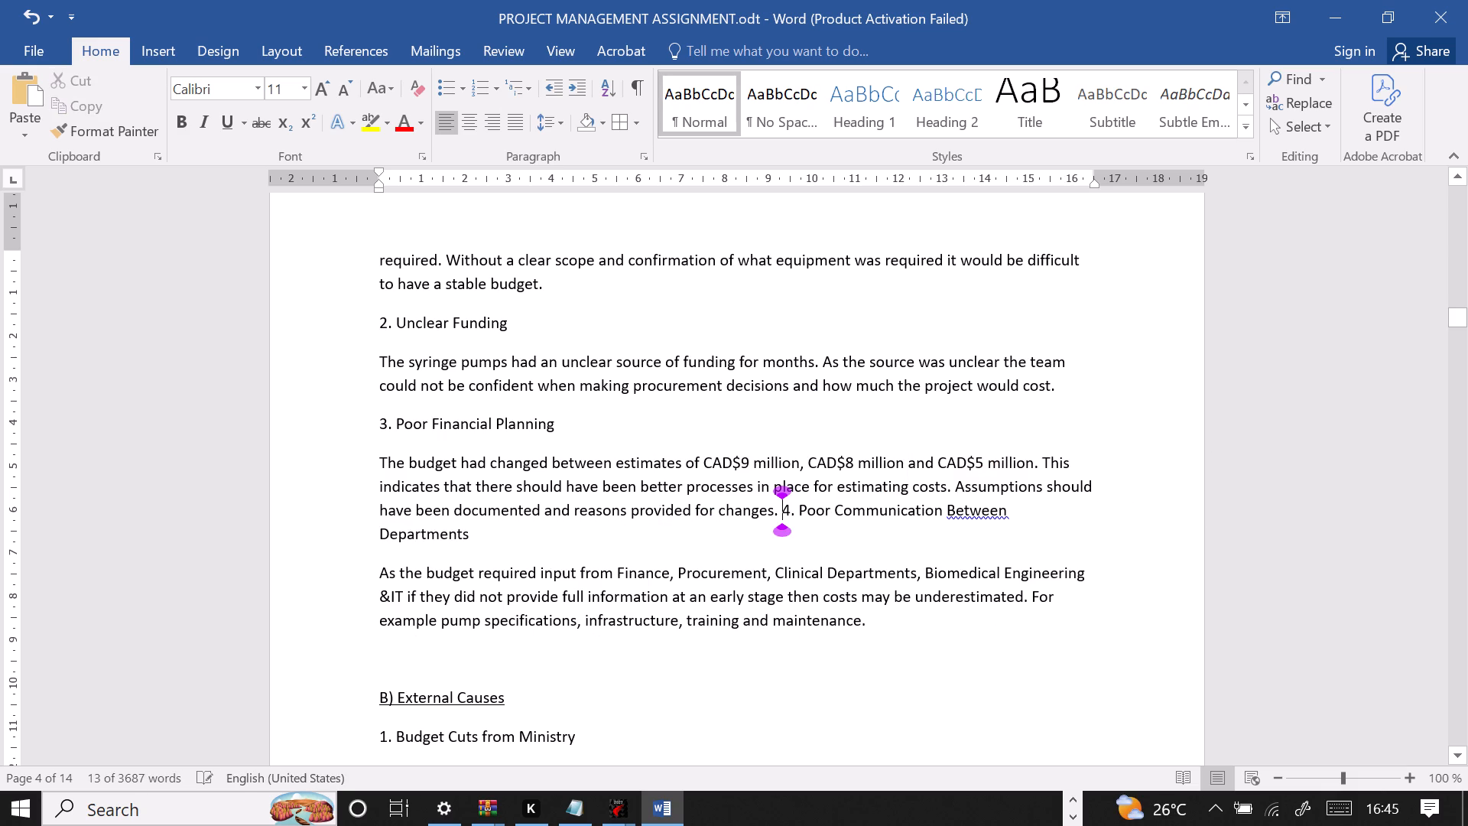
{"action": "key", "text": "Return"}
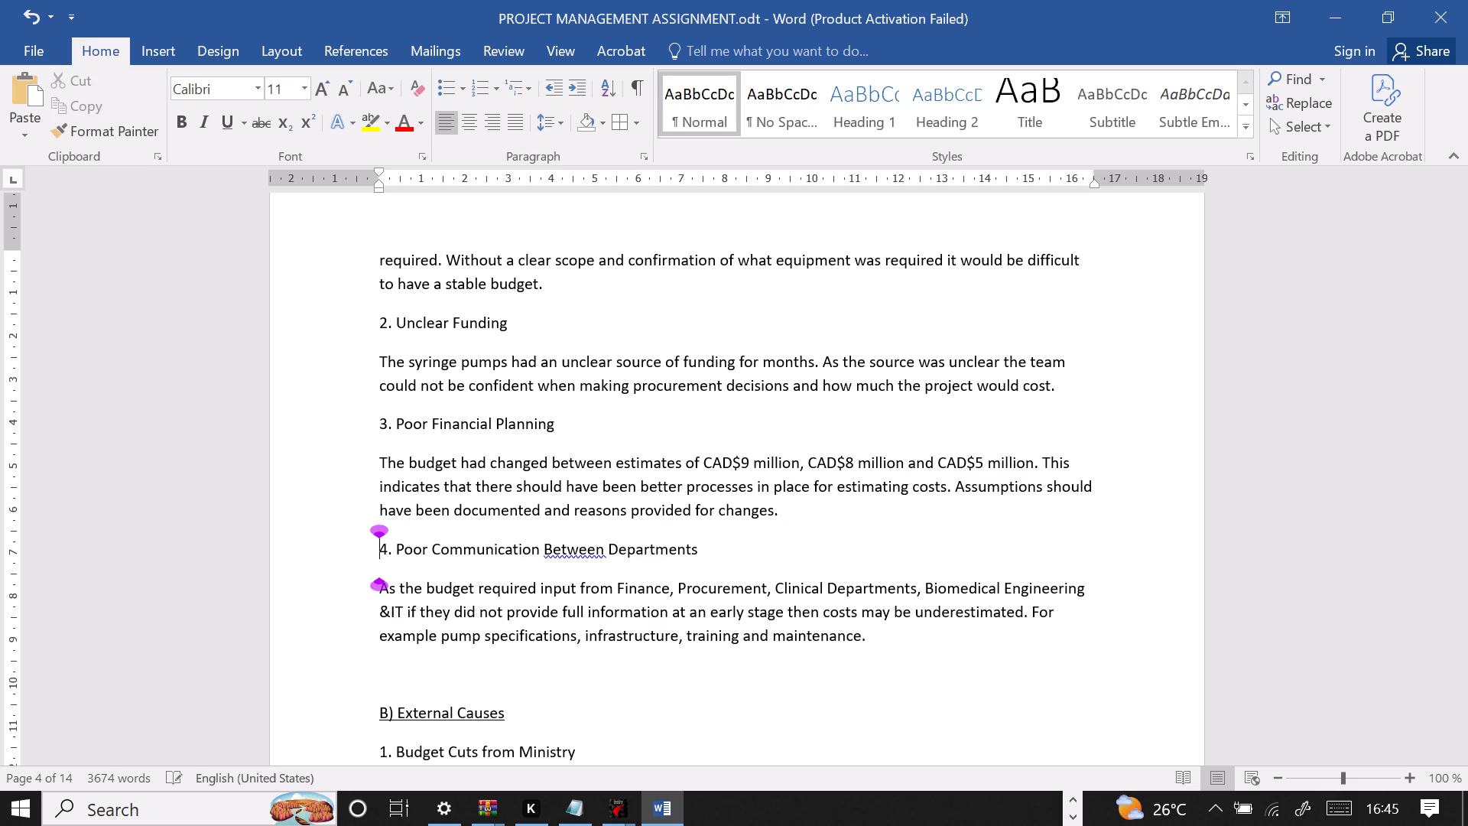
Reread the Question 2 internal and external causes, from Unclear Scope down to Dependency on Institutional Funding.
{"action": "scroll", "coordinate": [957, 536], "scroll_direction": "down", "scroll_amount": 1}
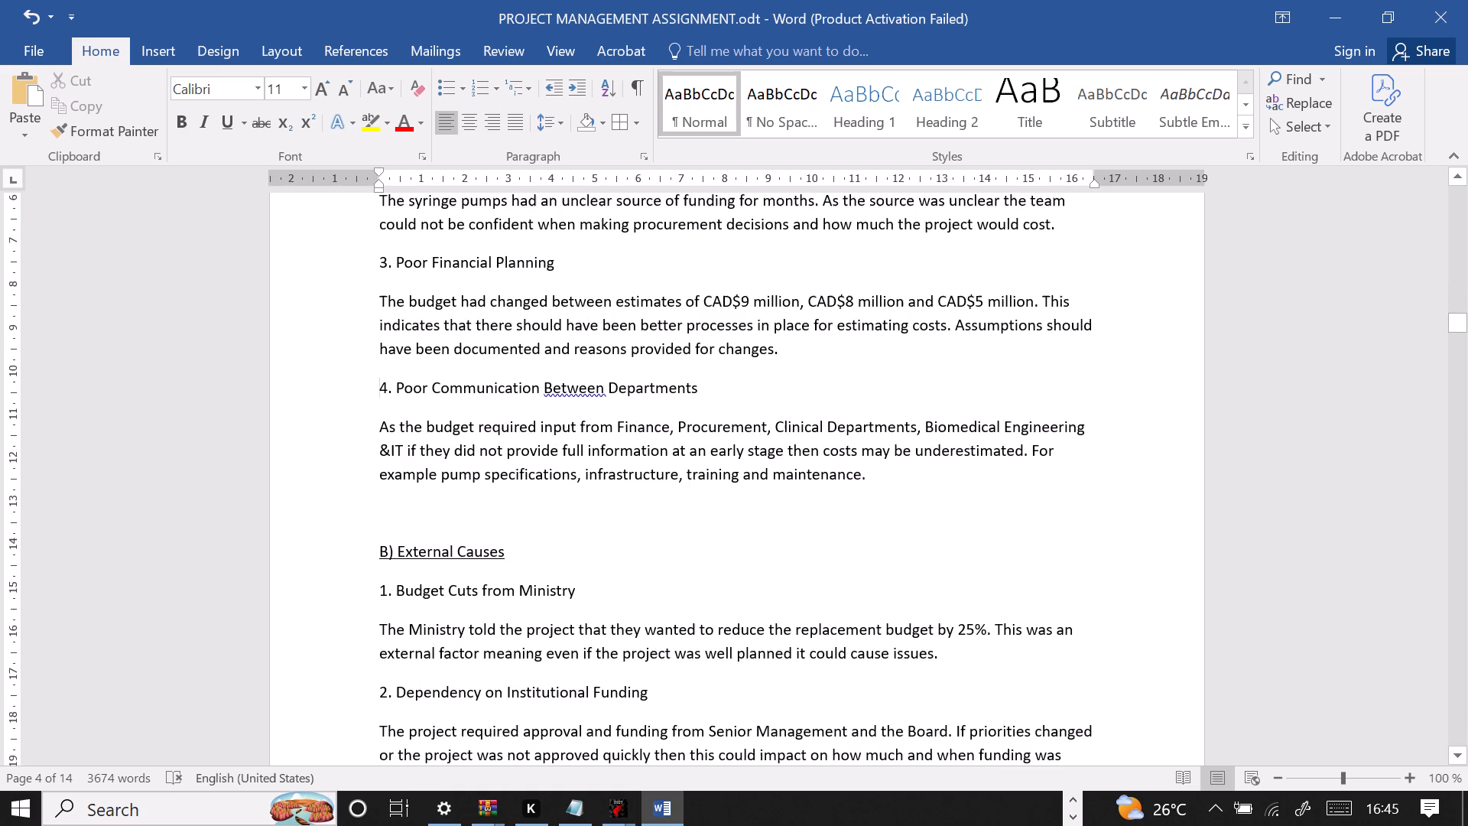
{"action": "scroll", "coordinate": [957, 536], "scroll_direction": "up", "scroll_amount": 1}
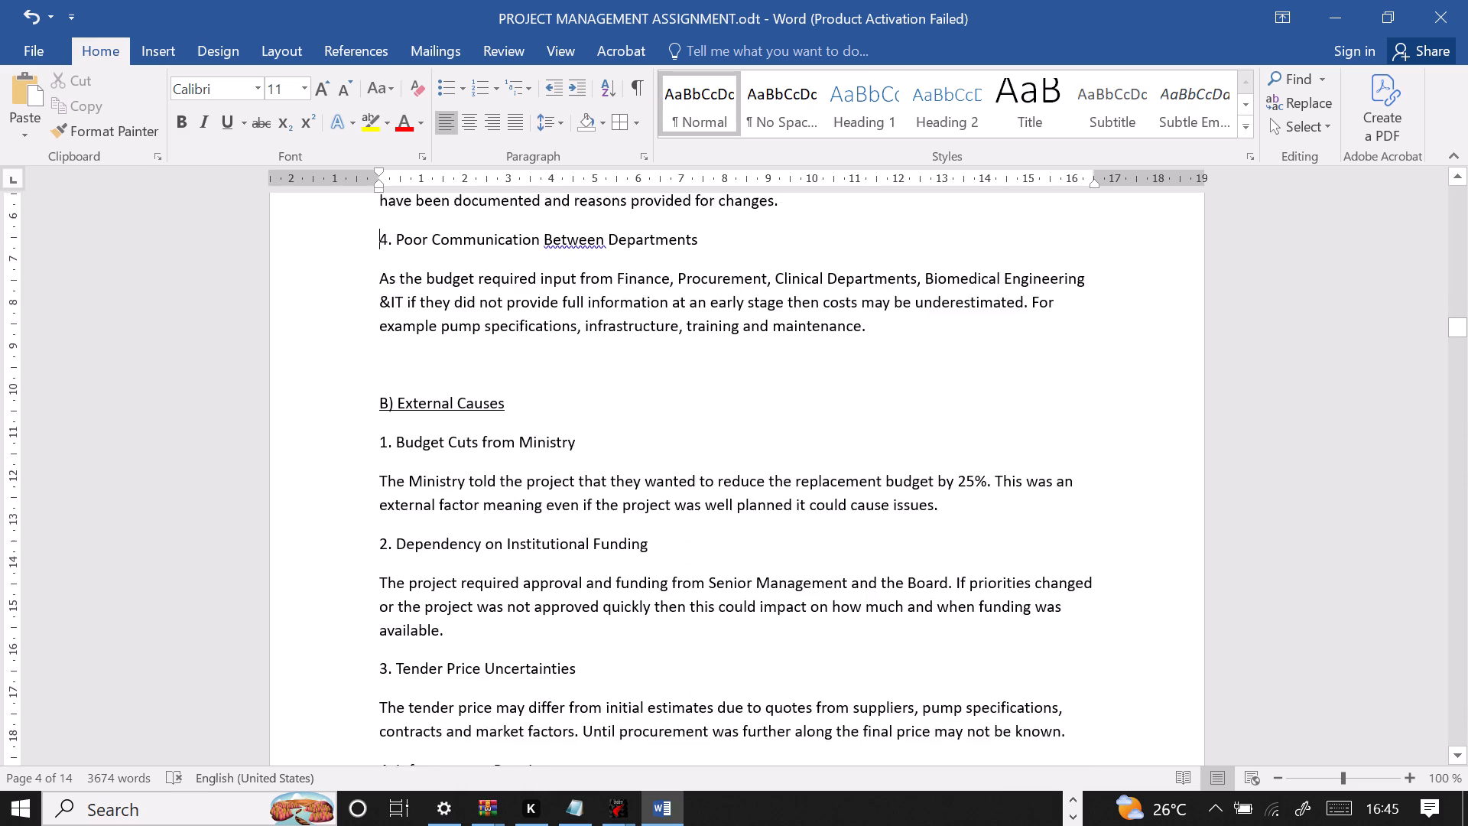
{"action": "scroll", "coordinate": [957, 536], "scroll_direction": "up", "scroll_amount": 1}
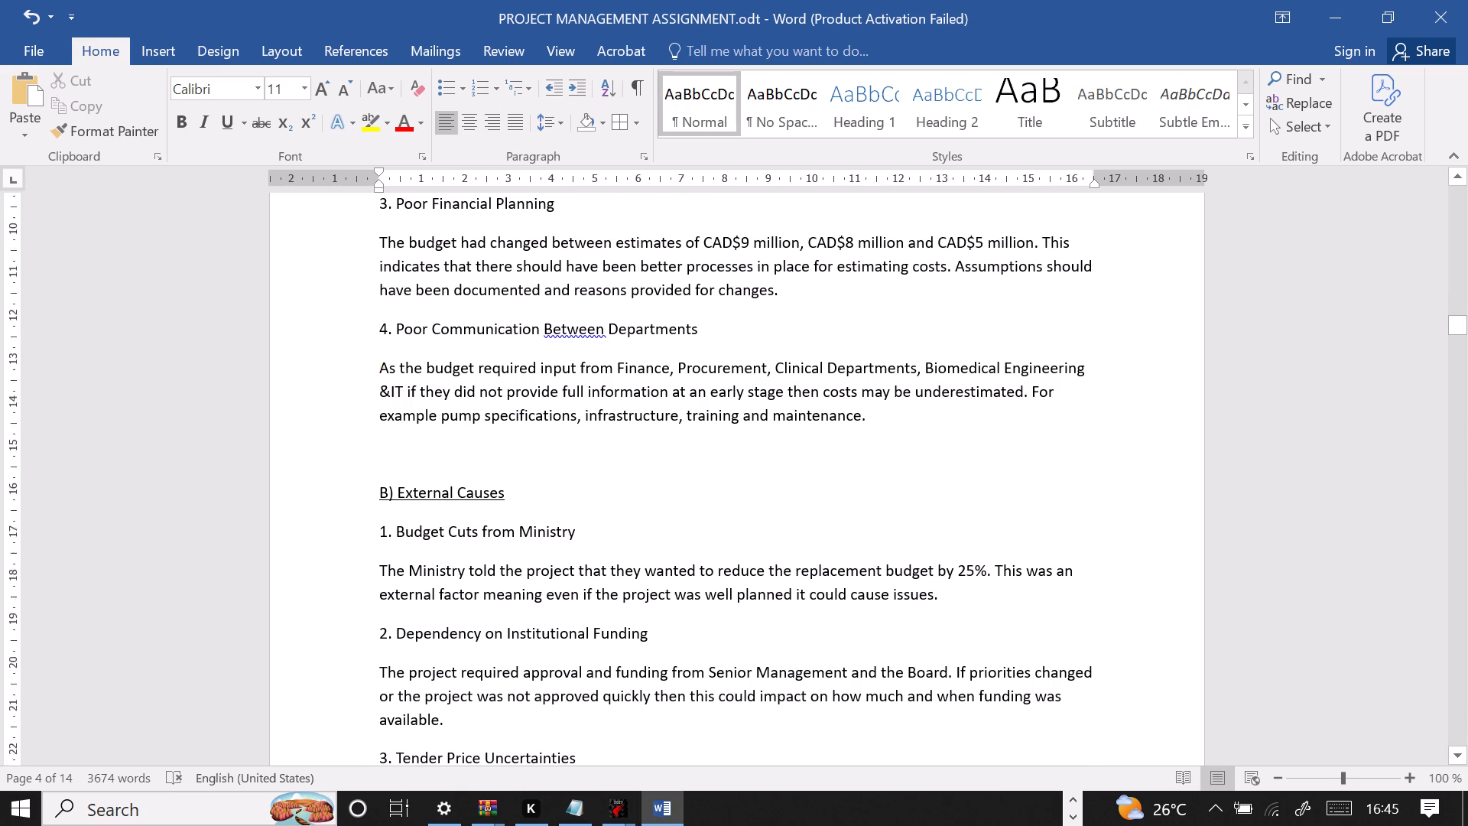
{"action": "scroll", "coordinate": [957, 536], "scroll_direction": "up", "scroll_amount": 1}
{"action": "scroll", "coordinate": [957, 536], "scroll_direction": "down", "scroll_amount": 1}
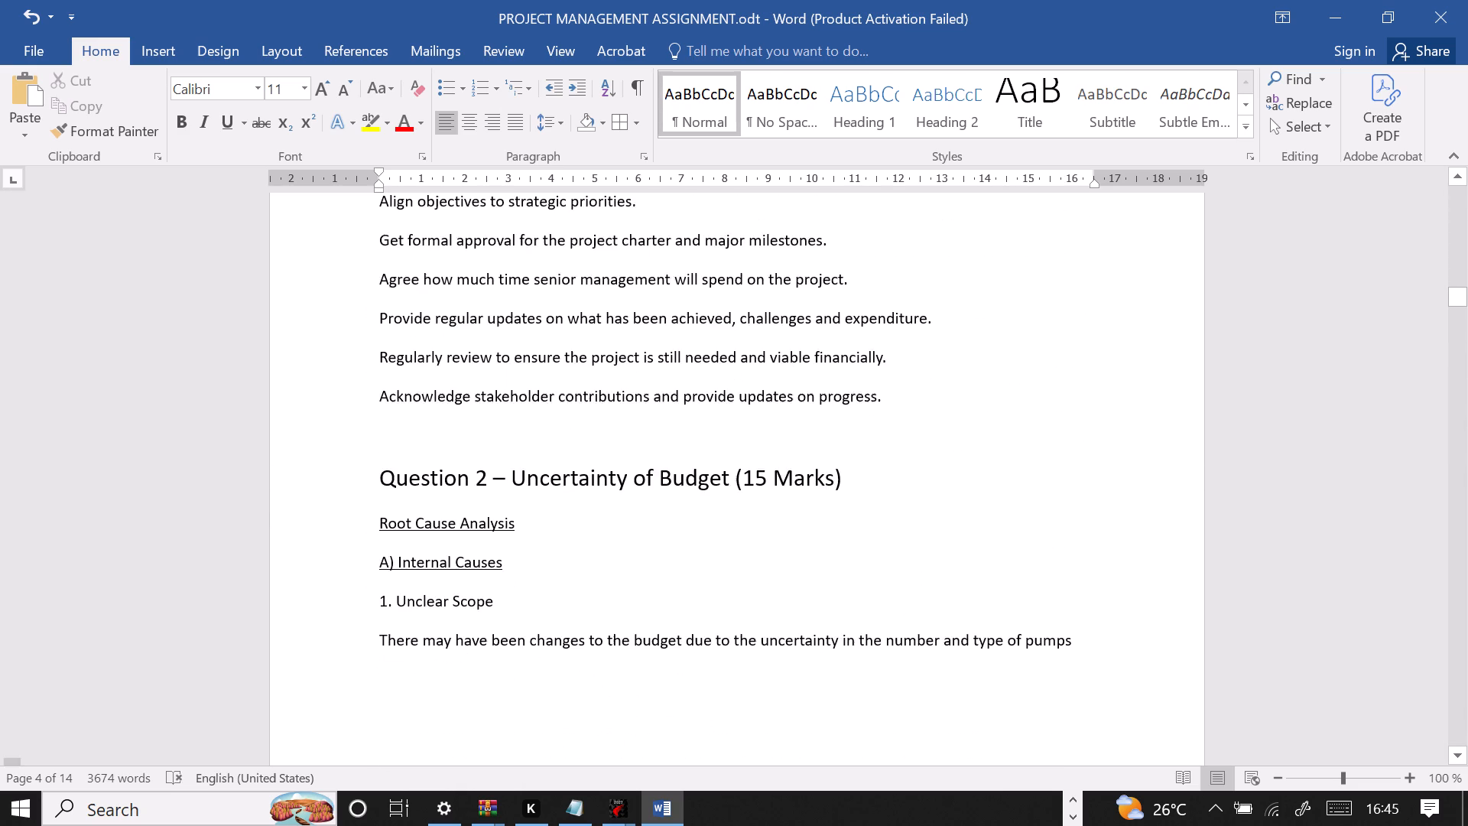
{"action": "scroll", "coordinate": [957, 536], "scroll_direction": "down", "scroll_amount": 1}
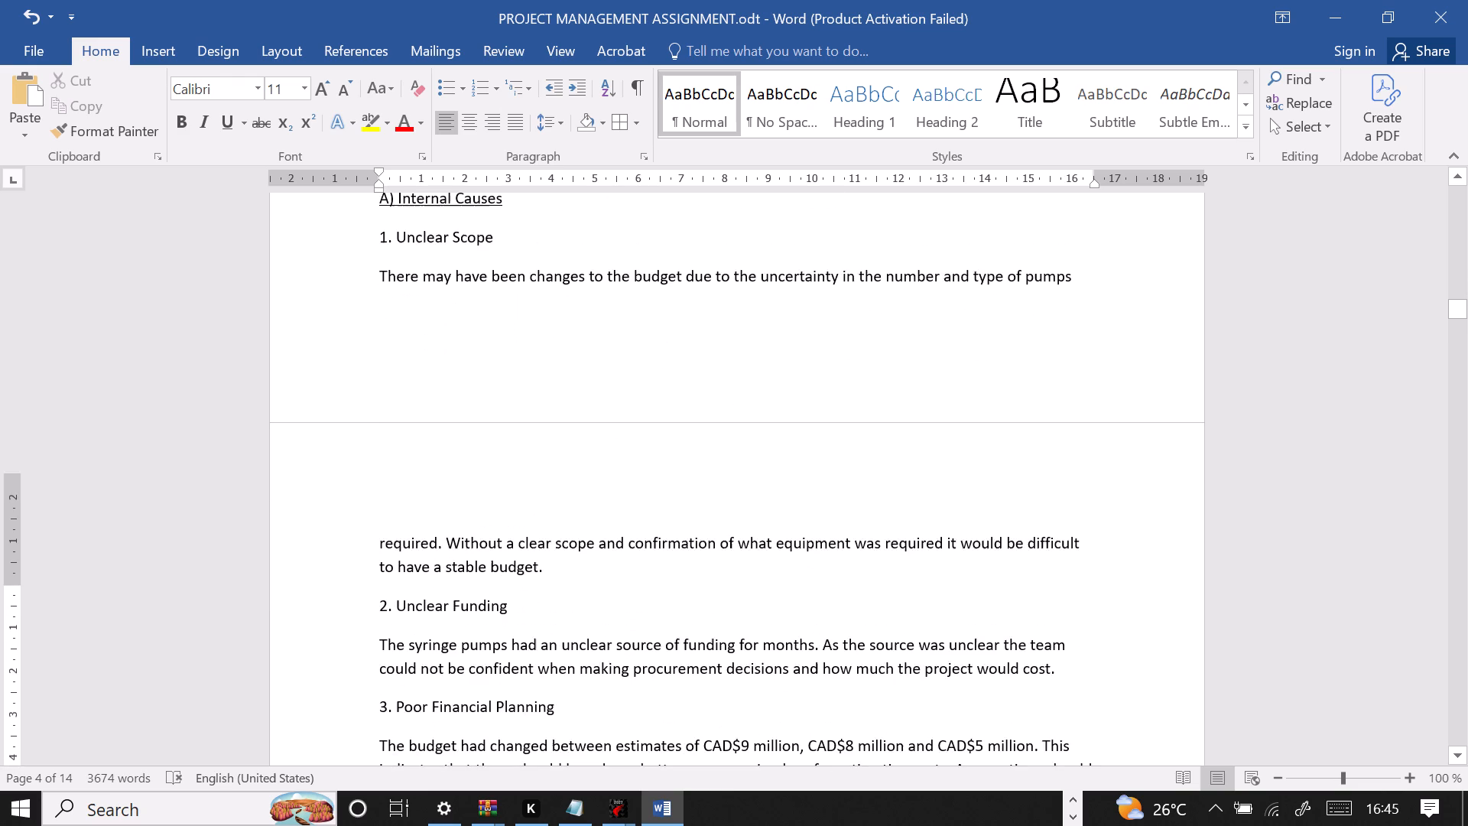
{"action": "scroll", "coordinate": [957, 536], "scroll_direction": "down", "scroll_amount": 1}
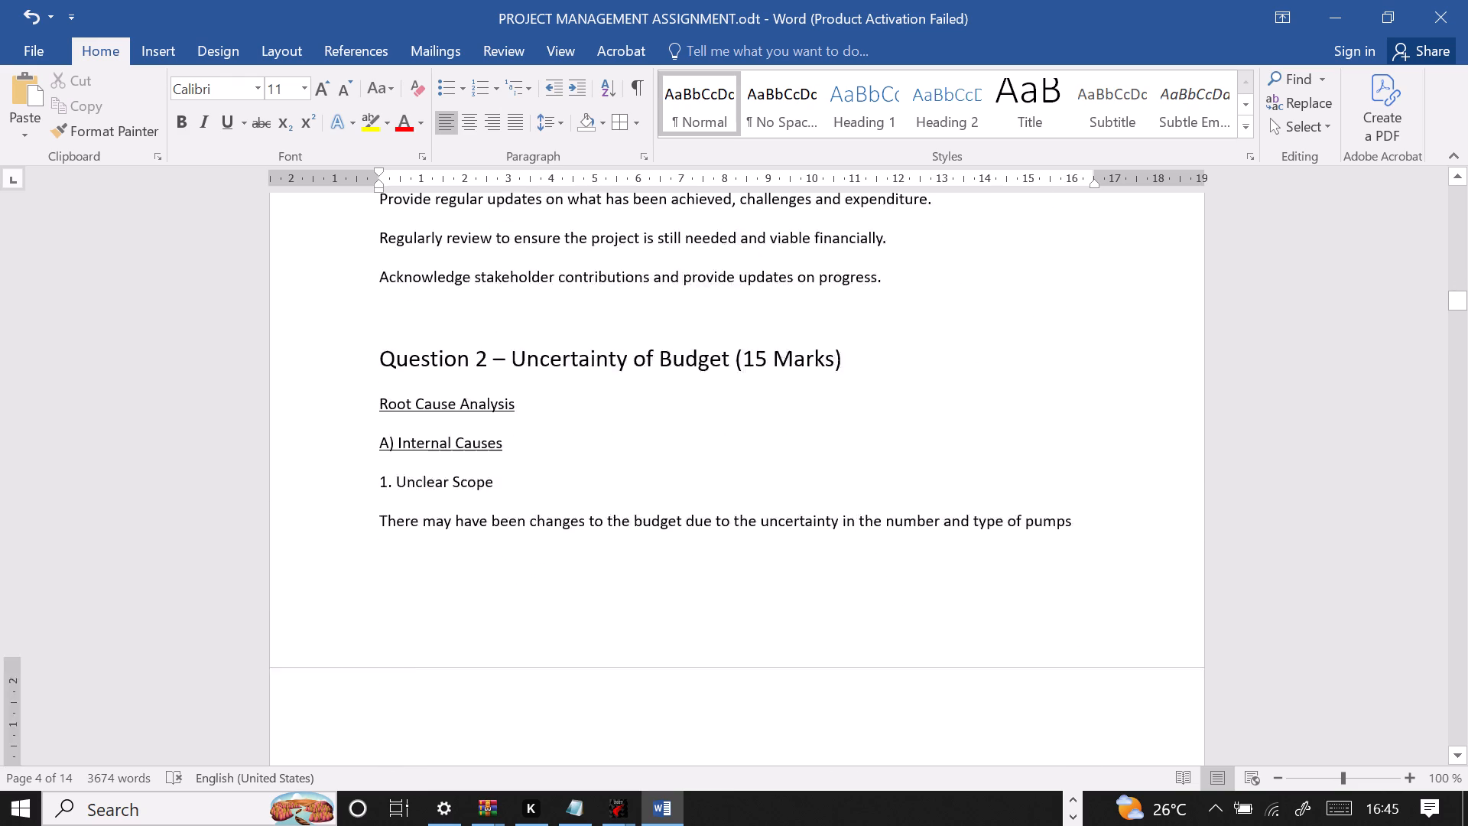
{"action": "scroll", "coordinate": [957, 536], "scroll_direction": "down", "scroll_amount": 2}
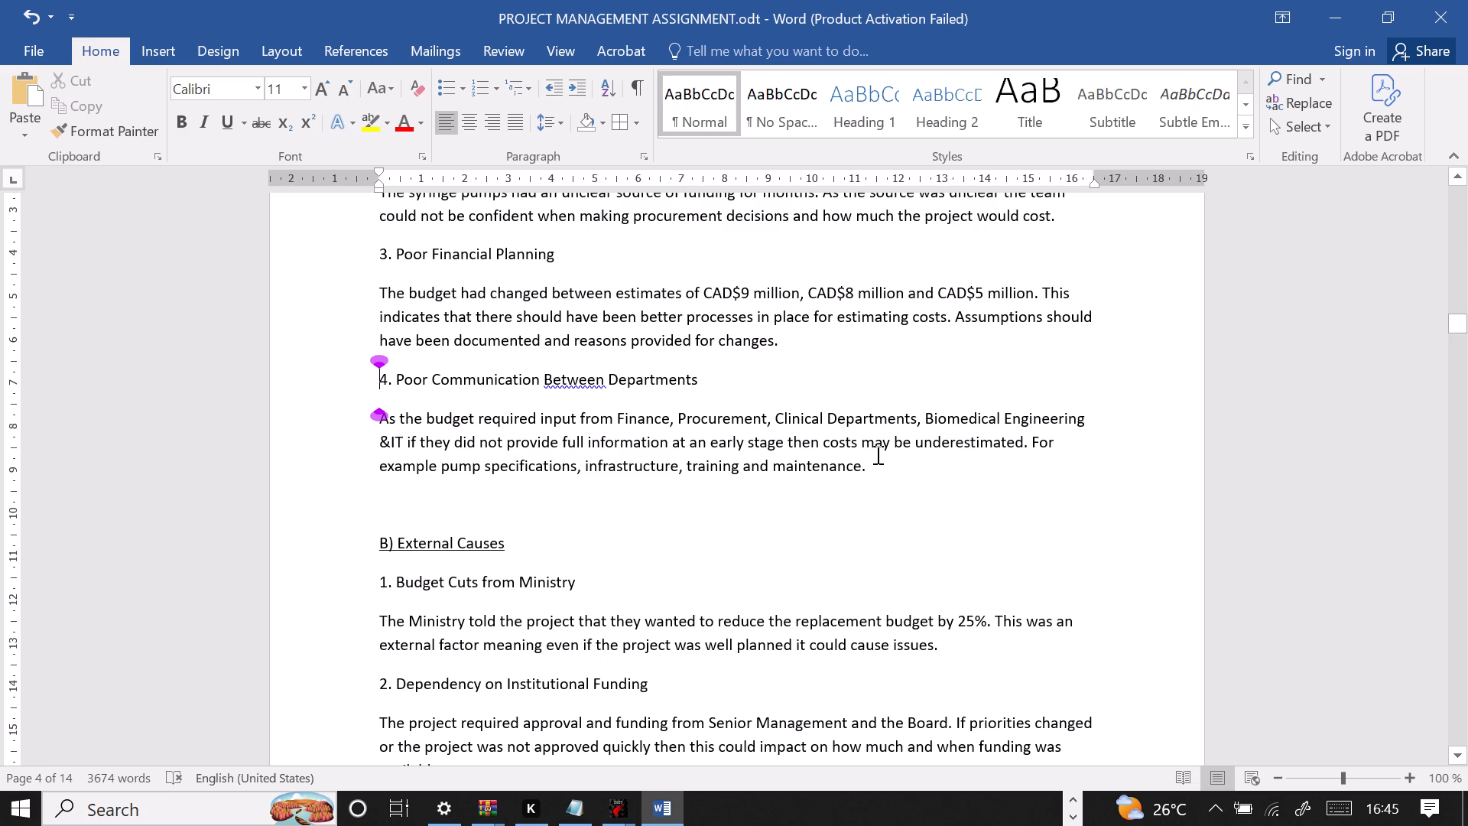
Delete the paragraph under the Poor Communication Between Departments heading and the blank lines before External Causes.
{"action": "left_click", "coordinate": [876, 477]}
{"action": "left_click_drag", "start_coordinate": [876, 477], "coordinate": [562, 400]}
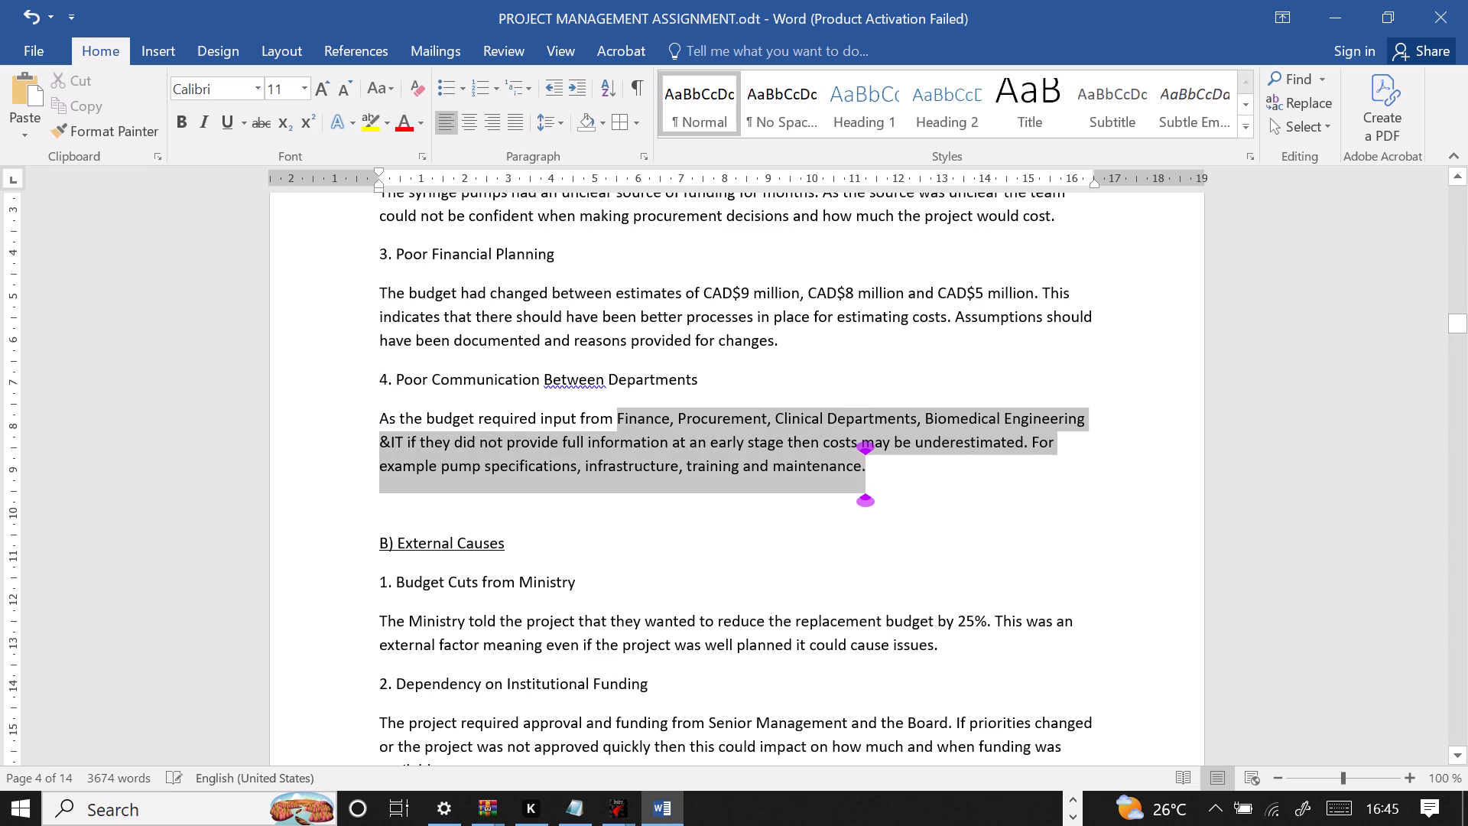
{"action": "left_click_drag", "start_coordinate": [562, 400], "coordinate": [392, 413]}
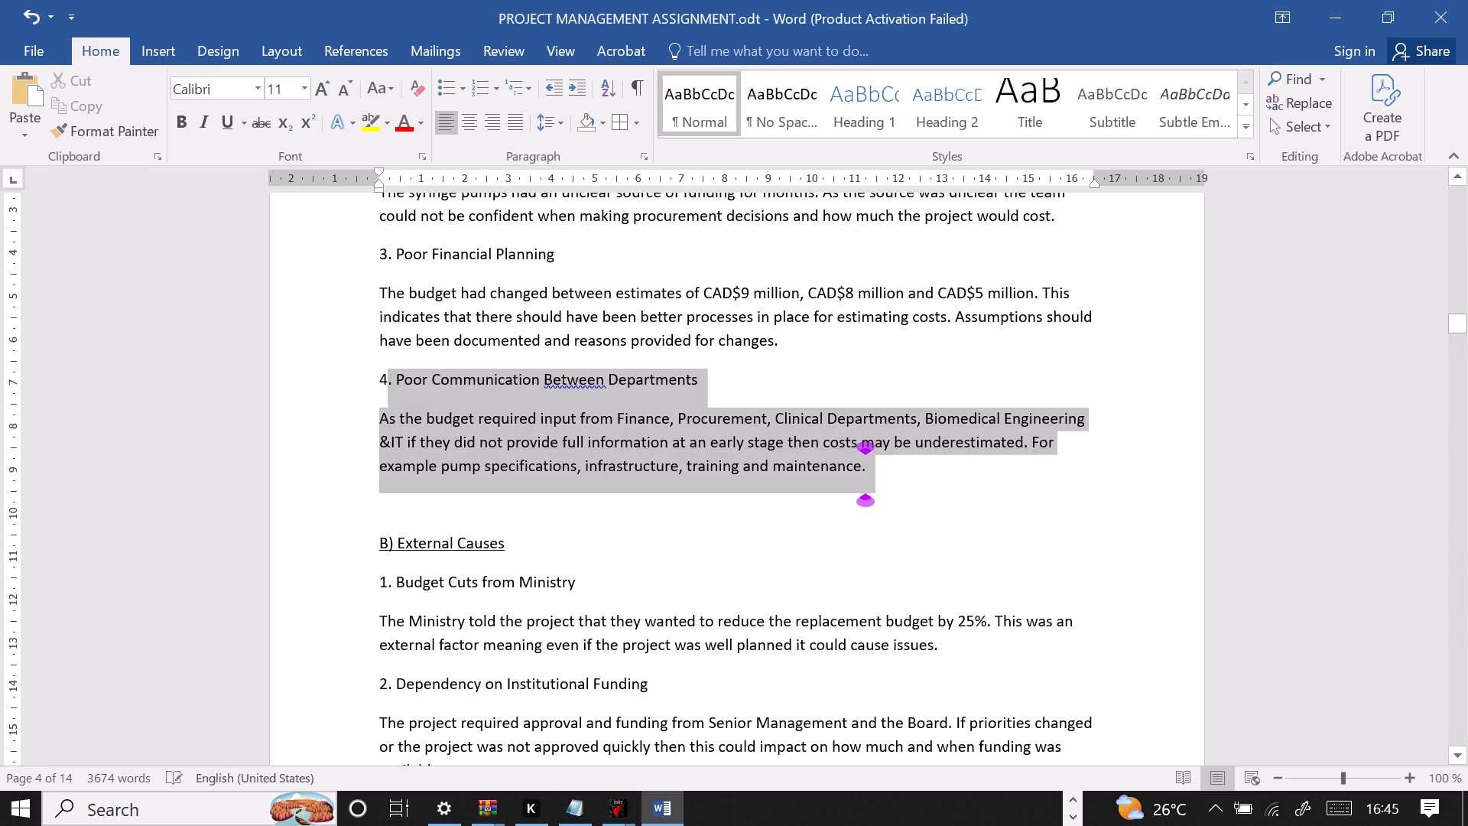
{"action": "left_click_drag", "start_coordinate": [392, 413], "coordinate": [384, 408]}
{"action": "key", "text": "BackSpace"}
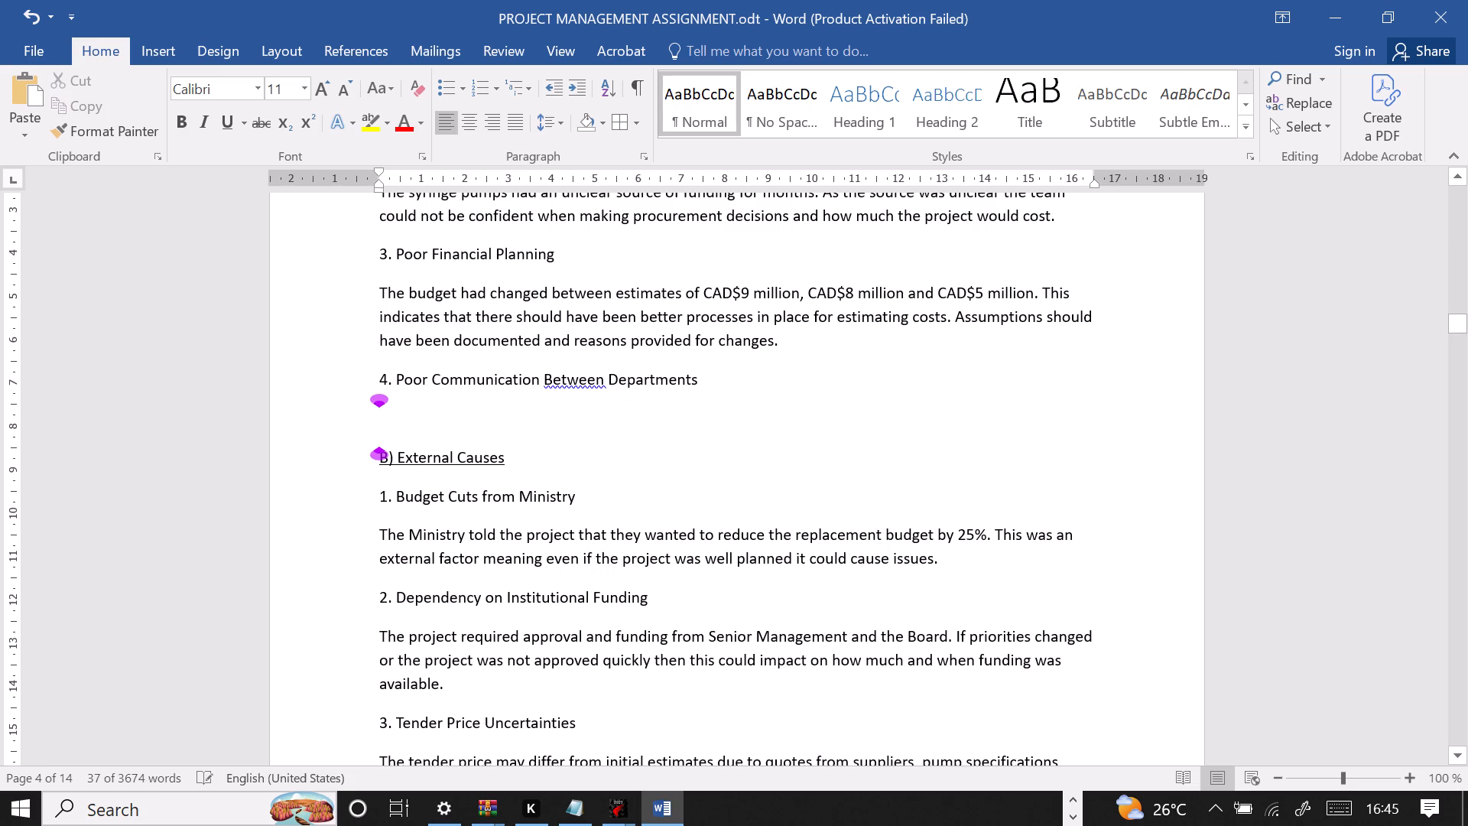
{"action": "key", "text": "BackSpace"}
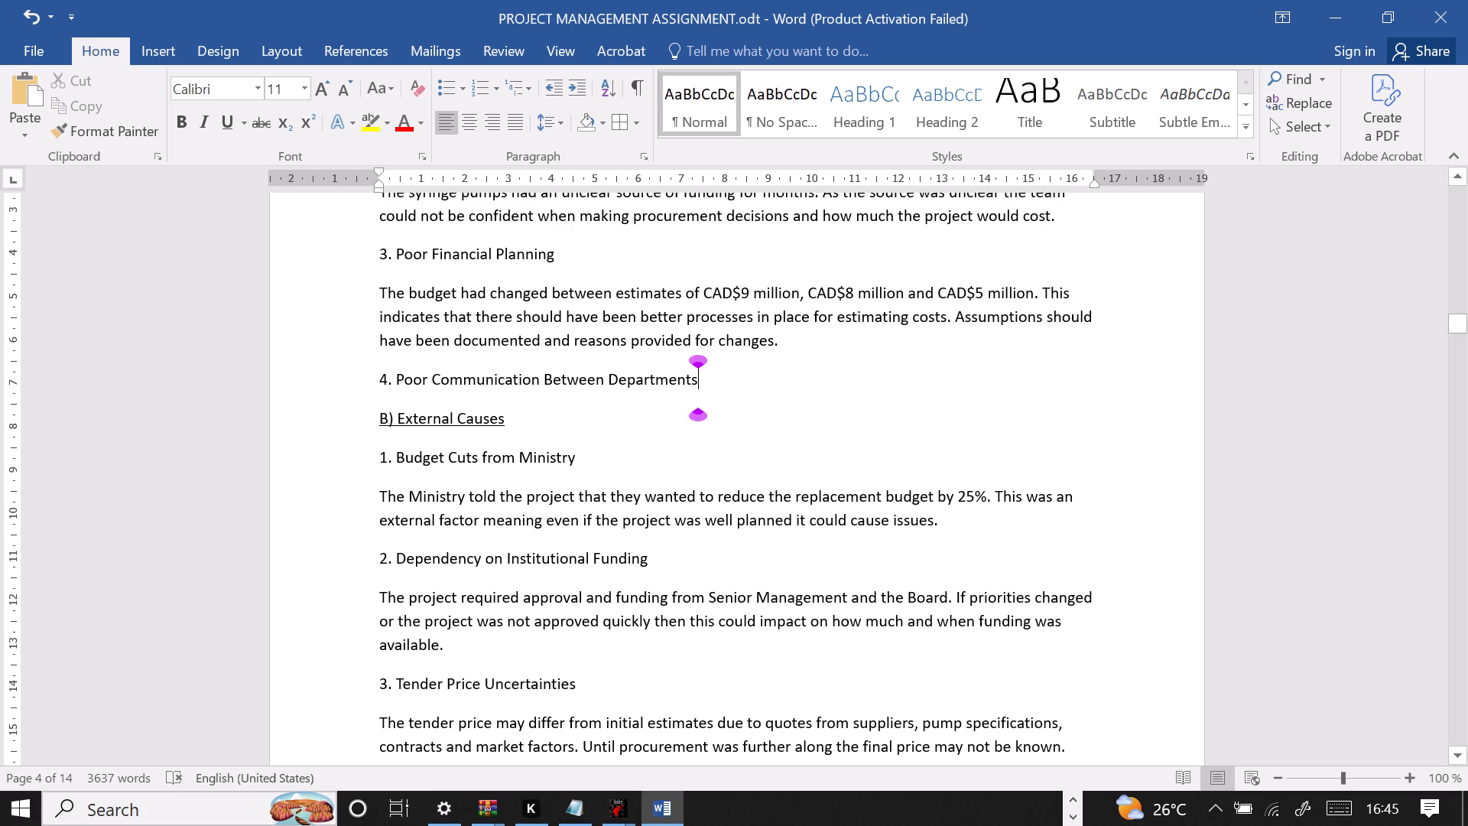
Delete the "If priorities changed" sentence from Dependency on Institutional Funding and join its heading to the remaining text with a hyphen.
{"action": "scroll", "coordinate": [514, 487], "scroll_direction": "down", "scroll_amount": 1}
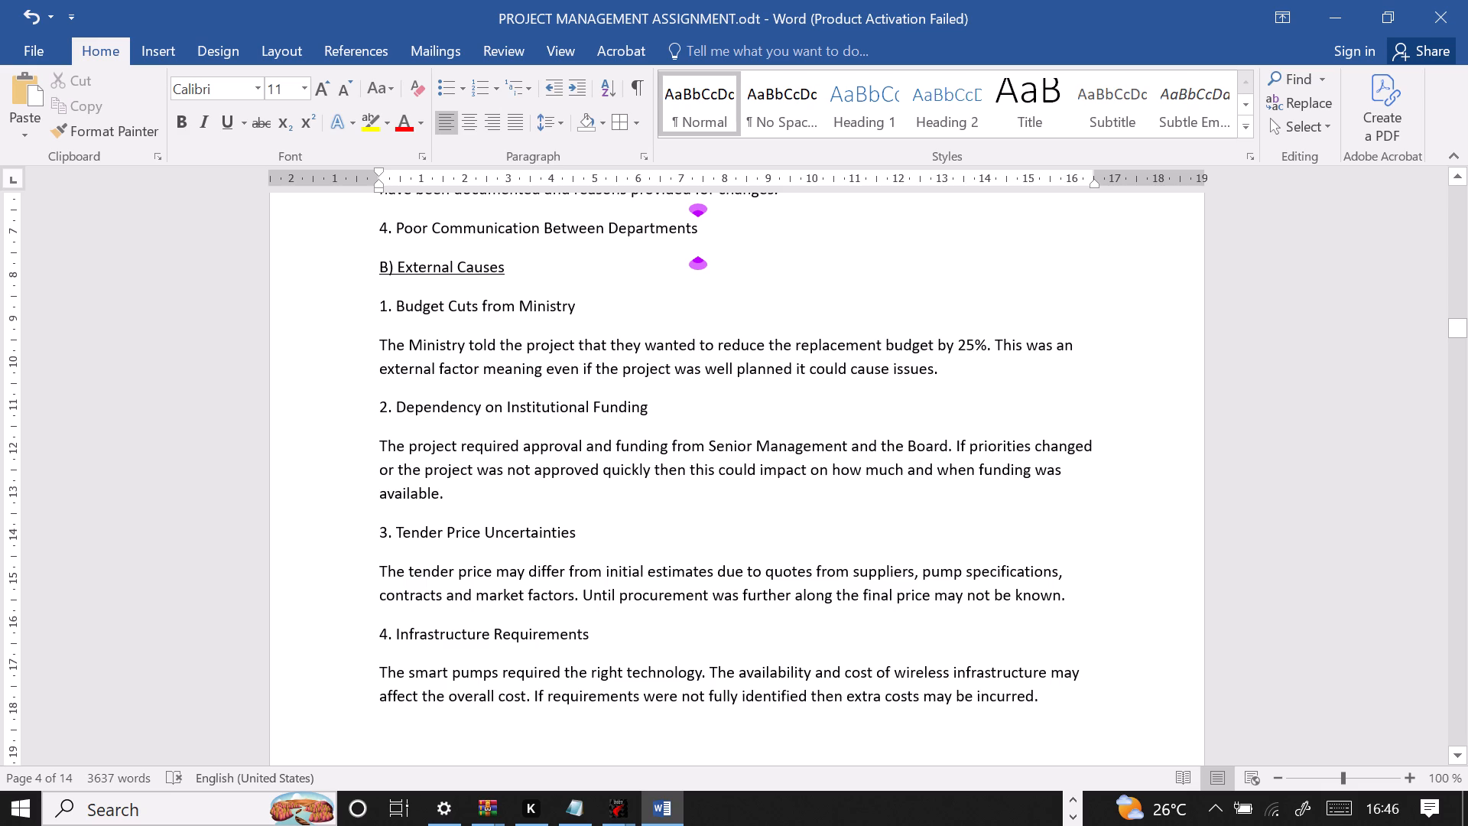
{"action": "left_click_drag", "start_coordinate": [949, 450], "coordinate": [1025, 498]}
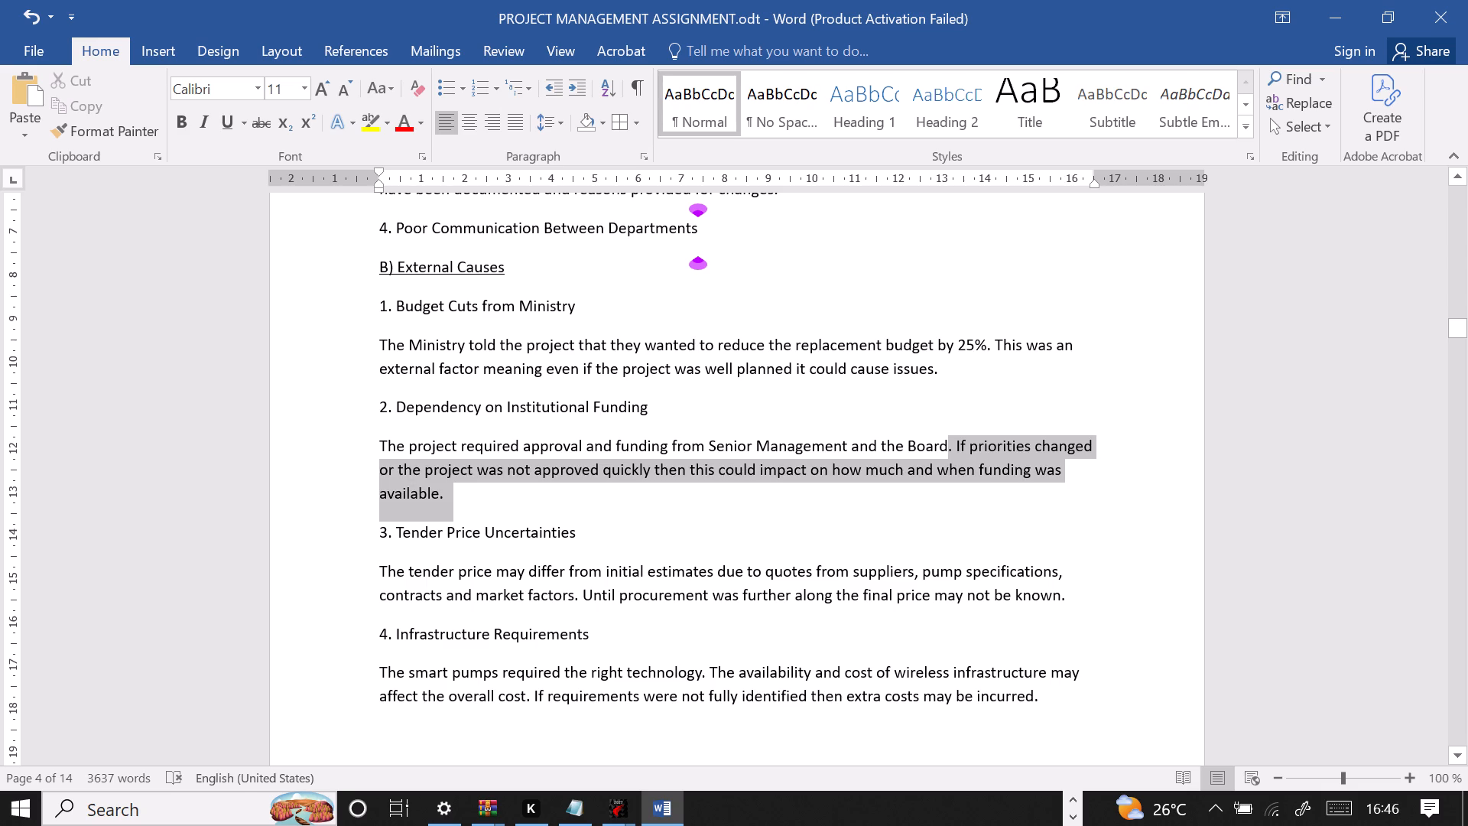
{"action": "key", "text": "BackSpace"}
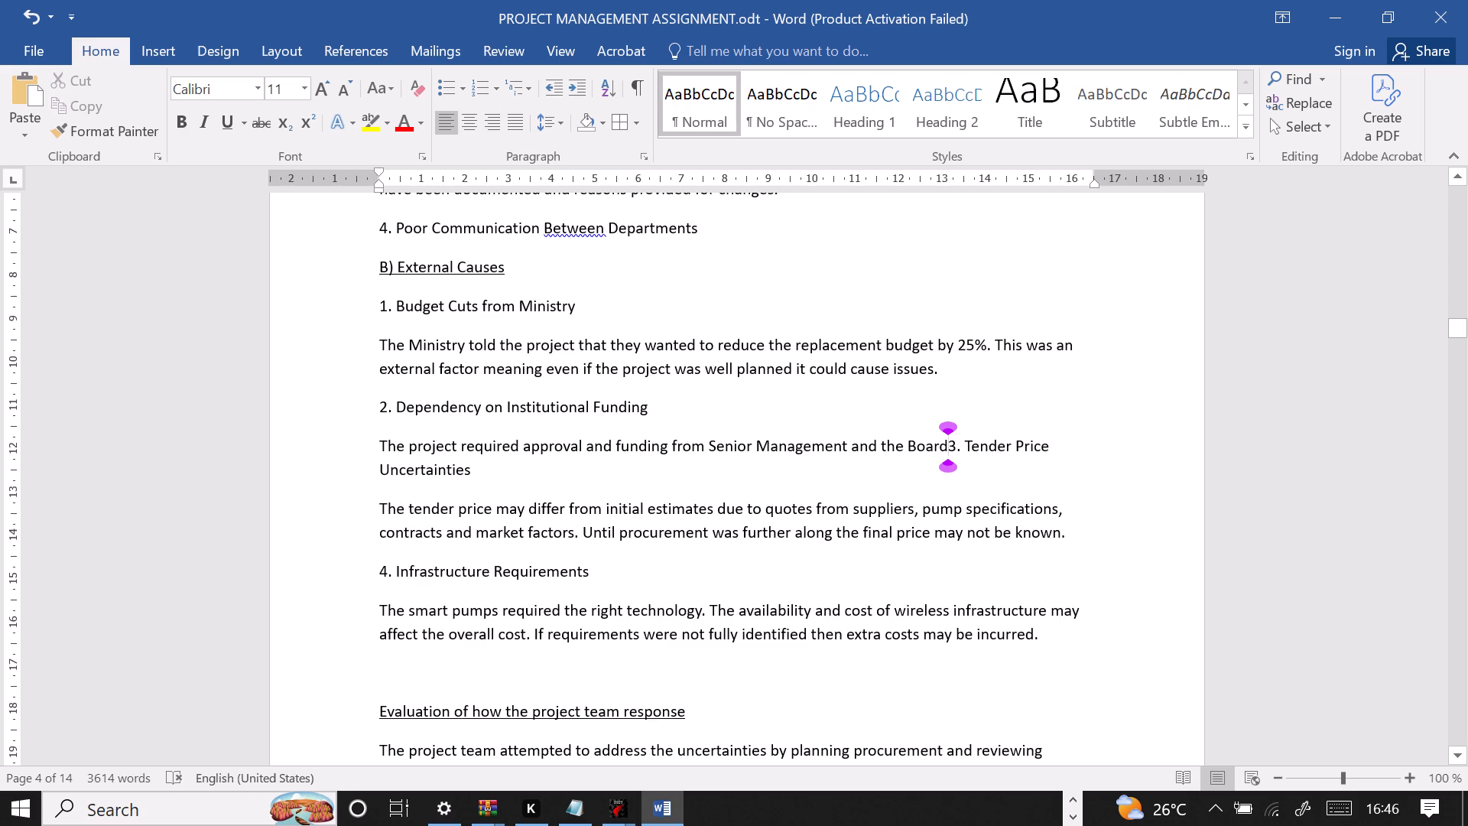
{"action": "key", "text": "Return"}
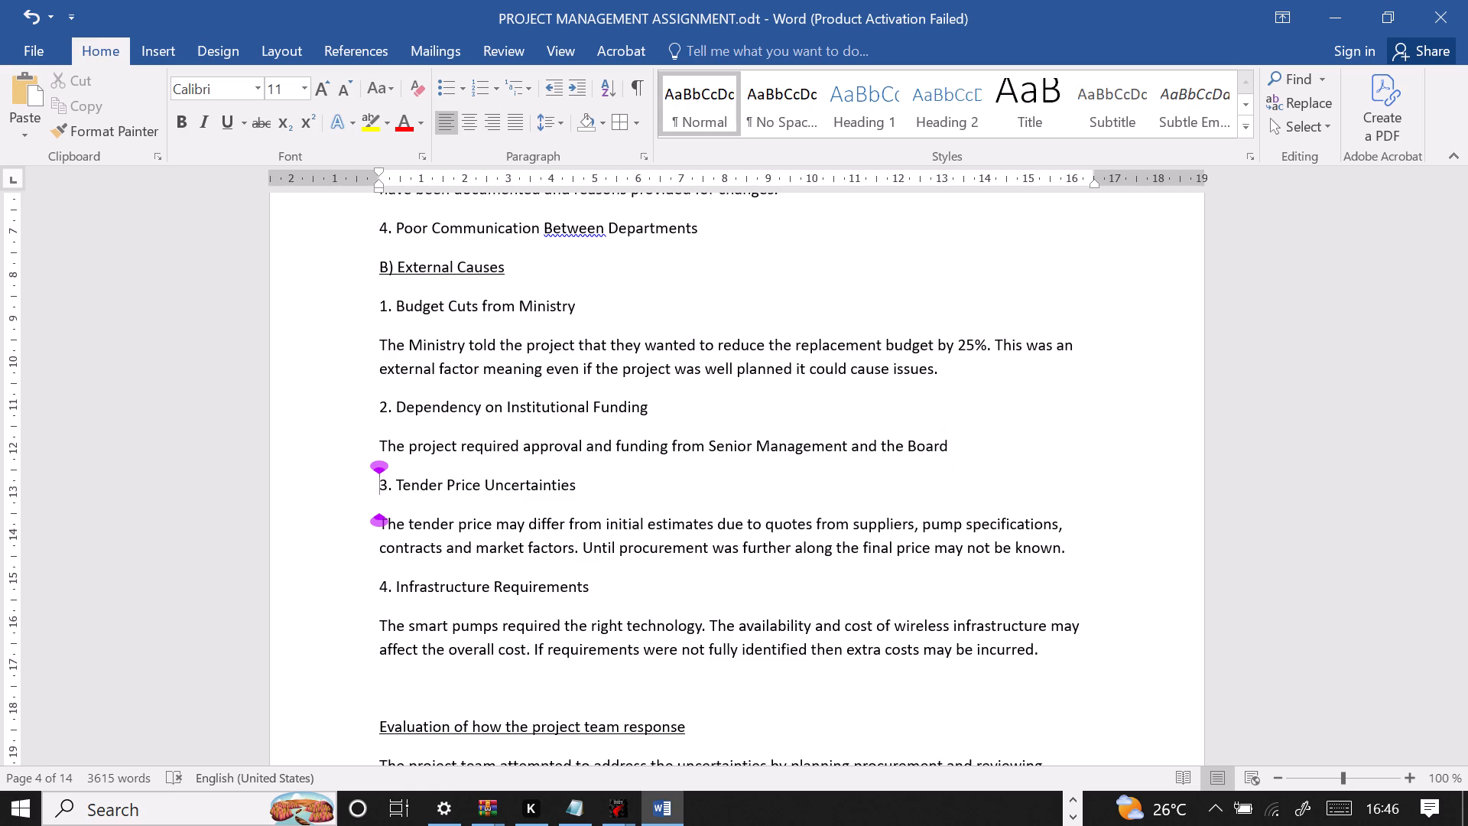
{"action": "left_click", "coordinate": [378, 444]}
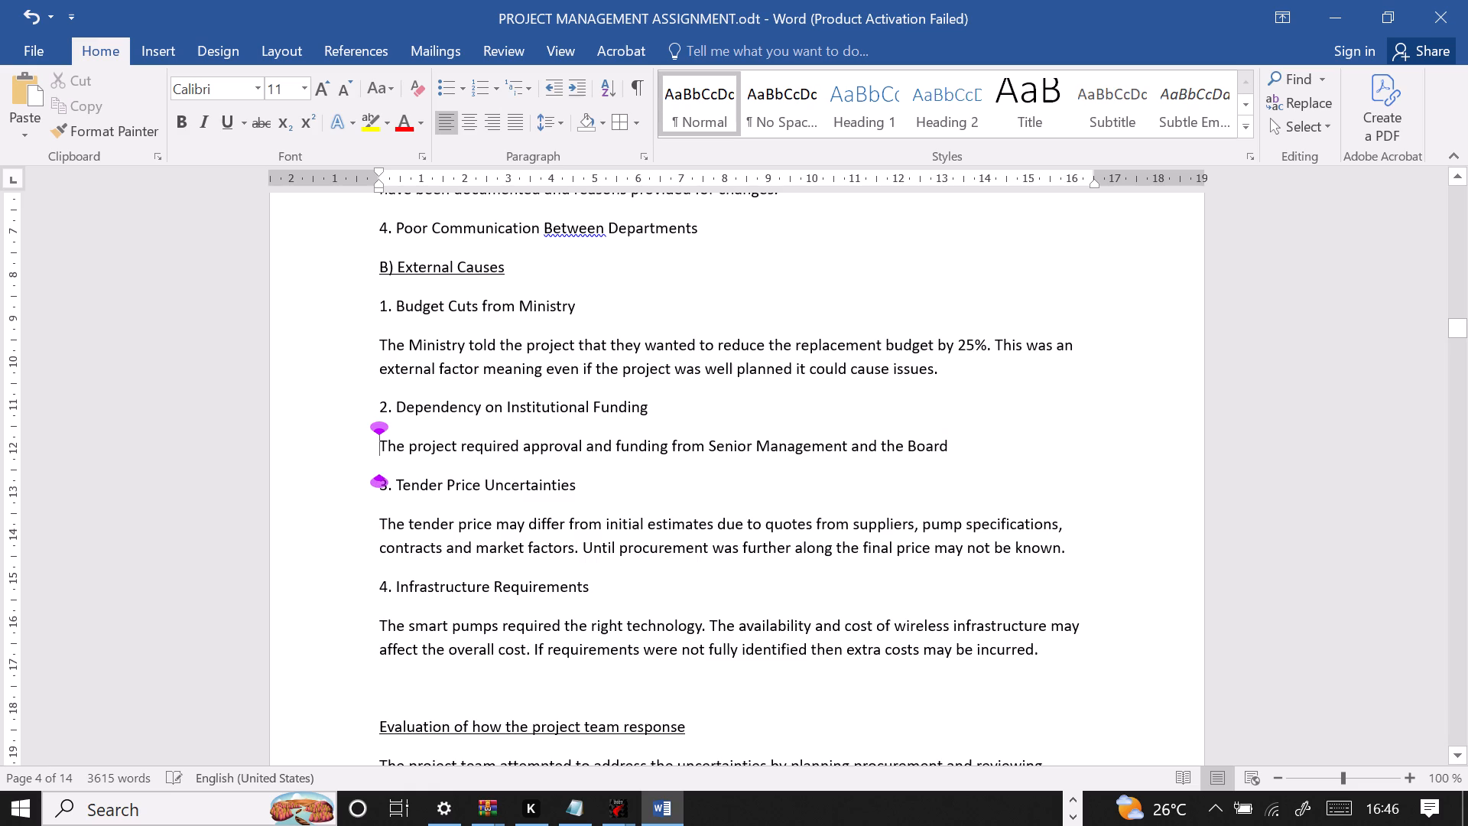
{"action": "key", "text": "BackSpace"}
{"action": "key", "text": "minus"}
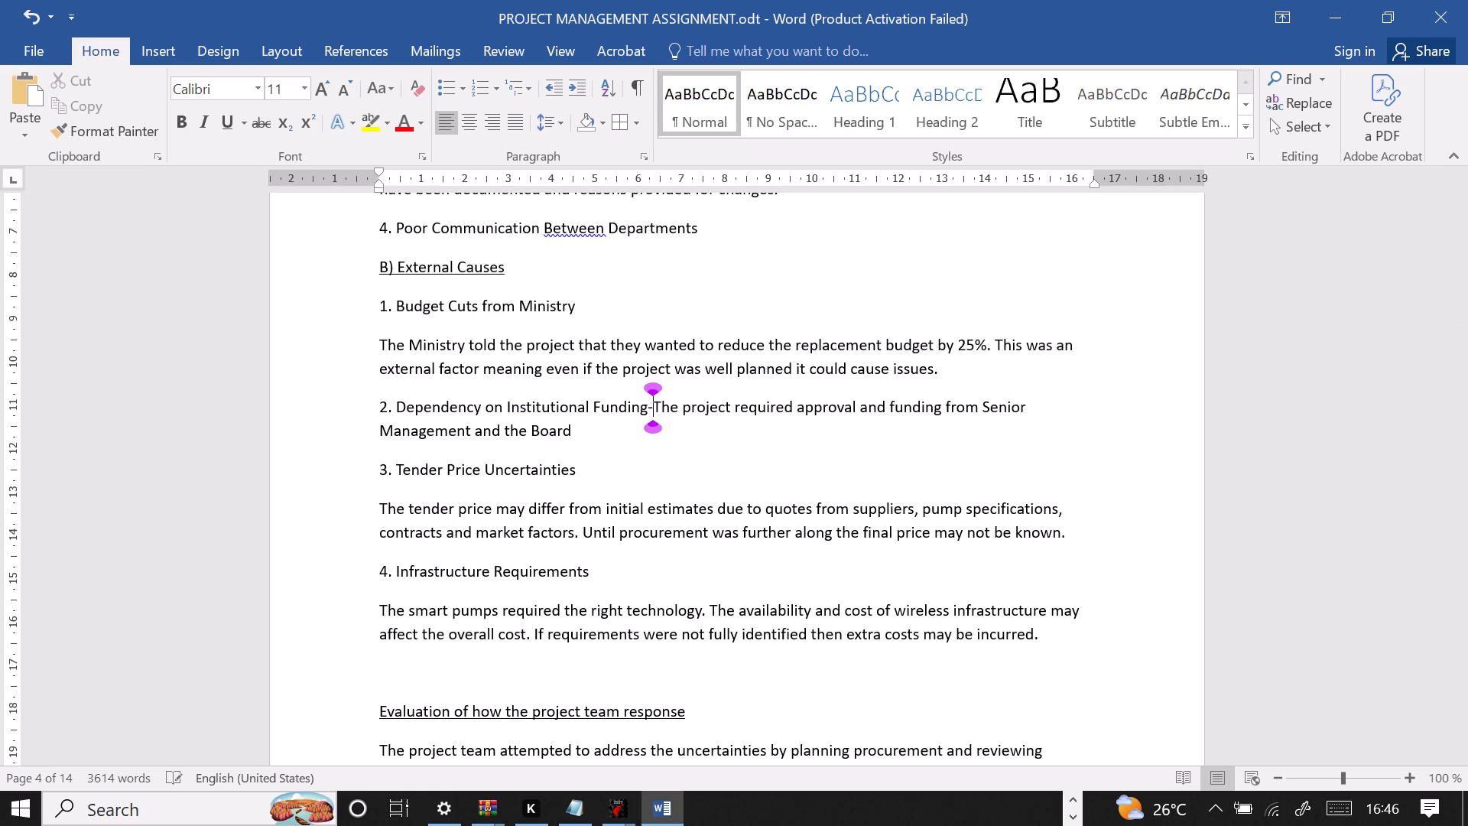
Join the Budget Cuts from Ministry heading to its paragraph with a hyphen and delete the "This was an external factor" sentence.
{"action": "left_click", "coordinate": [377, 346]}
{"action": "key", "text": "BackSpace"}
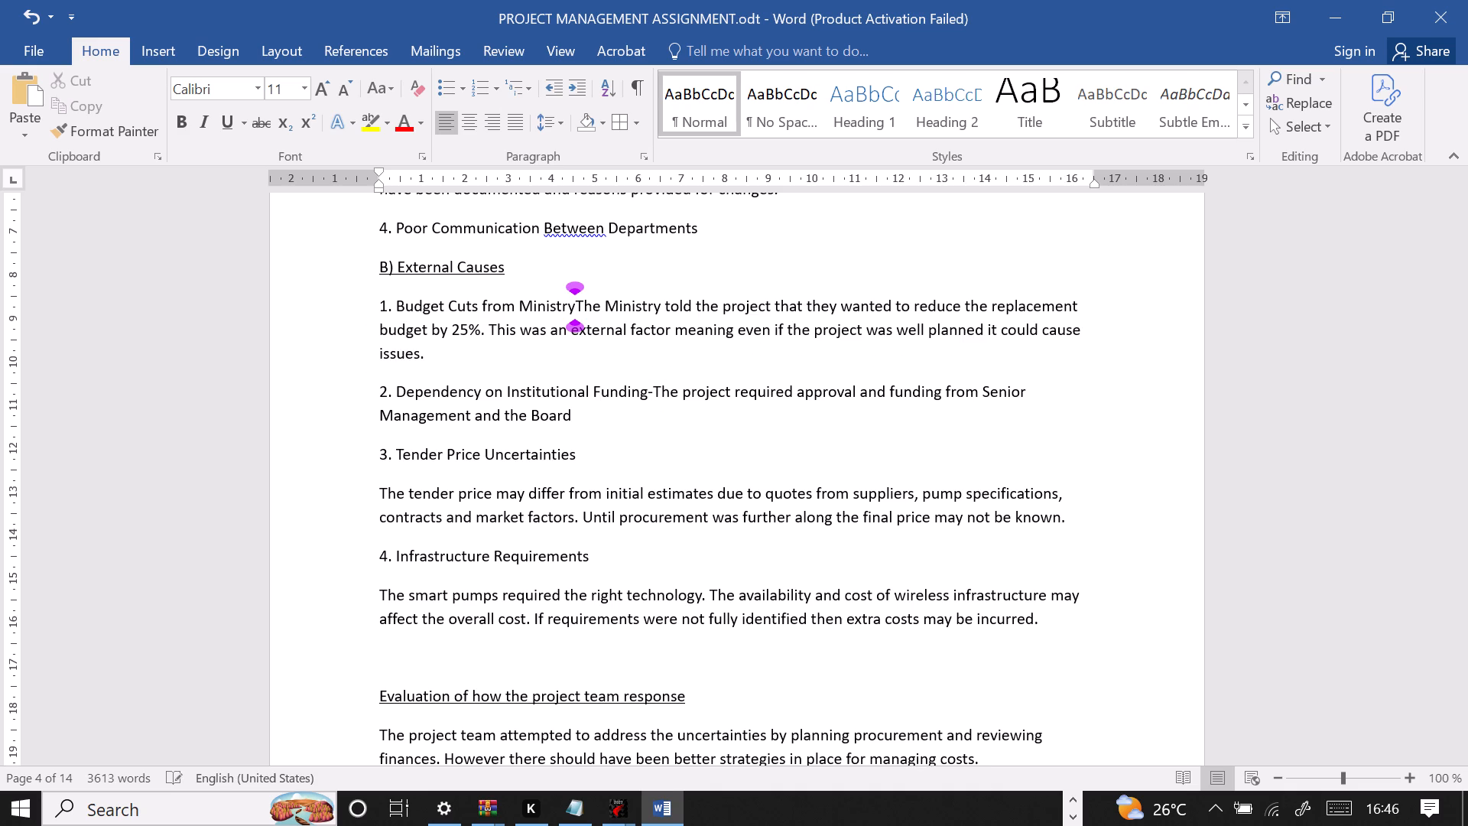
{"action": "key", "text": "minus"}
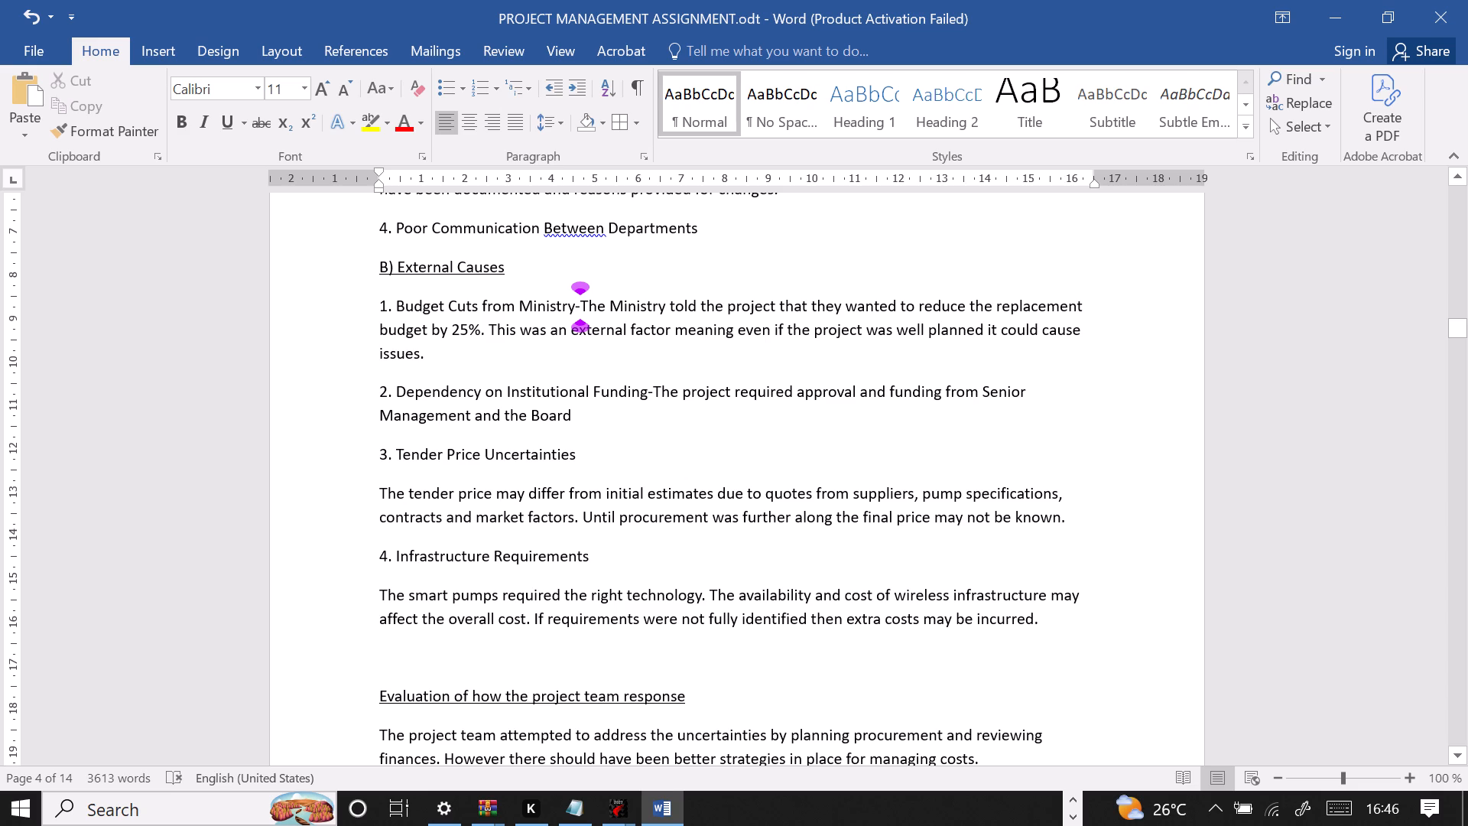
{"action": "left_click_drag", "start_coordinate": [491, 327], "coordinate": [935, 343]}
{"action": "key", "text": "BackSpace"}
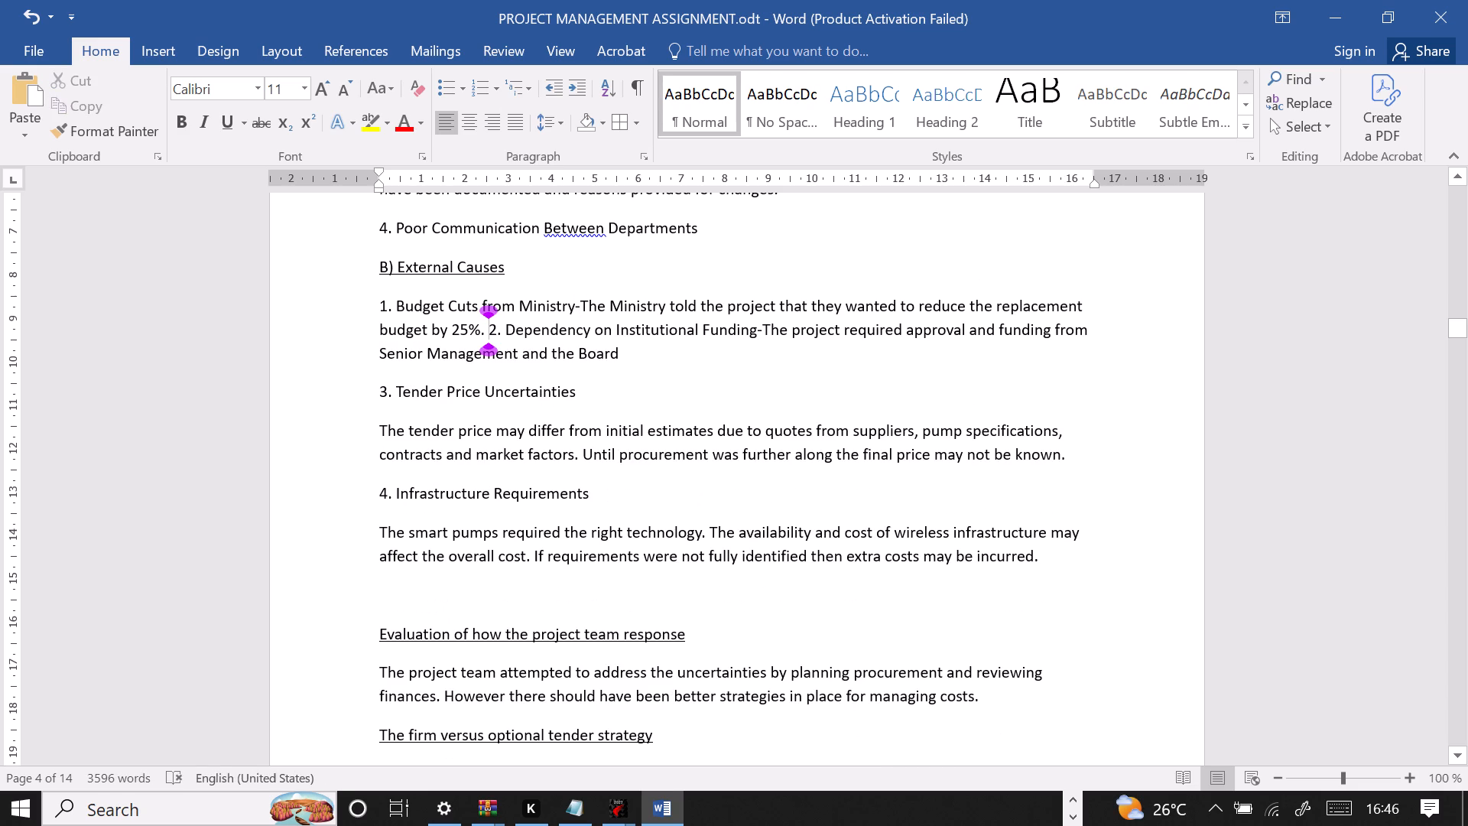
{"action": "key", "text": "Return"}
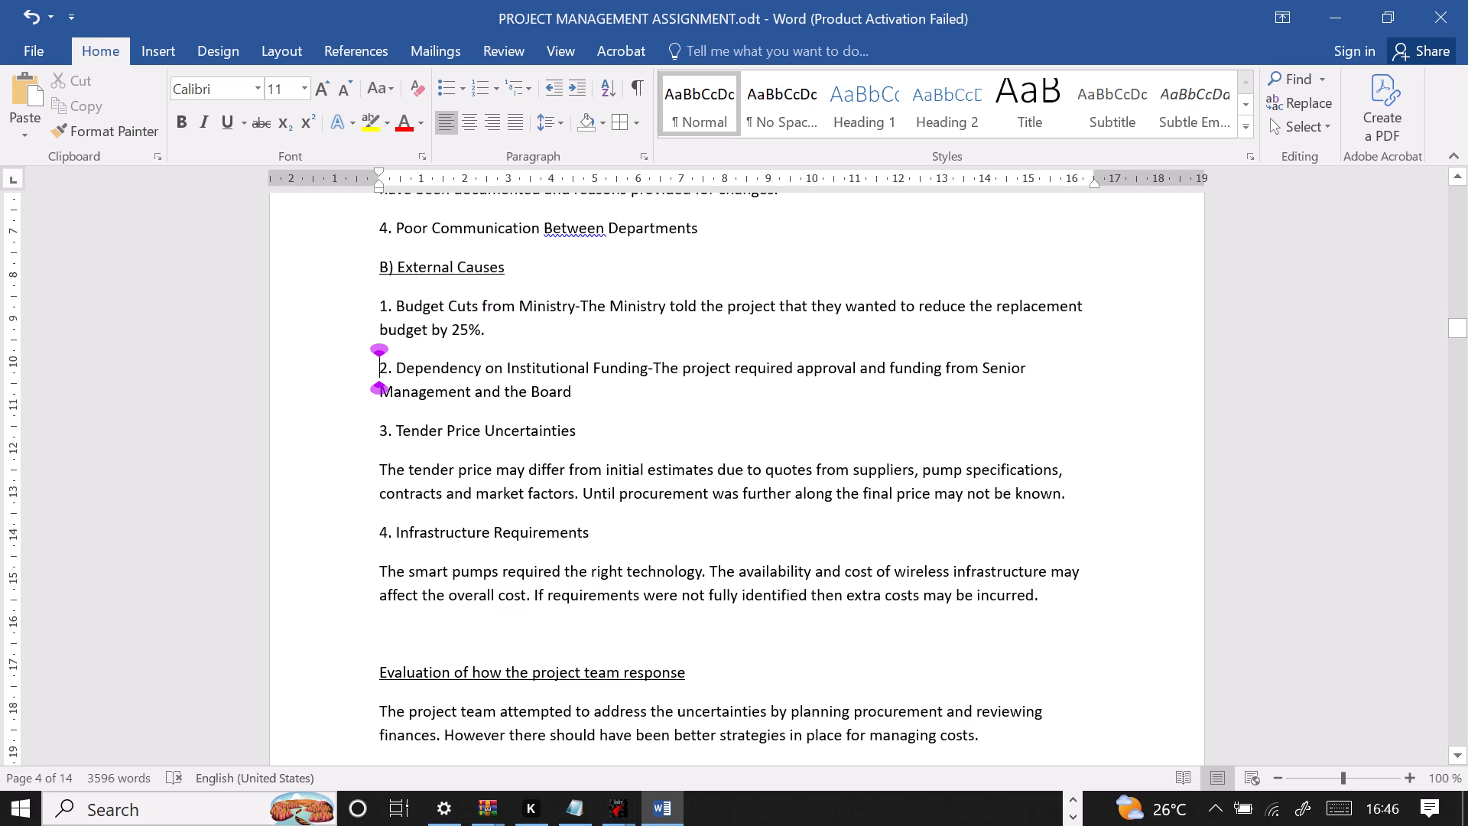
Join the Tender Price Uncertainties heading to its paragraph with a hyphen and delete the "Until procurement was further along" sentence.
{"action": "left_click", "coordinate": [380, 465]}
{"action": "key", "text": "BackSpace"}
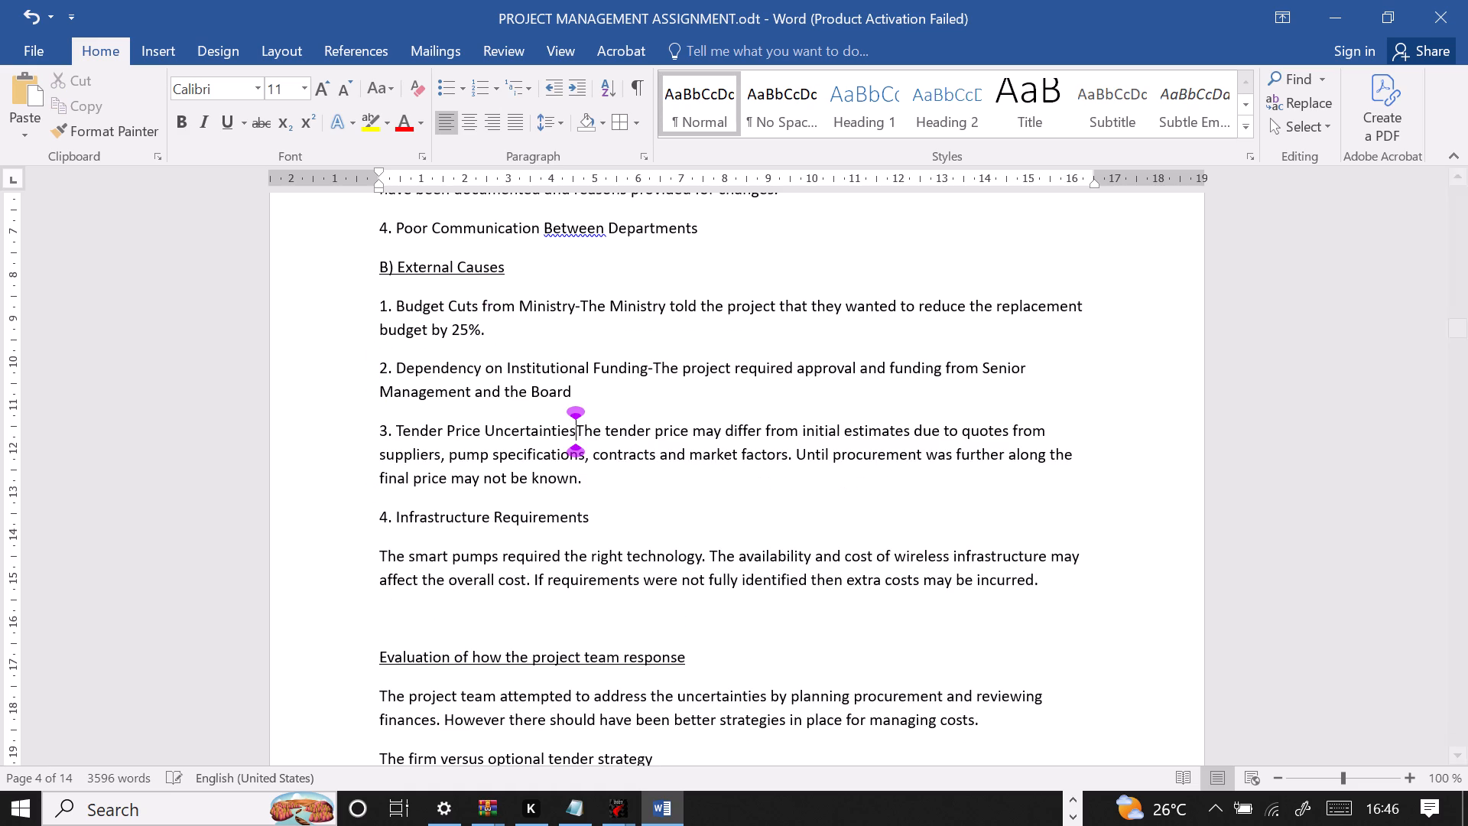
{"action": "key", "text": "minus"}
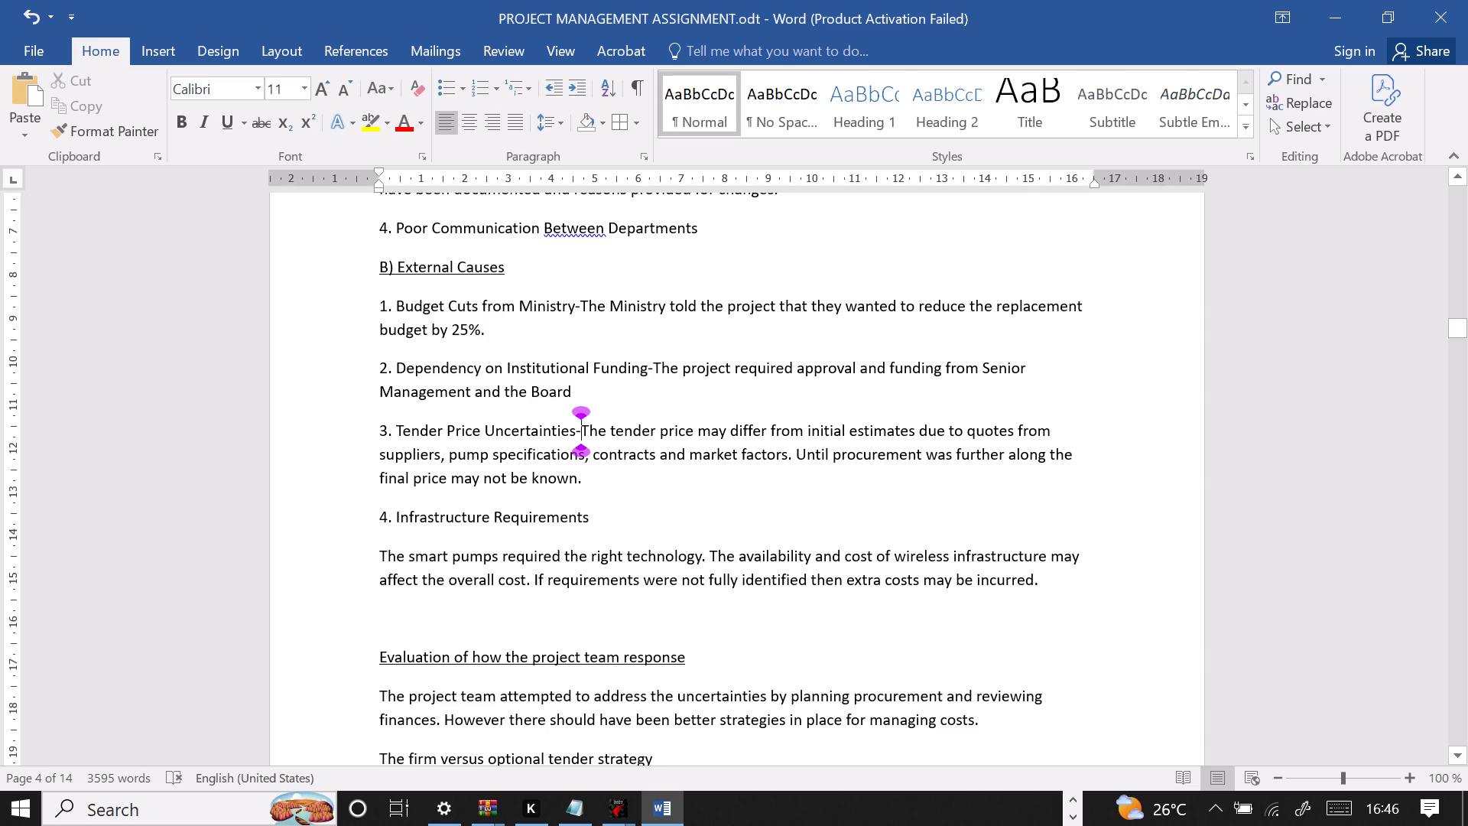
{"action": "left_click_drag", "start_coordinate": [791, 449], "coordinate": [842, 486]}
{"action": "key", "text": "BackSpace"}
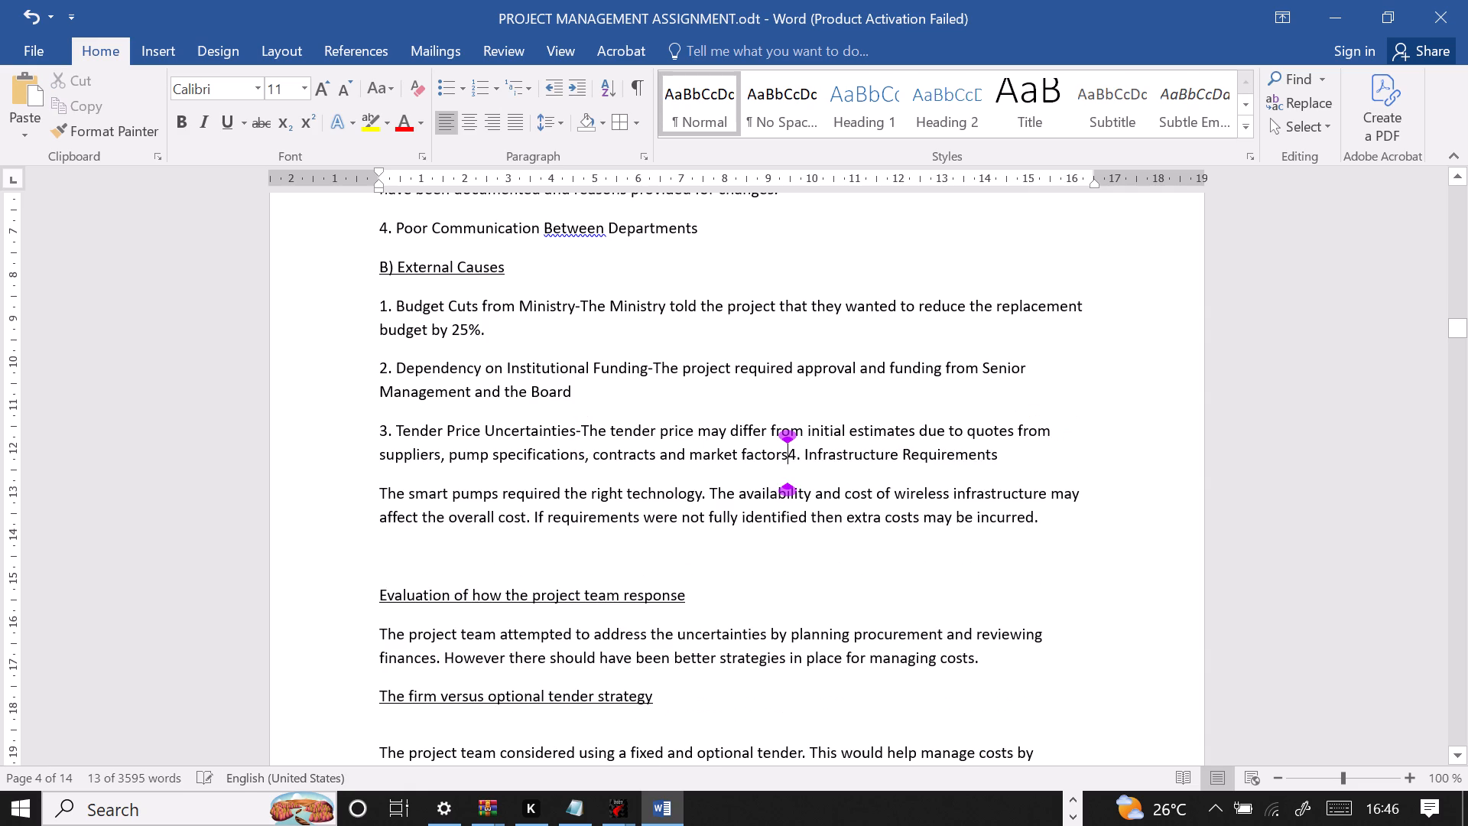
{"action": "key", "text": "Return"}
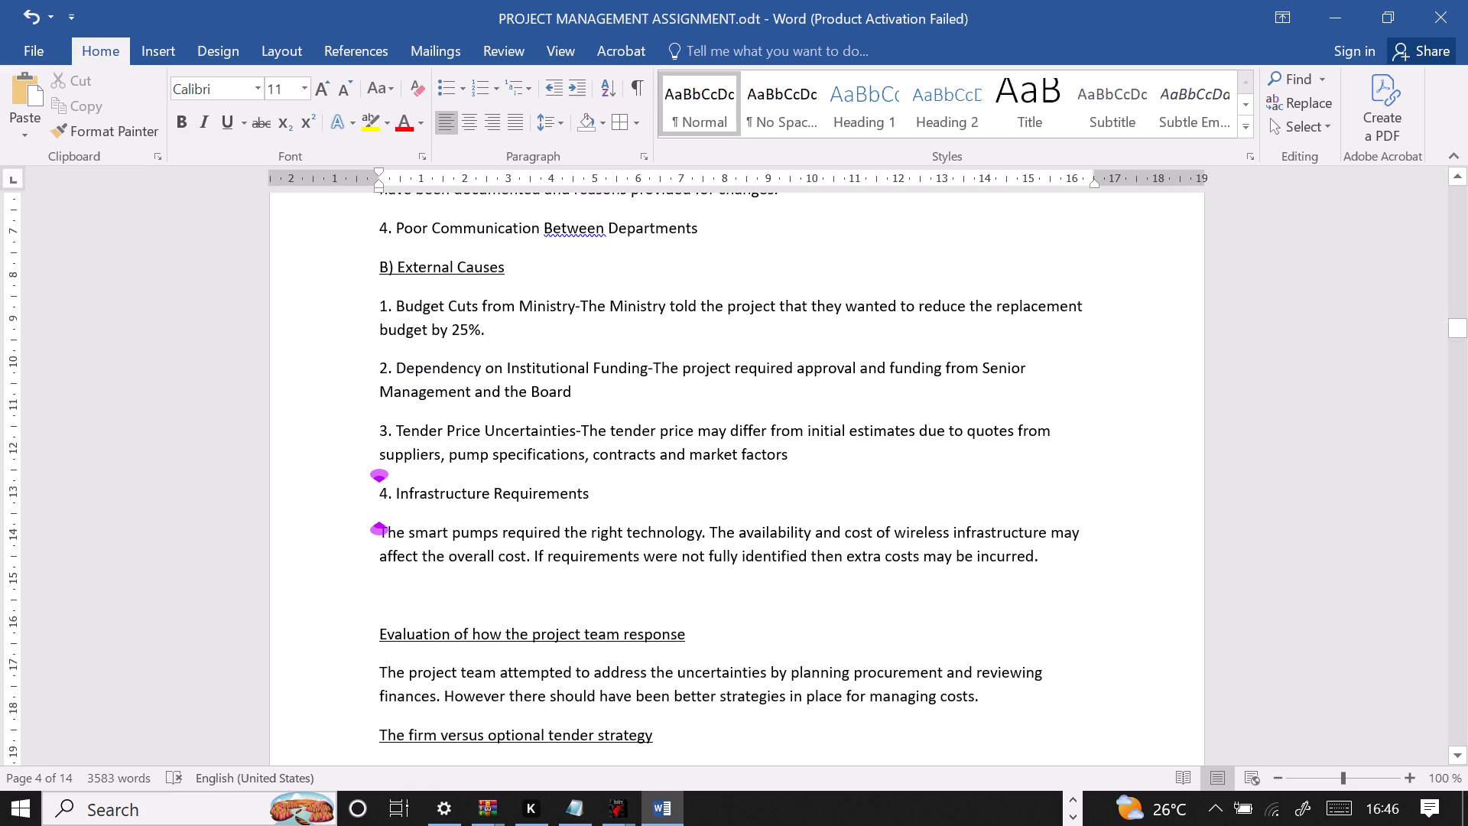
Join the Infrastructure Requirements heading to its paragraph with a hyphen.
{"action": "left_click", "coordinate": [380, 532]}
{"action": "key", "text": "BackSpace"}
{"action": "key", "text": "minus"}
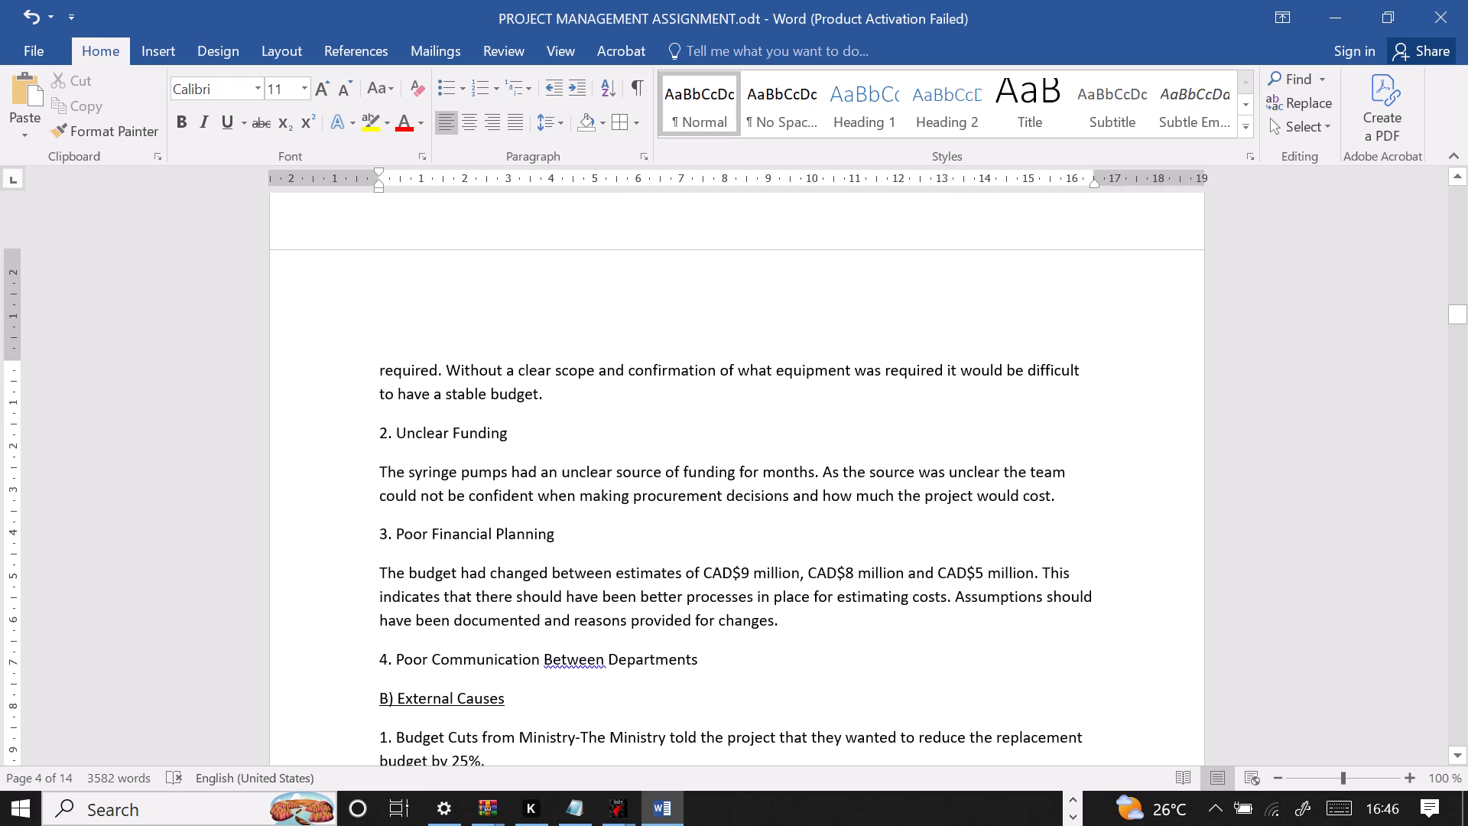
Join the Unclear Scope heading under Internal Causes to its paragraph with a hyphen.
{"action": "scroll", "coordinate": [380, 532], "scroll_direction": "up", "scroll_amount": 1}
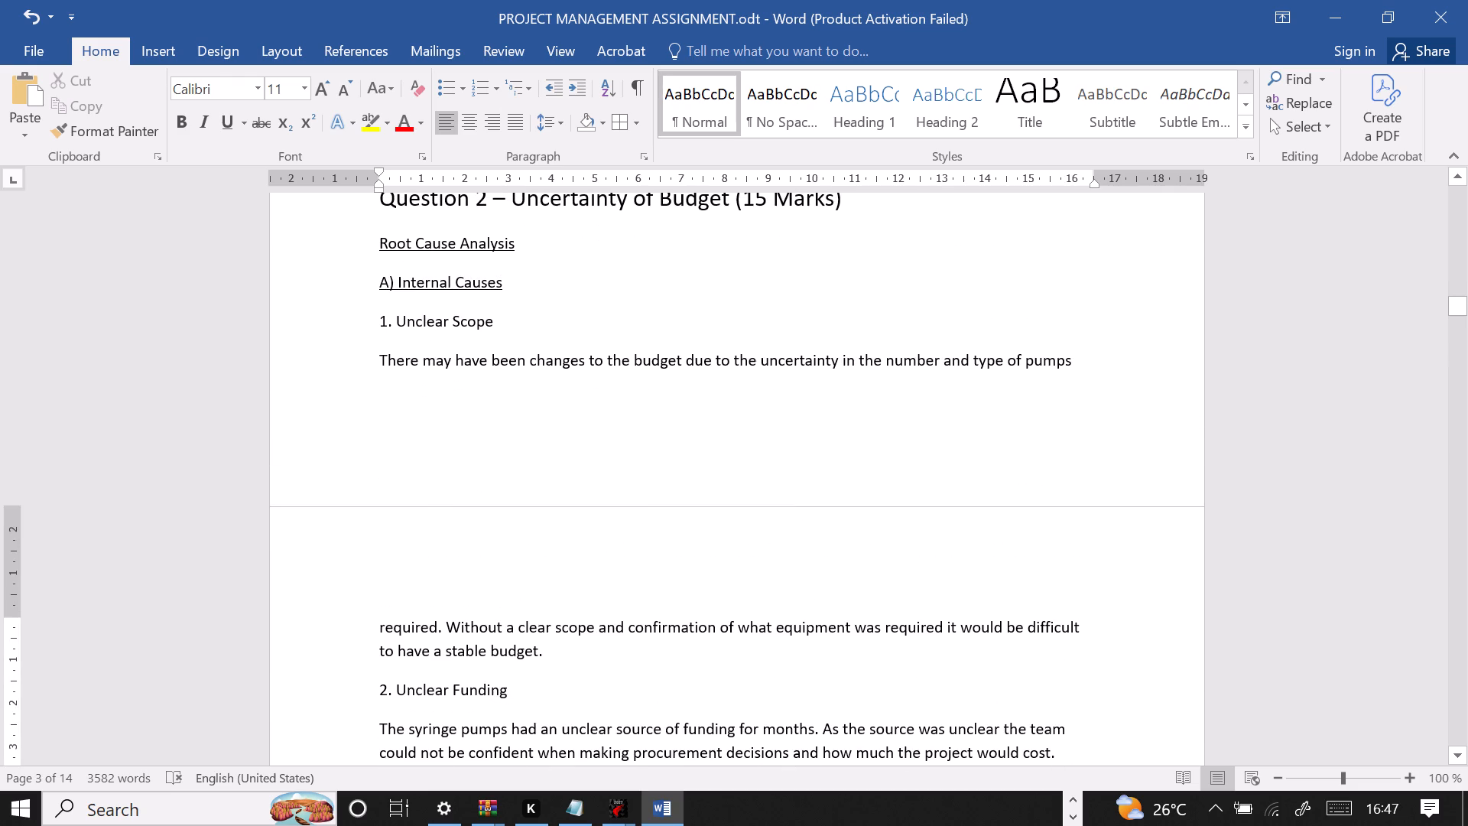
{"action": "left_click", "coordinate": [377, 363]}
{"action": "key", "text": "BackSpace"}
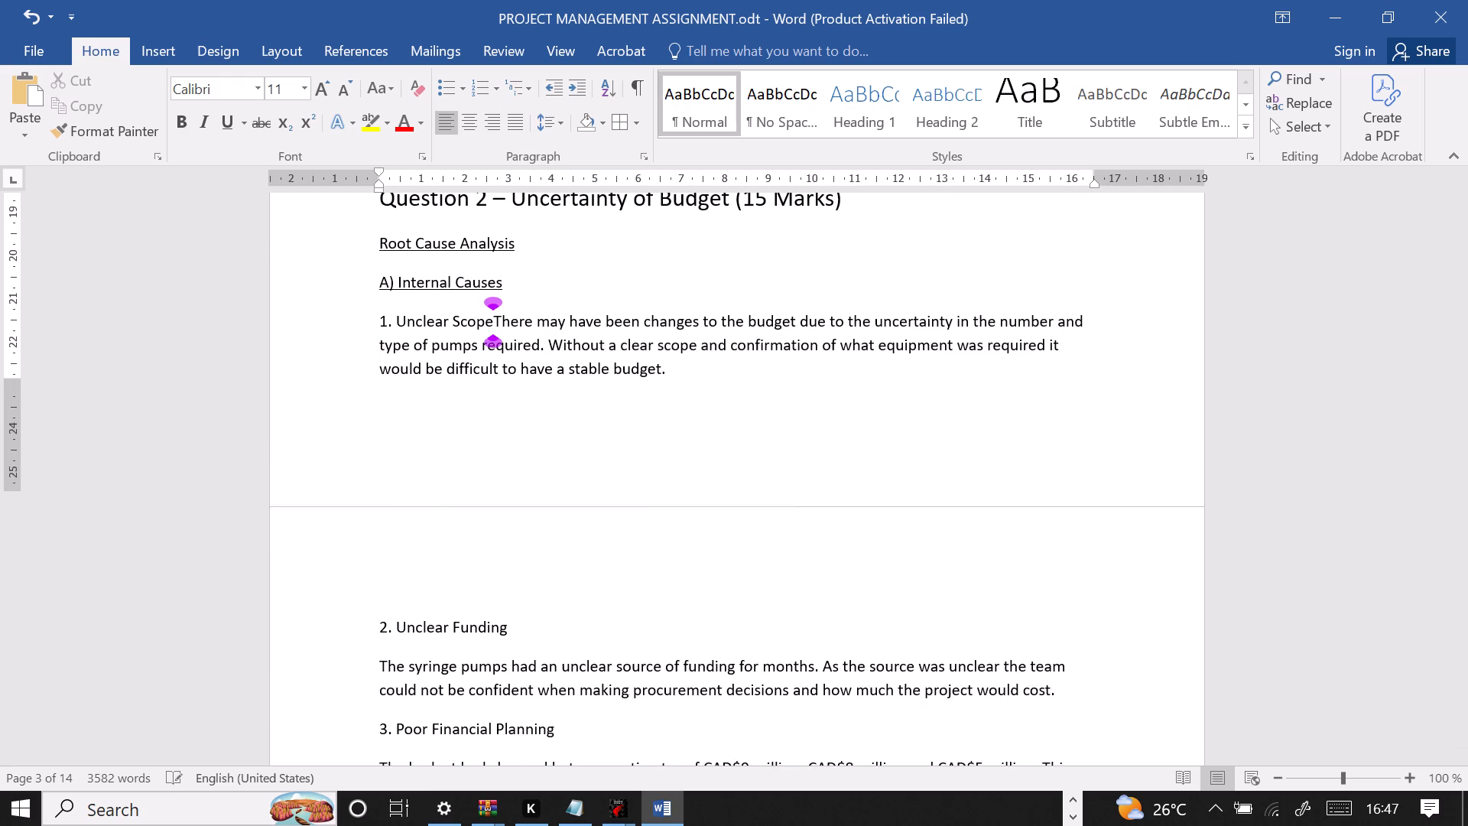
{"action": "key", "text": "minus"}
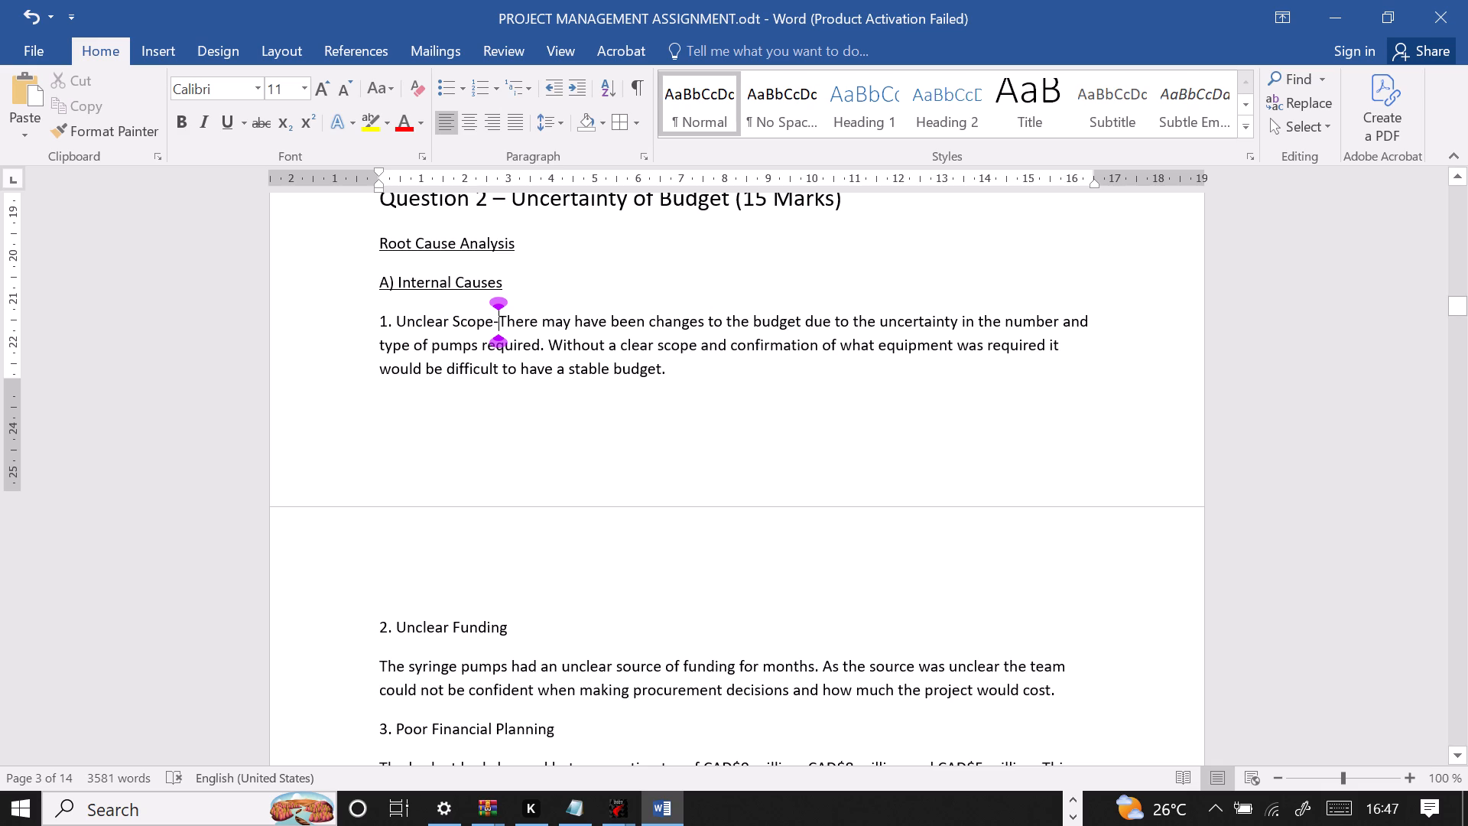
Join the Unclear Funding heading under Internal Causes to its paragraph with a hyphen.
{"action": "left_click", "coordinate": [377, 620]}
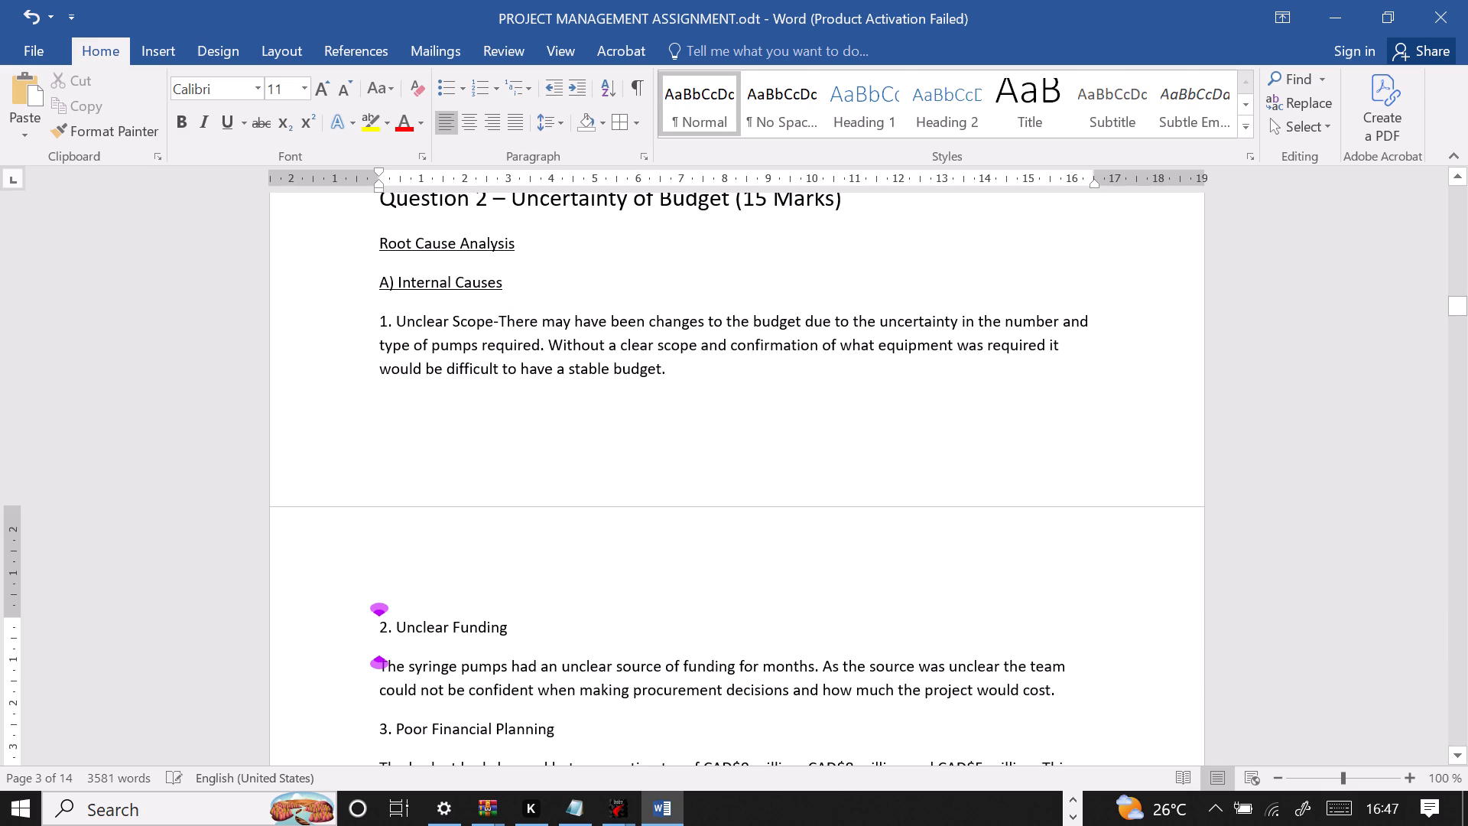
{"action": "left_click", "coordinate": [446, 593]}
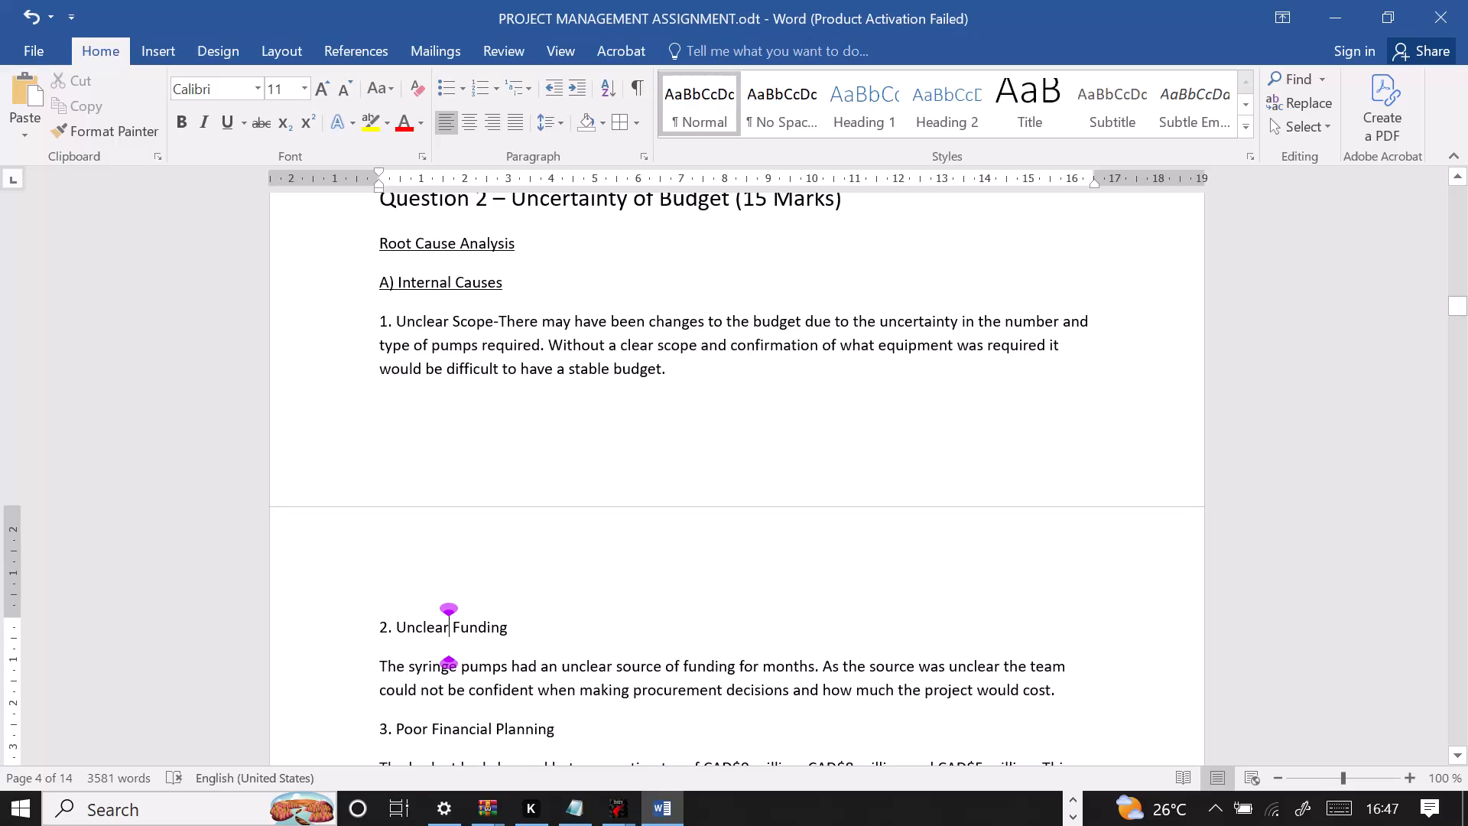
{"action": "left_click", "coordinate": [381, 659]}
{"action": "key", "text": "BackSpace"}
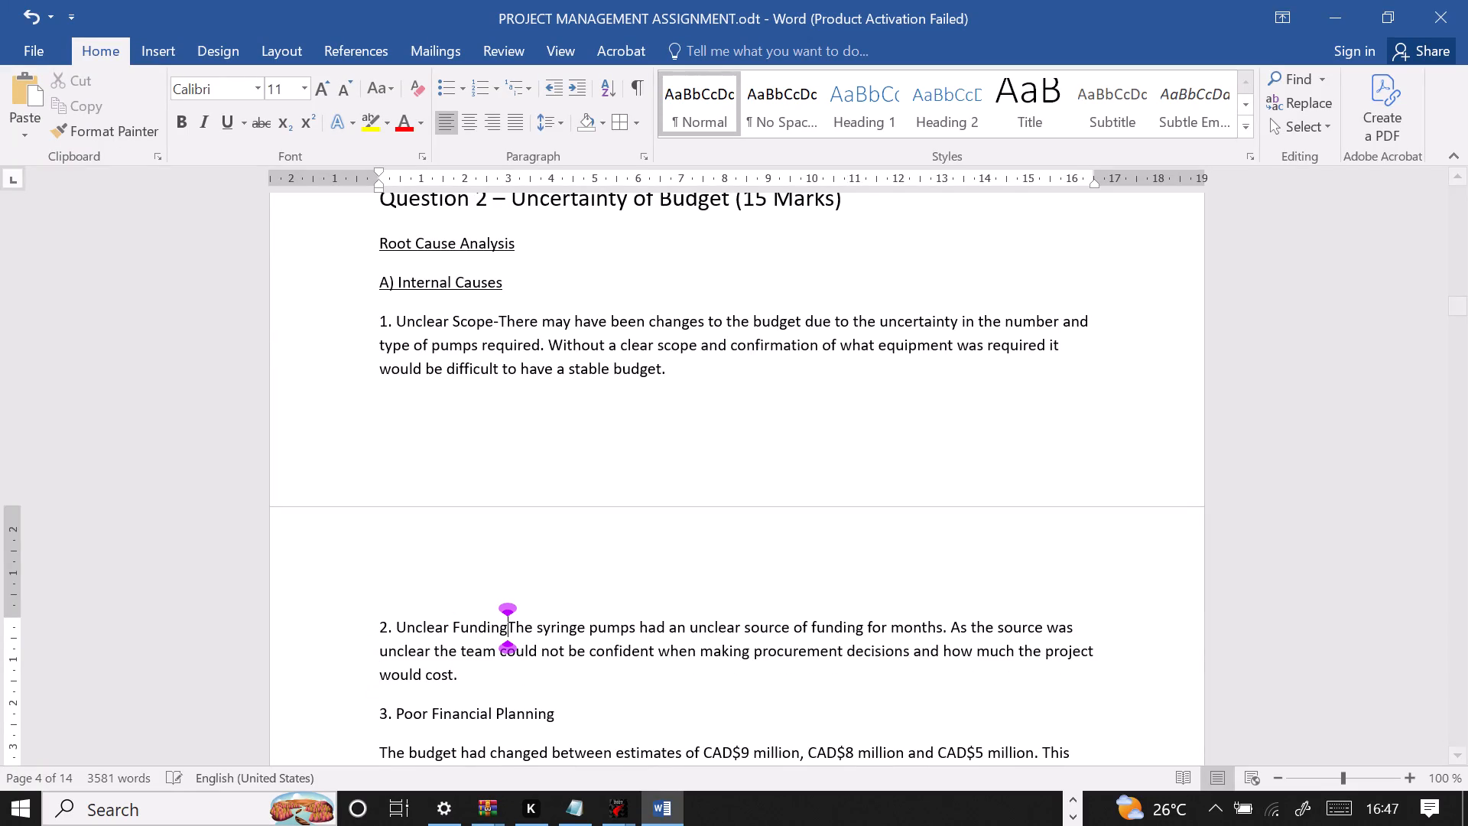
{"action": "key", "text": "minus"}
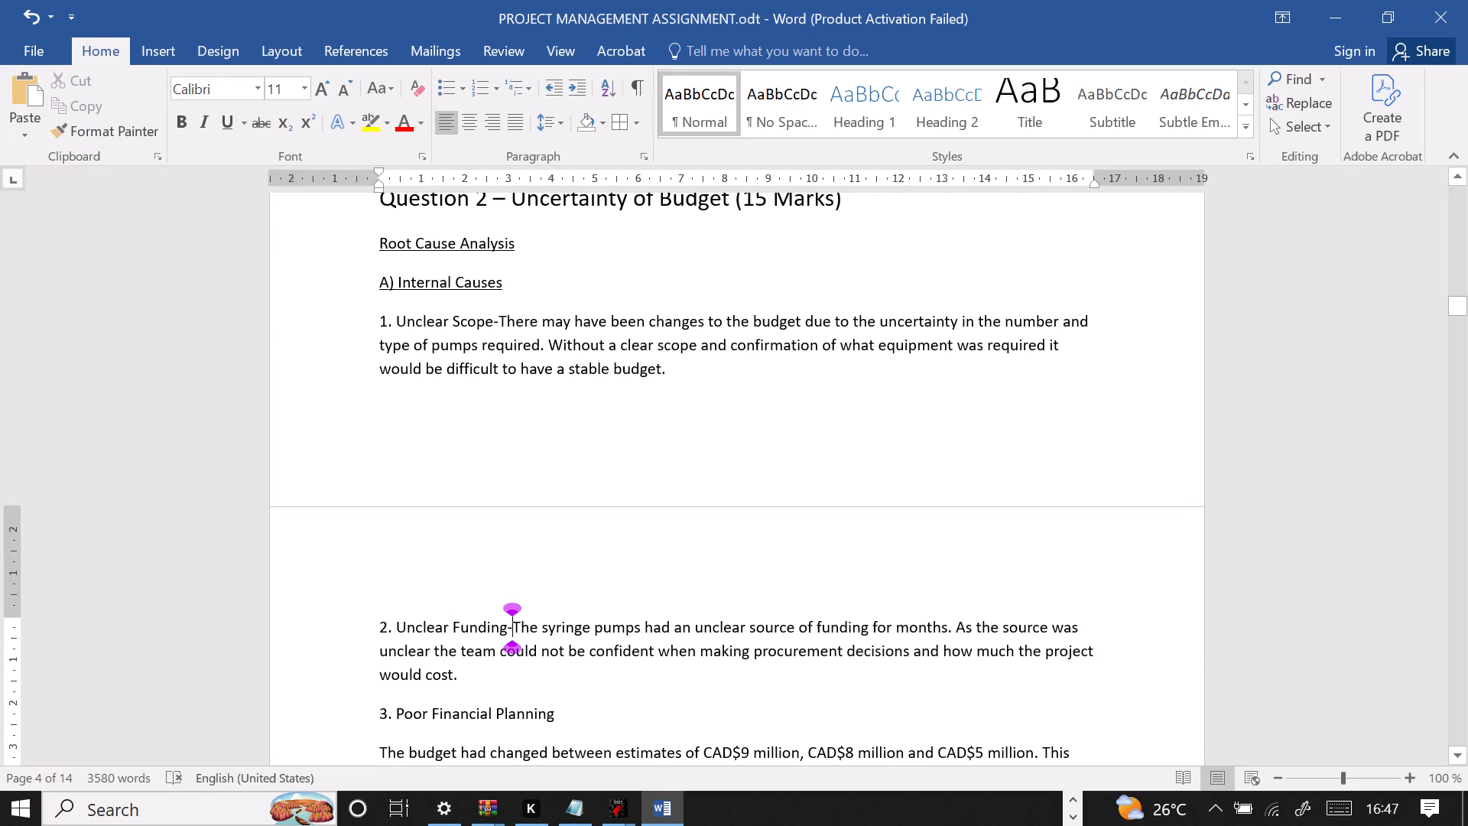
Join the Poor Financial Planning heading under Internal Causes to its paragraph with a hyphen.
{"action": "scroll", "coordinate": [439, 595], "scroll_direction": "down", "scroll_amount": 1}
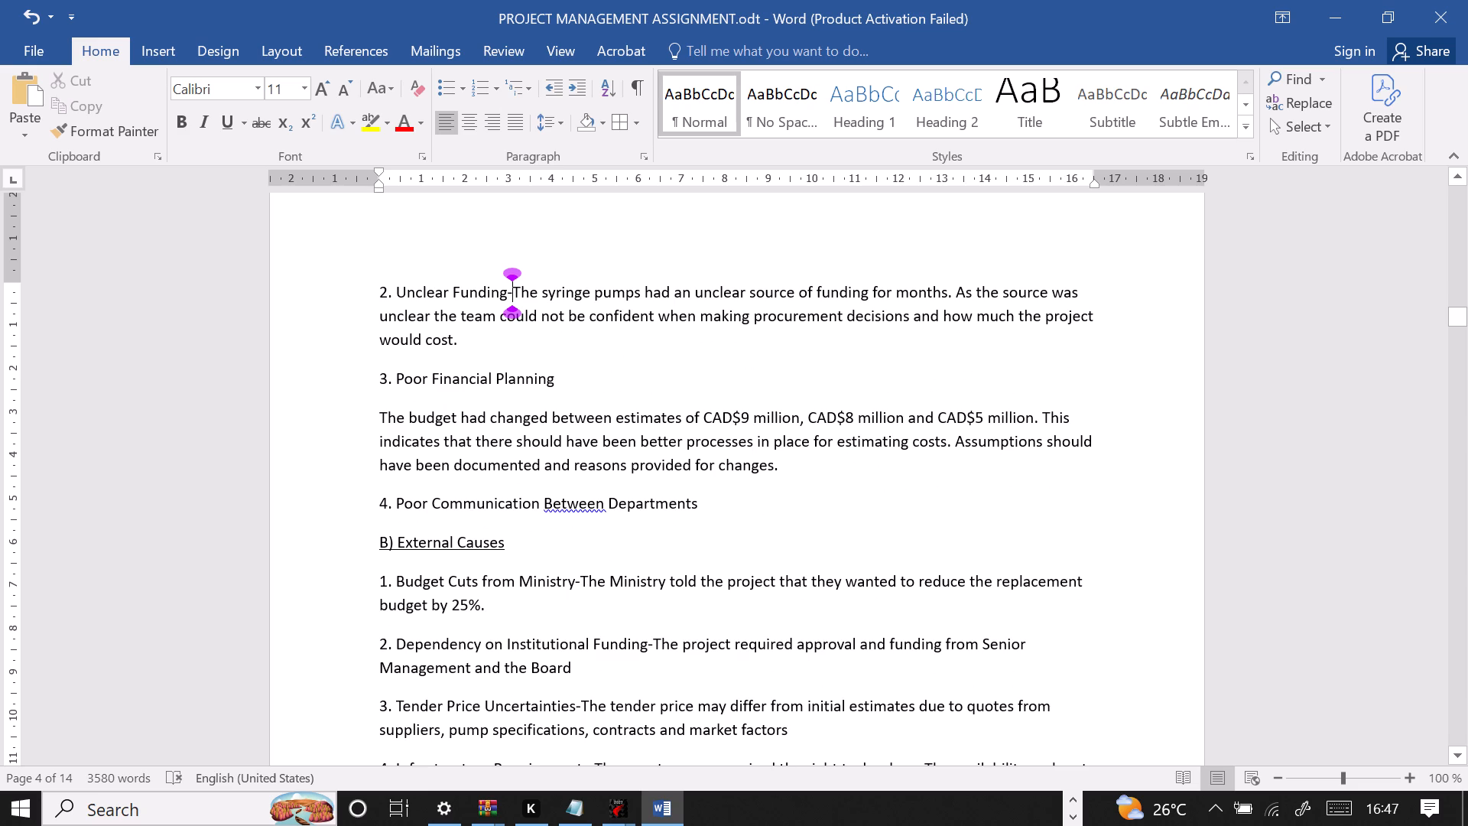
{"action": "left_click", "coordinate": [378, 419]}
{"action": "key", "text": "BackSpace"}
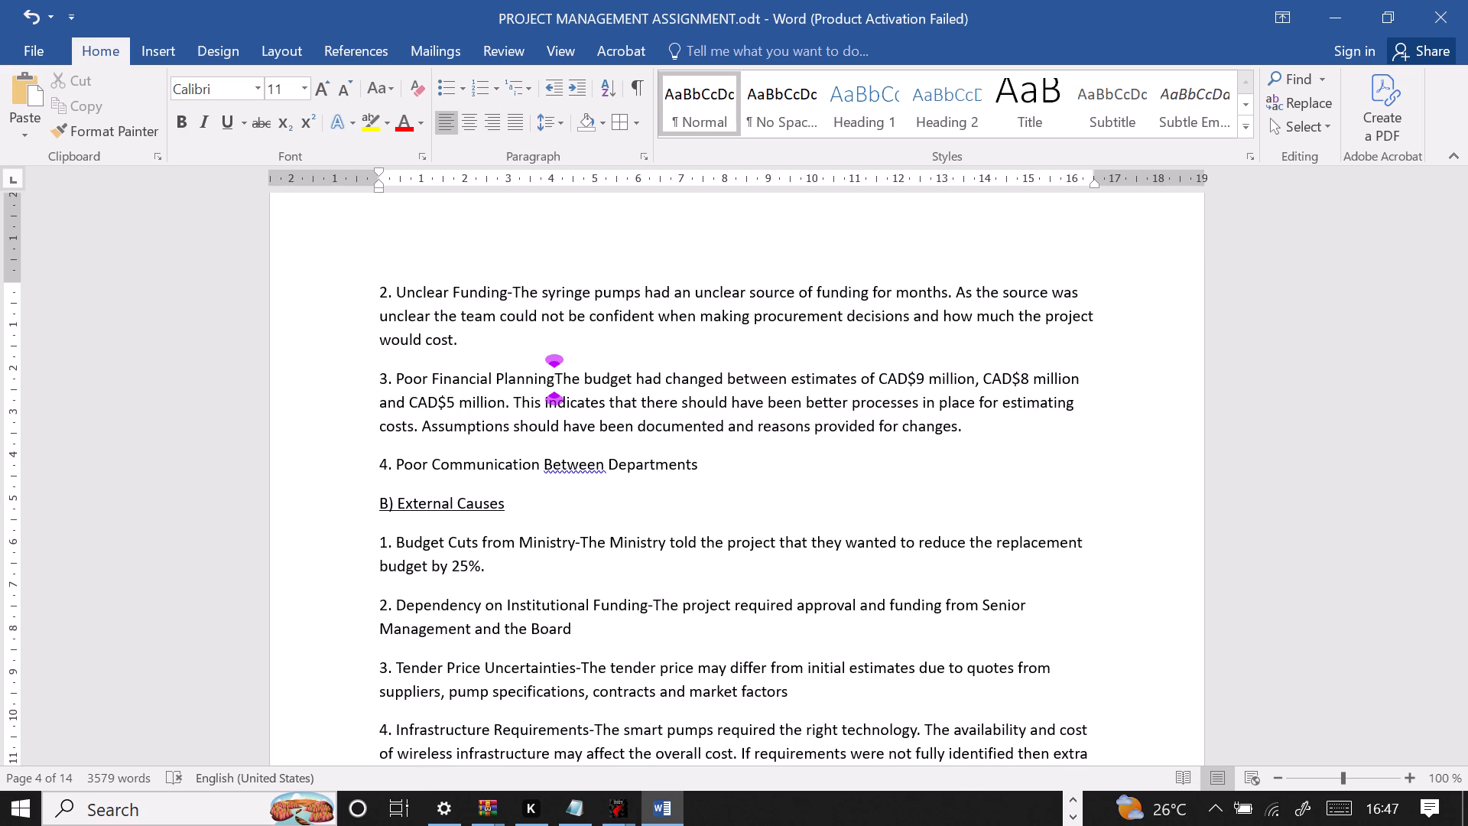
{"action": "key", "text": "minus"}
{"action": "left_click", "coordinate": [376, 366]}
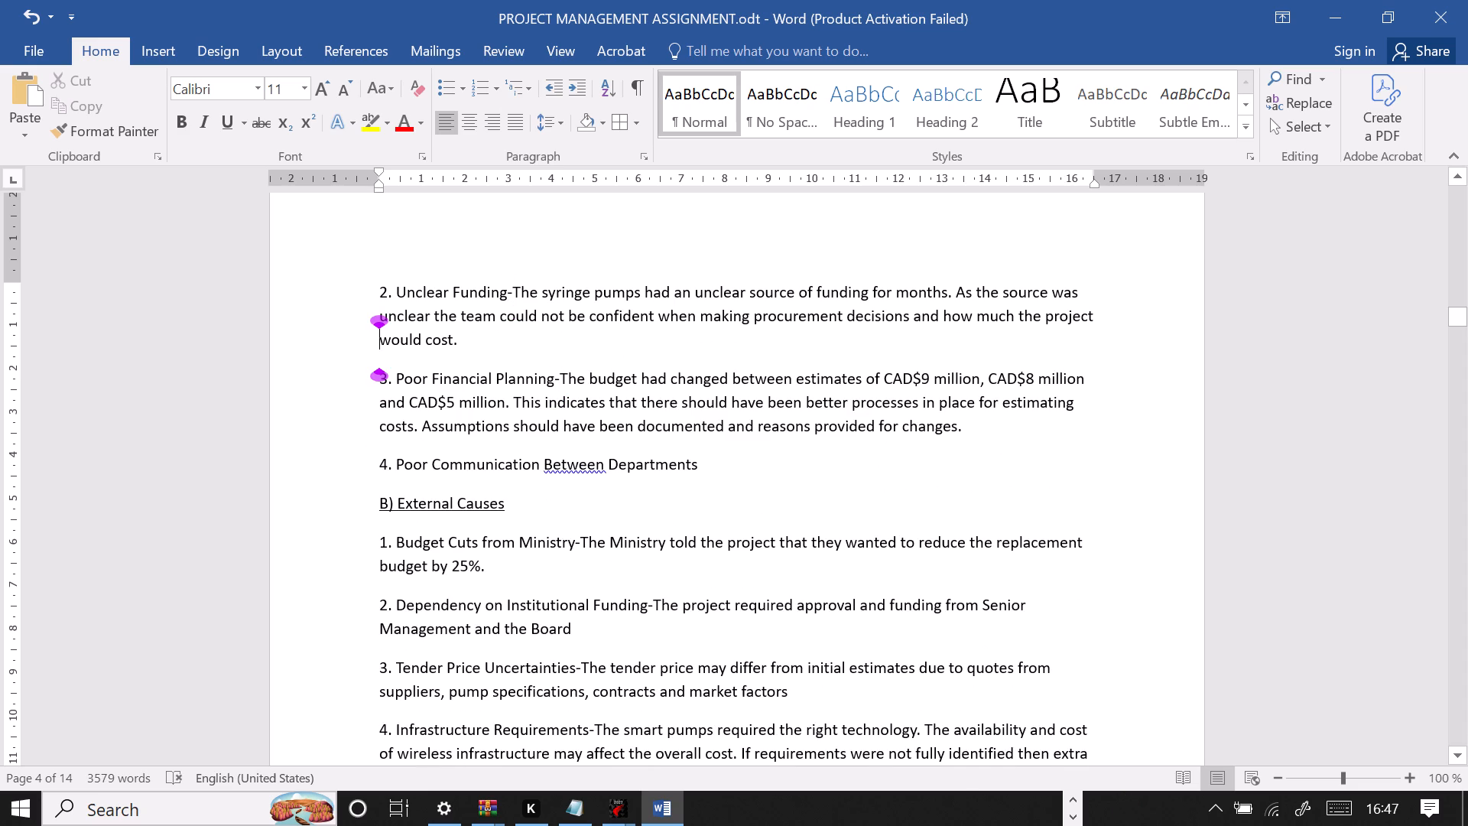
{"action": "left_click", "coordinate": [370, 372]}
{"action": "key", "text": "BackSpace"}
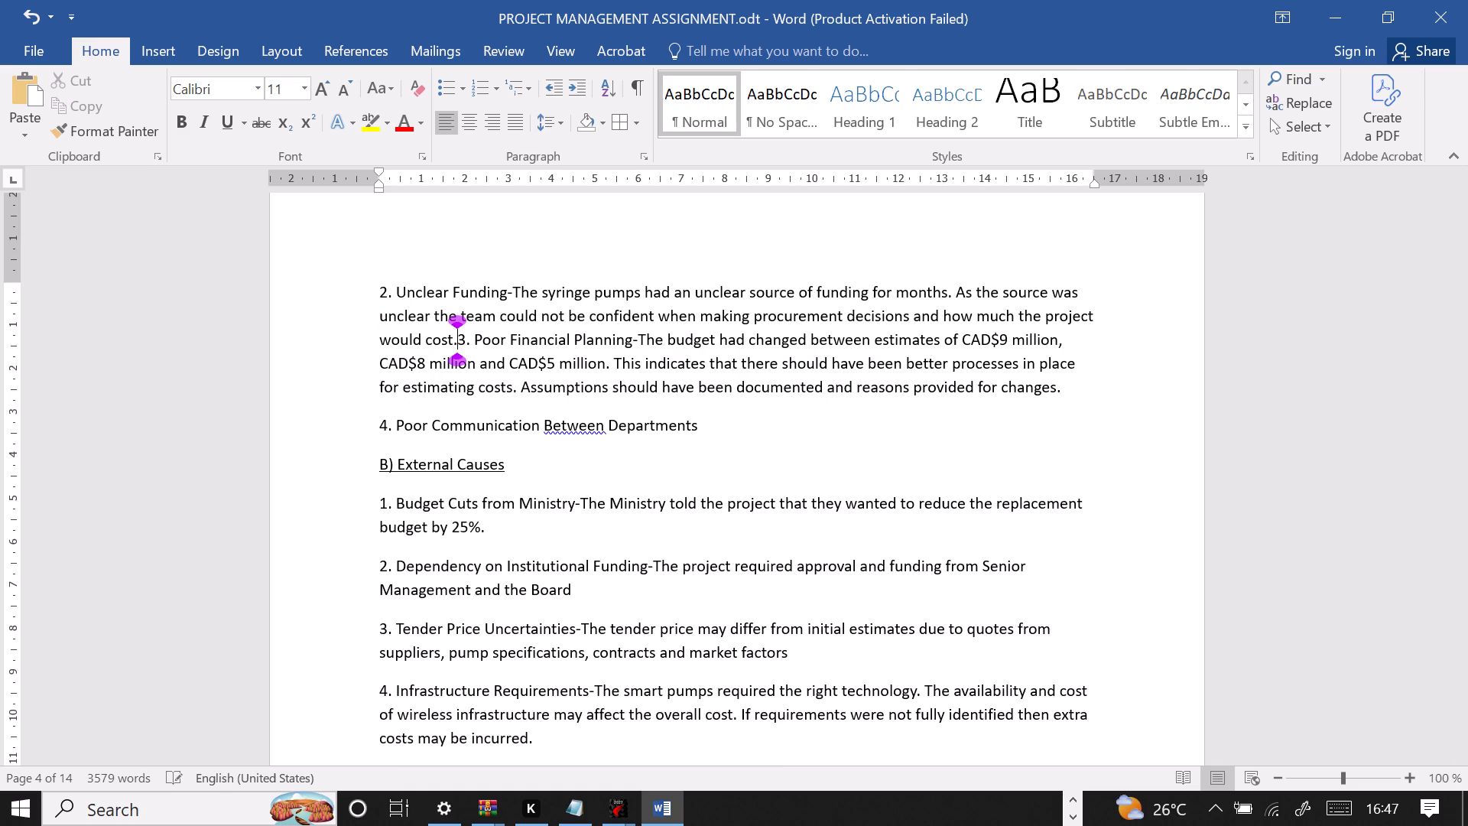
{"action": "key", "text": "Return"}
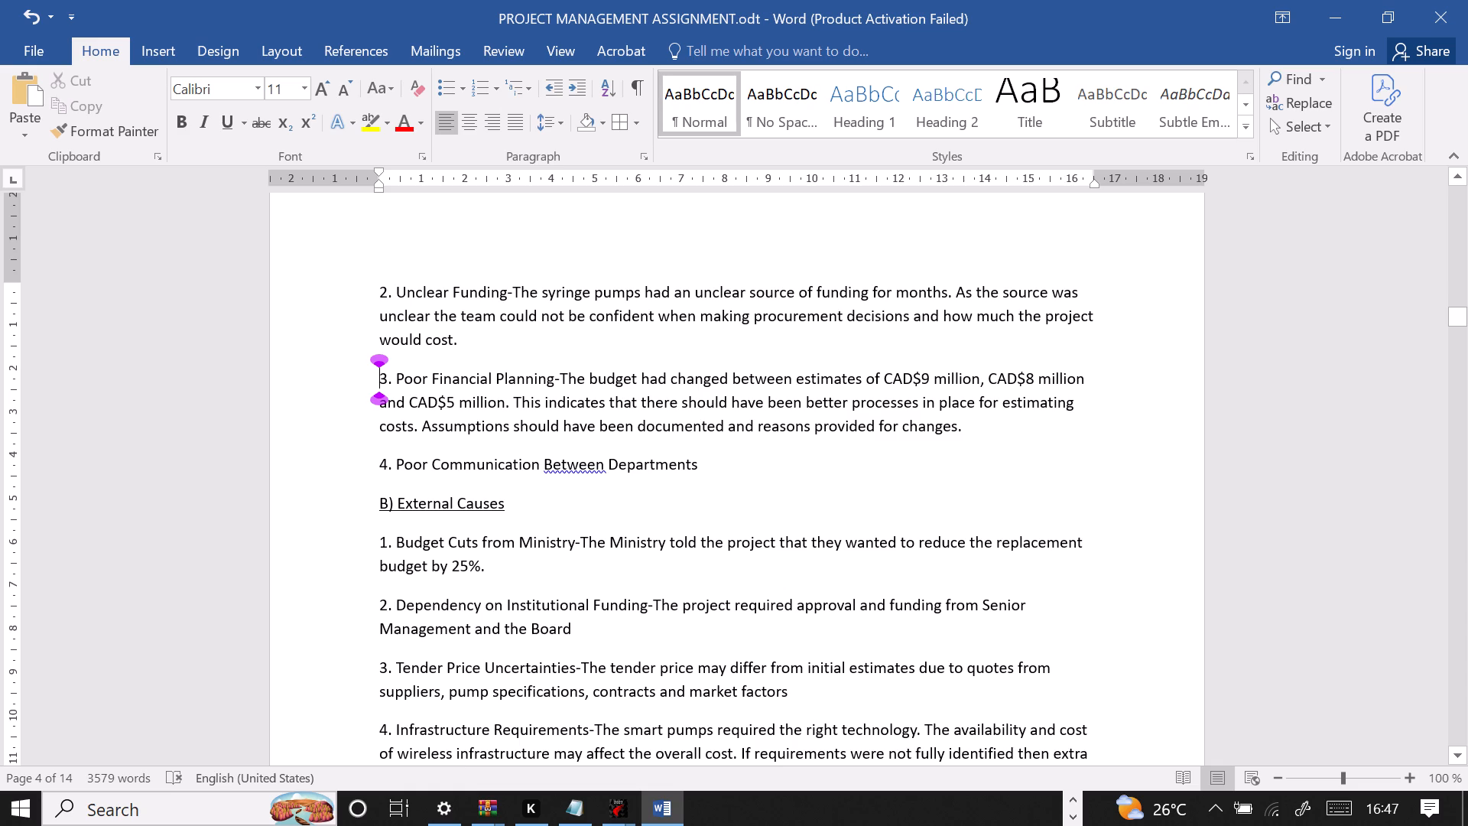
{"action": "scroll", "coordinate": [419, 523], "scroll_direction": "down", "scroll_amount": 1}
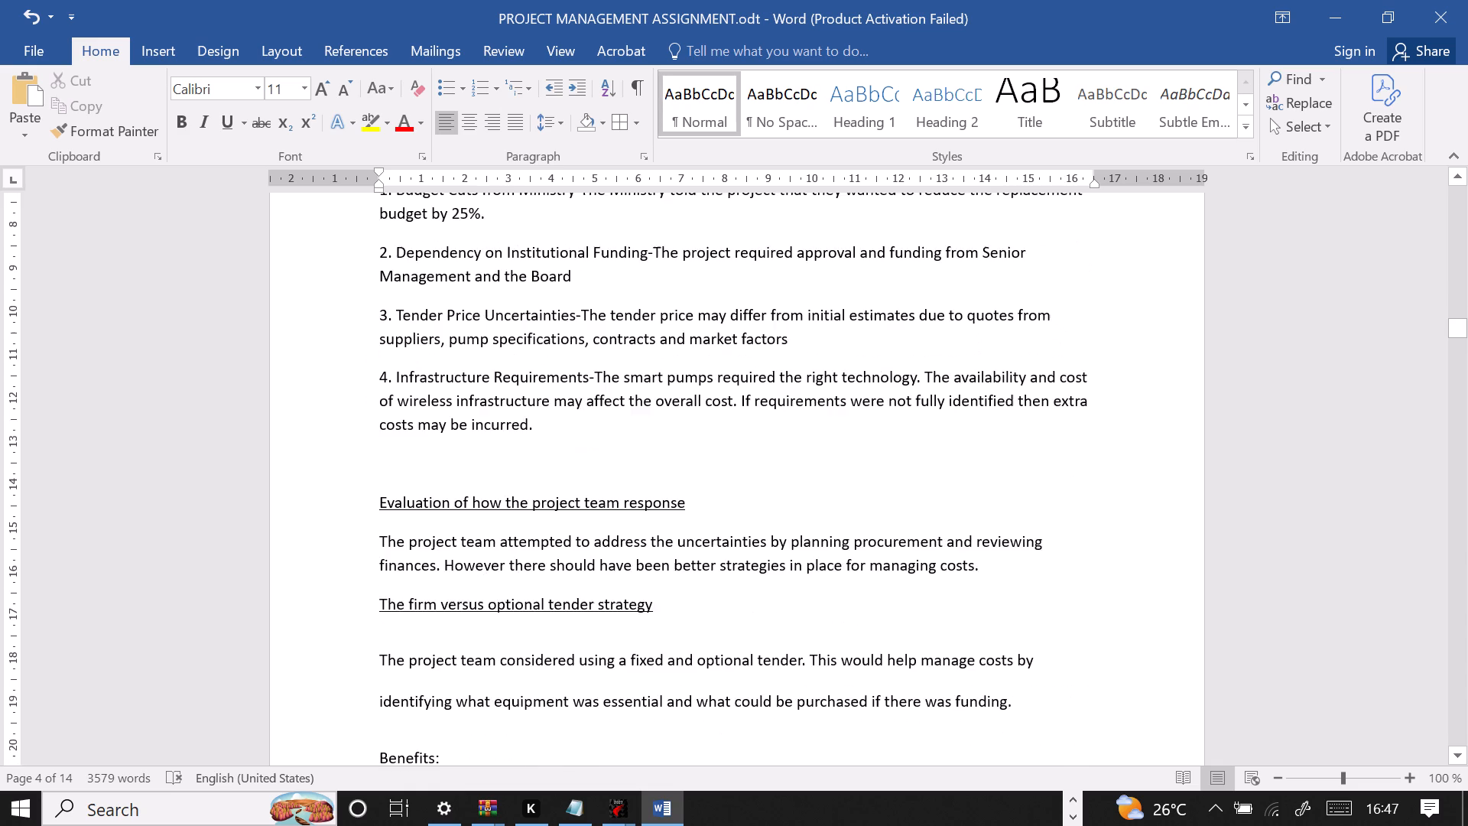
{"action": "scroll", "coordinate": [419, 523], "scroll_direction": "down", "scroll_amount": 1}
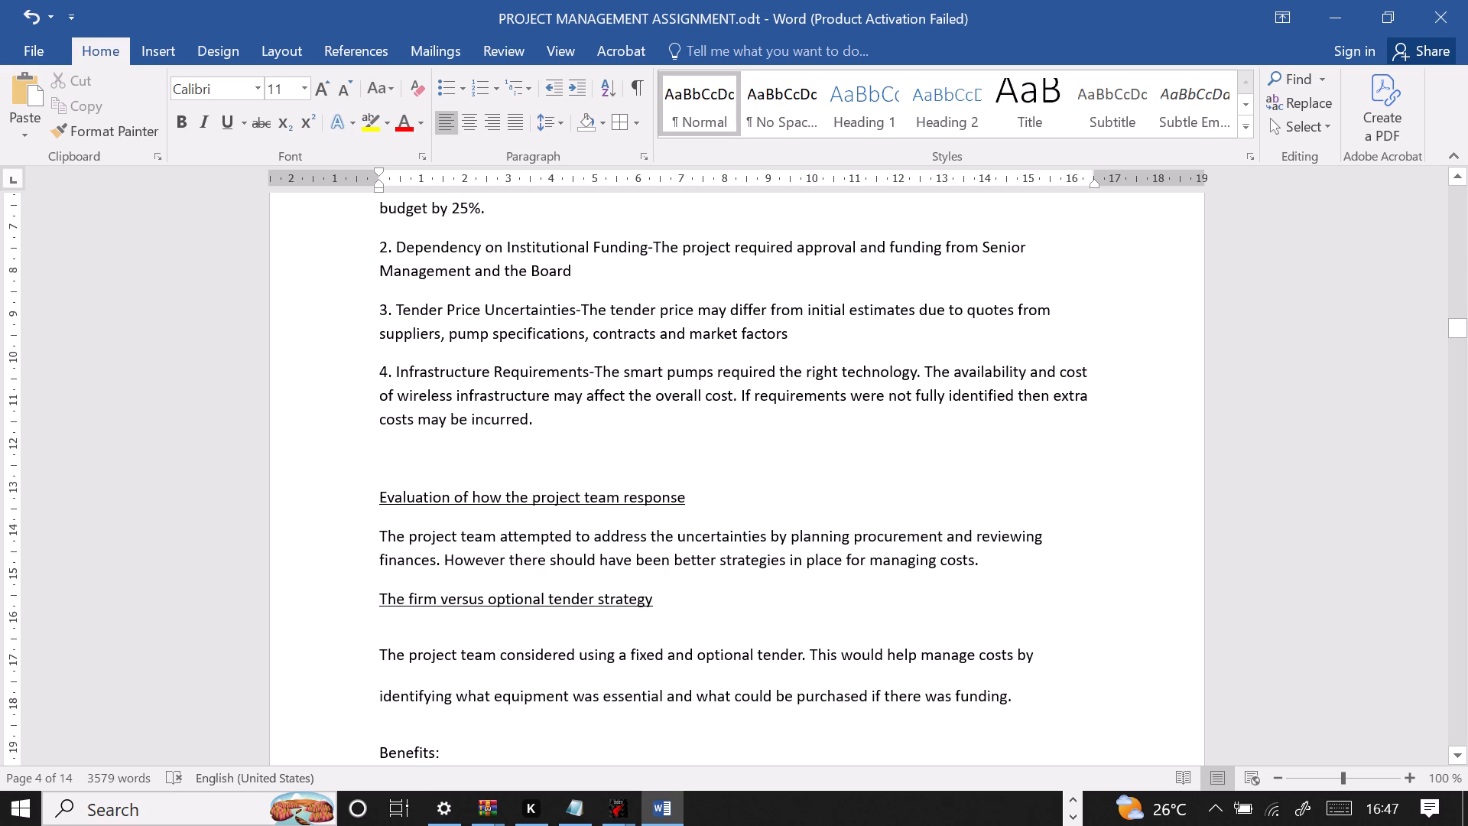
Delete the Infrastructure Requirements paragraph's last sentence, about requirements not being fully identified, together with the blank line after it.
{"action": "left_click_drag", "start_coordinate": [741, 398], "coordinate": [856, 441]}
{"action": "key", "text": "BackSpace"}
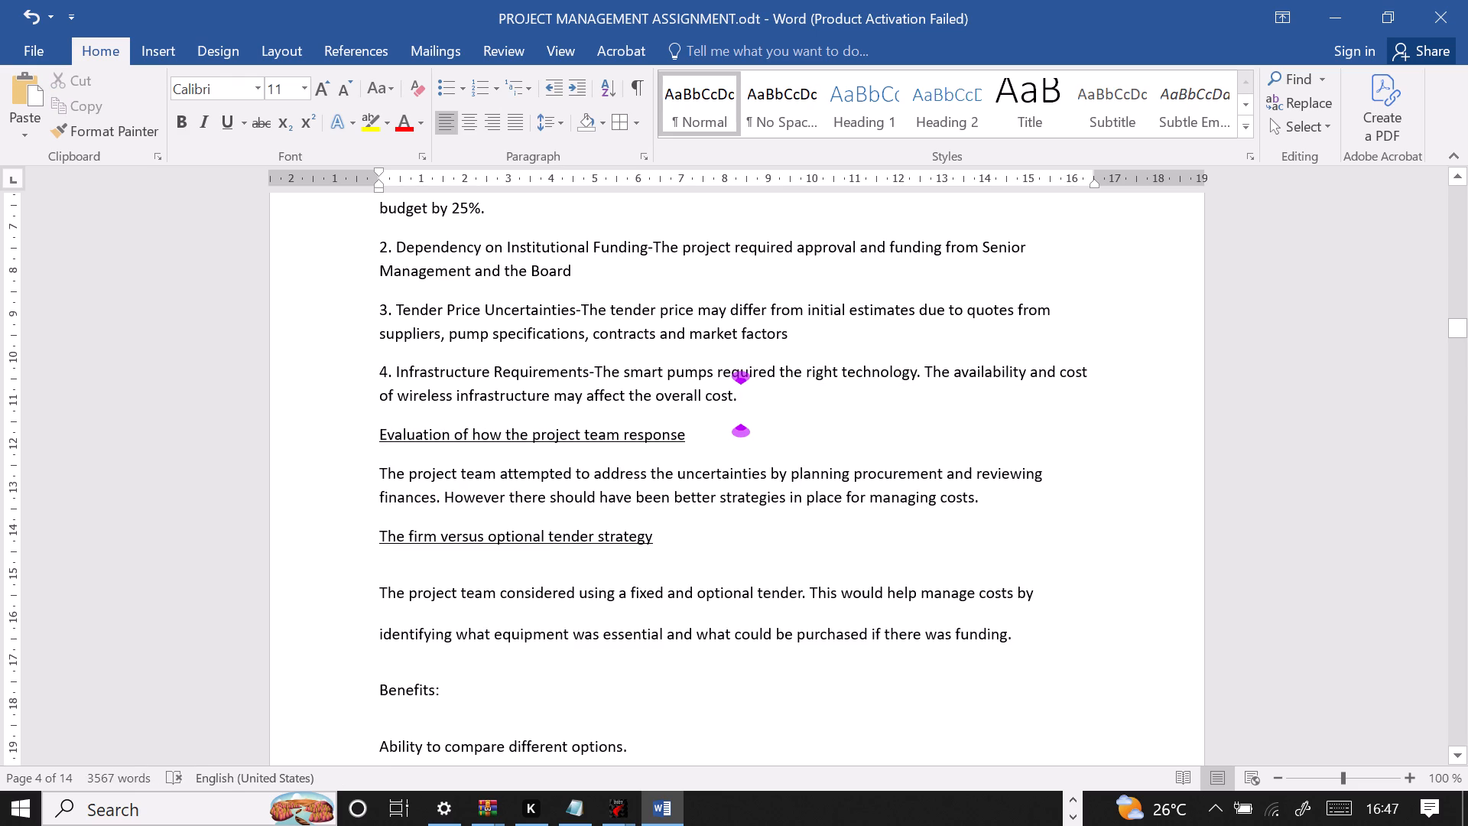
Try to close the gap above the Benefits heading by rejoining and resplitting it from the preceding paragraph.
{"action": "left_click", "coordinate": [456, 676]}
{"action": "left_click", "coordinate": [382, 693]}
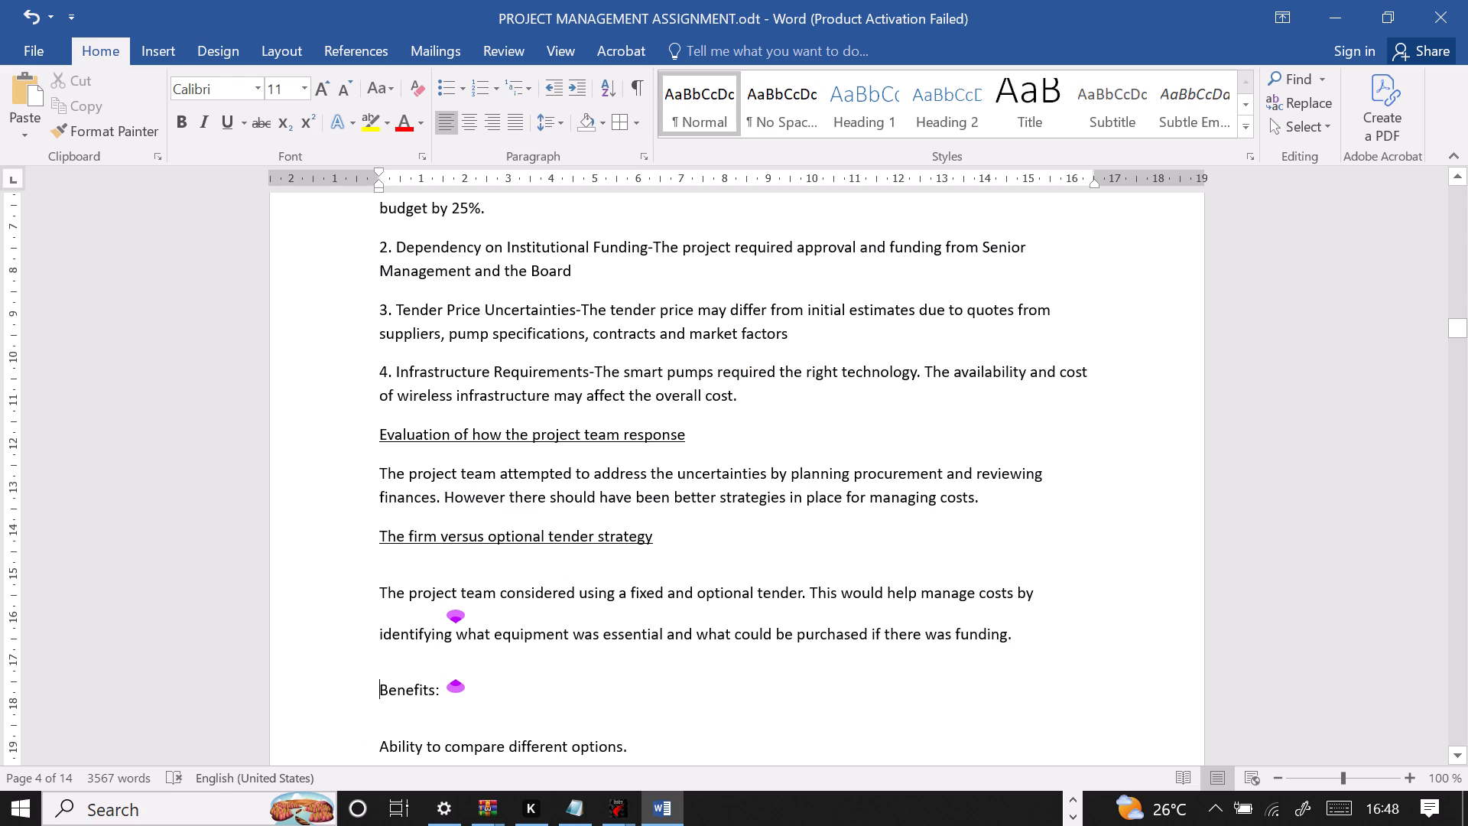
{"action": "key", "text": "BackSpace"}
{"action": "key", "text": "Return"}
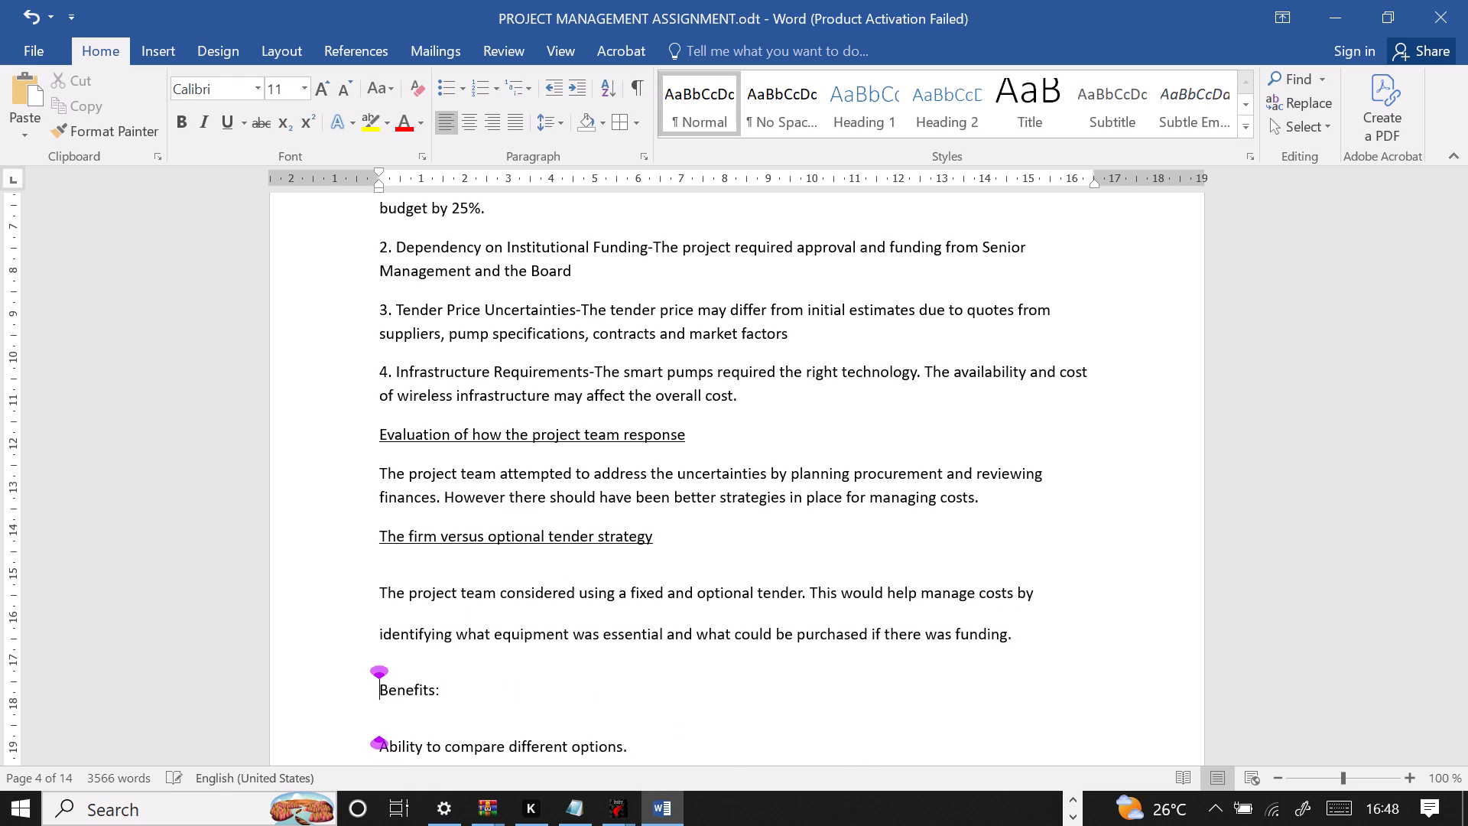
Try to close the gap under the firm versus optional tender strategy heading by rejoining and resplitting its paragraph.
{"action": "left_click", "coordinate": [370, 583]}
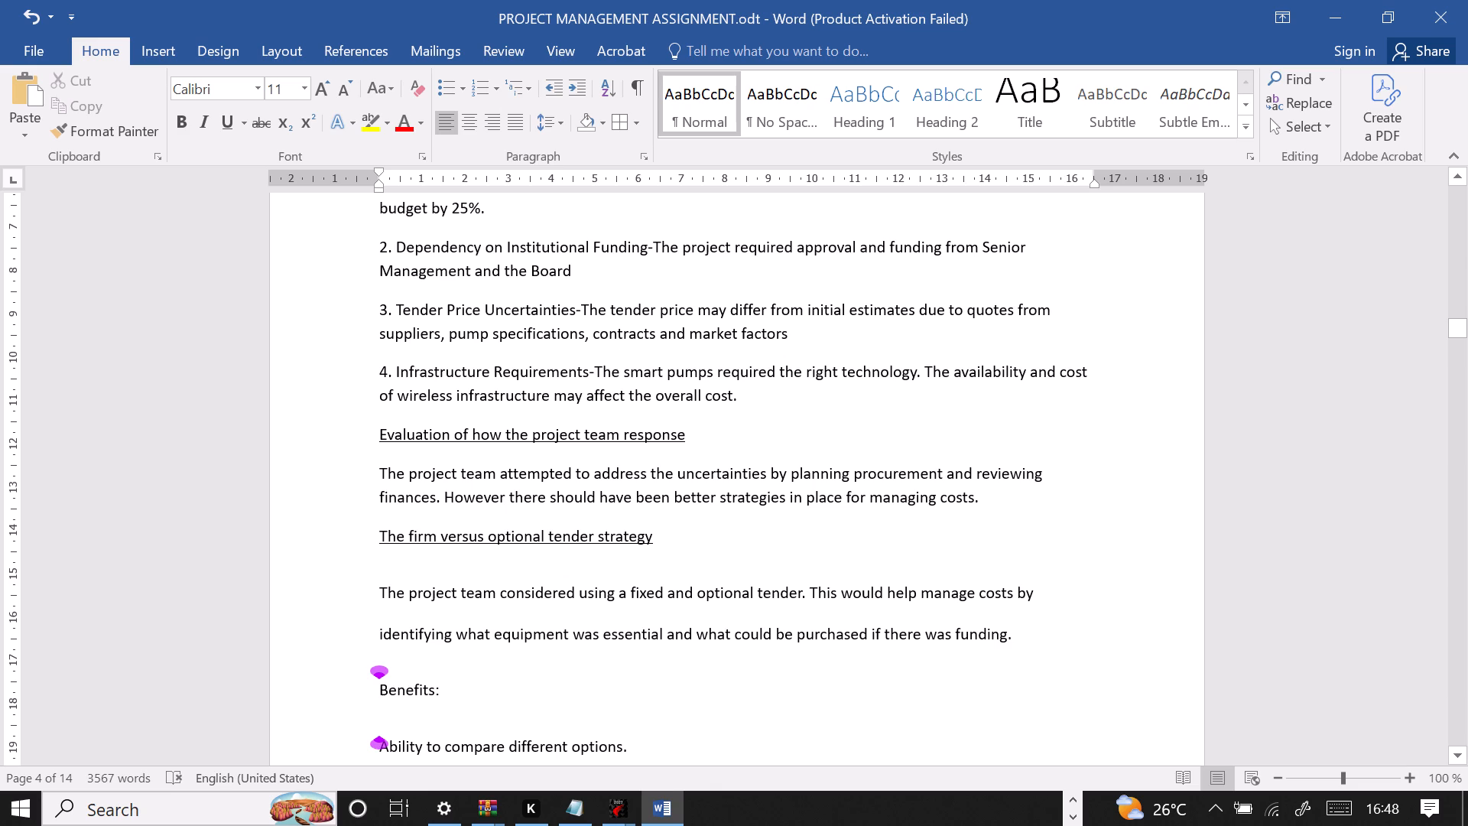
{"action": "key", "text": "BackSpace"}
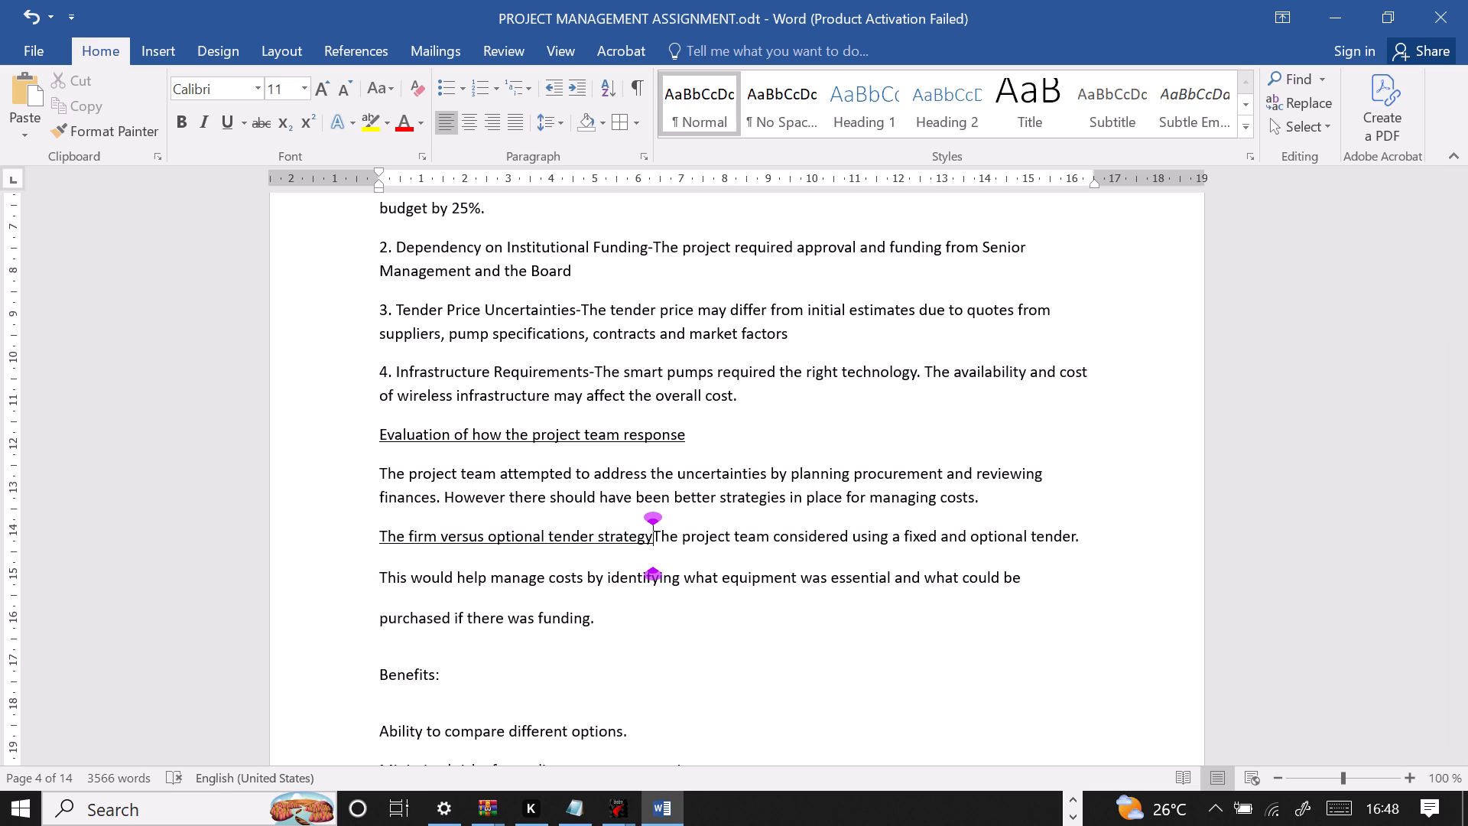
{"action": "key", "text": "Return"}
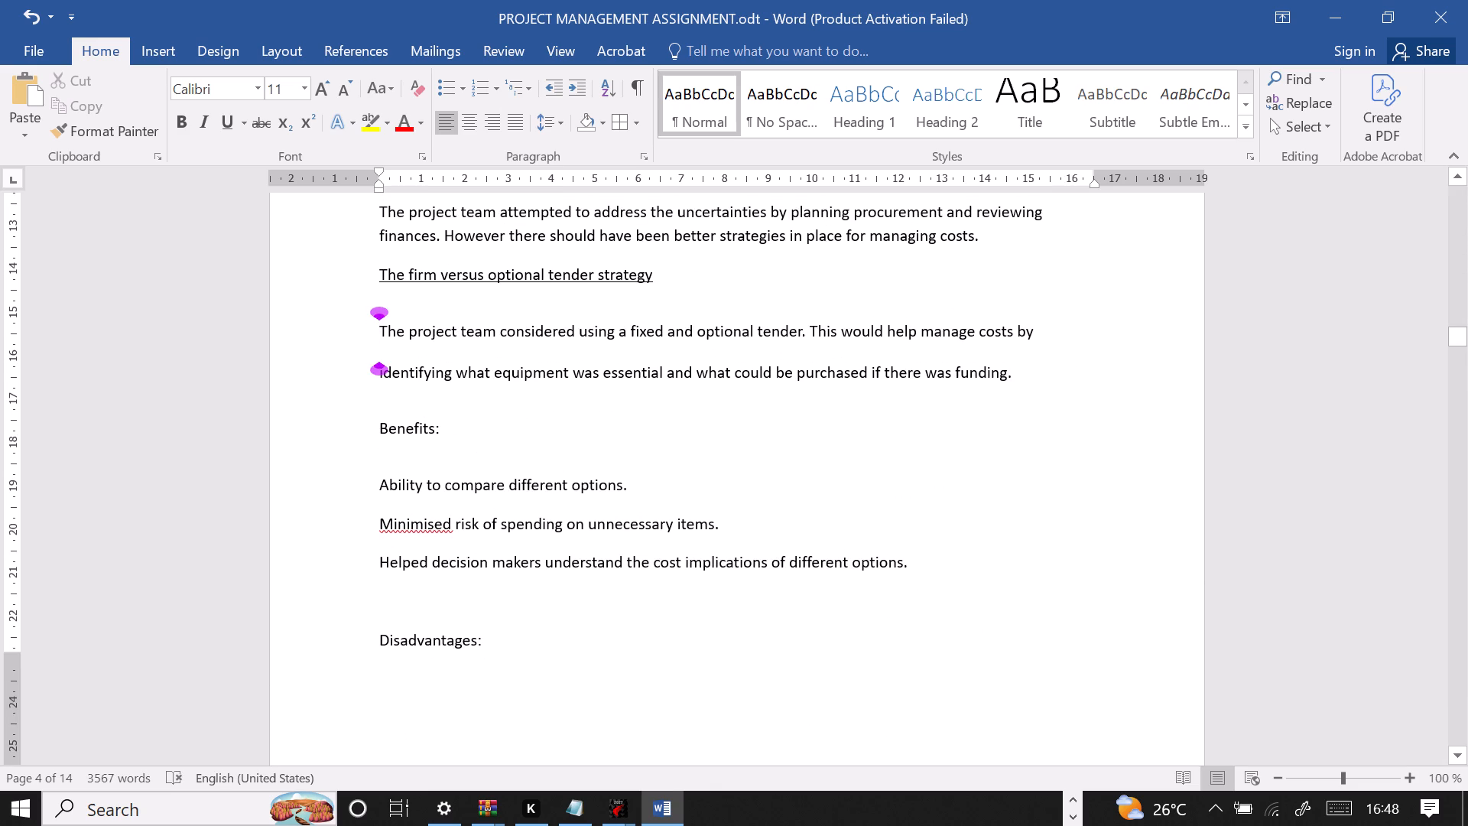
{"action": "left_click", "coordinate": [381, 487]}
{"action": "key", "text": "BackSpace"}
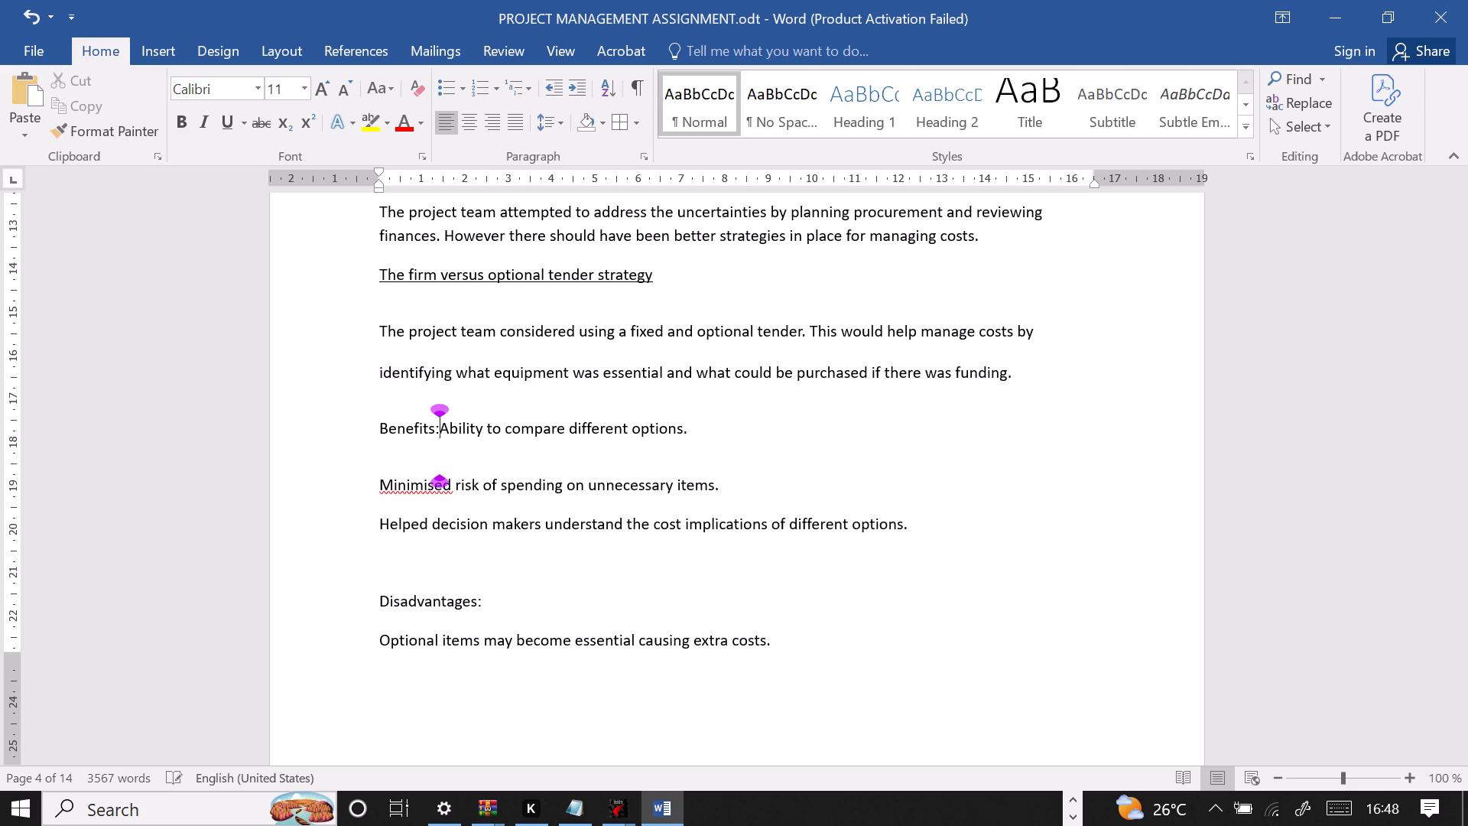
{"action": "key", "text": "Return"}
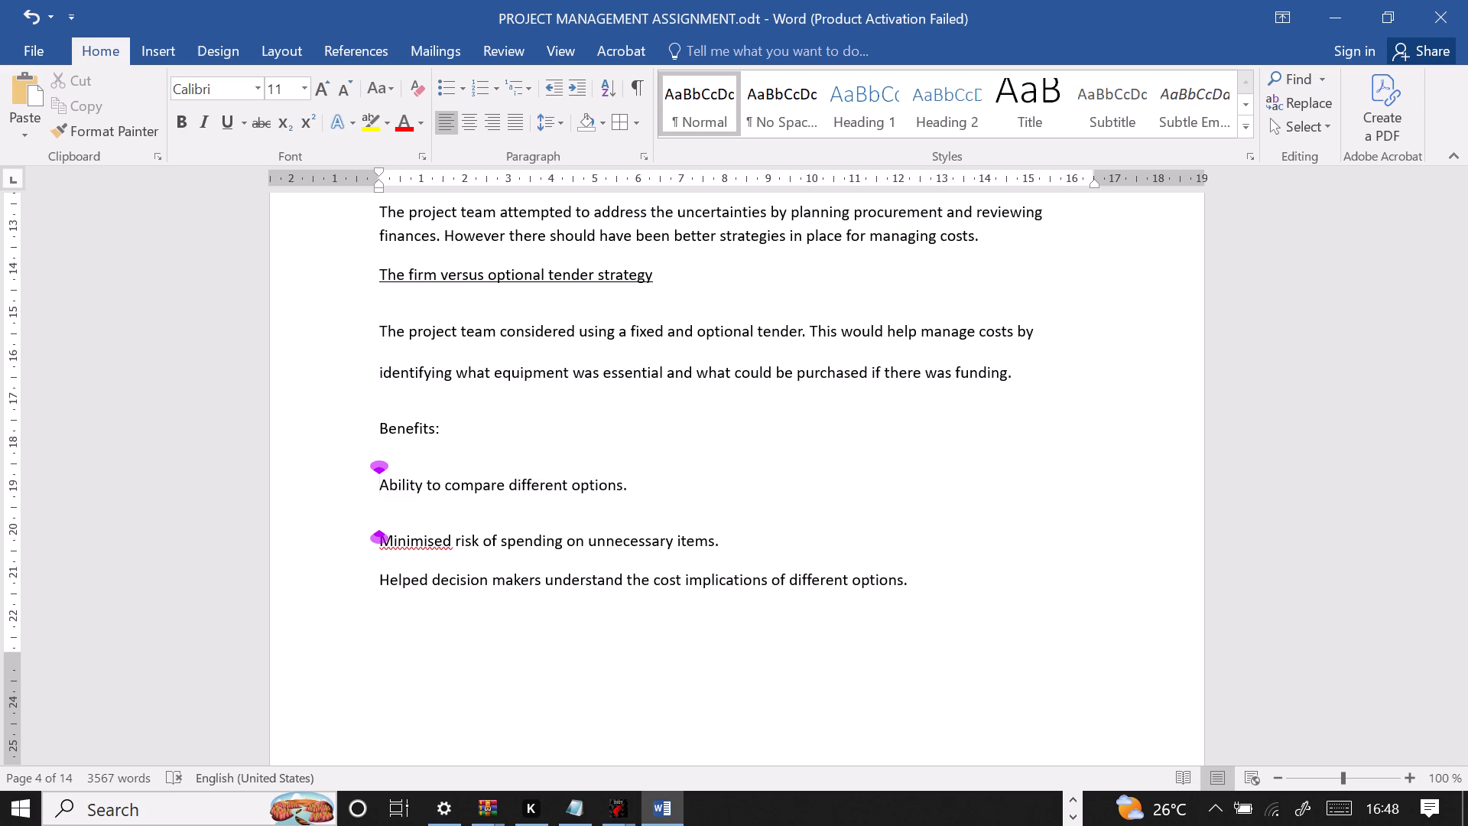
Delete the "This would only be useful if essential safety criteria" sentence and the blank line after it, following the tender strategy's disadvantages.
{"action": "scroll", "coordinate": [381, 487], "scroll_direction": "down", "scroll_amount": 1}
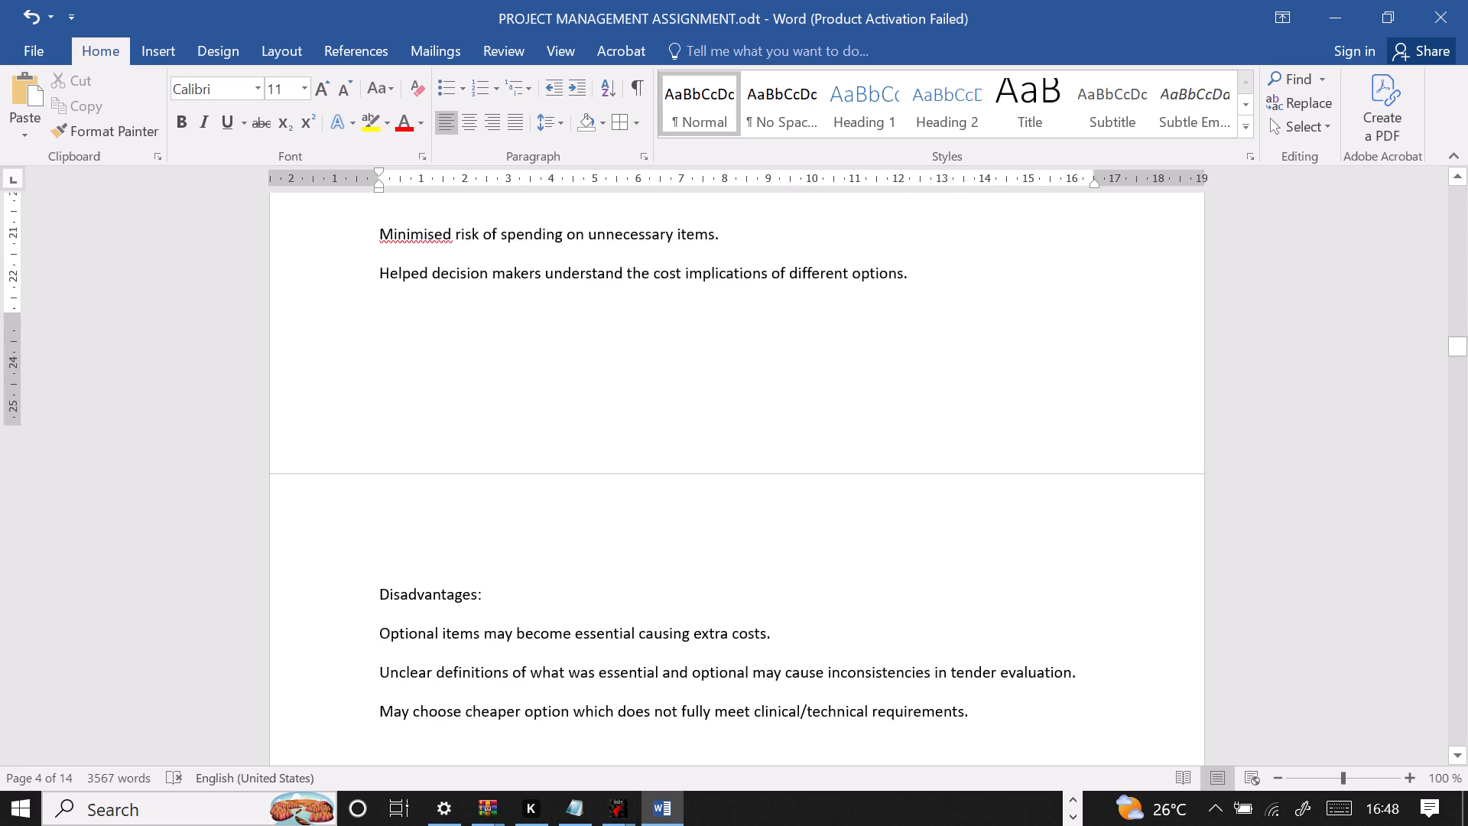
{"action": "scroll", "coordinate": [381, 487], "scroll_direction": "down", "scroll_amount": 1}
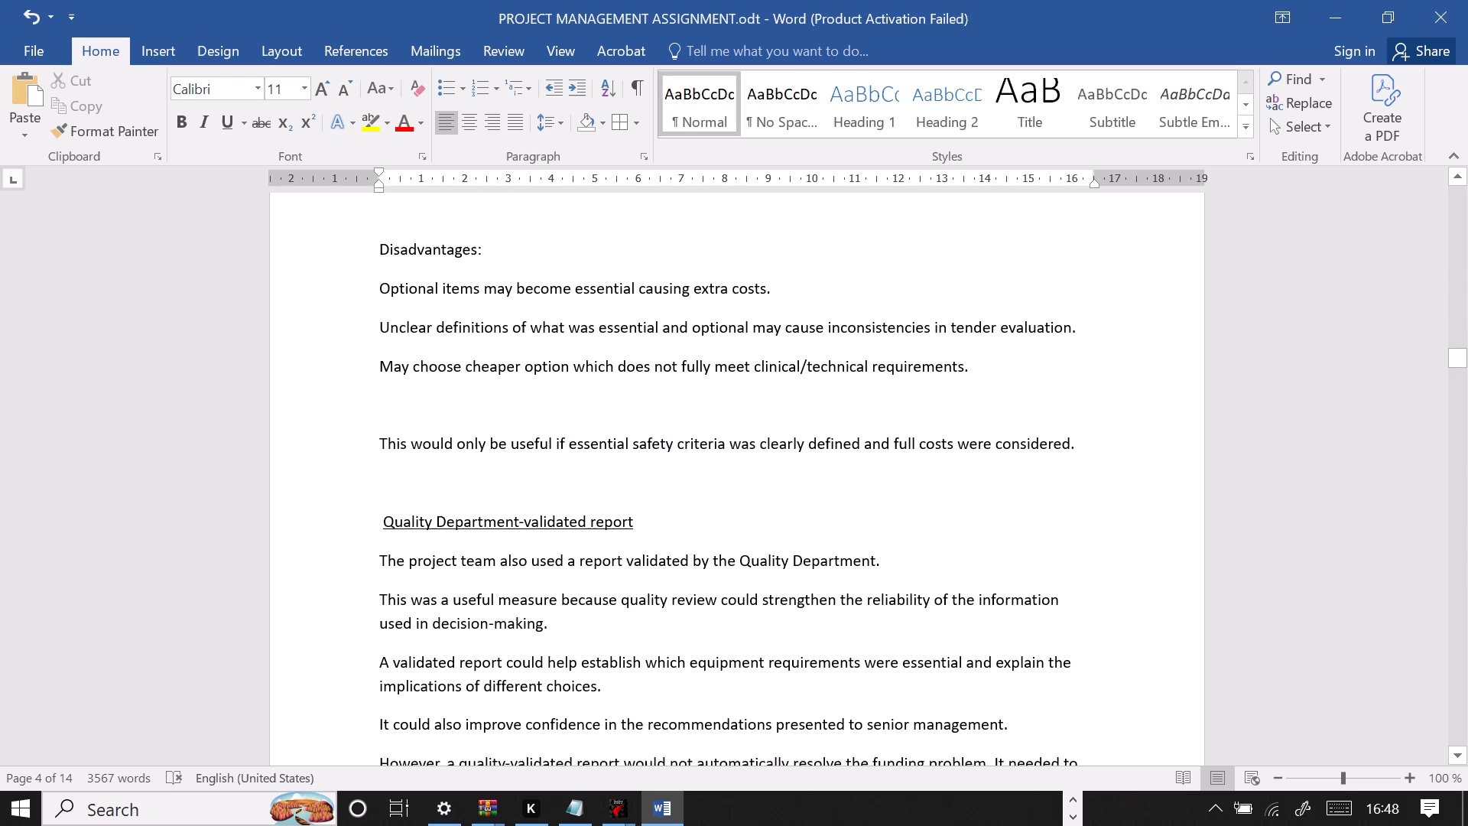
{"action": "left_click_drag", "start_coordinate": [381, 452], "coordinate": [1088, 496]}
{"action": "key", "text": "BackSpace"}
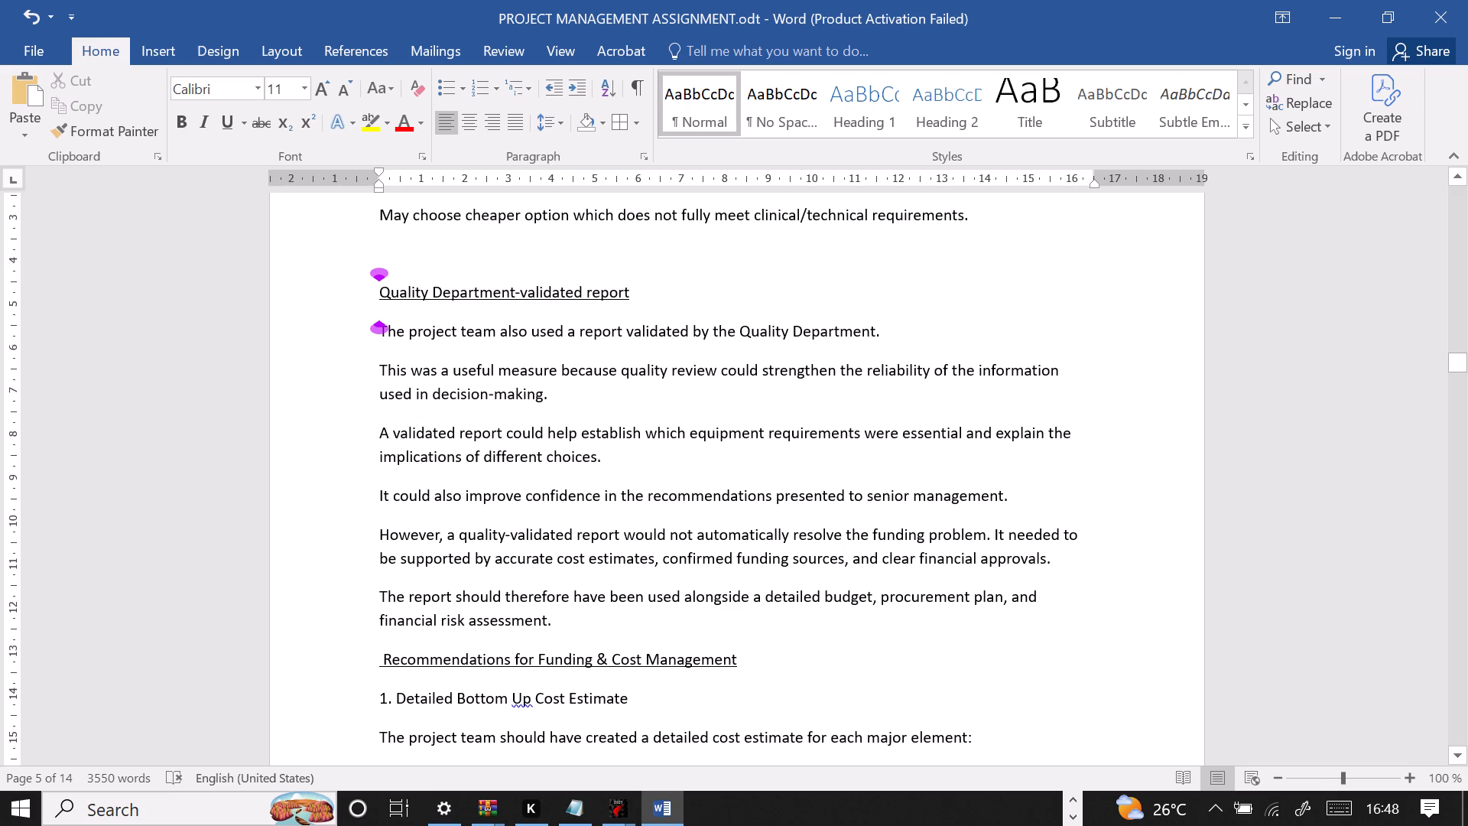
Delete the "The report should therefore have been used alongside a detailed budget" paragraph from the Quality Department-validated report section.
{"action": "left_click_drag", "start_coordinate": [377, 596], "coordinate": [534, 613]}
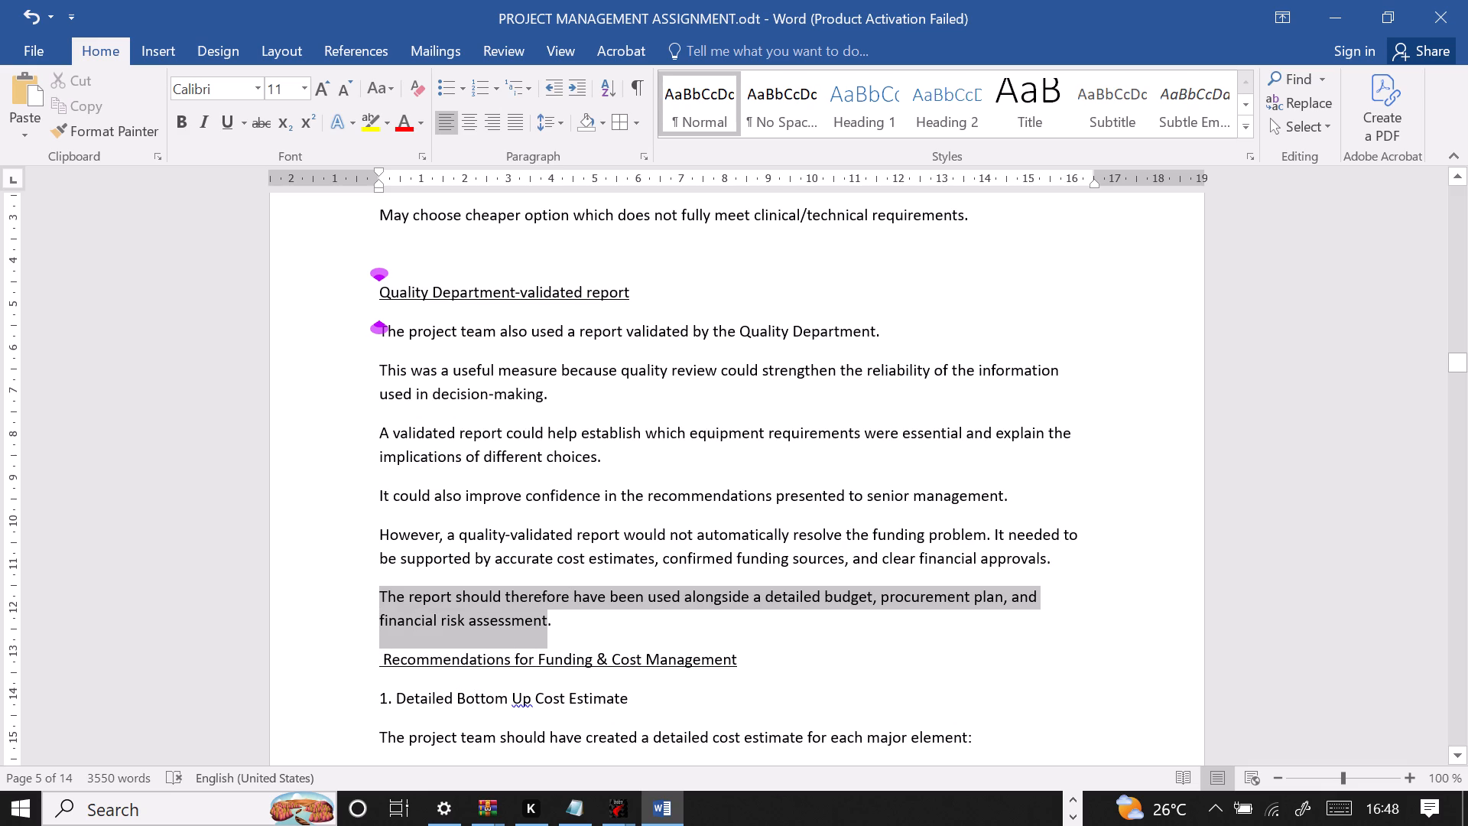
{"action": "left_click_drag", "start_coordinate": [534, 613], "coordinate": [562, 617]}
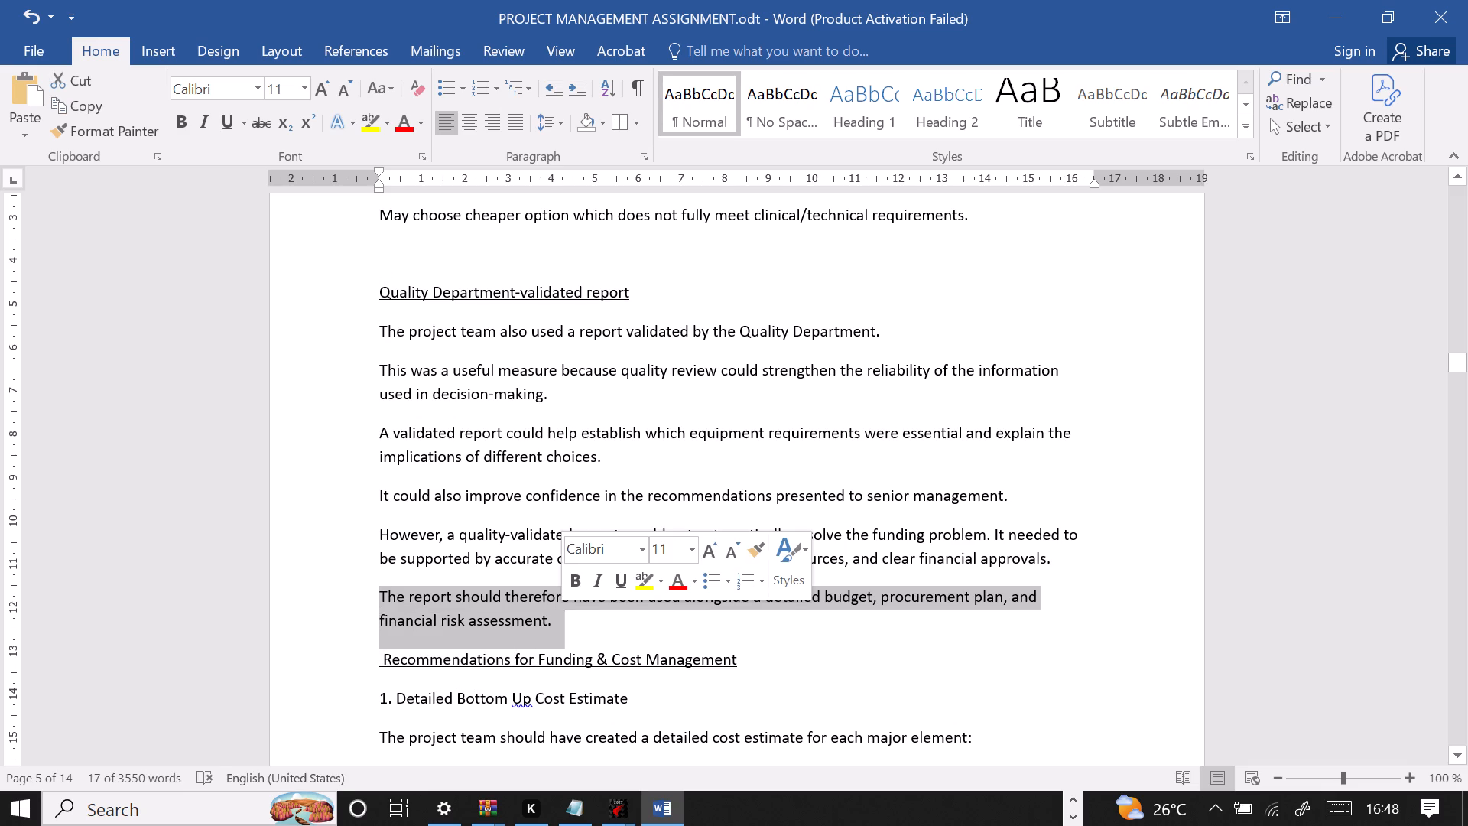
{"action": "key", "text": "BackSpace"}
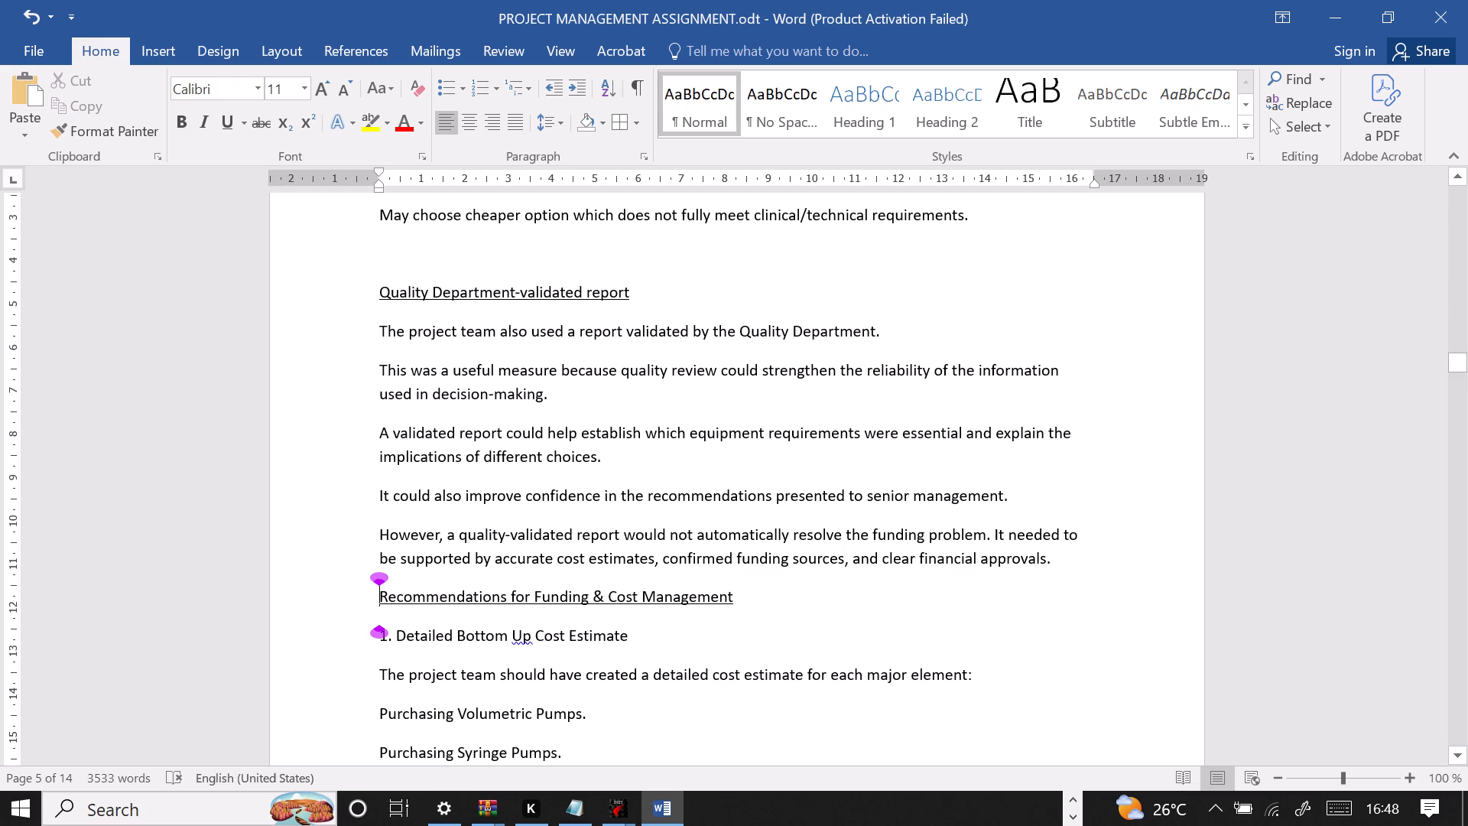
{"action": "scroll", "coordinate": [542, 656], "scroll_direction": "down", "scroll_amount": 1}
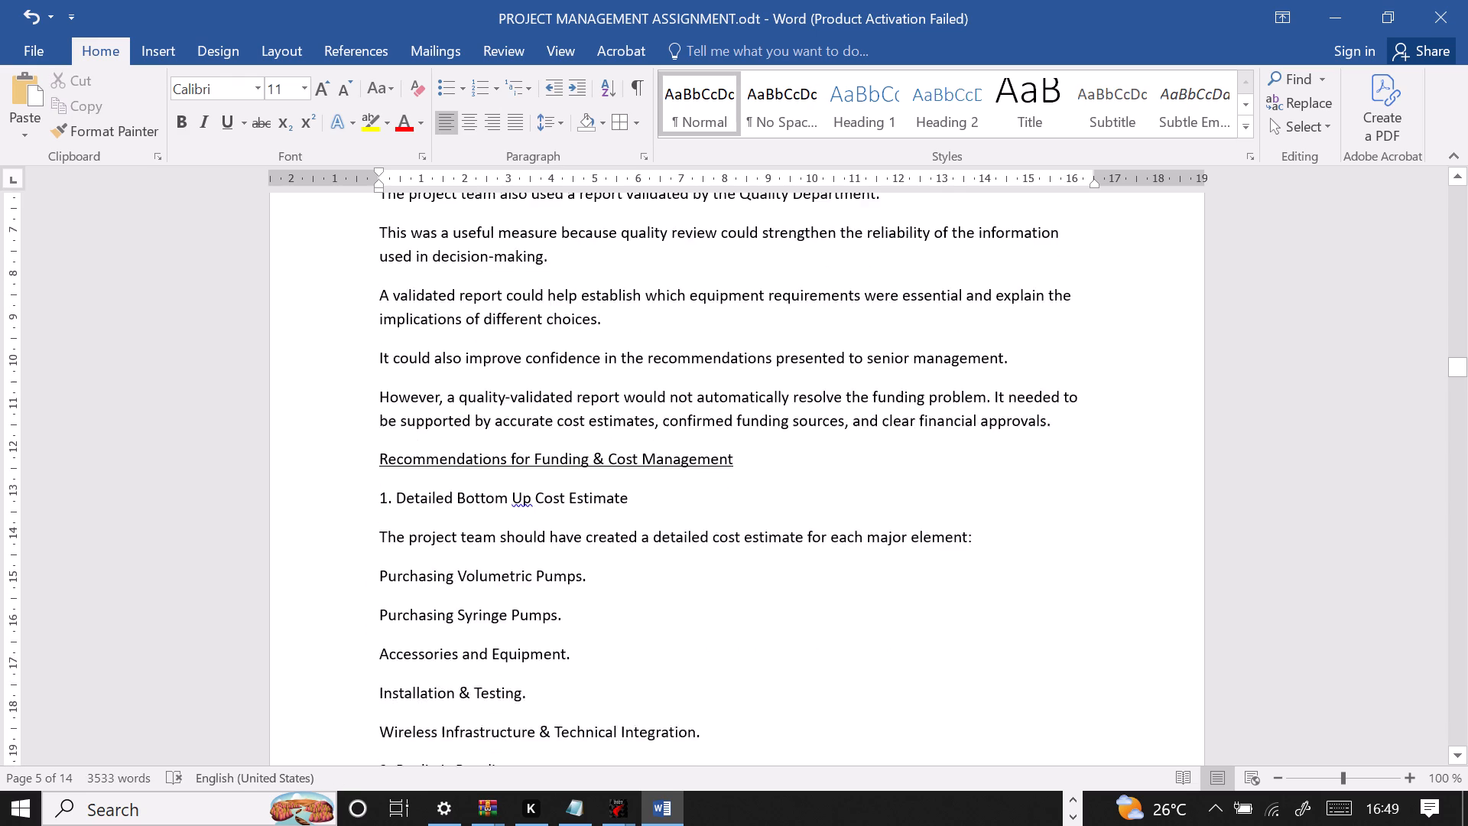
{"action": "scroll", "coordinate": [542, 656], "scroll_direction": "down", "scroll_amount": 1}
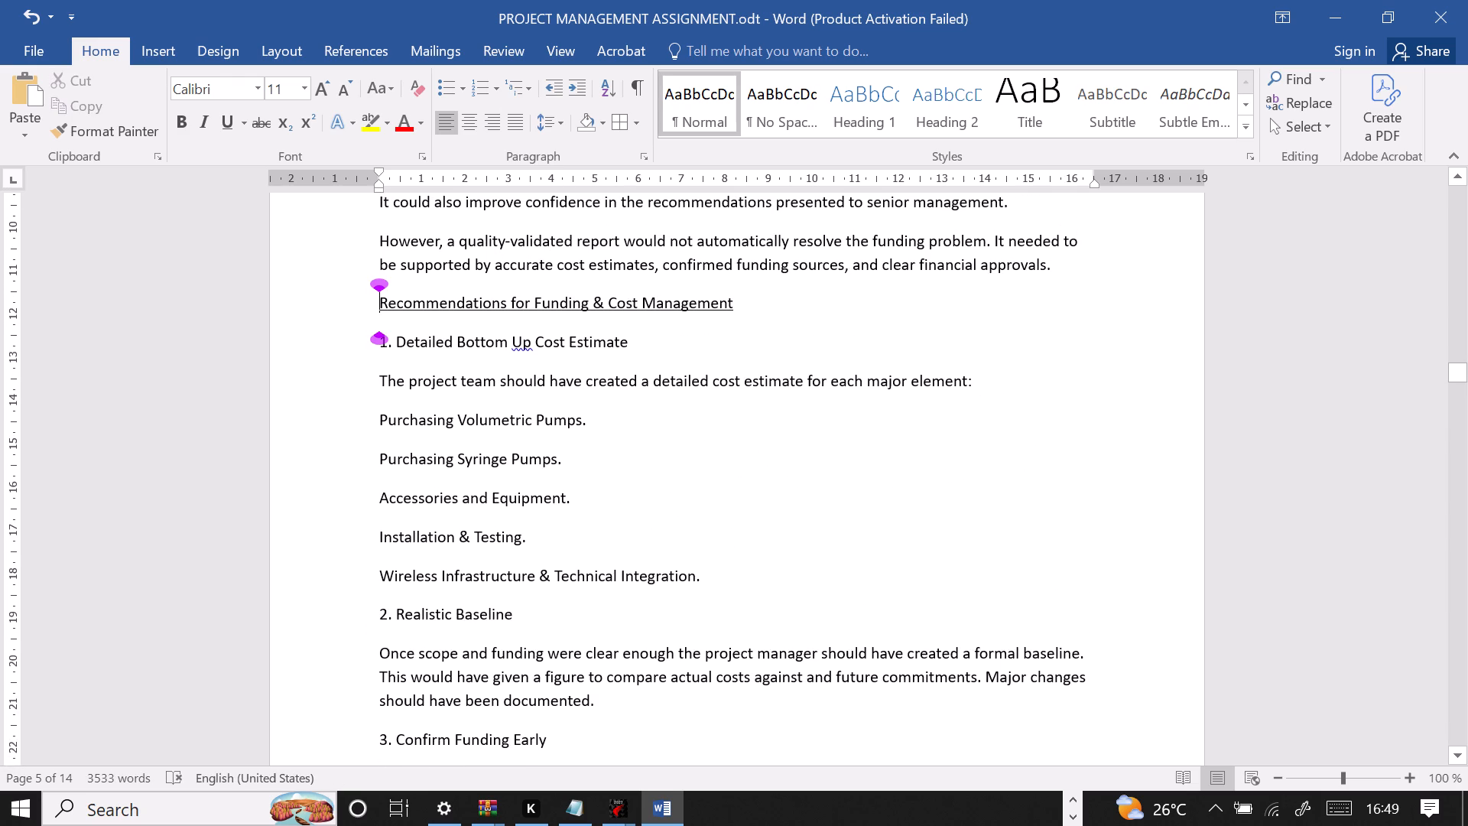
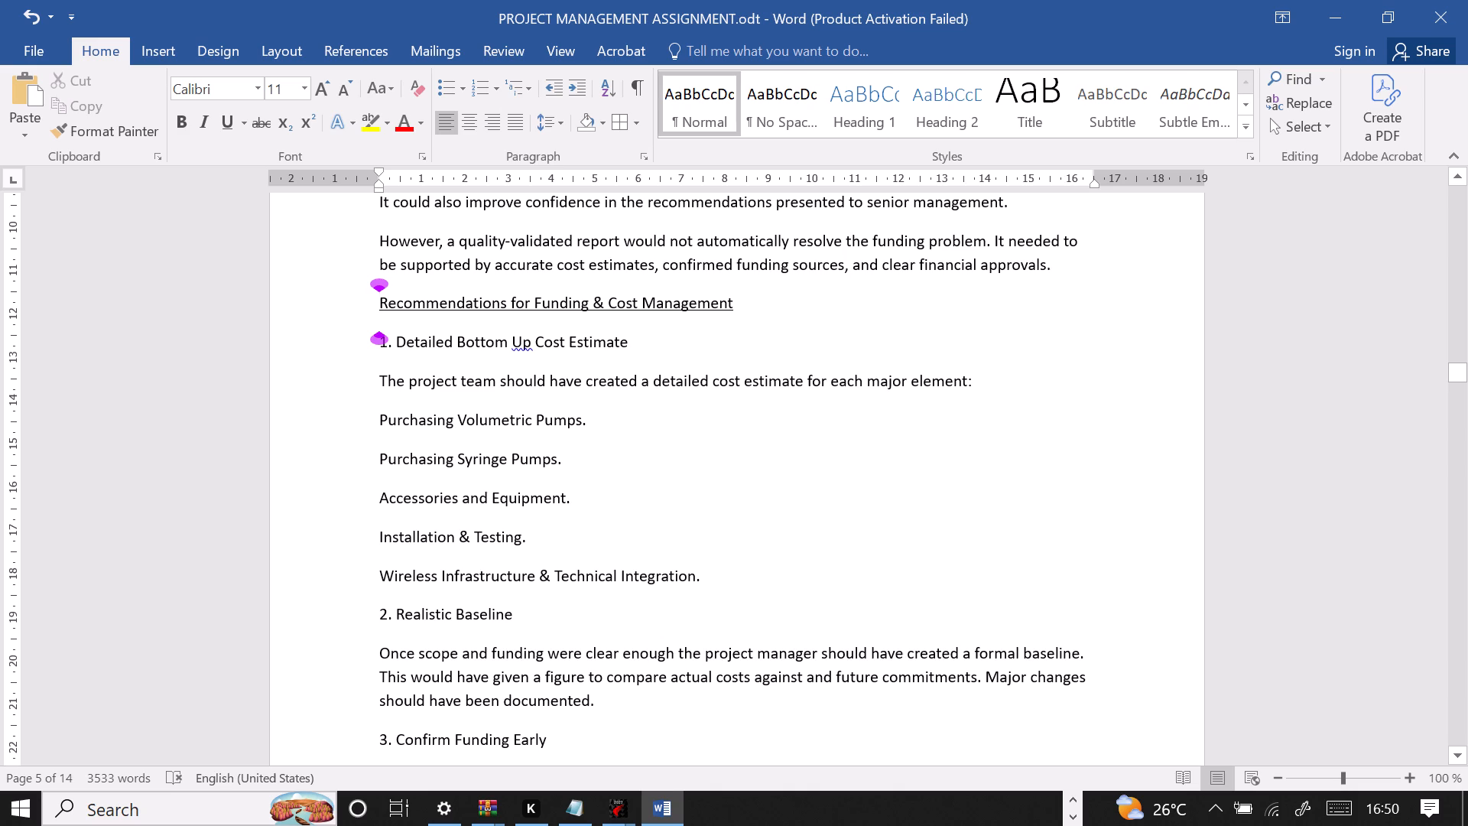
Delete the "Installation & Testing." and "Wireless Infrastructure & Technical Integration." lines from the cost estimate elements list.
{"action": "left_click_drag", "start_coordinate": [740, 584], "coordinate": [429, 517]}
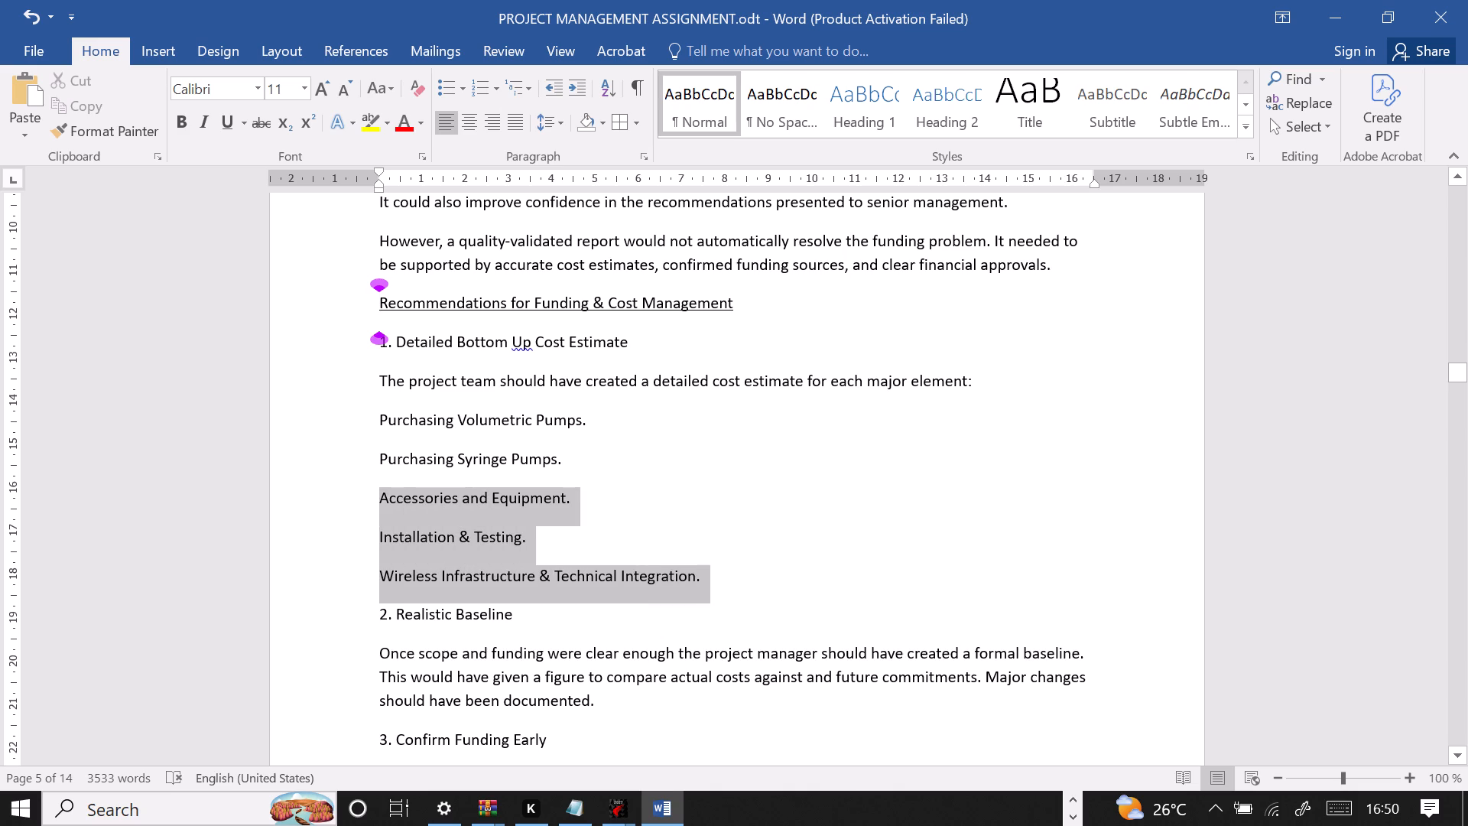
{"action": "left_click_drag", "start_coordinate": [429, 517], "coordinate": [416, 534]}
{"action": "key", "text": "BackSpace"}
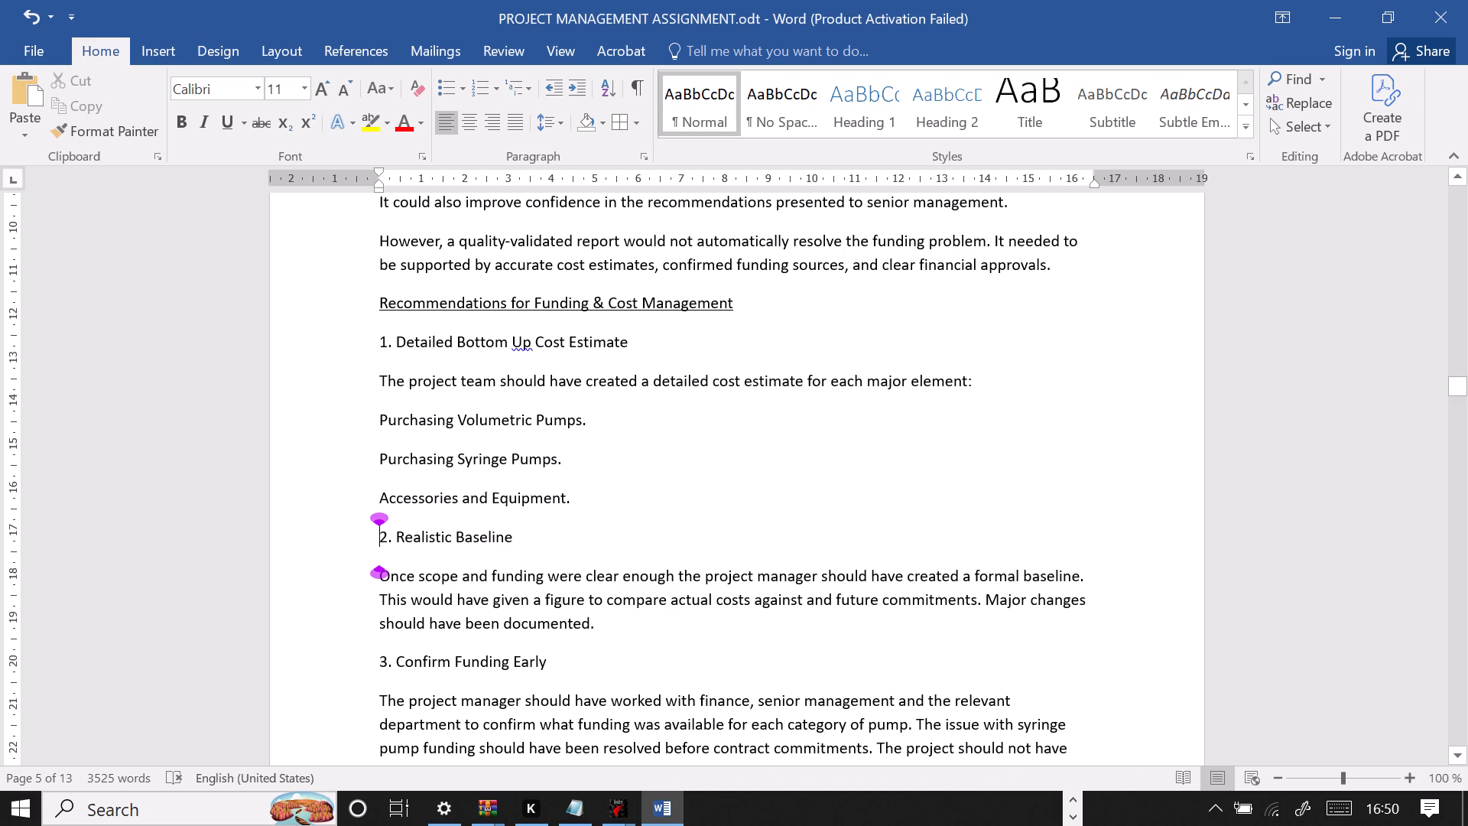
Join the Detailed Bottom Up Cost Estimate heading under Recommendations for Funding & Cost Management to its paragraph with a hyphen.
{"action": "left_click", "coordinate": [377, 372]}
{"action": "key", "text": "BackSpace"}
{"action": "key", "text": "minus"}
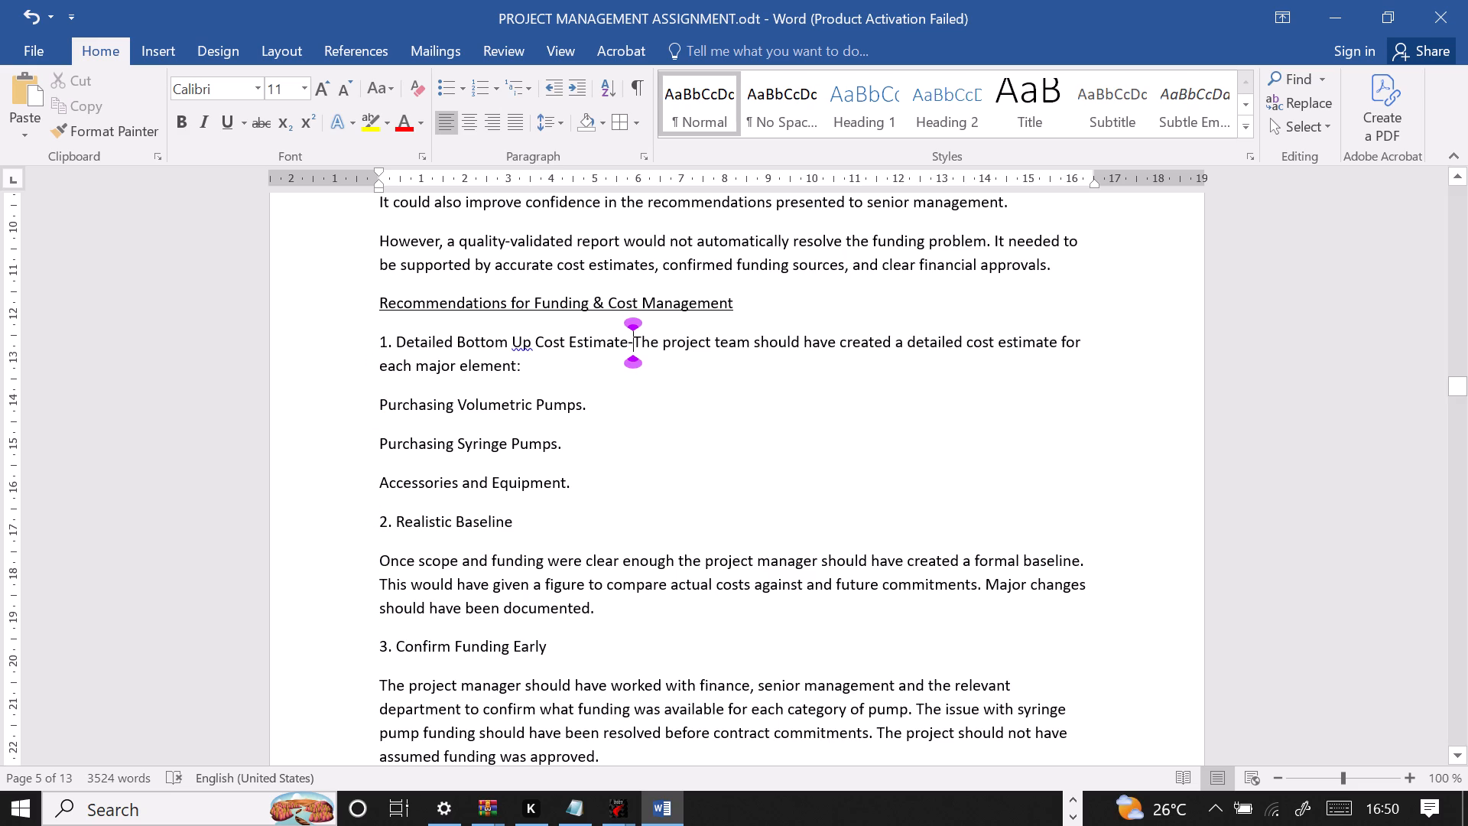
Join the Realistic Baseline heading in the funding and cost recommendations to its paragraph with a hyphen.
{"action": "left_click", "coordinate": [375, 557]}
{"action": "key", "text": "BackSpace"}
{"action": "key", "text": "minus"}
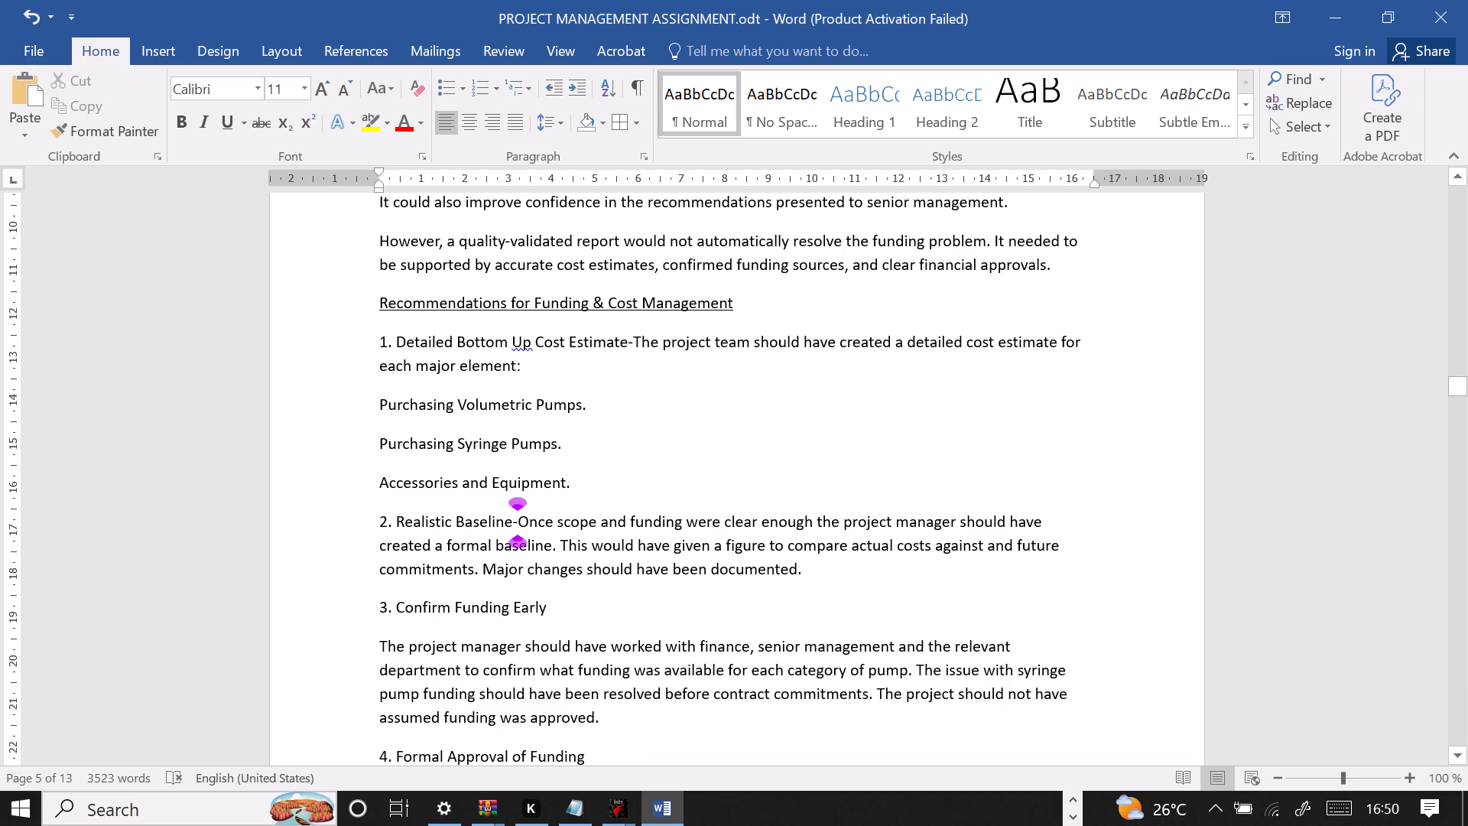
Delete the "Major changes should have been documented." sentence from Realistic Baseline, keeping the Confirm Funding Early heading on its own line.
{"action": "left_click", "coordinate": [483, 566]}
{"action": "left_click_drag", "start_coordinate": [483, 566], "coordinate": [818, 575]}
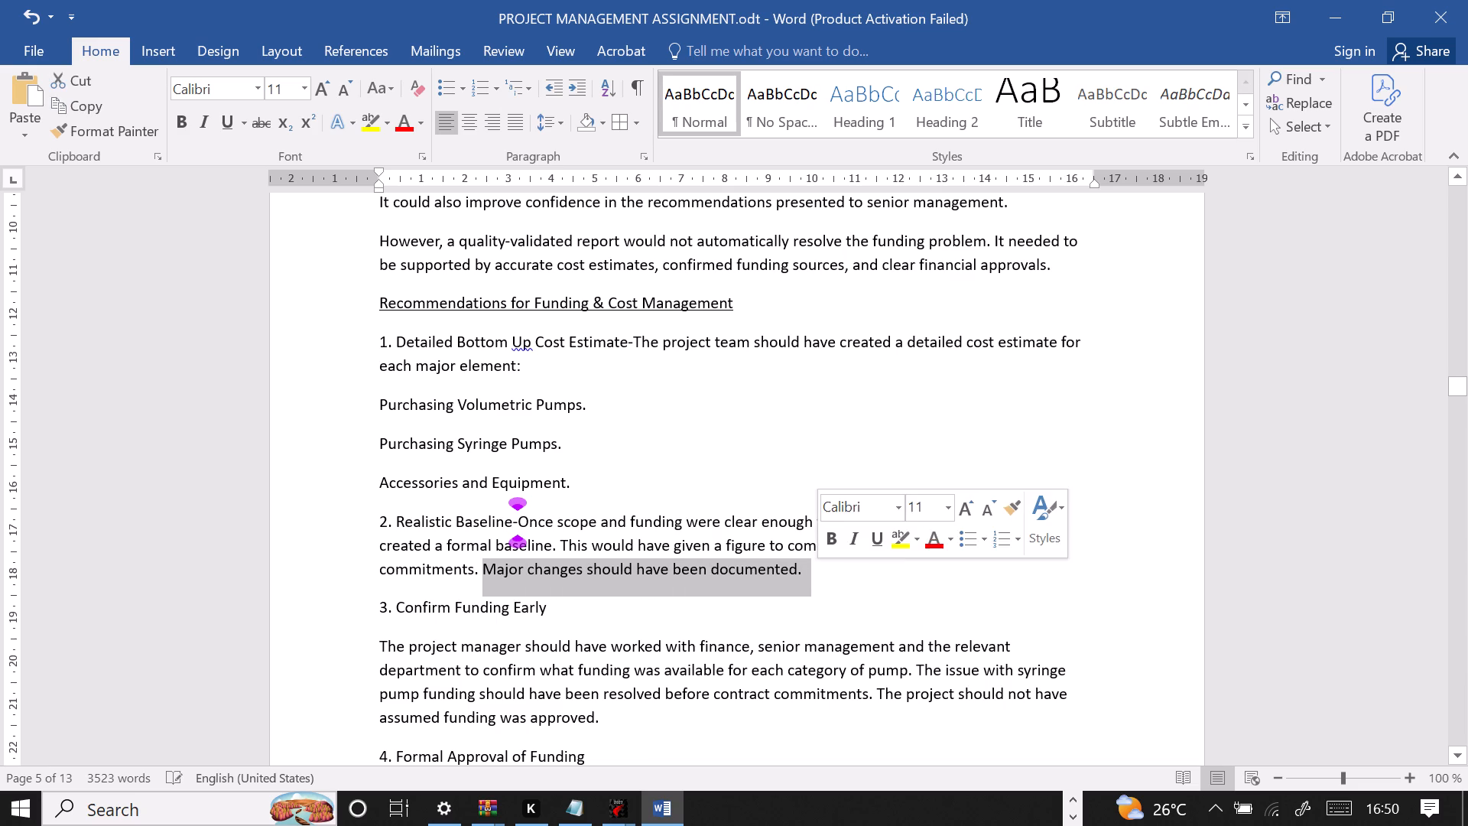
{"action": "key", "text": "BackSpace"}
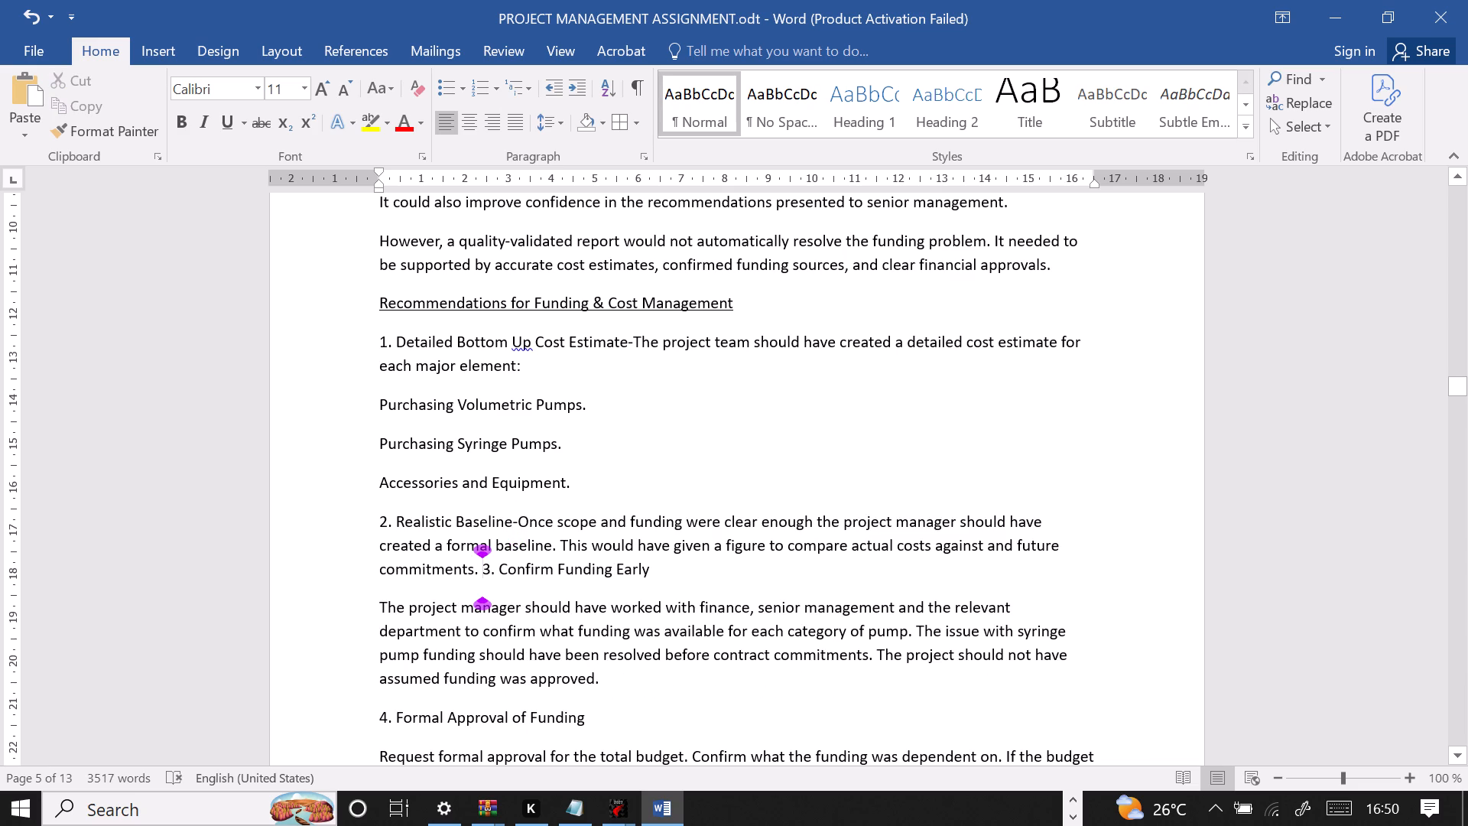
{"action": "key", "text": "Return"}
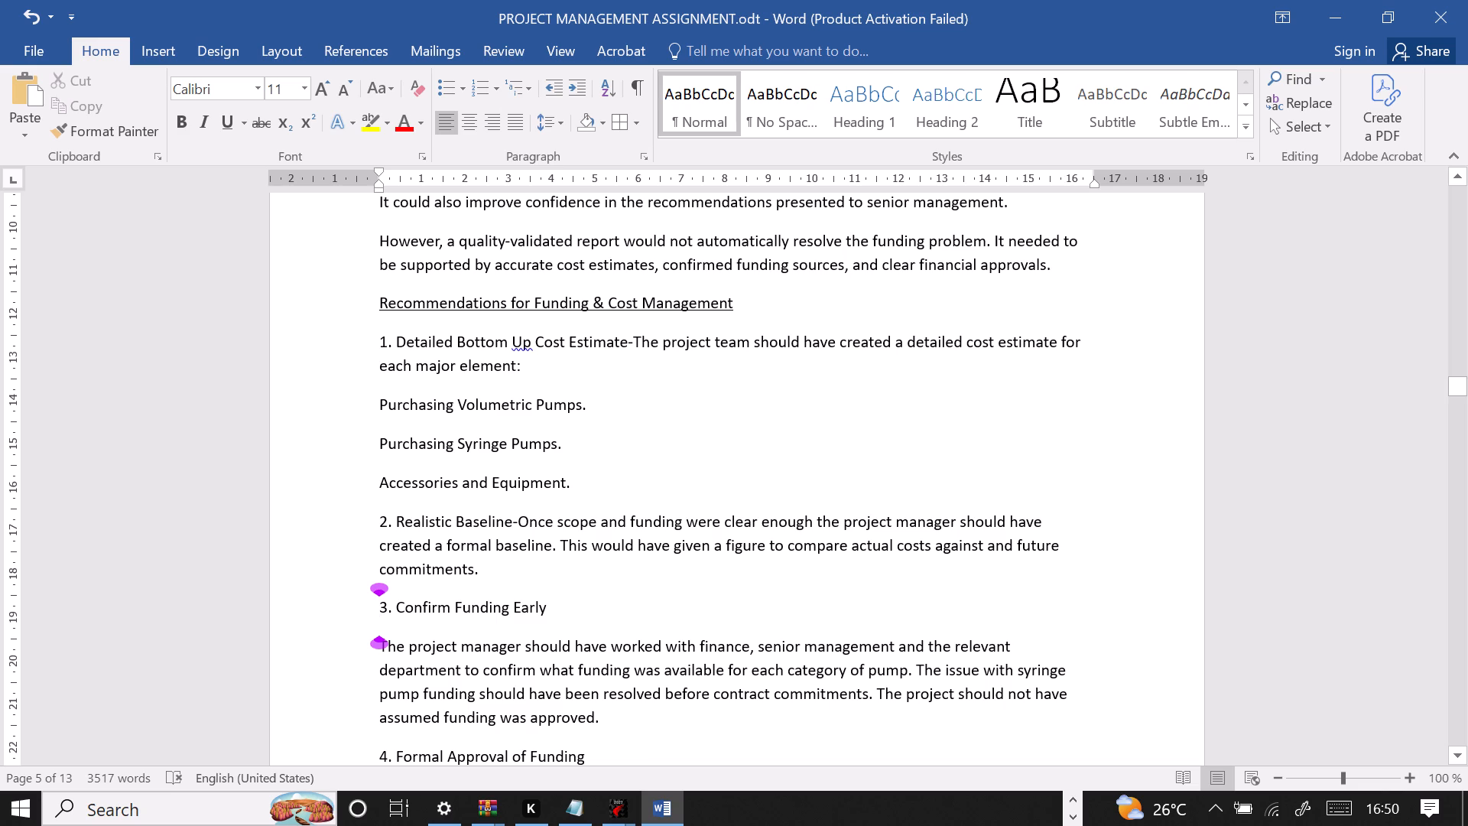
Join the Confirm Funding Early heading to its paragraph with a hyphen.
{"action": "left_click", "coordinate": [381, 649]}
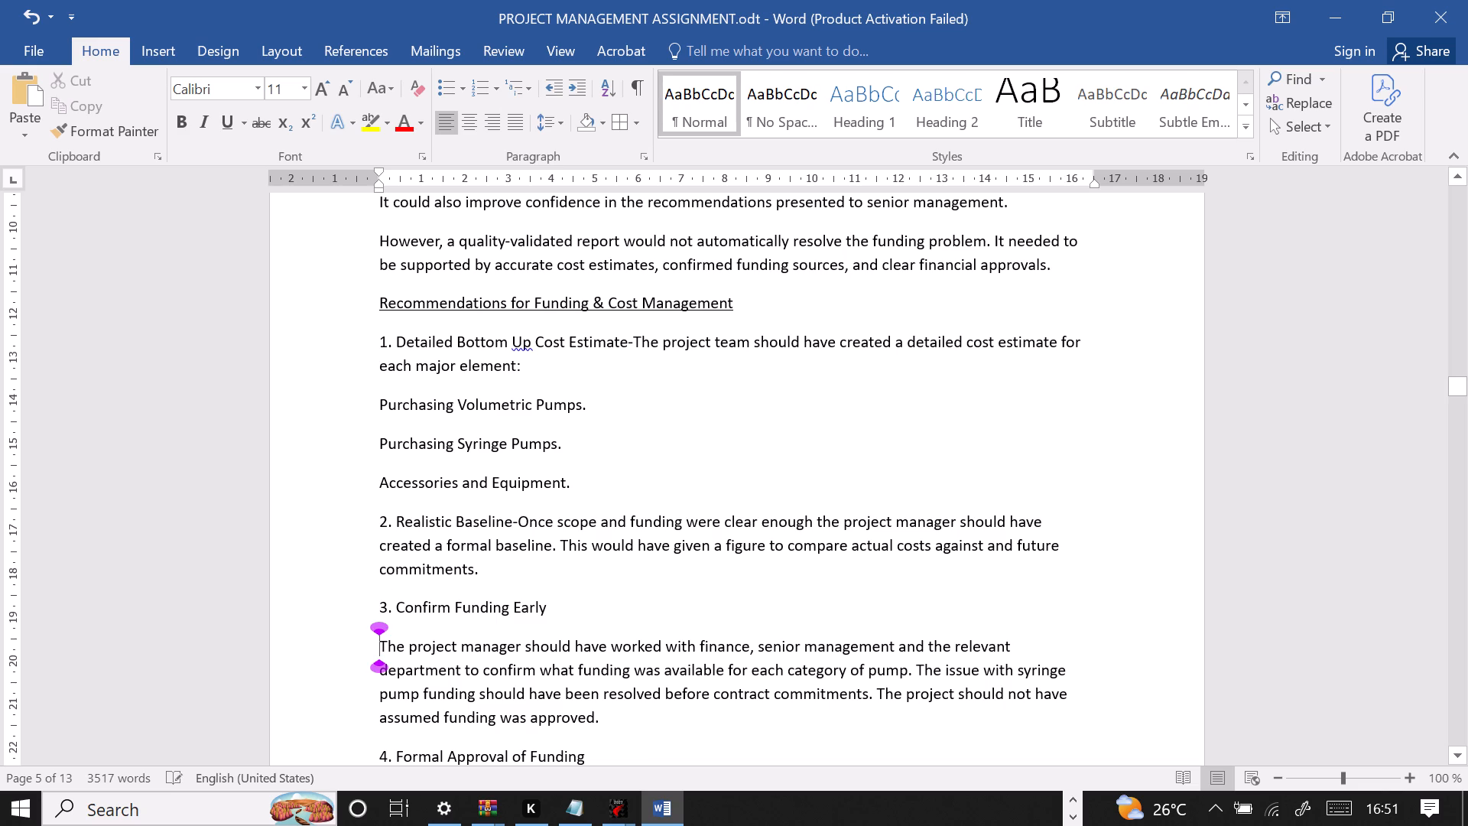
{"action": "key", "text": "BackSpace"}
{"action": "key", "text": "minus"}
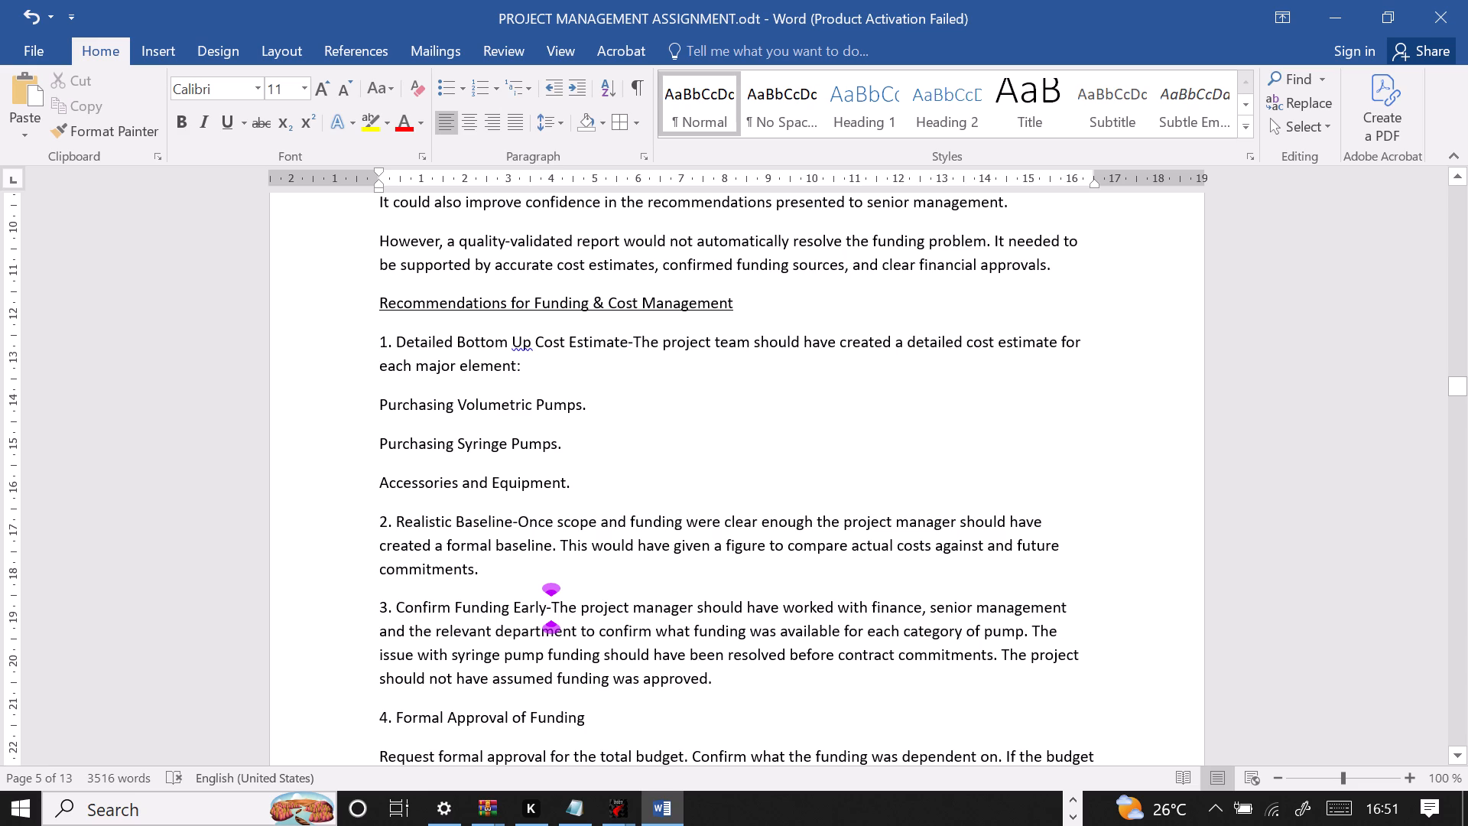
Delete everything after "each category of pump" in the Confirm Funding Early paragraph, keeping heading 4 on its own line.
{"action": "left_click_drag", "start_coordinate": [1028, 632], "coordinate": [1042, 637]}
{"action": "left_click_drag", "start_coordinate": [1042, 637], "coordinate": [1085, 683]}
{"action": "key", "text": "BackSpace"}
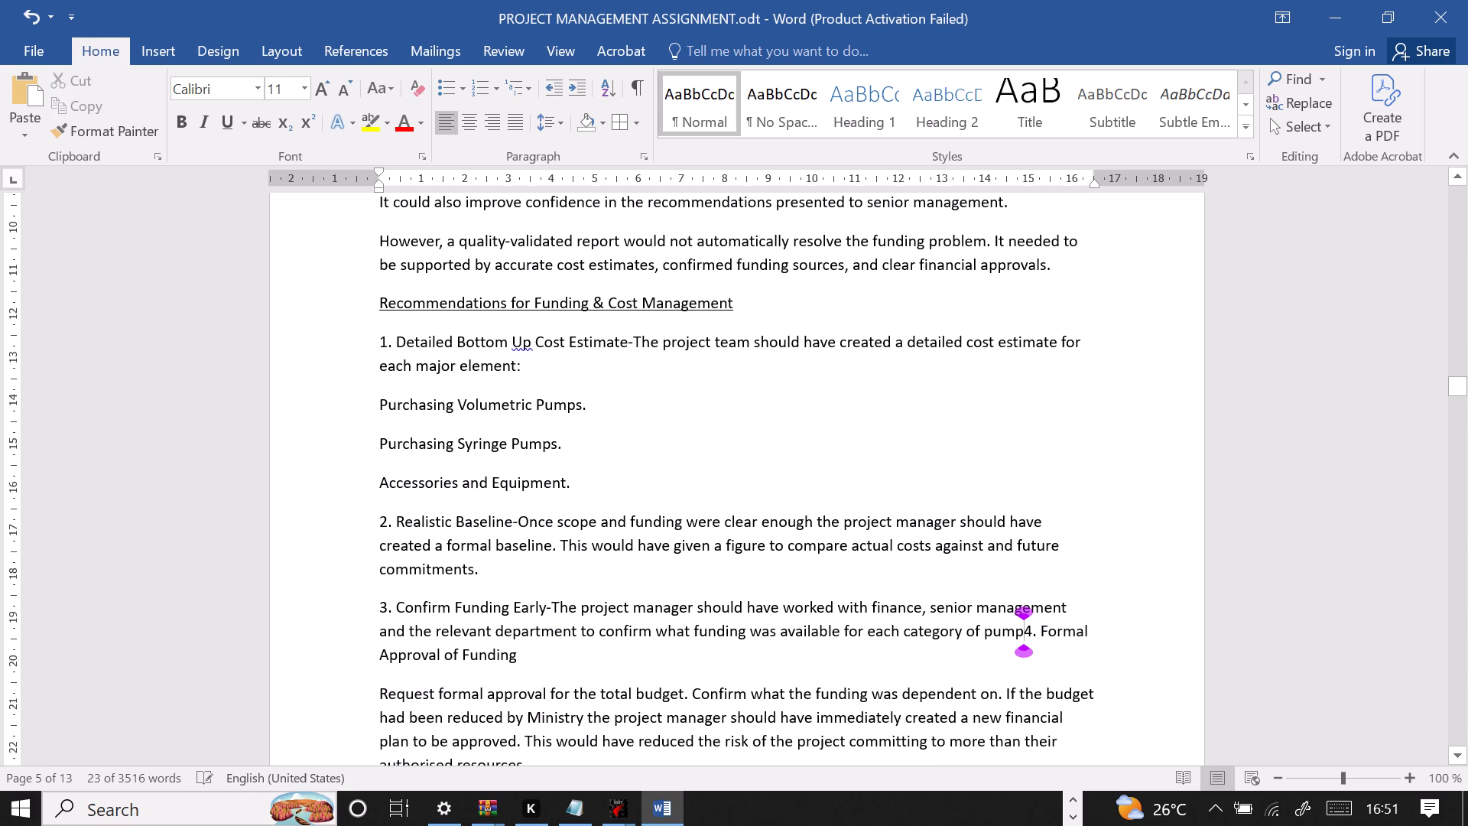
{"action": "key", "text": "Return"}
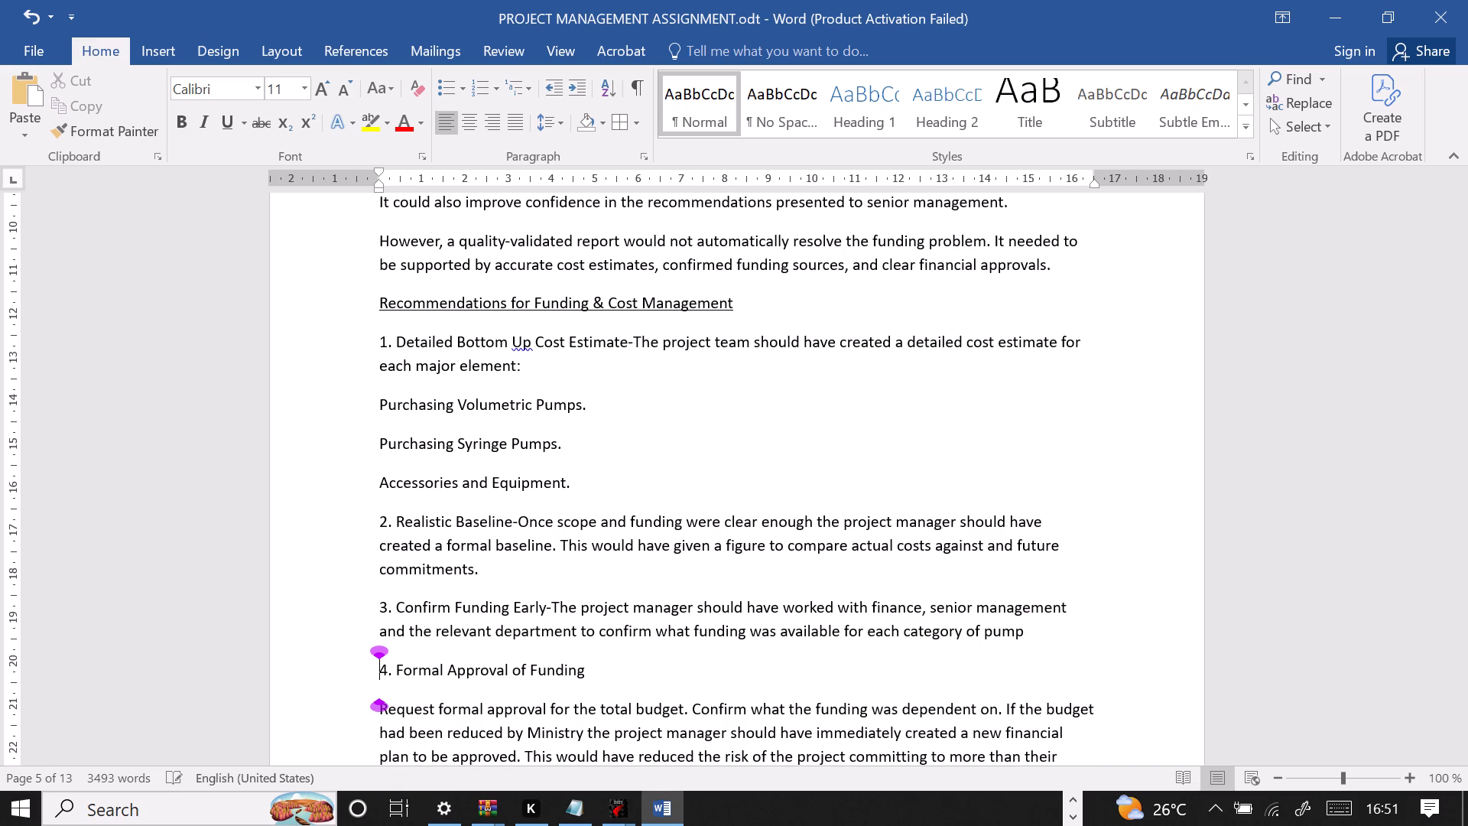
Join the Formal Approval of Funding heading to its paragraph with a hyphen.
{"action": "scroll", "coordinate": [1085, 683], "scroll_direction": "down", "scroll_amount": 1}
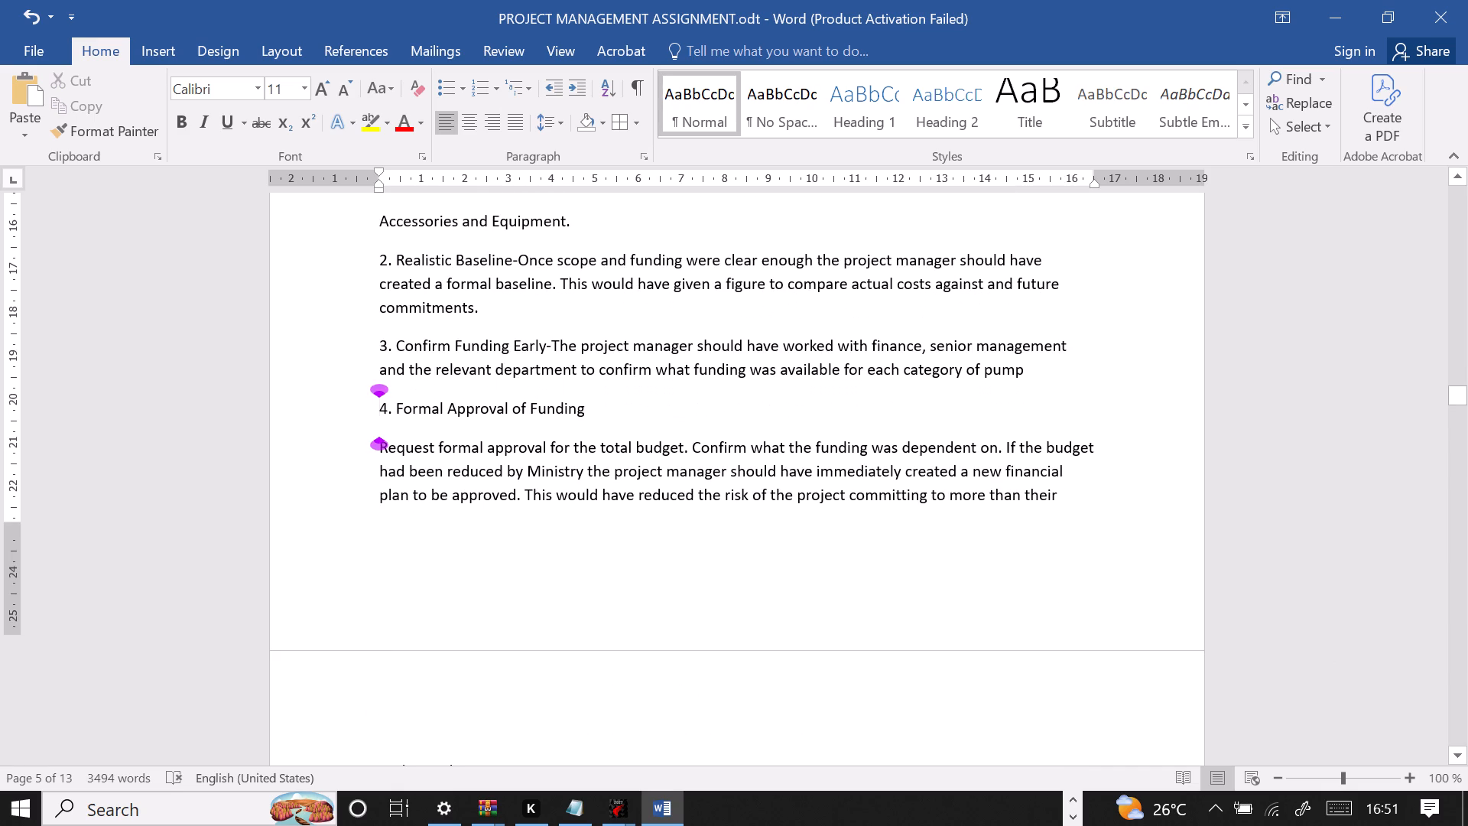
{"action": "left_click", "coordinate": [377, 446]}
{"action": "key", "text": "BackSpace"}
{"action": "key", "text": "minus"}
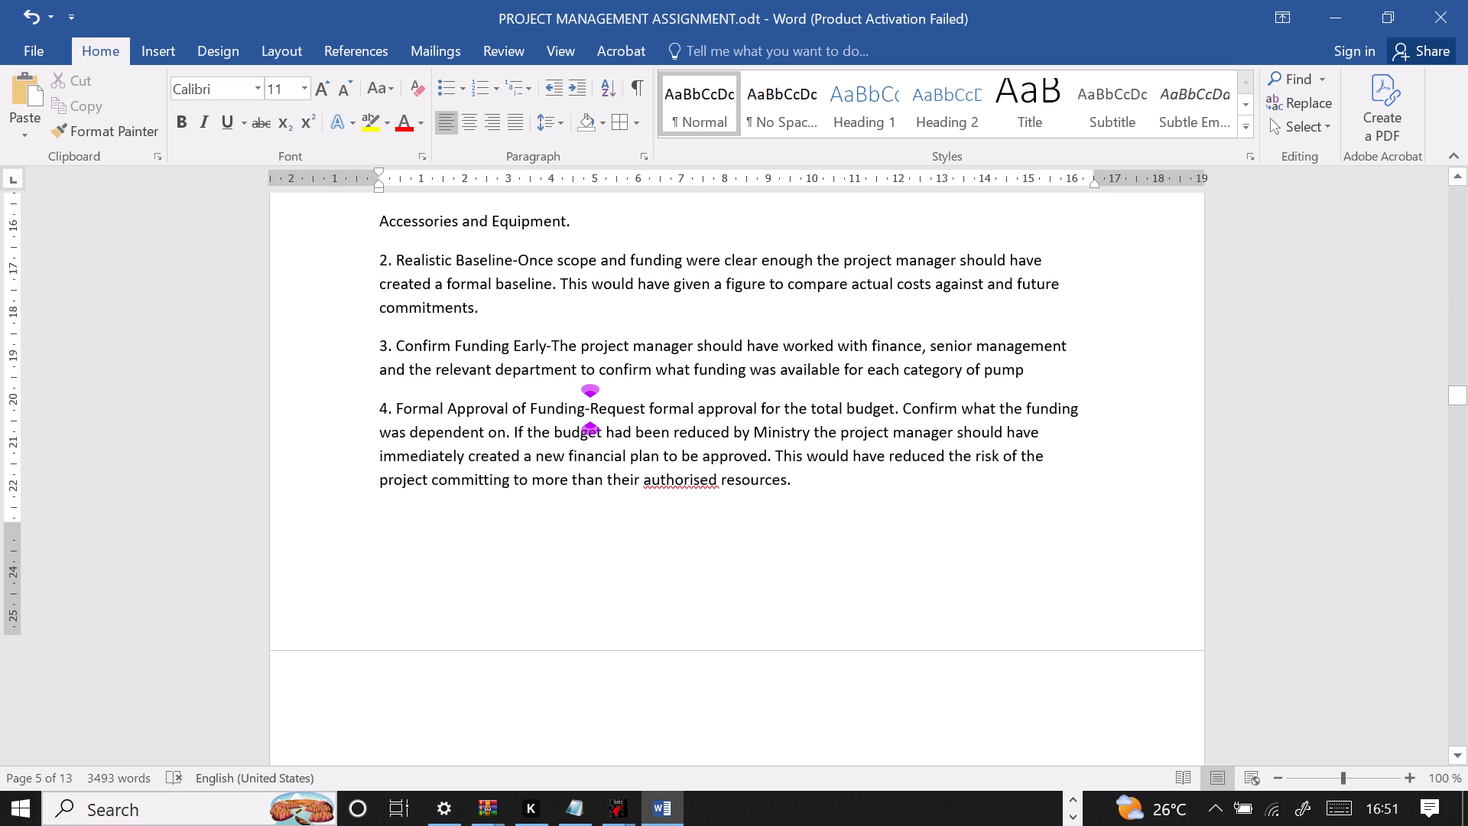
Delete everything after "what the funding was dependent on" in the Formal Approval of Funding paragraph, keeping heading 5 on its own line.
{"action": "left_click_drag", "start_coordinate": [508, 431], "coordinate": [782, 486]}
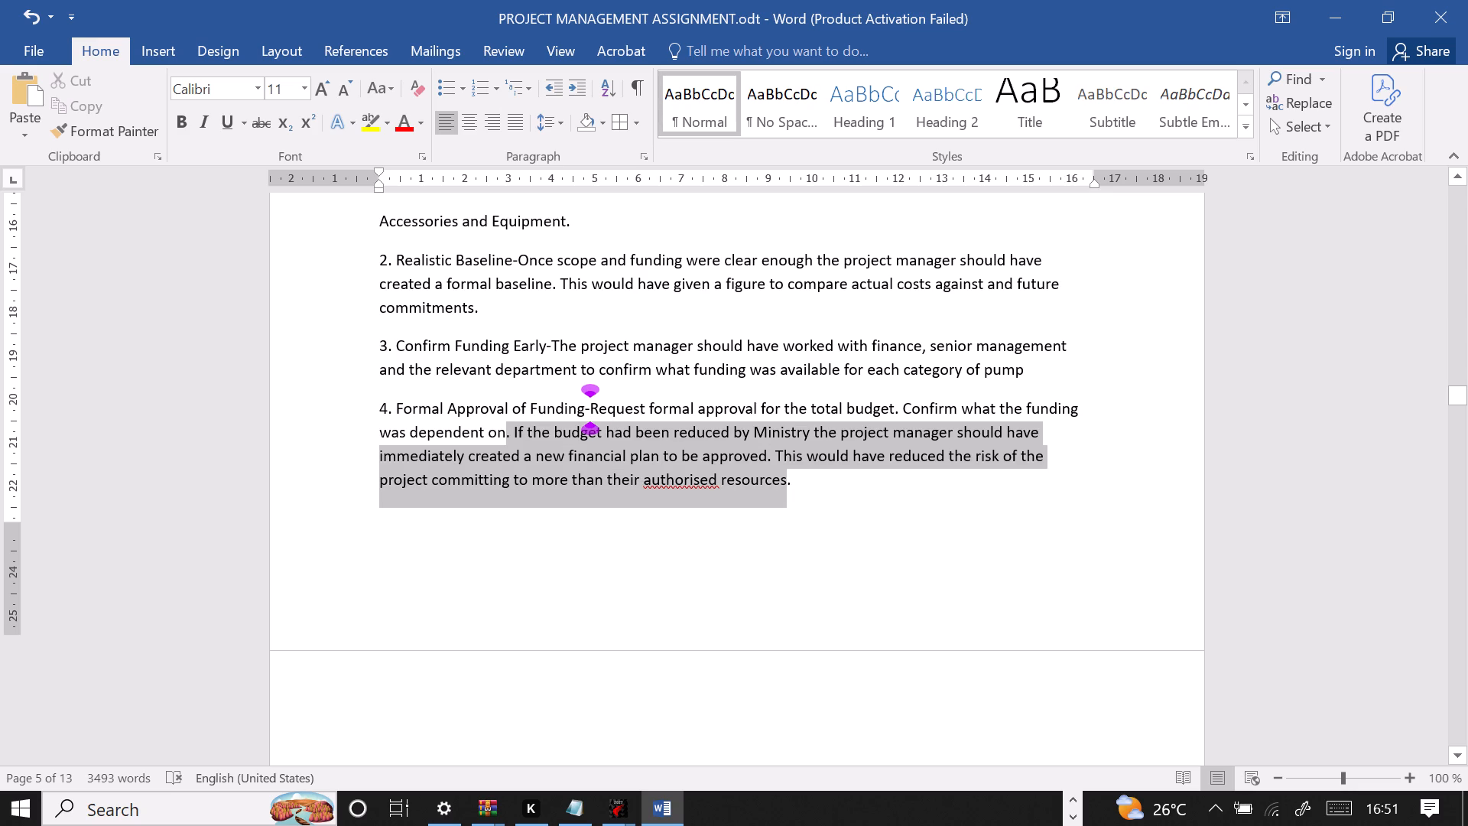
{"action": "left_click_drag", "start_coordinate": [782, 486], "coordinate": [802, 487]}
{"action": "key", "text": "BackSpace"}
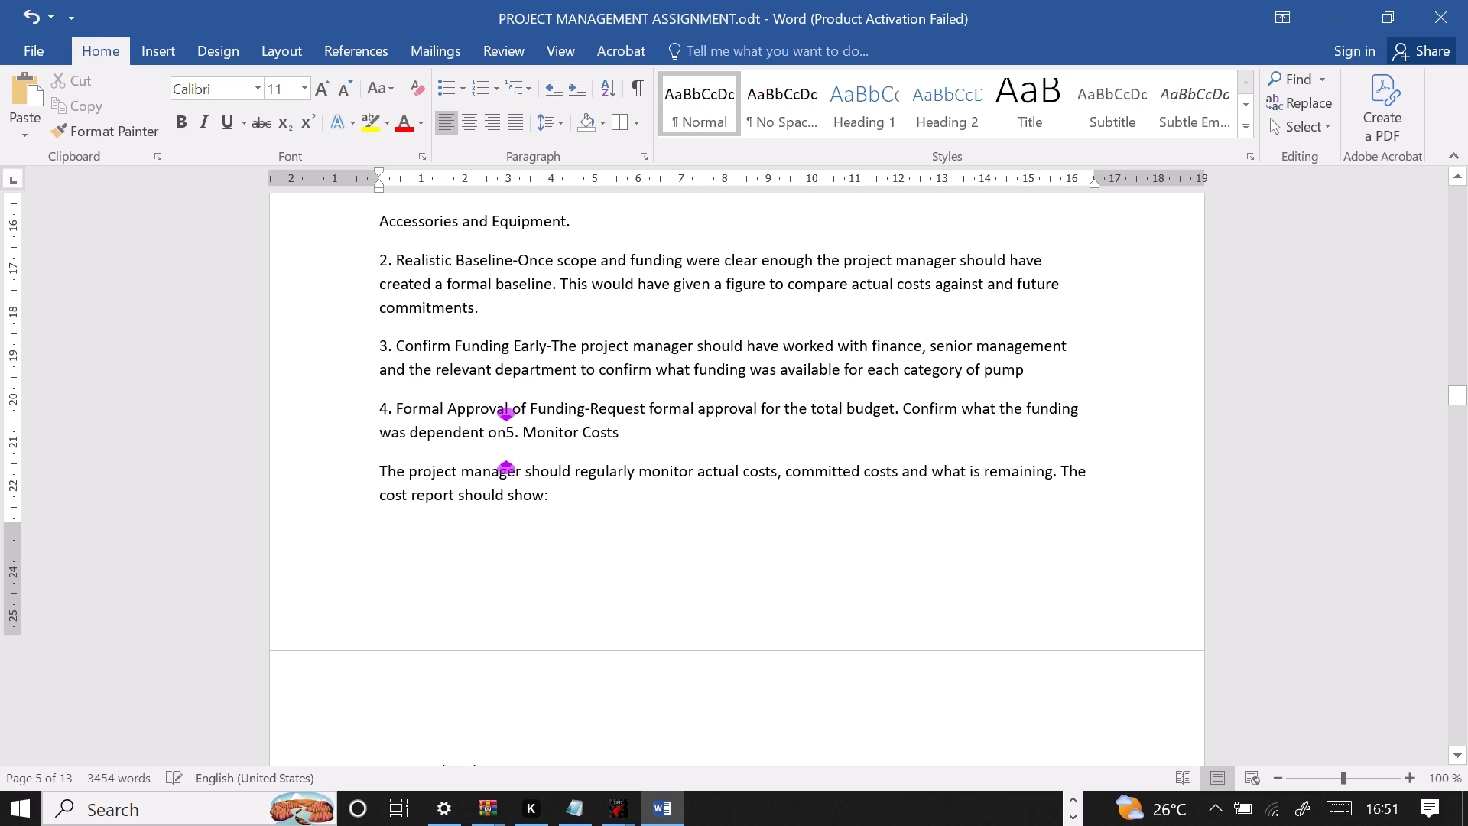
{"action": "key", "text": "Return"}
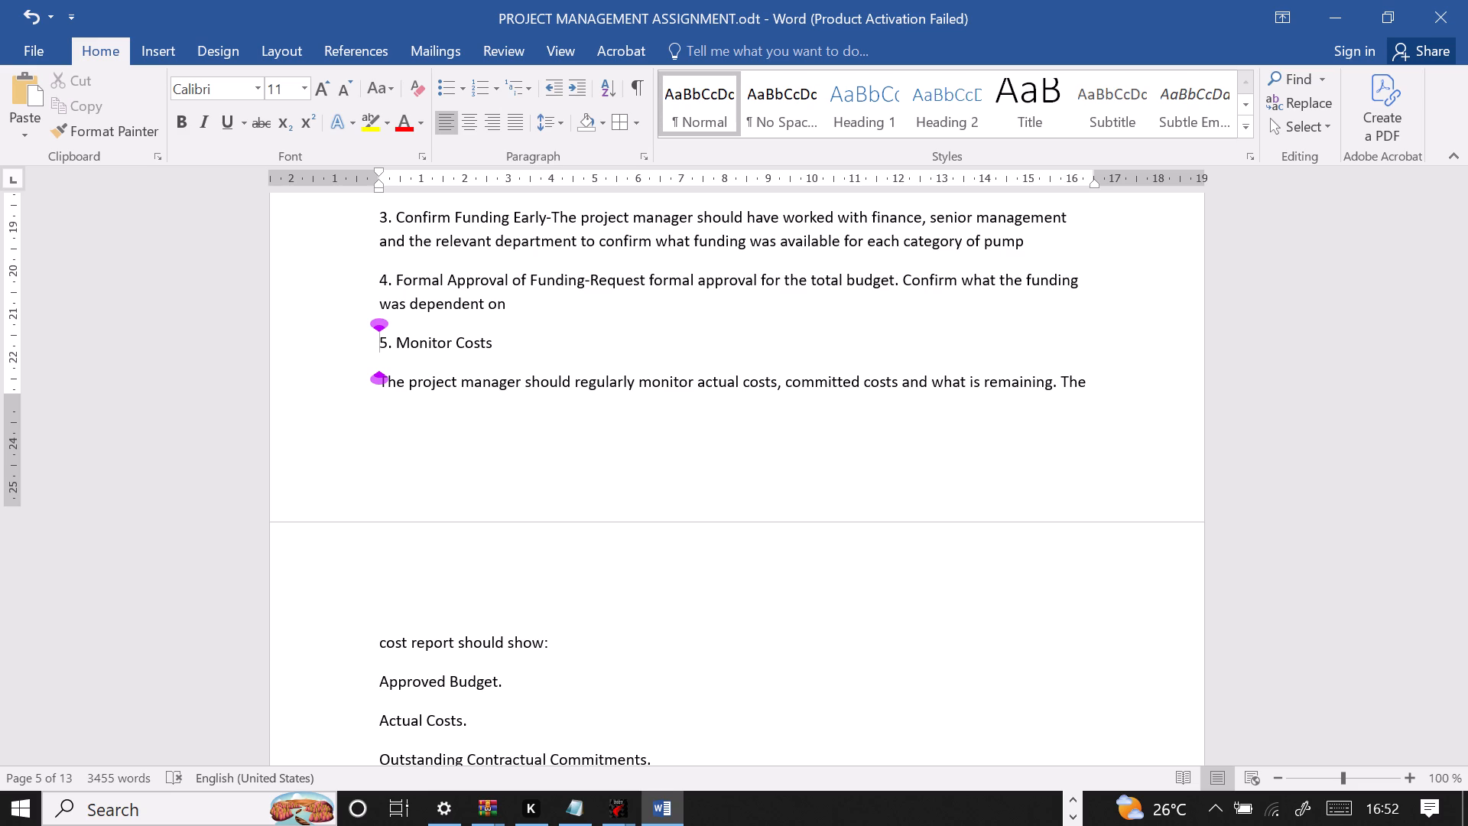
Join the Monitor Costs heading to its paragraph with a hyphen.
{"action": "scroll", "coordinate": [459, 610], "scroll_direction": "down", "scroll_amount": 1}
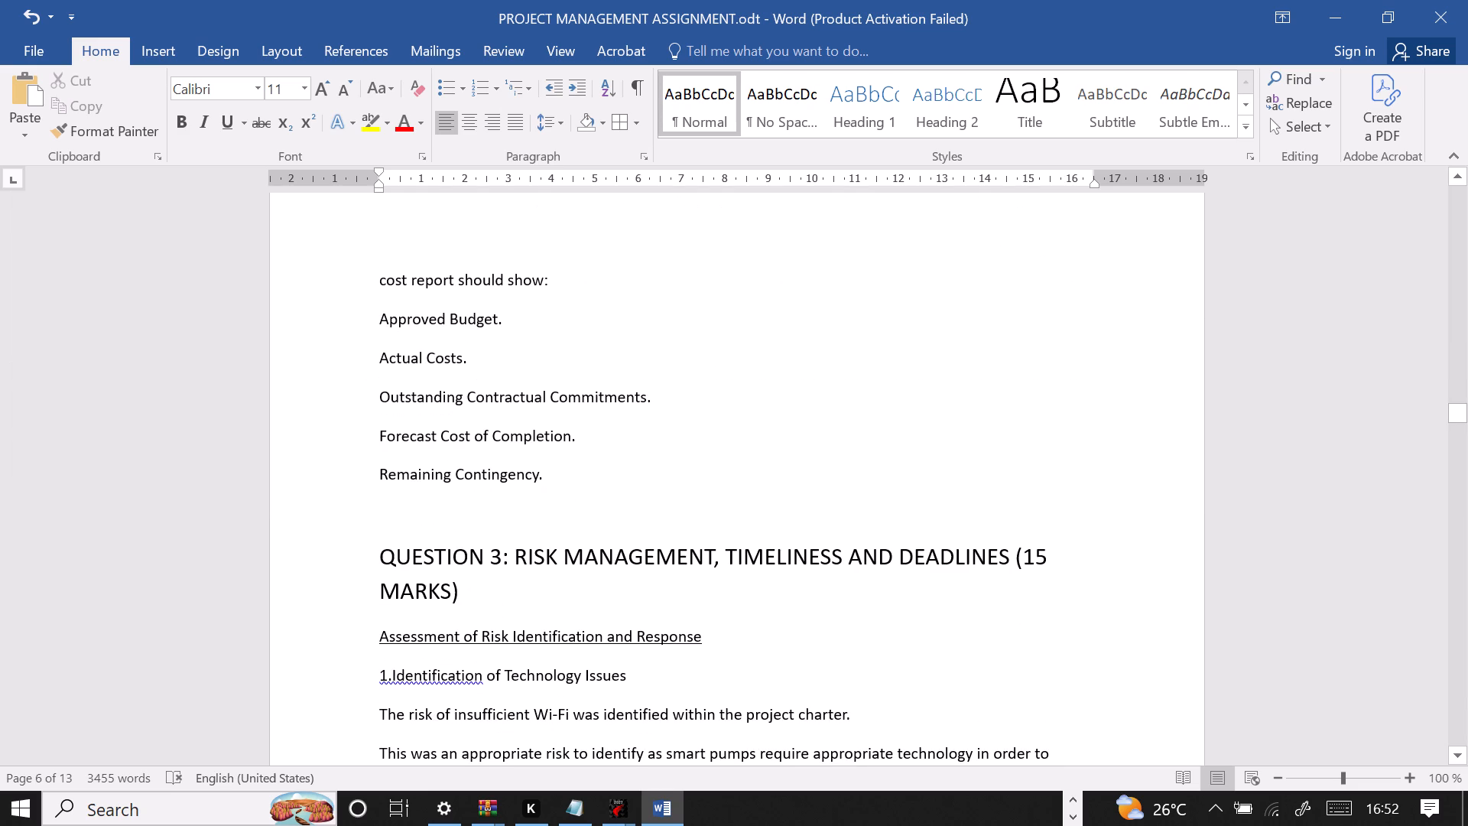
{"action": "scroll", "coordinate": [619, 438], "scroll_direction": "up", "scroll_amount": 1}
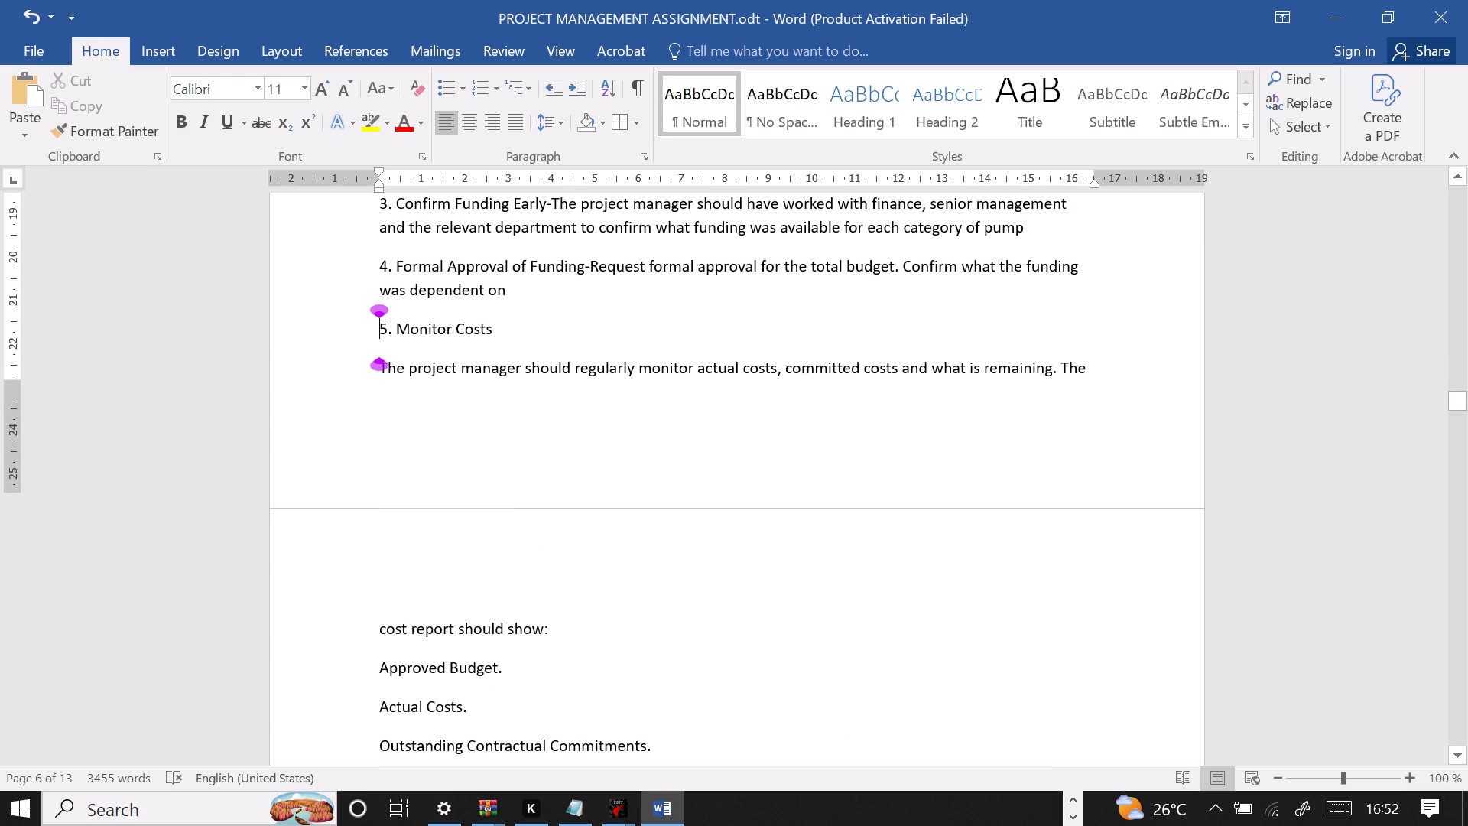
{"action": "left_click", "coordinate": [381, 366]}
{"action": "key", "text": "BackSpace"}
{"action": "key", "text": "minus"}
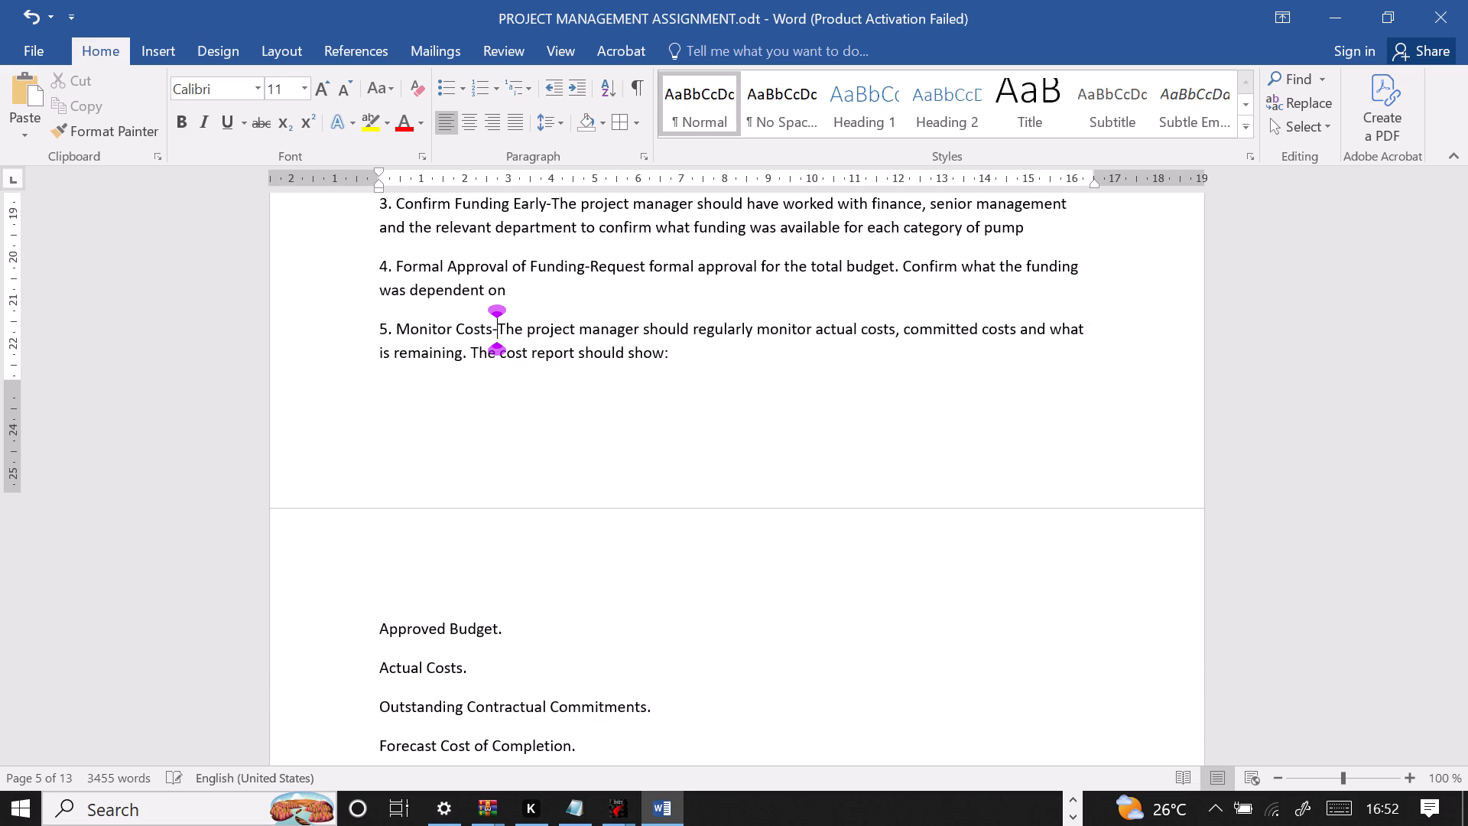
Delete "The cost report should show:" and its list from Approved Budget to Remaining Contingency, plus the blank line before Question 3.
{"action": "left_click_drag", "start_coordinate": [470, 350], "coordinate": [711, 356]}
{"action": "key", "text": "BackSpace"}
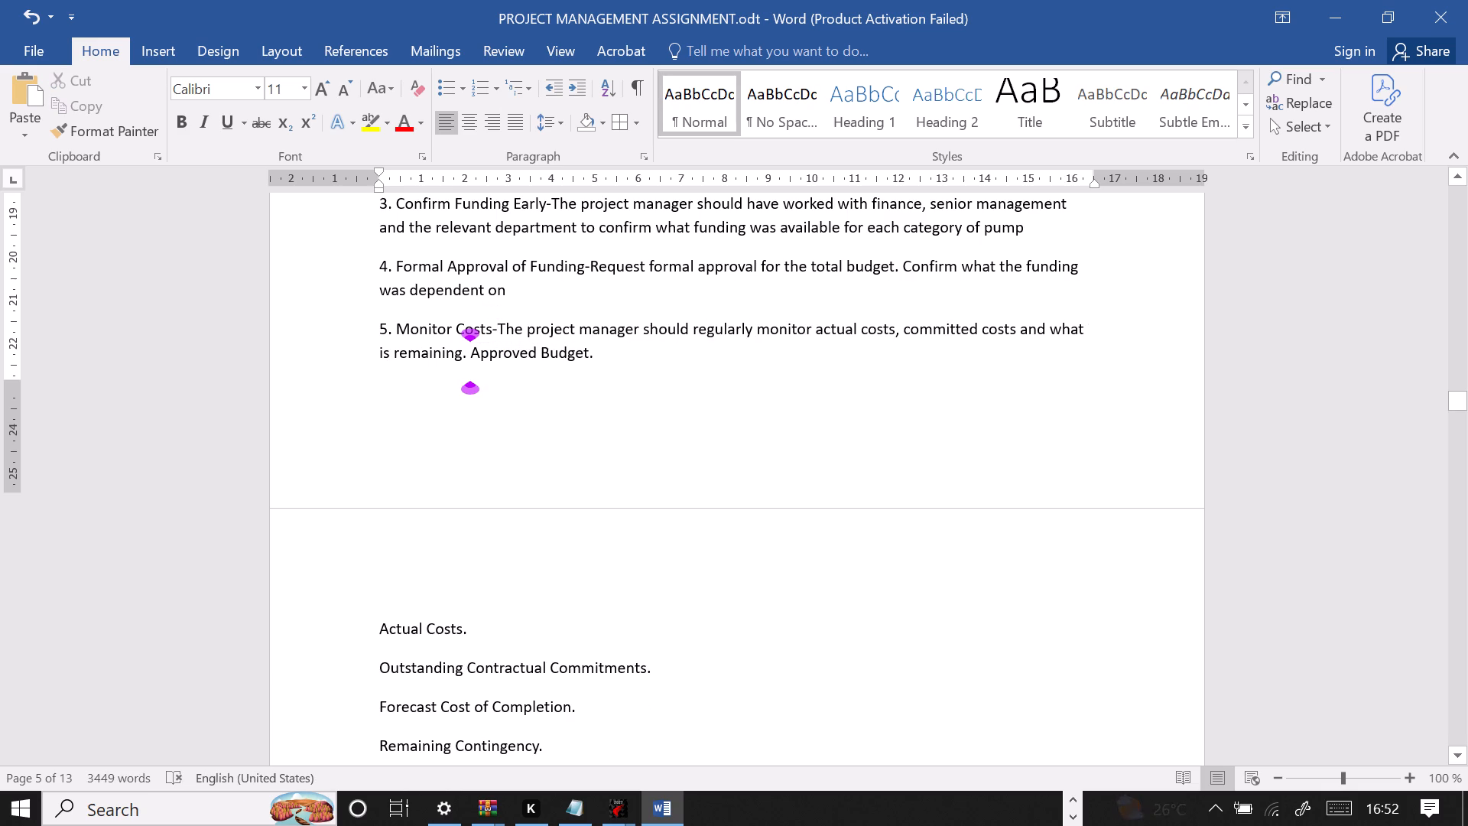
{"action": "left_click_drag", "start_coordinate": [470, 351], "coordinate": [639, 649]}
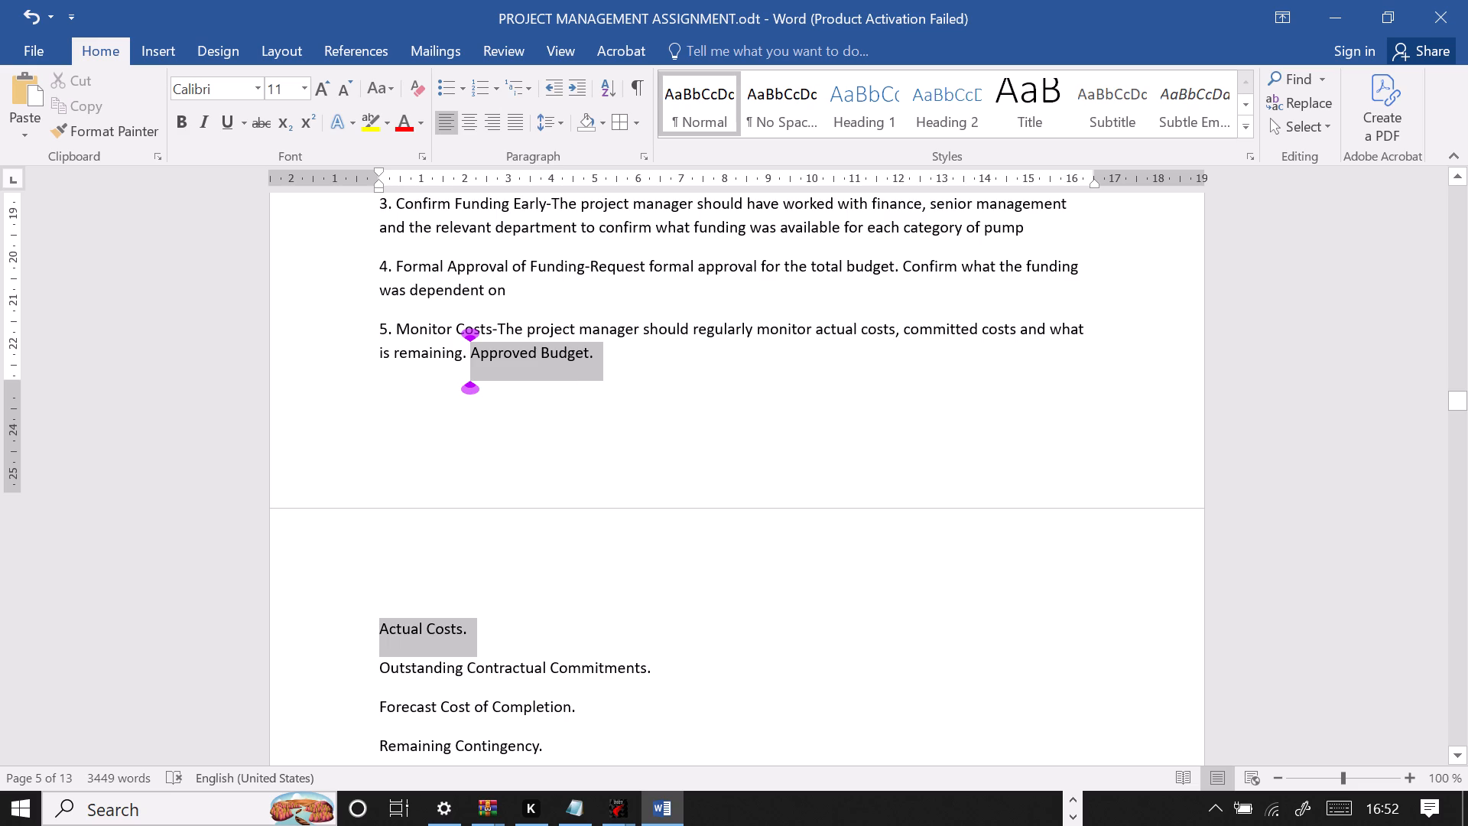
{"action": "left_click_drag", "start_coordinate": [639, 649], "coordinate": [669, 759]}
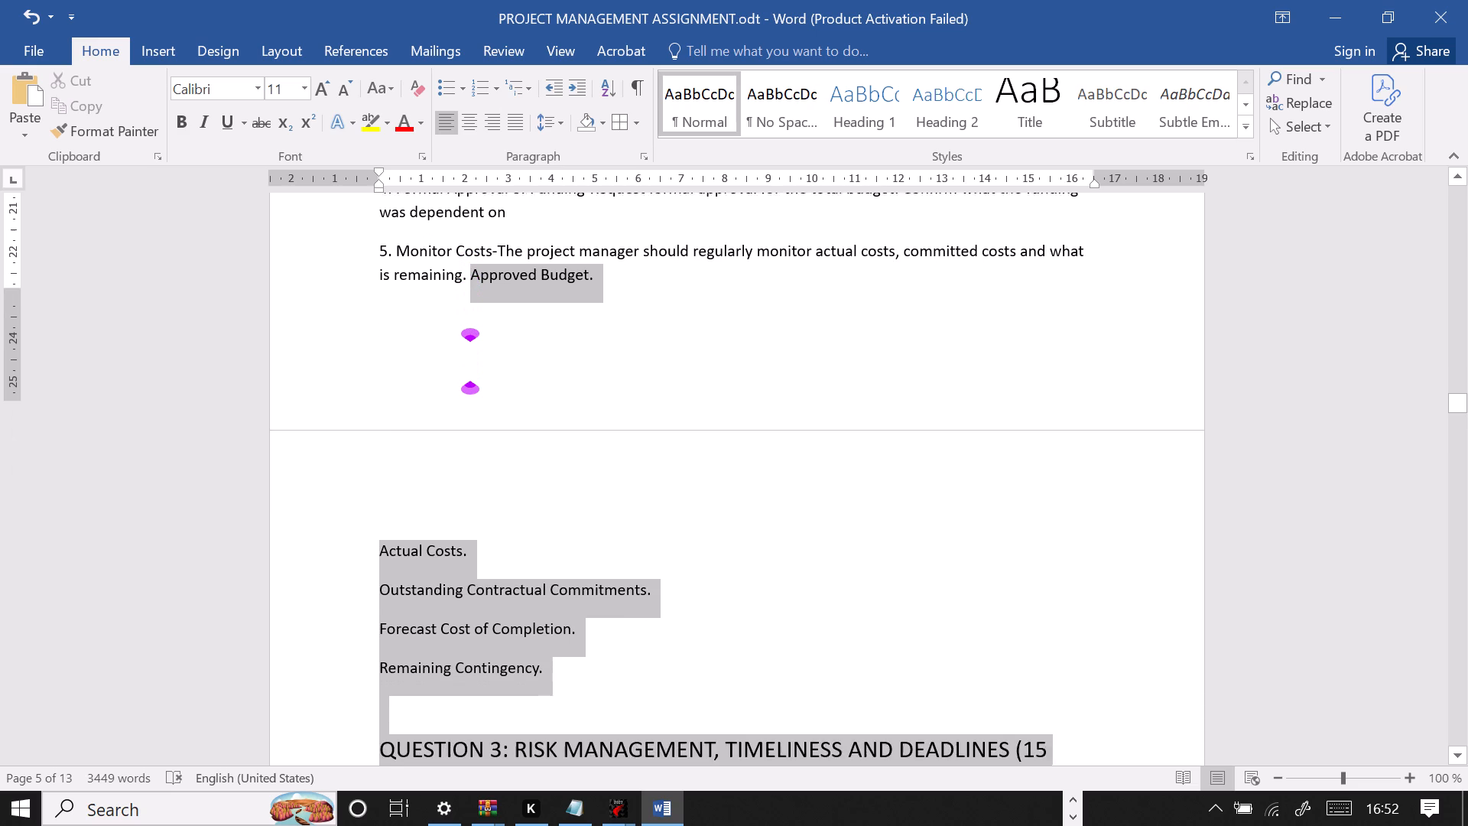
{"action": "left_click_drag", "start_coordinate": [669, 759], "coordinate": [620, 619]}
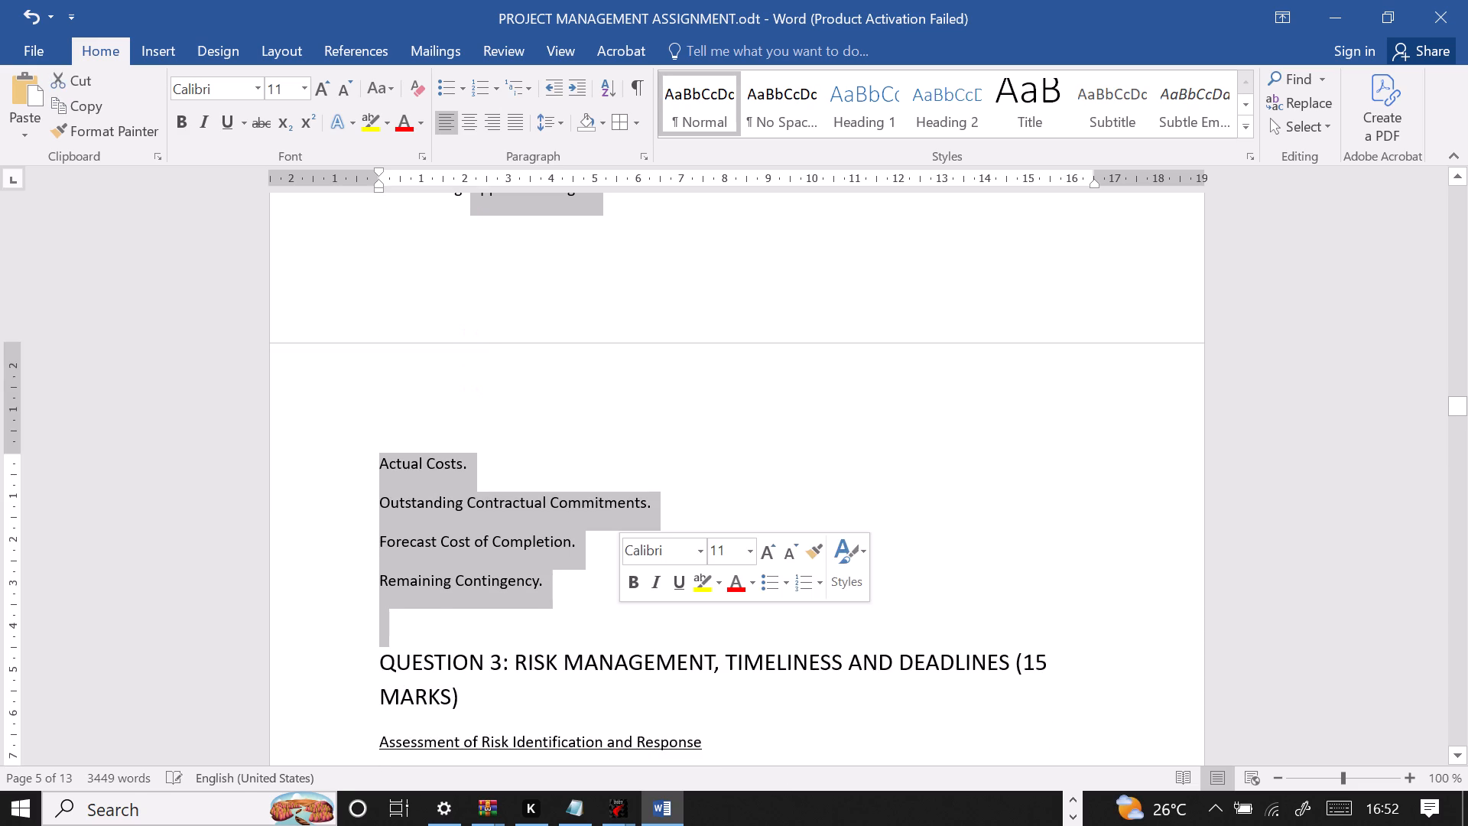
{"action": "key", "text": "BackSpace"}
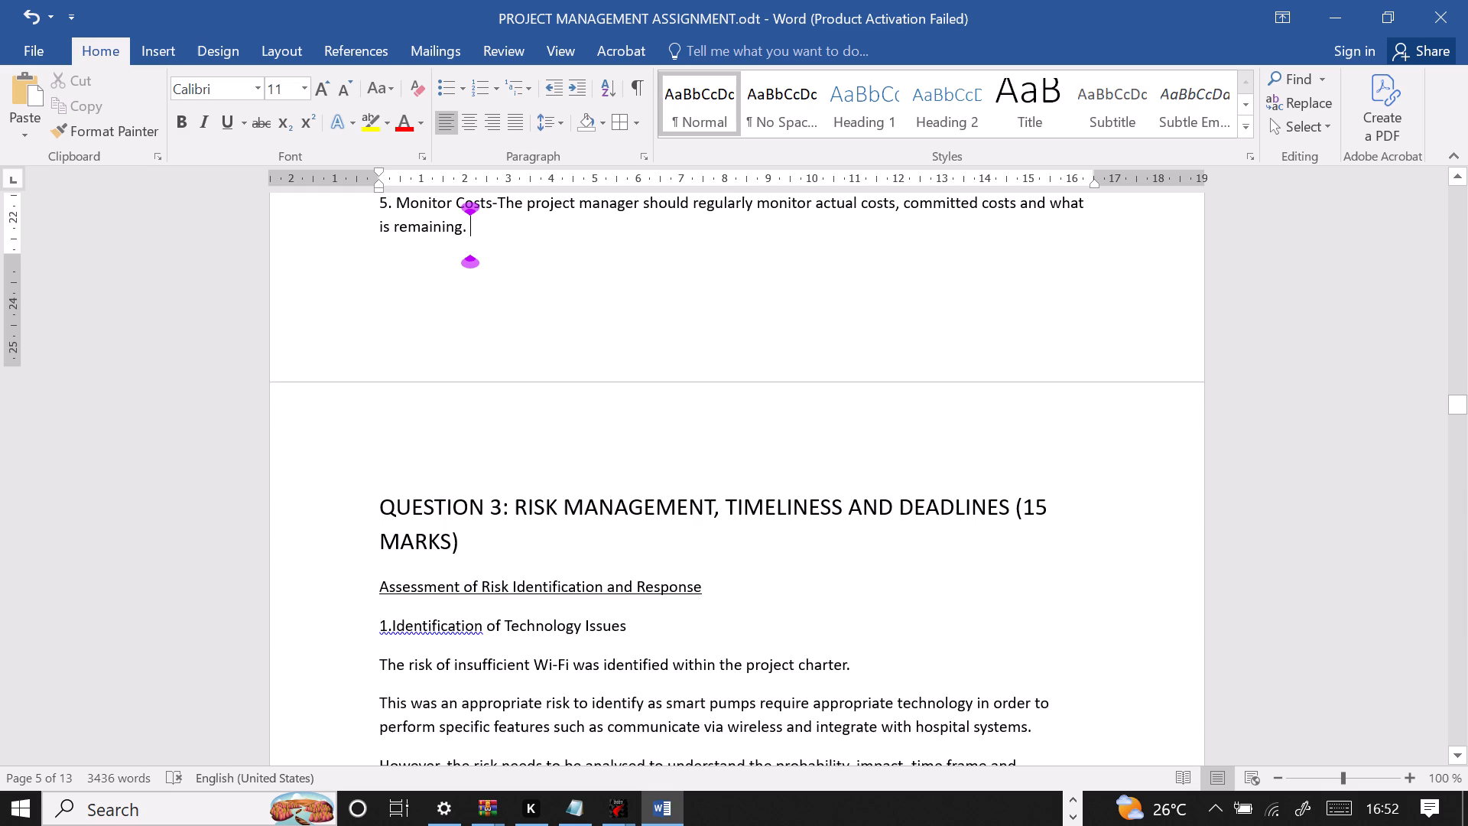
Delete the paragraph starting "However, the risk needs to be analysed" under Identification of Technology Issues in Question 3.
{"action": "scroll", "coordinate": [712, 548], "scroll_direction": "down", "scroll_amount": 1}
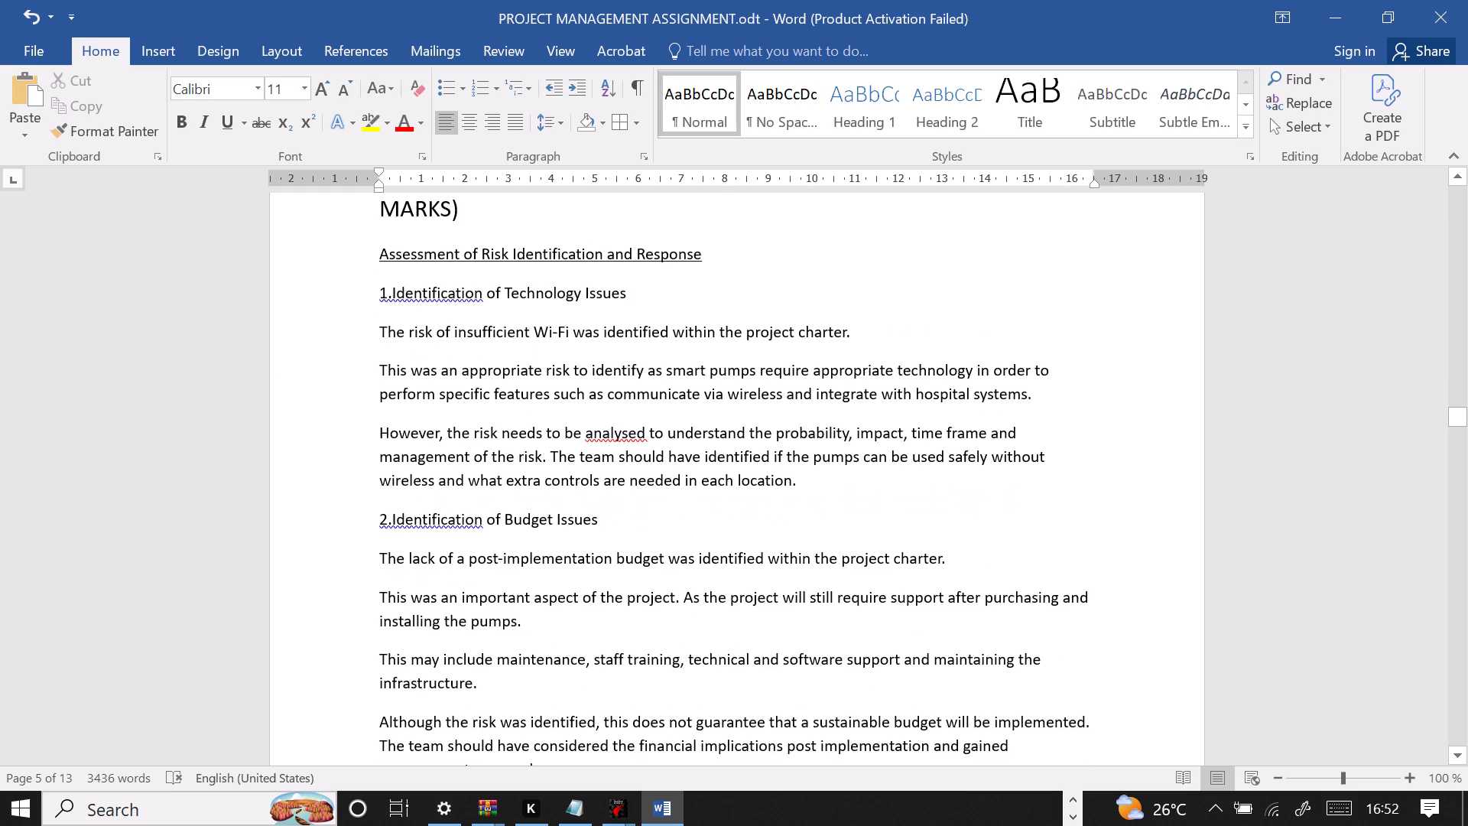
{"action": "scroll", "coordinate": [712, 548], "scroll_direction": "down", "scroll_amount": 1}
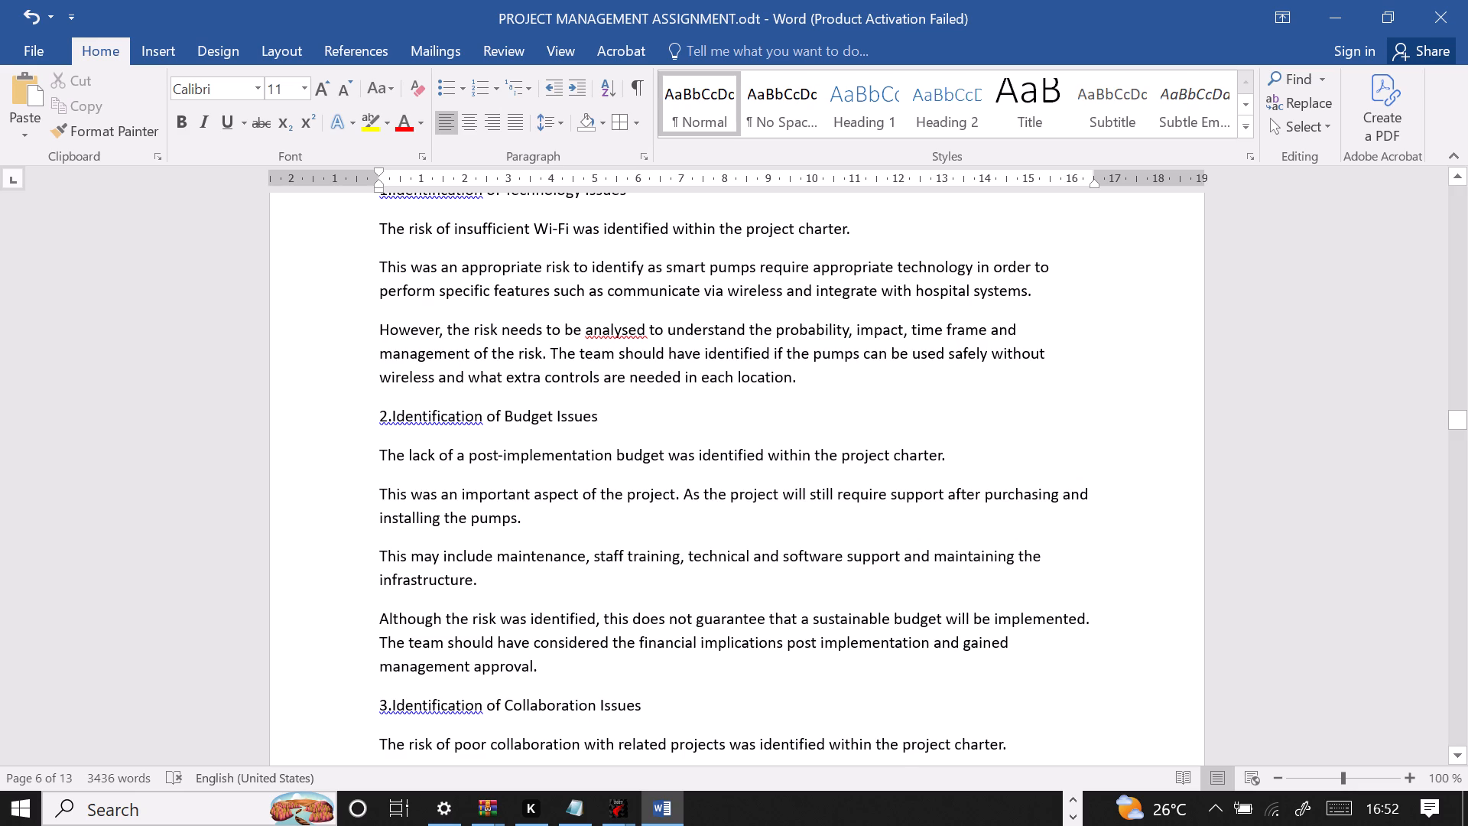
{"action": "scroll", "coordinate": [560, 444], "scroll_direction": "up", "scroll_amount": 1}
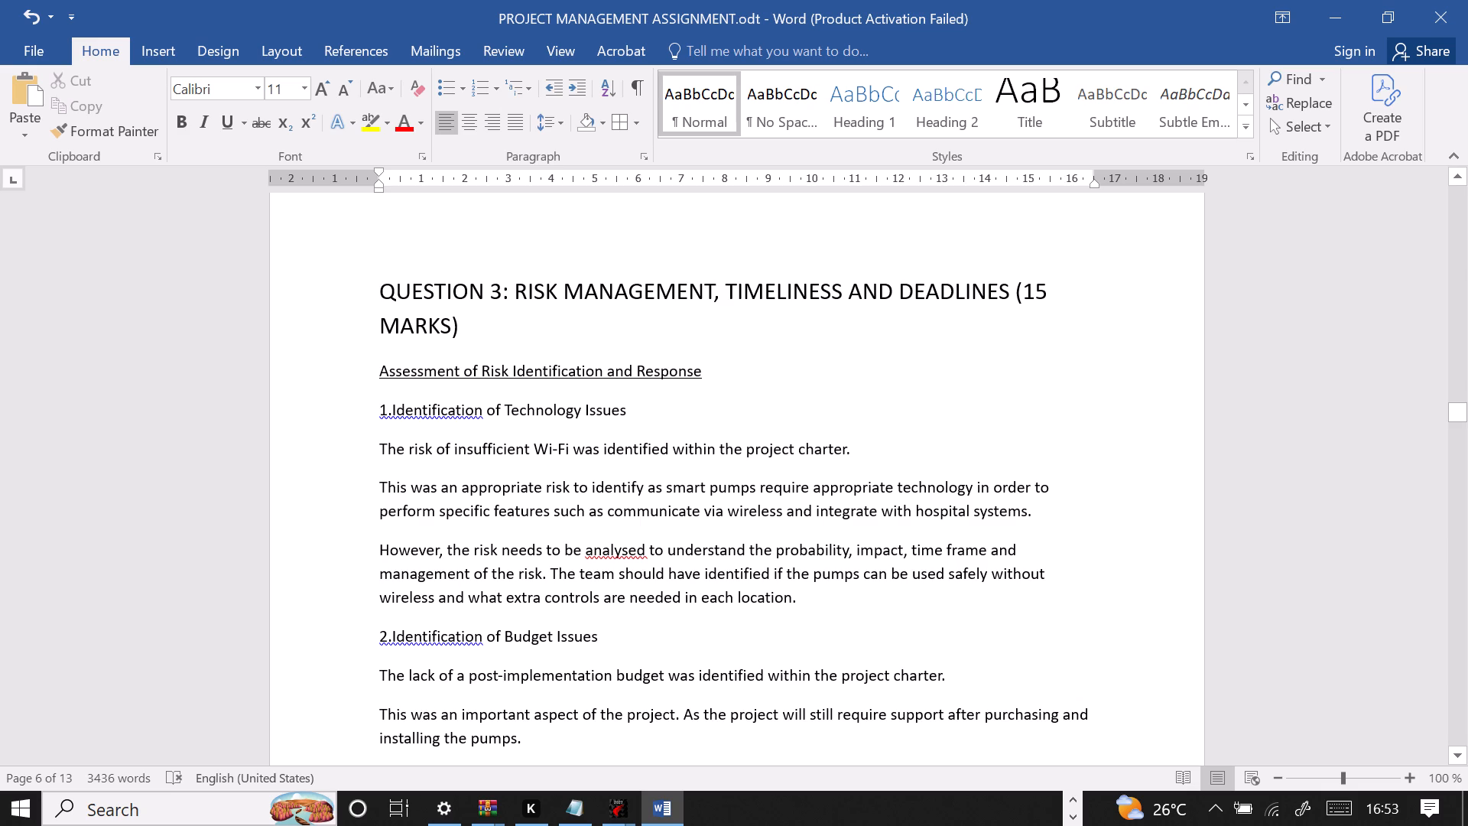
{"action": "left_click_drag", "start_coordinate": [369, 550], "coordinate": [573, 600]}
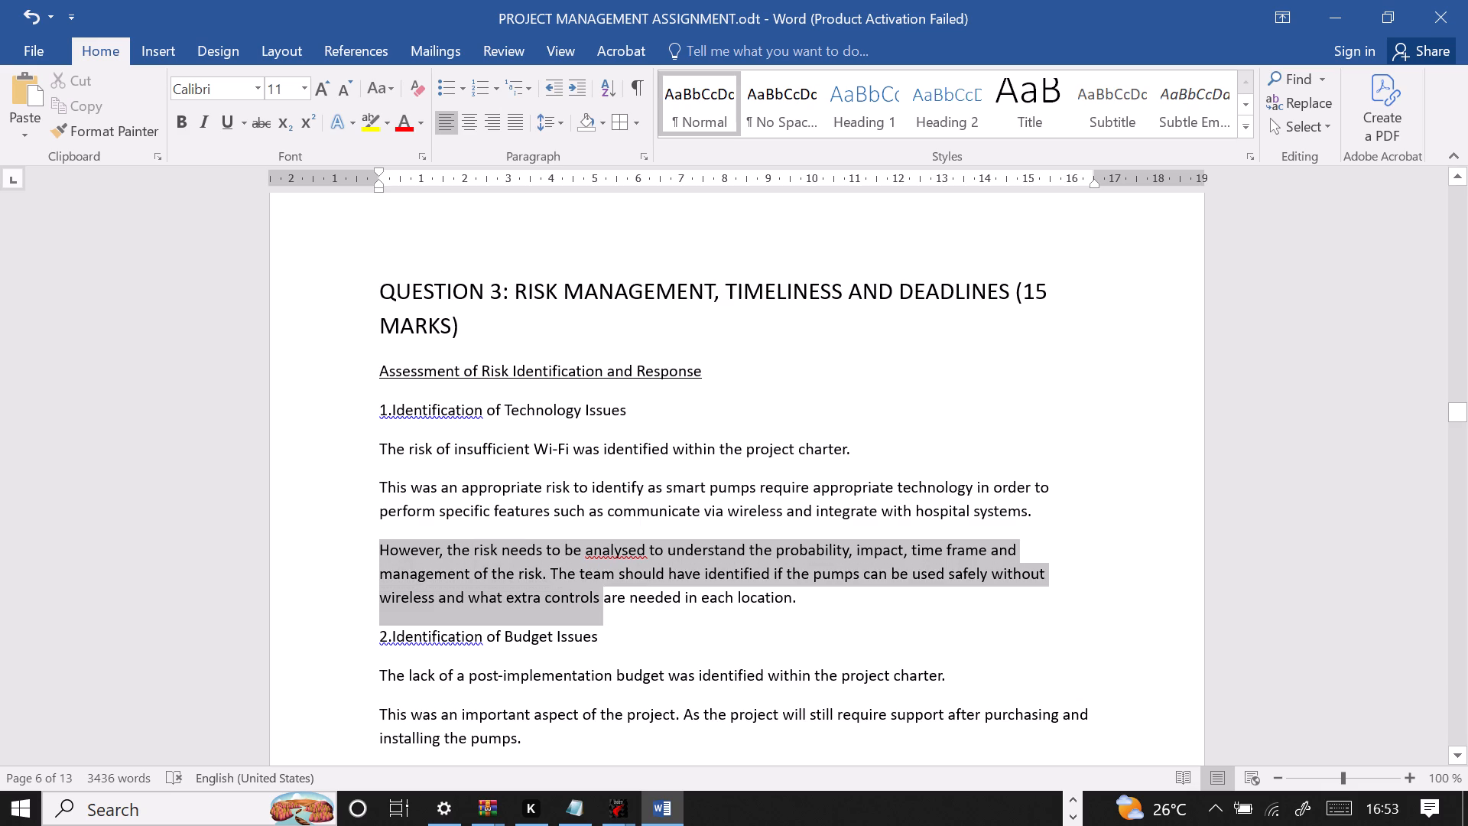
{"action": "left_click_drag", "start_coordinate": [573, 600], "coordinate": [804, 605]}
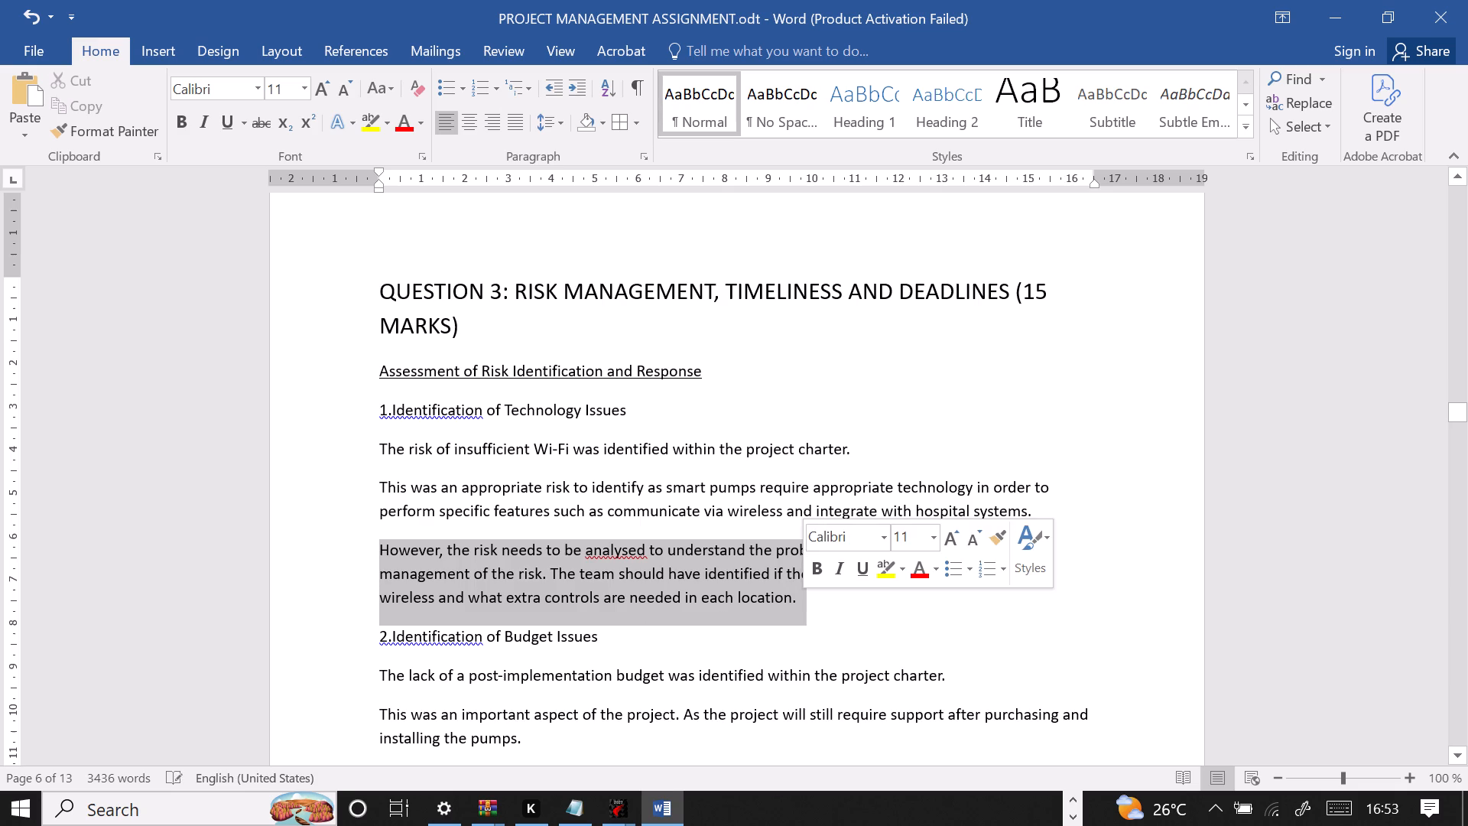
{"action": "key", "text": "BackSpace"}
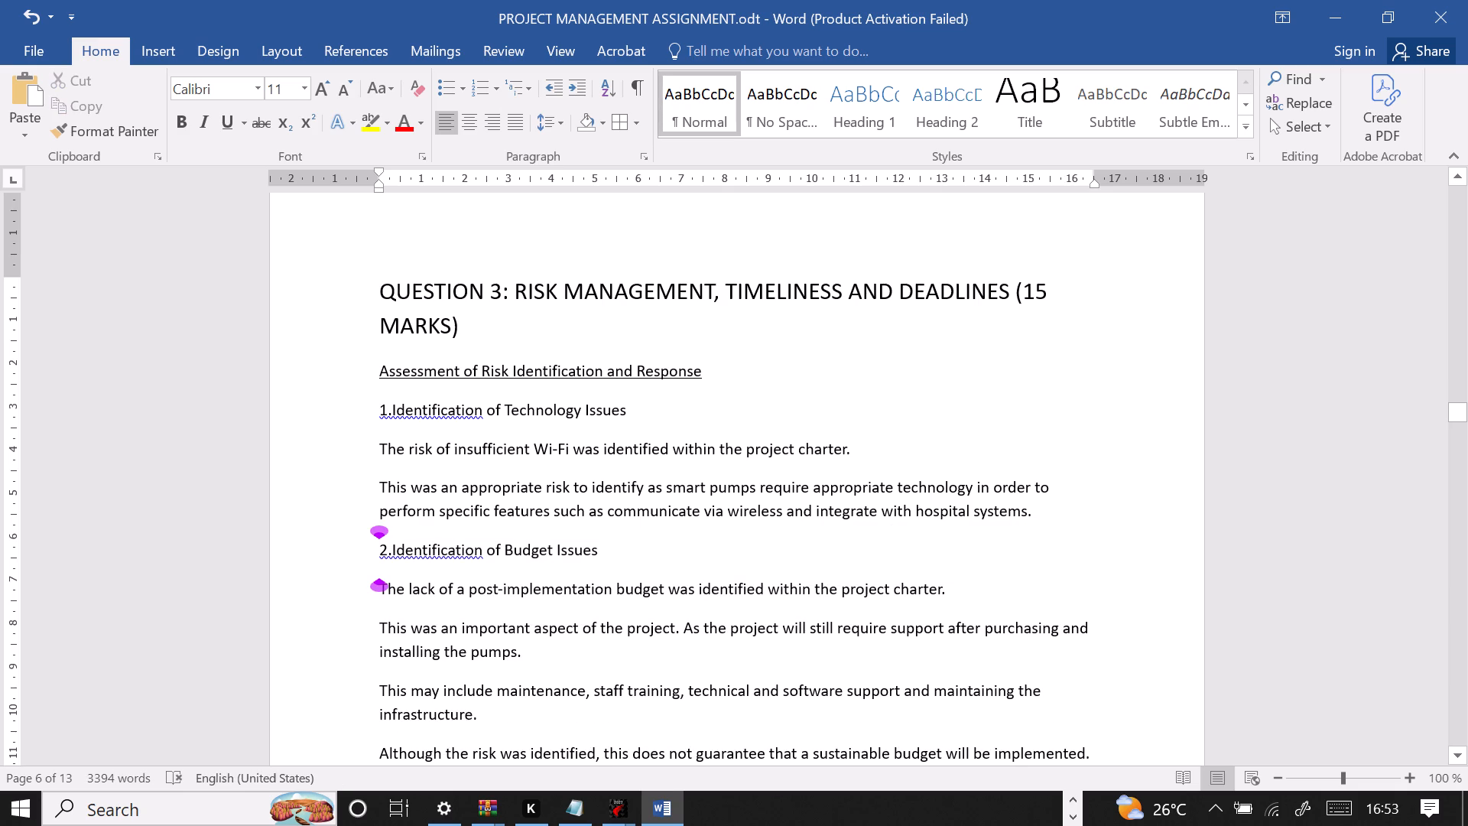
Skim the assignment from its title page to the Steering Committee presentation section, returning to Question 3's risk assessment.
{"action": "scroll", "coordinate": [1124, 445], "scroll_direction": "up", "scroll_amount": 3}
{"action": "scroll", "coordinate": [1124, 445], "scroll_direction": "down", "scroll_amount": 5}
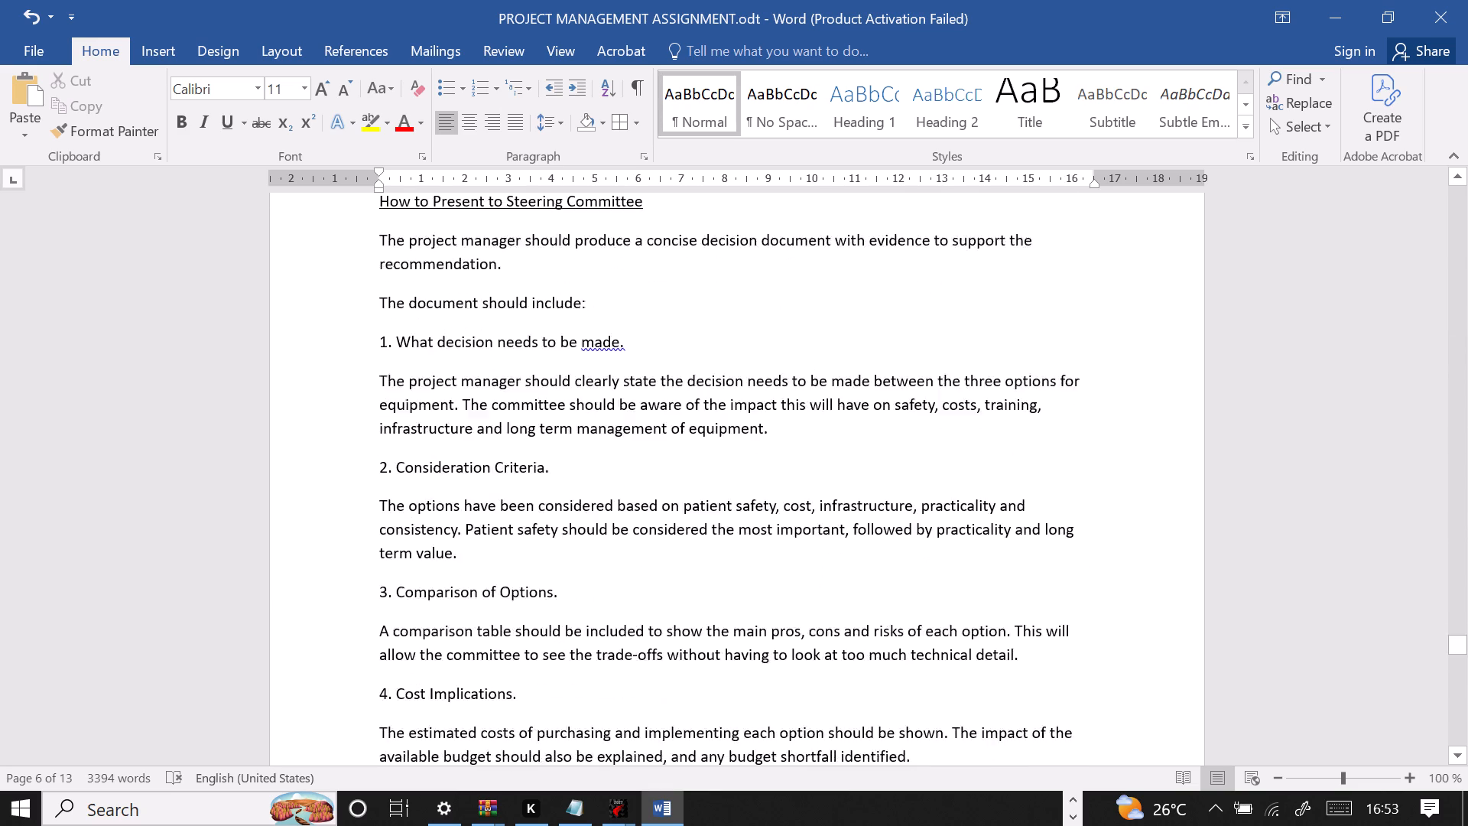
{"action": "scroll", "coordinate": [1124, 445], "scroll_direction": "down", "scroll_amount": 3}
{"action": "scroll", "coordinate": [1124, 445], "scroll_direction": "up", "scroll_amount": 4}
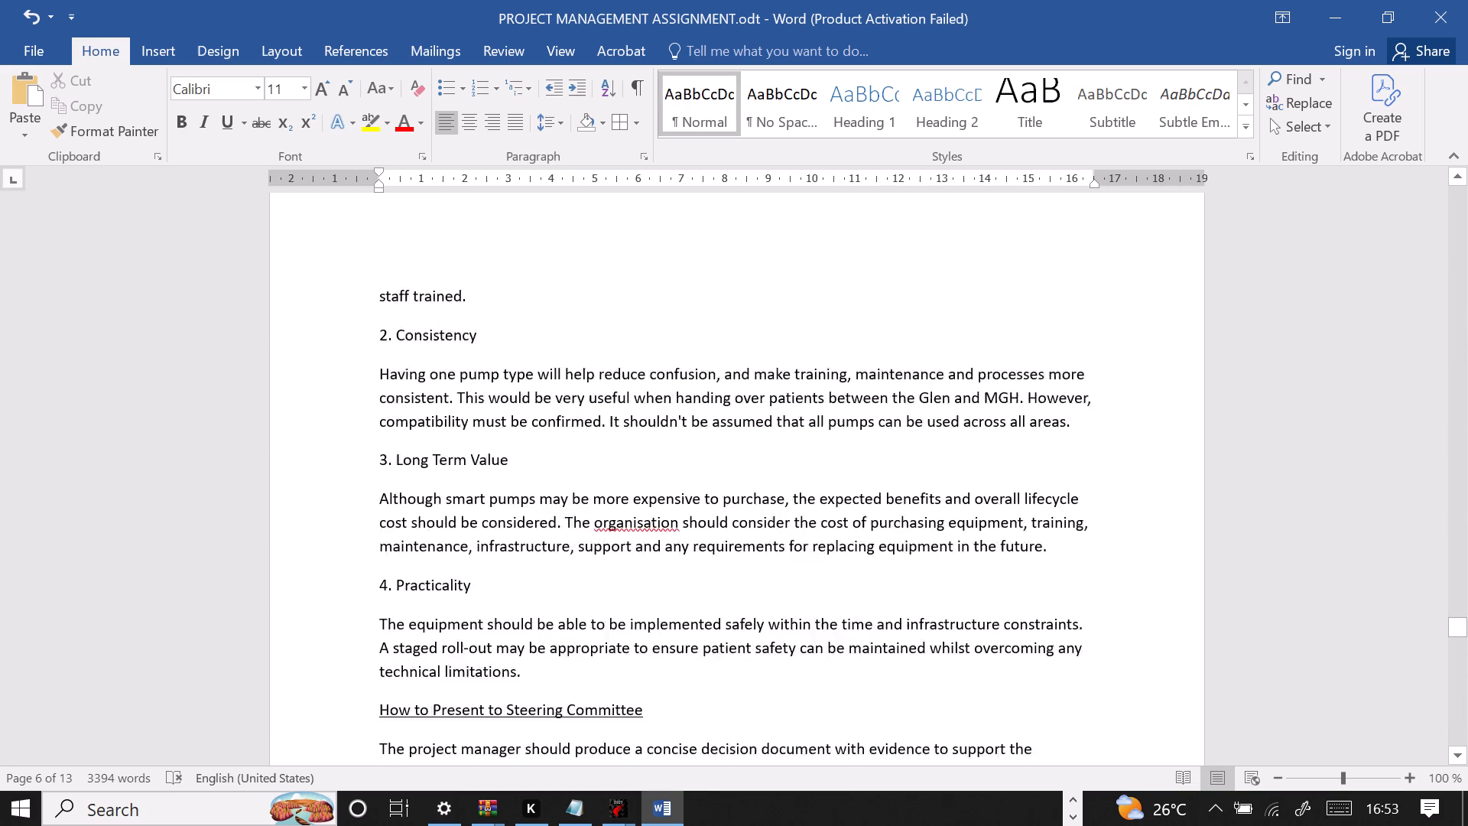
{"action": "scroll", "coordinate": [1124, 445], "scroll_direction": "up", "scroll_amount": 6}
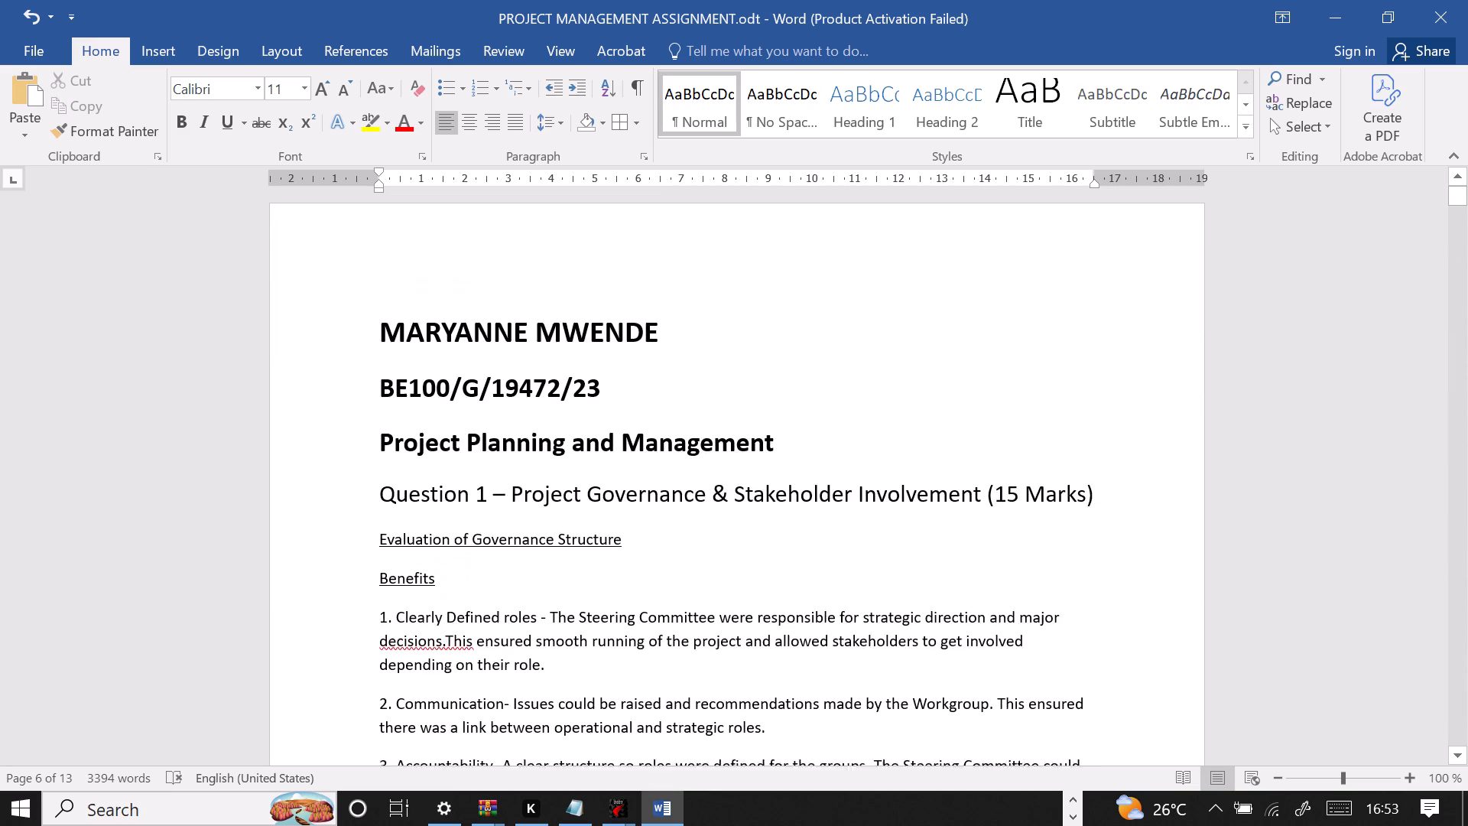
{"action": "scroll", "coordinate": [1124, 445], "scroll_direction": "down", "scroll_amount": 4}
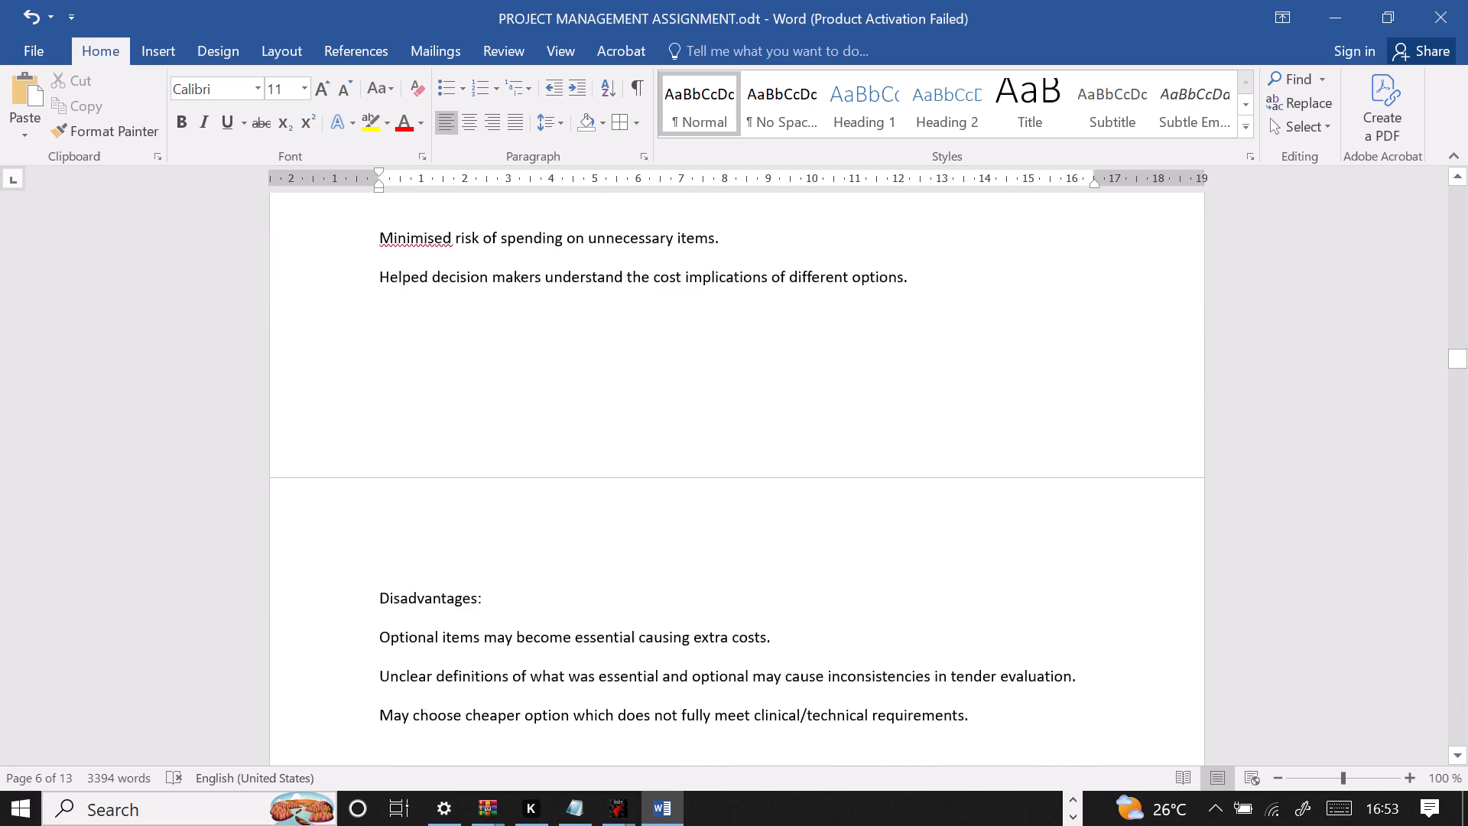
{"action": "scroll", "coordinate": [1124, 445], "scroll_direction": "down", "scroll_amount": 2}
{"action": "scroll", "coordinate": [1124, 445], "scroll_direction": "up", "scroll_amount": 1}
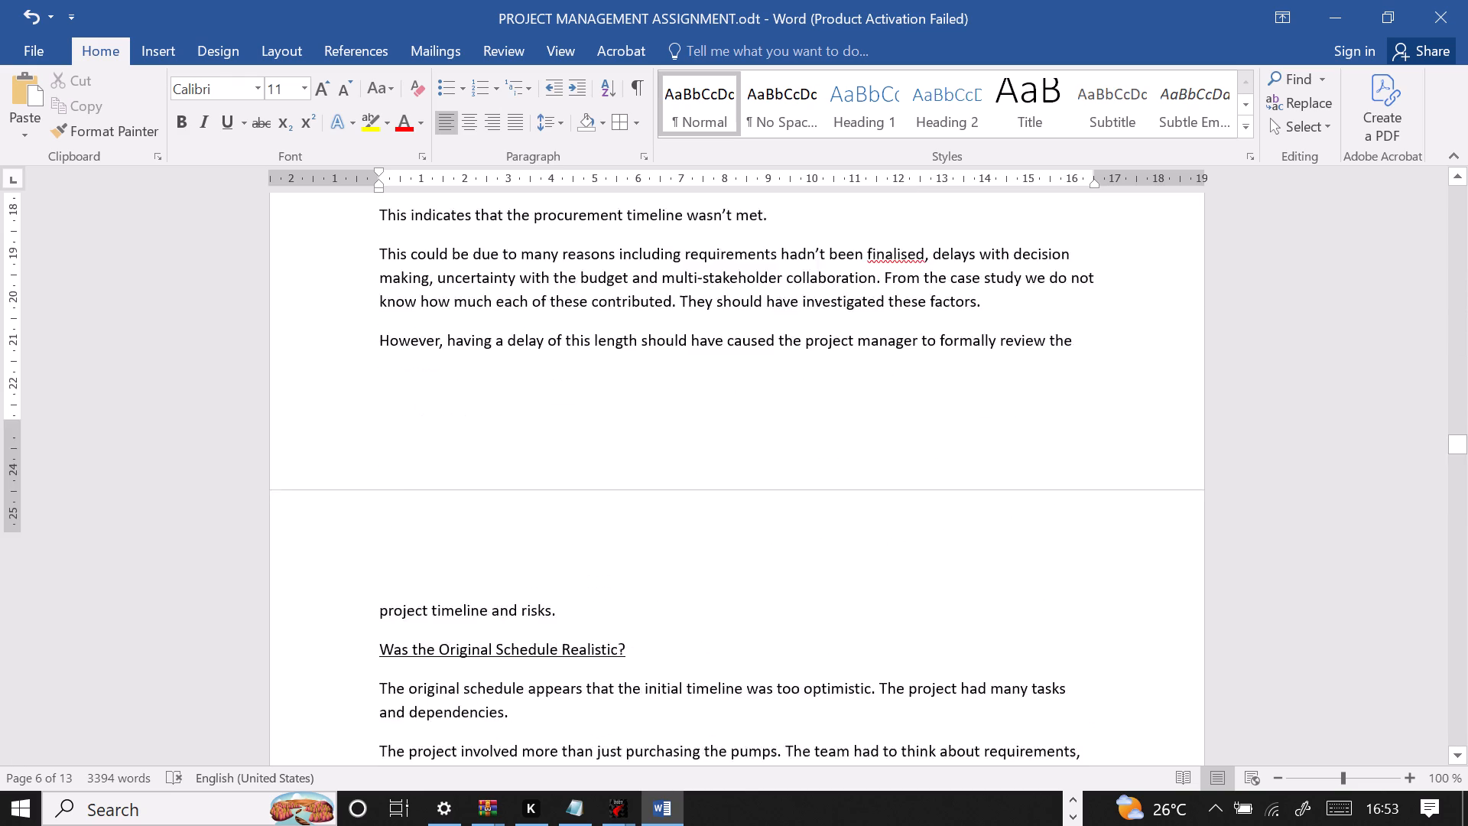
{"action": "scroll", "coordinate": [1124, 445], "scroll_direction": "up", "scroll_amount": 2}
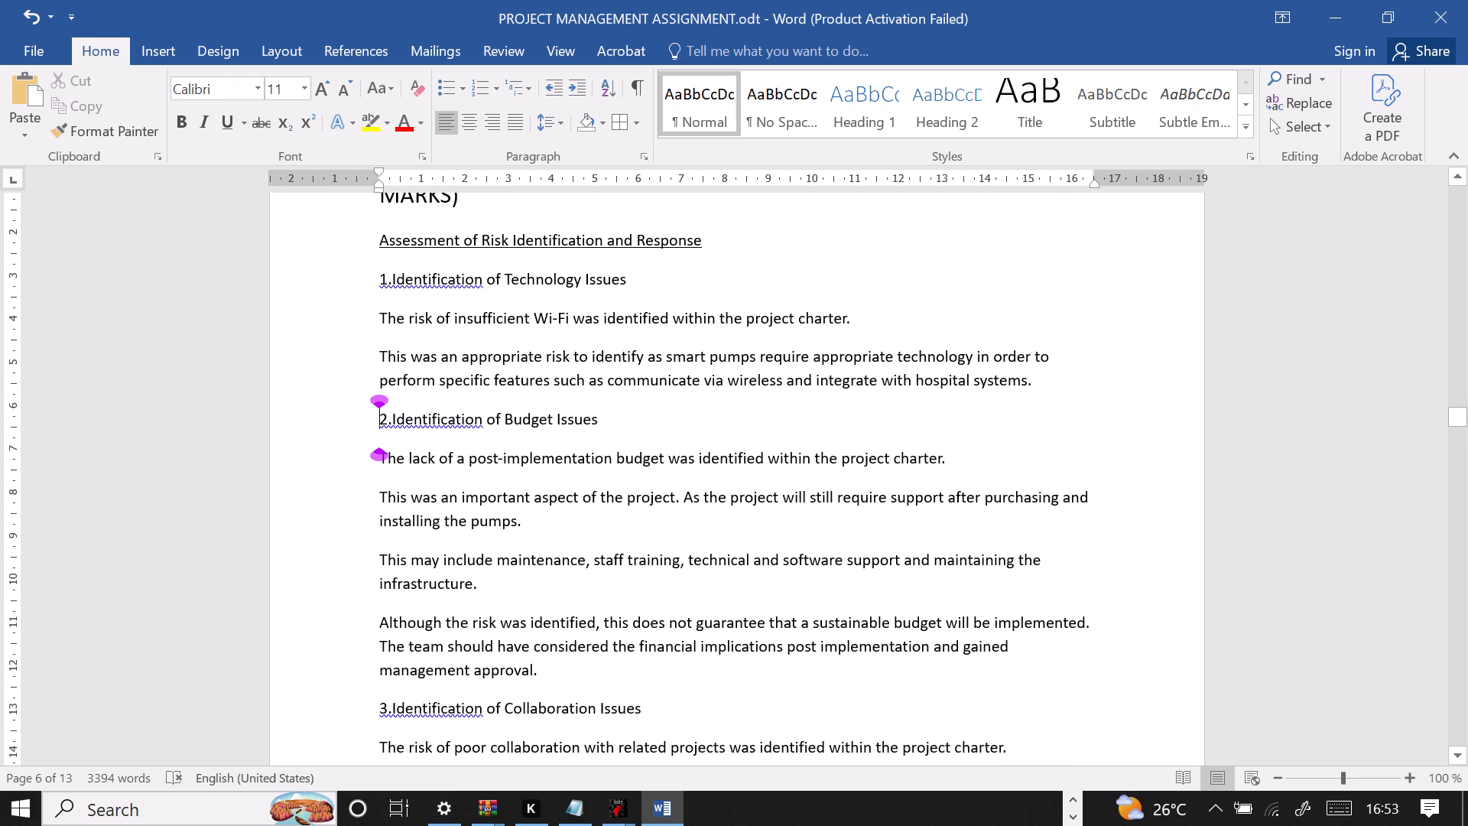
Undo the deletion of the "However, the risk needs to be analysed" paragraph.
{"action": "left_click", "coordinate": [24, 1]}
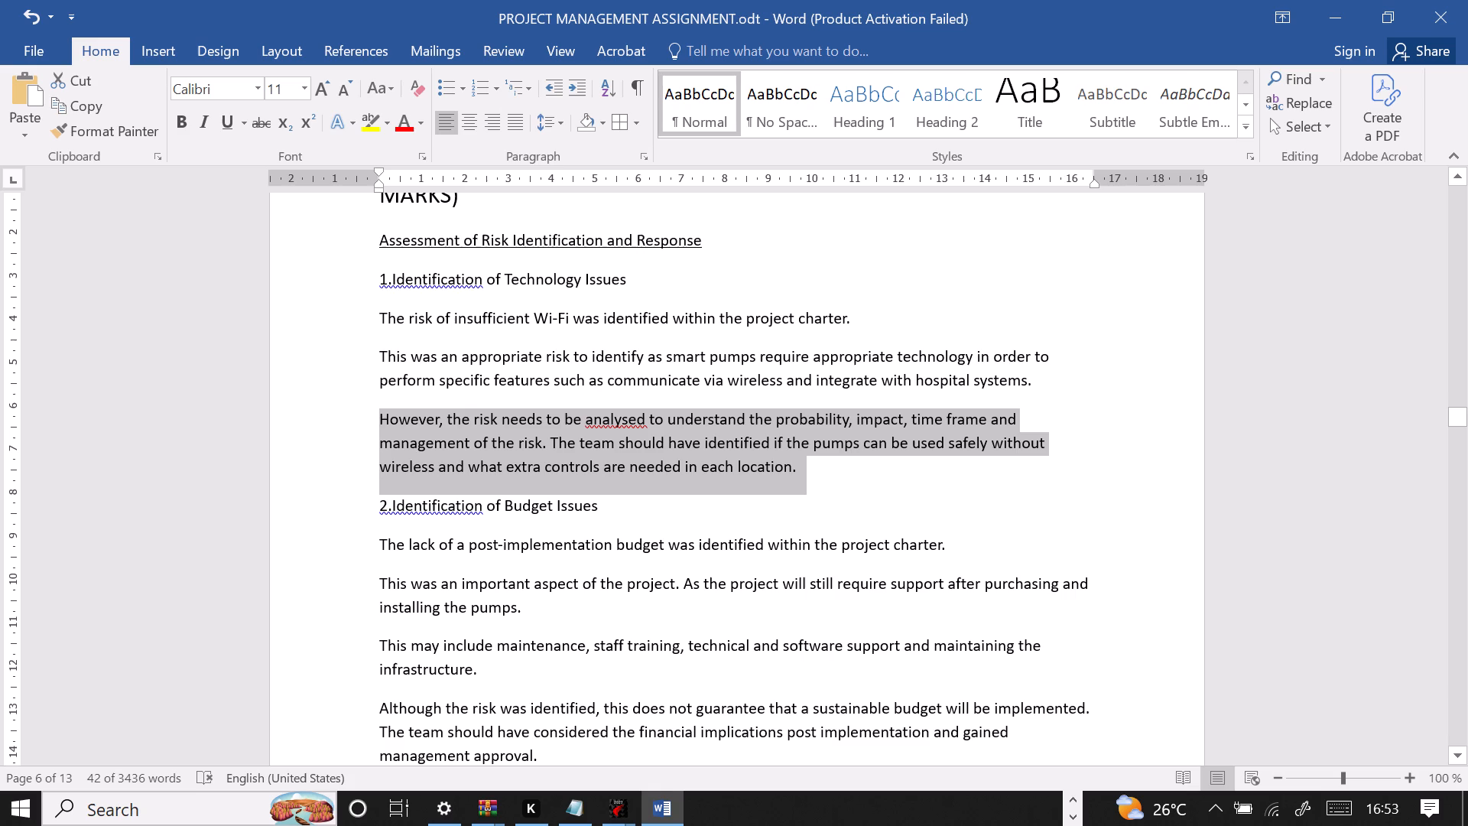
Delete the "This was an appropriate risk to identify" paragraph under Identification of Technology Issues, including its leftover full stop and empty line.
{"action": "left_click_drag", "start_coordinate": [378, 361], "coordinate": [645, 441]}
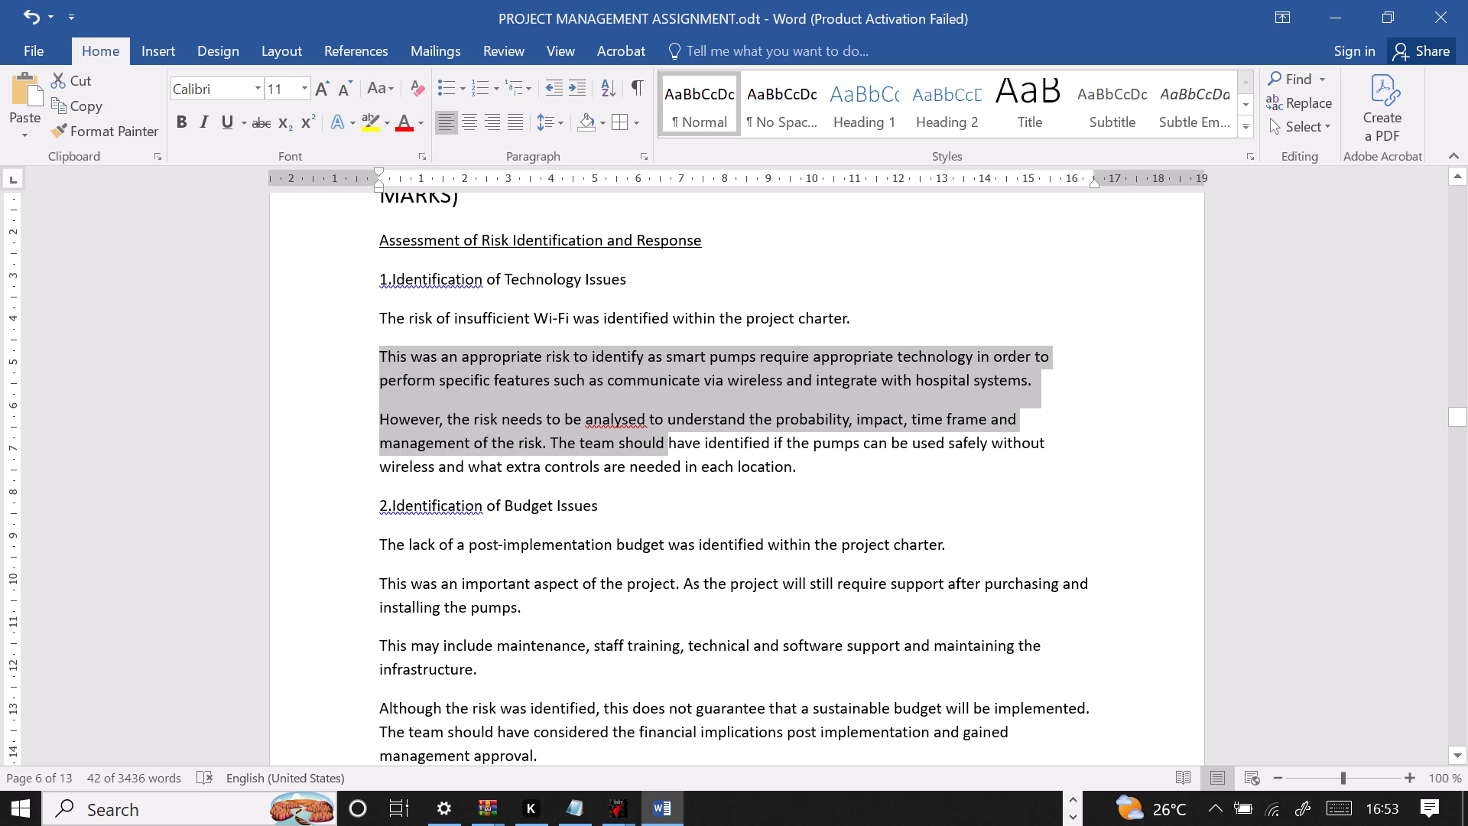
{"action": "left_click_drag", "start_coordinate": [645, 441], "coordinate": [1005, 391]}
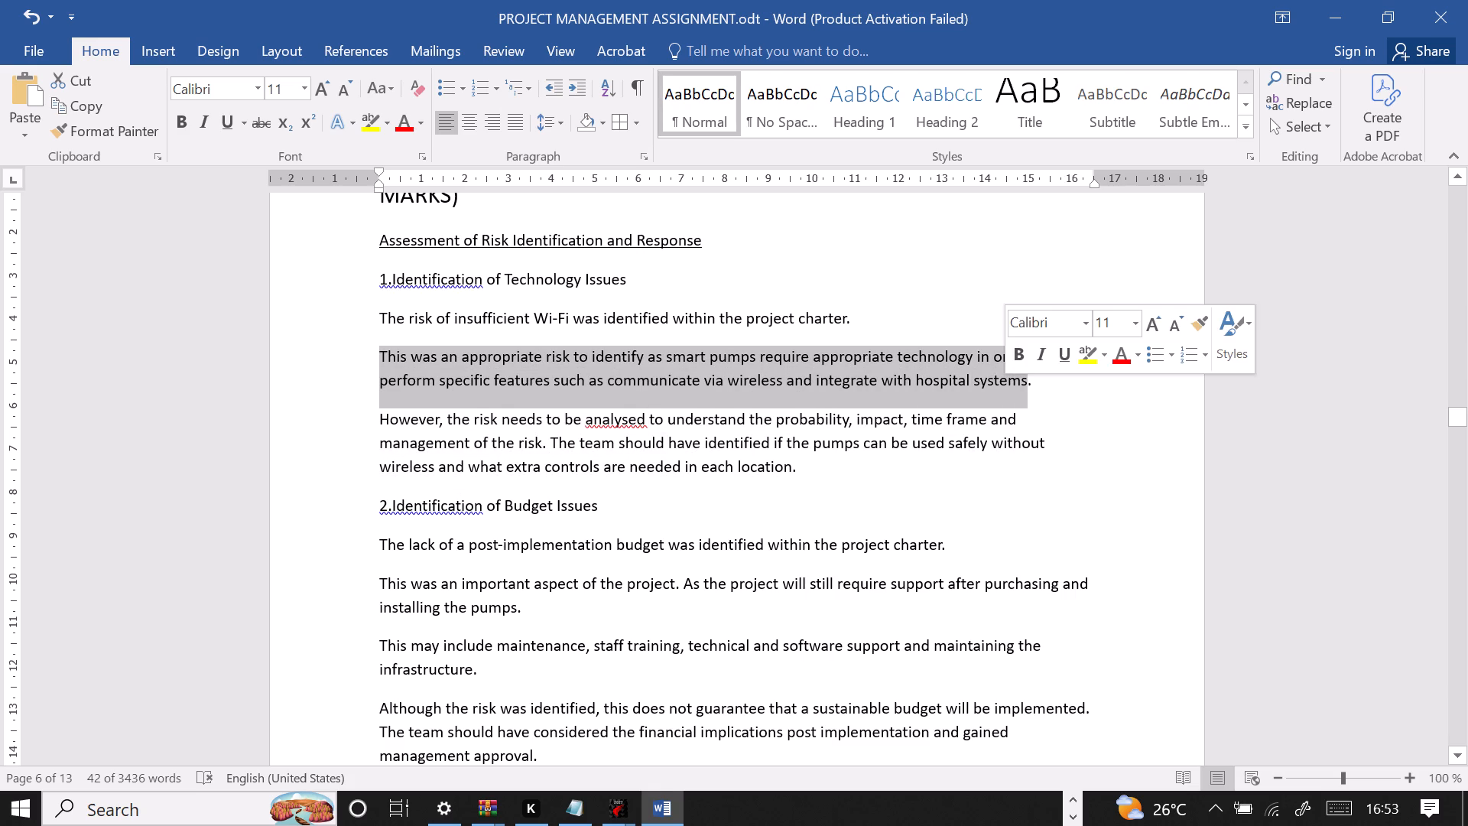
{"action": "key", "text": "BackSpace"}
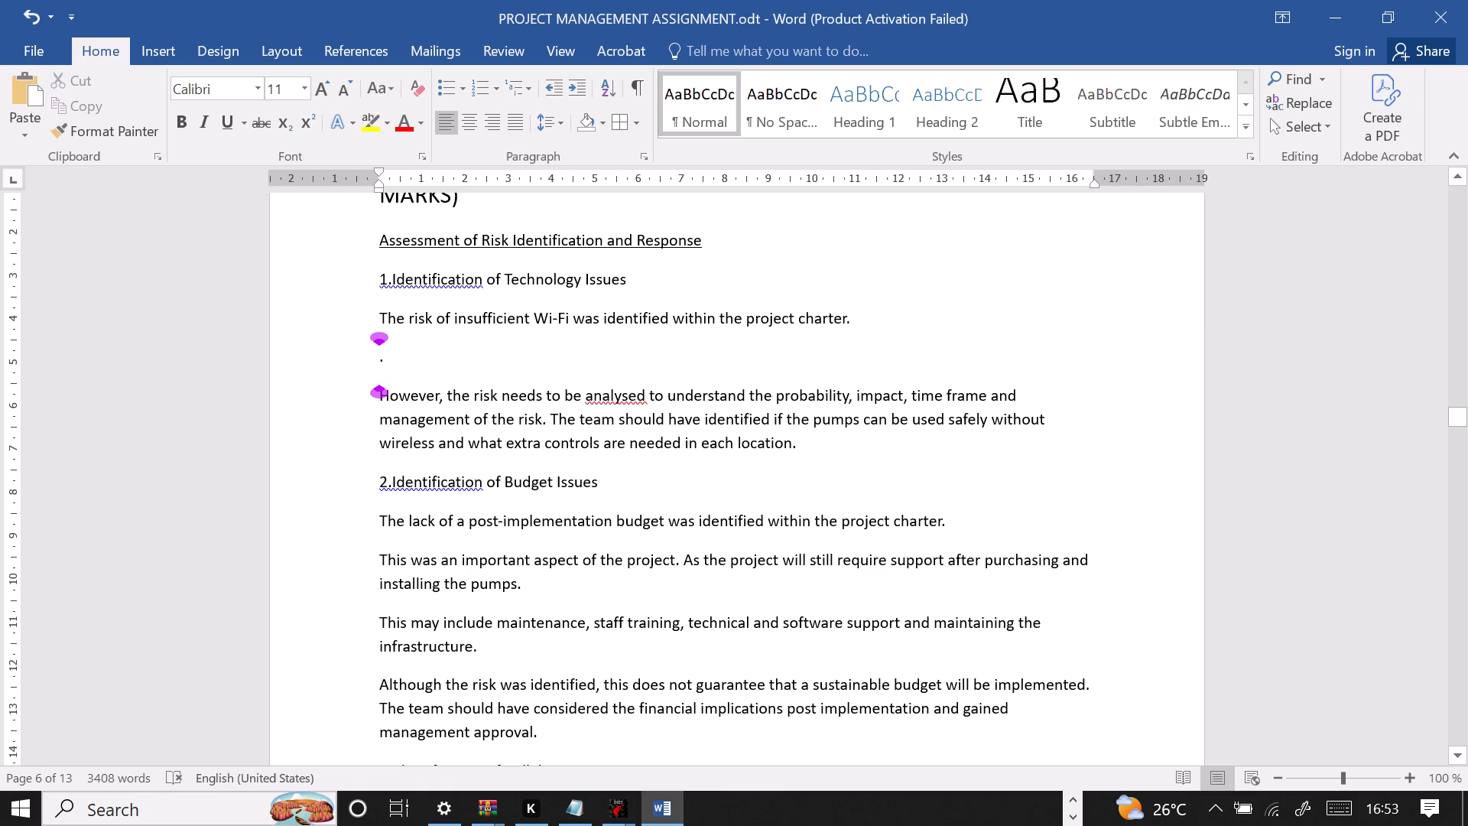
{"action": "left_click", "coordinate": [597, 350]}
{"action": "key", "text": "BackSpace"}
{"action": "key", "text": "BackSpace"}
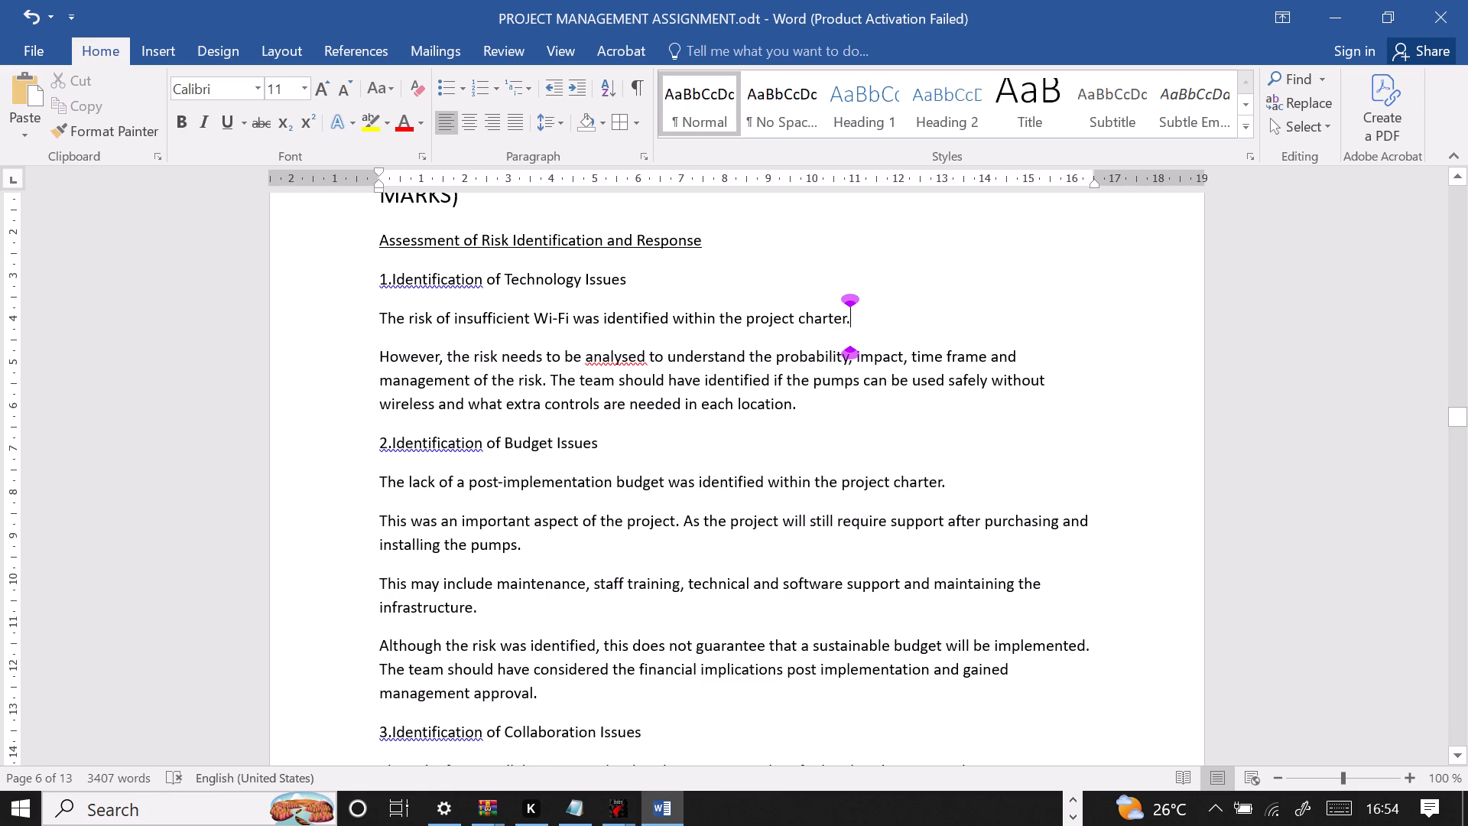
Delete the sentence from "However, the risk needs to be analysed" to "management of the risk." under Identification of Technology Issues.
{"action": "left_click", "coordinate": [445, 351]}
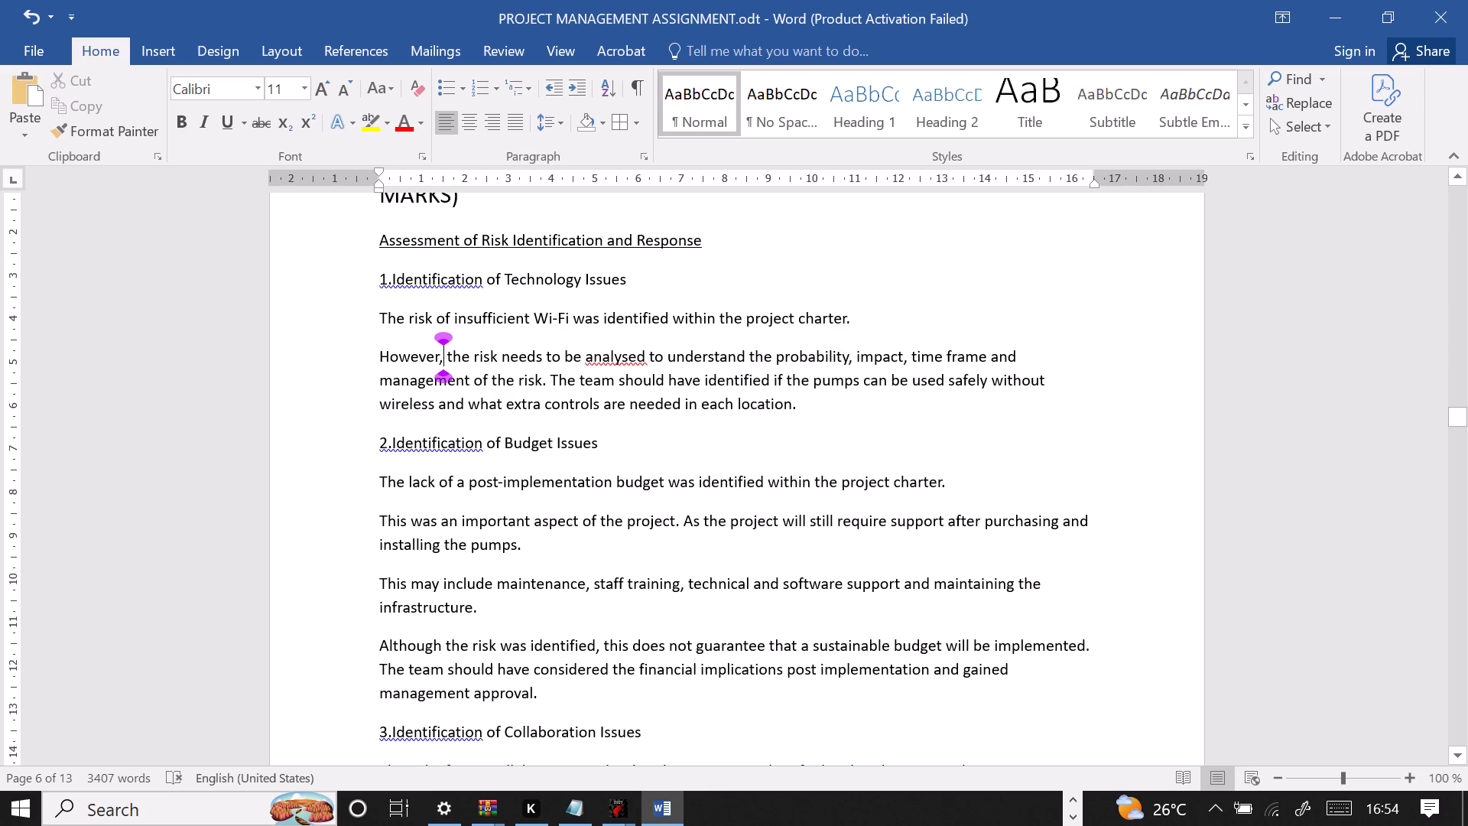
{"action": "left_click_drag", "start_coordinate": [546, 384], "coordinate": [402, 351]}
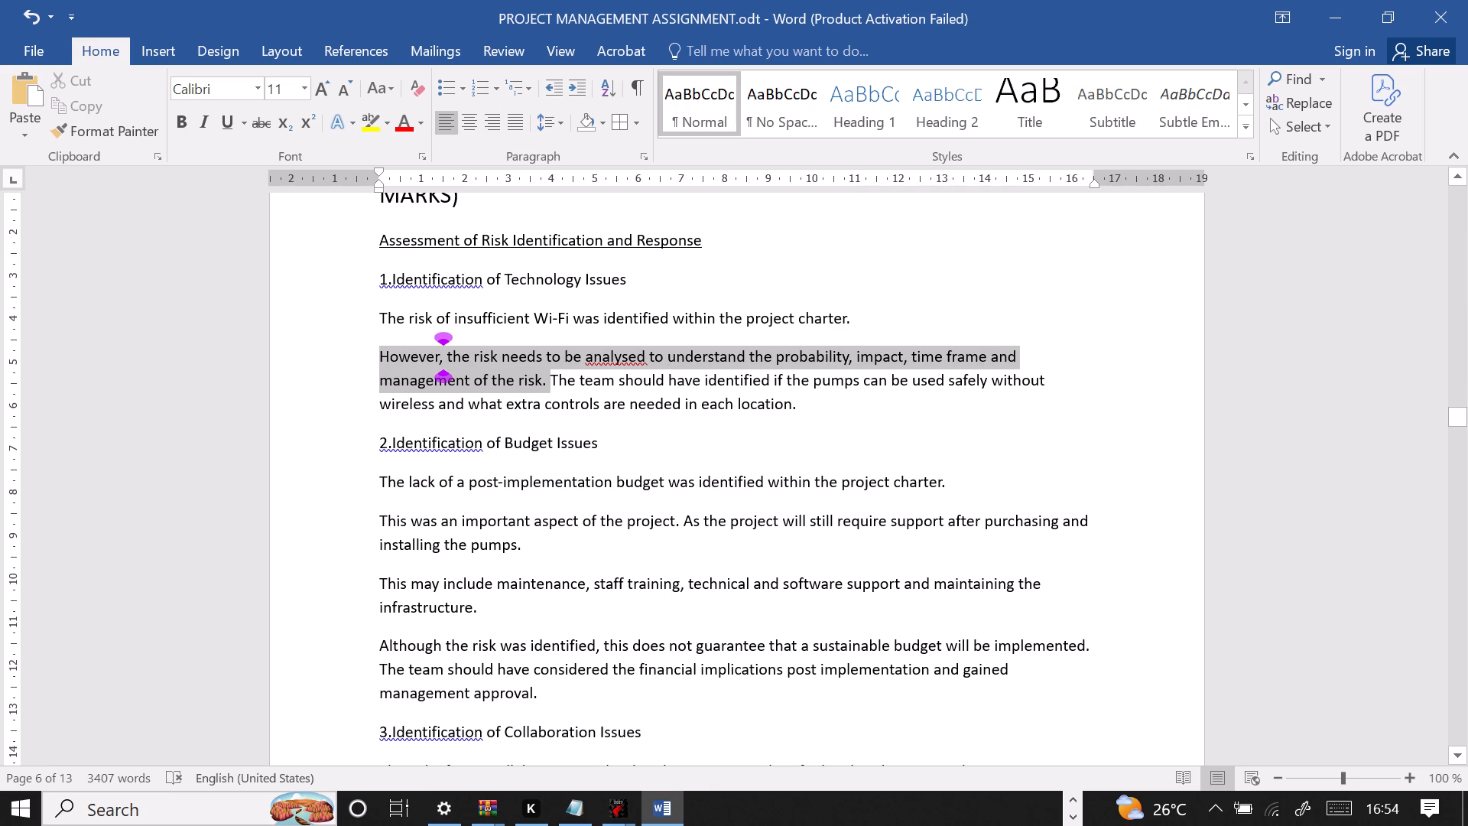
{"action": "left_click_drag", "start_coordinate": [402, 351], "coordinate": [394, 337]}
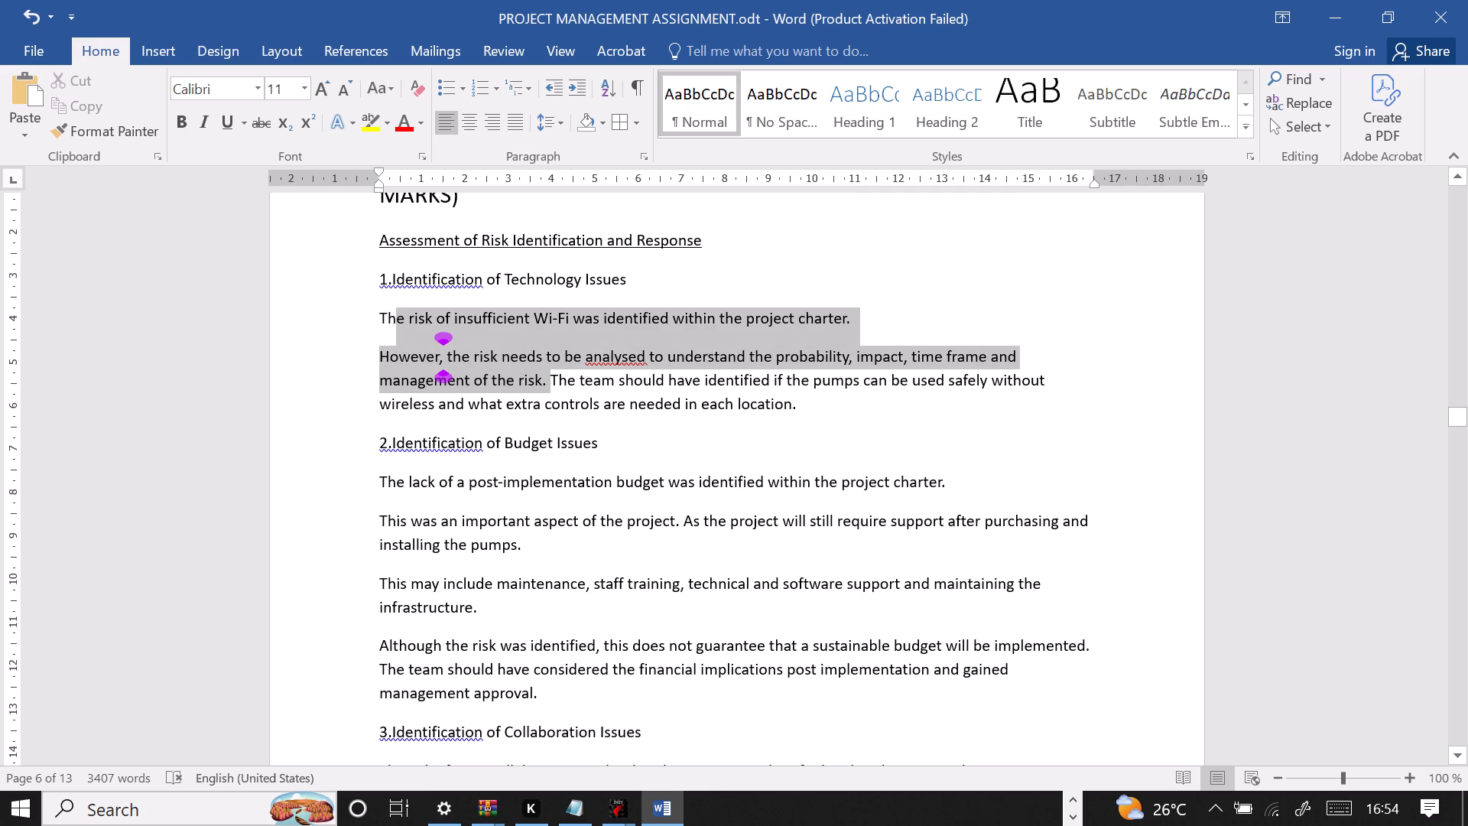
{"action": "left_click_drag", "start_coordinate": [394, 337], "coordinate": [388, 354]}
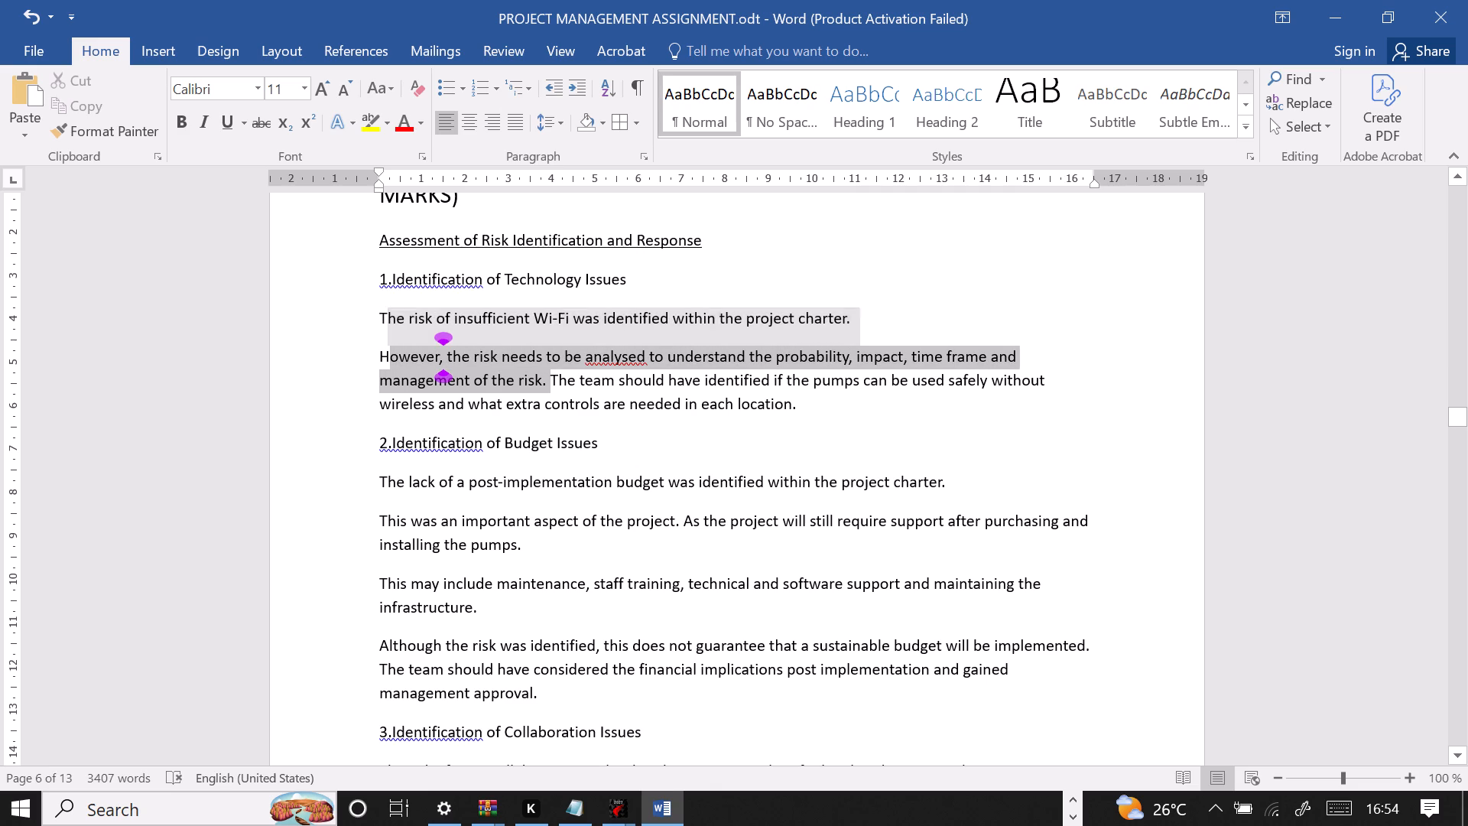
{"action": "left_click_drag", "start_coordinate": [388, 354], "coordinate": [378, 354]}
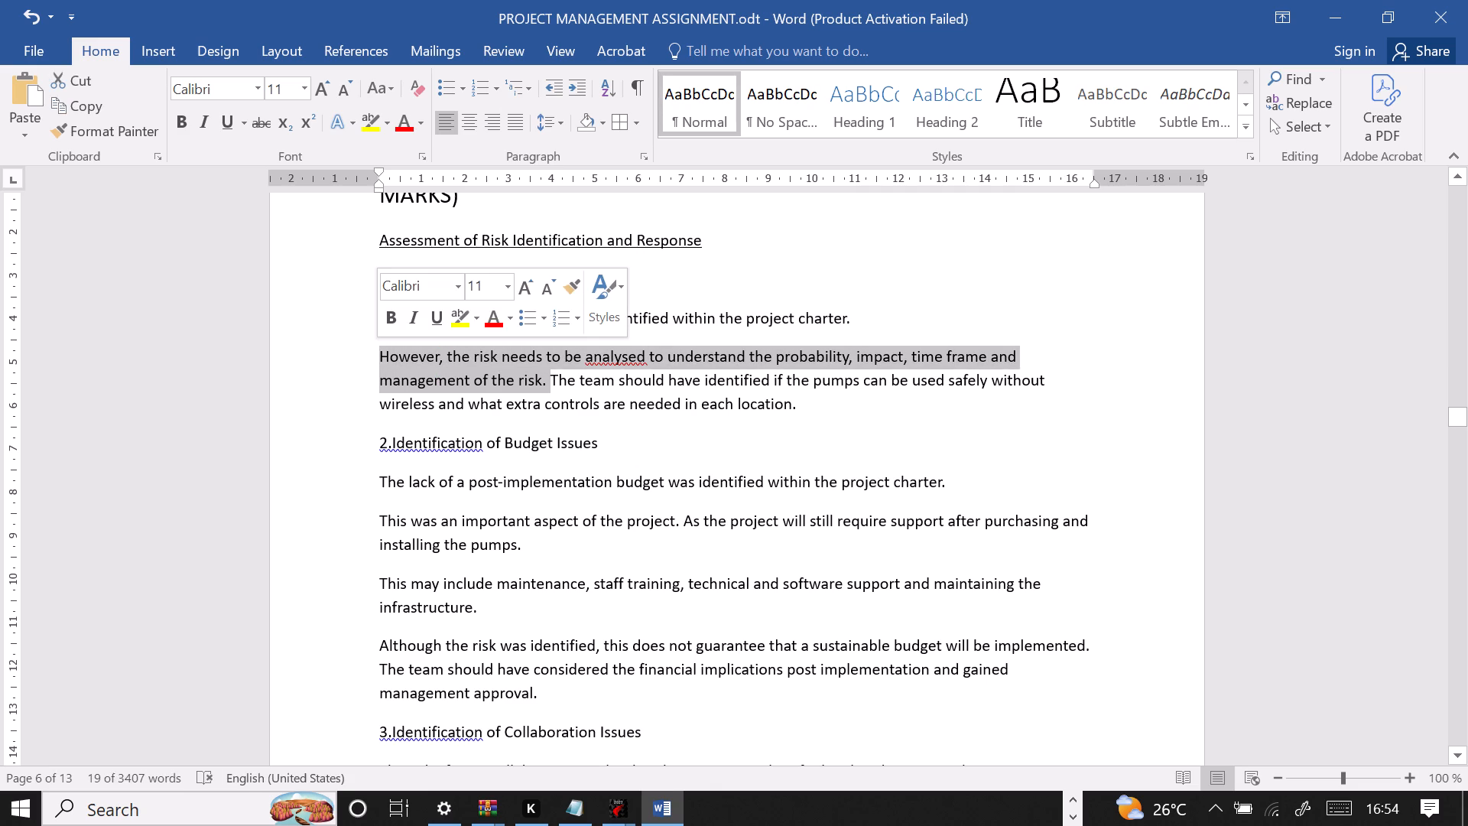
{"action": "key", "text": "BackSpace"}
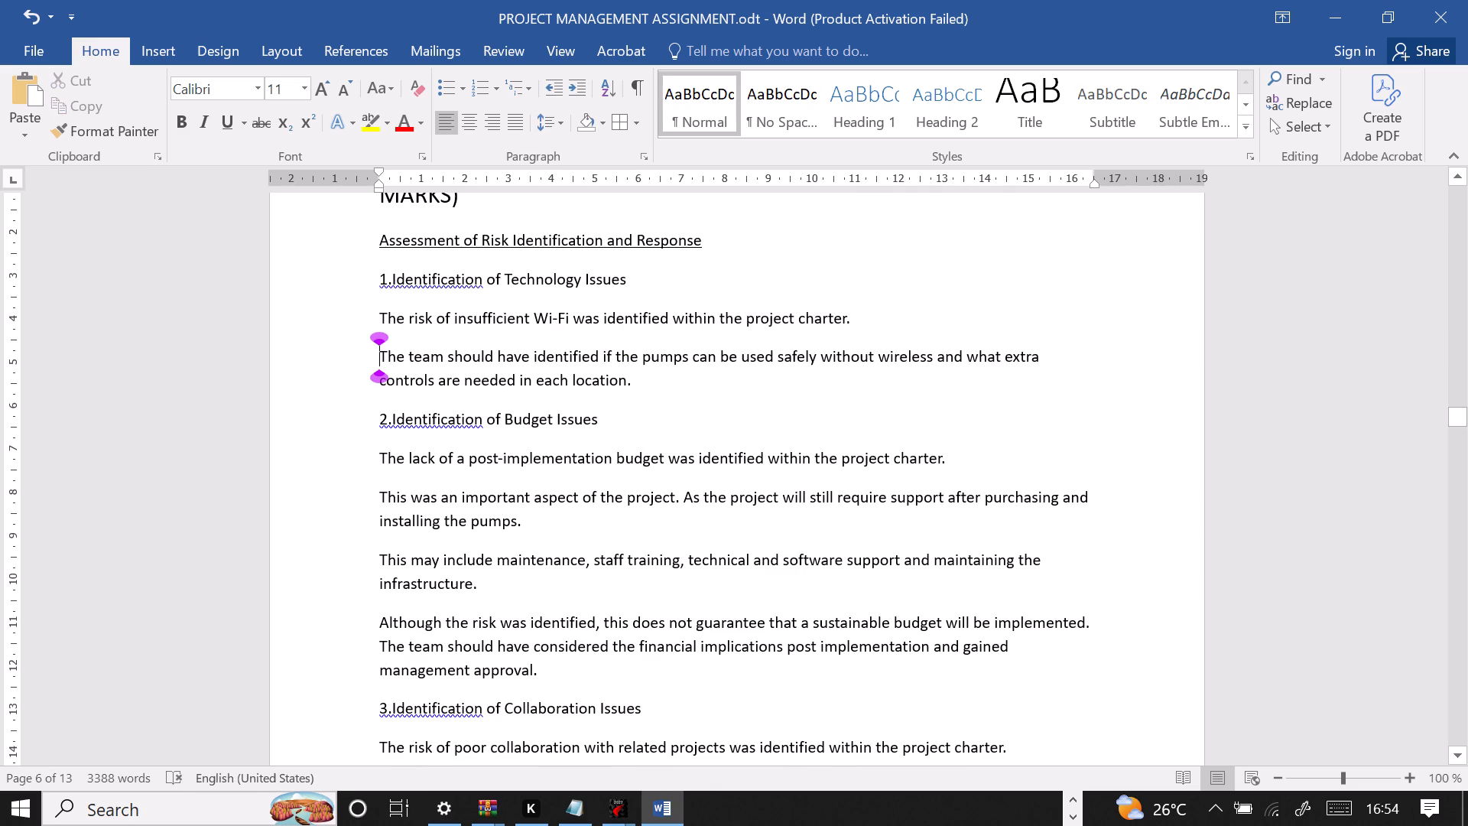
Join the Technology Issues heading to its Wi-Fi risk sentence with a hyphen and correct its numbering to "1. Identification".
{"action": "left_click", "coordinate": [377, 312]}
{"action": "key", "text": "BackSpace"}
{"action": "key", "text": "minus"}
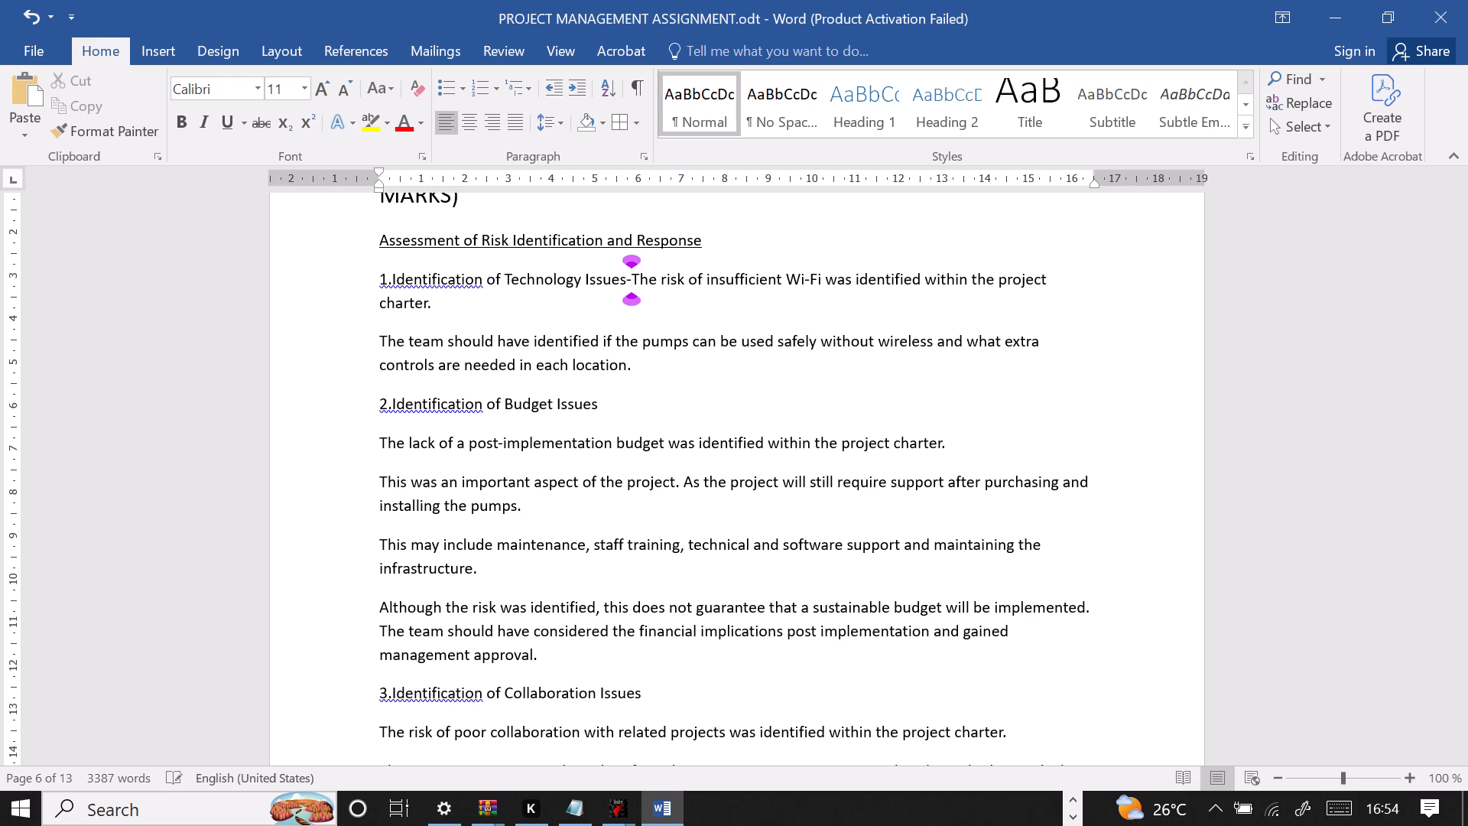
{"action": "right_click", "coordinate": [405, 275]}
{"action": "left_click", "coordinate": [429, 301]}
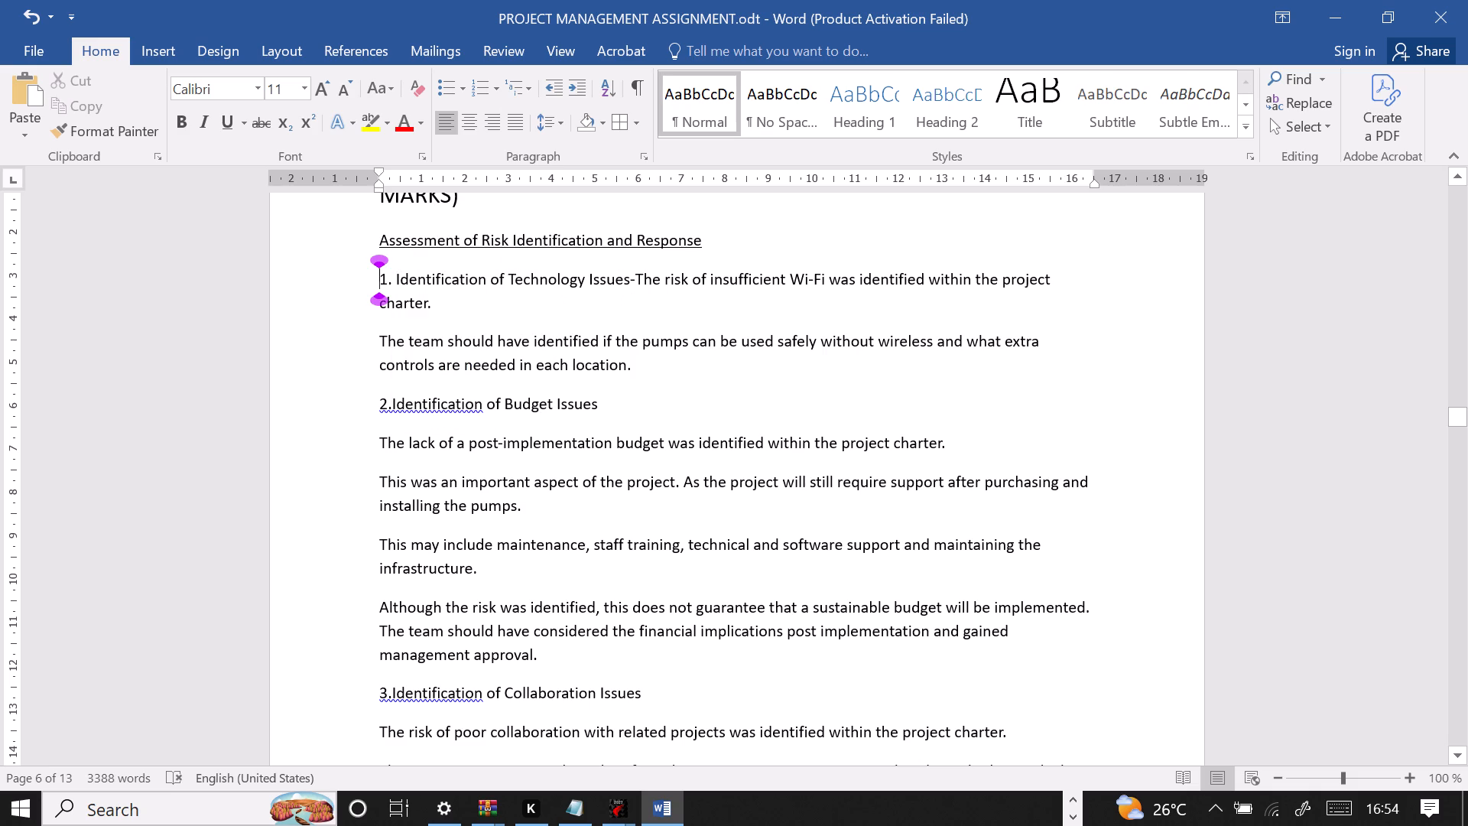
Correct the Budget Issues heading to "2. Identification" and join it to the post-implementation budget sentence with a hyphen.
{"action": "right_click", "coordinate": [423, 400]}
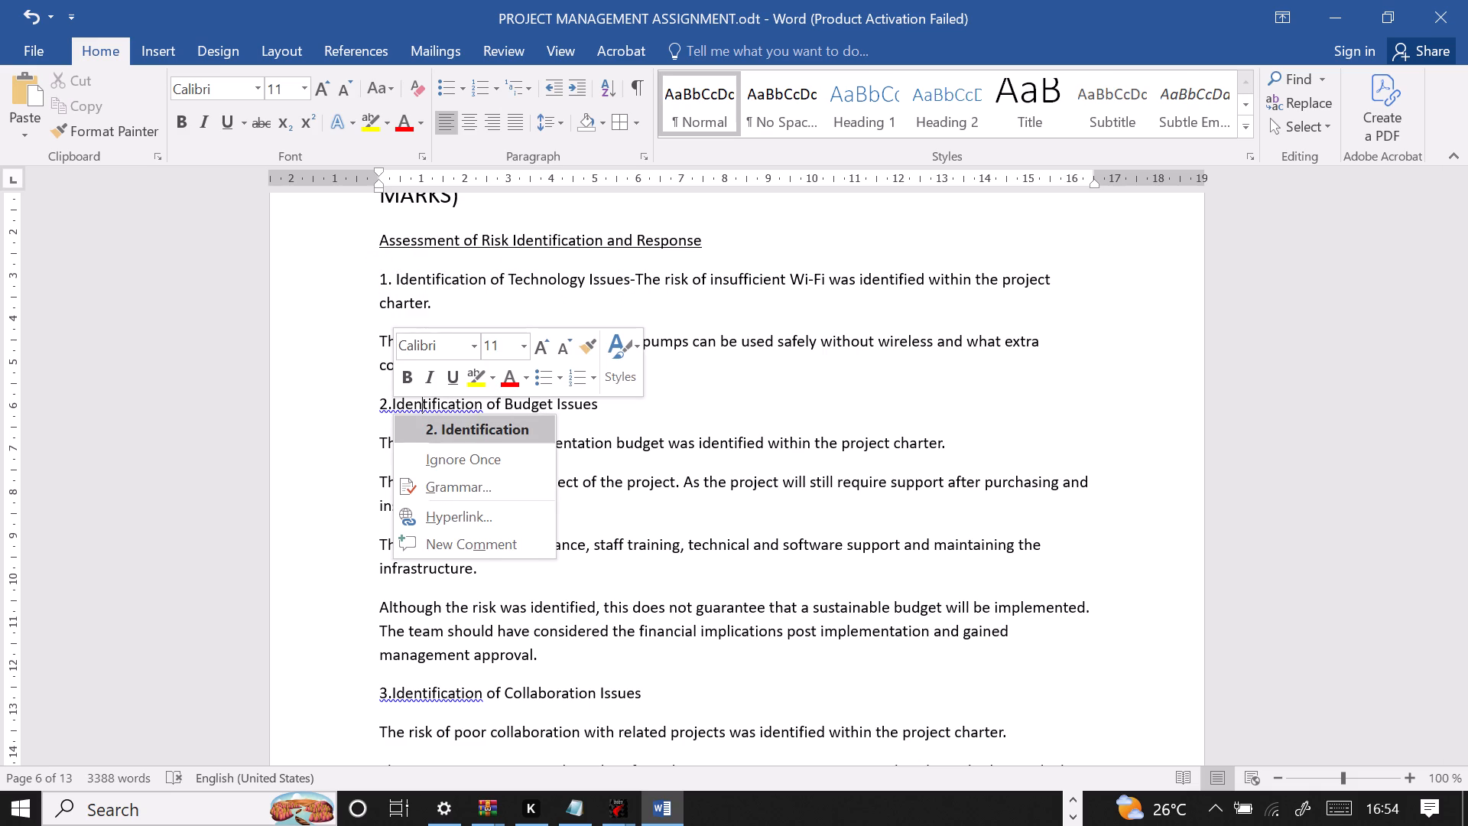
{"action": "left_click", "coordinate": [440, 427]}
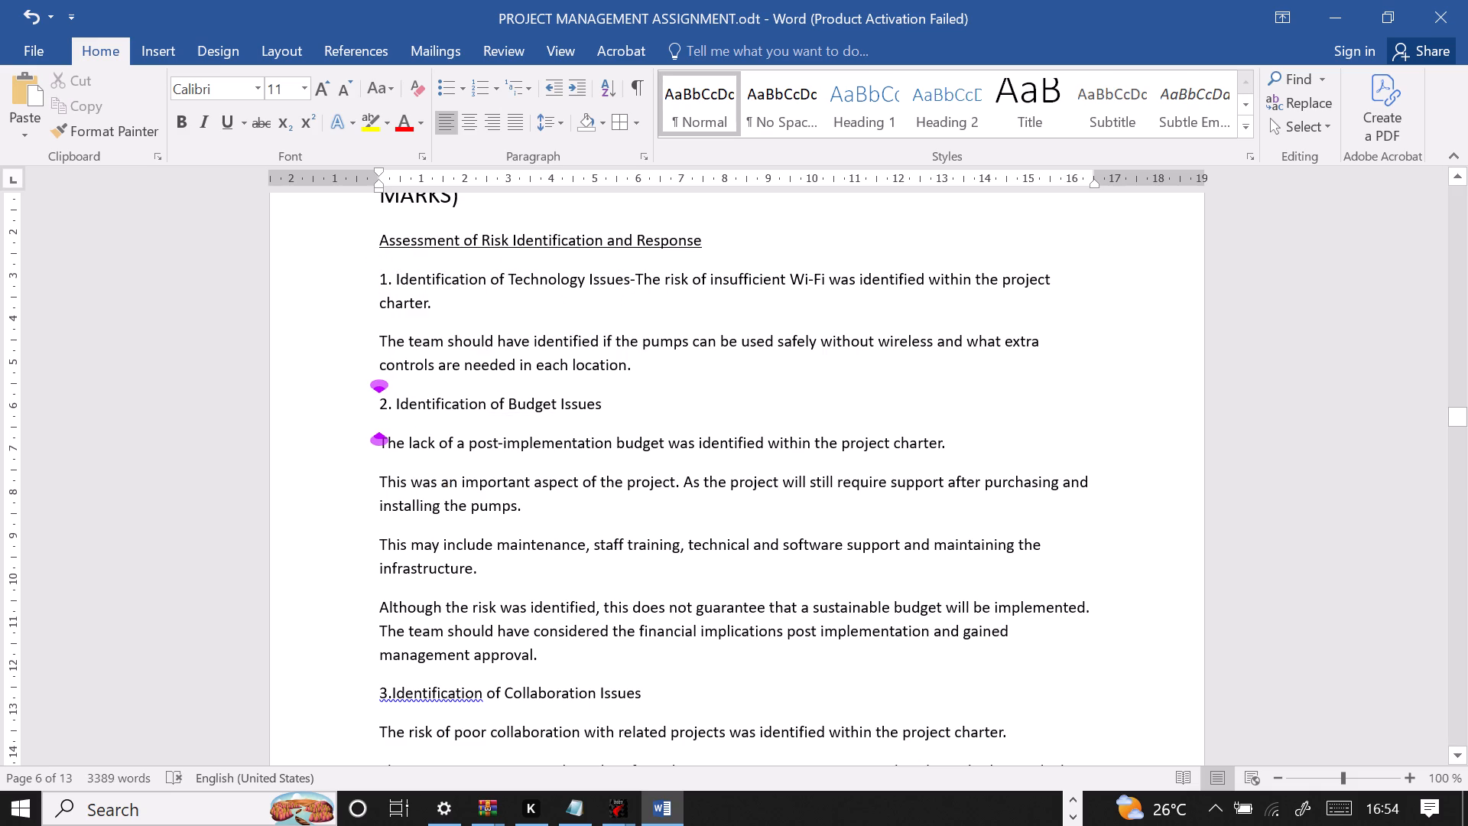
{"action": "left_click", "coordinate": [378, 444]}
{"action": "key", "text": "BackSpace"}
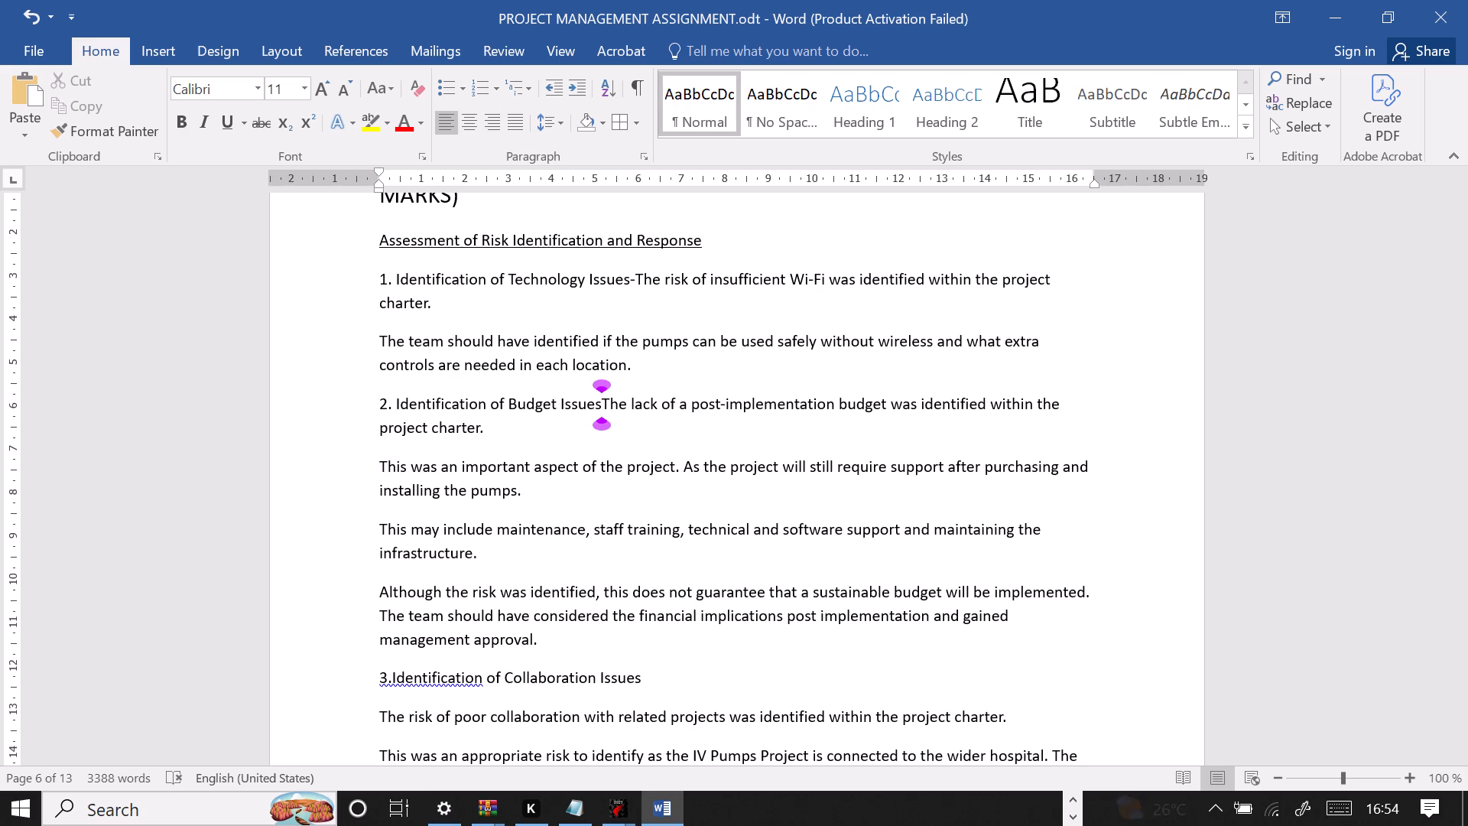
{"action": "key", "text": "minus"}
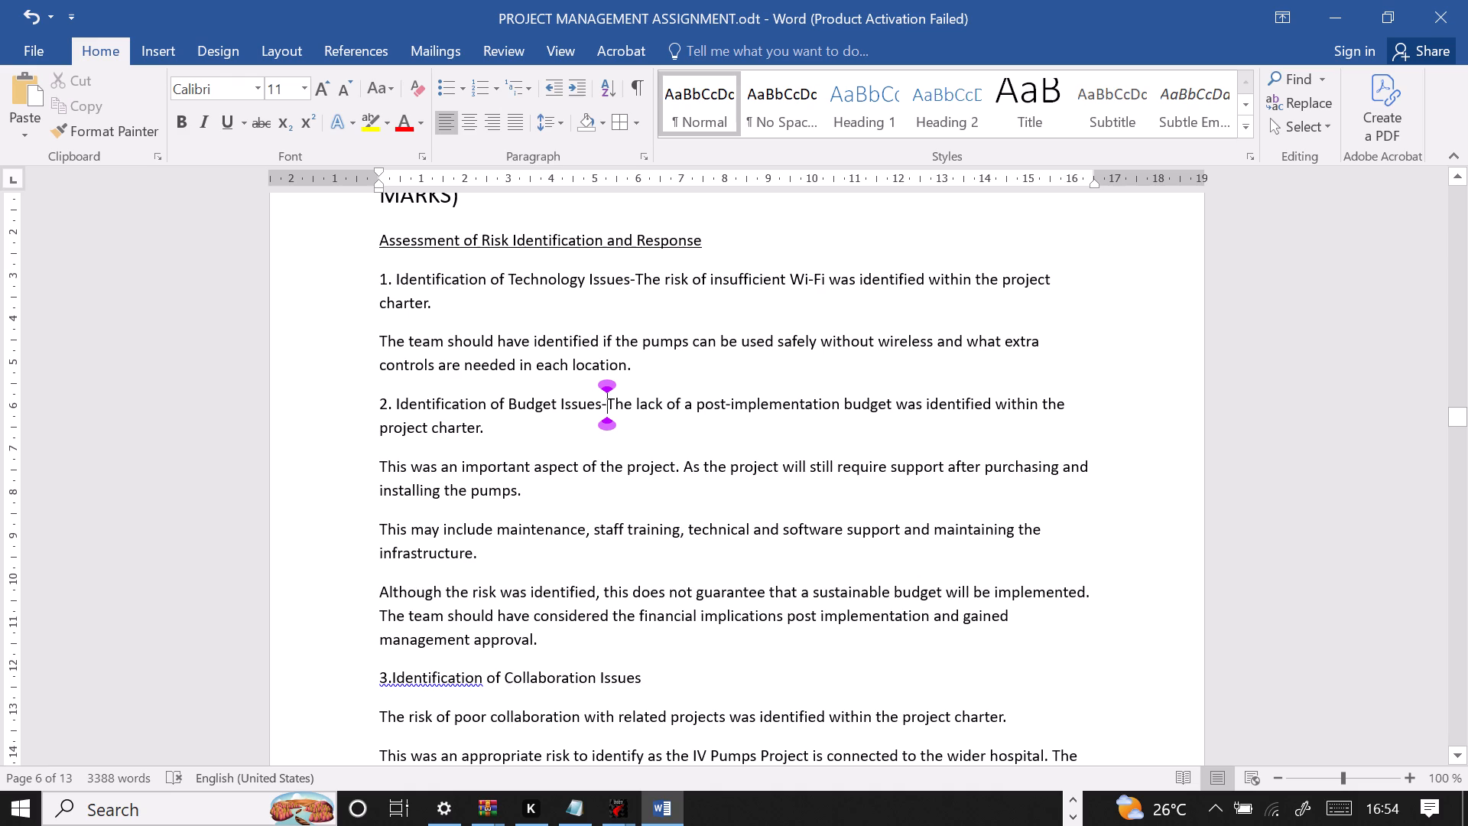
Delete the Budget Issues text from "This was an important aspect of the project" through "sustainable budget will be implemented", including its leftover full stop.
{"action": "left_click_drag", "start_coordinate": [376, 470], "coordinate": [475, 567]}
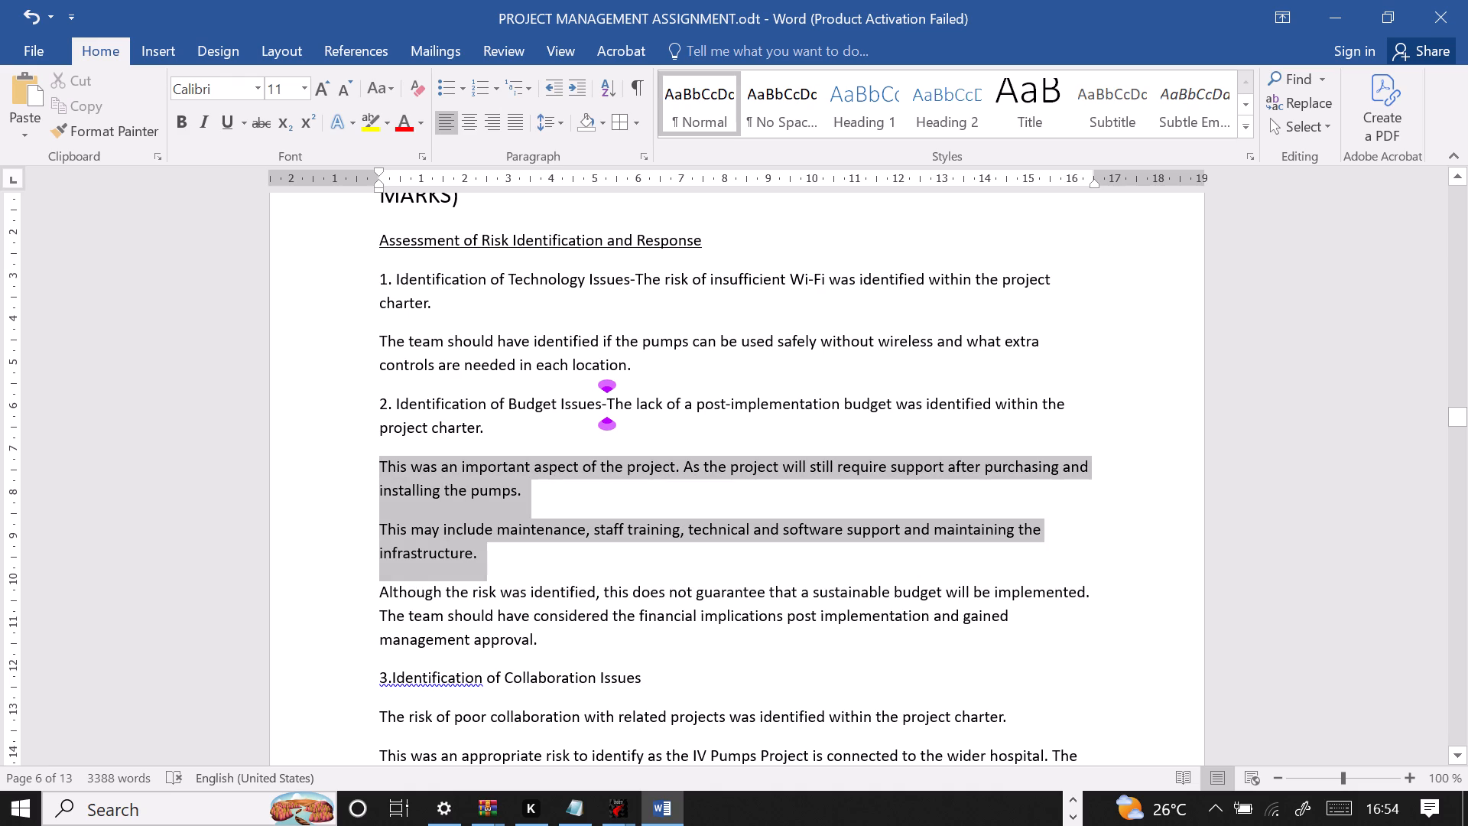
{"action": "left_click_drag", "start_coordinate": [475, 567], "coordinate": [1018, 574]}
{"action": "left_click_drag", "start_coordinate": [1018, 574], "coordinate": [1081, 600]}
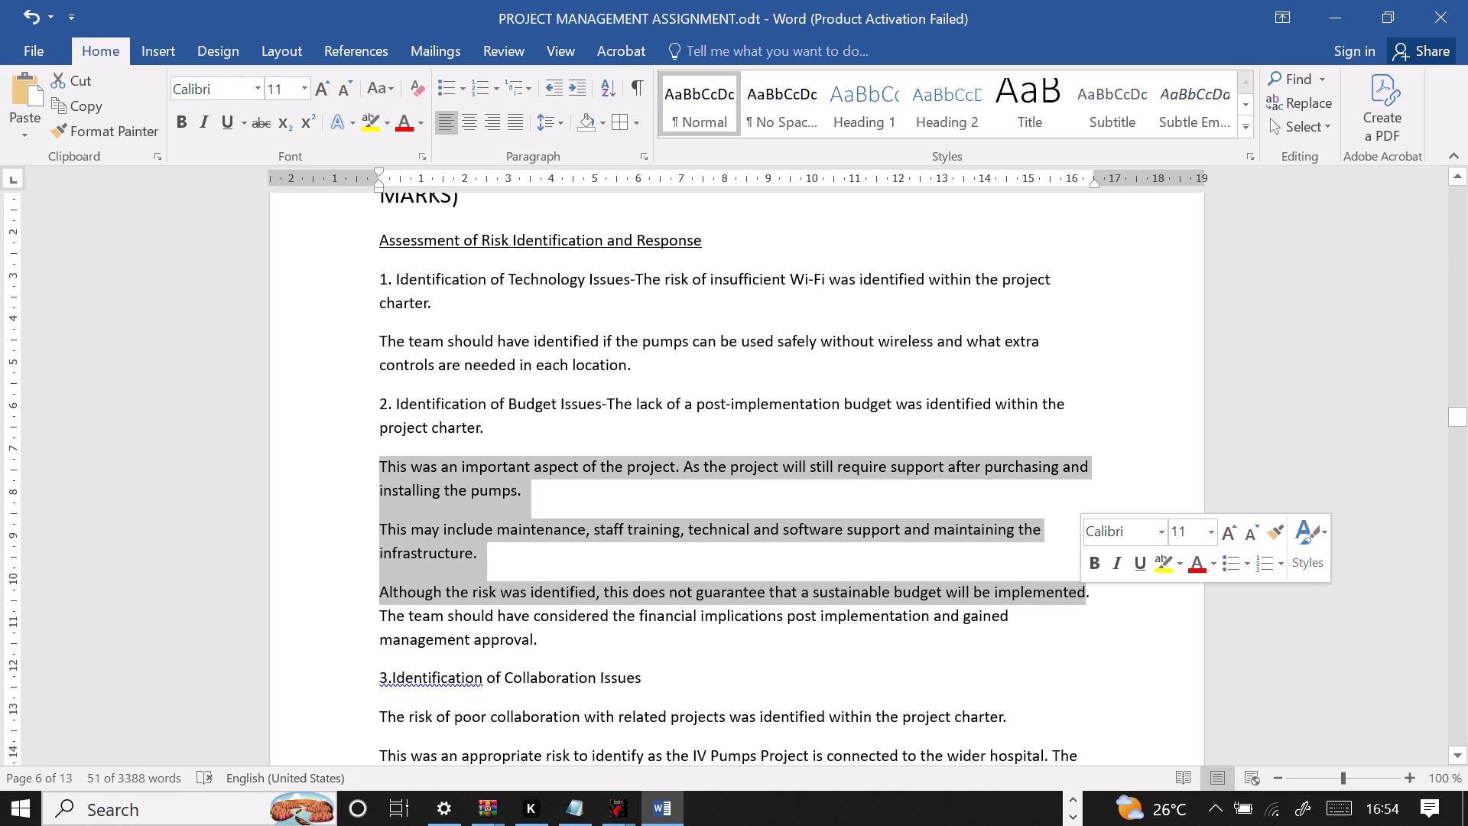
{"action": "key", "text": "BackSpace"}
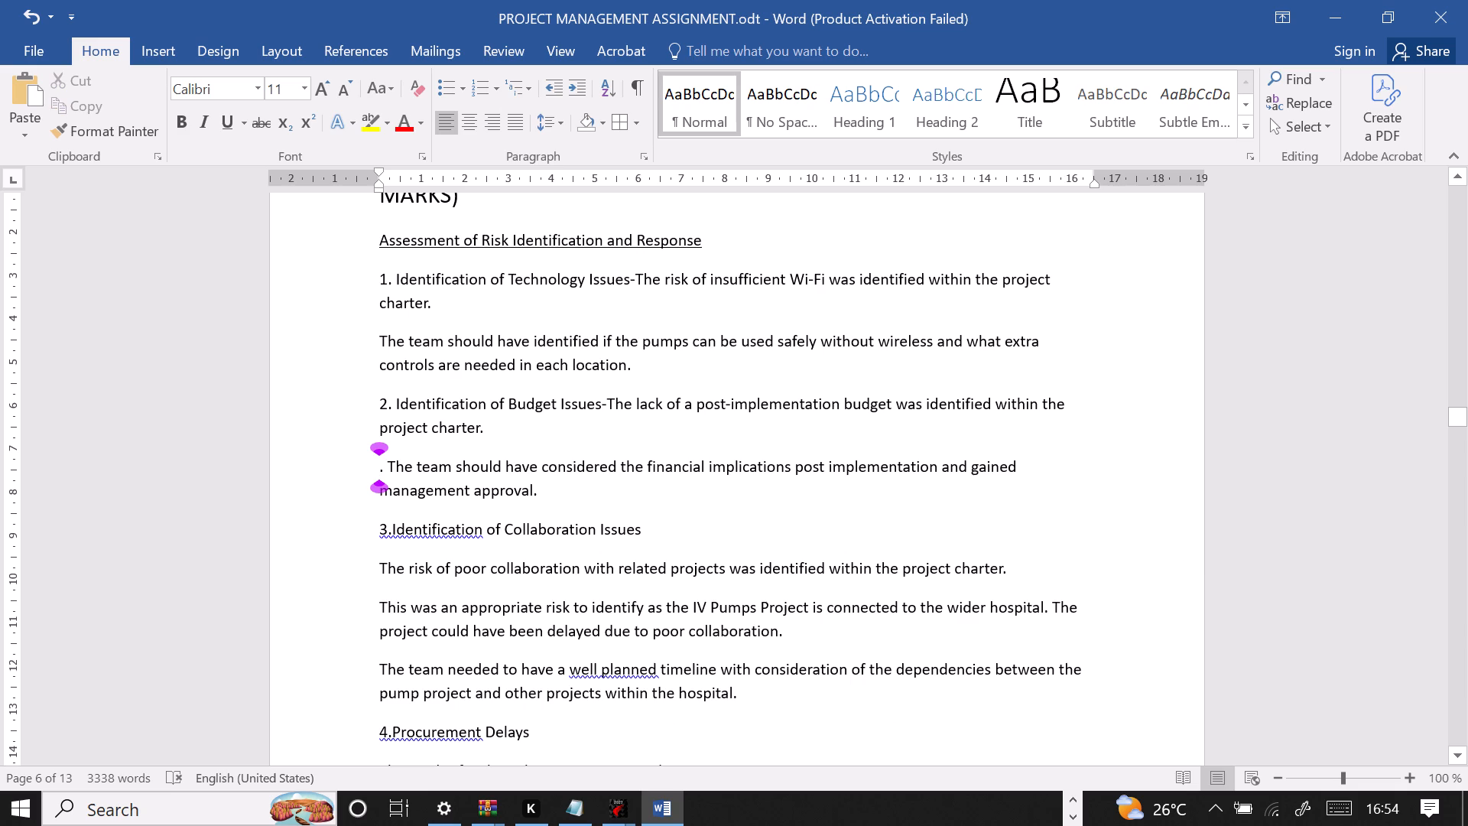
{"action": "left_click", "coordinate": [383, 464]}
{"action": "key", "text": "BackSpace"}
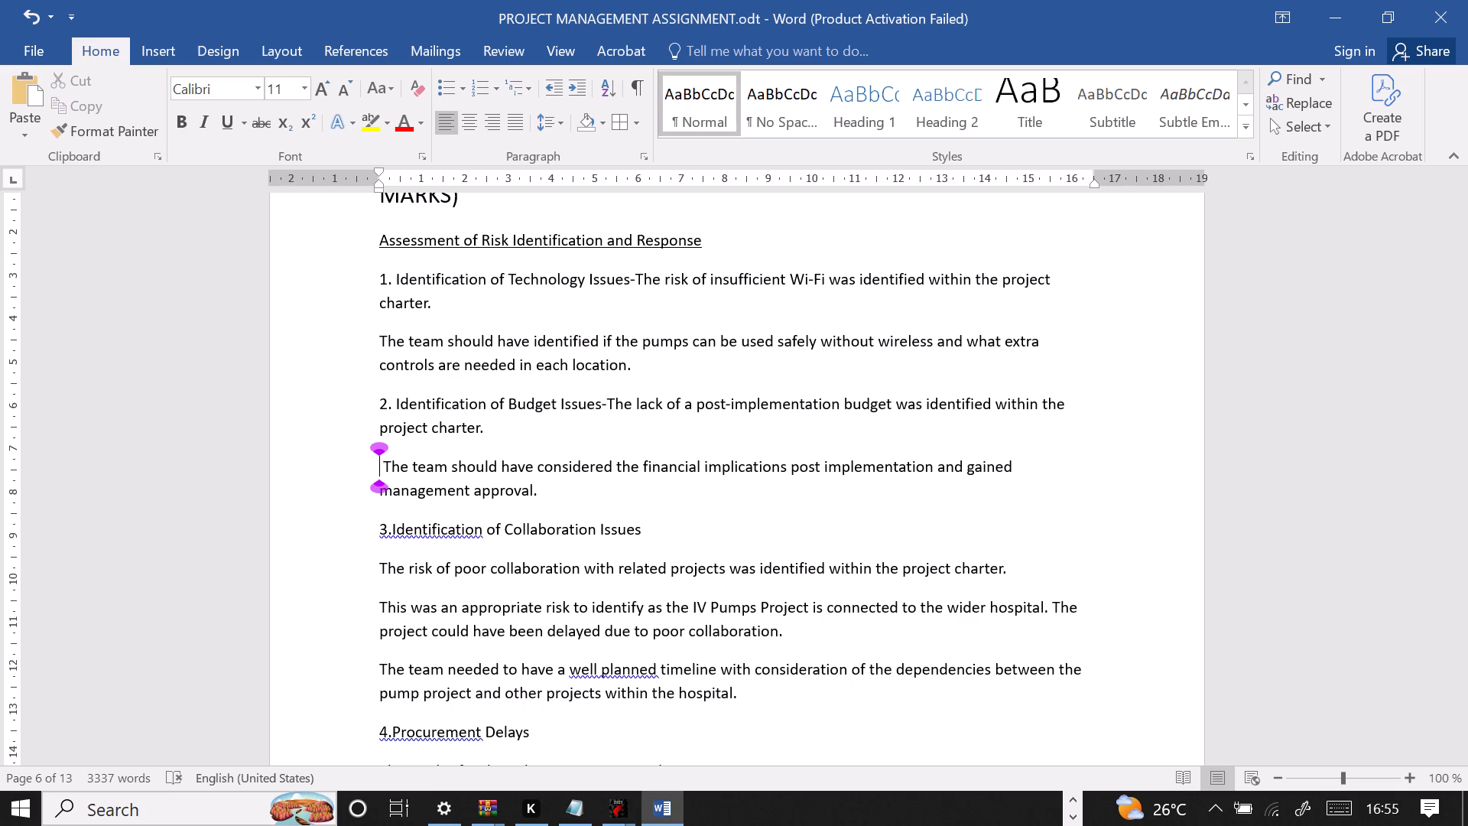
Correct the Collaboration Issues heading to "3. Identification" and join it to the poor collaboration sentence with a hyphen.
{"action": "right_click", "coordinate": [388, 533]}
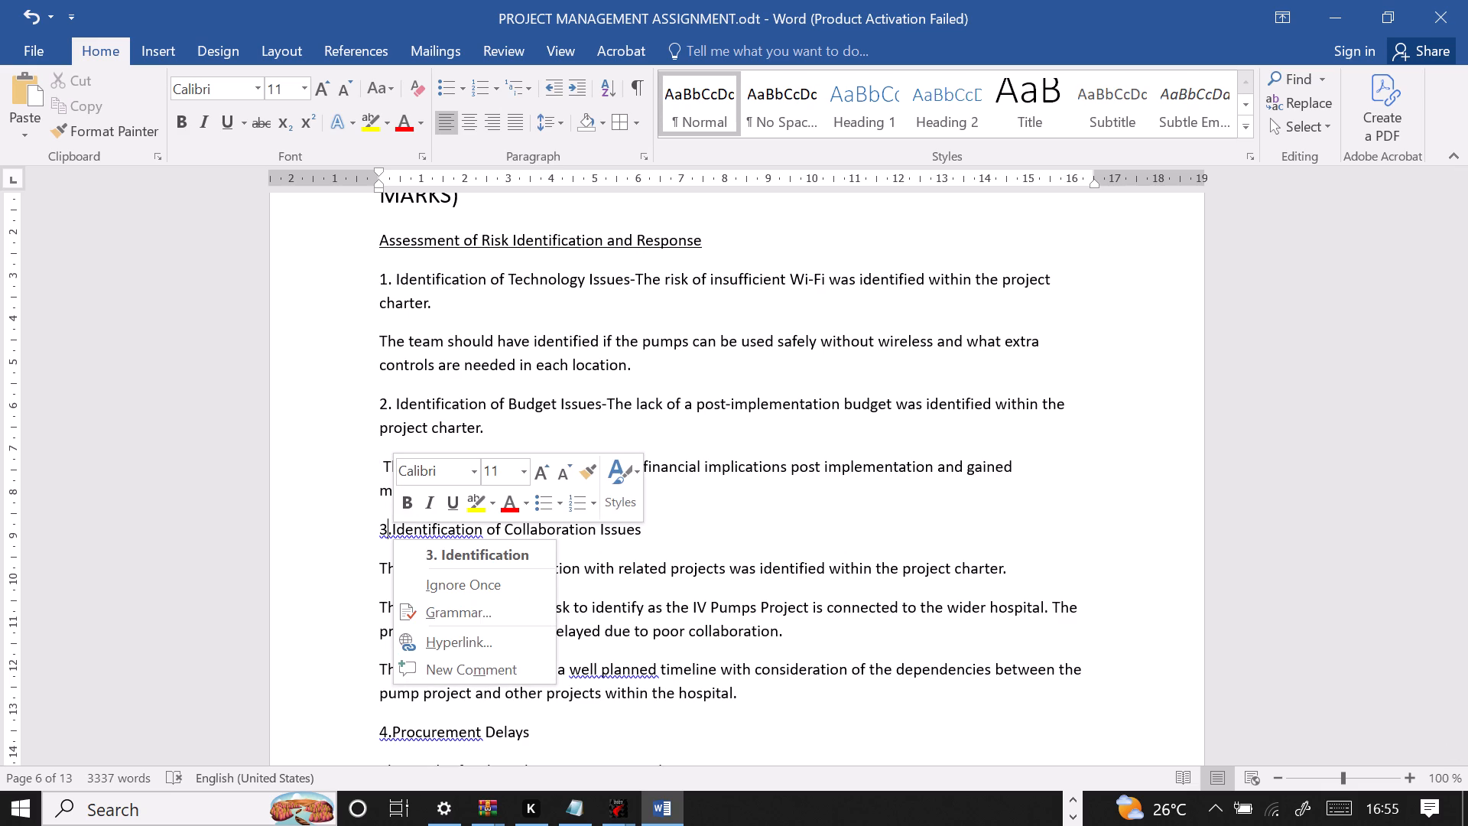
{"action": "left_click", "coordinate": [447, 549]}
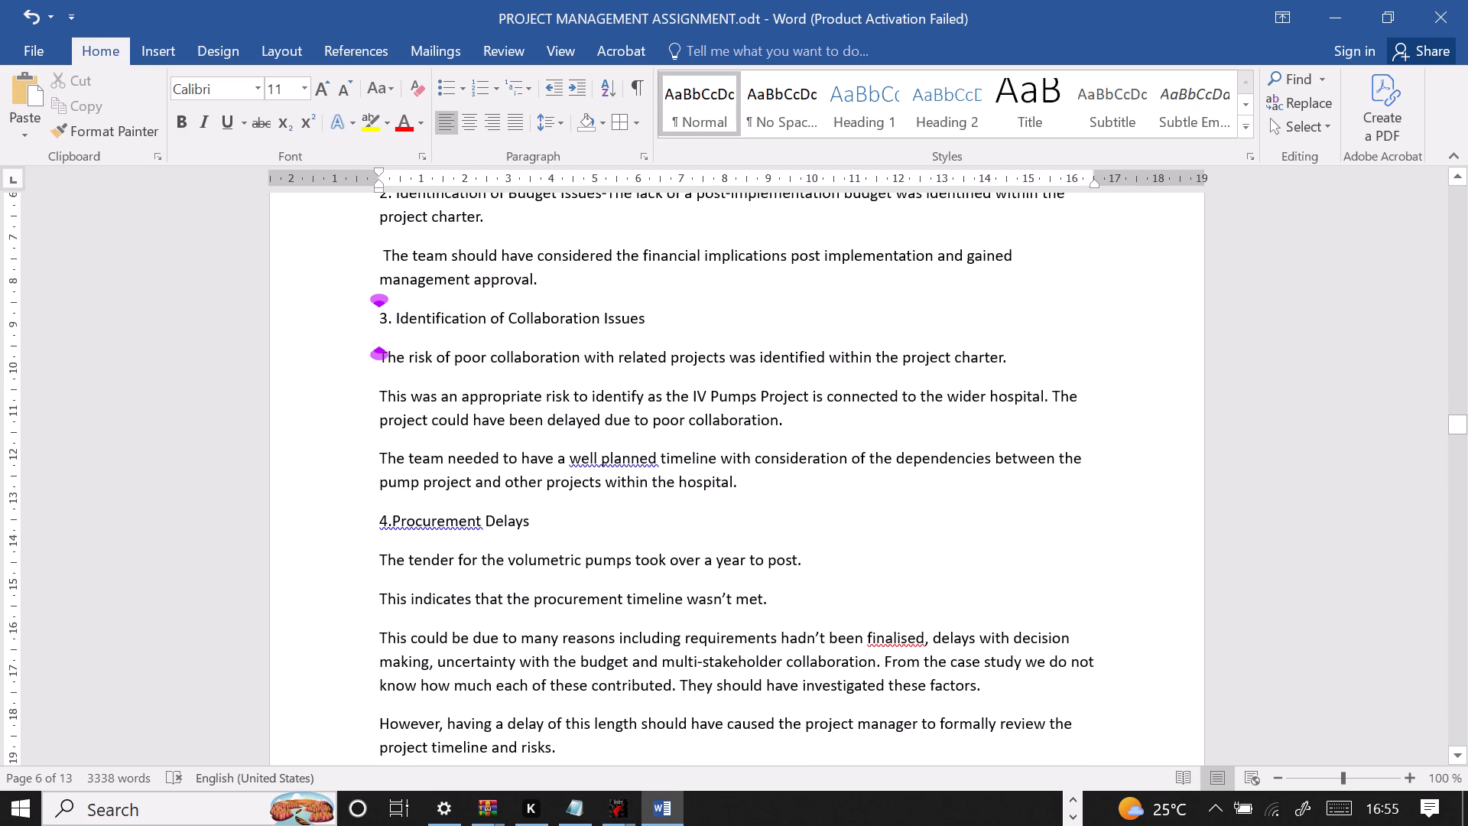
{"action": "left_click", "coordinate": [378, 356]}
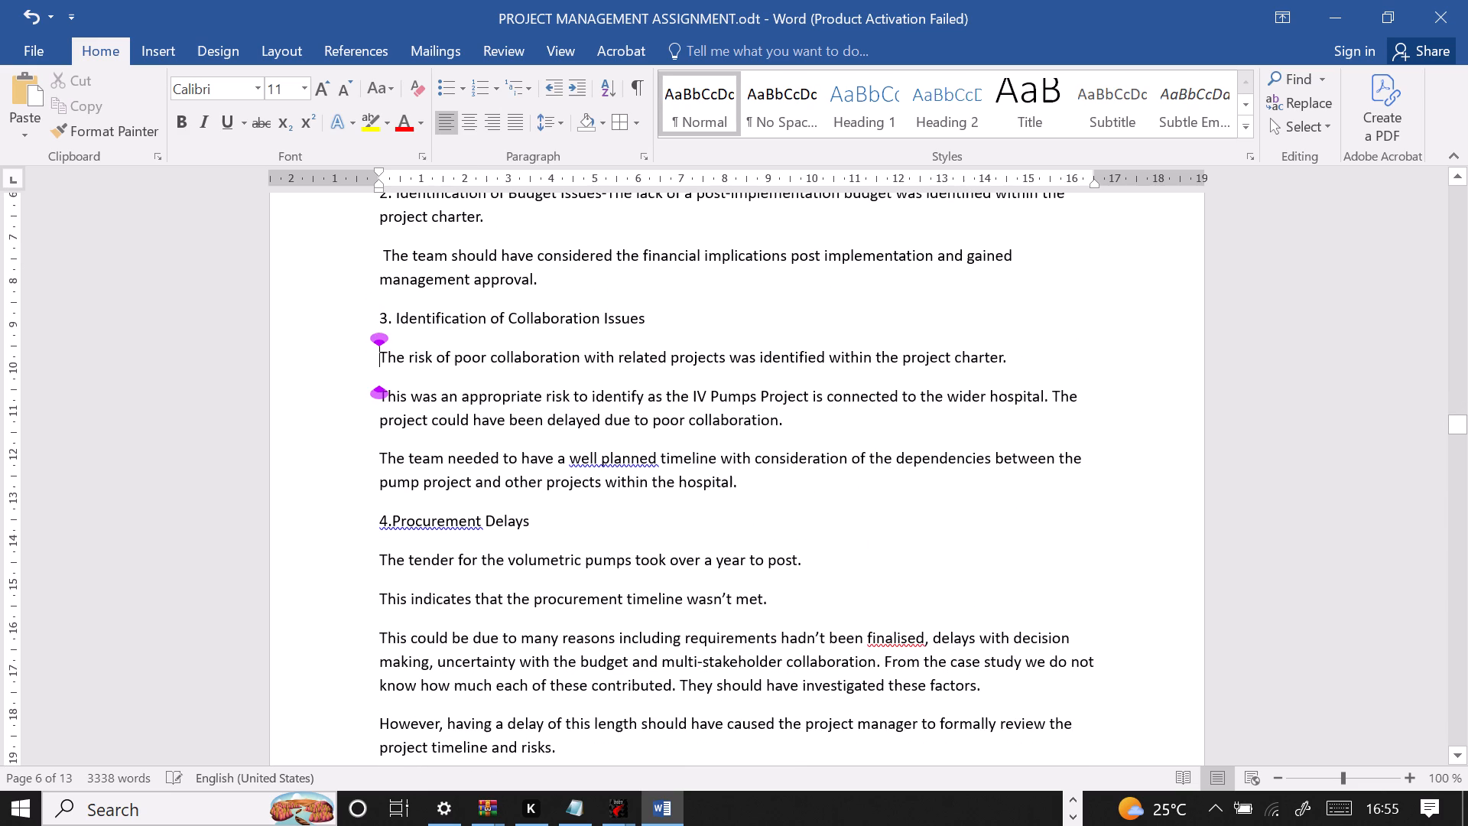
{"action": "key", "text": "BackSpace"}
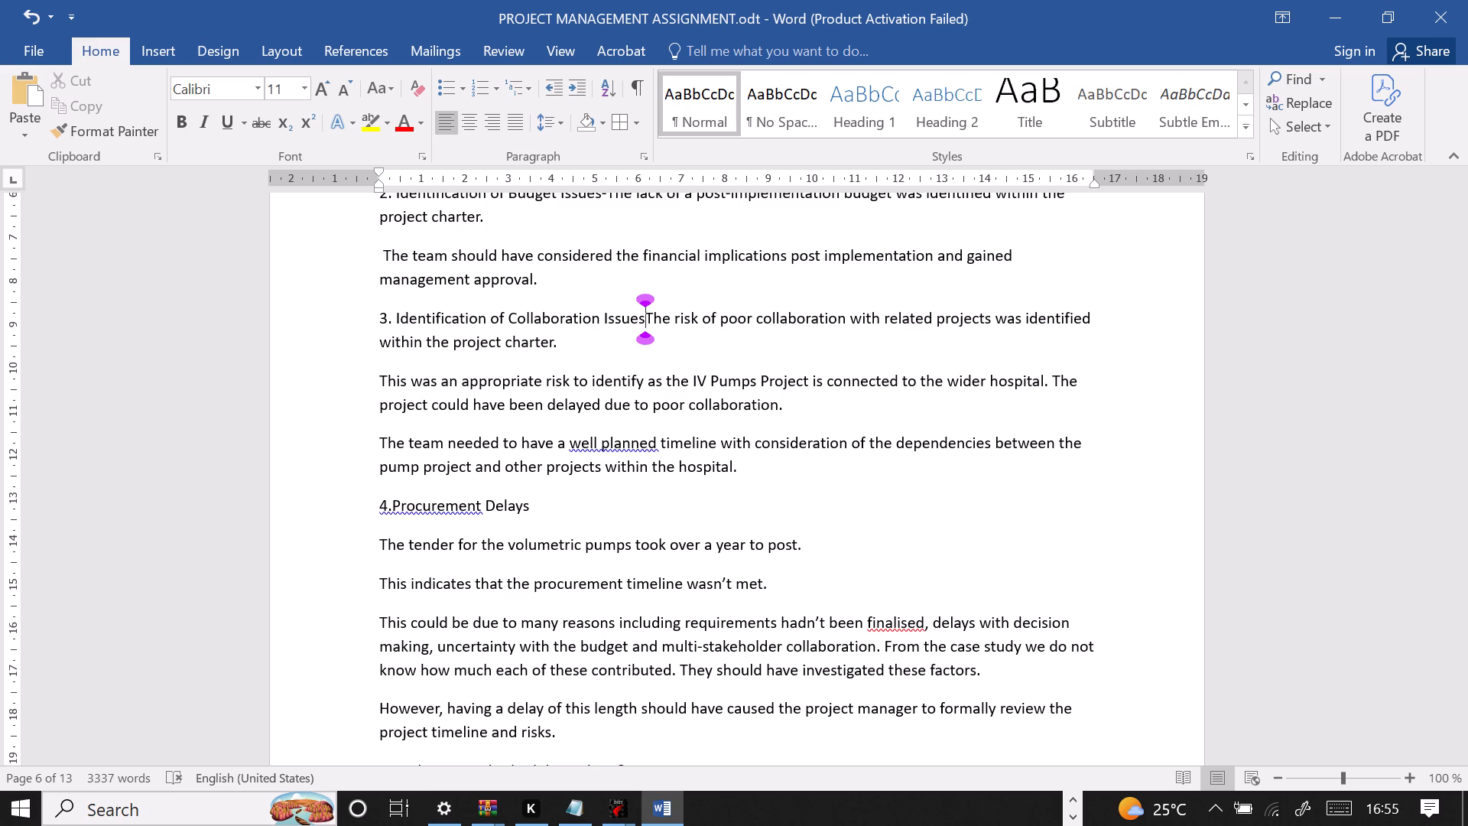
{"action": "key", "text": "minus"}
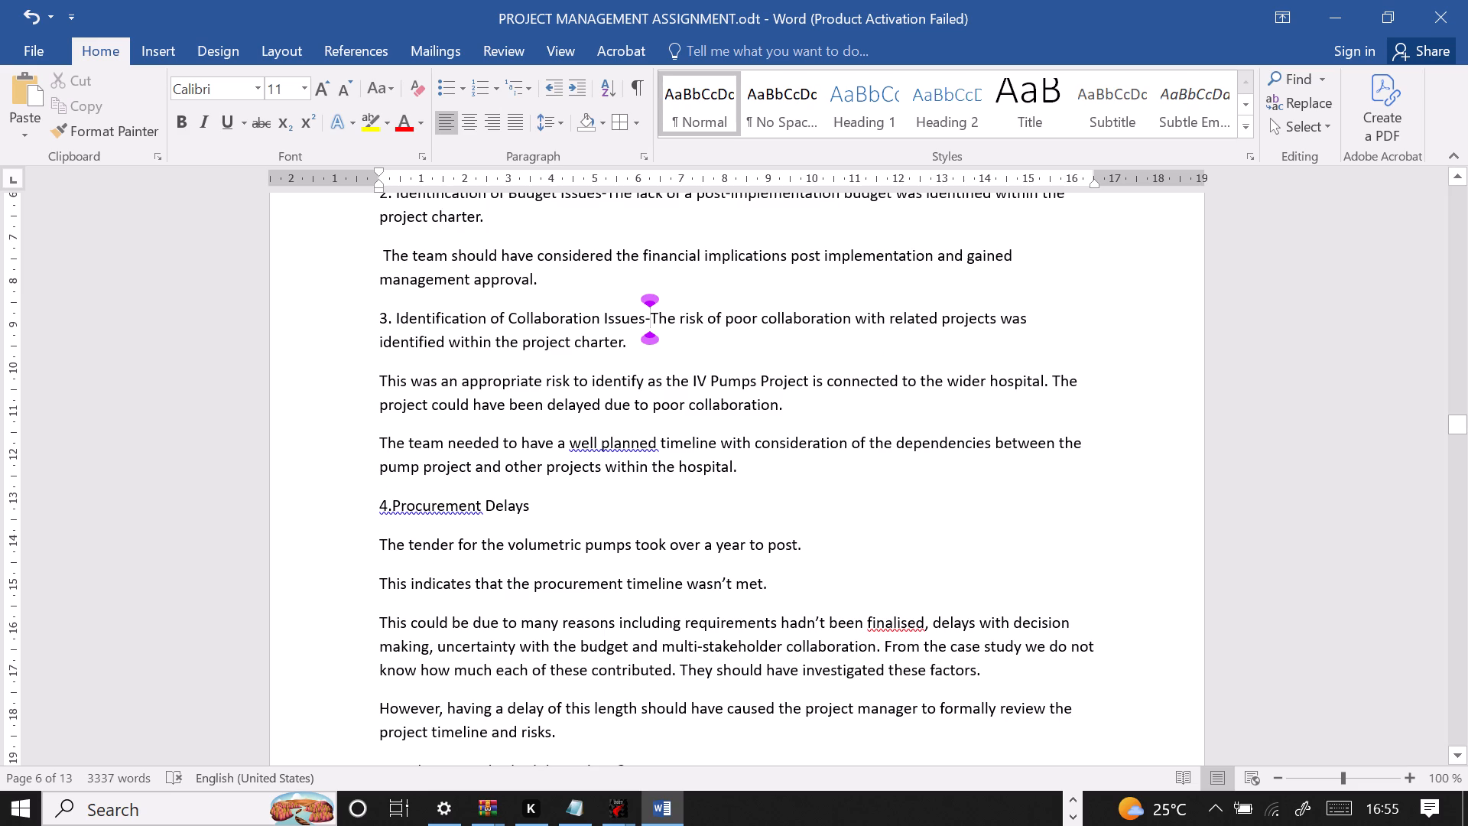
Delete the "This was an appropriate risk to identify as the IV Pumps Project" paragraph under Collaboration Issues.
{"action": "left_click_drag", "start_coordinate": [382, 381], "coordinate": [513, 405]}
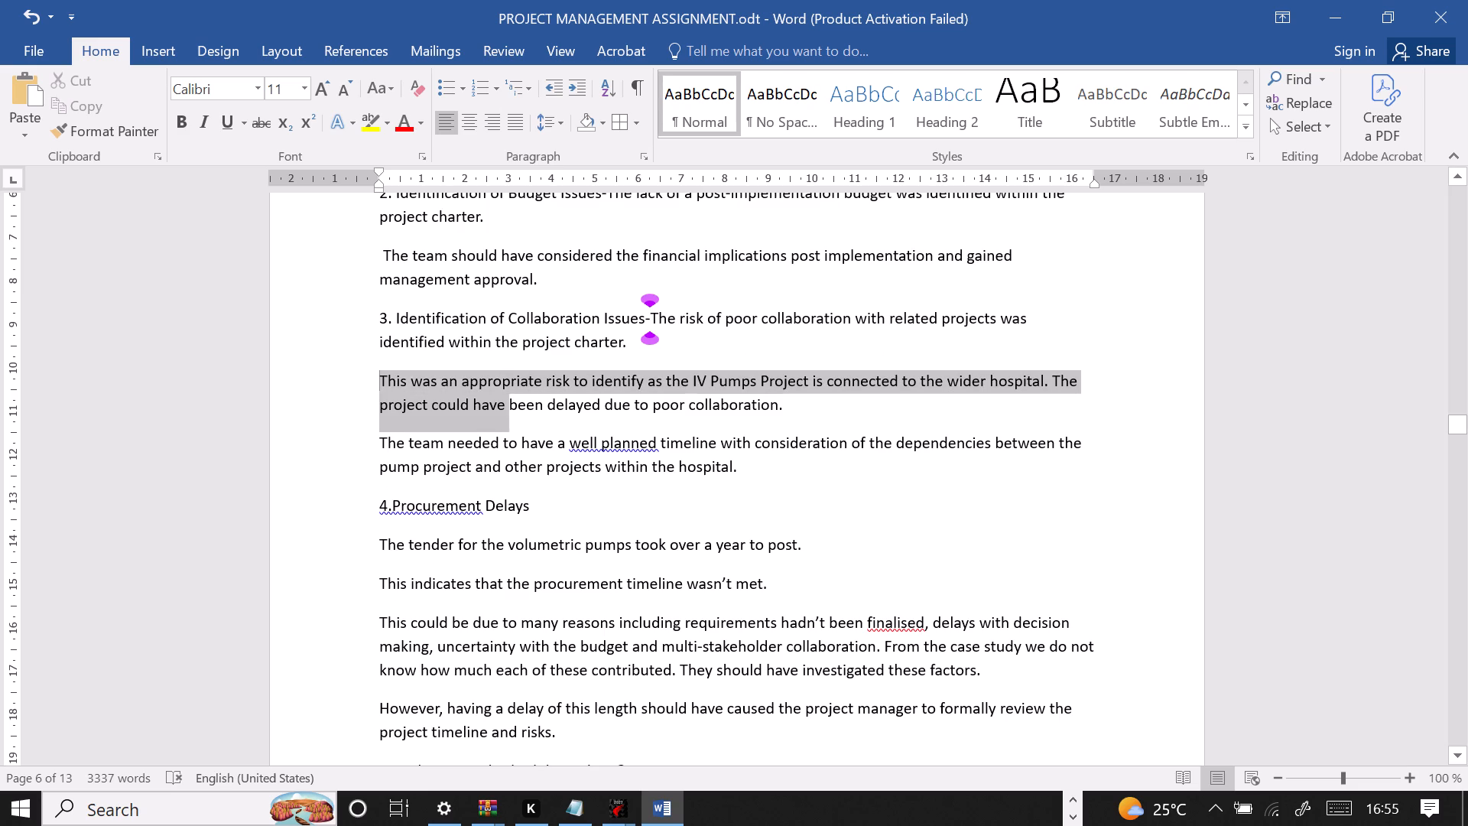
{"action": "left_click_drag", "start_coordinate": [513, 405], "coordinate": [812, 420]}
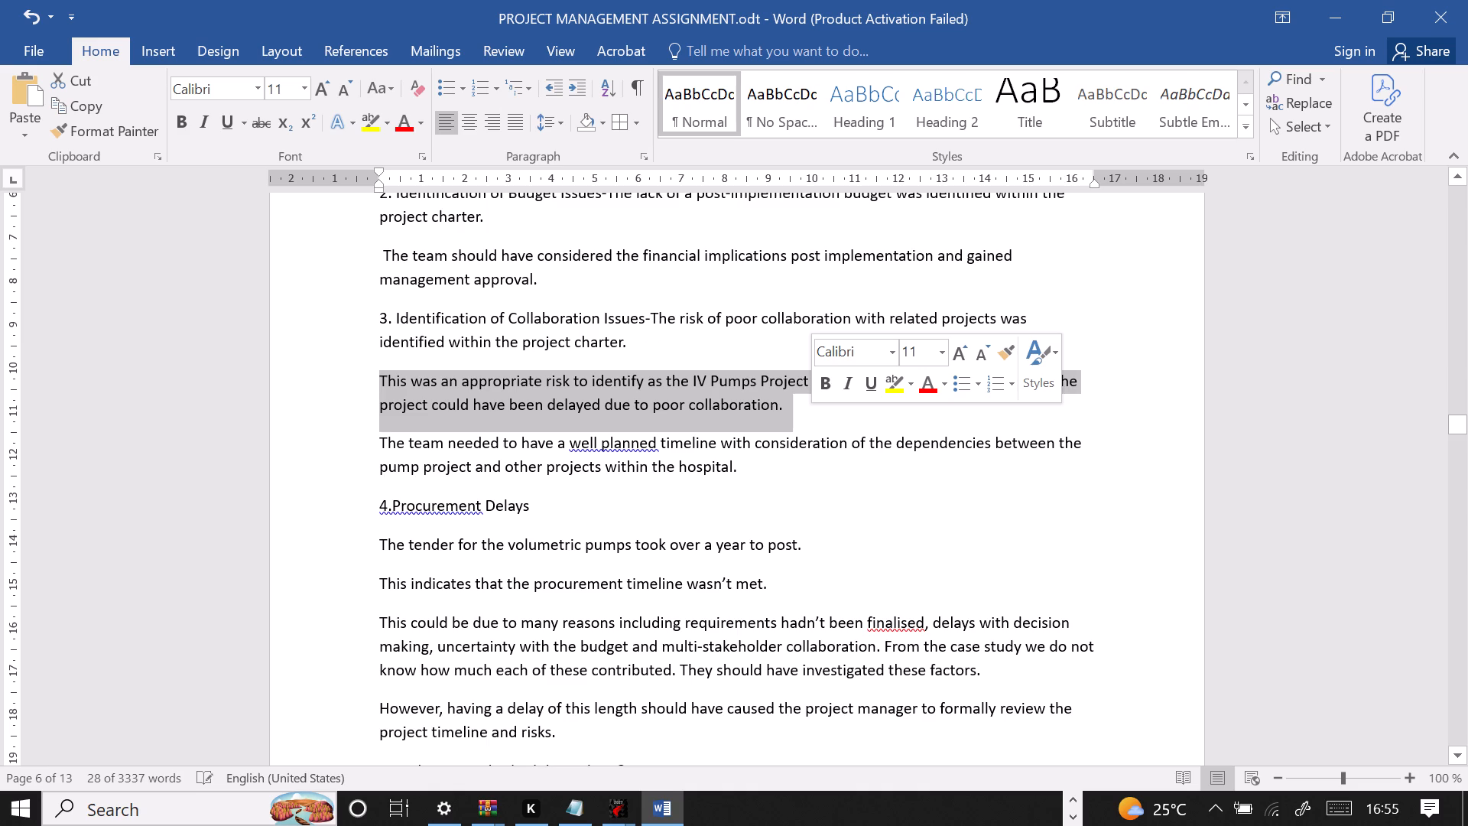
{"action": "key", "text": "BackSpace"}
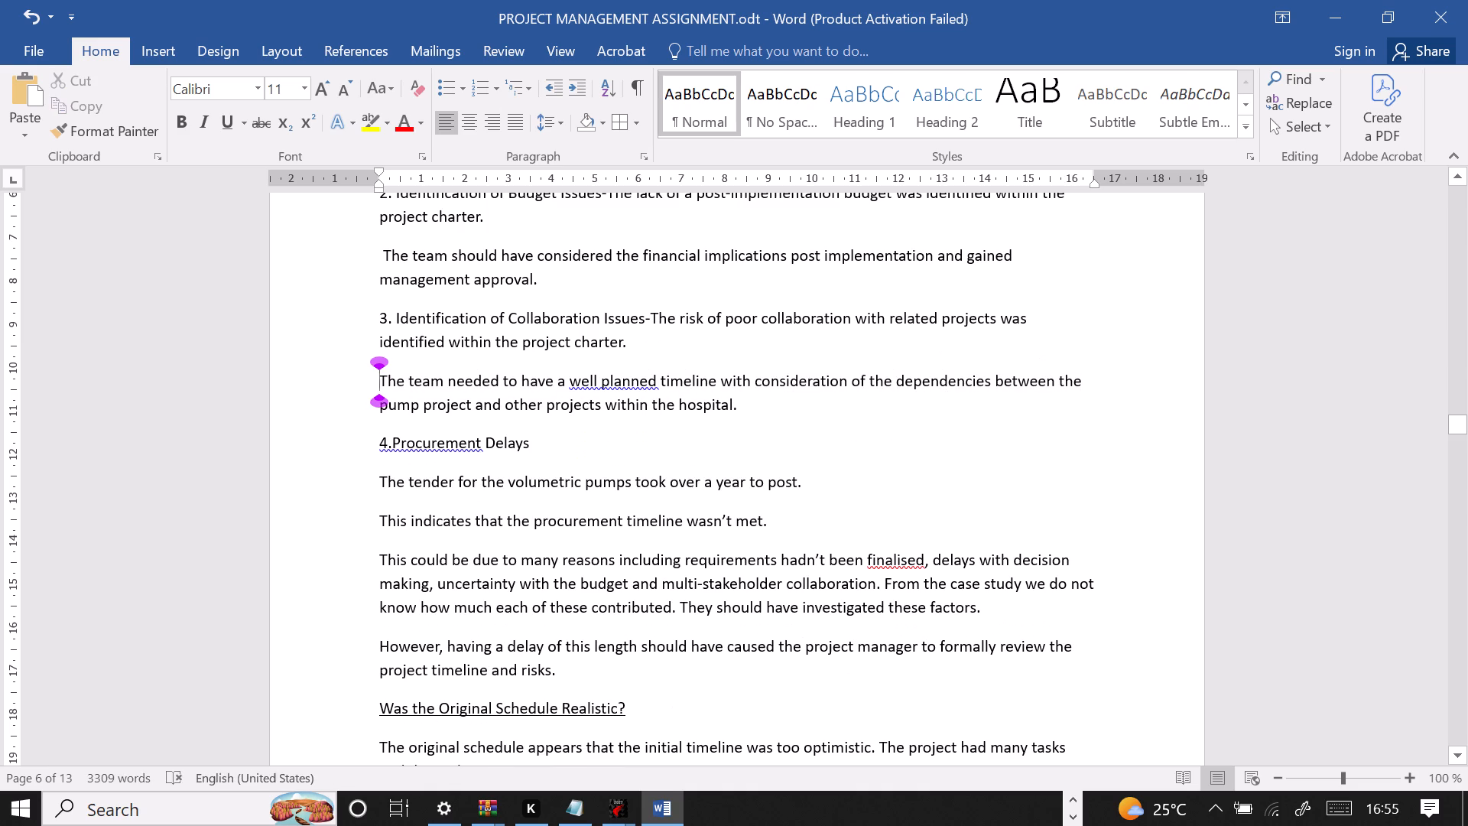
Correct "well planned" to "well-planned" in the timeline sentence under Collaboration Issues.
{"action": "right_click", "coordinate": [641, 391]}
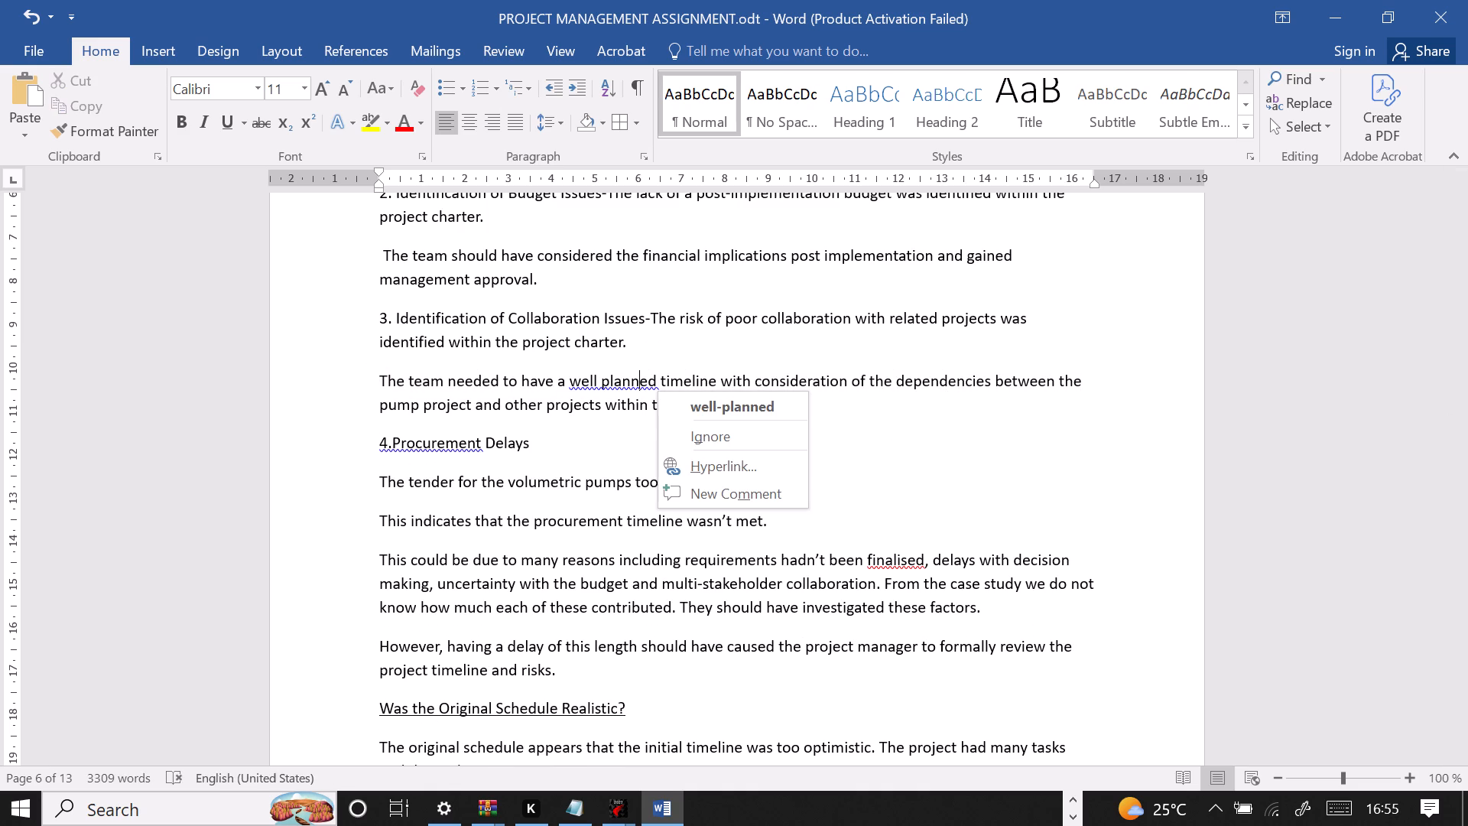
{"action": "left_click", "coordinate": [693, 404]}
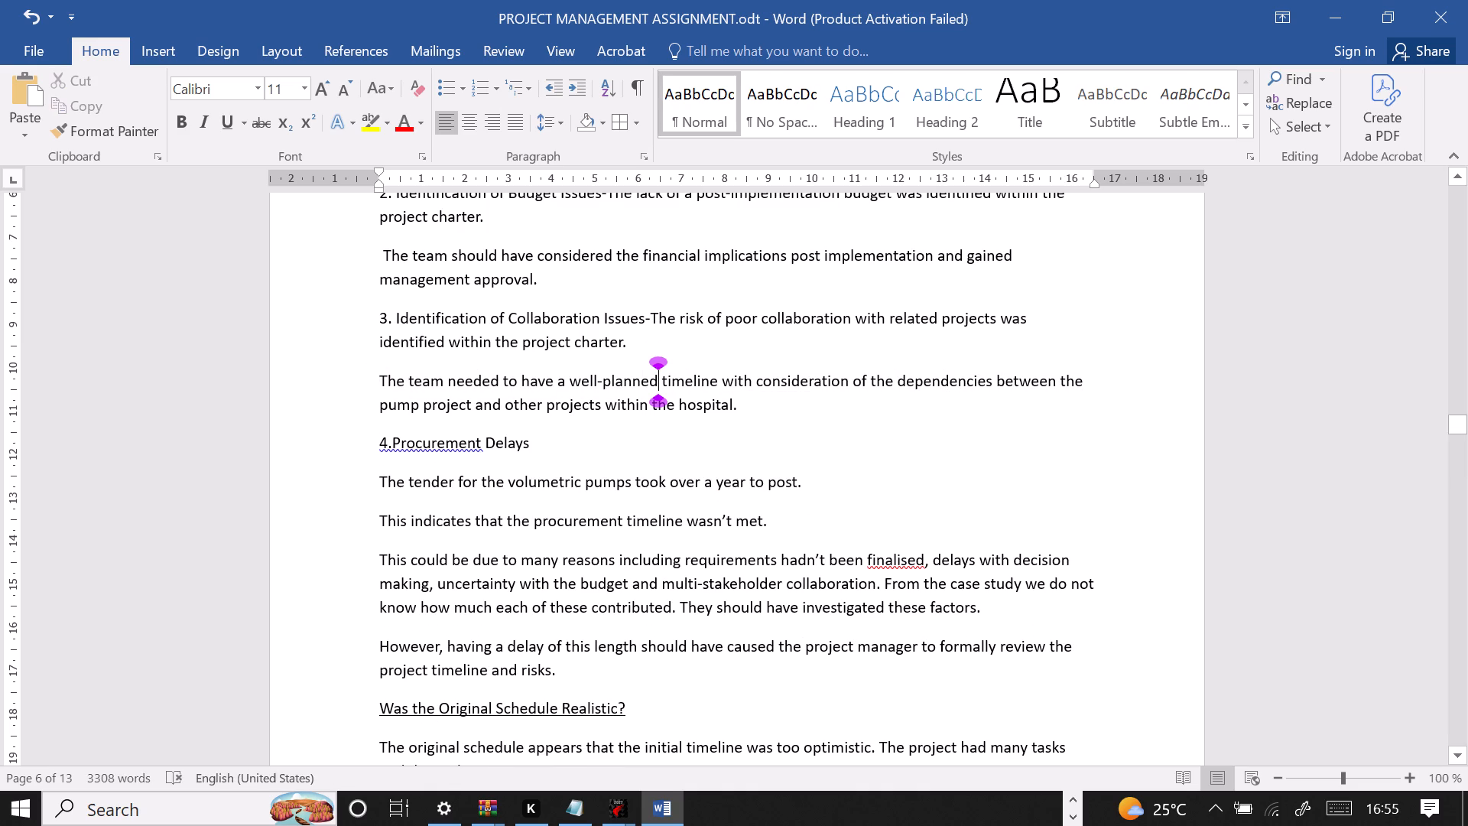
Delete the whole Procurement Delays section, from heading 4 through "formally review the project timeline and risks.".
{"action": "left_click_drag", "start_coordinate": [372, 437], "coordinate": [566, 684]}
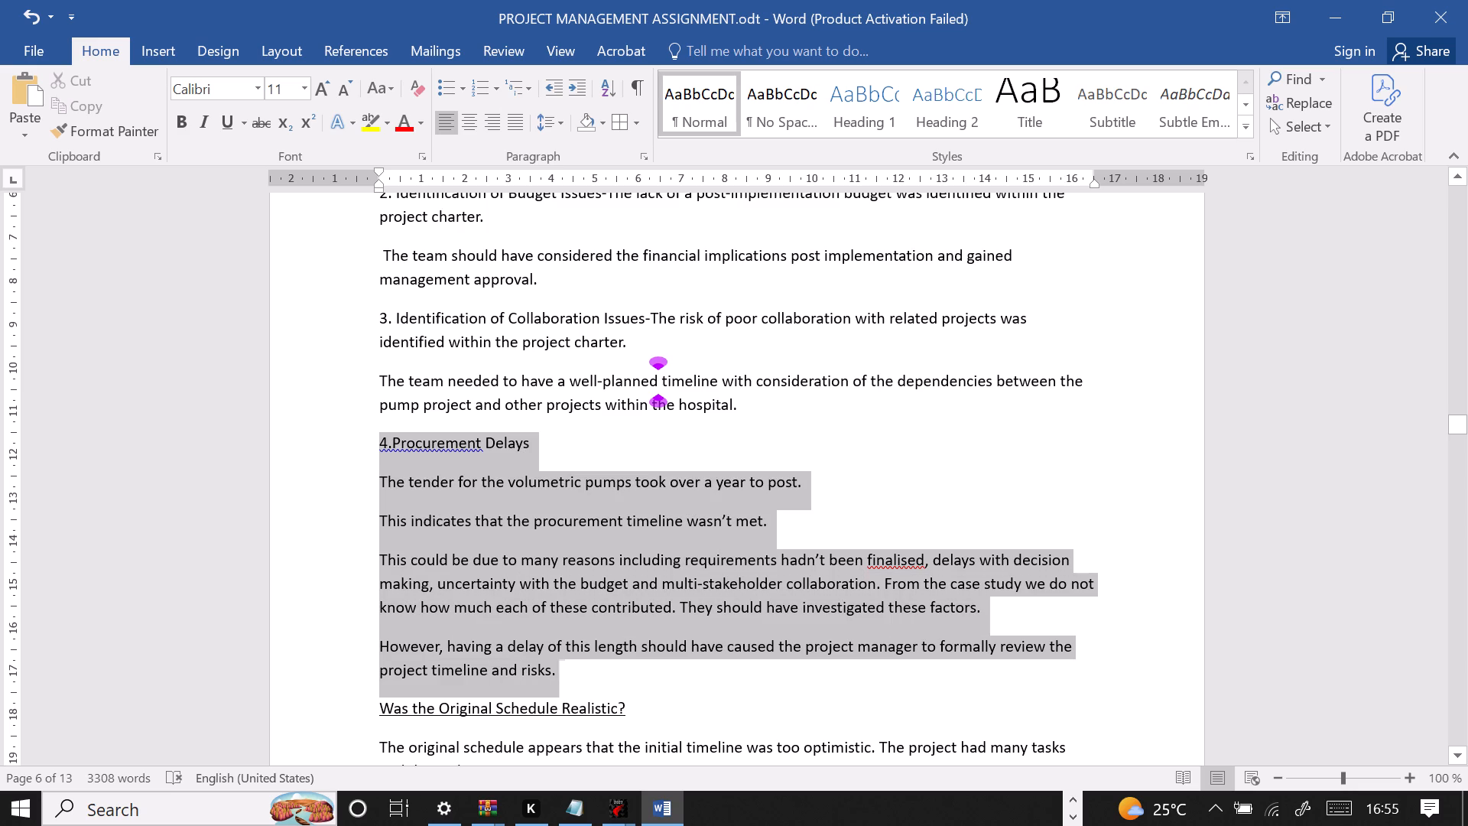
{"action": "left_click_drag", "start_coordinate": [566, 684], "coordinate": [568, 684]}
{"action": "key", "text": "BackSpace"}
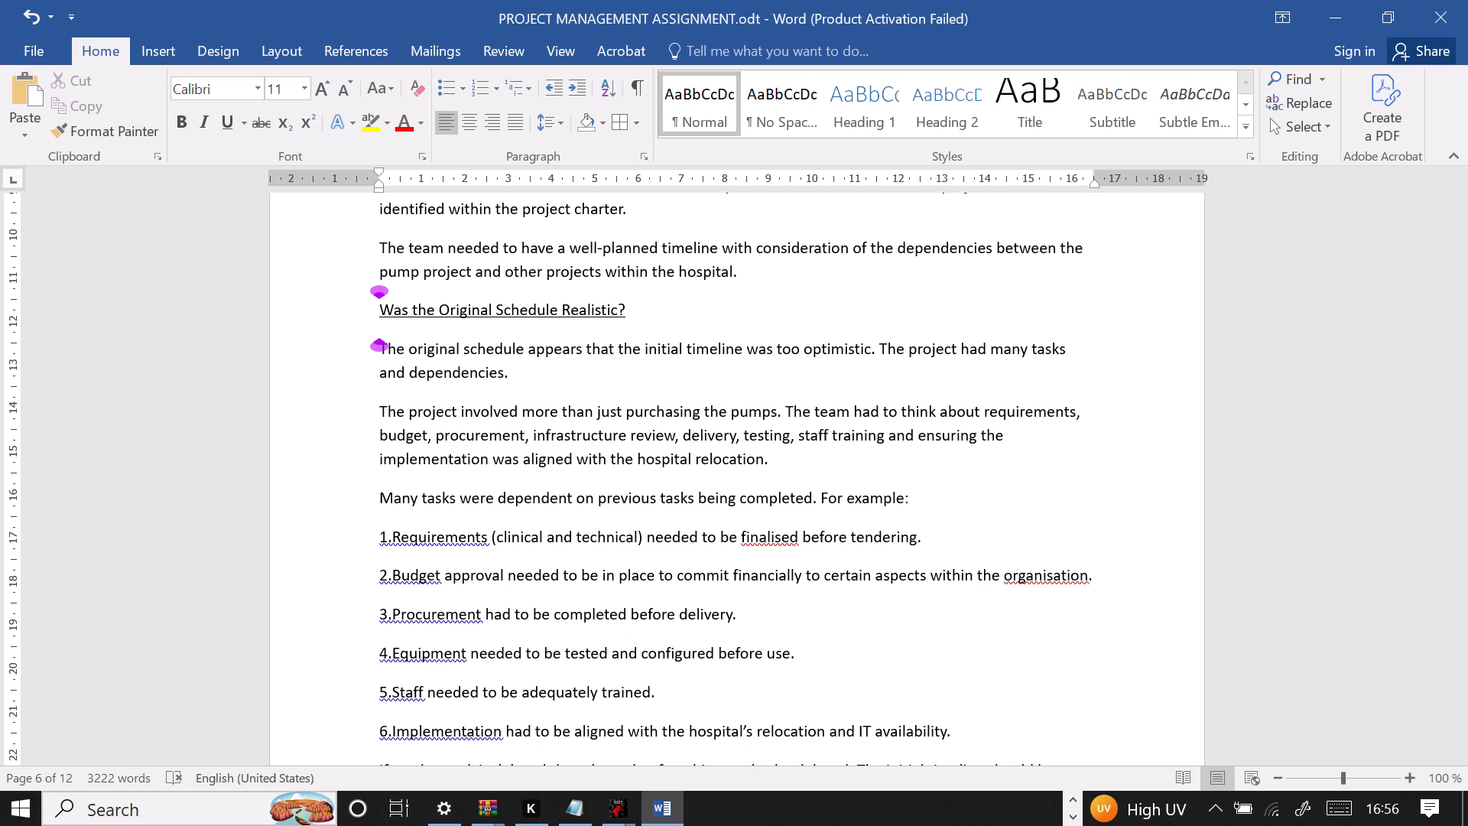
Delete items 5 and 6, on staff training and implementation, from the dependent tasks list in the original schedule section.
{"action": "scroll", "coordinate": [542, 502], "scroll_direction": "down", "scroll_amount": 2}
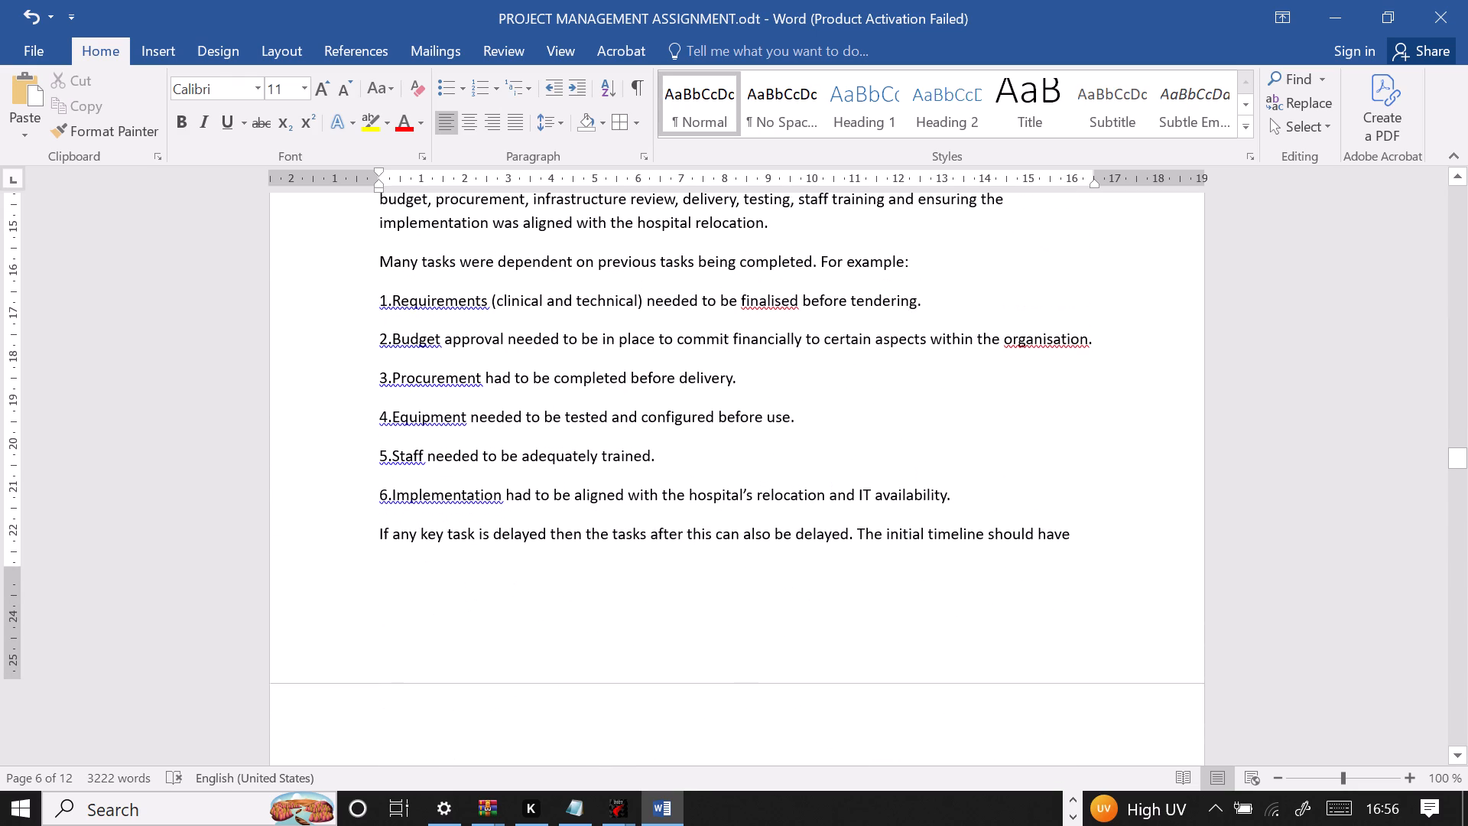
{"action": "left_click", "coordinate": [946, 482]}
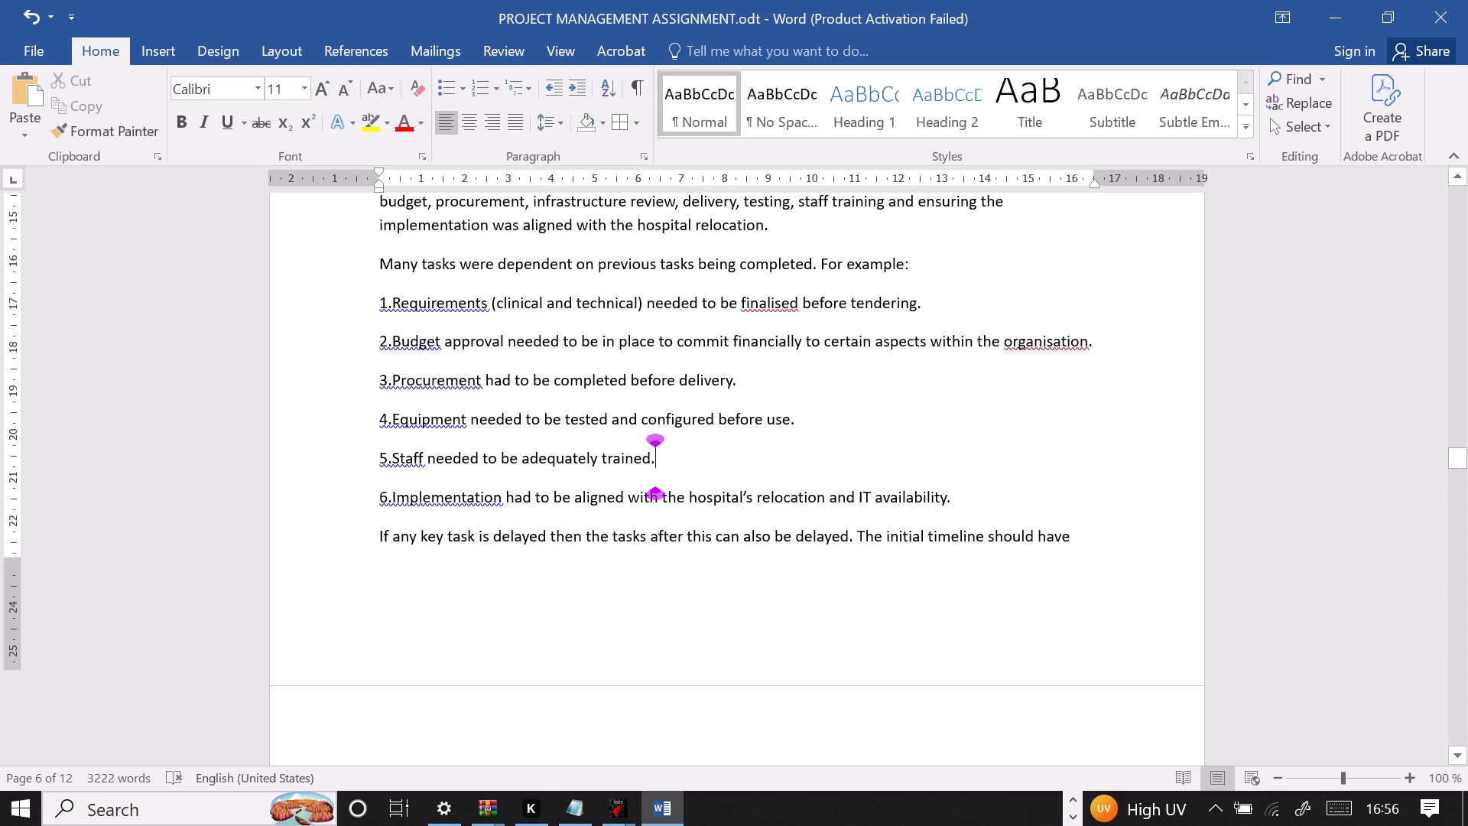
{"action": "left_click", "coordinate": [963, 512]}
{"action": "left_click_drag", "start_coordinate": [963, 512], "coordinate": [397, 469]}
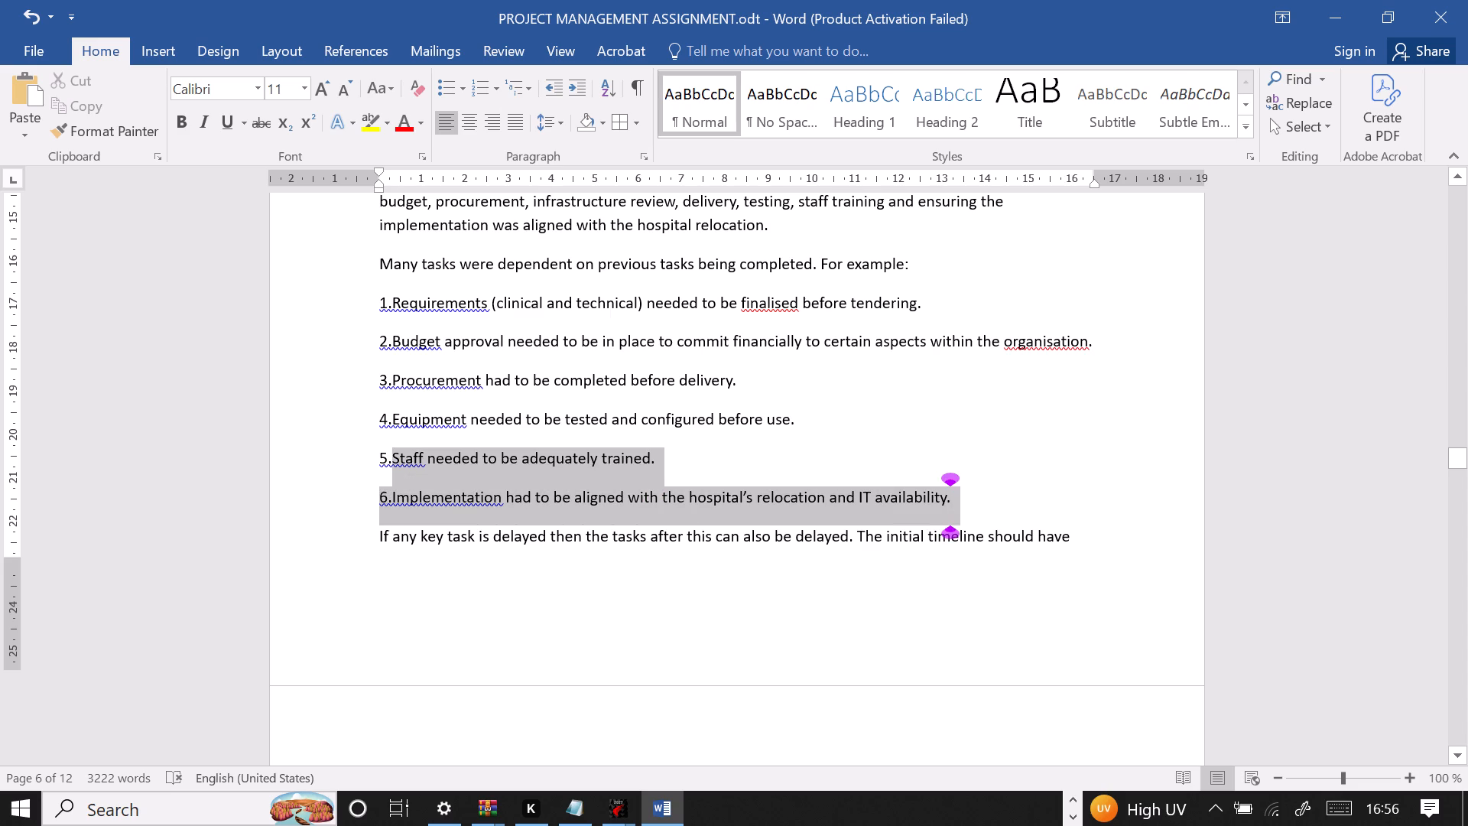
{"action": "left_click_drag", "start_coordinate": [397, 469], "coordinate": [376, 456]}
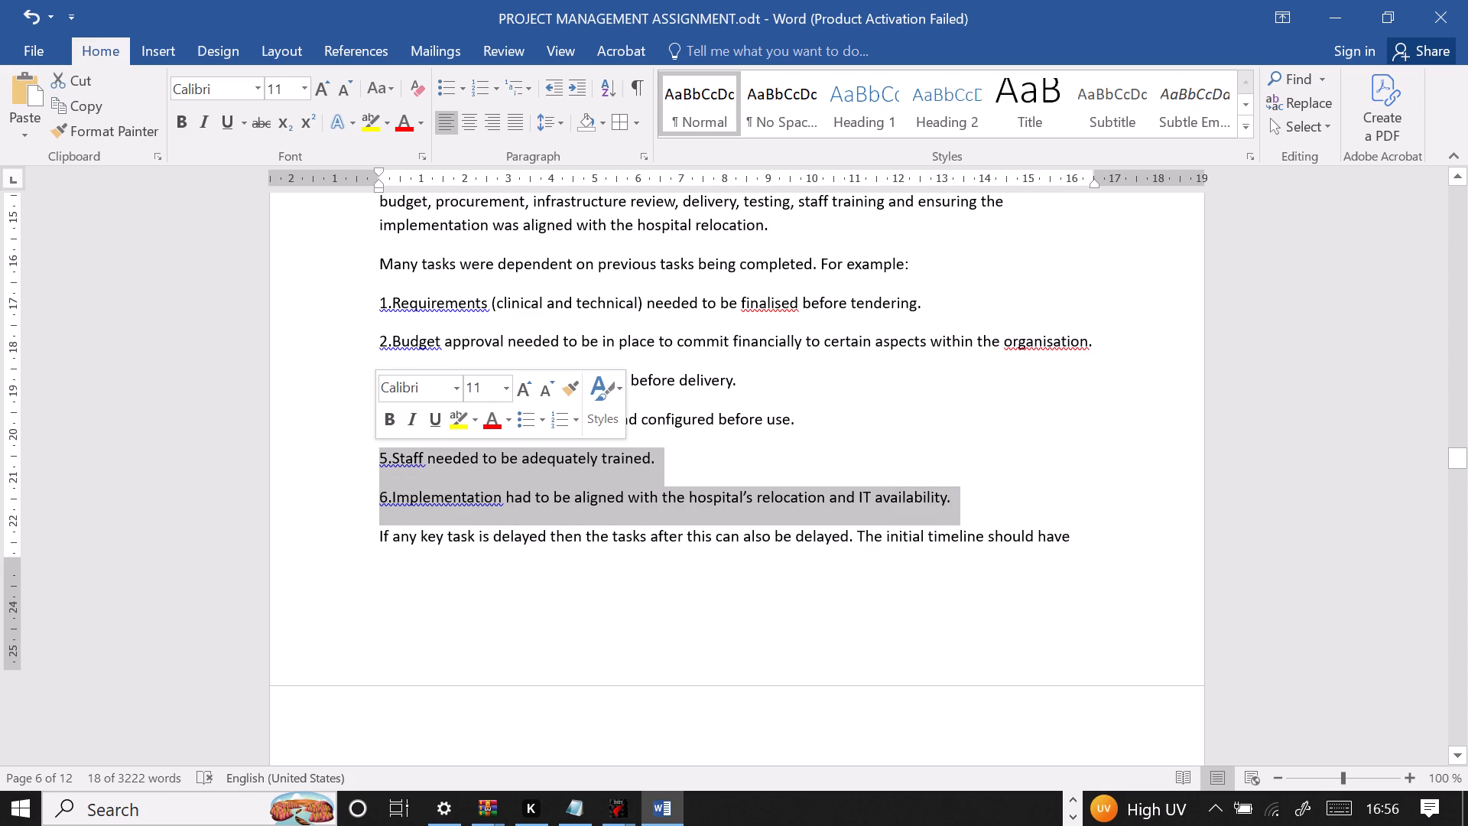
{"action": "key", "text": "BackSpace"}
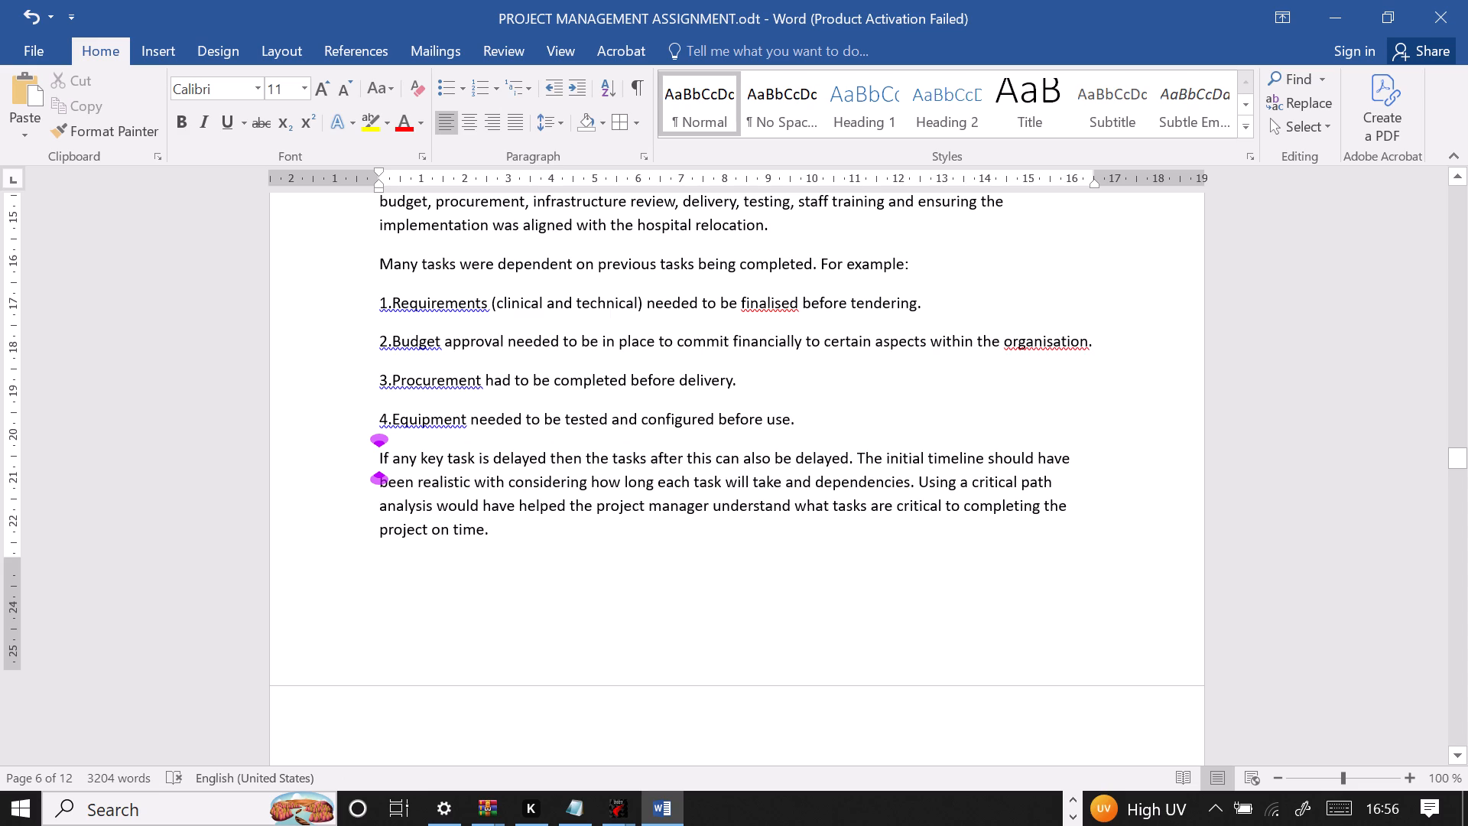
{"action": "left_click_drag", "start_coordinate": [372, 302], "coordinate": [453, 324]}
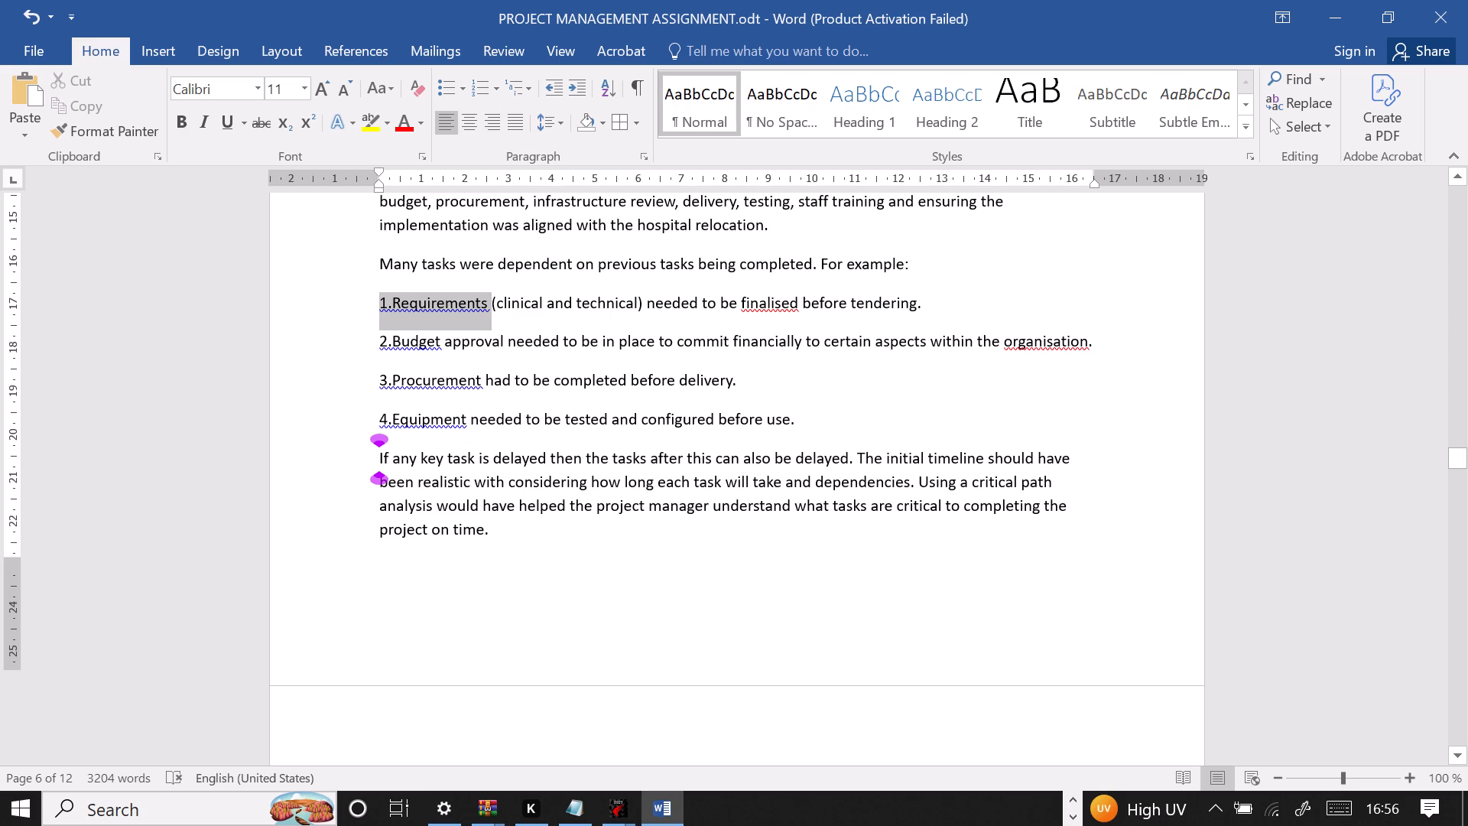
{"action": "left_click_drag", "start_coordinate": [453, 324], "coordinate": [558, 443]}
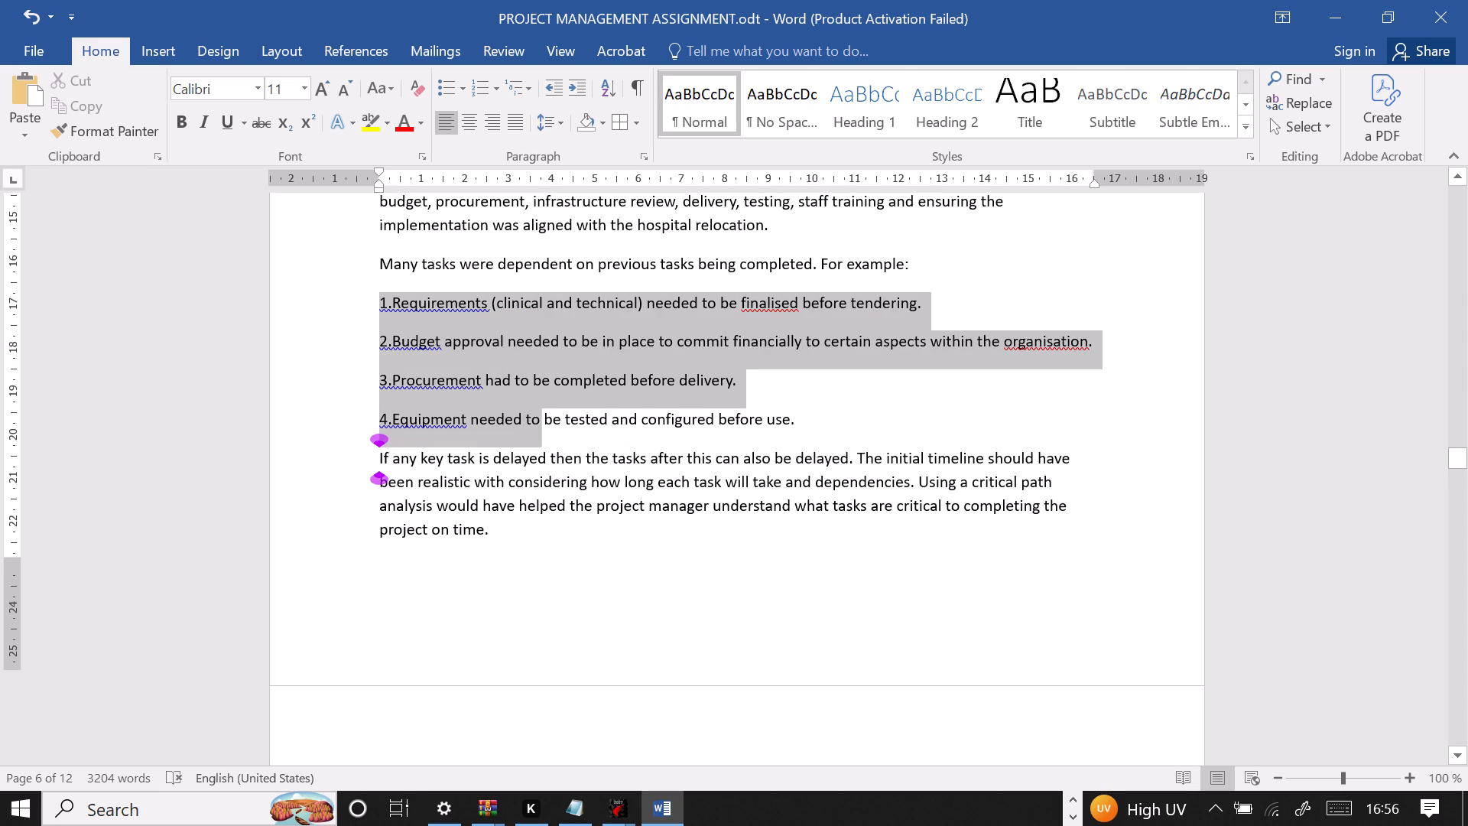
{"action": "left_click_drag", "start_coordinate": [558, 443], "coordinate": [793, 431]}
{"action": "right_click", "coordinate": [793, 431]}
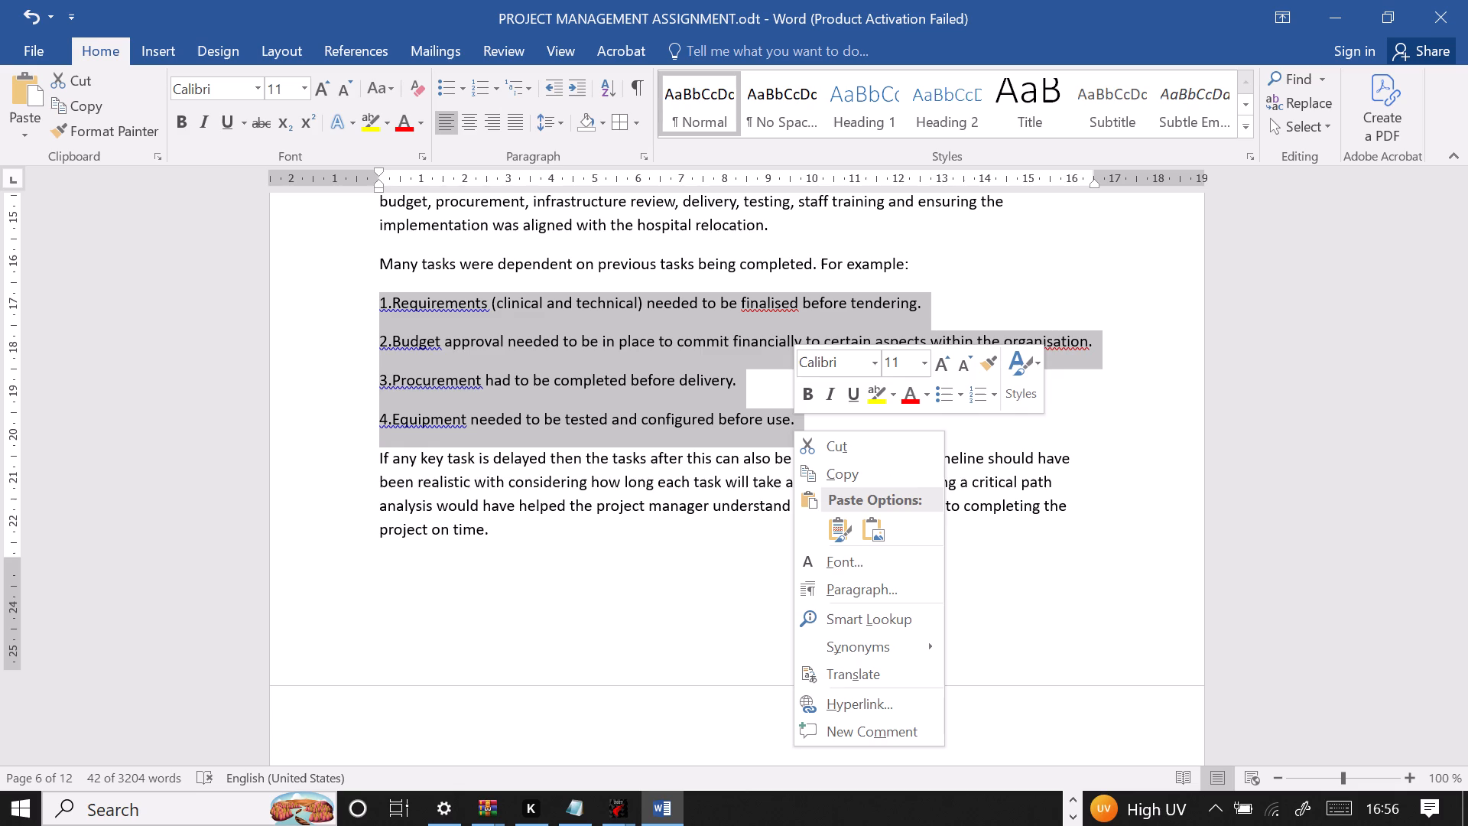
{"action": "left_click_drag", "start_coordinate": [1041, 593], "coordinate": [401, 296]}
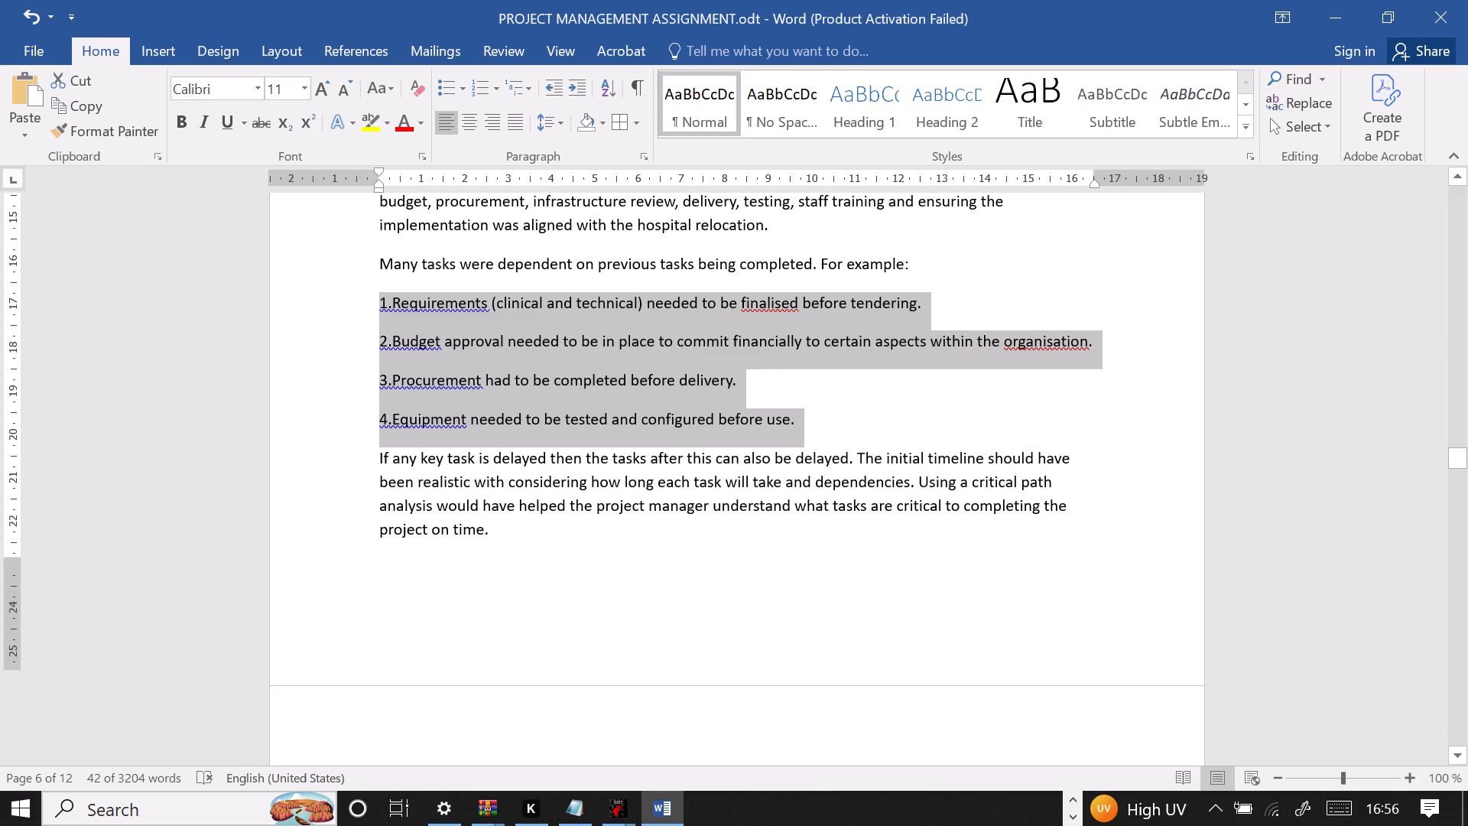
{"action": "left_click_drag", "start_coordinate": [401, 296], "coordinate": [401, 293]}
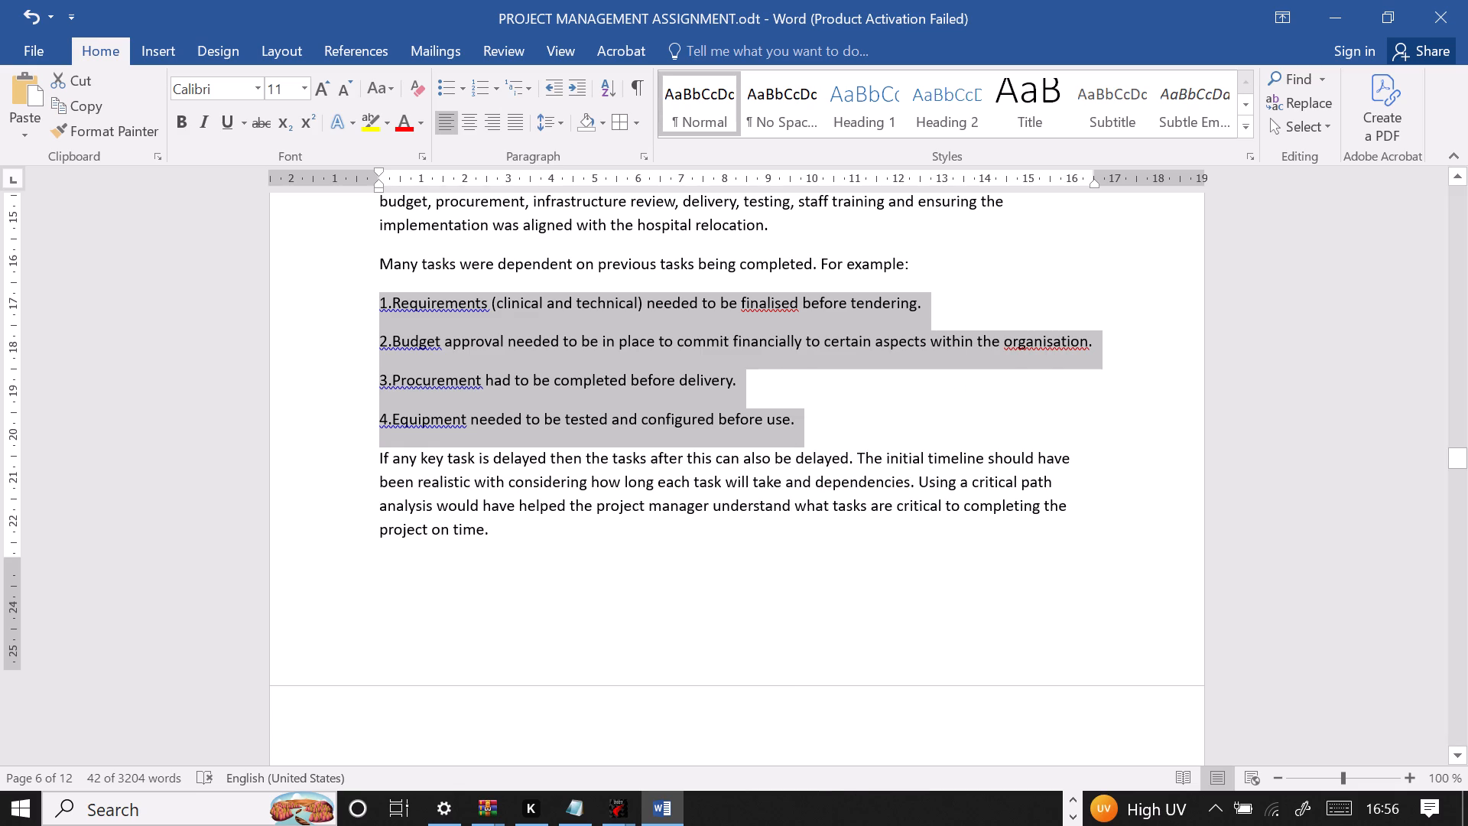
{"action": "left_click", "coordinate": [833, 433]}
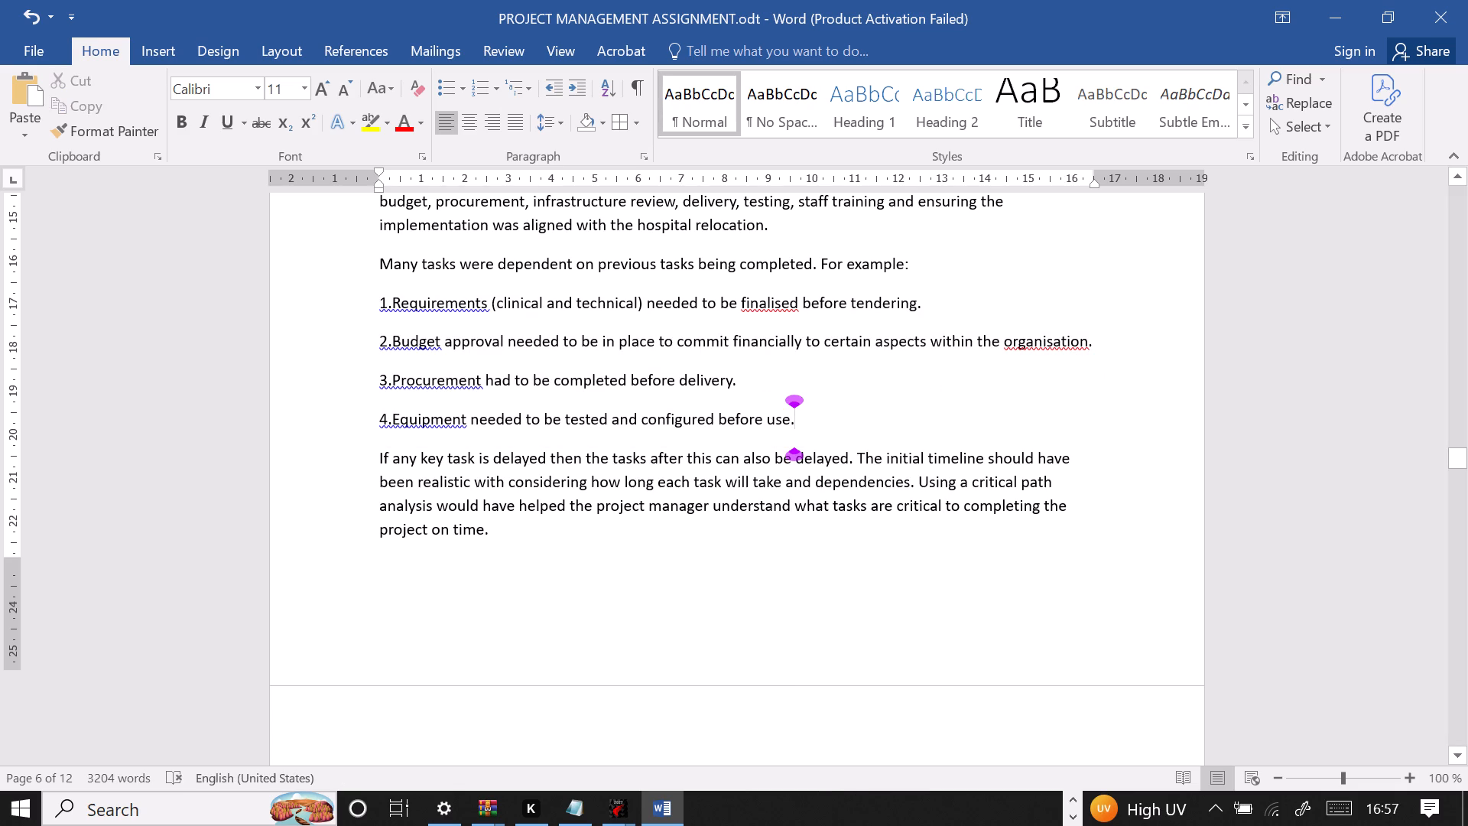
Change "finalised" to "finalized" and "organisation" to "organization" in the first two items of the dependent tasks list.
{"action": "right_click", "coordinate": [777, 301]}
{"action": "left_click", "coordinate": [826, 321]}
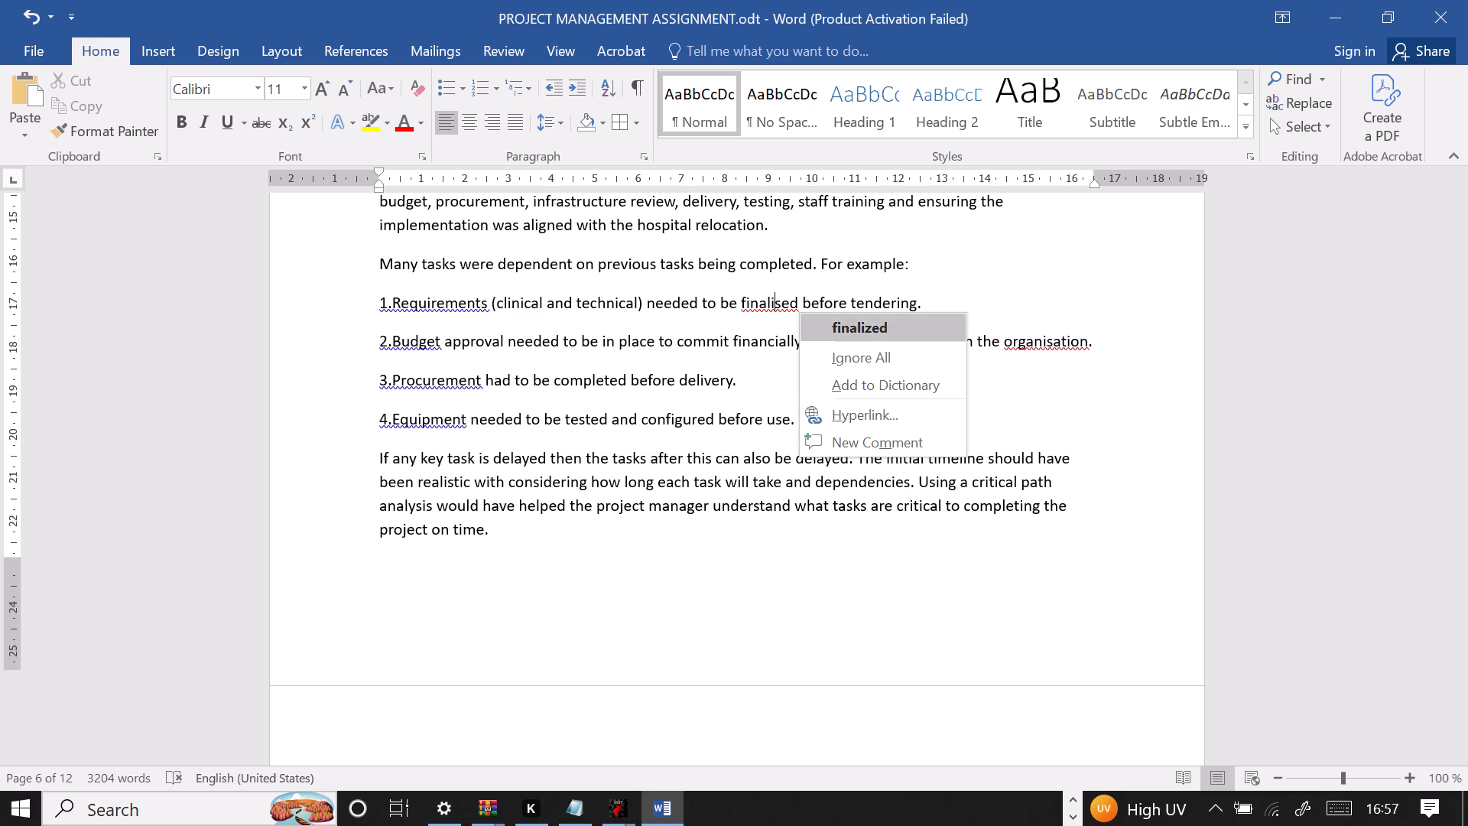
{"action": "right_click", "coordinate": [1020, 346]}
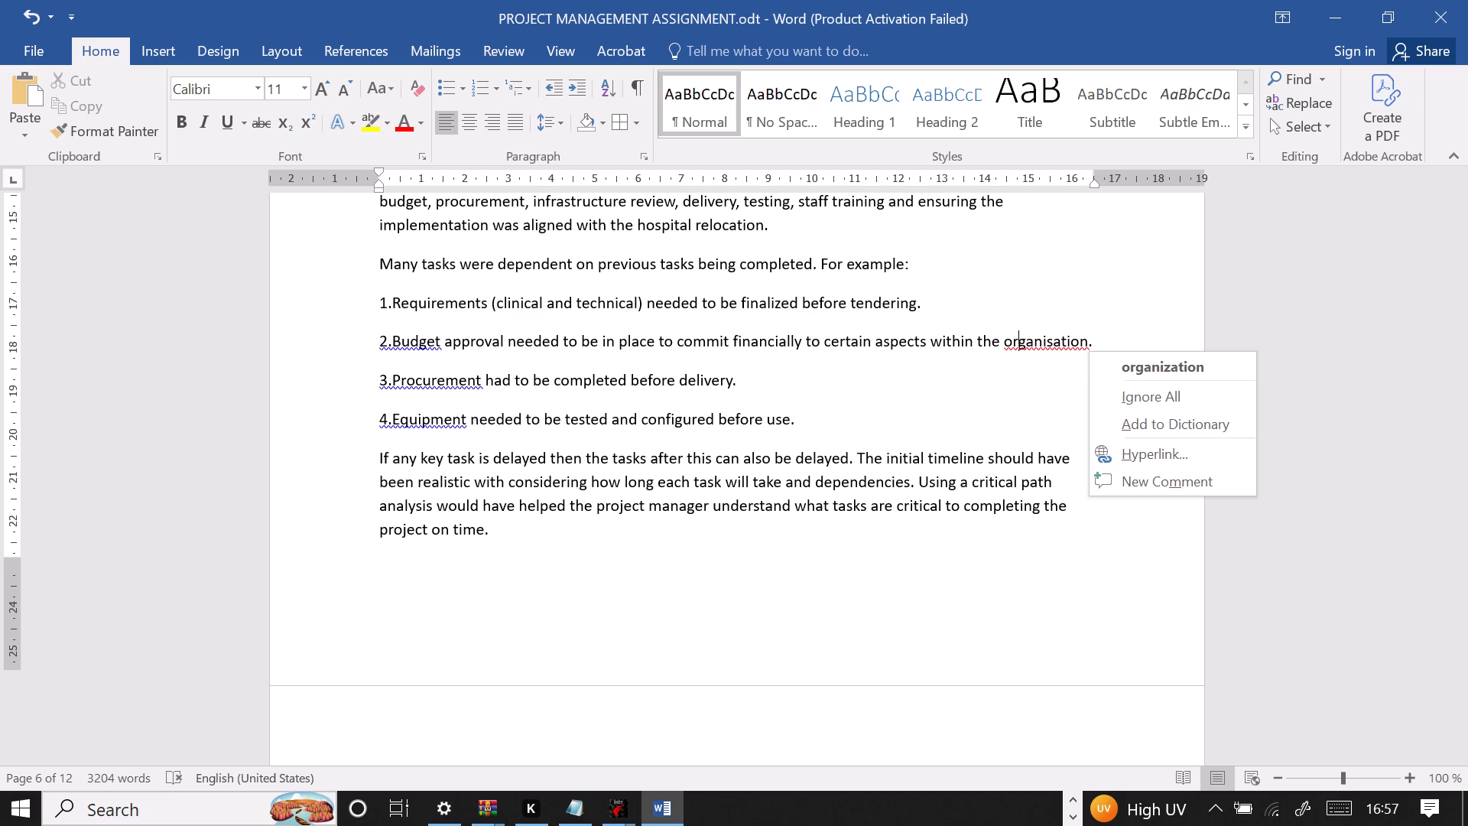
{"action": "left_click", "coordinate": [1139, 368]}
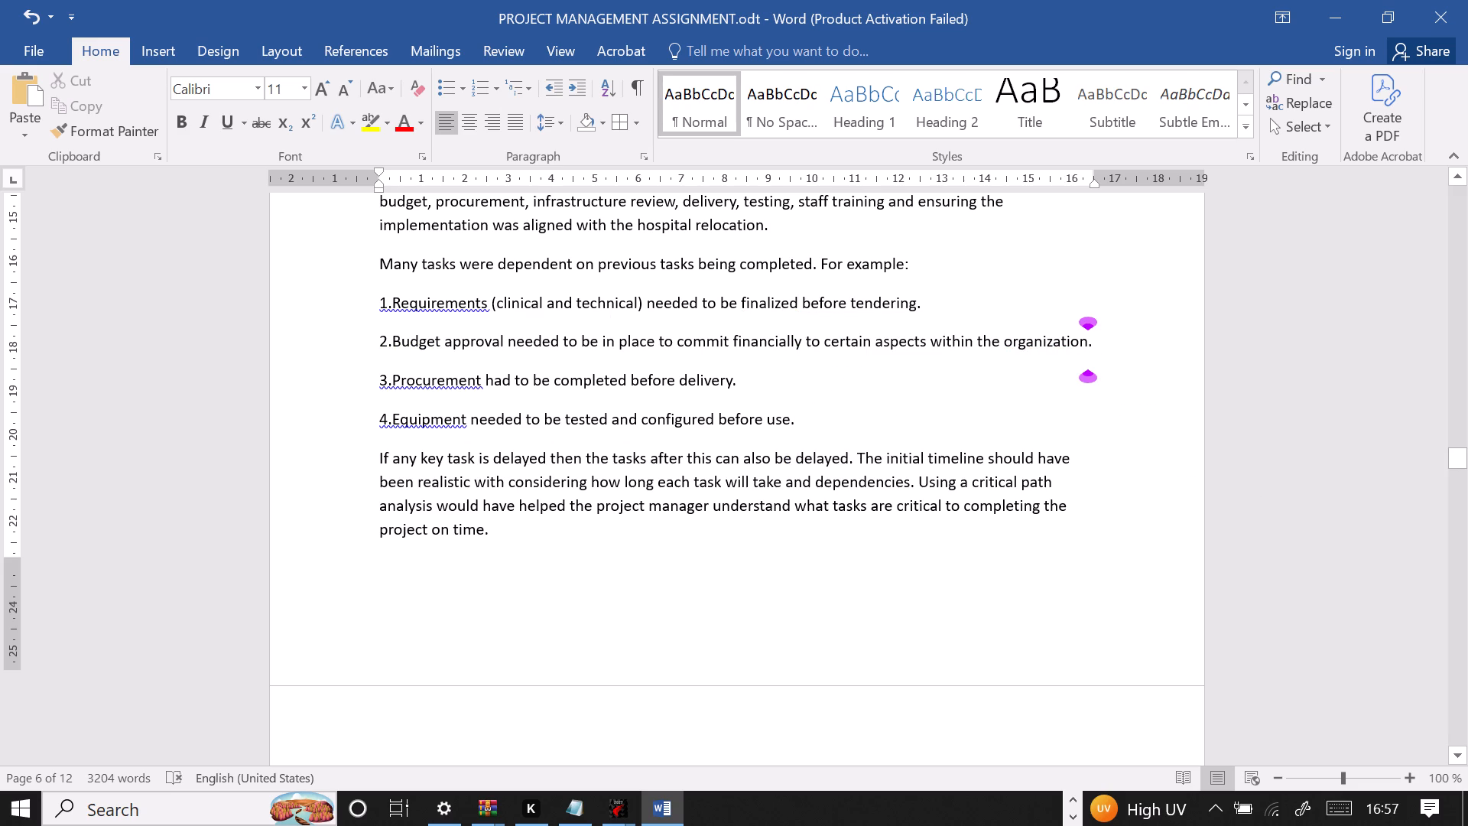
Correct the spacing of the first dependent task to "1. Requirements".
{"action": "right_click", "coordinate": [443, 304]}
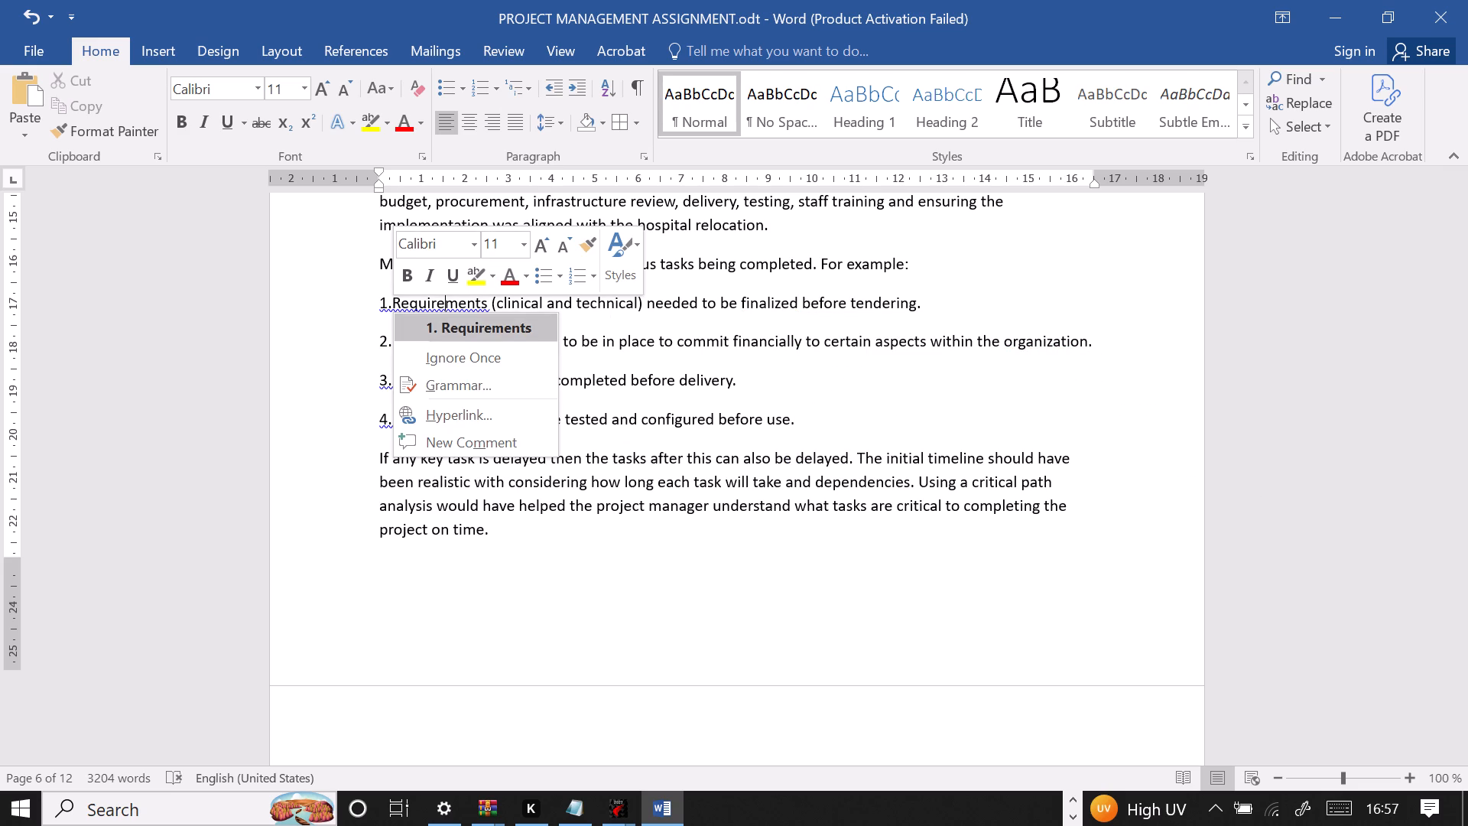
{"action": "left_click", "coordinate": [450, 316]}
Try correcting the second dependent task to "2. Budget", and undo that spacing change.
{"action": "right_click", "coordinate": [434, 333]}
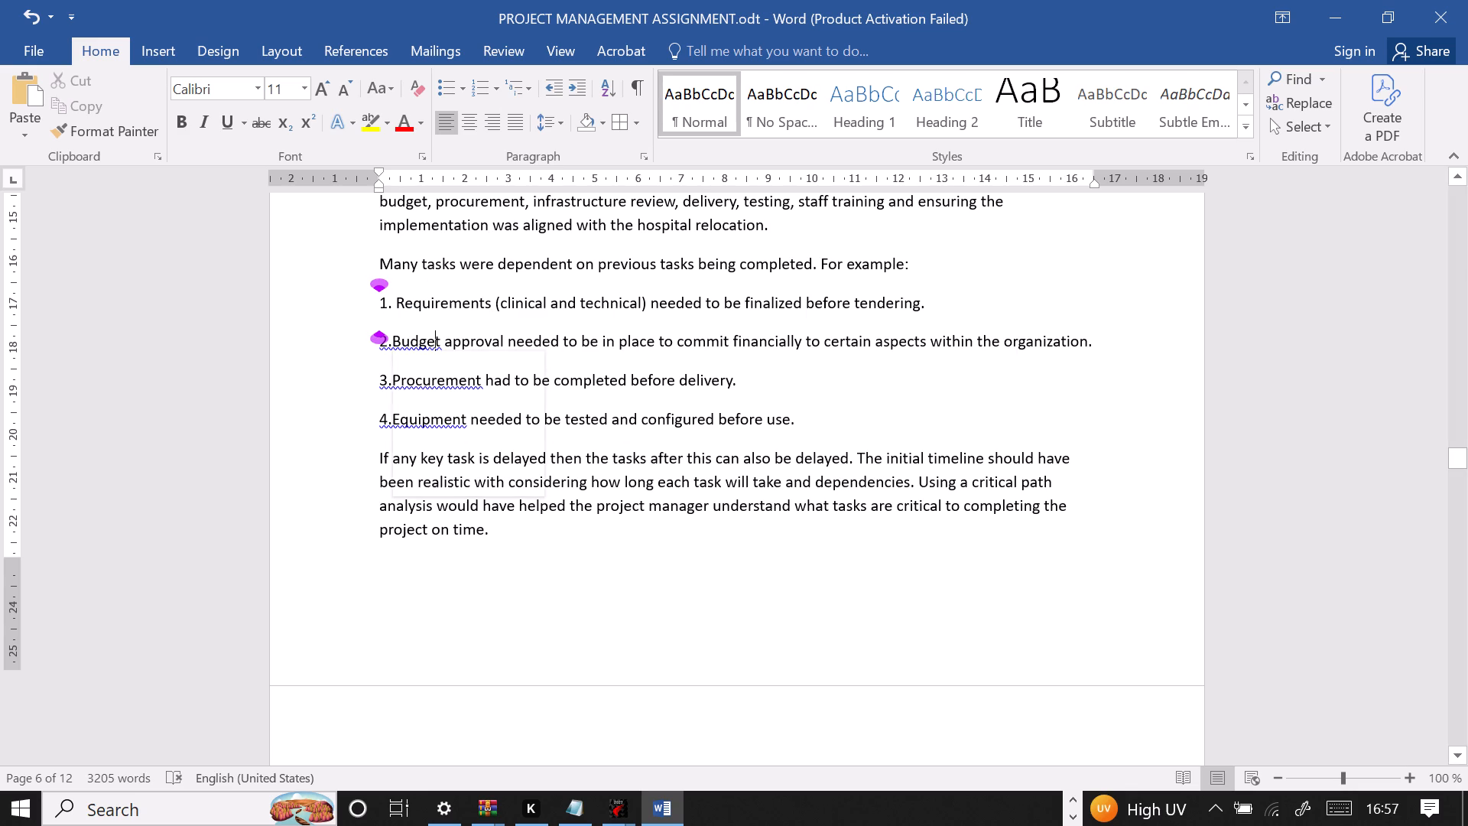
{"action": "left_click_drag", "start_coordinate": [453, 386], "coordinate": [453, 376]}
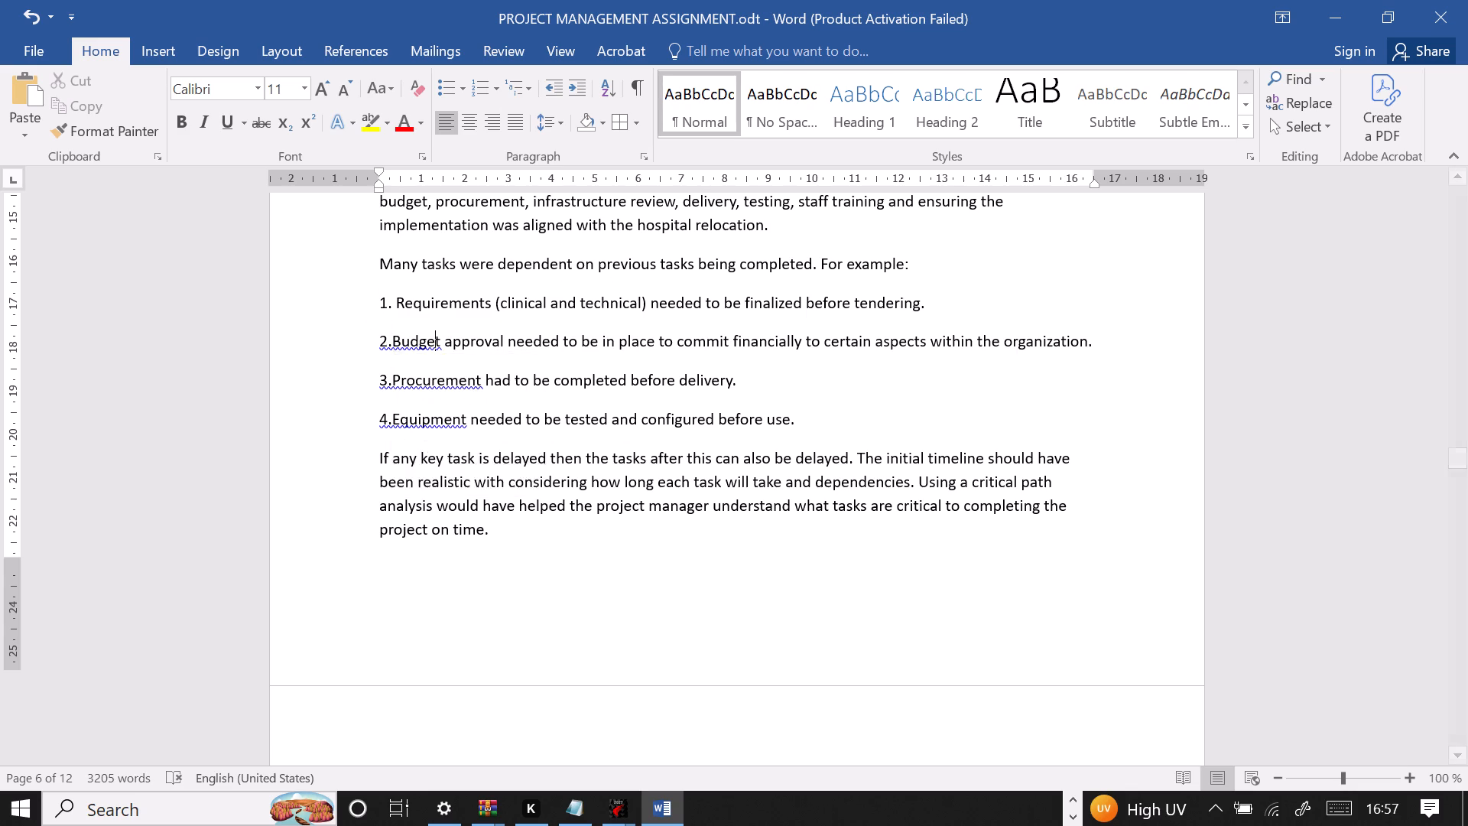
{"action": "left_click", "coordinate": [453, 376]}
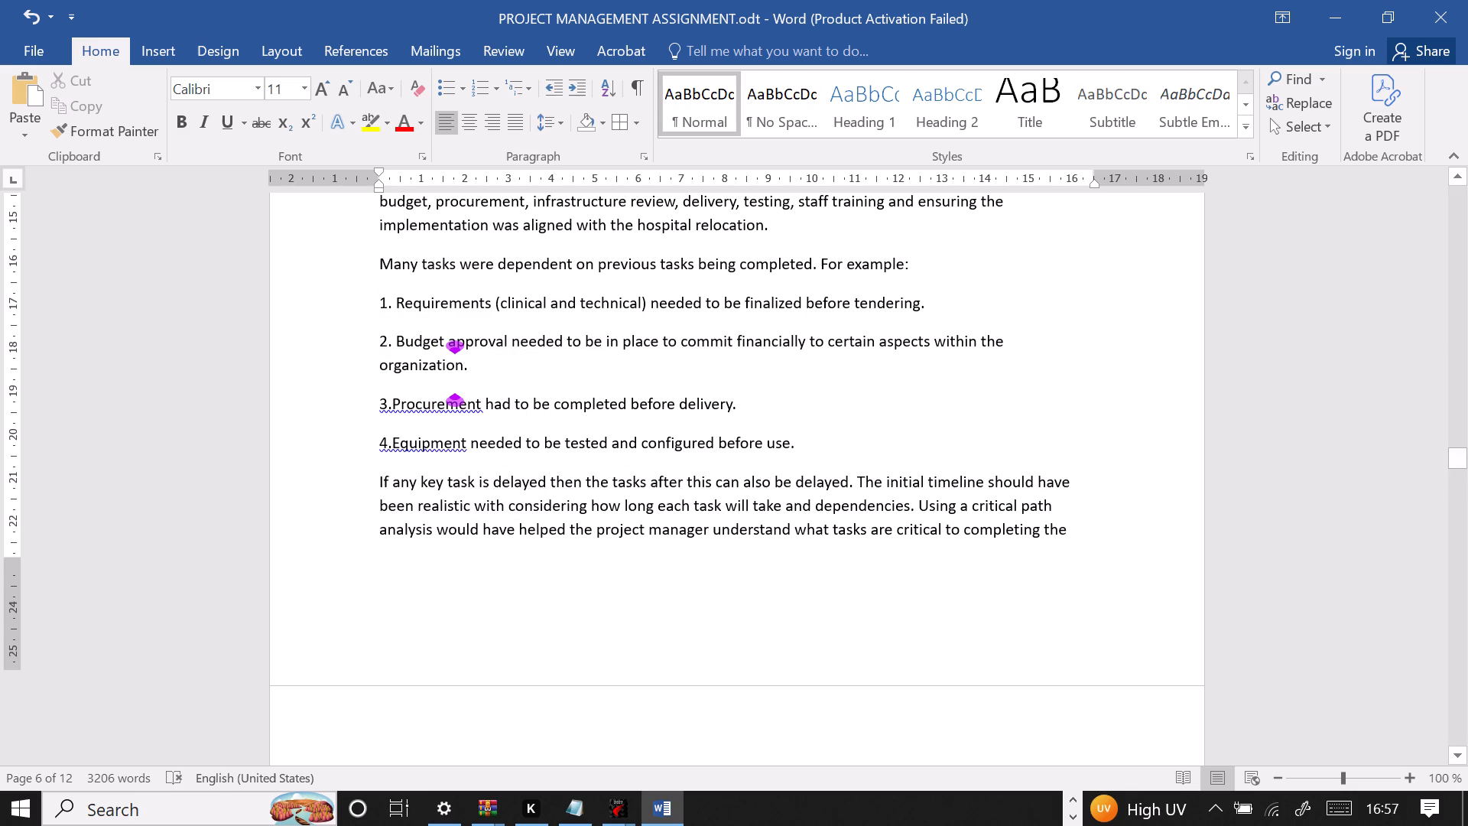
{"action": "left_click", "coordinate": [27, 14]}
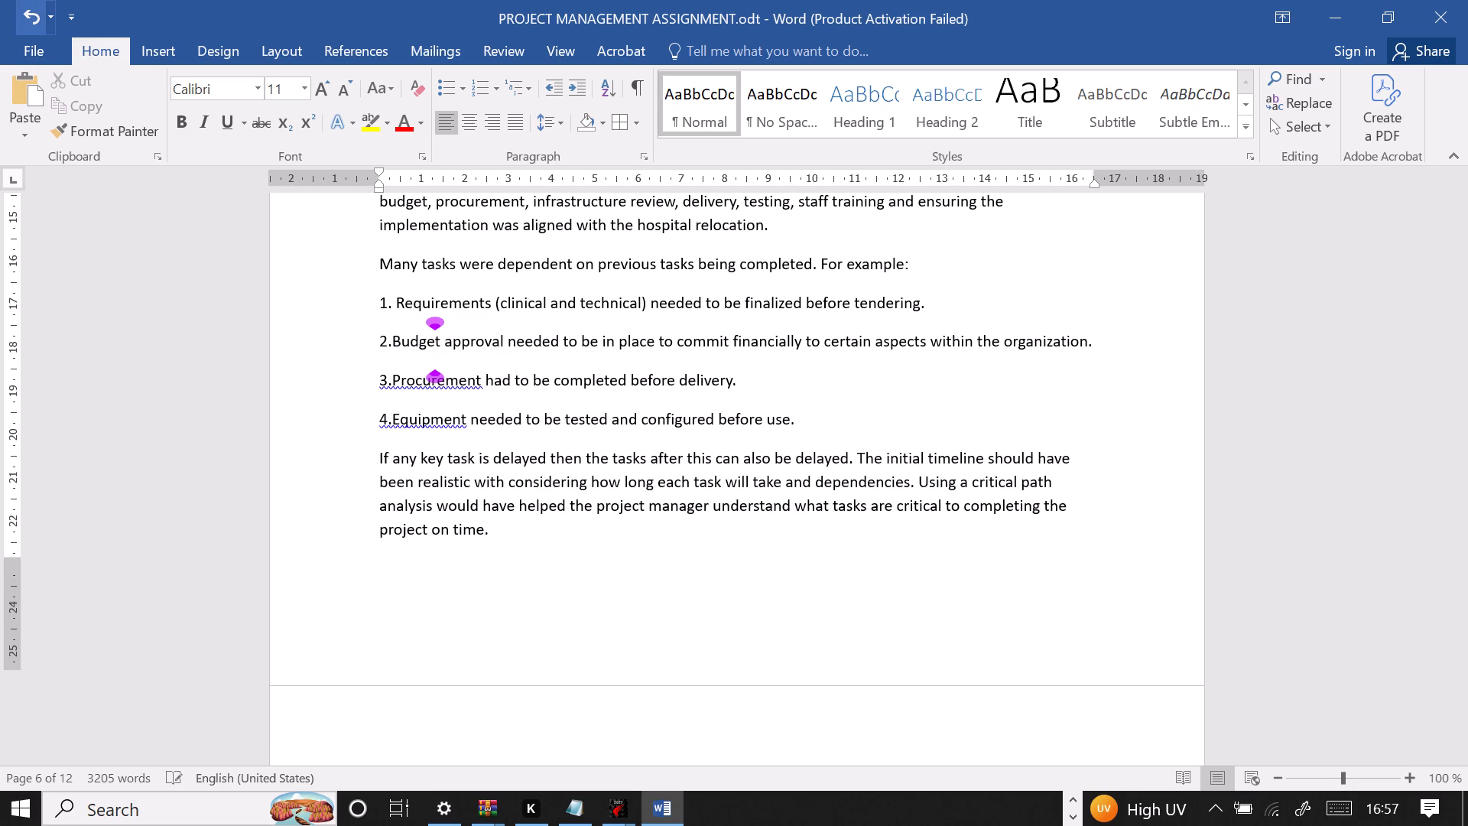
Correct the spacing of the third and fourth dependent tasks to "3. Procurement" and "4. Equipment".
{"action": "right_click", "coordinate": [416, 377]}
{"action": "left_click", "coordinate": [446, 400]}
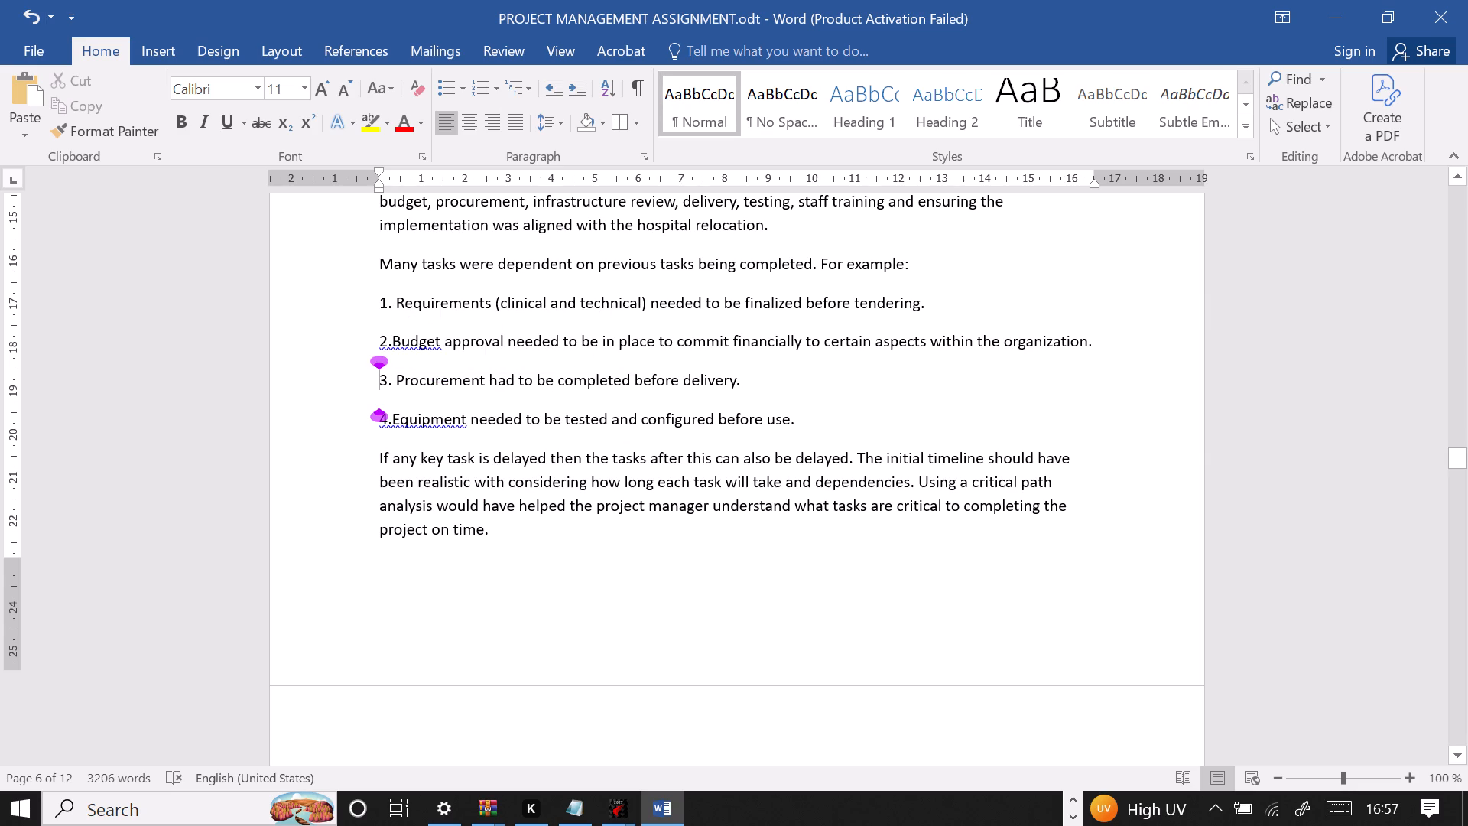
{"action": "right_click", "coordinate": [443, 417]}
{"action": "left_click", "coordinate": [449, 447]}
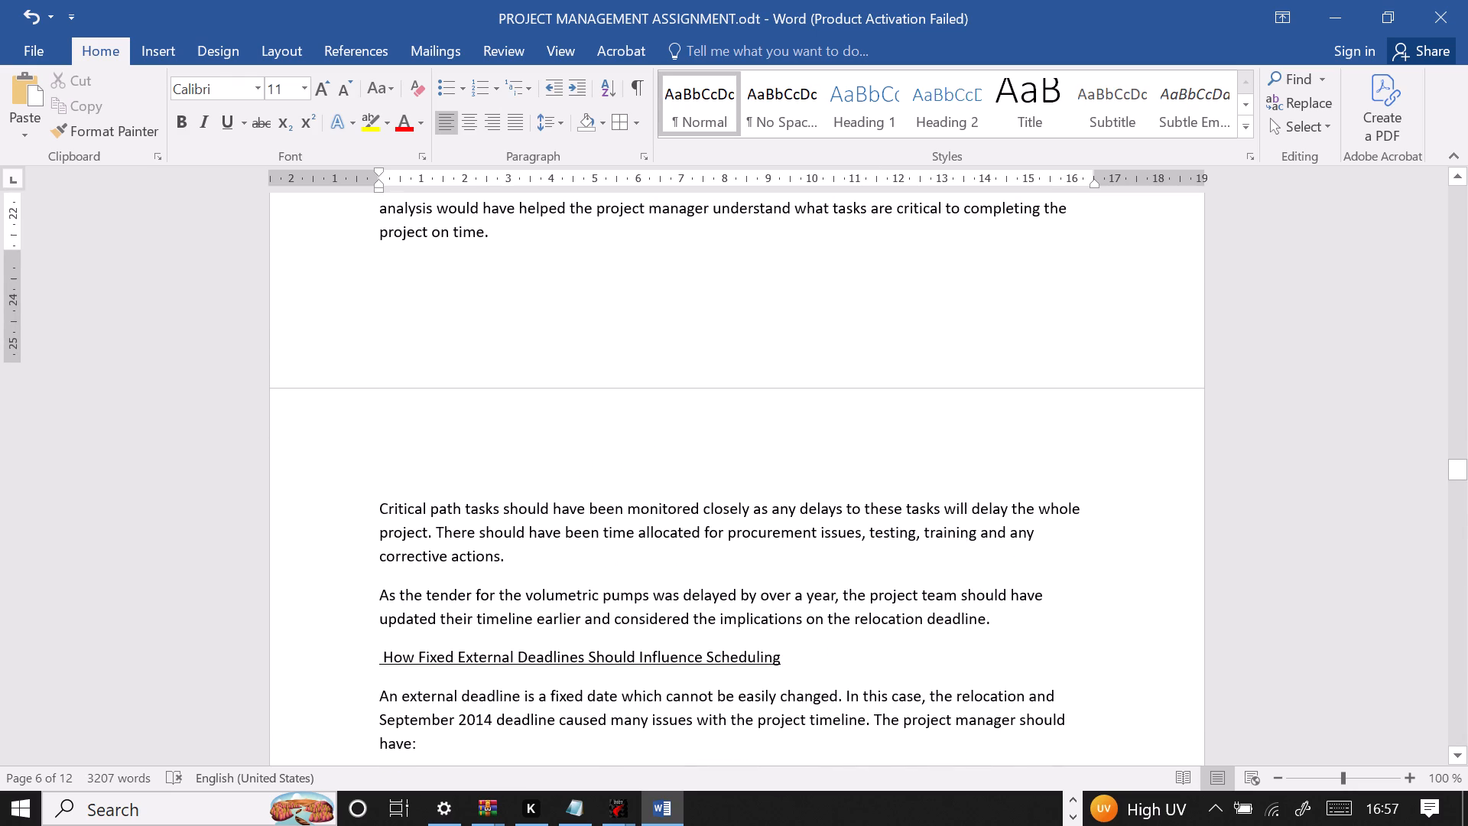
Delete the paragraph beginning "If any key task is delayed" below the dependent tasks list.
{"action": "scroll", "coordinate": [440, 467], "scroll_direction": "up", "scroll_amount": 1}
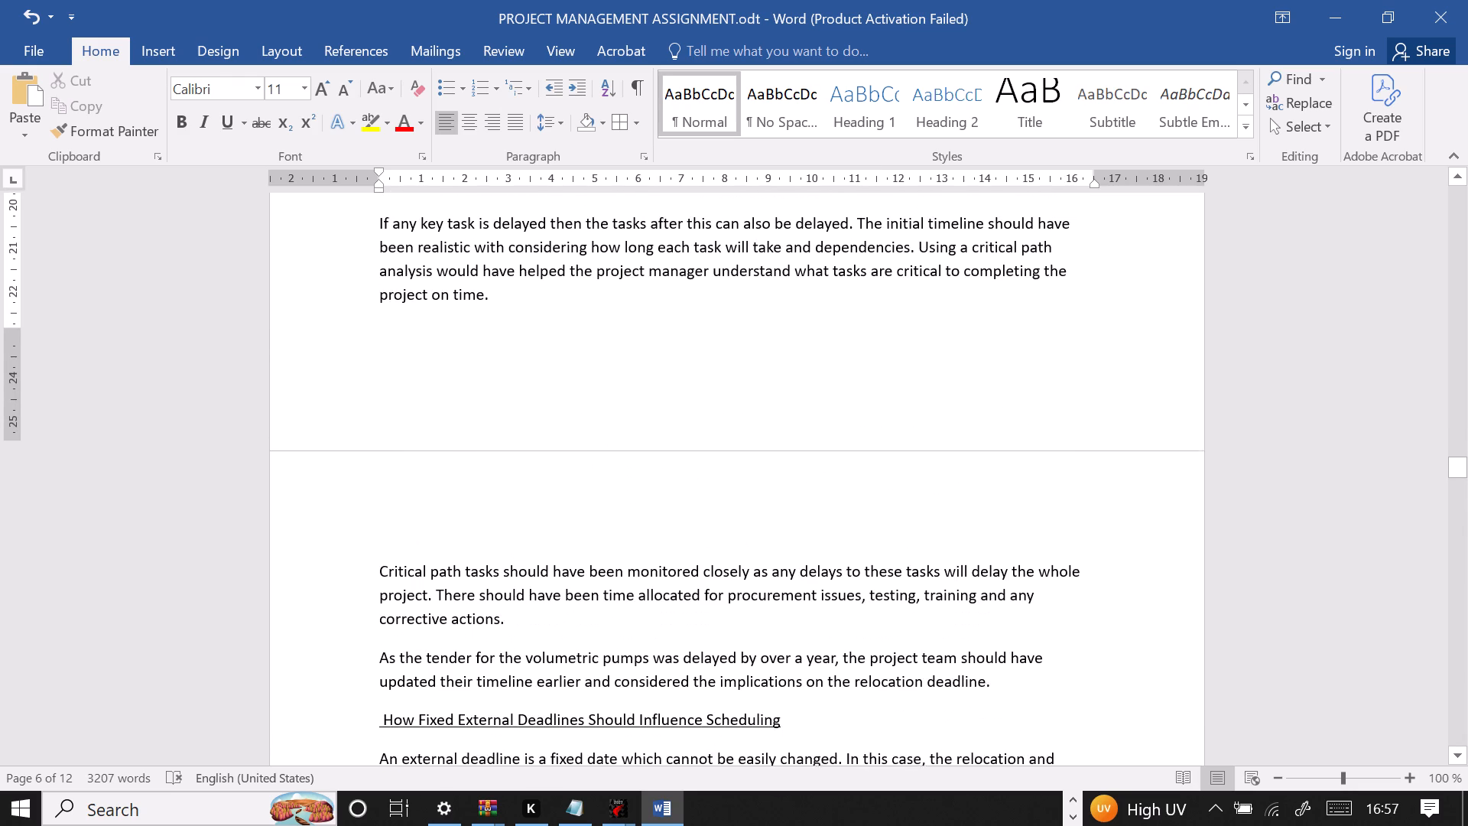
{"action": "scroll", "coordinate": [440, 467], "scroll_direction": "up", "scroll_amount": 1}
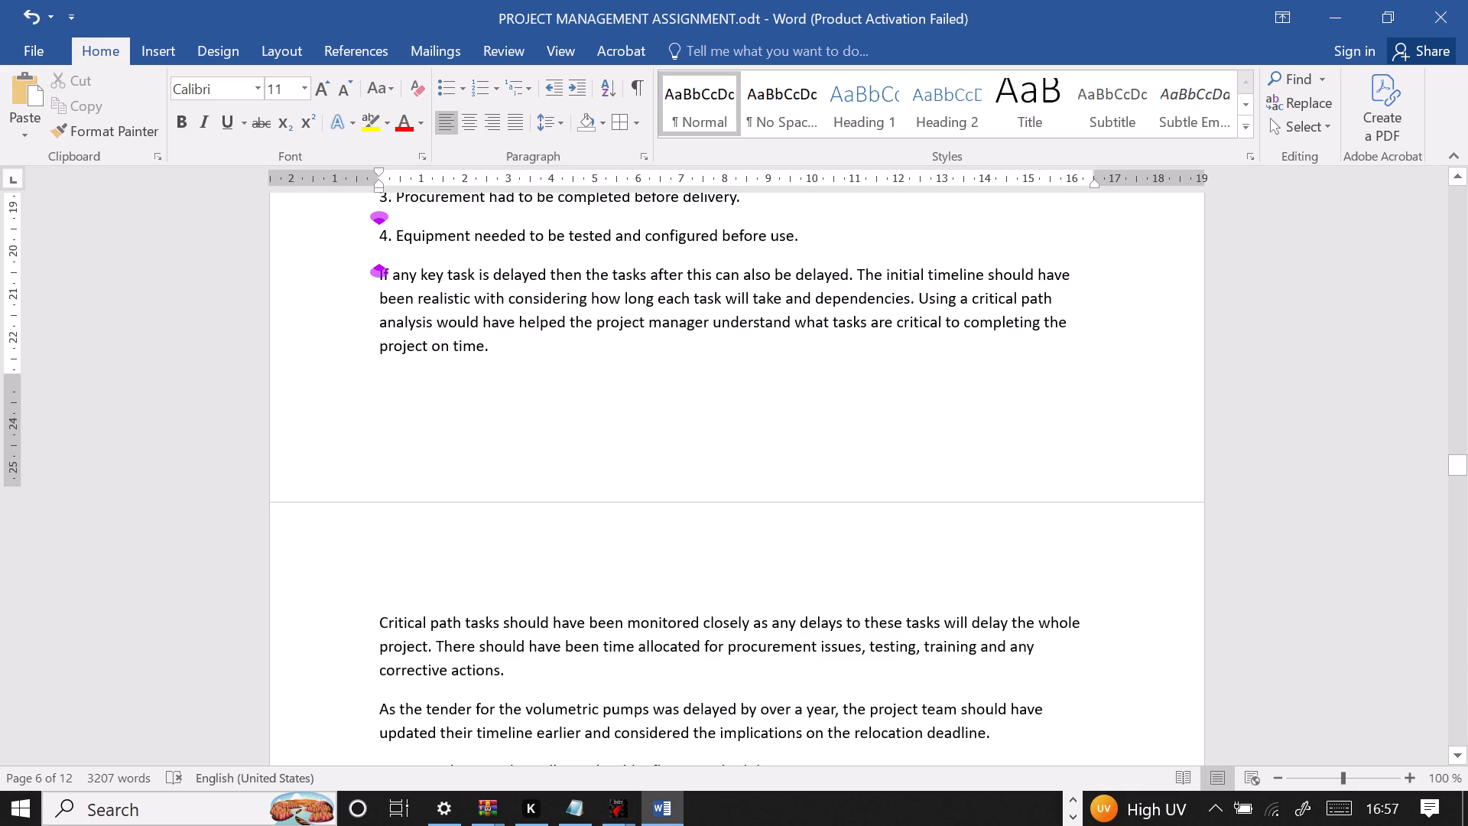
{"action": "left_click_drag", "start_coordinate": [372, 286], "coordinate": [446, 328]}
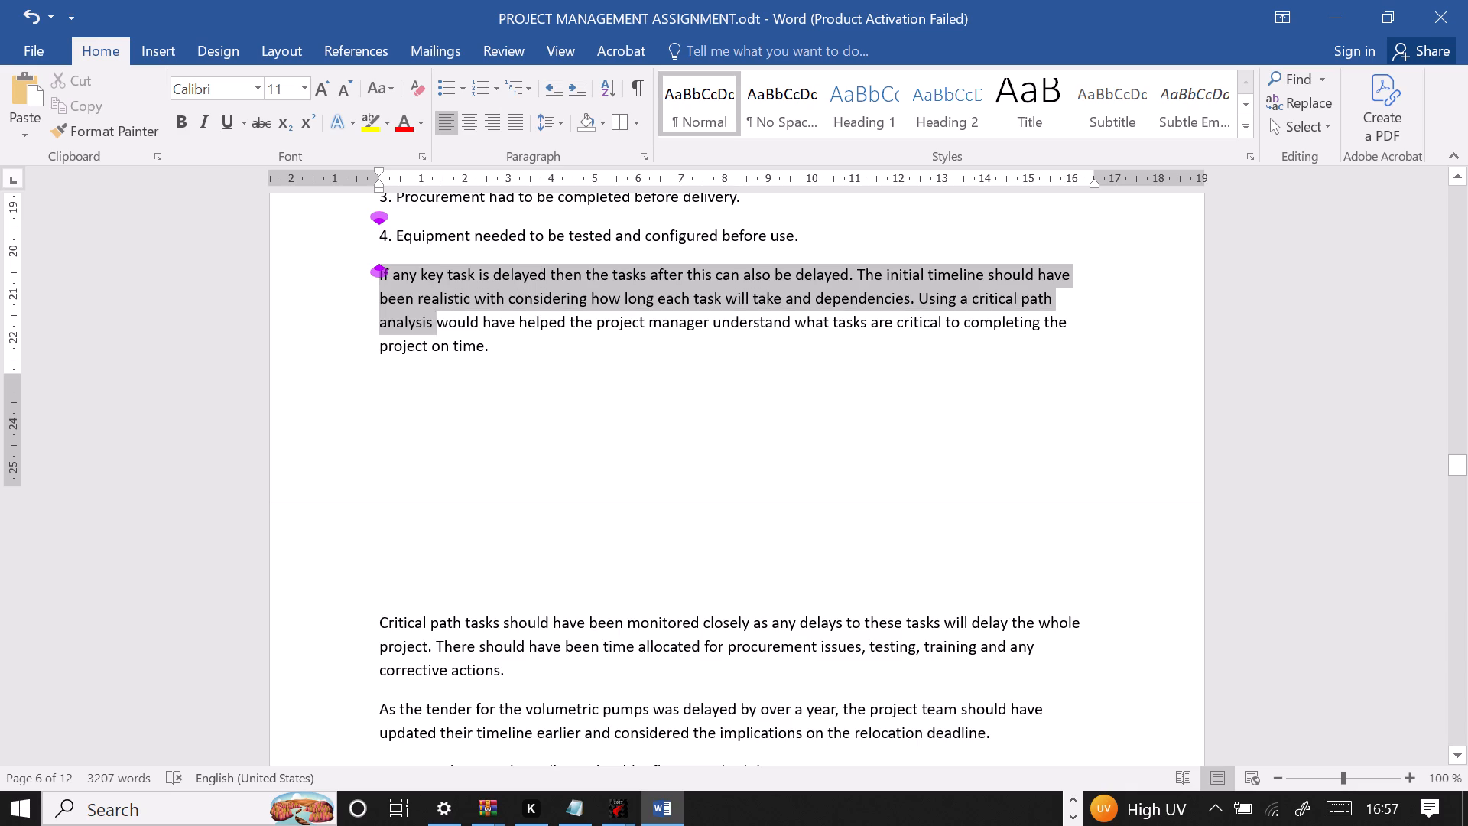
{"action": "left_click_drag", "start_coordinate": [446, 328], "coordinate": [492, 373]}
{"action": "key", "text": "BackSpace"}
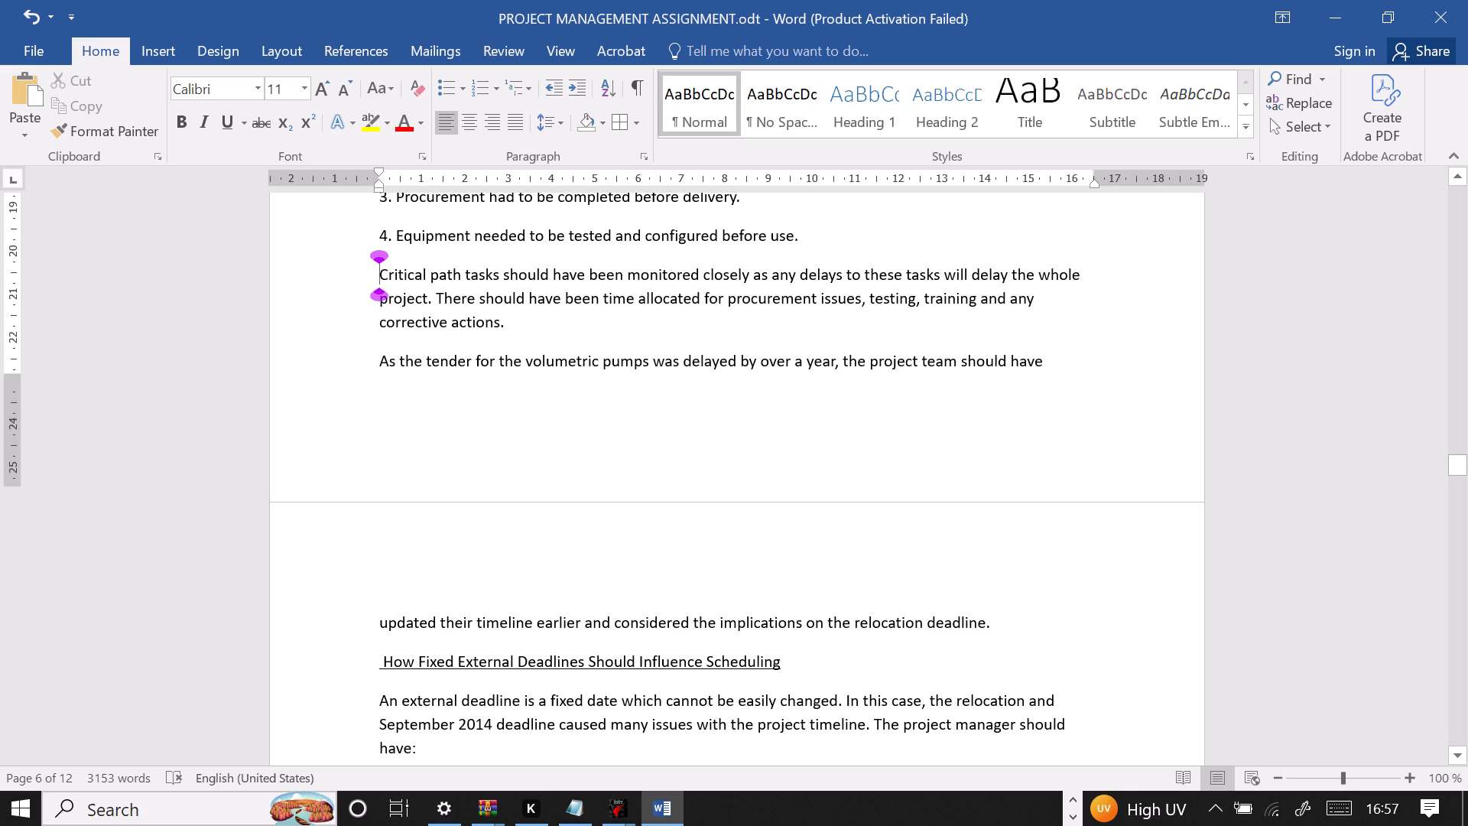
Delete the paragraph beginning "As the tender for the volumetric pumps was delayed" after the critical path paragraph.
{"action": "left_click_drag", "start_coordinate": [373, 360], "coordinate": [1021, 591]}
{"action": "key", "text": "BackSpace"}
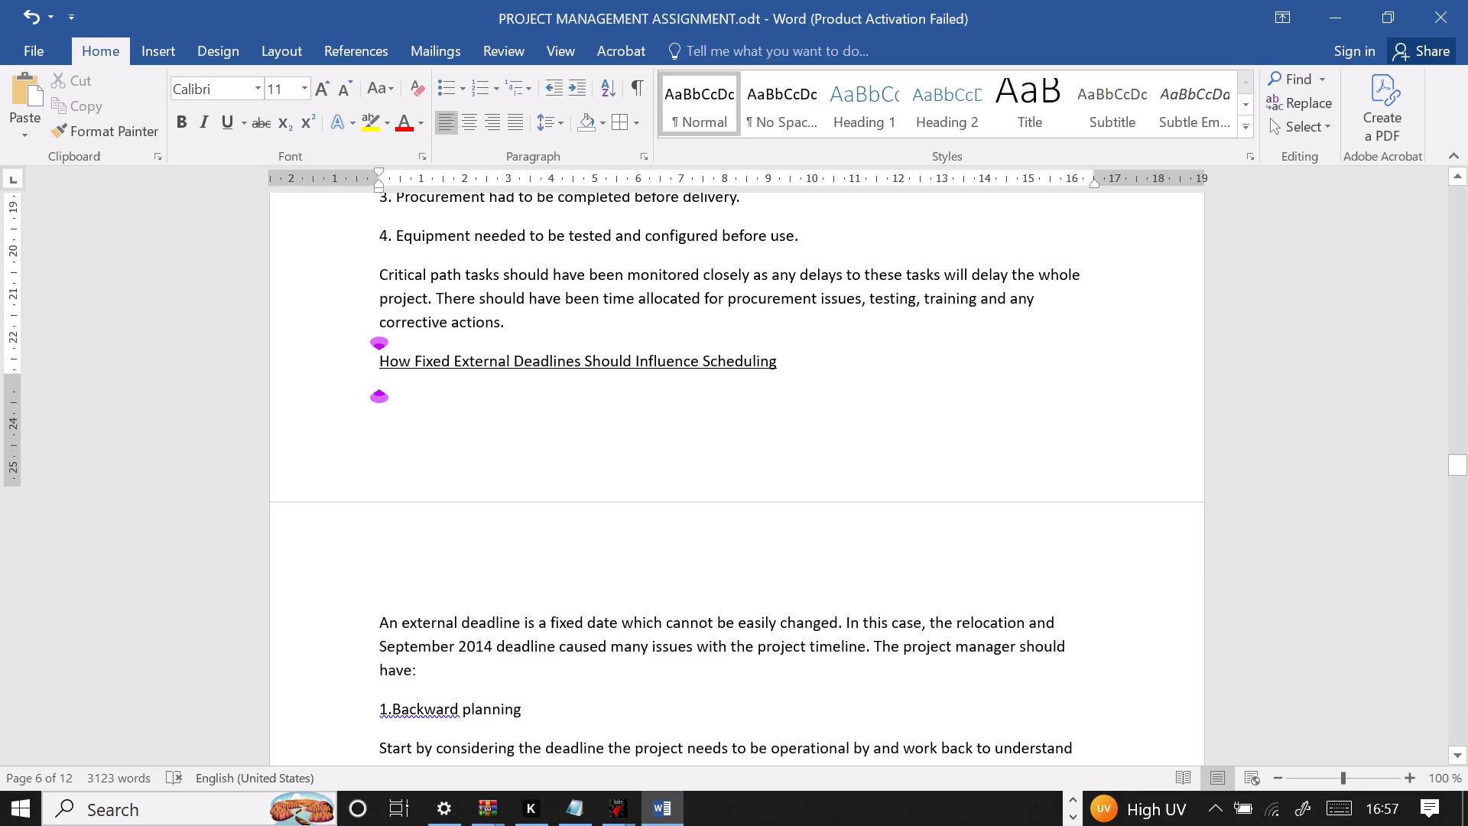
Insert a line break before the "How Fixed External Deadlines Should Influence Scheduling" heading to move it onto the next page.
{"action": "key", "text": "Return"}
Review the earlier sections, from the committee structure's advantages and disadvantages through Question 2's internal and external budget causes.
{"action": "scroll", "coordinate": [1021, 591], "scroll_direction": "down", "scroll_amount": 1}
{"action": "scroll", "coordinate": [1021, 591], "scroll_direction": "up", "scroll_amount": 1}
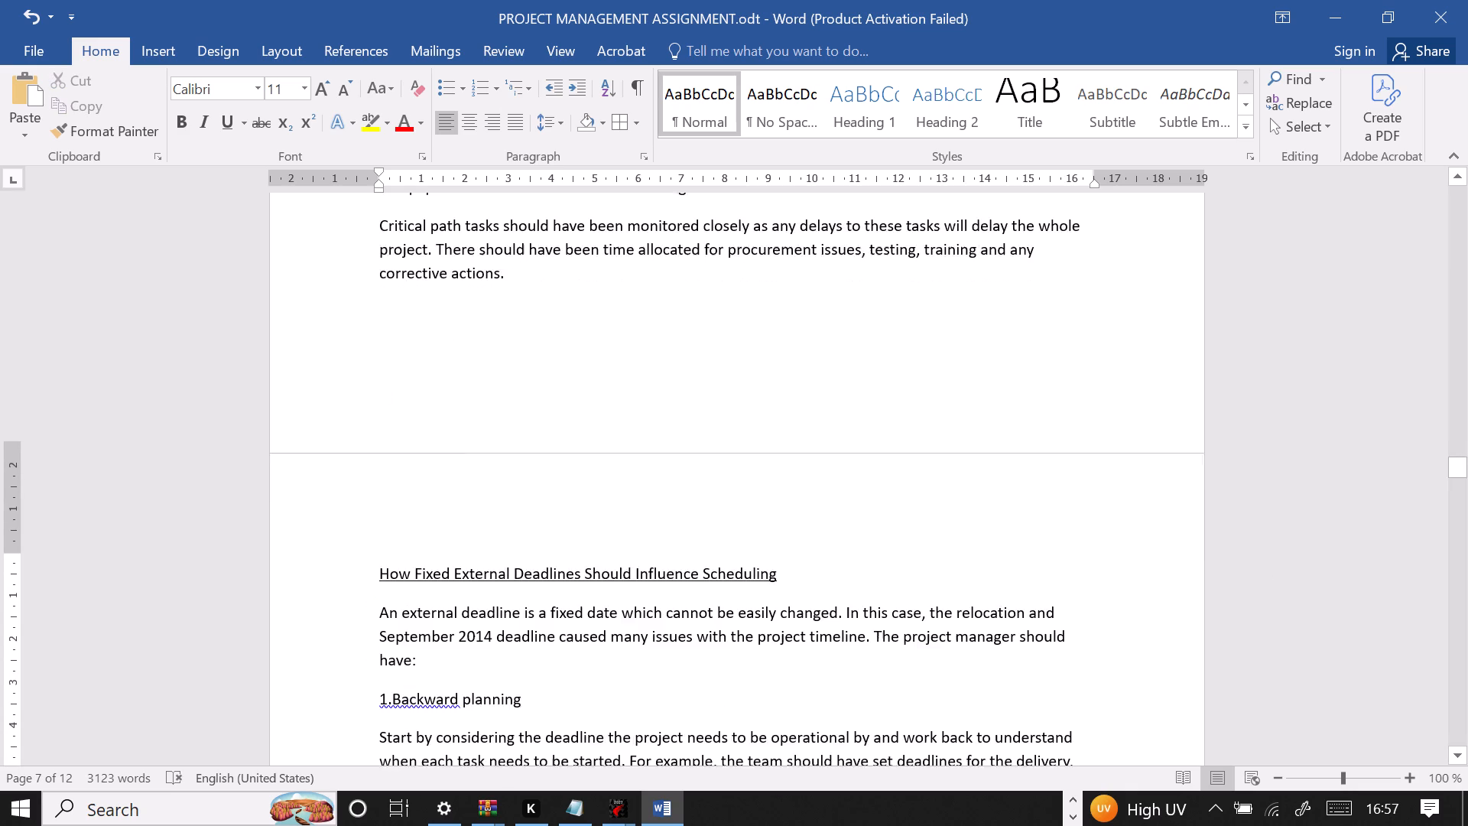
{"action": "scroll", "coordinate": [1021, 591], "scroll_direction": "up", "scroll_amount": 5}
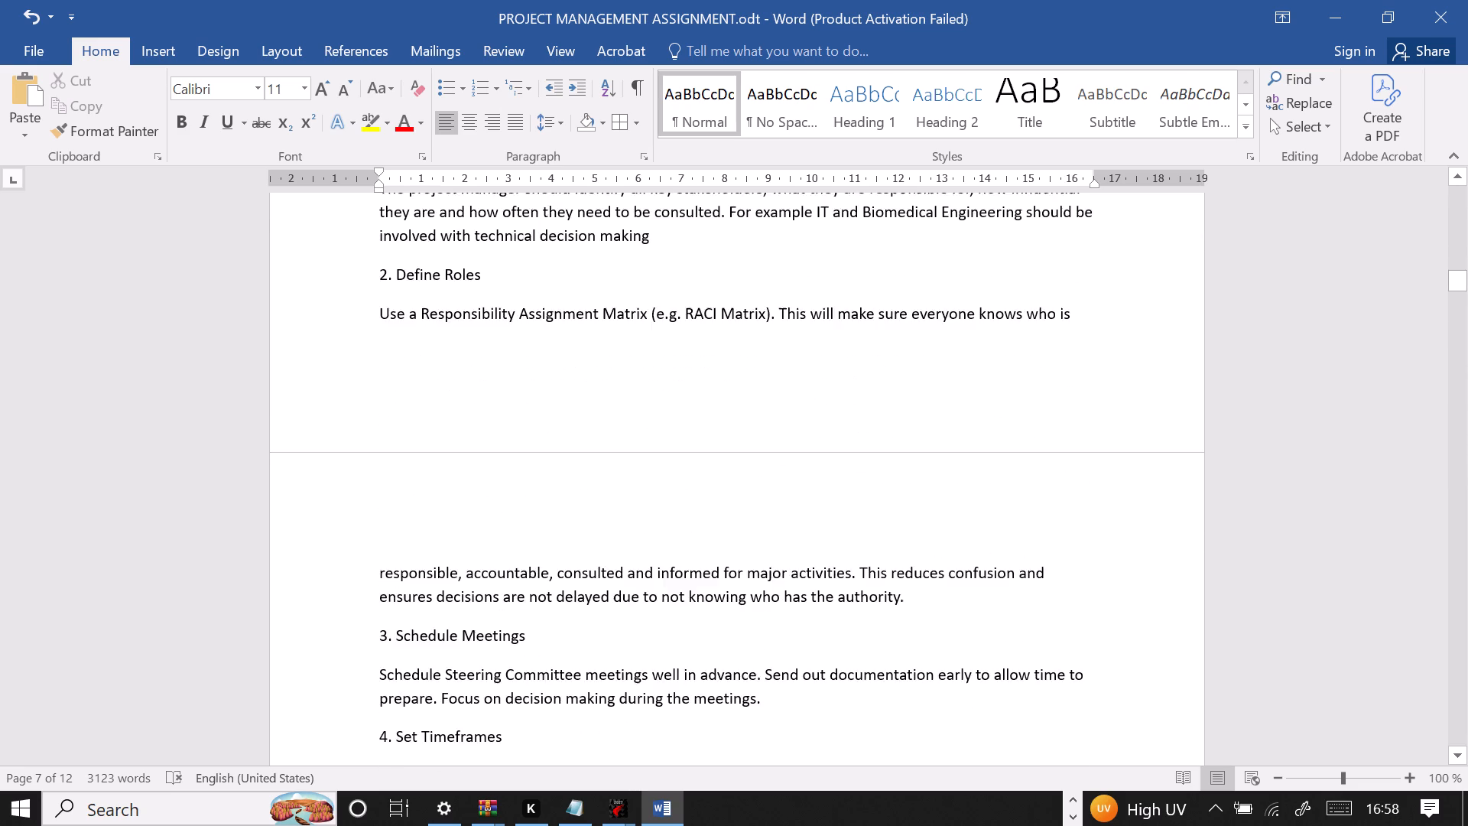
{"action": "scroll", "coordinate": [1021, 591], "scroll_direction": "up", "scroll_amount": 2}
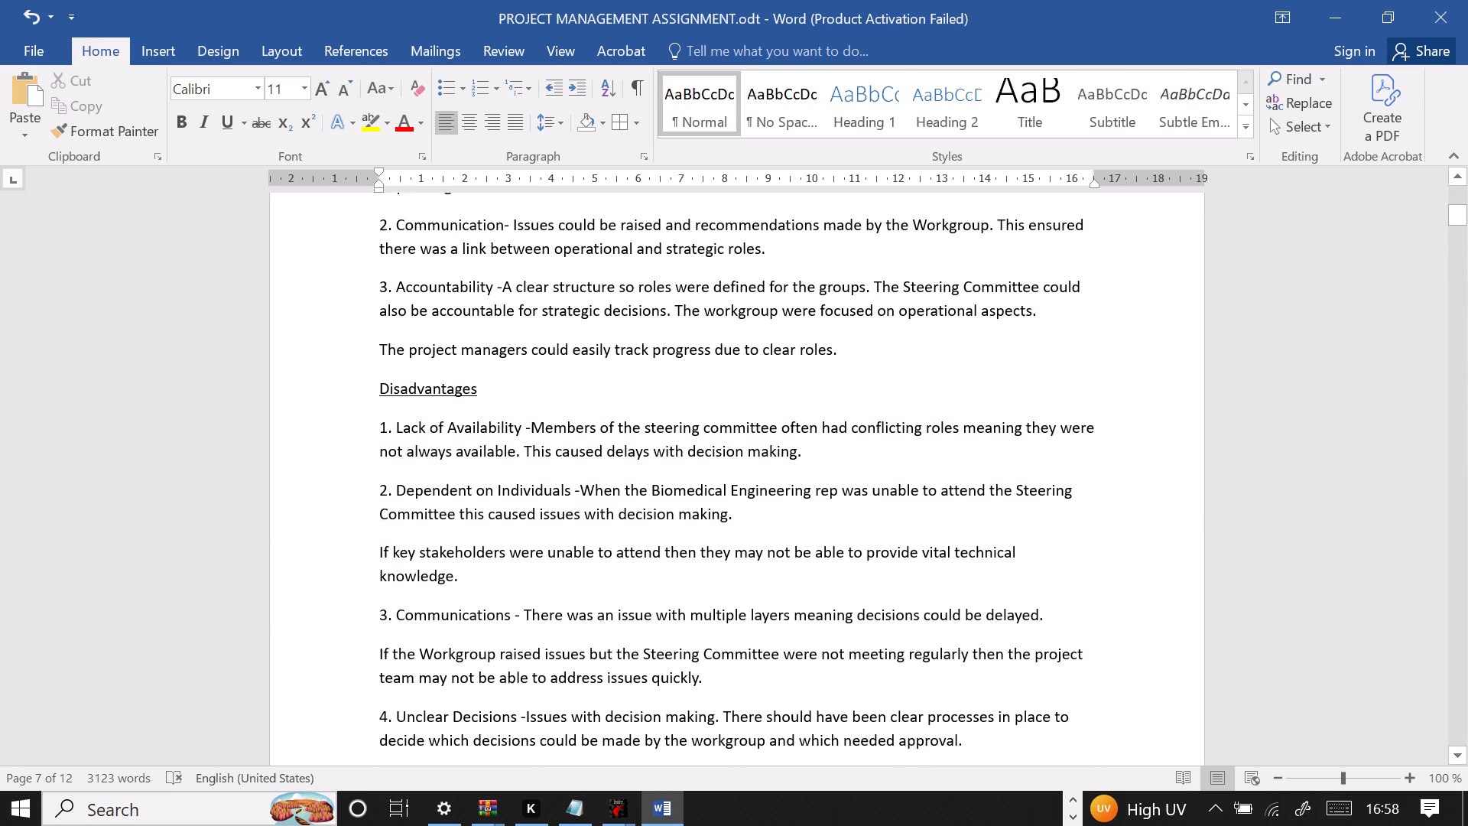
{"action": "scroll", "coordinate": [1021, 591], "scroll_direction": "down", "scroll_amount": 2}
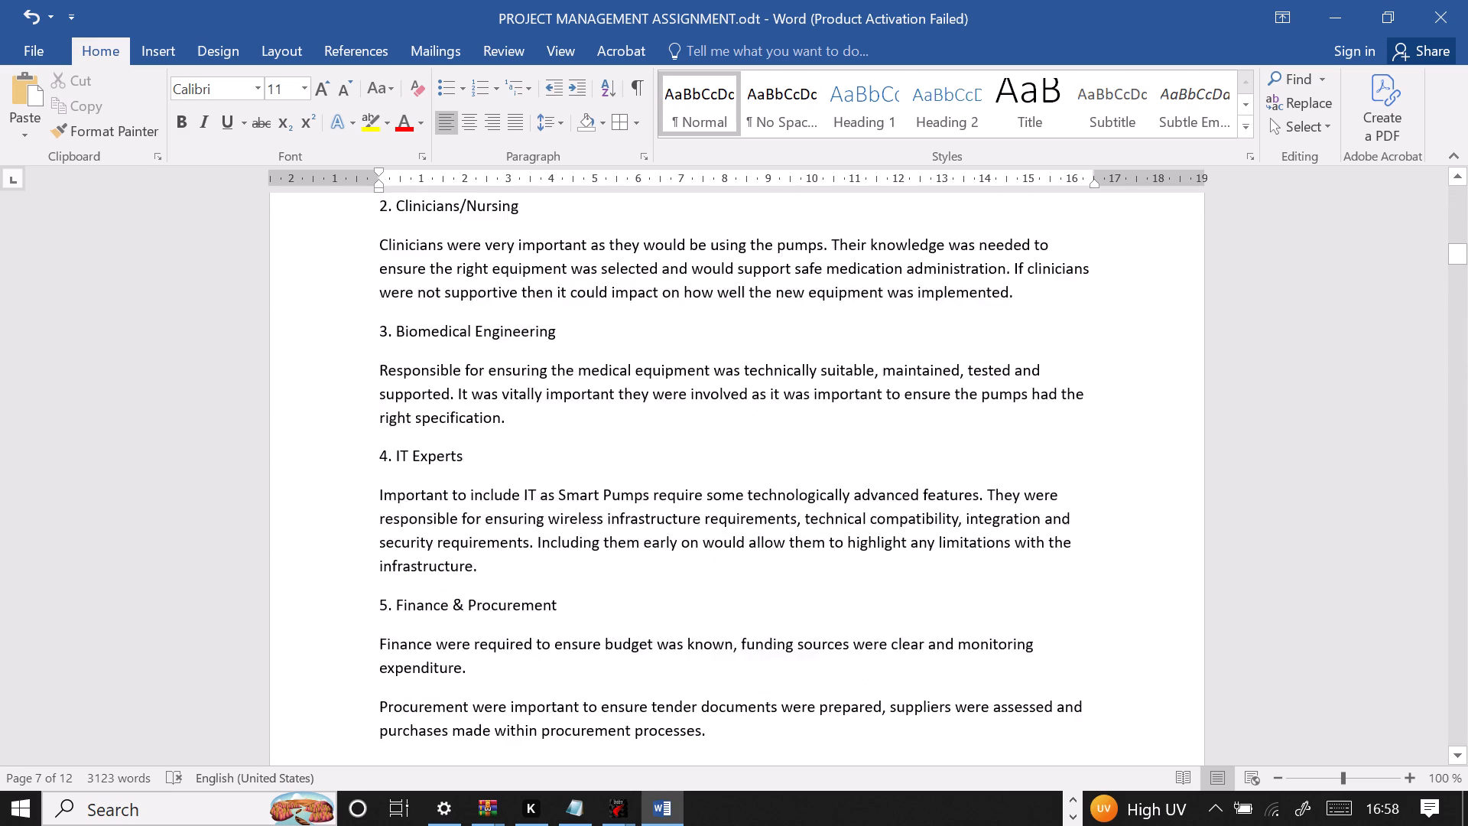
{"action": "scroll", "coordinate": [1021, 591], "scroll_direction": "down", "scroll_amount": 2}
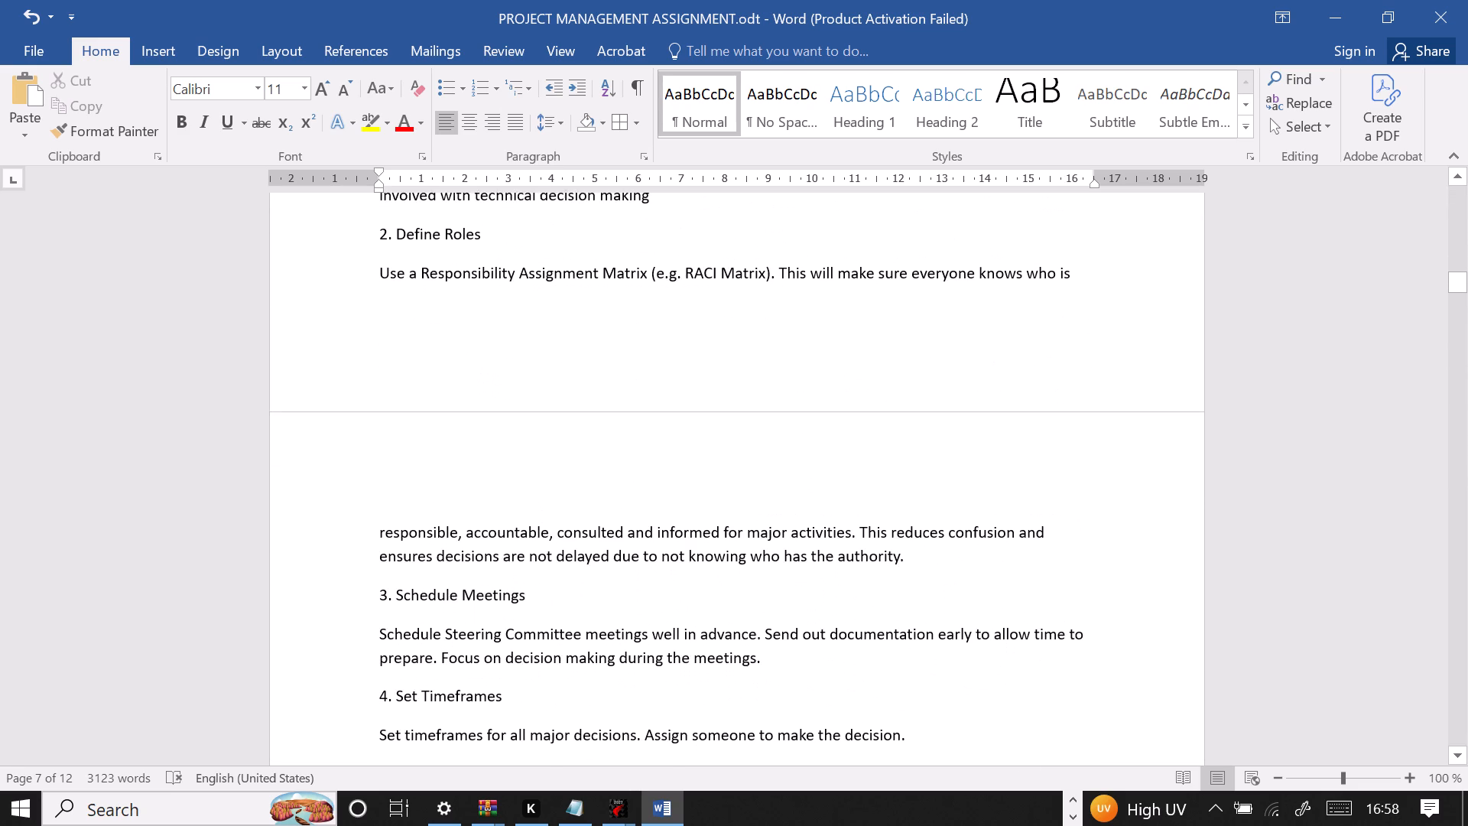
{"action": "scroll", "coordinate": [1021, 591], "scroll_direction": "down", "scroll_amount": 3}
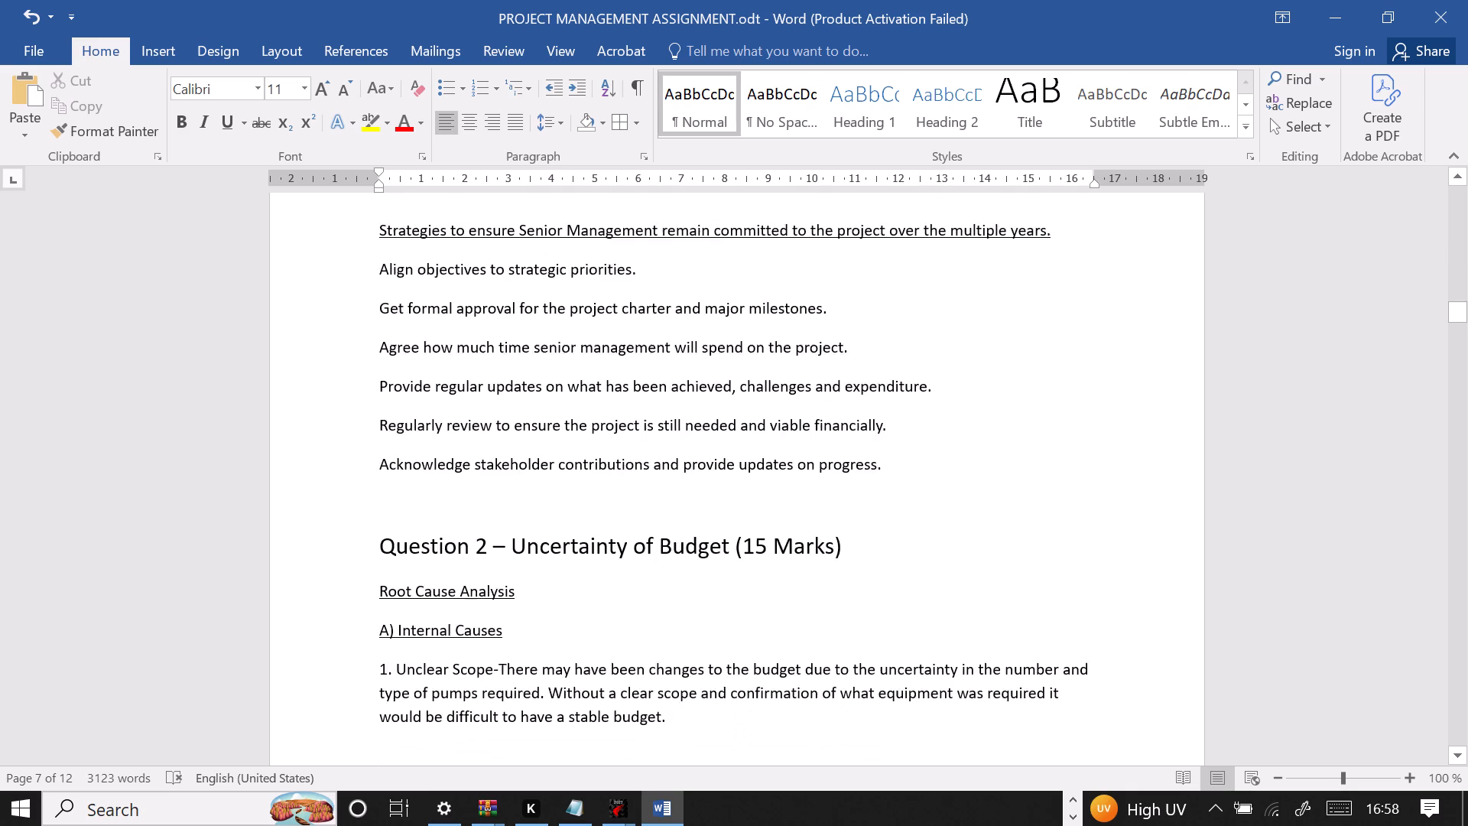
{"action": "scroll", "coordinate": [1021, 591], "scroll_direction": "down", "scroll_amount": 2}
{"action": "scroll", "coordinate": [1021, 591], "scroll_direction": "up", "scroll_amount": 1}
{"action": "scroll", "coordinate": [1021, 591], "scroll_direction": "down", "scroll_amount": 1}
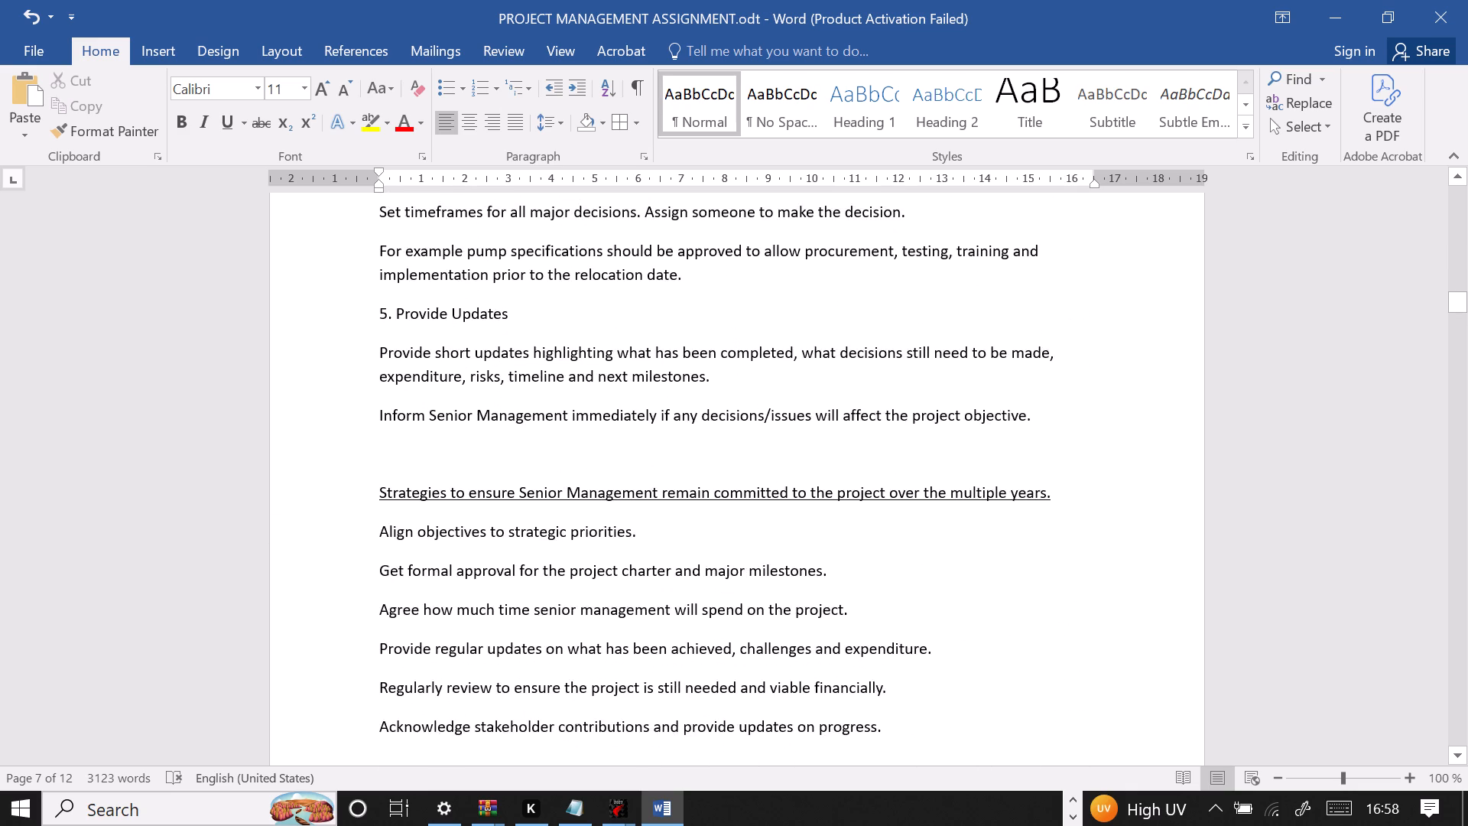
{"action": "scroll", "coordinate": [1021, 591], "scroll_direction": "down", "scroll_amount": 1}
{"action": "scroll", "coordinate": [1021, 591], "scroll_direction": "up", "scroll_amount": 1}
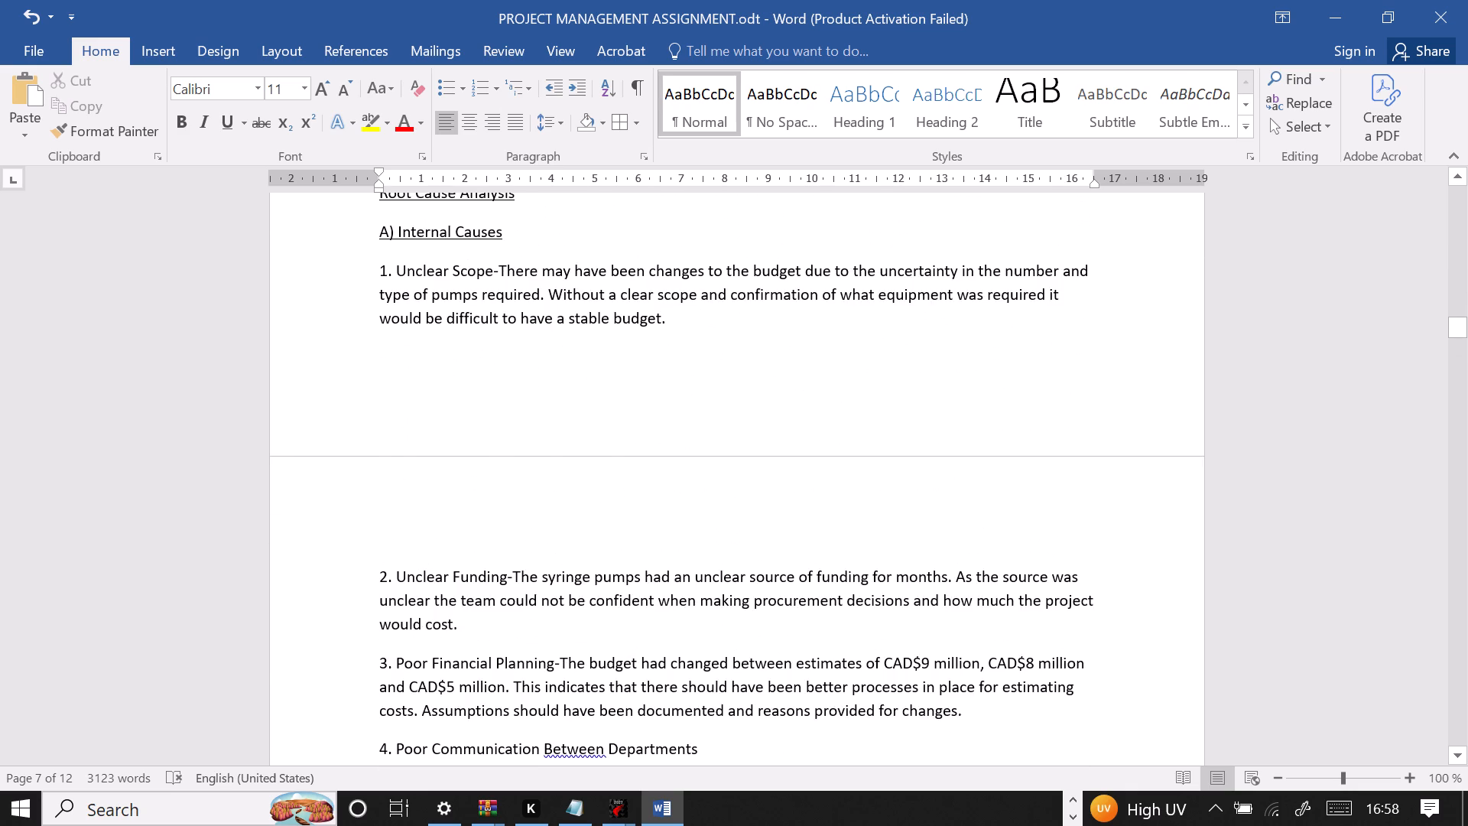
{"action": "scroll", "coordinate": [1021, 591], "scroll_direction": "up", "scroll_amount": 1}
{"action": "scroll", "coordinate": [1021, 591], "scroll_direction": "down", "scroll_amount": 1}
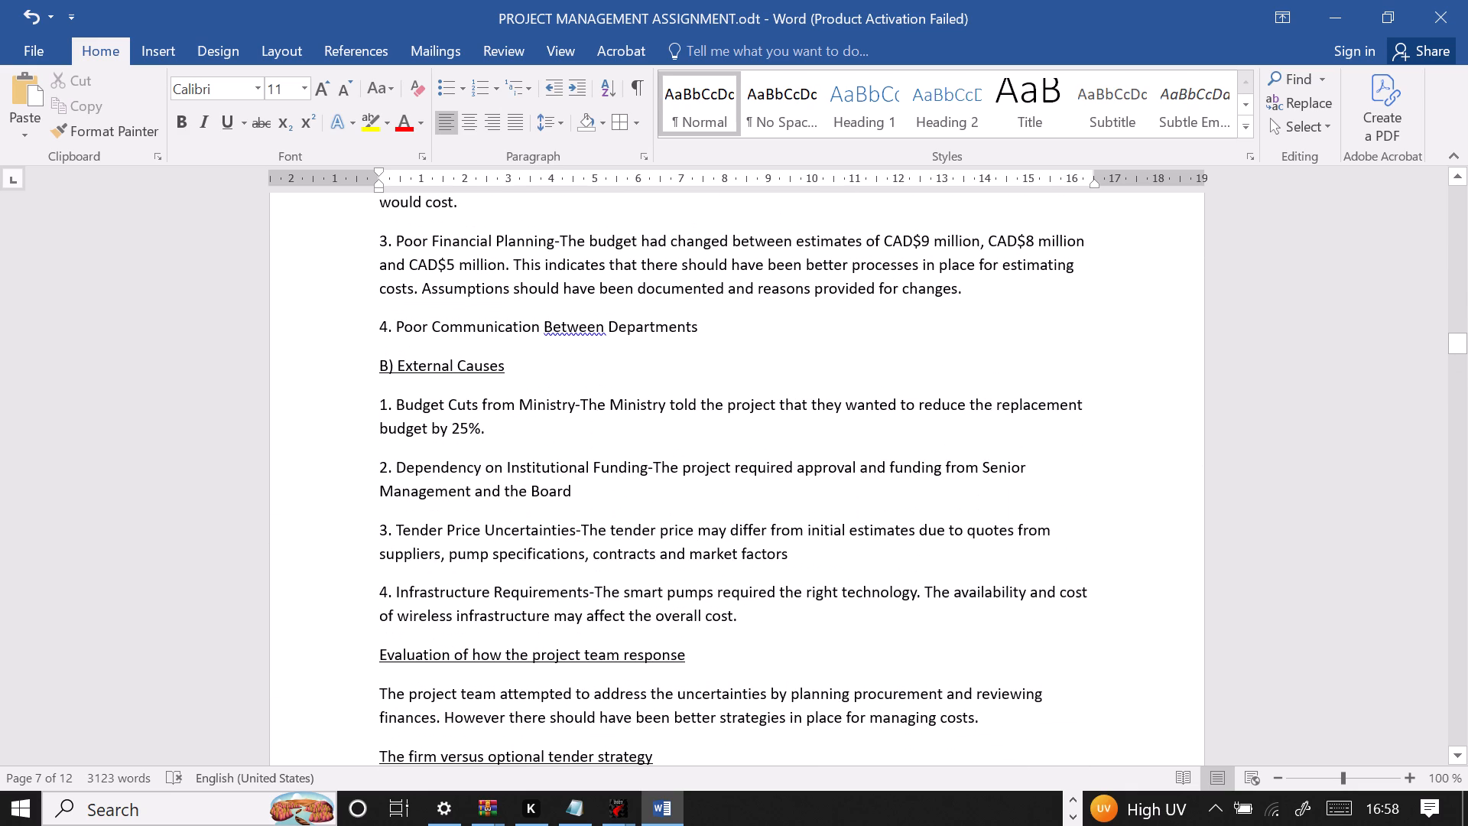
Correct "Between" to "between" in the "Poor Communication Between Departments" item of the internal causes.
{"action": "right_click", "coordinate": [586, 327]}
{"action": "left_click", "coordinate": [620, 347]}
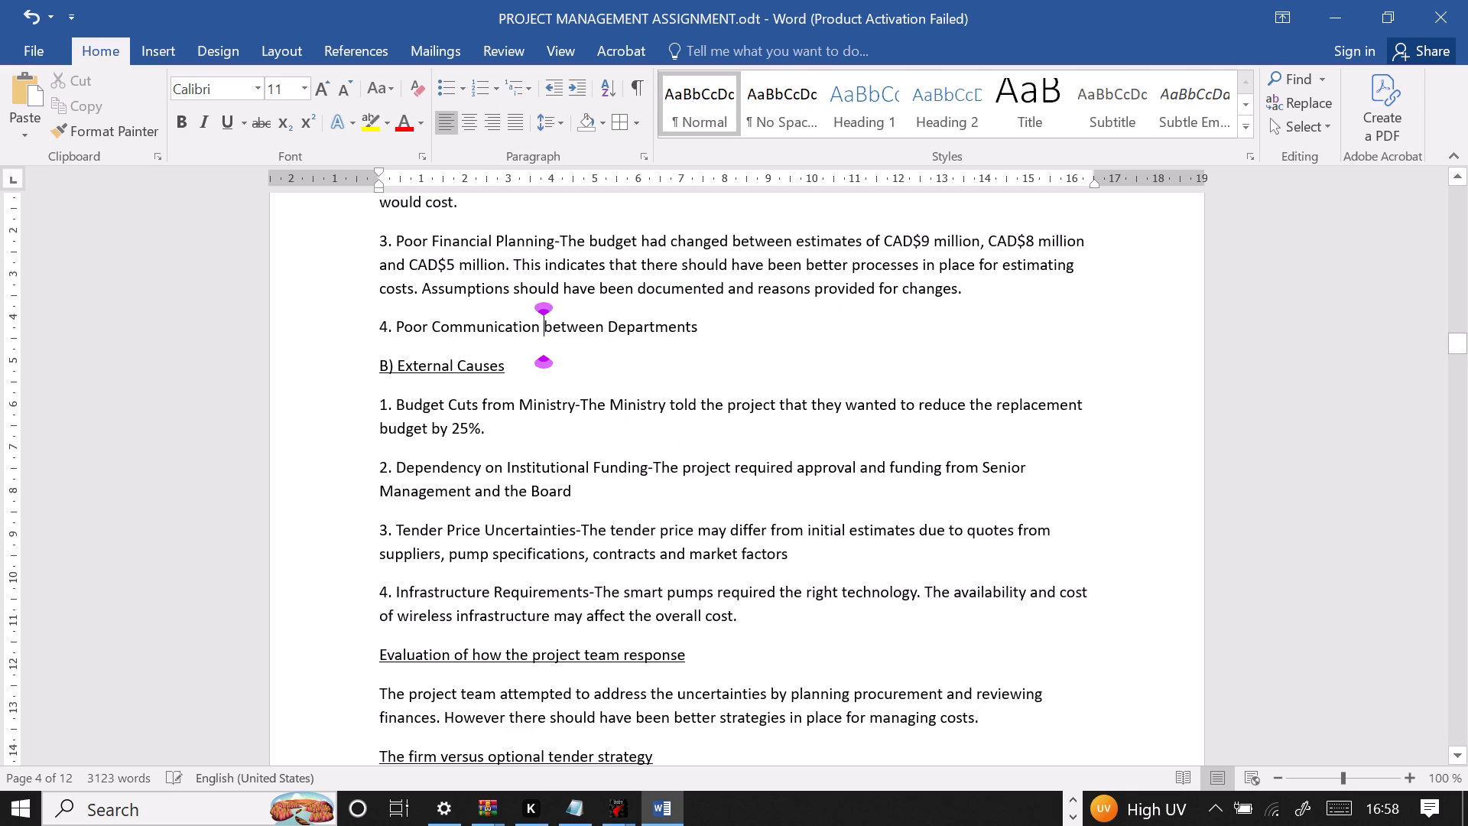
Correct the spelling of "Minimised" to "Minimized" in the firm versus optional tender strategy benefits.
{"action": "scroll", "coordinate": [701, 434], "scroll_direction": "down", "scroll_amount": 1}
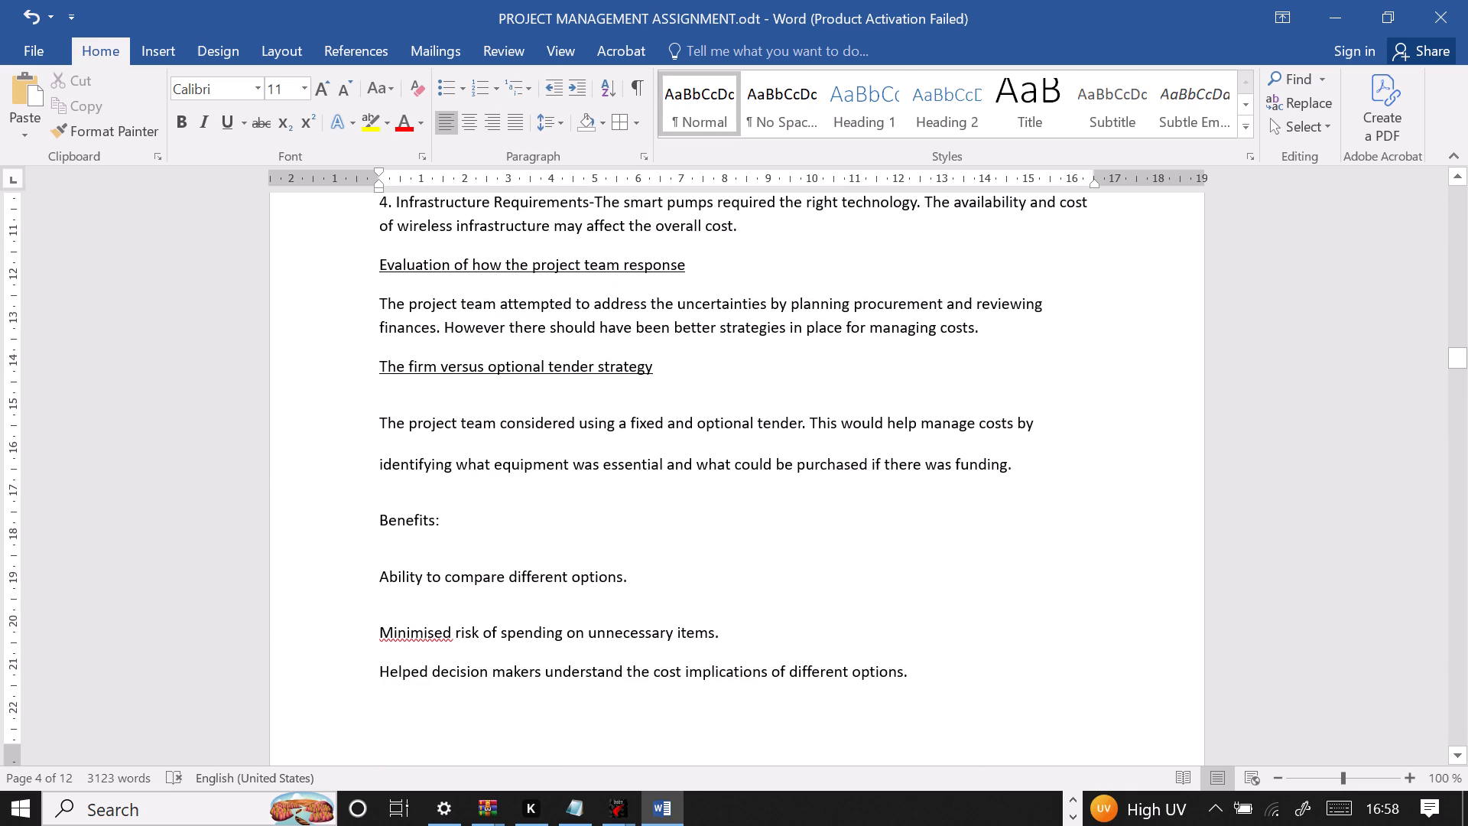
{"action": "right_click", "coordinate": [408, 630]}
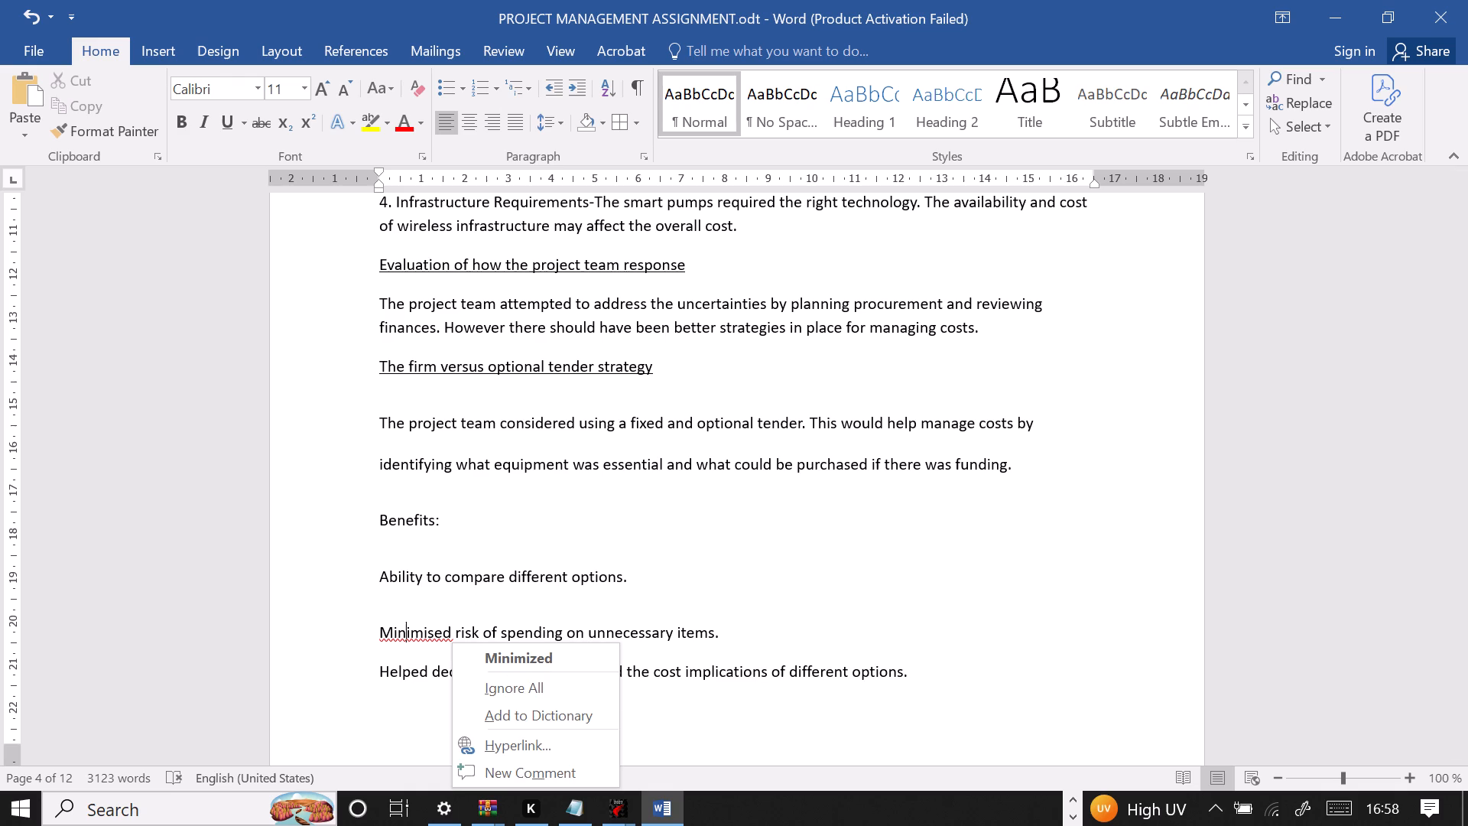
{"action": "left_click", "coordinate": [509, 655]}
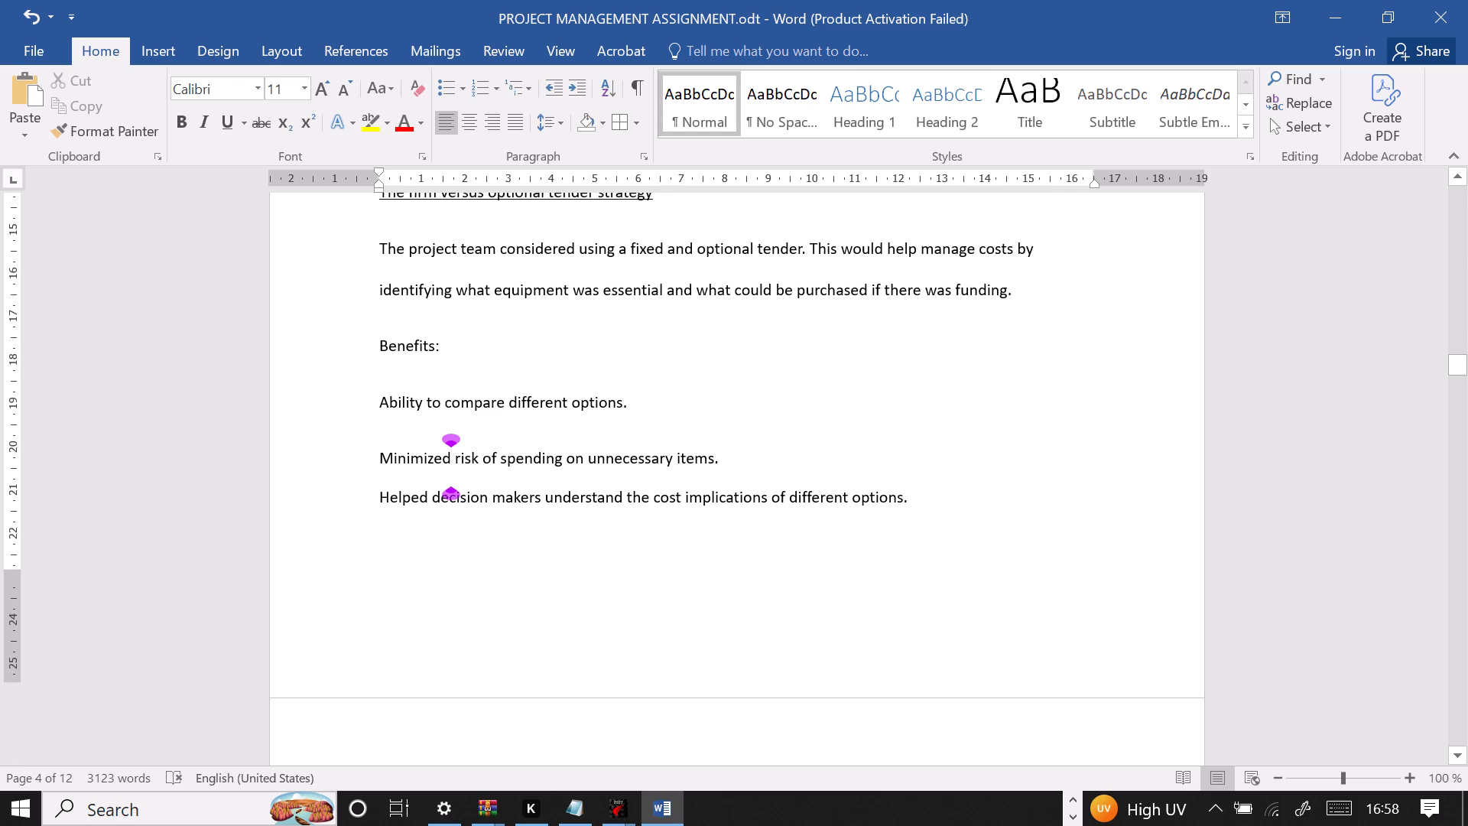
Join the "Ability to compare different options." line onto the "Benefits:" line.
{"action": "left_click", "coordinate": [385, 441]}
{"action": "left_click", "coordinate": [446, 343]}
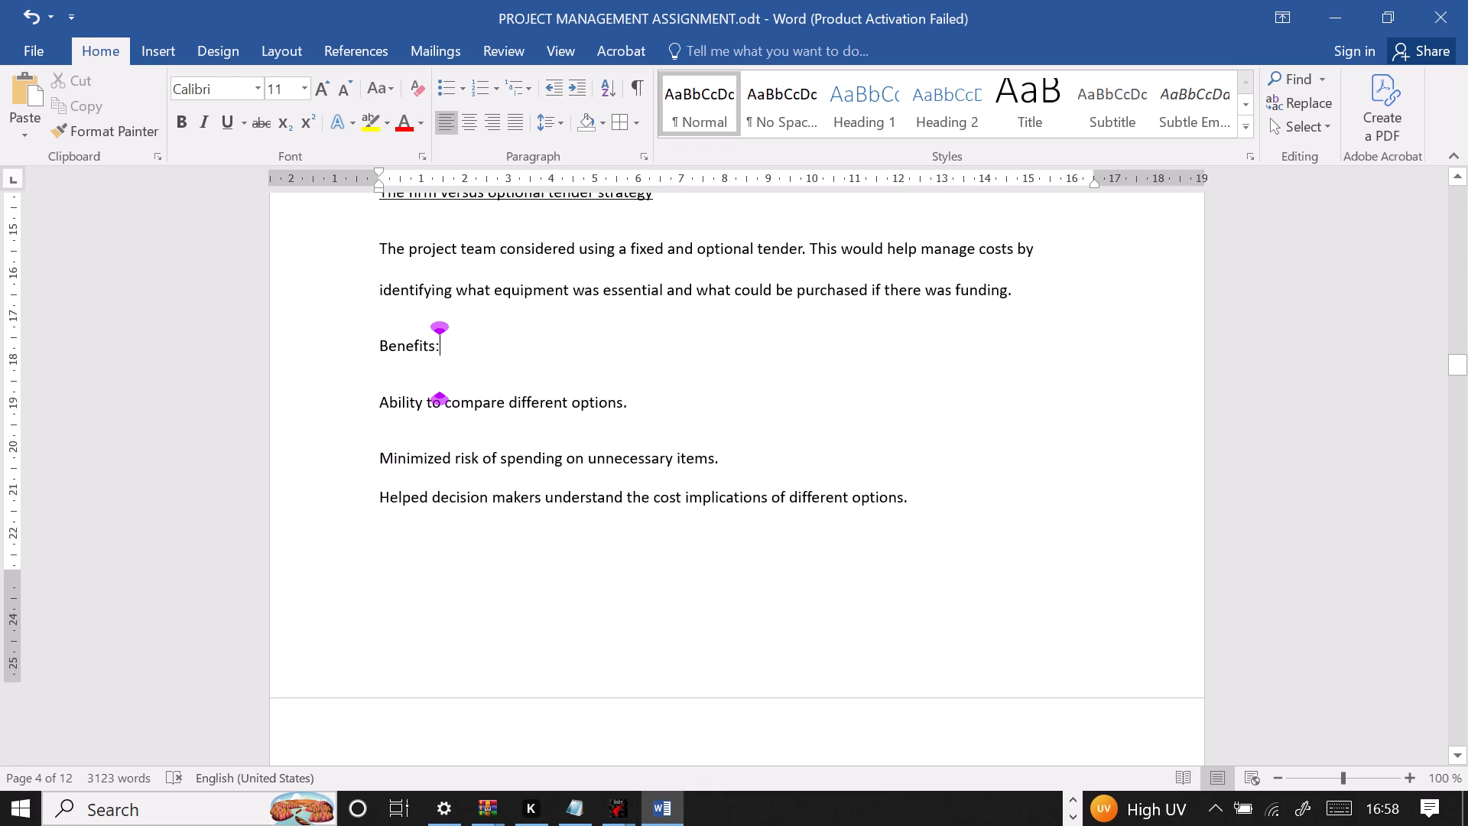
{"action": "left_click", "coordinate": [378, 398]}
{"action": "key", "text": "BackSpace"}
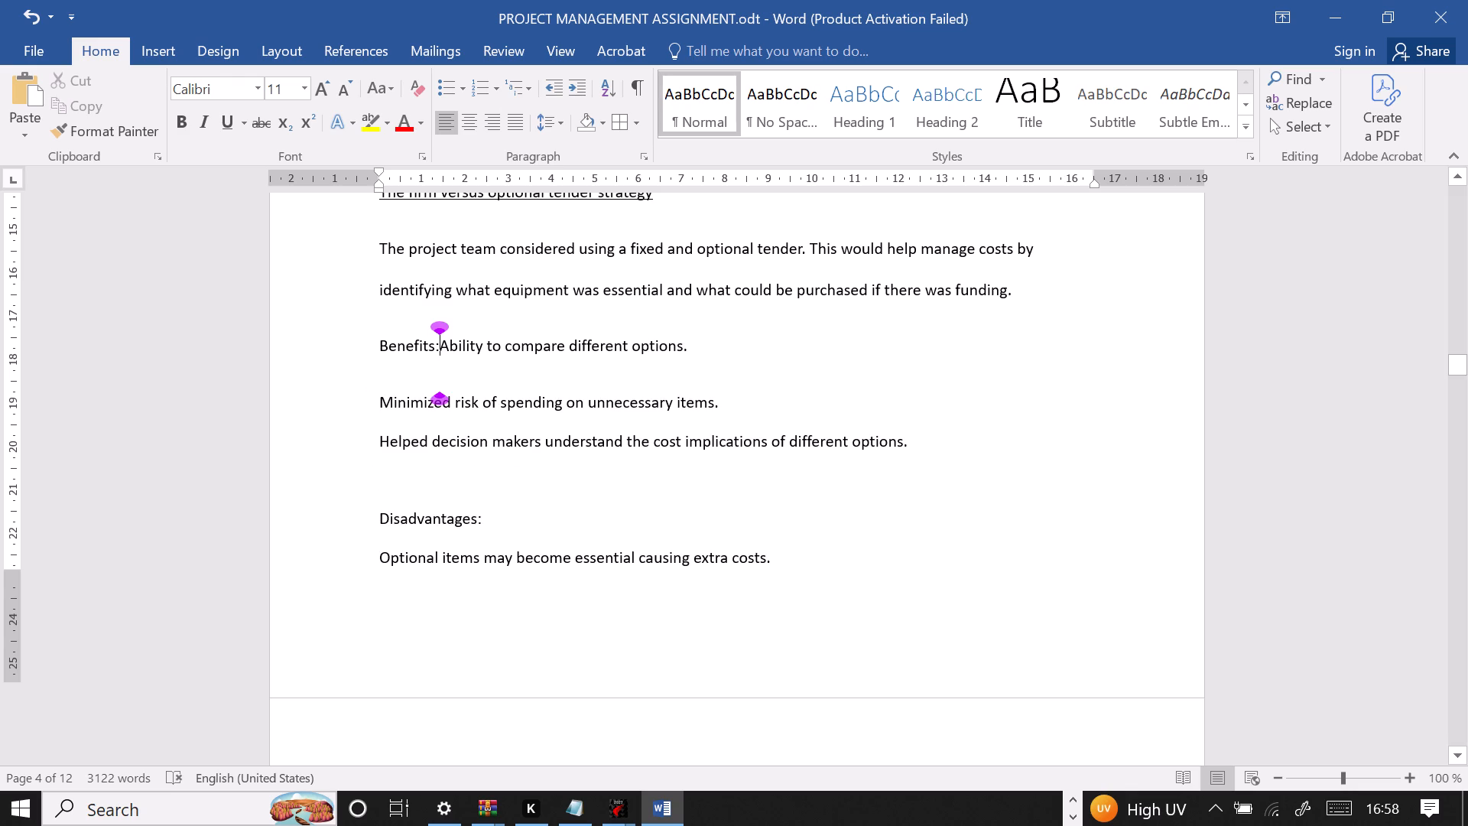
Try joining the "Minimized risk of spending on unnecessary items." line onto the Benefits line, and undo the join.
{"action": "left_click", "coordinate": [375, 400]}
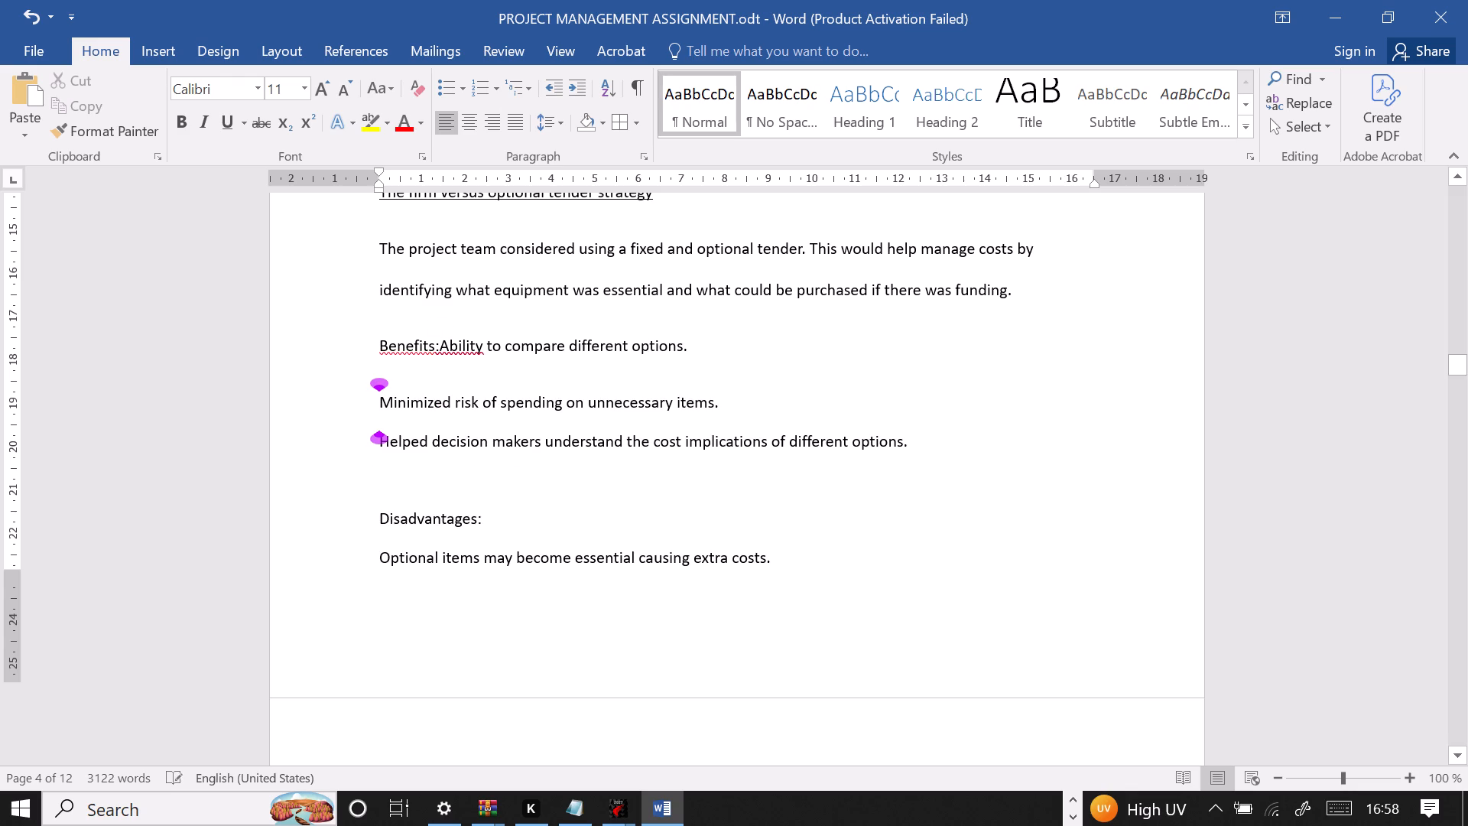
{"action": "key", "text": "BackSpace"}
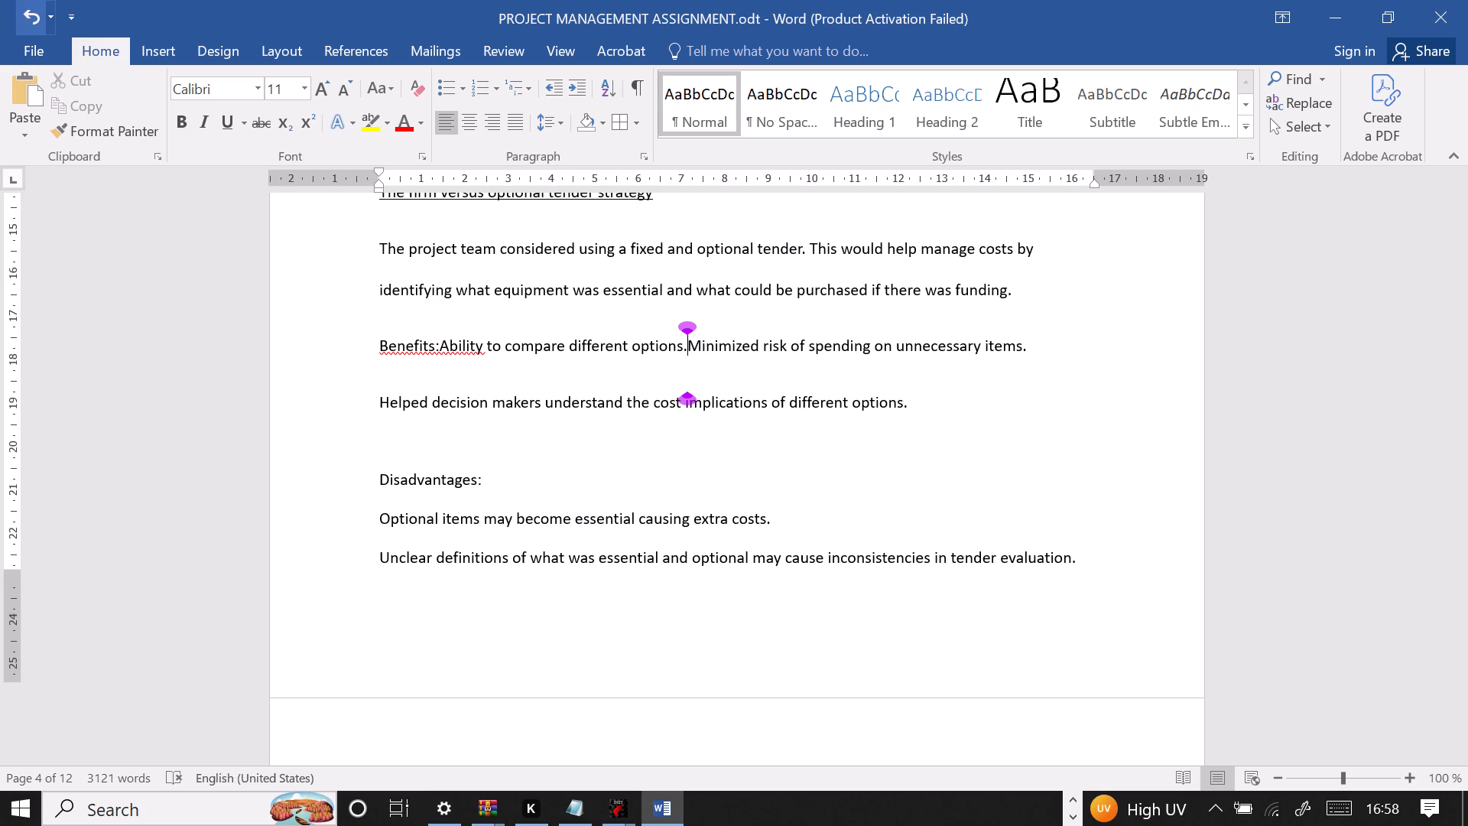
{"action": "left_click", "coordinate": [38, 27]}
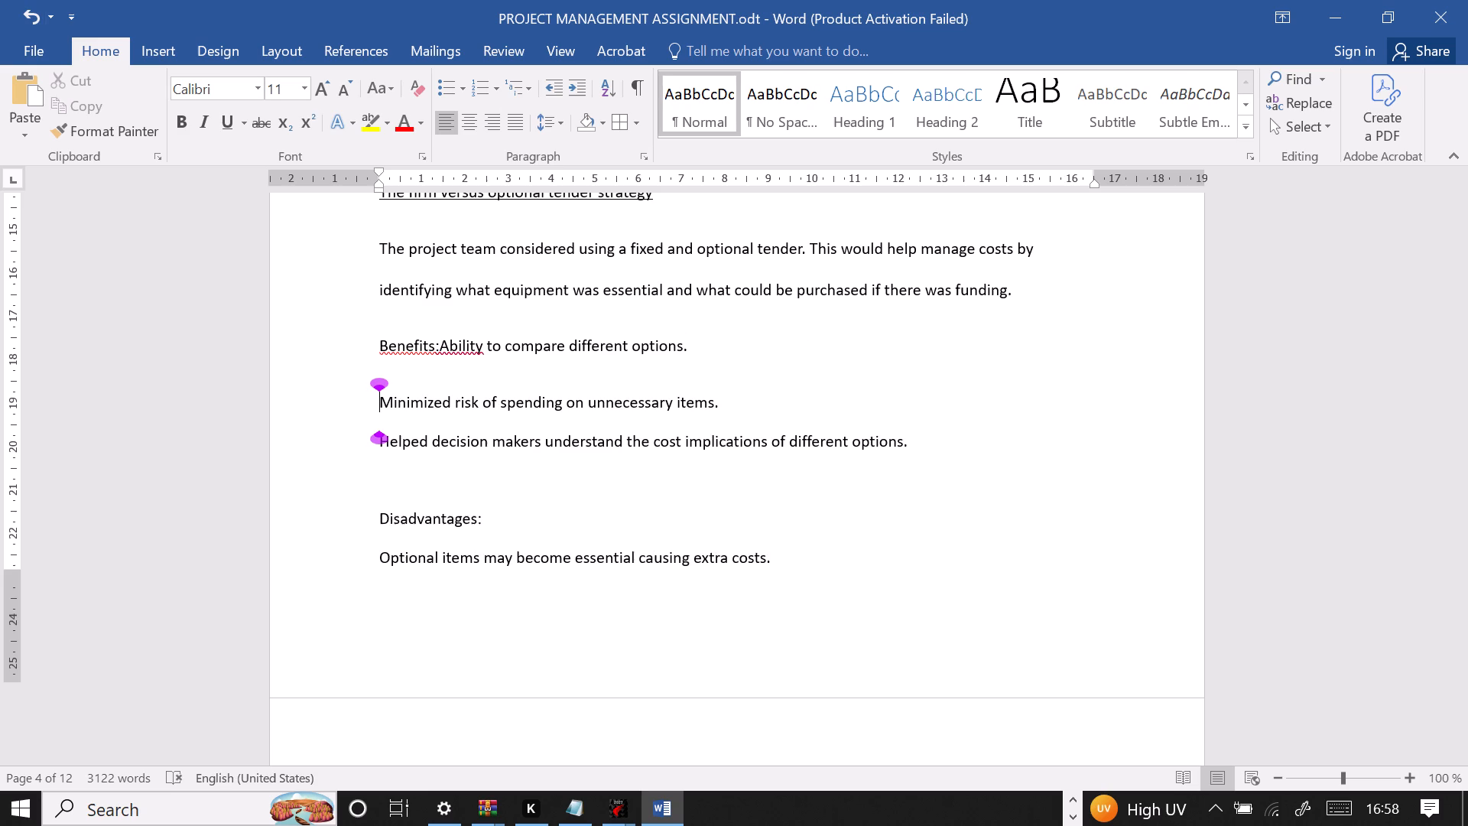
Apply the suggested spelling correction "Benefits: Ability" to add the missing space after the colon.
{"action": "right_click", "coordinate": [440, 336]}
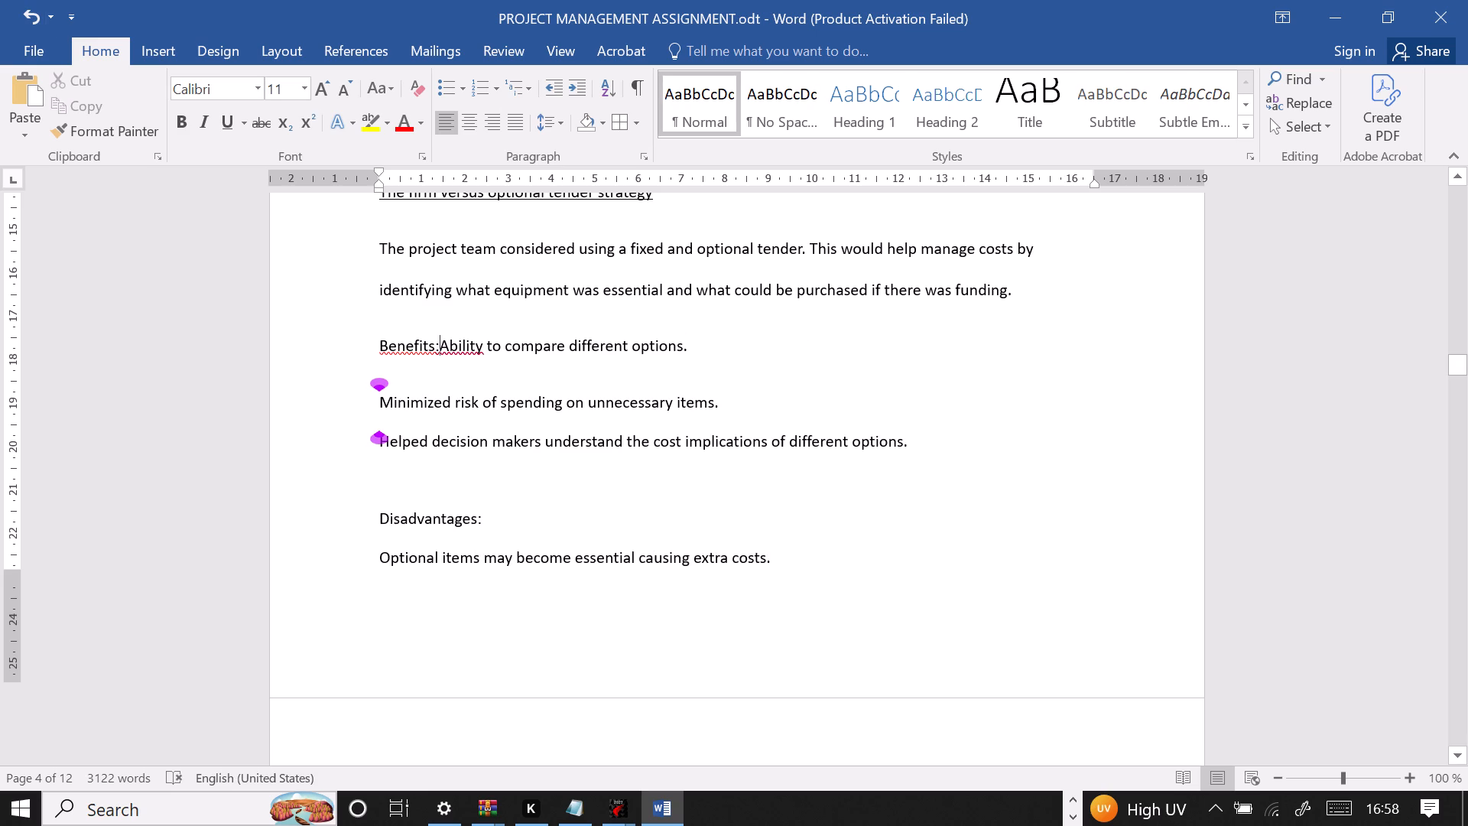
{"action": "left_click", "coordinate": [470, 359]}
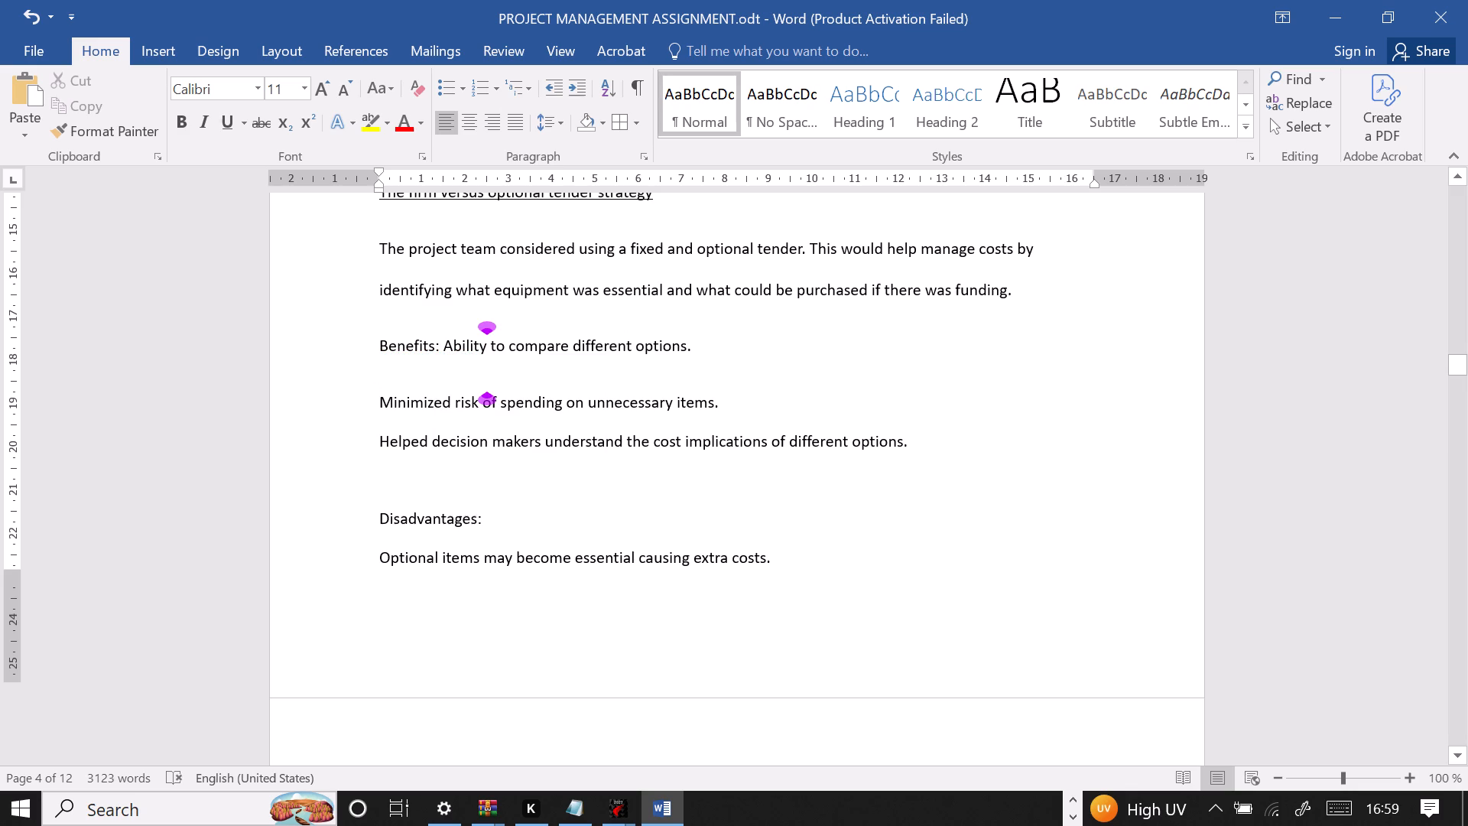
Join "Optional items may become essential causing extra costs." onto the "Disadvantages:" line, with a space after the colon.
{"action": "left_click", "coordinate": [382, 540]}
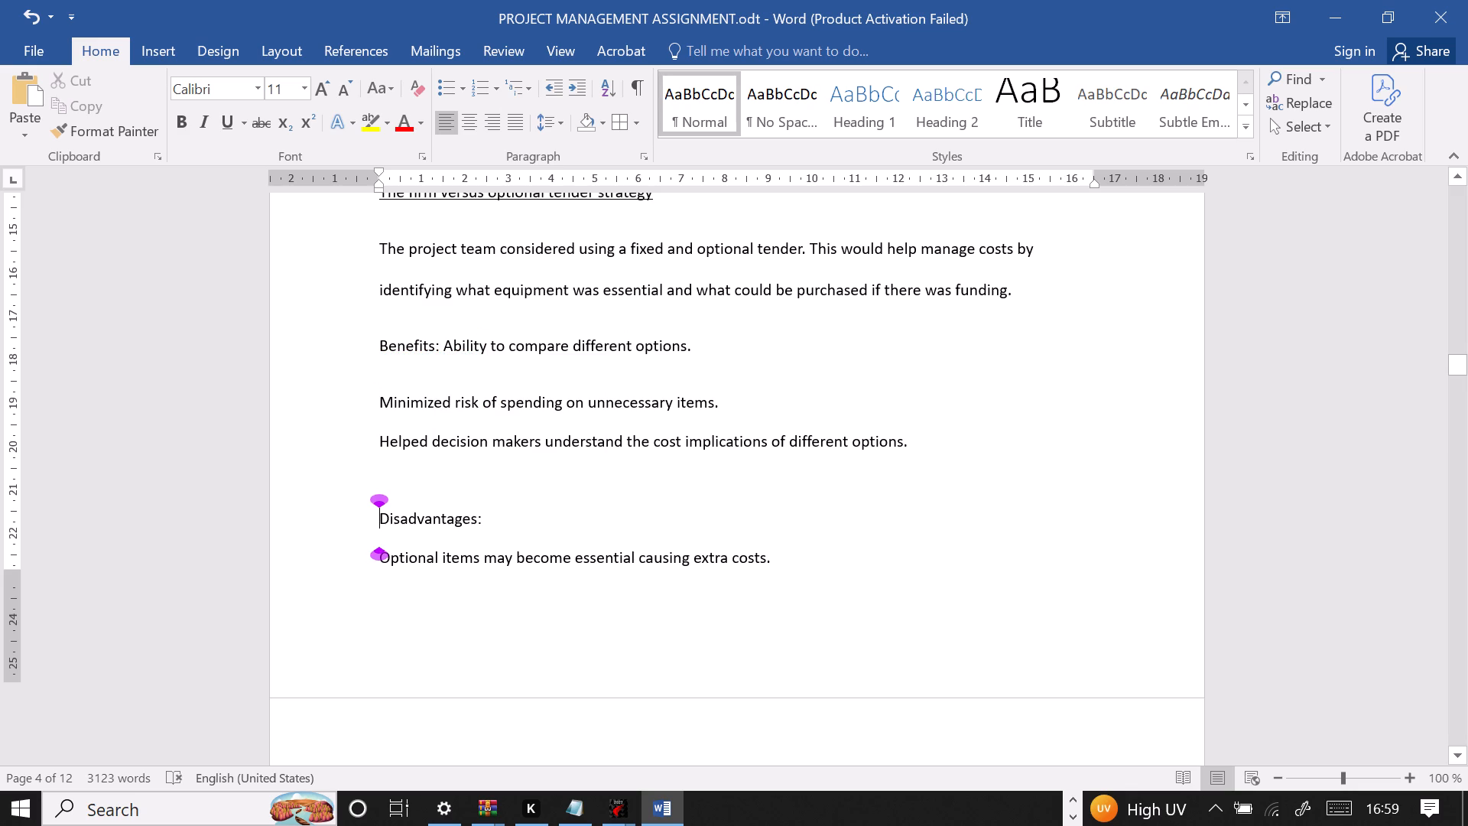
{"action": "left_click", "coordinate": [382, 562]}
{"action": "key", "text": "BackSpace"}
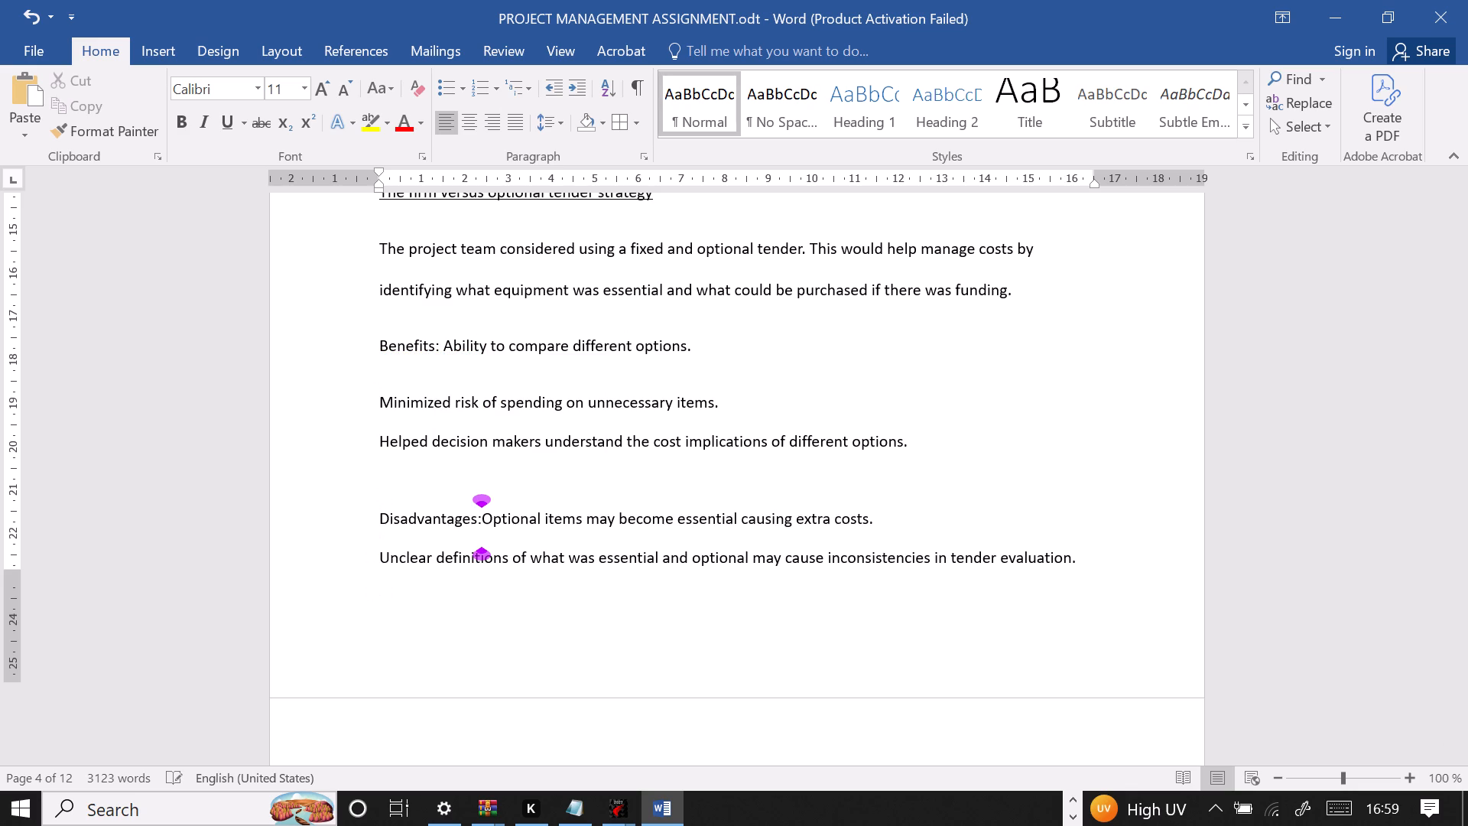
{"action": "right_click", "coordinate": [382, 562]}
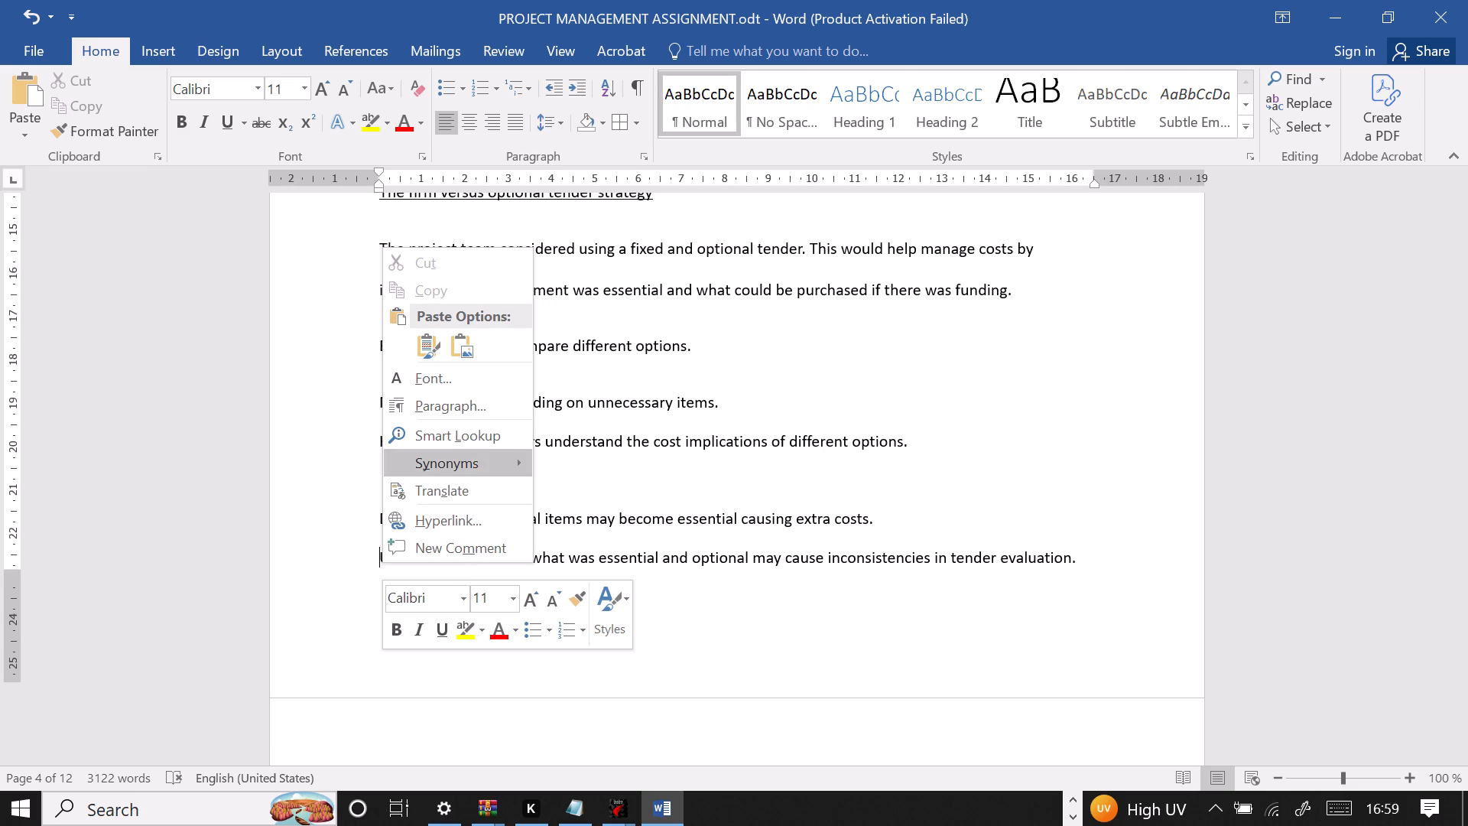
{"action": "left_click", "coordinate": [787, 606]}
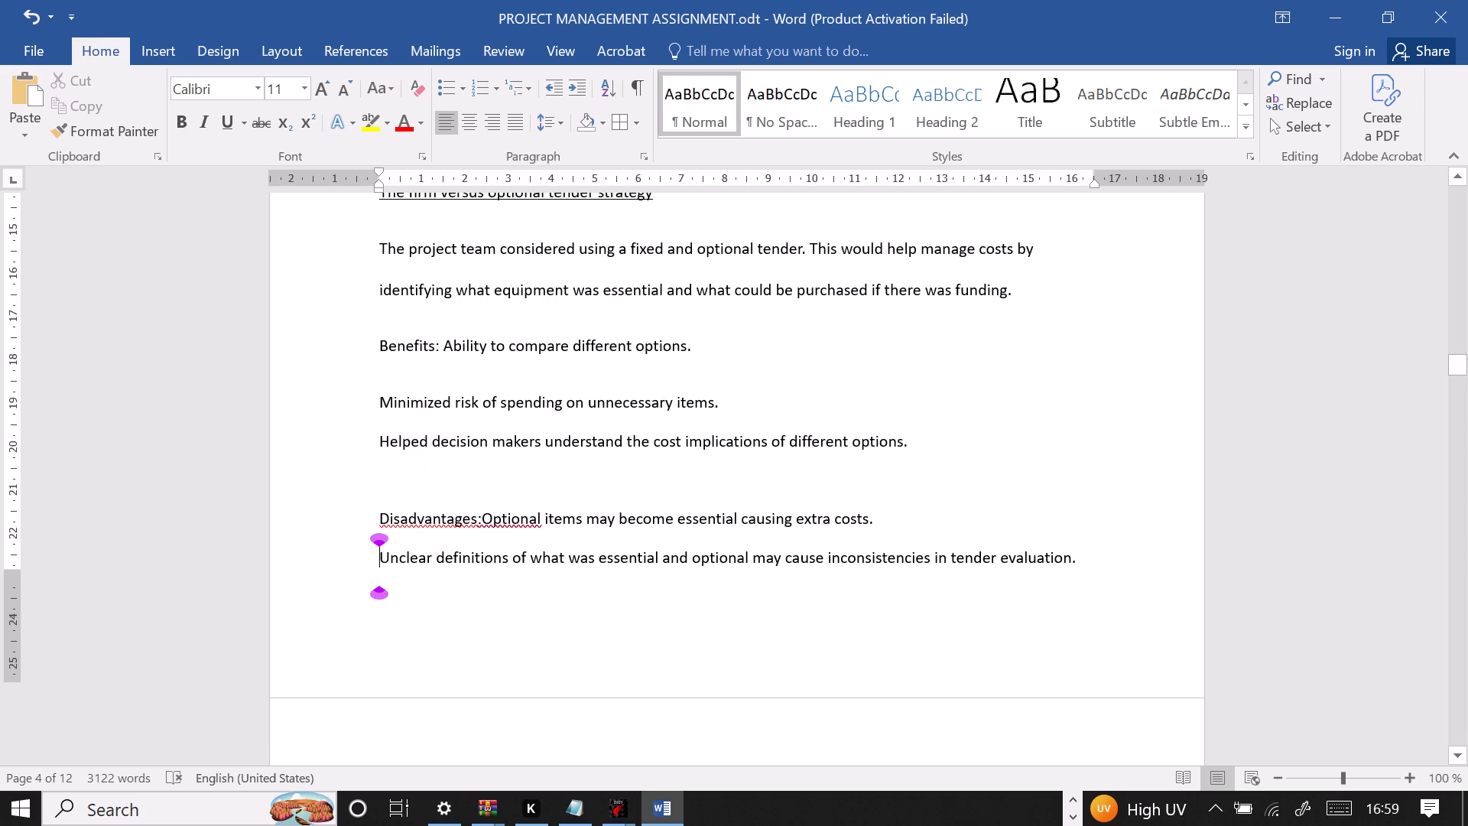
{"action": "right_click", "coordinate": [496, 509]}
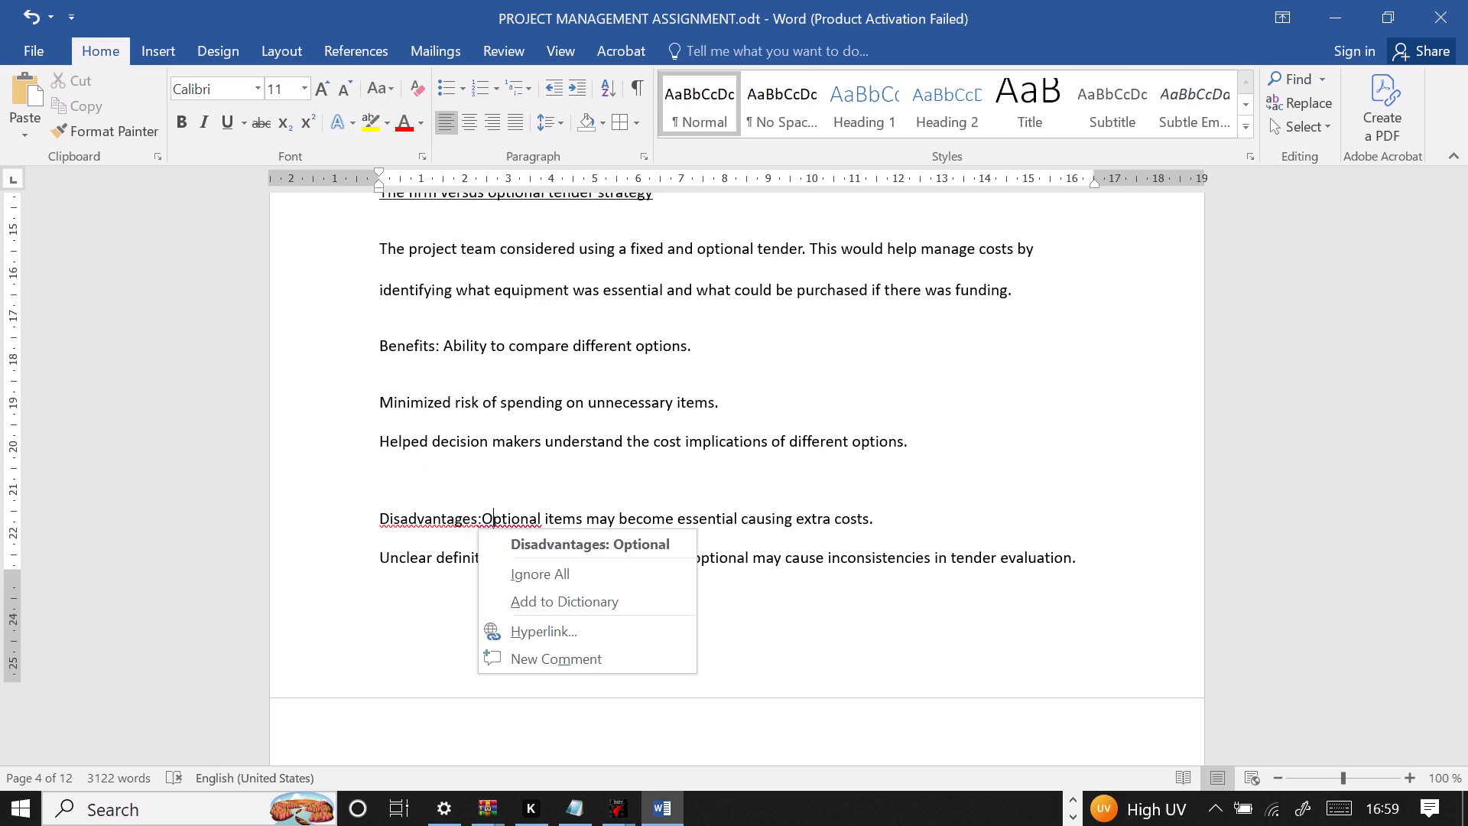
{"action": "left_click", "coordinate": [529, 538]}
Review the sections after the tender disadvantages, including the quality report, charter issues and schedule planning, through the dependent tasks list.
{"action": "scroll", "coordinate": [529, 538], "scroll_direction": "right", "scroll_amount": 1}
{"action": "scroll", "coordinate": [745, 648], "scroll_direction": "down", "scroll_amount": 1}
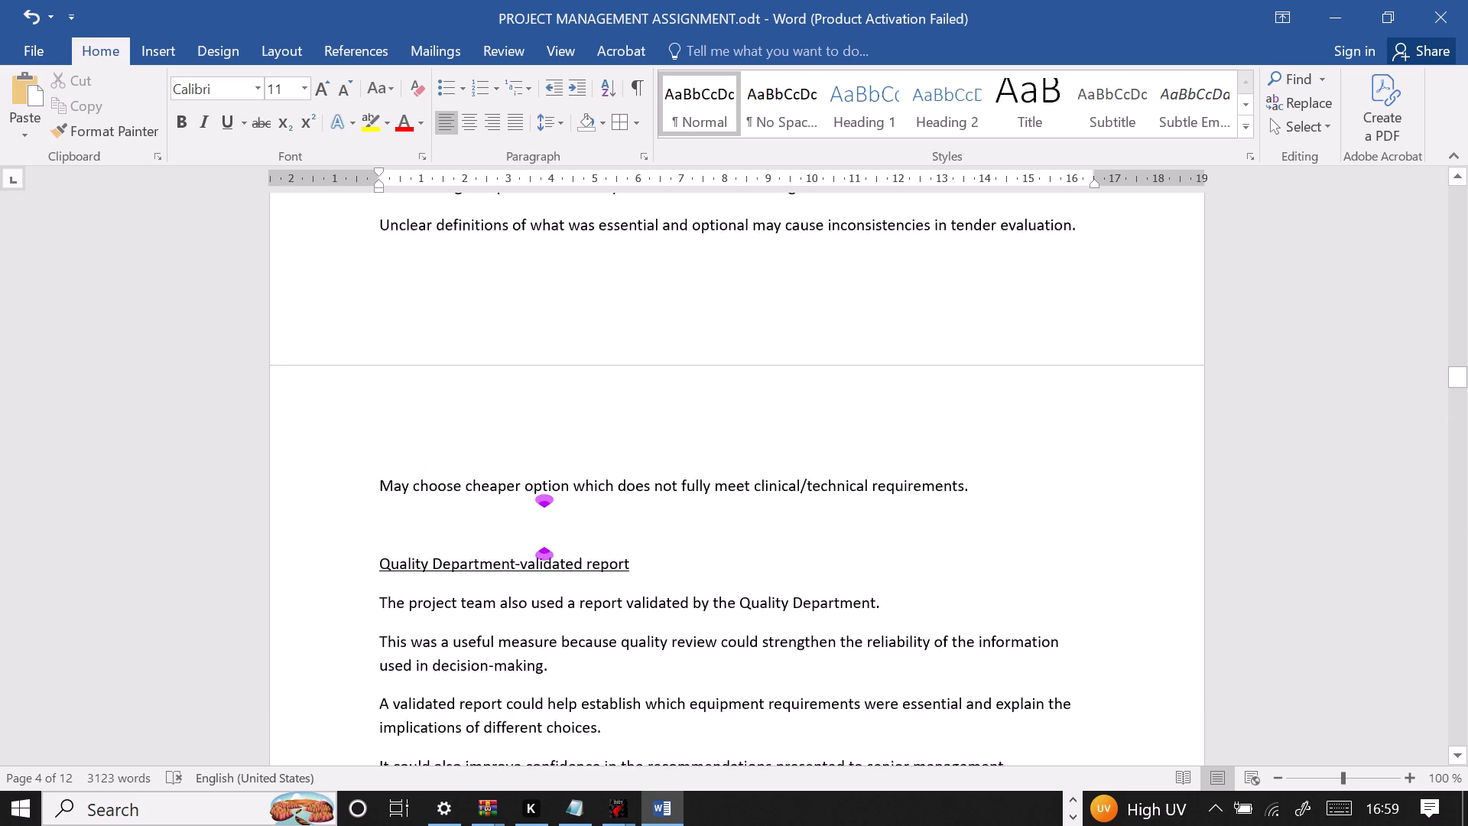
{"action": "scroll", "coordinate": [745, 648], "scroll_direction": "down", "scroll_amount": 1}
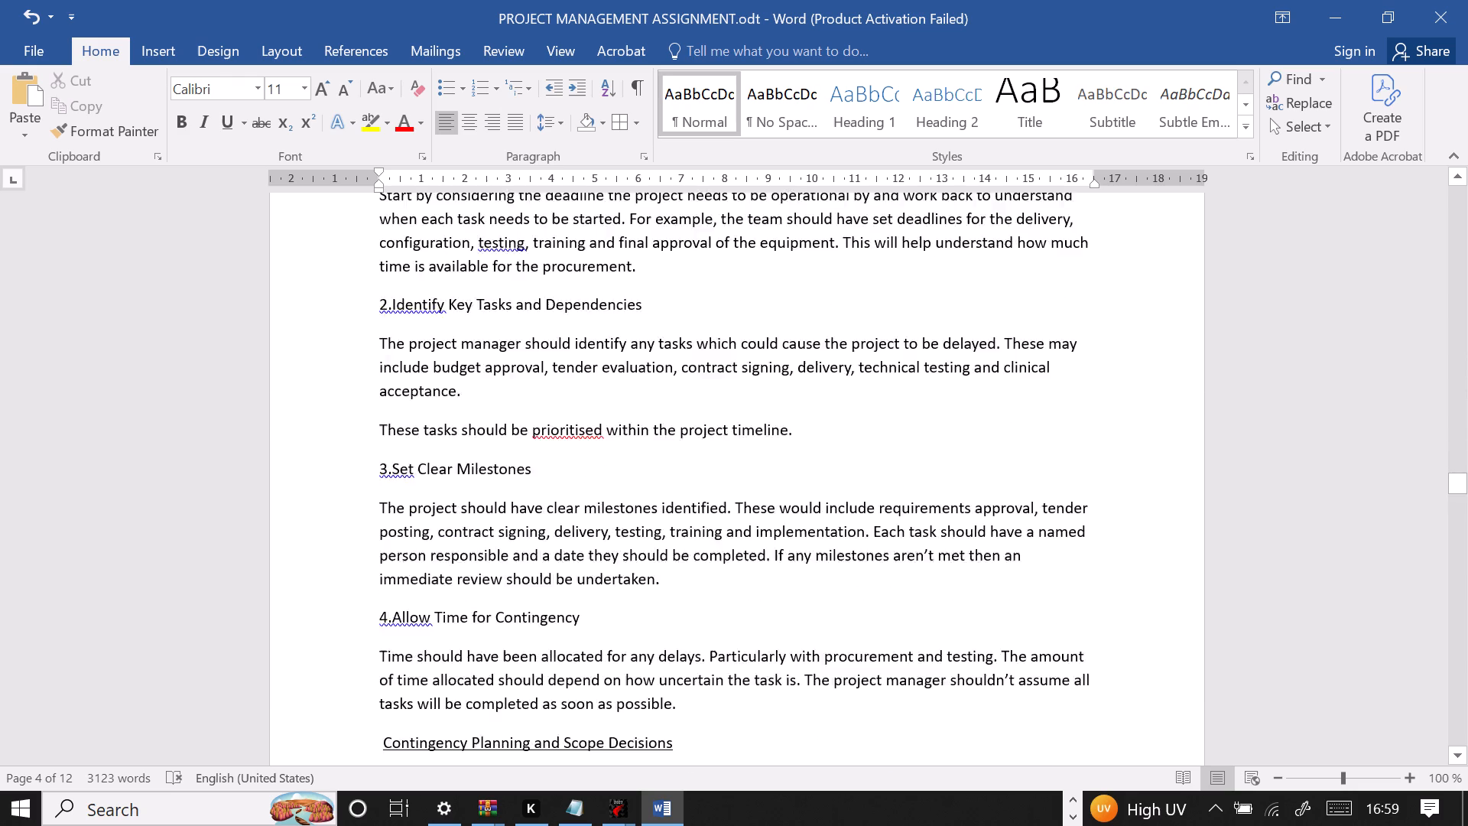
{"action": "scroll", "coordinate": [745, 648], "scroll_direction": "up", "scroll_amount": 2}
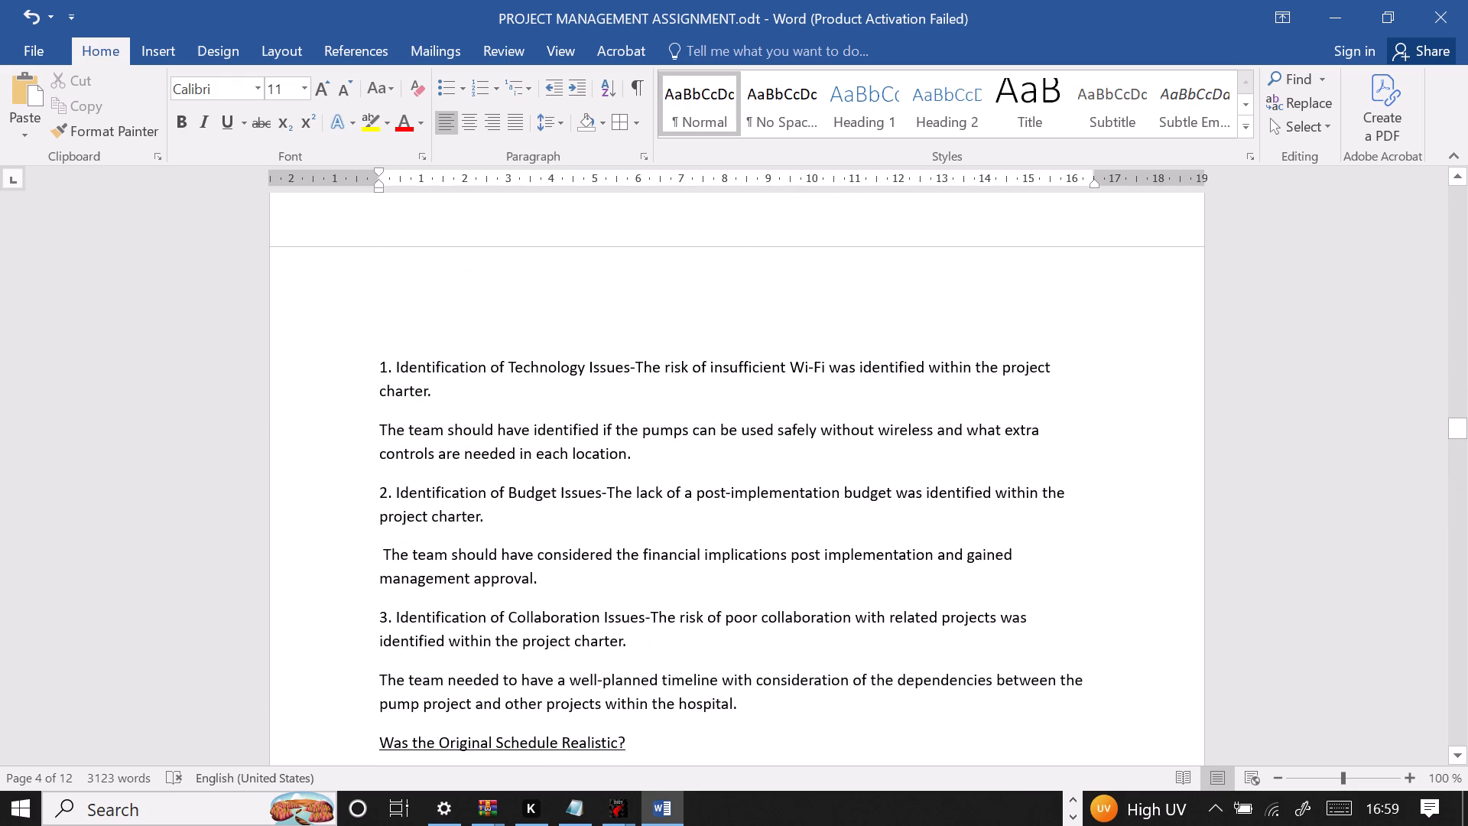
{"action": "scroll", "coordinate": [745, 648], "scroll_direction": "up", "scroll_amount": 1}
{"action": "scroll", "coordinate": [745, 648], "scroll_direction": "down", "scroll_amount": 1}
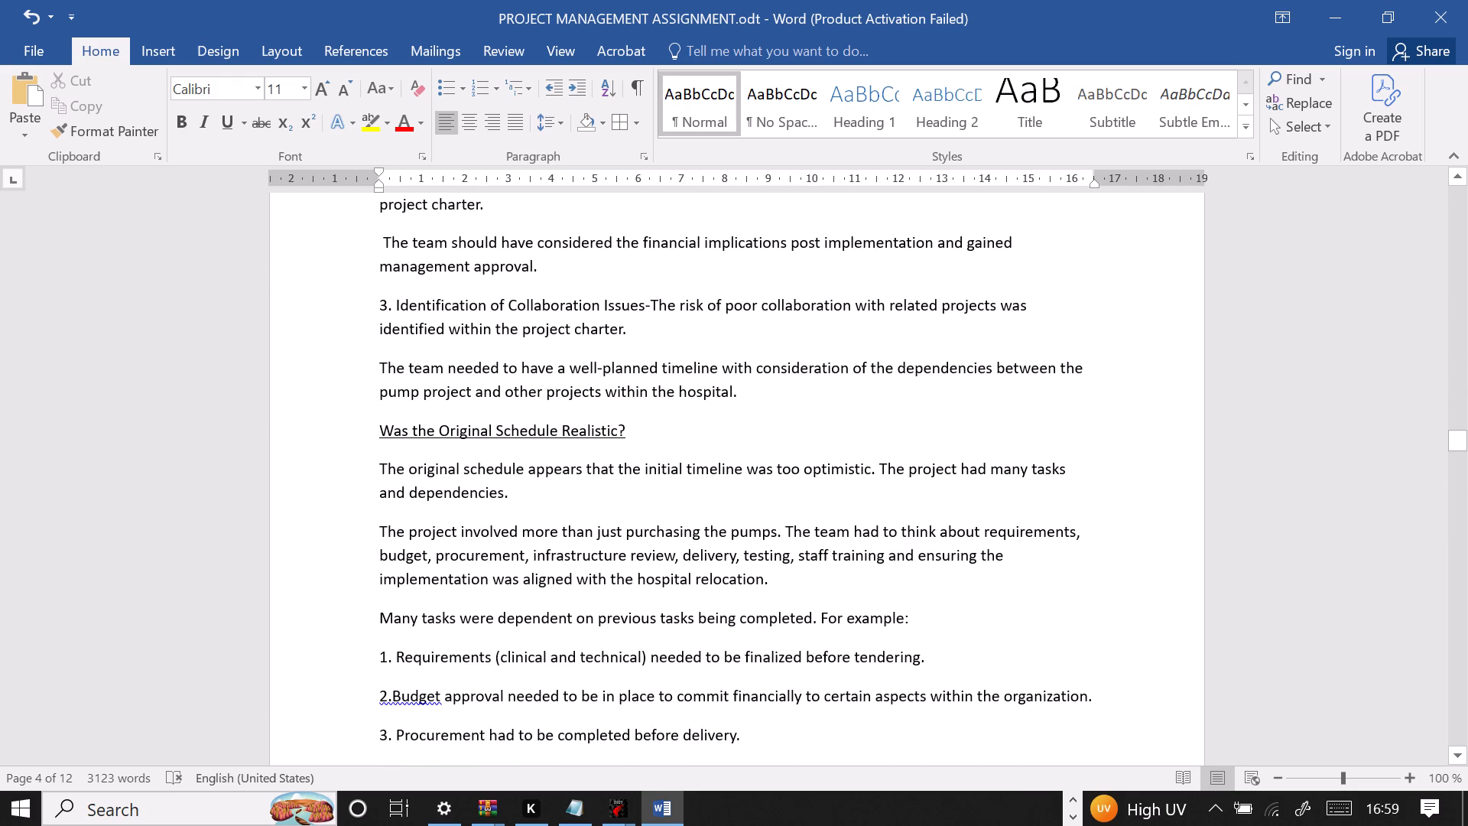
{"action": "scroll", "coordinate": [745, 648], "scroll_direction": "down", "scroll_amount": 1}
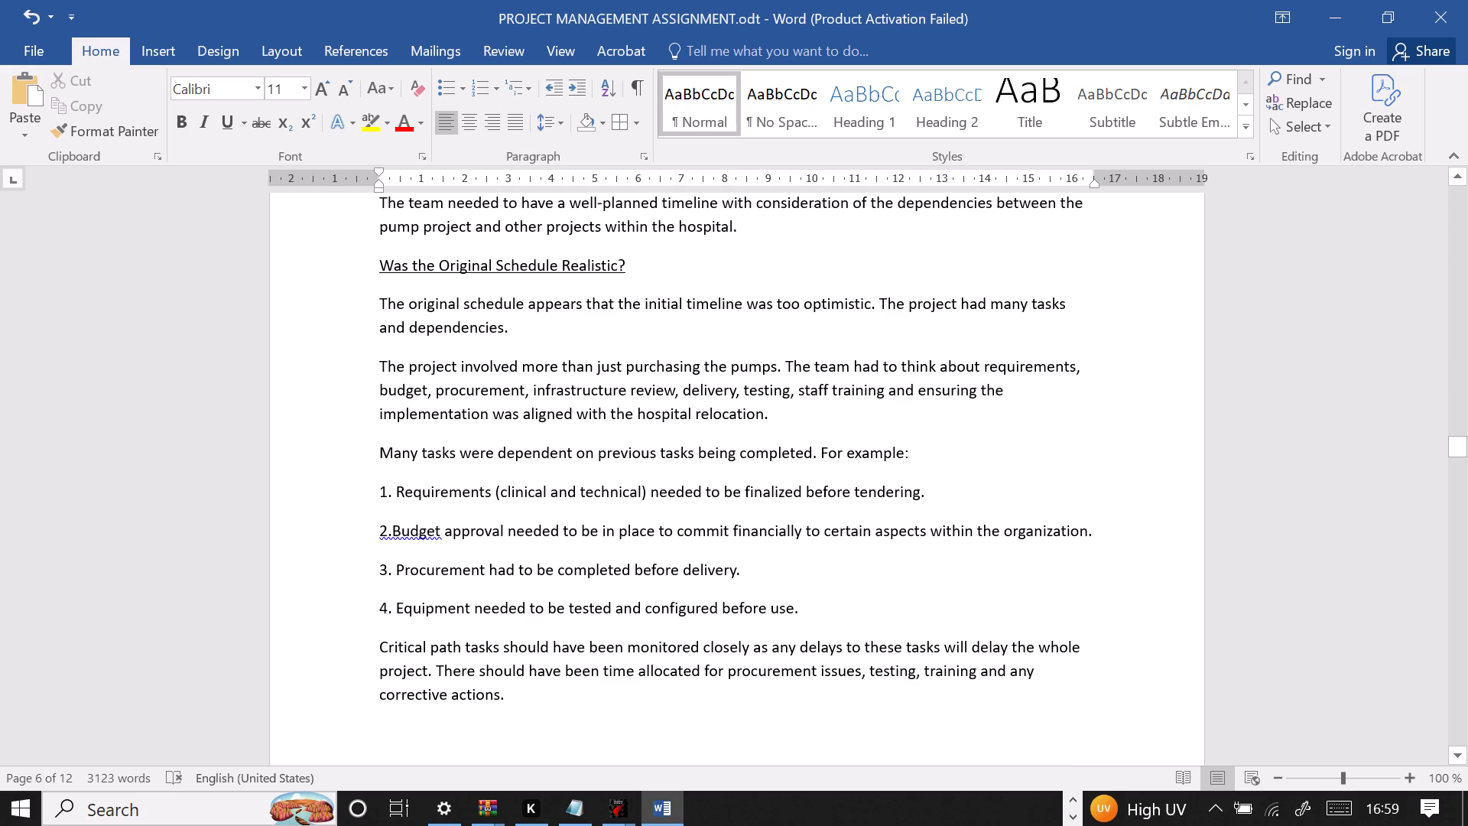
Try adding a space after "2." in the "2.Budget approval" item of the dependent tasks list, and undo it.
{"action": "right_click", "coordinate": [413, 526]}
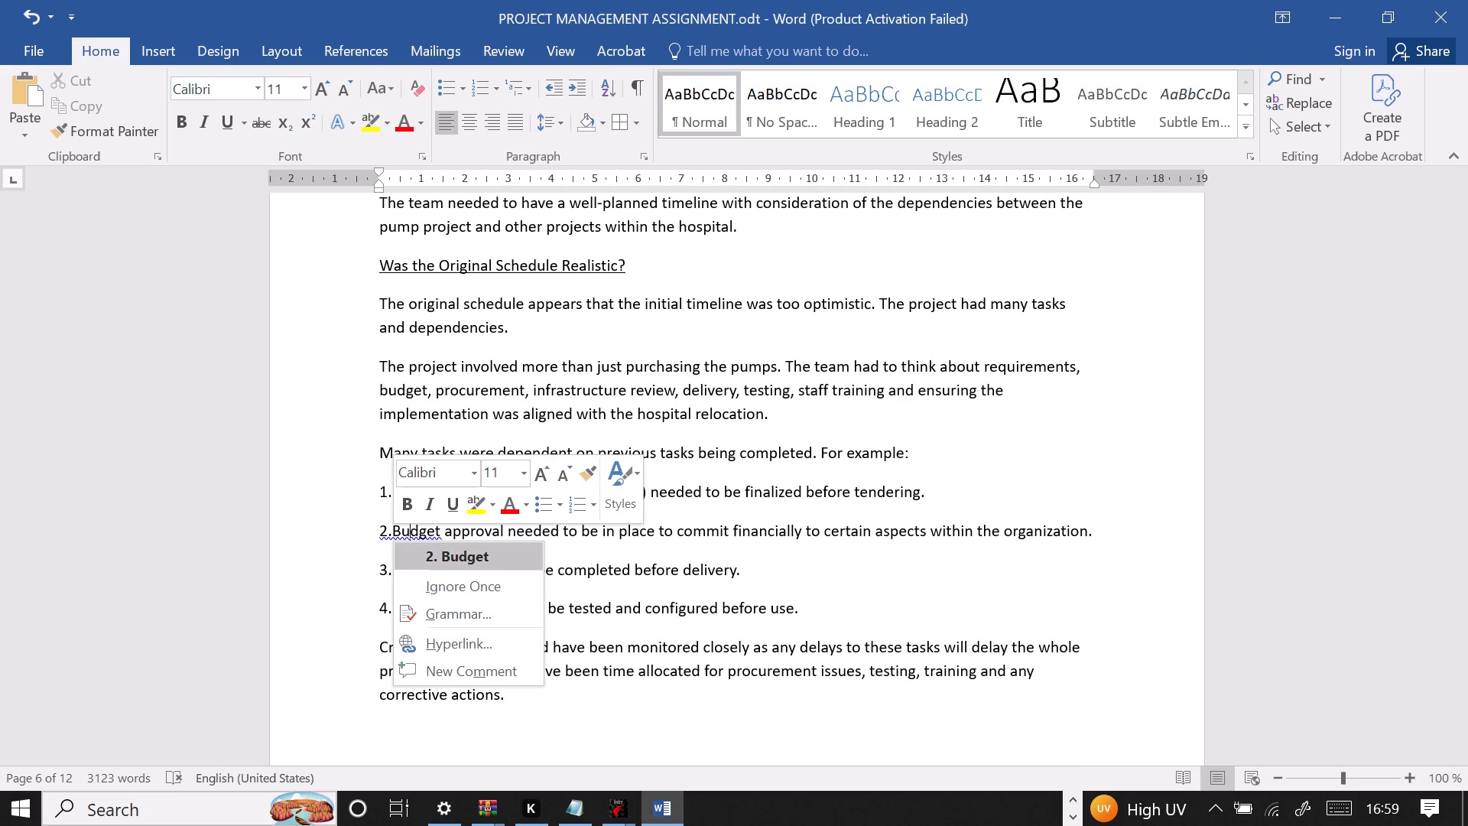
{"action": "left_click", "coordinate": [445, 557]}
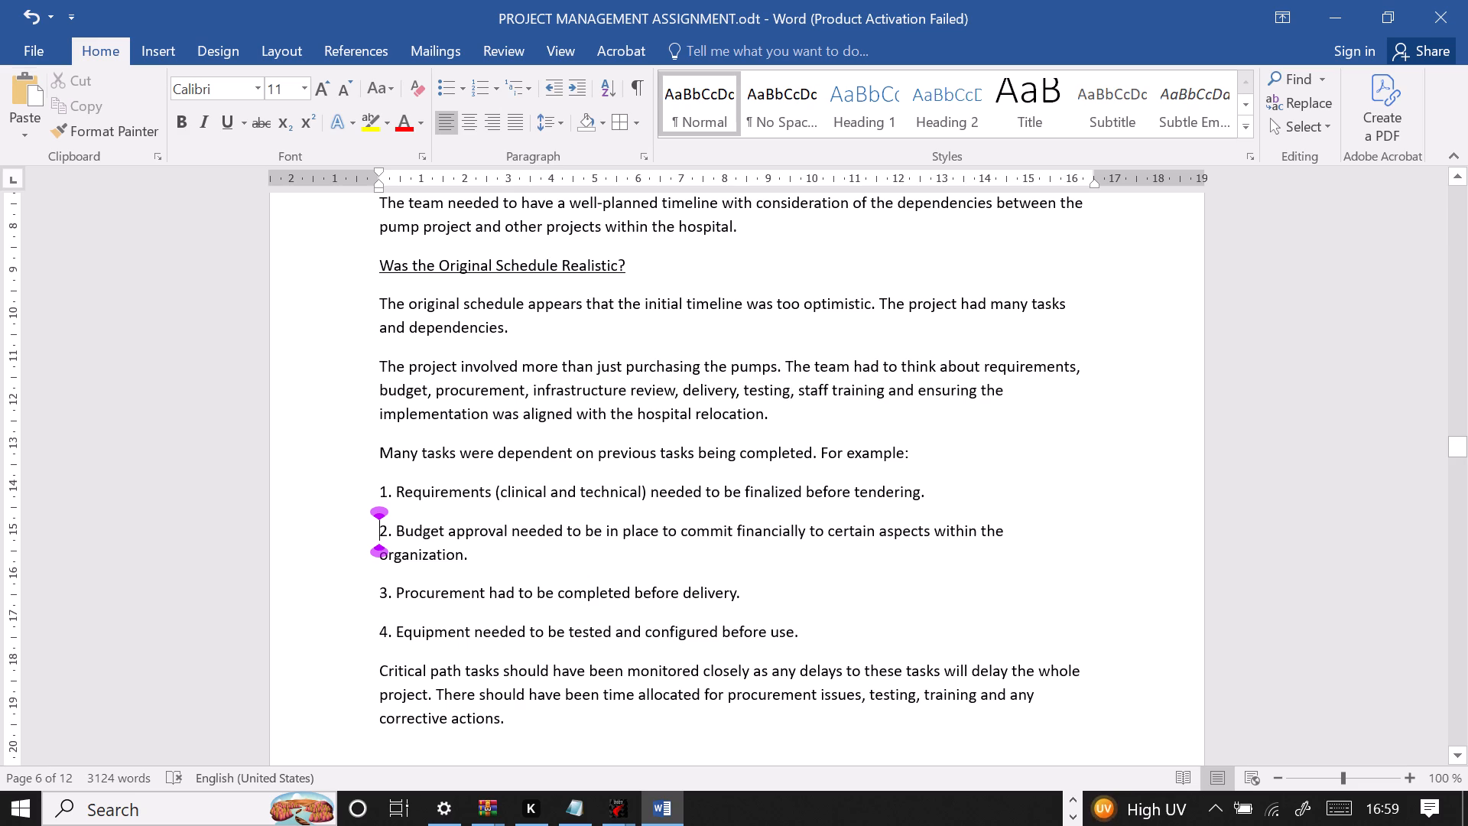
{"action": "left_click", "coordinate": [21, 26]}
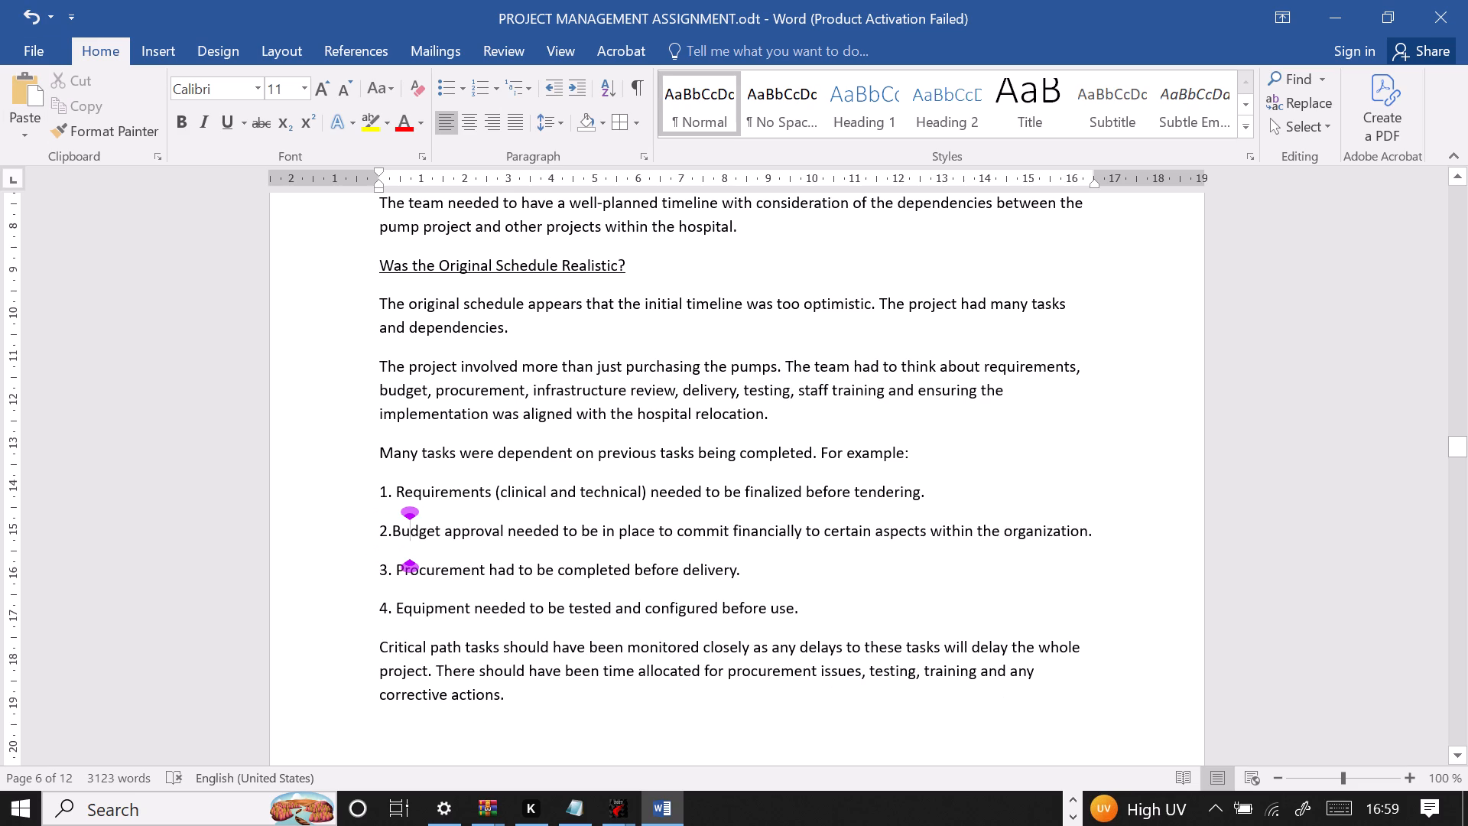
Ignore the grammar suggestion once for "2.Budget" in the dependent tasks list.
{"action": "left_click", "coordinate": [502, 701]}
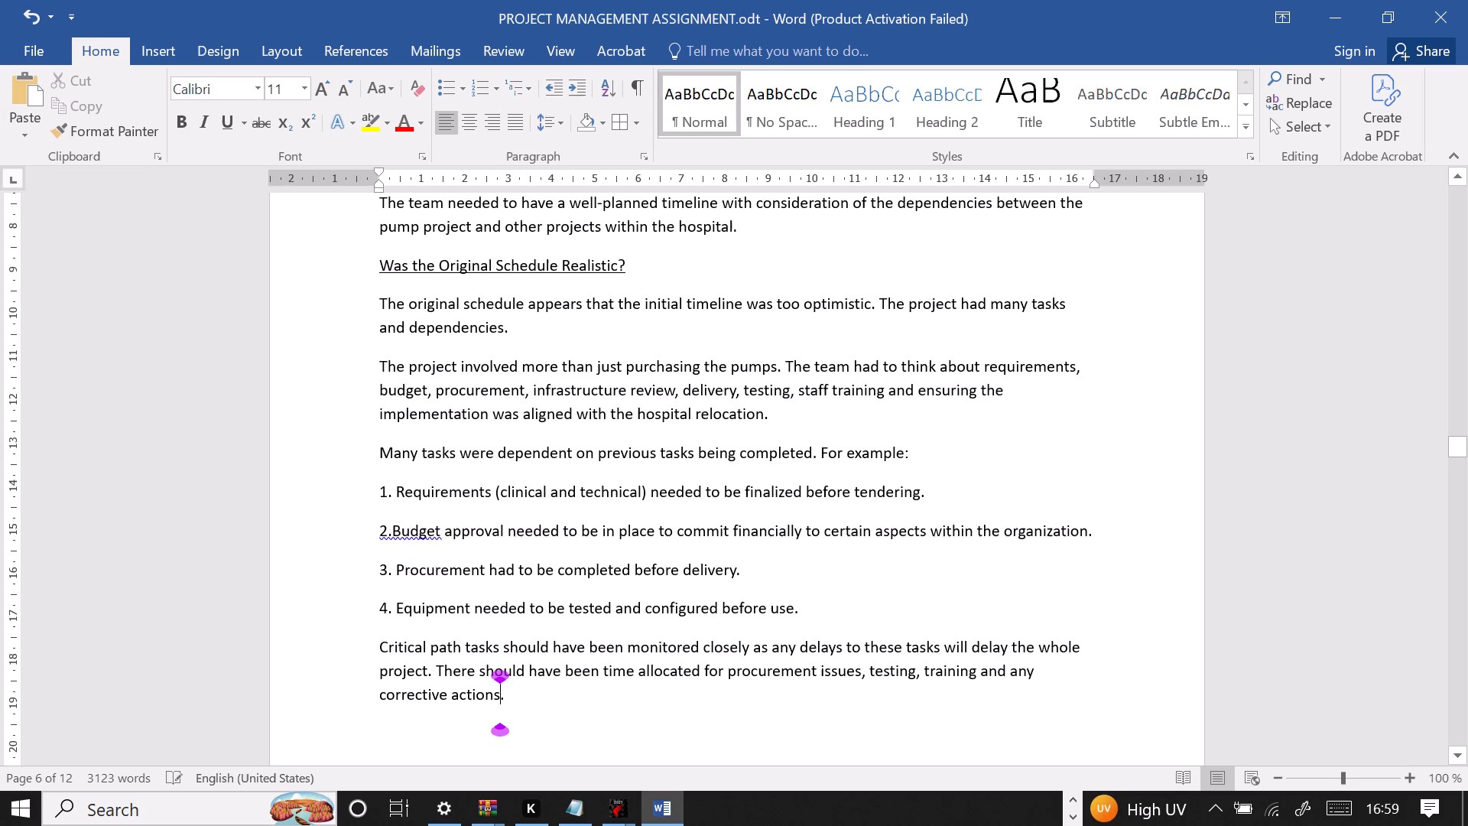
{"action": "right_click", "coordinate": [411, 532]}
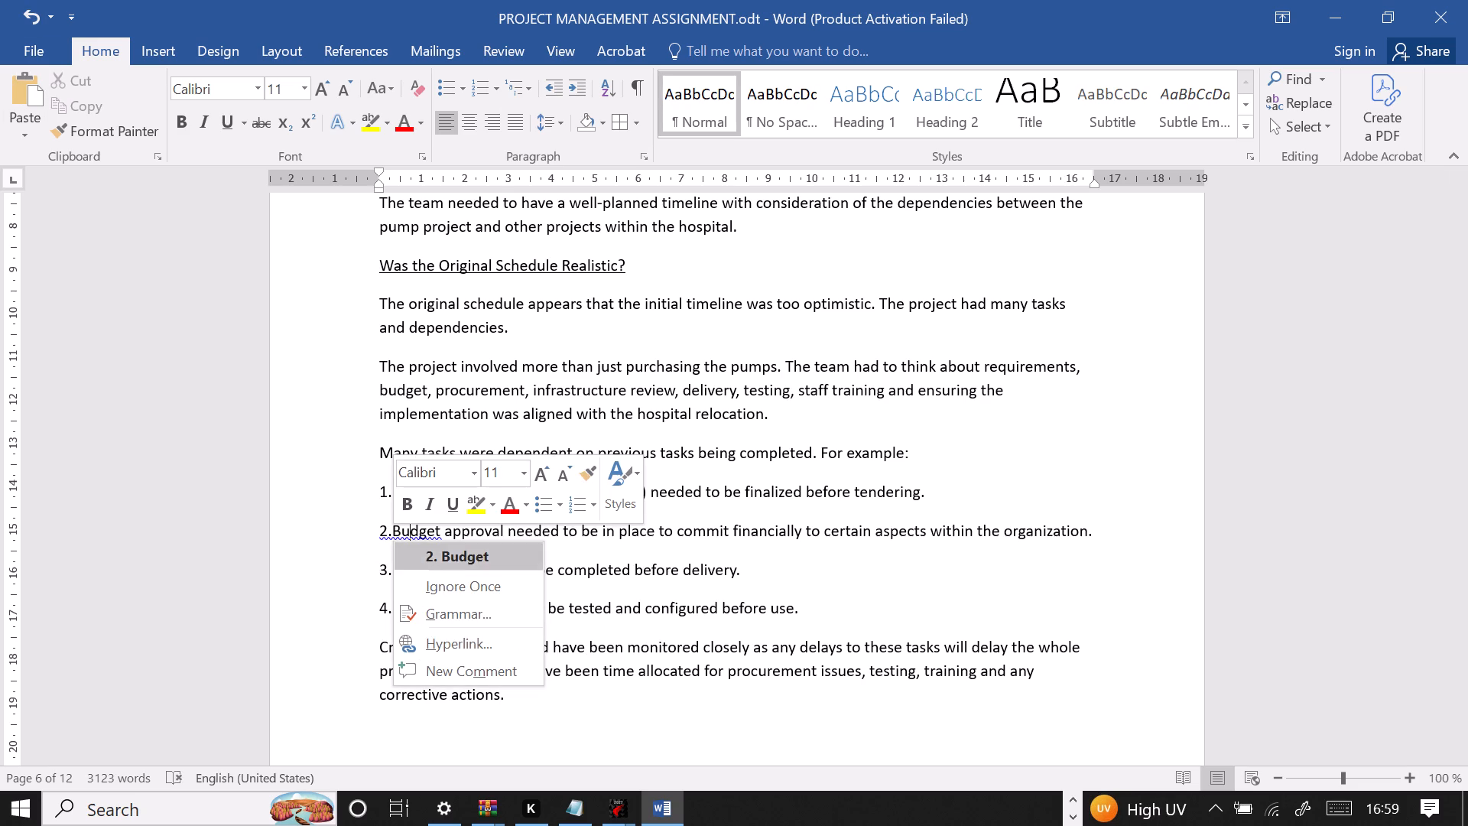
{"action": "left_click", "coordinate": [486, 580]}
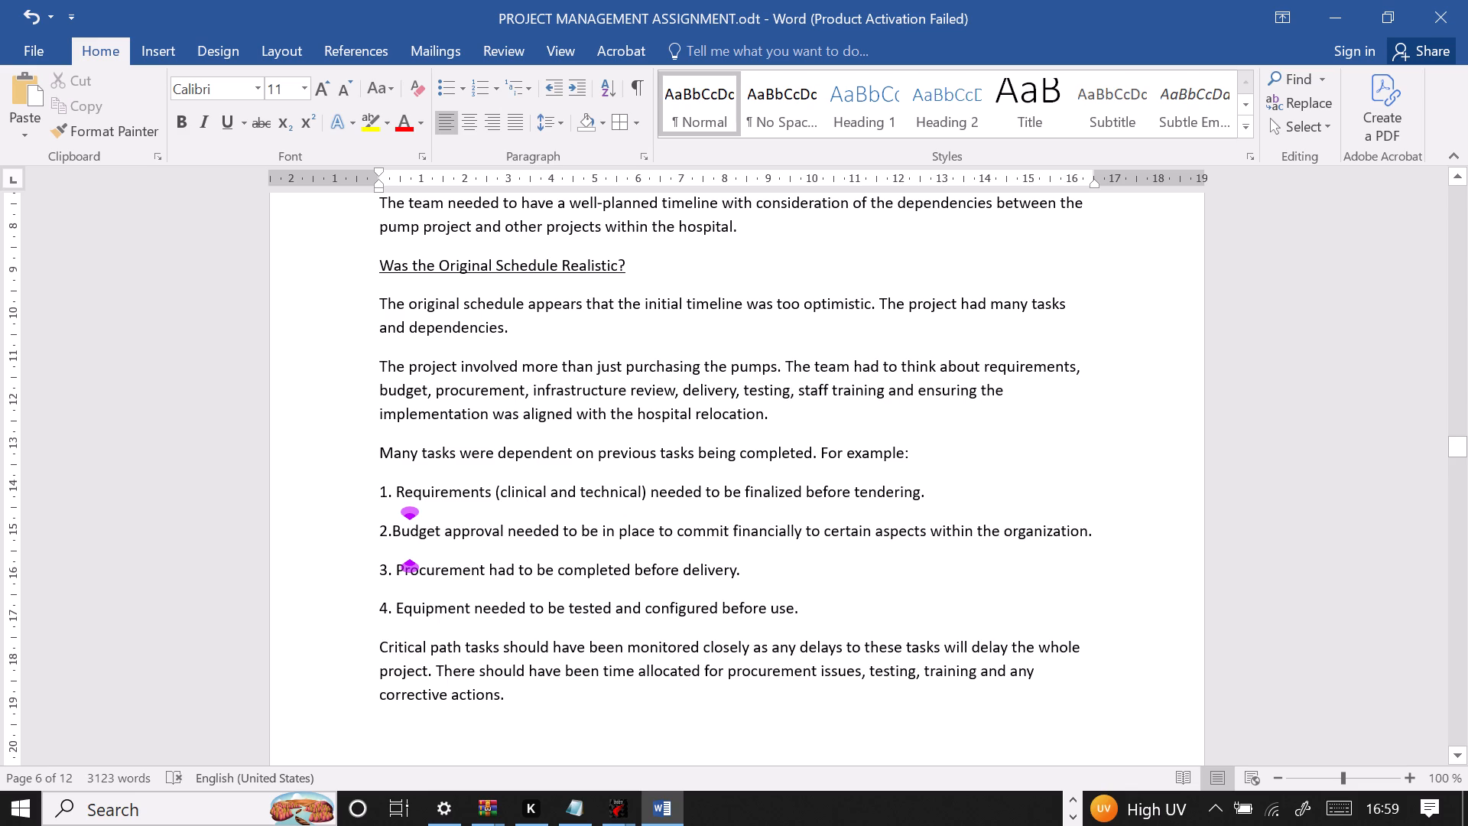
Under "How Fixed External Deadlines Should Influence Scheduling", delete the "In this case" sentence and the space before "The project manager should have:".
{"action": "scroll", "coordinate": [697, 680], "scroll_direction": "down", "scroll_amount": 1}
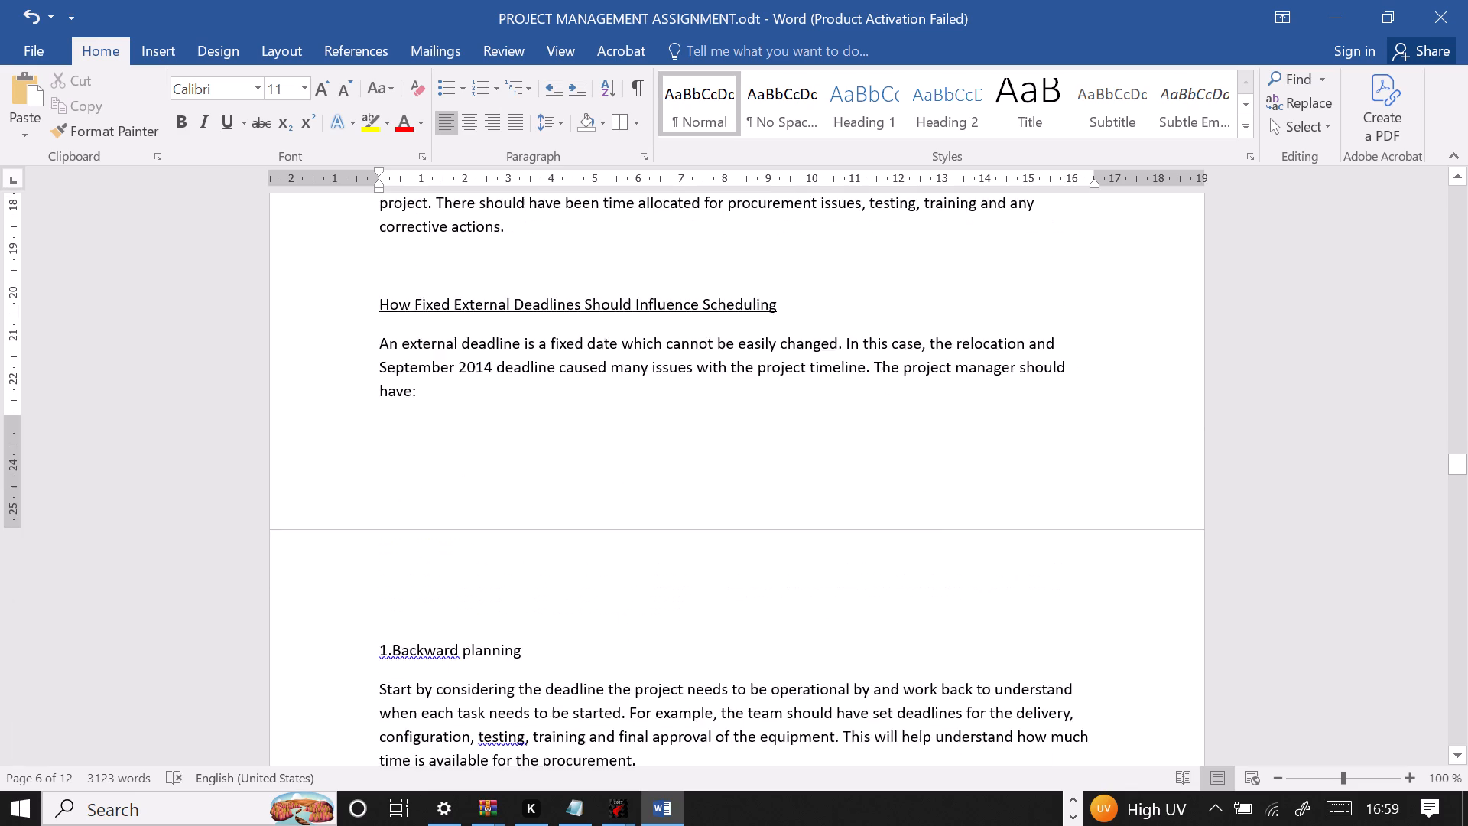
{"action": "scroll", "coordinate": [697, 680], "scroll_direction": "down", "scroll_amount": 1}
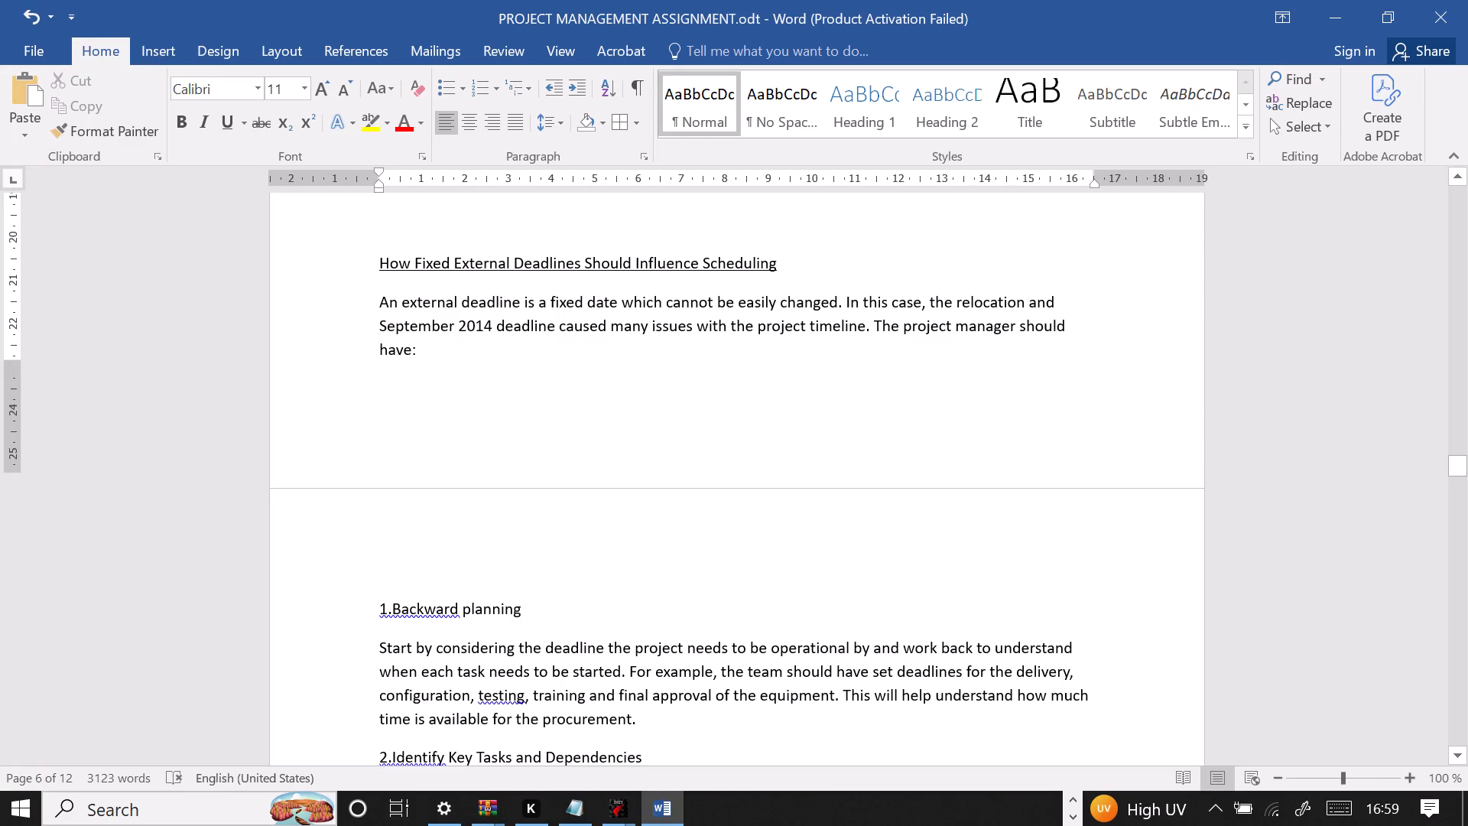
{"action": "left_click_drag", "start_coordinate": [843, 300], "coordinate": [855, 321]}
{"action": "key", "text": "BackSpace"}
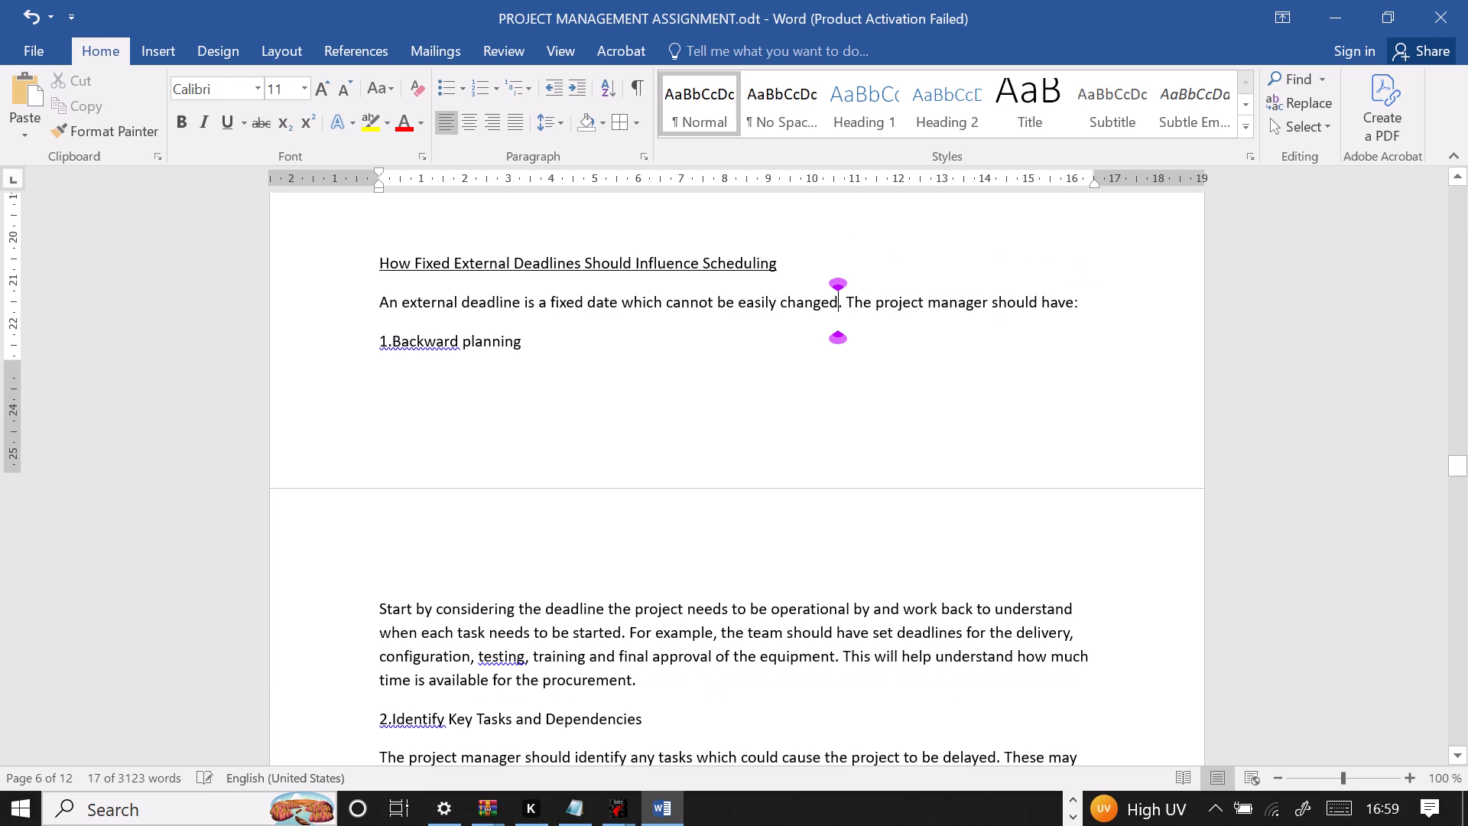
{"action": "left_click", "coordinate": [848, 299]}
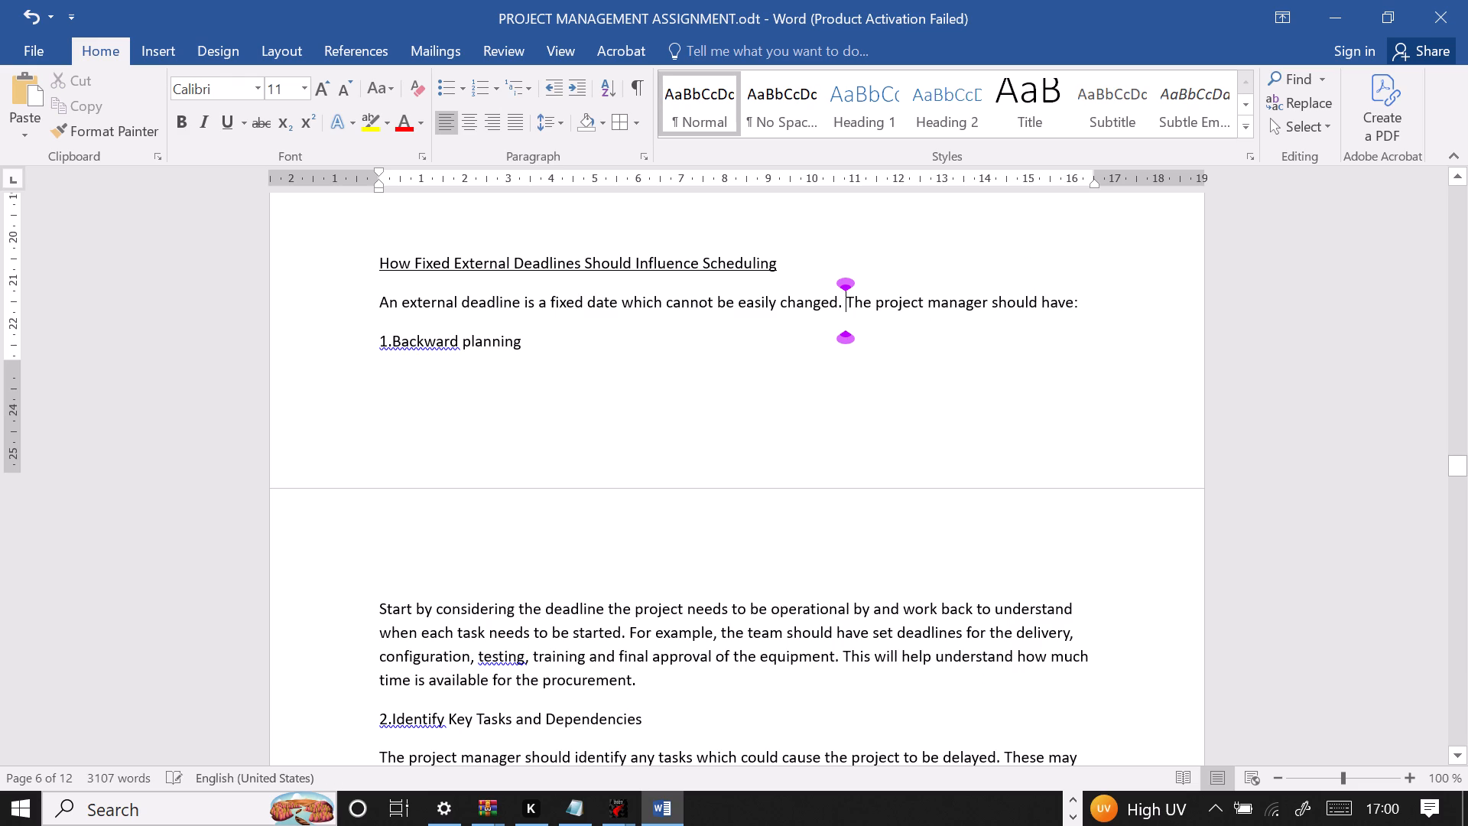
{"action": "key", "text": "BackSpace"}
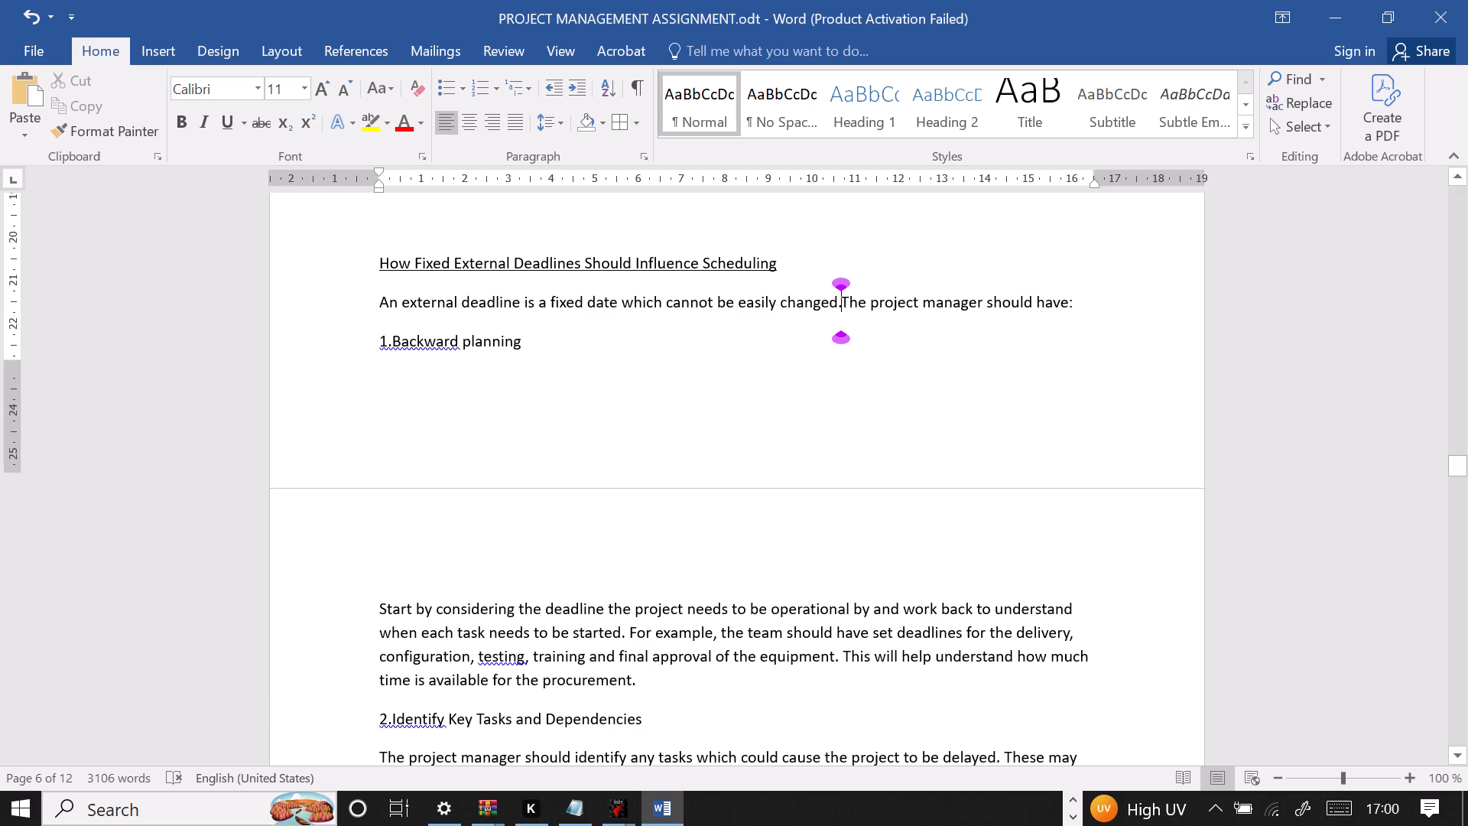
Review the numbered scheduling items from "Backward planning" through "Contingency Planning and Scope Decisions".
{"action": "scroll", "coordinate": [516, 553], "scroll_direction": "down", "scroll_amount": 1}
{"action": "scroll", "coordinate": [516, 553], "scroll_direction": "up", "scroll_amount": 1}
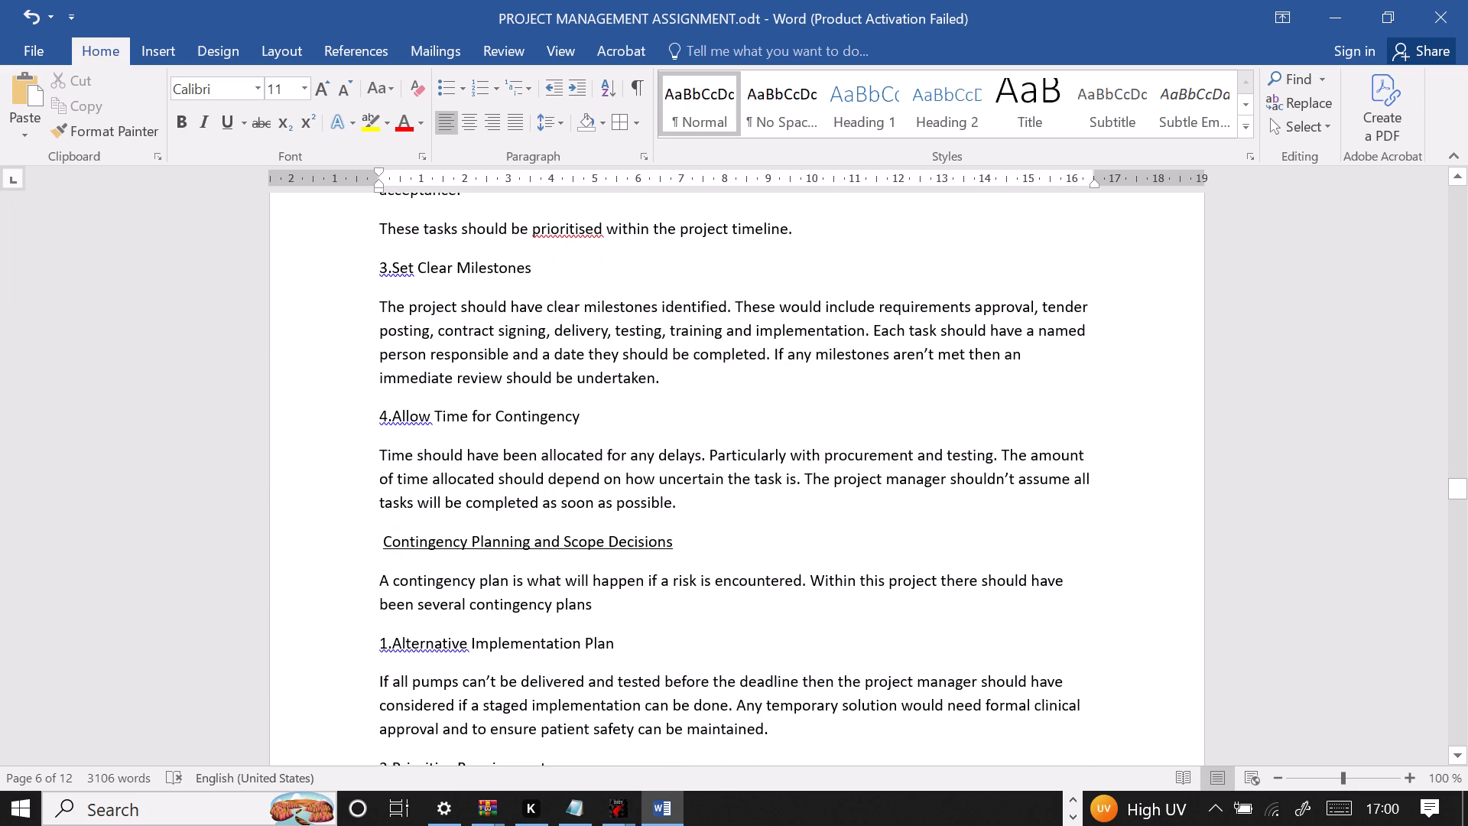
{"action": "scroll", "coordinate": [516, 553], "scroll_direction": "up", "scroll_amount": 5}
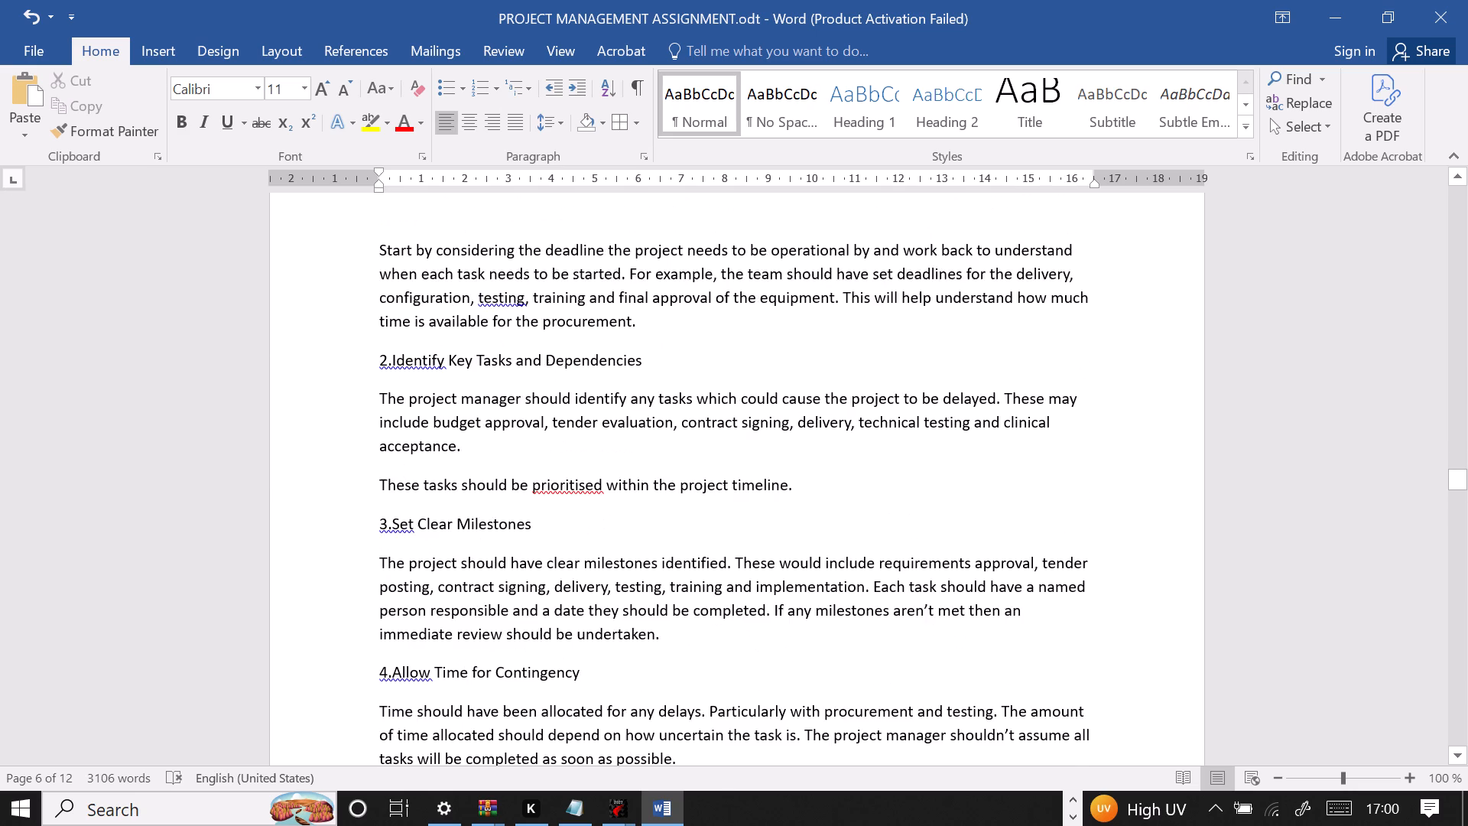
{"action": "scroll", "coordinate": [516, 553], "scroll_direction": "up", "scroll_amount": 2}
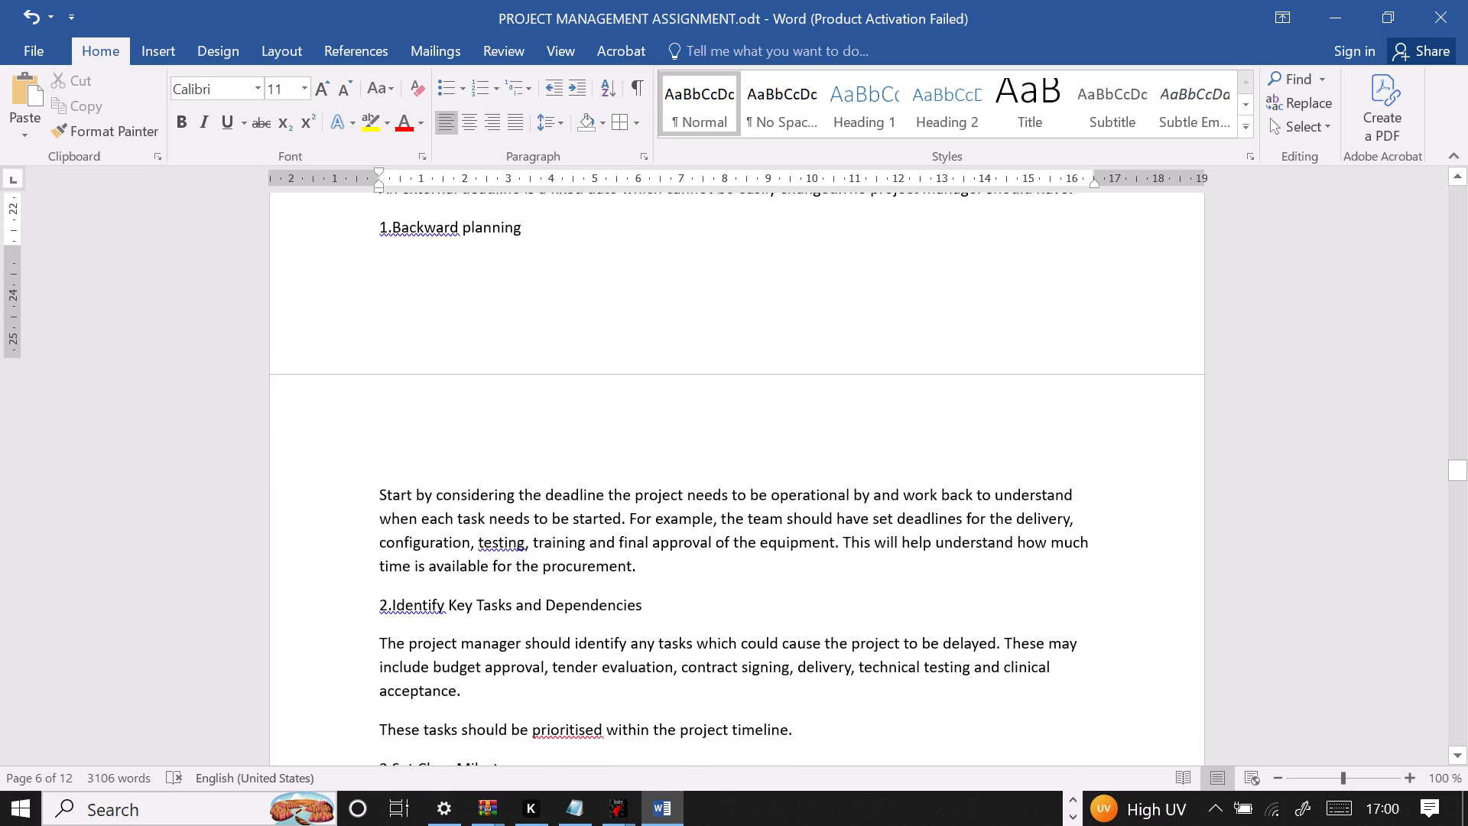
{"action": "scroll", "coordinate": [516, 553], "scroll_direction": "up", "scroll_amount": 1}
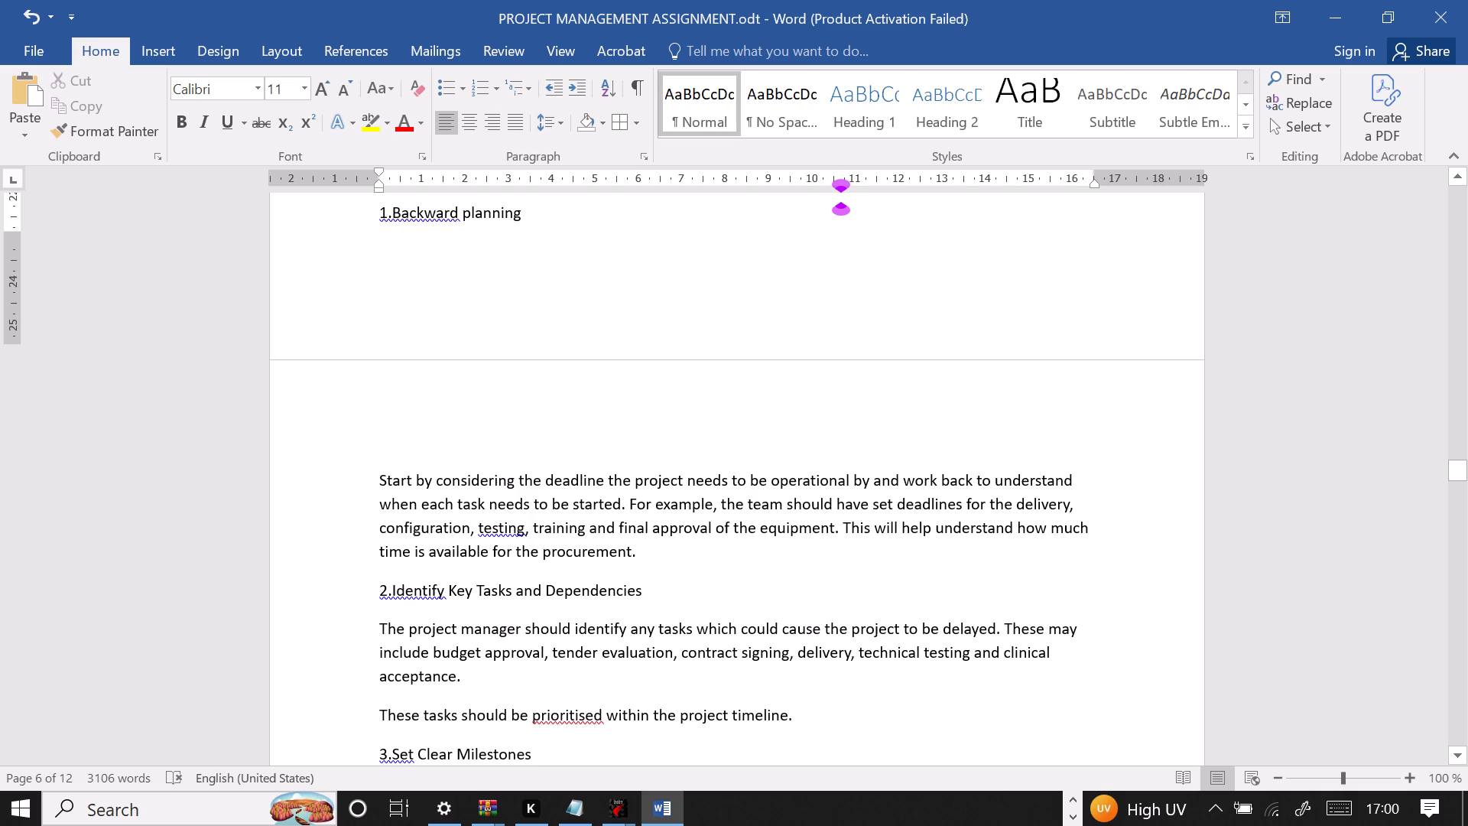
Delete the "3.Set Clear Milestones" heading together with its paragraph.
{"action": "scroll", "coordinate": [488, 622], "scroll_direction": "down", "scroll_amount": 1}
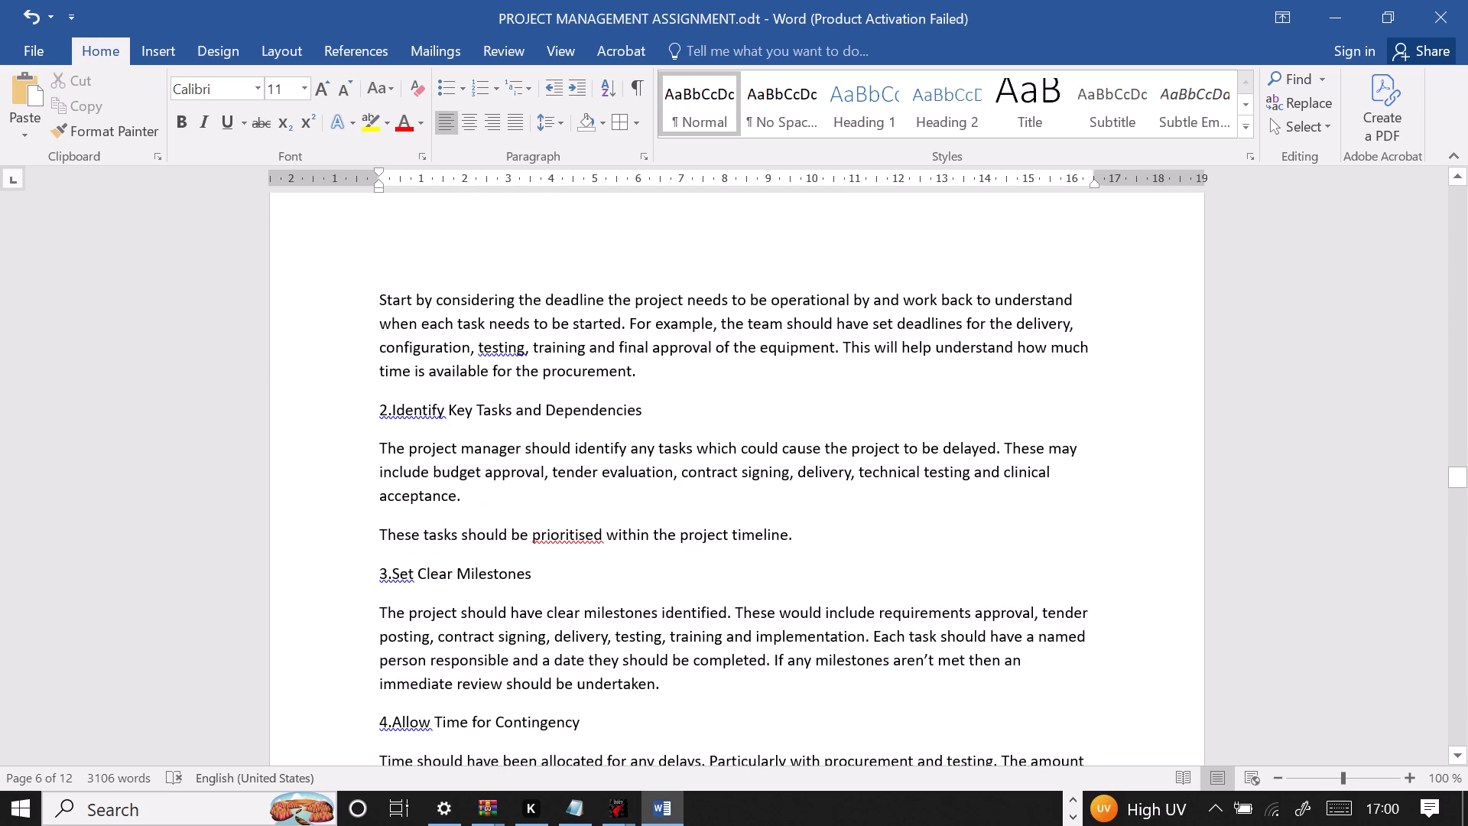
{"action": "scroll", "coordinate": [488, 622], "scroll_direction": "down", "scroll_amount": 2}
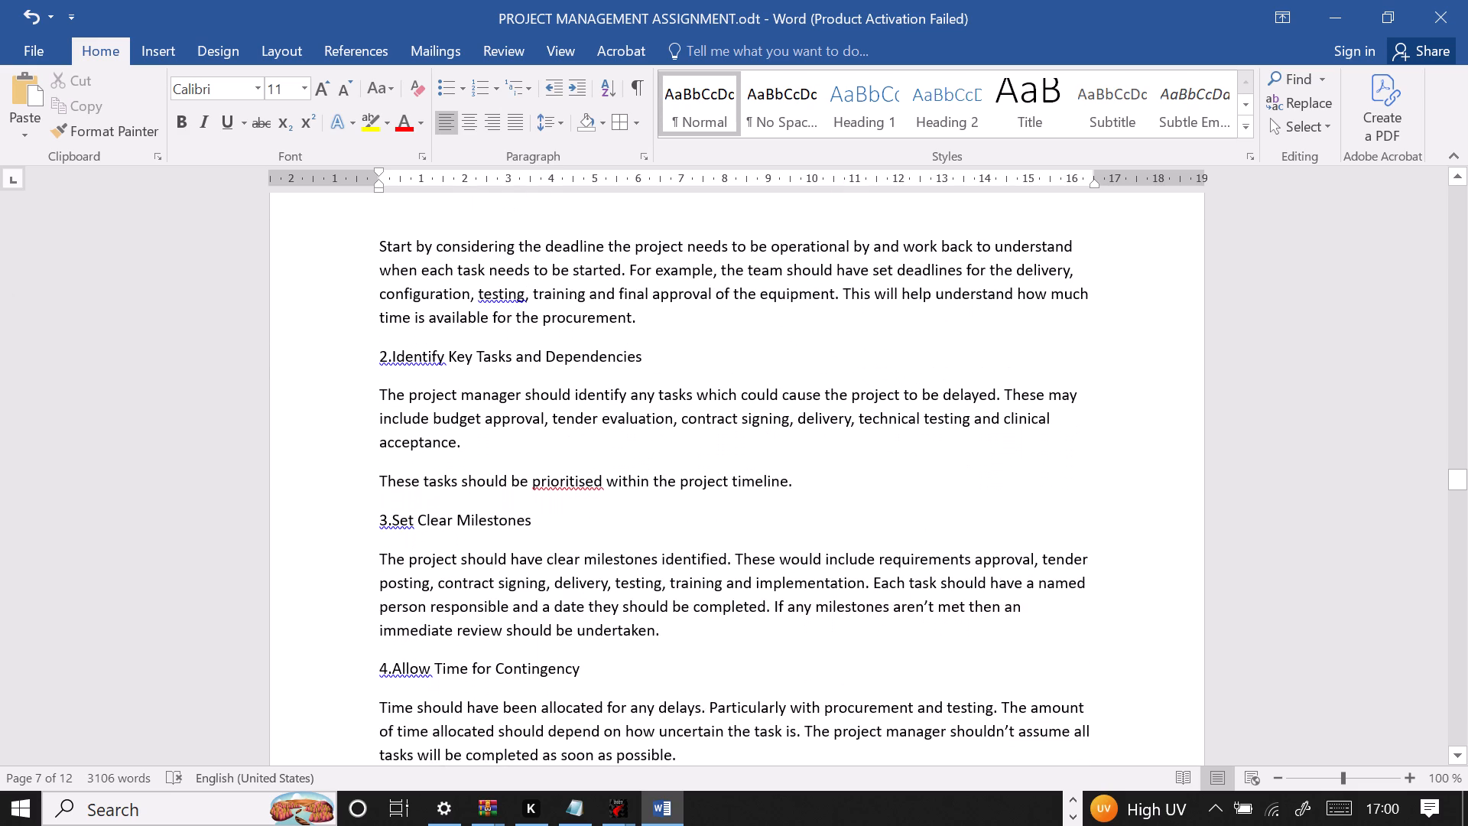
{"action": "left_click_drag", "start_coordinate": [374, 520], "coordinate": [661, 634]}
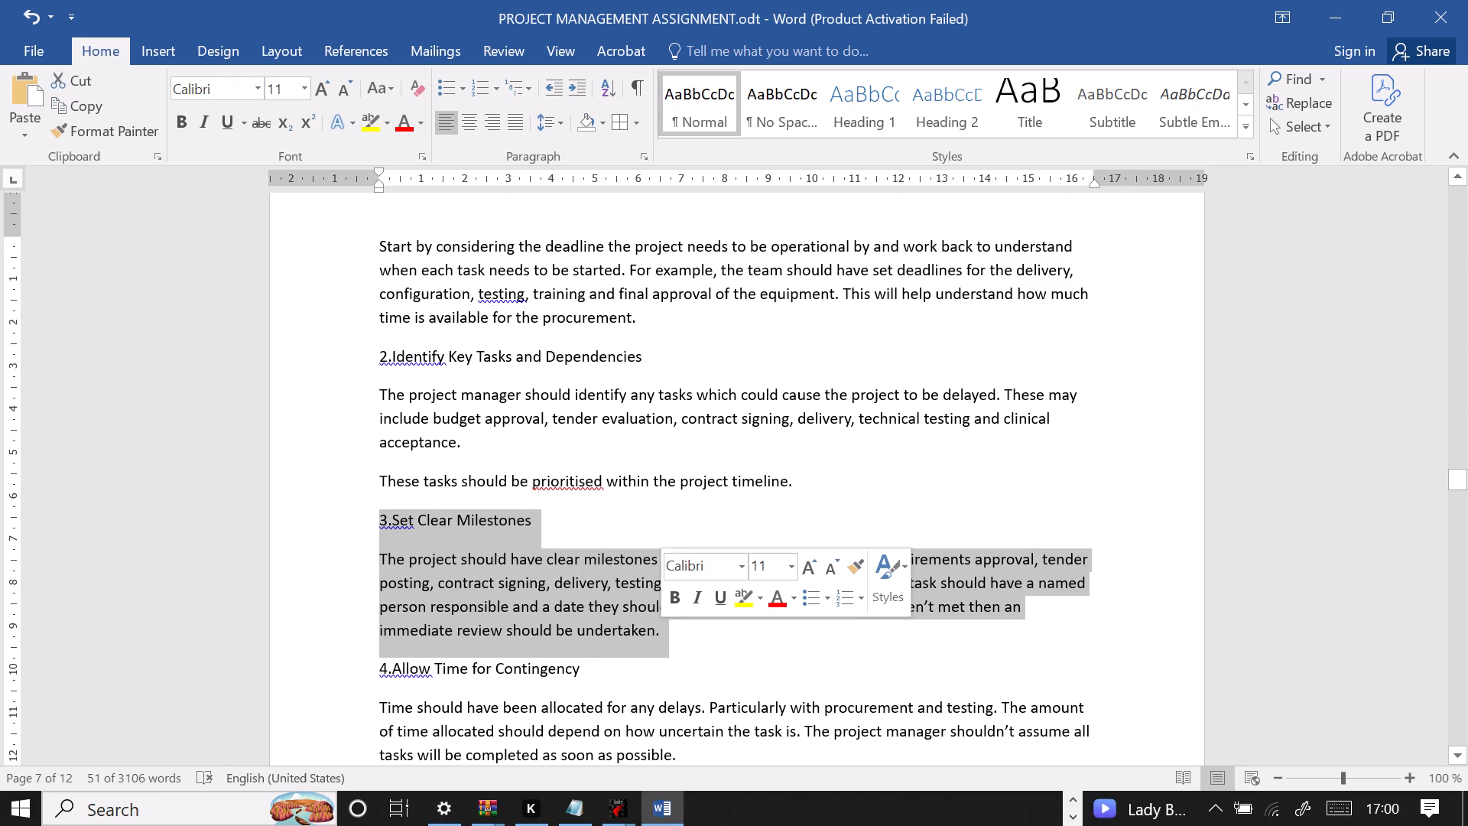
{"action": "key", "text": "BackSpace"}
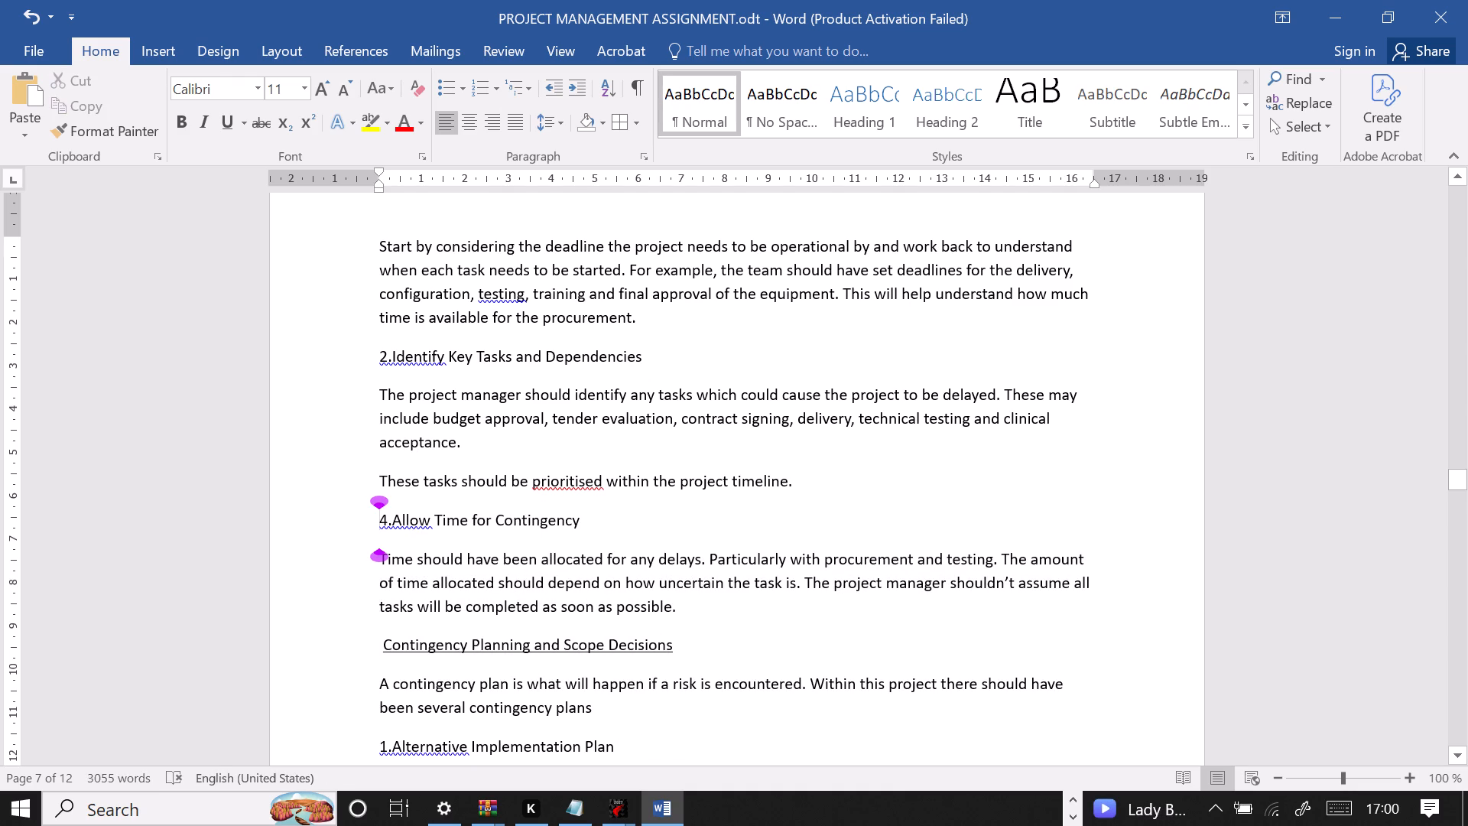
Renumber the "Allow Time for Contingency" heading as 3, with a space after the number.
{"action": "left_click", "coordinate": [387, 516]}
{"action": "key", "text": "BackSpace"}
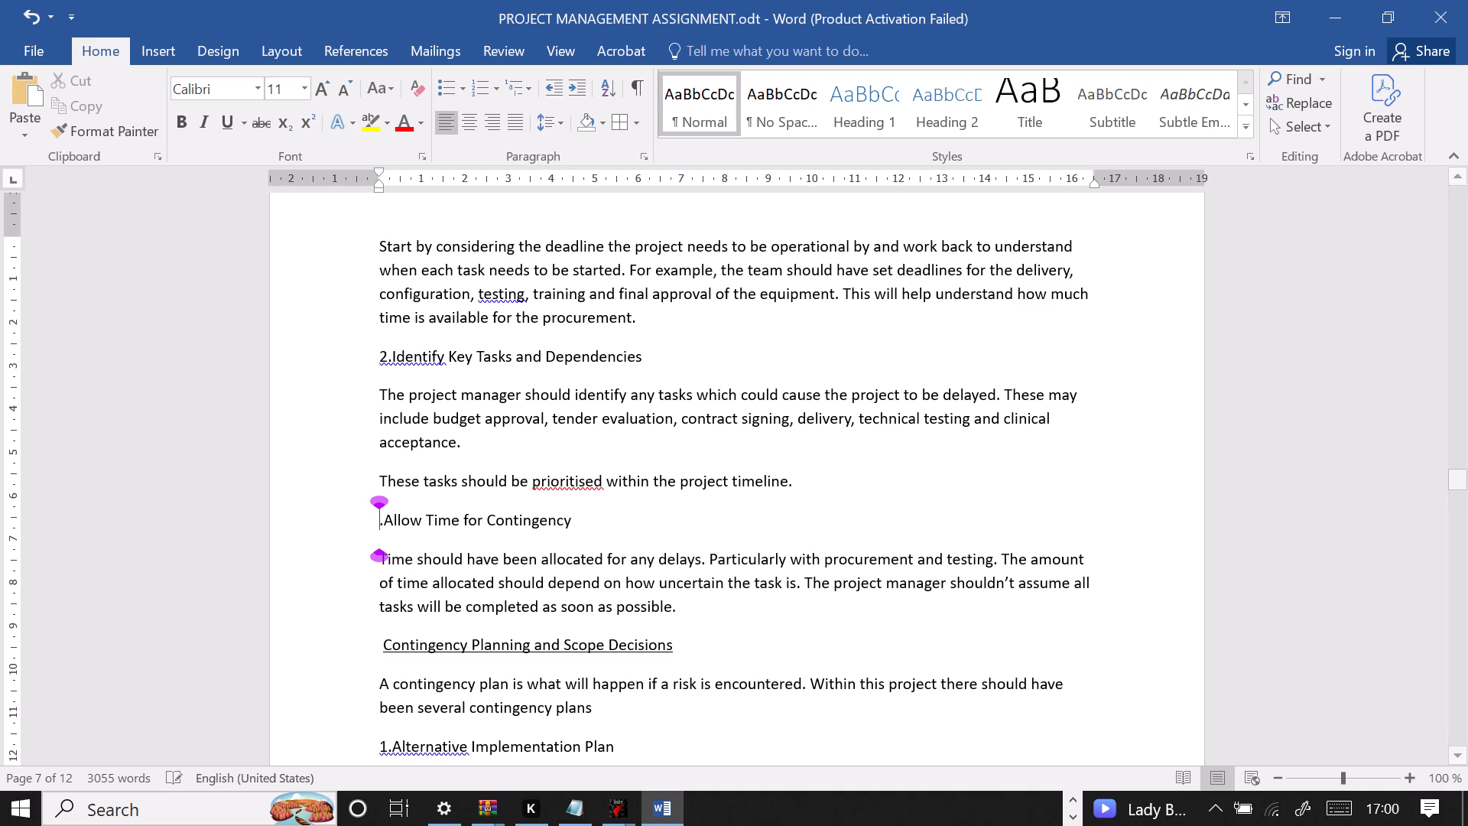
{"action": "key", "text": "3"}
{"action": "key", "text": "space"}
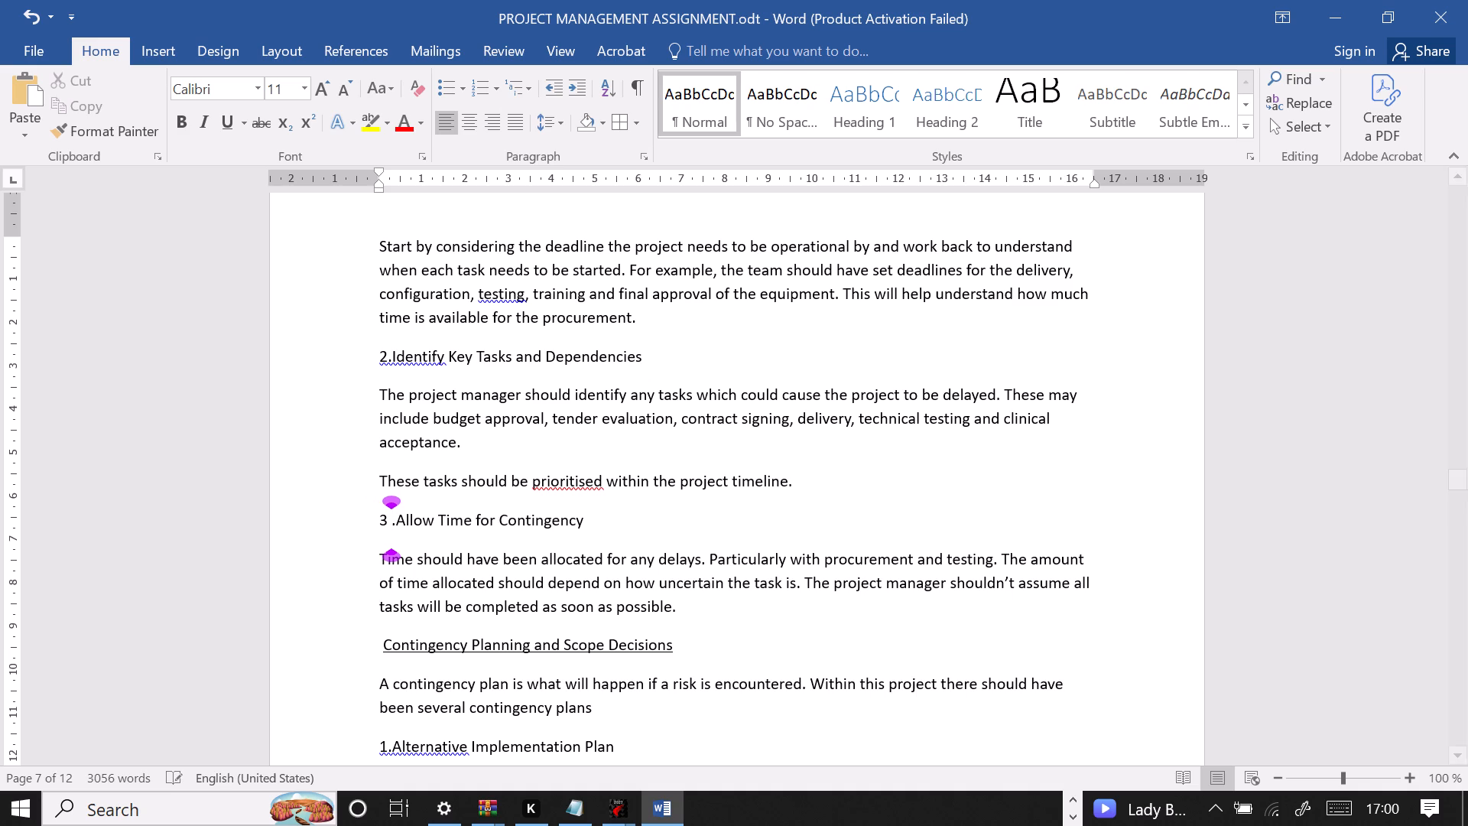
Accept the suggested spacing corrections for "2. Identify", "1. Backward" and "changed. The" in the fixed external deadlines section.
{"action": "right_click", "coordinate": [388, 356]}
{"action": "left_click", "coordinate": [441, 381]}
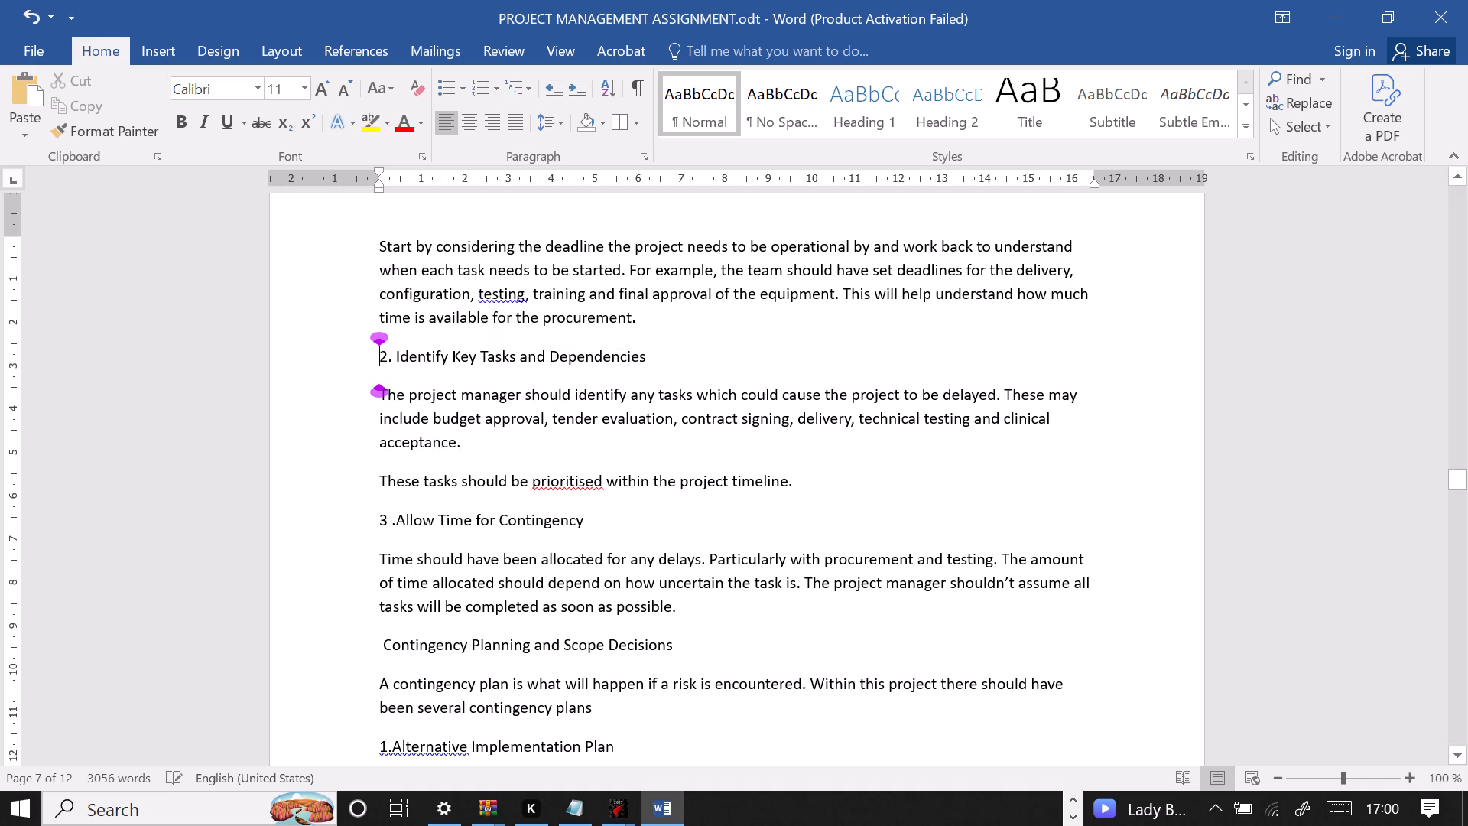
{"action": "scroll", "coordinate": [531, 355], "scroll_direction": "up", "scroll_amount": 1}
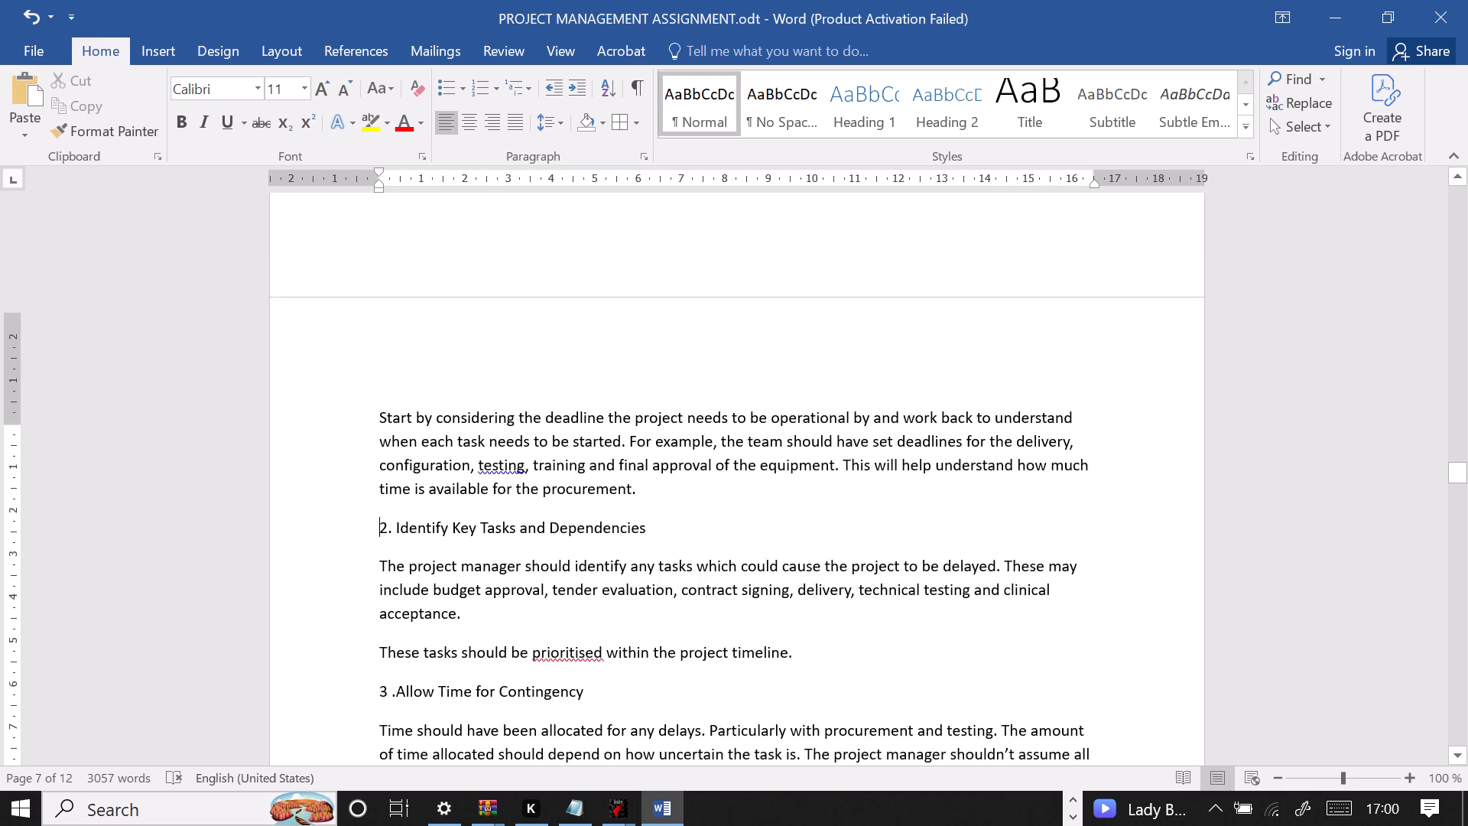
{"action": "scroll", "coordinate": [531, 355], "scroll_direction": "up", "scroll_amount": 1}
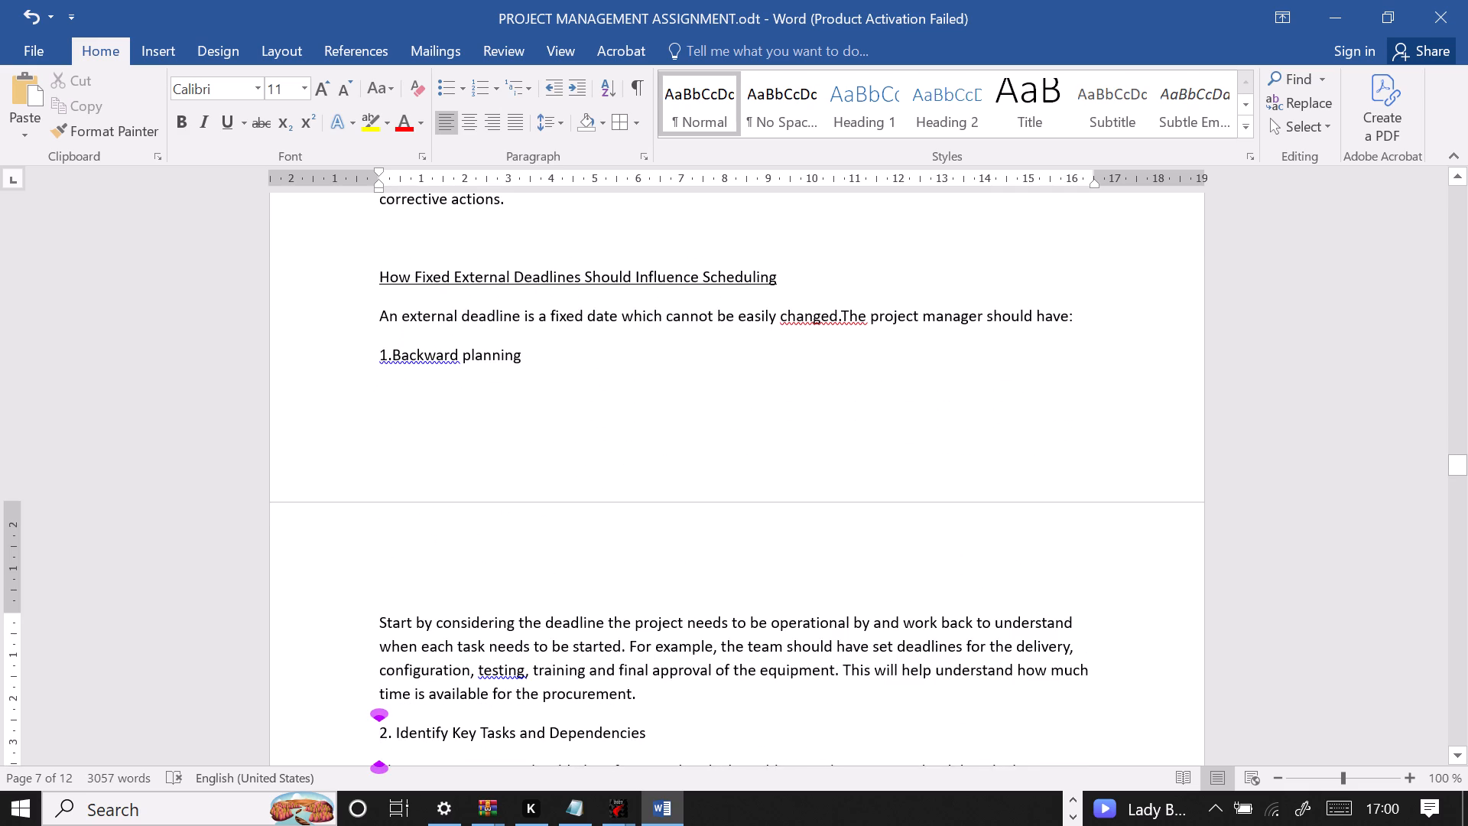
{"action": "right_click", "coordinate": [392, 357]}
{"action": "left_click", "coordinate": [428, 381]}
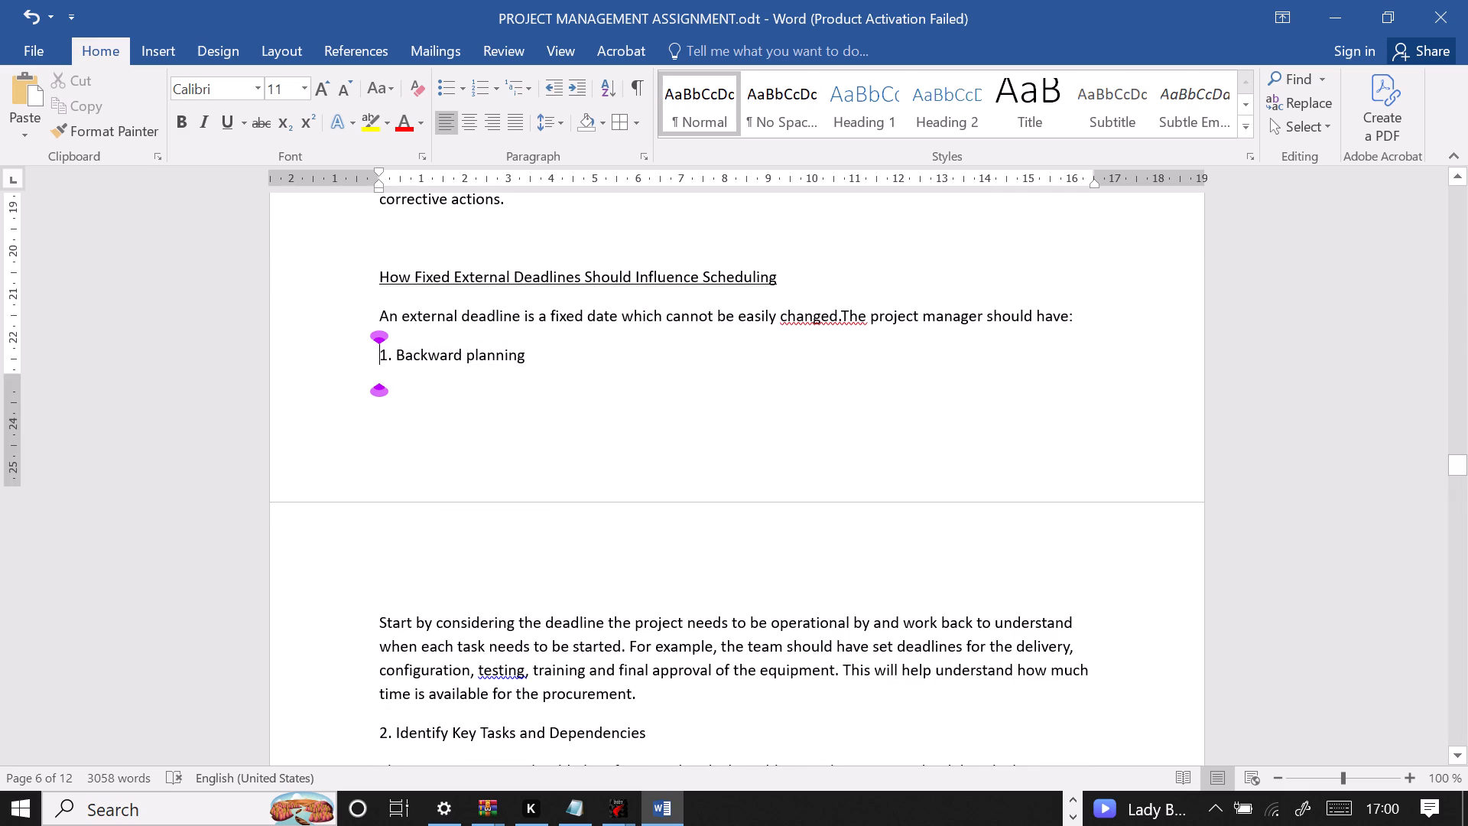
{"action": "right_click", "coordinate": [842, 317]}
{"action": "left_click", "coordinate": [874, 339]}
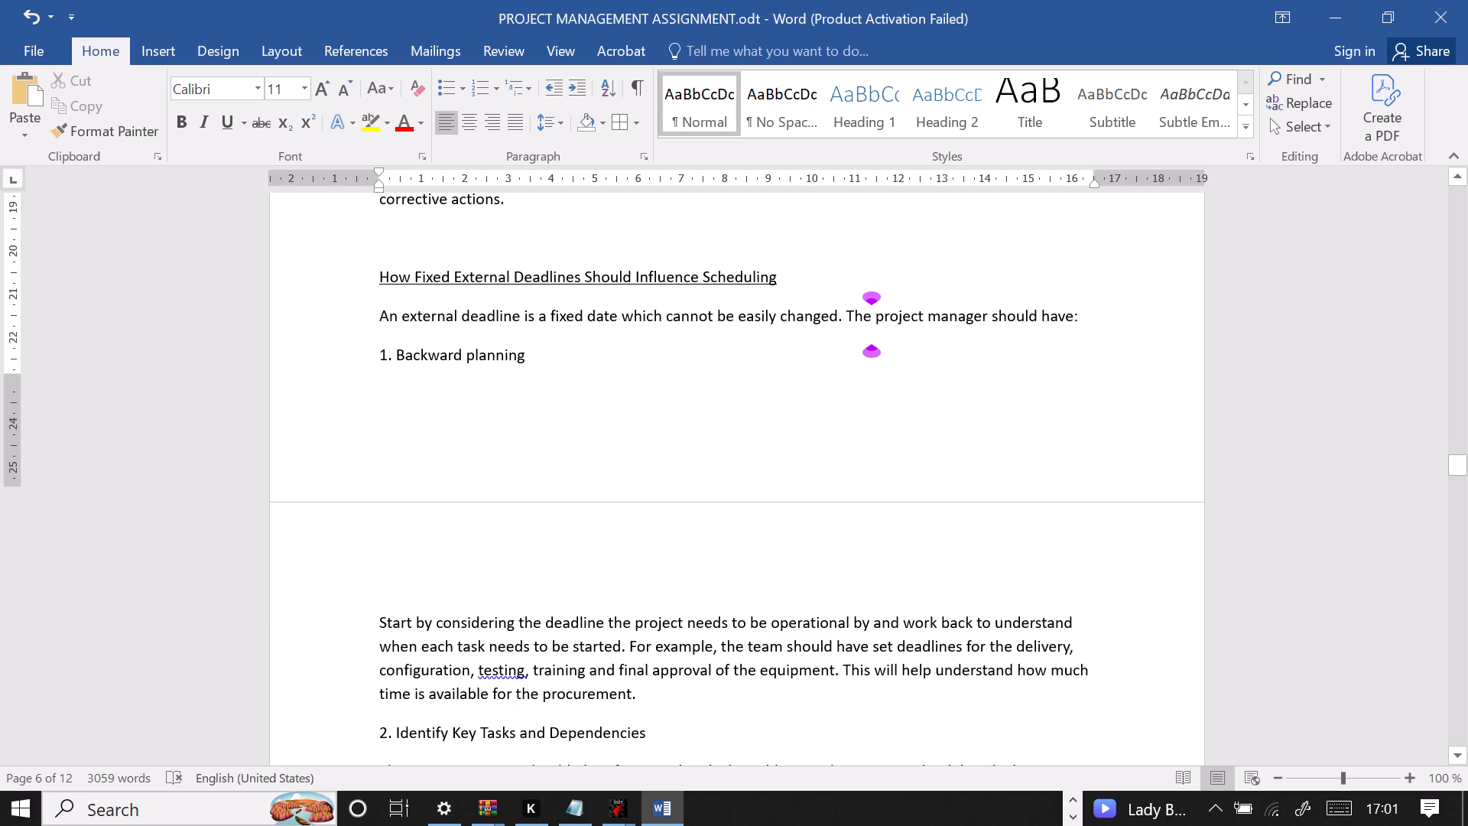
Delete the "For example, the team should have set deadlines" sentence from the backward planning paragraph.
{"action": "left_click_drag", "start_coordinate": [624, 642], "coordinate": [635, 639]}
{"action": "left_click_drag", "start_coordinate": [635, 639], "coordinate": [827, 672]}
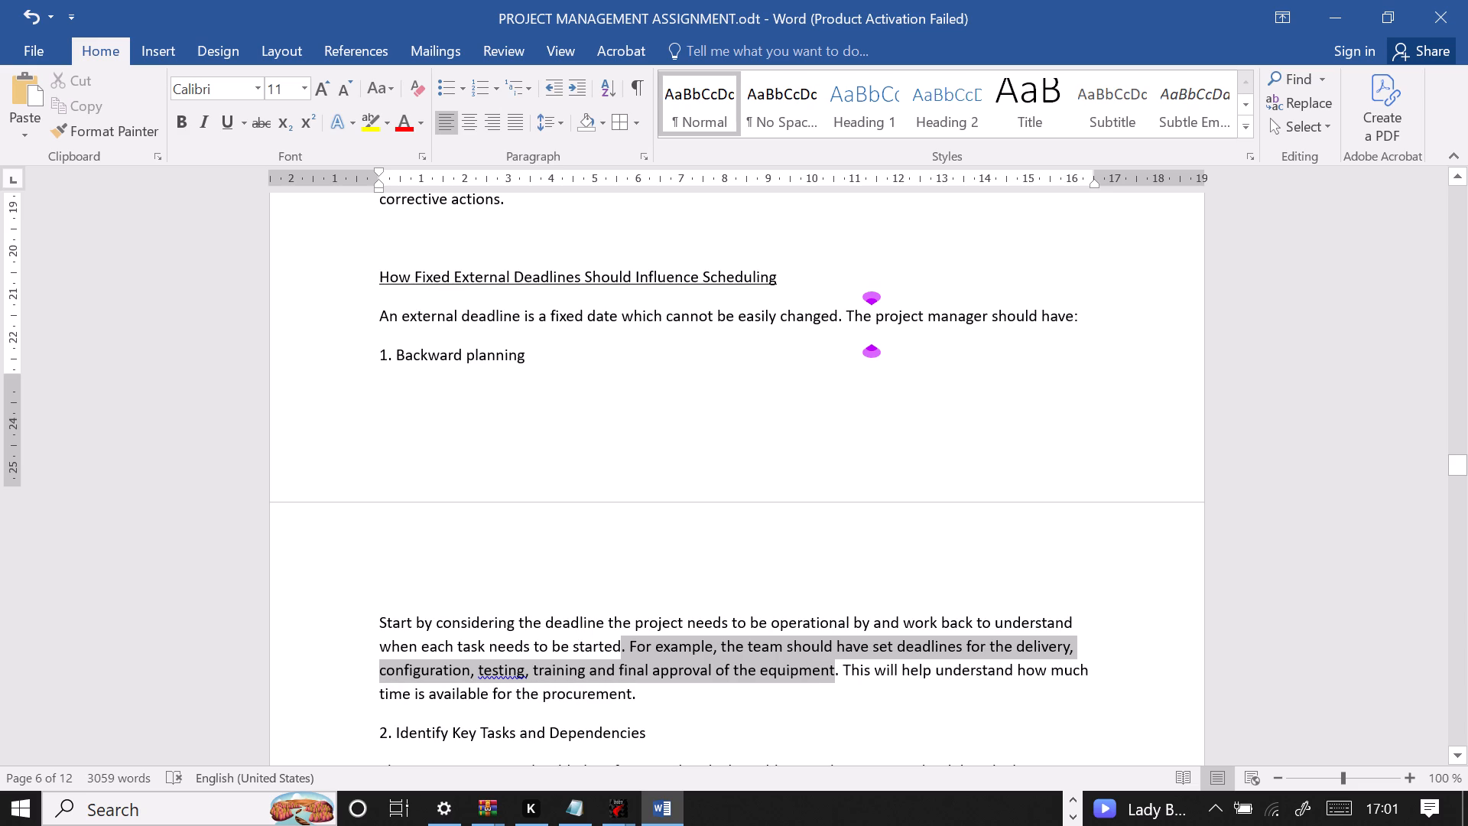
{"action": "left_click_drag", "start_coordinate": [827, 672], "coordinate": [838, 672]}
{"action": "key", "text": "BackSpace"}
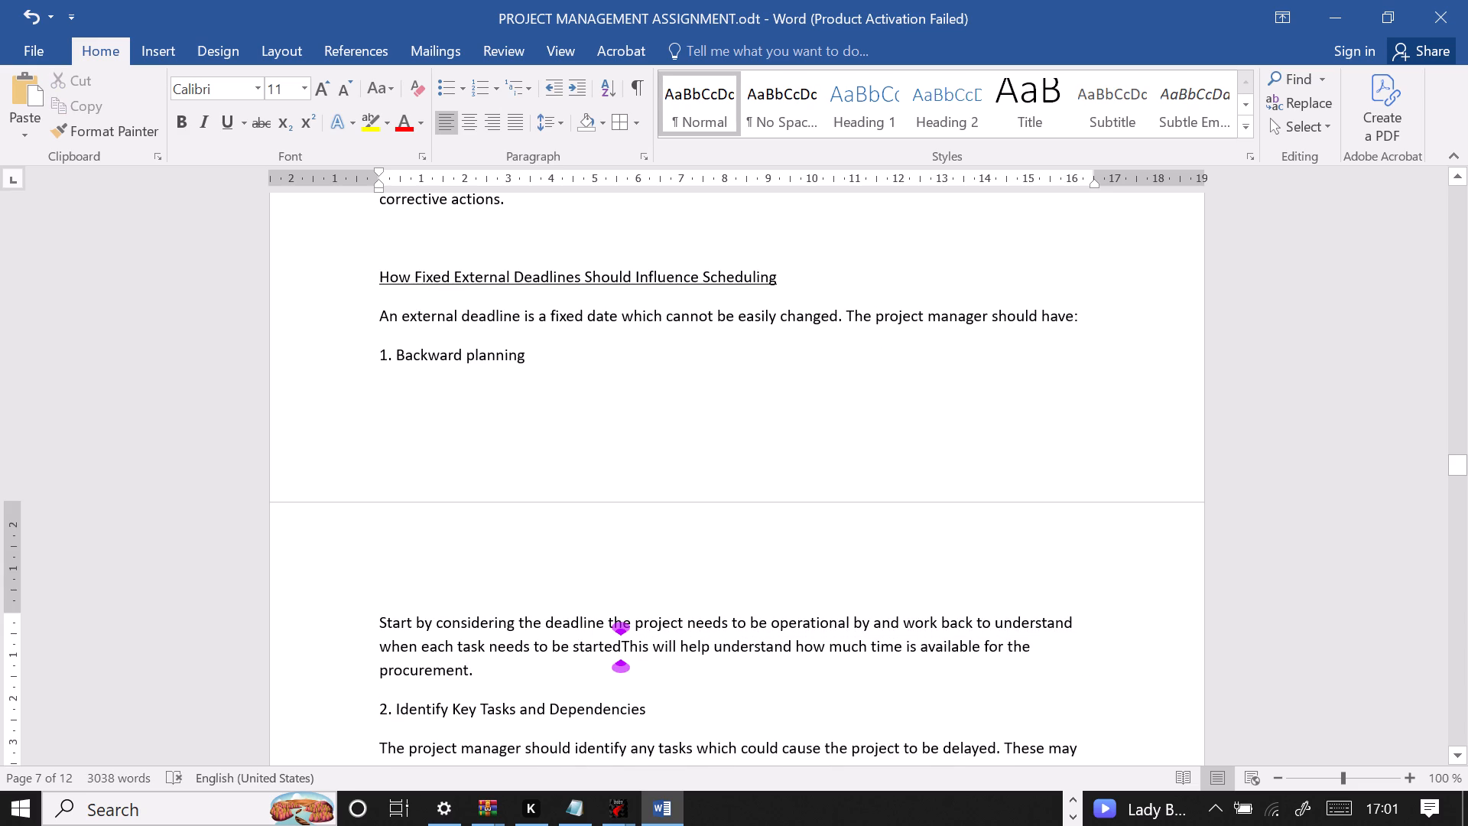
Under "Identify Key Tasks and Dependencies", delete the "These may include" sentence and separate "delayed" from "These tasks" with a period and space.
{"action": "scroll", "coordinate": [541, 676], "scroll_direction": "down", "scroll_amount": 1}
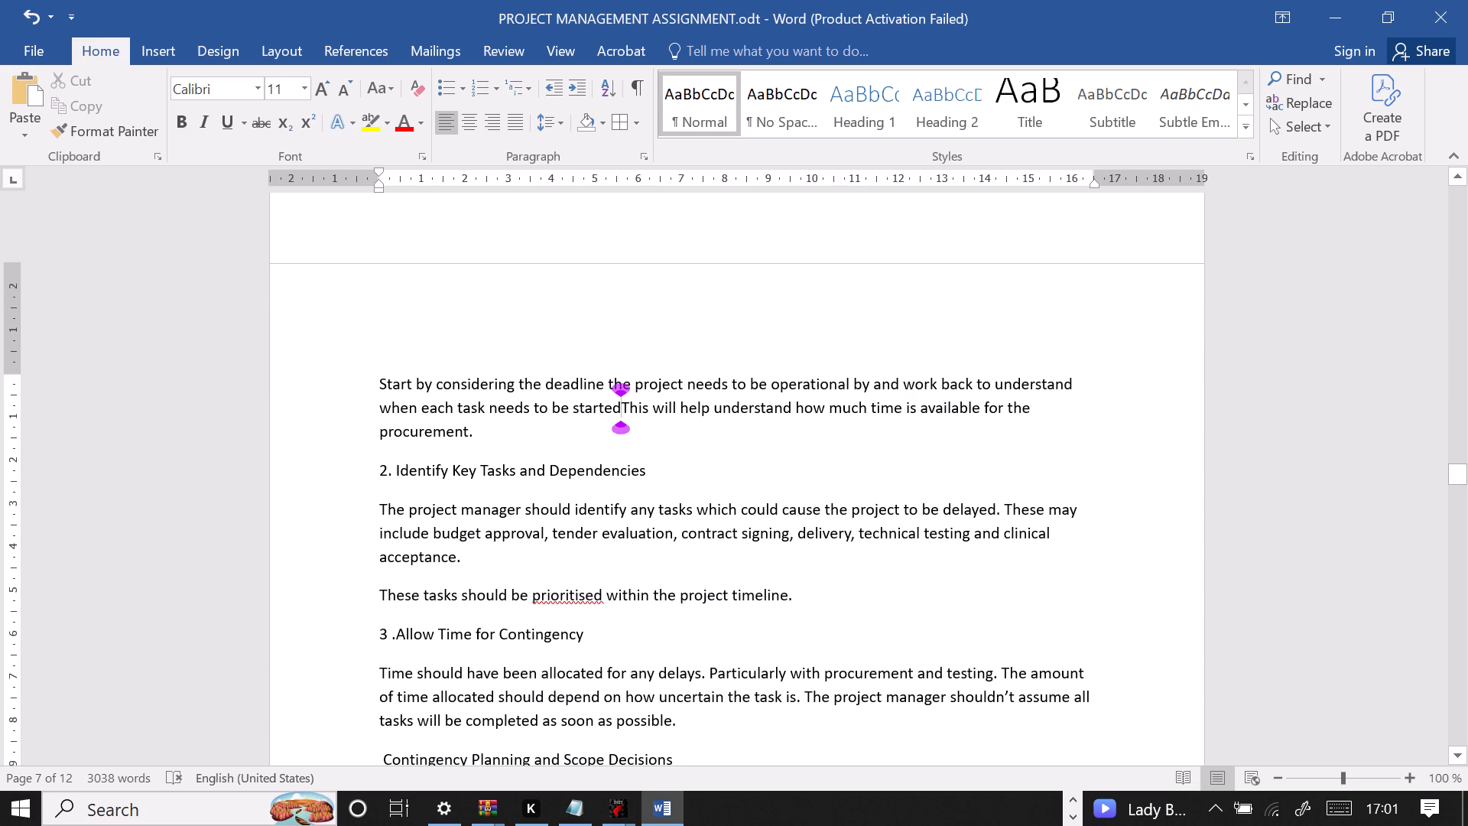
{"action": "left_click_drag", "start_coordinate": [1000, 501], "coordinate": [1041, 561]}
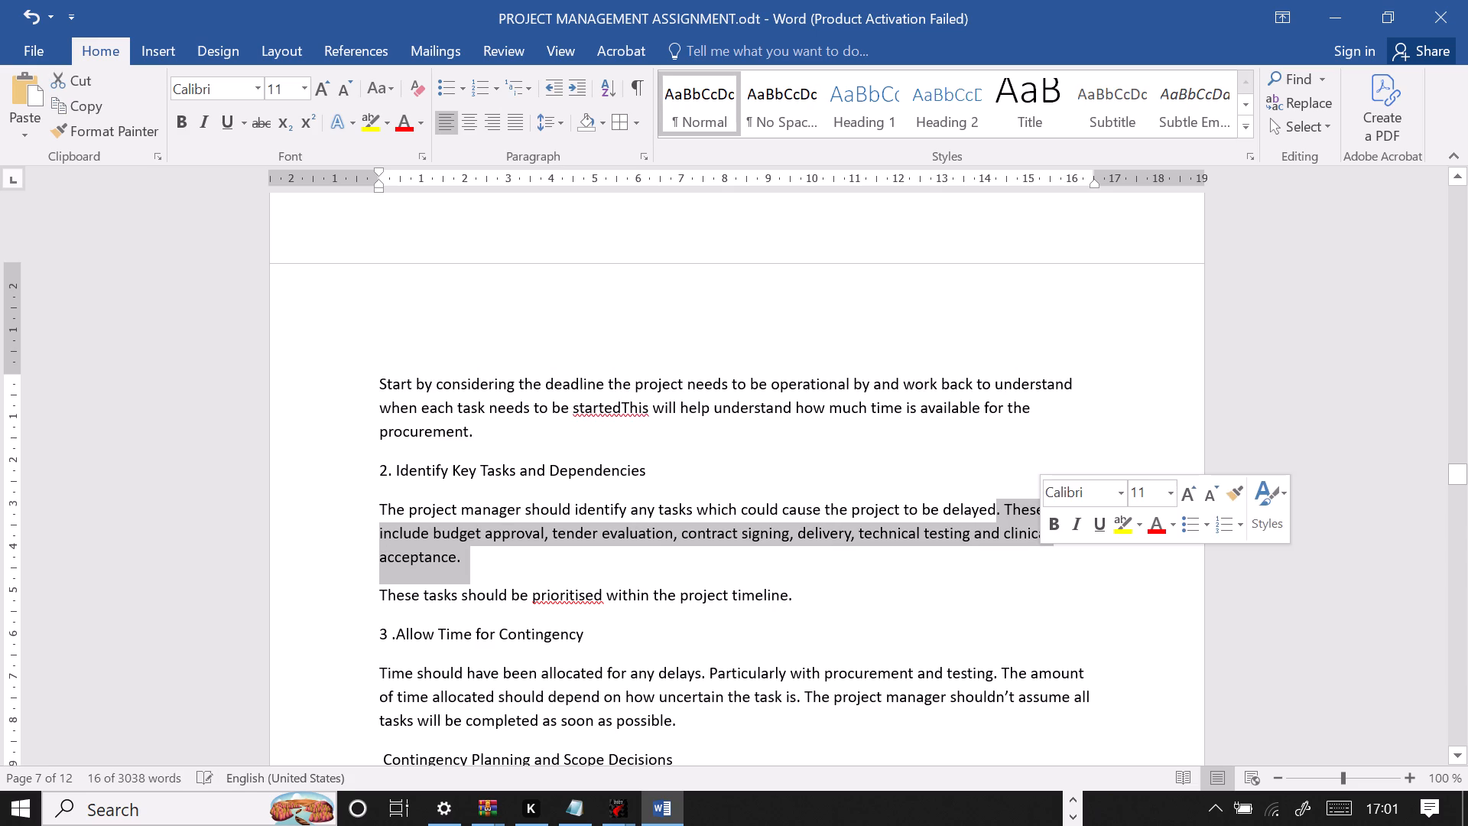
{"action": "key", "text": "BackSpace"}
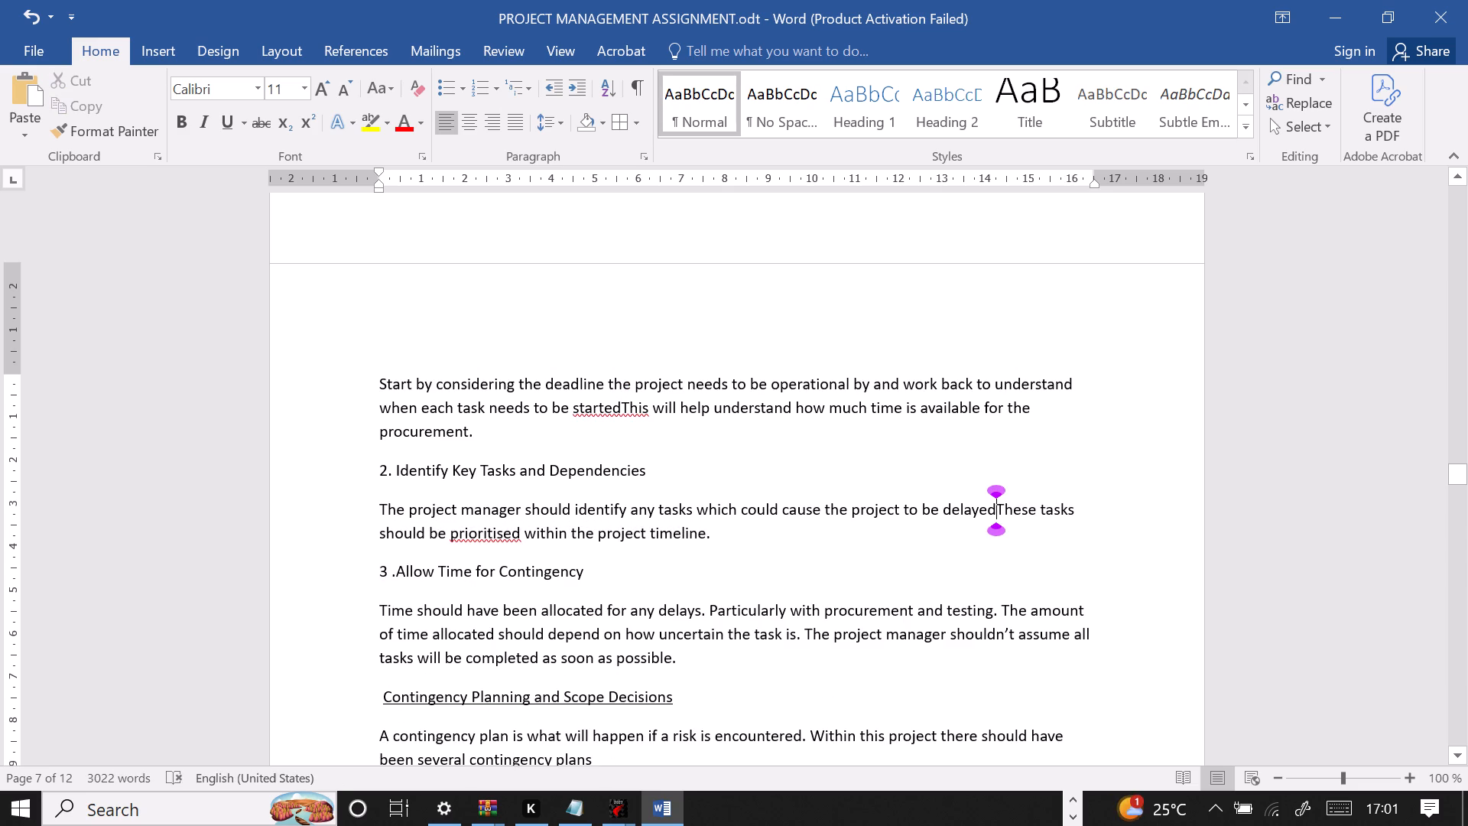
{"action": "type", "text": "."}
{"action": "key", "text": "space"}
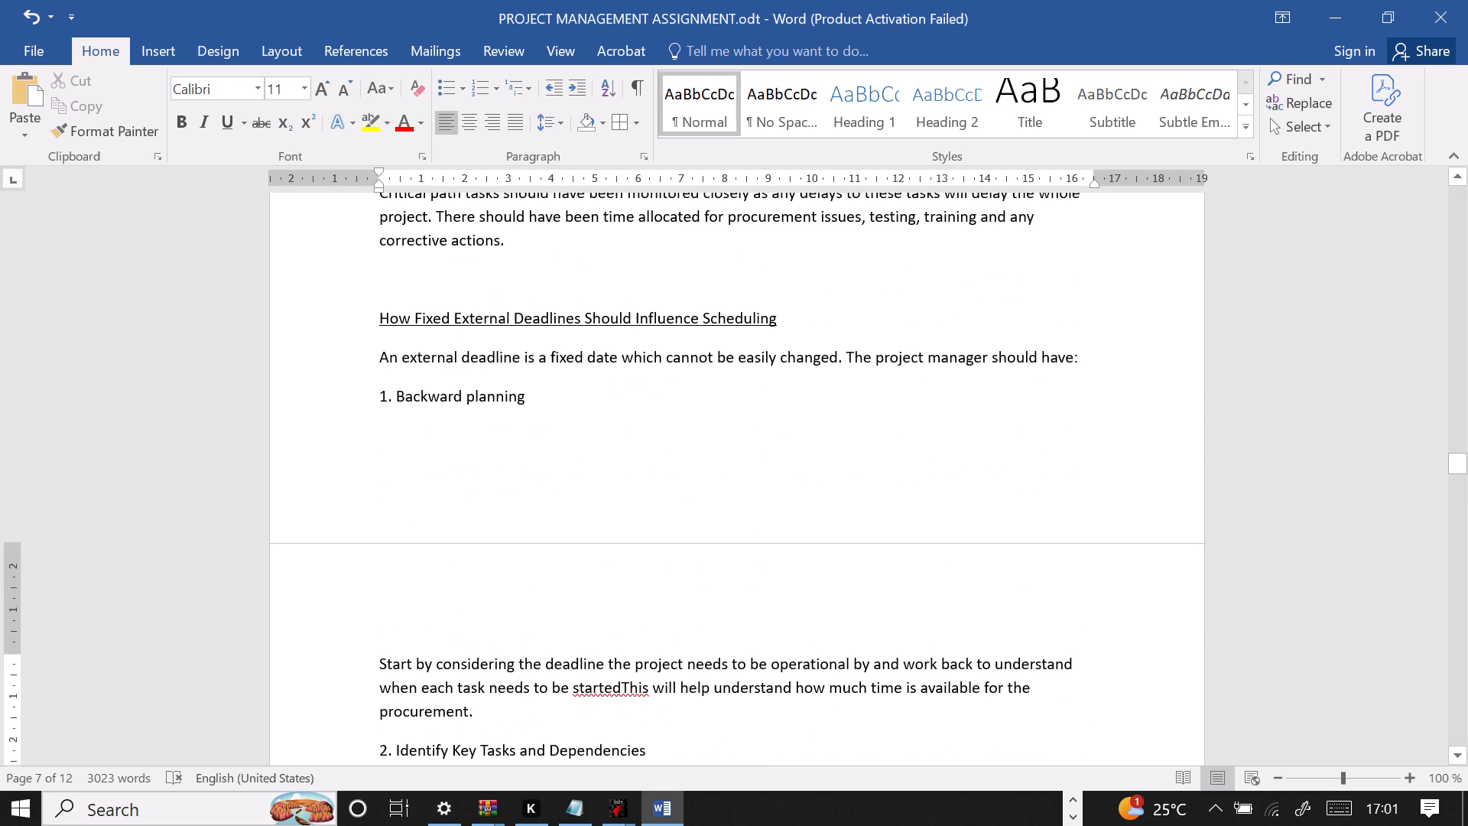
Join the "Backward planning" and "Identify Key Tasks and Dependencies" headings to their paragraphs with a hyphen.
{"action": "left_click", "coordinate": [377, 656]}
{"action": "key", "text": "BackSpace"}
{"action": "key", "text": "minus"}
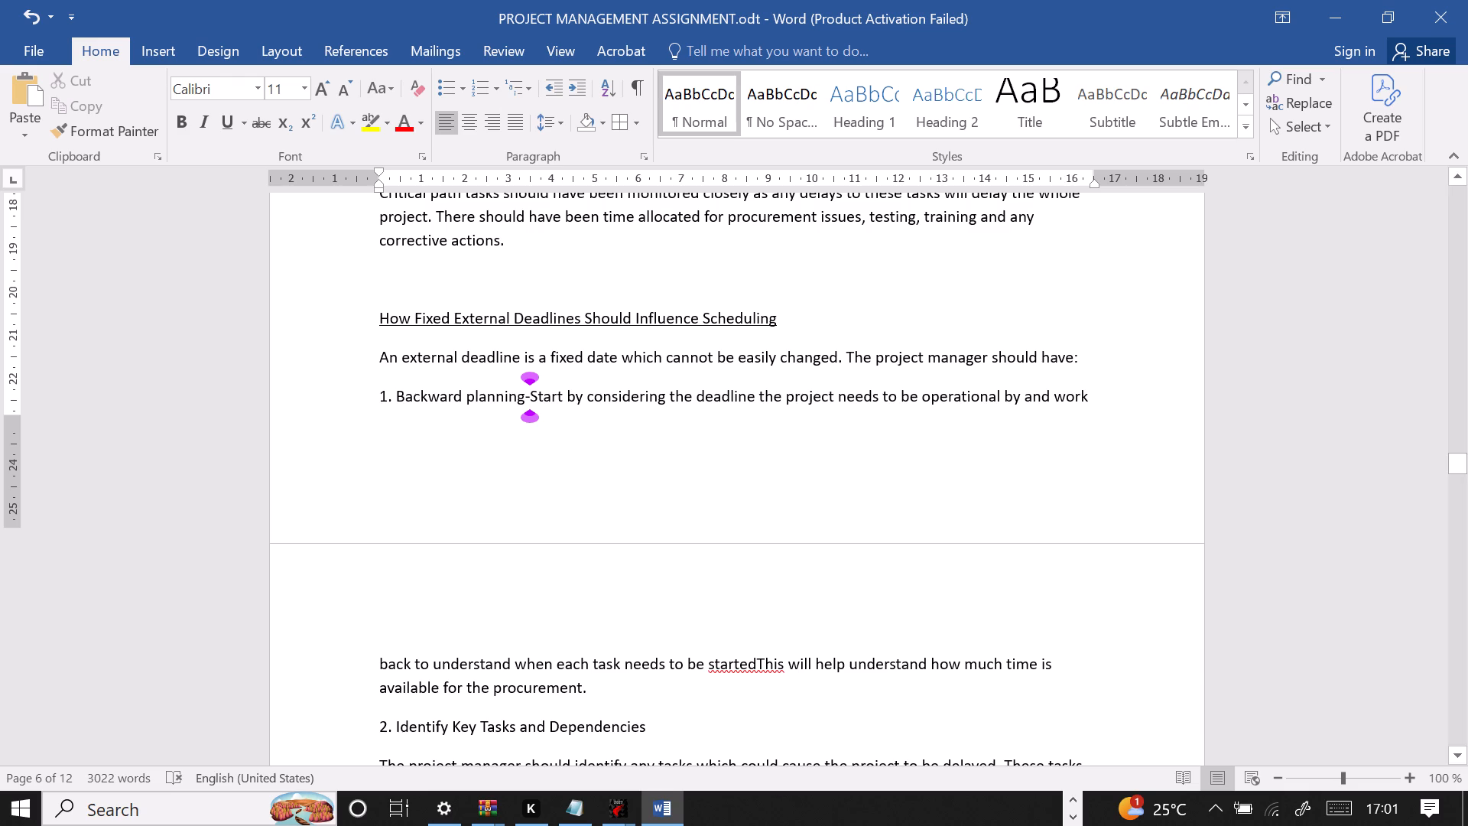
{"action": "scroll", "coordinate": [481, 603], "scroll_direction": "down", "scroll_amount": 1}
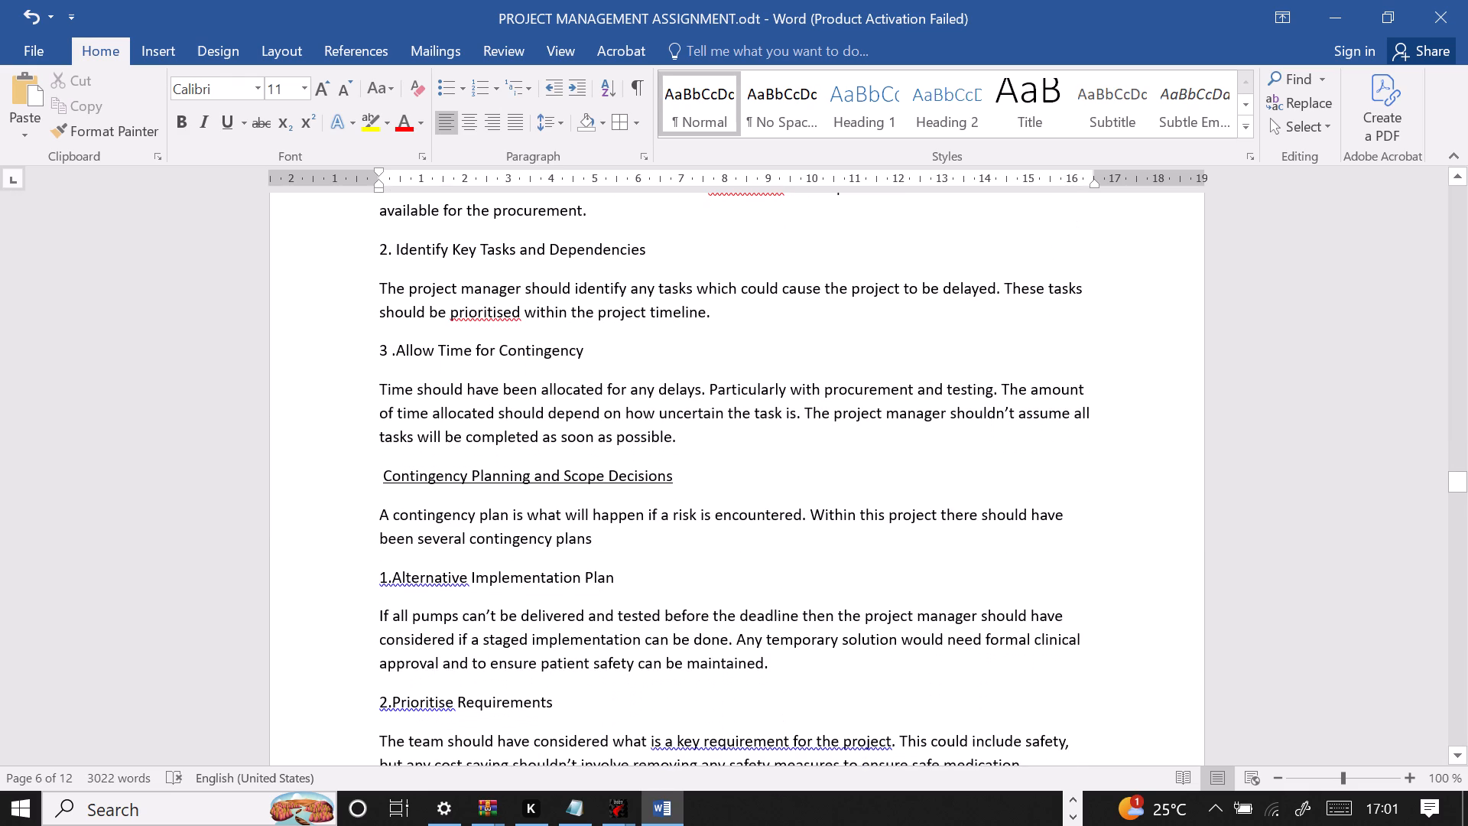
{"action": "left_click", "coordinate": [377, 285]}
{"action": "key", "text": "BackSpace"}
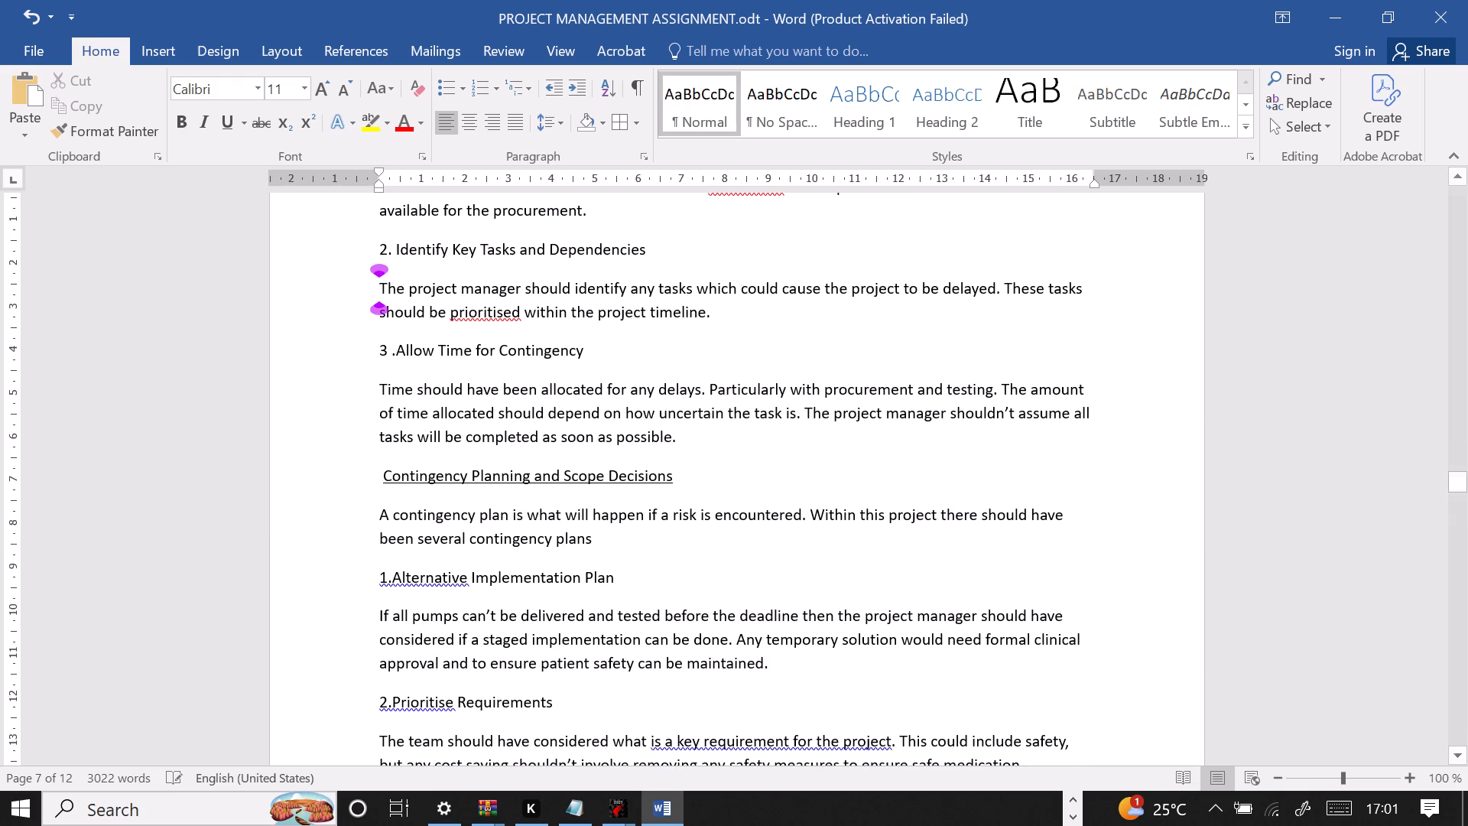
{"action": "key", "text": "minus"}
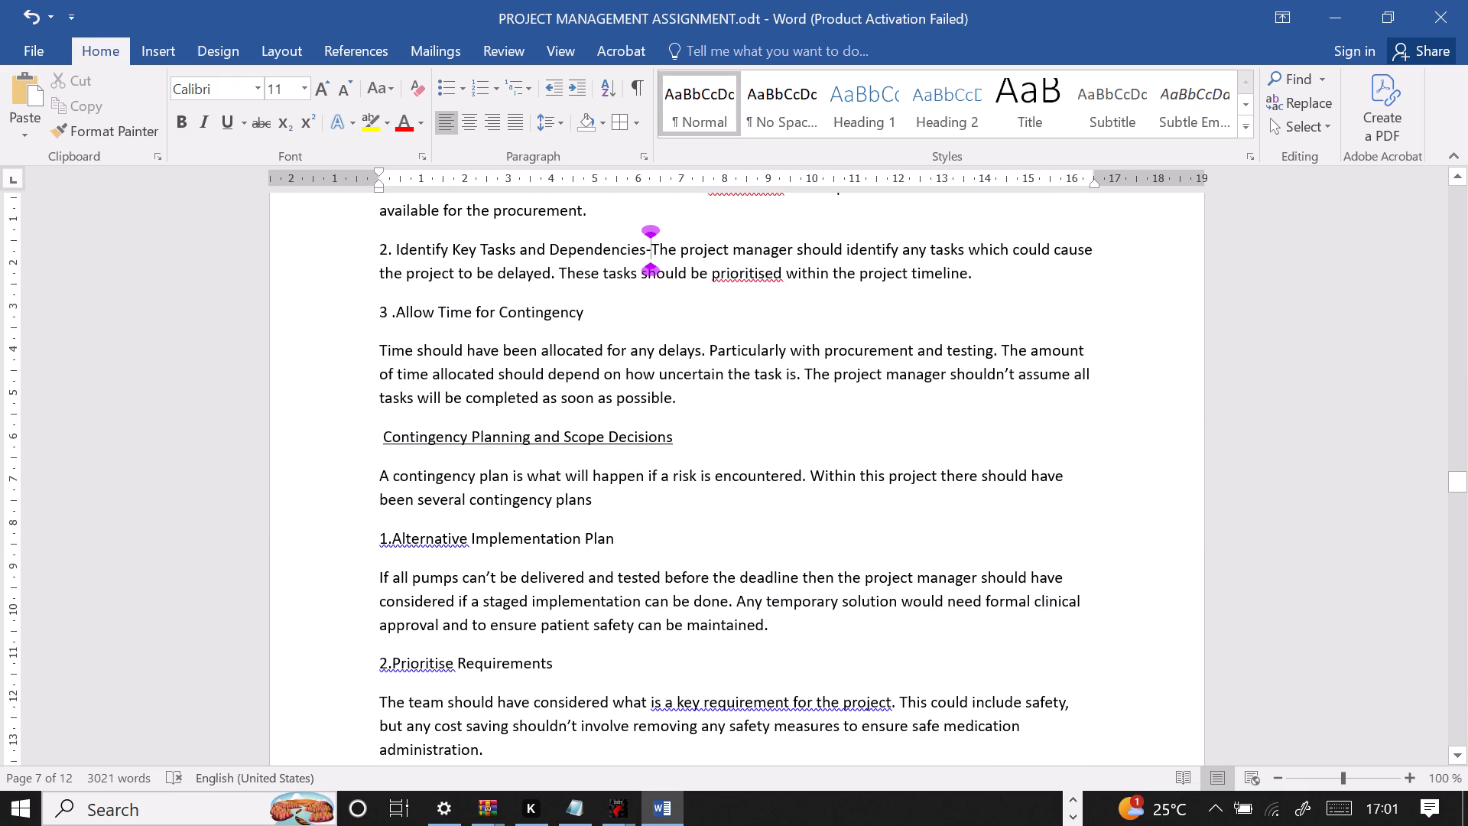
Correct "startedThis" to "started This" in the backward planning item and add a period before "This".
{"action": "scroll", "coordinate": [690, 269], "scroll_direction": "up", "scroll_amount": 1}
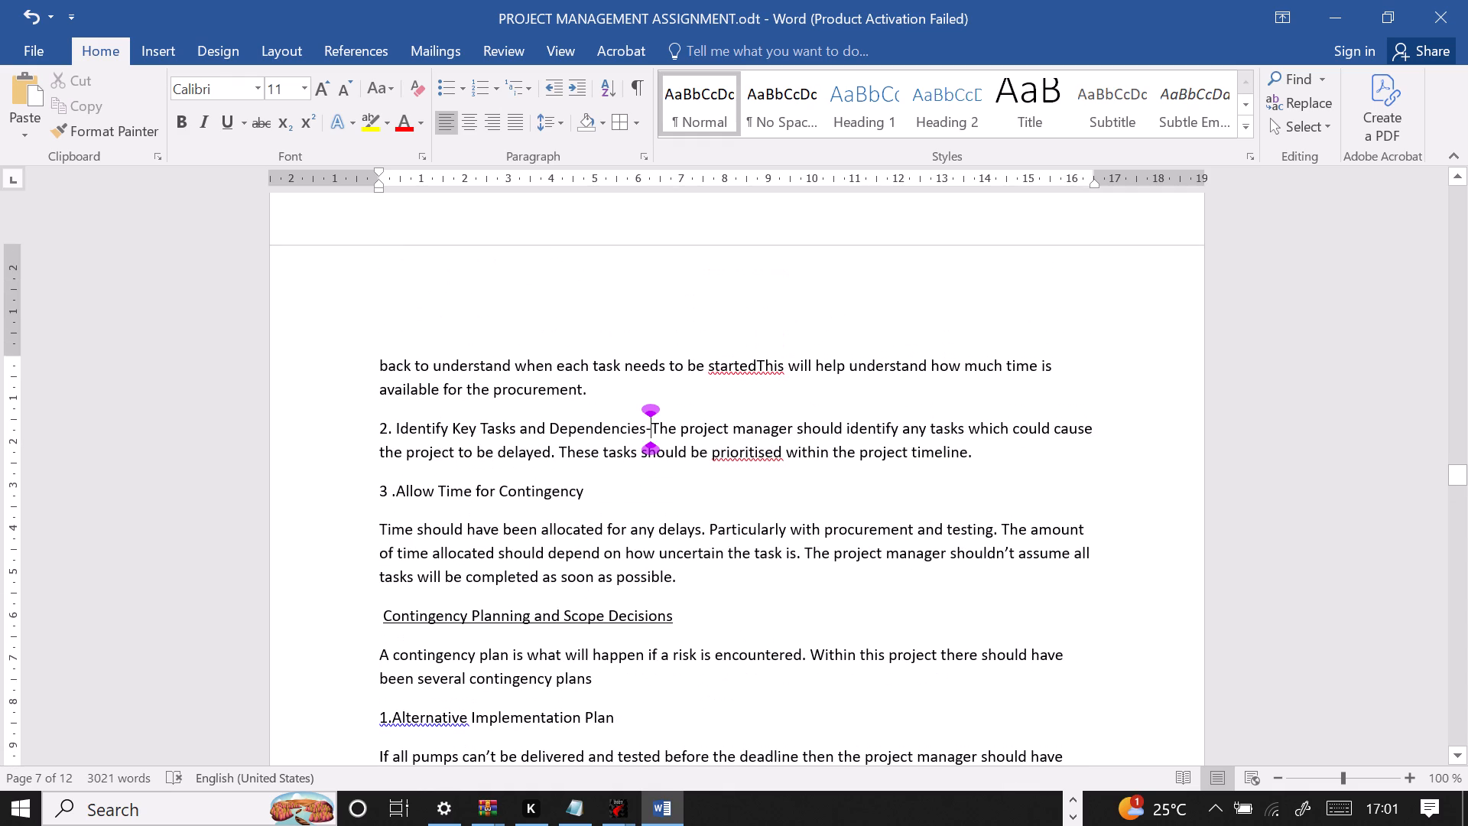
{"action": "right_click", "coordinate": [760, 365]}
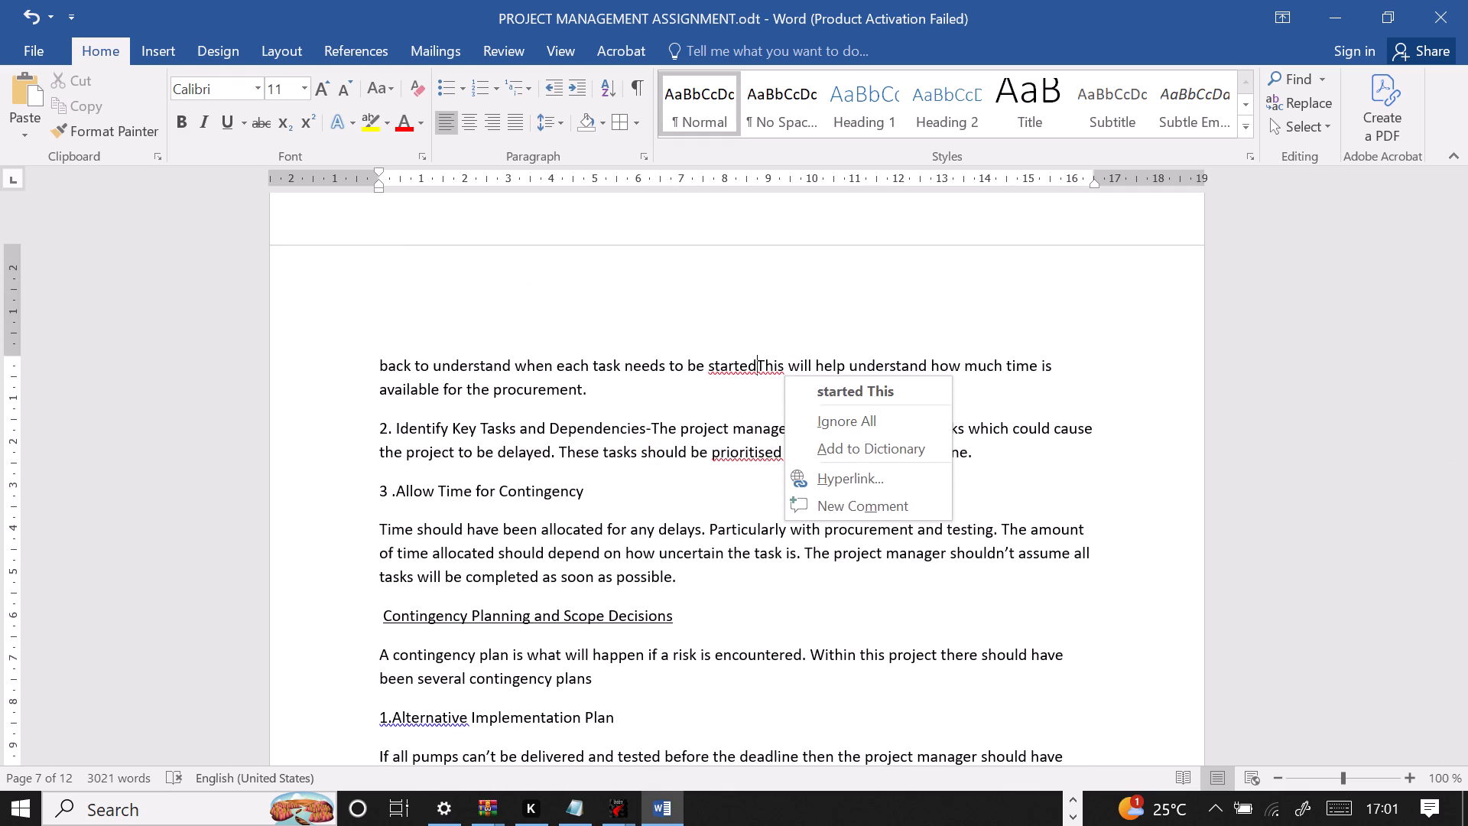
{"action": "left_click", "coordinate": [843, 380]}
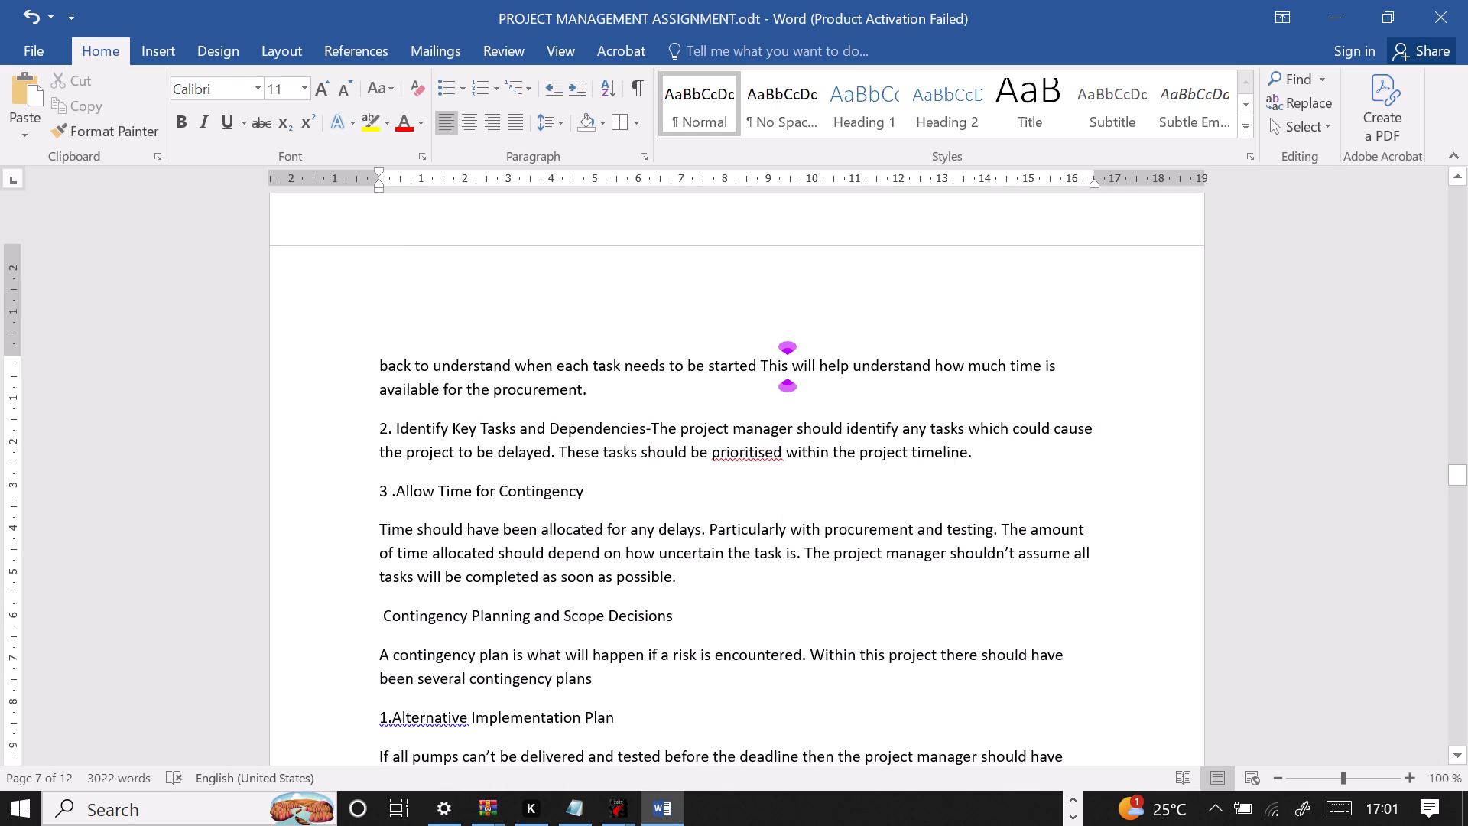
{"action": "left_click", "coordinate": [761, 363]}
{"action": "key", "text": "period"}
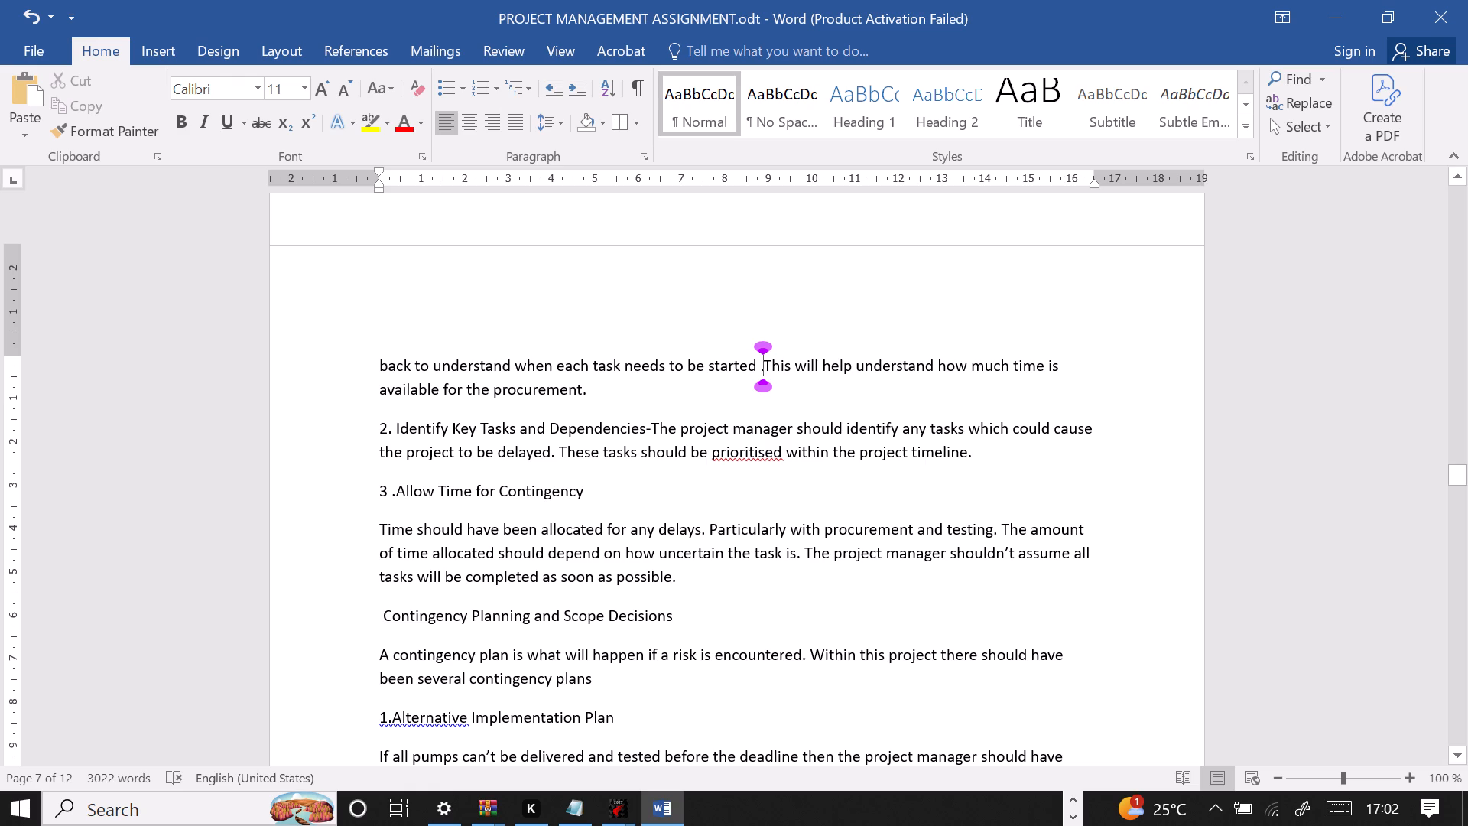
Correct the flagged word "prioritised" to "prioritized" in the Identify Key Tasks and Dependencies item.
{"action": "left_click", "coordinate": [612, 470]}
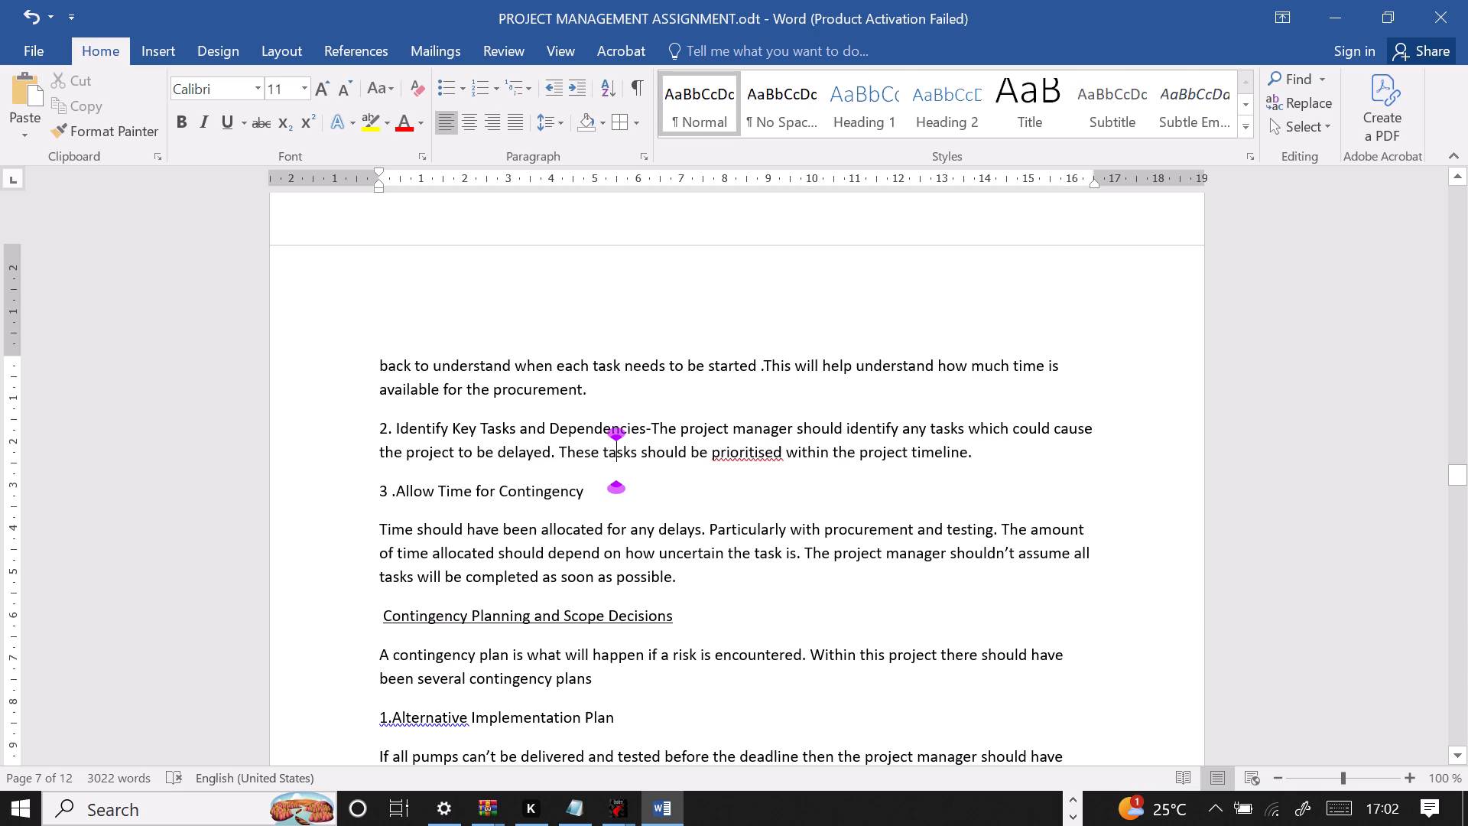
{"action": "right_click", "coordinate": [731, 457]}
{"action": "left_click", "coordinate": [832, 480]}
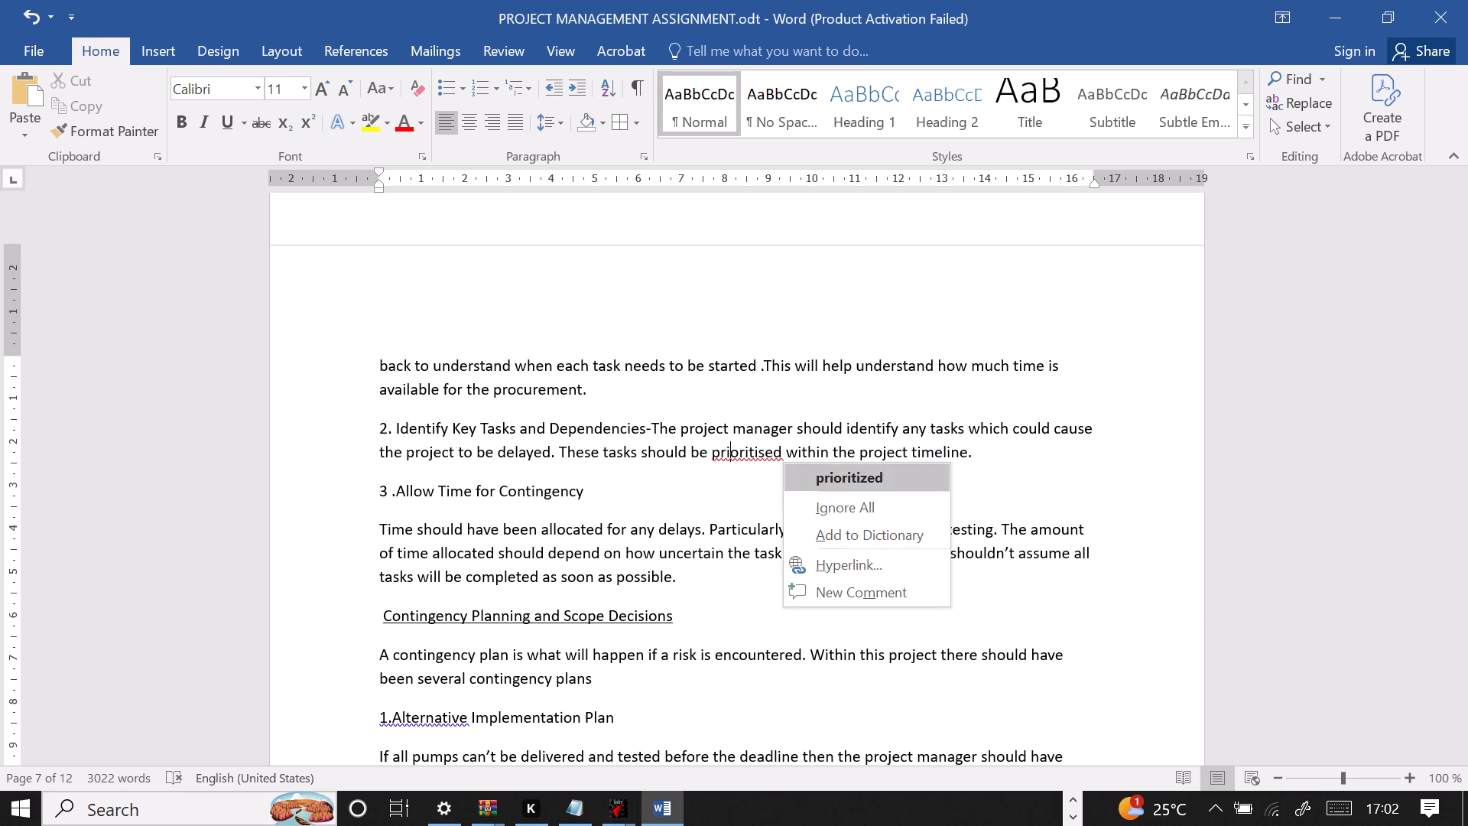
Join the "Allow Time for Contingency" heading to its paragraph with a hyphen.
{"action": "left_click", "coordinate": [380, 534]}
{"action": "key", "text": "BackSpace"}
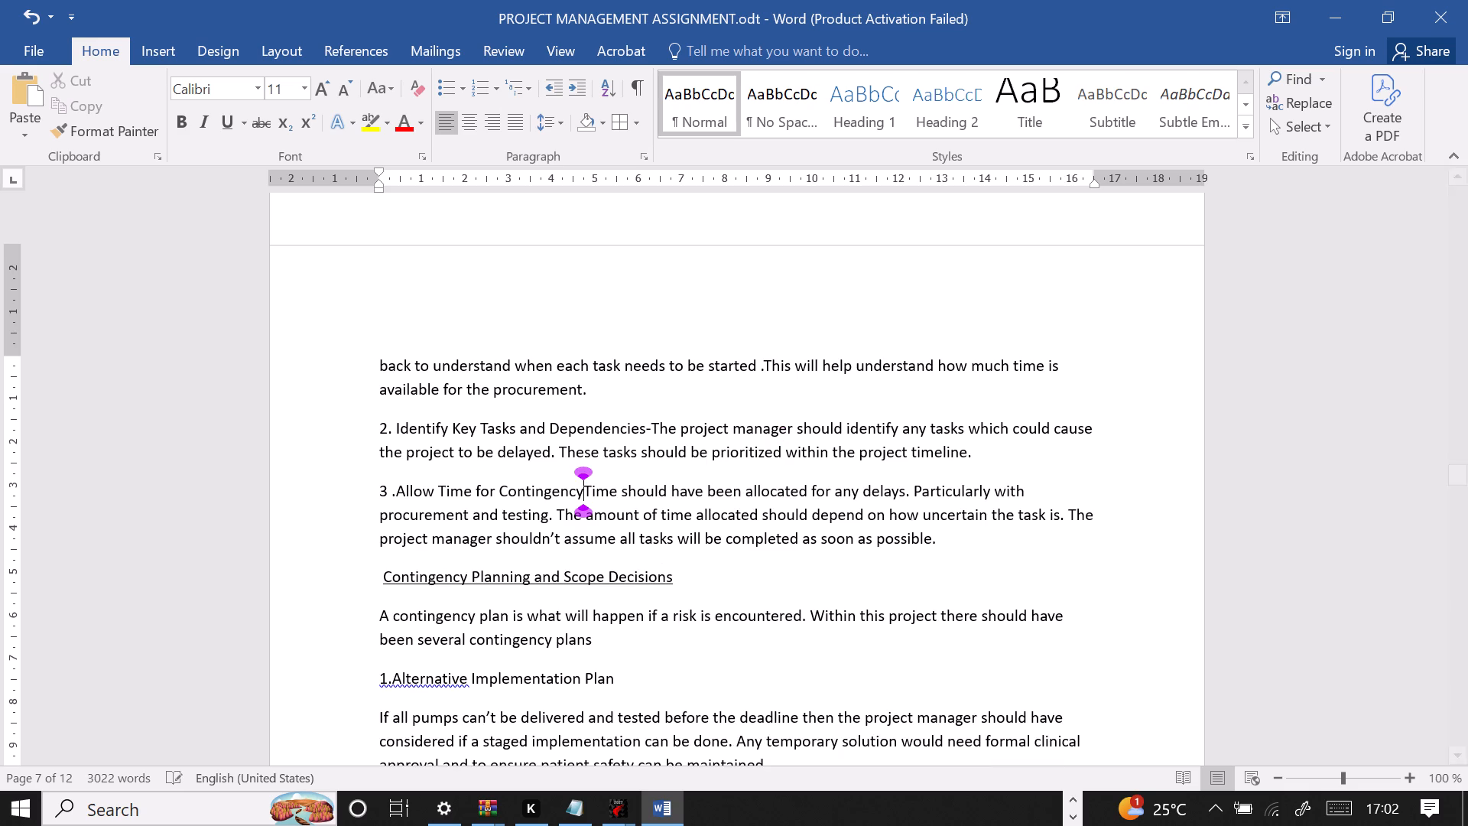
{"action": "key", "text": "minus"}
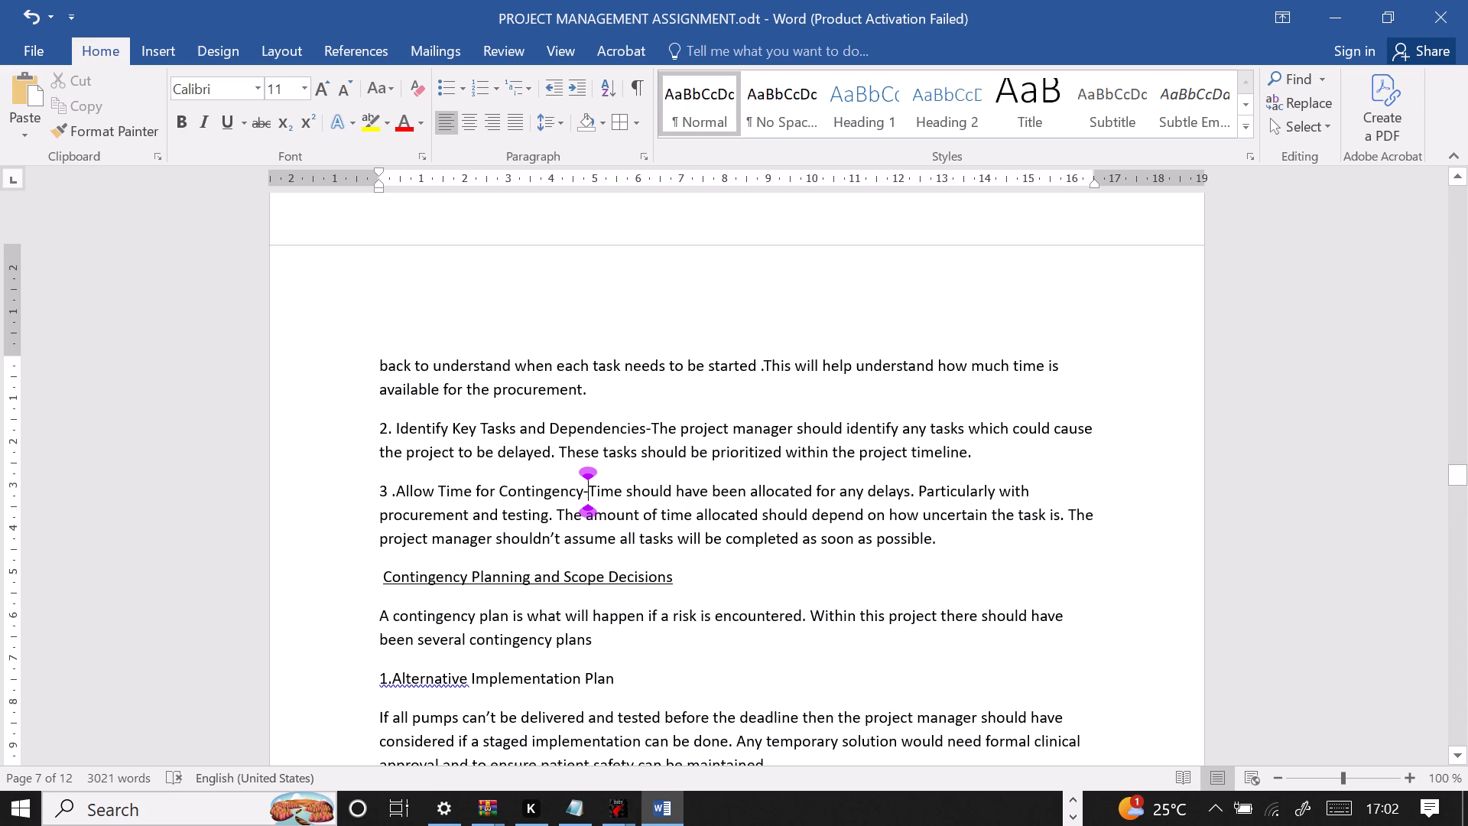
Delete the last two sentences of the Allow Time for Contingency item, from "The amount of time" to "as soon as possible.".
{"action": "left_click_drag", "start_coordinate": [558, 511], "coordinate": [619, 528]}
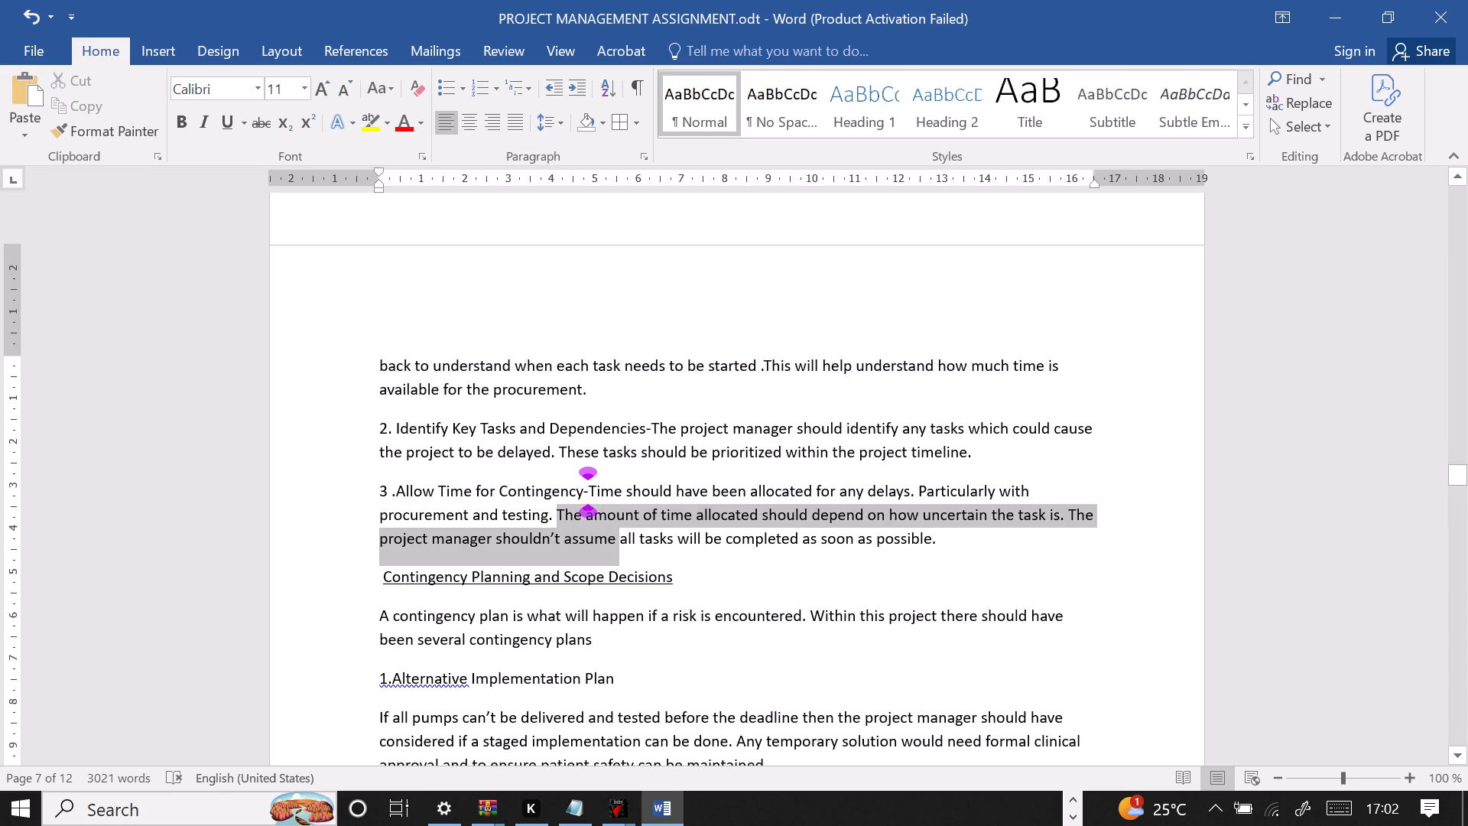
{"action": "left_click_drag", "start_coordinate": [619, 528], "coordinate": [907, 555]}
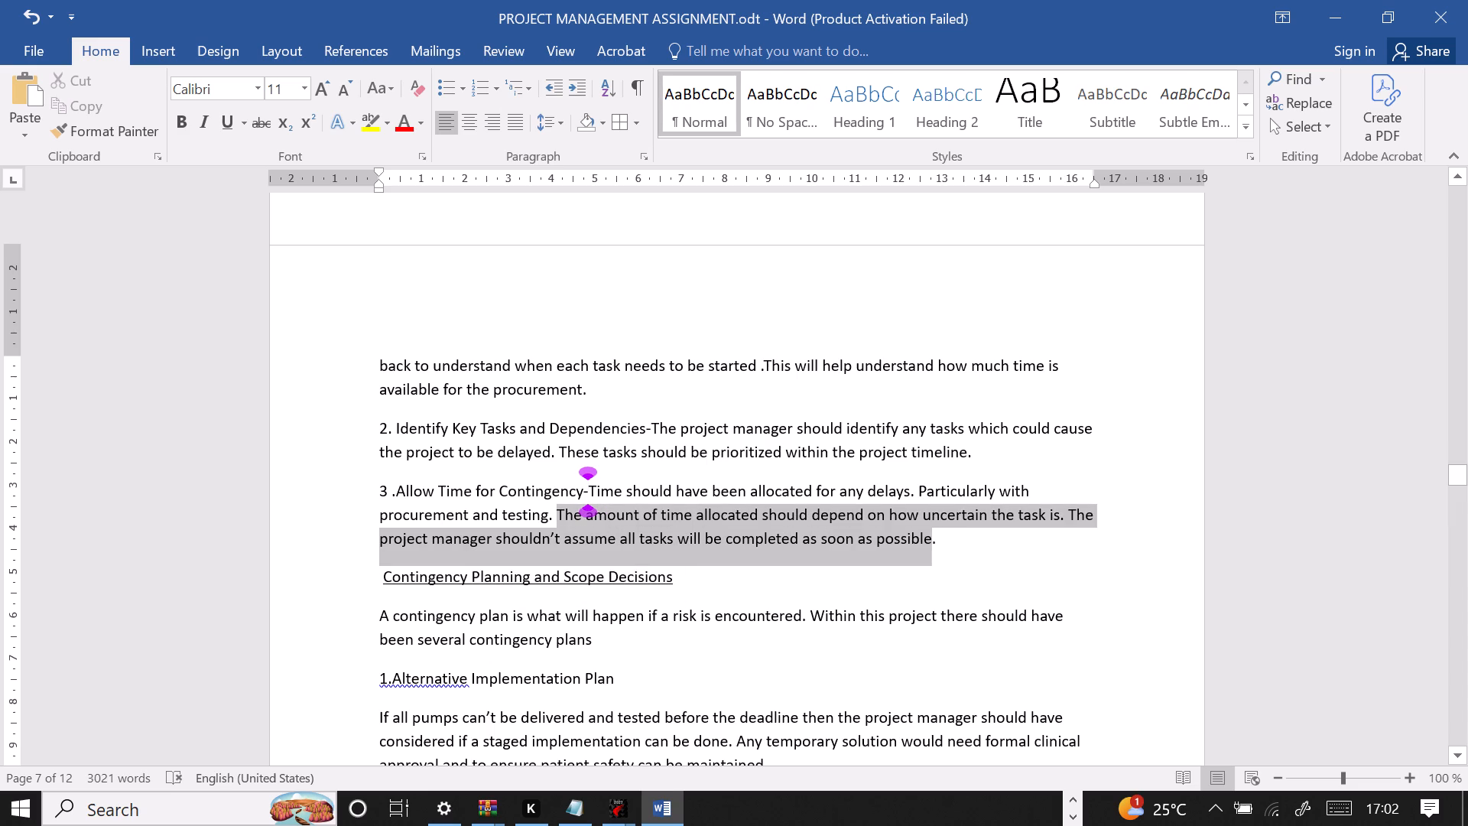
Delete the last two sentences of the Allow Time for Contingency item, keeping the "Contingency Planning and Scope Decisions" heading on its own line.
{"action": "left_click_drag", "start_coordinate": [907, 555], "coordinate": [952, 543]}
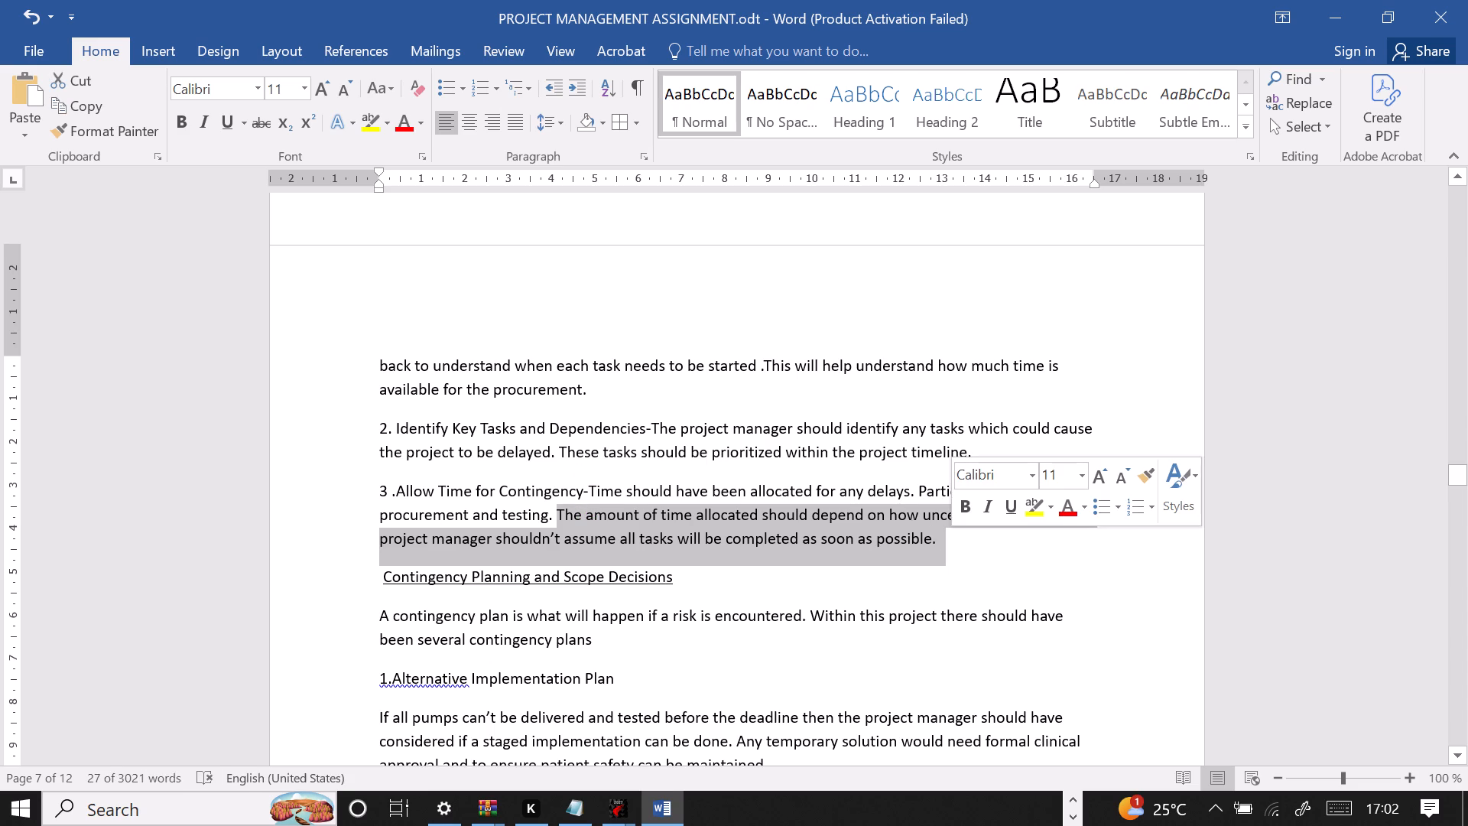
{"action": "key", "text": "BackSpace"}
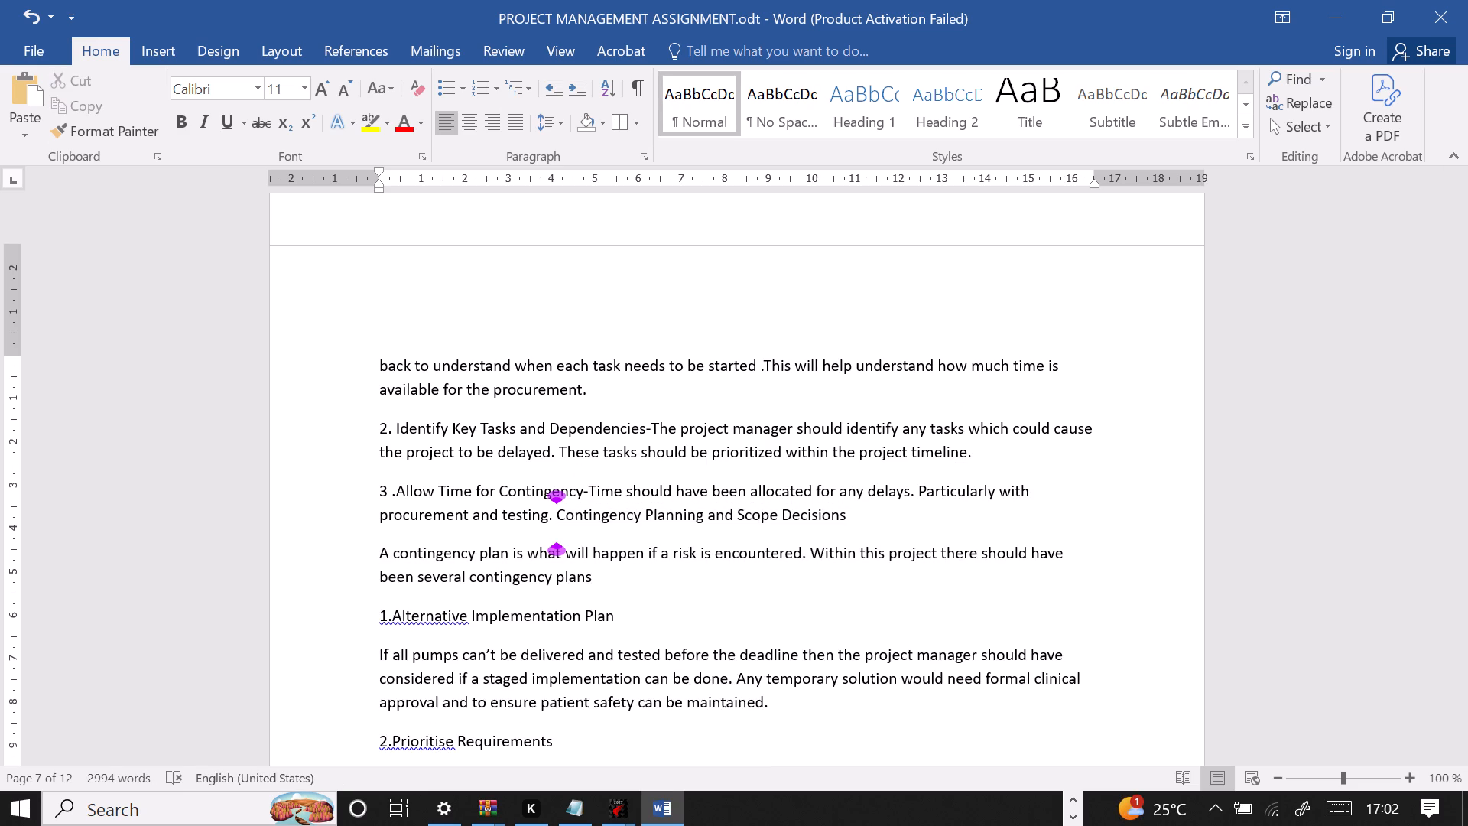
{"action": "left_click", "coordinate": [24, 10]}
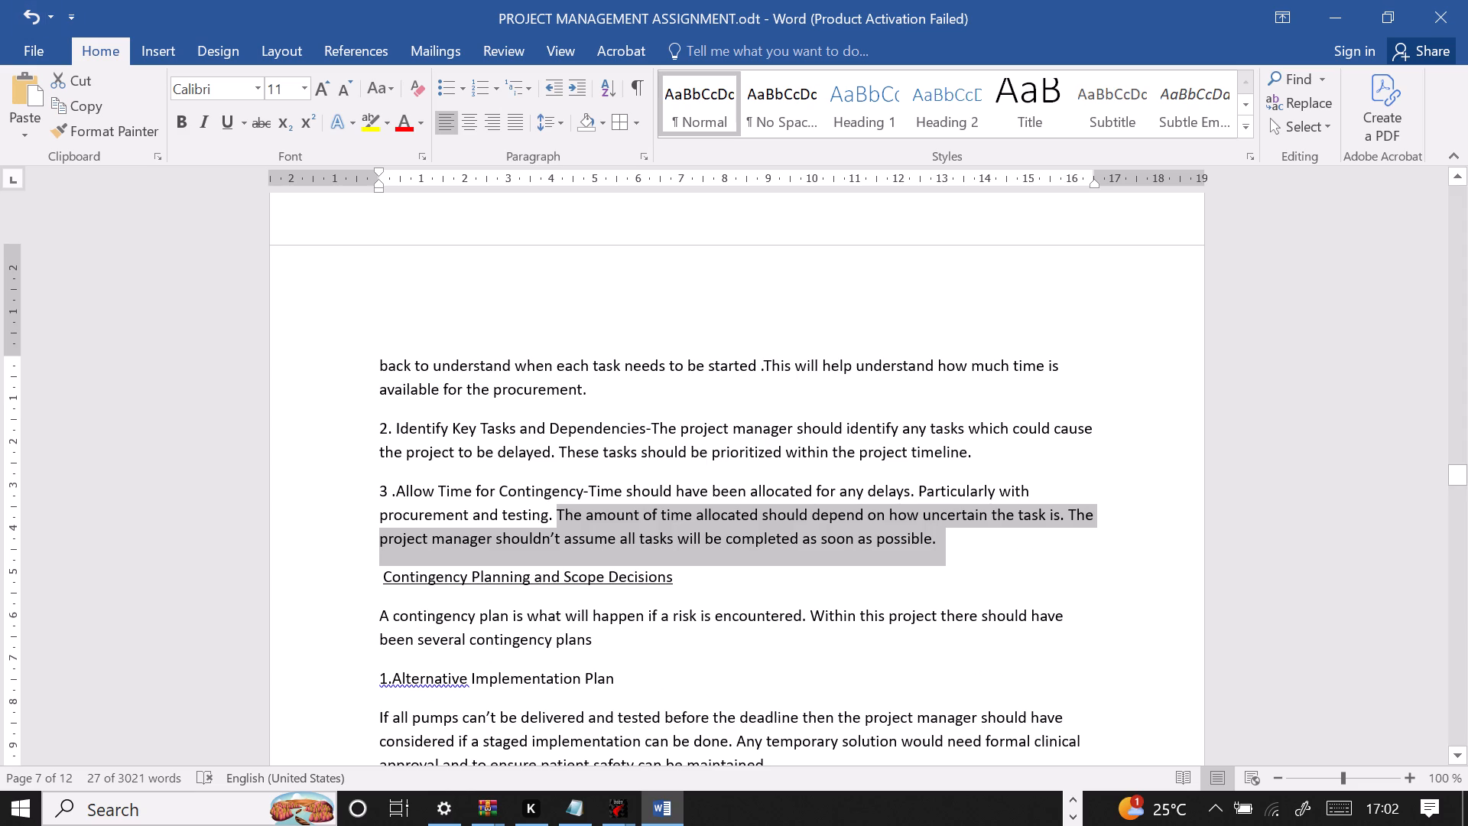
{"action": "key", "text": "BackSpace"}
{"action": "key", "text": "Return"}
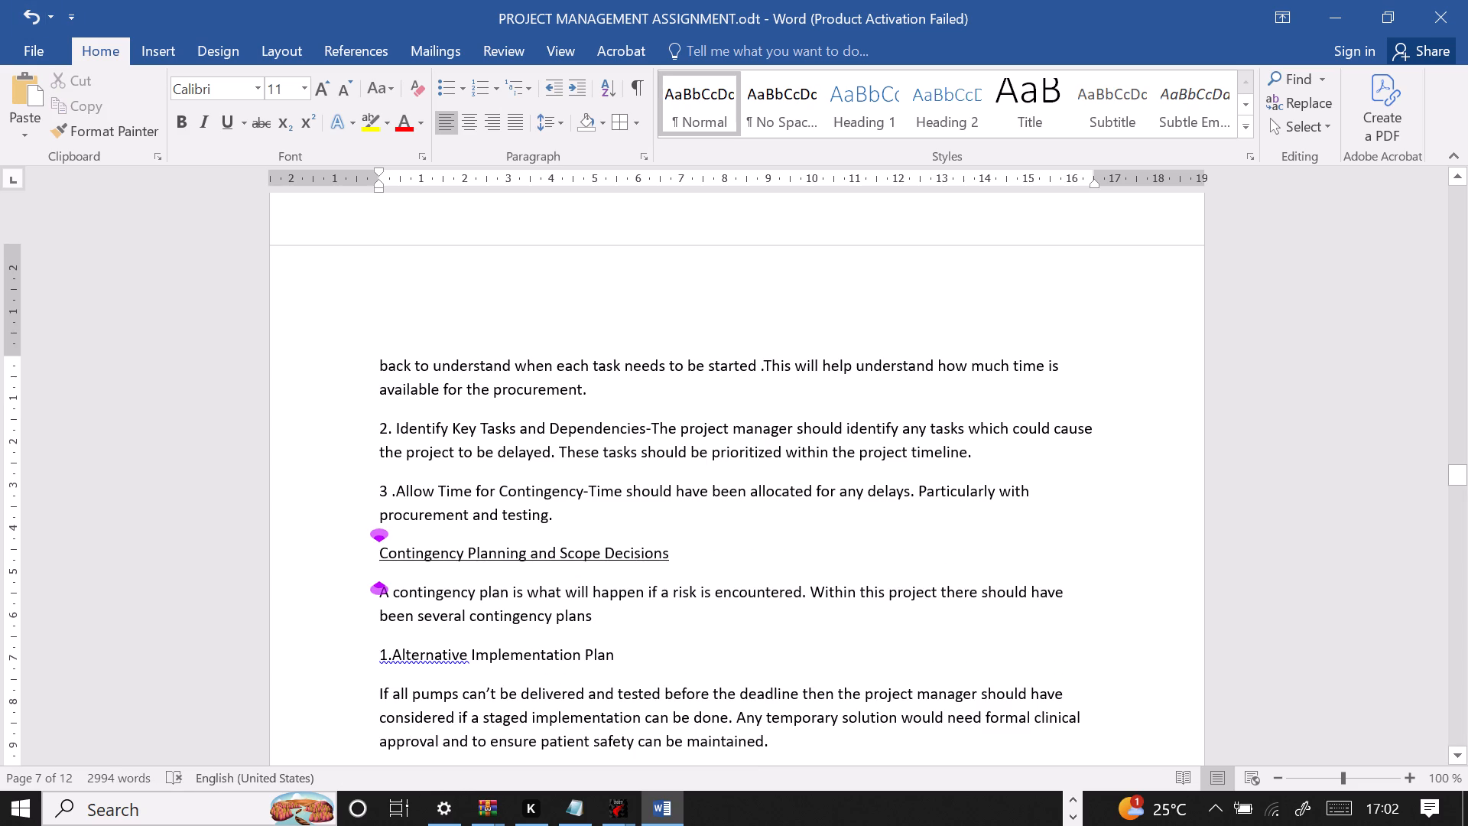
Select the last sentence of the Alternative Implementation Plan paragraph, from "Any temporary solution" to "can be maintained.".
{"action": "scroll", "coordinate": [1083, 616], "scroll_direction": "down", "scroll_amount": 1}
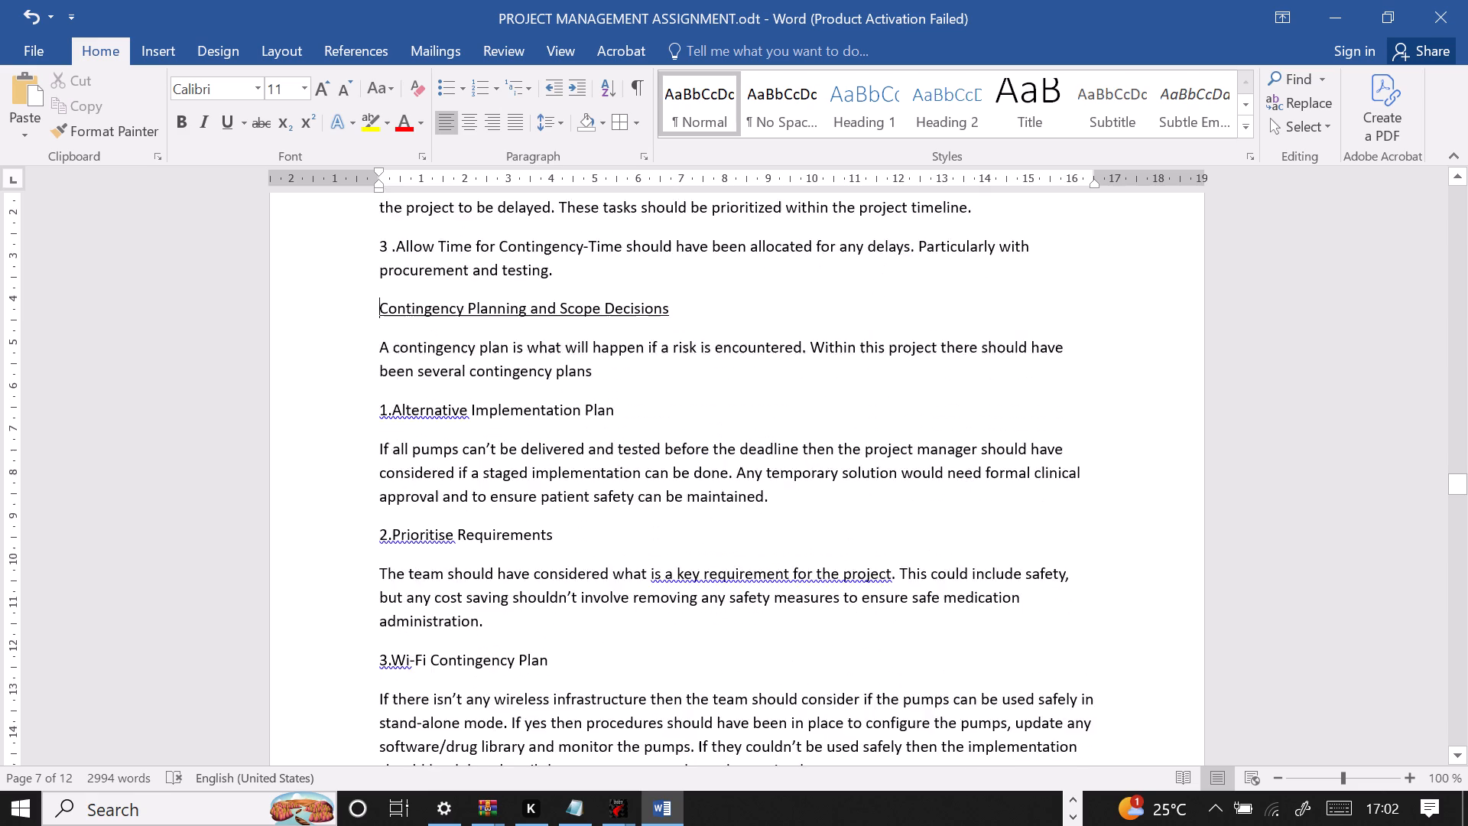
{"action": "scroll", "coordinate": [1083, 616], "scroll_direction": "down", "scroll_amount": 2}
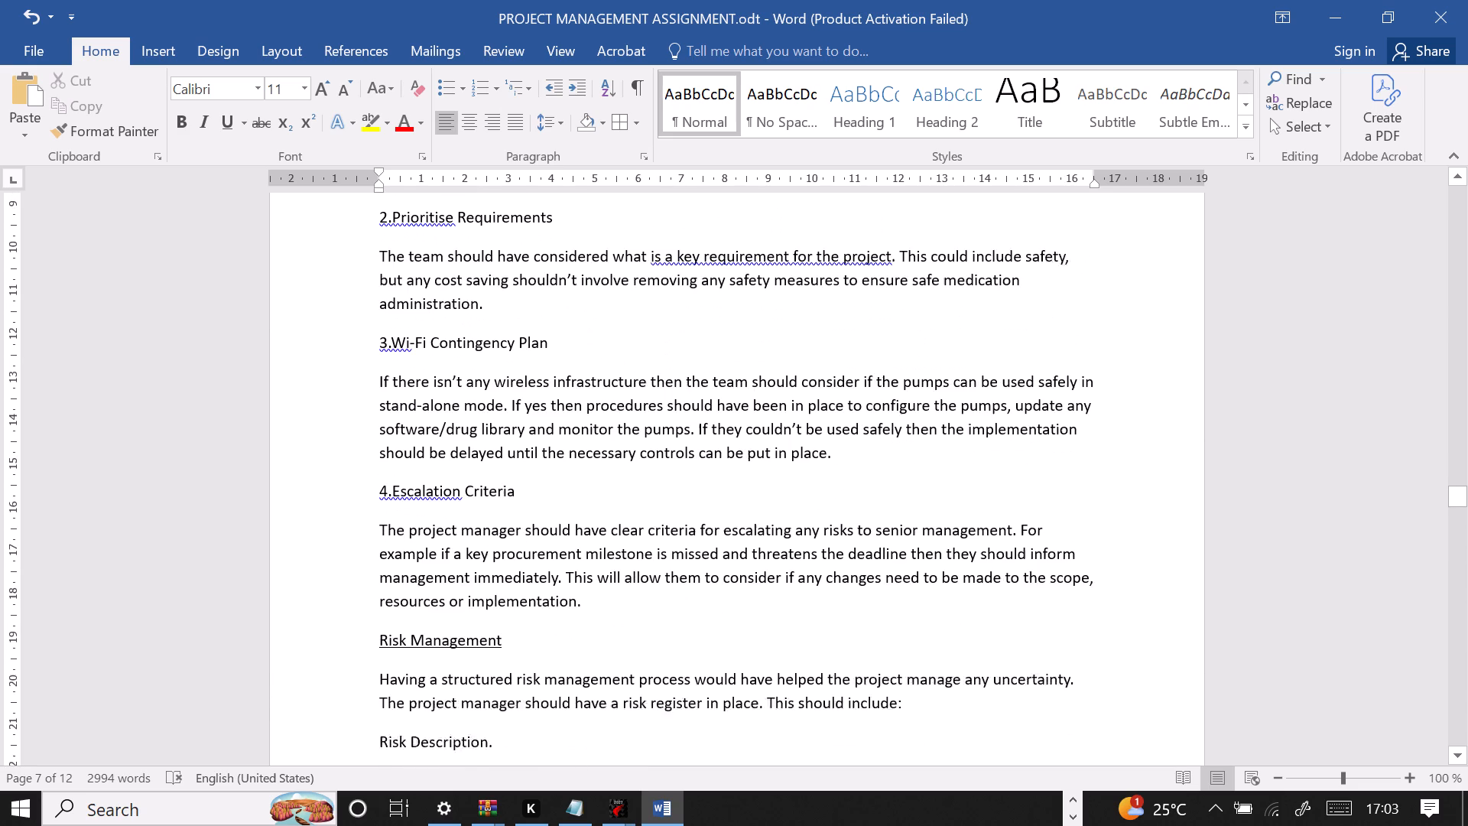
{"action": "scroll", "coordinate": [573, 565], "scroll_direction": "up", "scroll_amount": 1}
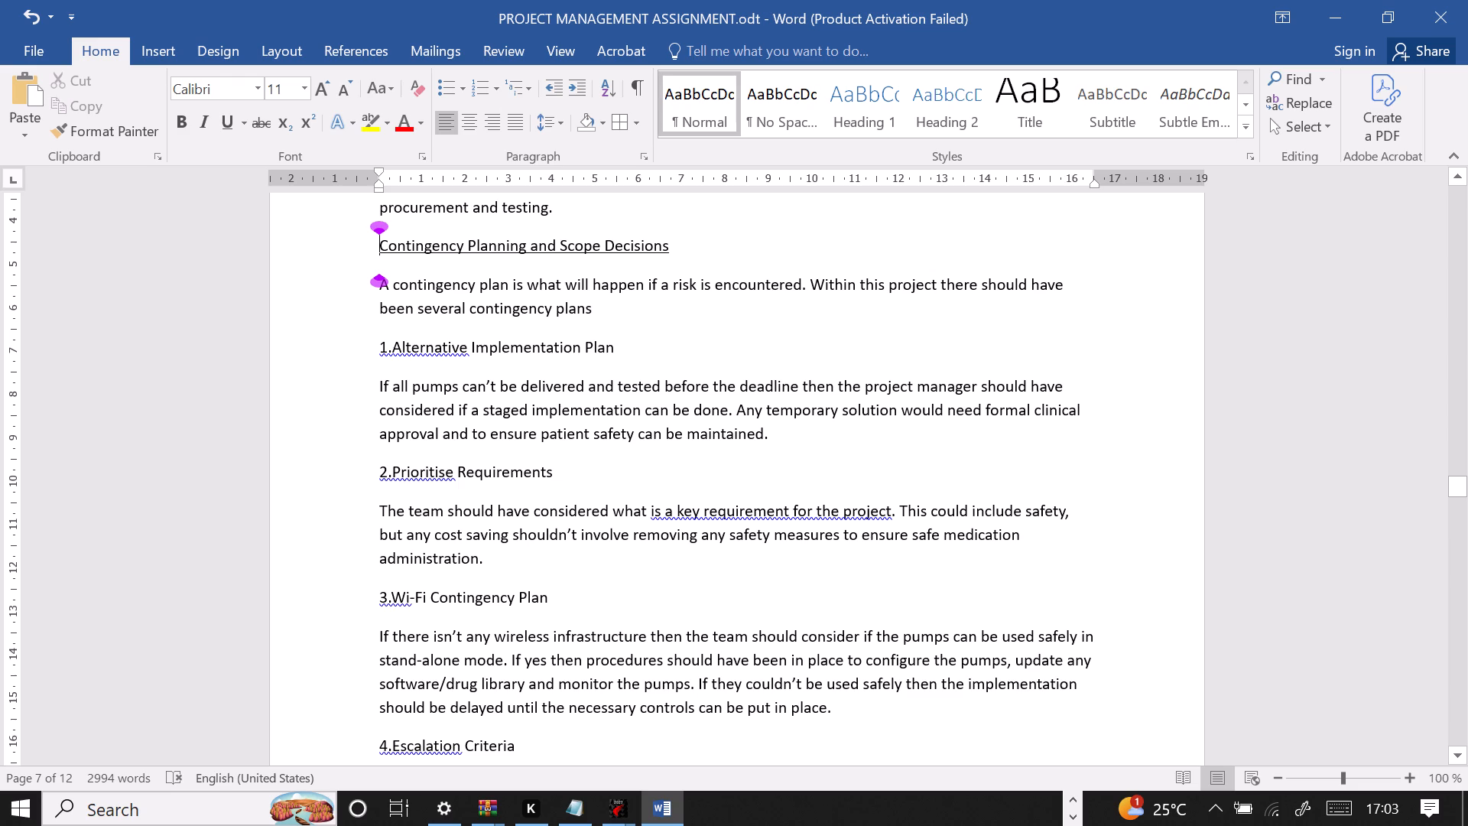
{"action": "left_click_drag", "start_coordinate": [733, 411], "coordinate": [778, 454]}
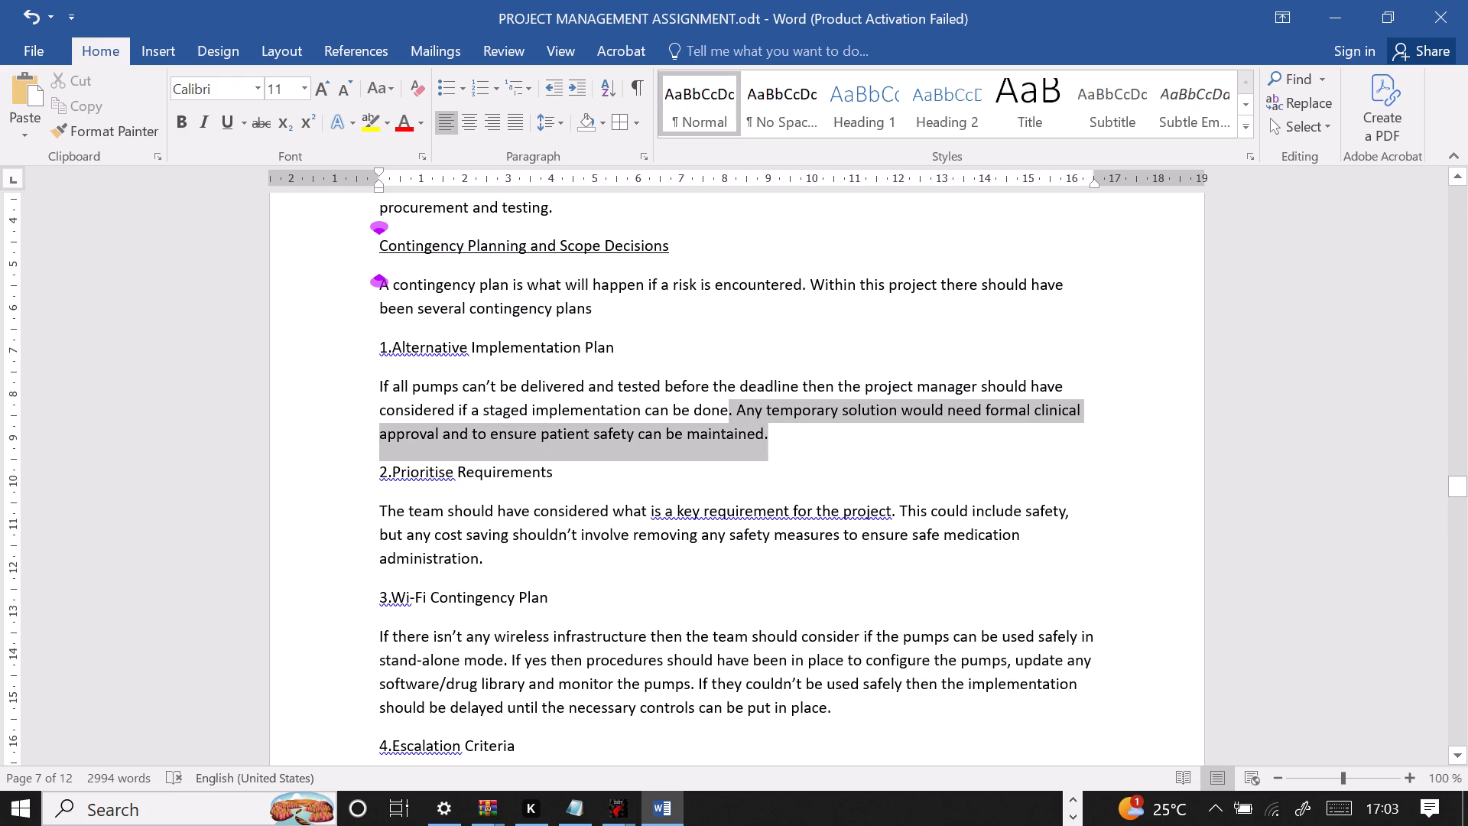
Delete the "Any temporary solution would need formal clinical approval" sentence from the Alternative Implementation Plan paragraph.
{"action": "left_click_drag", "start_coordinate": [778, 454], "coordinate": [778, 456]}
{"action": "key", "text": "BackSpace"}
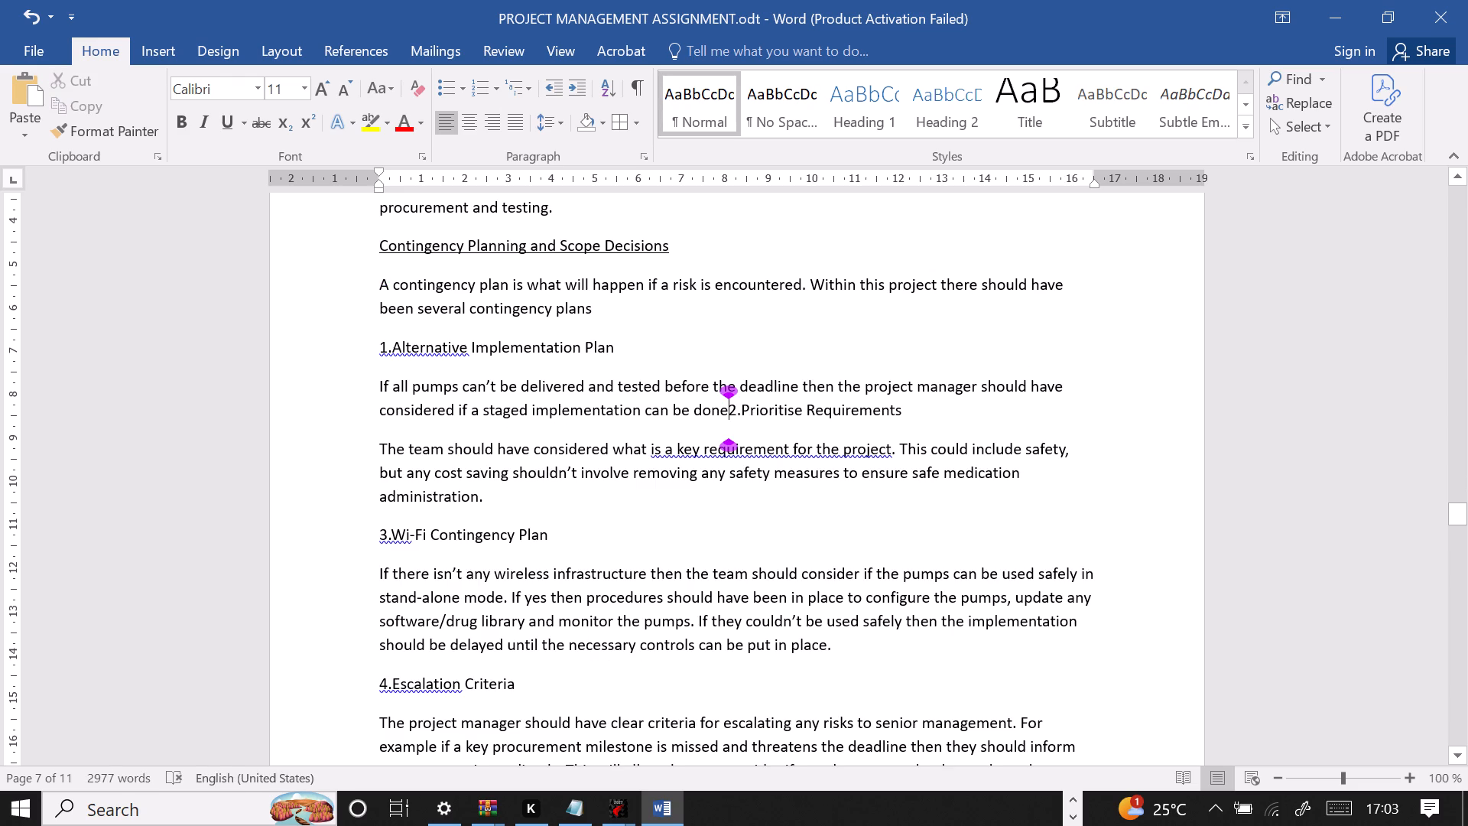
Join the "Alternative Implementation Plan" heading to its paragraph with a hyphen.
{"action": "left_click", "coordinate": [378, 387]}
{"action": "key", "text": "BackSpace"}
{"action": "key", "text": "minus"}
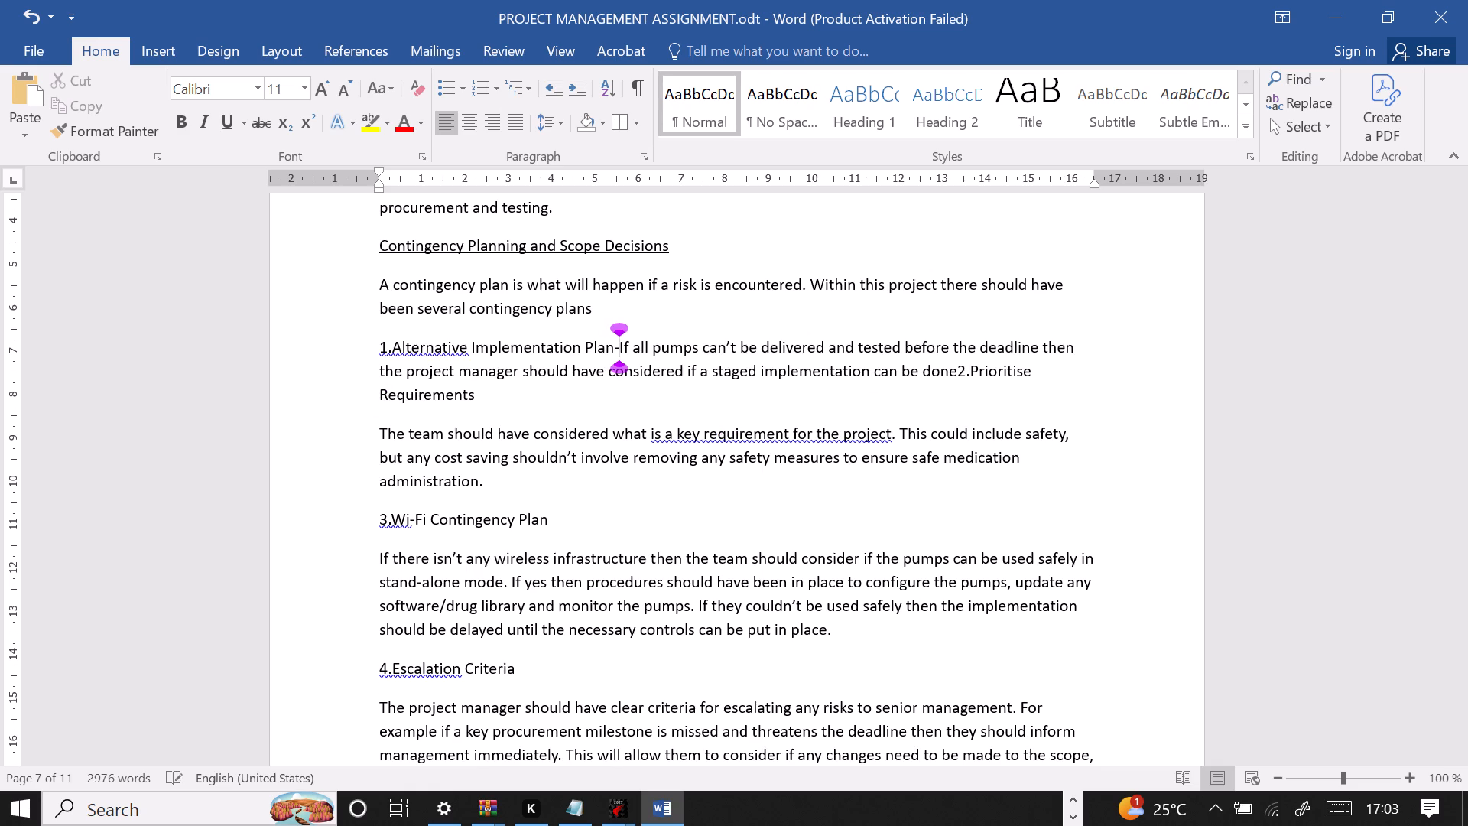
Put "2.Prioritise Requirements" back on its own line and end the preceding sentence, "can be done", with a period.
{"action": "left_click", "coordinate": [956, 369]}
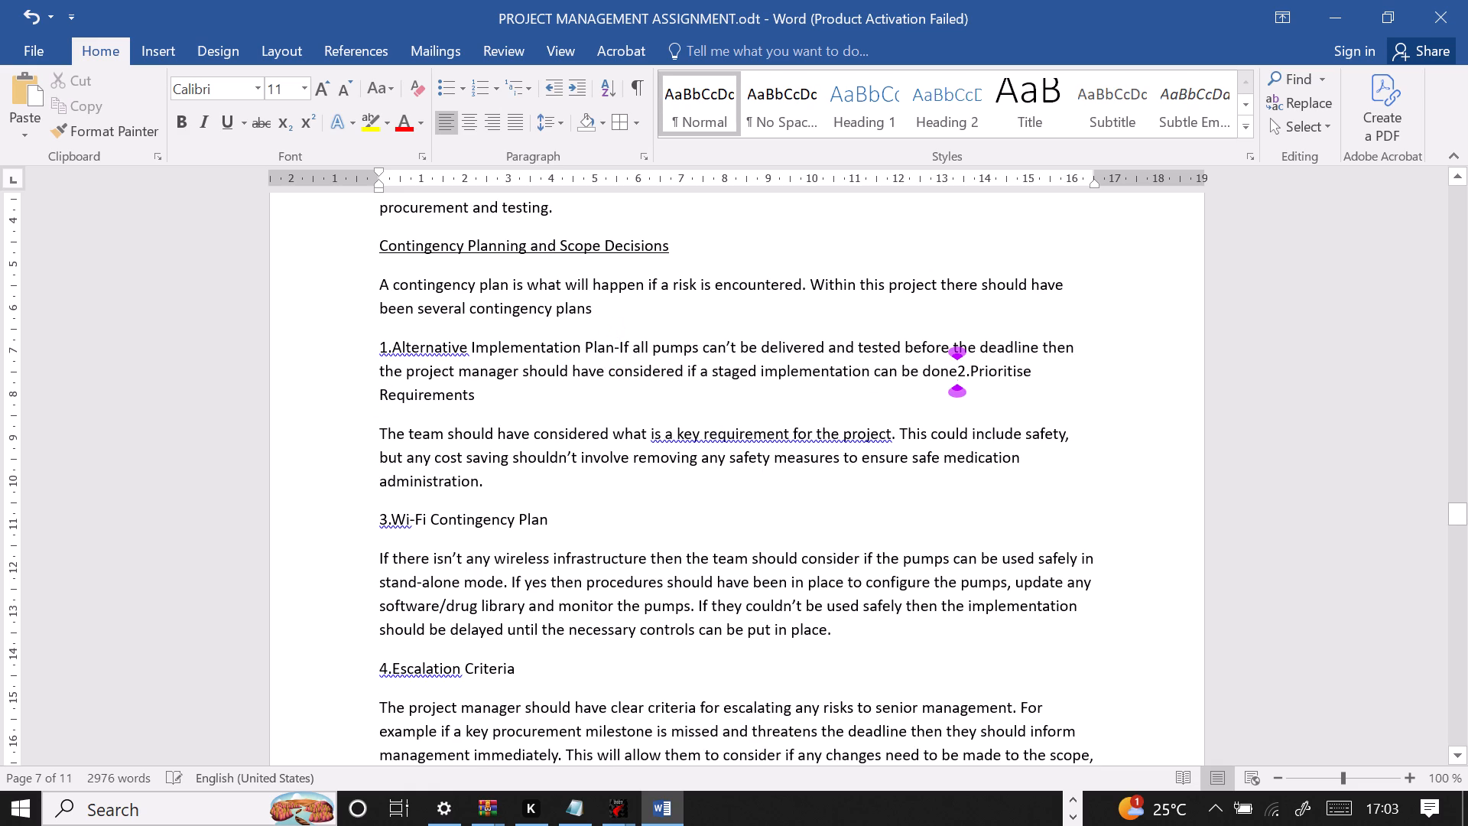
{"action": "key", "text": "Return"}
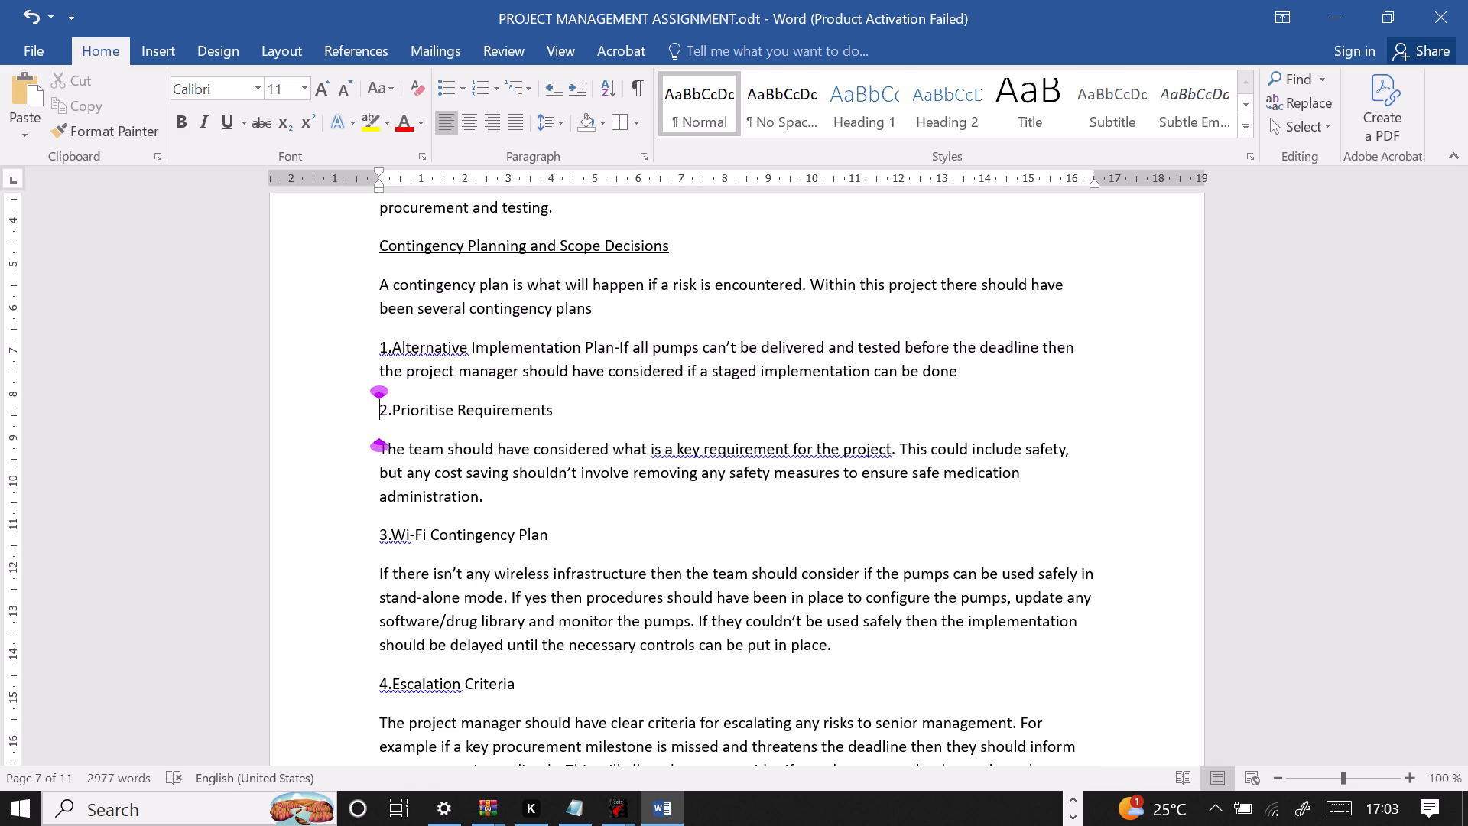
{"action": "left_click", "coordinate": [960, 373]}
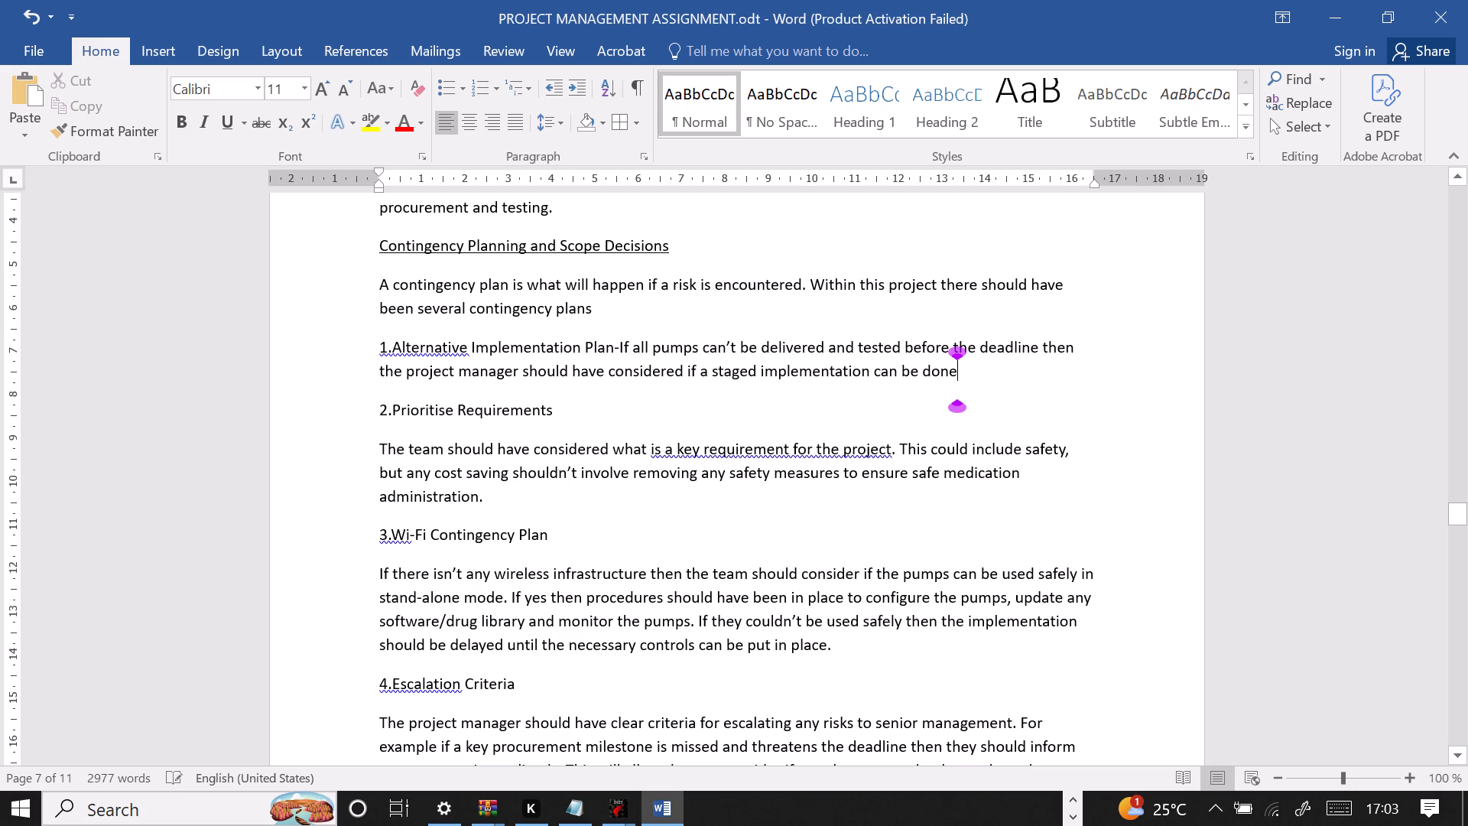
{"action": "key", "text": "period"}
Delete the last sentence of the Prioritise Requirements paragraph, from "This could include safety" to "safe medication administration.".
{"action": "left_click_drag", "start_coordinate": [531, 496], "coordinate": [456, 464]}
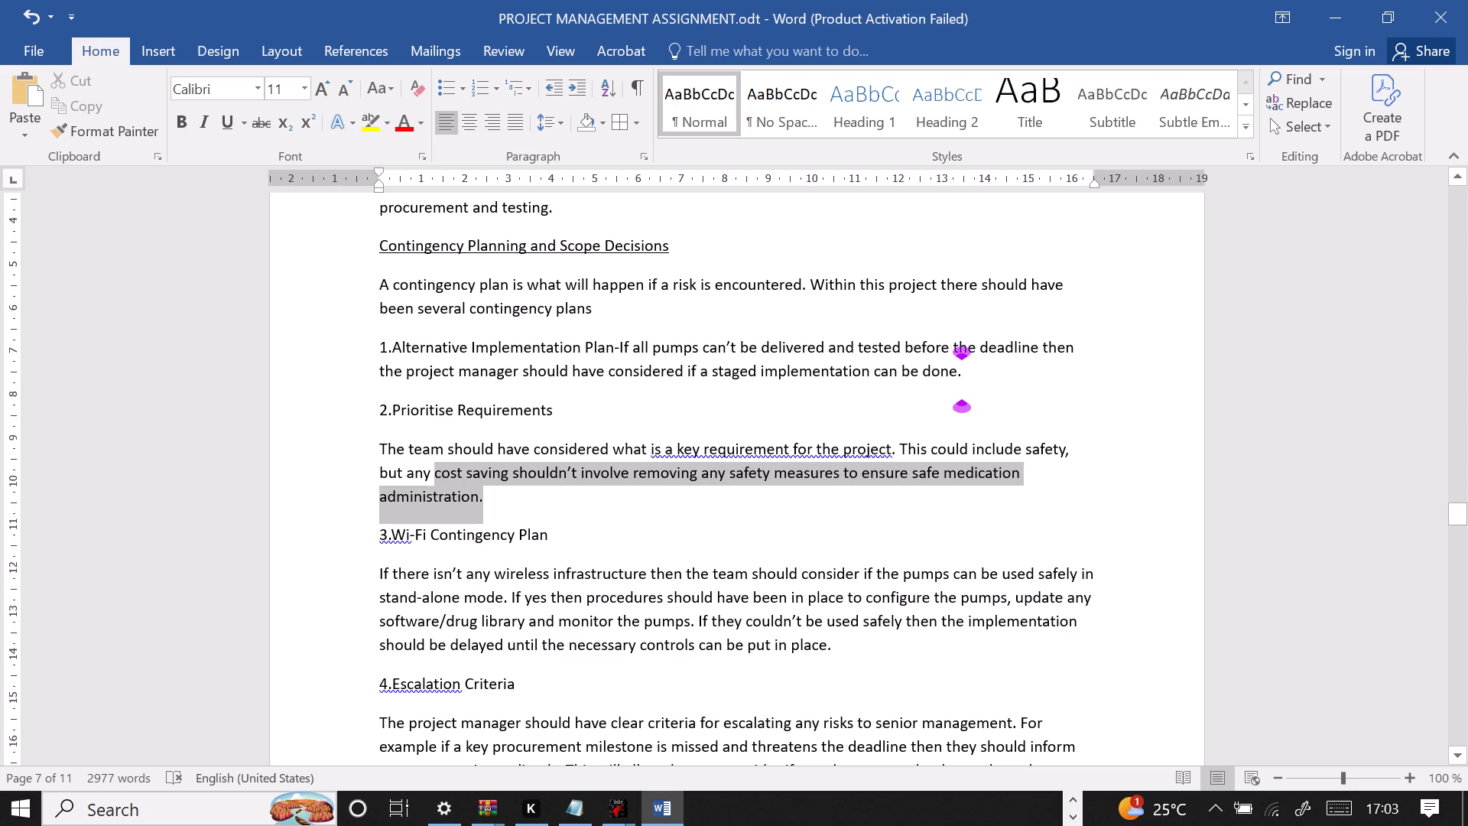
{"action": "left_click_drag", "start_coordinate": [456, 464], "coordinate": [833, 451]}
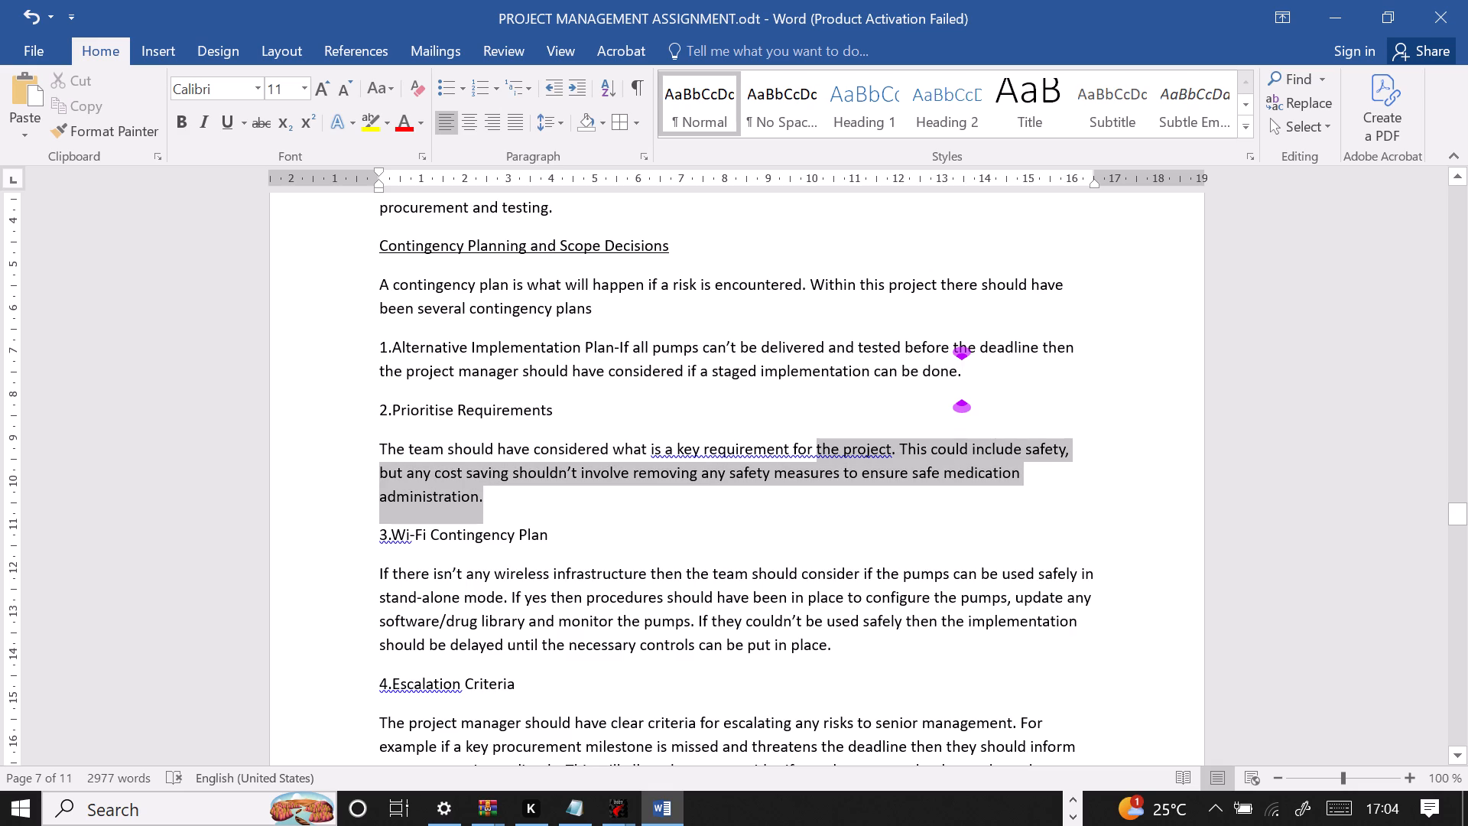
{"action": "left_click_drag", "start_coordinate": [833, 451], "coordinate": [900, 454]}
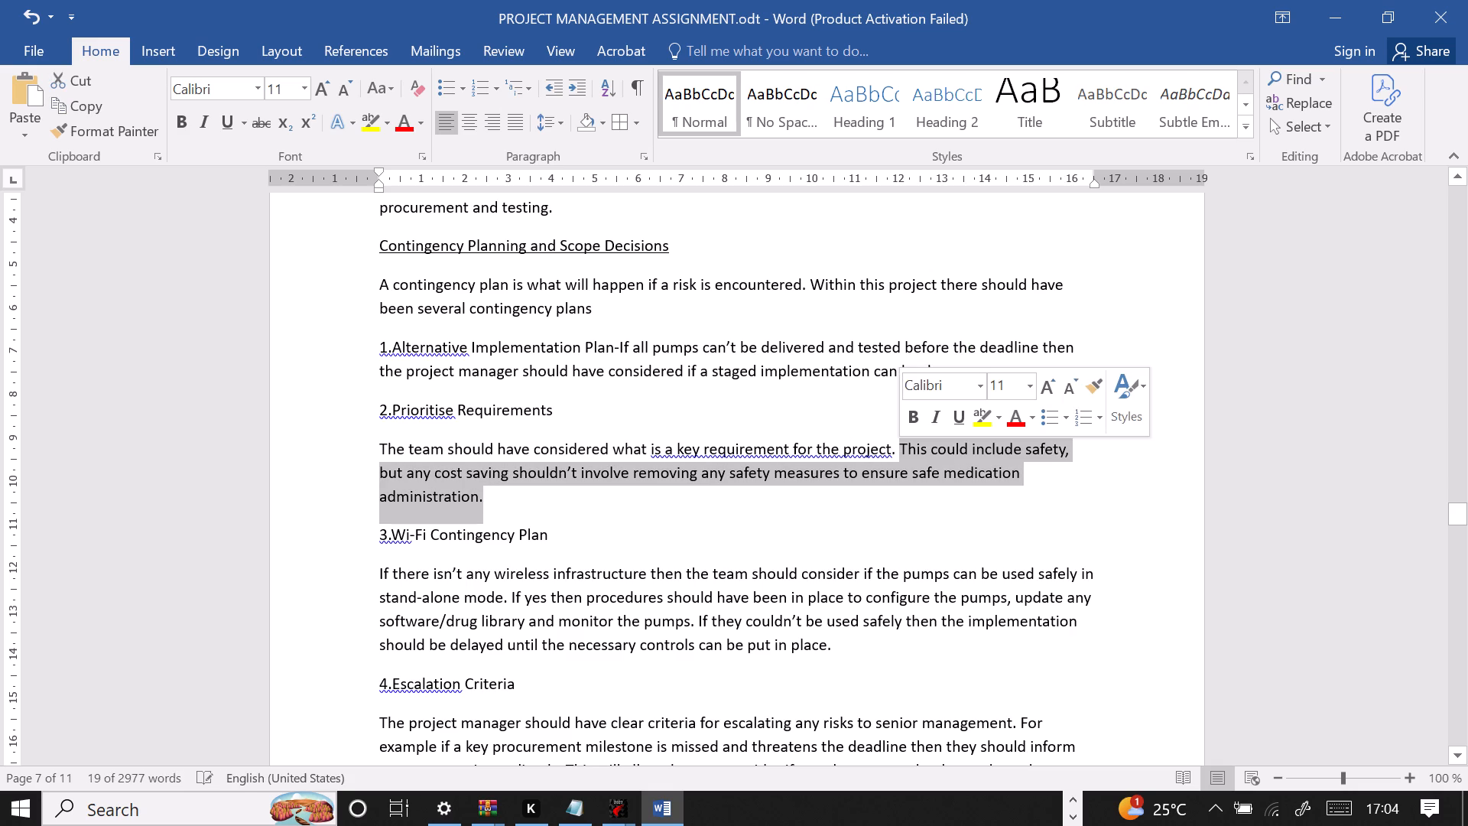
{"action": "key", "text": "BackSpace"}
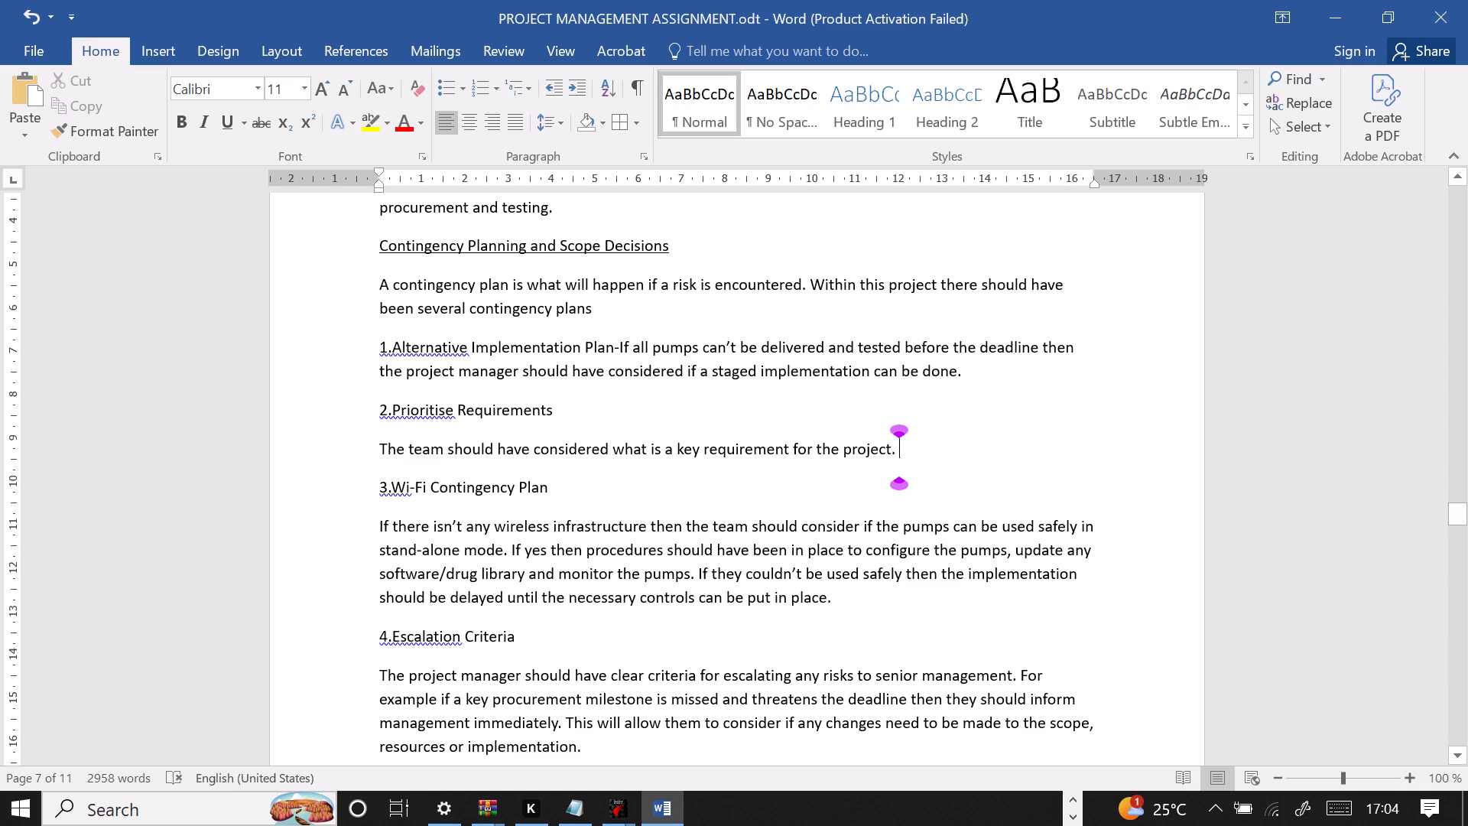
Join the "2.Prioritise Requirements" heading to its paragraph with a hyphen.
{"action": "left_click", "coordinate": [377, 448]}
{"action": "key", "text": "BackSpace"}
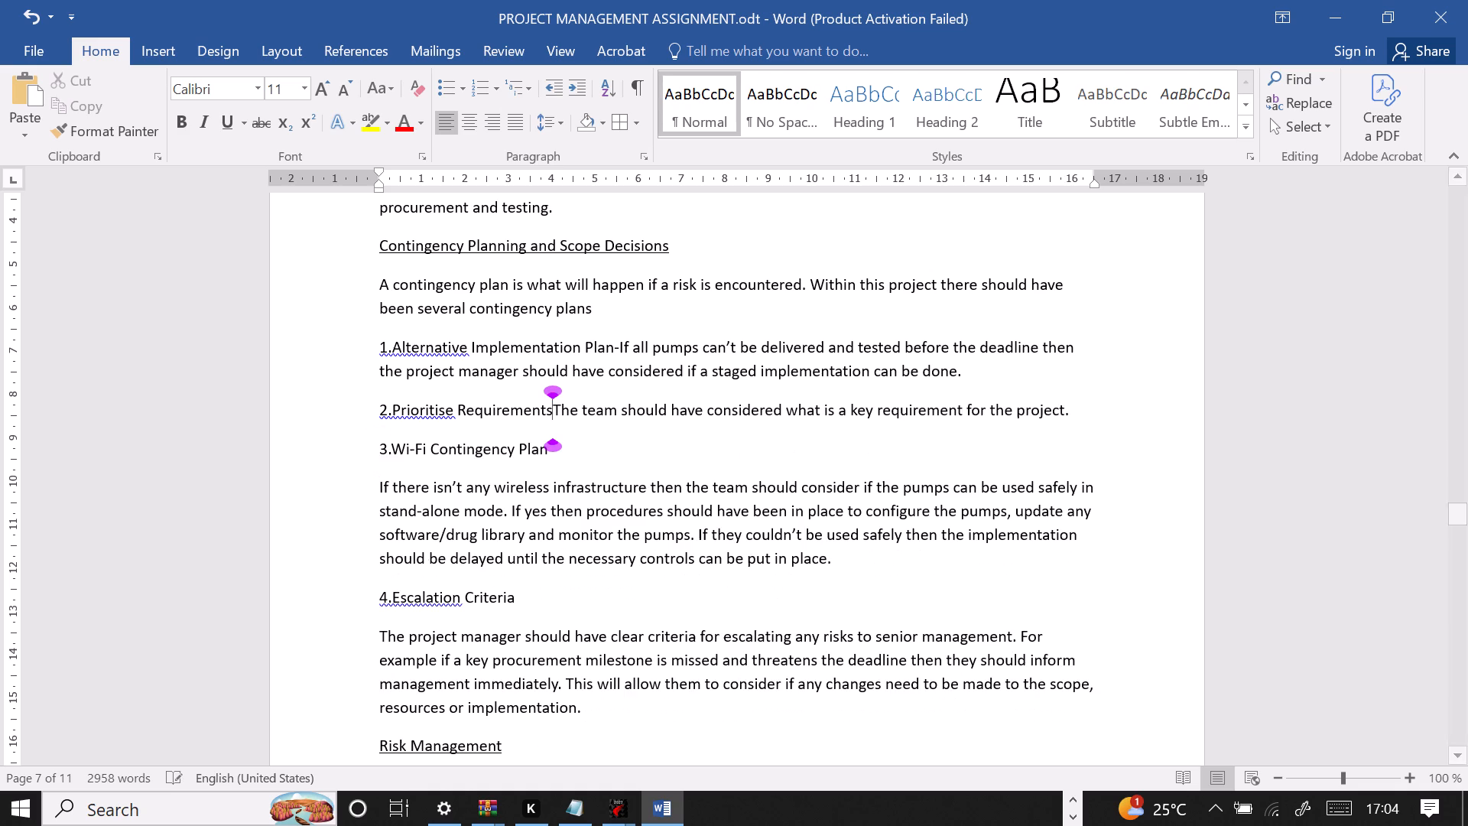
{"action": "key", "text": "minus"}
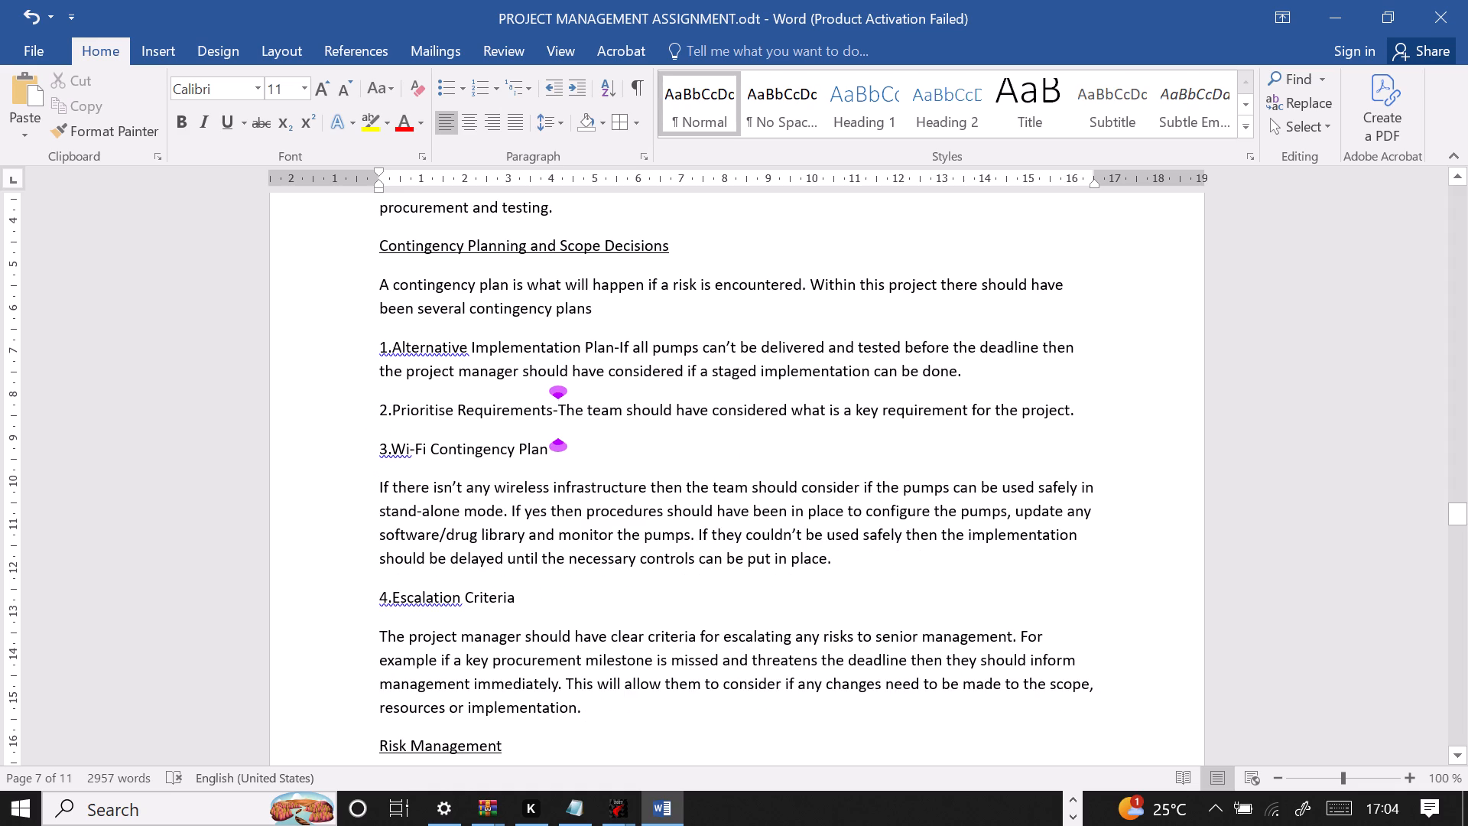
Apply the suggested corrections to contingency items 1 to 4, adding a space after each number and changing "Prioritise" to "Prioritize".
{"action": "right_click", "coordinate": [389, 356]}
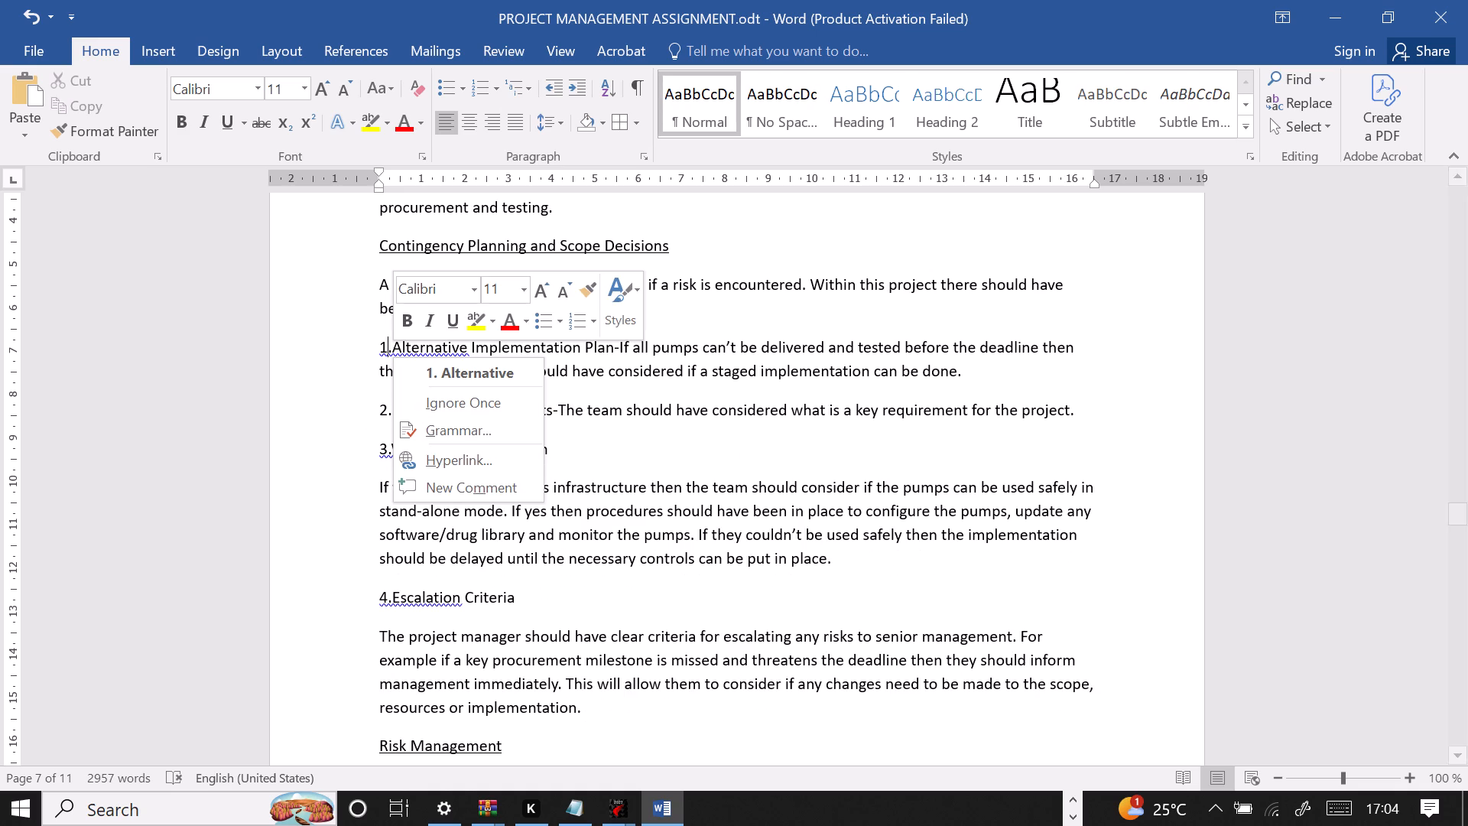
{"action": "left_click", "coordinate": [418, 367]}
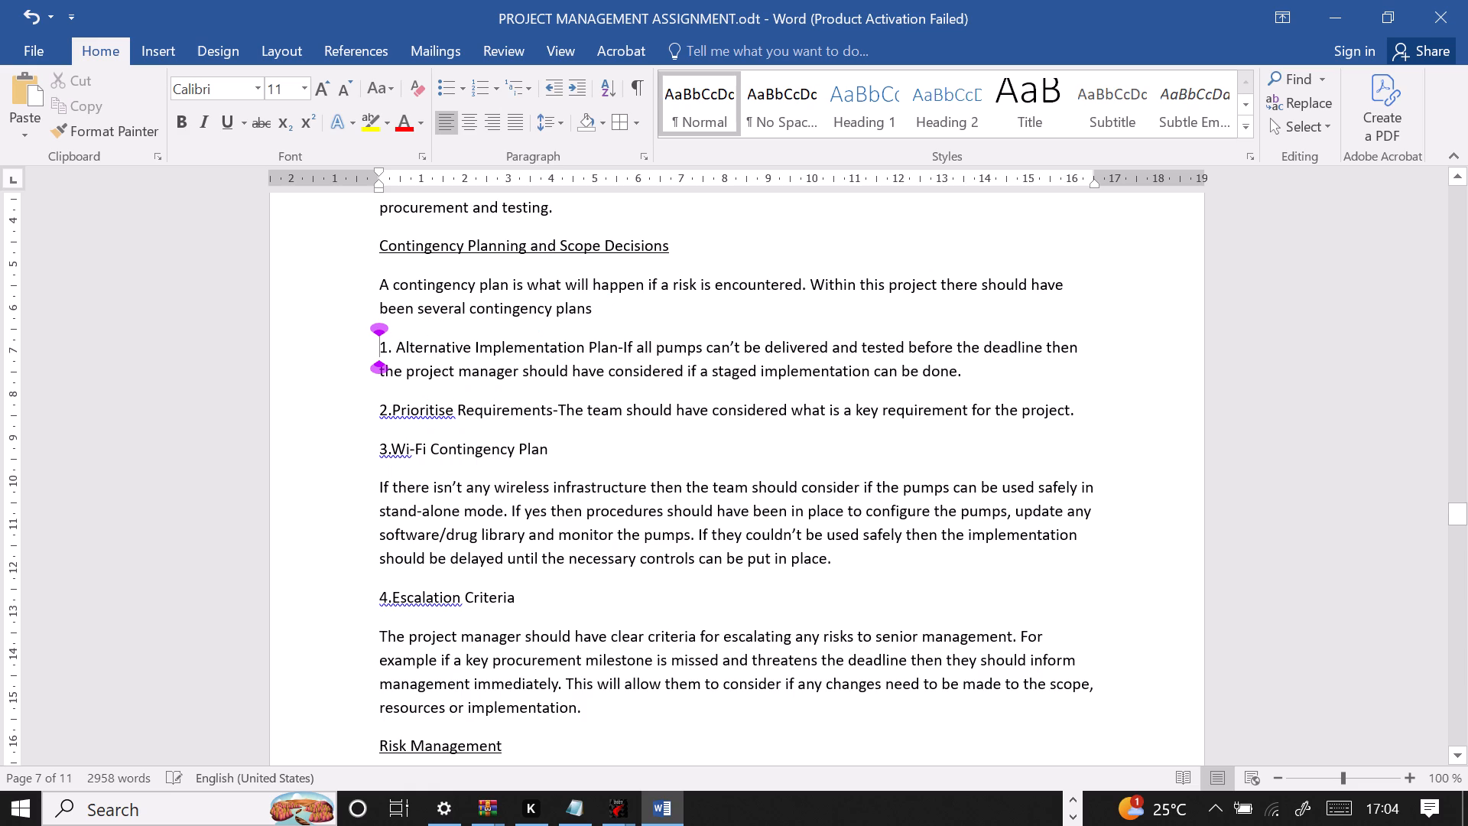
{"action": "right_click", "coordinate": [426, 415]}
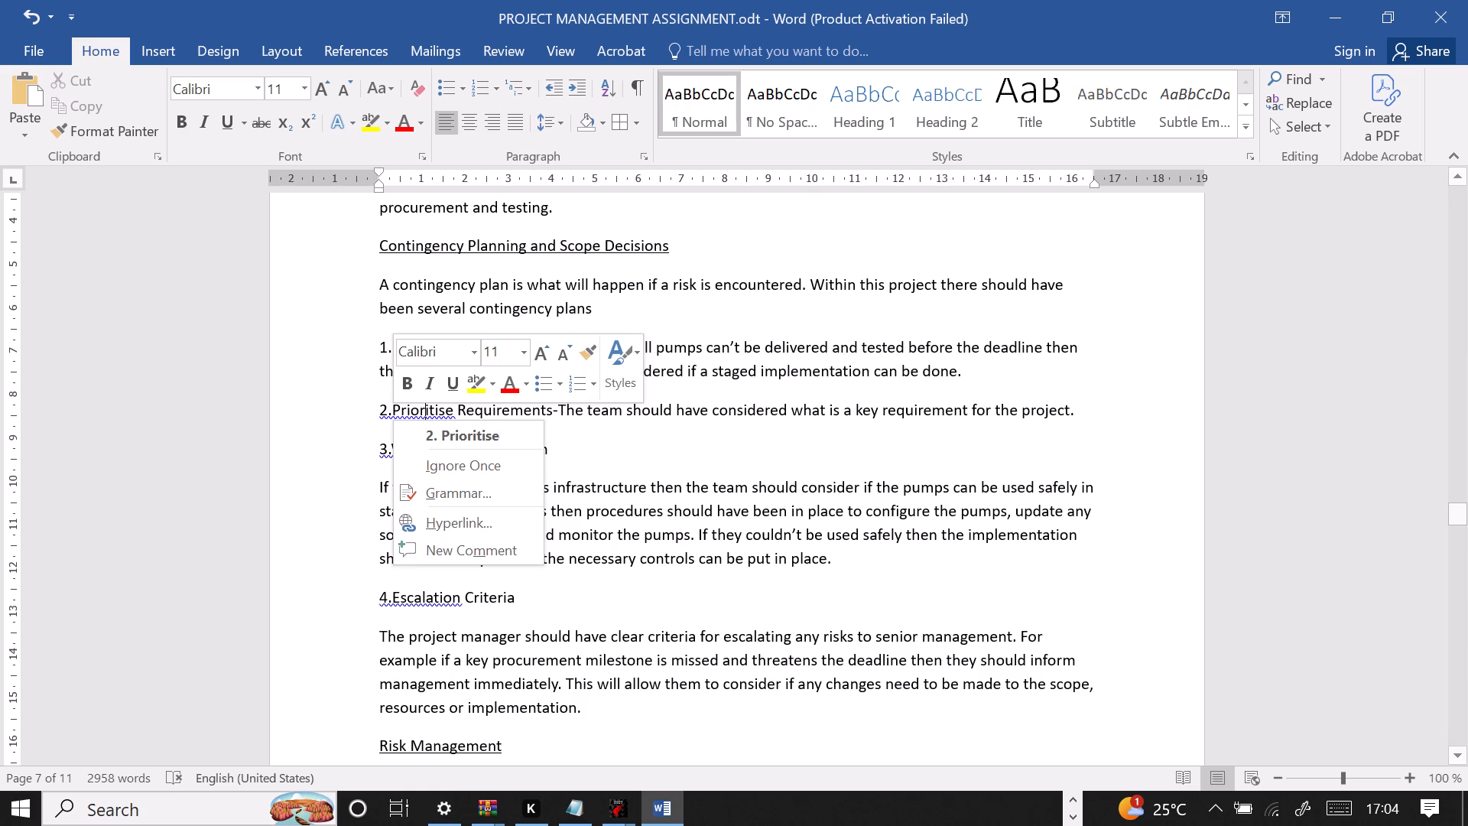
{"action": "left_click", "coordinate": [437, 441]}
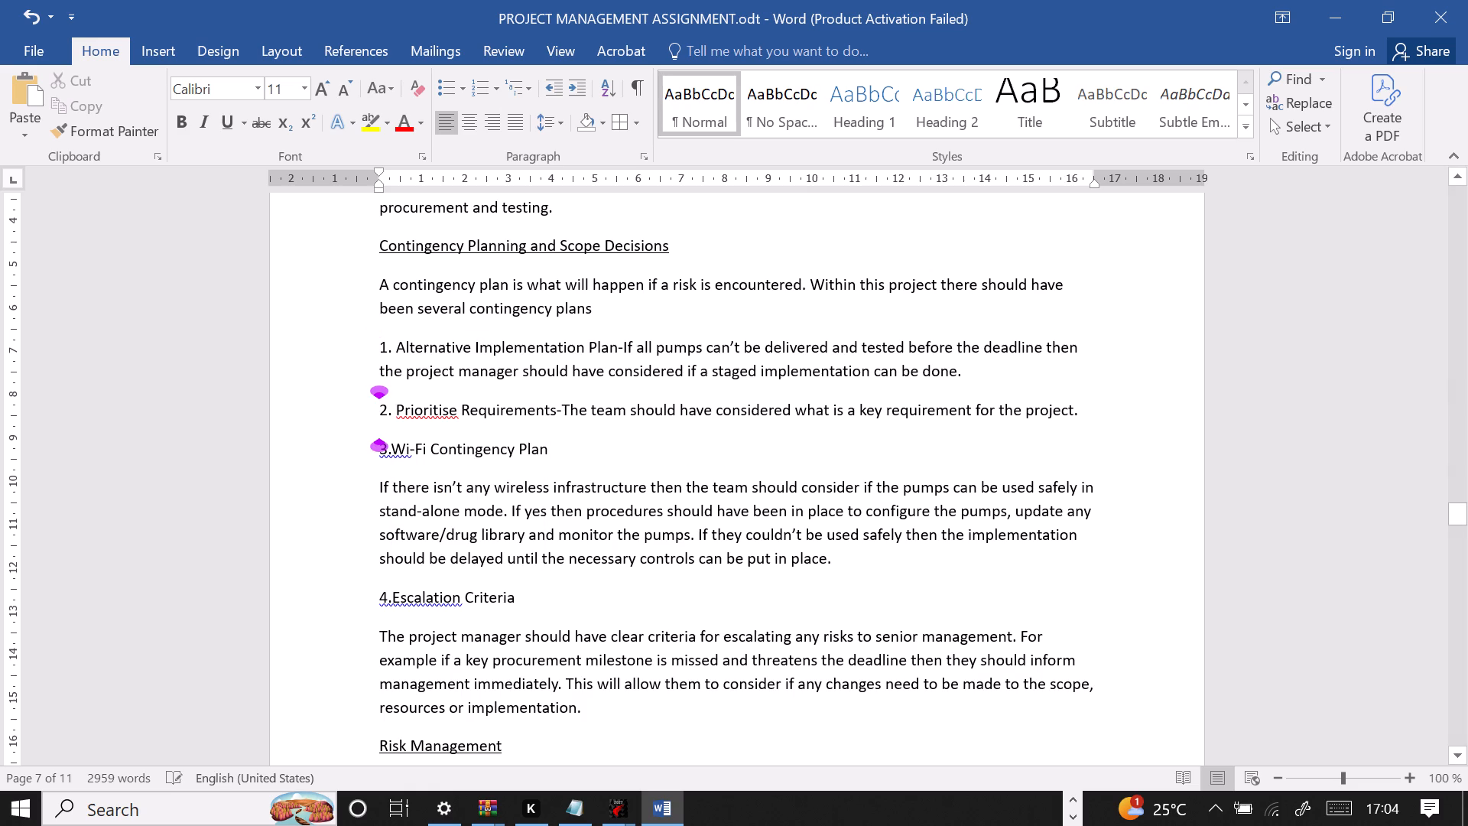
{"action": "right_click", "coordinate": [404, 445]}
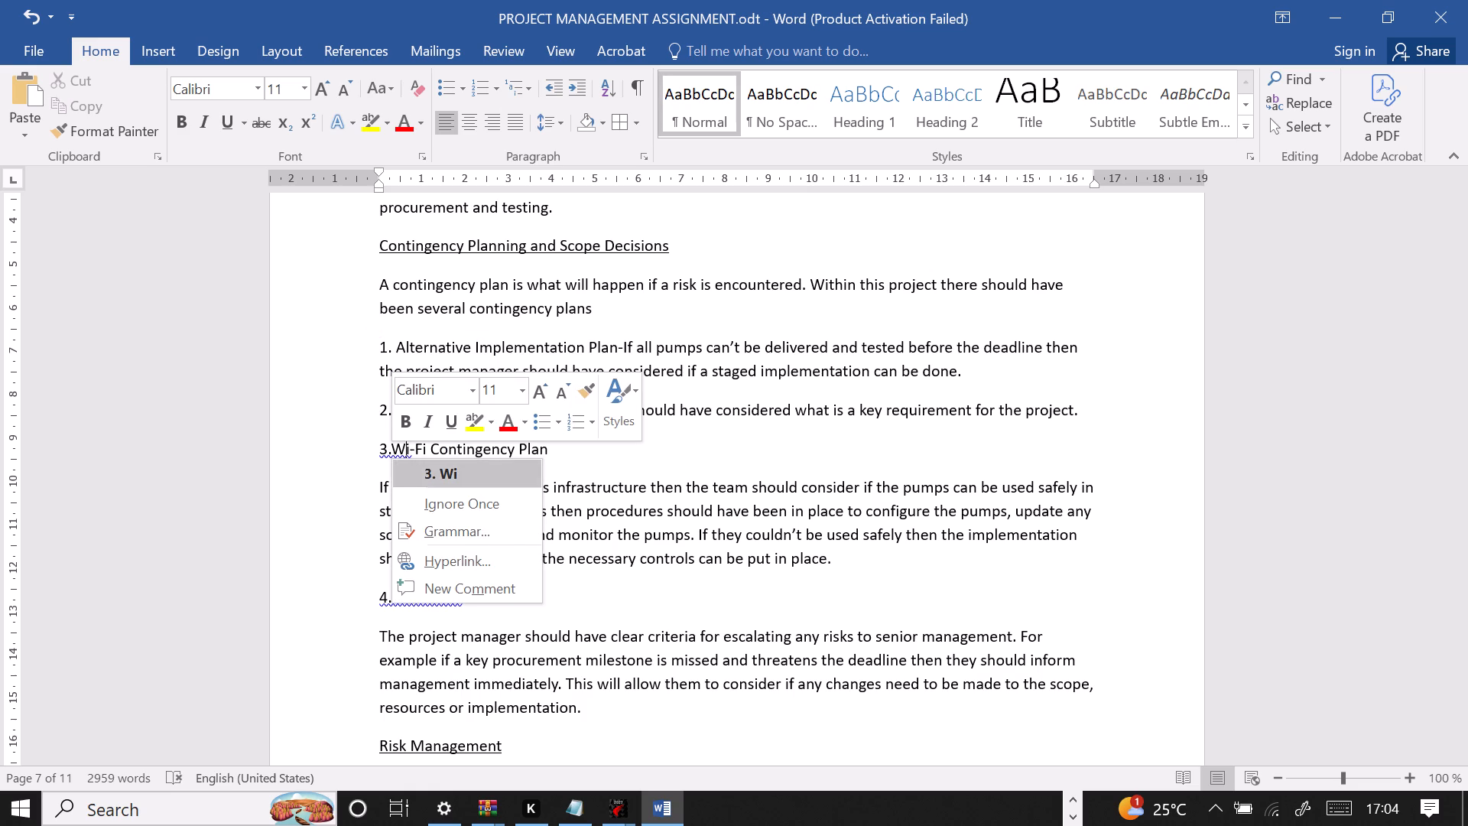
{"action": "left_click", "coordinate": [461, 466]}
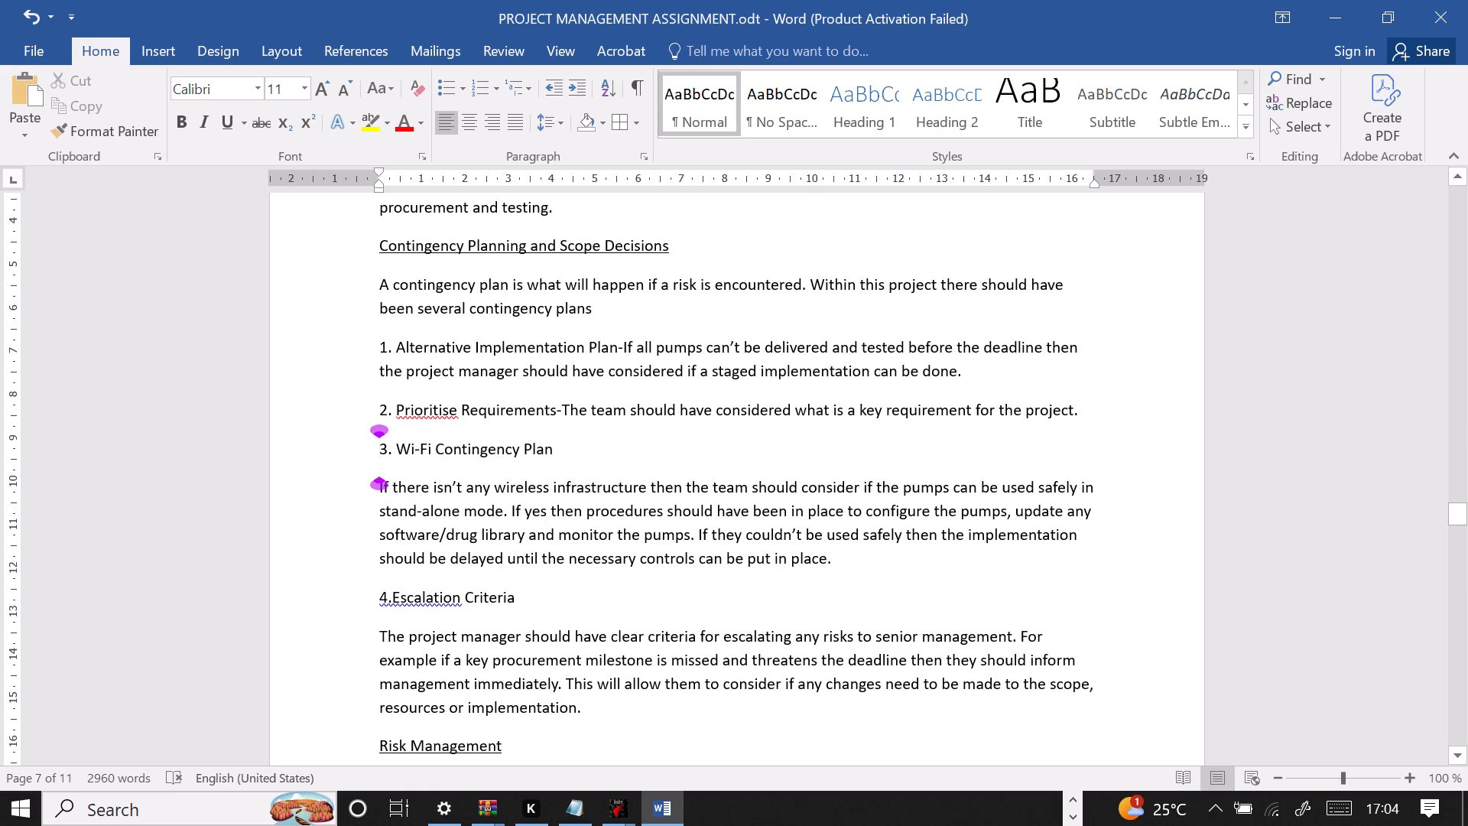
{"action": "right_click", "coordinate": [424, 414]}
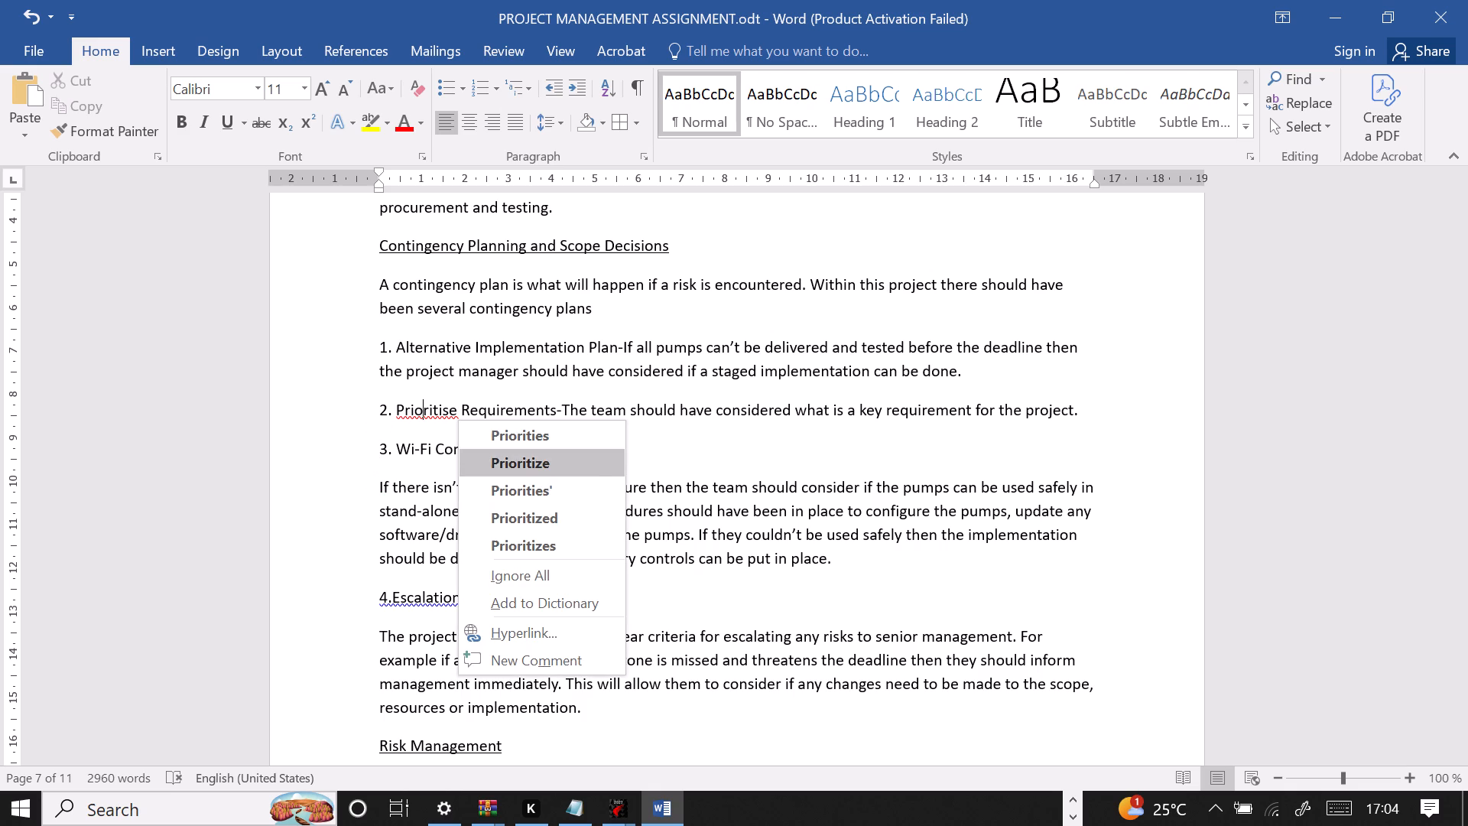
{"action": "left_click", "coordinate": [525, 469]}
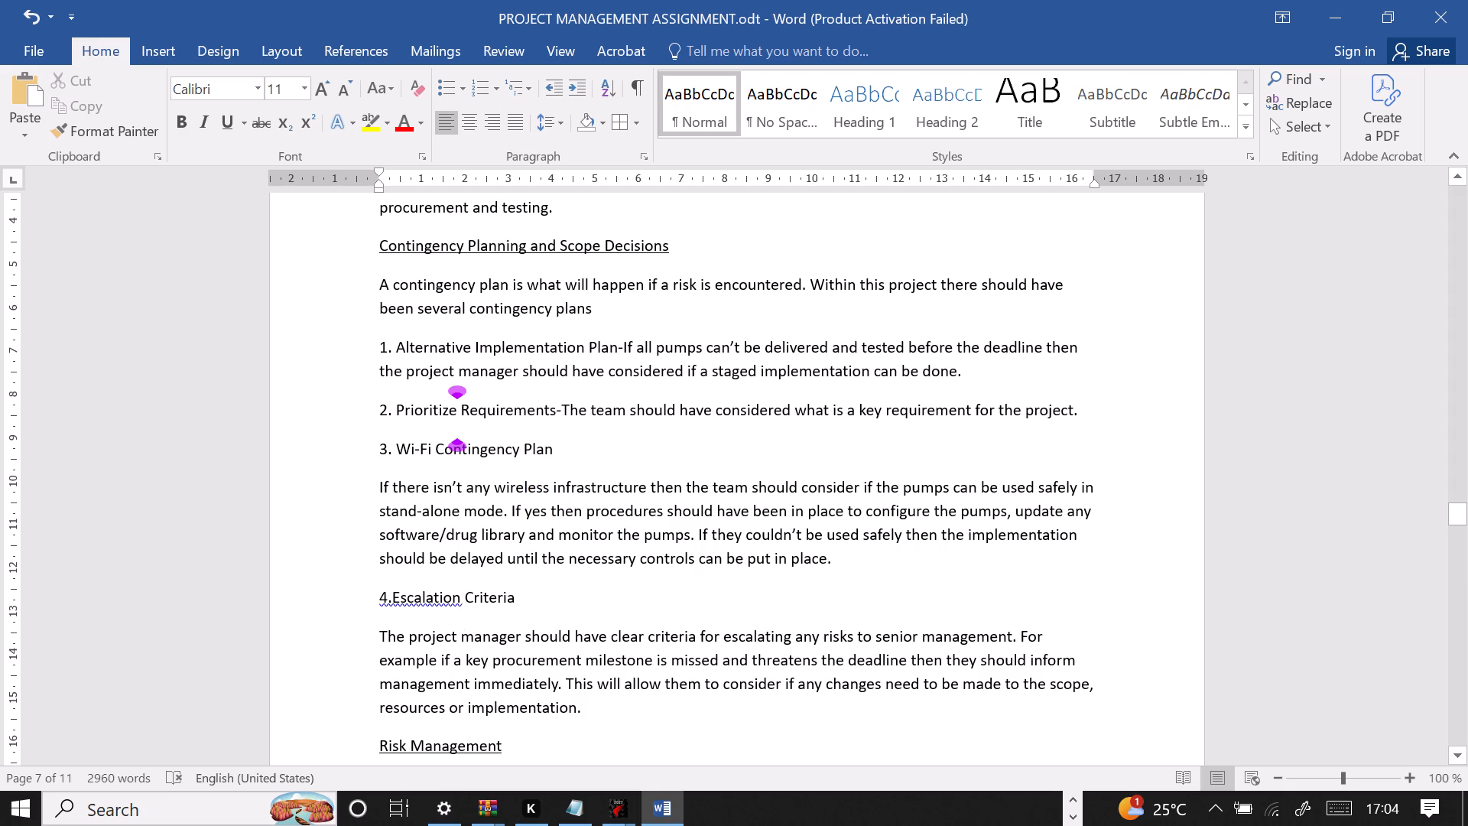
{"action": "right_click", "coordinate": [433, 602]}
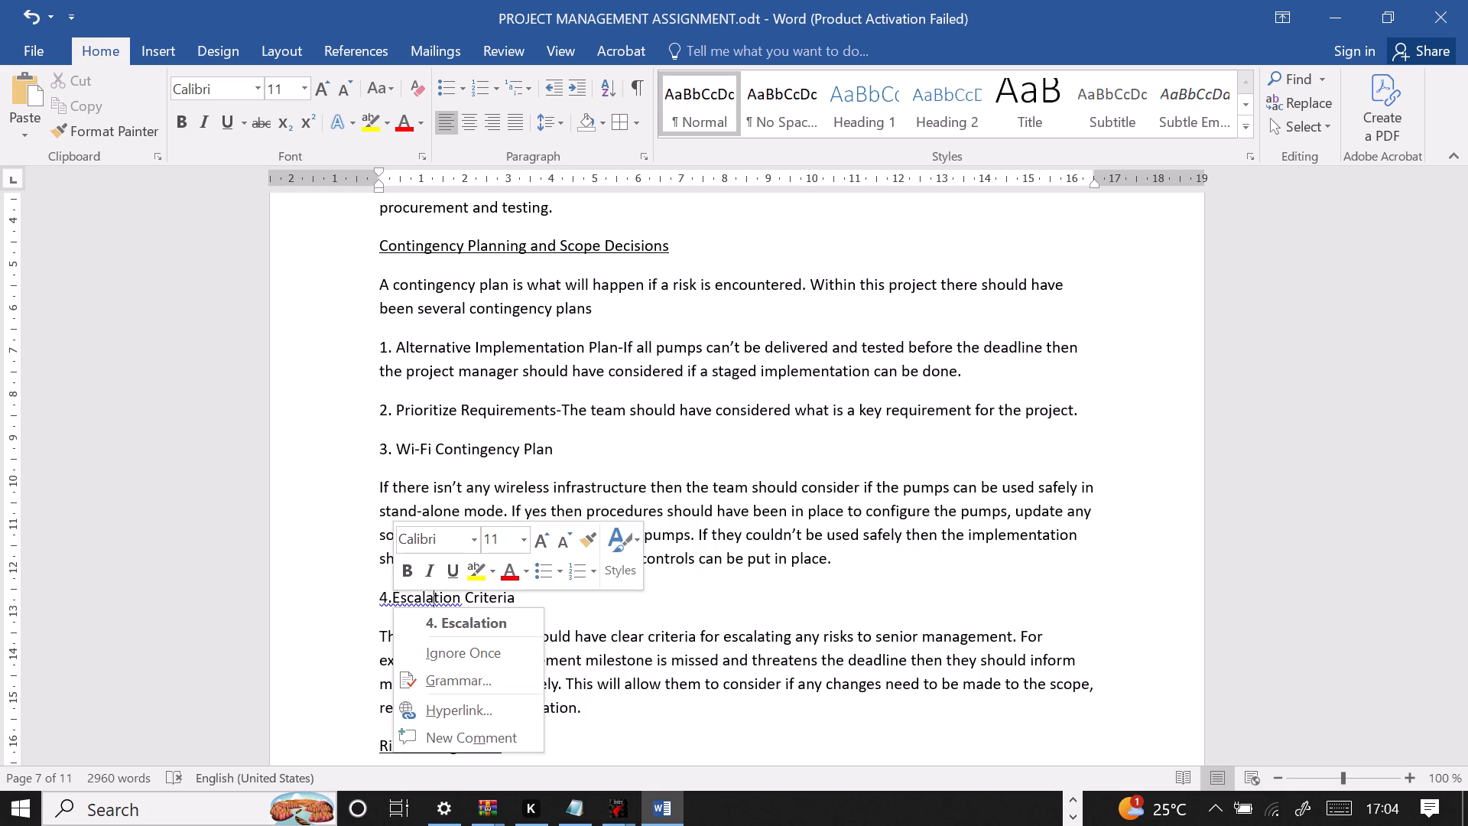
{"action": "left_click", "coordinate": [482, 616]}
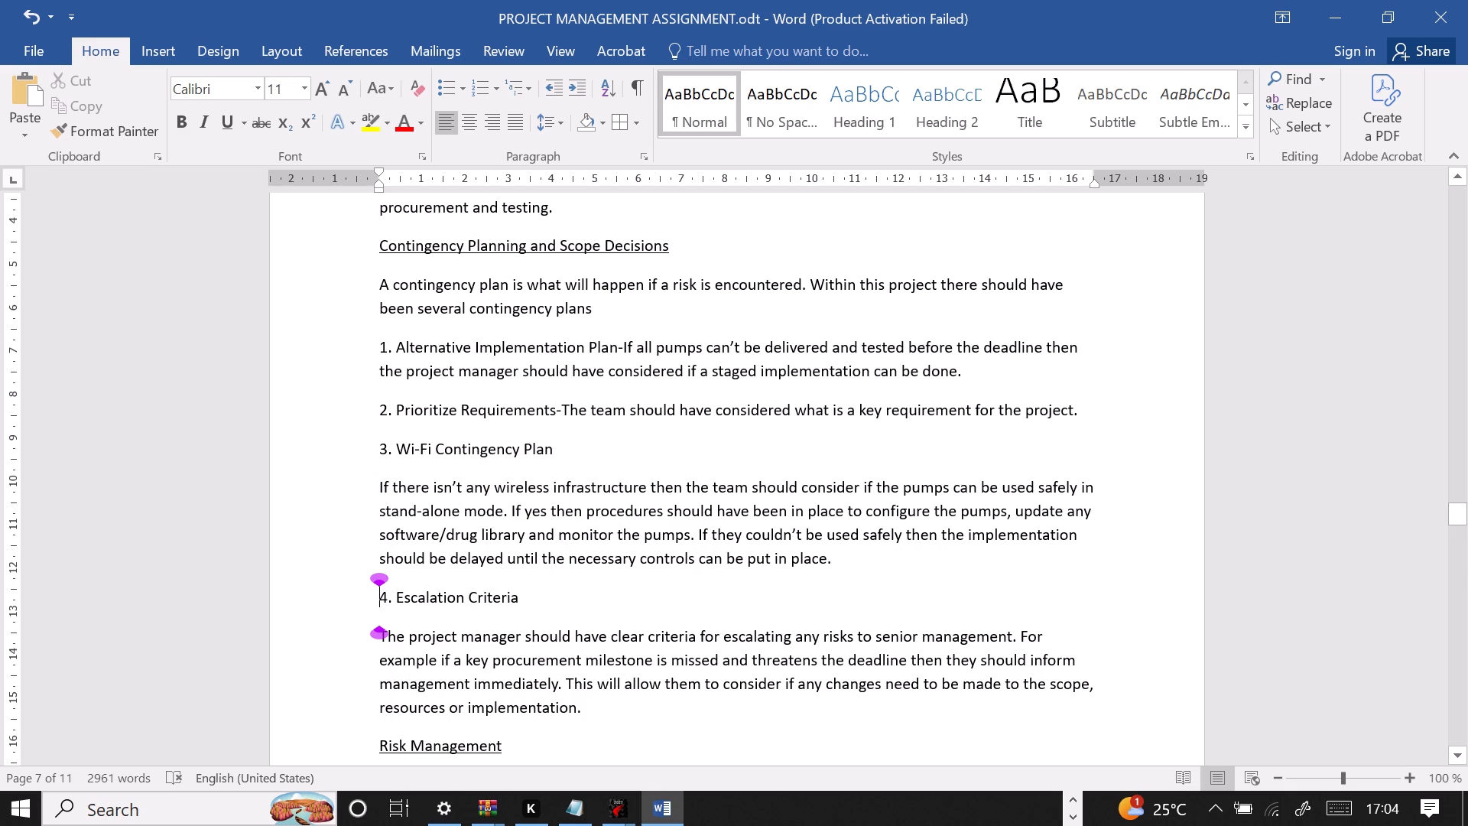
Join the "3. Wi-Fi Contingency Plan" heading to its paragraph with a hyphen.
{"action": "left_click", "coordinate": [376, 486]}
{"action": "key", "text": "BackSpace"}
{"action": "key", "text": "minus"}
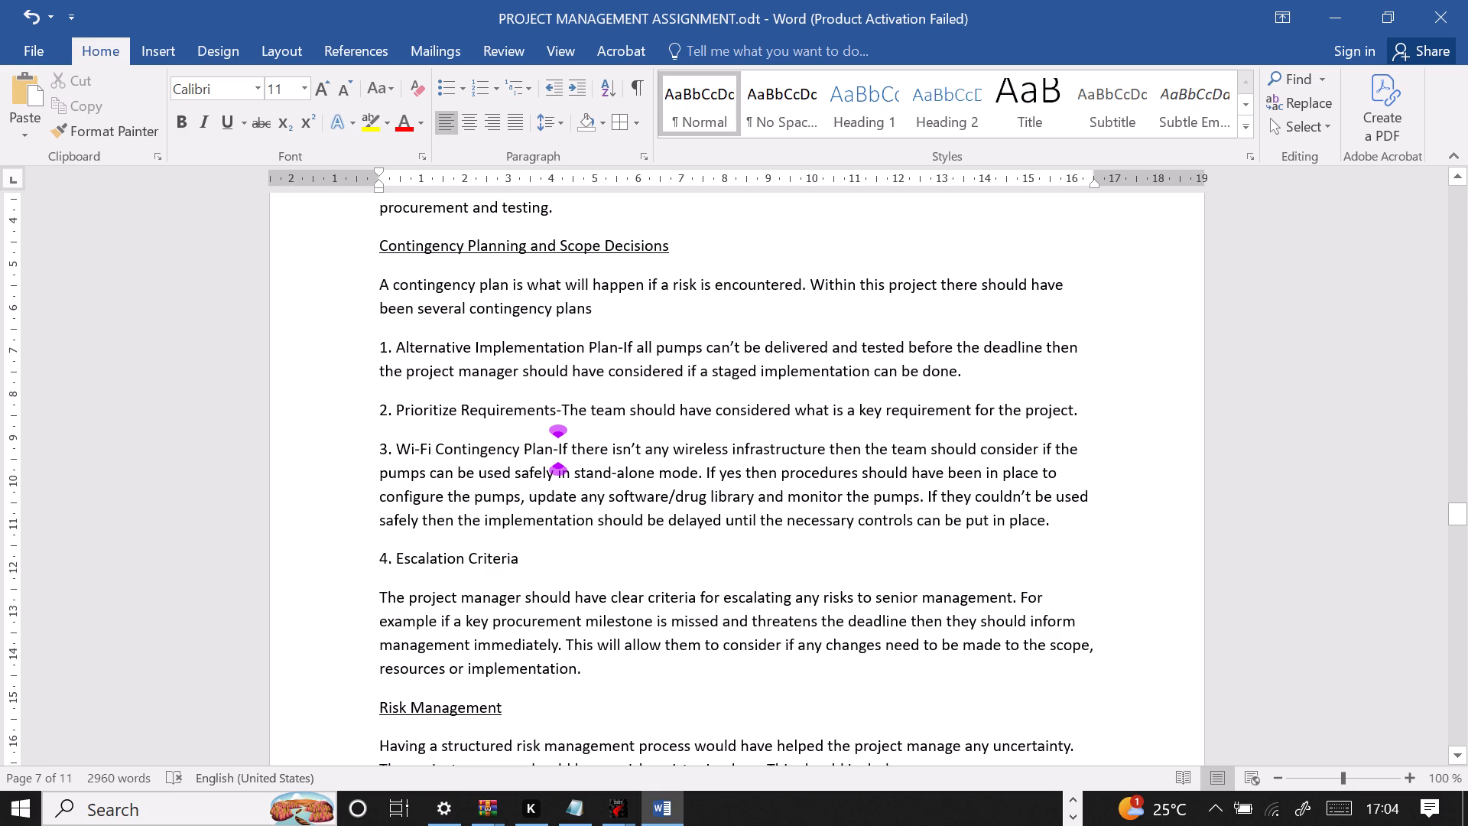
Delete the Wi-Fi Contingency Plan text after "stand-alone mode", from "If yes then procedures" onward, keeping "4. Escalation Criteria" on its own line.
{"action": "left_click_drag", "start_coordinate": [703, 473], "coordinate": [1140, 537]}
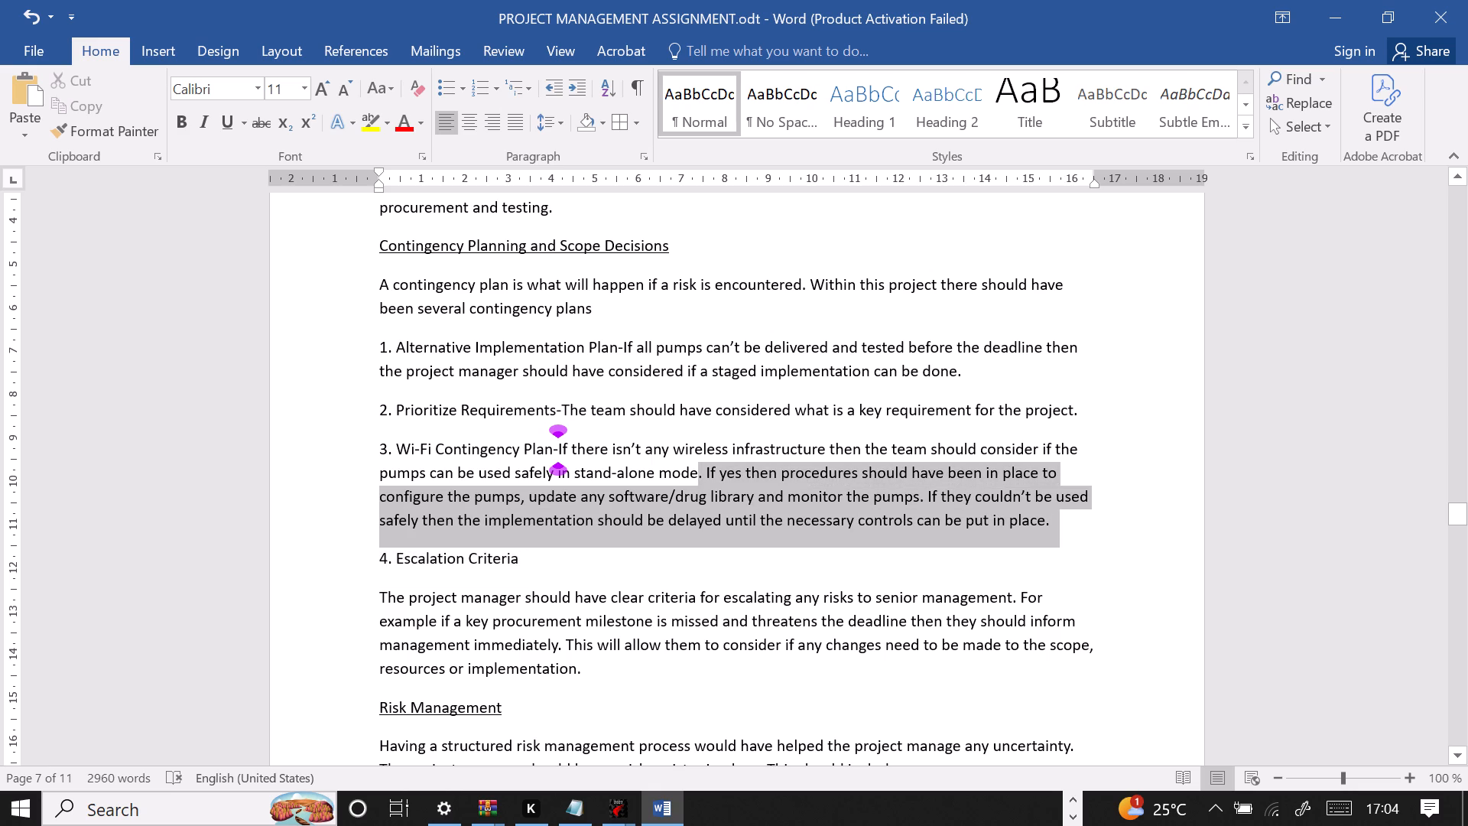
{"action": "left_click_drag", "start_coordinate": [1140, 537], "coordinate": [1122, 541]}
{"action": "key", "text": "BackSpace"}
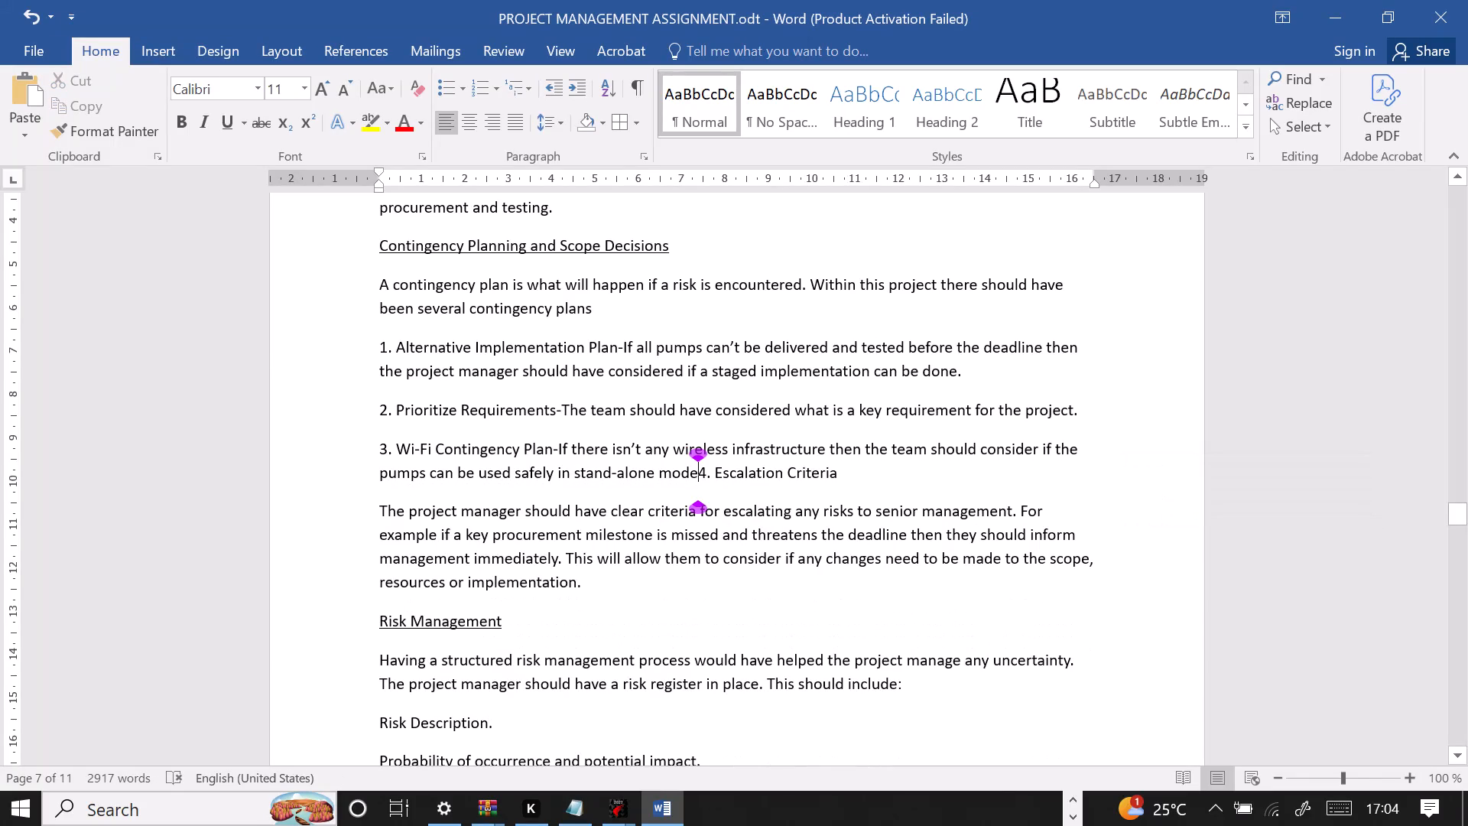
{"action": "key", "text": "Return"}
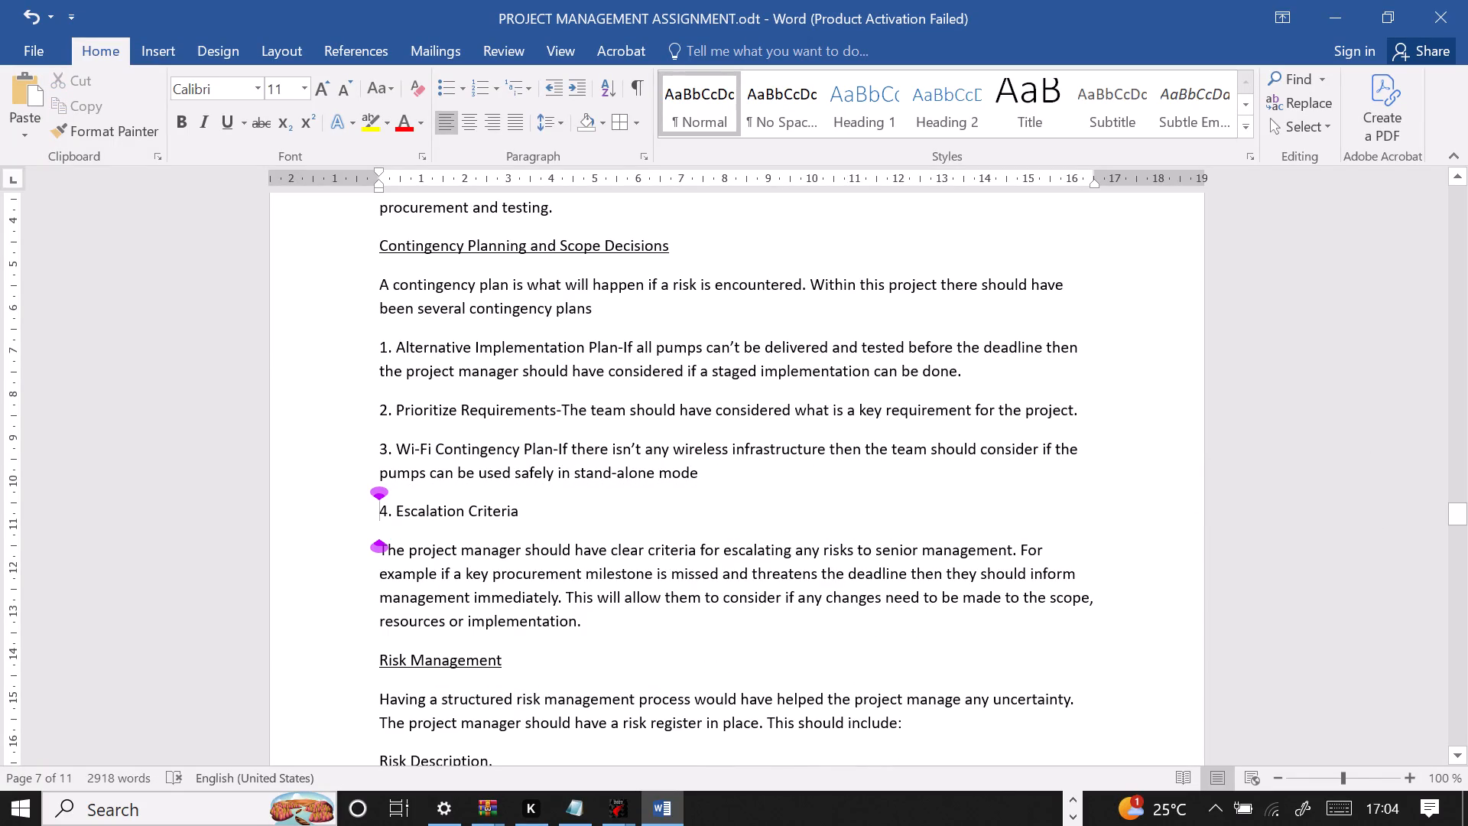
Join the "4. Escalation Criteria" heading to its paragraph with a hyphen.
{"action": "left_click", "coordinate": [382, 550]}
{"action": "key", "text": "BackSpace"}
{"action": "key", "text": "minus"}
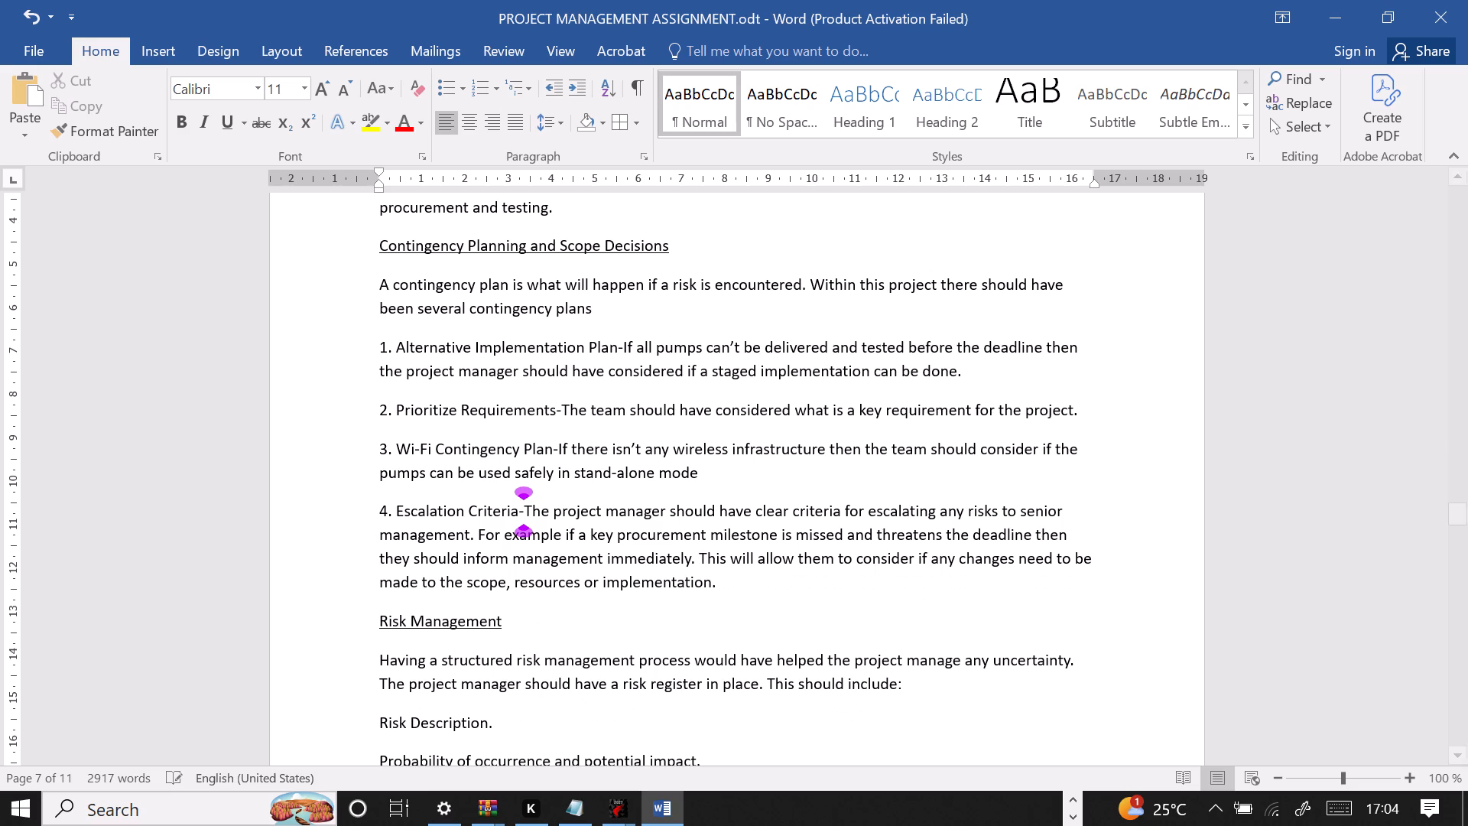
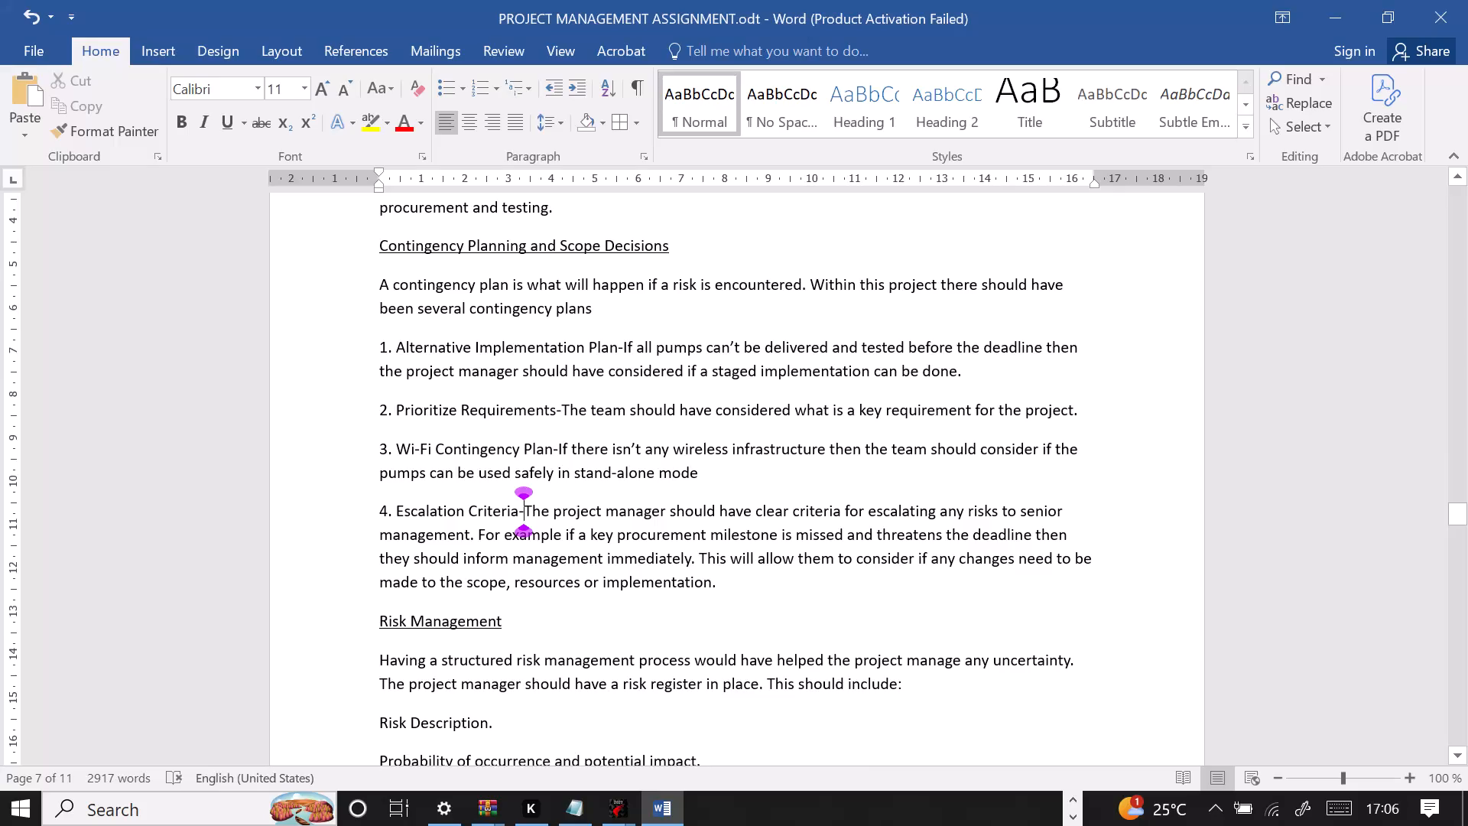
Skim the assignment's layout from the Question 3 contingency plans through Question 4 and back to the Question 1 advantages and disadvantages.
{"action": "scroll", "coordinate": [914, 619], "scroll_direction": "down", "scroll_amount": 3}
{"action": "scroll", "coordinate": [914, 619], "scroll_direction": "up", "scroll_amount": 1}
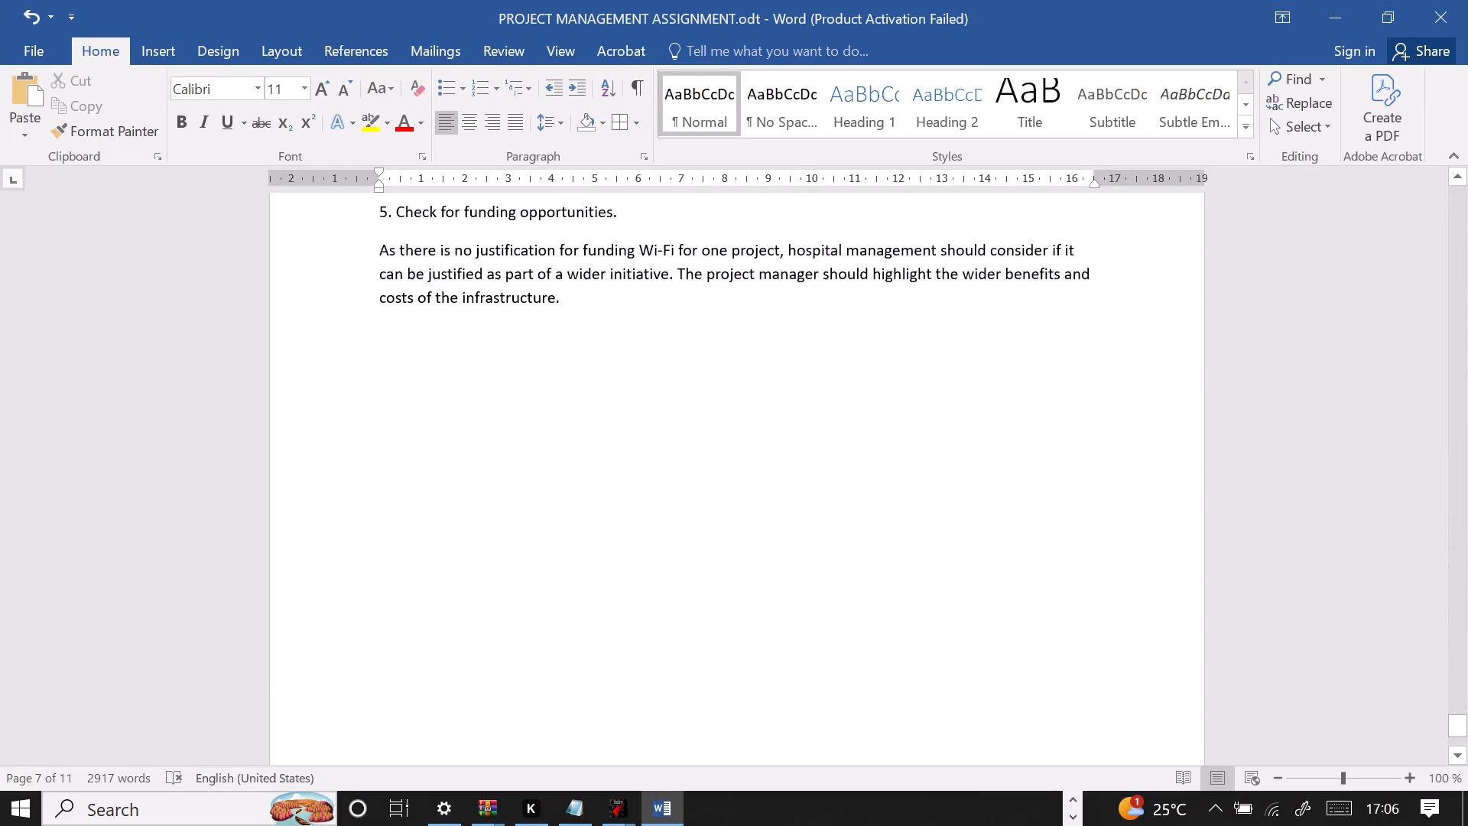
{"action": "scroll", "coordinate": [914, 619], "scroll_direction": "down", "scroll_amount": 1}
{"action": "scroll", "coordinate": [914, 619], "scroll_direction": "up", "scroll_amount": 1}
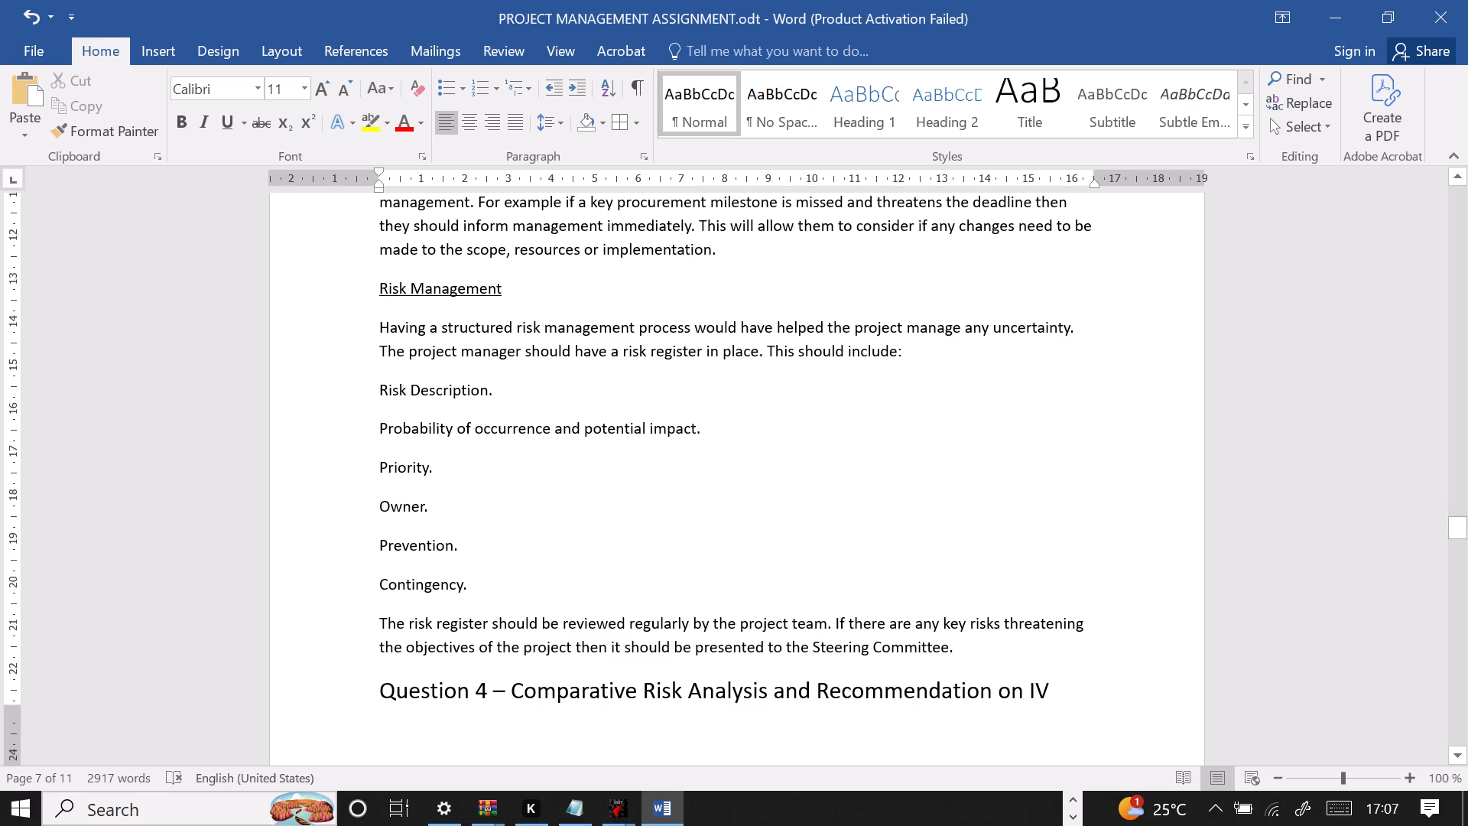
{"action": "scroll", "coordinate": [736, 415], "scroll_direction": "up", "scroll_amount": 1}
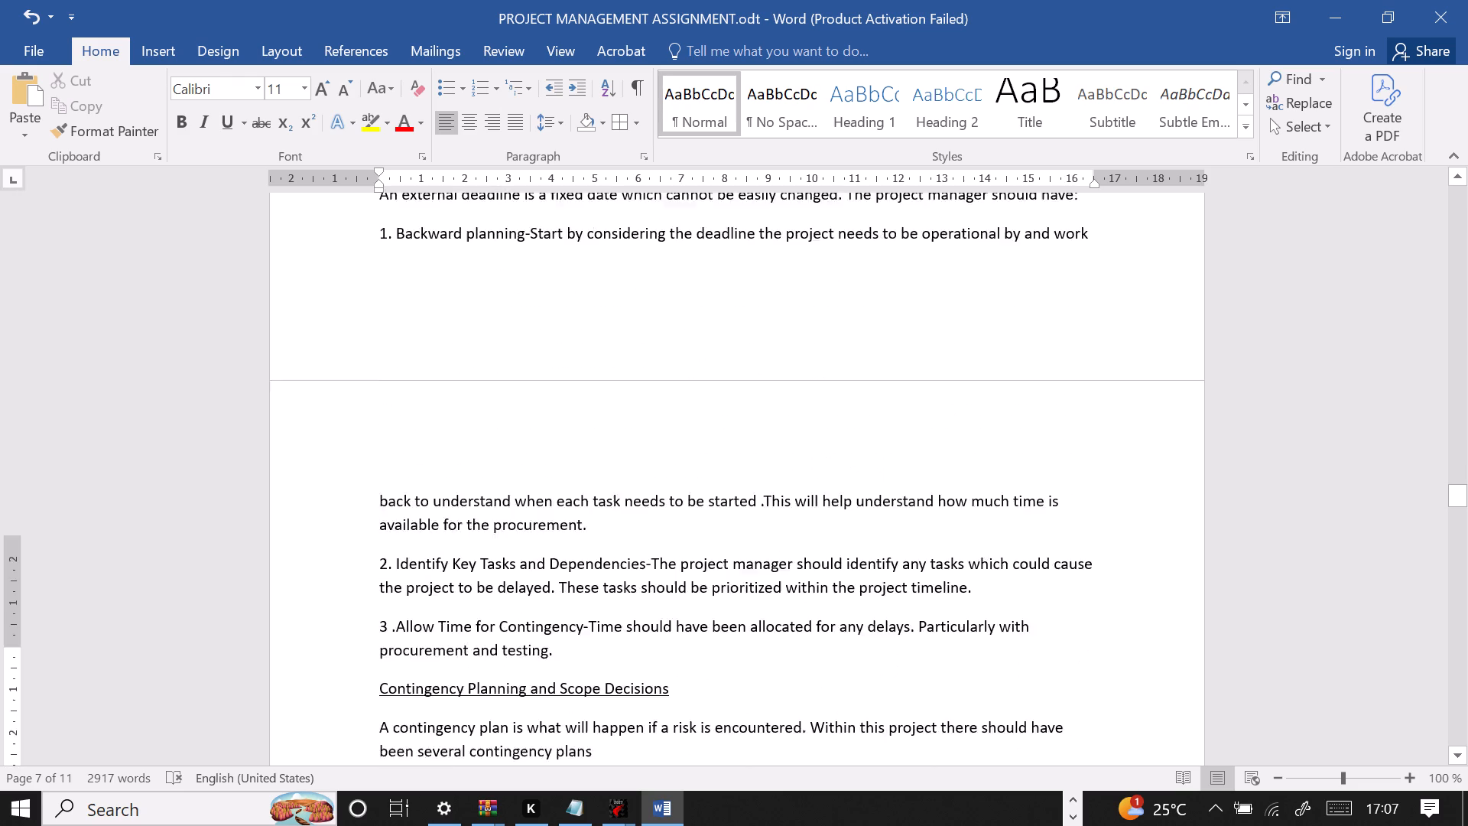
{"action": "scroll", "coordinate": [736, 415], "scroll_direction": "up", "scroll_amount": 1}
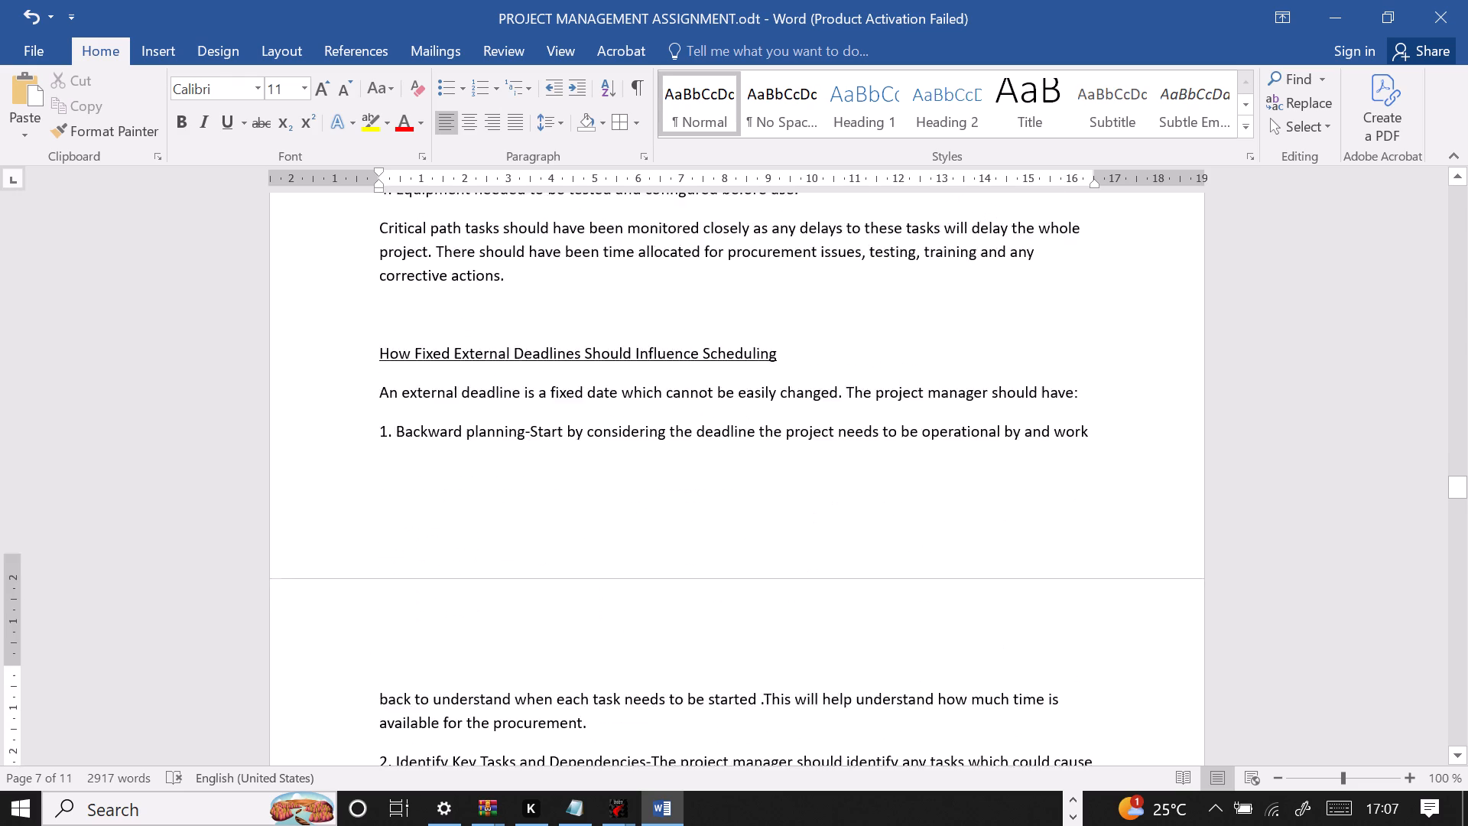
{"action": "scroll", "coordinate": [736, 415], "scroll_direction": "up", "scroll_amount": 2}
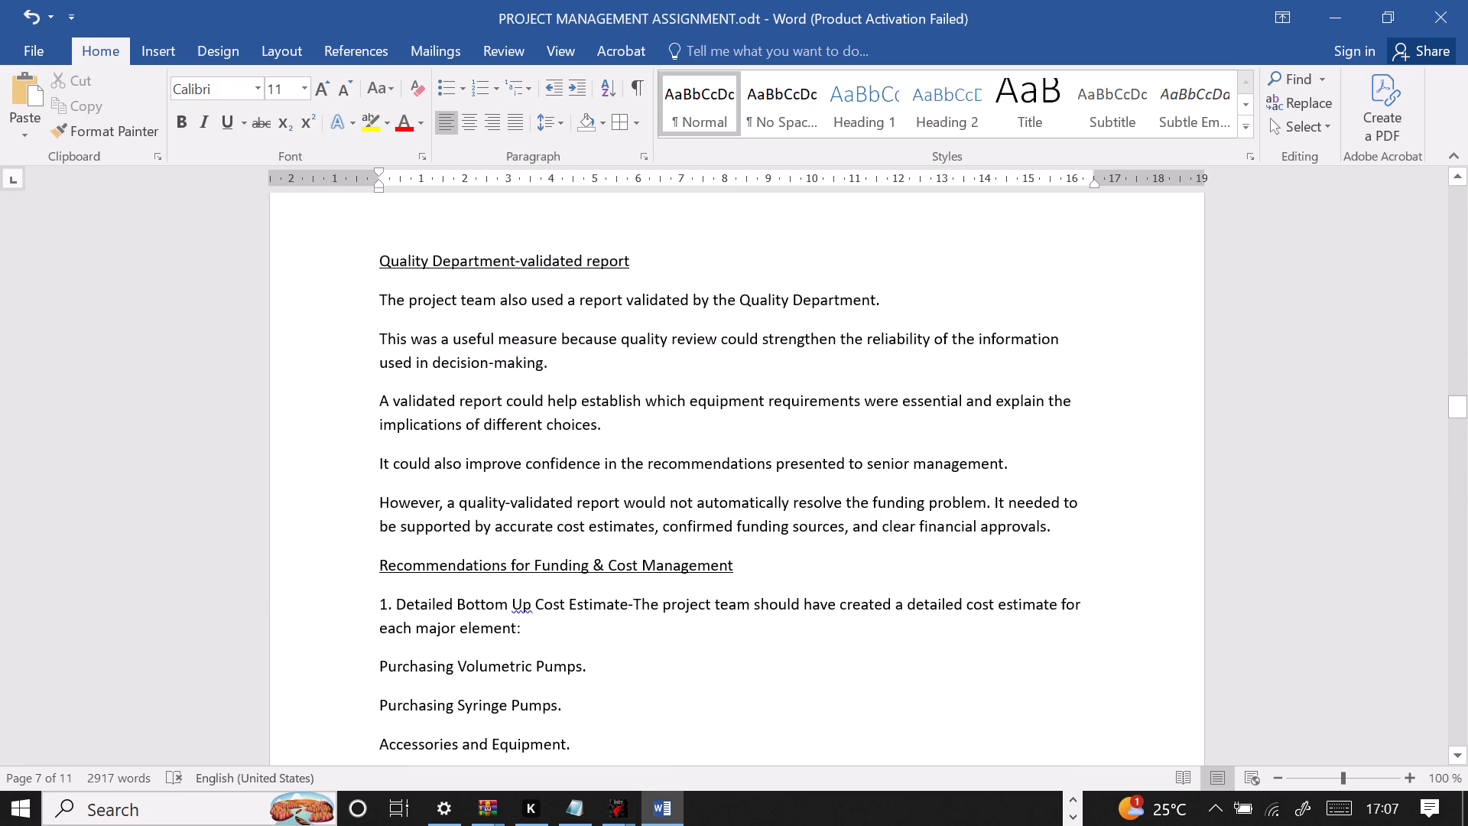
{"action": "scroll", "coordinate": [736, 415], "scroll_direction": "up", "scroll_amount": 4}
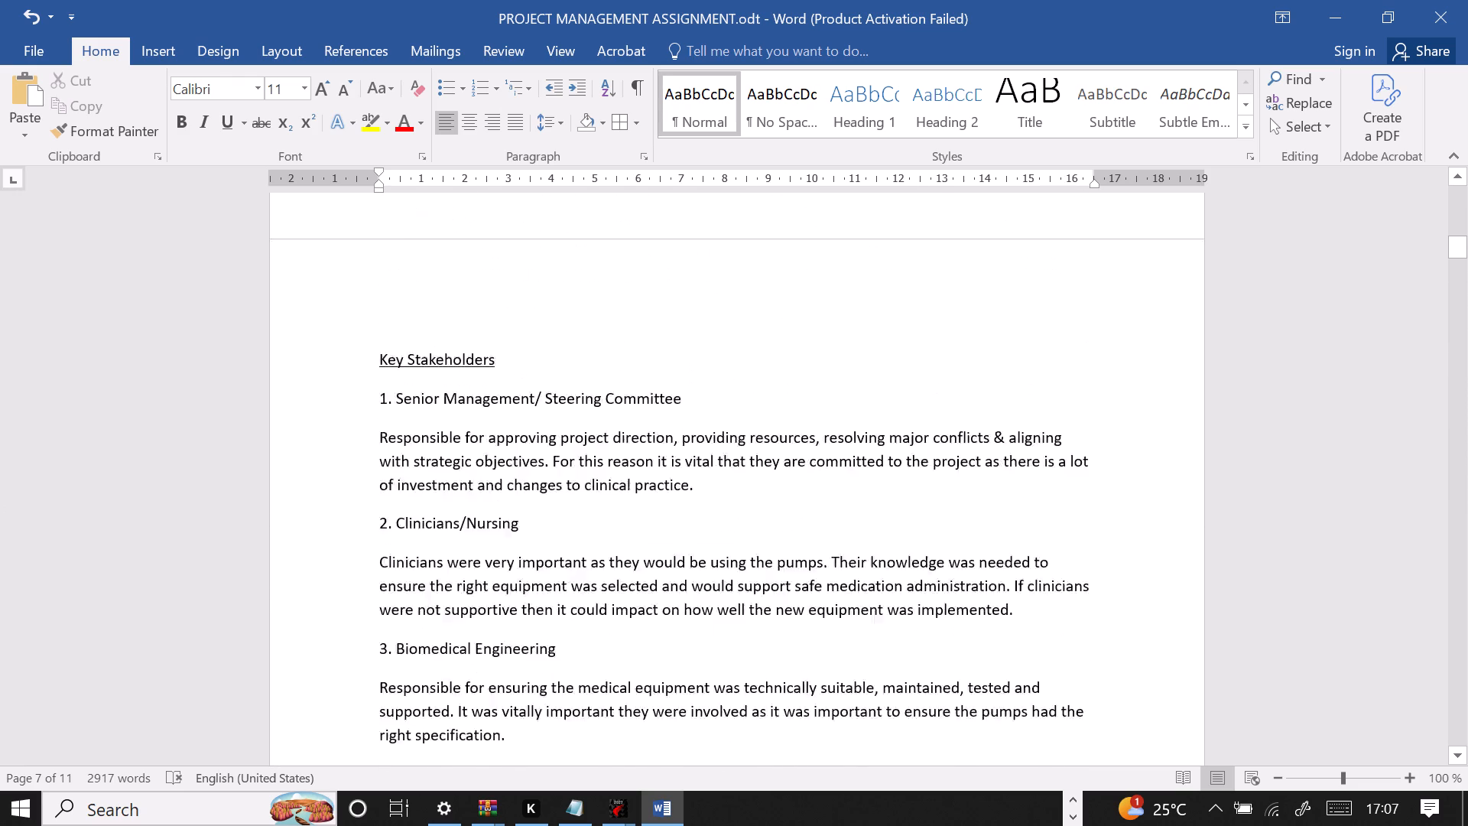
{"action": "scroll", "coordinate": [736, 415], "scroll_direction": "up", "scroll_amount": 2}
{"action": "scroll", "coordinate": [736, 415], "scroll_direction": "down", "scroll_amount": 3}
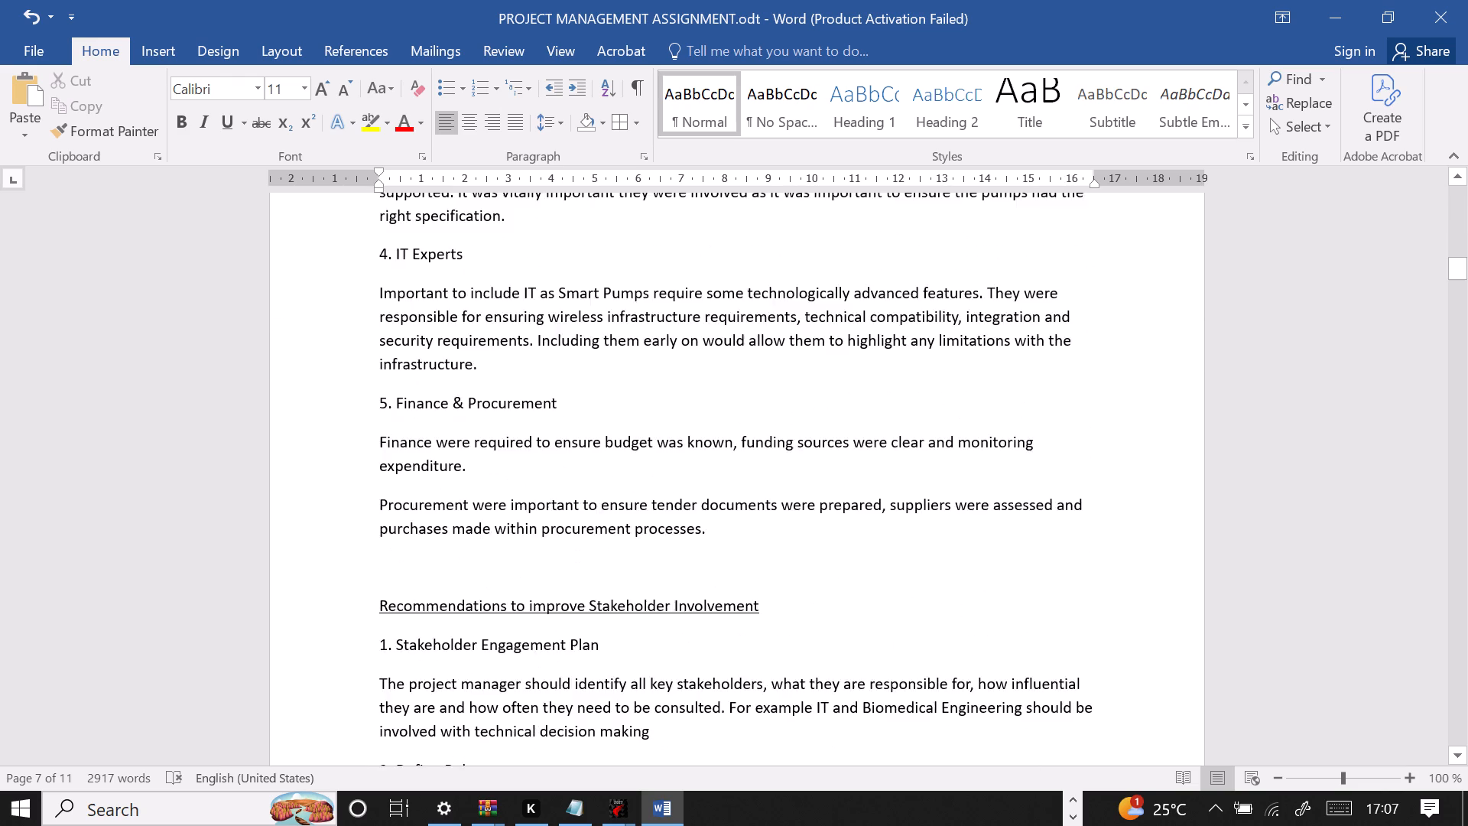
{"action": "scroll", "coordinate": [736, 415], "scroll_direction": "down", "scroll_amount": 7}
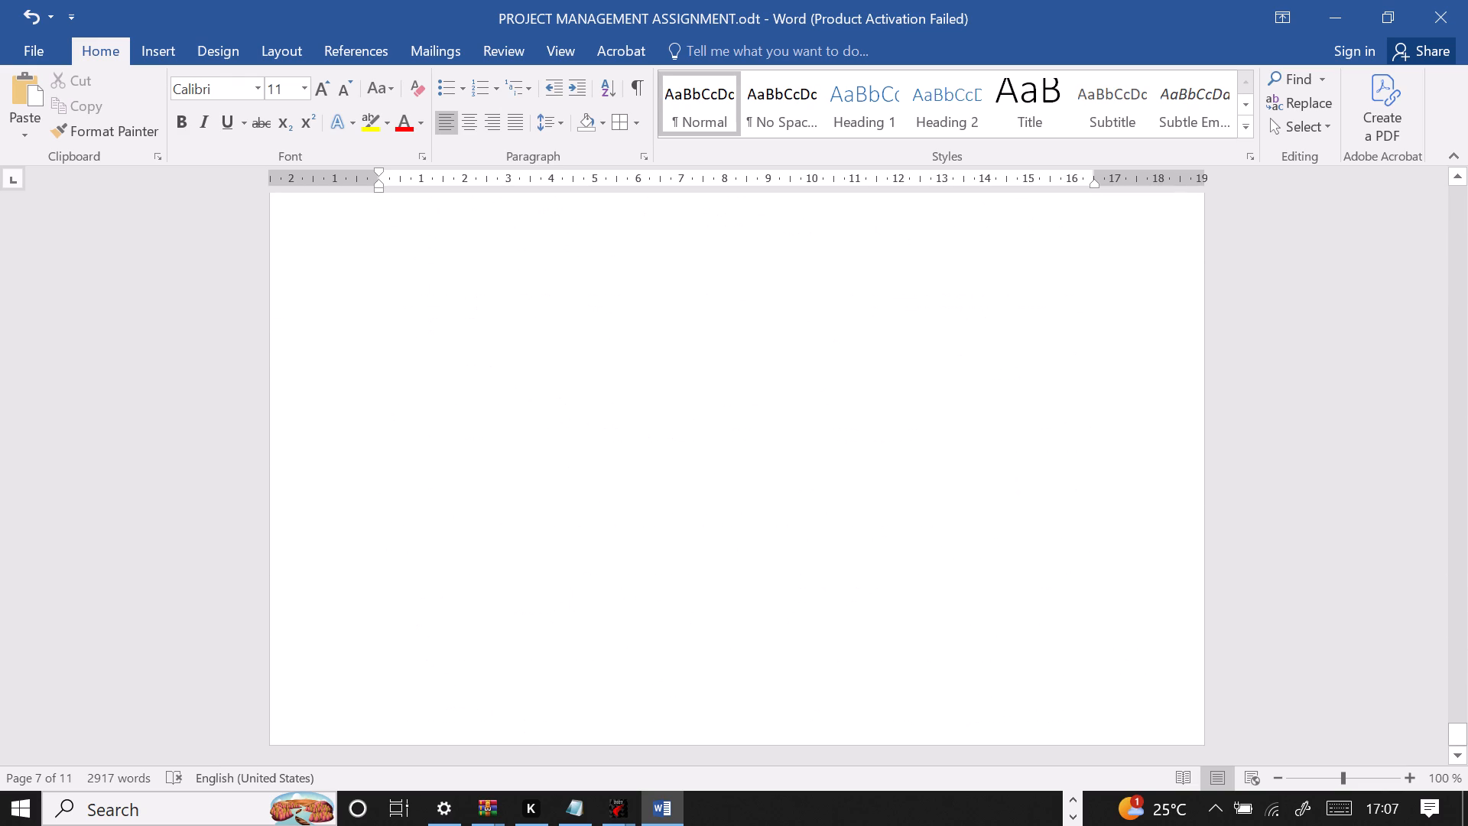
{"action": "scroll", "coordinate": [736, 415], "scroll_direction": "up", "scroll_amount": 2}
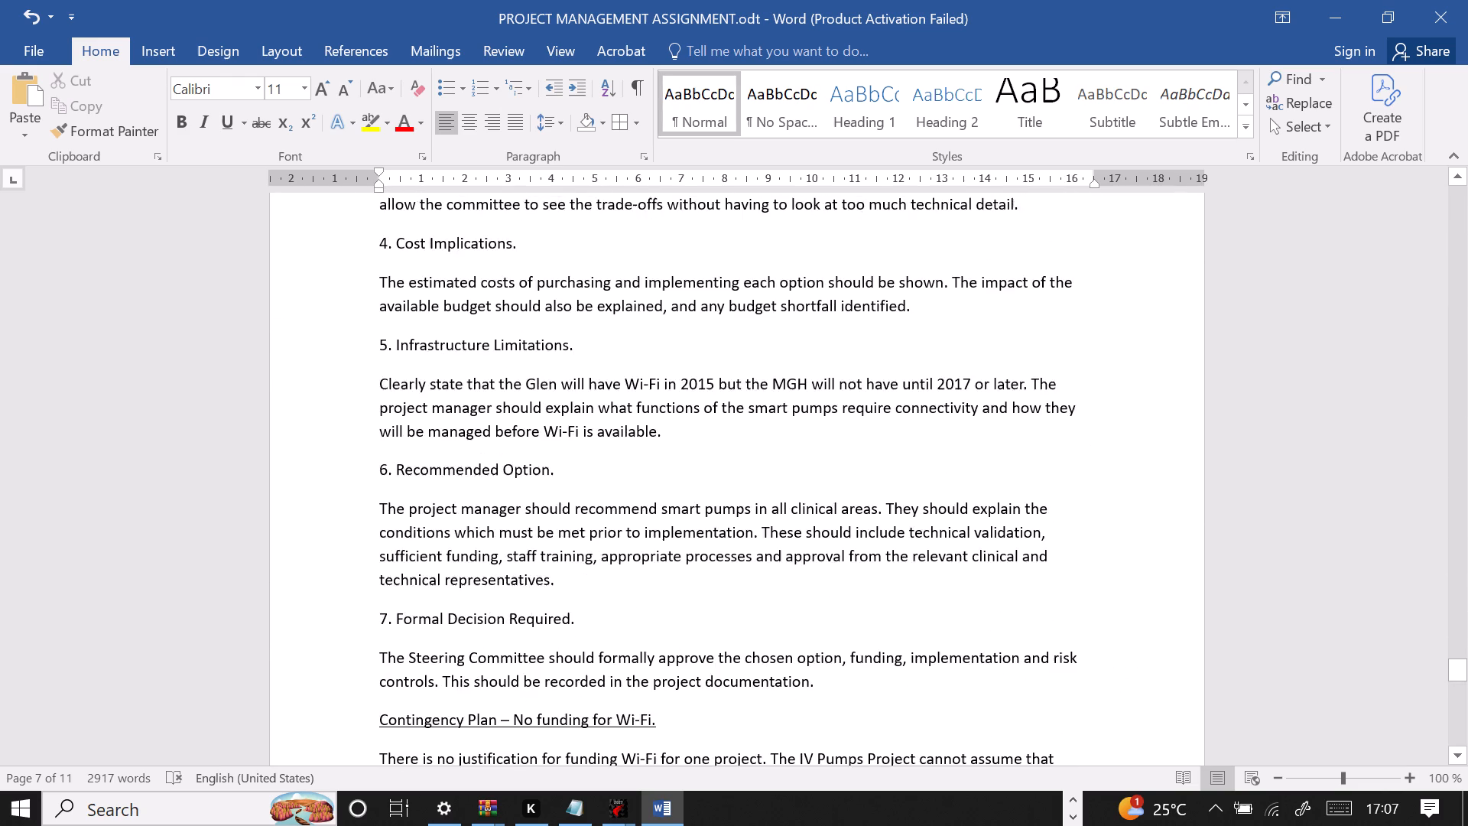
{"action": "scroll", "coordinate": [736, 415], "scroll_direction": "up", "scroll_amount": 2}
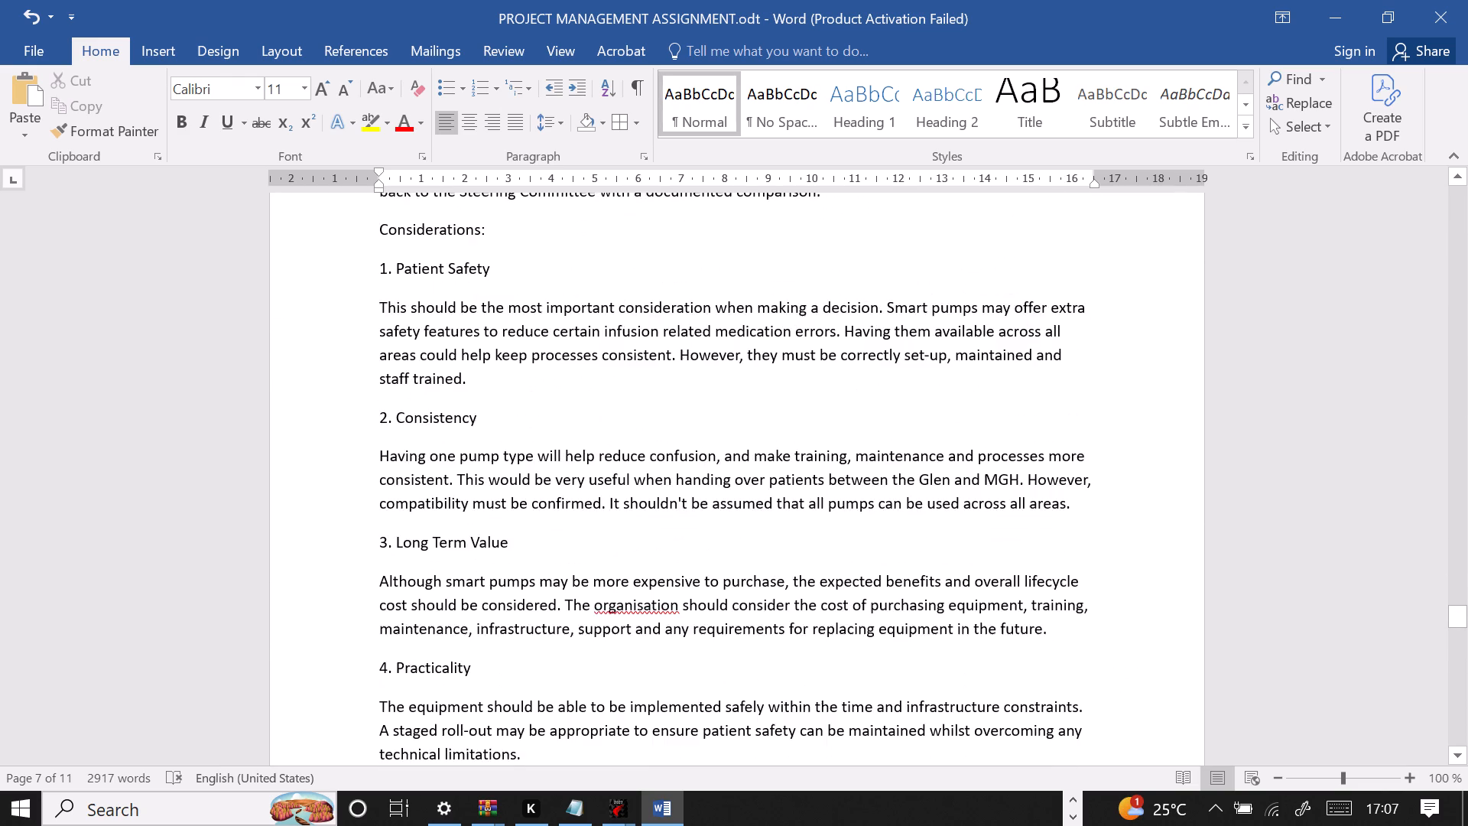
{"action": "scroll", "coordinate": [736, 415], "scroll_direction": "up", "scroll_amount": 2}
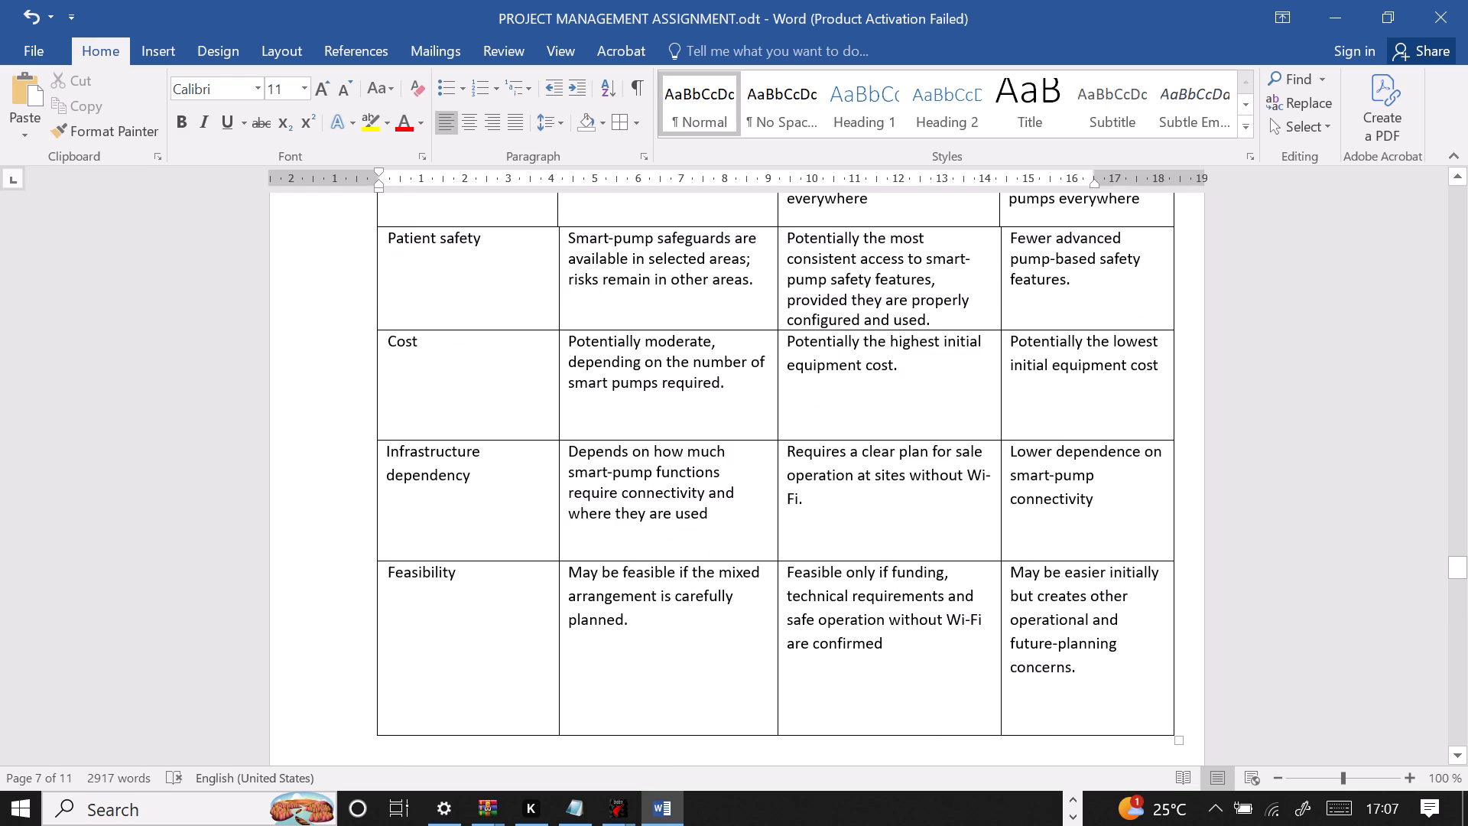
{"action": "scroll", "coordinate": [736, 415], "scroll_direction": "up", "scroll_amount": 7}
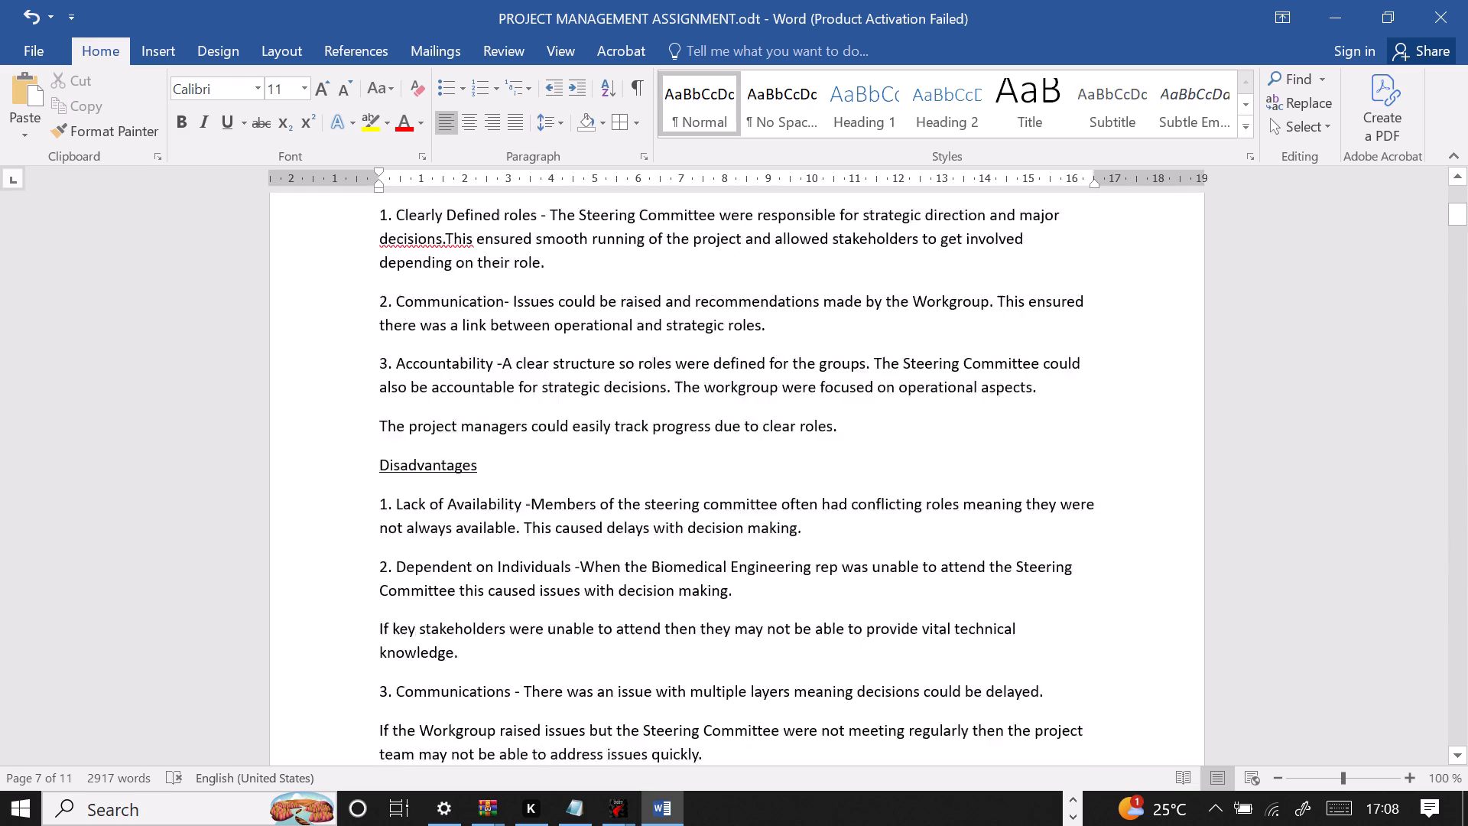
Review the assignment from the Question 1 disadvantages through Questions 2 and 3 to the final funding opportunities item in Question 4.
{"action": "scroll", "coordinate": [736, 415], "scroll_direction": "down", "scroll_amount": 2}
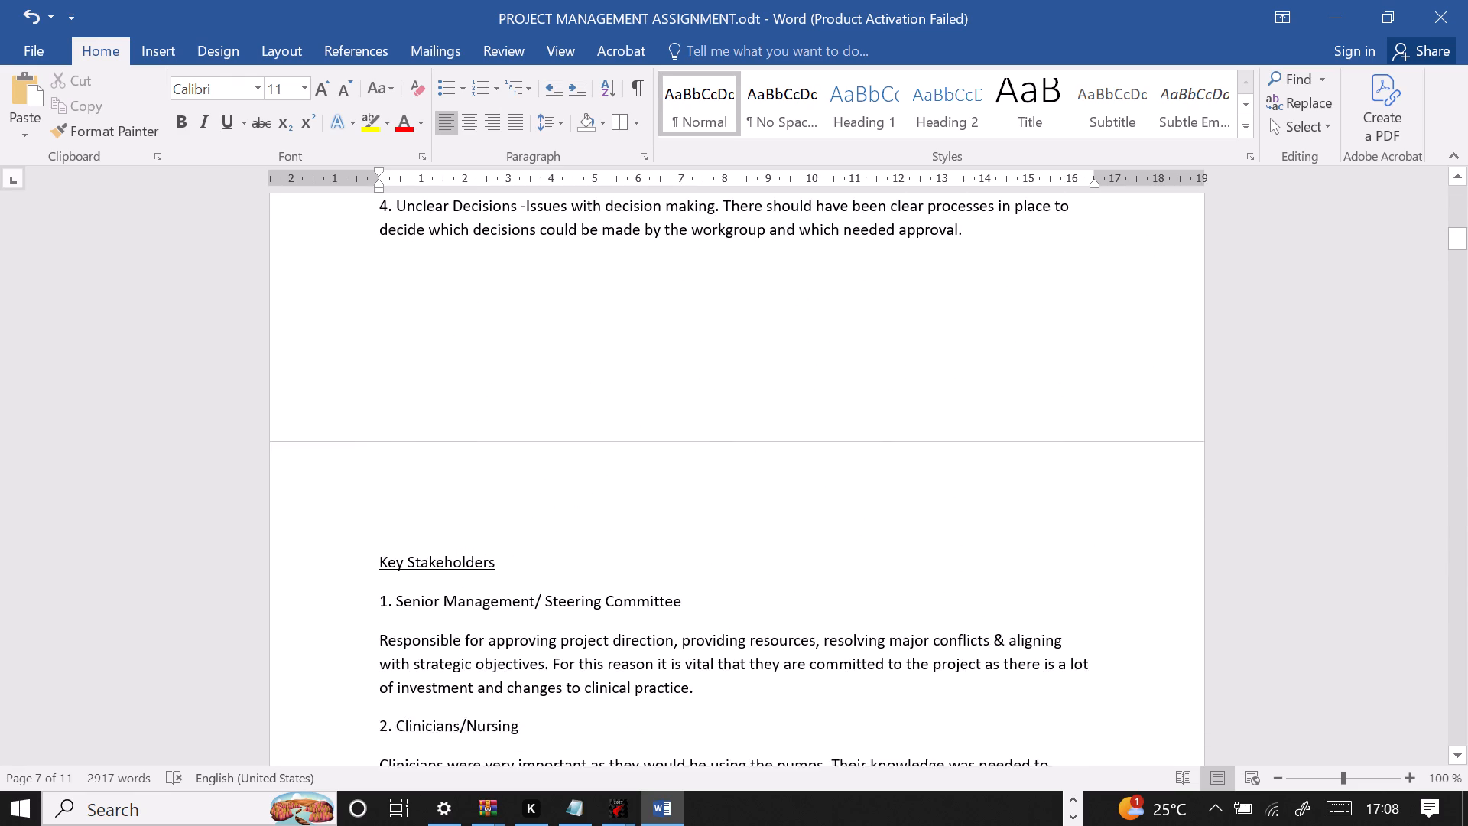
{"action": "scroll", "coordinate": [736, 415], "scroll_direction": "down", "scroll_amount": 1}
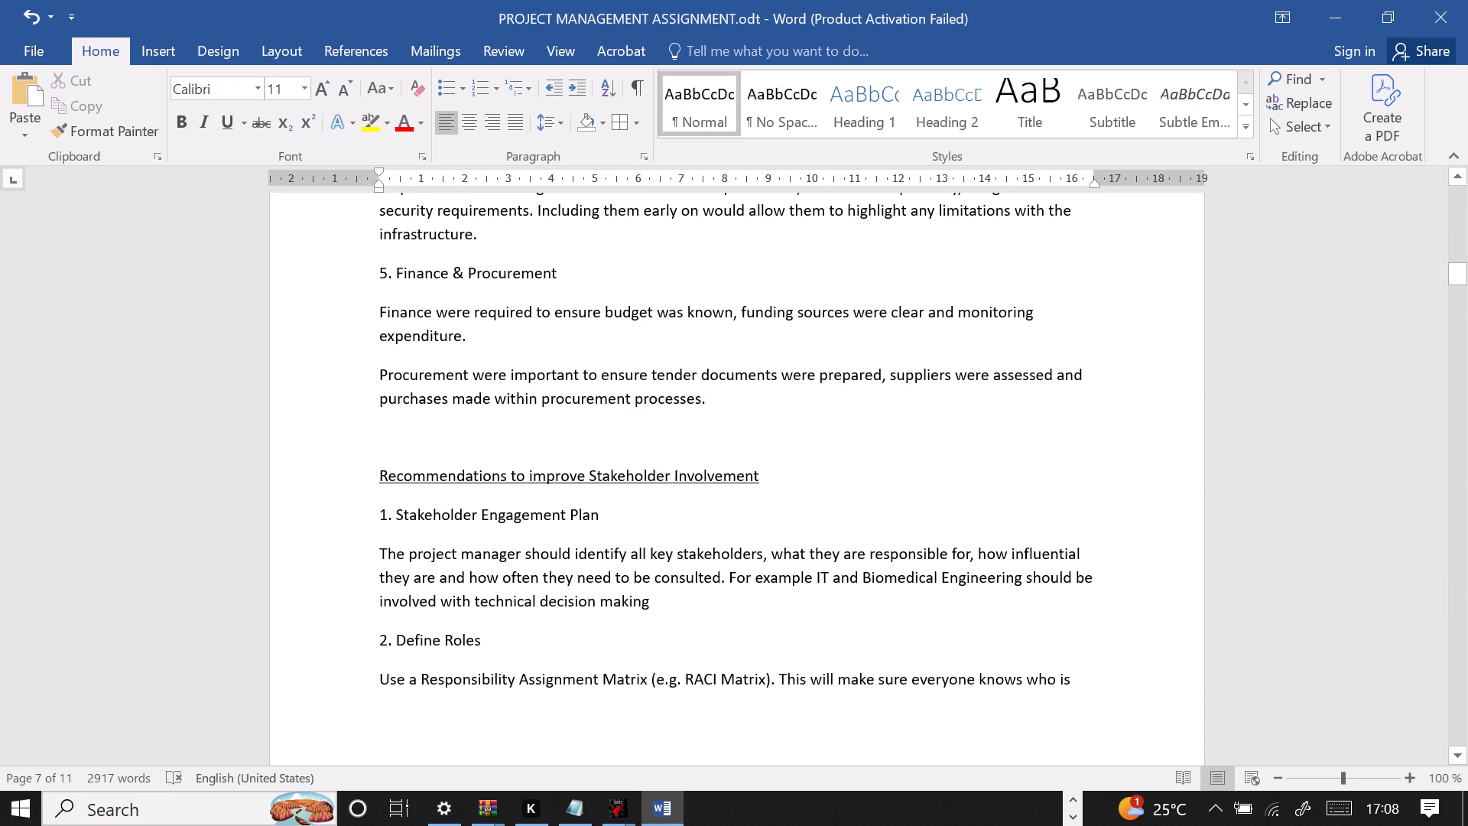
{"action": "scroll", "coordinate": [736, 415], "scroll_direction": "down", "scroll_amount": 1}
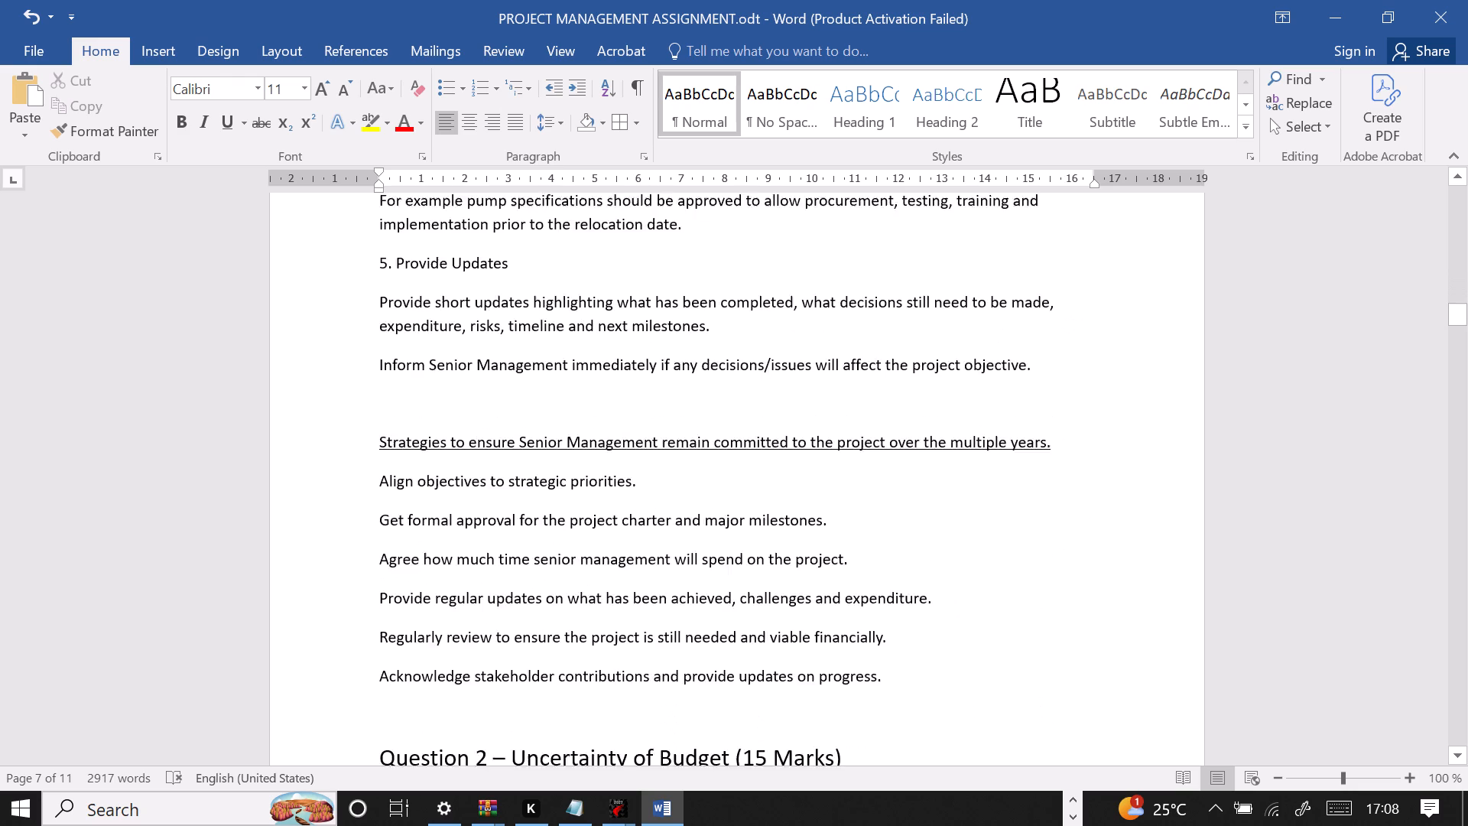
{"action": "scroll", "coordinate": [736, 415], "scroll_direction": "down", "scroll_amount": 2}
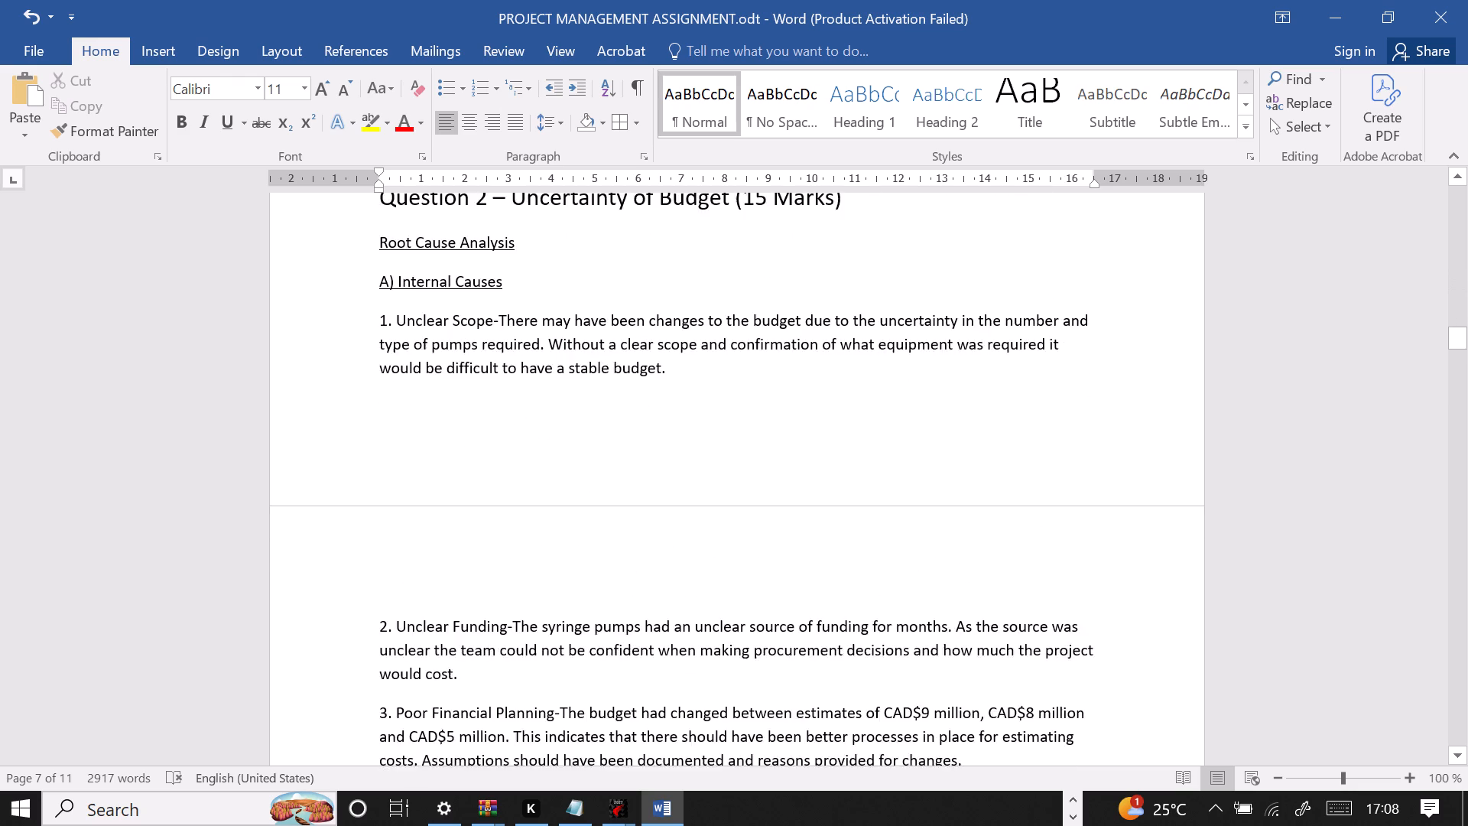
{"action": "scroll", "coordinate": [736, 415], "scroll_direction": "down", "scroll_amount": 3}
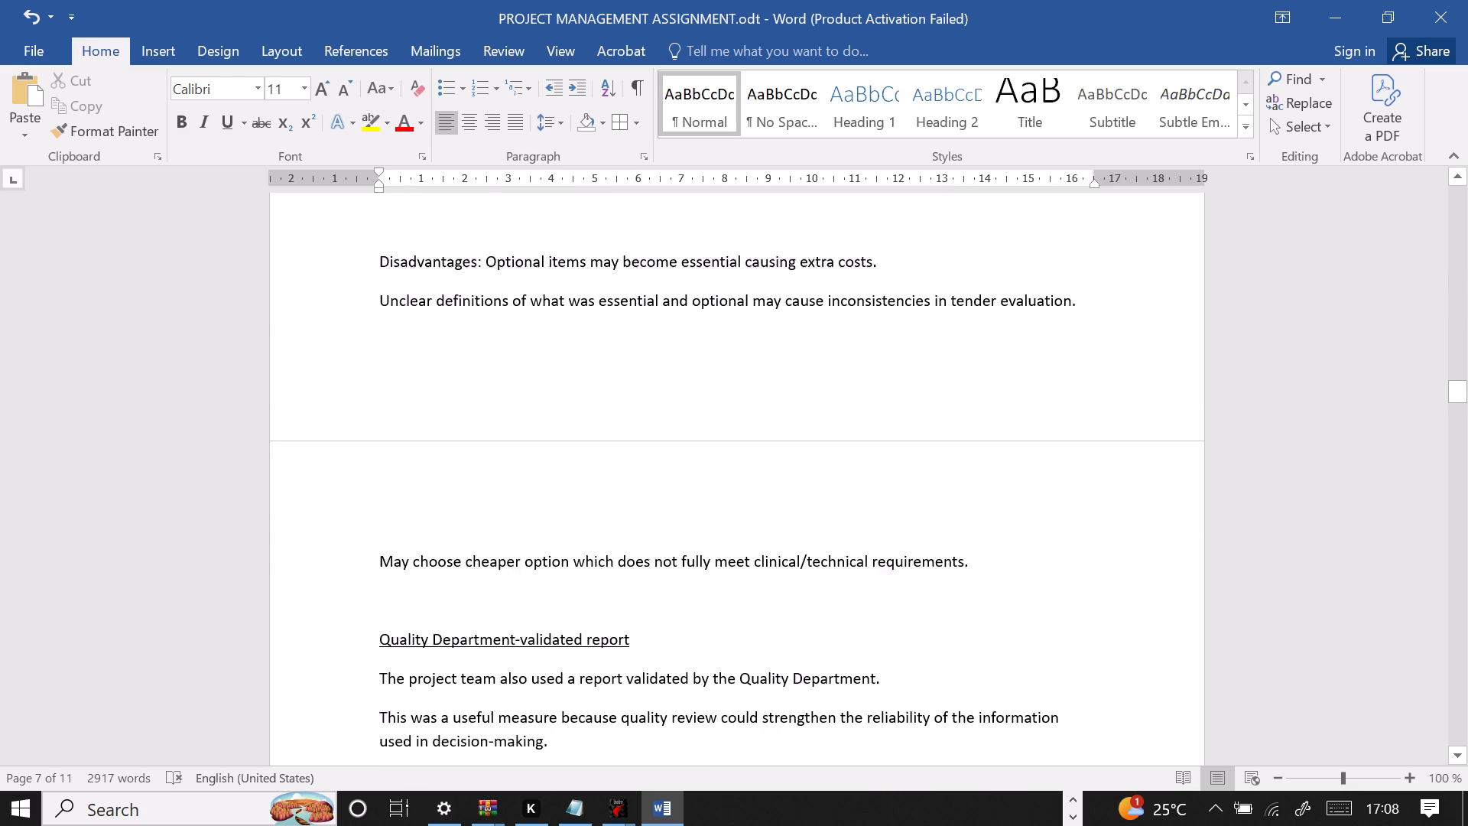
{"action": "scroll", "coordinate": [736, 415], "scroll_direction": "down", "scroll_amount": 2}
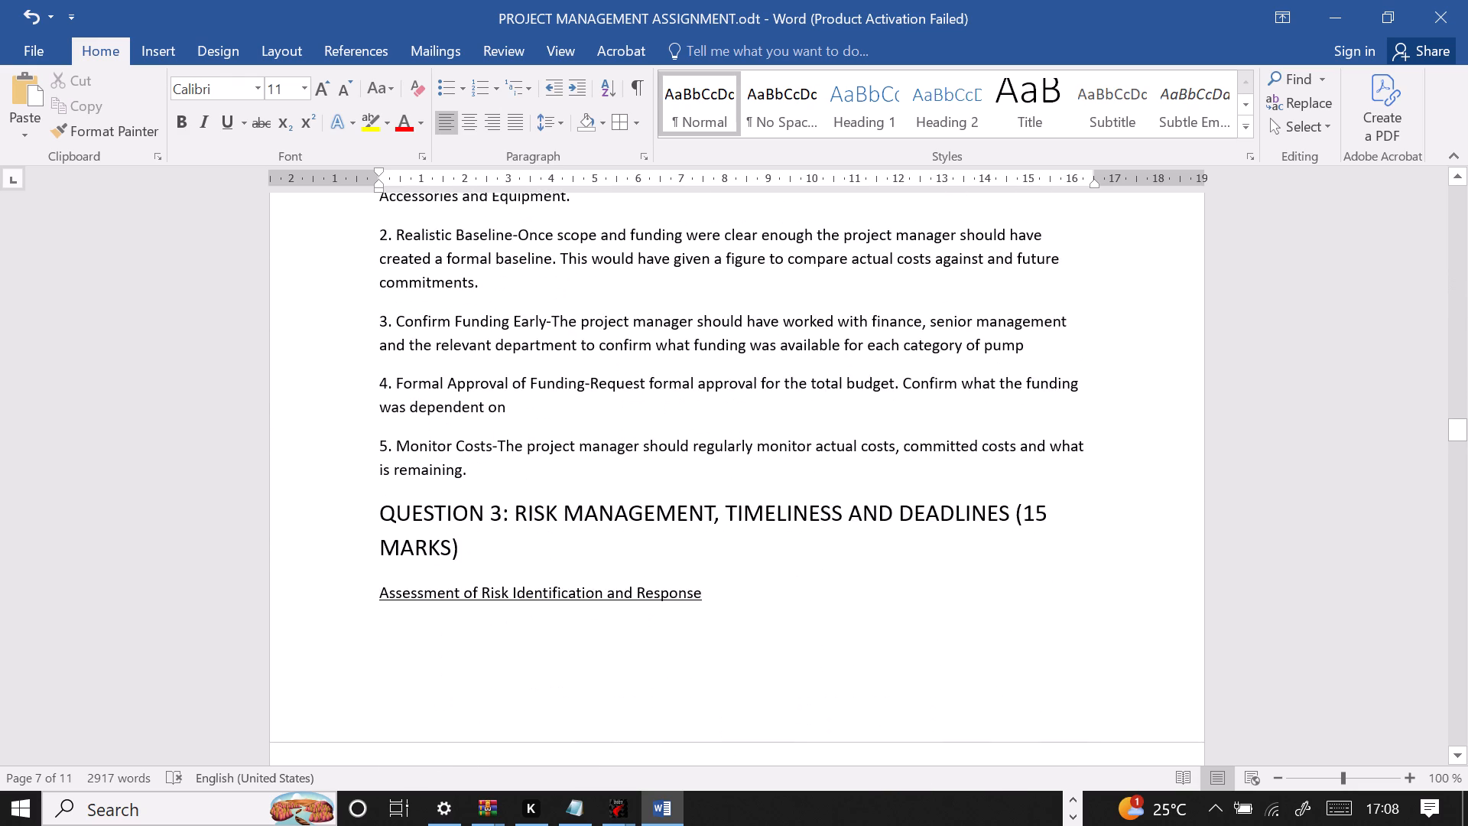
{"action": "scroll", "coordinate": [736, 415], "scroll_direction": "down", "scroll_amount": 1}
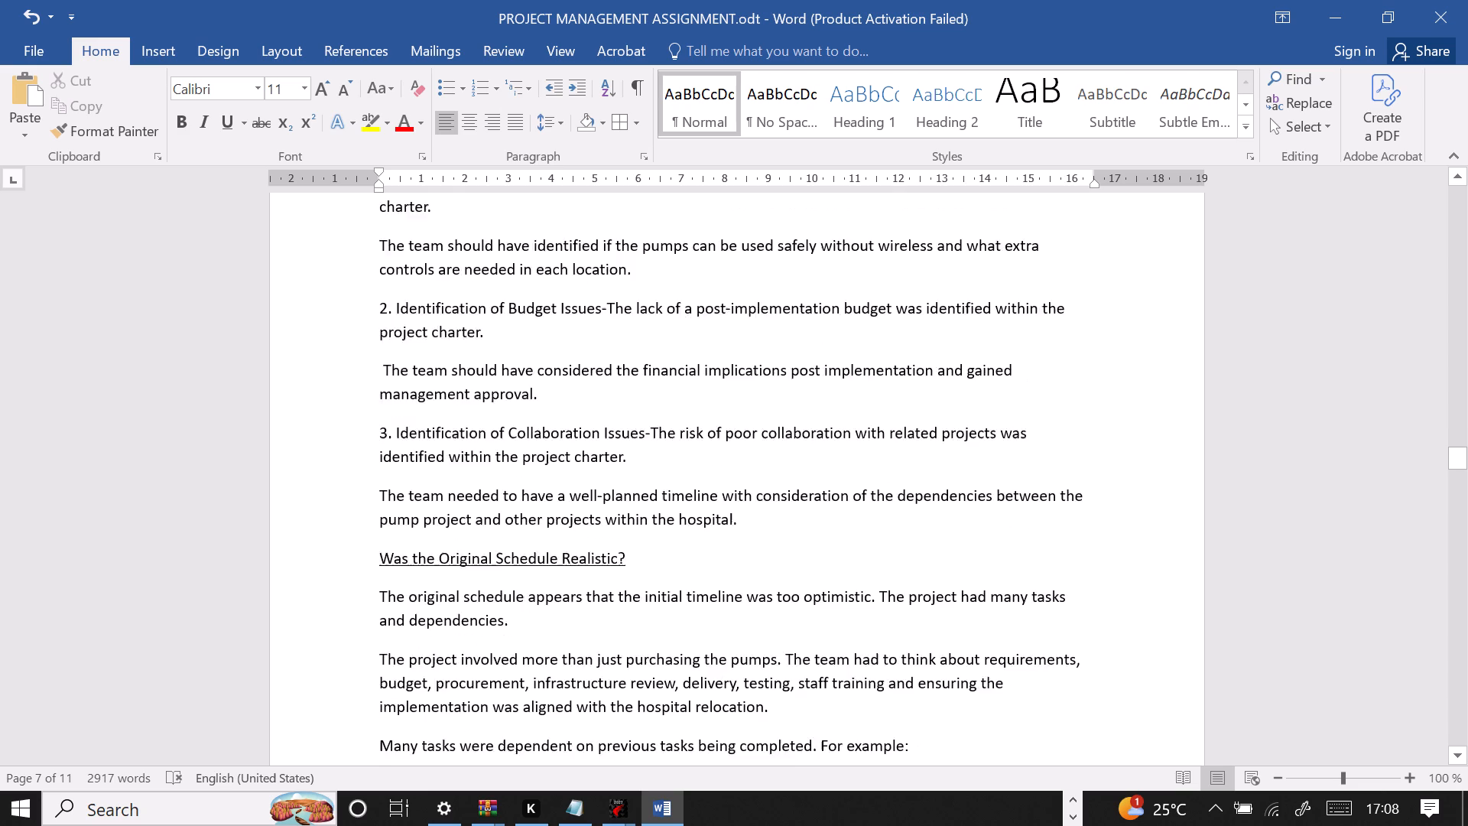
{"action": "scroll", "coordinate": [736, 415], "scroll_direction": "down", "scroll_amount": 2}
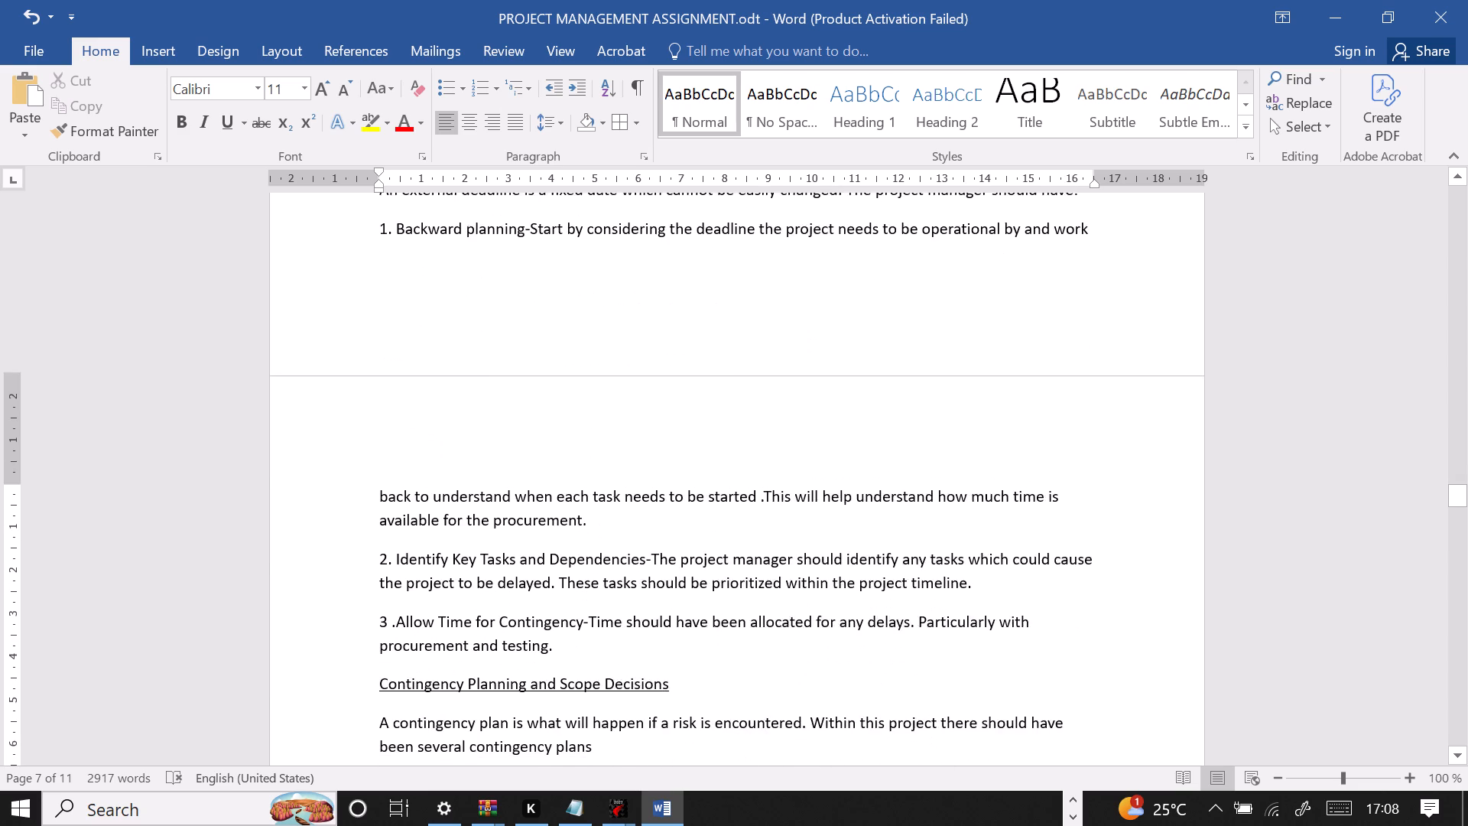
{"action": "scroll", "coordinate": [736, 415], "scroll_direction": "down", "scroll_amount": 3}
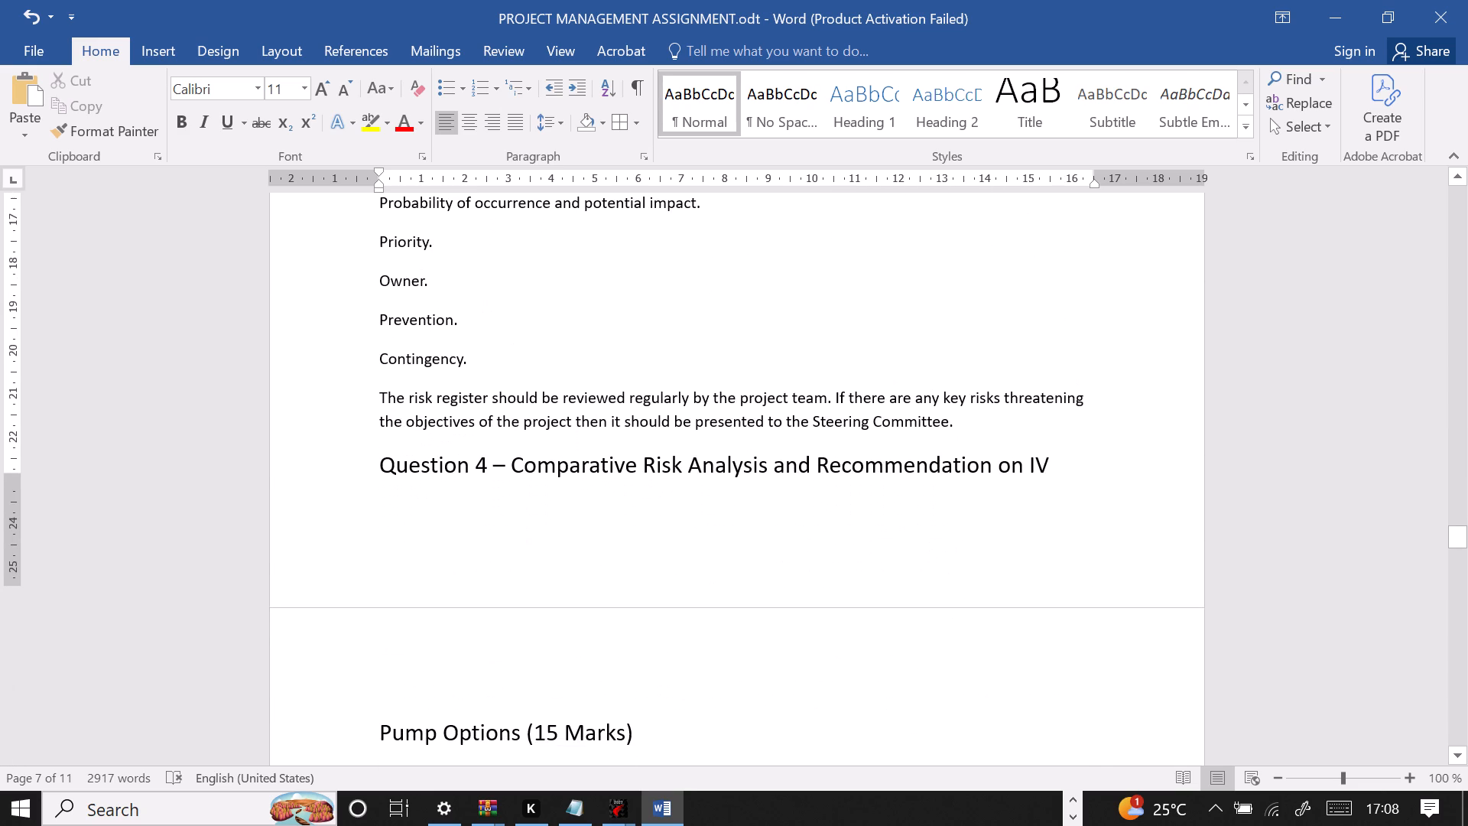
{"action": "scroll", "coordinate": [736, 415], "scroll_direction": "down", "scroll_amount": 2}
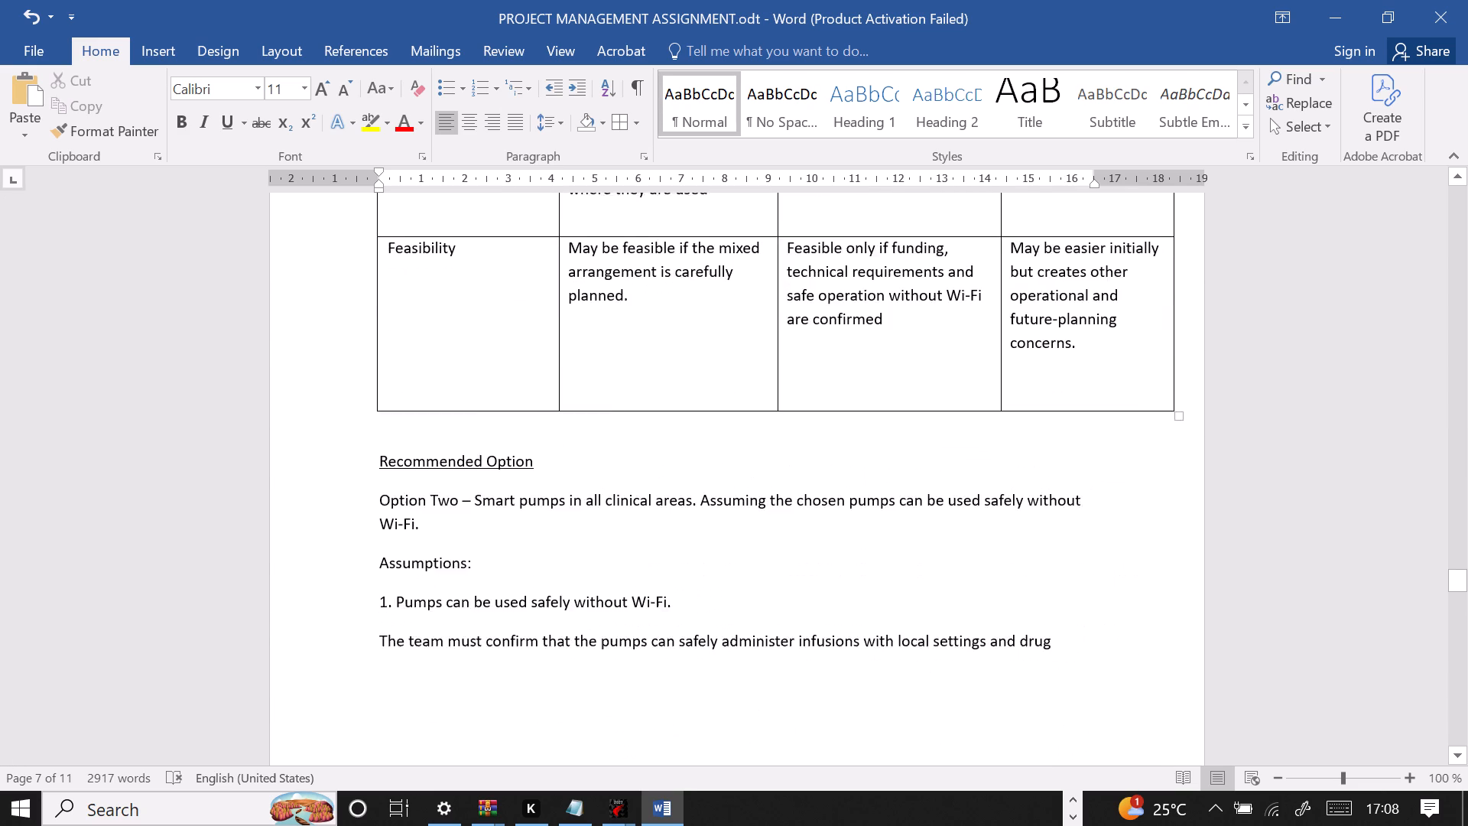
{"action": "scroll", "coordinate": [736, 415], "scroll_direction": "down", "scroll_amount": 2}
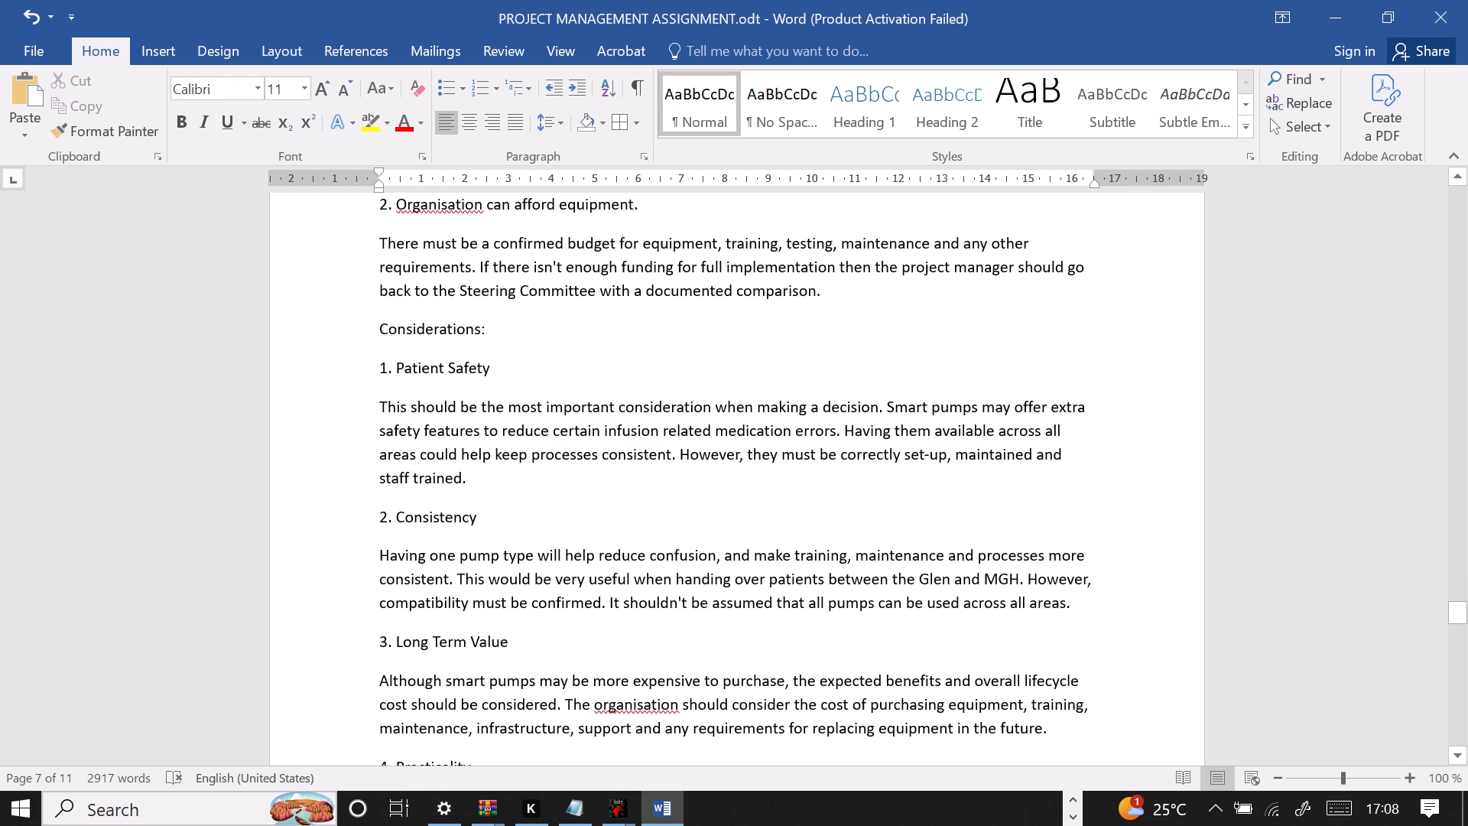
{"action": "scroll", "coordinate": [736, 415], "scroll_direction": "down", "scroll_amount": 1}
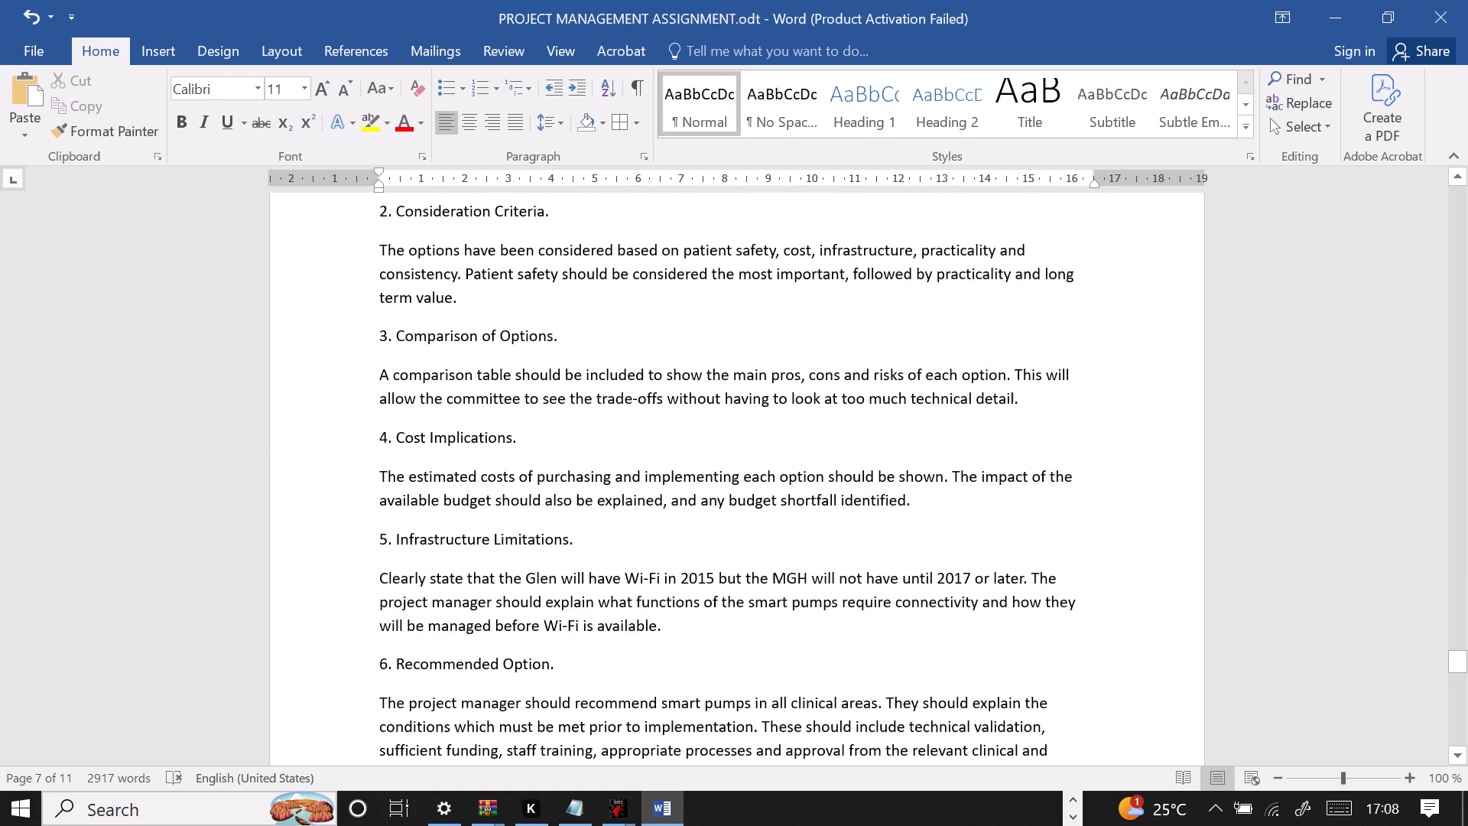
{"action": "scroll", "coordinate": [736, 415], "scroll_direction": "down", "scroll_amount": 2}
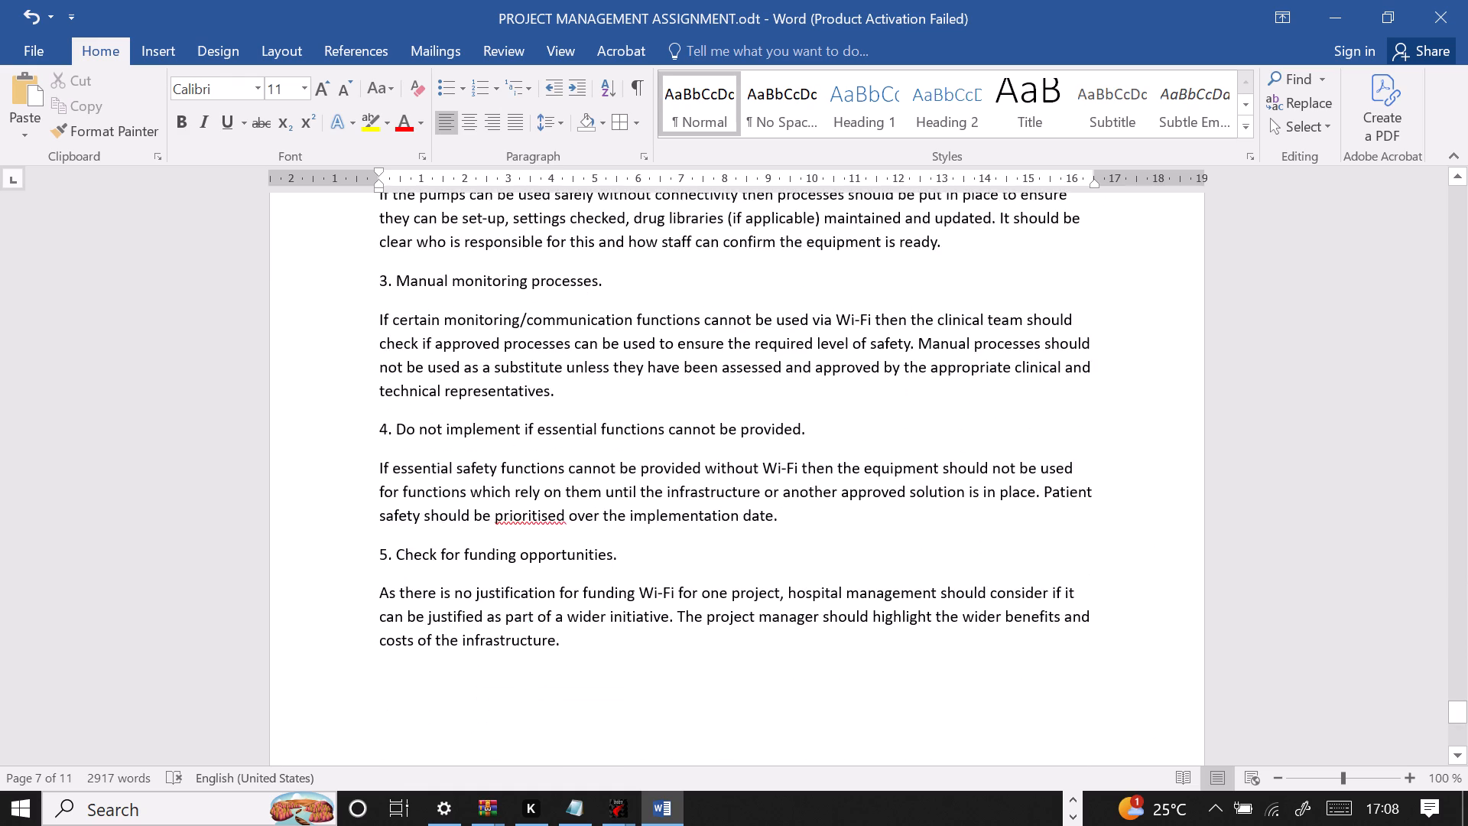
{"action": "scroll", "coordinate": [736, 415], "scroll_direction": "down", "scroll_amount": 1}
Re-examine the Question 2 budget causes and the Question 3 scheduling, contingency planning and risk management sections.
{"action": "scroll", "coordinate": [736, 415], "scroll_direction": "up", "scroll_amount": 7}
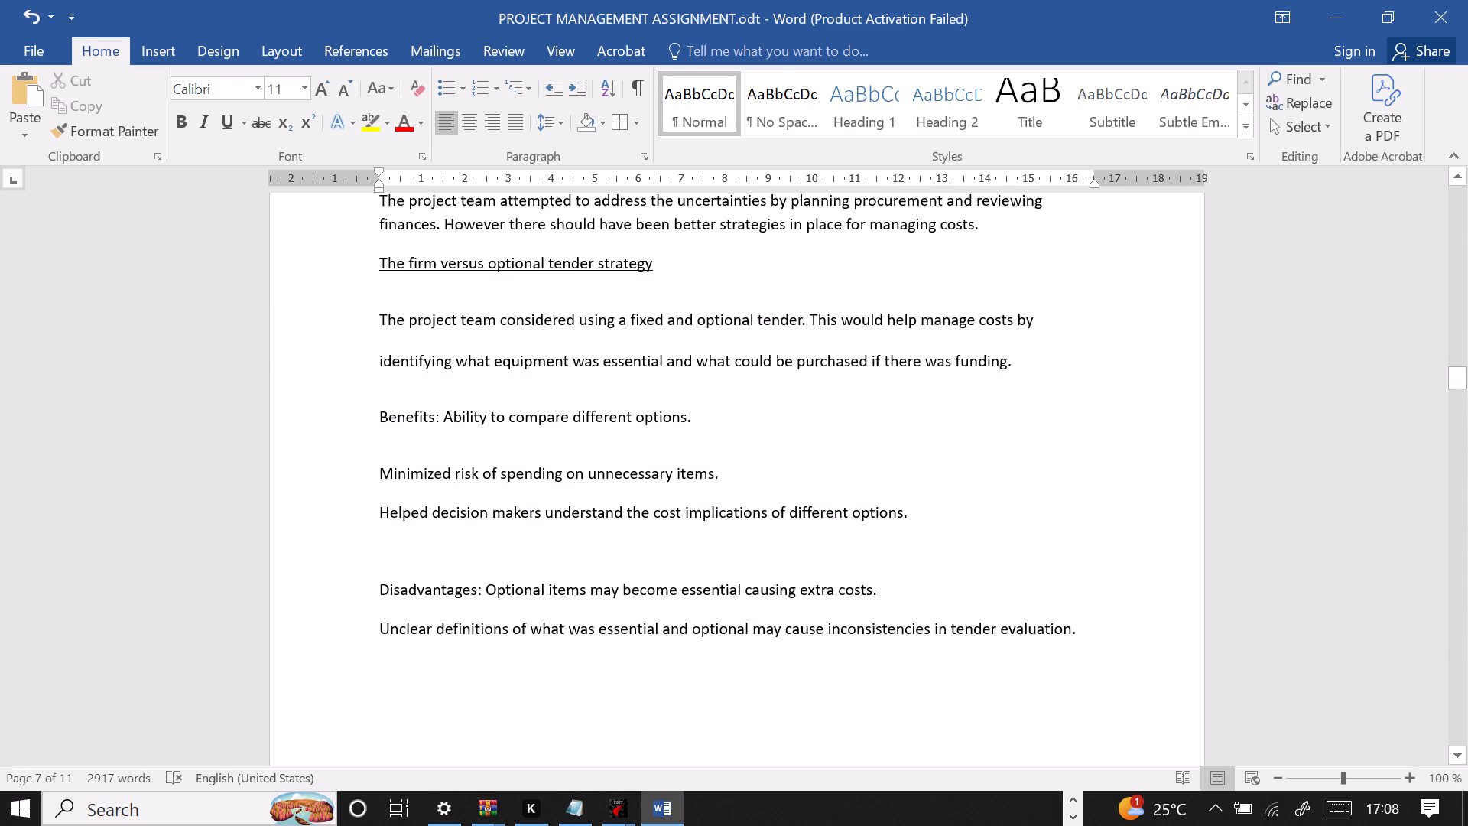
{"action": "scroll", "coordinate": [736, 415], "scroll_direction": "up", "scroll_amount": 1}
{"action": "scroll", "coordinate": [736, 415], "scroll_direction": "down", "scroll_amount": 1}
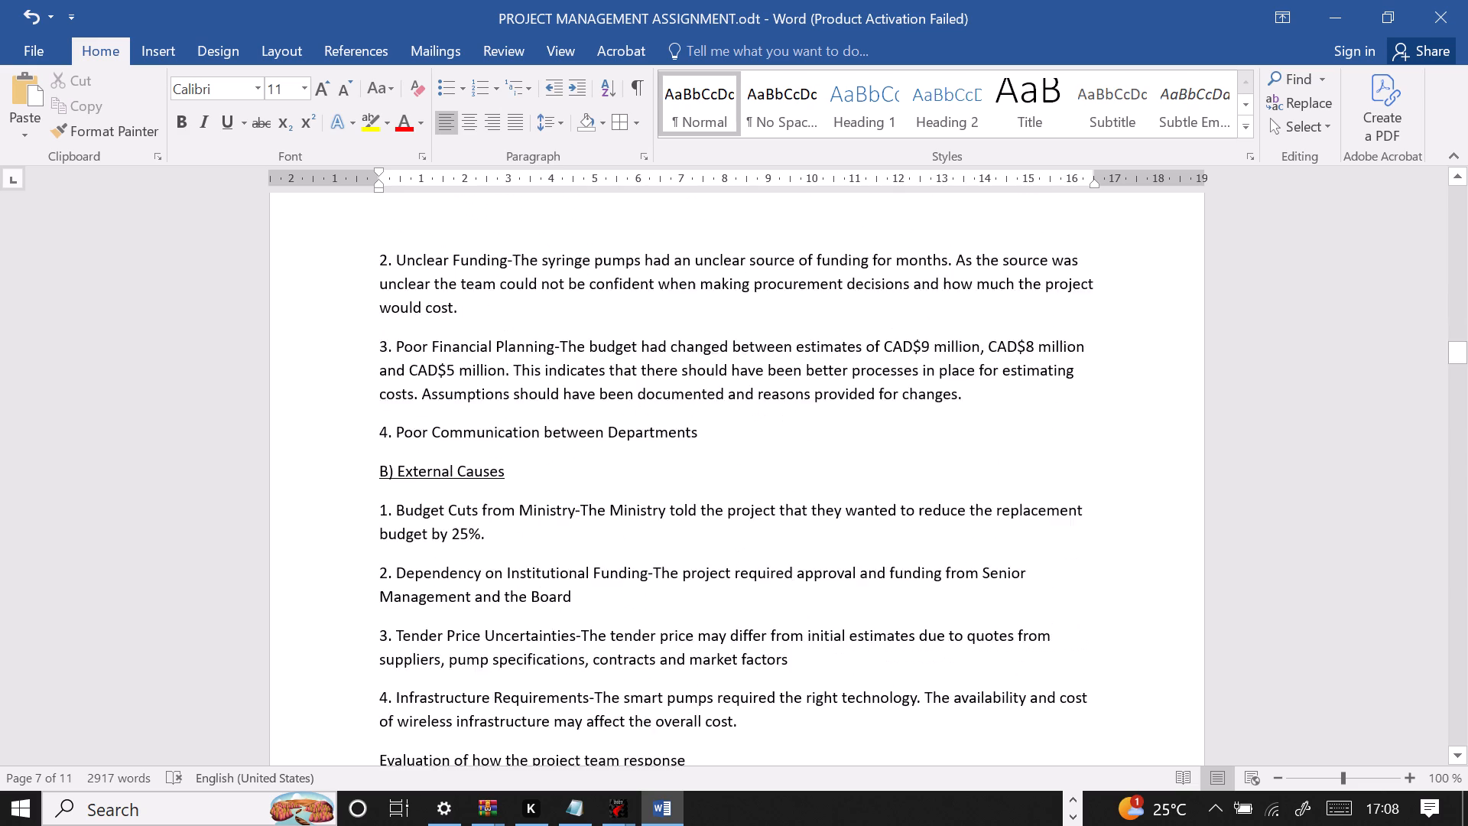
{"action": "scroll", "coordinate": [736, 415], "scroll_direction": "down", "scroll_amount": 3}
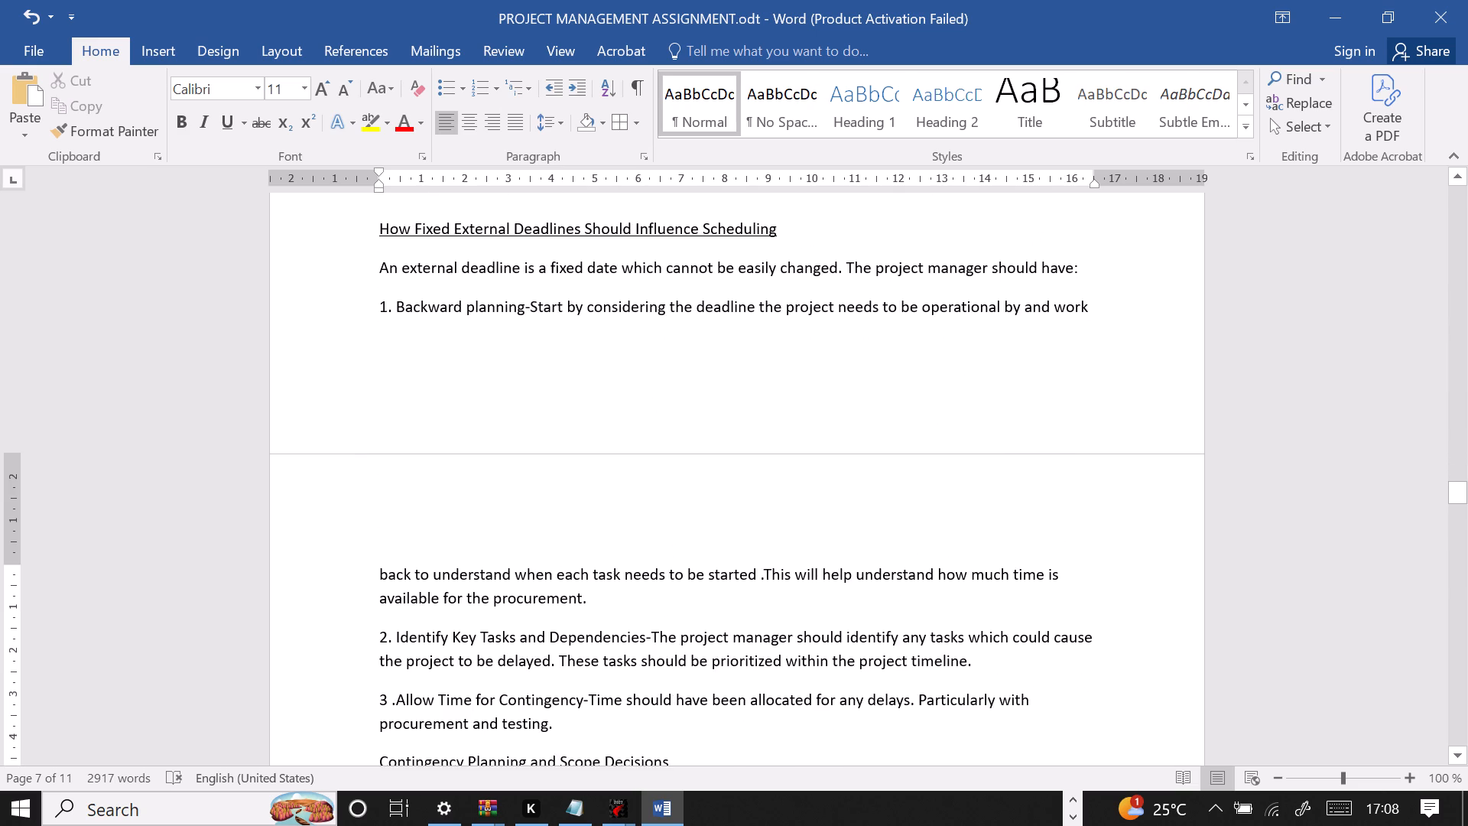
{"action": "scroll", "coordinate": [736, 415], "scroll_direction": "down", "scroll_amount": 1}
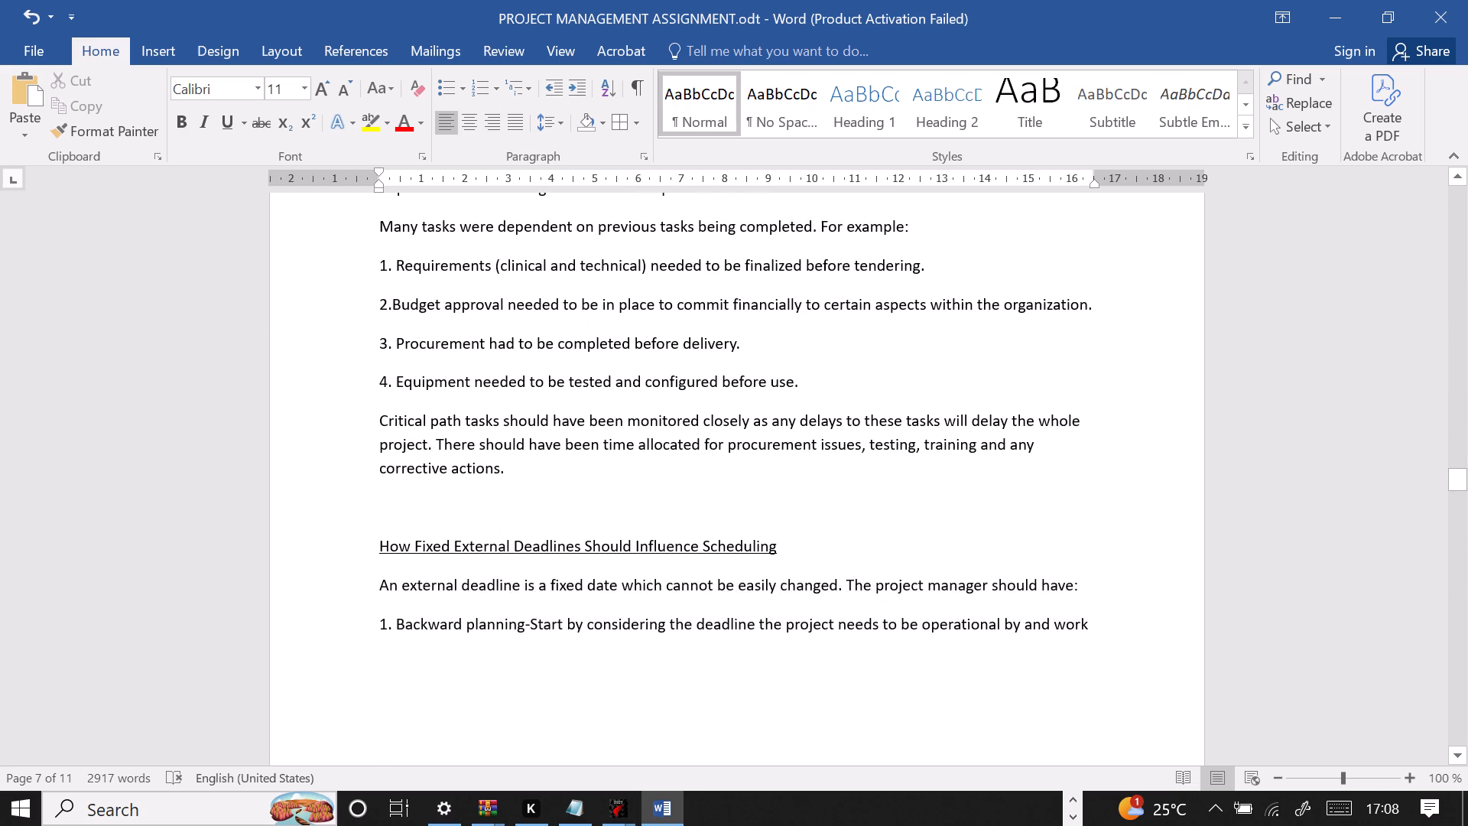
{"action": "scroll", "coordinate": [736, 415], "scroll_direction": "down", "scroll_amount": 1}
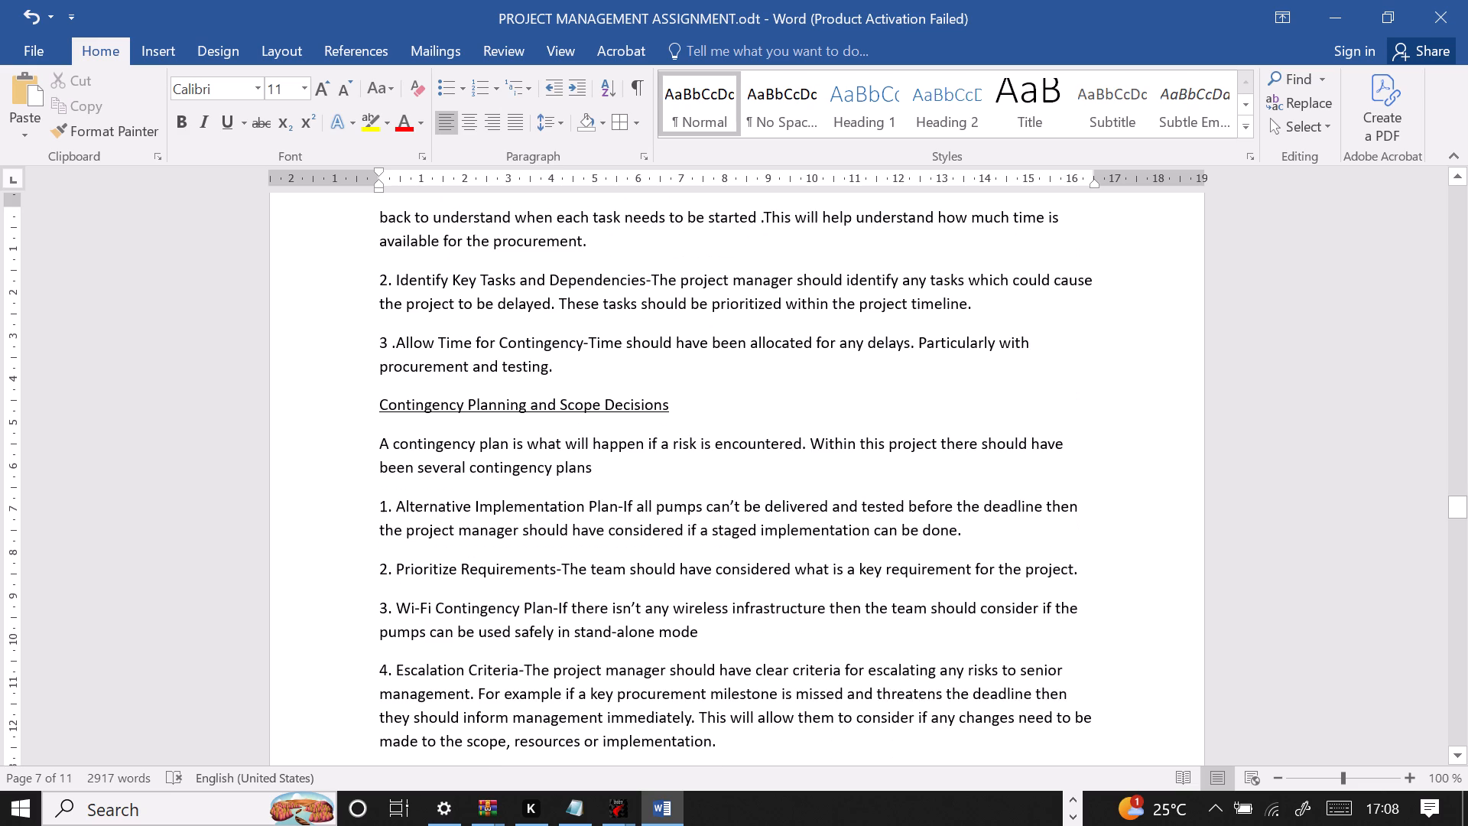
{"action": "scroll", "coordinate": [736, 415], "scroll_direction": "down", "scroll_amount": 1}
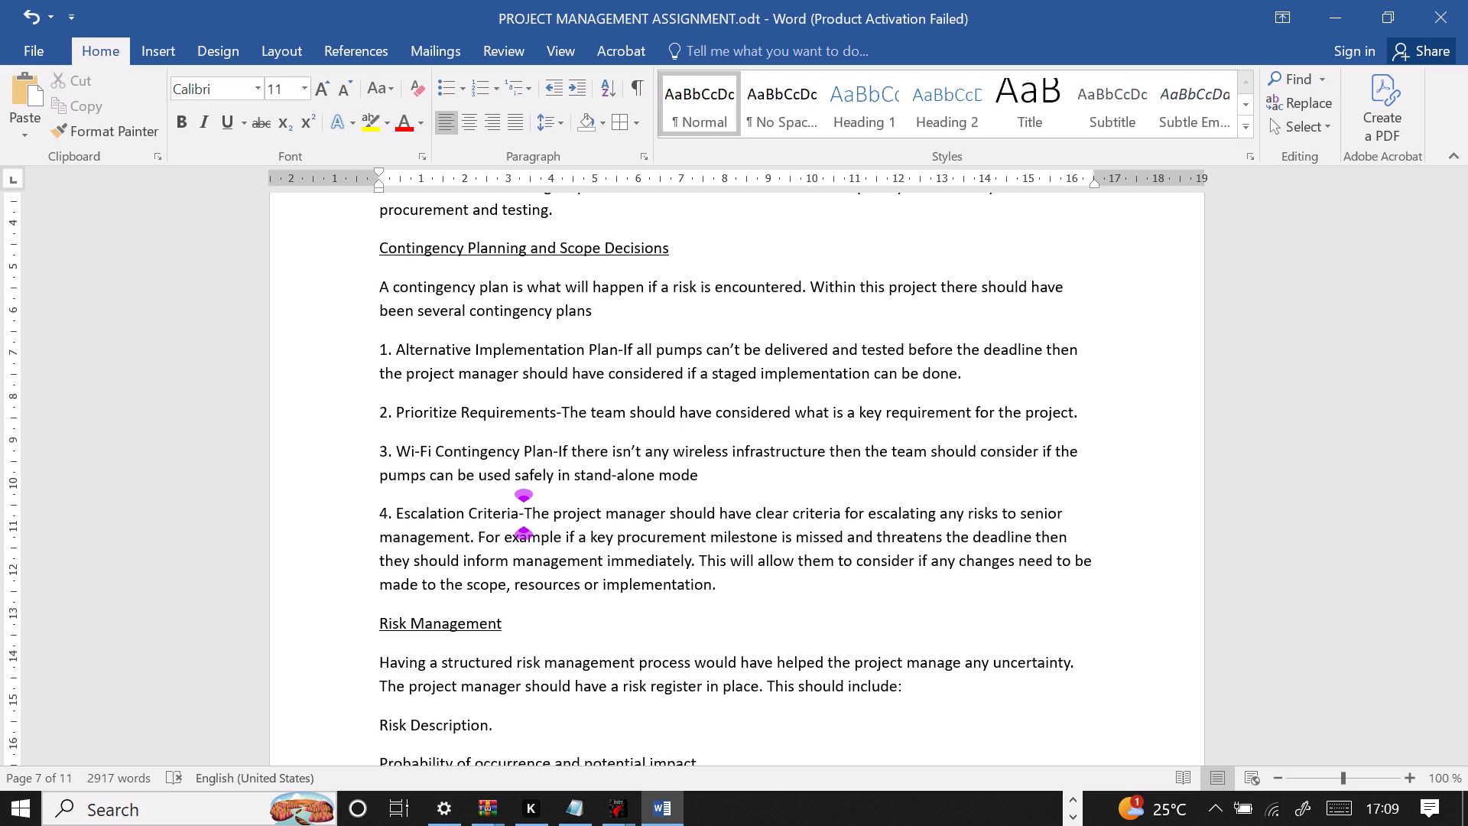
{"action": "left_click_drag", "start_coordinate": [736, 415], "coordinate": [675, 541]}
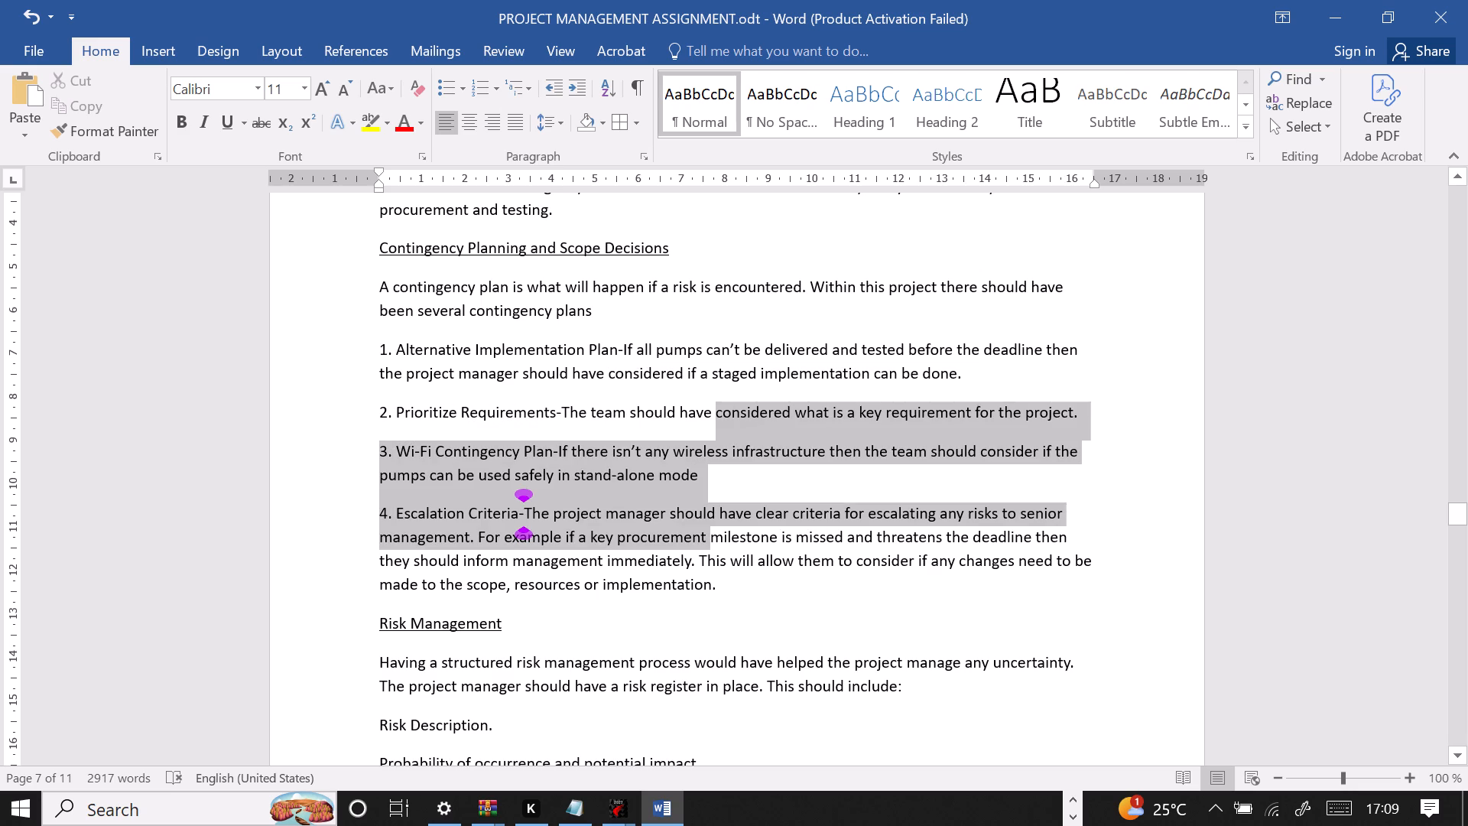
{"action": "left_click_drag", "start_coordinate": [675, 541], "coordinate": [900, 328]}
{"action": "left_click", "coordinate": [900, 328]}
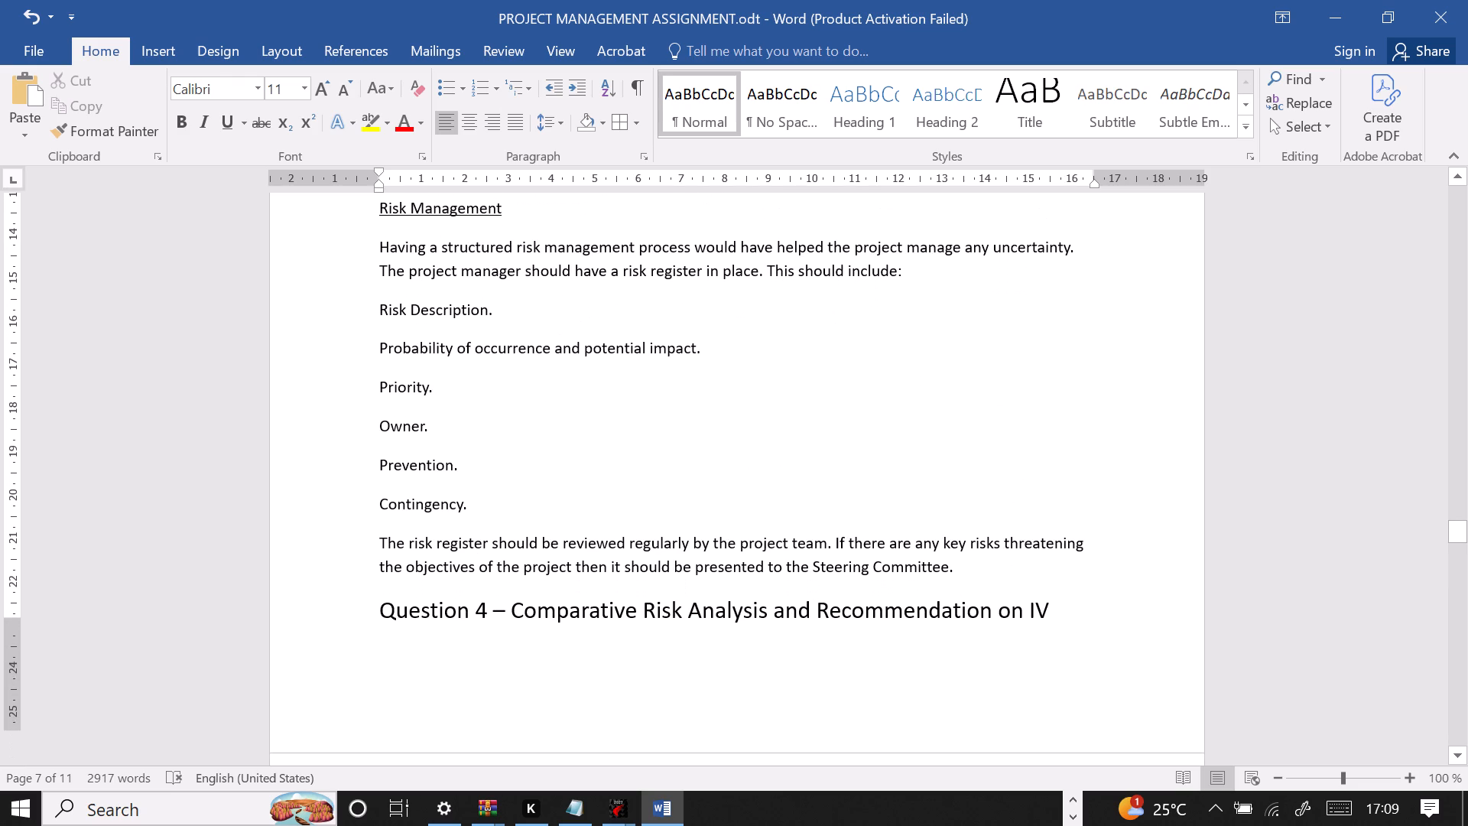
{"action": "scroll", "coordinate": [898, 369], "scroll_direction": "up", "scroll_amount": 1}
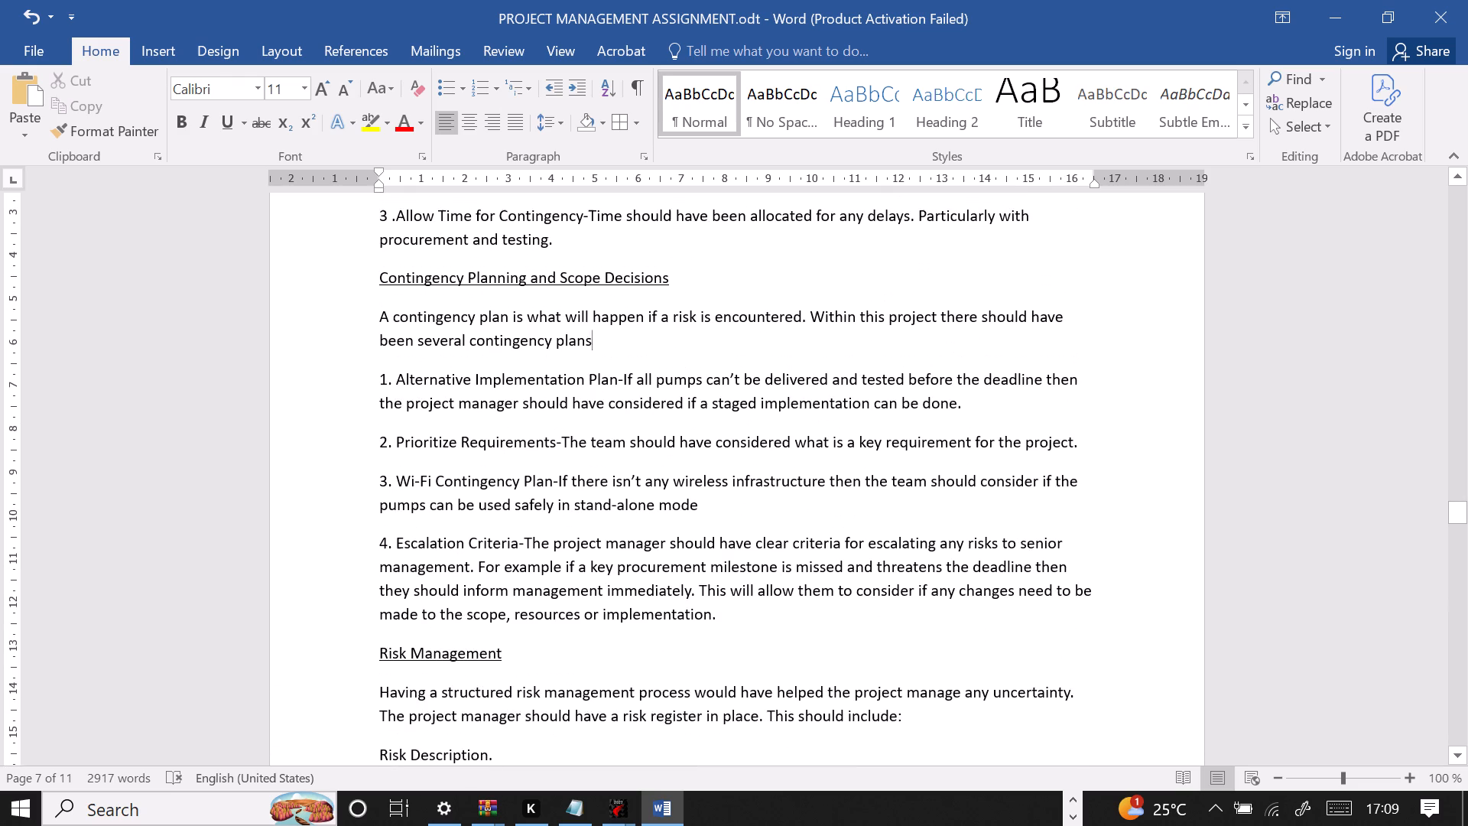
{"action": "scroll", "coordinate": [898, 369], "scroll_direction": "up", "scroll_amount": 3}
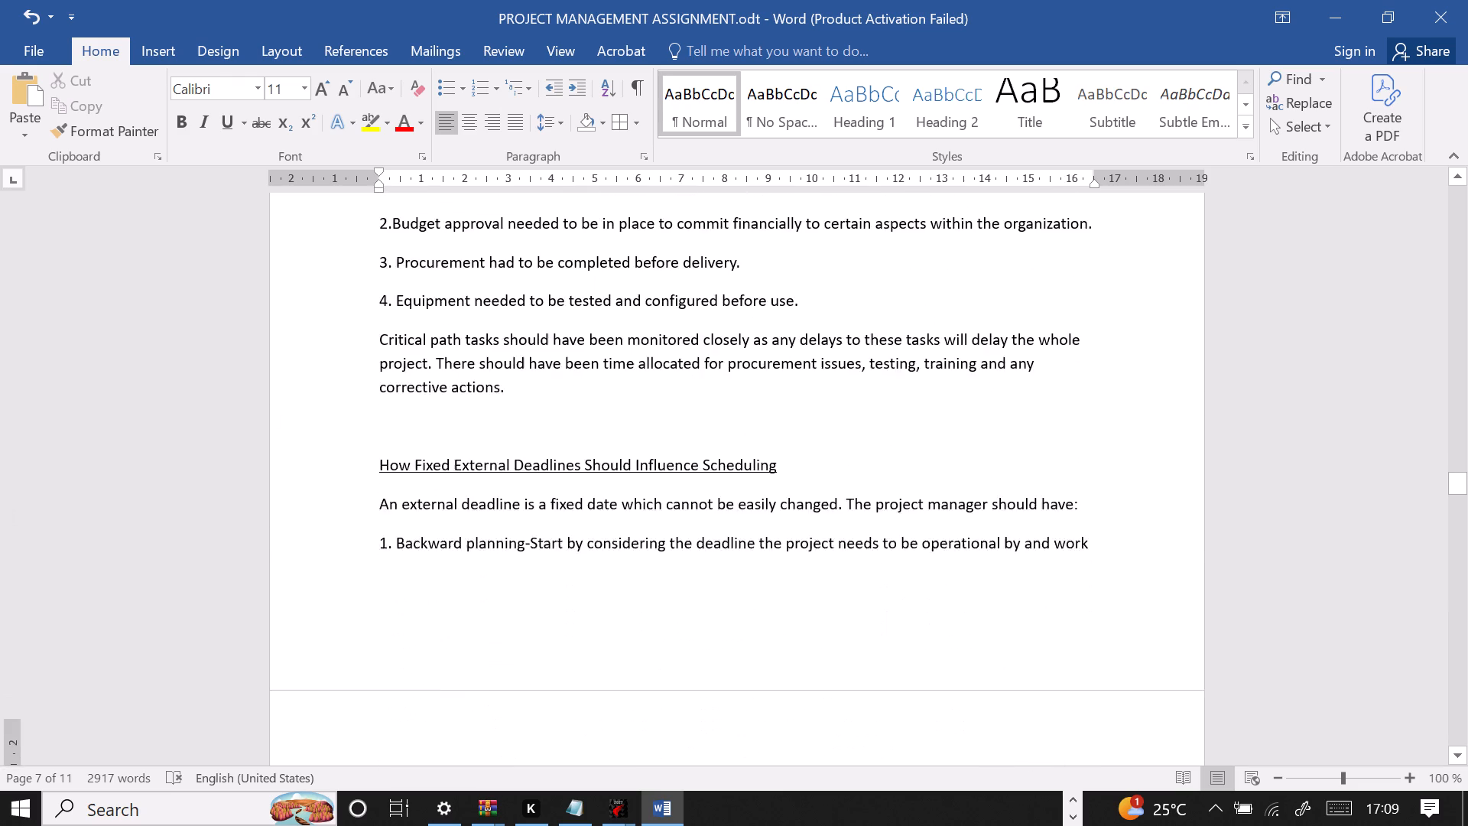
Re-read Question 3's discussion of whether the original schedule was realistic and how fixed external deadlines should influence scheduling.
{"action": "scroll", "coordinate": [898, 369], "scroll_direction": "up", "scroll_amount": 1}
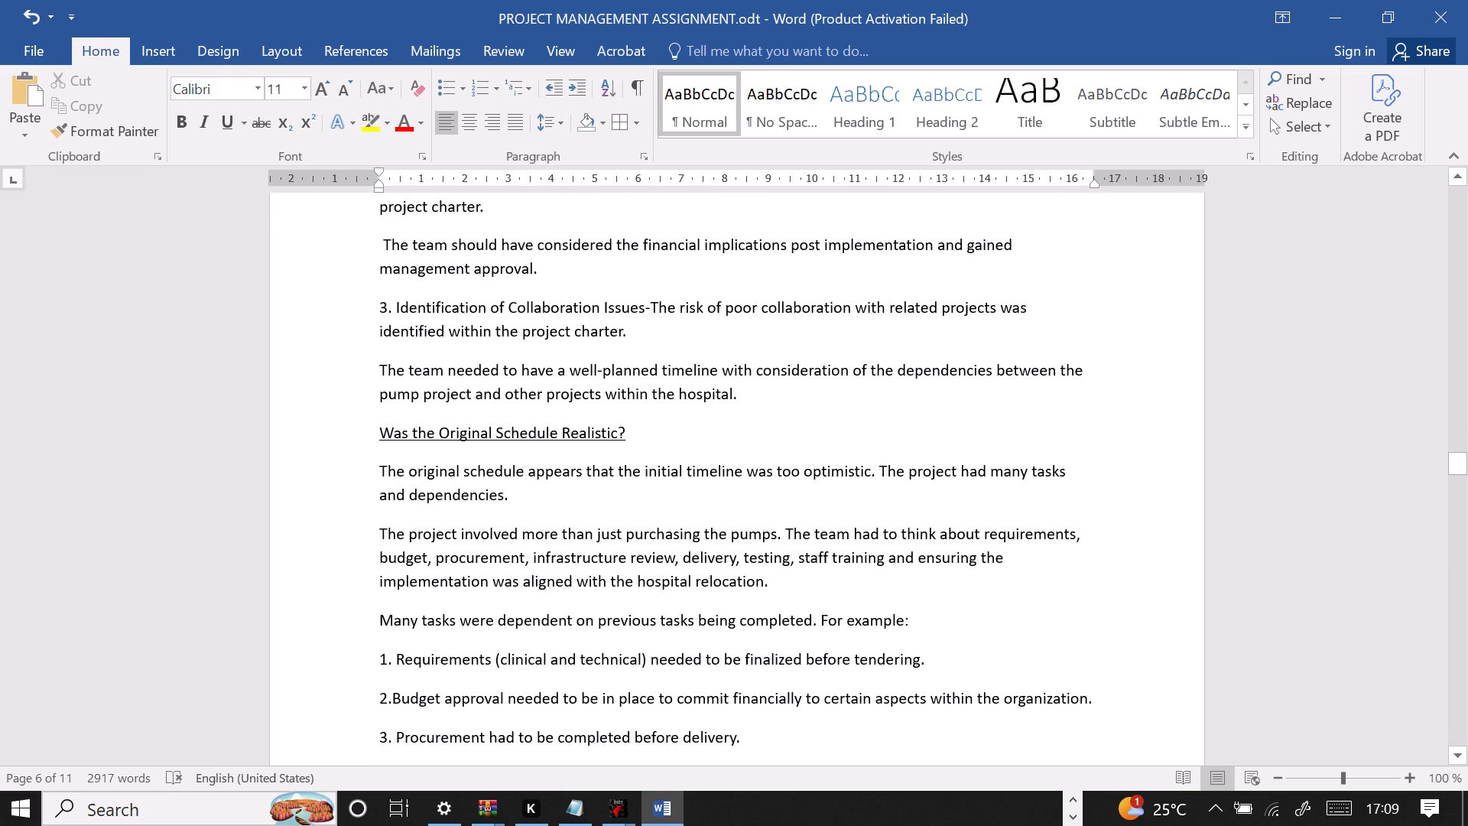
{"action": "scroll", "coordinate": [898, 369], "scroll_direction": "down", "scroll_amount": 1}
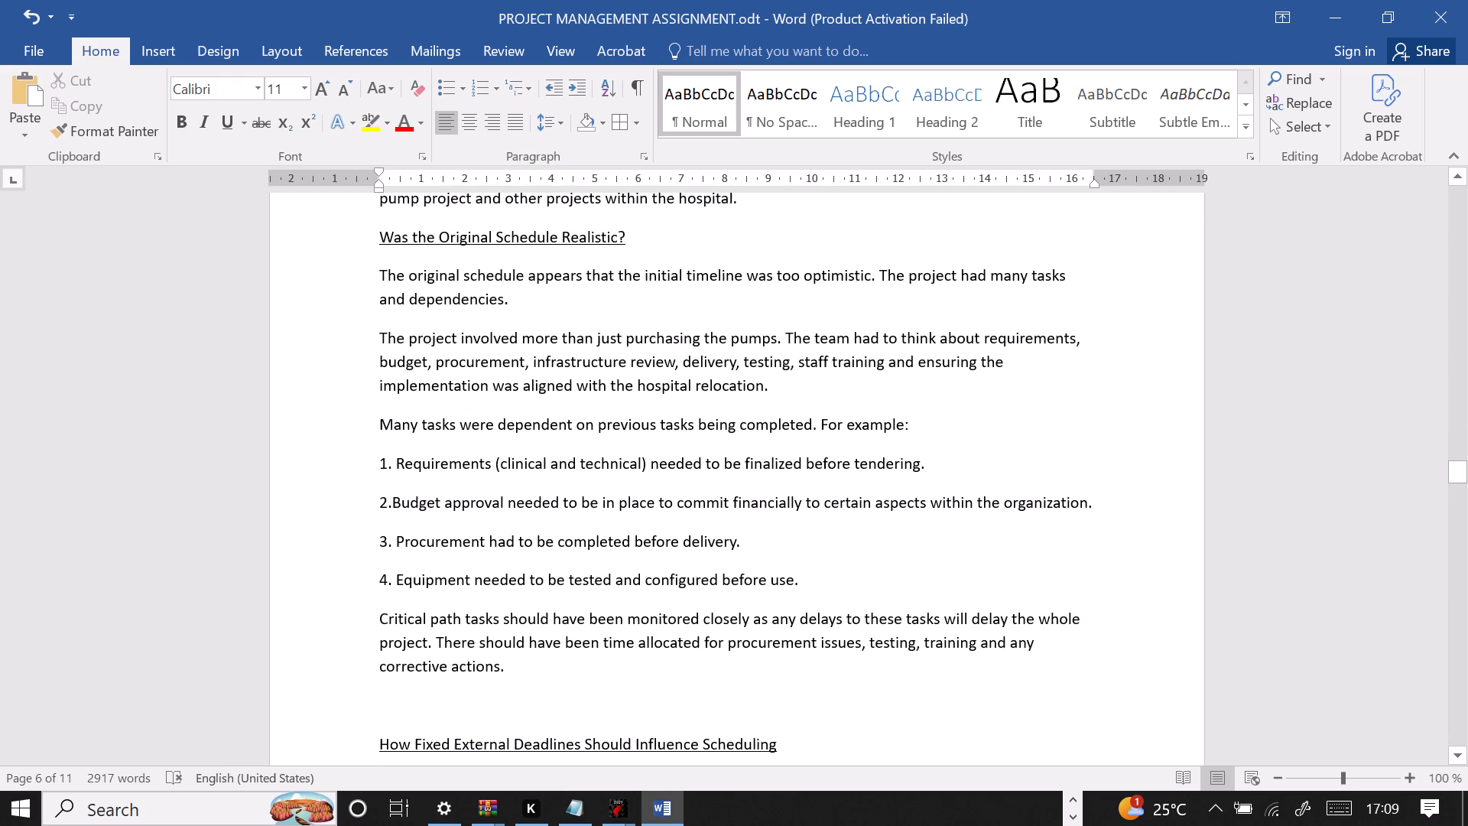
{"action": "scroll", "coordinate": [898, 369], "scroll_direction": "down", "scroll_amount": 1}
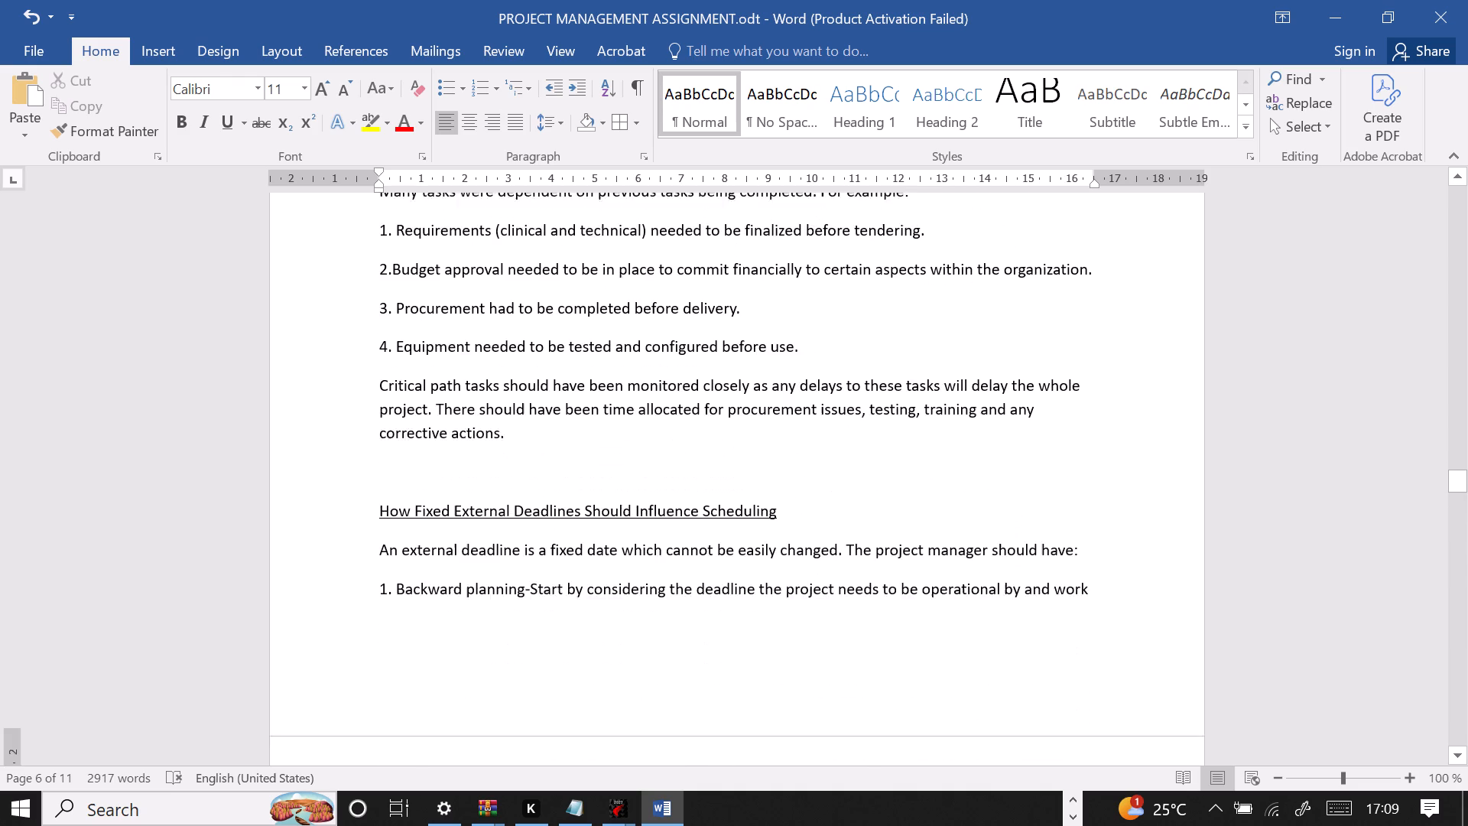
{"action": "scroll", "coordinate": [898, 369], "scroll_direction": "down", "scroll_amount": 1}
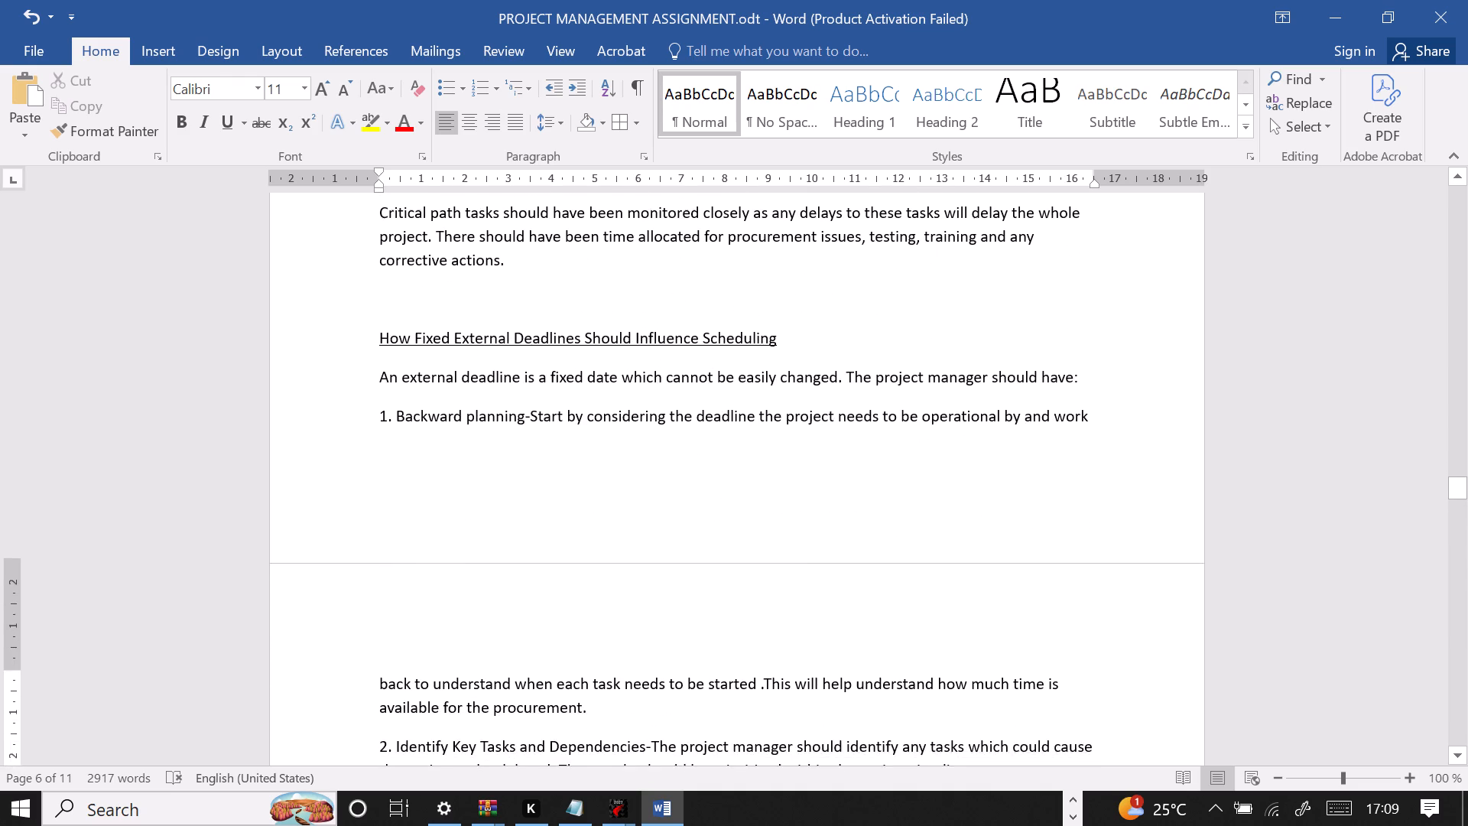
{"action": "scroll", "coordinate": [898, 369], "scroll_direction": "down", "scroll_amount": 1}
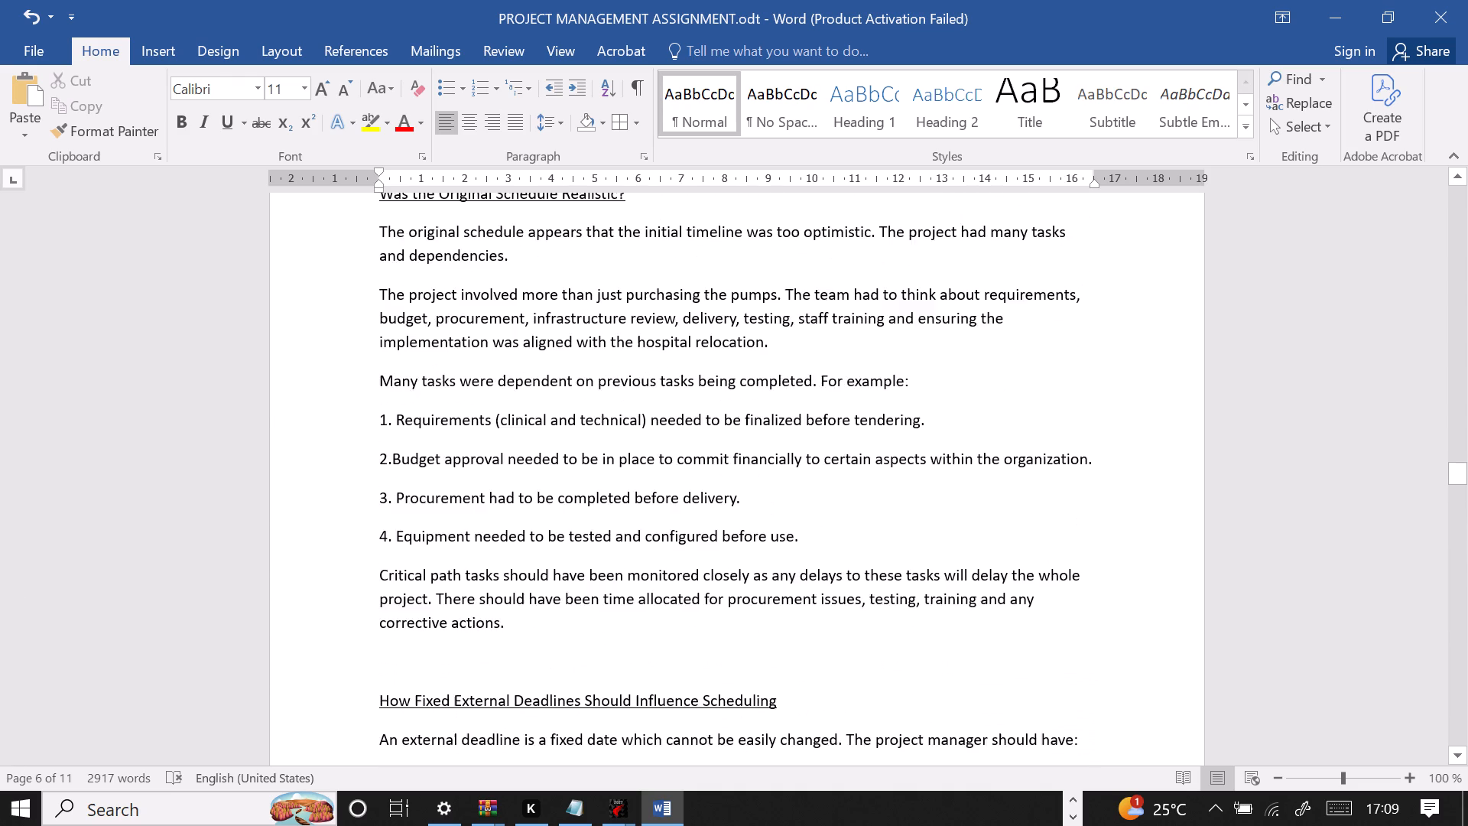
{"action": "scroll", "coordinate": [898, 369], "scroll_direction": "down", "scroll_amount": 2}
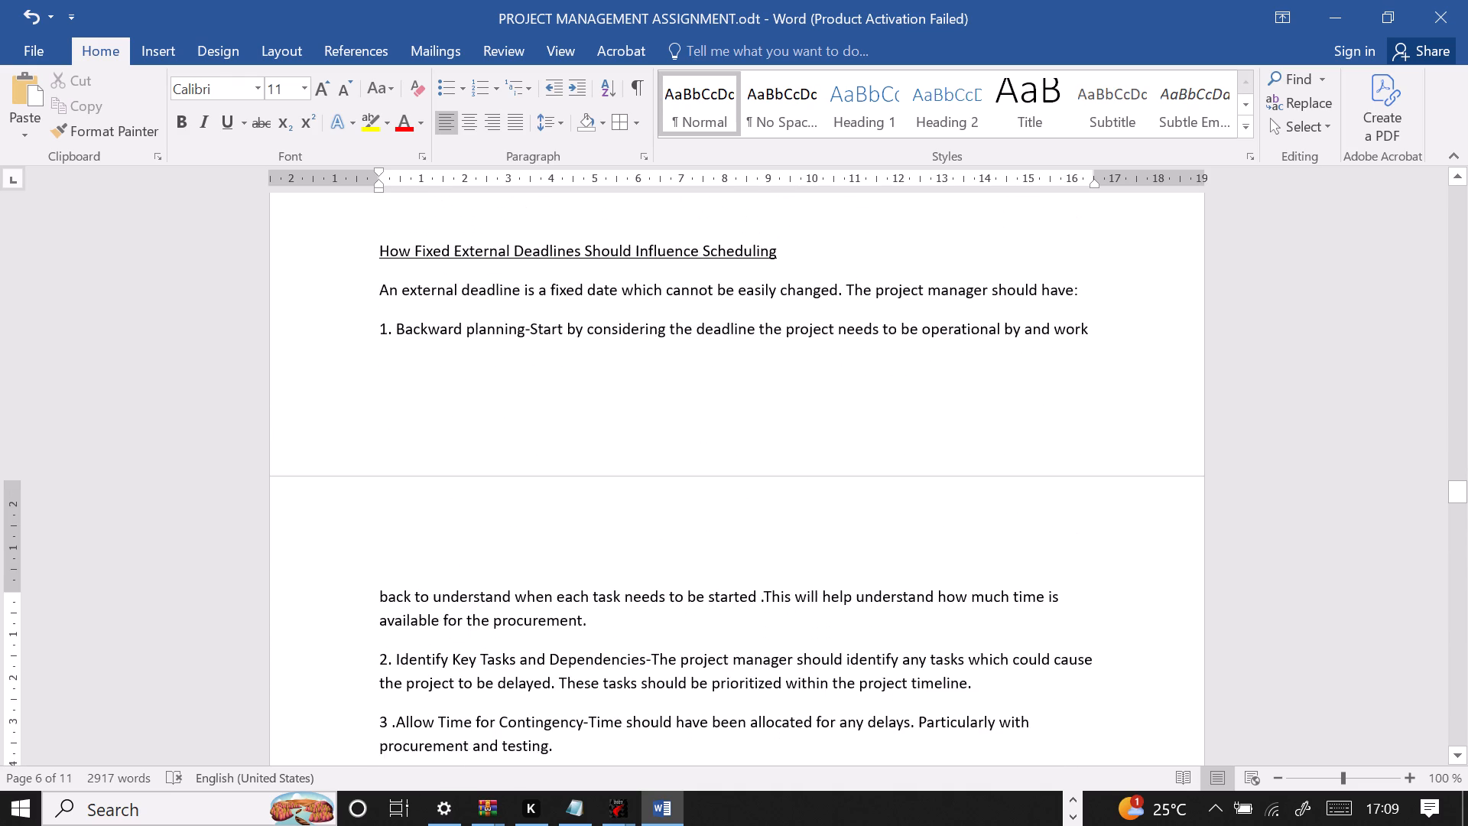
{"action": "scroll", "coordinate": [898, 369], "scroll_direction": "down", "scroll_amount": 1}
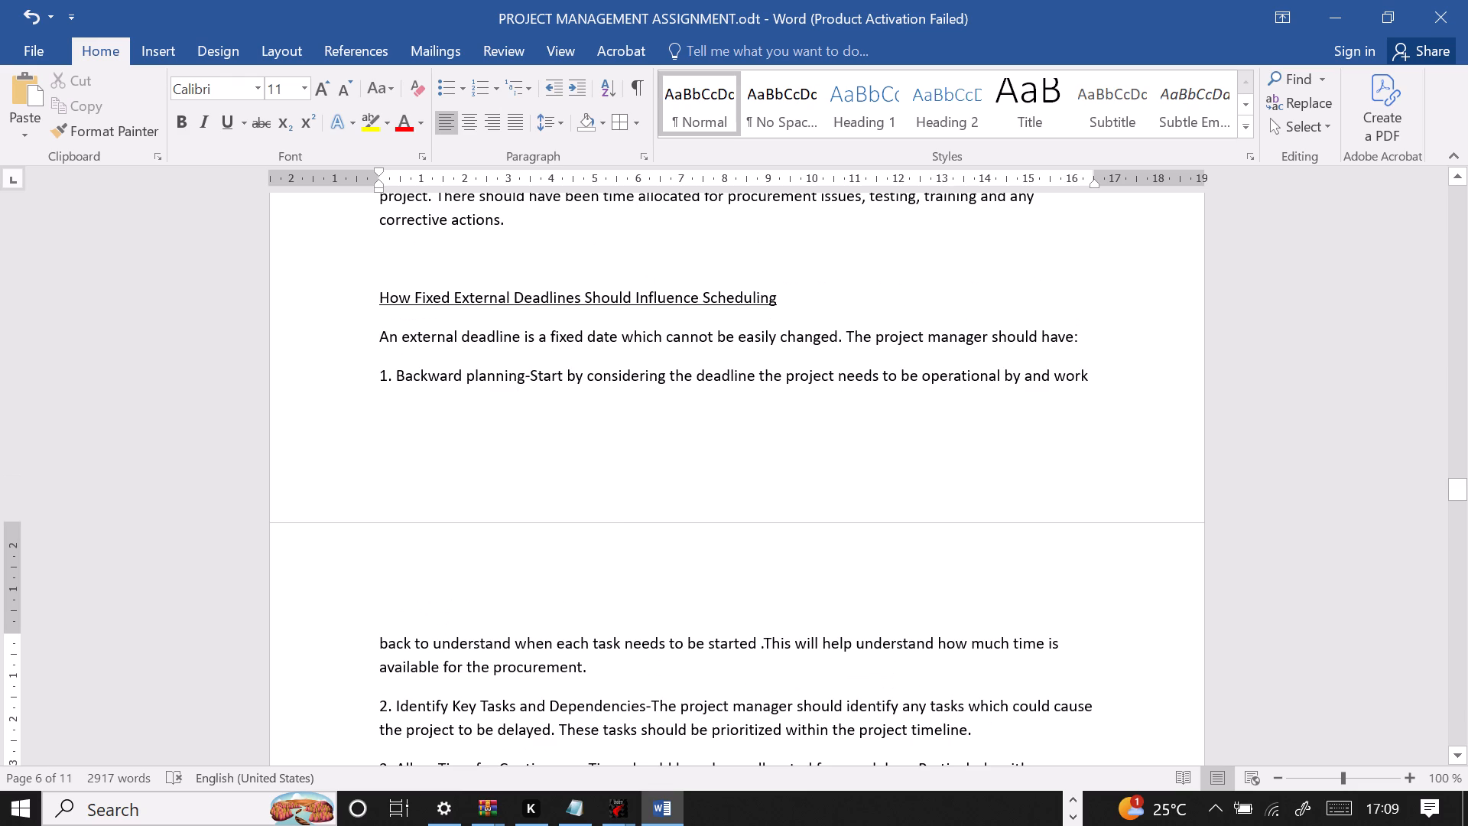
{"action": "scroll", "coordinate": [898, 369], "scroll_direction": "down", "scroll_amount": 1}
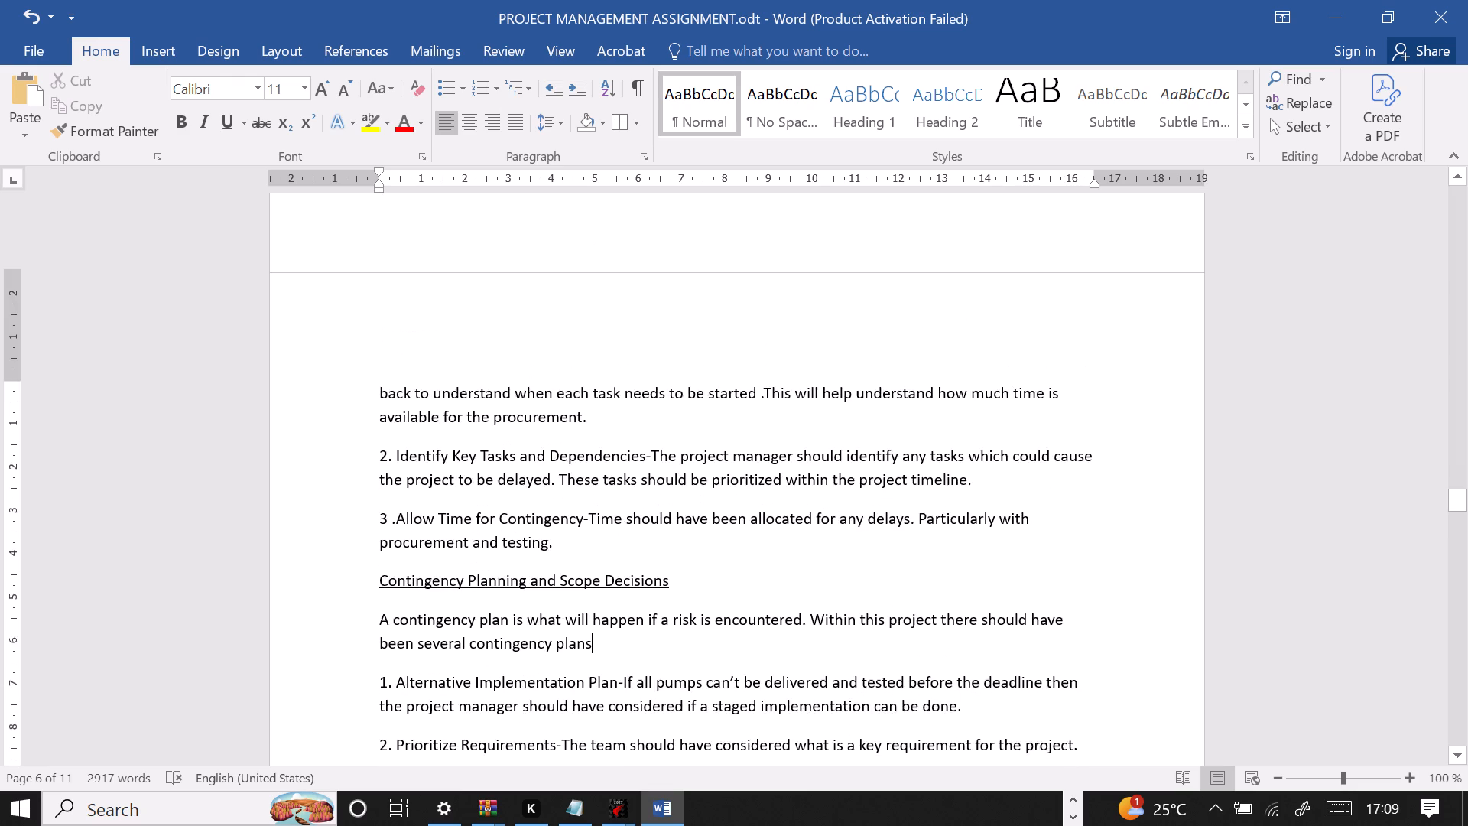
{"action": "scroll", "coordinate": [898, 369], "scroll_direction": "down", "scroll_amount": 1}
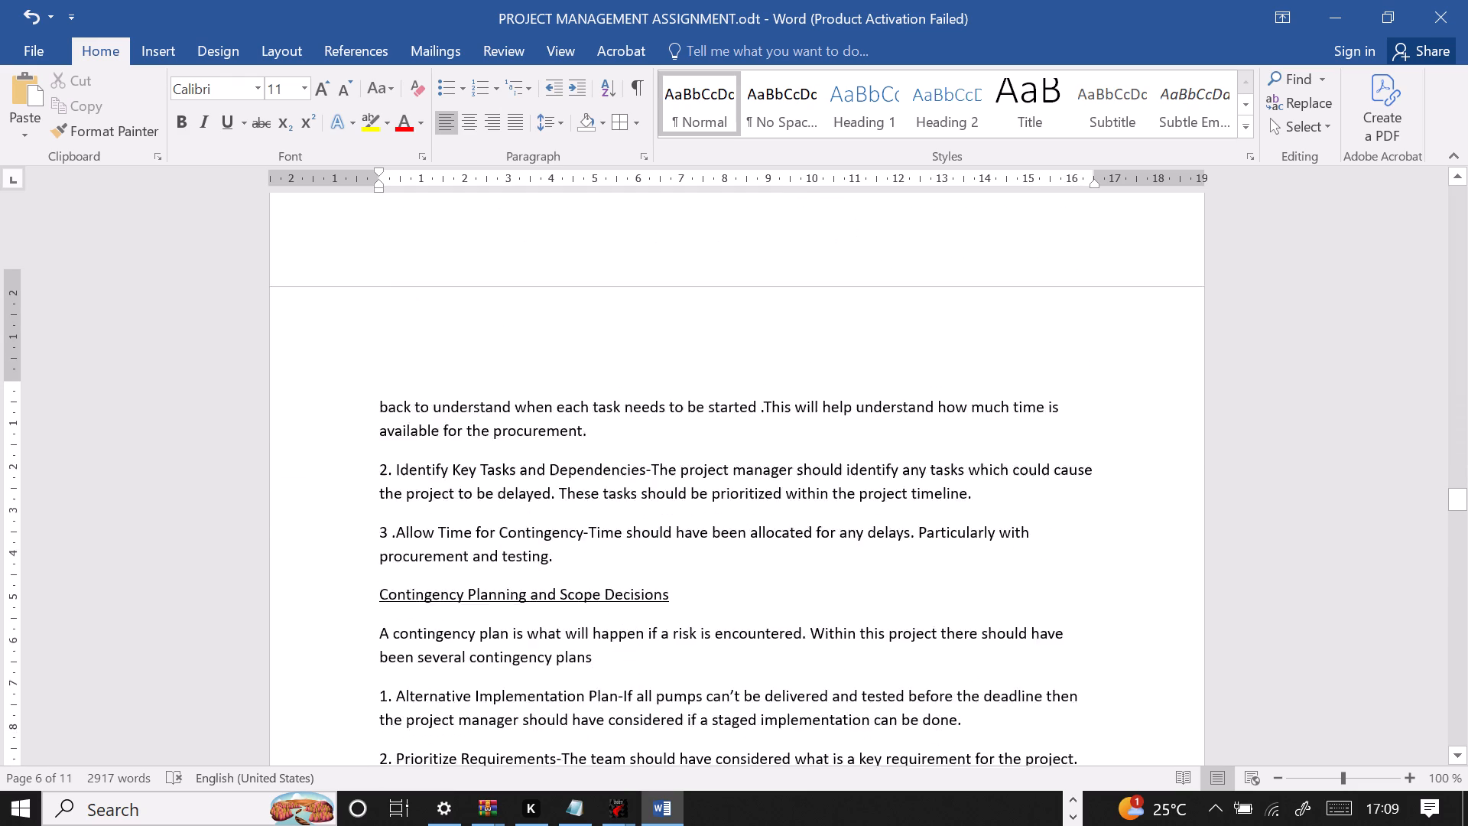
Review Question 3's deadline planning items and the Contingency Planning and Scope Decisions section through to Risk Management.
{"action": "scroll", "coordinate": [898, 369], "scroll_direction": "down", "scroll_amount": 1}
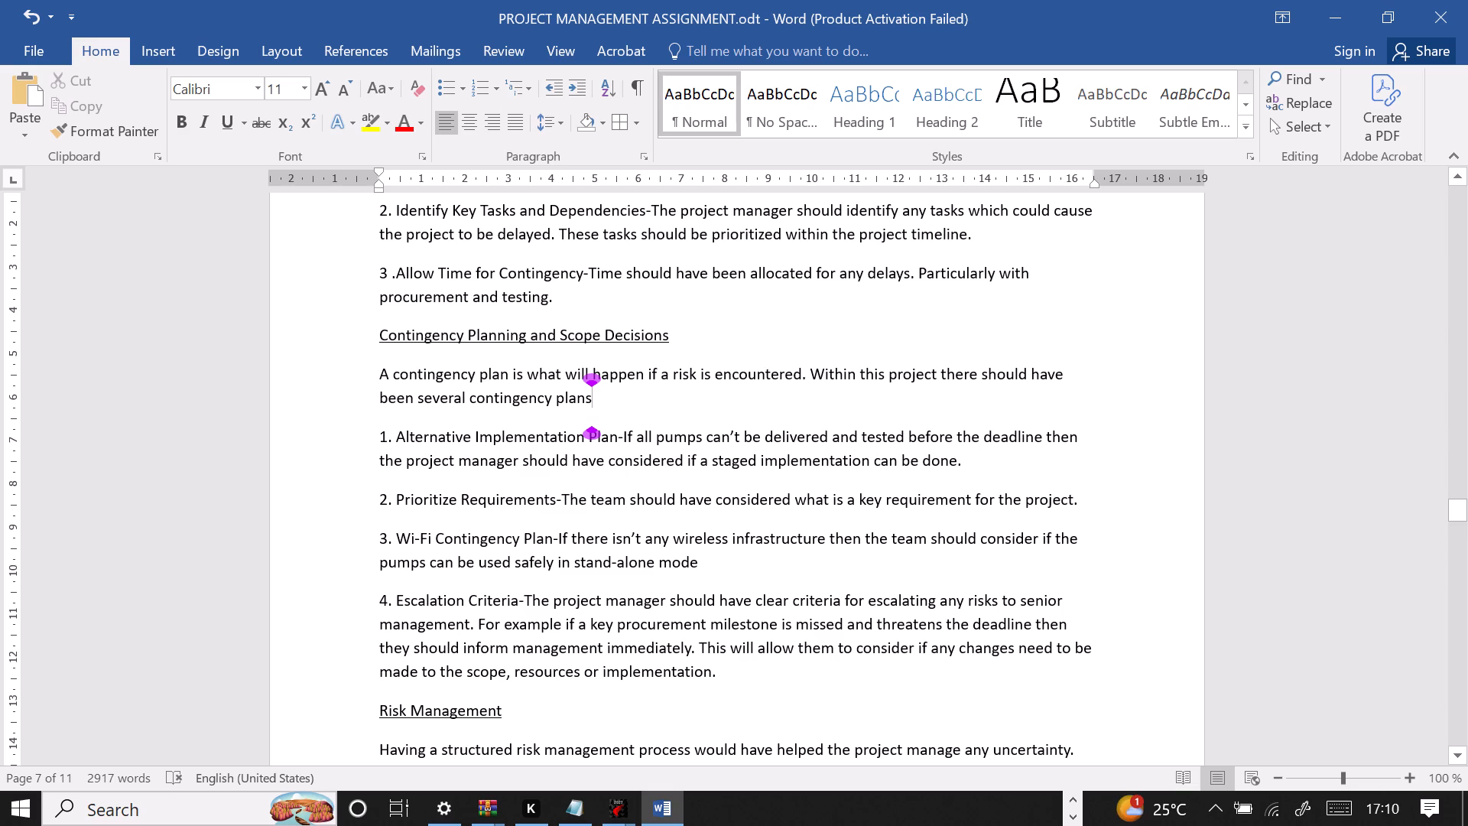
{"action": "scroll", "coordinate": [558, 383], "scroll_direction": "down", "scroll_amount": 1}
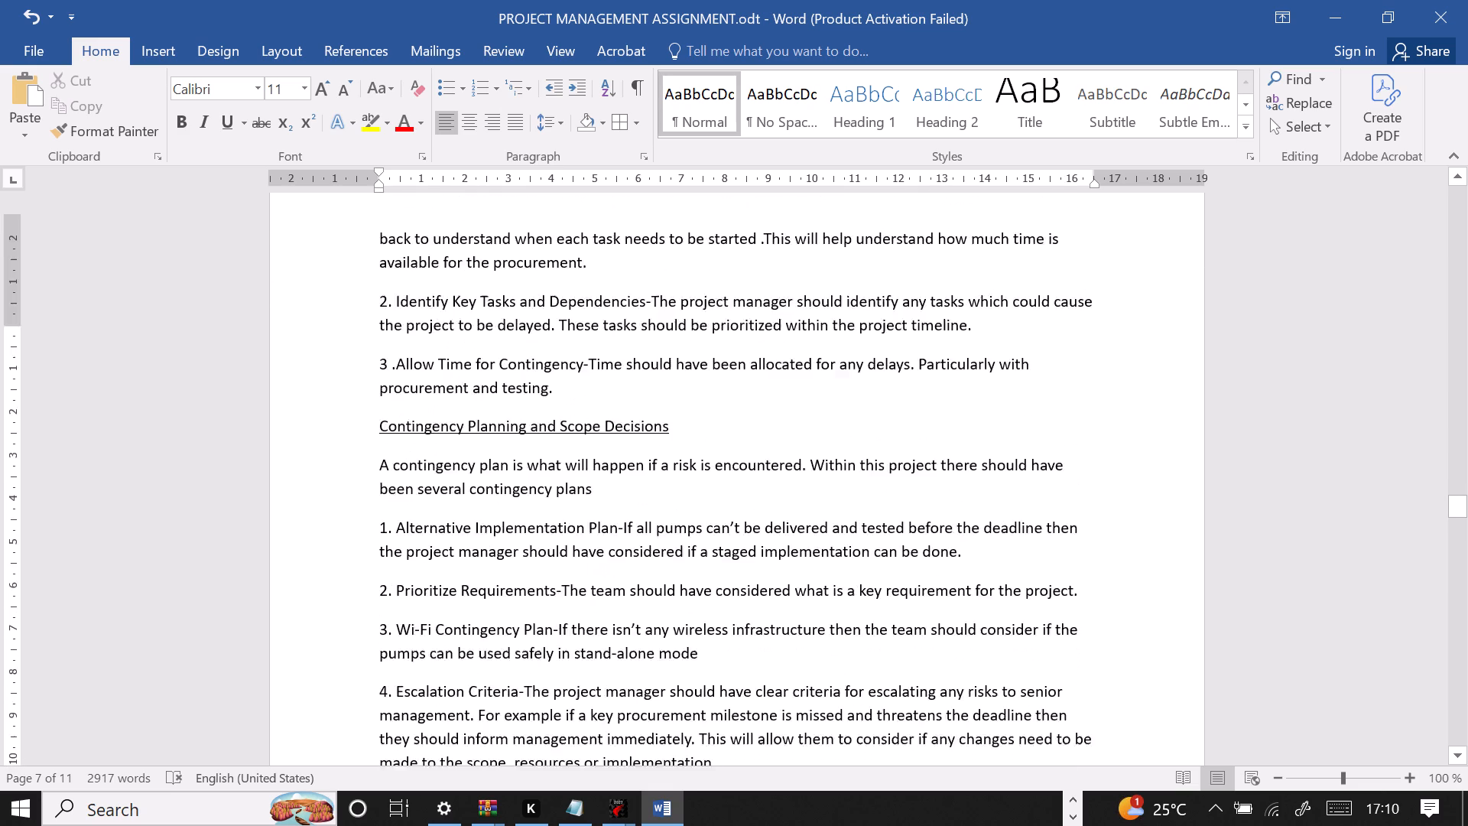
{"action": "scroll", "coordinate": [558, 383], "scroll_direction": "down", "scroll_amount": 2}
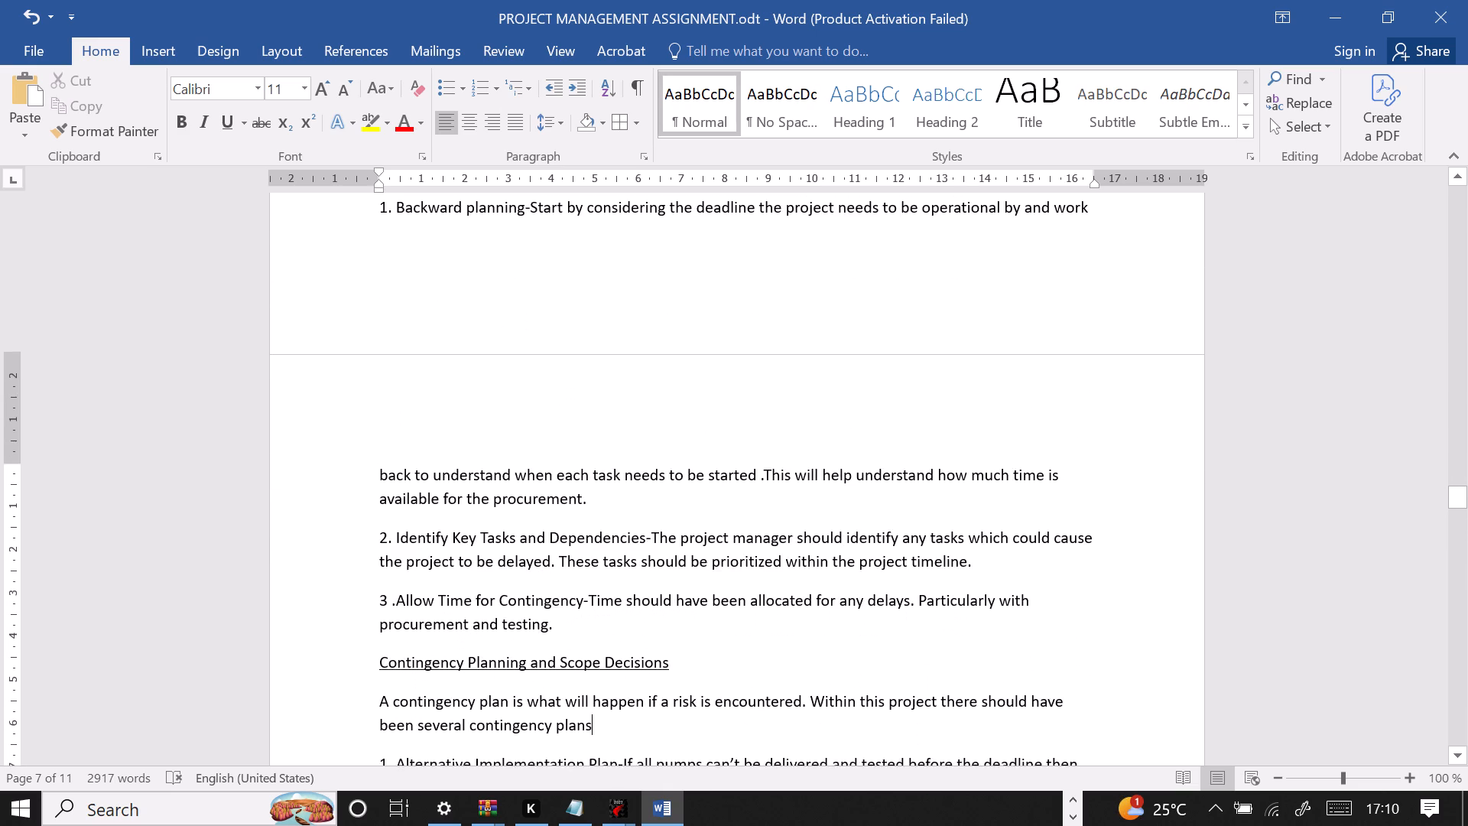
{"action": "scroll", "coordinate": [558, 383], "scroll_direction": "down", "scroll_amount": 2}
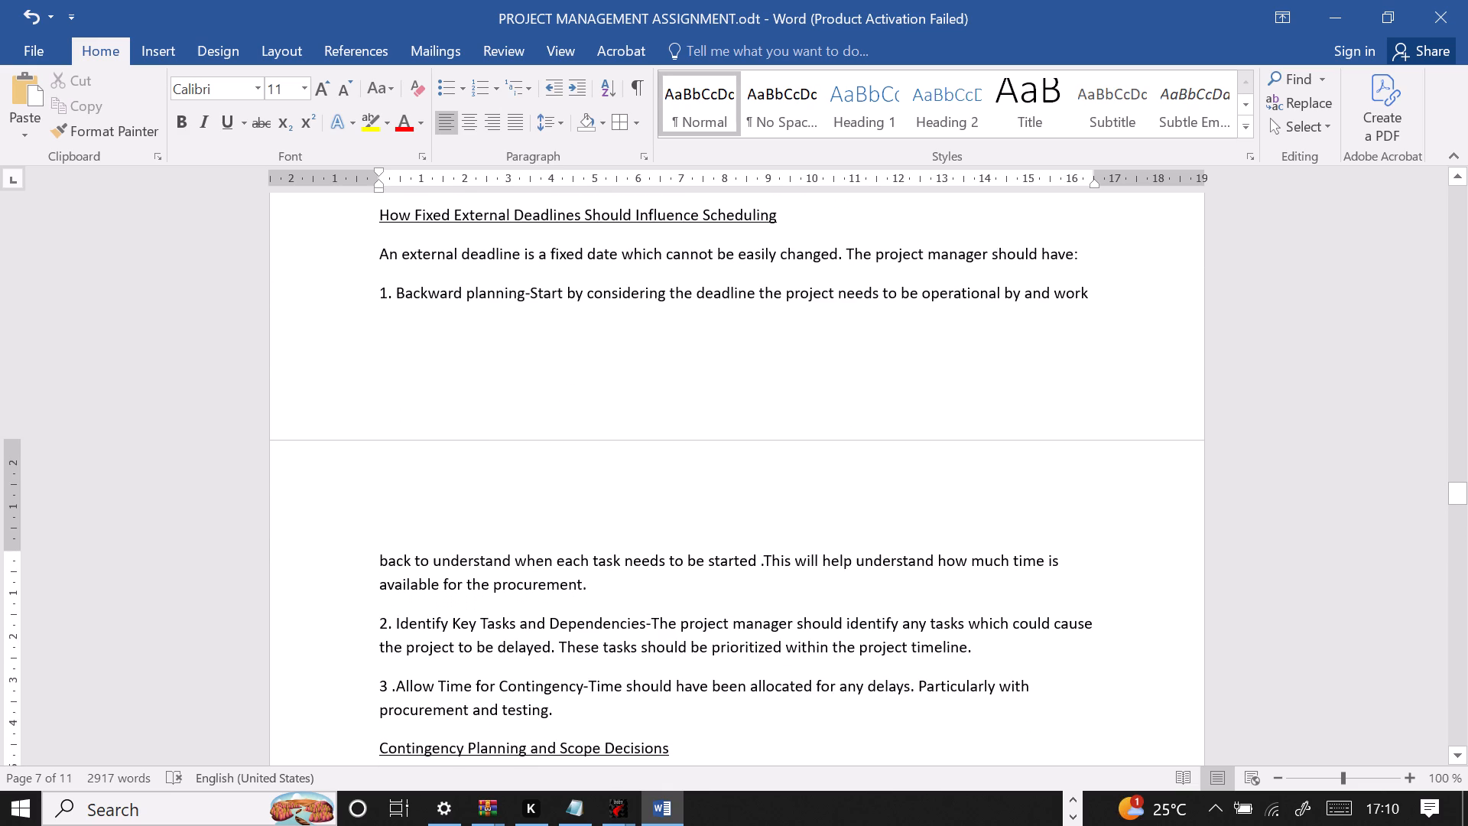
{"action": "scroll", "coordinate": [558, 383], "scroll_direction": "down", "scroll_amount": 2}
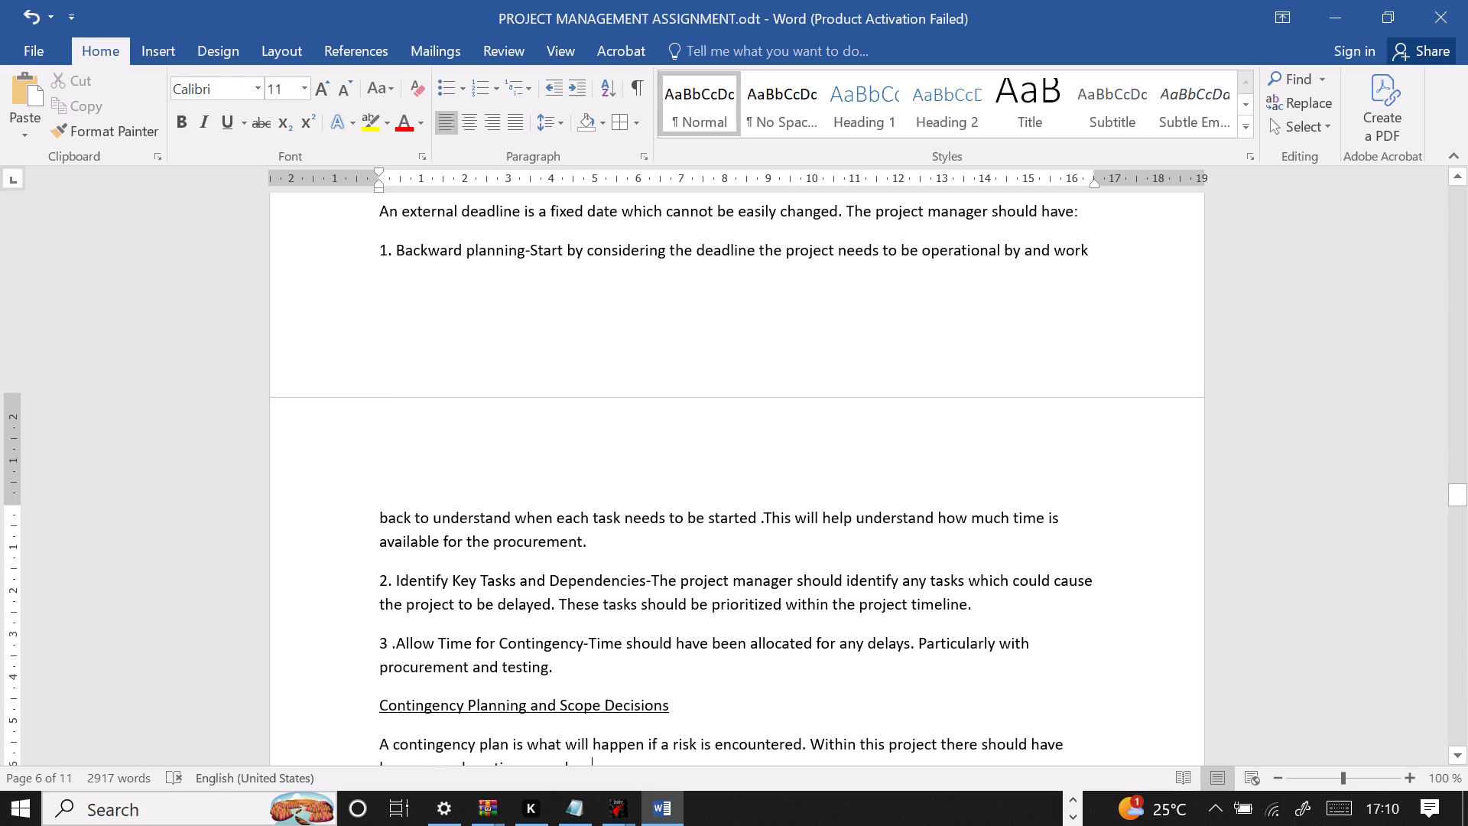
{"action": "scroll", "coordinate": [558, 383], "scroll_direction": "down", "scroll_amount": 2}
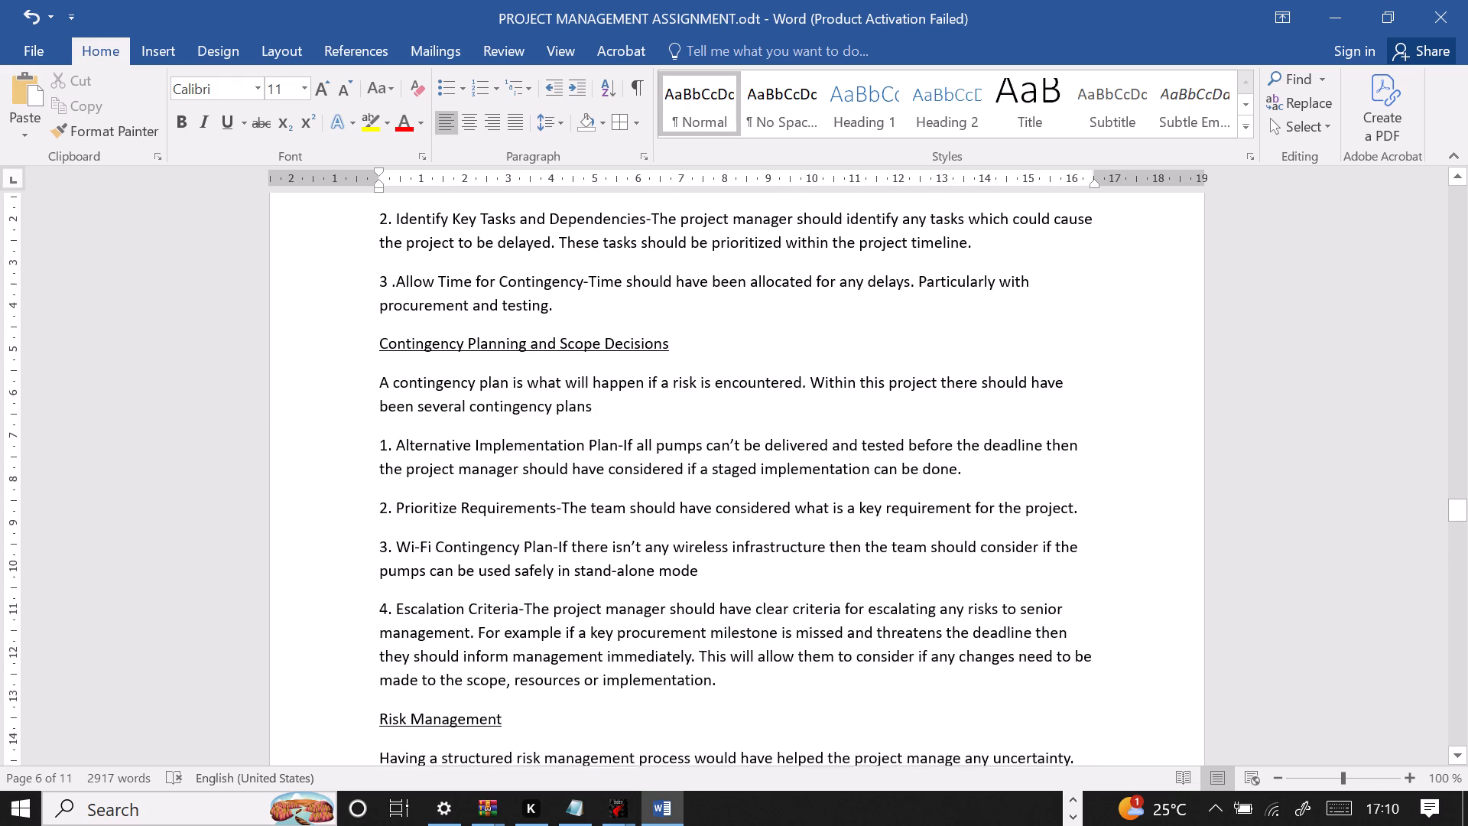
{"action": "scroll", "coordinate": [558, 383], "scroll_direction": "down", "scroll_amount": 2}
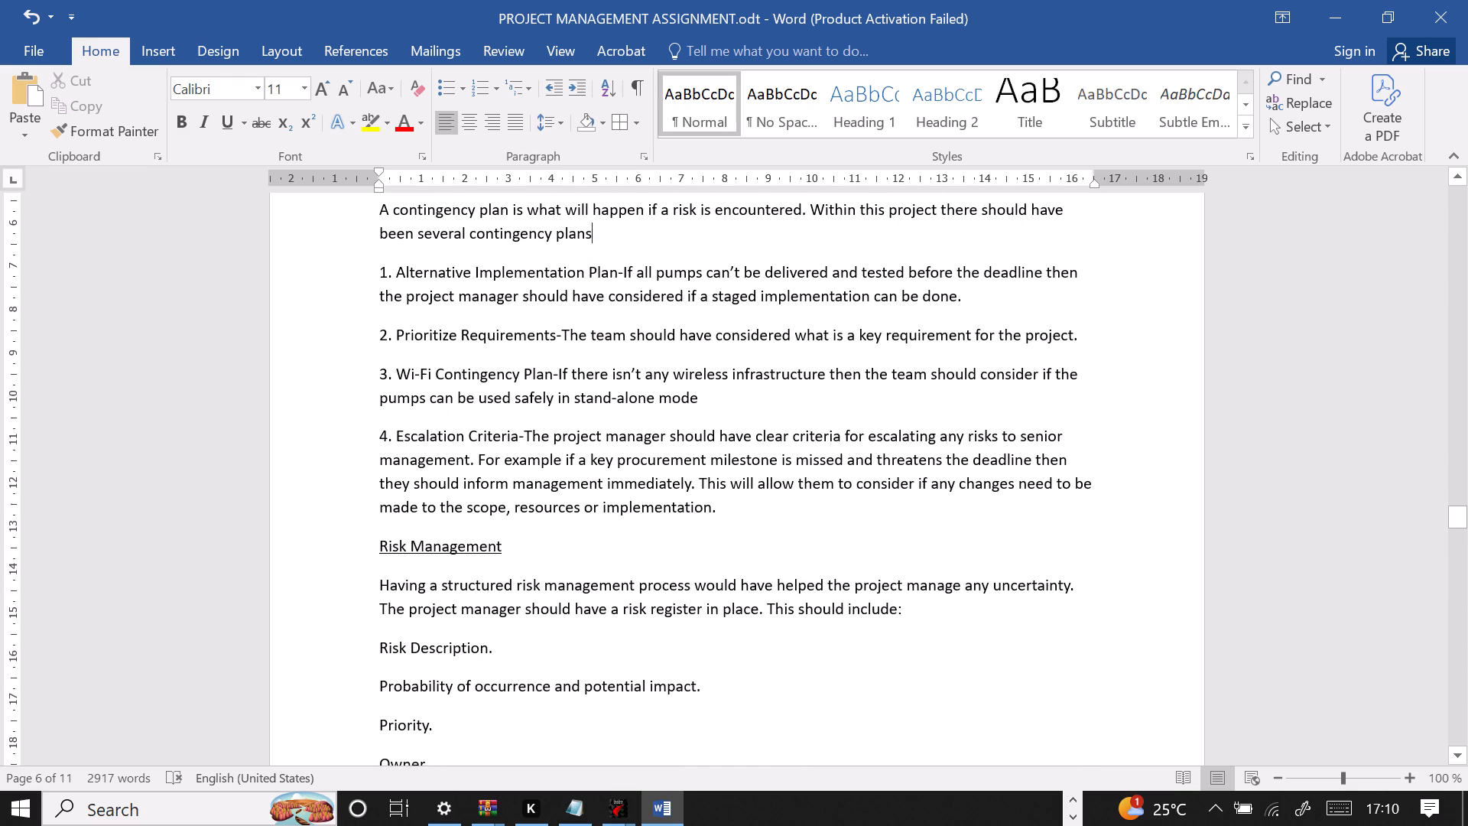
Delete the entire Risk Management section at the end of Question 3, from its heading through the Steering Committee sentence.
{"action": "scroll", "coordinate": [558, 383], "scroll_direction": "down", "scroll_amount": 1}
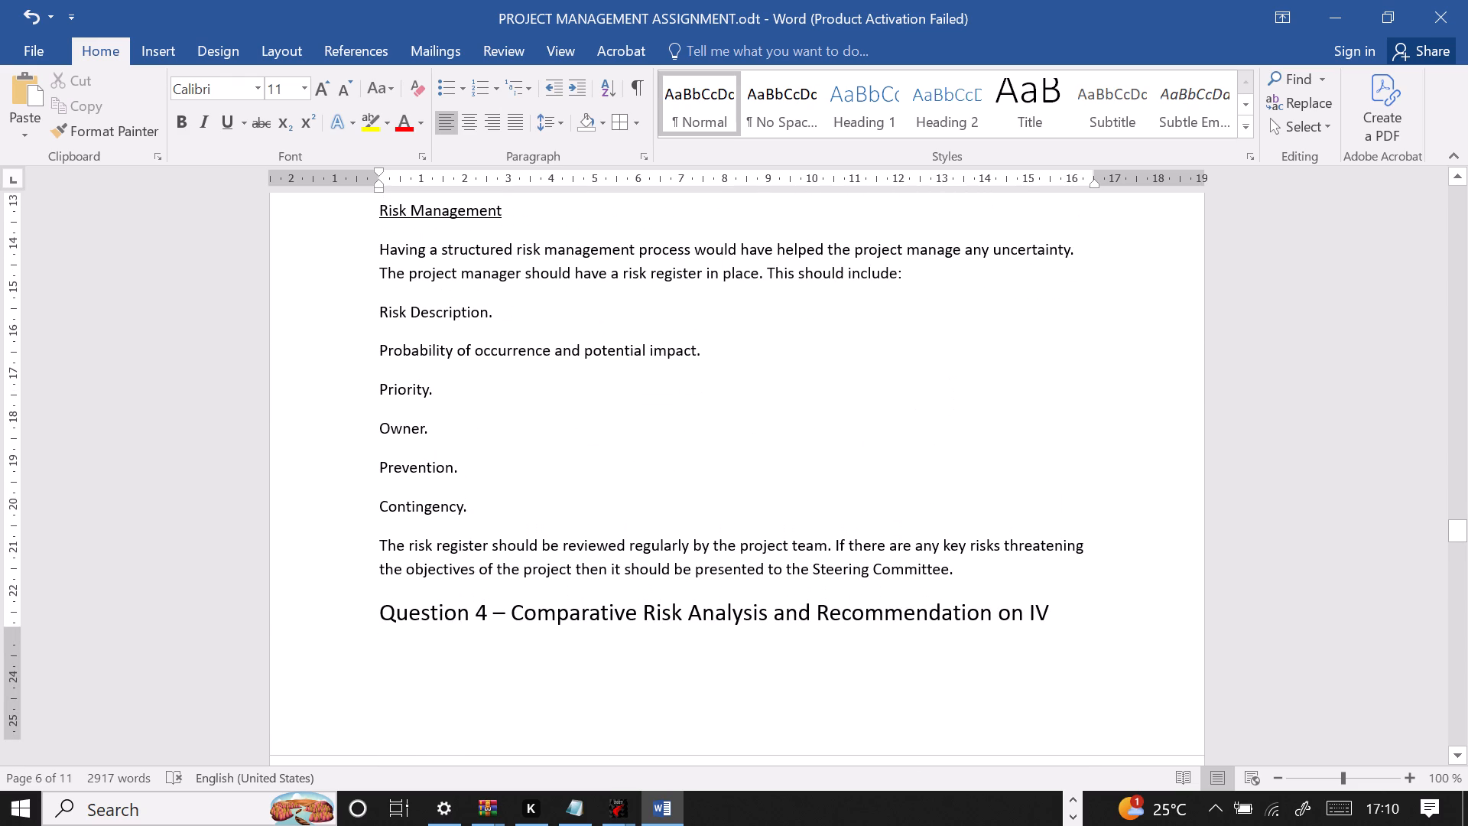
{"action": "left_click_drag", "start_coordinate": [375, 212], "coordinate": [598, 567]}
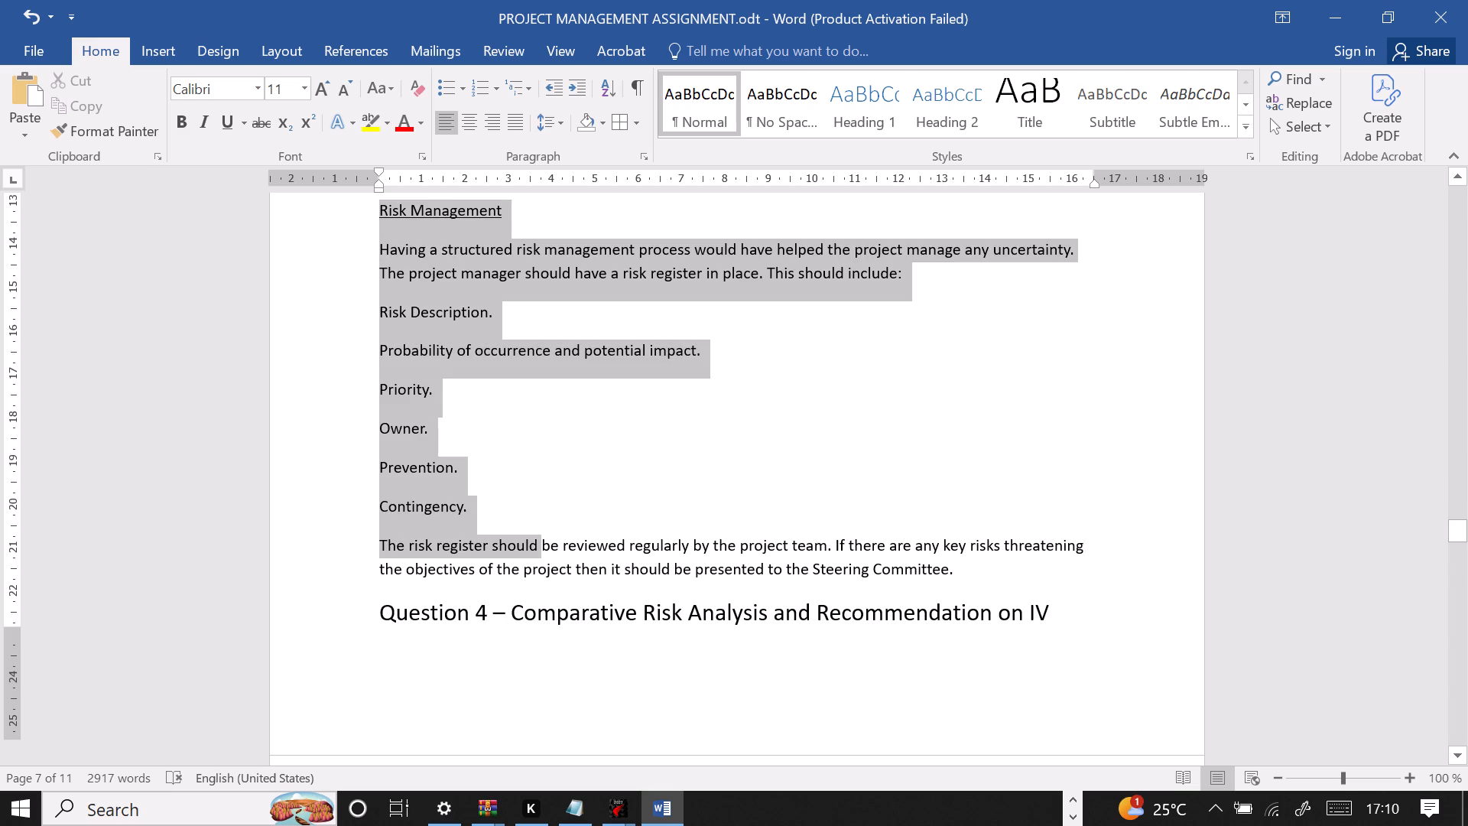
{"action": "left_click_drag", "start_coordinate": [598, 567], "coordinate": [951, 590]}
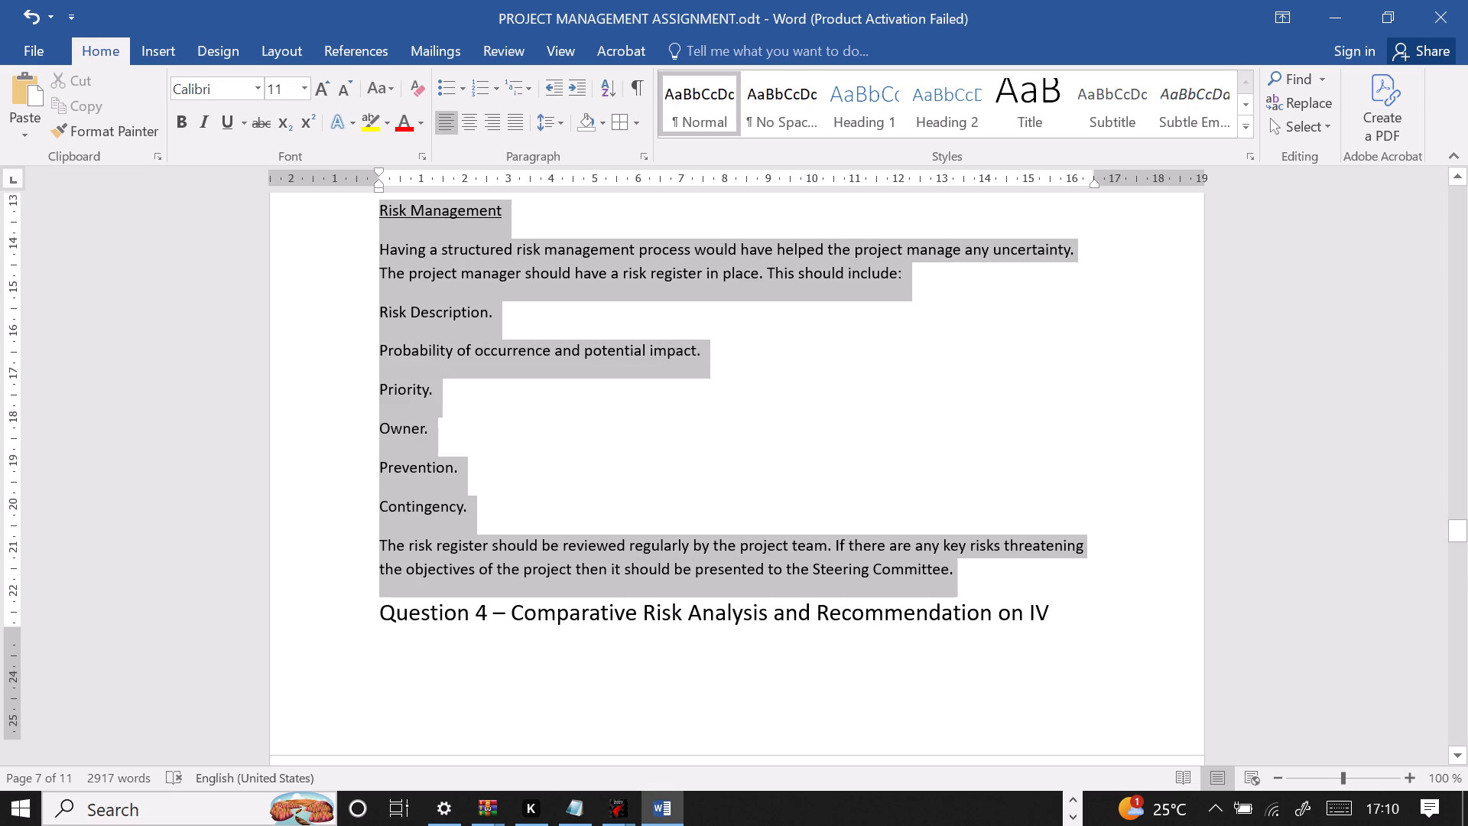
{"action": "left_click_drag", "start_coordinate": [951, 590], "coordinate": [956, 589]}
{"action": "key", "text": "BackSpace"}
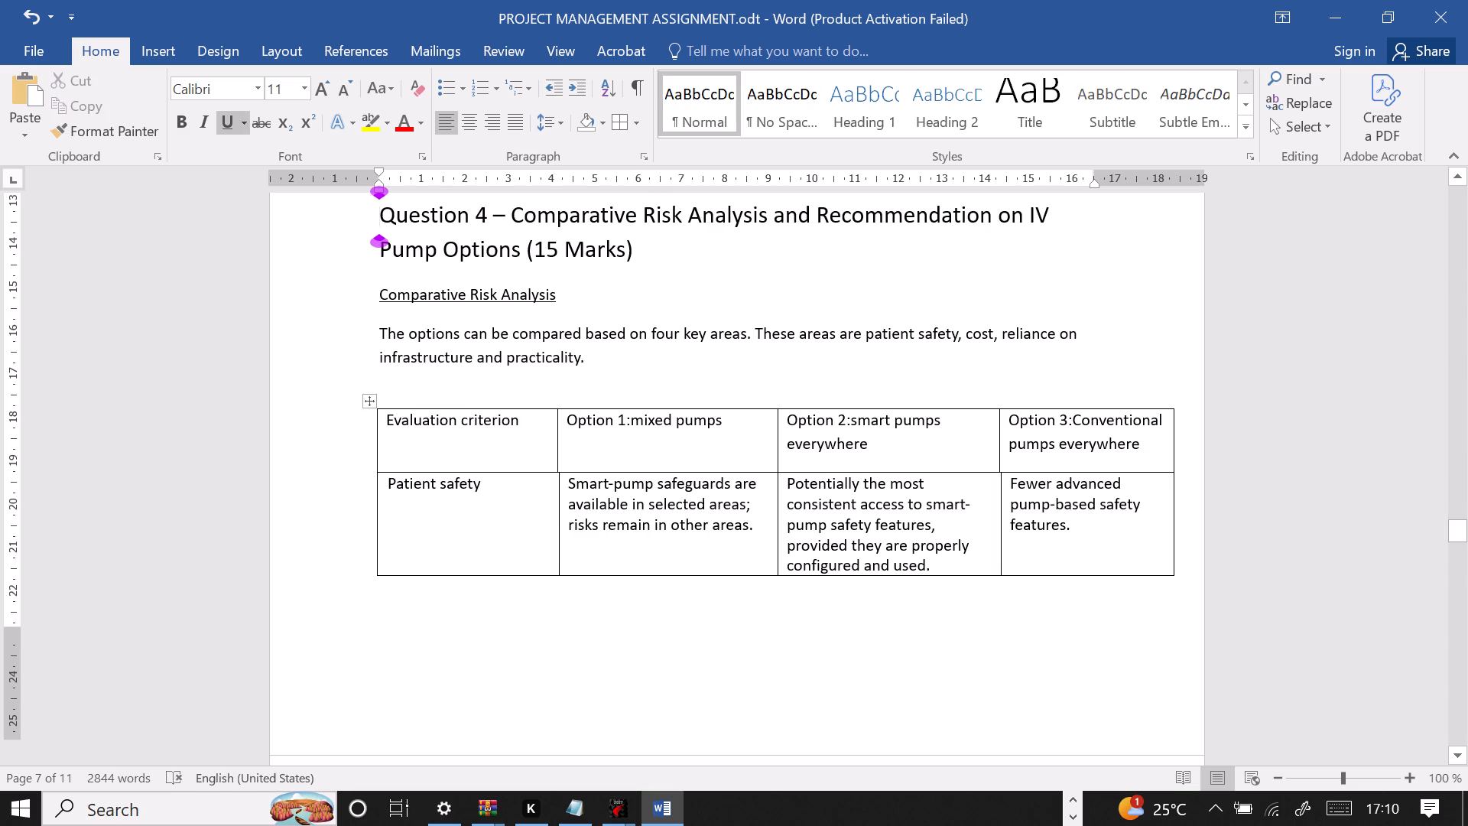
Review Question 4's pump comparison table, and Question 3's contingency planning and fixed external deadlines sections that precede it.
{"action": "scroll", "coordinate": [859, 354], "scroll_direction": "down", "scroll_amount": 1}
{"action": "scroll", "coordinate": [859, 354], "scroll_direction": "up", "scroll_amount": 1}
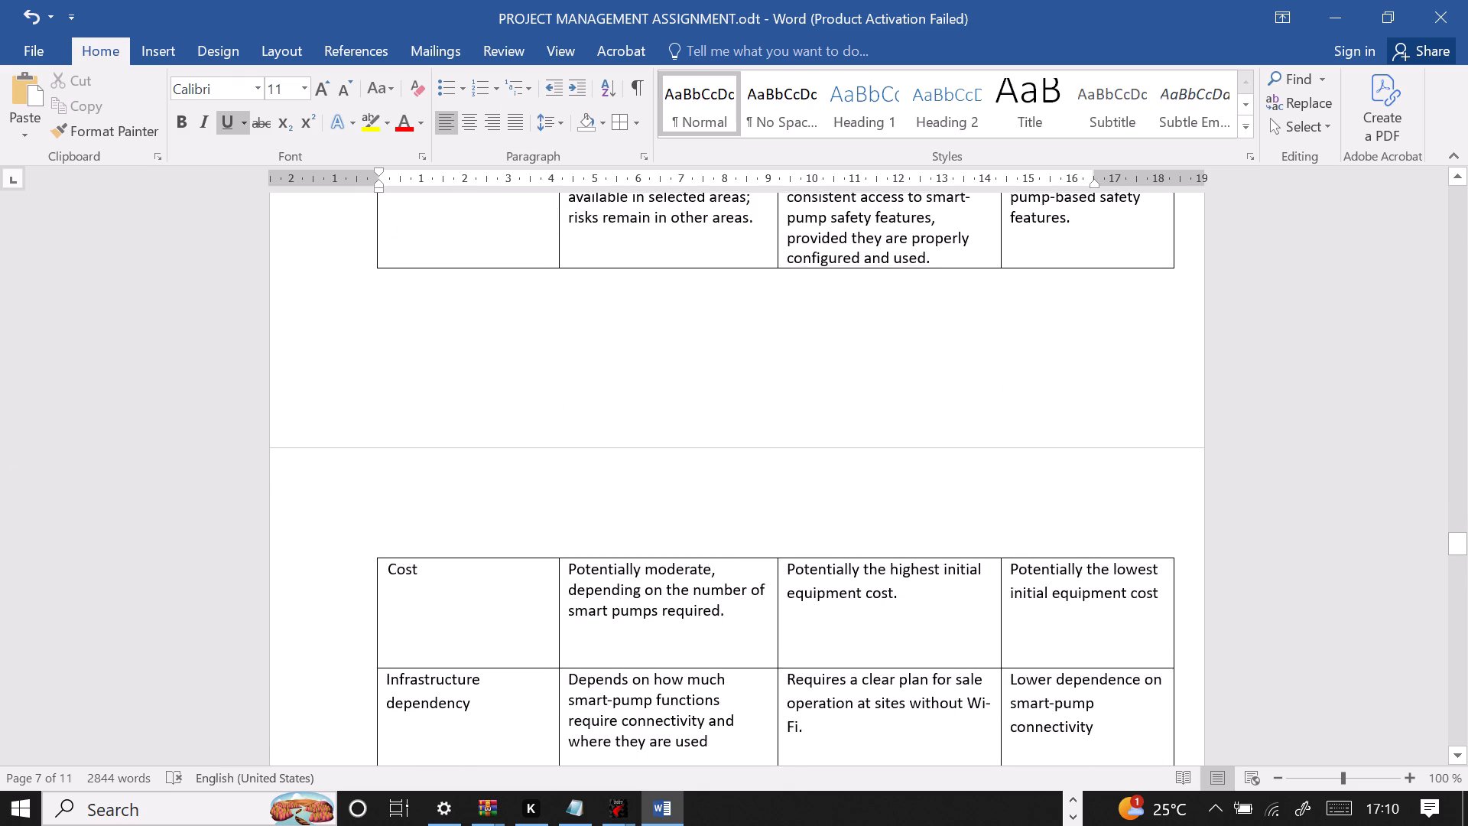
{"action": "scroll", "coordinate": [859, 354], "scroll_direction": "up", "scroll_amount": 2}
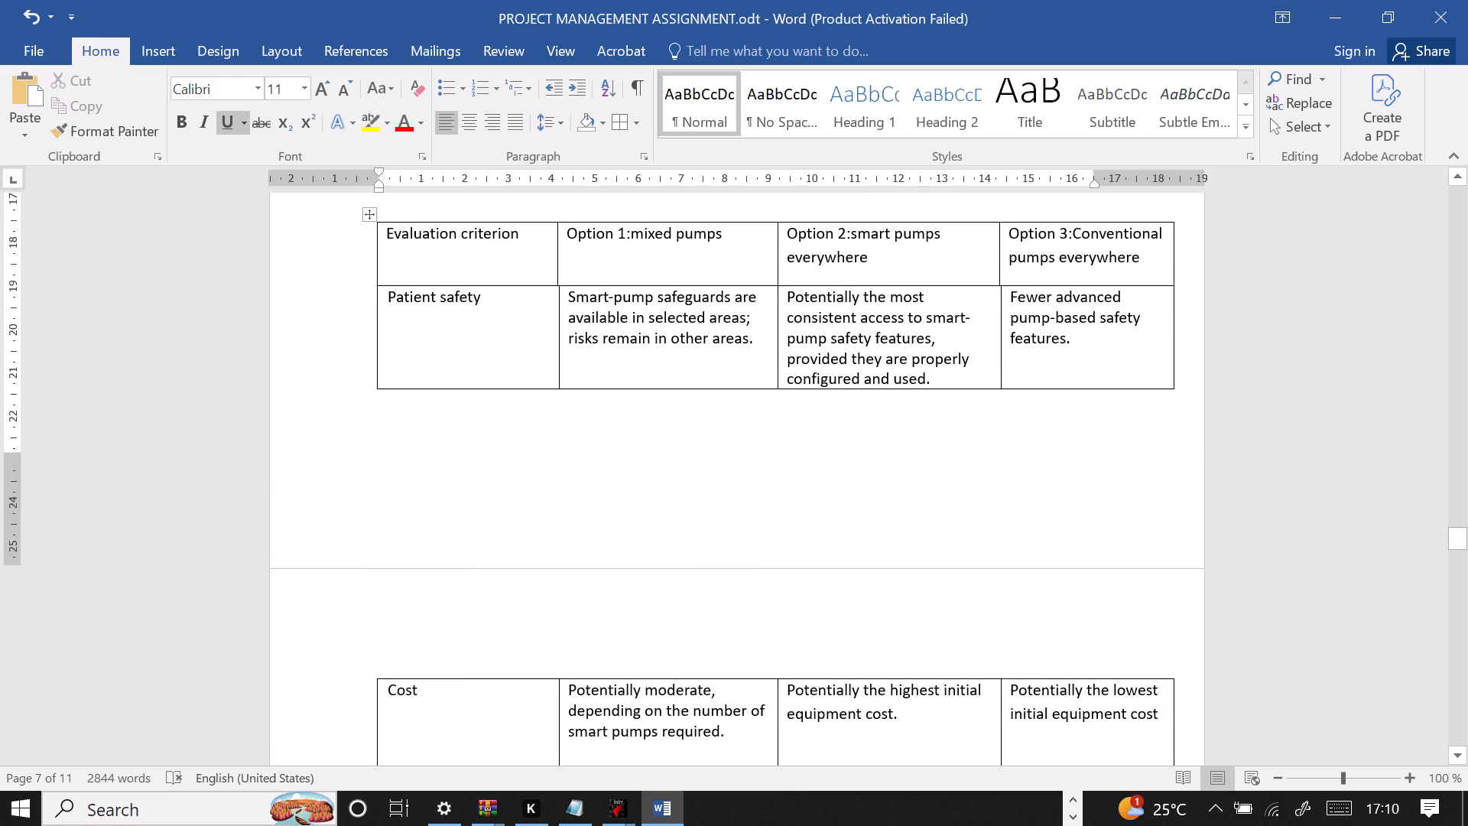
{"action": "scroll", "coordinate": [859, 354], "scroll_direction": "up", "scroll_amount": 1}
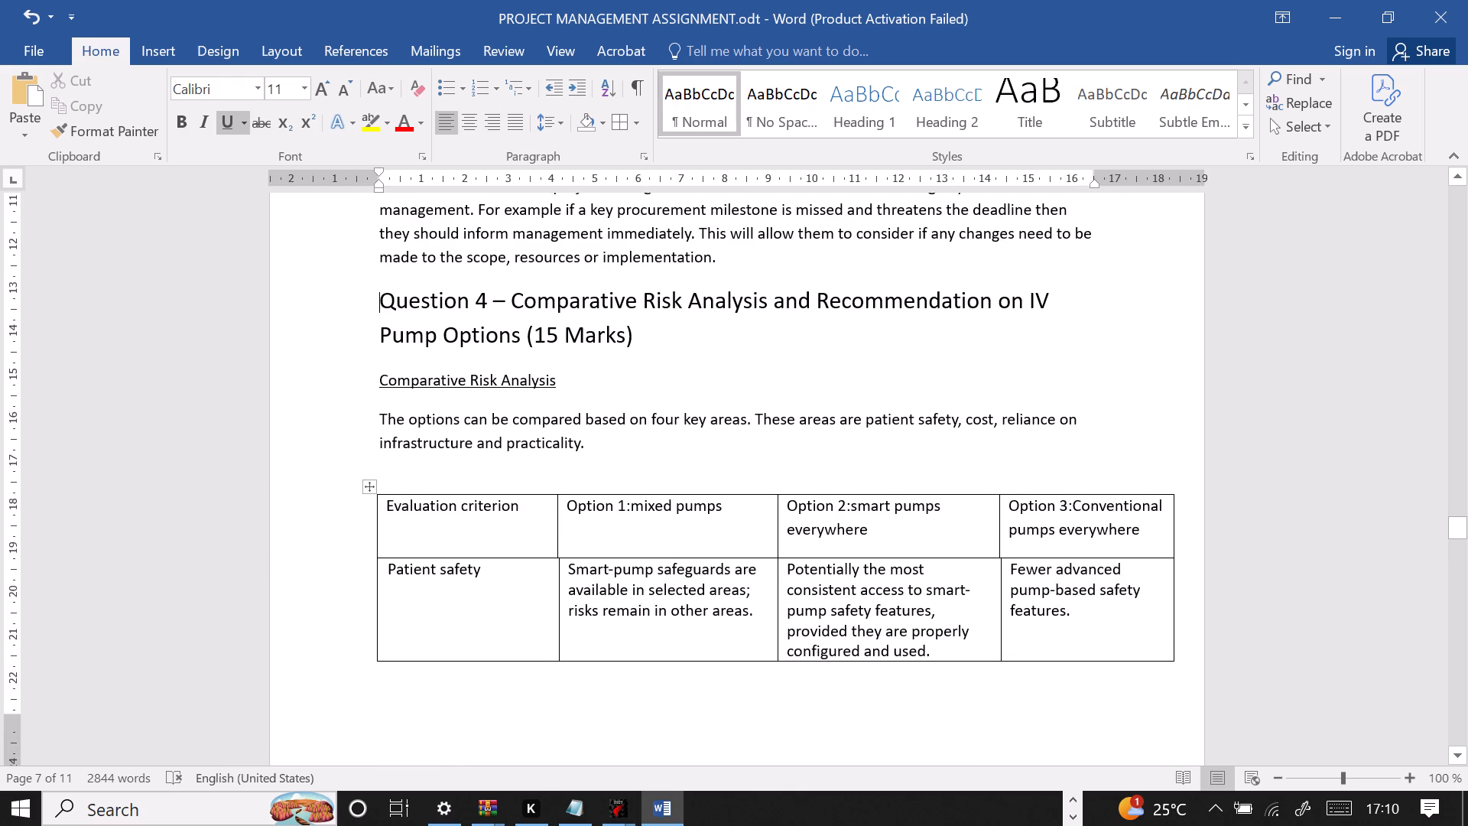
{"action": "scroll", "coordinate": [859, 354], "scroll_direction": "up", "scroll_amount": 1}
{"action": "scroll", "coordinate": [797, 288], "scroll_direction": "up", "scroll_amount": 2}
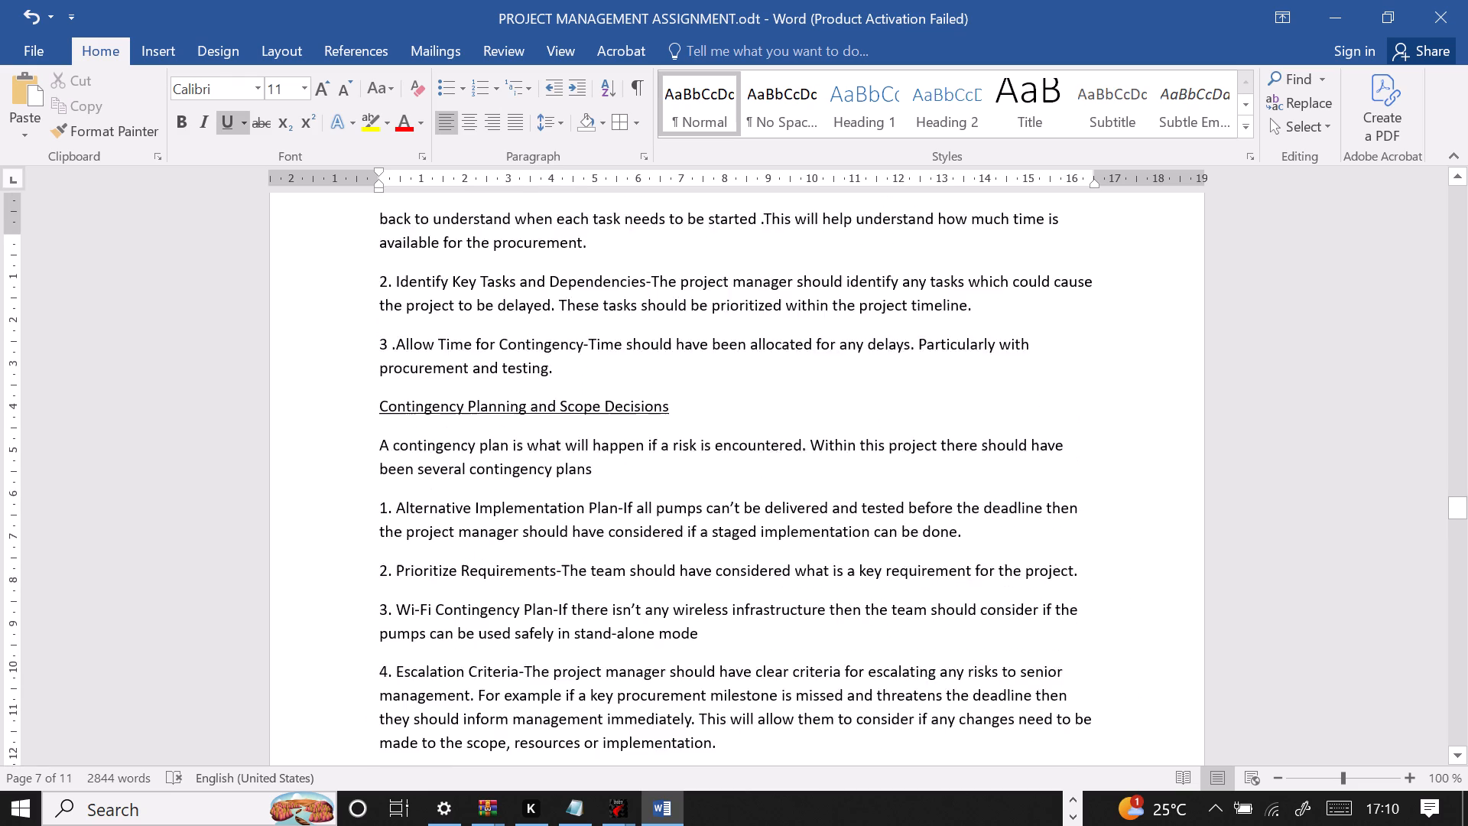
{"action": "scroll", "coordinate": [797, 288], "scroll_direction": "up", "scroll_amount": 2}
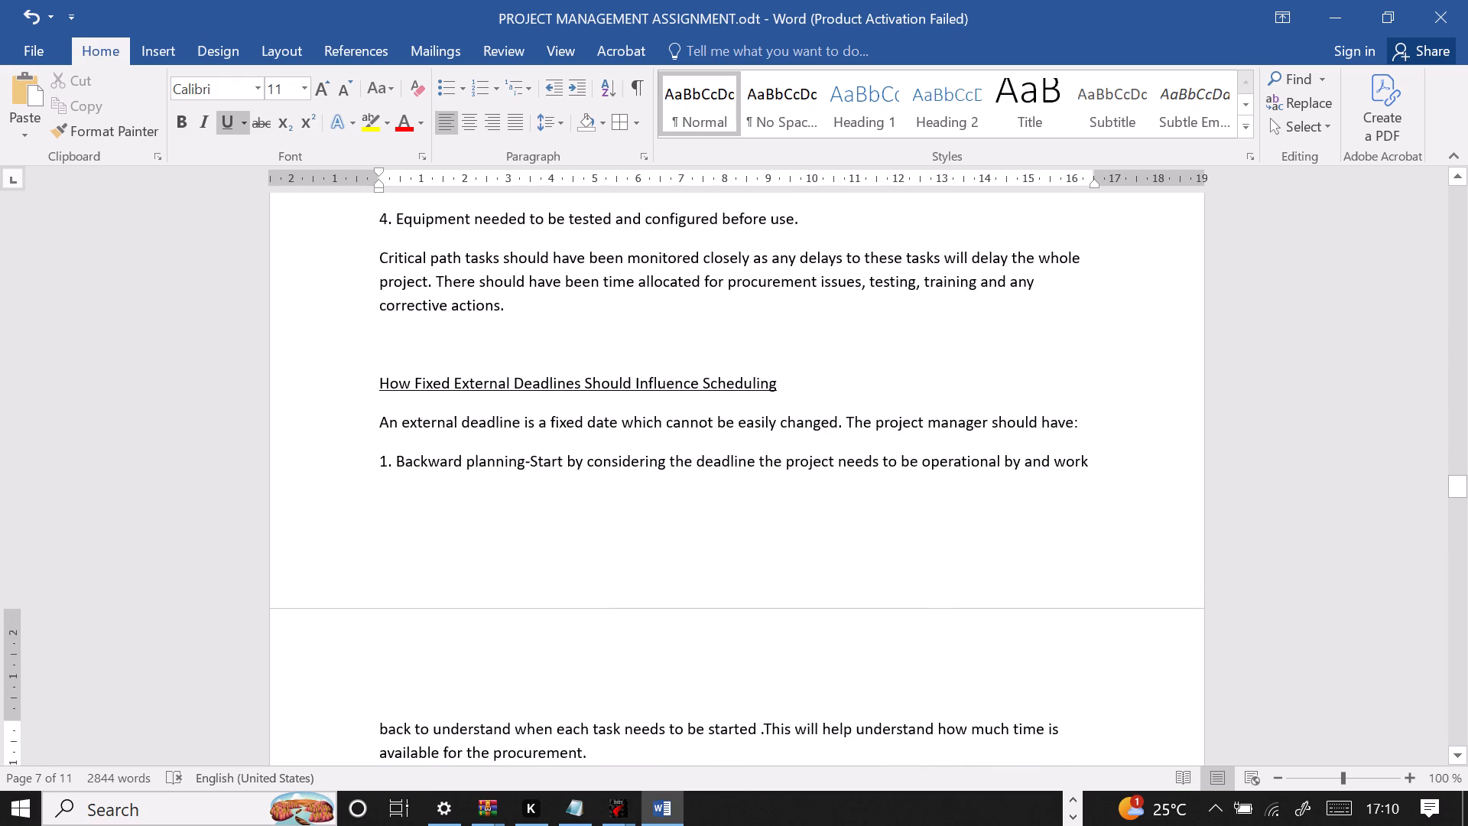
{"action": "scroll", "coordinate": [797, 288], "scroll_direction": "up", "scroll_amount": 2}
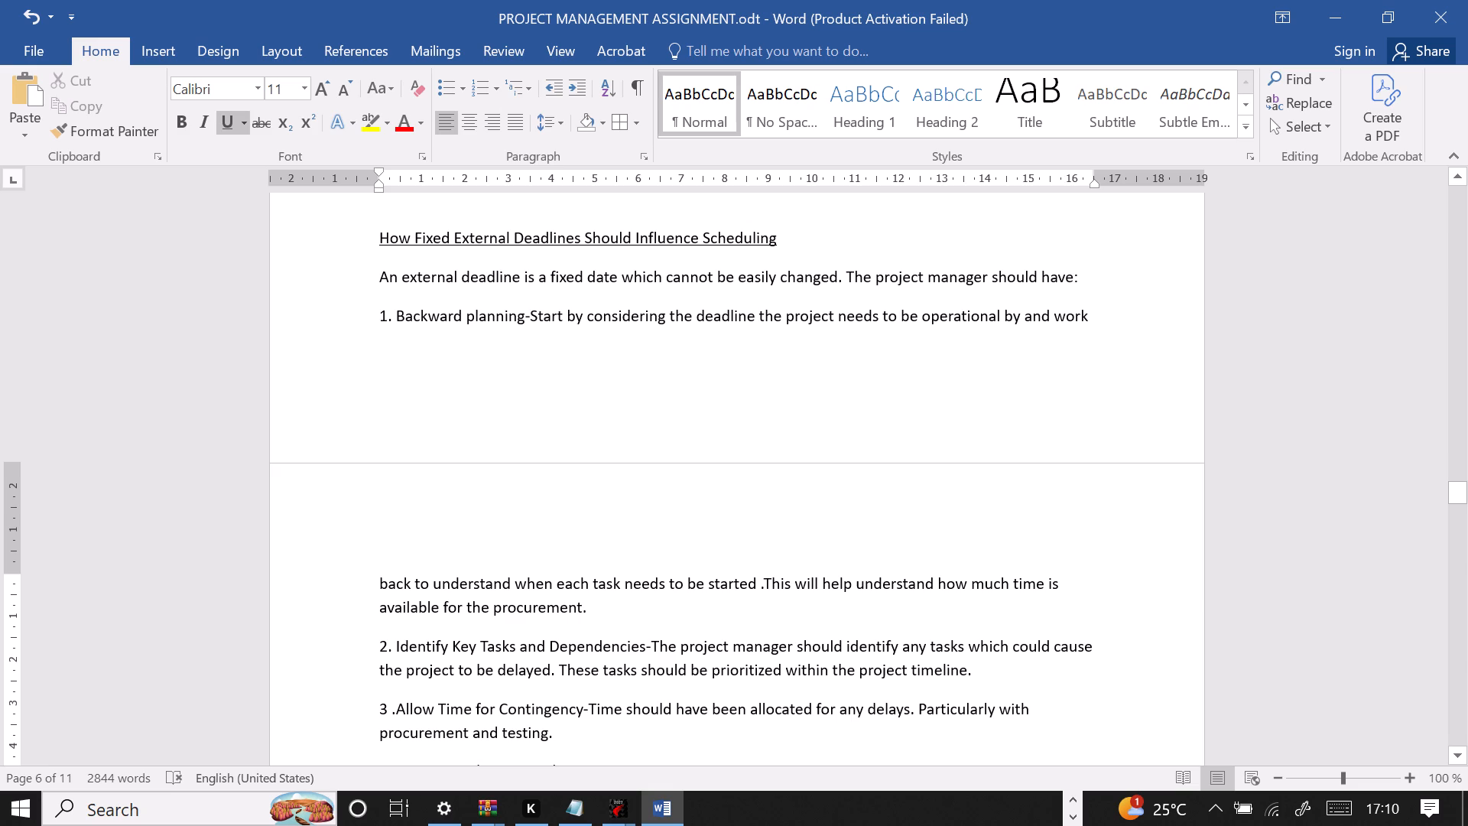
Reread from Question 3's contingency plans into Question 4, checking the comparison table and the Recommended Option's assumptions.
{"action": "scroll", "coordinate": [529, 450], "scroll_direction": "down", "scroll_amount": 1}
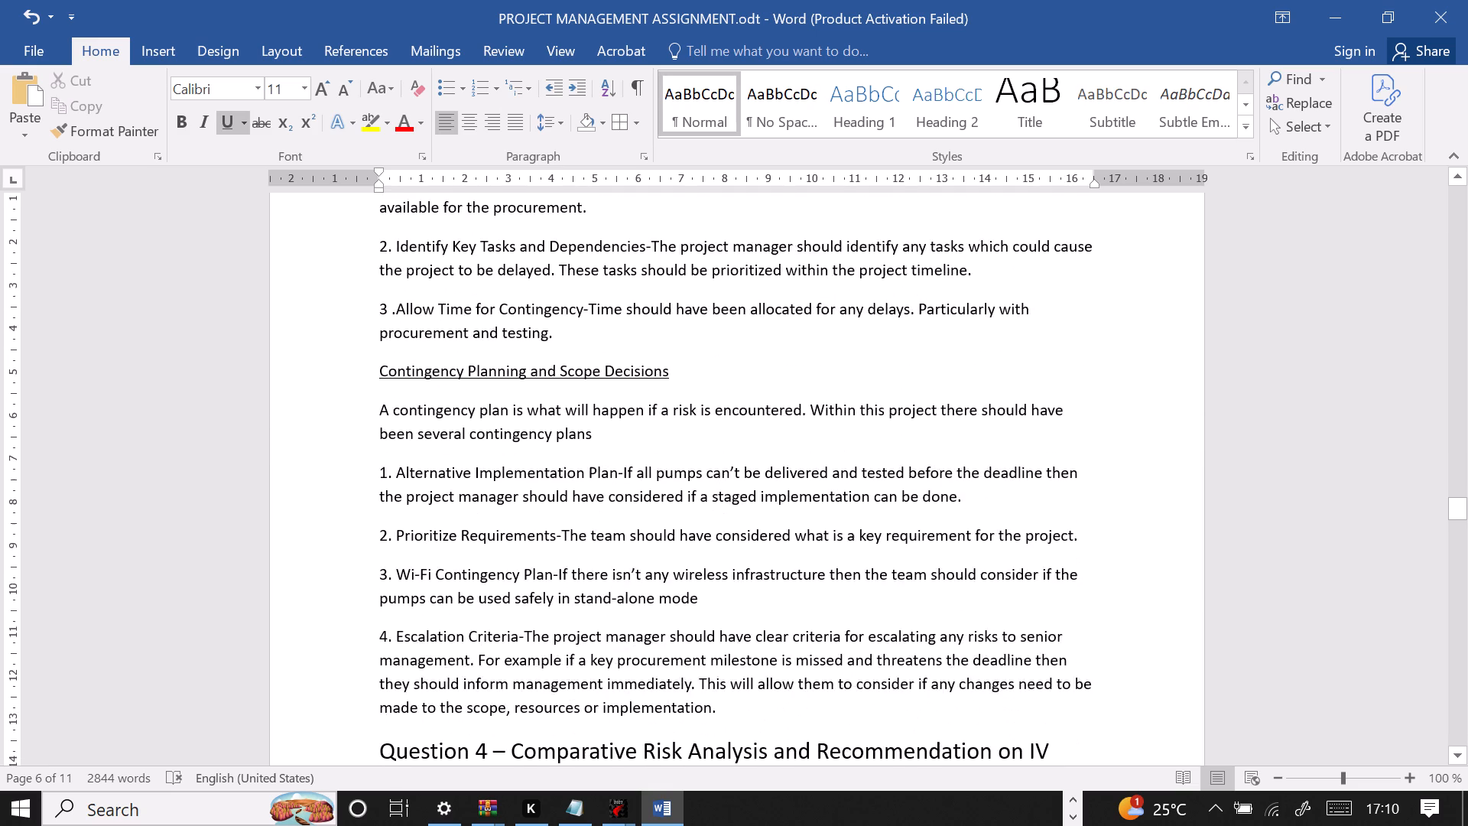
{"action": "scroll", "coordinate": [529, 450], "scroll_direction": "down", "scroll_amount": 1}
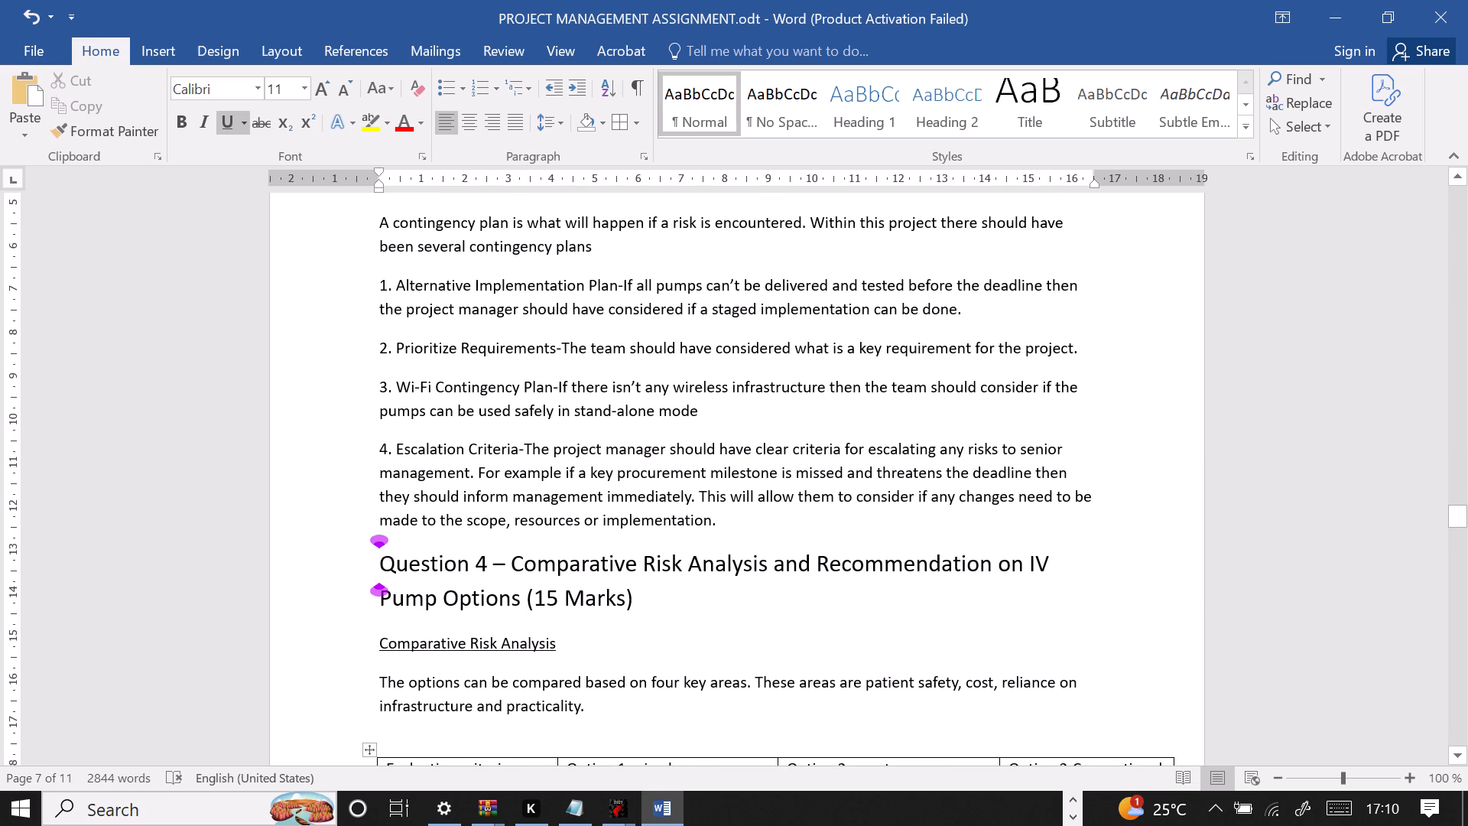
{"action": "scroll", "coordinate": [529, 548], "scroll_direction": "down", "scroll_amount": 1}
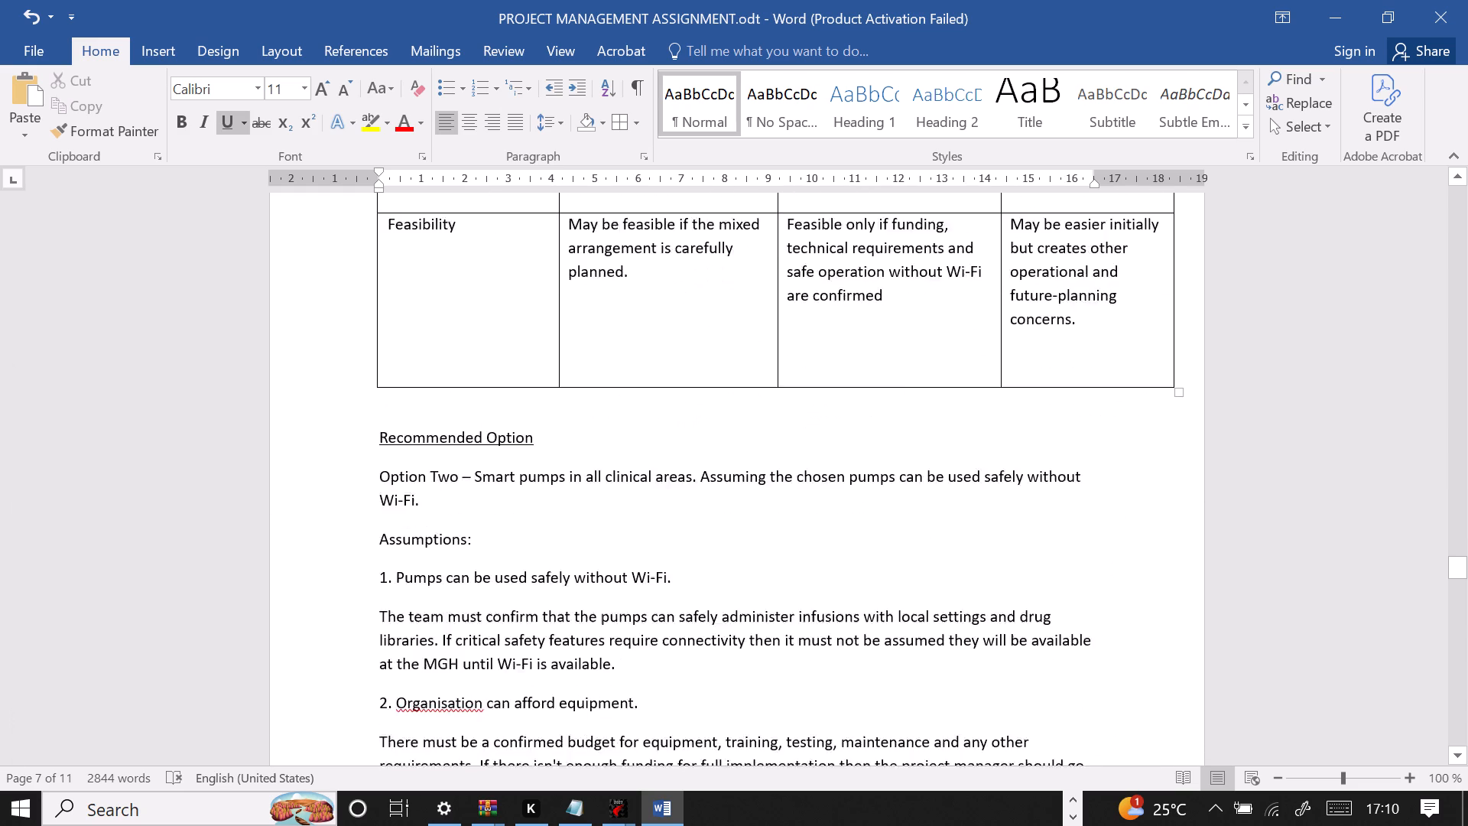
{"action": "scroll", "coordinate": [529, 548], "scroll_direction": "down", "scroll_amount": 1}
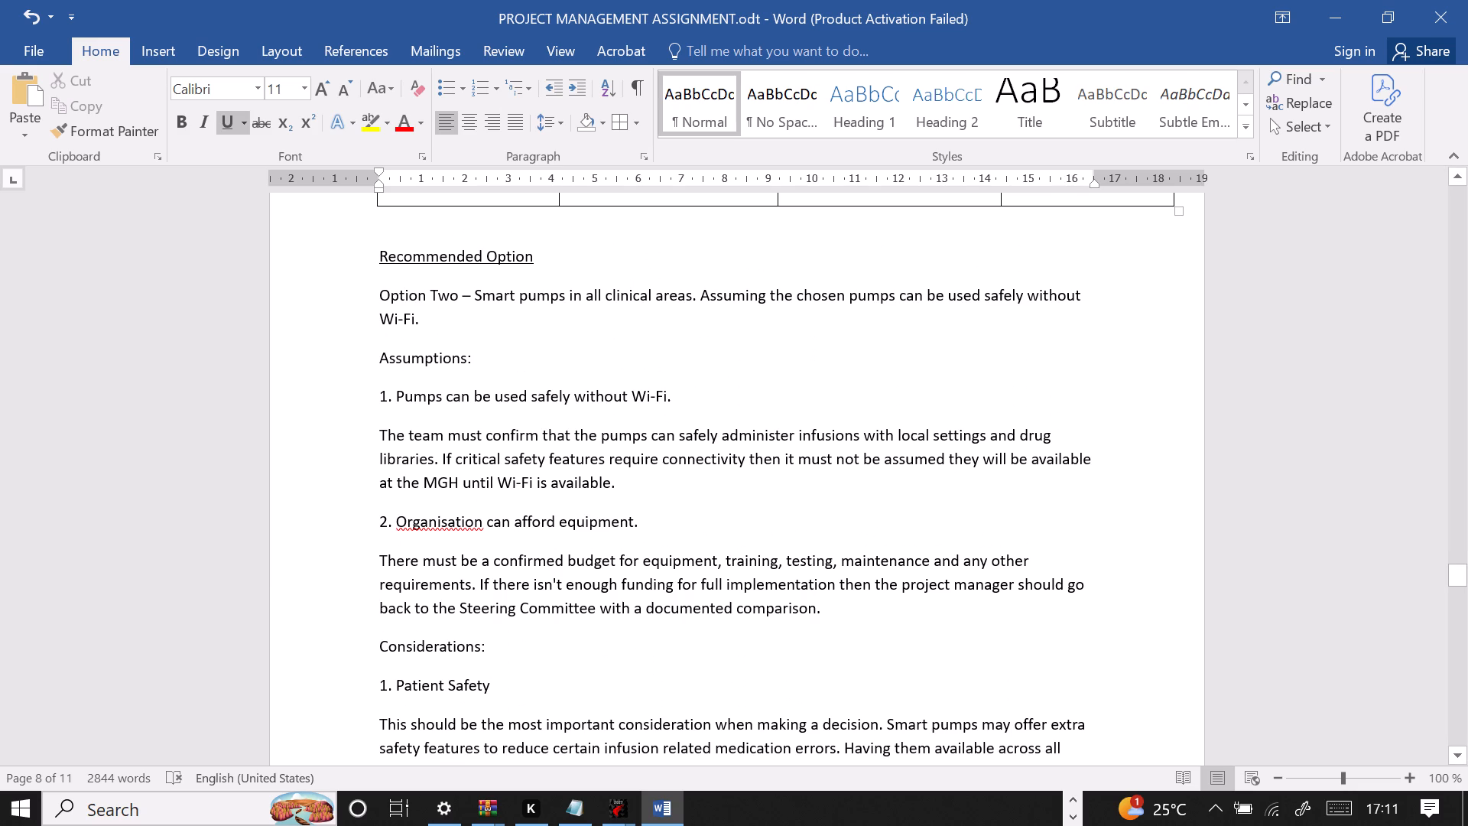
{"action": "scroll", "coordinate": [593, 379], "scroll_direction": "up", "scroll_amount": 2}
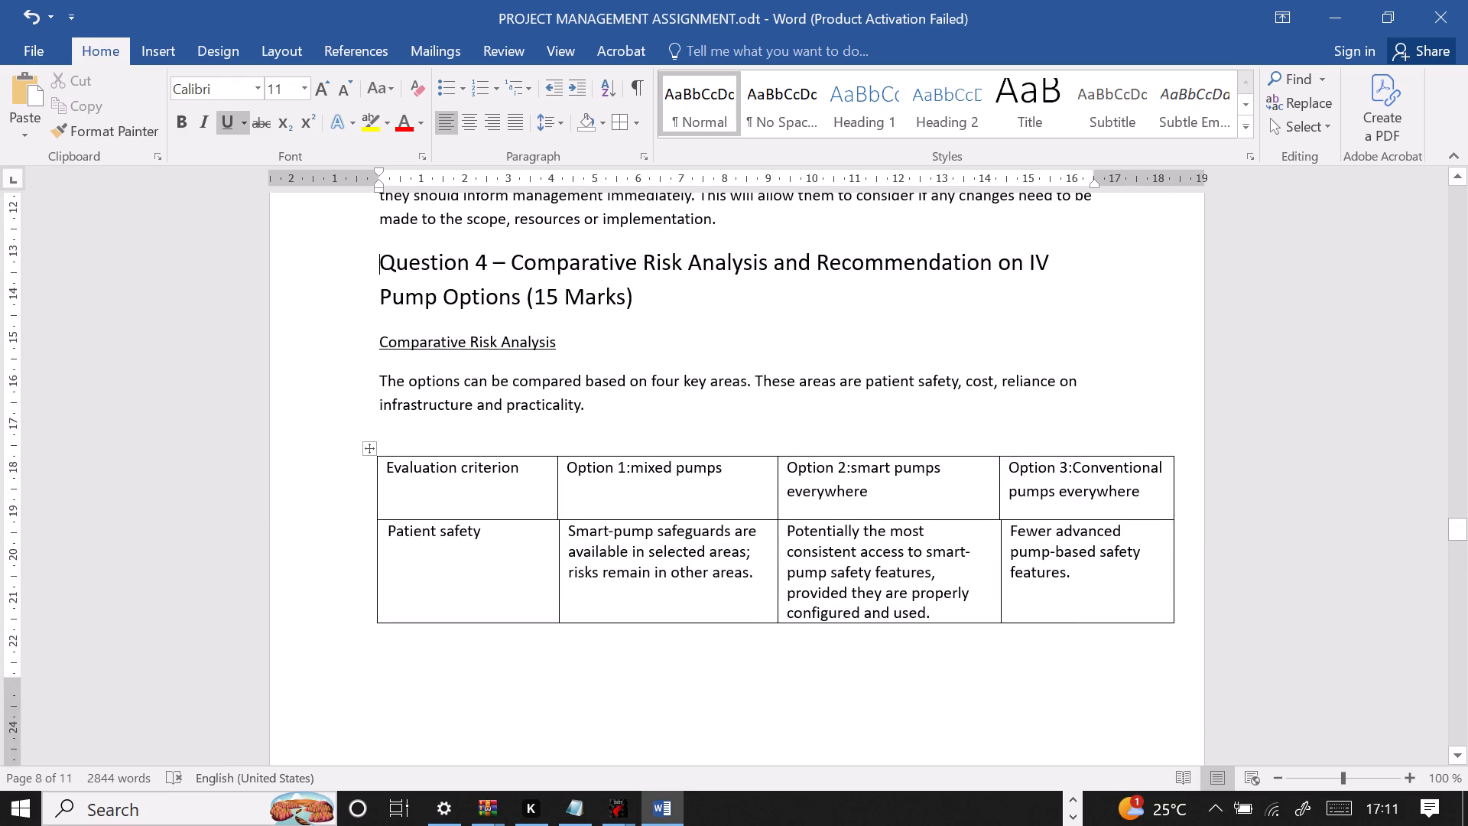
{"action": "scroll", "coordinate": [593, 379], "scroll_direction": "up", "scroll_amount": 1}
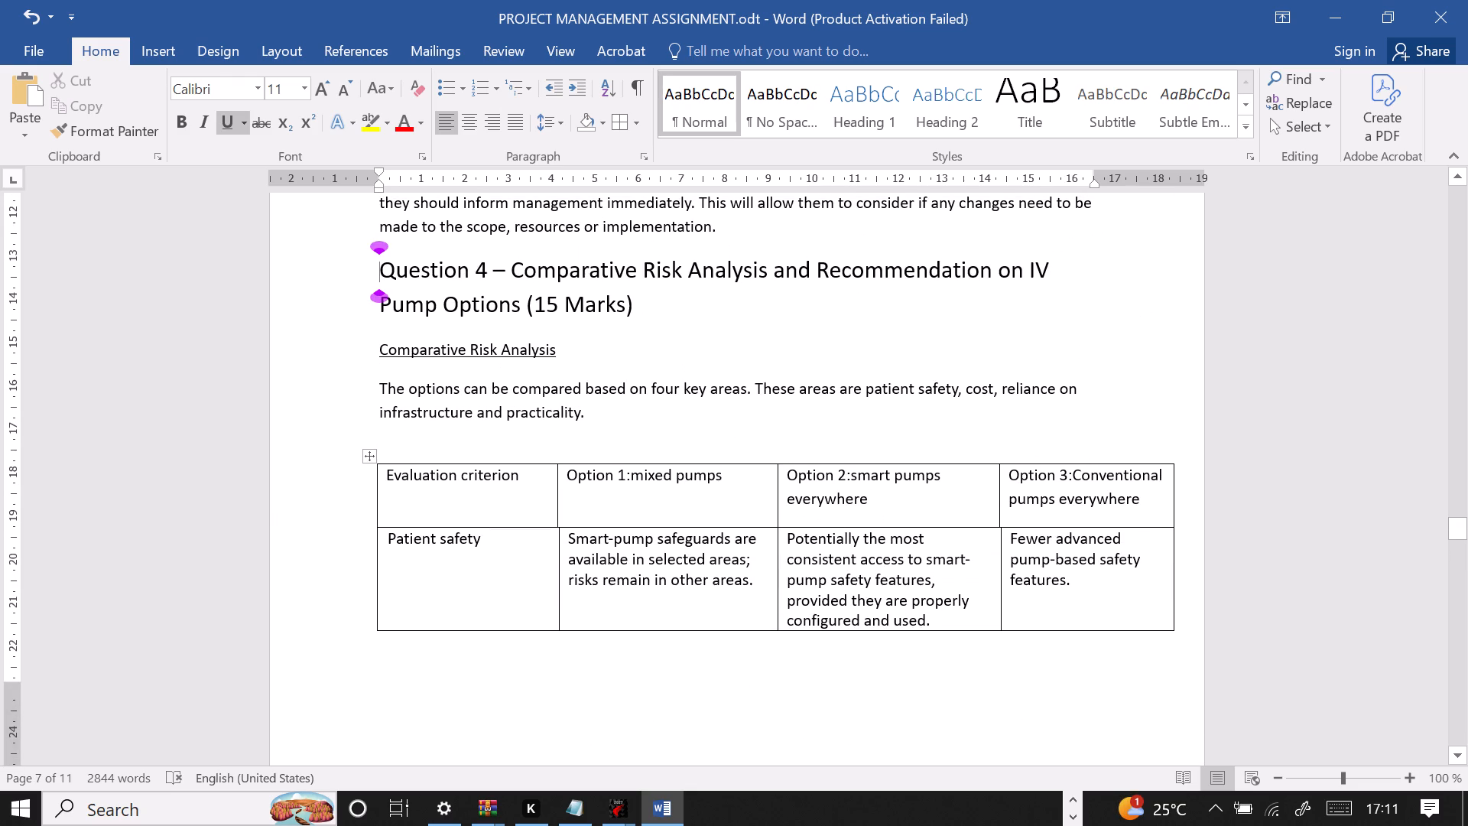
Delete the introductory paragraph and the blank line between Question 4's "Comparative Risk Analysis" heading and its table.
{"action": "left_click_drag", "start_coordinate": [378, 379], "coordinate": [577, 433]}
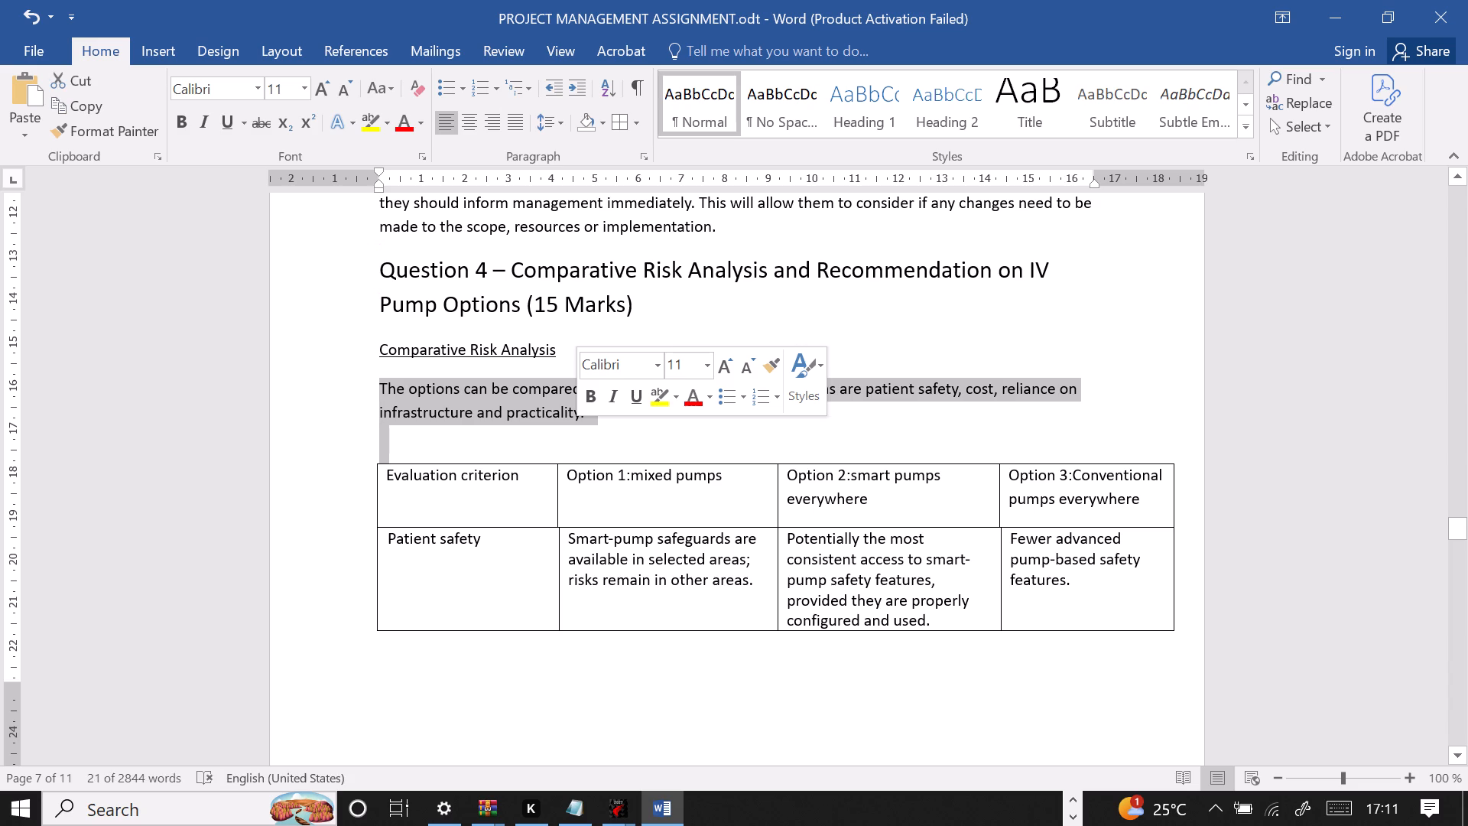
{"action": "key", "text": "BackSpace"}
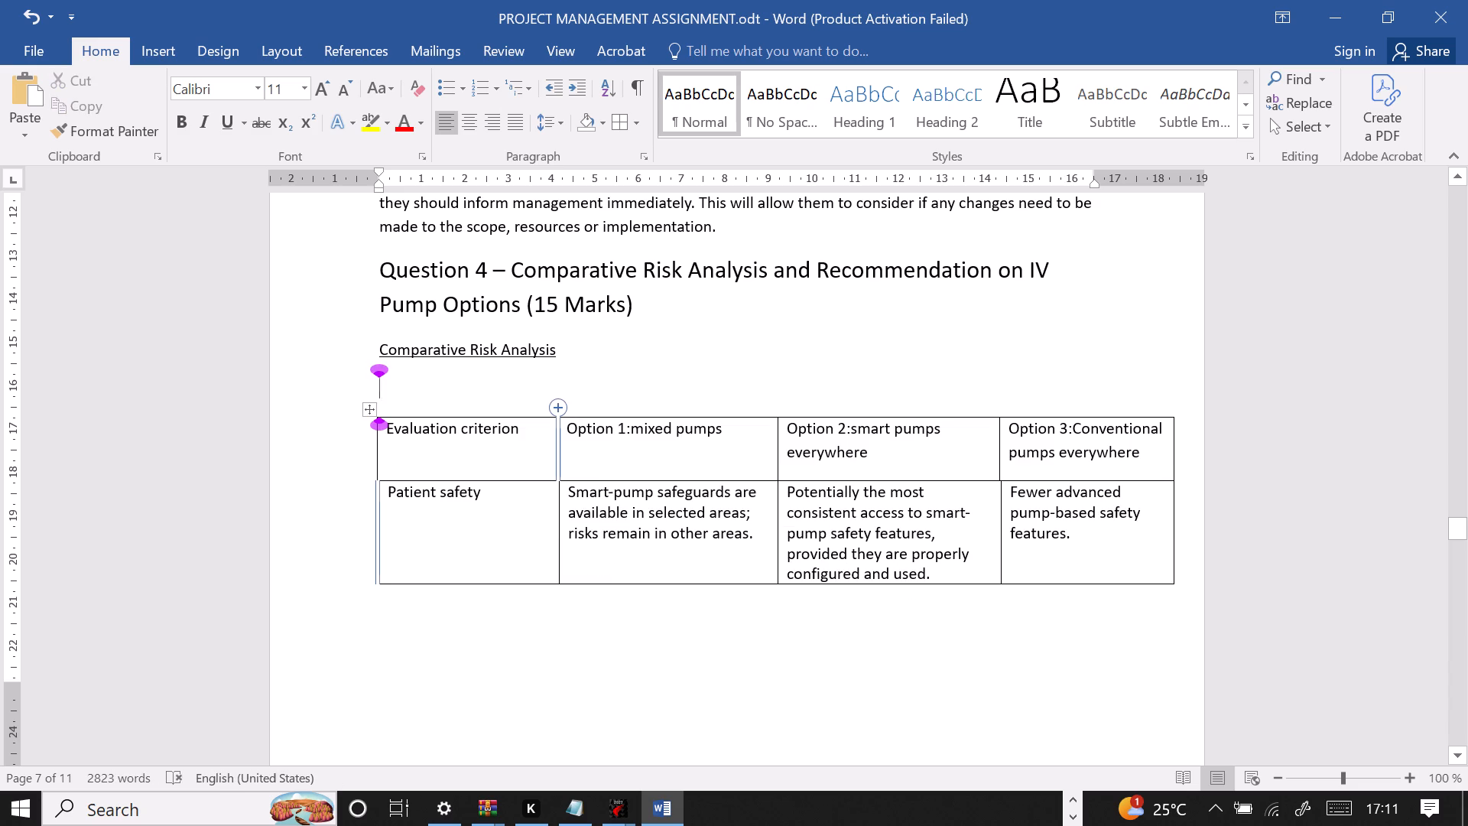
{"action": "key", "text": "BackSpace"}
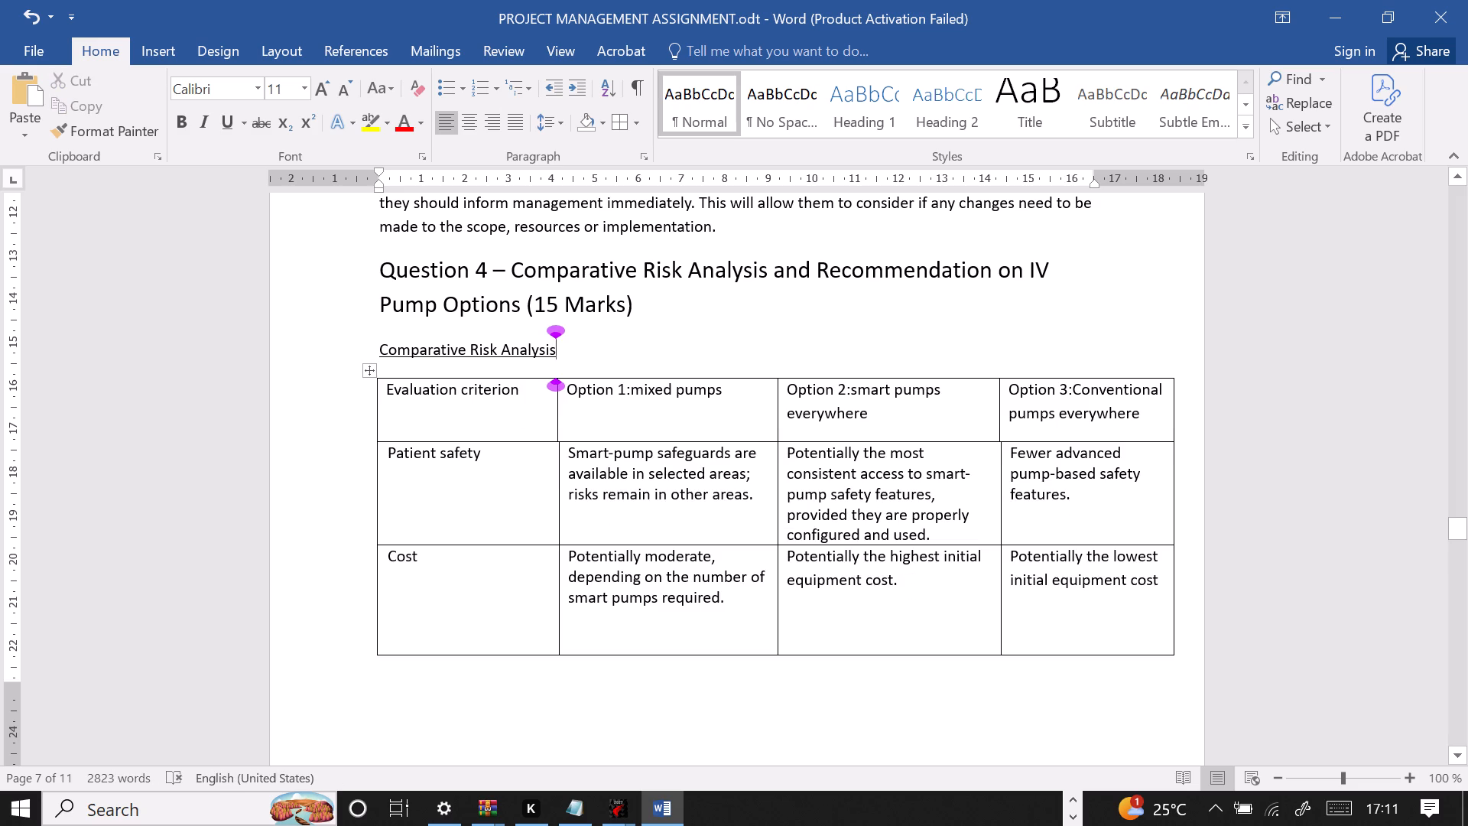
Make the "Evaluation criterion" and "Option 1:mixed pumps" header cells bold in the Question 4 comparison table.
{"action": "scroll", "coordinate": [623, 546], "scroll_direction": "down", "scroll_amount": 1}
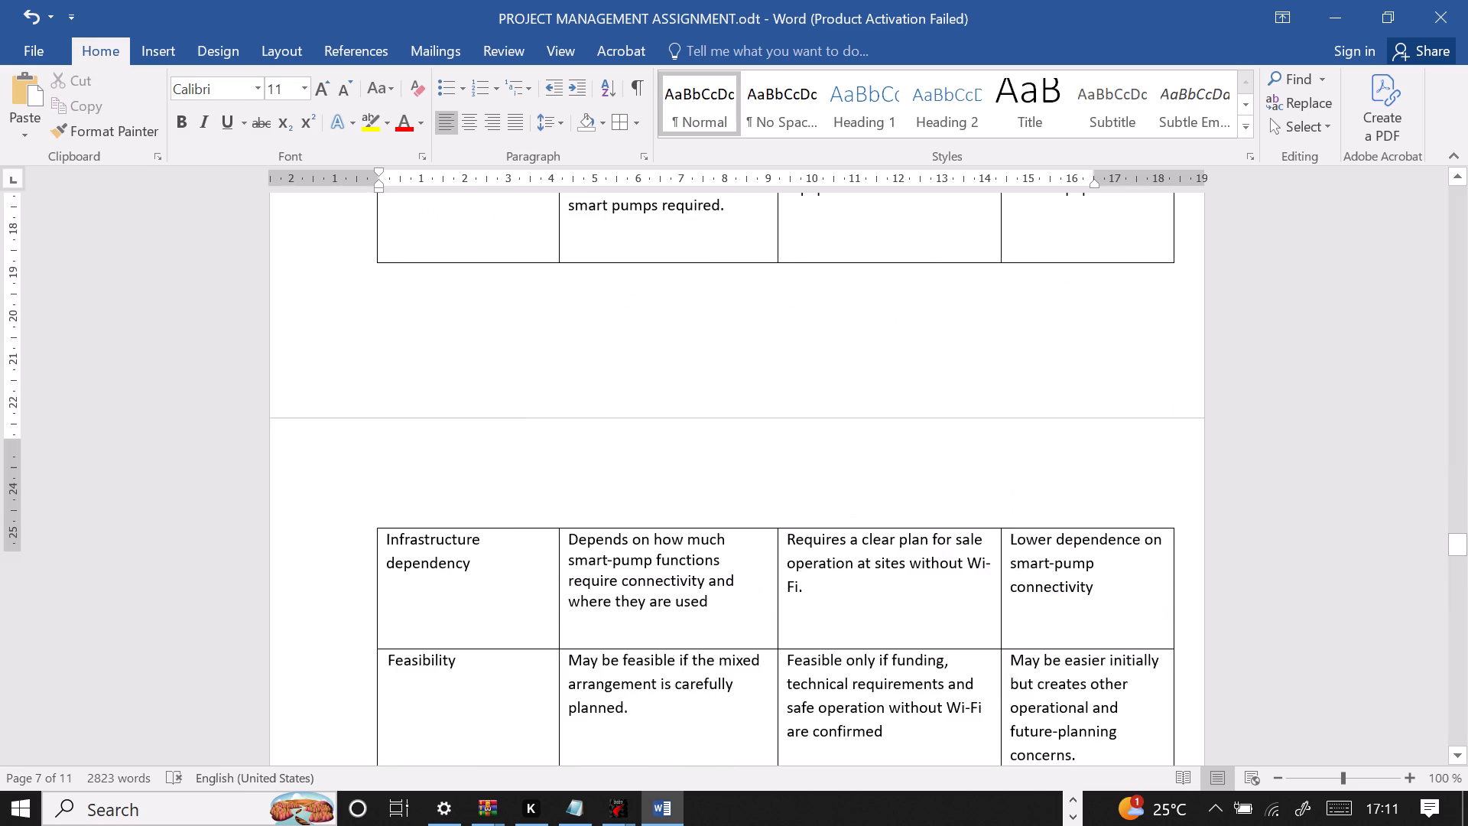
{"action": "scroll", "coordinate": [623, 546], "scroll_direction": "down", "scroll_amount": 1}
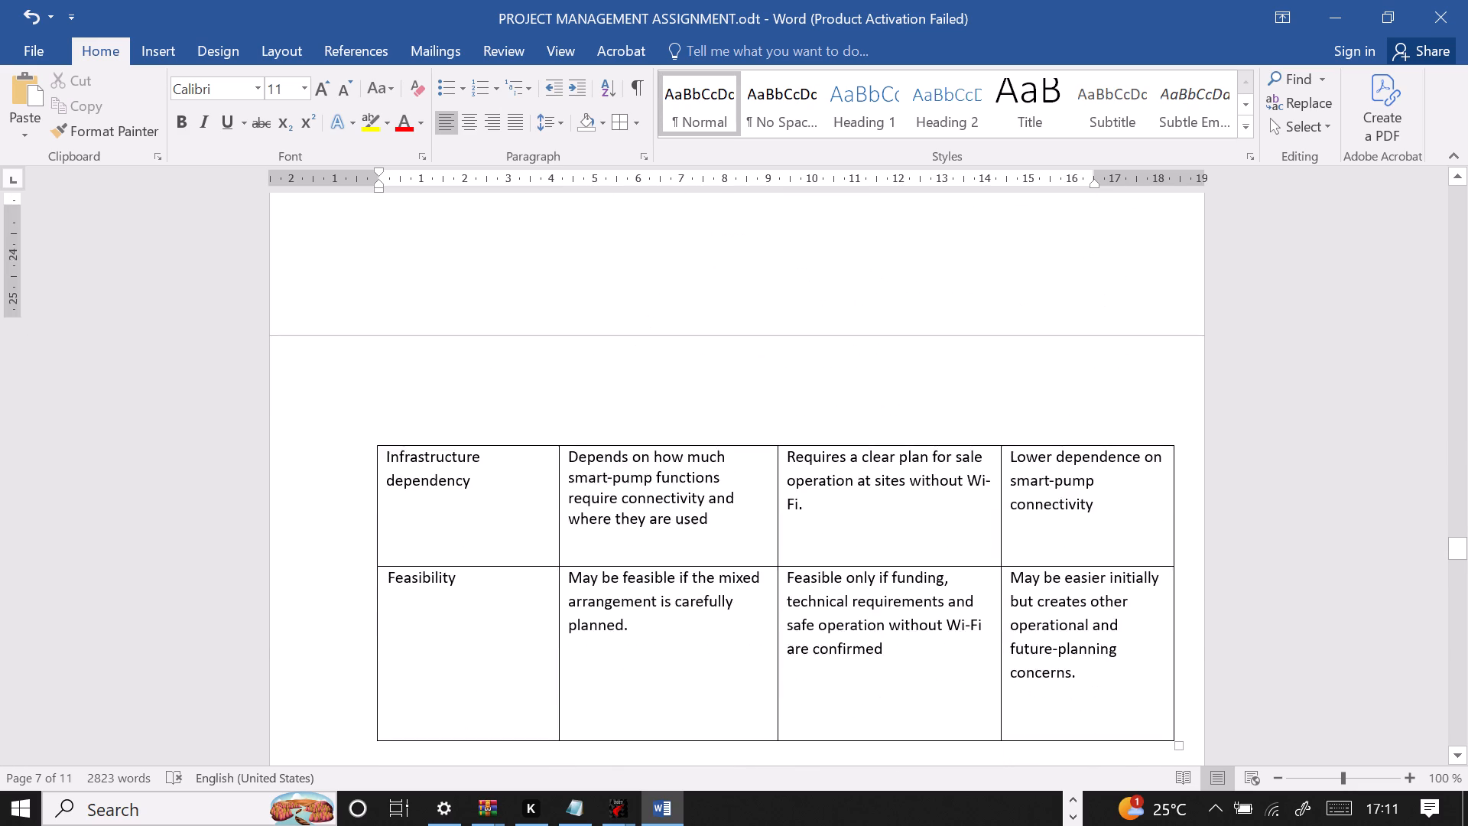
{"action": "scroll", "coordinate": [623, 546], "scroll_direction": "down", "scroll_amount": 2}
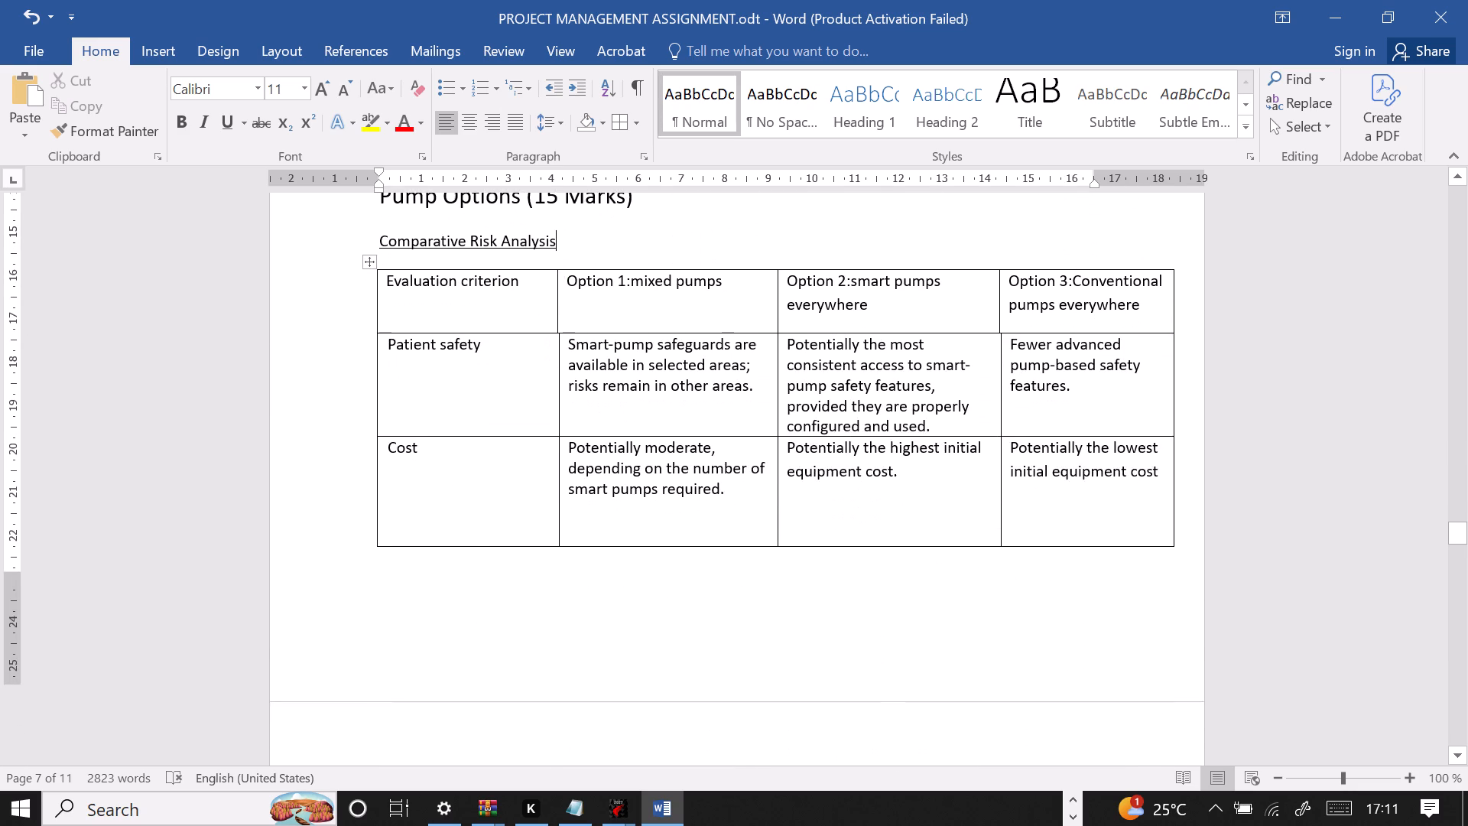
{"action": "scroll", "coordinate": [623, 546], "scroll_direction": "down", "scroll_amount": 1}
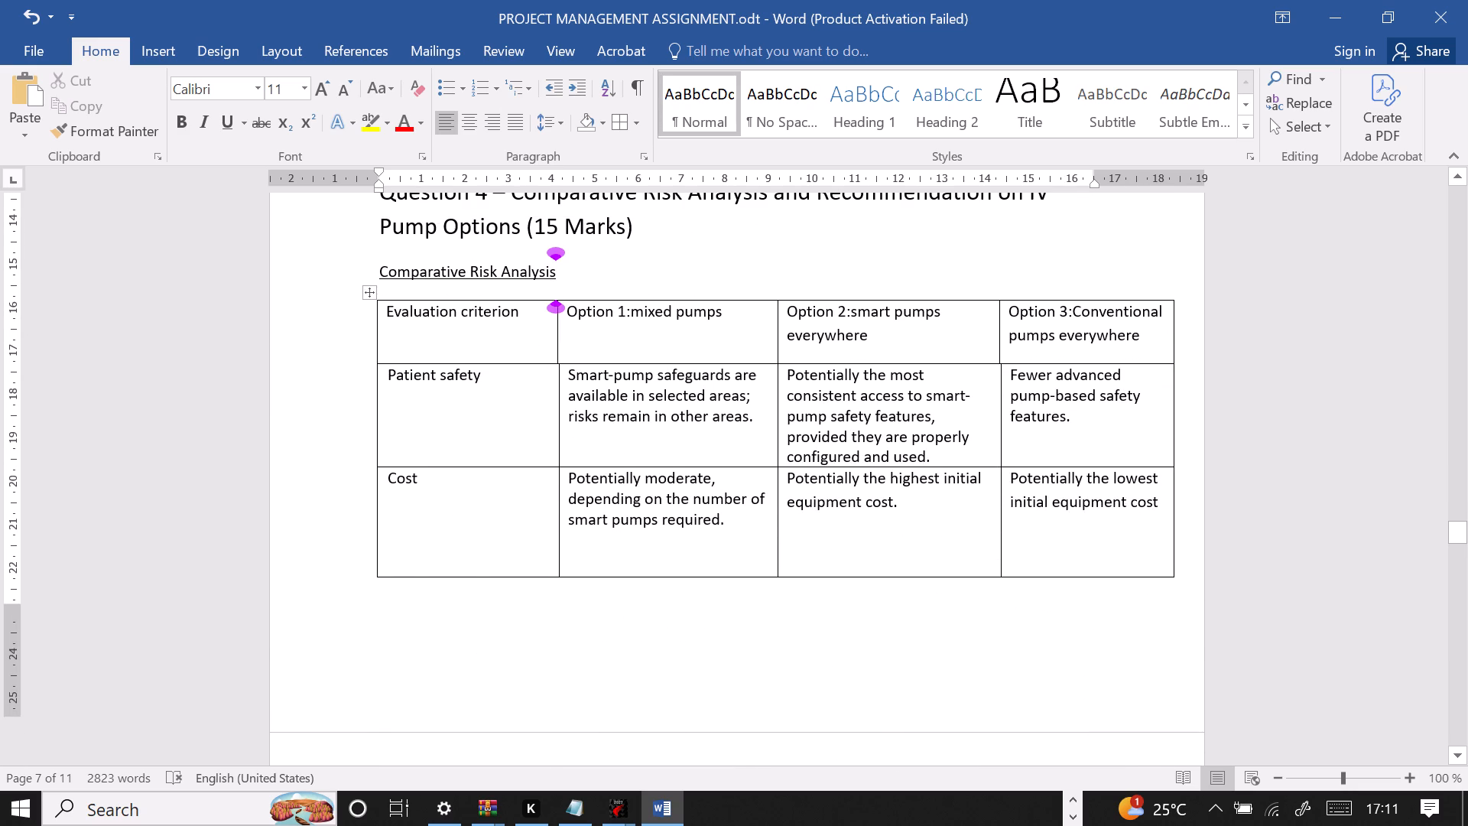
{"action": "left_click_drag", "start_coordinate": [524, 313], "coordinate": [397, 318]}
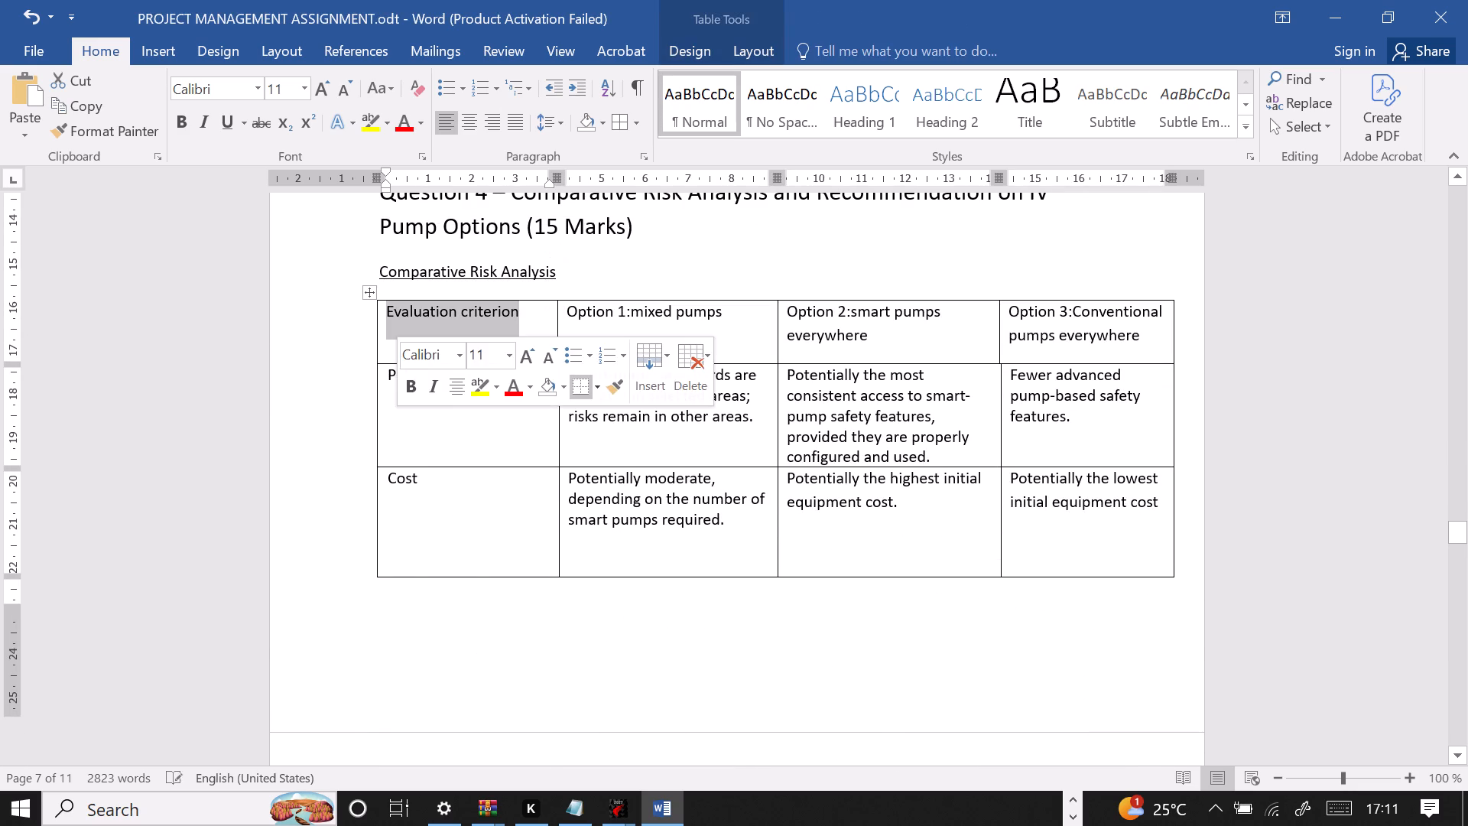
{"action": "left_click", "coordinate": [178, 116]}
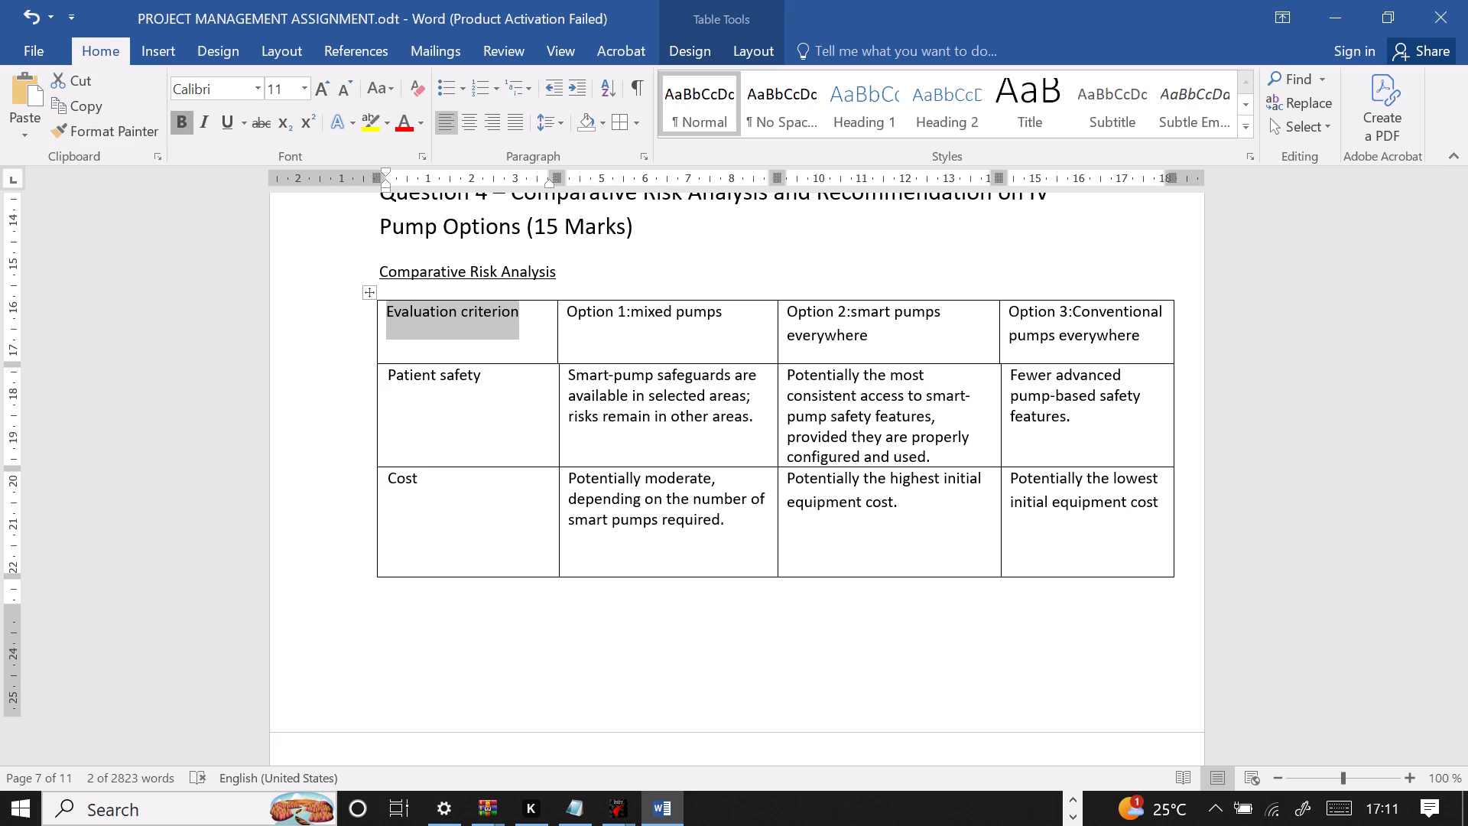
{"action": "left_click_drag", "start_coordinate": [732, 316], "coordinate": [610, 320]}
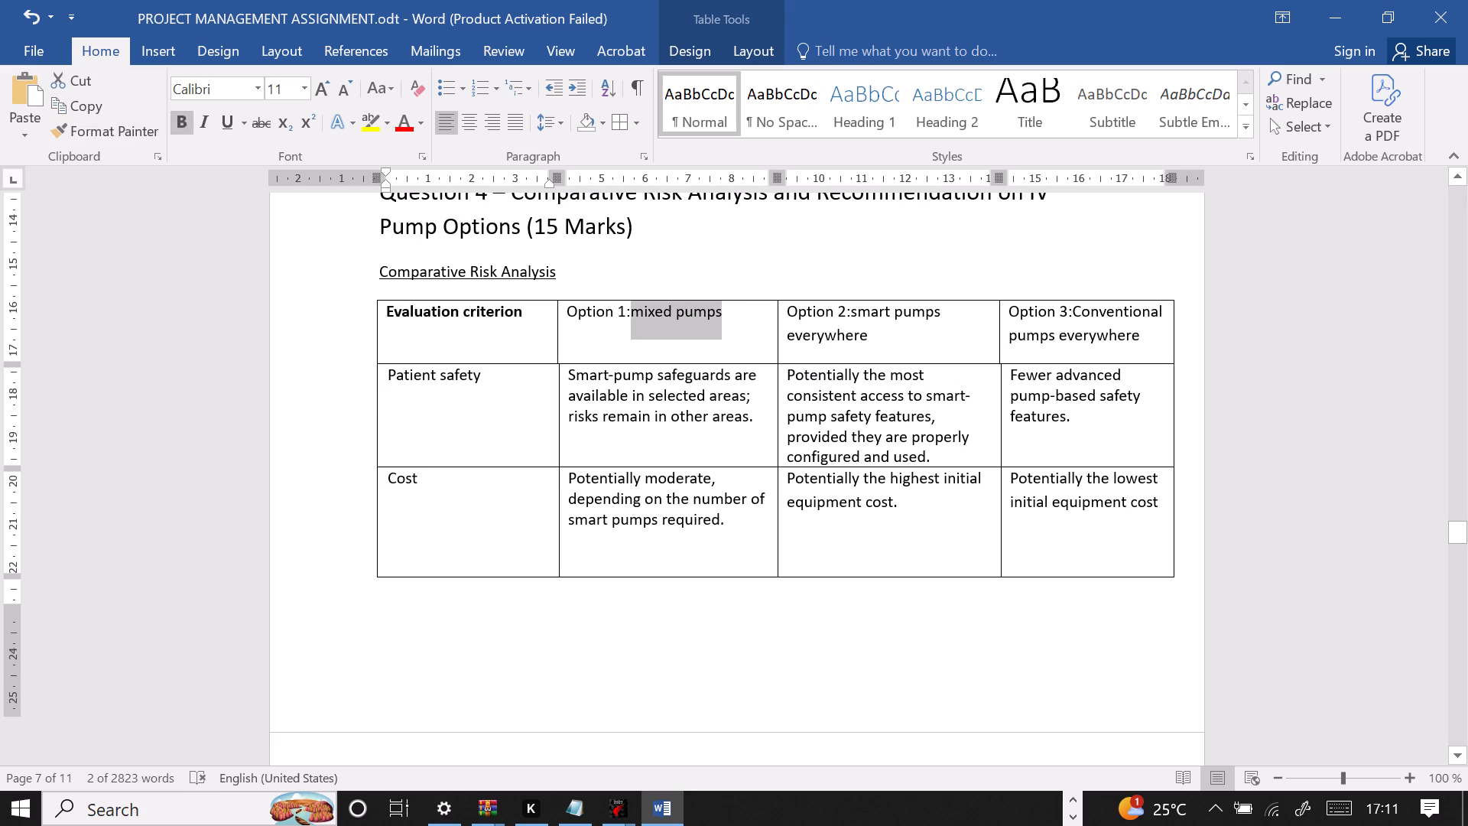
{"action": "left_click_drag", "start_coordinate": [610, 320], "coordinate": [587, 320]}
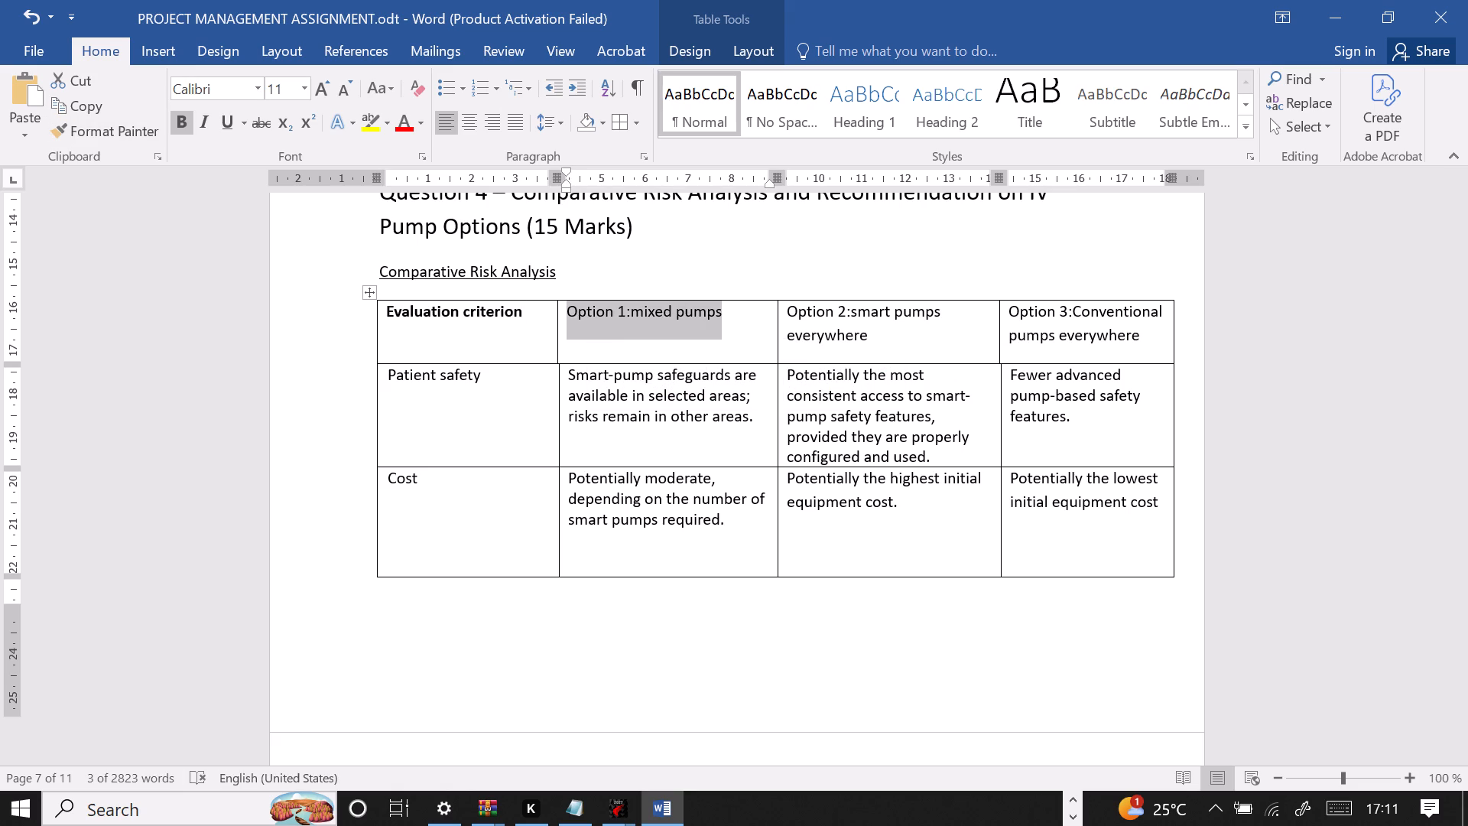
{"action": "left_click", "coordinate": [179, 119]}
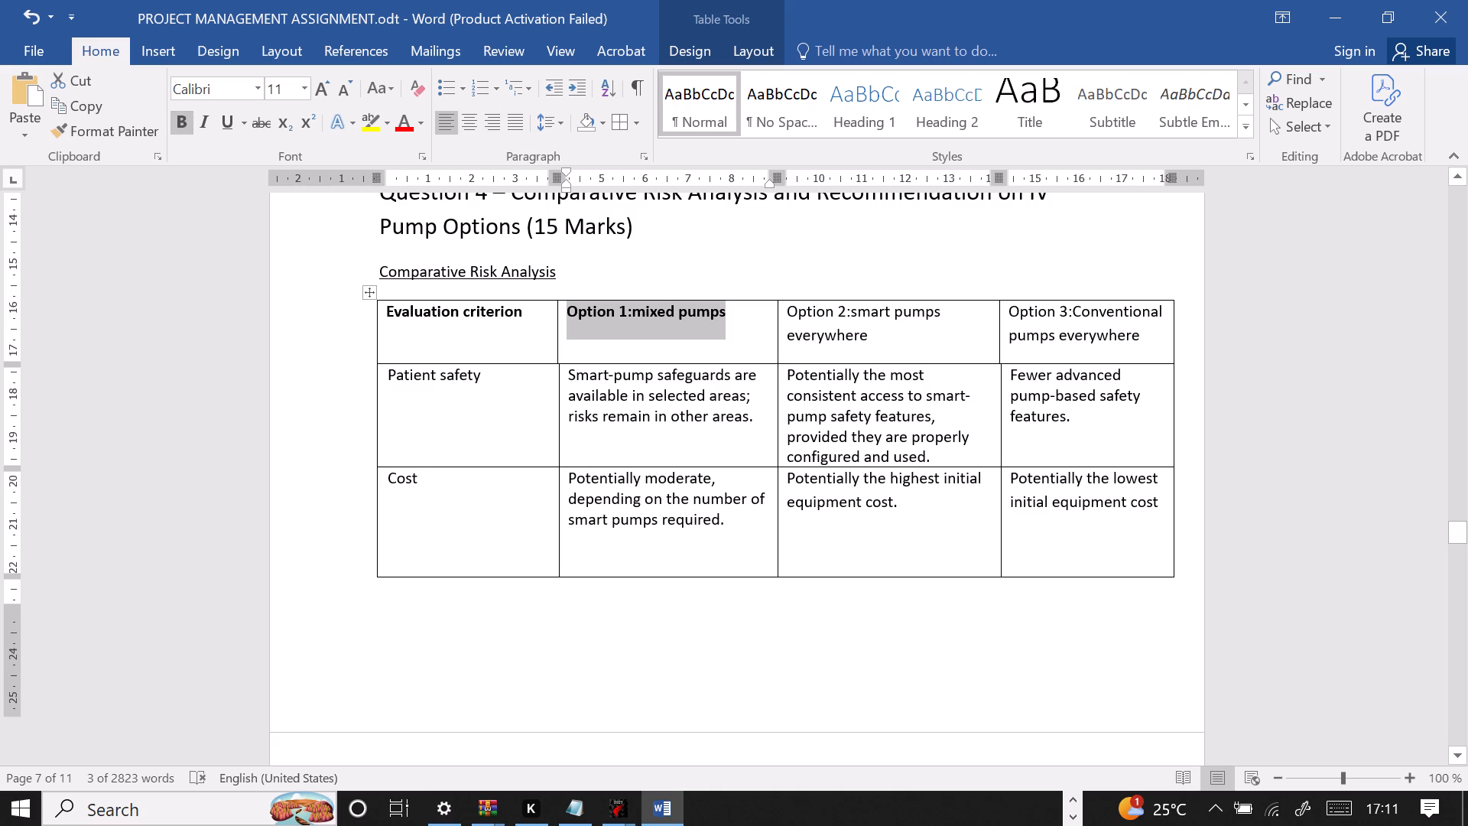
Make the "Option 2:smart pumps everywhere" and "Option 3:Conventional pumps everywhere" header cells bold in the Question 4 comparison table.
{"action": "left_click_drag", "start_coordinate": [949, 318], "coordinate": [831, 314]}
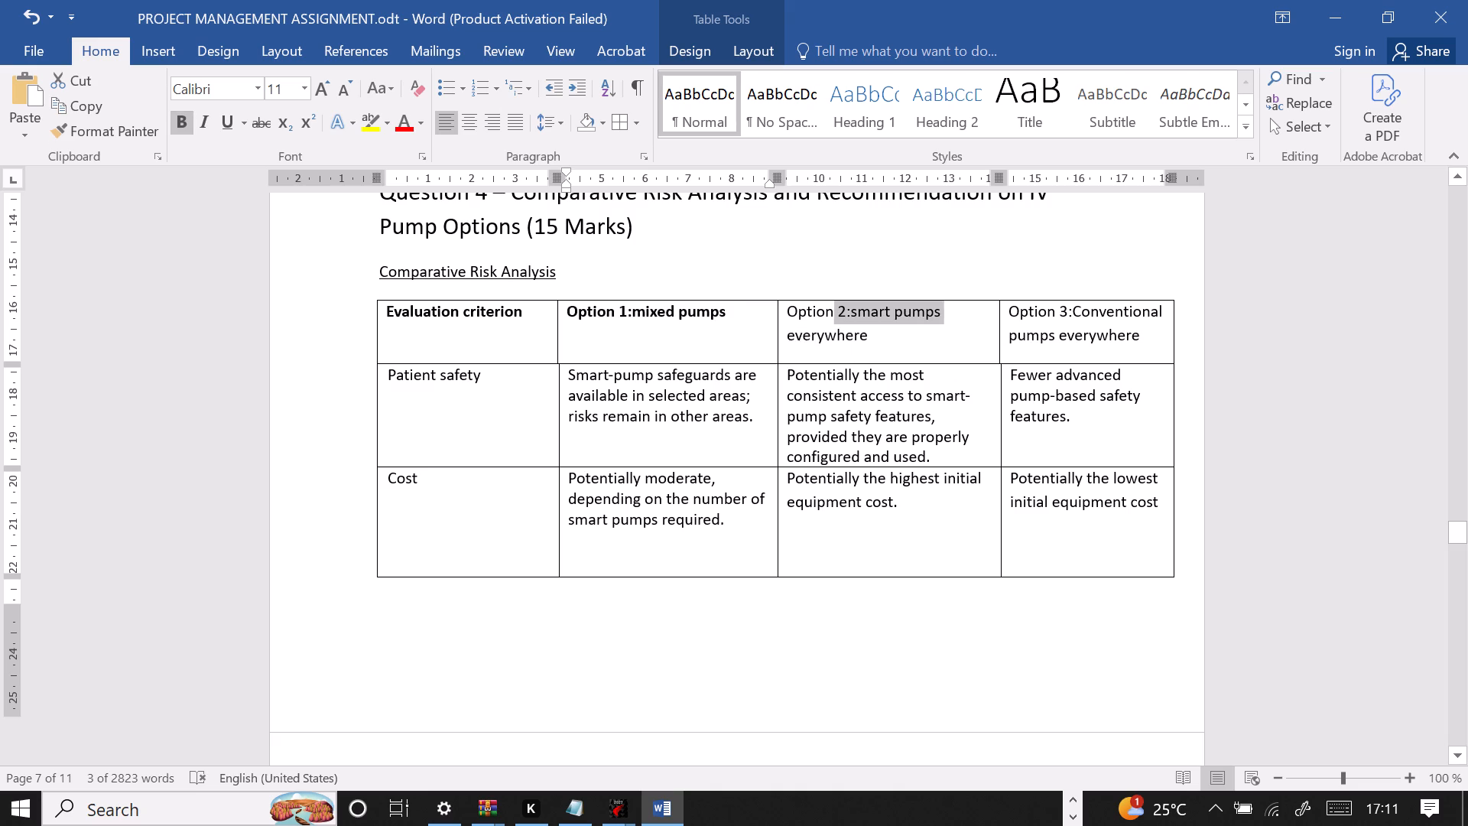
{"action": "left_click_drag", "start_coordinate": [831, 314], "coordinate": [831, 320]}
{"action": "left_click", "coordinate": [917, 320]}
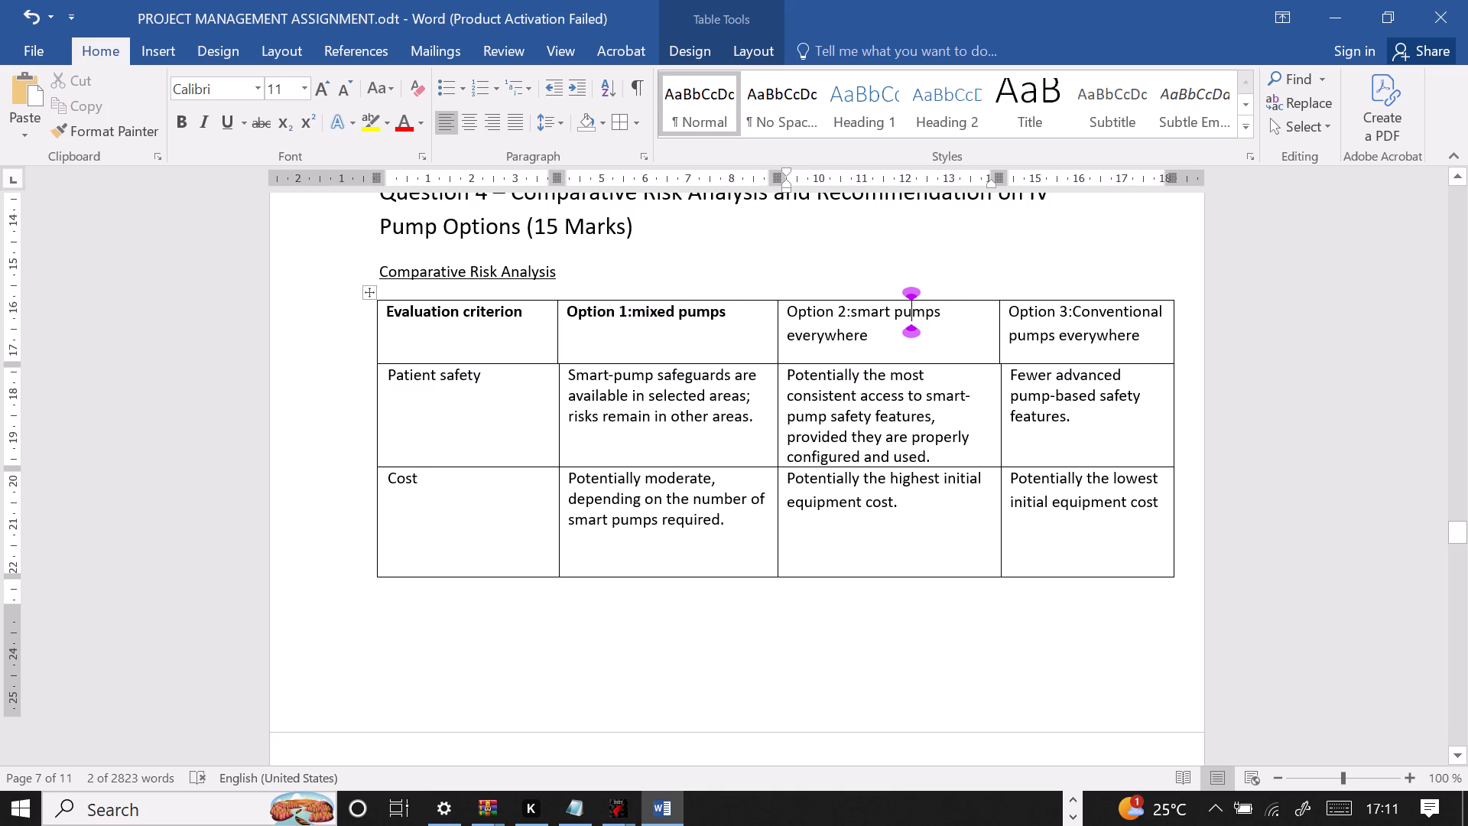
{"action": "left_click_drag", "start_coordinate": [902, 339], "coordinate": [785, 318]}
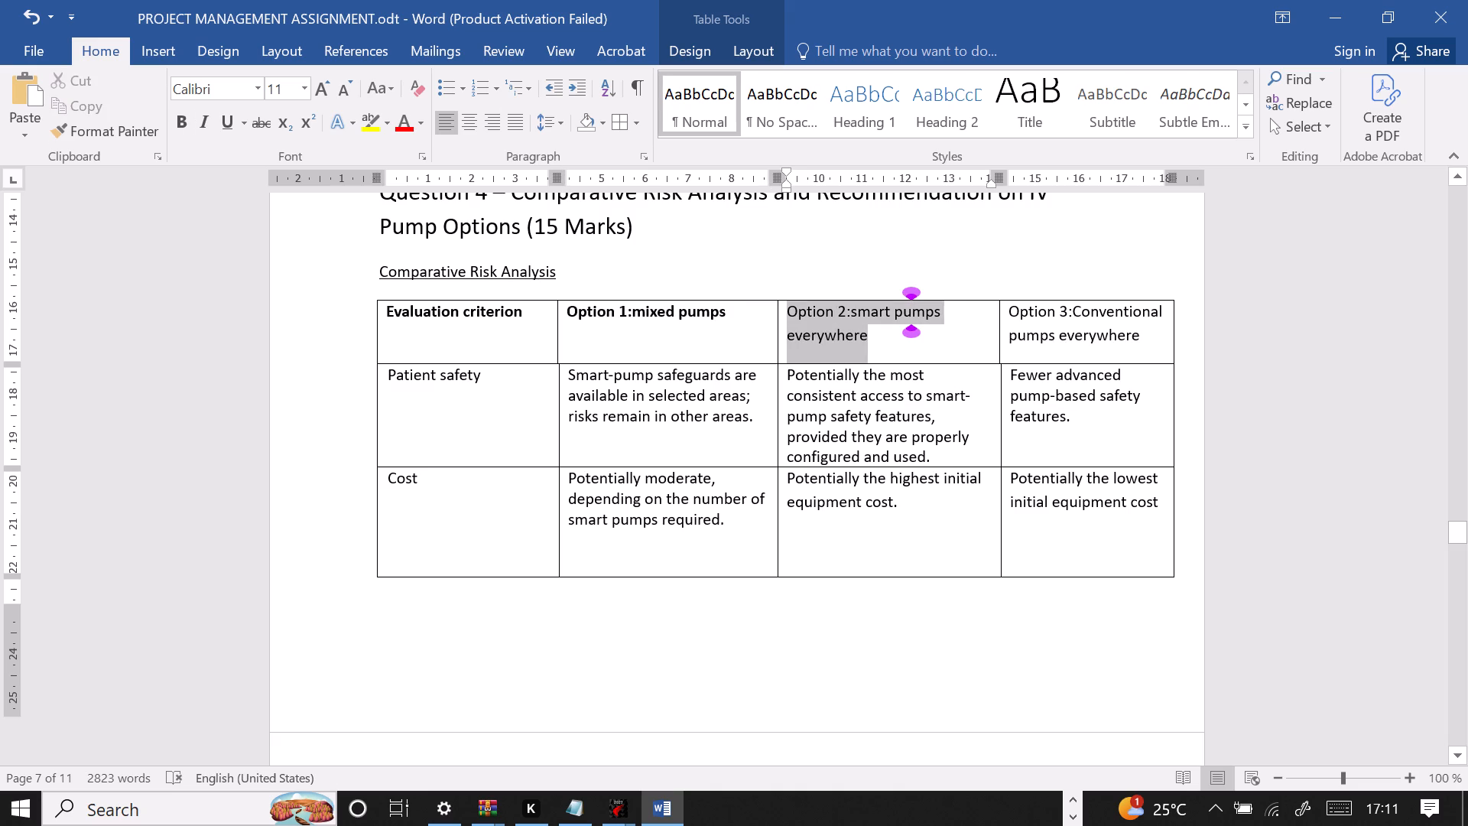
{"action": "left_click_drag", "start_coordinate": [785, 318], "coordinate": [785, 319]}
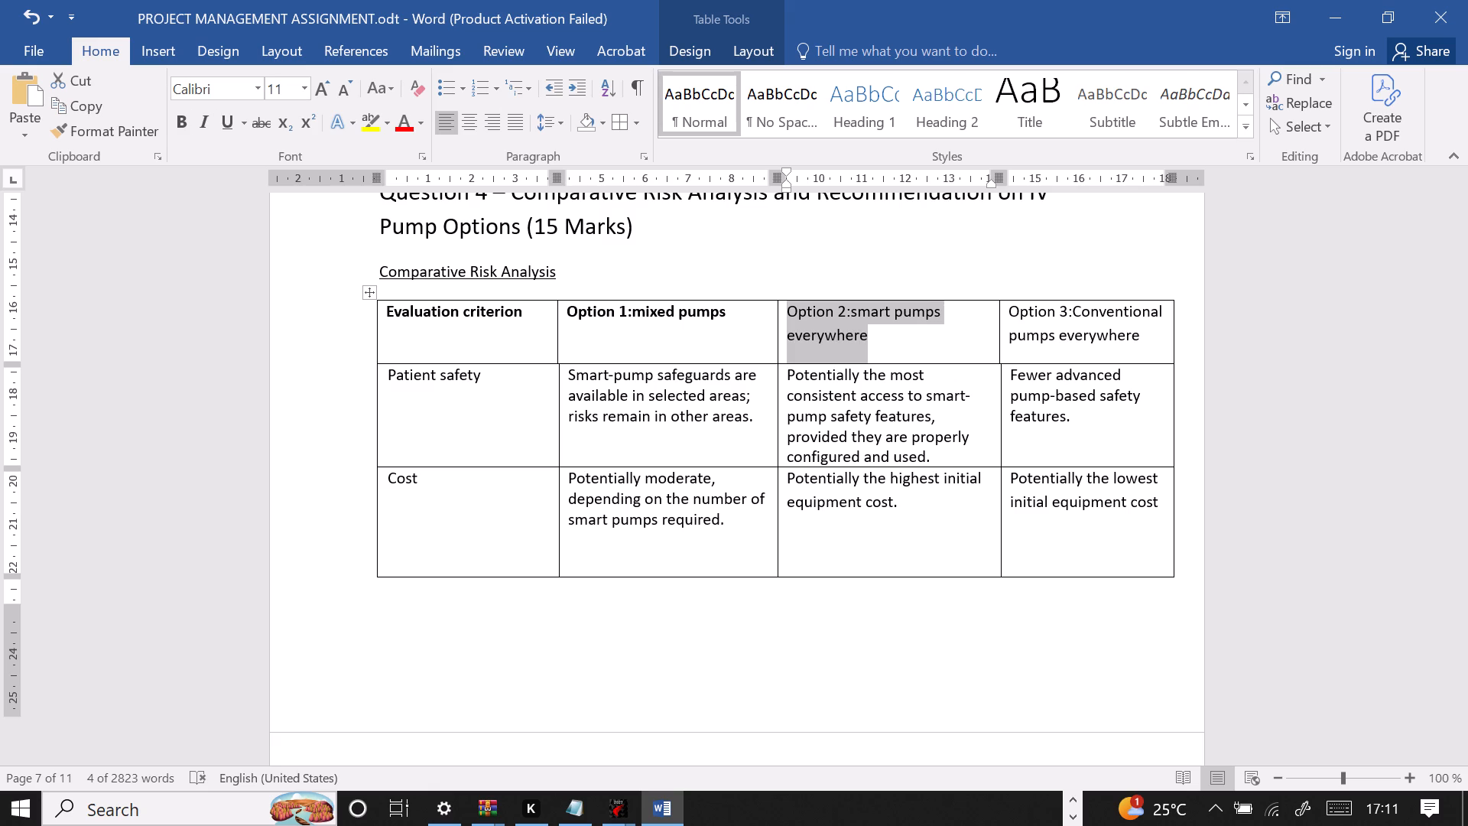
{"action": "left_click", "coordinate": [187, 122]}
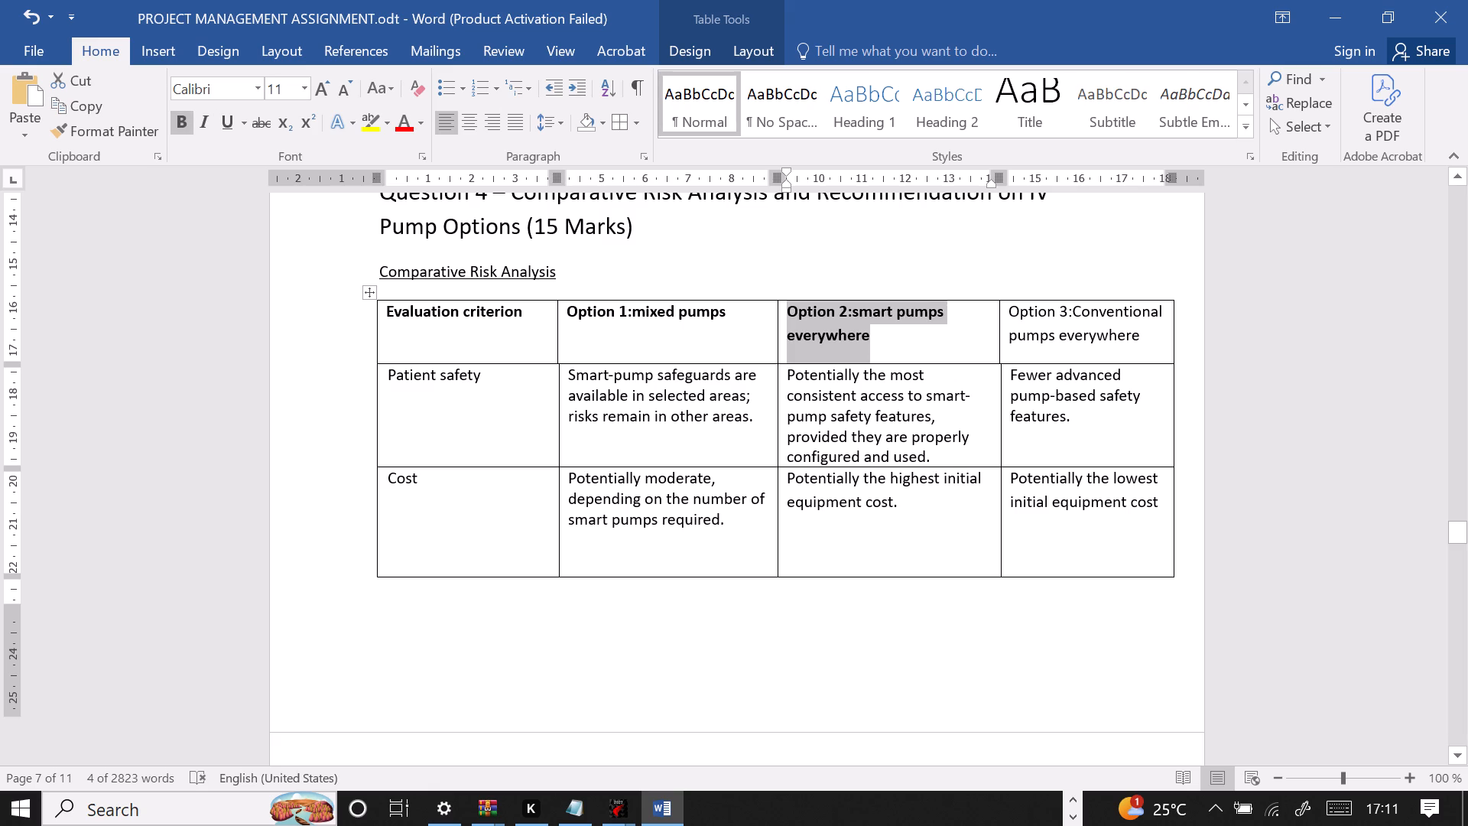
{"action": "left_click", "coordinate": [1137, 331]}
{"action": "left_click_drag", "start_coordinate": [1137, 331], "coordinate": [1002, 300]}
{"action": "left_click", "coordinate": [179, 123]}
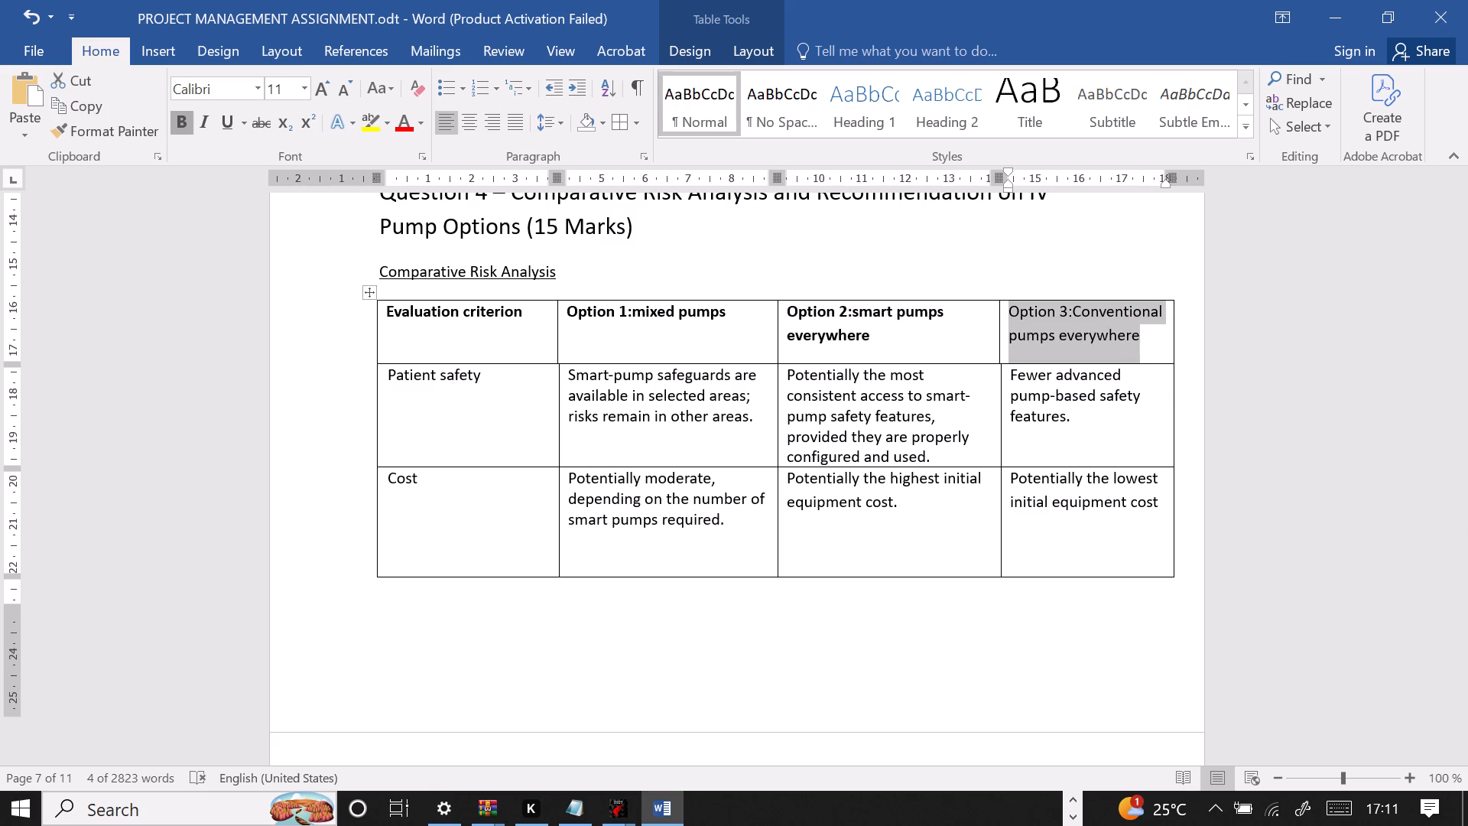
{"action": "left_click", "coordinate": [453, 631]}
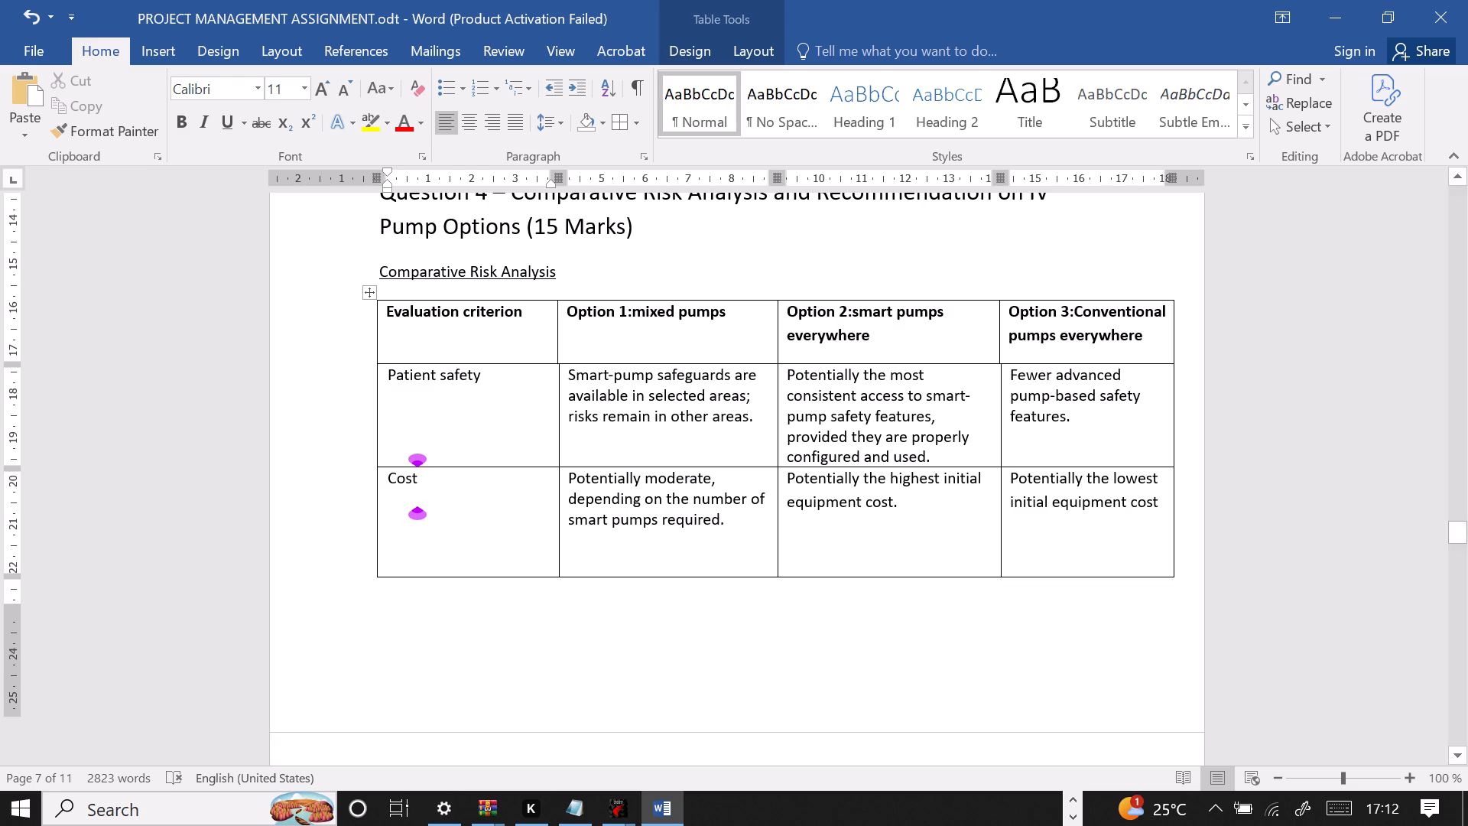
Correct the flagged spelling in assumption 2 under Question 4's "Recommended Option" heading to "Organization".
{"action": "scroll", "coordinate": [722, 725], "scroll_direction": "down", "scroll_amount": 1}
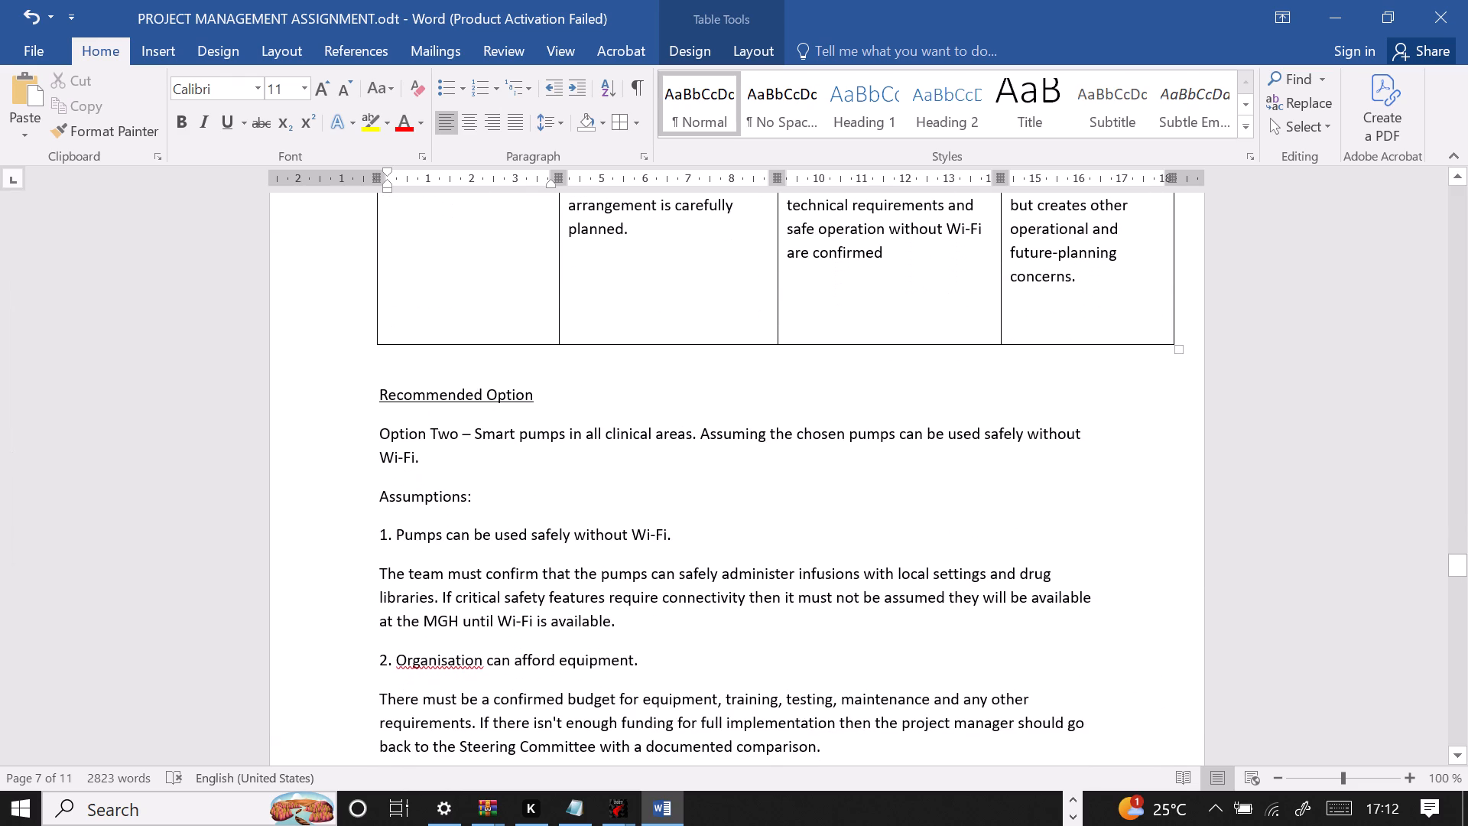
{"action": "scroll", "coordinate": [722, 725], "scroll_direction": "down", "scroll_amount": 1}
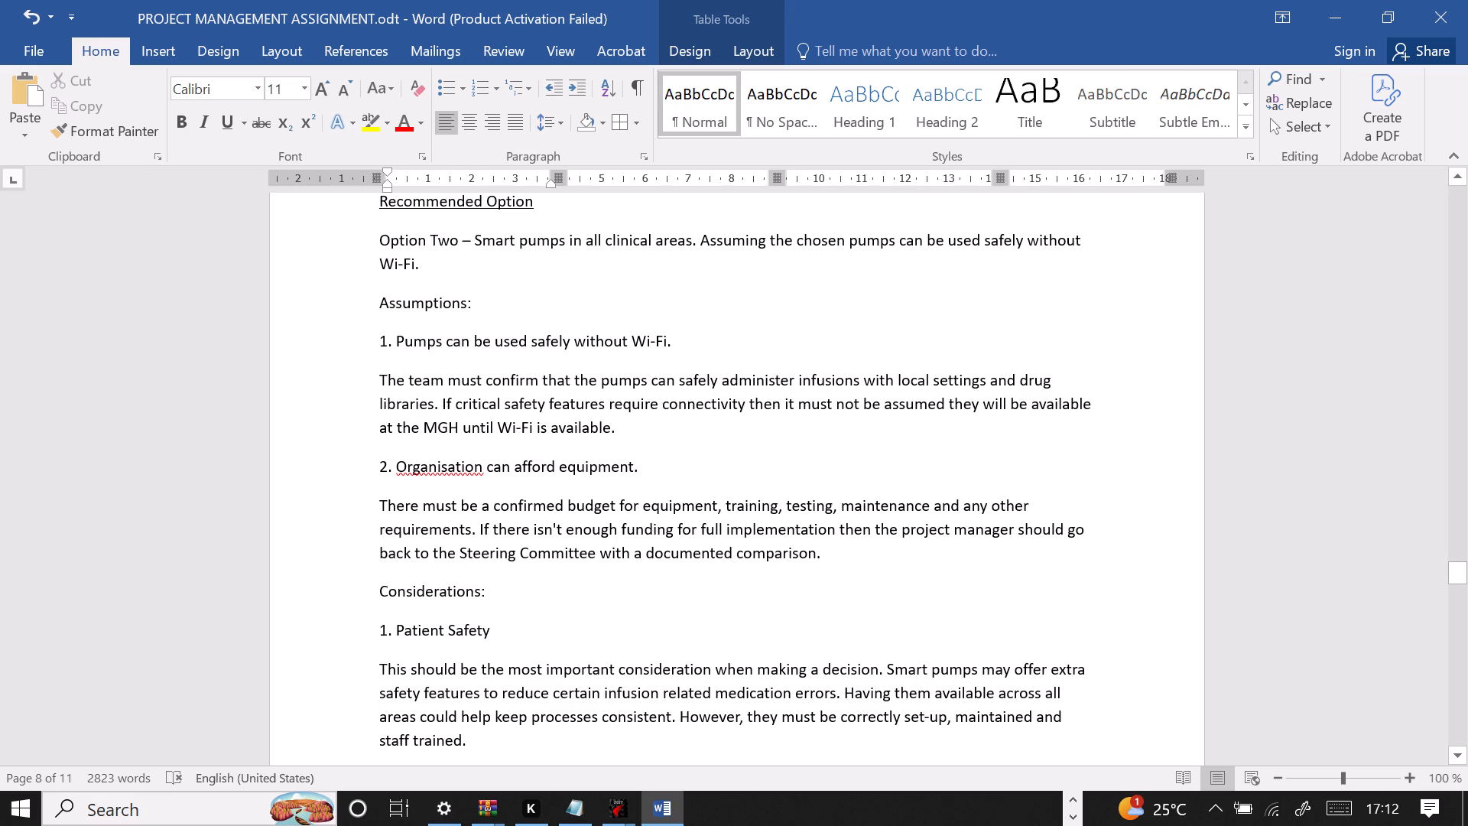
{"action": "scroll", "coordinate": [582, 608], "scroll_direction": "down", "scroll_amount": 1}
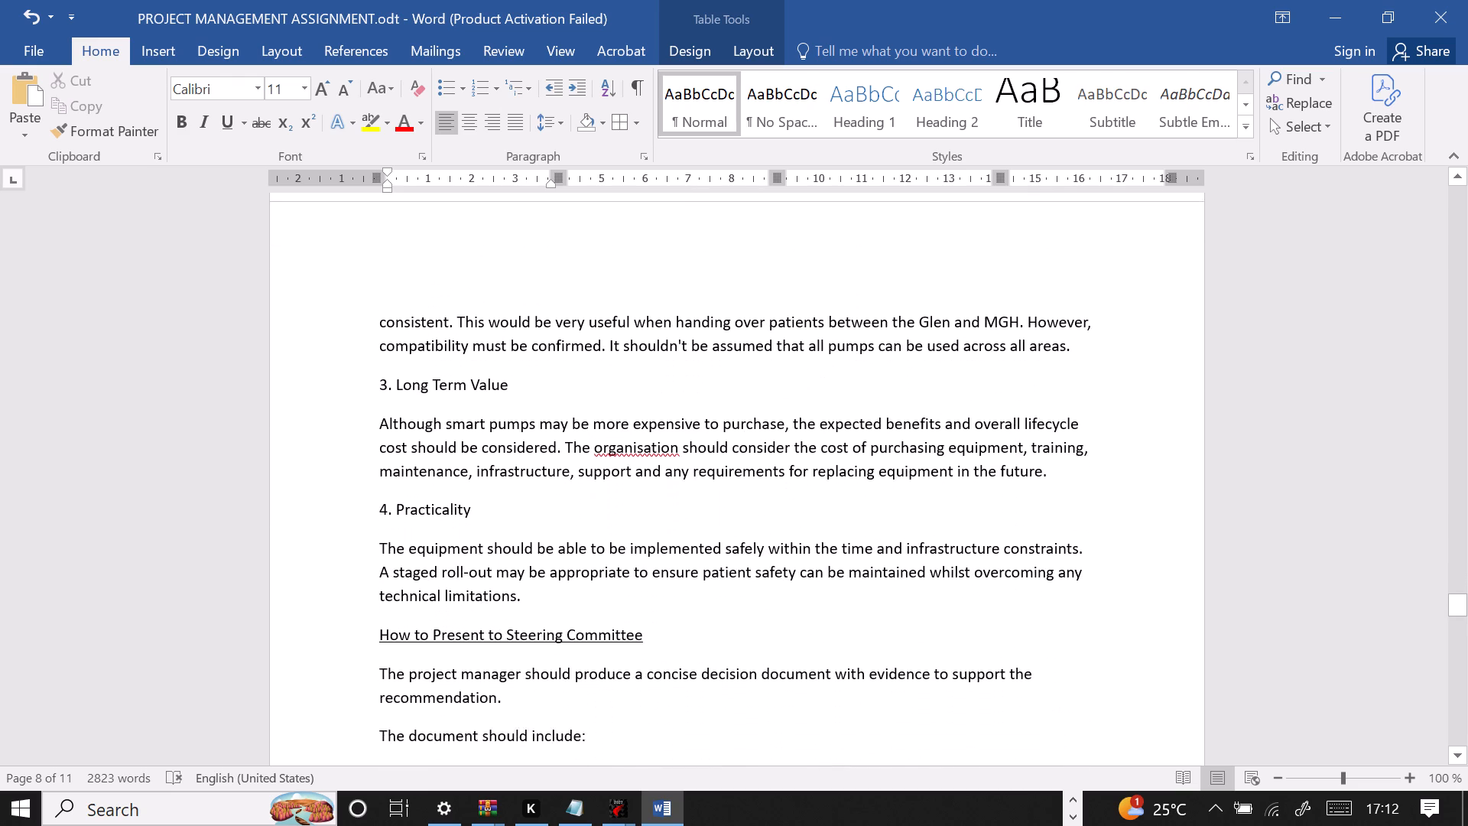
{"action": "scroll", "coordinate": [582, 608], "scroll_direction": "down", "scroll_amount": 1}
{"action": "scroll", "coordinate": [582, 608], "scroll_direction": "up", "scroll_amount": 1}
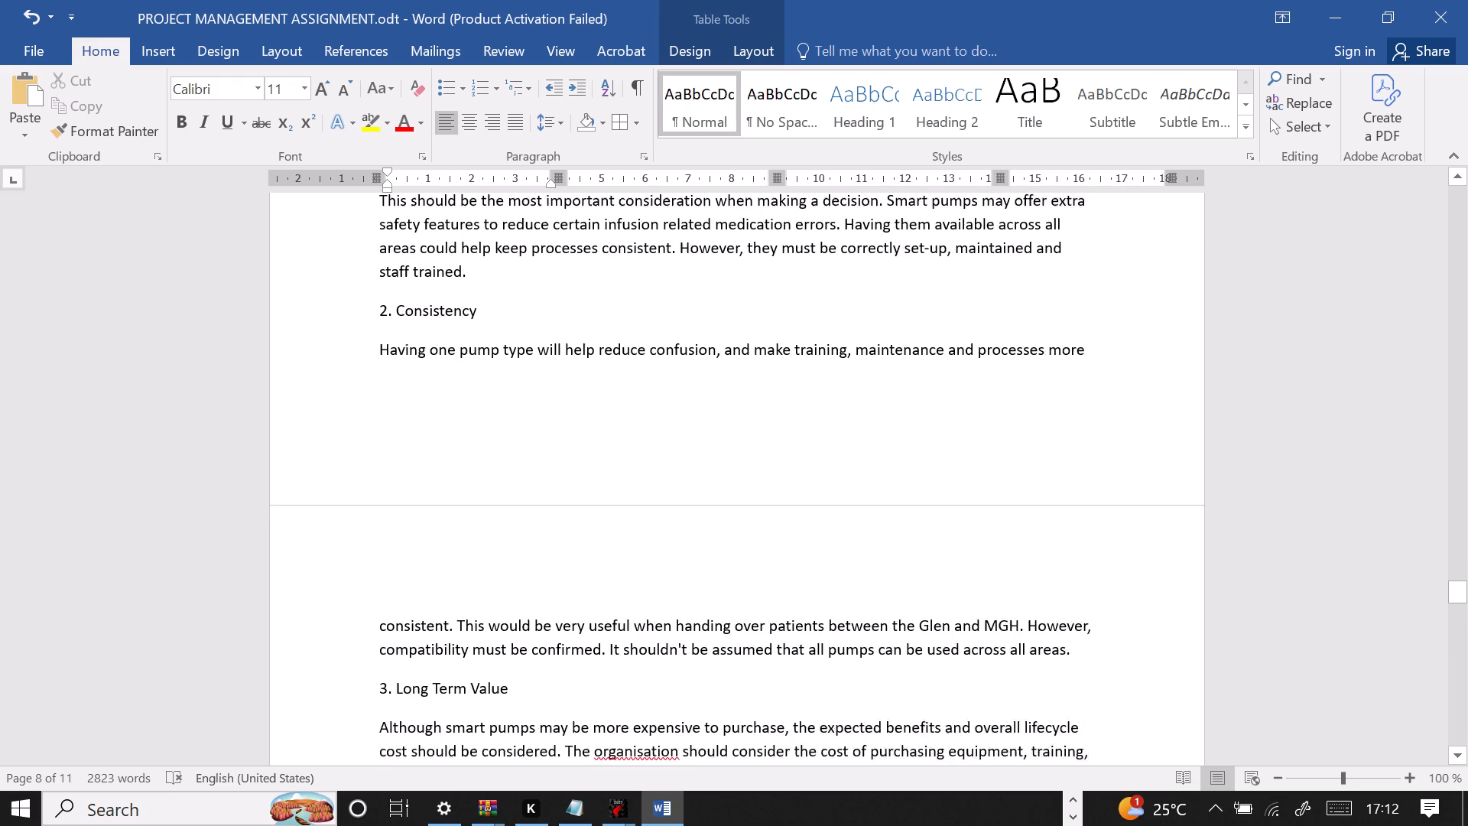
{"action": "scroll", "coordinate": [582, 608], "scroll_direction": "up", "scroll_amount": 1}
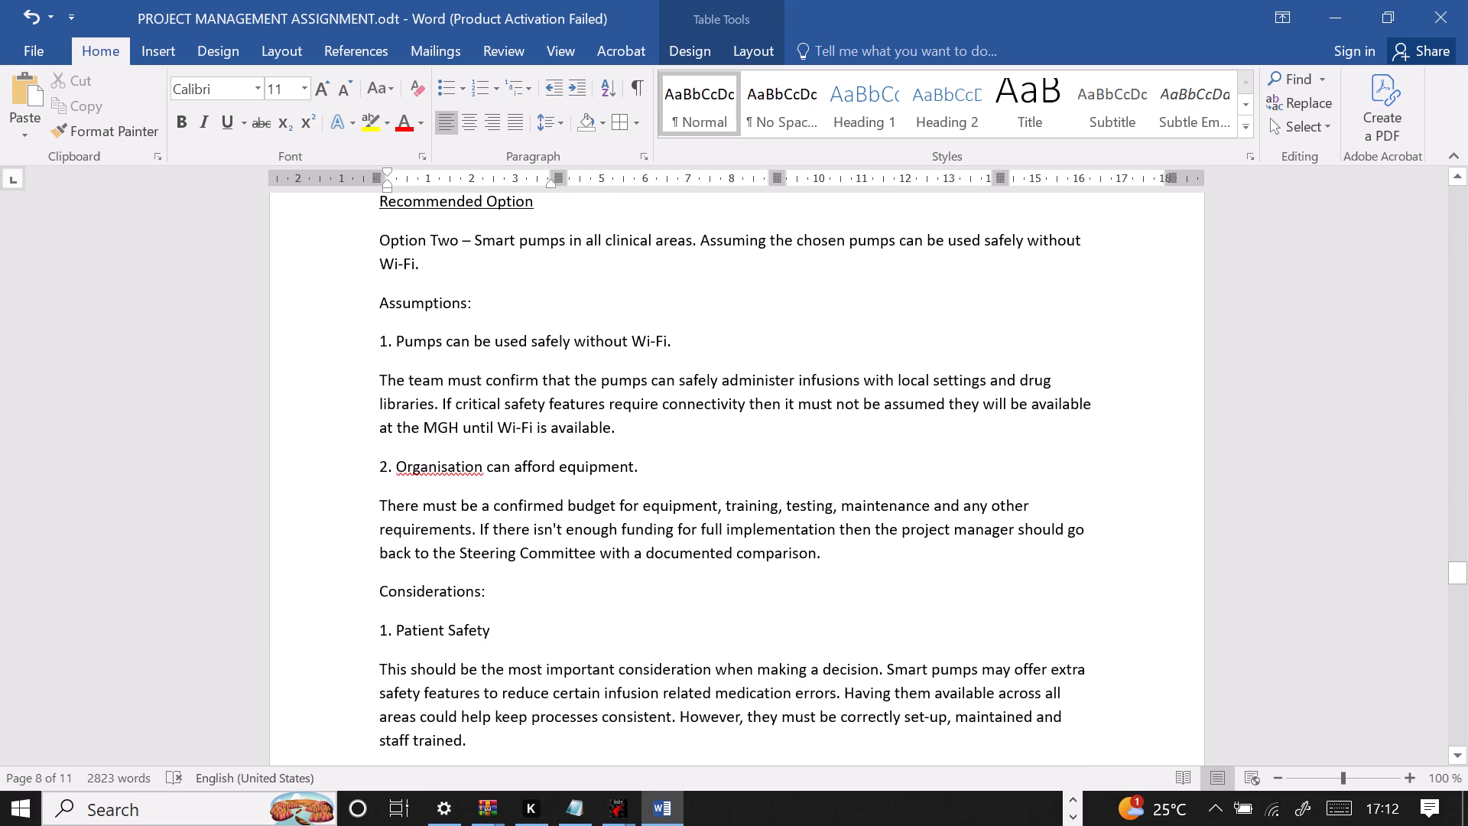
{"action": "right_click", "coordinate": [434, 470]}
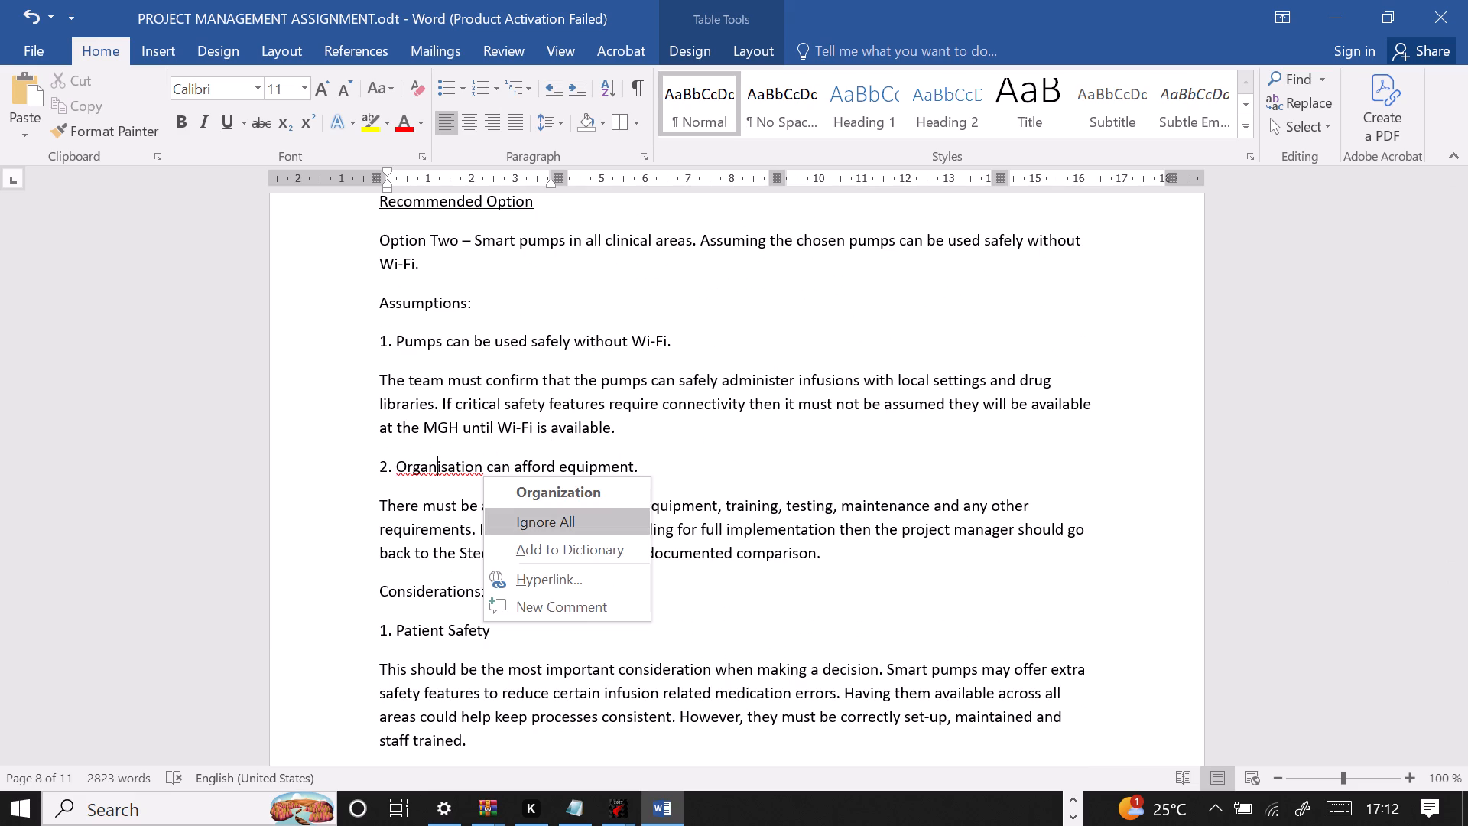
{"action": "left_click", "coordinate": [557, 485]}
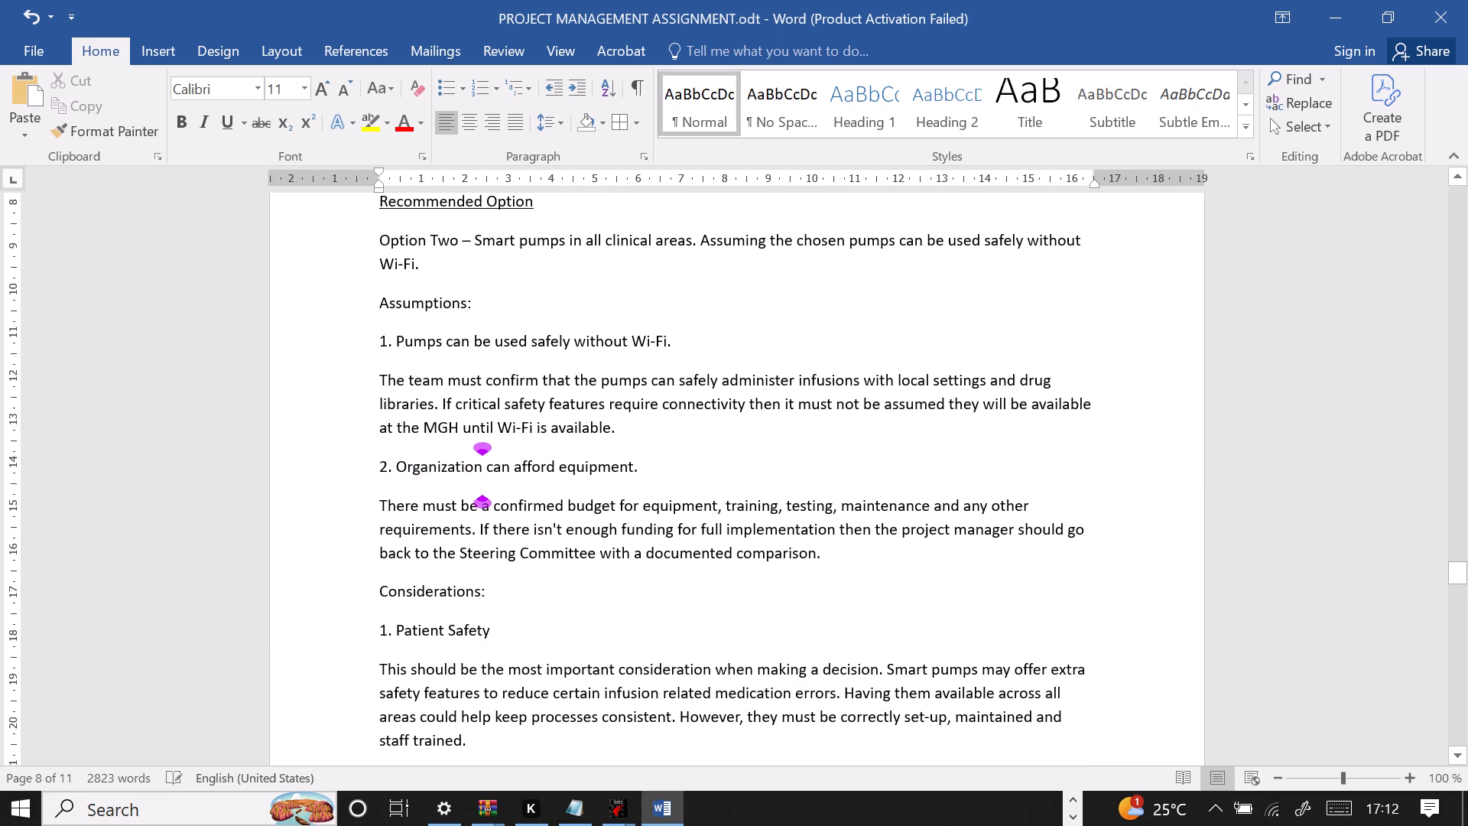
Review the earlier pages from "Recommendations for Funding & Cost Management" to the items under "Assessment of Risk Identification and Response".
{"action": "scroll", "coordinate": [857, 474], "scroll_direction": "up", "scroll_amount": 4}
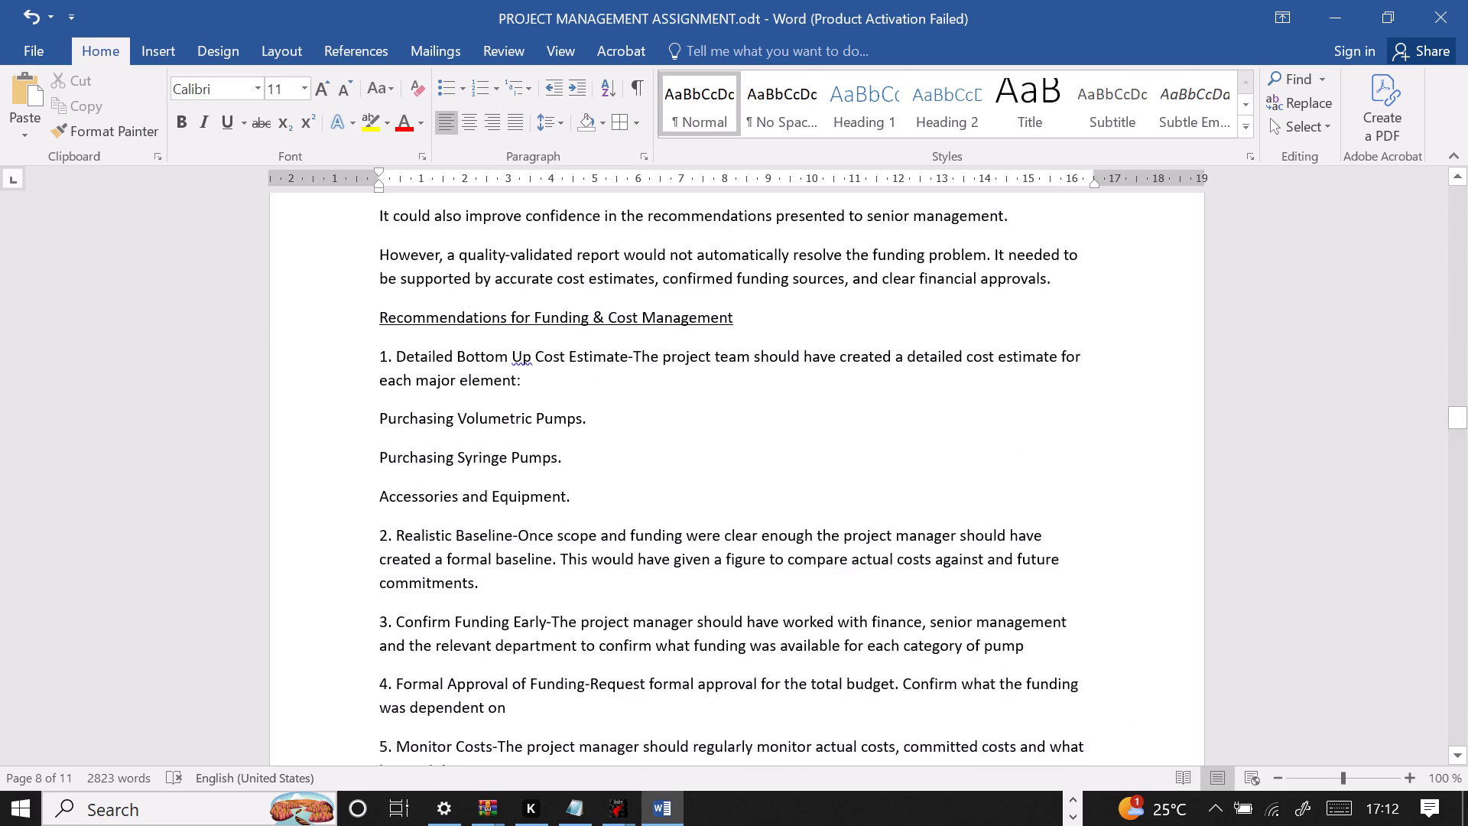
{"action": "scroll", "coordinate": [857, 474], "scroll_direction": "down", "scroll_amount": 1}
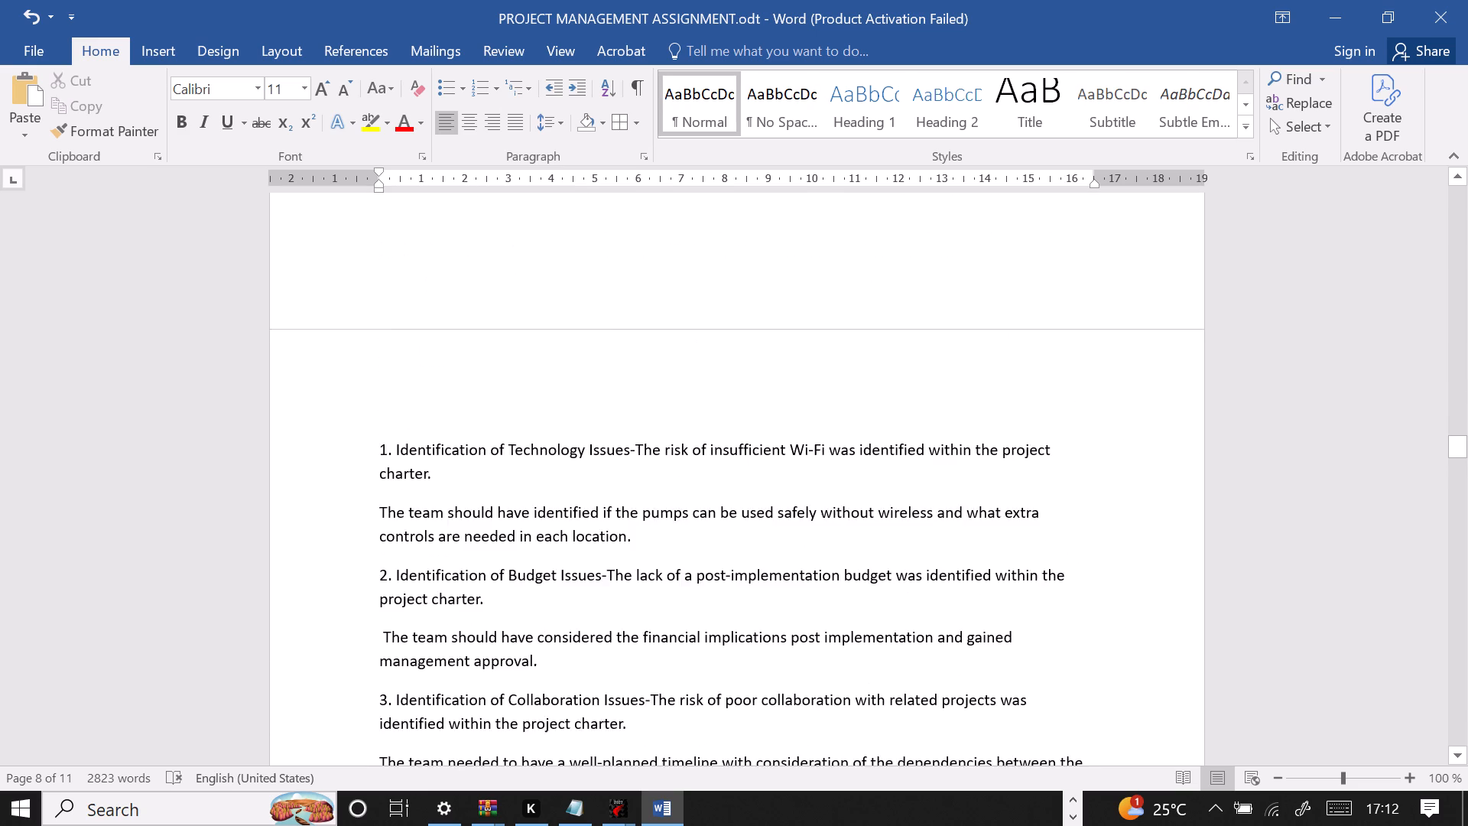
{"action": "scroll", "coordinate": [857, 474], "scroll_direction": "down", "scroll_amount": 3}
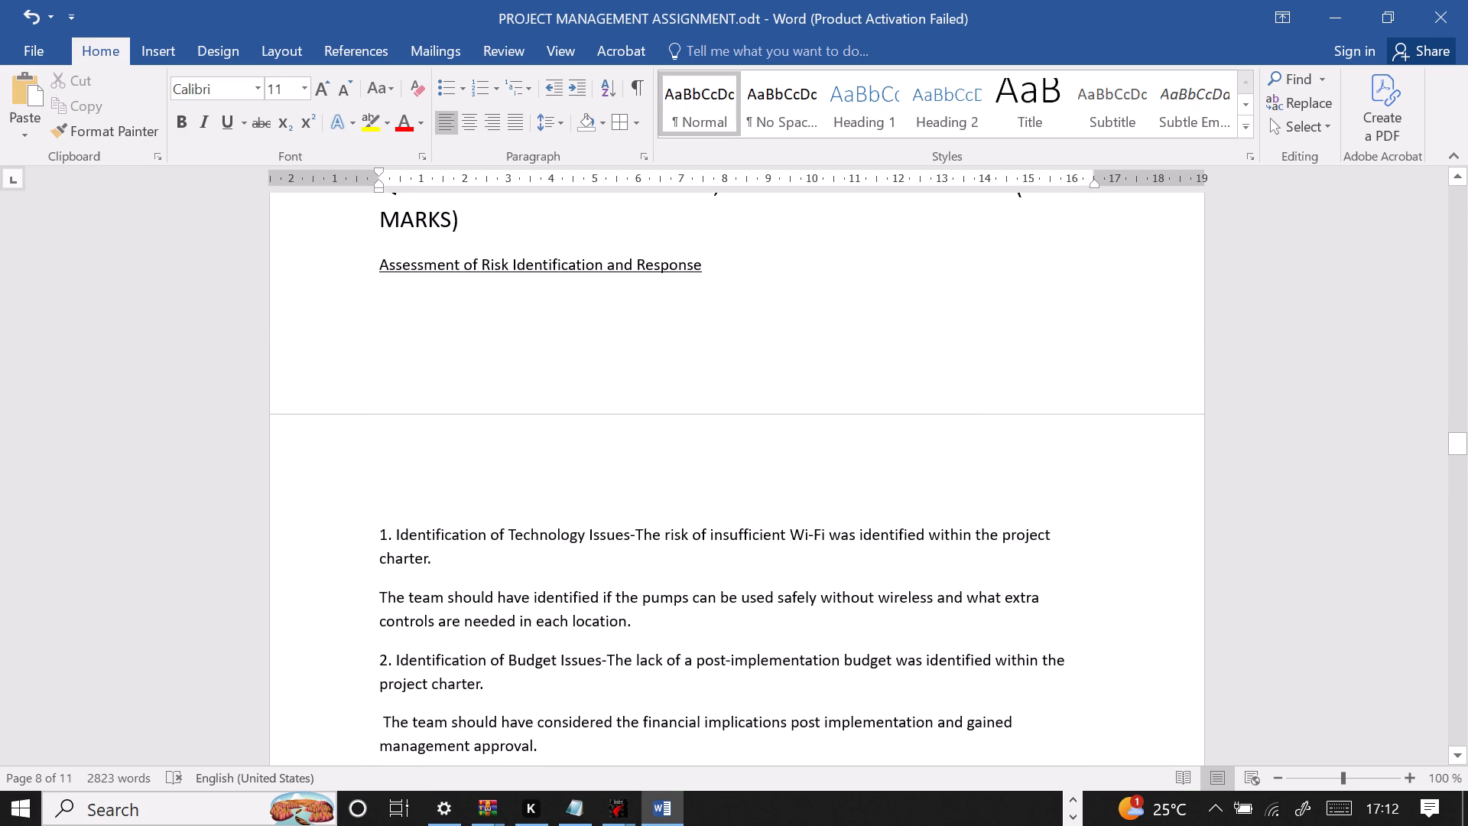
{"action": "left_click", "coordinate": [857, 474]}
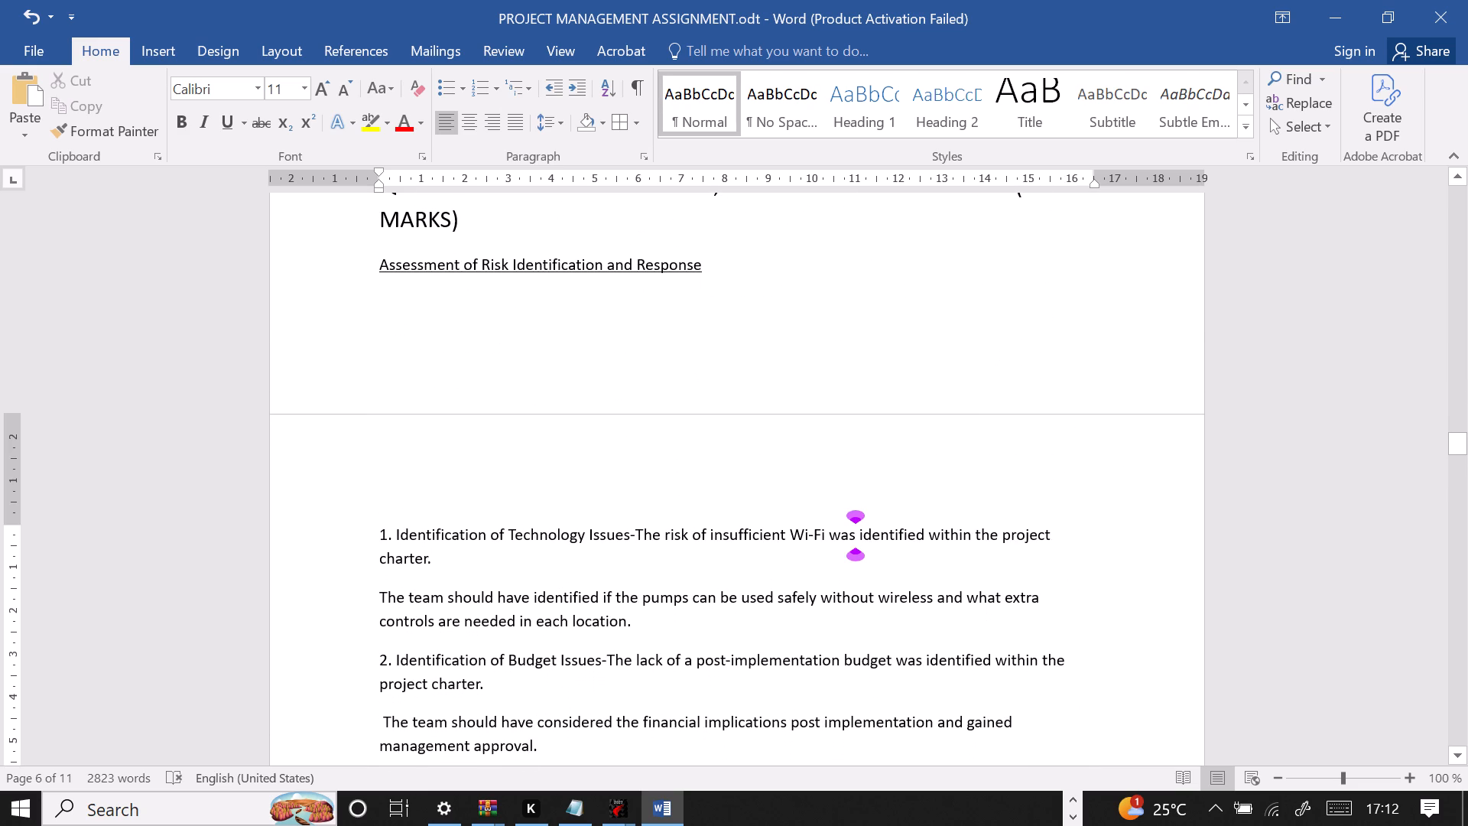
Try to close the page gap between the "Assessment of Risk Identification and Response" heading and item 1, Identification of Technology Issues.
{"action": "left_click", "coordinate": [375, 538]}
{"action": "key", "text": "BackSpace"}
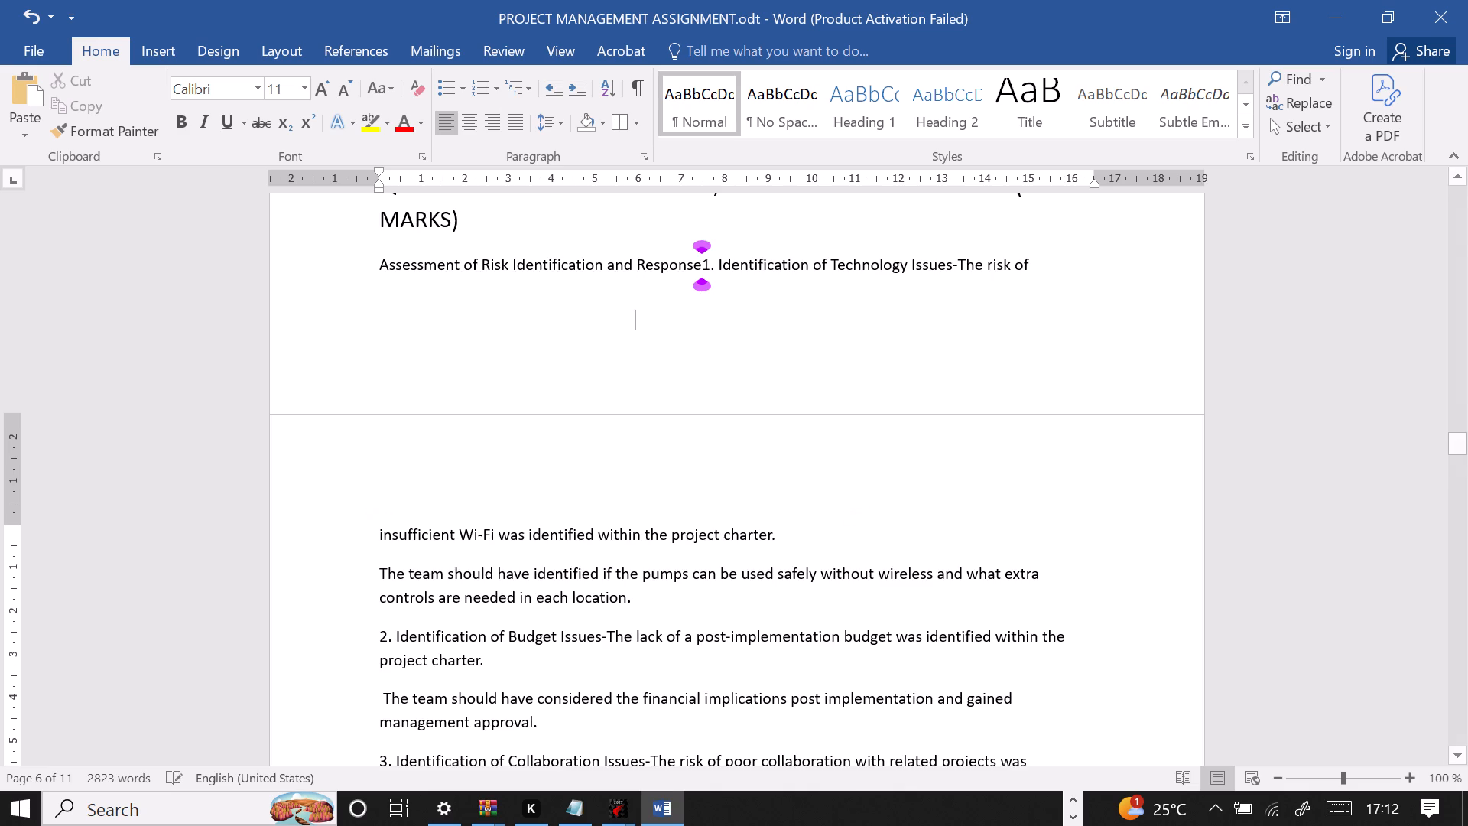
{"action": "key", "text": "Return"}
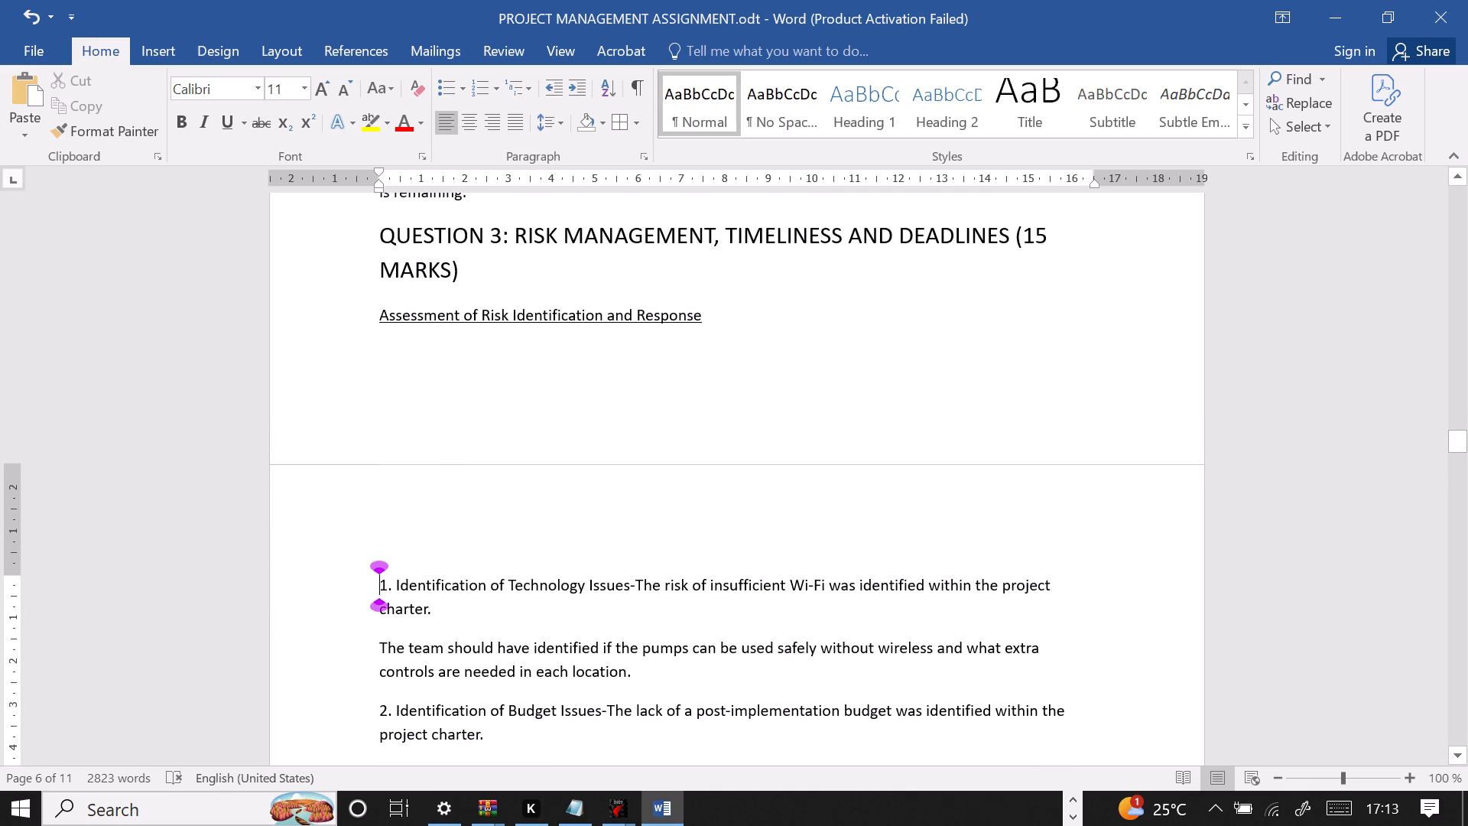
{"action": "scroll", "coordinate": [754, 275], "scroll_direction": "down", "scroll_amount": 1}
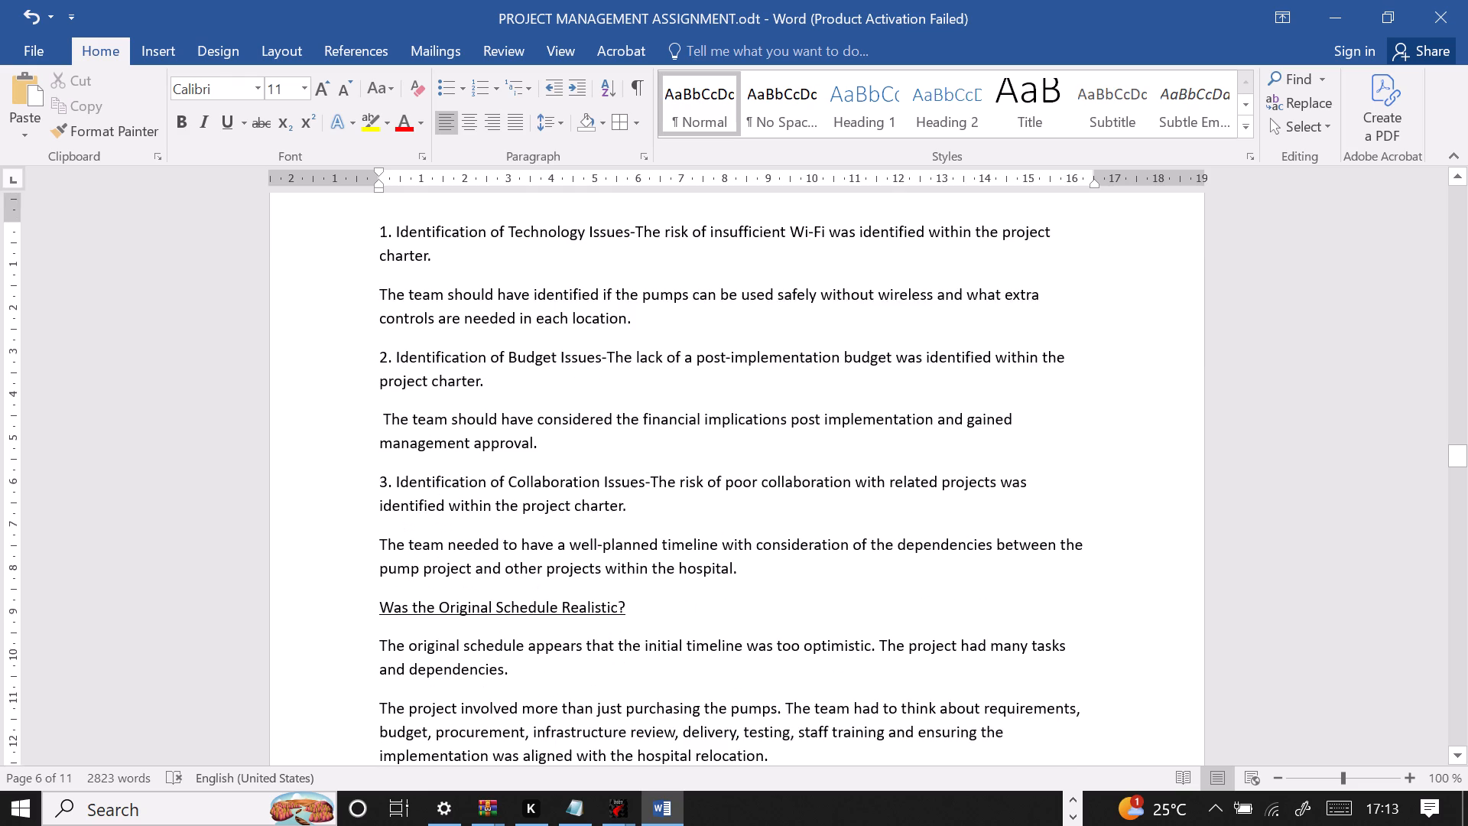
Proofread Question 3 from the risk identification items through the schedule, fixed deadlines and contingency planning sections, looking for text to trim.
{"action": "scroll", "coordinate": [754, 275], "scroll_direction": "down", "scroll_amount": 1}
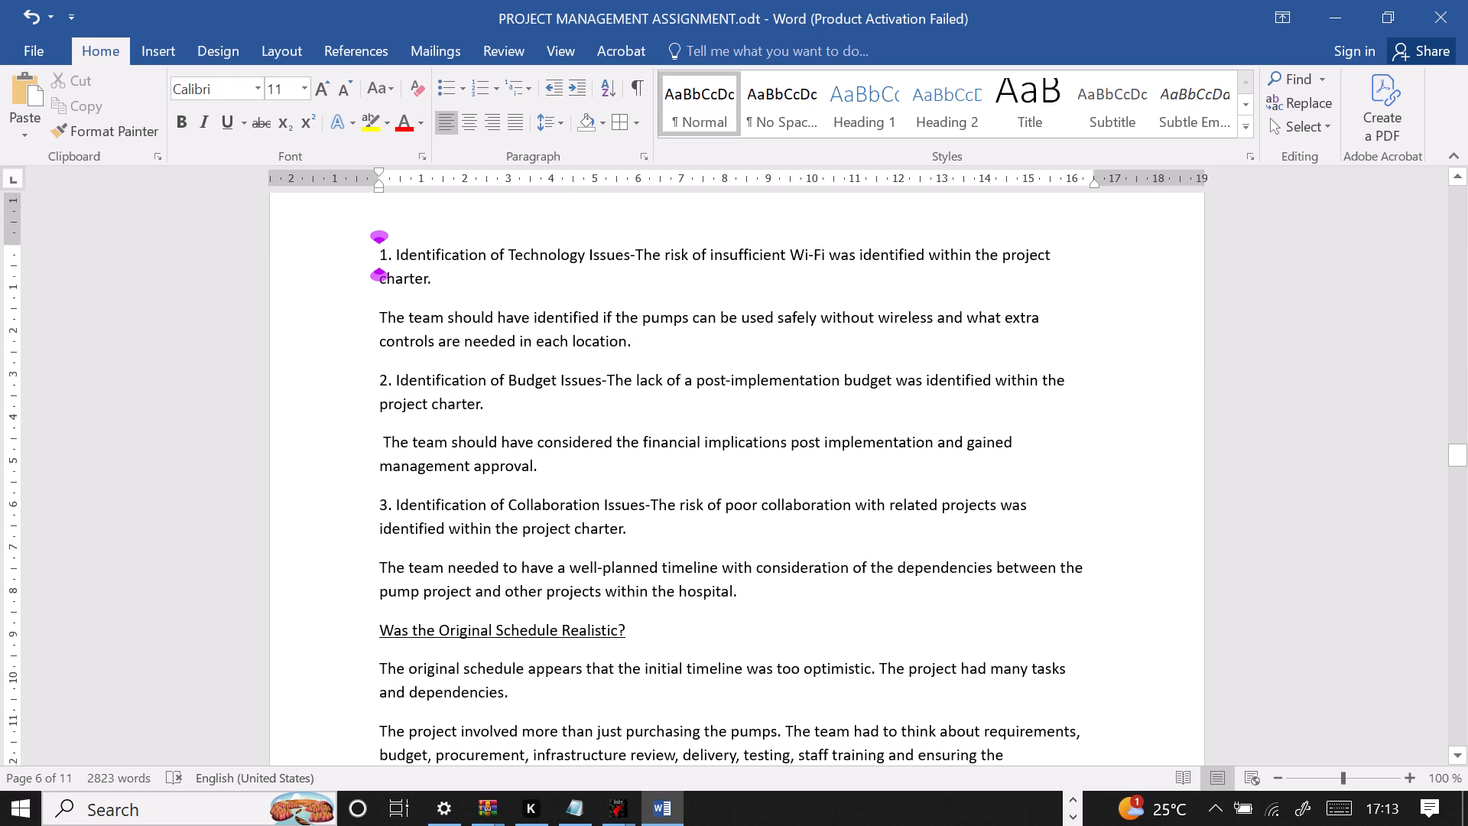
{"action": "scroll", "coordinate": [577, 488], "scroll_direction": "down", "scroll_amount": 1}
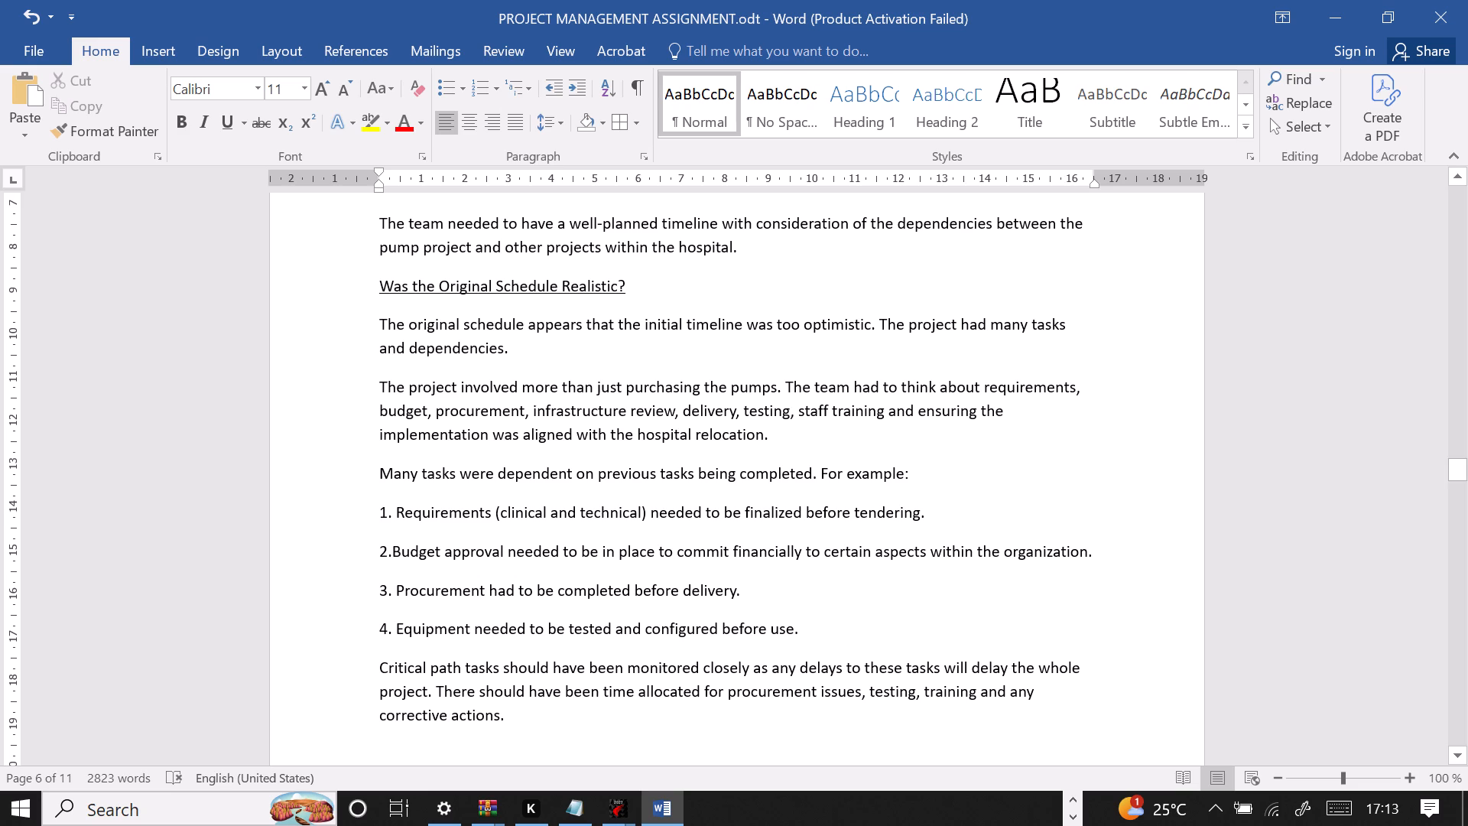
{"action": "scroll", "coordinate": [604, 590], "scroll_direction": "down", "scroll_amount": 1}
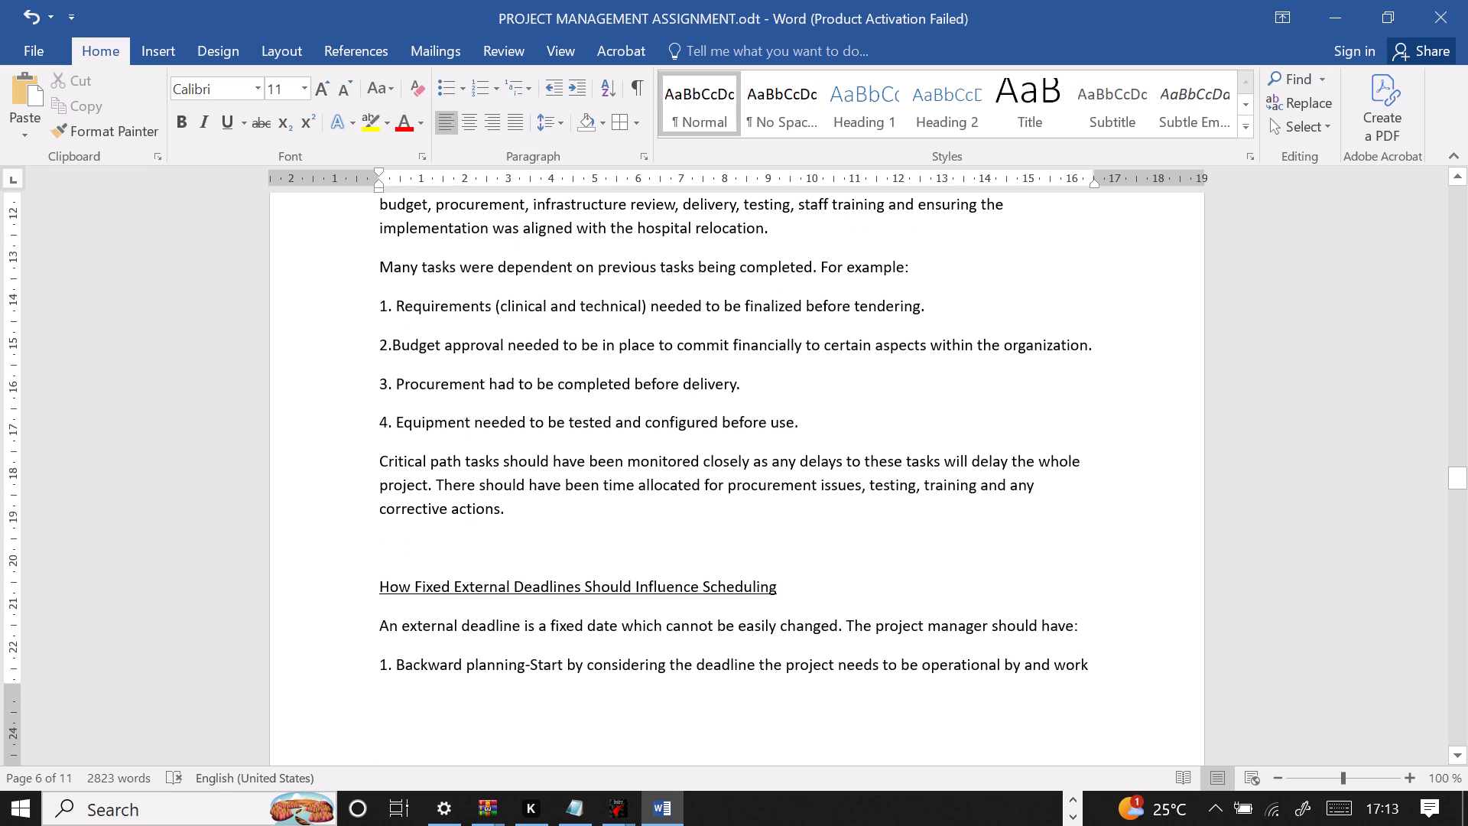
{"action": "scroll", "coordinate": [604, 590], "scroll_direction": "down", "scroll_amount": 1}
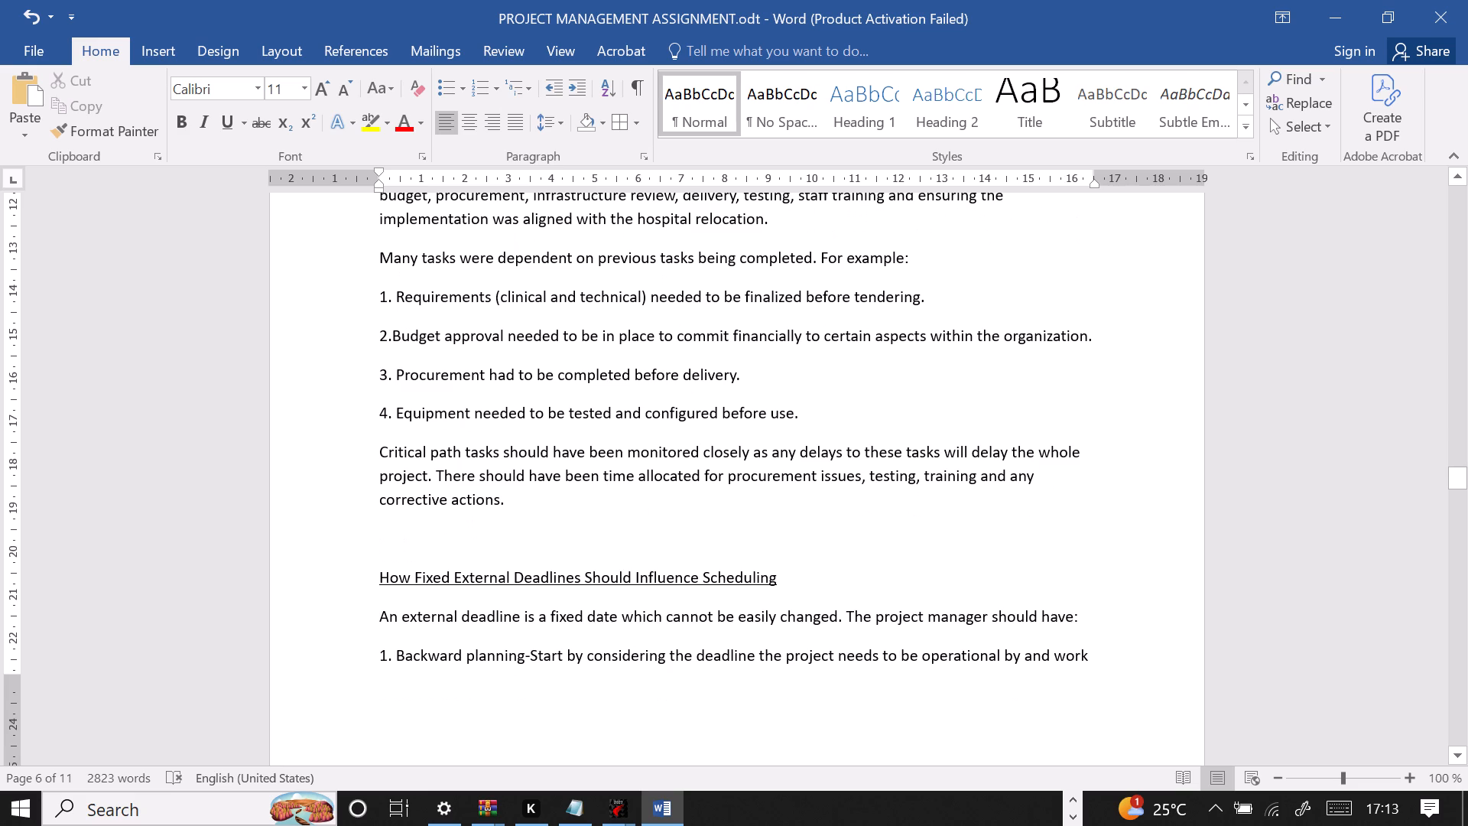
{"action": "scroll", "coordinate": [604, 590], "scroll_direction": "down", "scroll_amount": 1}
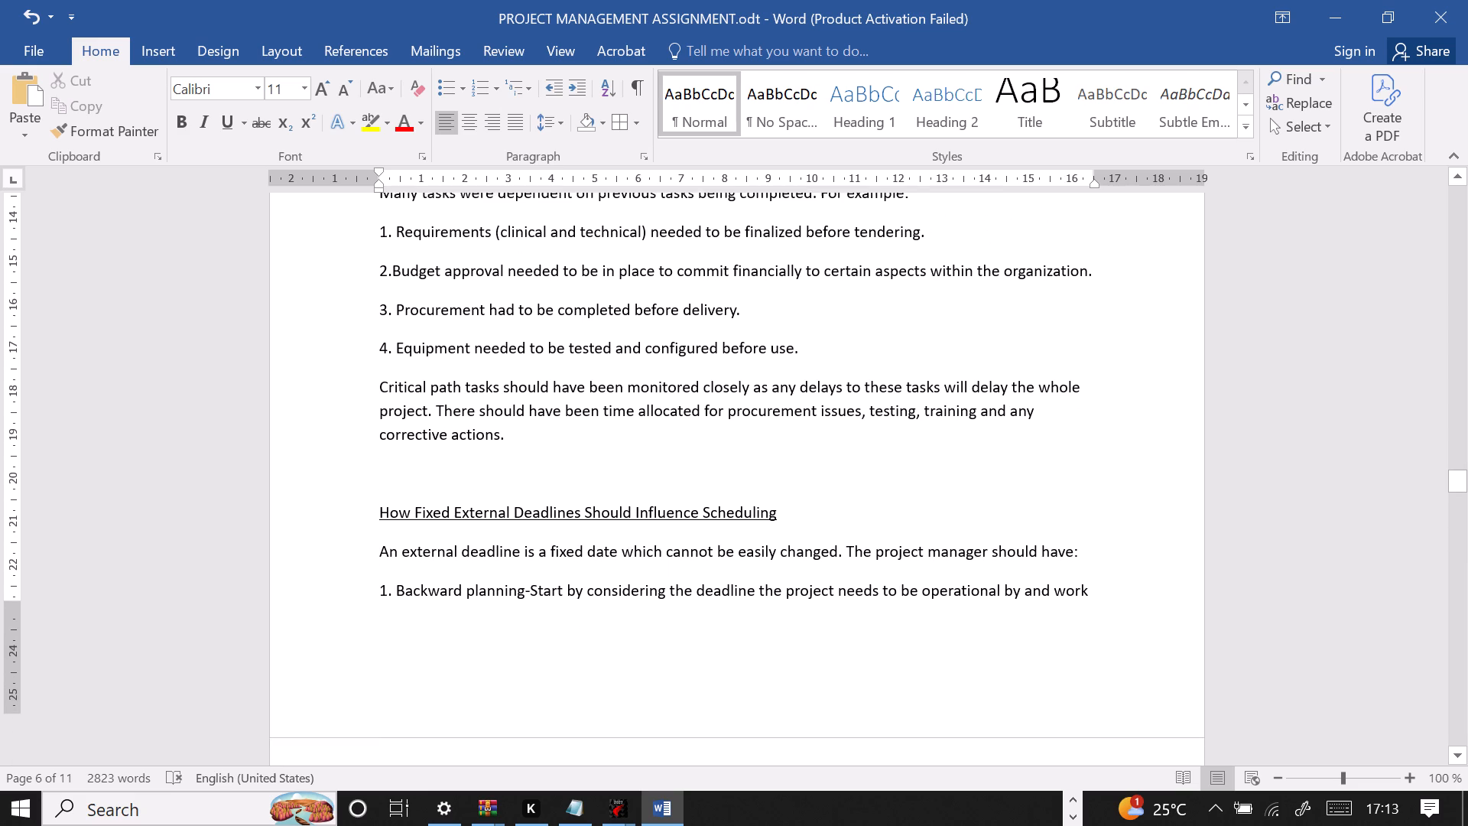
{"action": "scroll", "coordinate": [604, 590], "scroll_direction": "down", "scroll_amount": 1}
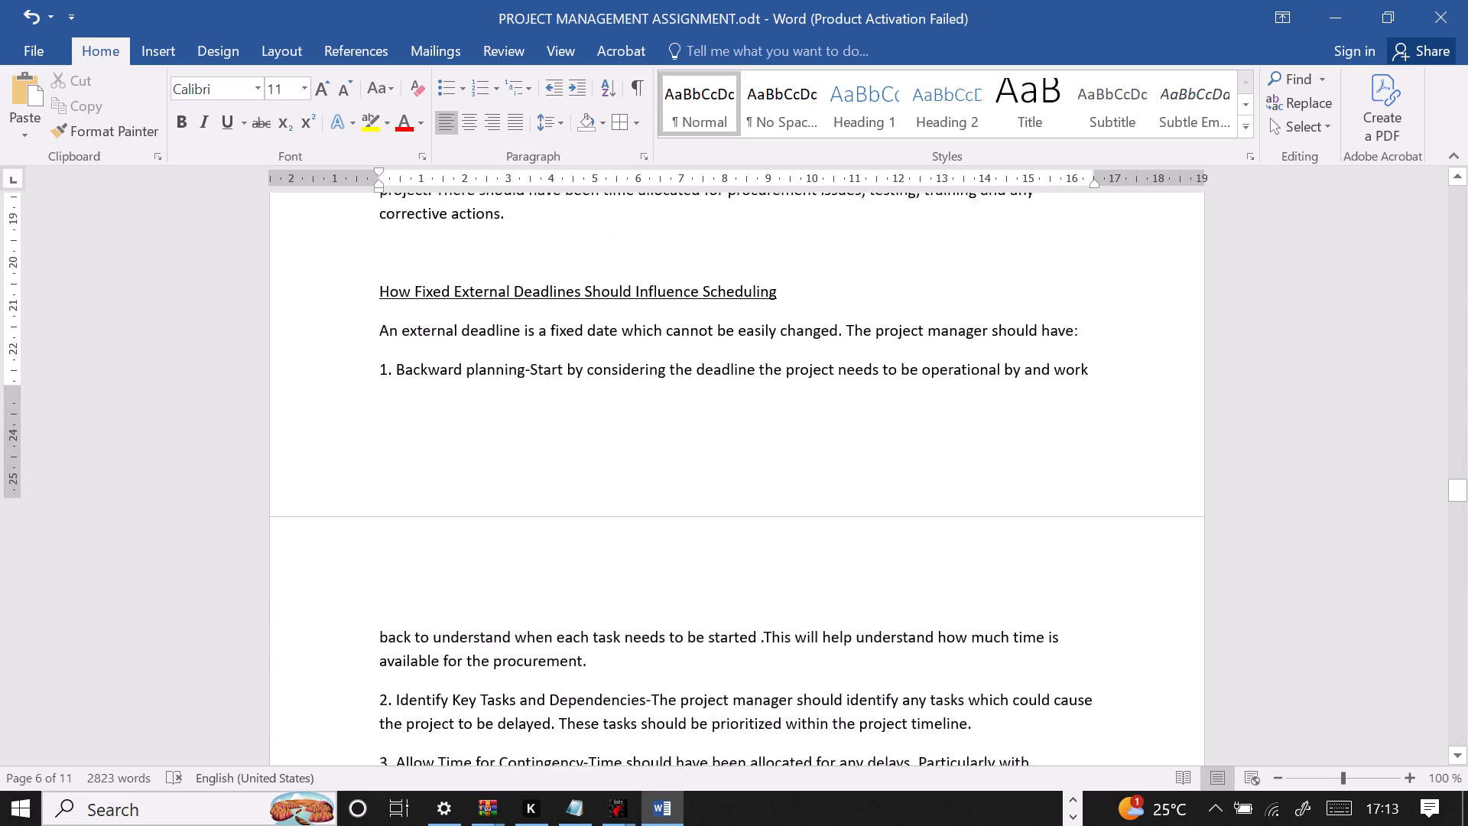
{"action": "scroll", "coordinate": [604, 590], "scroll_direction": "down", "scroll_amount": 1}
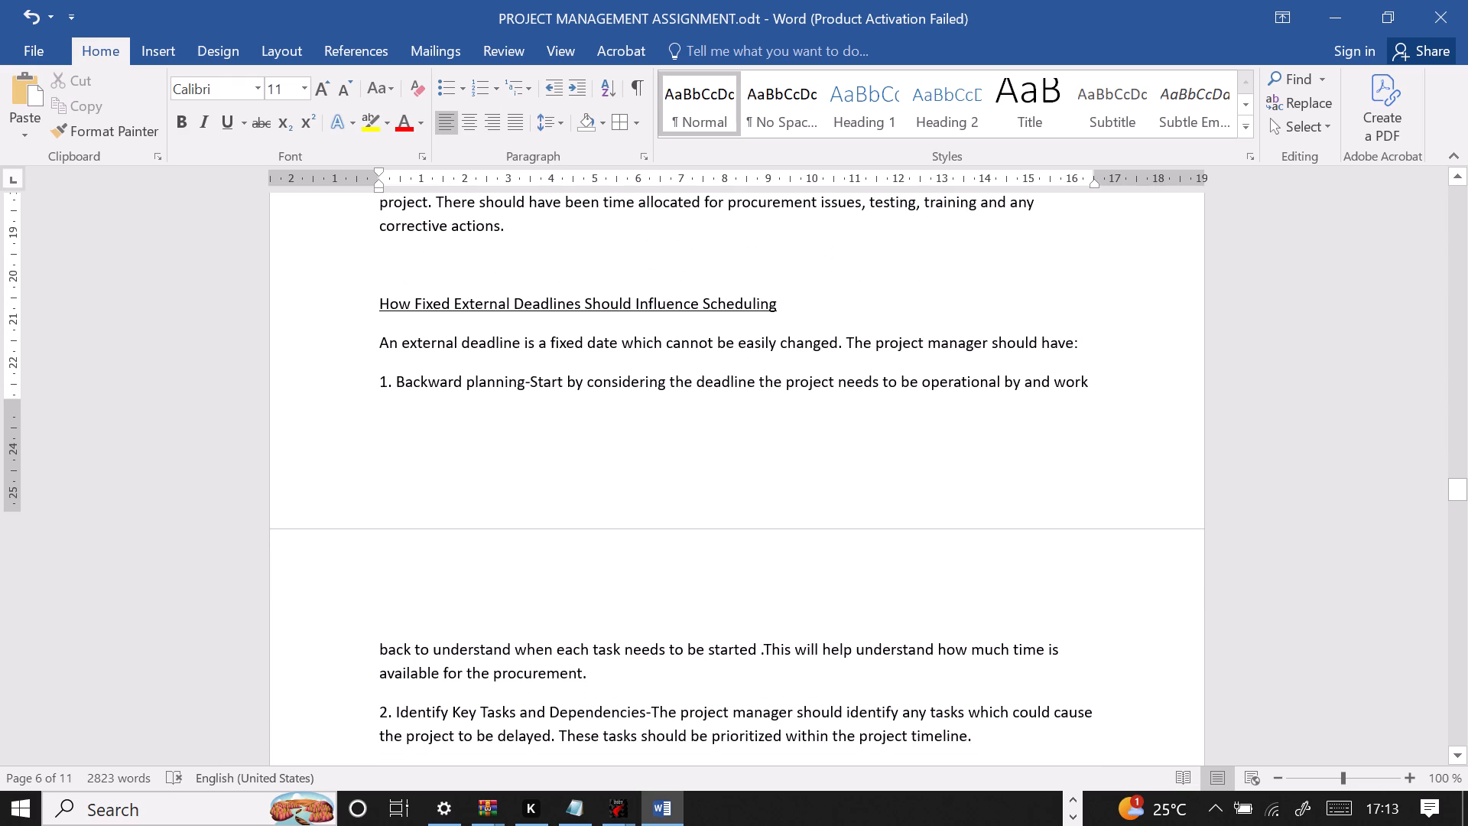
{"action": "scroll", "coordinate": [604, 590], "scroll_direction": "down", "scroll_amount": 1}
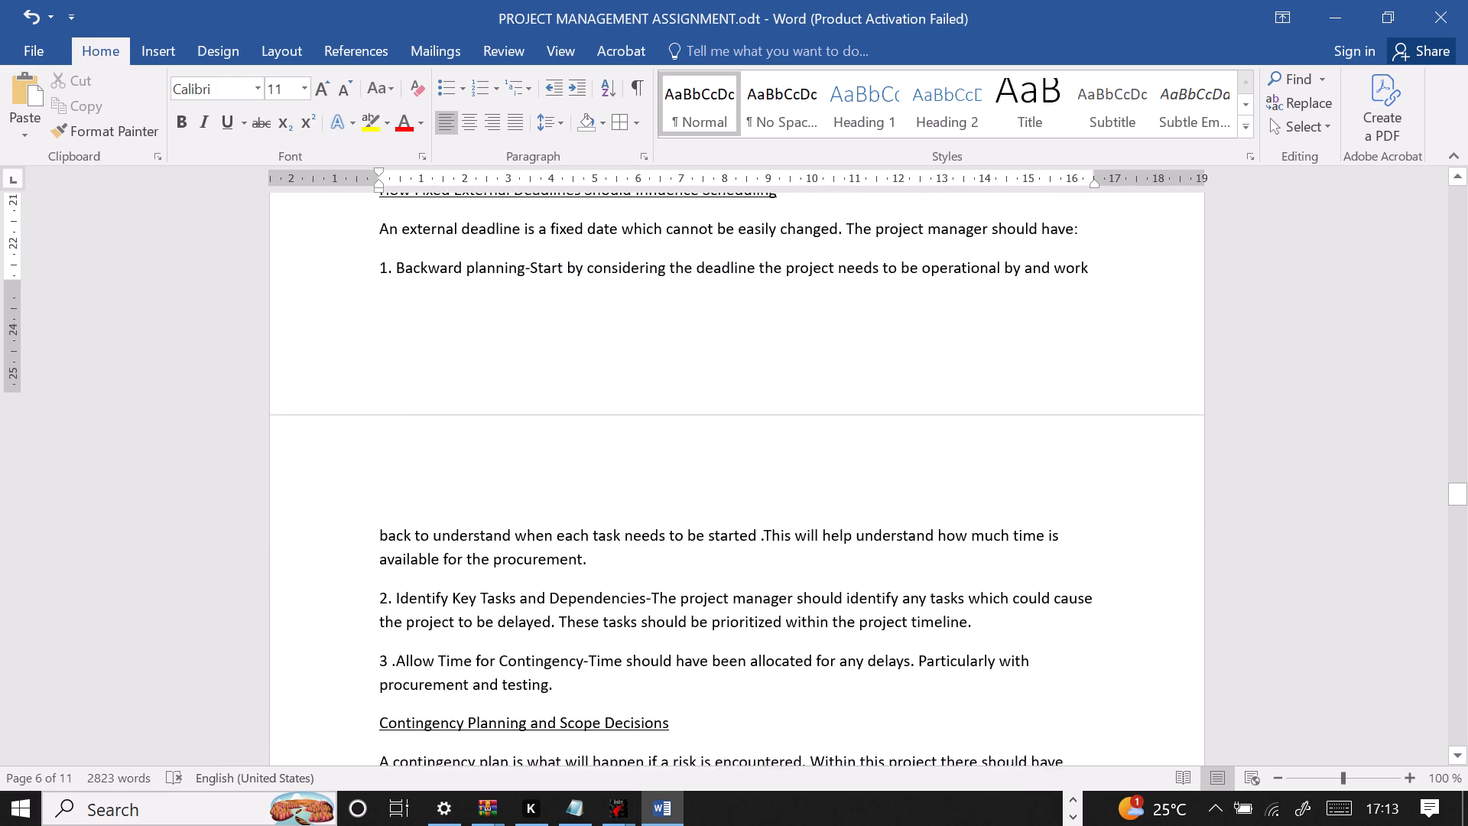
{"action": "scroll", "coordinate": [604, 590], "scroll_direction": "down", "scroll_amount": 1}
{"action": "scroll", "coordinate": [604, 590], "scroll_direction": "up", "scroll_amount": 1}
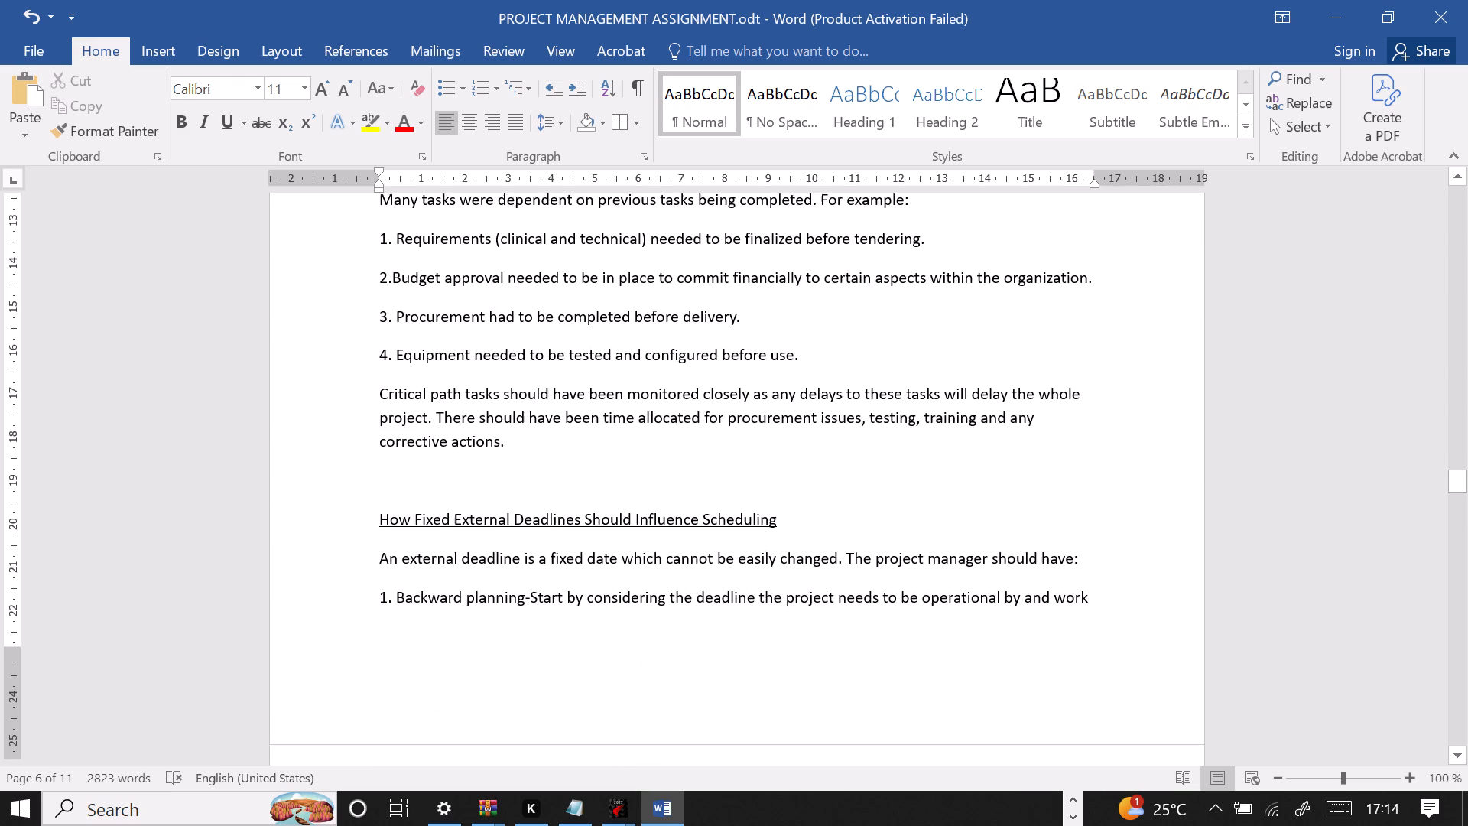
{"action": "scroll", "coordinate": [604, 590], "scroll_direction": "up", "scroll_amount": 2}
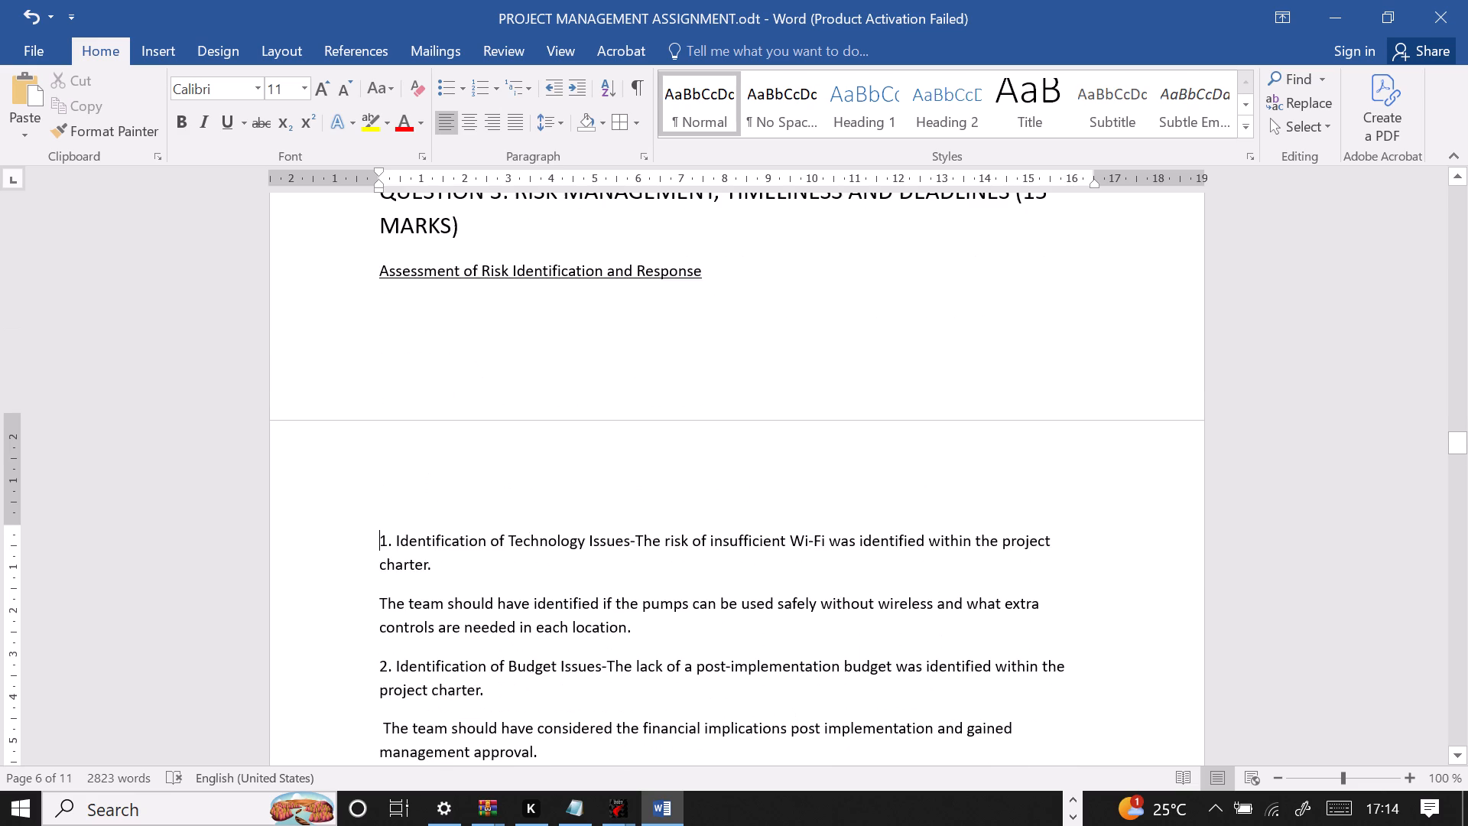
{"action": "scroll", "coordinate": [604, 590], "scroll_direction": "down", "scroll_amount": 1}
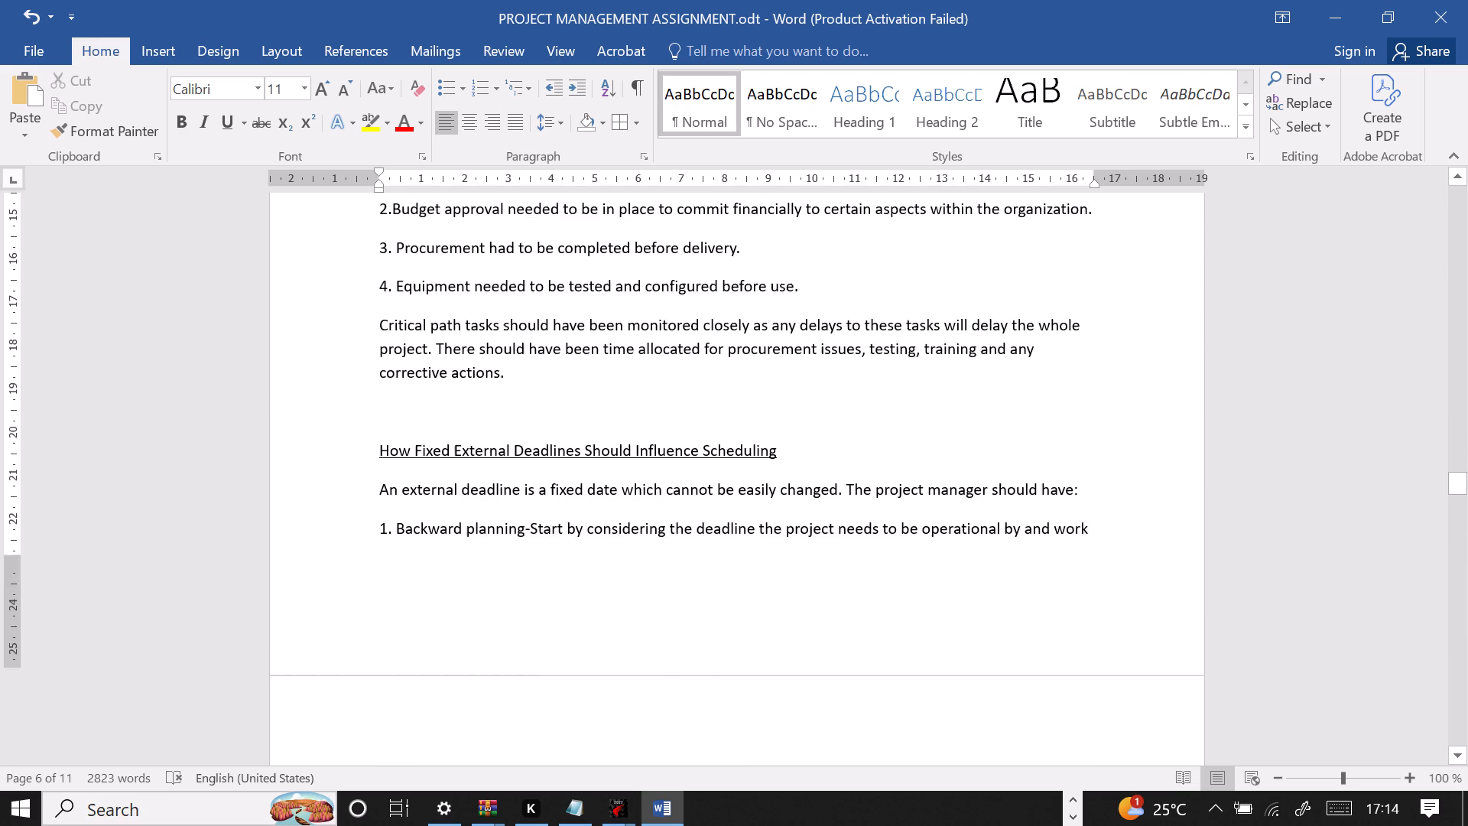
{"action": "scroll", "coordinate": [604, 590], "scroll_direction": "up", "scroll_amount": 1}
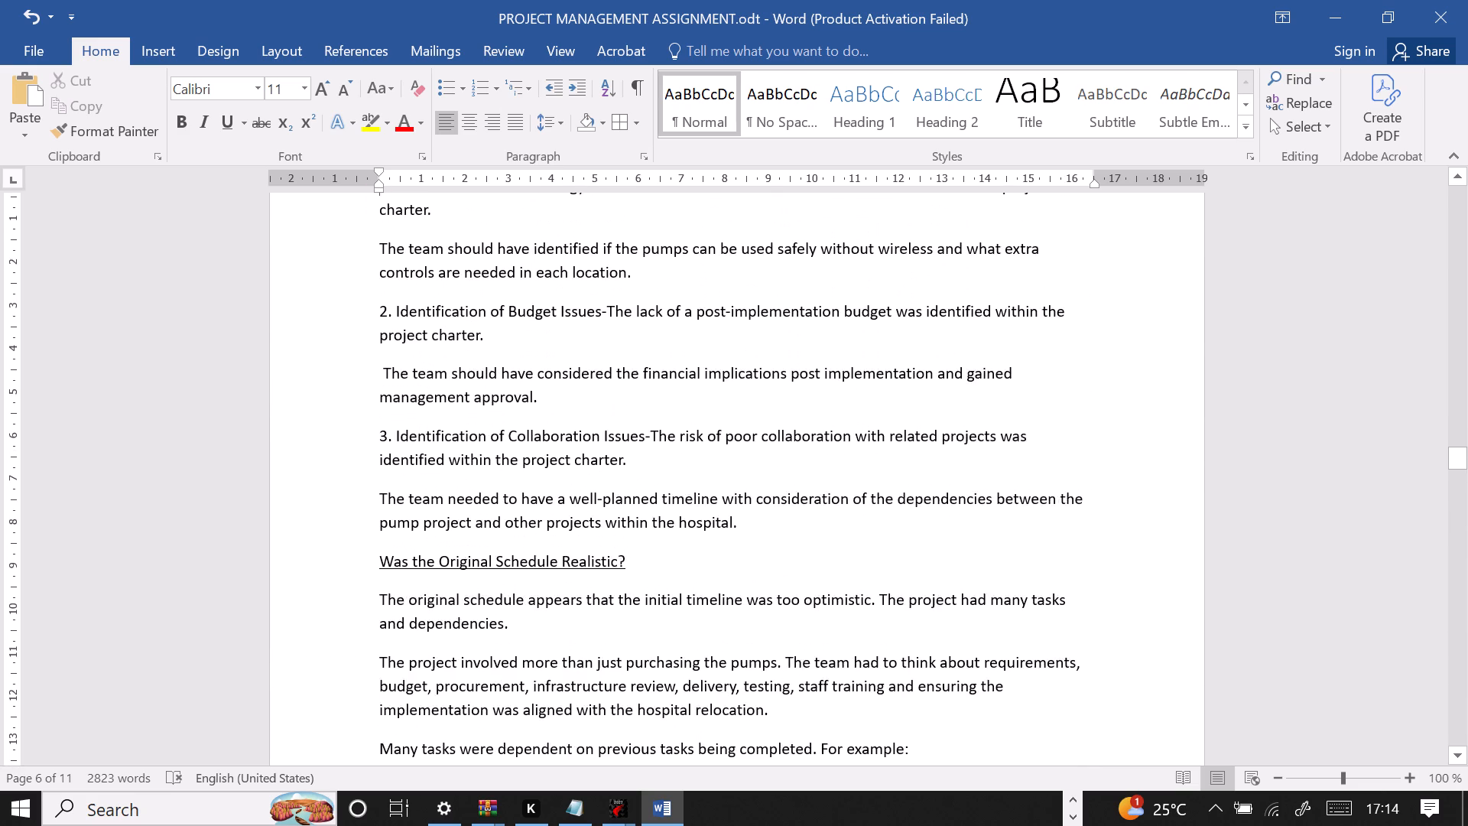
{"action": "scroll", "coordinate": [604, 590], "scroll_direction": "down", "scroll_amount": 2}
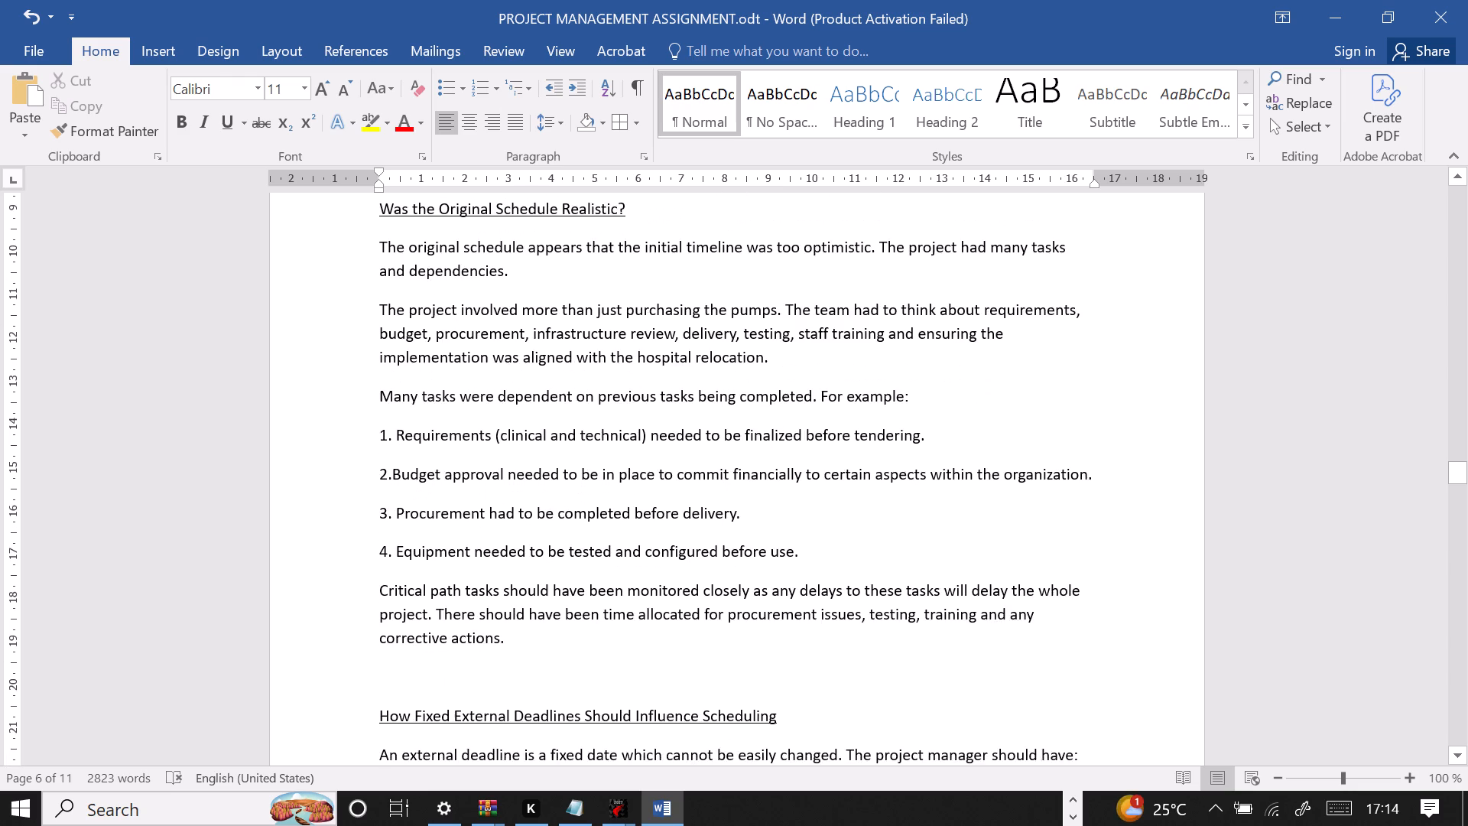
{"action": "scroll", "coordinate": [604, 590], "scroll_direction": "down", "scroll_amount": 2}
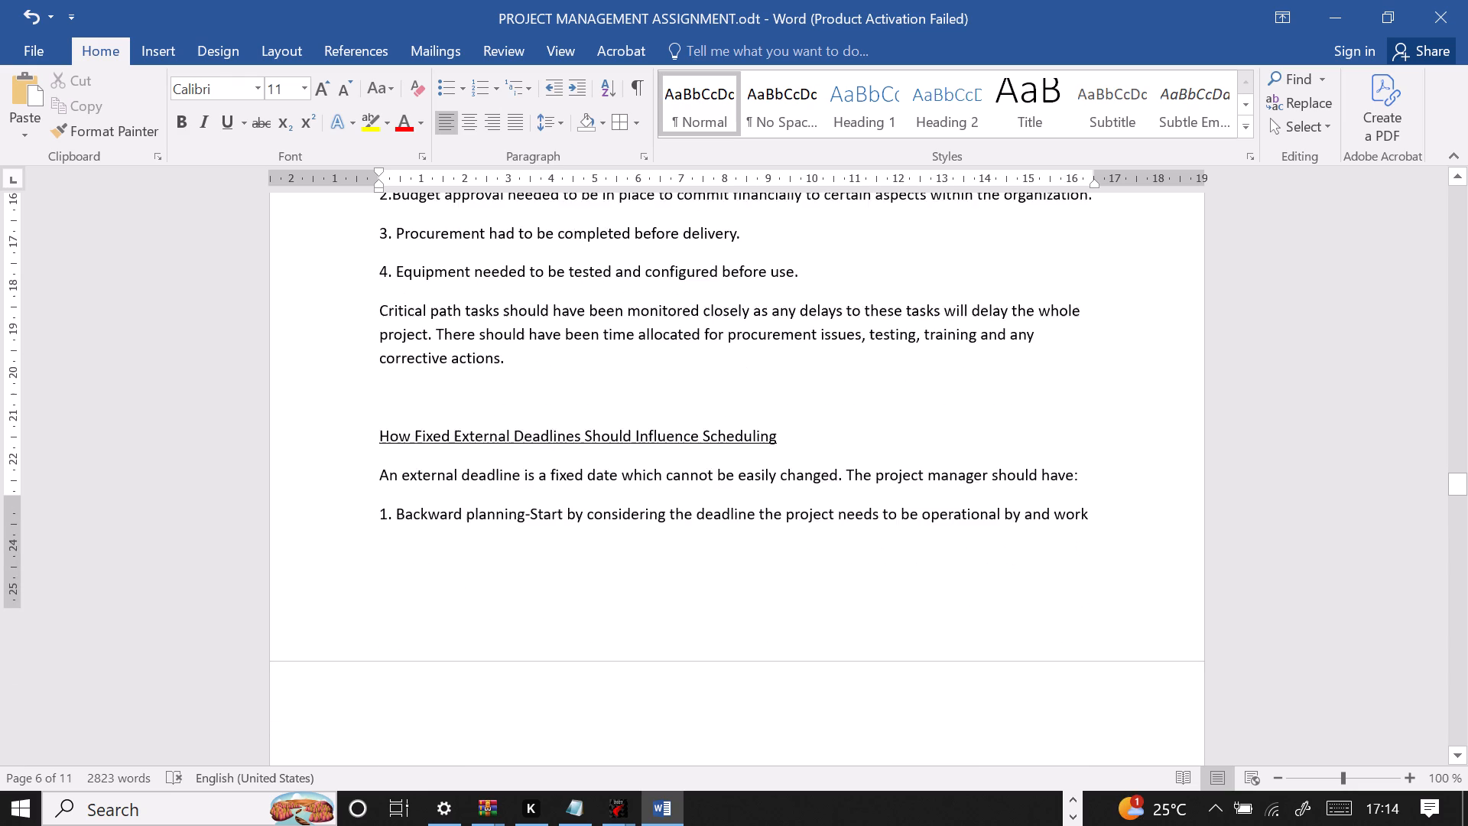
{"action": "scroll", "coordinate": [604, 590], "scroll_direction": "down", "scroll_amount": 2}
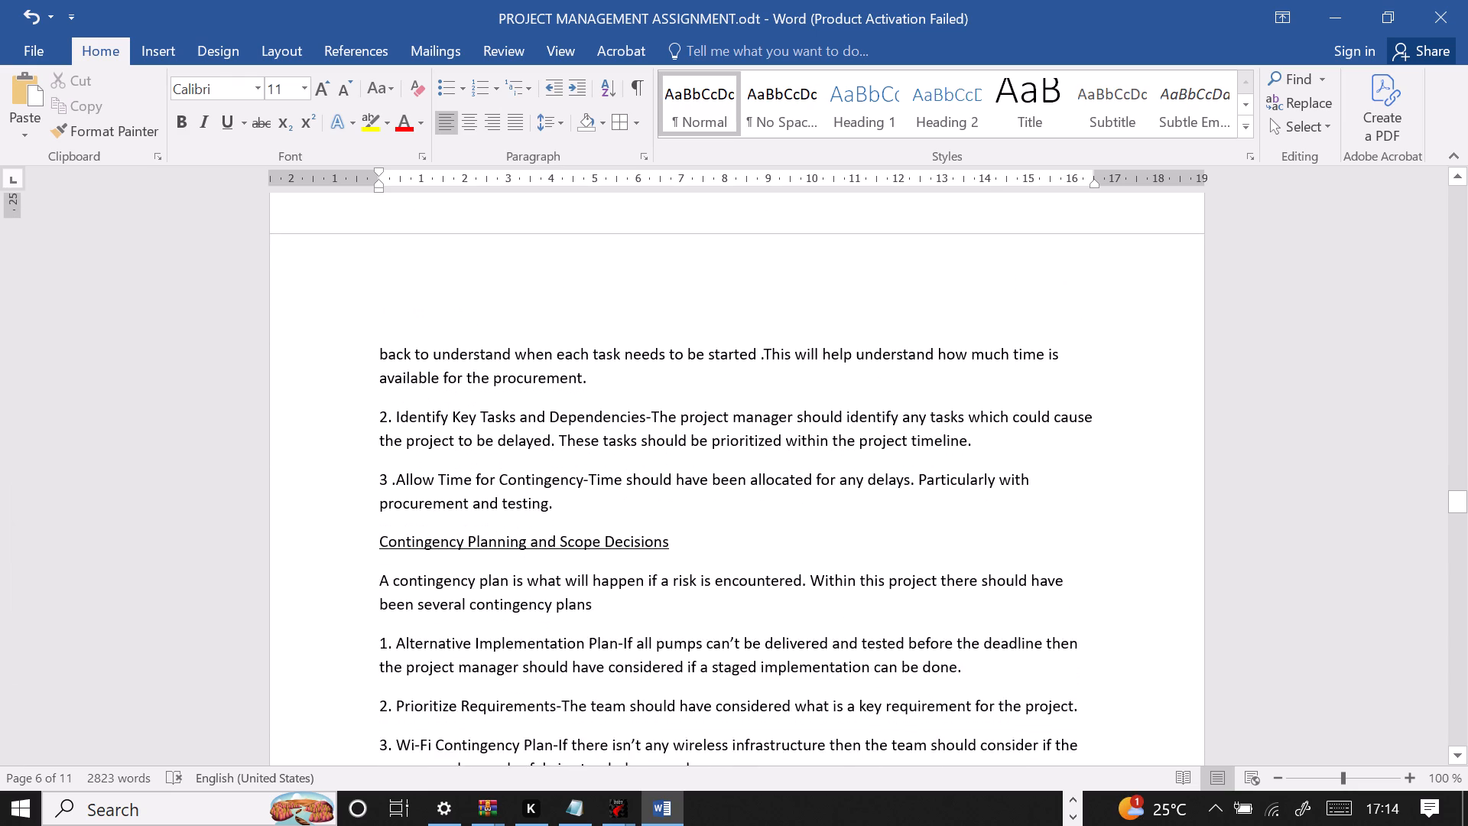
{"action": "scroll", "coordinate": [604, 590], "scroll_direction": "down", "scroll_amount": 1}
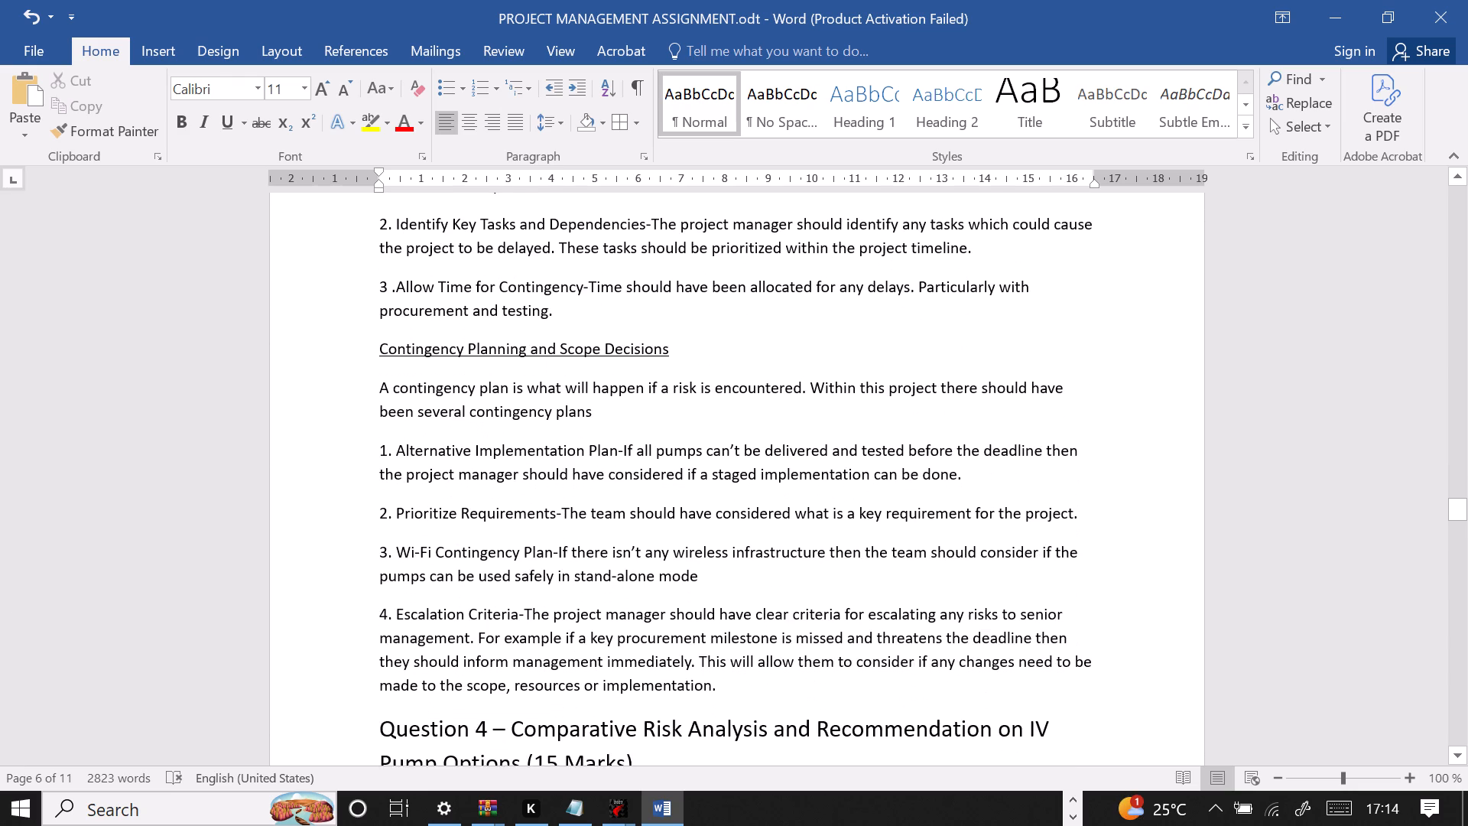
{"action": "scroll", "coordinate": [604, 590], "scroll_direction": "up", "scroll_amount": 2}
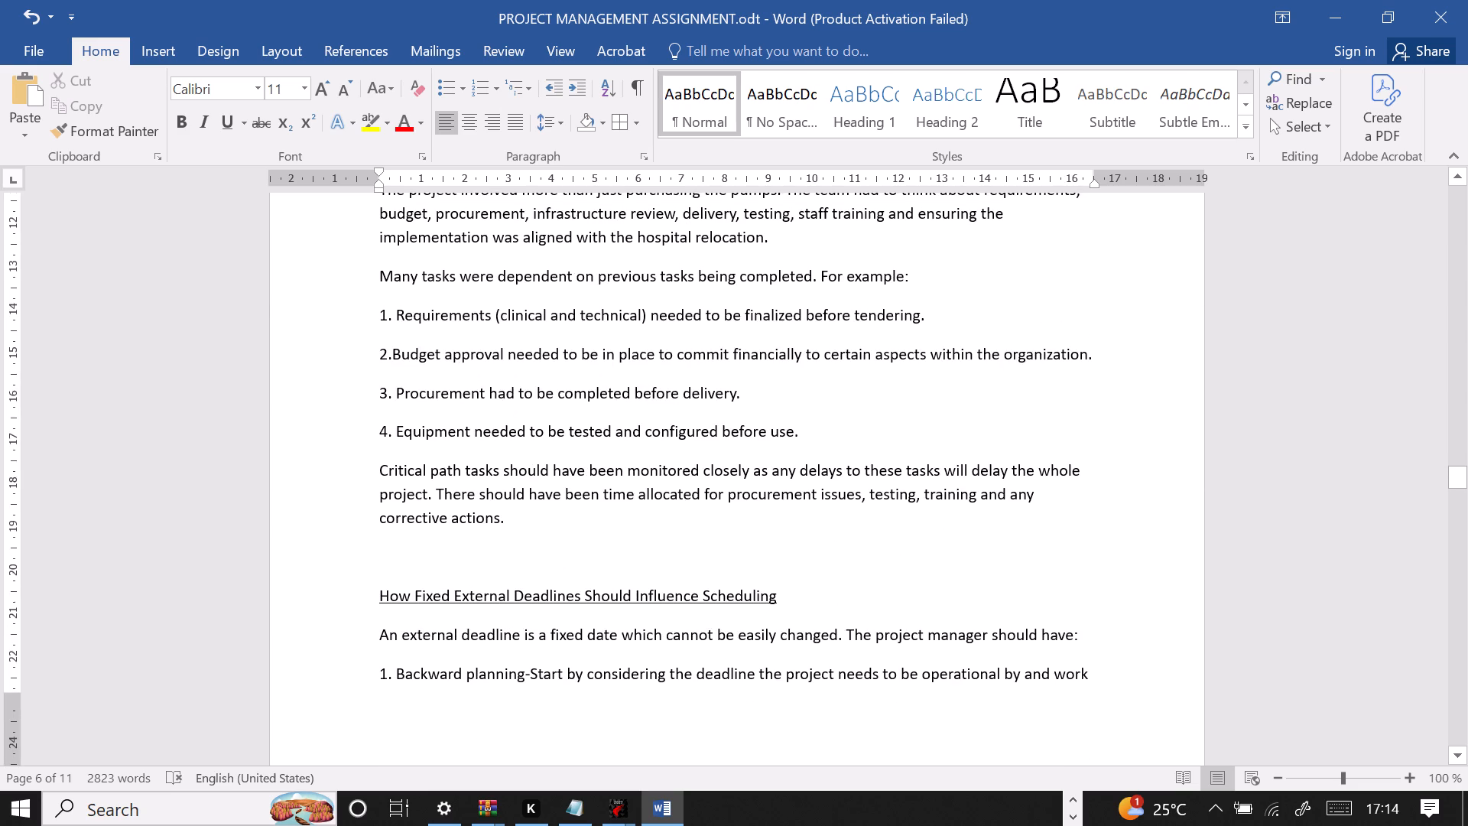
{"action": "scroll", "coordinate": [604, 590], "scroll_direction": "up", "scroll_amount": 1}
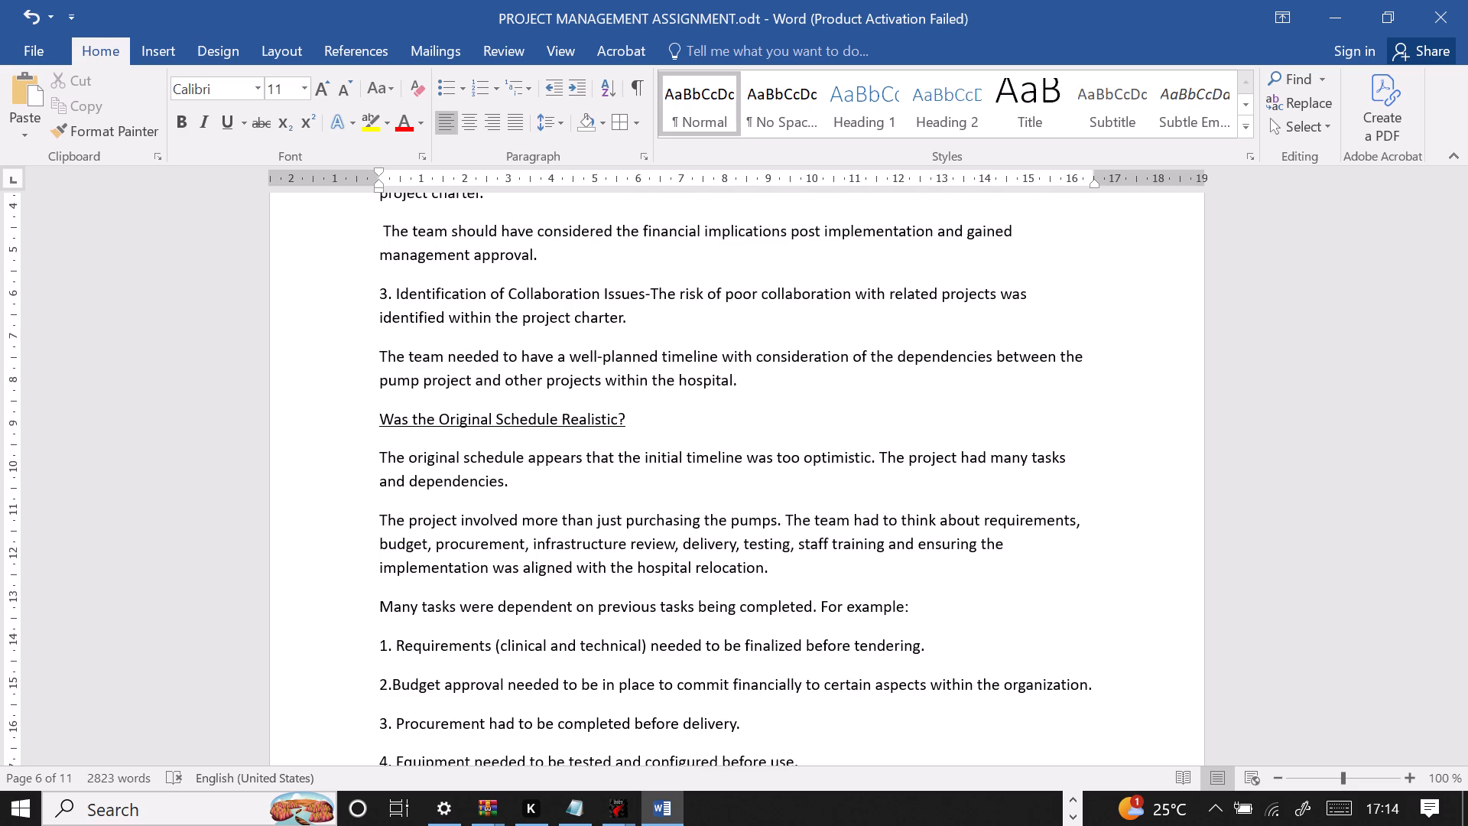
{"action": "scroll", "coordinate": [635, 530], "scroll_direction": "down", "scroll_amount": 1}
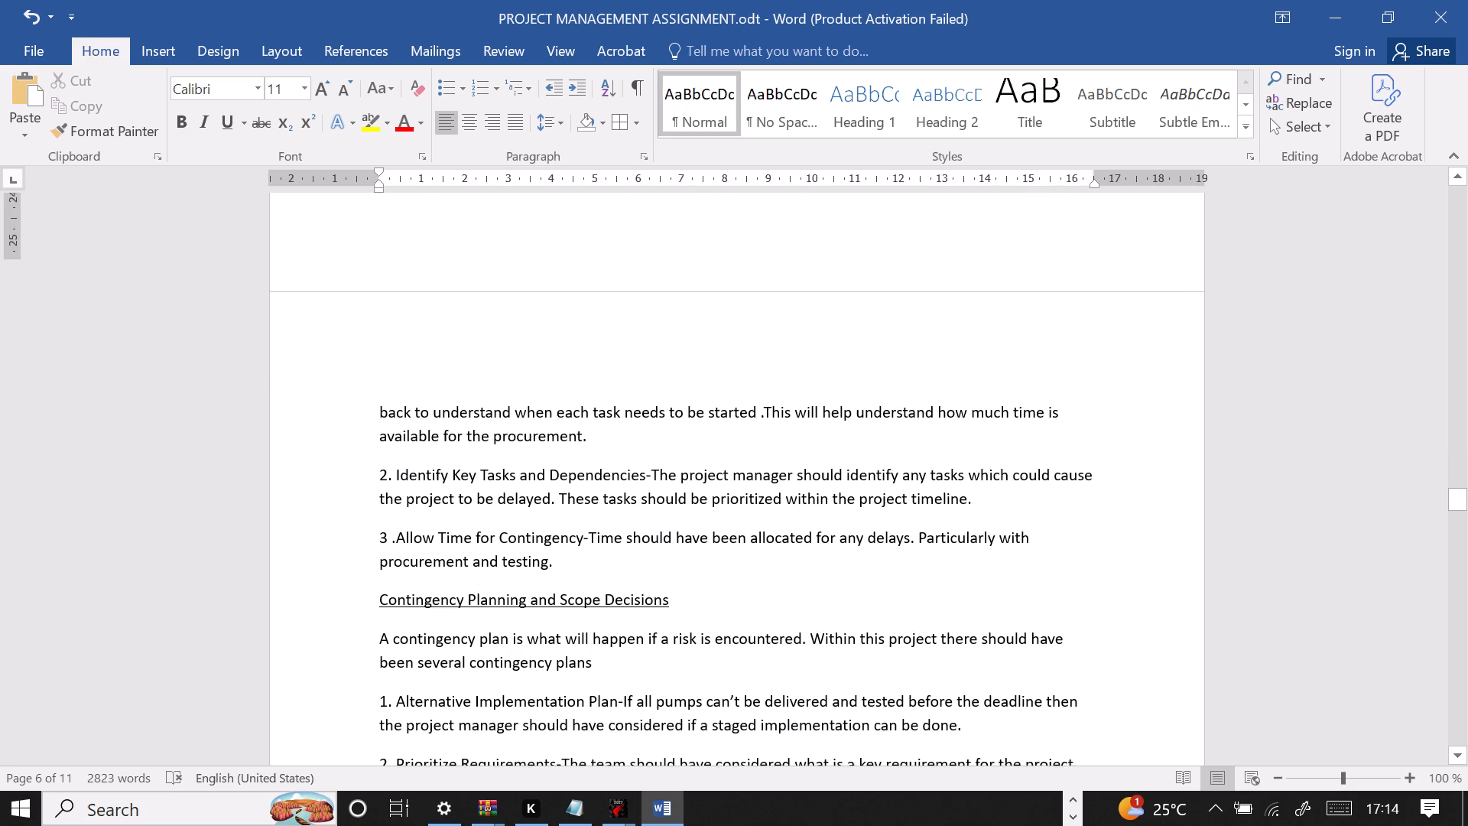
{"action": "scroll", "coordinate": [635, 530], "scroll_direction": "down", "scroll_amount": 1}
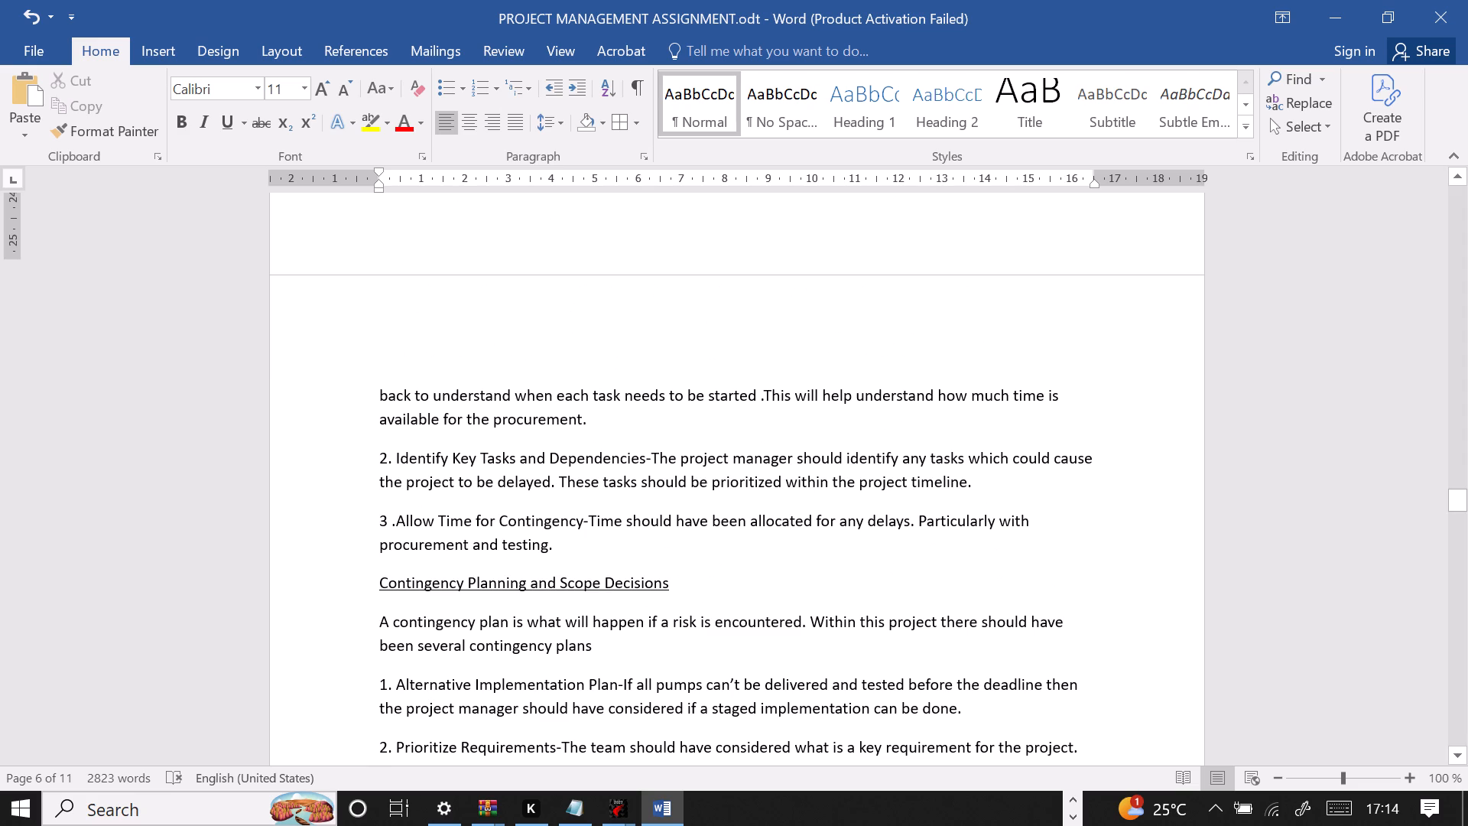
{"action": "scroll", "coordinate": [599, 480], "scroll_direction": "up", "scroll_amount": 1}
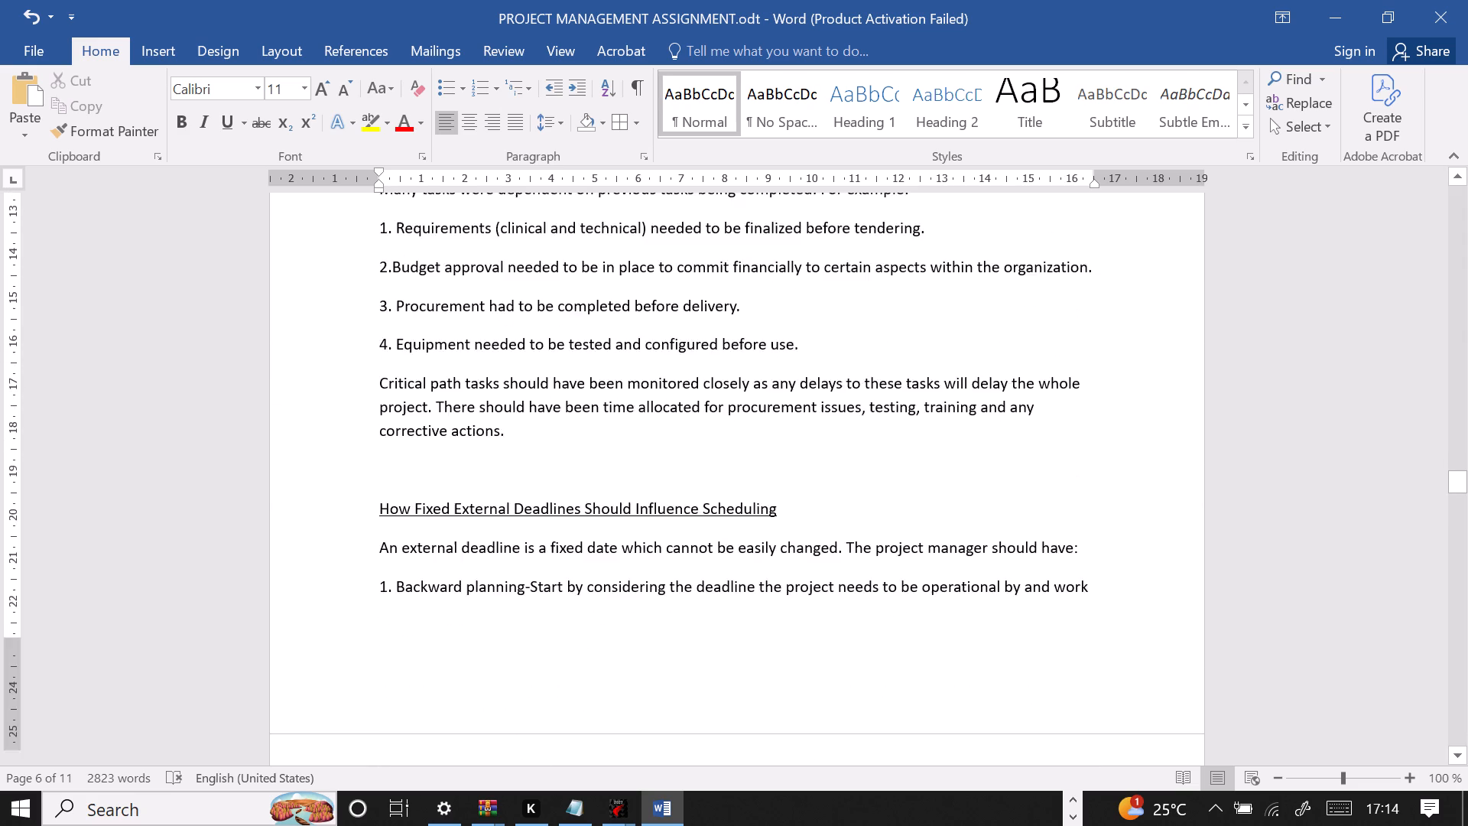
{"action": "scroll", "coordinate": [599, 480], "scroll_direction": "up", "scroll_amount": 1}
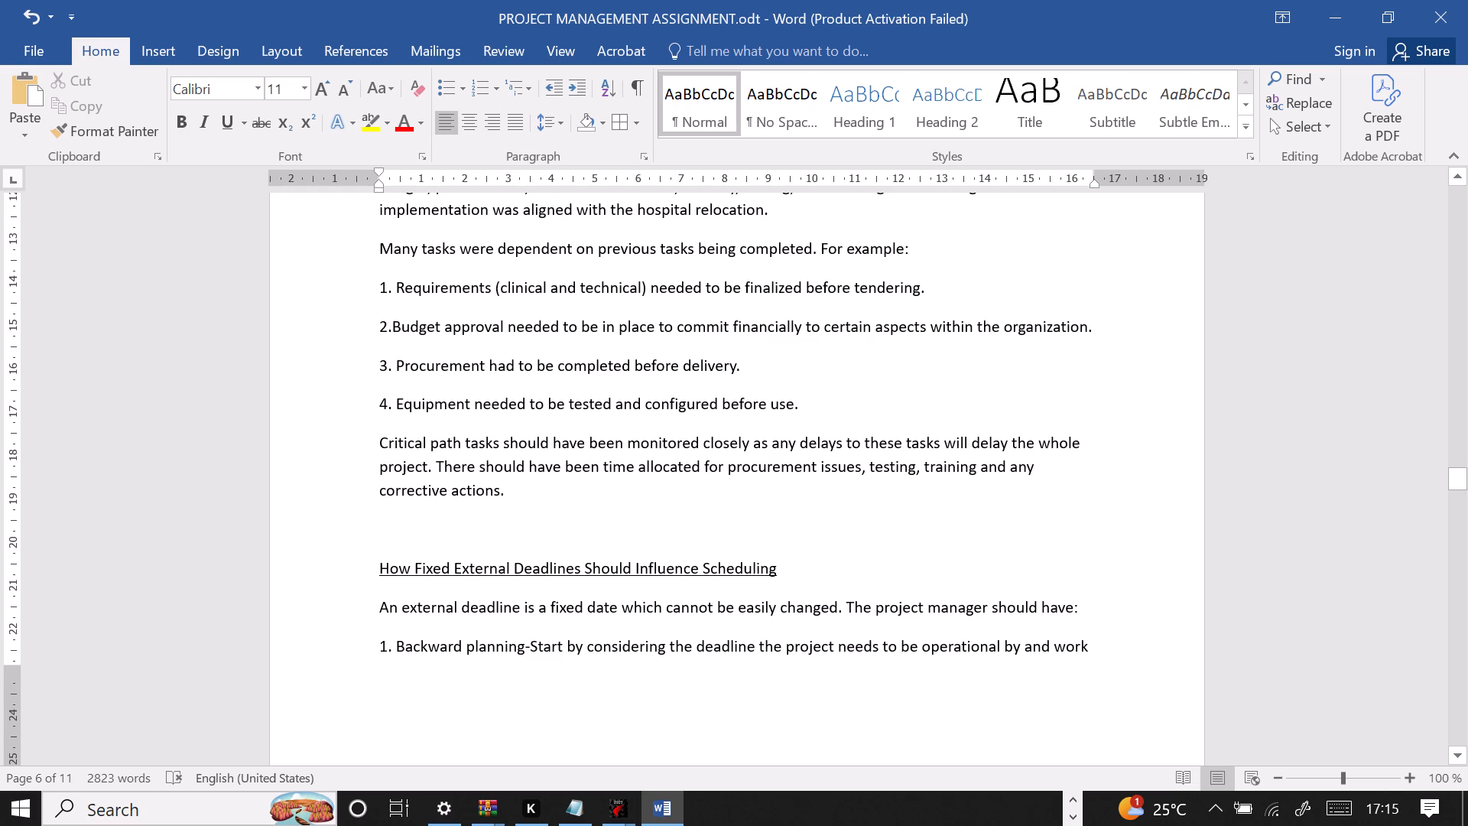
Delete "The project manager should have:" under "How Fixed External Deadlines Should Influence Scheduling", keeping item 1, Backward planning, as its own paragraph.
{"action": "scroll", "coordinate": [687, 538], "scroll_direction": "down", "scroll_amount": 1}
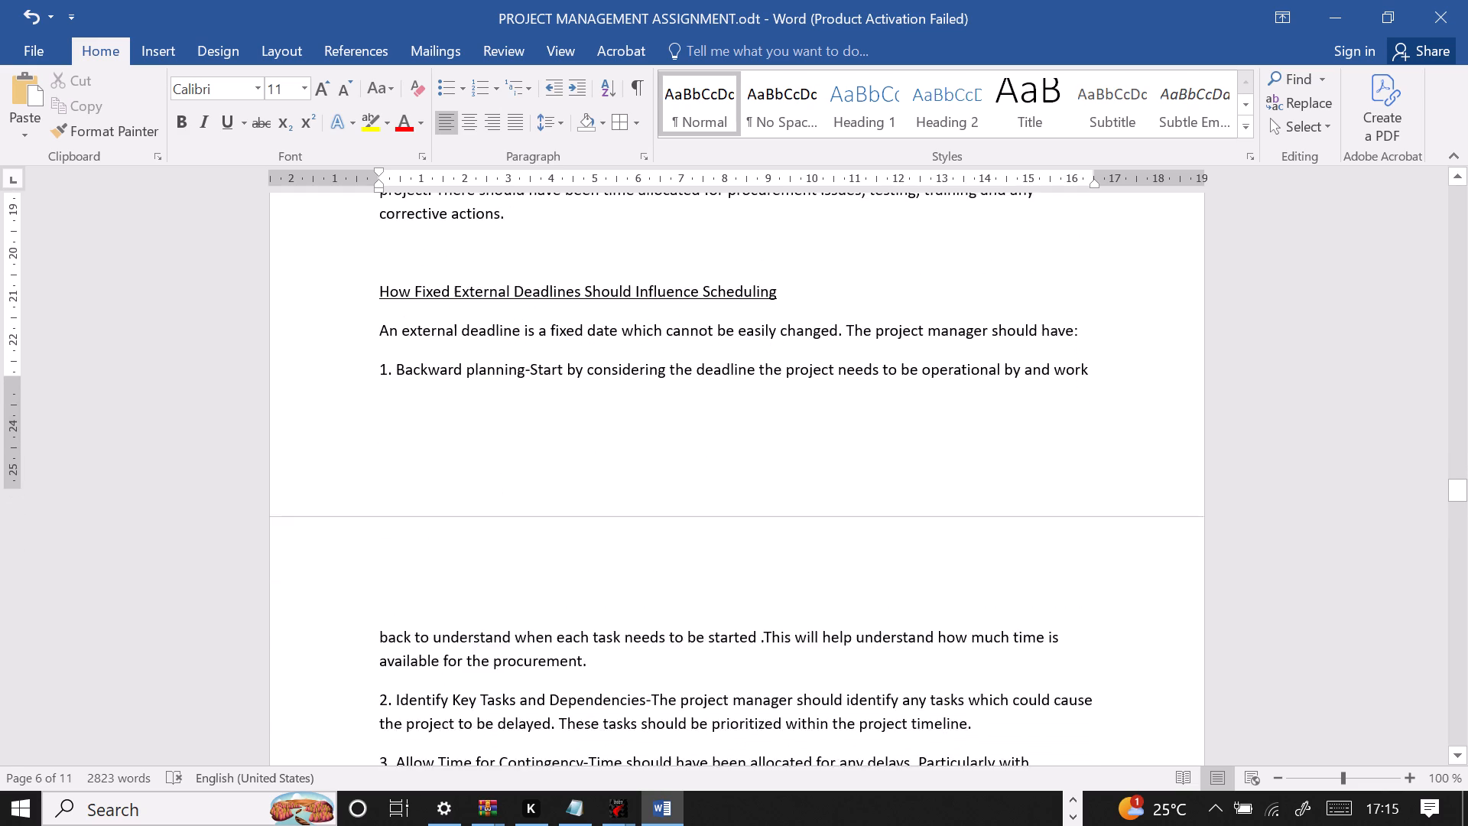
{"action": "scroll", "coordinate": [687, 538], "scroll_direction": "down", "scroll_amount": 1}
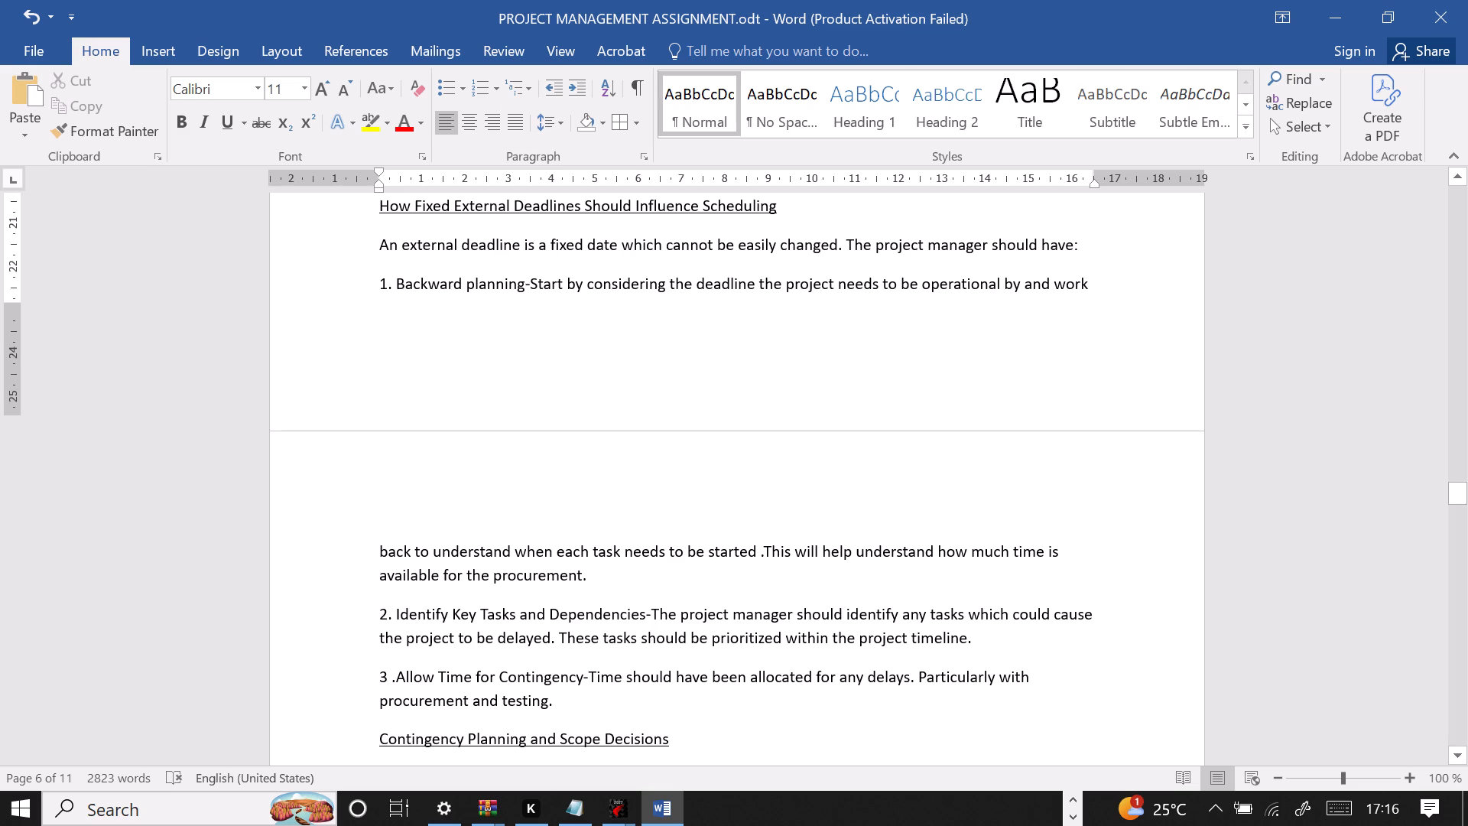
{"action": "left_click_drag", "start_coordinate": [846, 248], "coordinate": [1086, 247]}
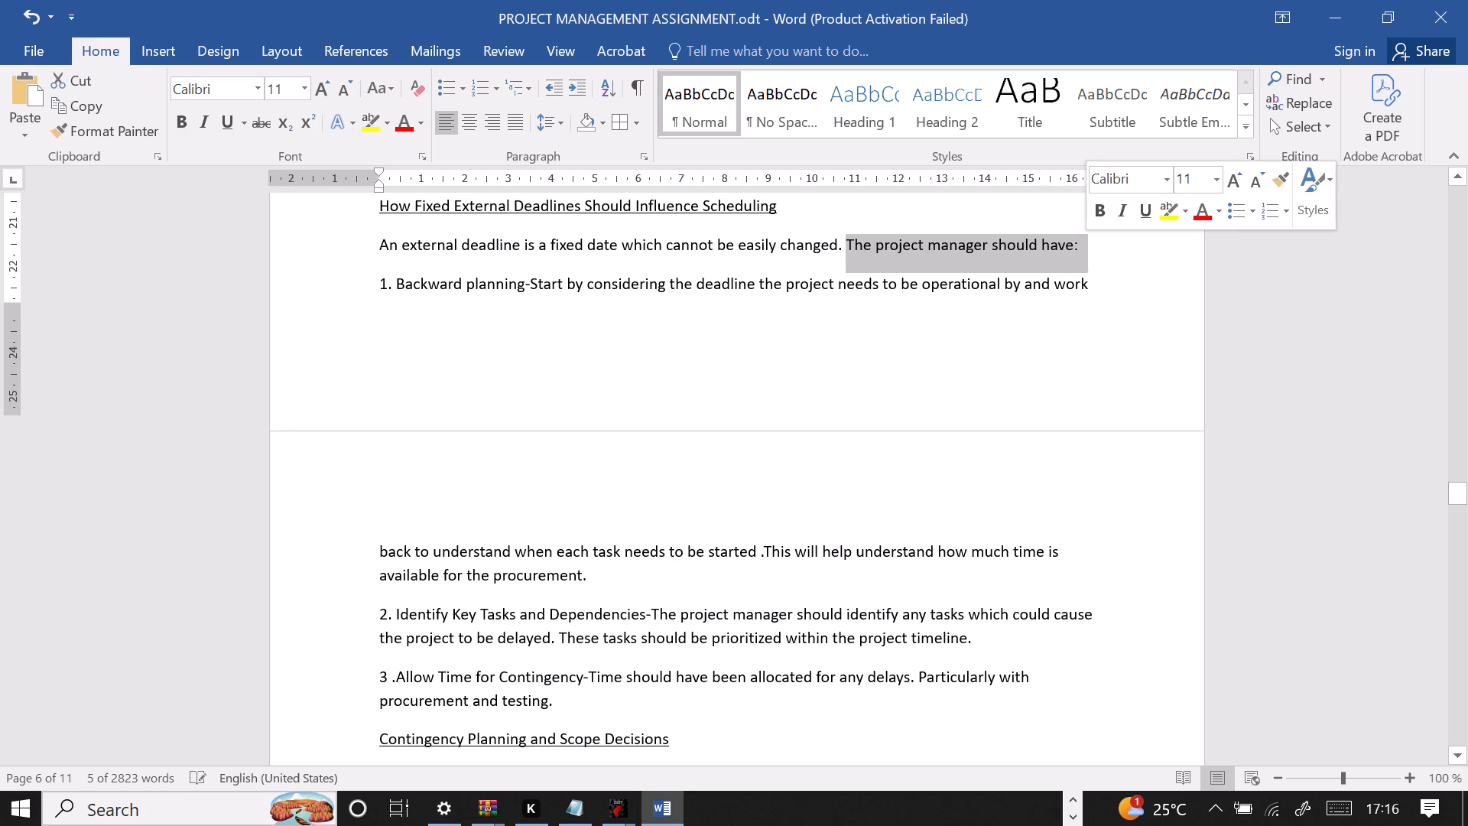
{"action": "key", "text": "BackSpace"}
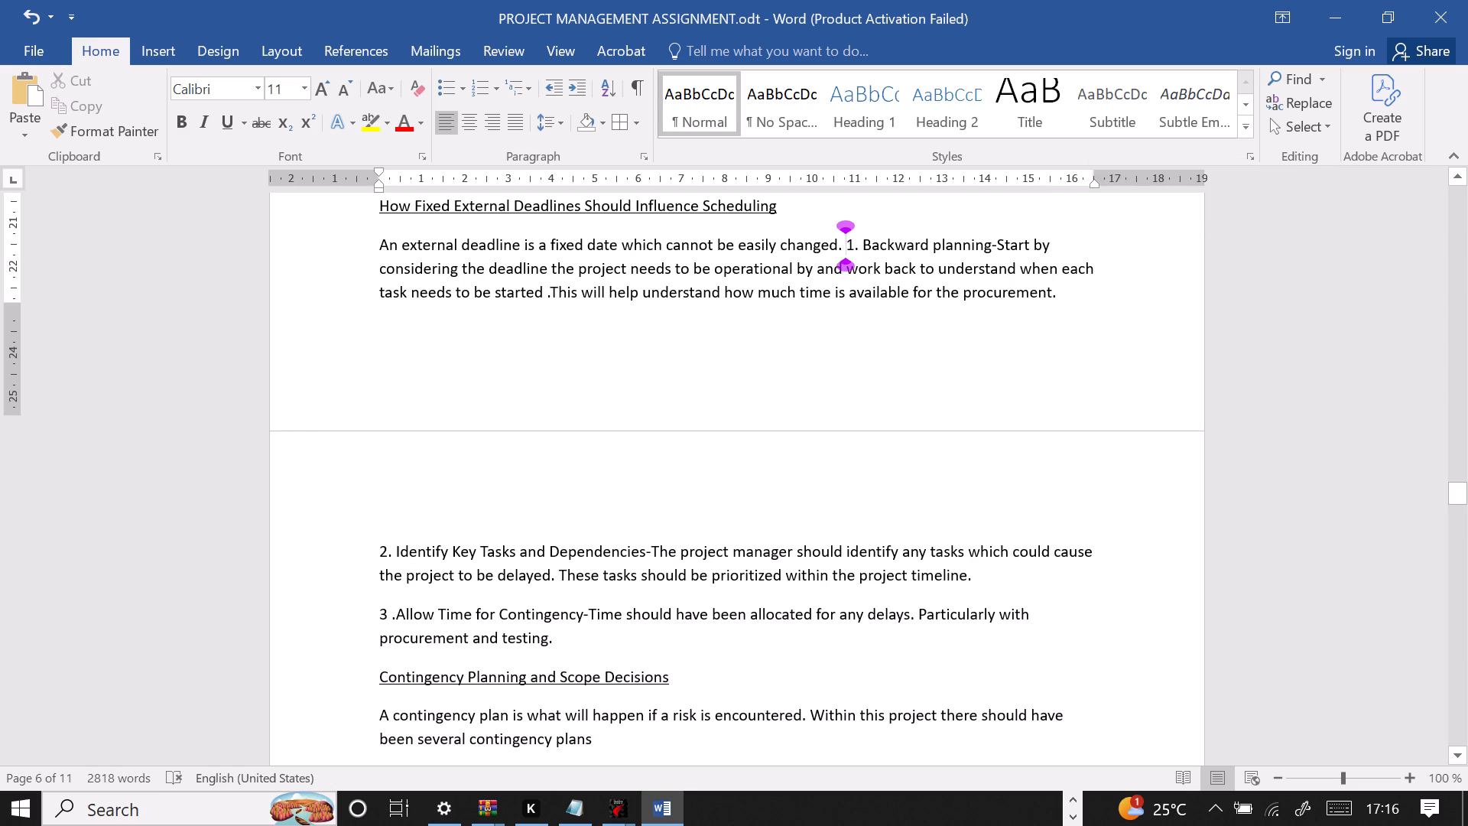
{"action": "key", "text": "Return"}
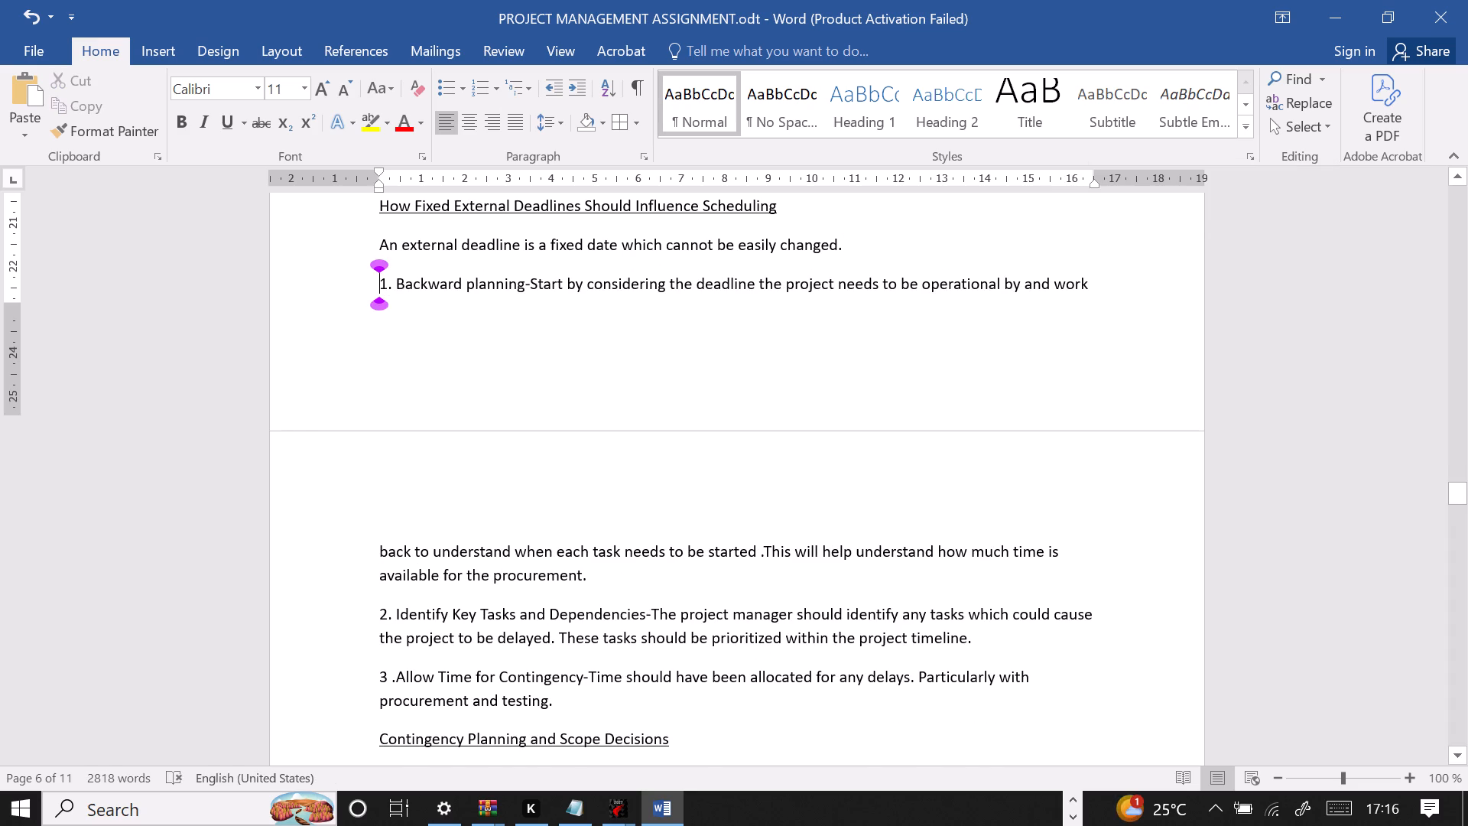
Delete the introductory paragraph explaining what a contingency plan is under "Contingency Planning and Scope Decisions".
{"action": "scroll", "coordinate": [851, 507], "scroll_direction": "down", "scroll_amount": 1}
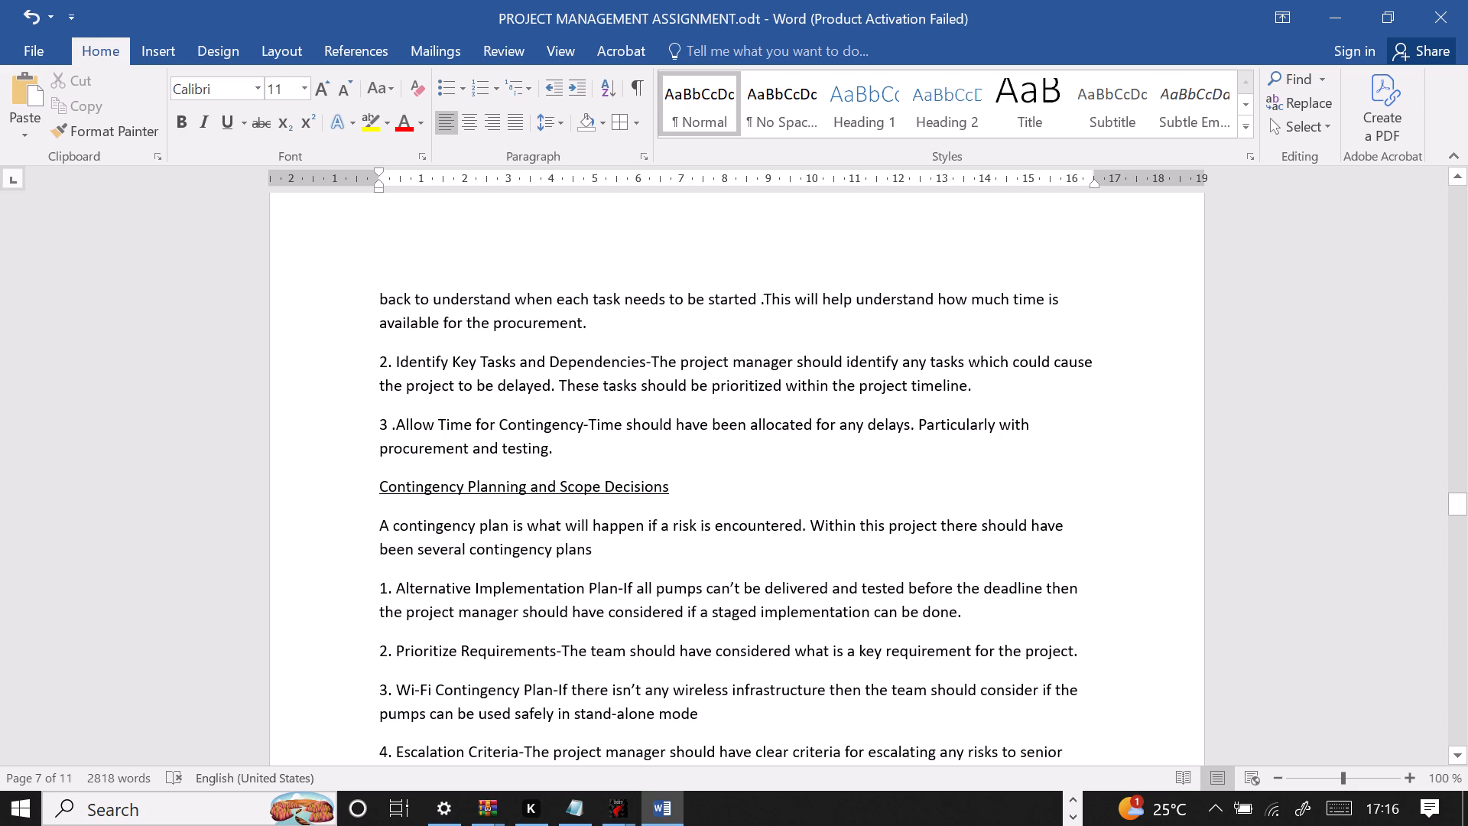
{"action": "scroll", "coordinate": [724, 361], "scroll_direction": "up", "scroll_amount": 1}
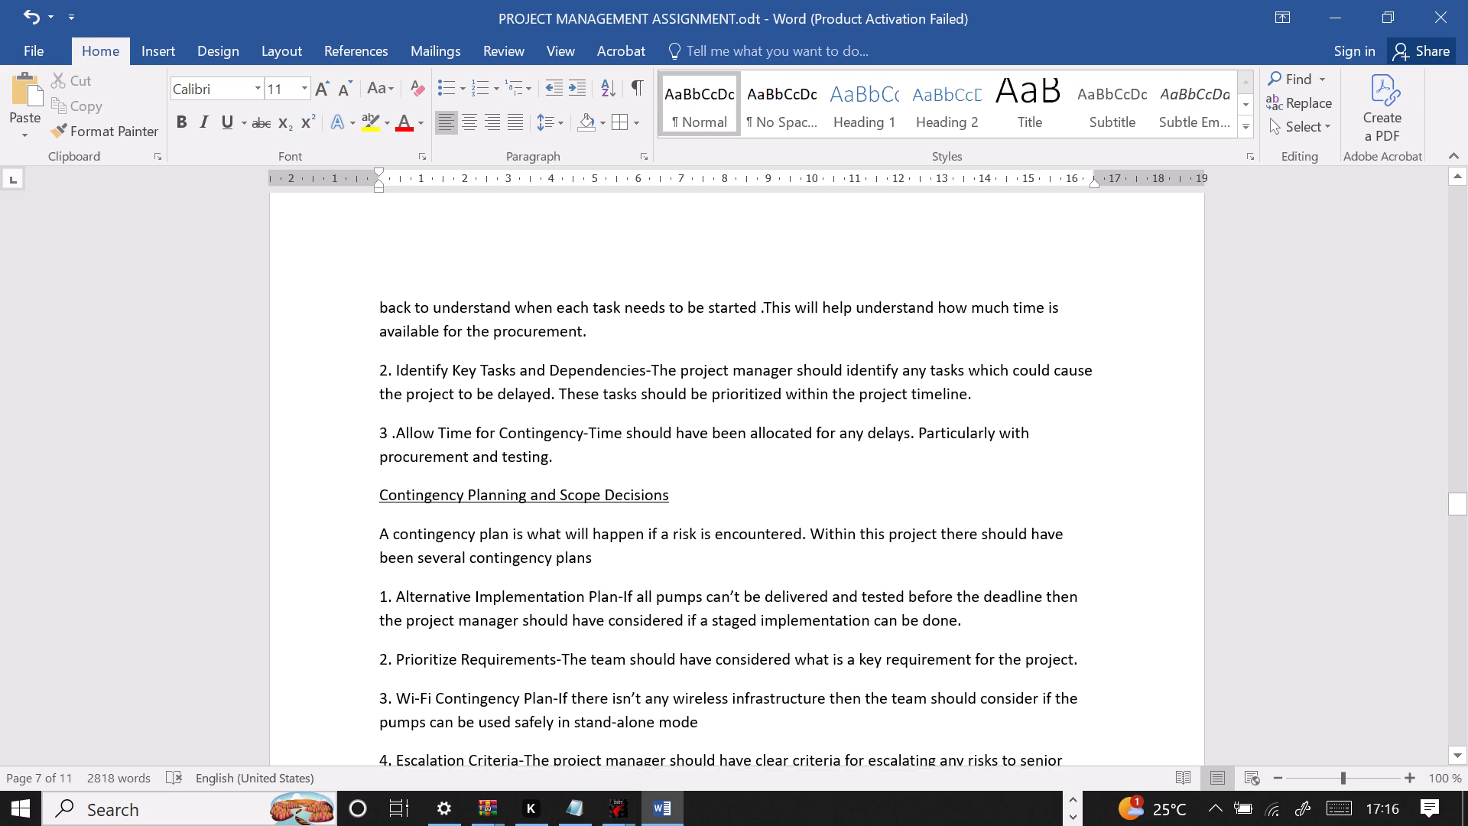
{"action": "scroll", "coordinate": [724, 361], "scroll_direction": "up", "scroll_amount": 1}
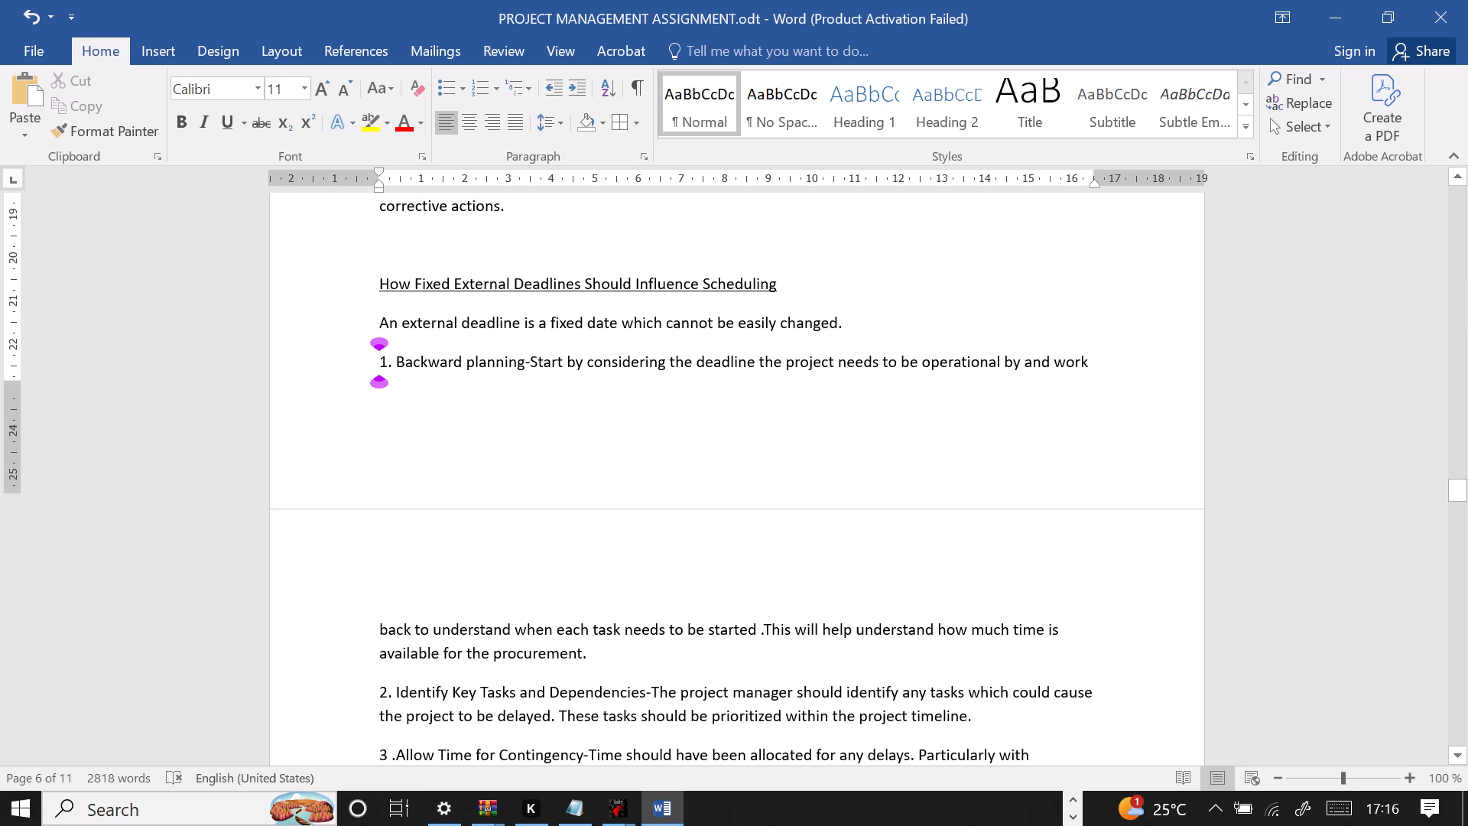
{"action": "scroll", "coordinate": [810, 675], "scroll_direction": "down", "scroll_amount": 1}
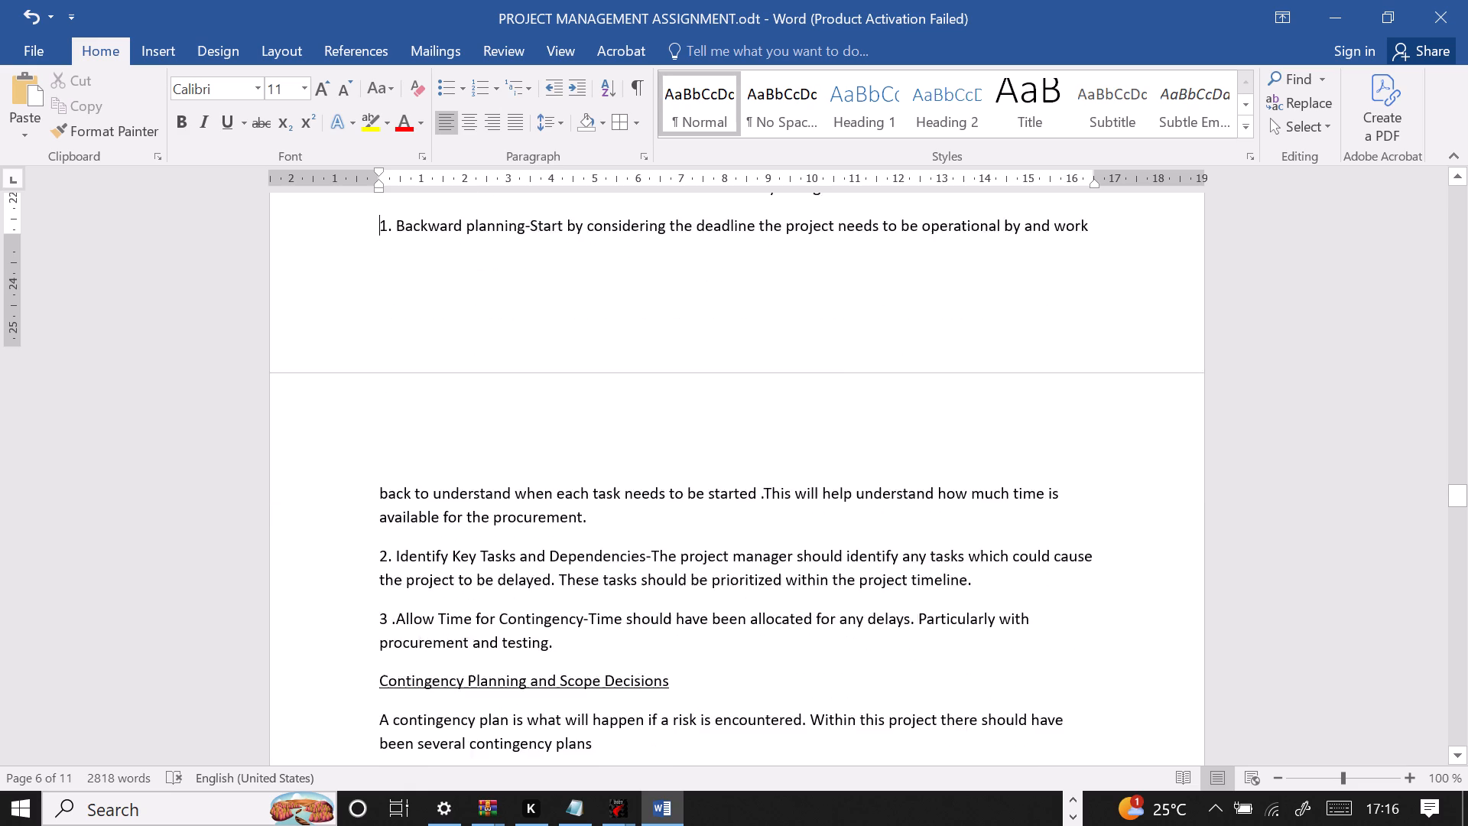
{"action": "scroll", "coordinate": [810, 675], "scroll_direction": "down", "scroll_amount": 1}
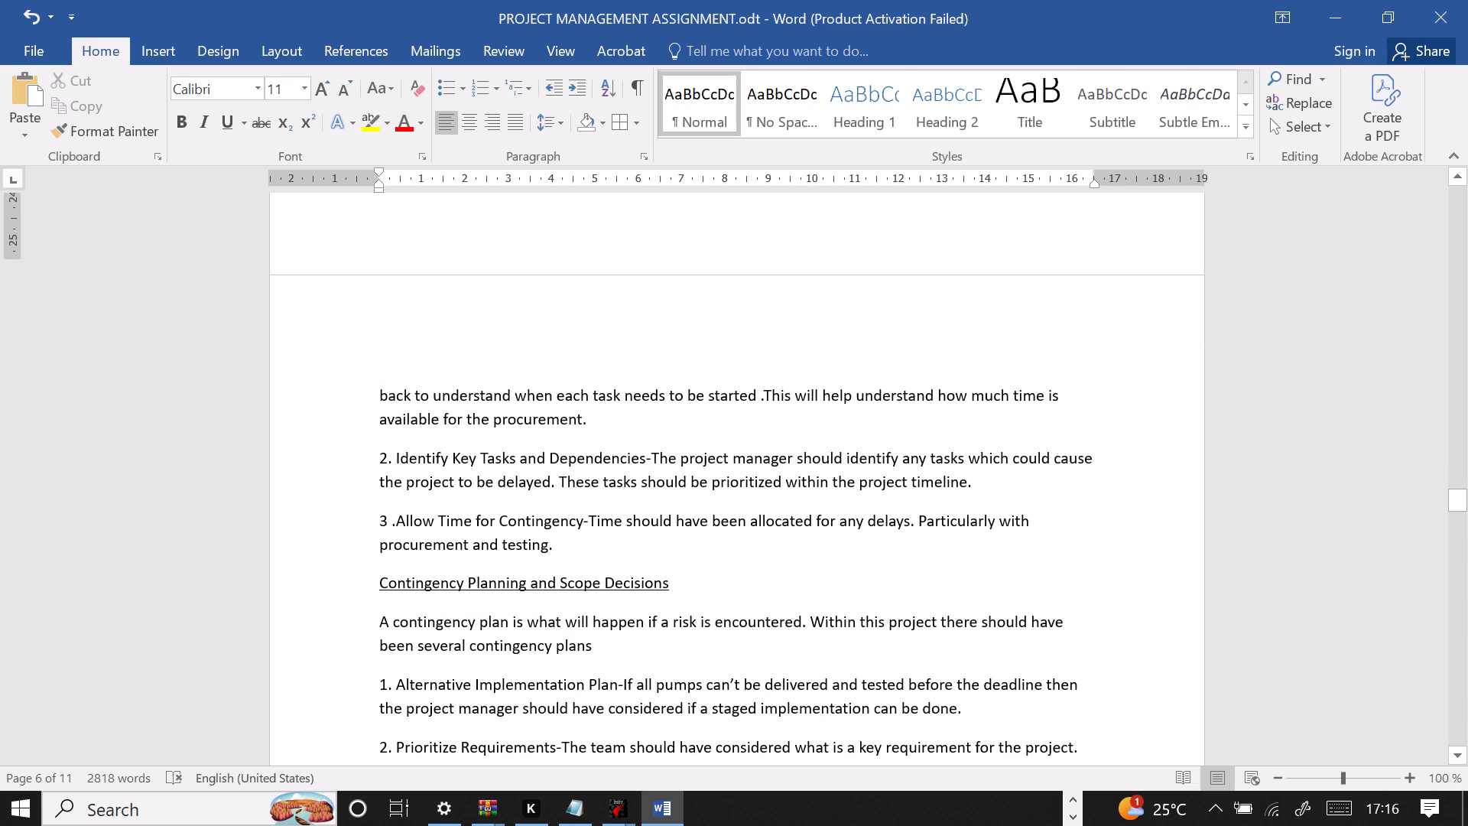
{"action": "scroll", "coordinate": [546, 630], "scroll_direction": "down", "scroll_amount": 1}
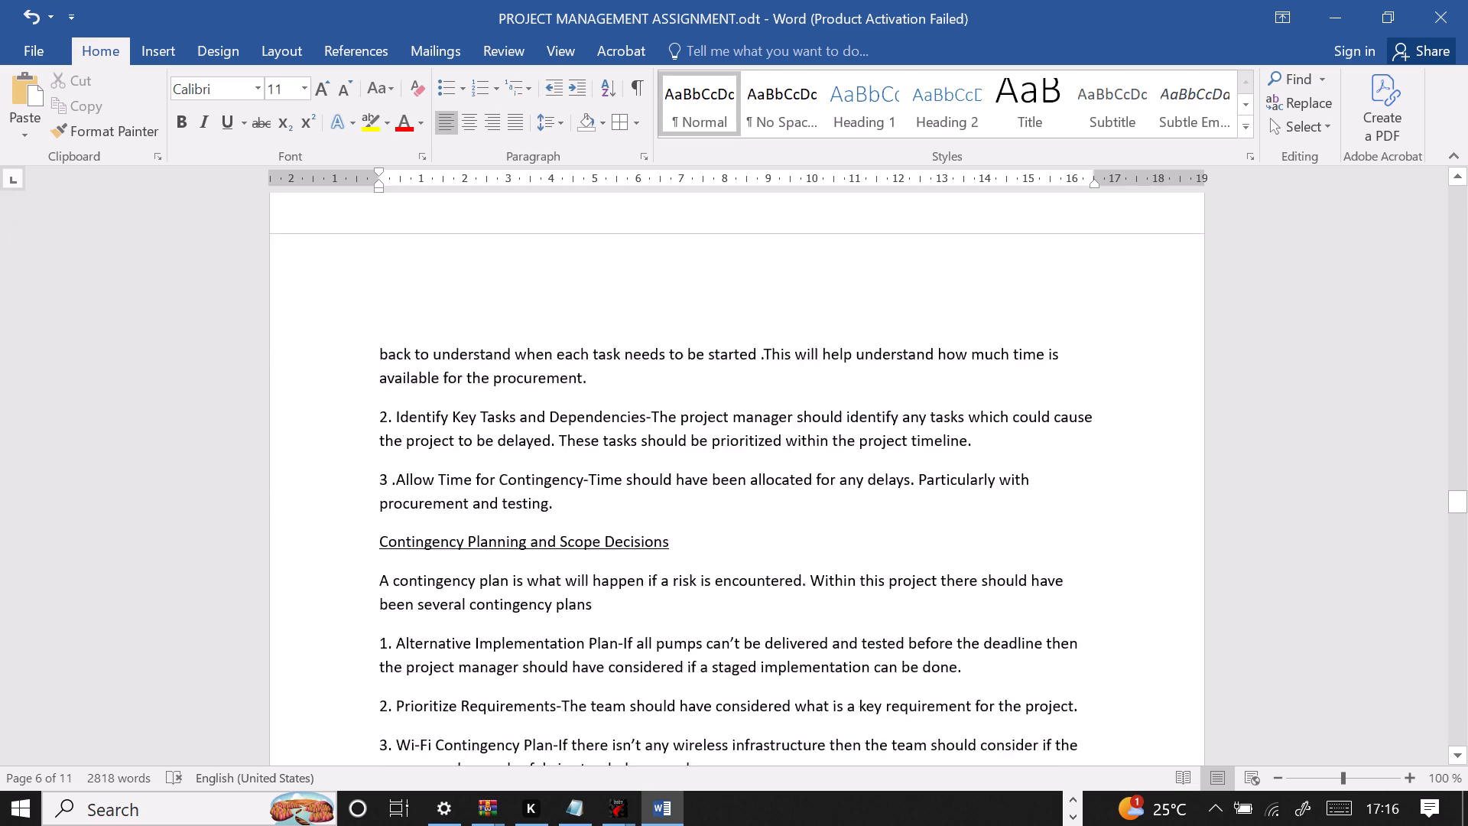
{"action": "scroll", "coordinate": [546, 630], "scroll_direction": "down", "scroll_amount": 1}
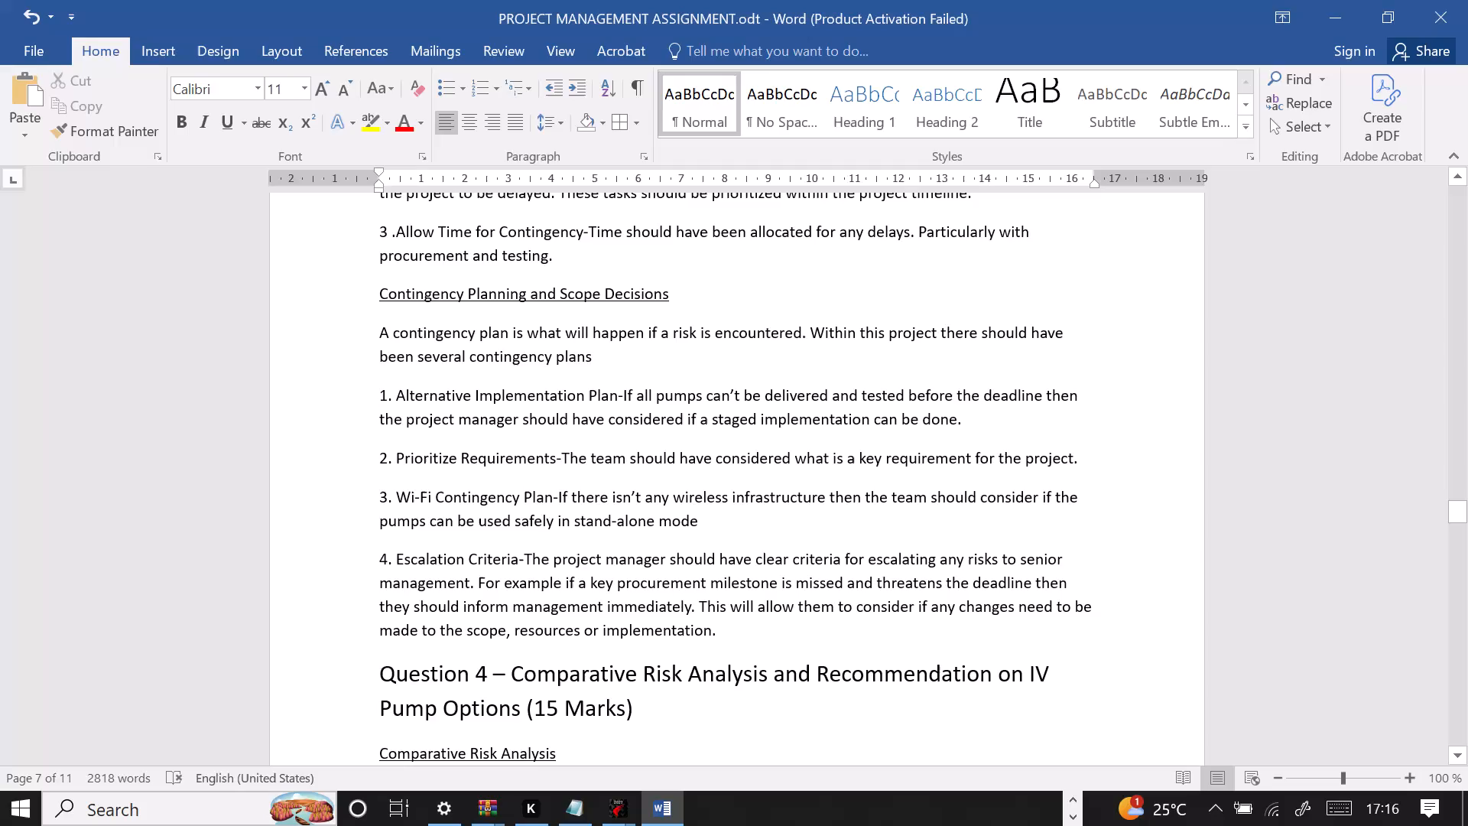
{"action": "left_click_drag", "start_coordinate": [374, 340], "coordinate": [575, 369]}
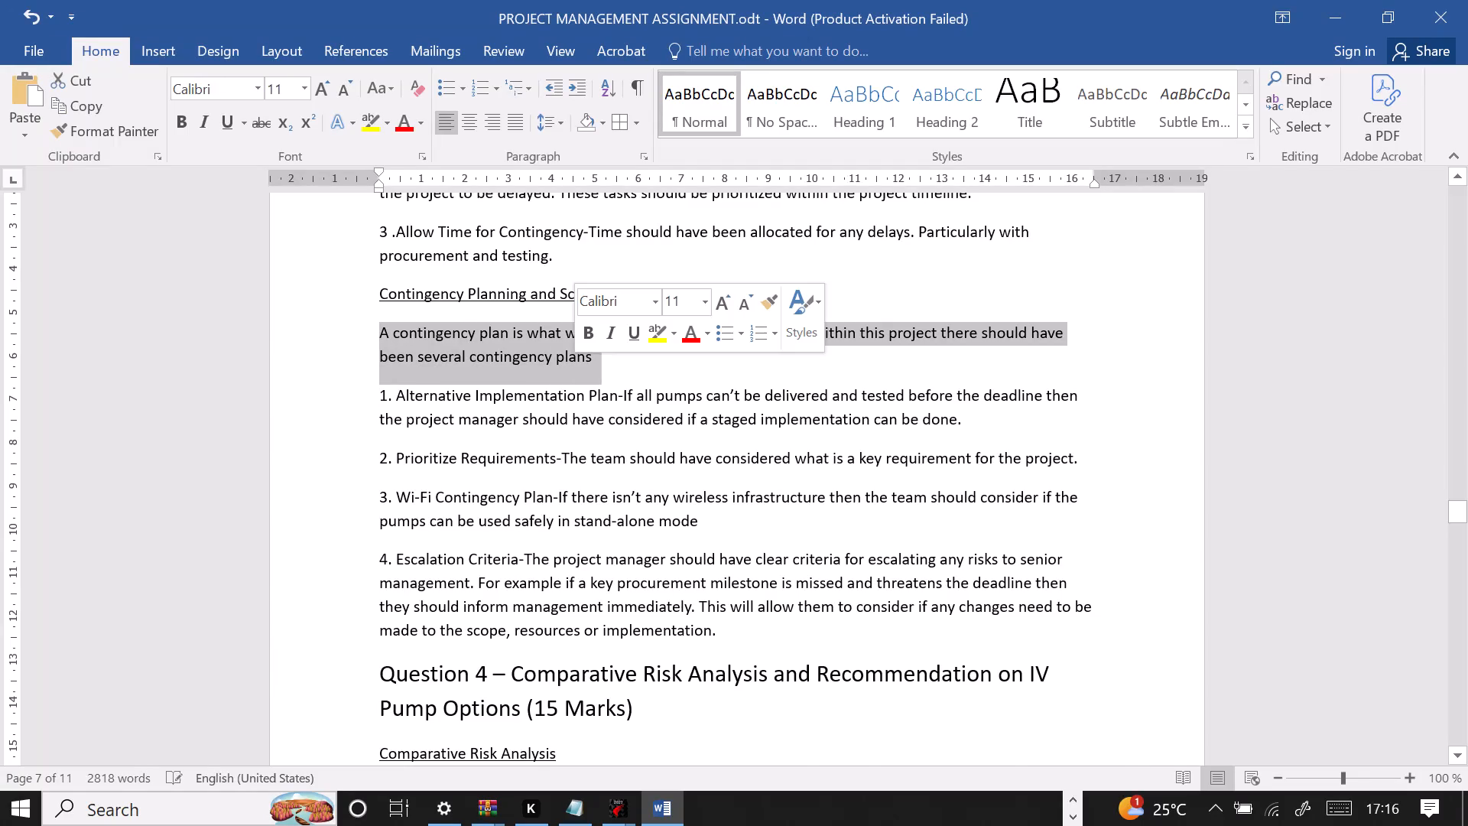
{"action": "key", "text": "BackSpace"}
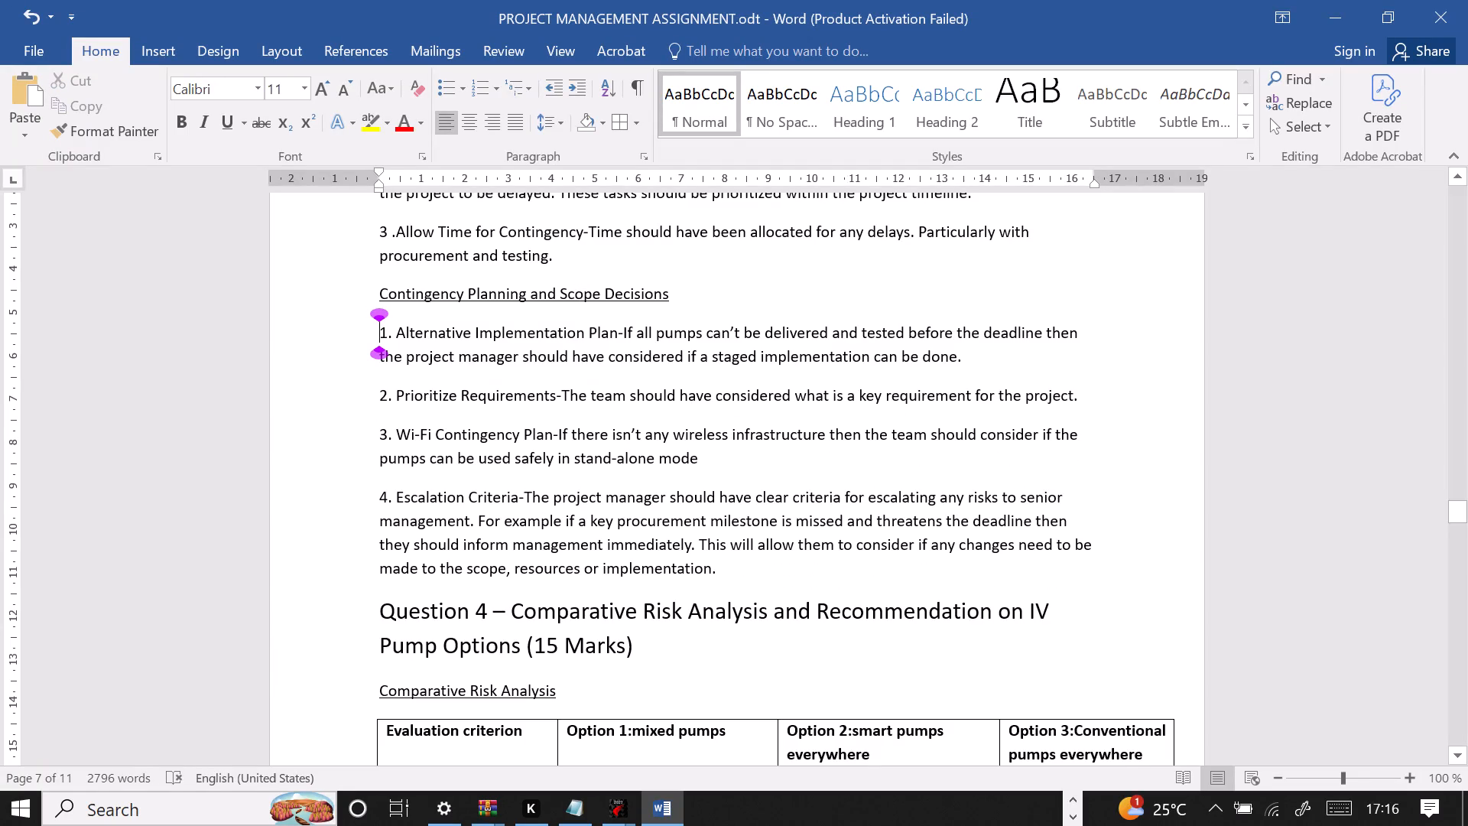
Add a blank line between item 4, Escalation Criteria, and the Question 4 heading.
{"action": "left_click", "coordinate": [729, 580]}
{"action": "key", "text": "Return"}
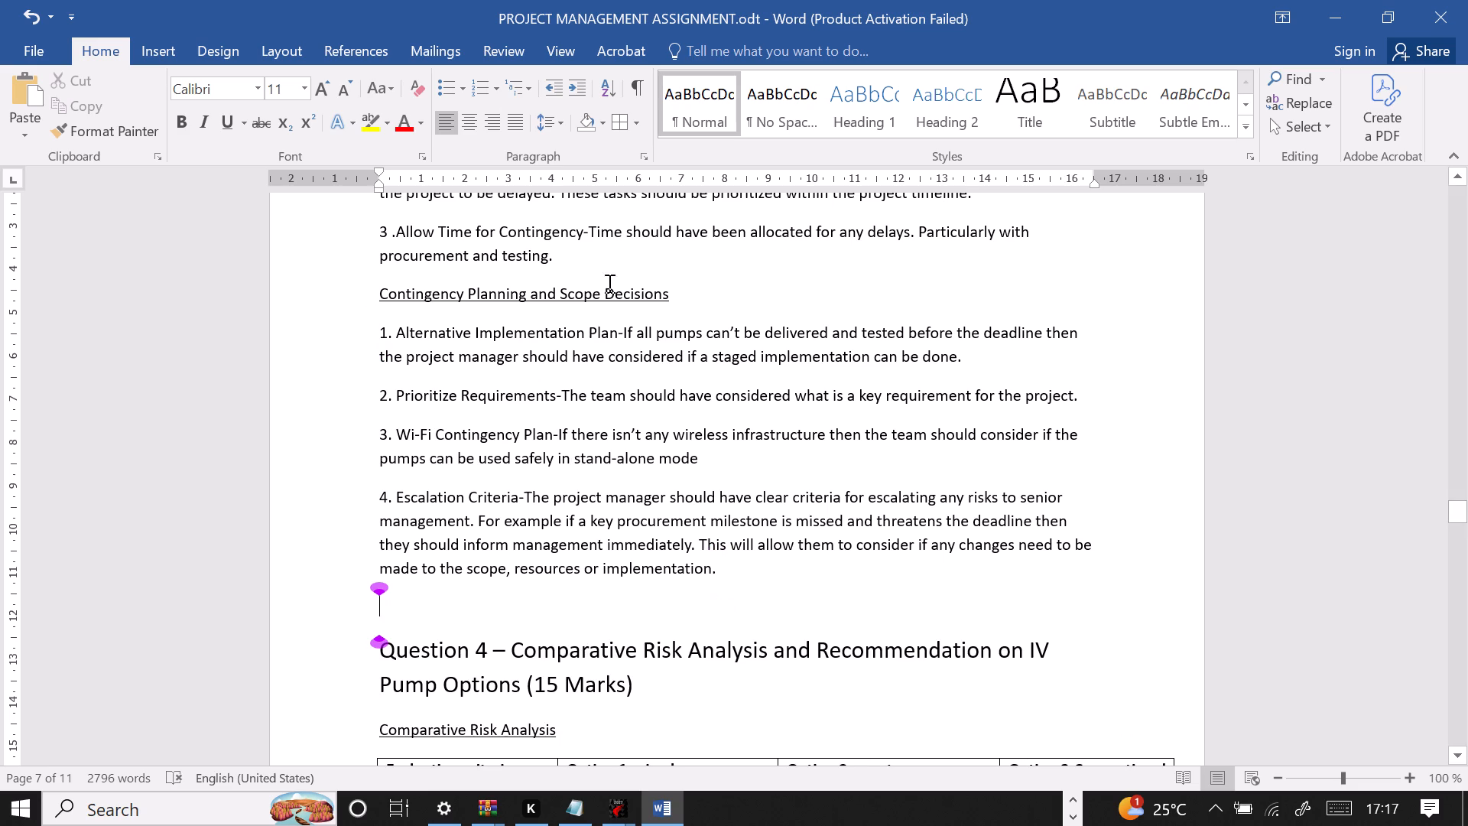
{"action": "left_click", "coordinate": [379, 317]}
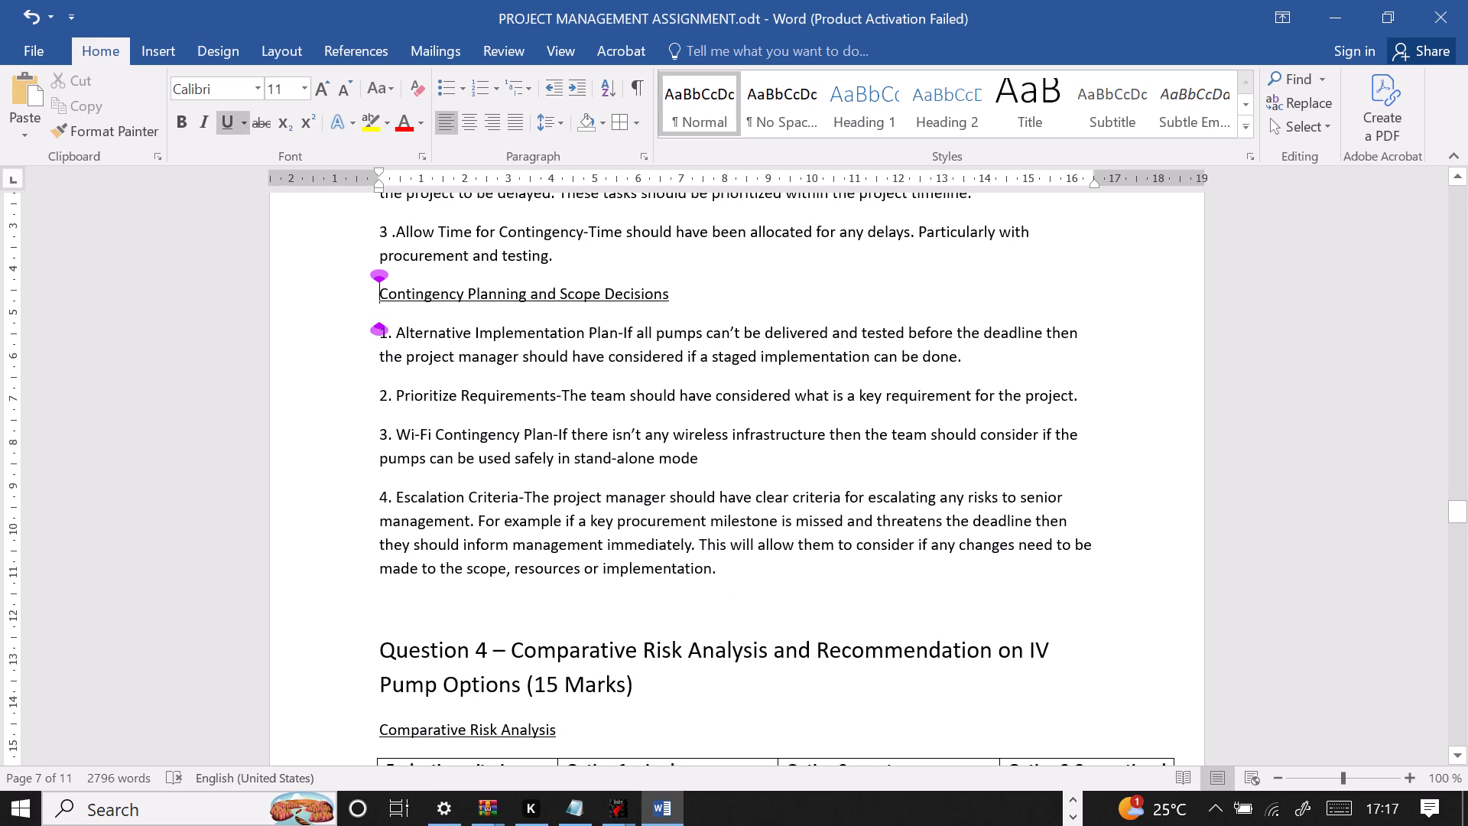
Delete the last sentence of item 4, Escalation Criteria, starting "This will allow them", and restore the blank line before the Question 4 heading.
{"action": "scroll", "coordinate": [379, 317], "scroll_direction": "up", "scroll_amount": 1}
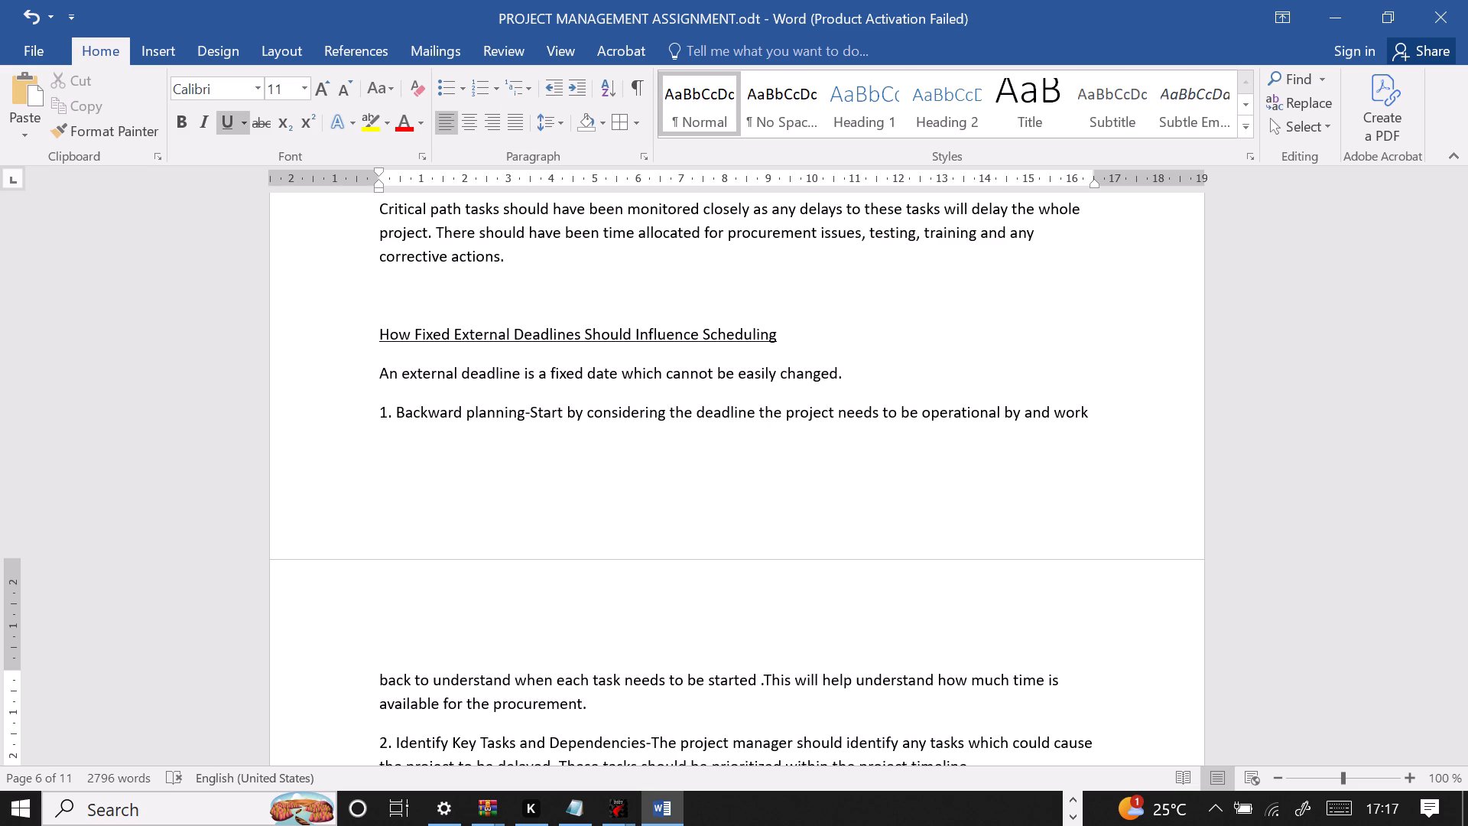
{"action": "scroll", "coordinate": [393, 528], "scroll_direction": "down", "scroll_amount": 1}
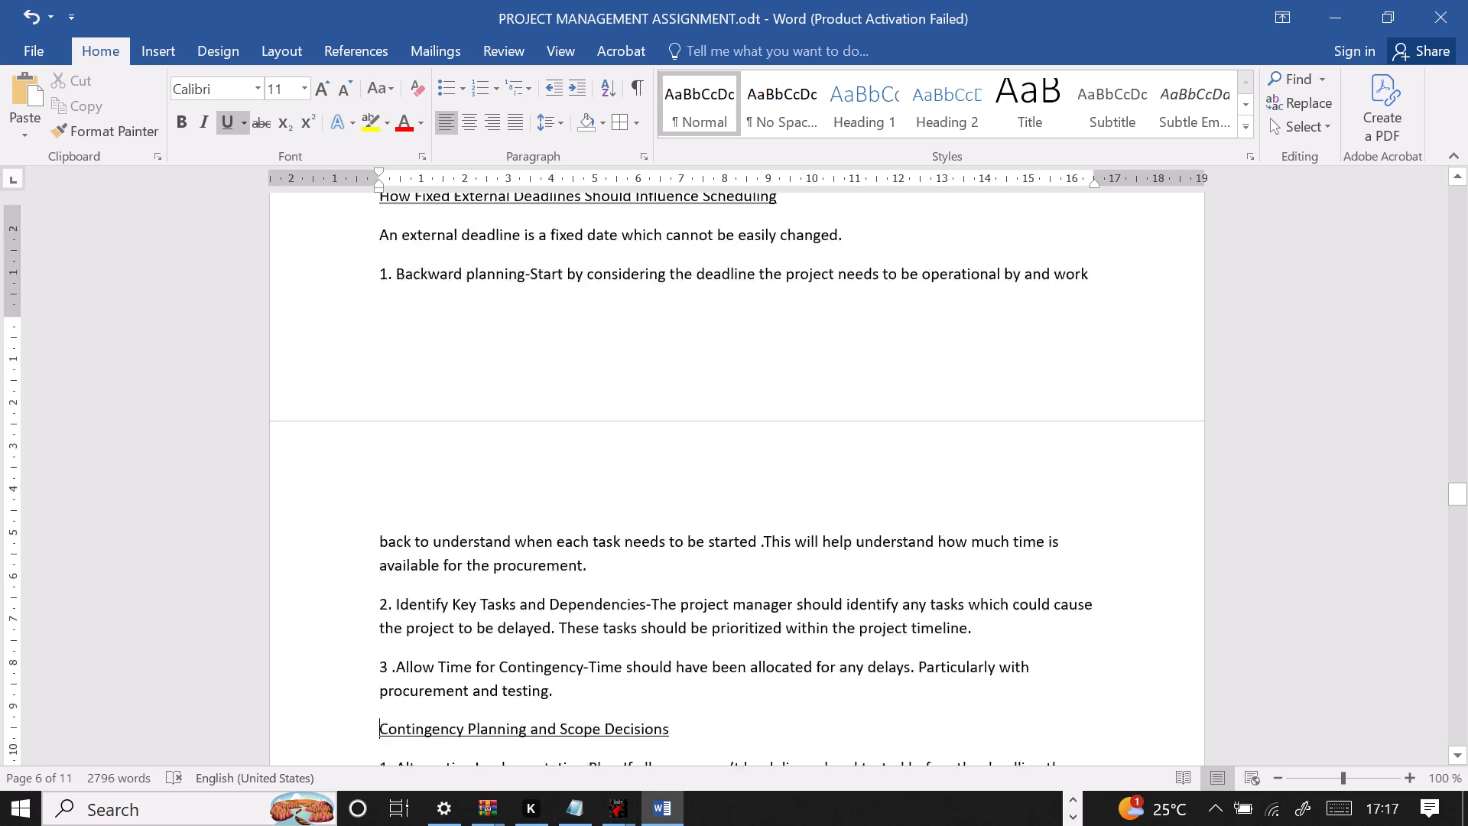
{"action": "scroll", "coordinate": [393, 528], "scroll_direction": "down", "scroll_amount": 1}
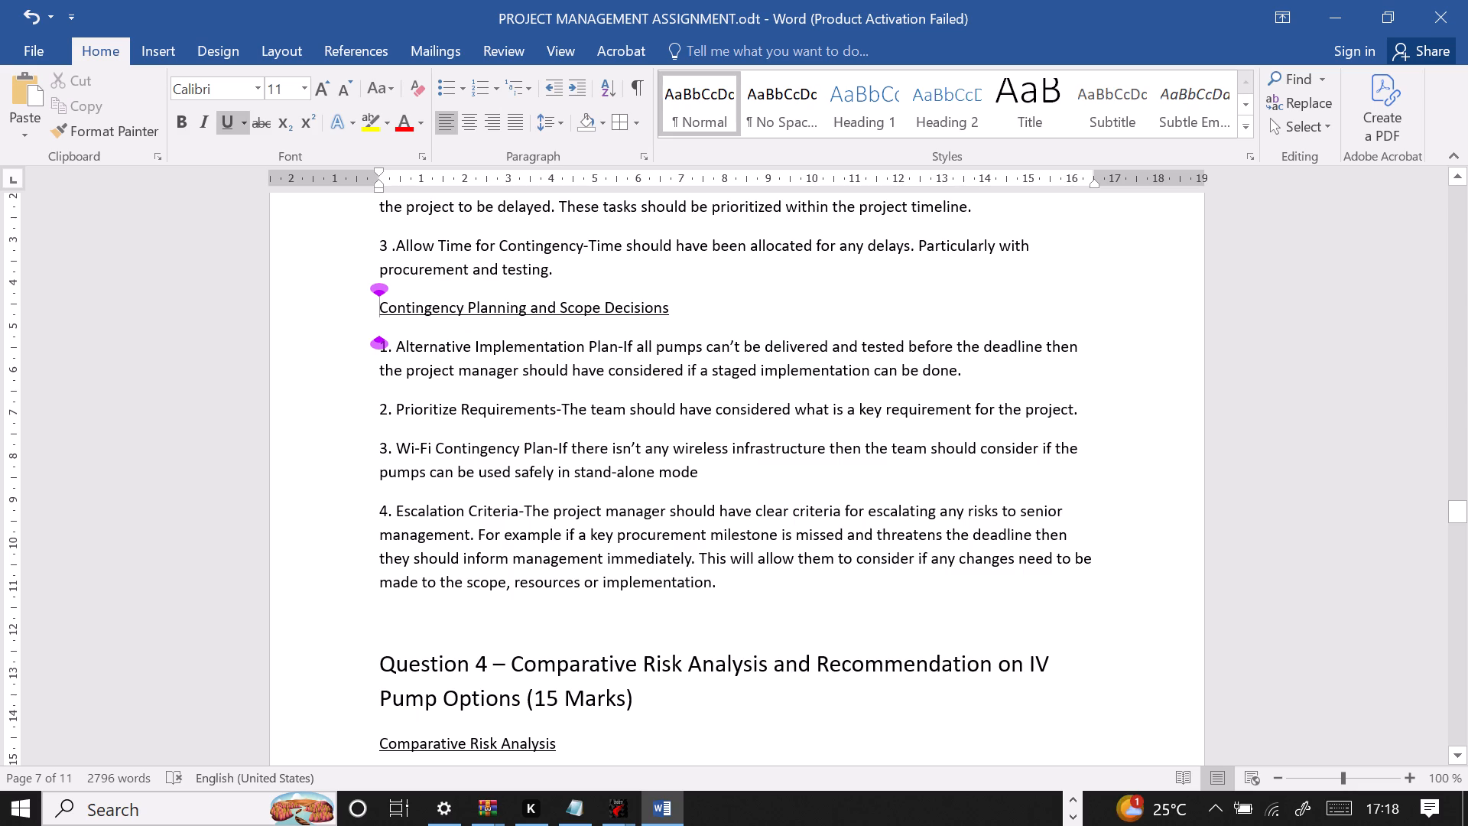
{"action": "left_click_drag", "start_coordinate": [697, 558], "coordinate": [725, 581]}
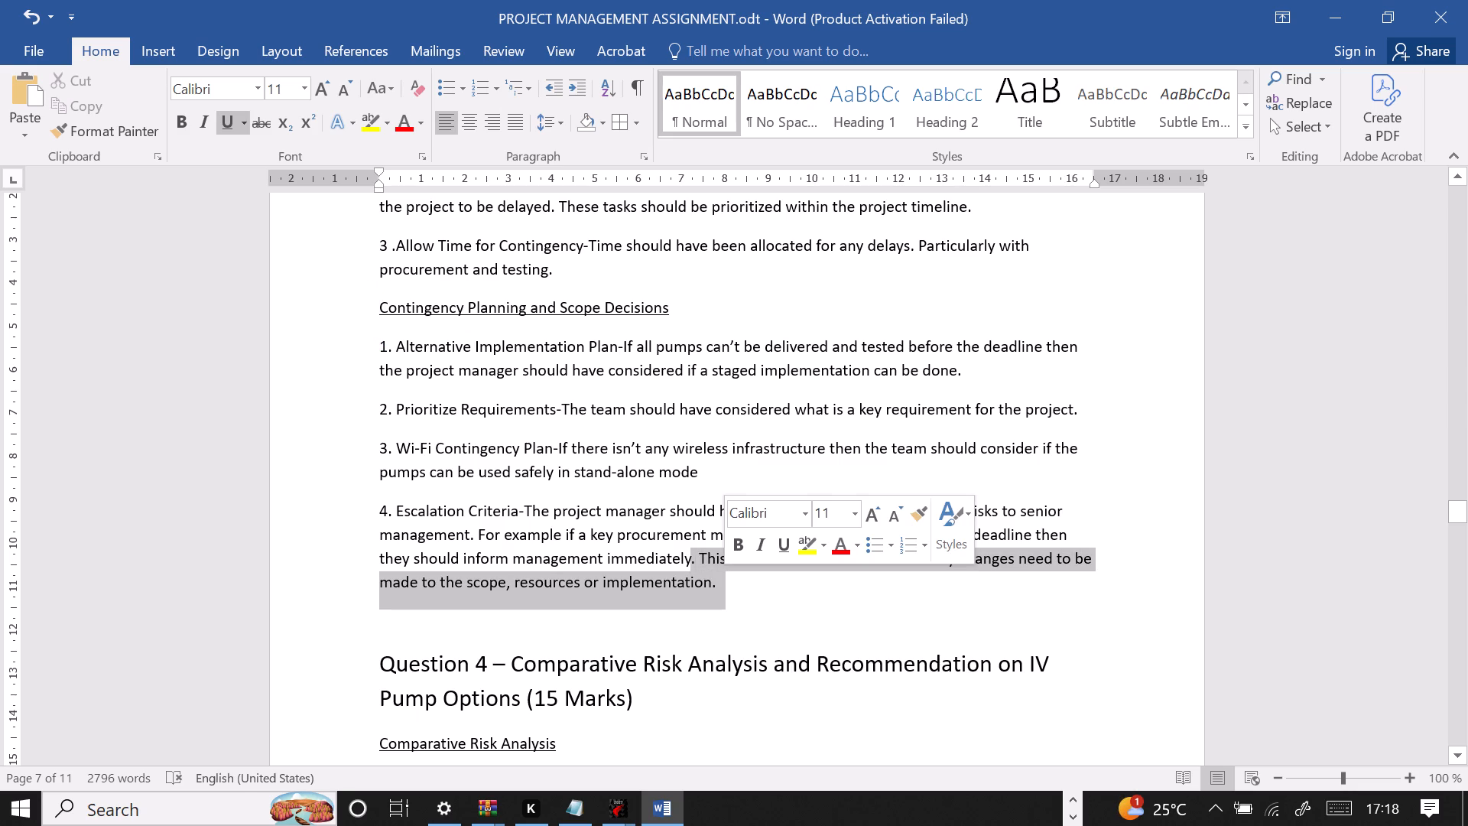
{"action": "key", "text": "BackSpace"}
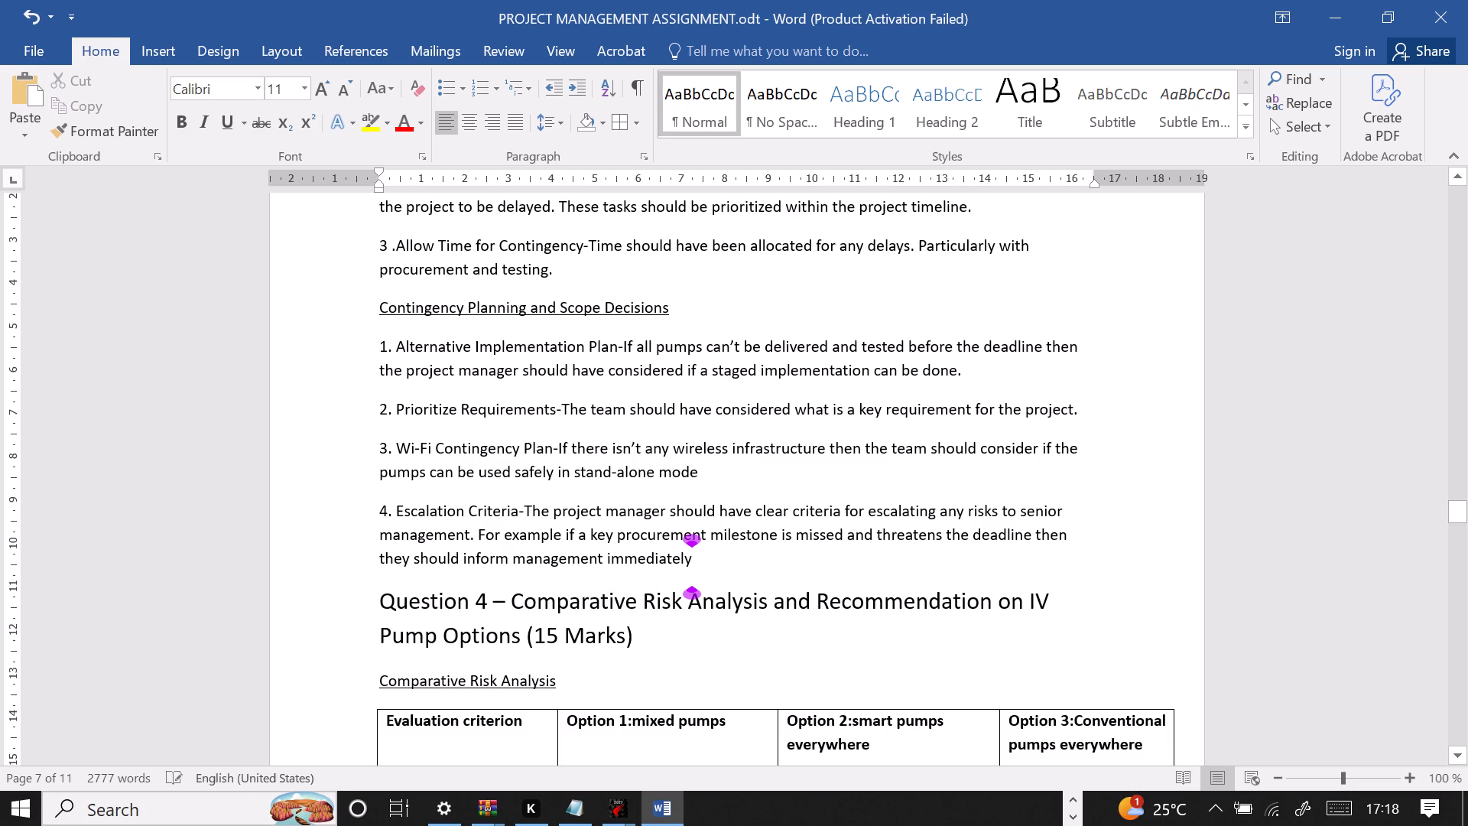
{"action": "key", "text": "Return"}
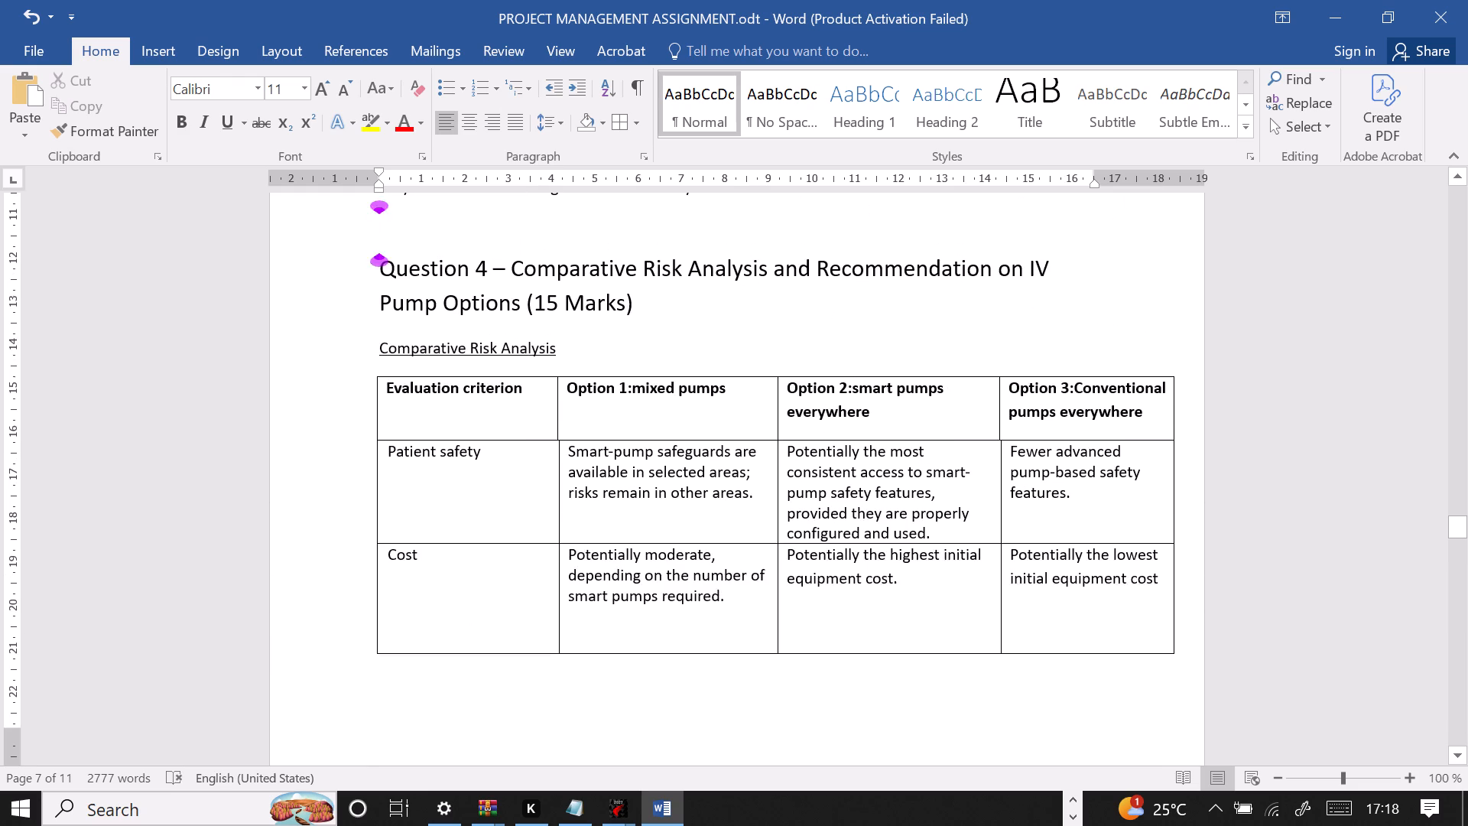
Review Question 4 from the comparison table through the recommended option, Steering Committee and Wi-Fi contingency sections for text and layout to tidy.
{"action": "scroll", "coordinate": [602, 602], "scroll_direction": "down", "scroll_amount": 1}
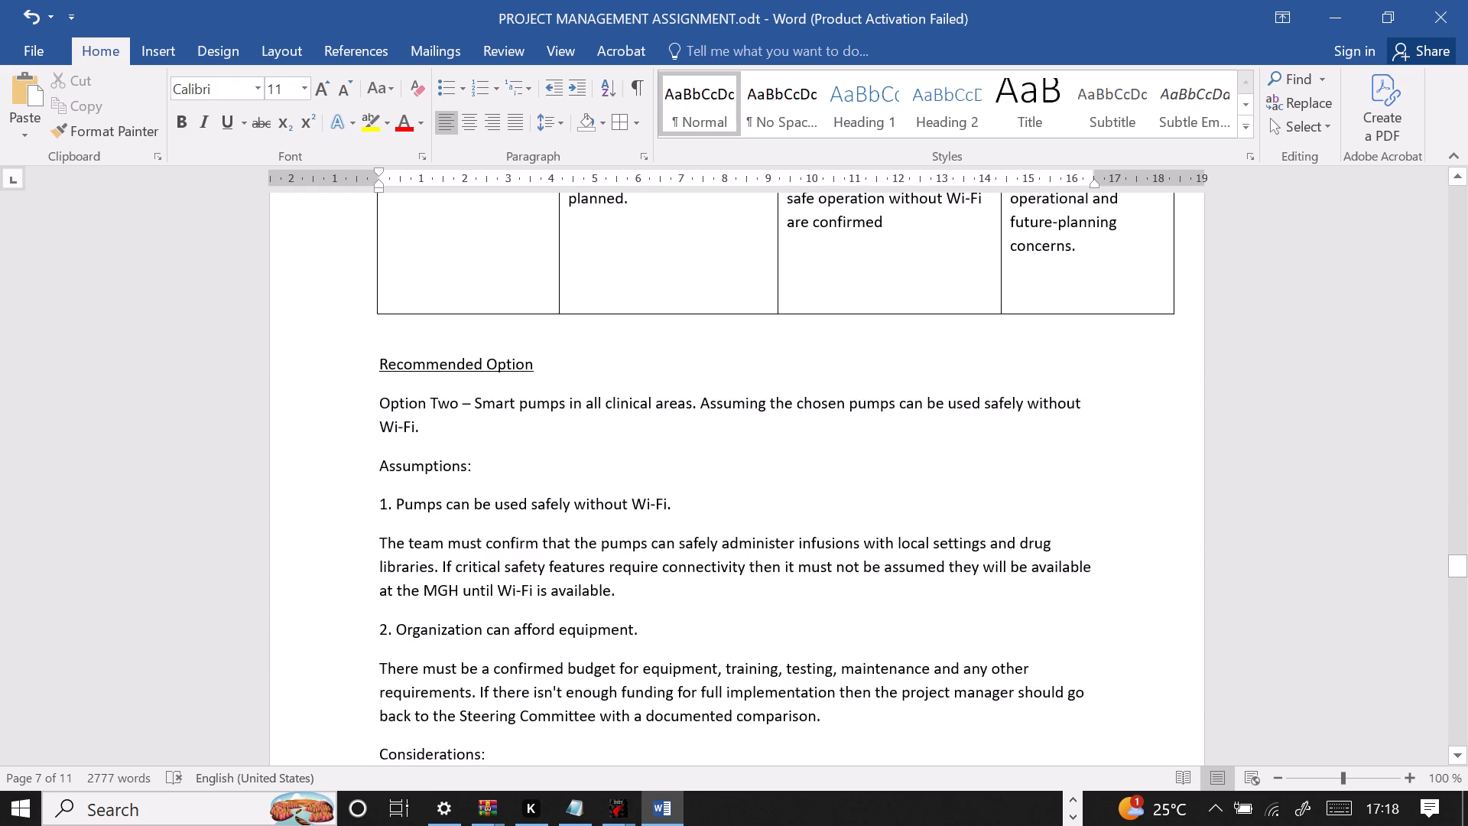
{"action": "scroll", "coordinate": [602, 602], "scroll_direction": "down", "scroll_amount": 2}
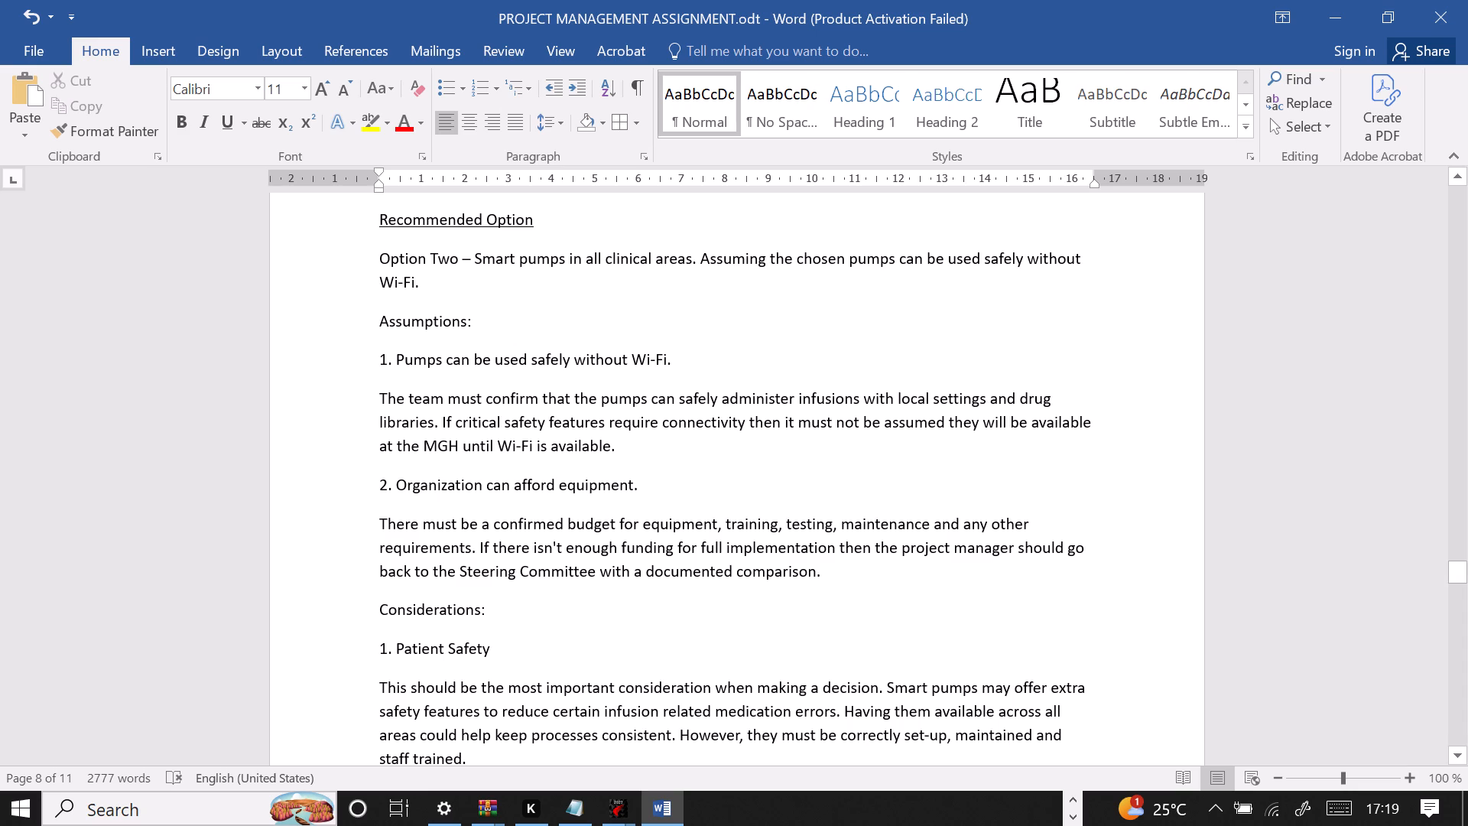
{"action": "scroll", "coordinate": [512, 415], "scroll_direction": "down", "scroll_amount": 1}
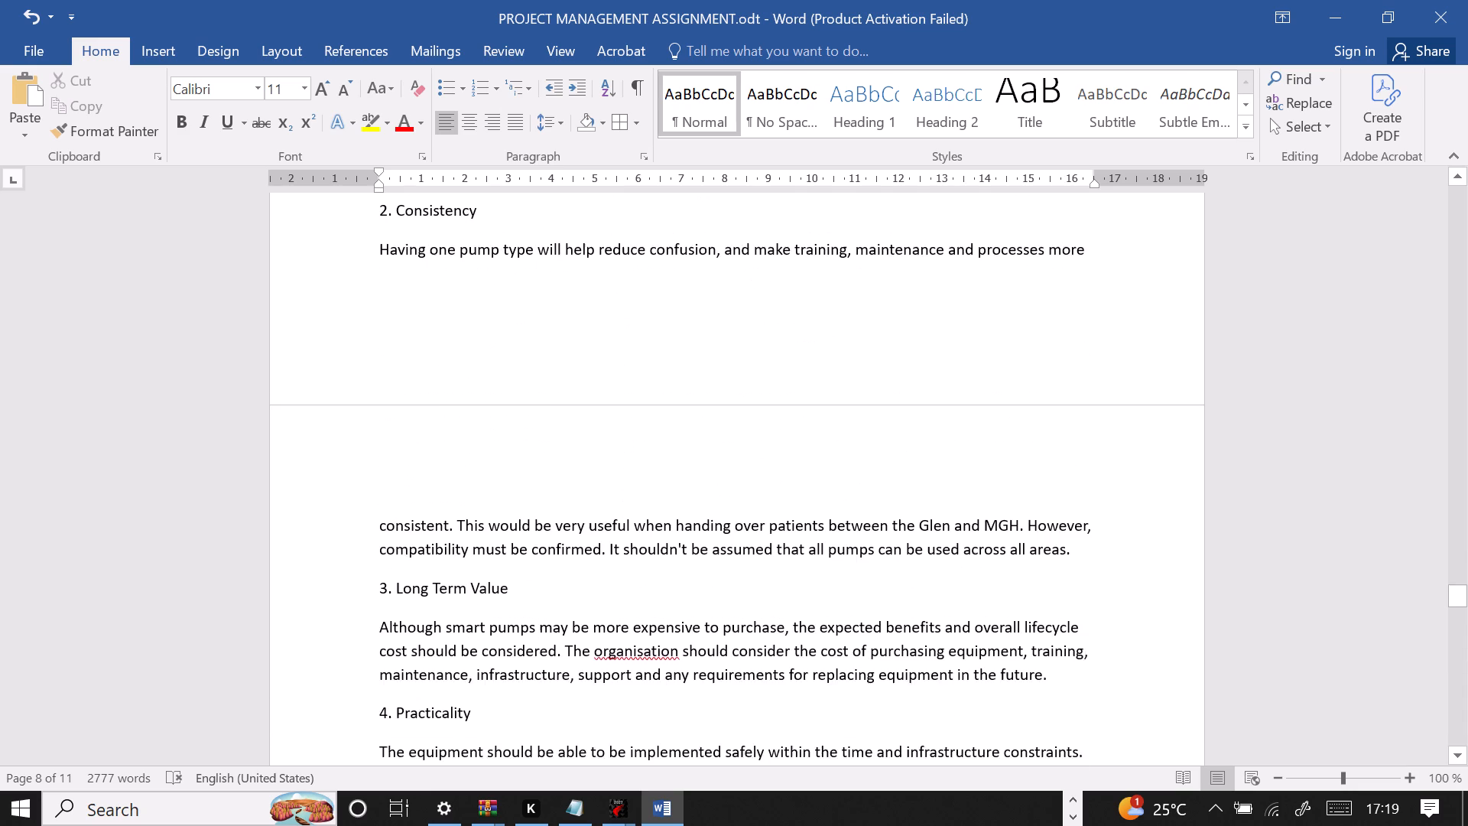
{"action": "scroll", "coordinate": [512, 415], "scroll_direction": "down", "scroll_amount": 1}
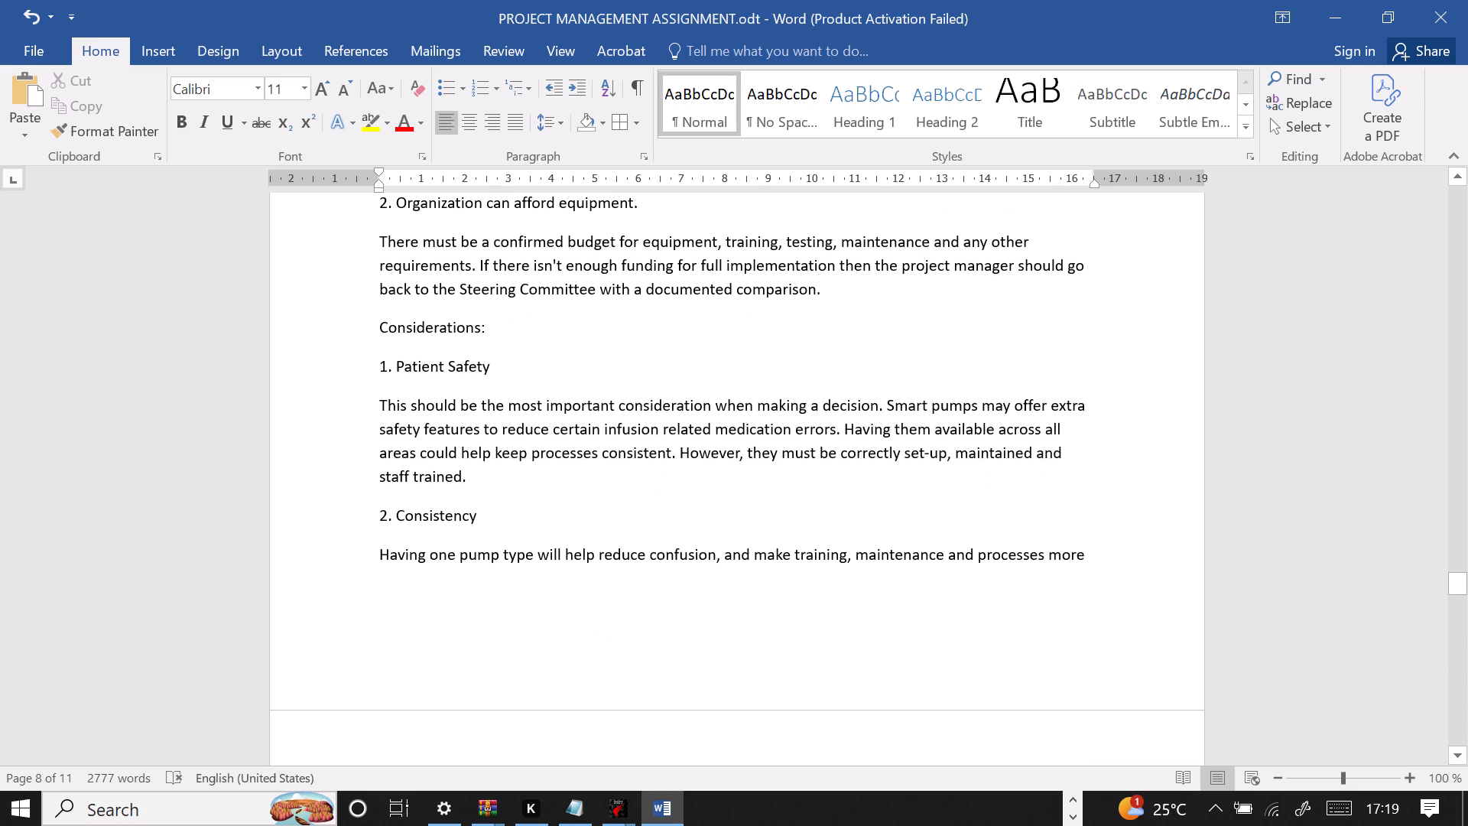
{"action": "scroll", "coordinate": [512, 415], "scroll_direction": "down", "scroll_amount": 1}
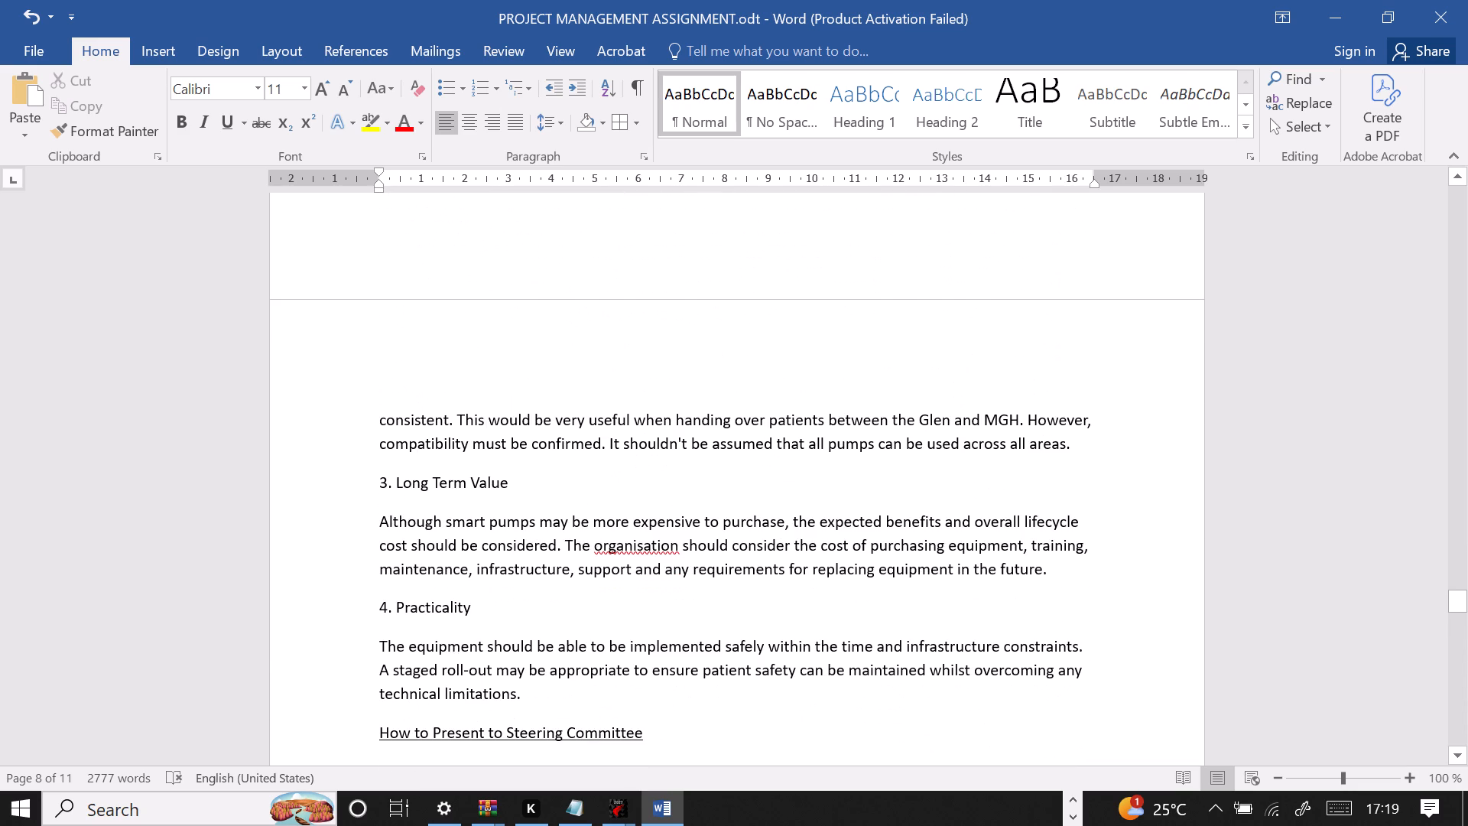
{"action": "scroll", "coordinate": [512, 415], "scroll_direction": "down", "scroll_amount": 1}
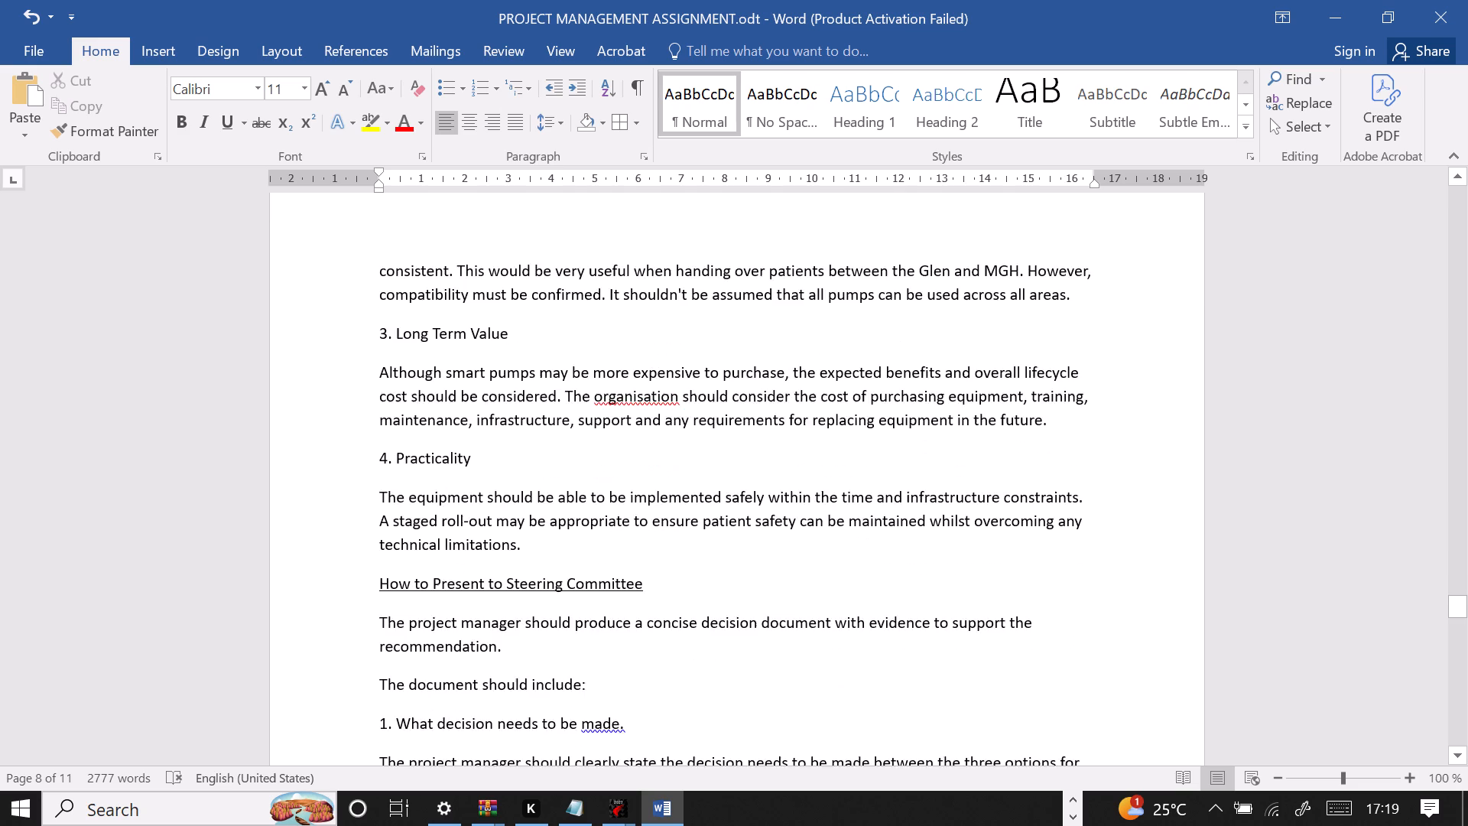
{"action": "scroll", "coordinate": [512, 415], "scroll_direction": "down", "scroll_amount": 1}
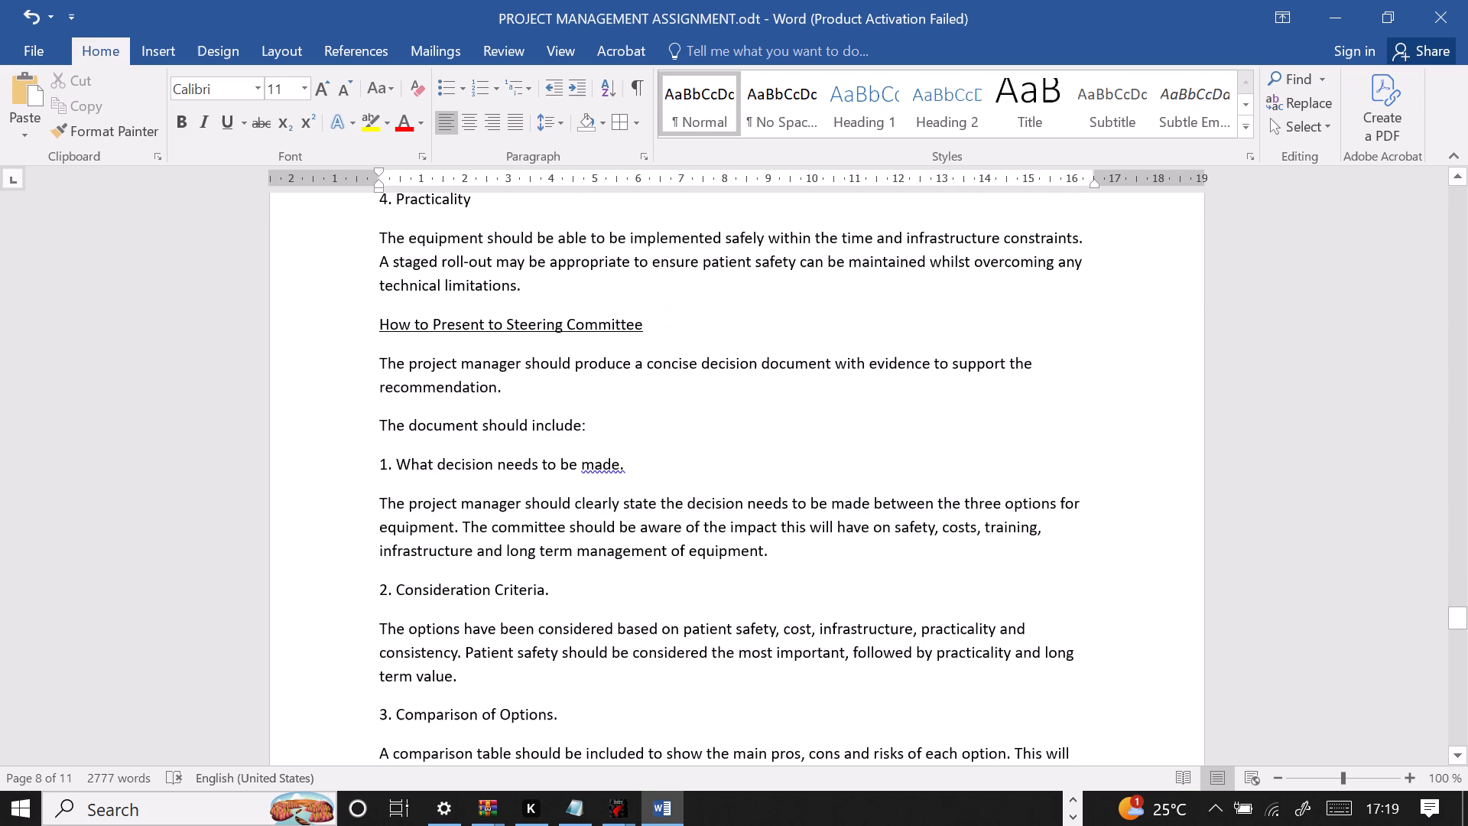
{"action": "scroll", "coordinate": [512, 415], "scroll_direction": "down", "scroll_amount": 2}
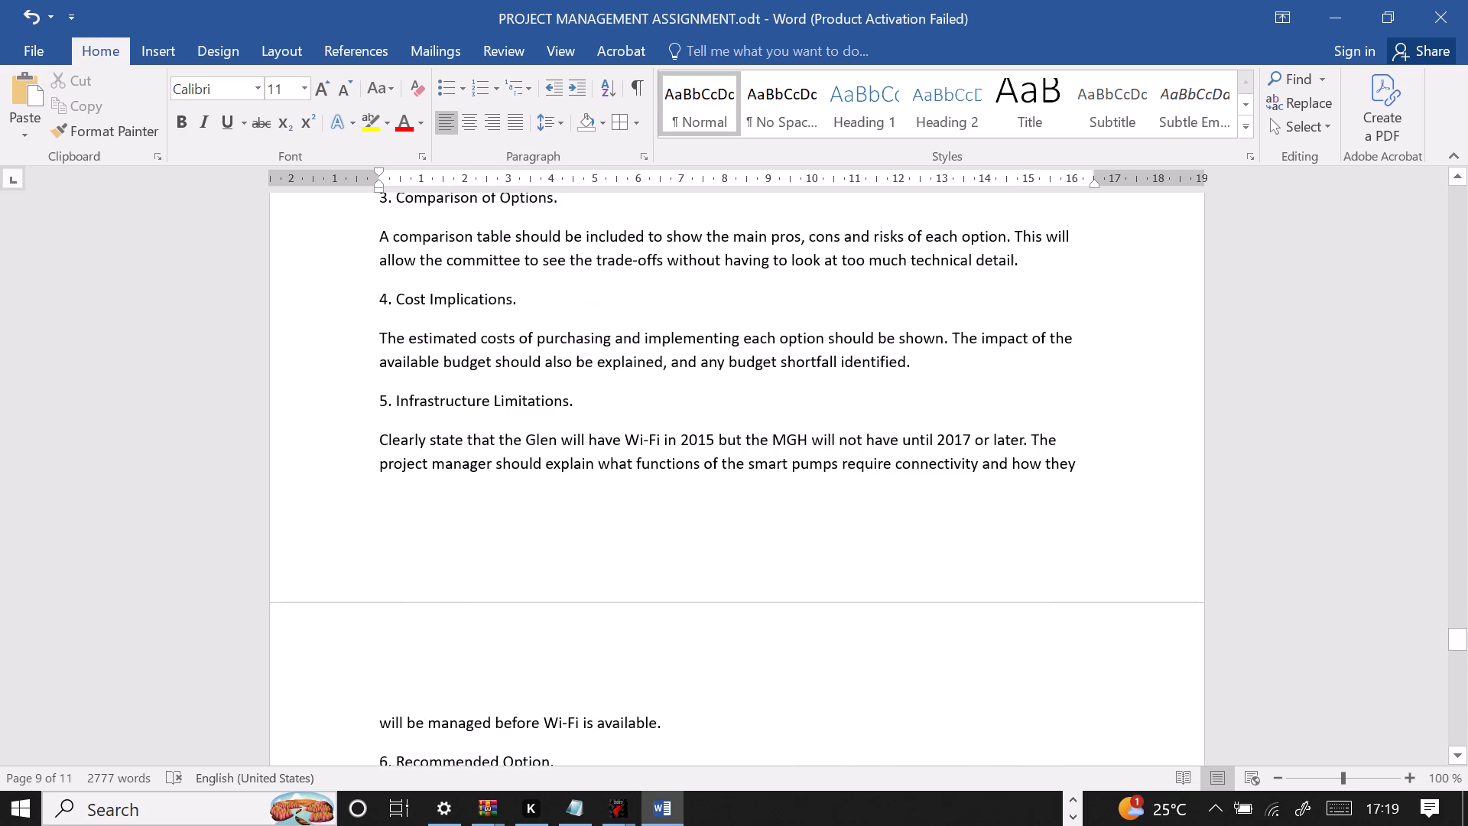
{"action": "scroll", "coordinate": [512, 415], "scroll_direction": "down", "scroll_amount": 2}
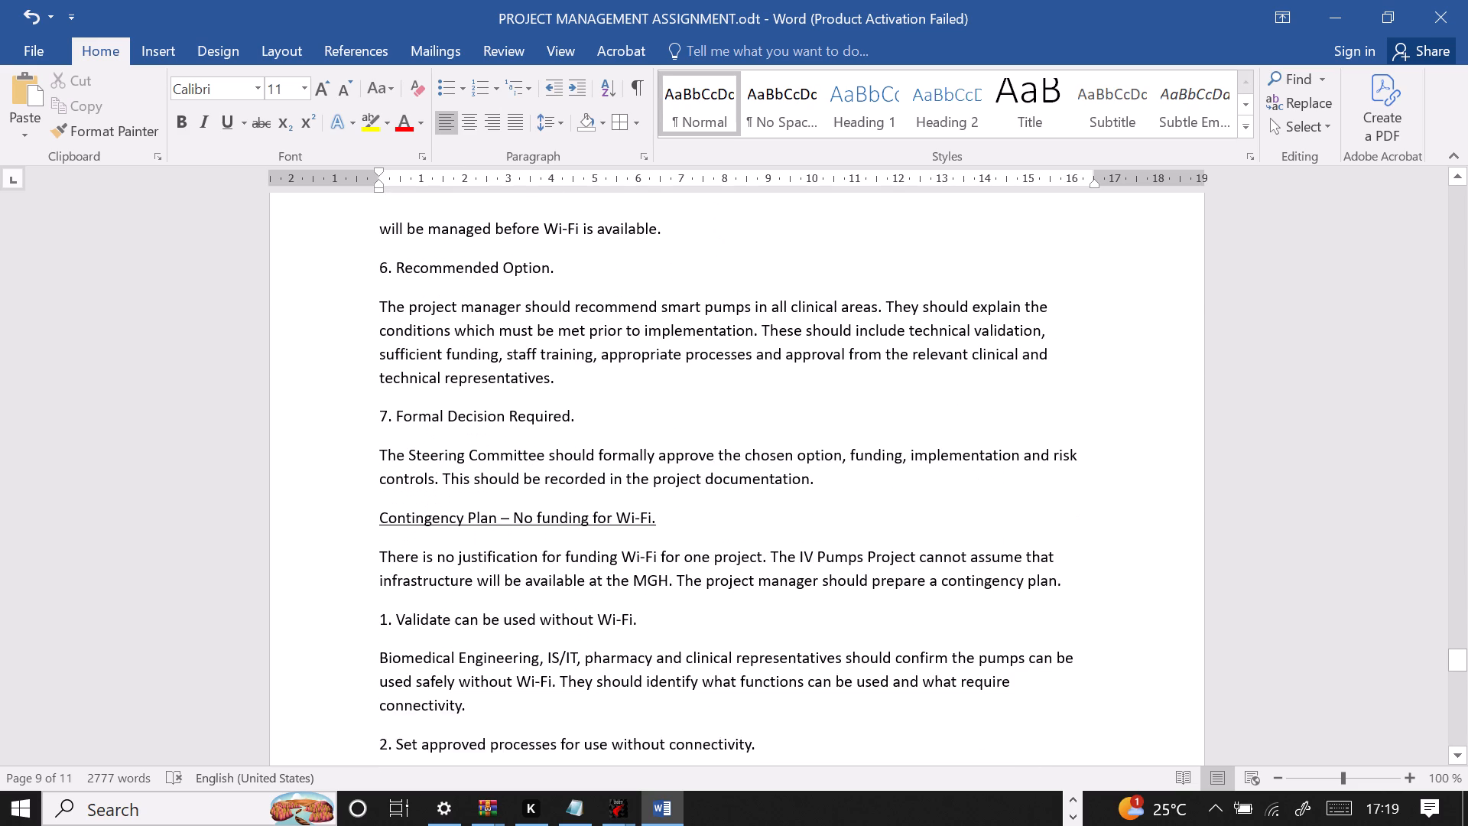
{"action": "scroll", "coordinate": [512, 415], "scroll_direction": "down", "scroll_amount": 3}
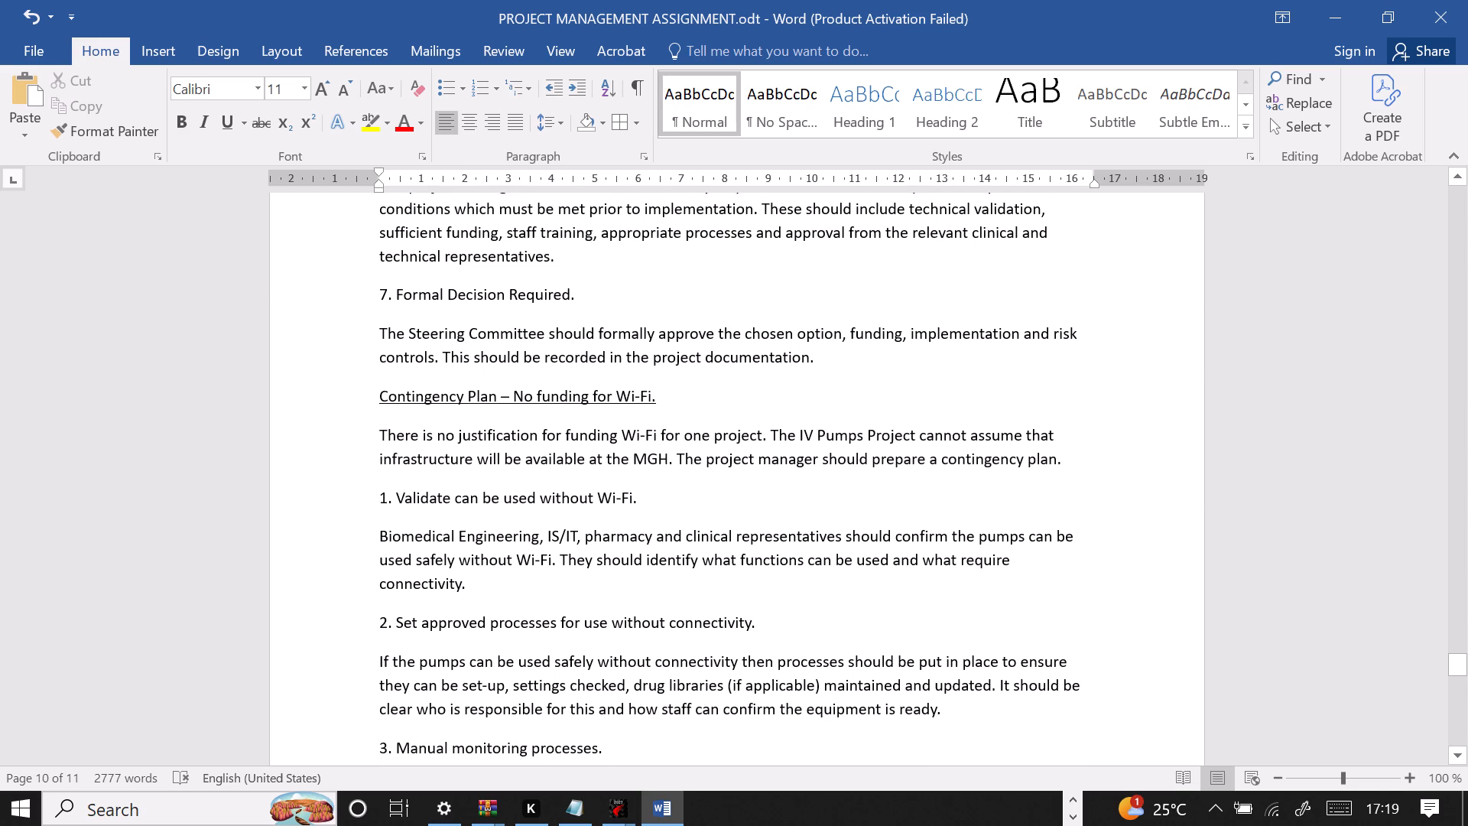
{"action": "scroll", "coordinate": [512, 415], "scroll_direction": "down", "scroll_amount": 1}
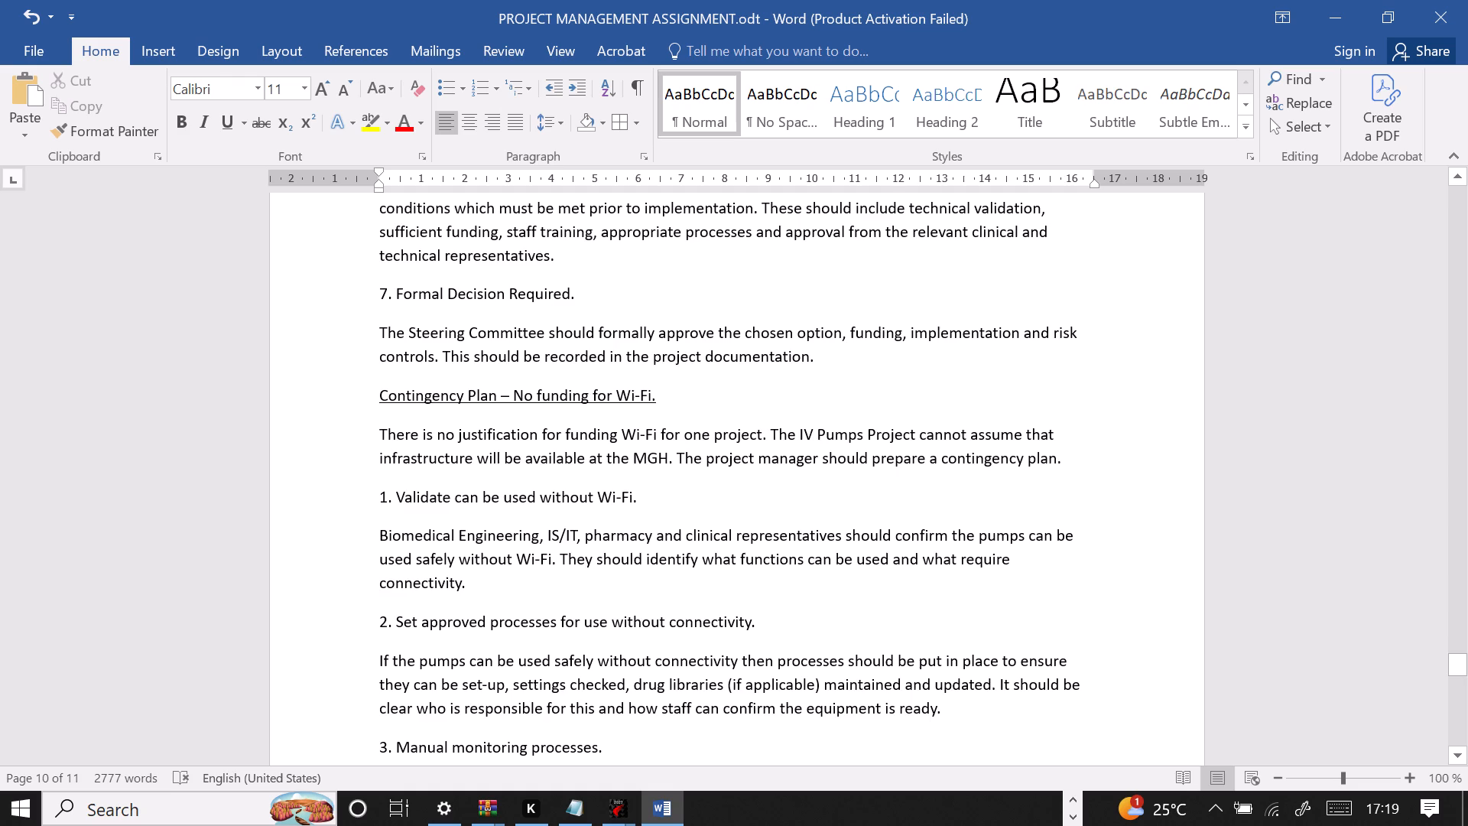
{"action": "scroll", "coordinate": [512, 415], "scroll_direction": "up", "scroll_amount": 1}
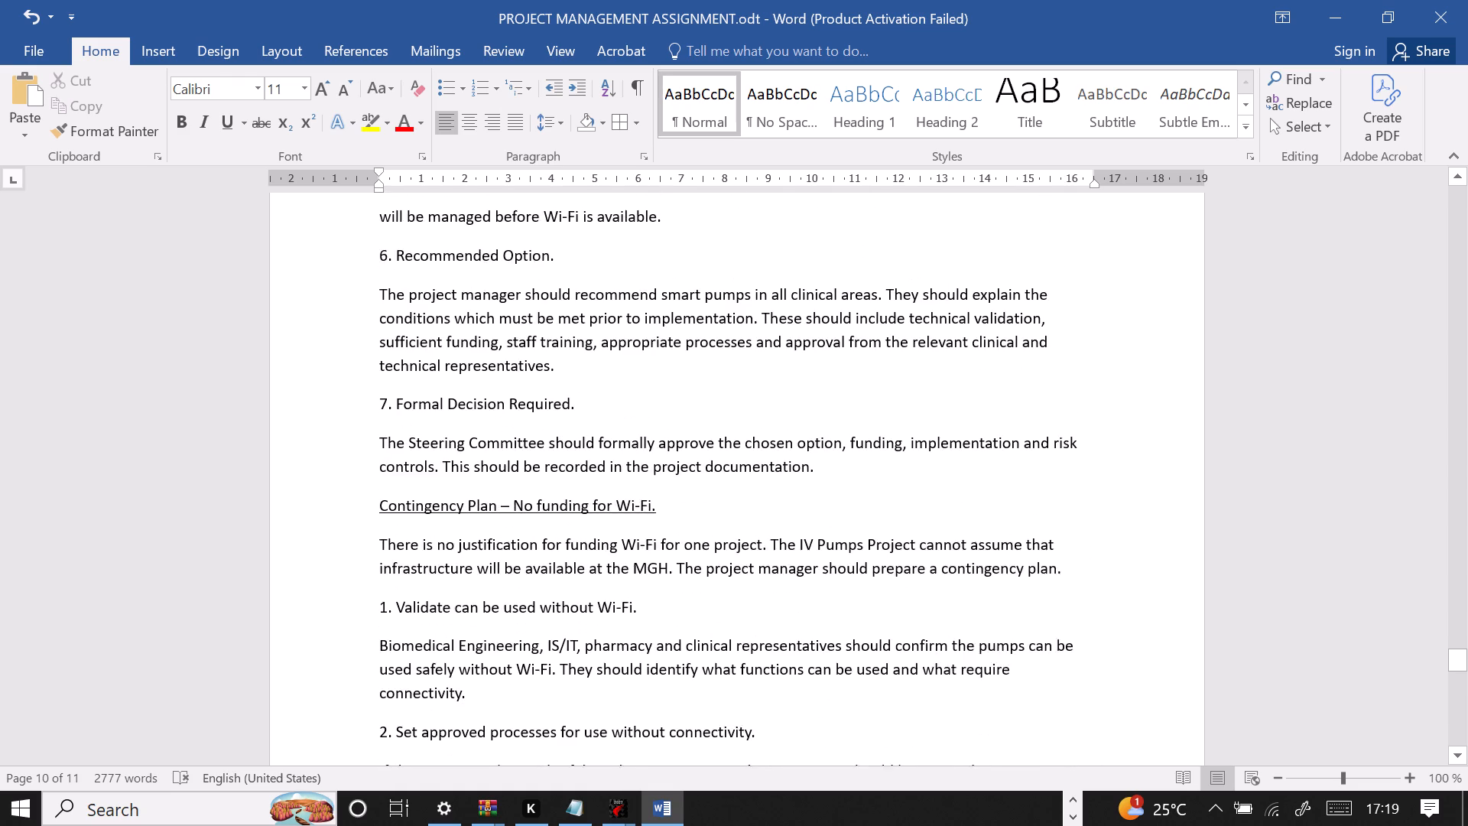
{"action": "scroll", "coordinate": [512, 415], "scroll_direction": "up", "scroll_amount": 2}
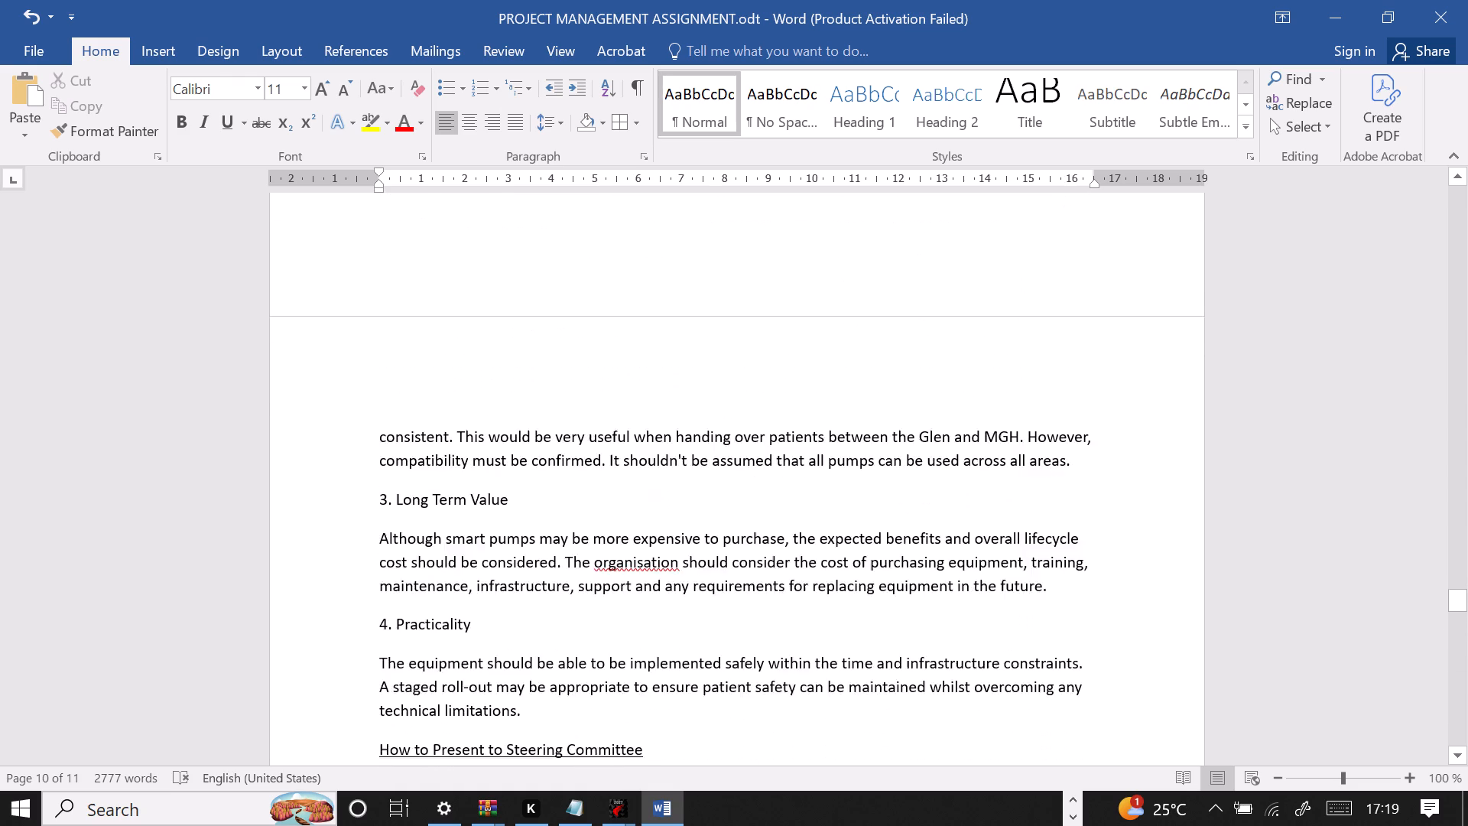
{"action": "scroll", "coordinate": [512, 415], "scroll_direction": "up", "scroll_amount": 2}
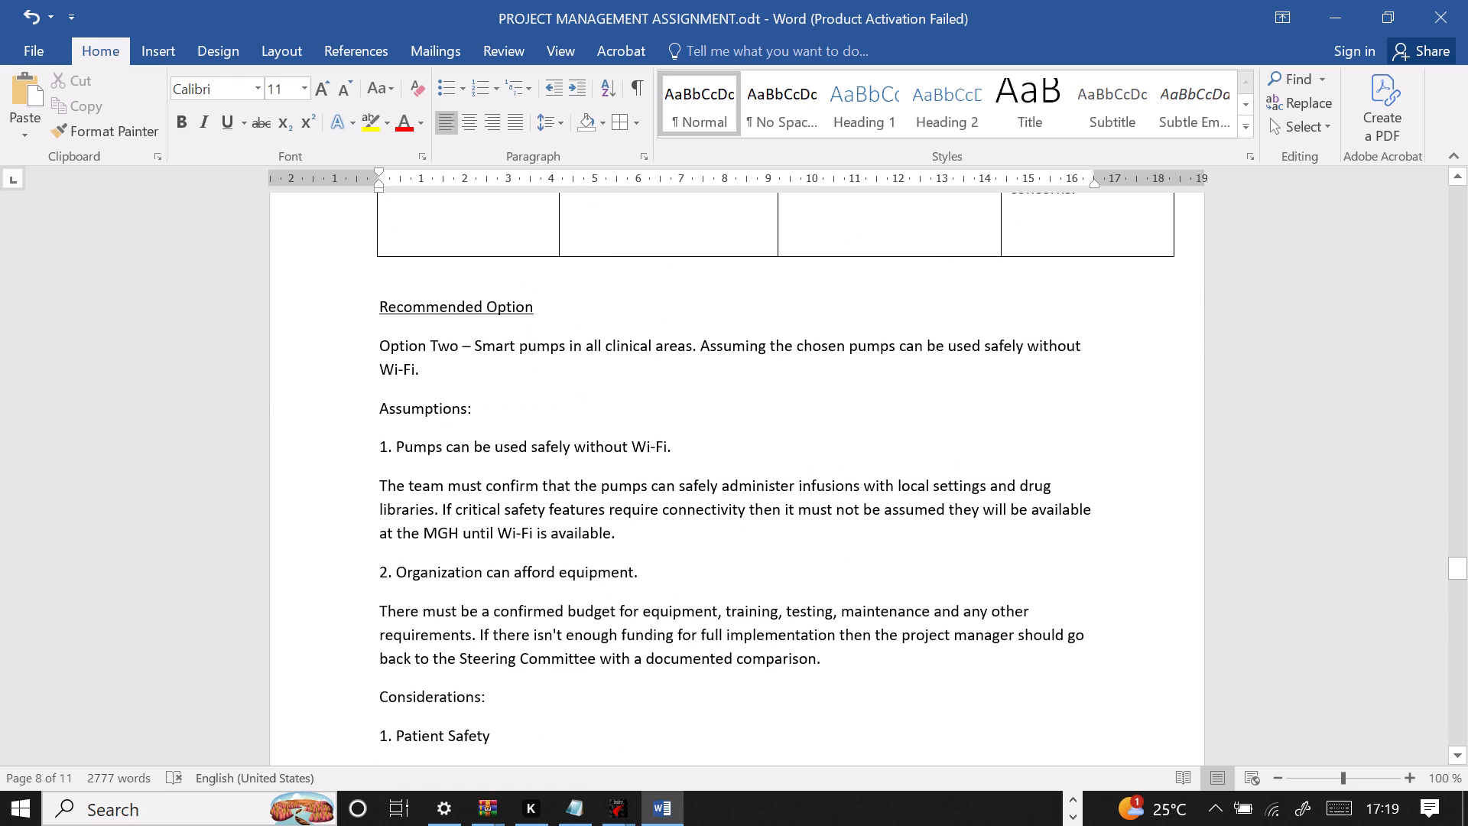
{"action": "scroll", "coordinate": [512, 415], "scroll_direction": "down", "scroll_amount": 1}
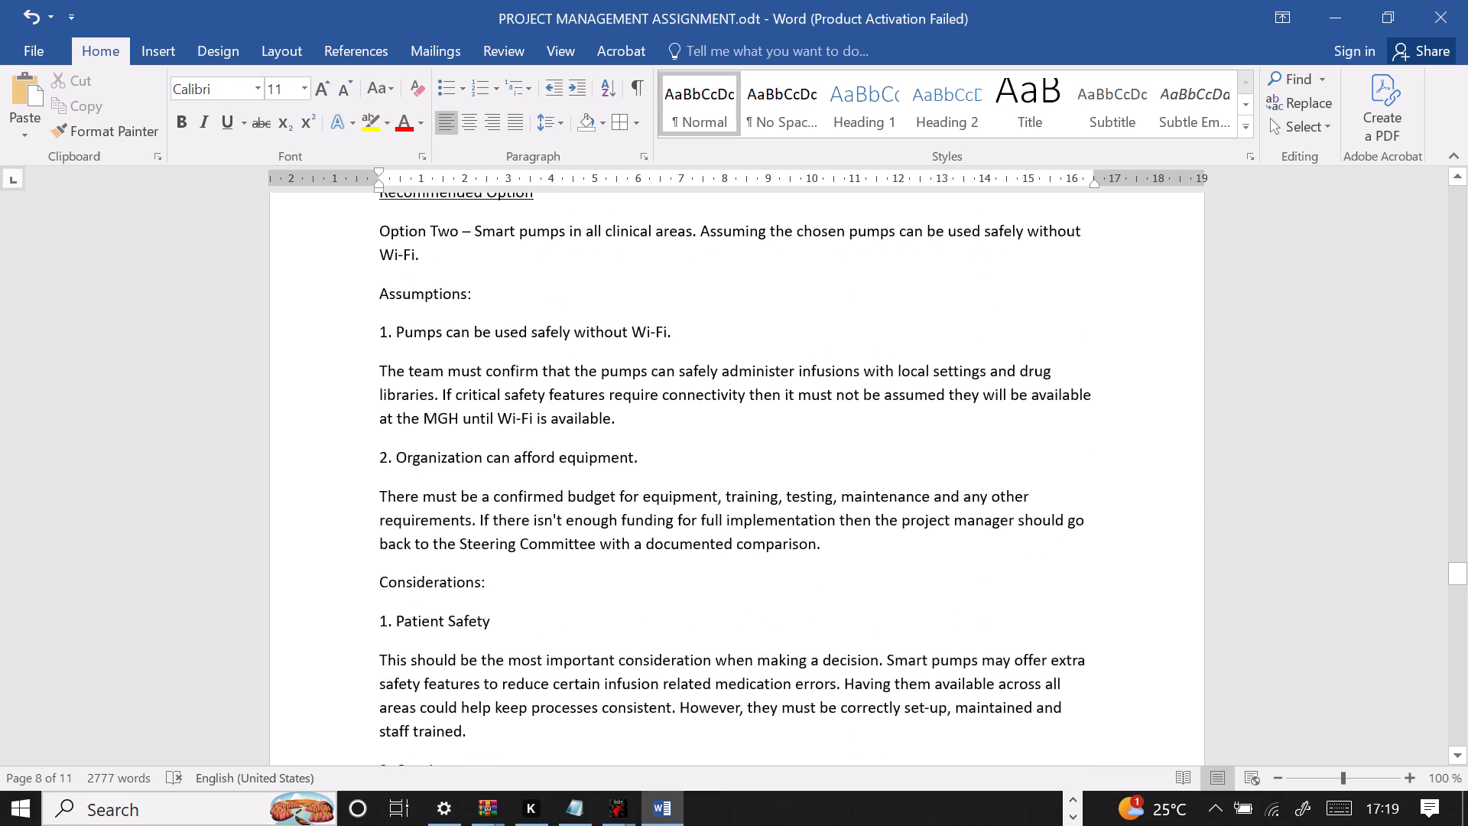
{"action": "scroll", "coordinate": [512, 415], "scroll_direction": "down", "scroll_amount": 1}
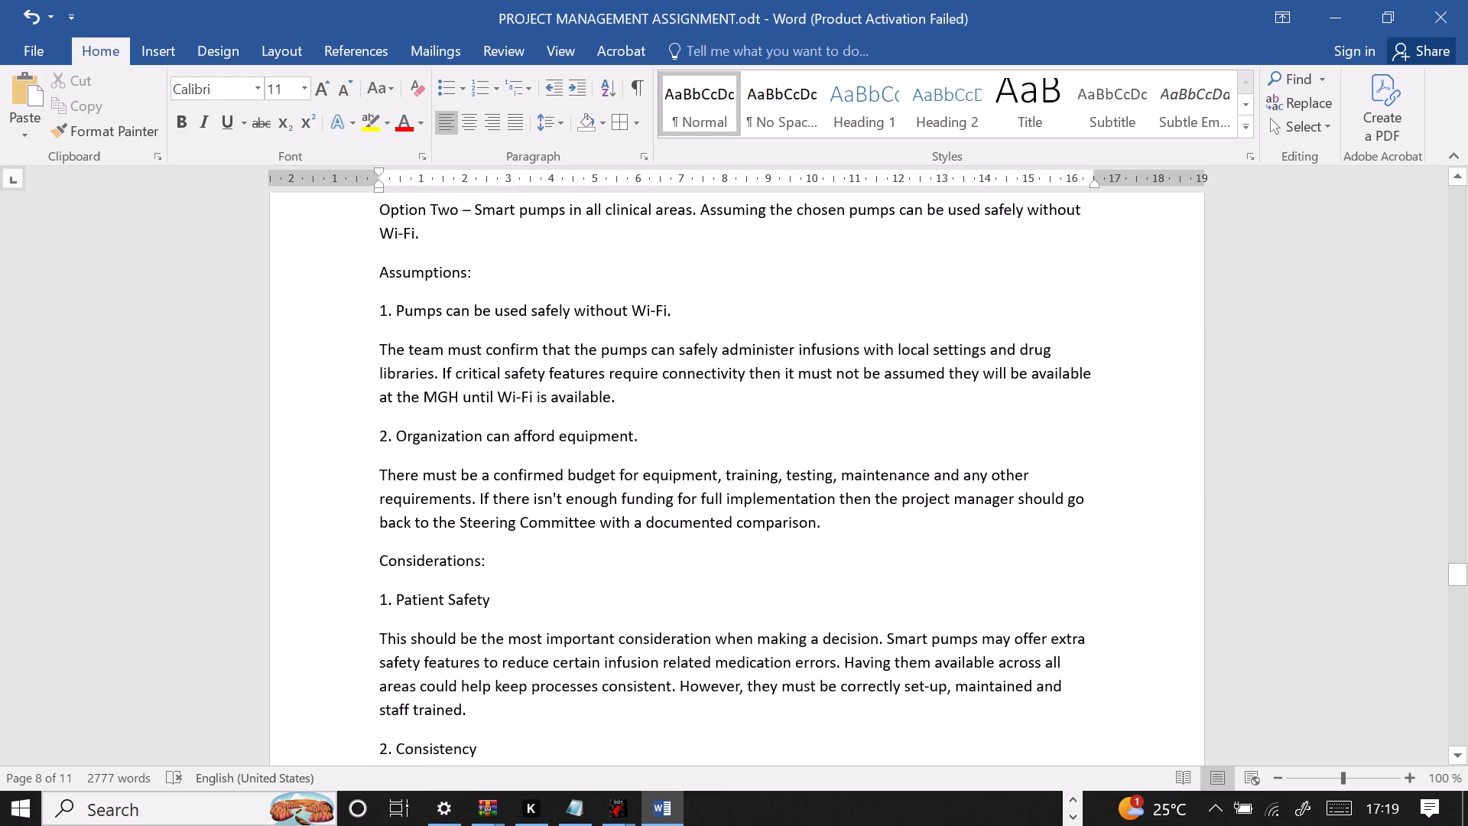
{"action": "scroll", "coordinate": [512, 415], "scroll_direction": "down", "scroll_amount": 2}
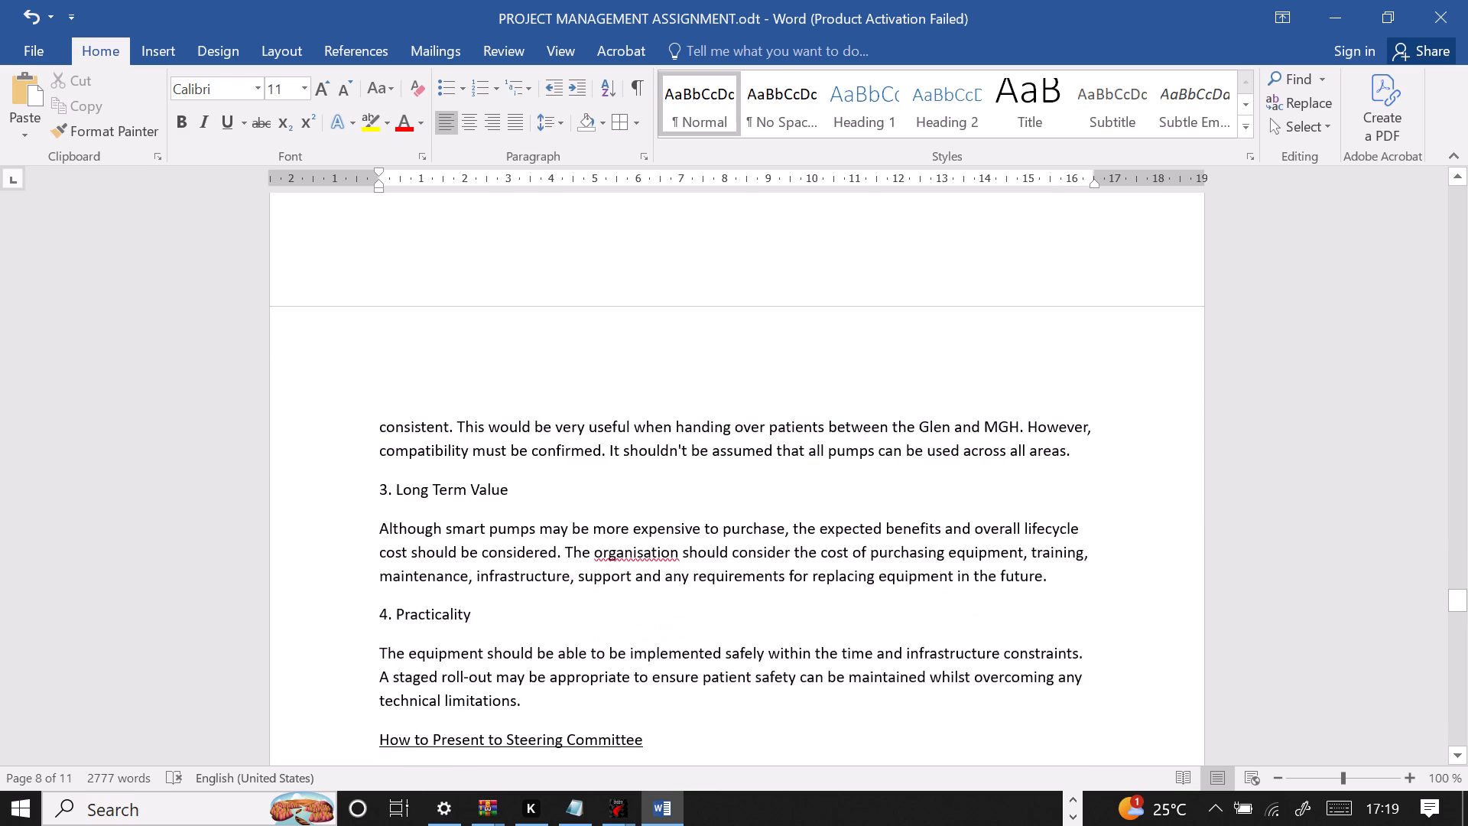
{"action": "scroll", "coordinate": [512, 415], "scroll_direction": "down", "scroll_amount": 1}
Join both numbered assumptions under "Recommended Option" with their explanatory paragraphs, placing a hyphen between each assumption and its explanation.
{"action": "scroll", "coordinate": [512, 415], "scroll_direction": "up", "scroll_amount": 1}
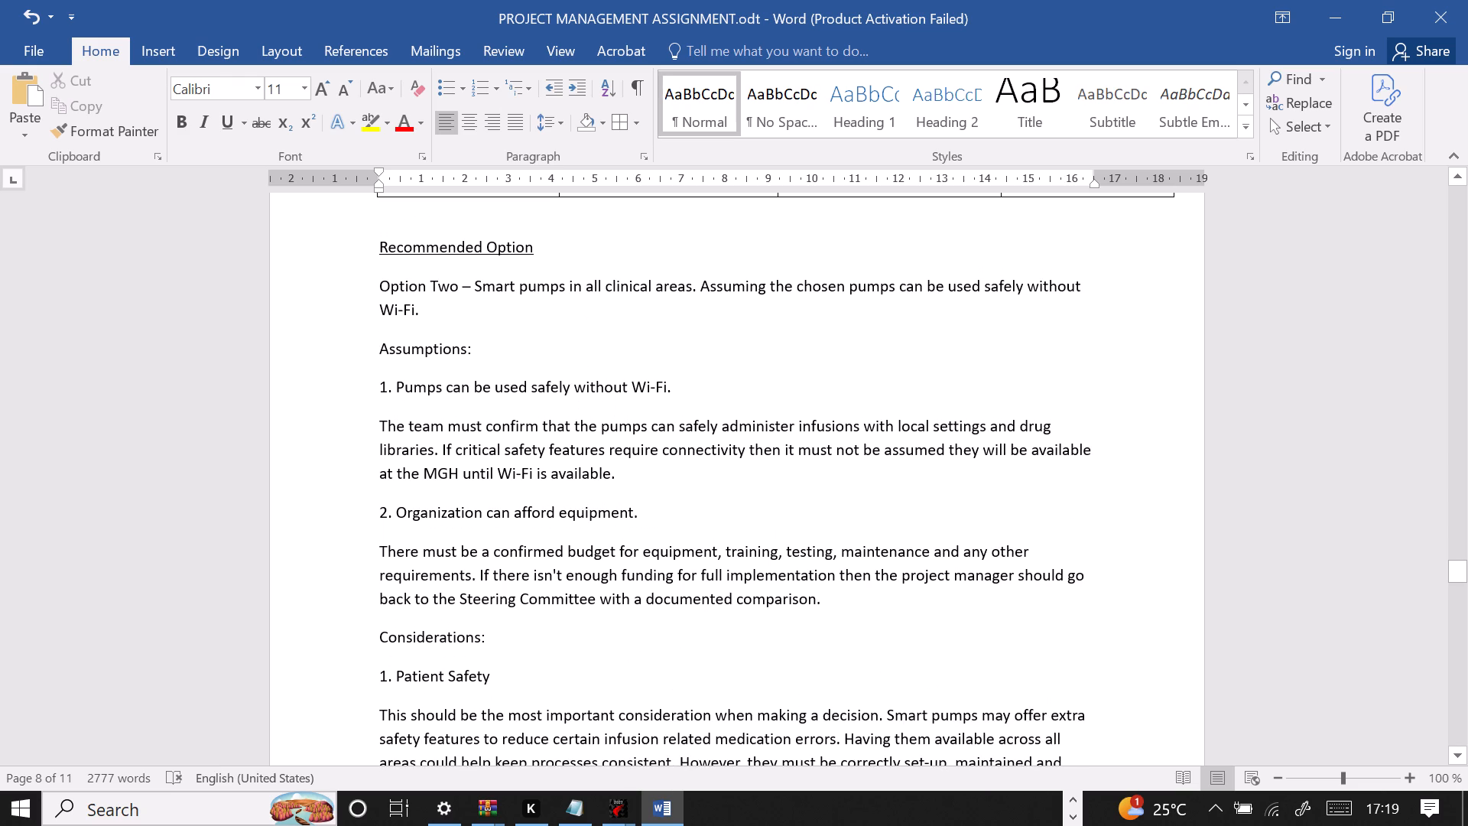
{"action": "left_click", "coordinate": [381, 424]}
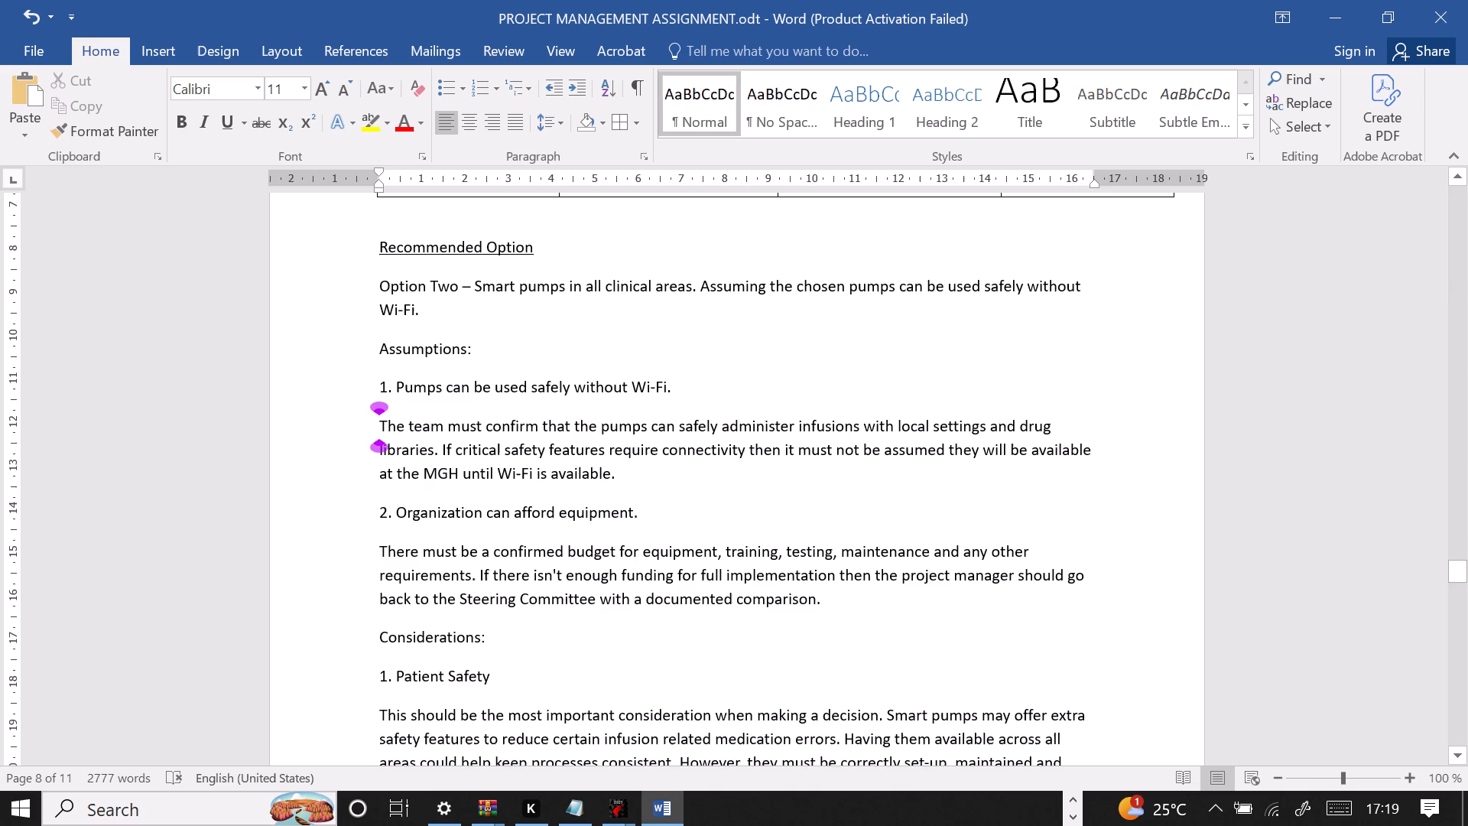
{"action": "key", "text": "BackSpace"}
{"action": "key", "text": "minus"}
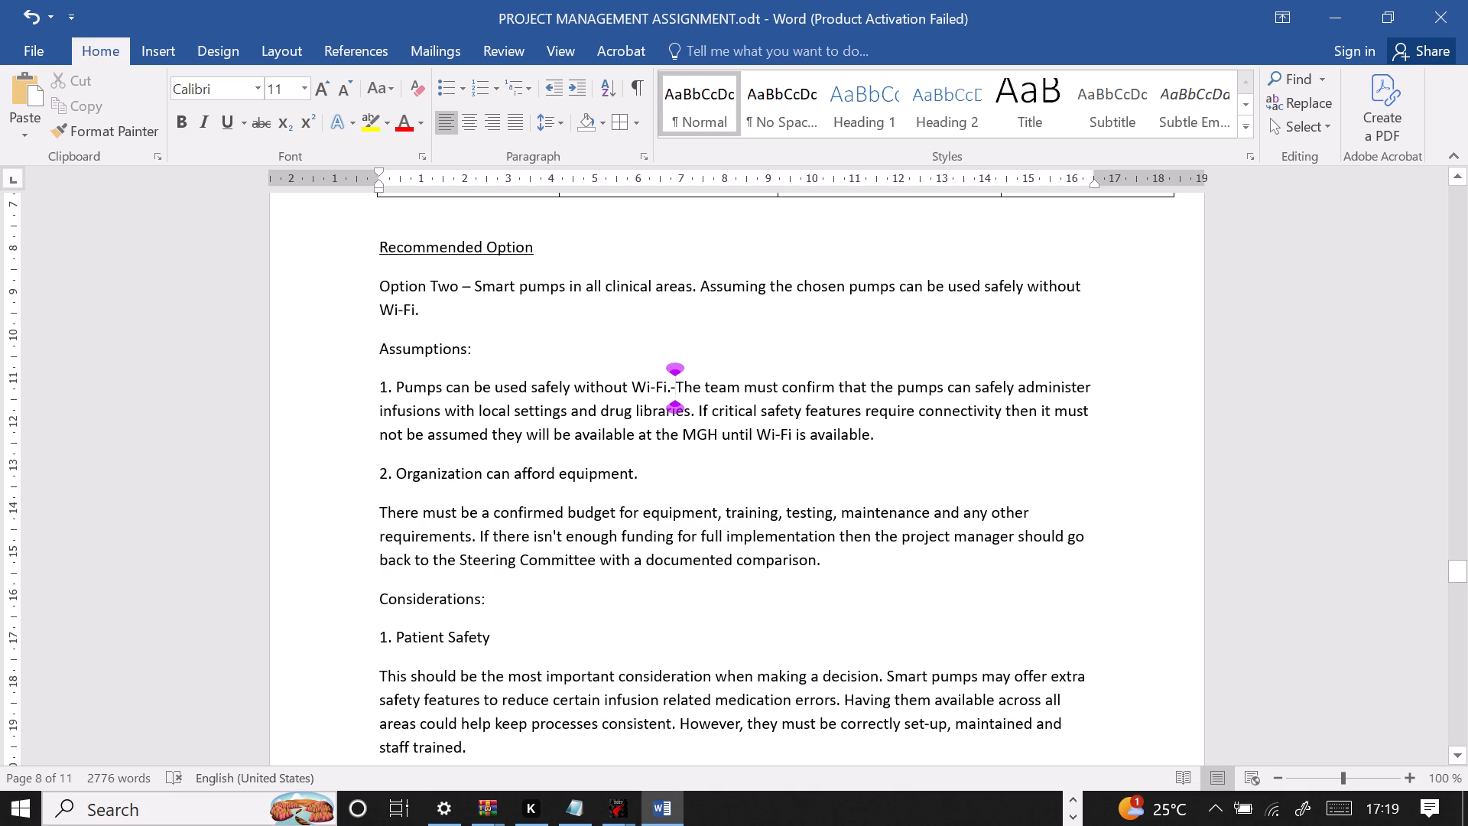
{"action": "left_click", "coordinate": [375, 518]}
{"action": "key", "text": "BackSpace"}
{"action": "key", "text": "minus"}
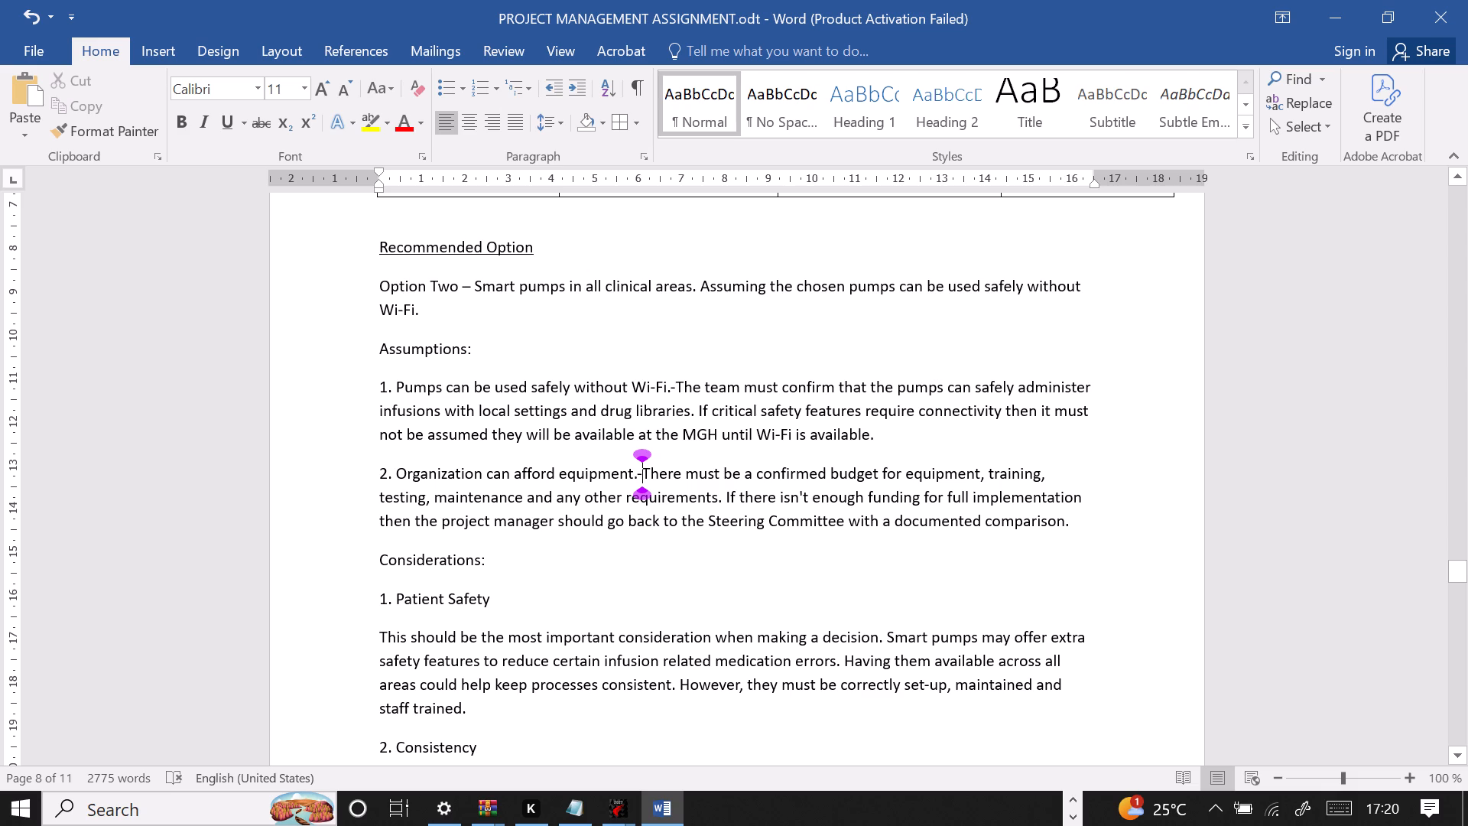
Under Considerations, remove "This should be the most important consideration when making a decision." and join the remaining paragraph to "1. Patient Safety" with a hyphen.
{"action": "scroll", "coordinate": [691, 592], "scroll_direction": "down", "scroll_amount": 1}
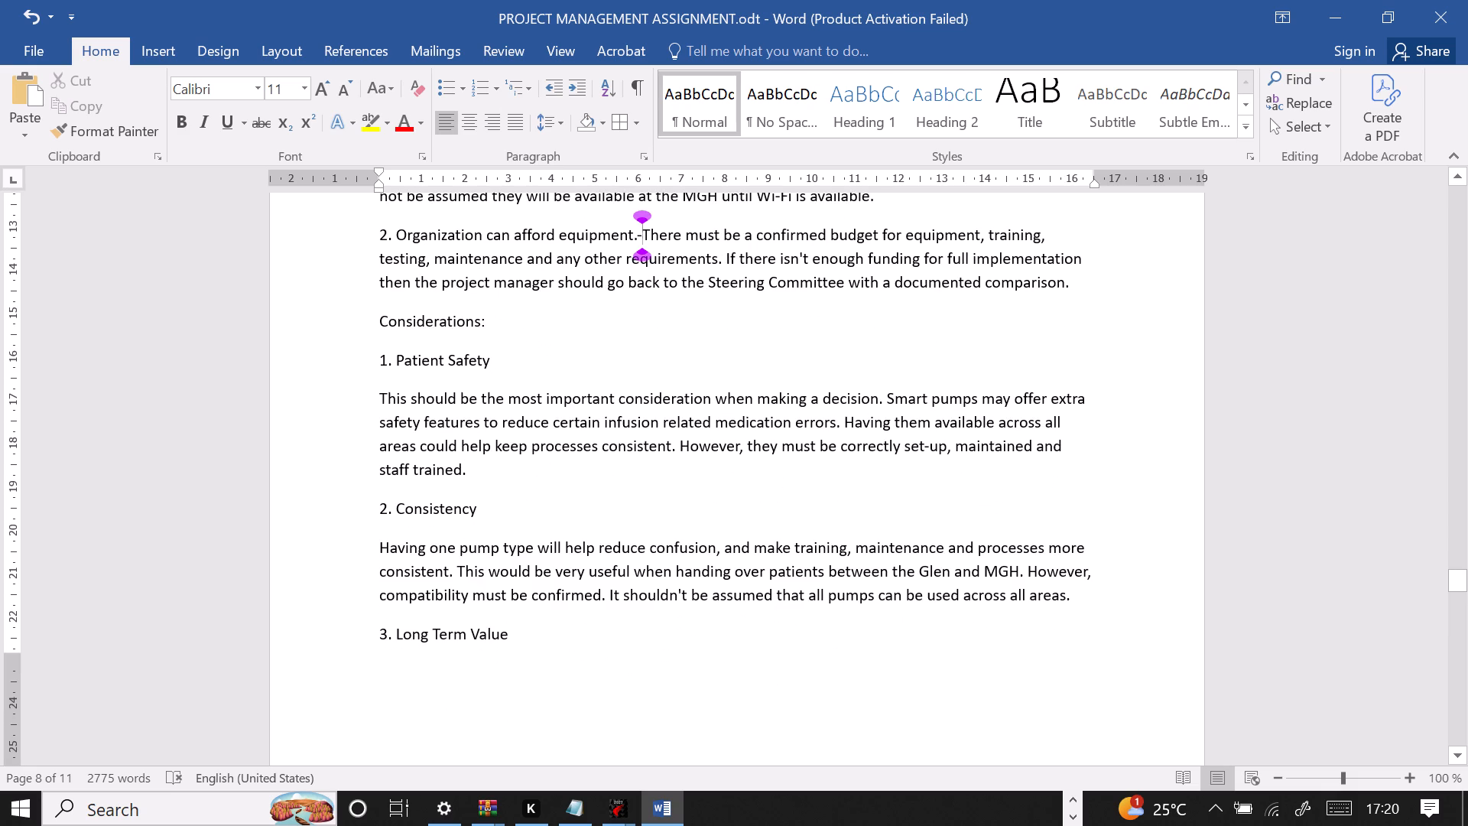
{"action": "left_click", "coordinate": [375, 398]}
{"action": "left_click_drag", "start_coordinate": [375, 398], "coordinate": [710, 395]}
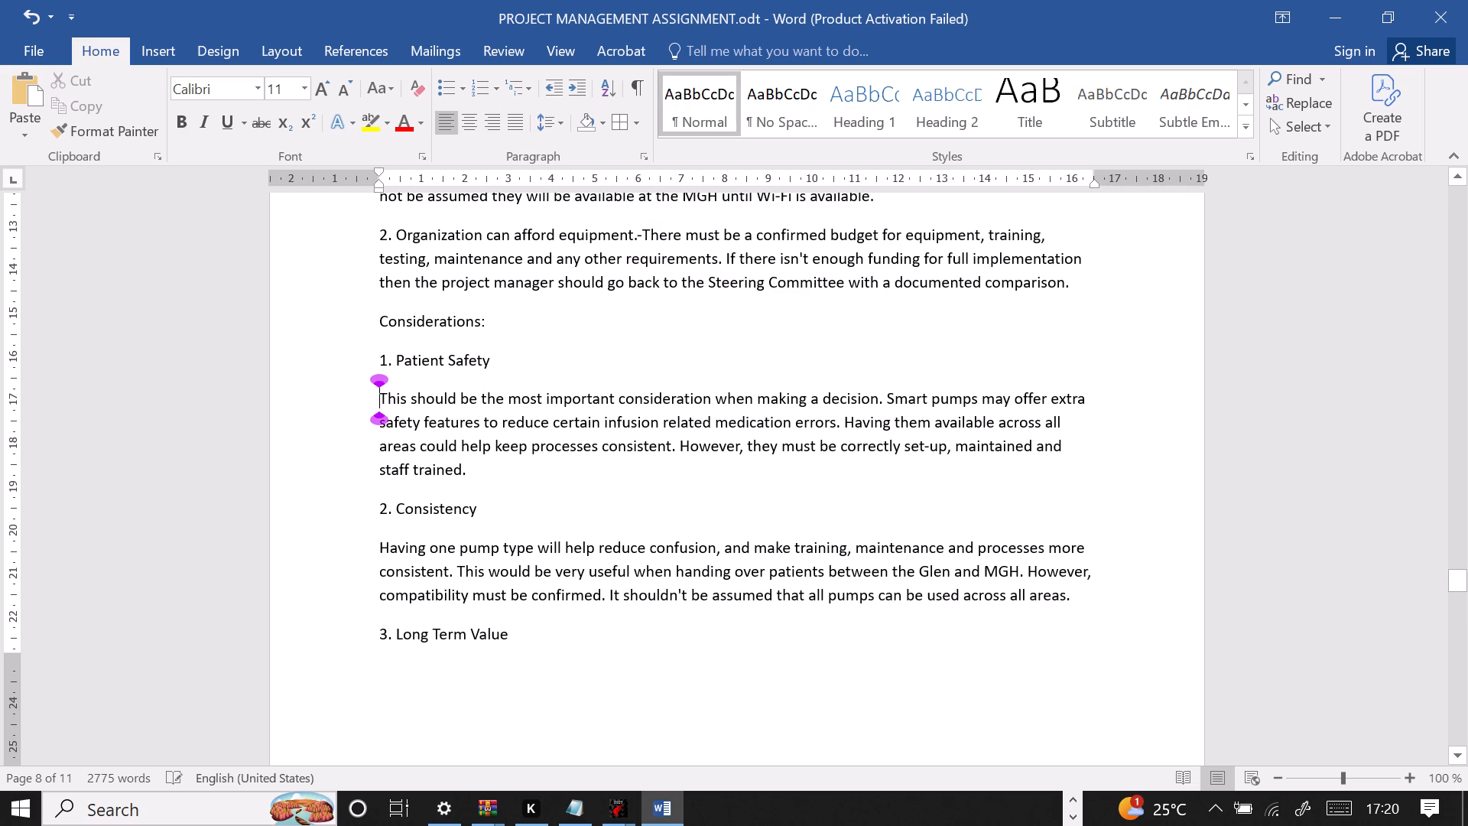
{"action": "left_click_drag", "start_coordinate": [710, 395], "coordinate": [885, 409]}
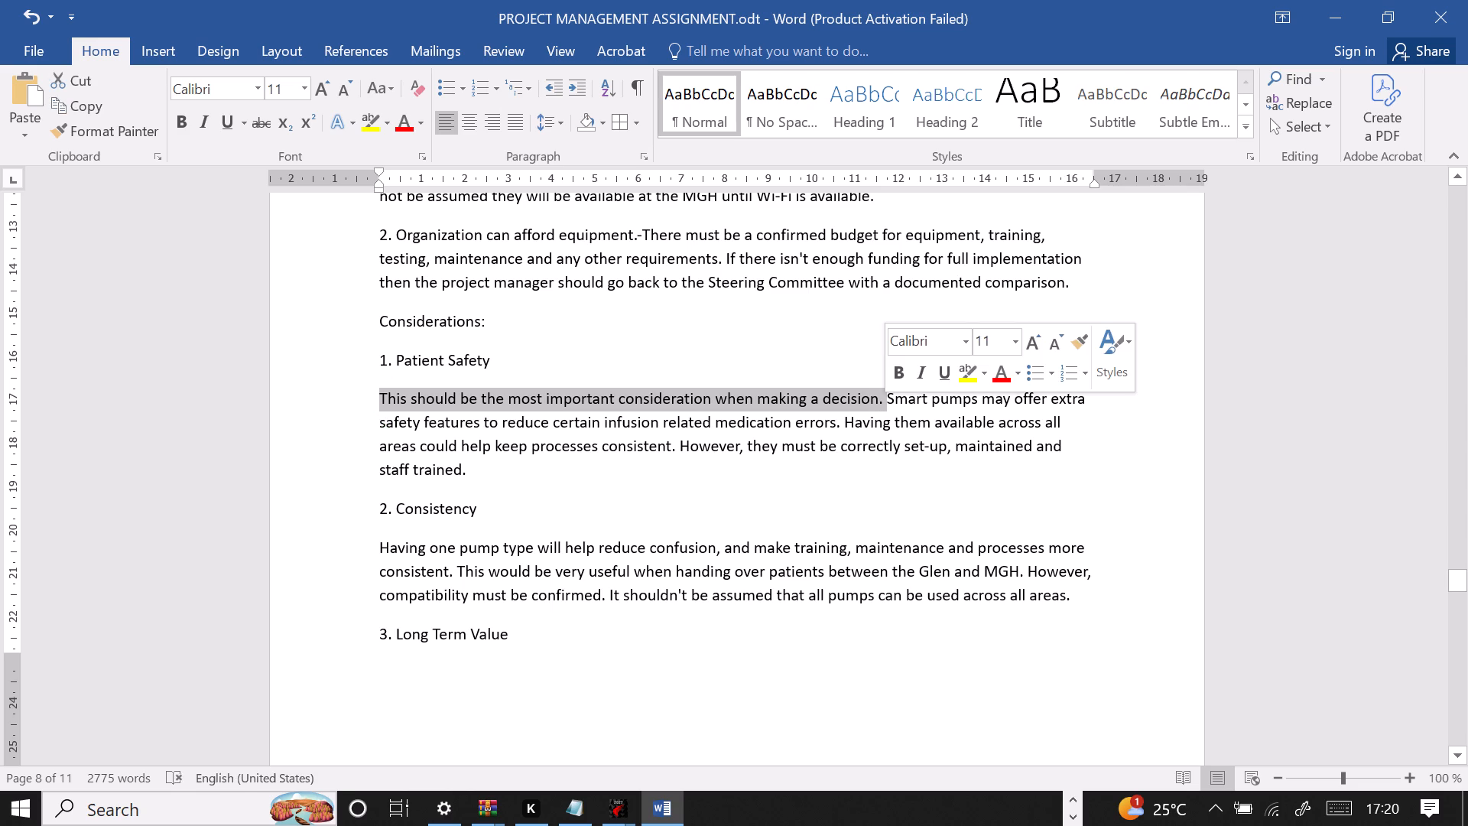
{"action": "key", "text": "BackSpace"}
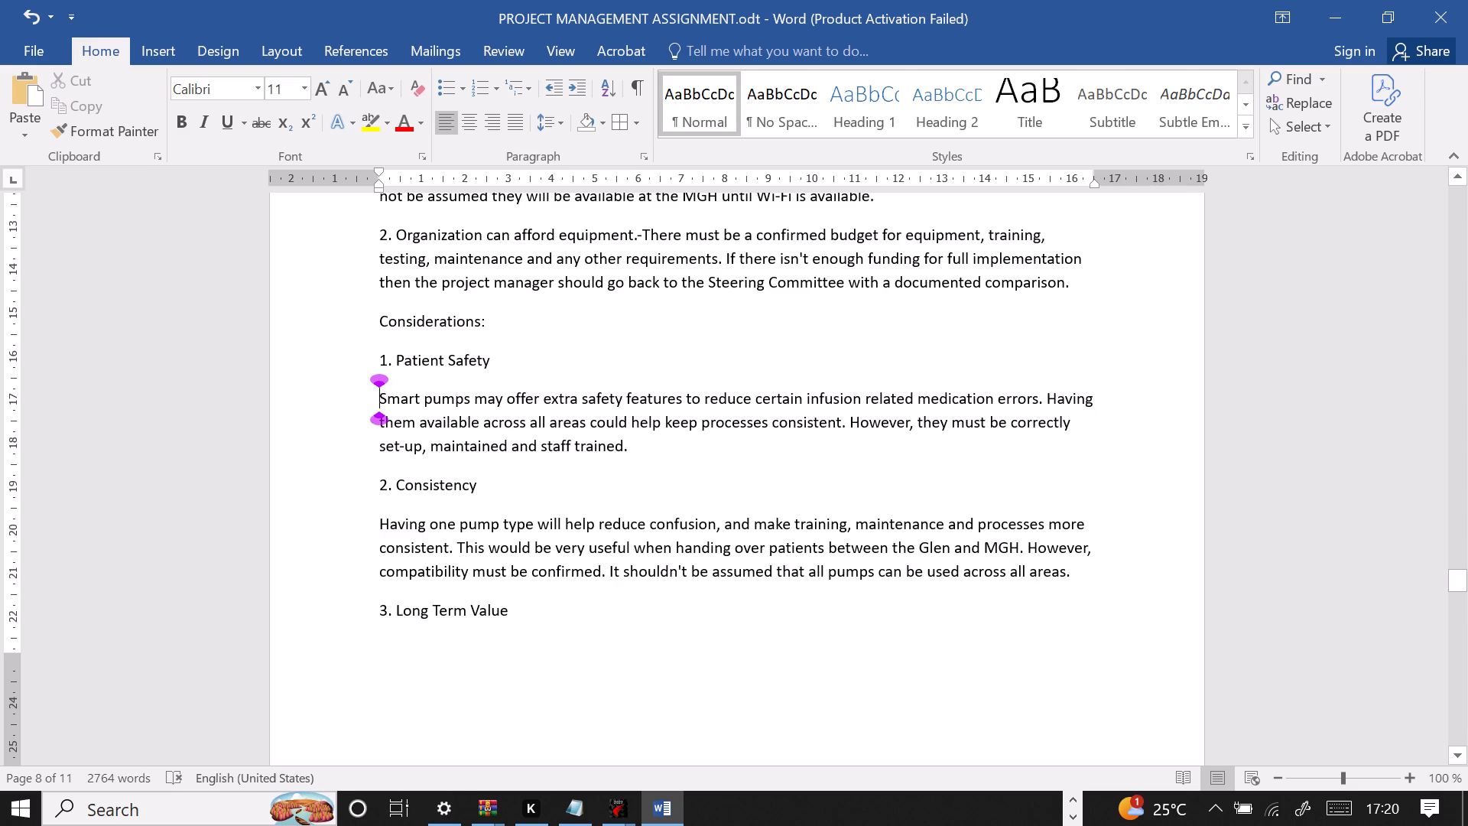
{"action": "key", "text": "BackSpace"}
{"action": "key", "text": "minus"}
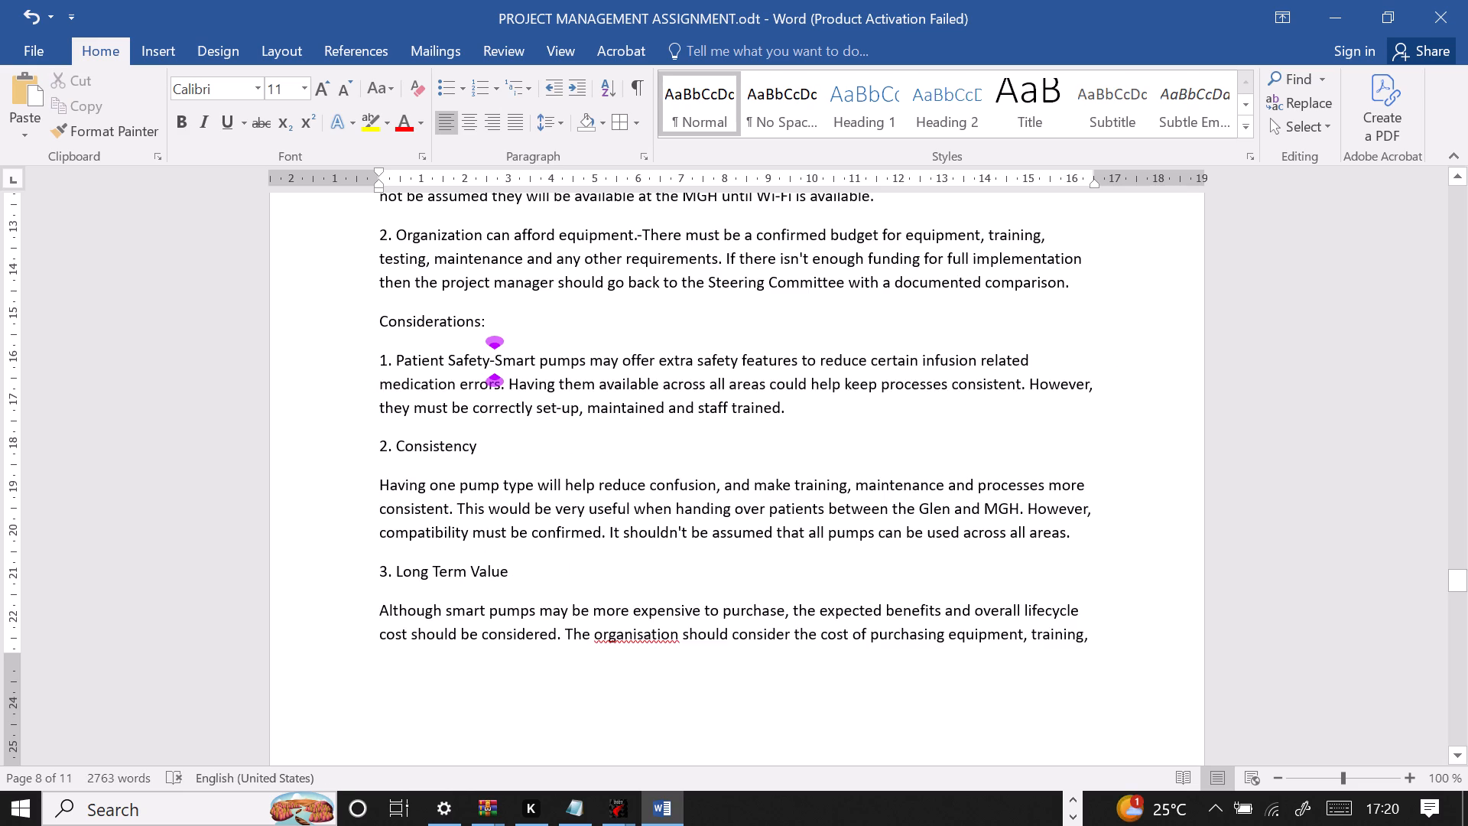
{"action": "left_click", "coordinate": [863, 424]}
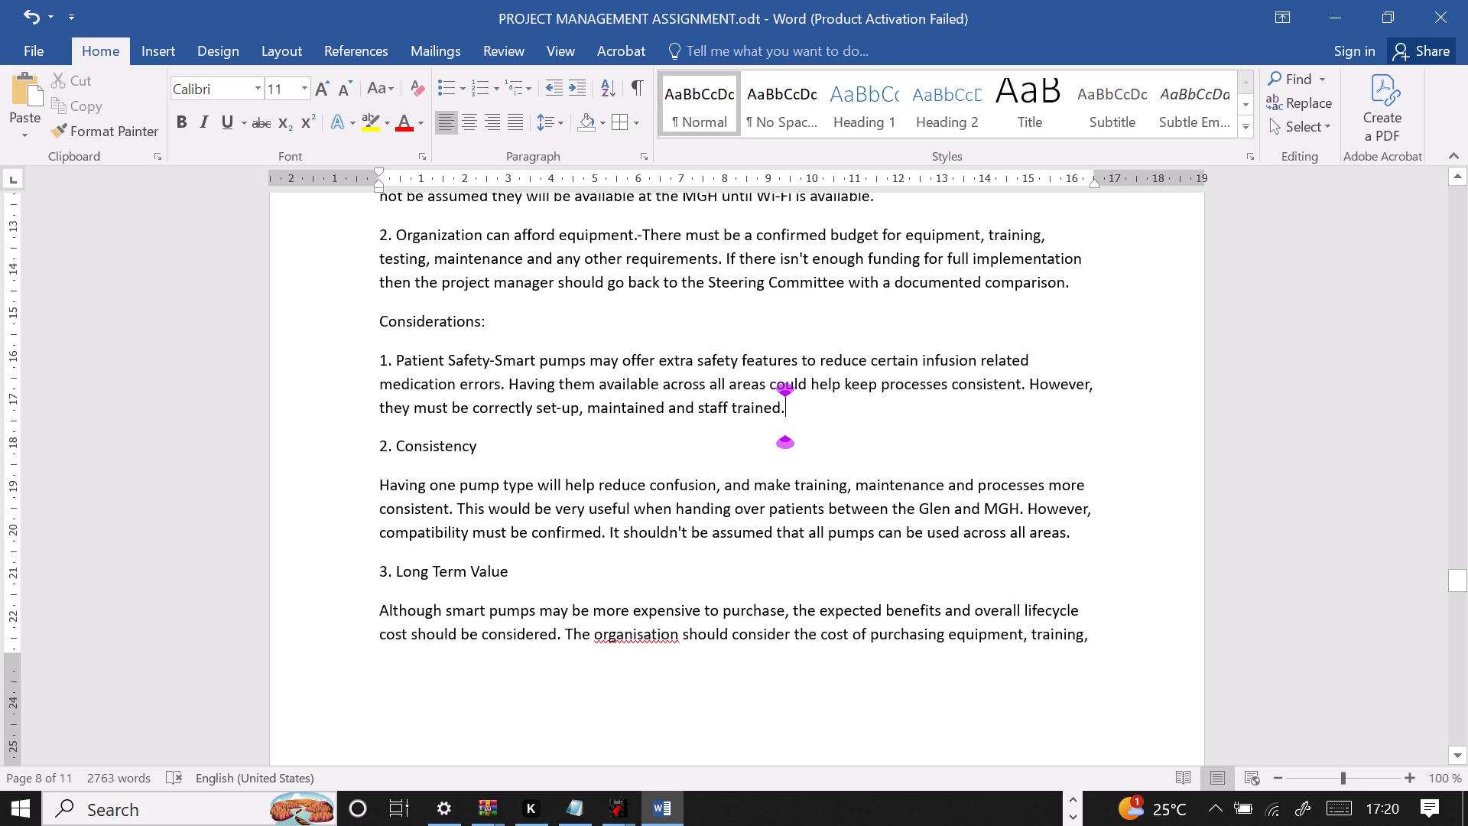
Join the Consistency text to the "2. Consistency" label with a hyphen and remove the comma after "confusion".
{"action": "left_click", "coordinate": [377, 485]}
{"action": "key", "text": "BackSpace"}
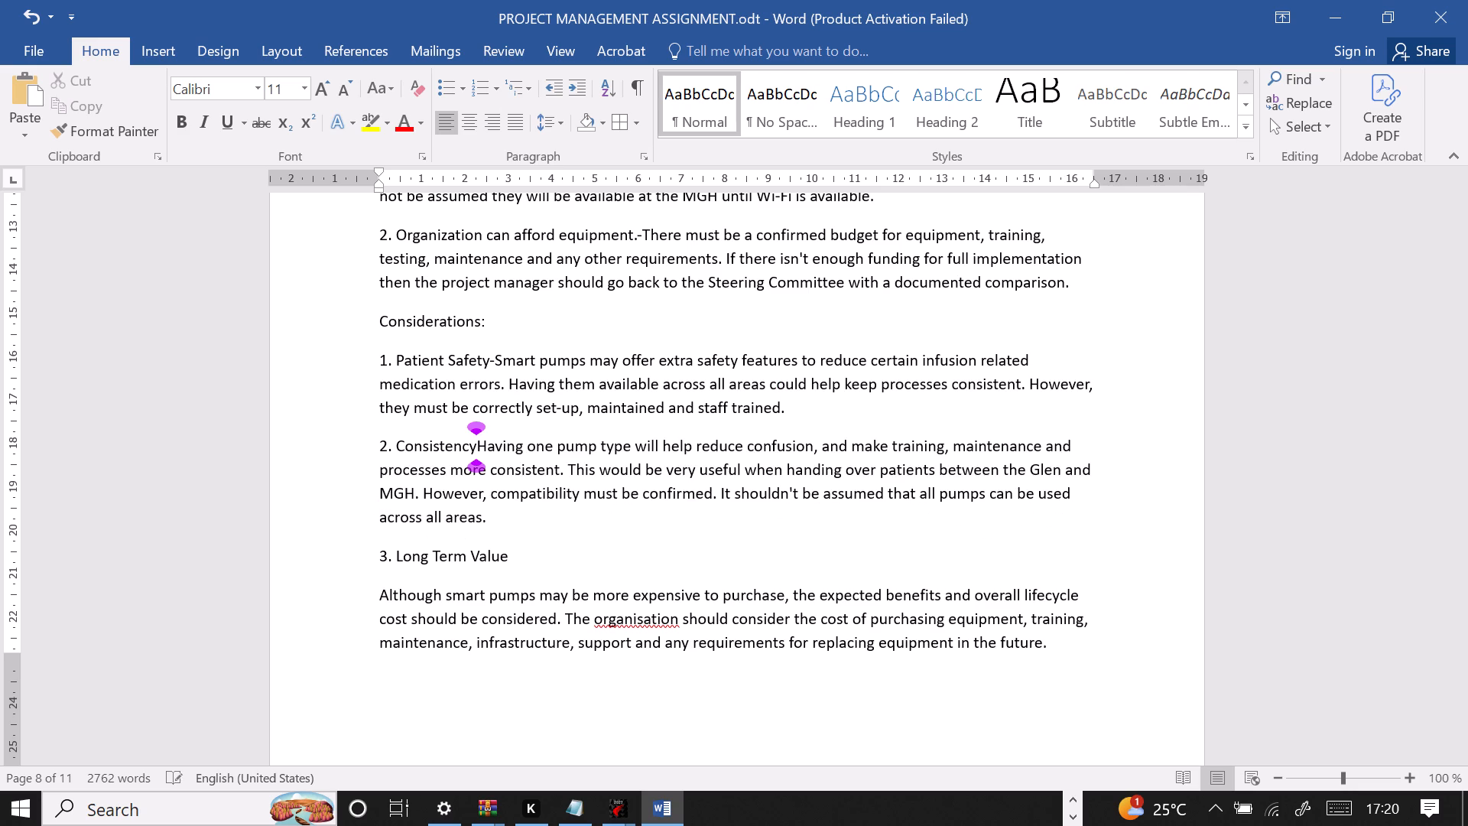
{"action": "key", "text": "minus"}
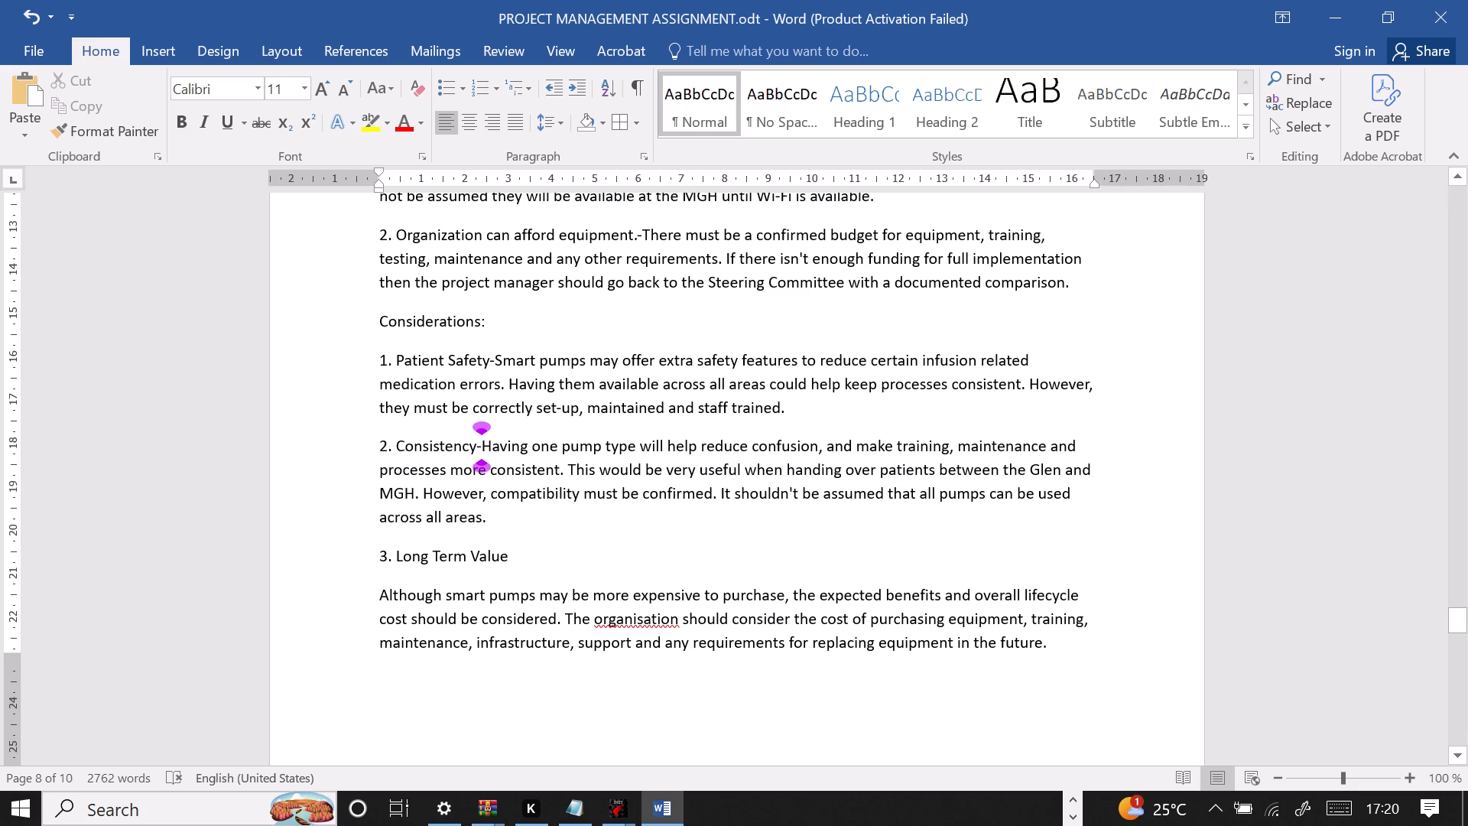
{"action": "left_click", "coordinate": [821, 444]}
{"action": "key", "text": "BackSpace"}
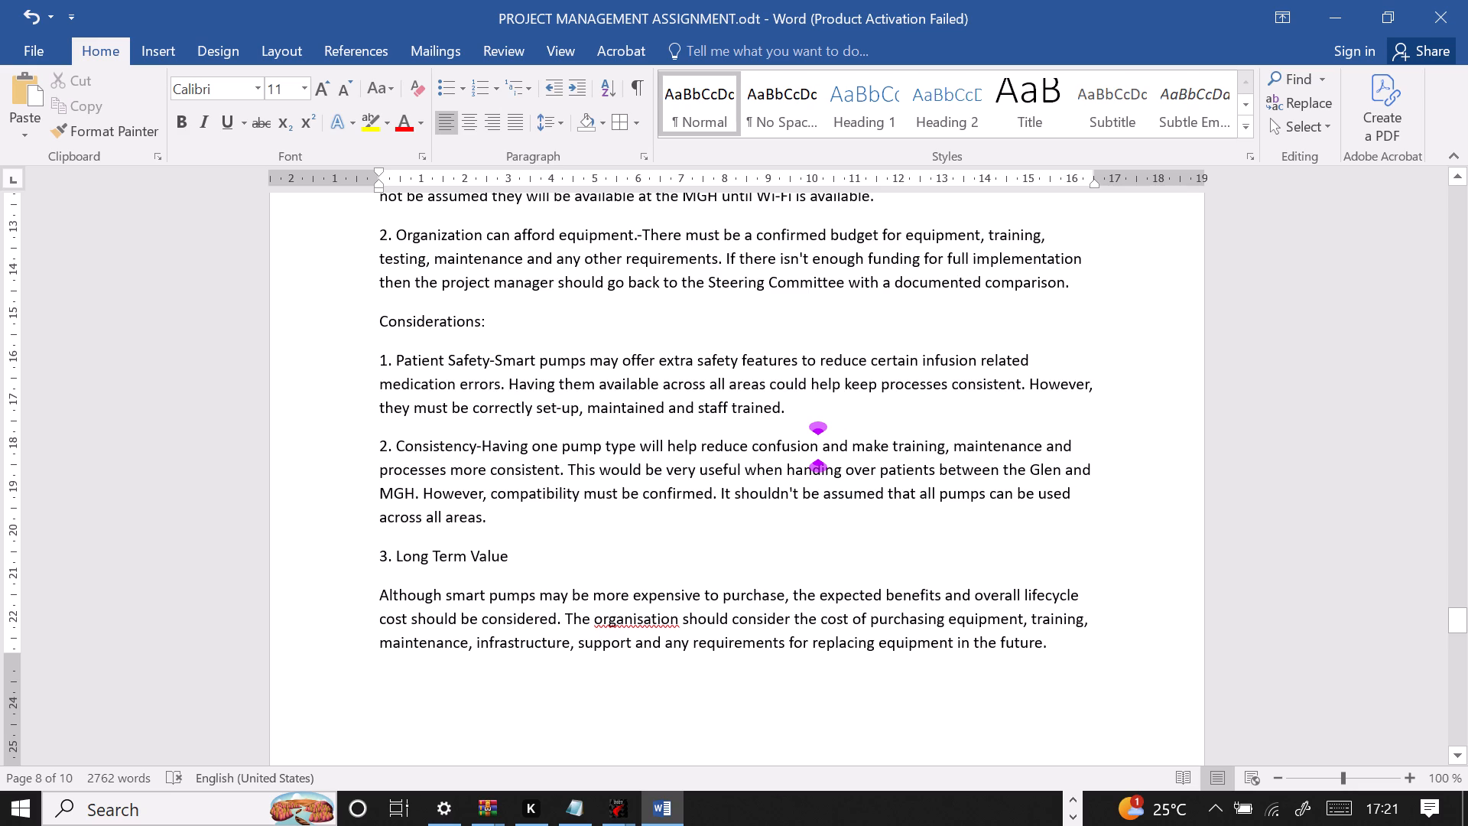
Delete the sentence about handing over patients between the Glen and MGH from the Consistency item, keeping a full stop after "consistent".
{"action": "left_click_drag", "start_coordinate": [563, 470], "coordinate": [584, 472]}
{"action": "left_click_drag", "start_coordinate": [584, 472], "coordinate": [510, 489]}
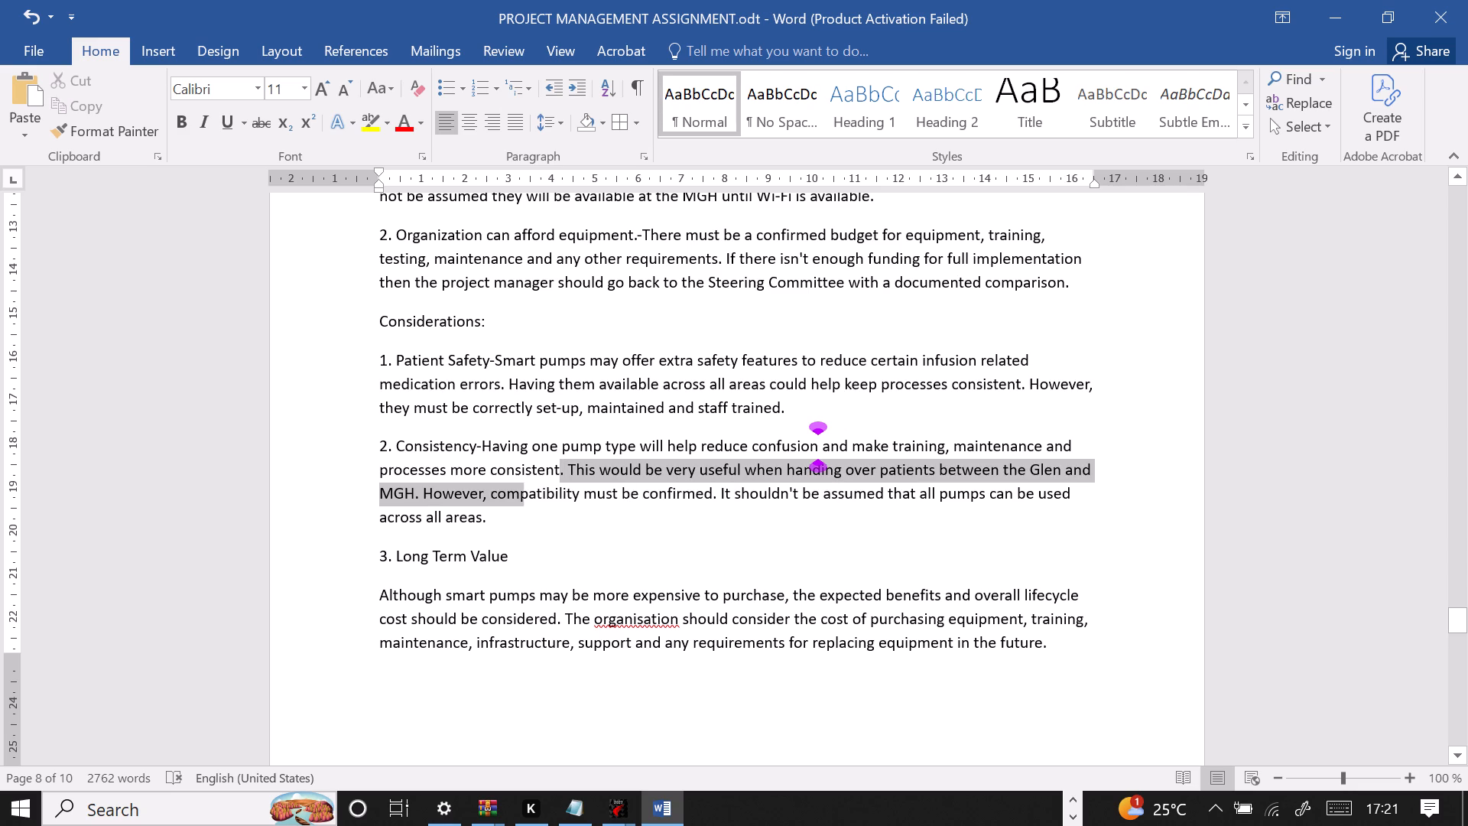
{"action": "left_click_drag", "start_coordinate": [510, 489], "coordinate": [423, 489]}
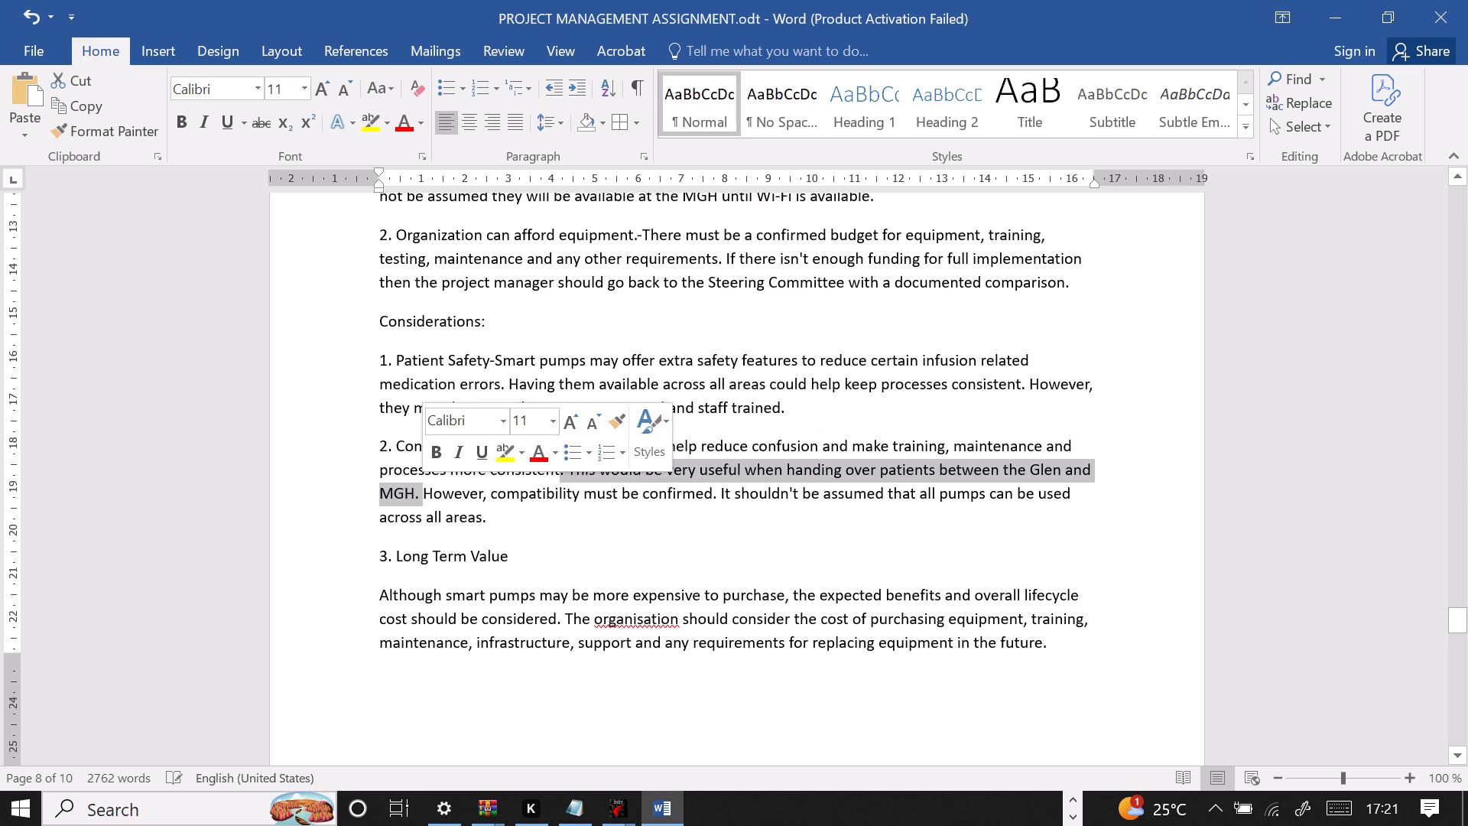
{"action": "key", "text": "BackSpace"}
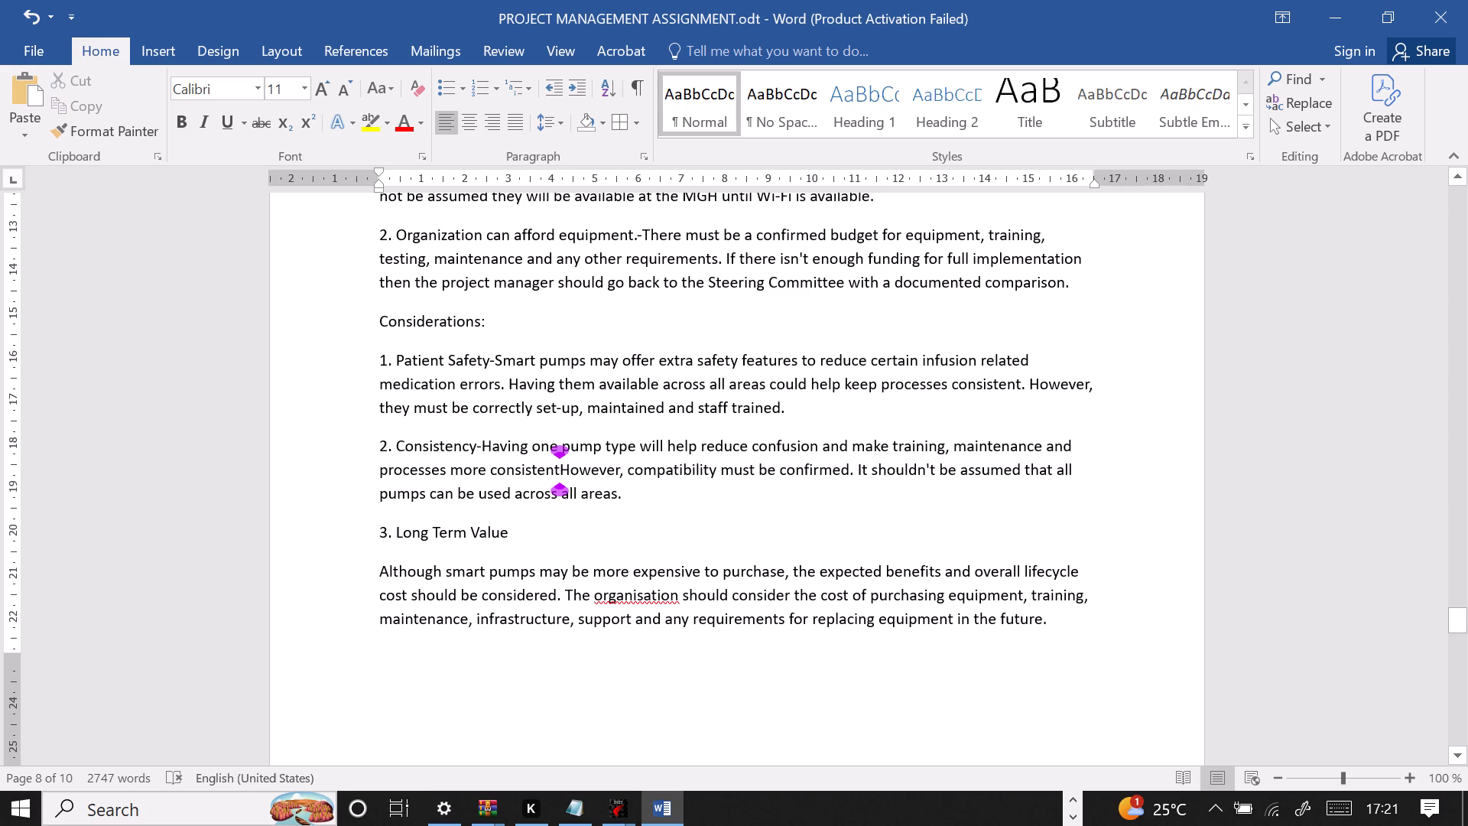
{"action": "key", "text": "period"}
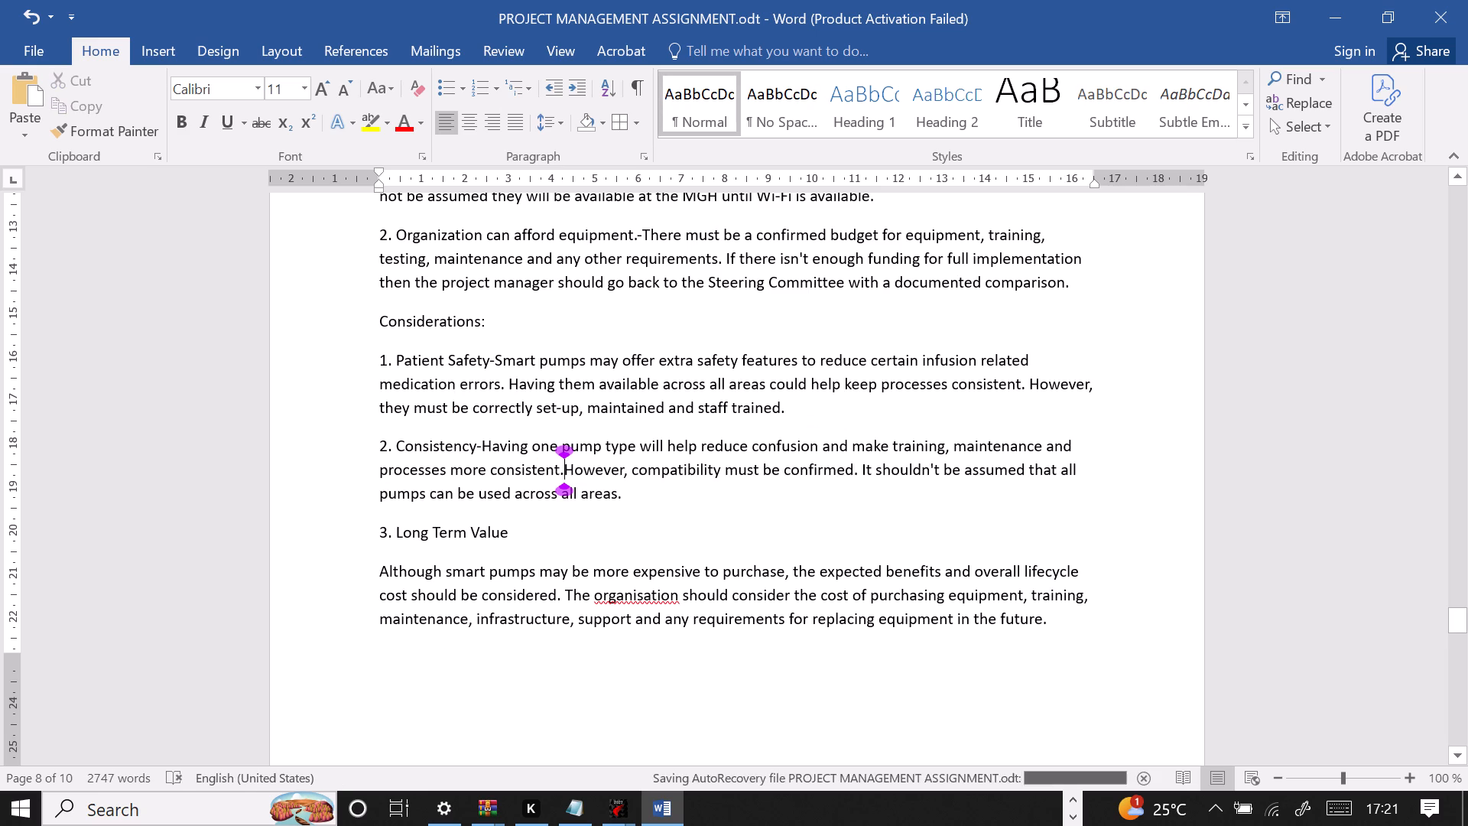
Join the Long Term Value text to the "3. Long Term Value" label with a hyphen and correct the flagged spelling to "organization".
{"action": "left_click", "coordinate": [378, 574]}
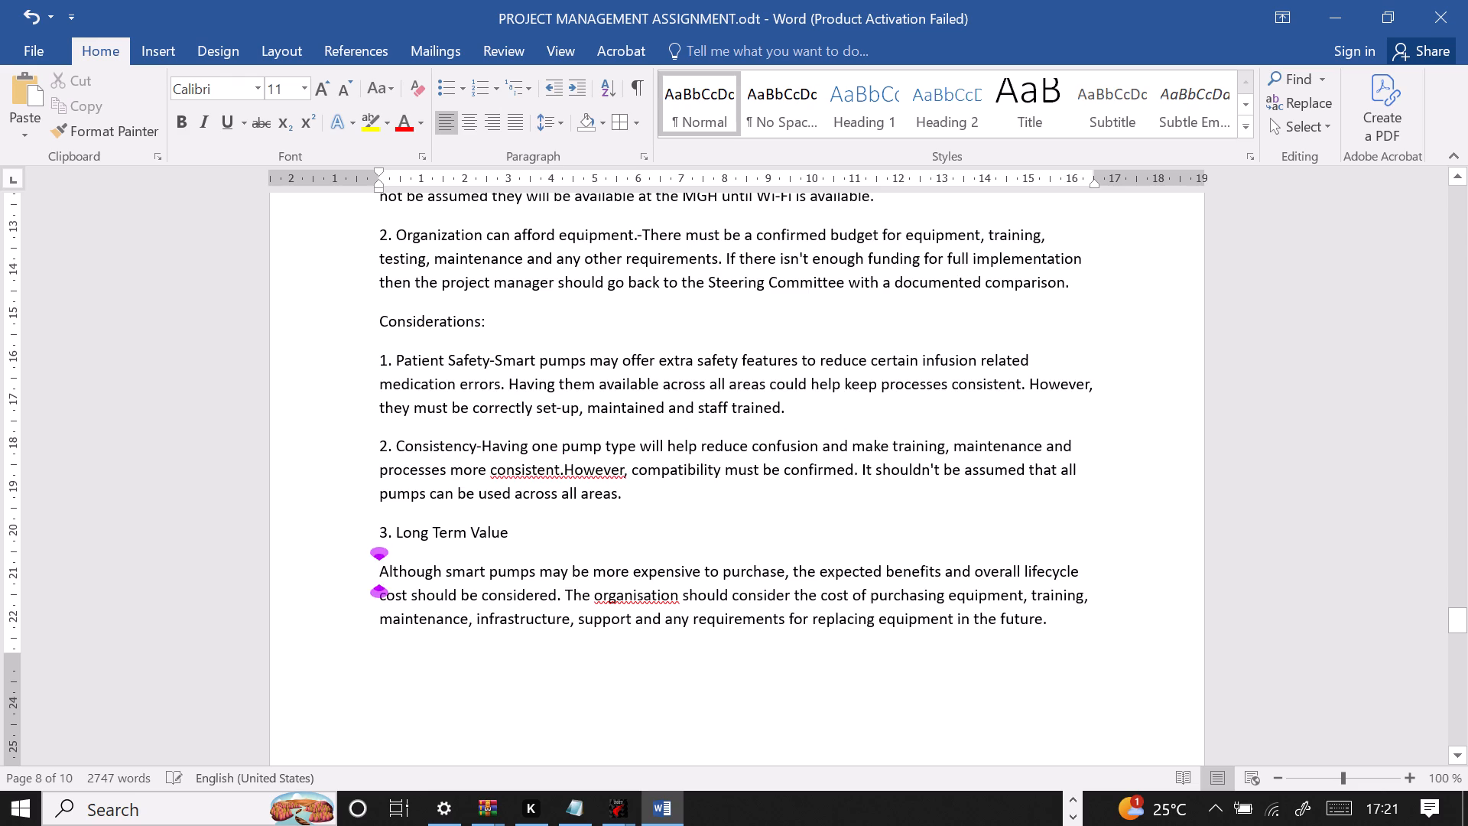
{"action": "key", "text": "BackSpace"}
{"action": "key", "text": "minus"}
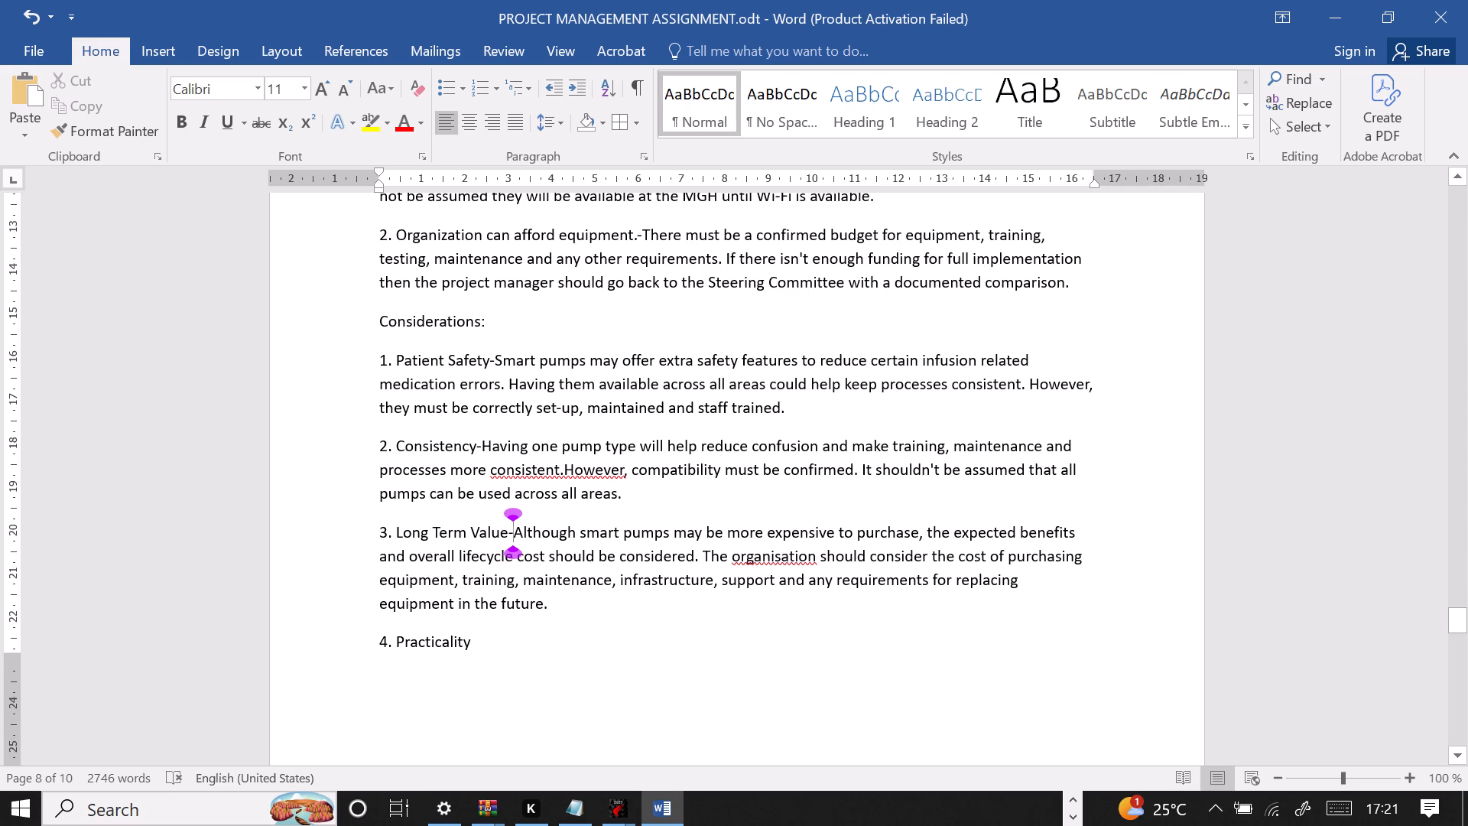
{"action": "left_click", "coordinate": [784, 558]}
{"action": "right_click", "coordinate": [784, 558]}
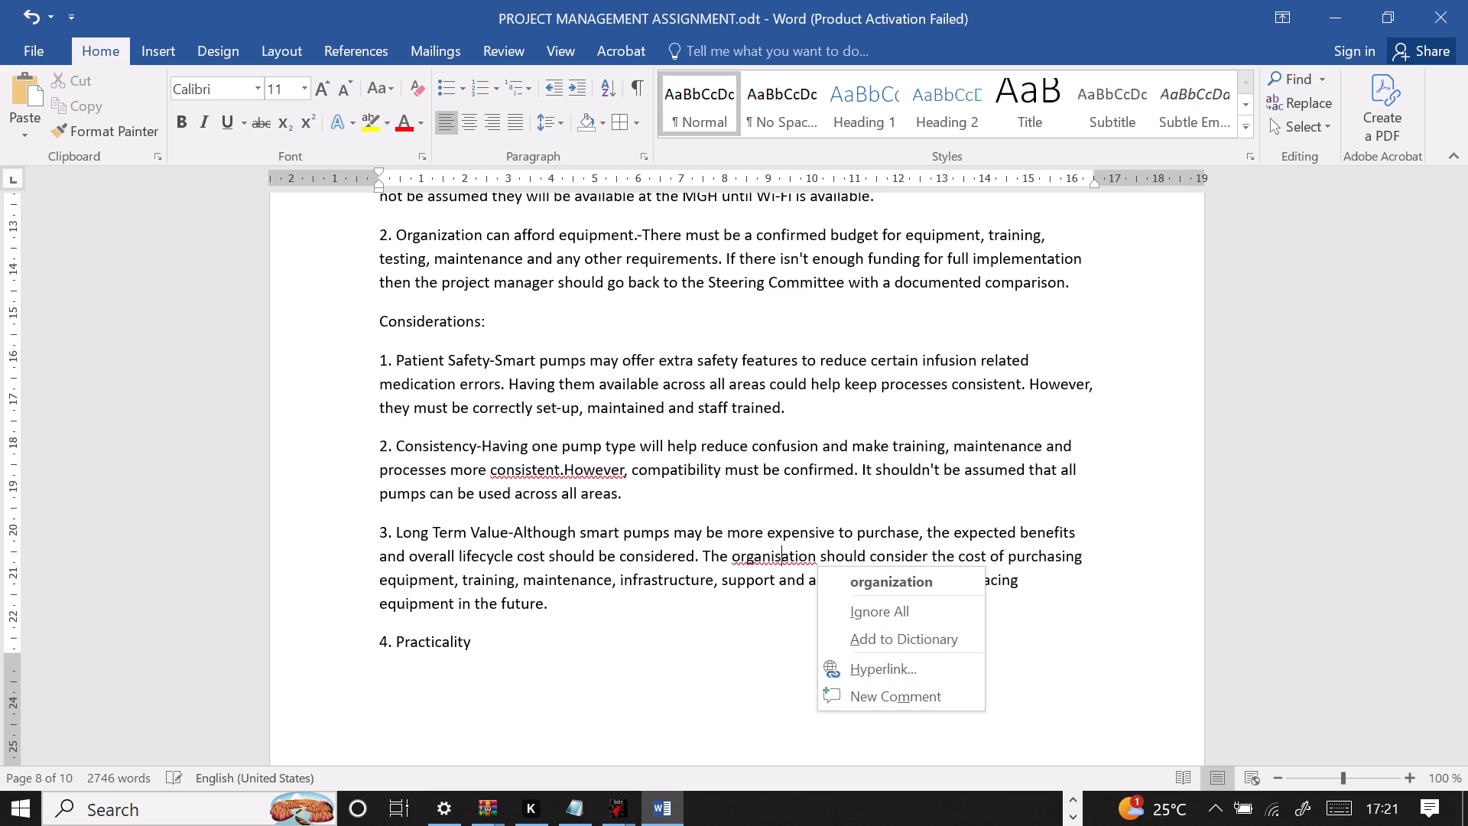
{"action": "left_click", "coordinate": [867, 592]}
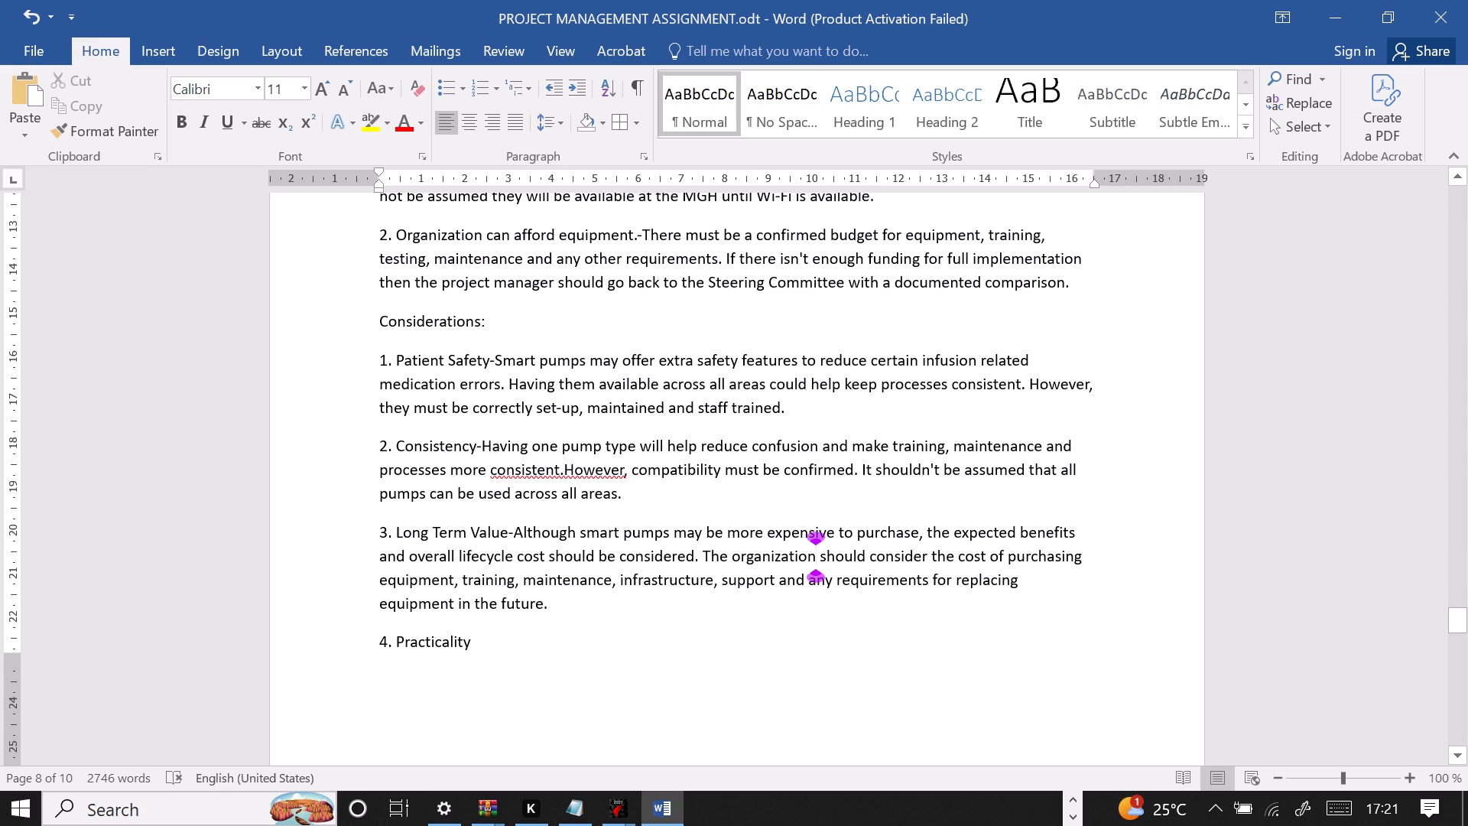
{"action": "scroll", "coordinate": [391, 680], "scroll_direction": "down", "scroll_amount": 1}
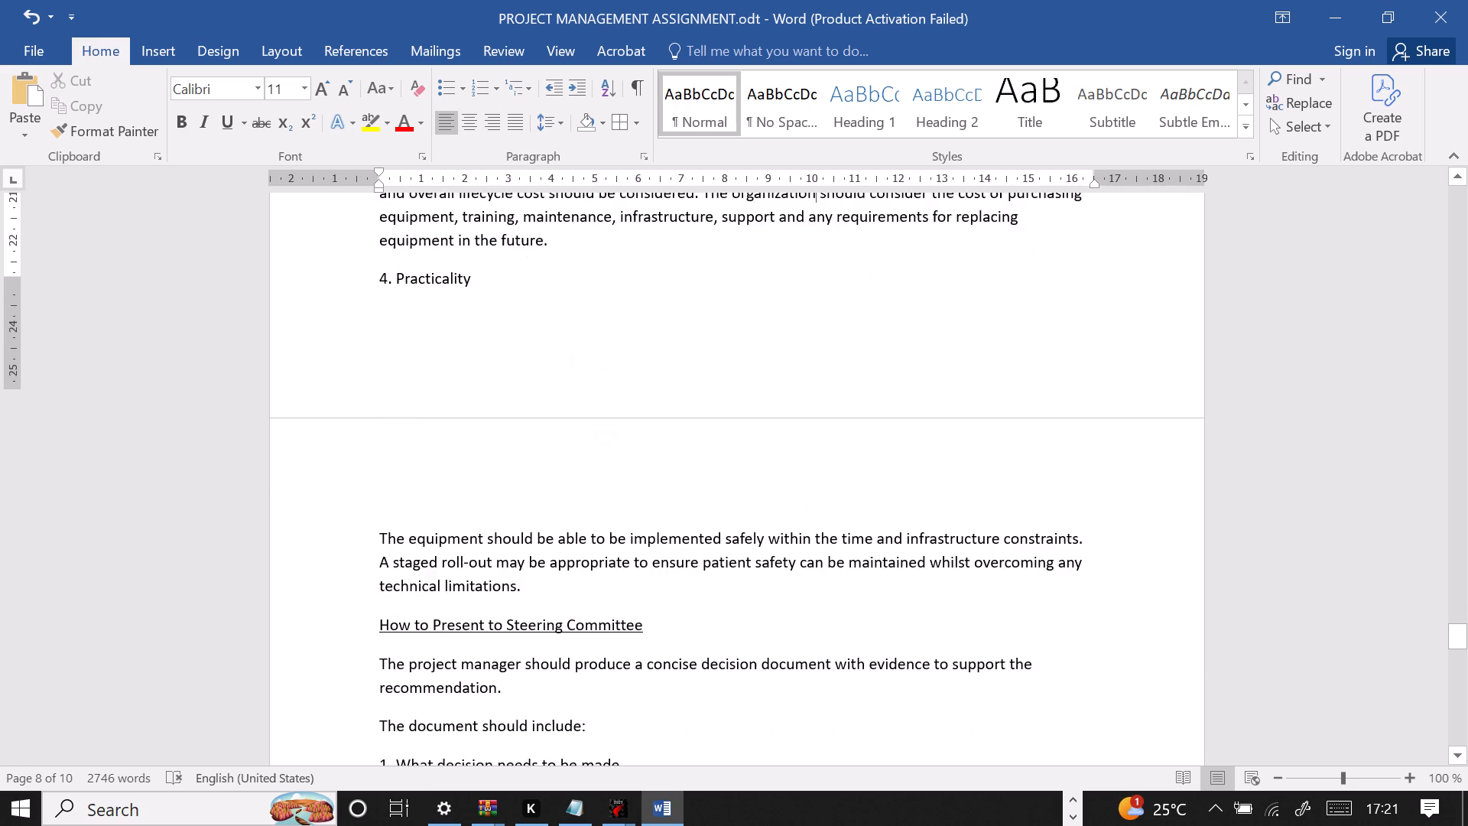
Remove "support" and its preceding comma from the cost list in the Long Term Value item, leaving "infrastructure and any requirements".
{"action": "scroll", "coordinate": [391, 683], "scroll_direction": "down", "scroll_amount": 2}
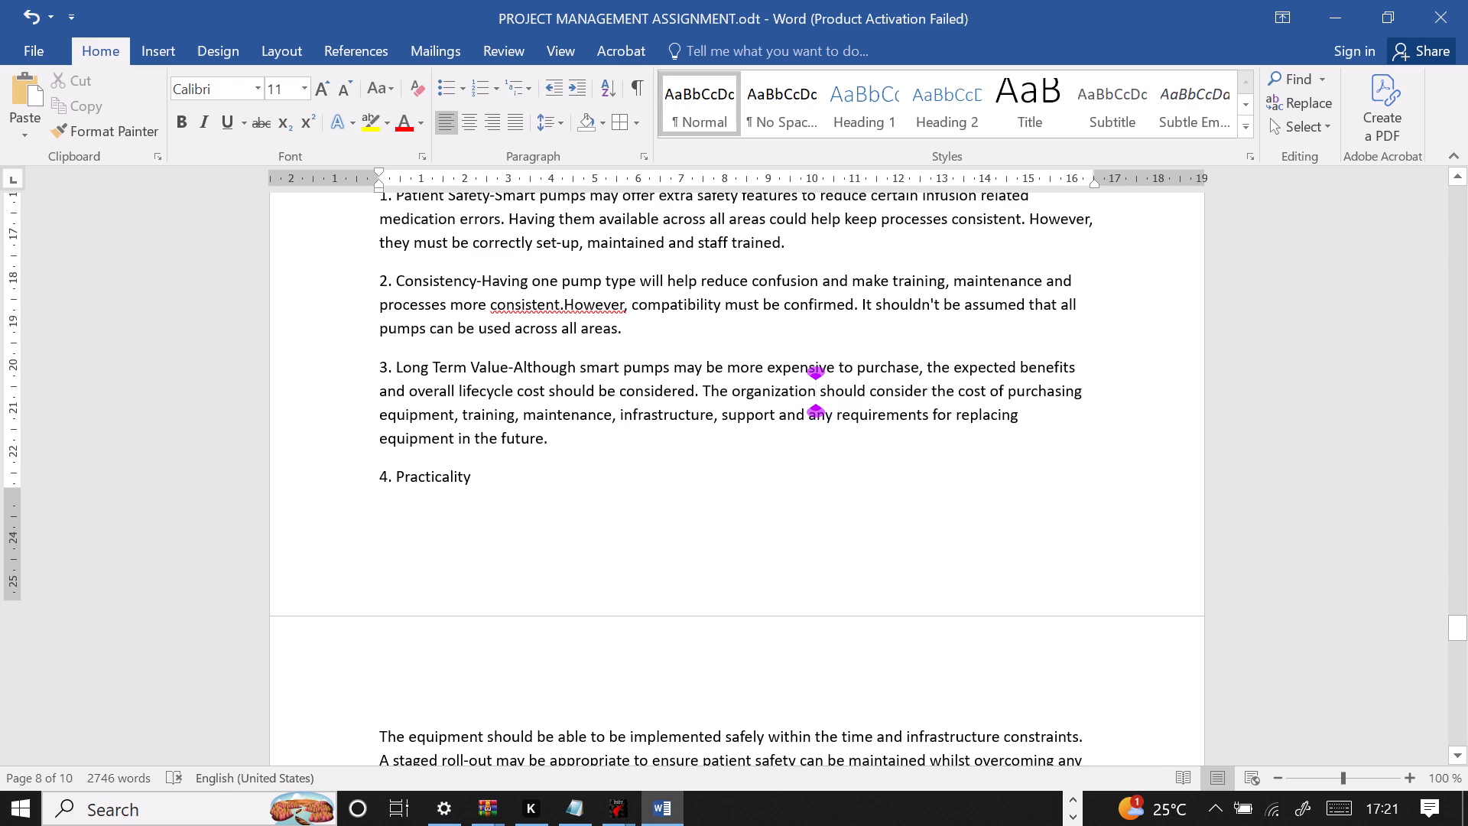
{"action": "left_click_drag", "start_coordinate": [780, 420], "coordinate": [716, 415]}
{"action": "left_click_drag", "start_coordinate": [716, 415], "coordinate": [712, 415]}
{"action": "key", "text": "BackSpace"}
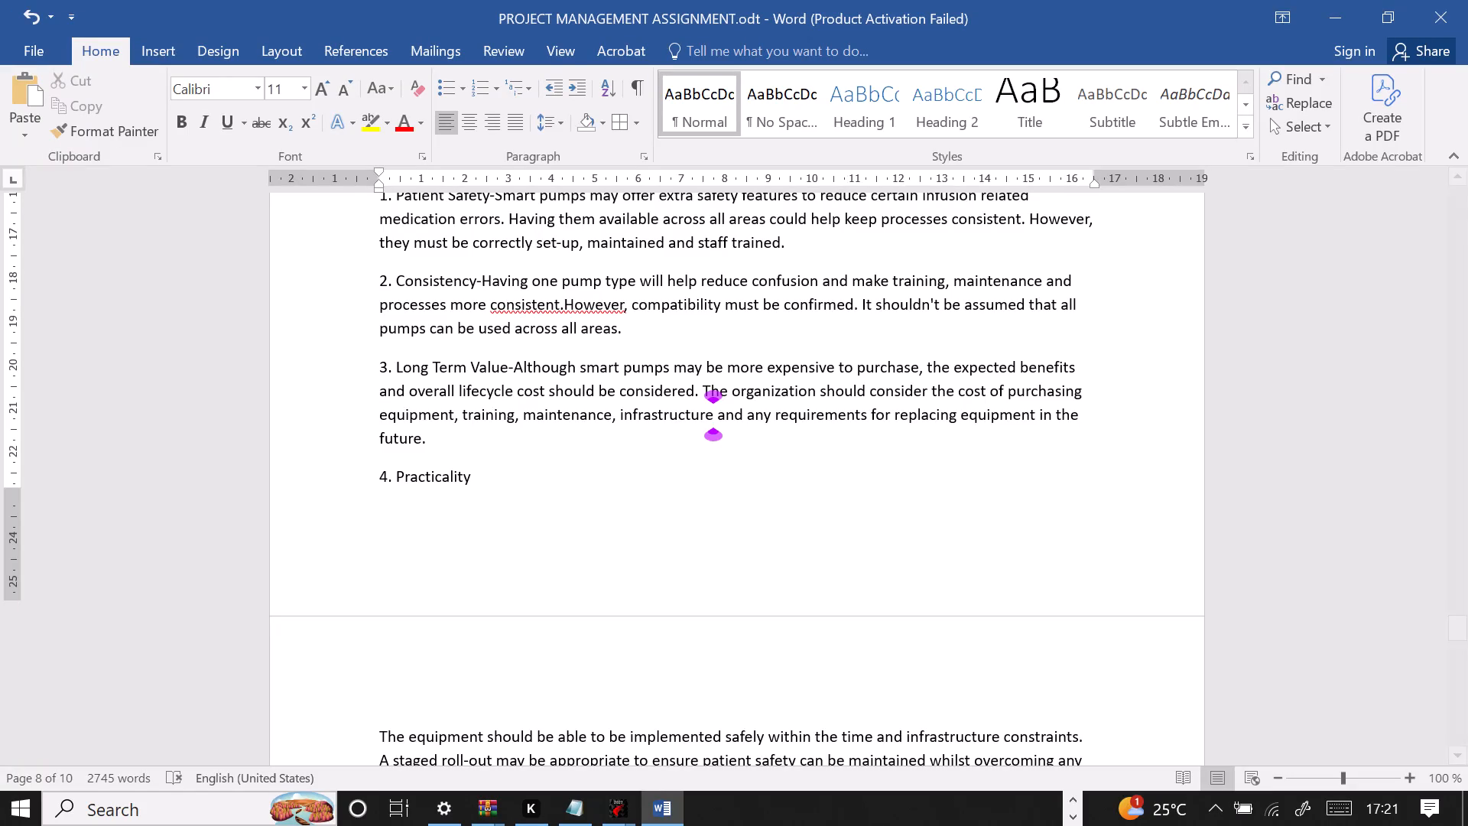
Join the Practicality text to the "4. Practicality" label with a hyphen.
{"action": "left_click", "coordinate": [369, 734]}
{"action": "key", "text": "BackSpace"}
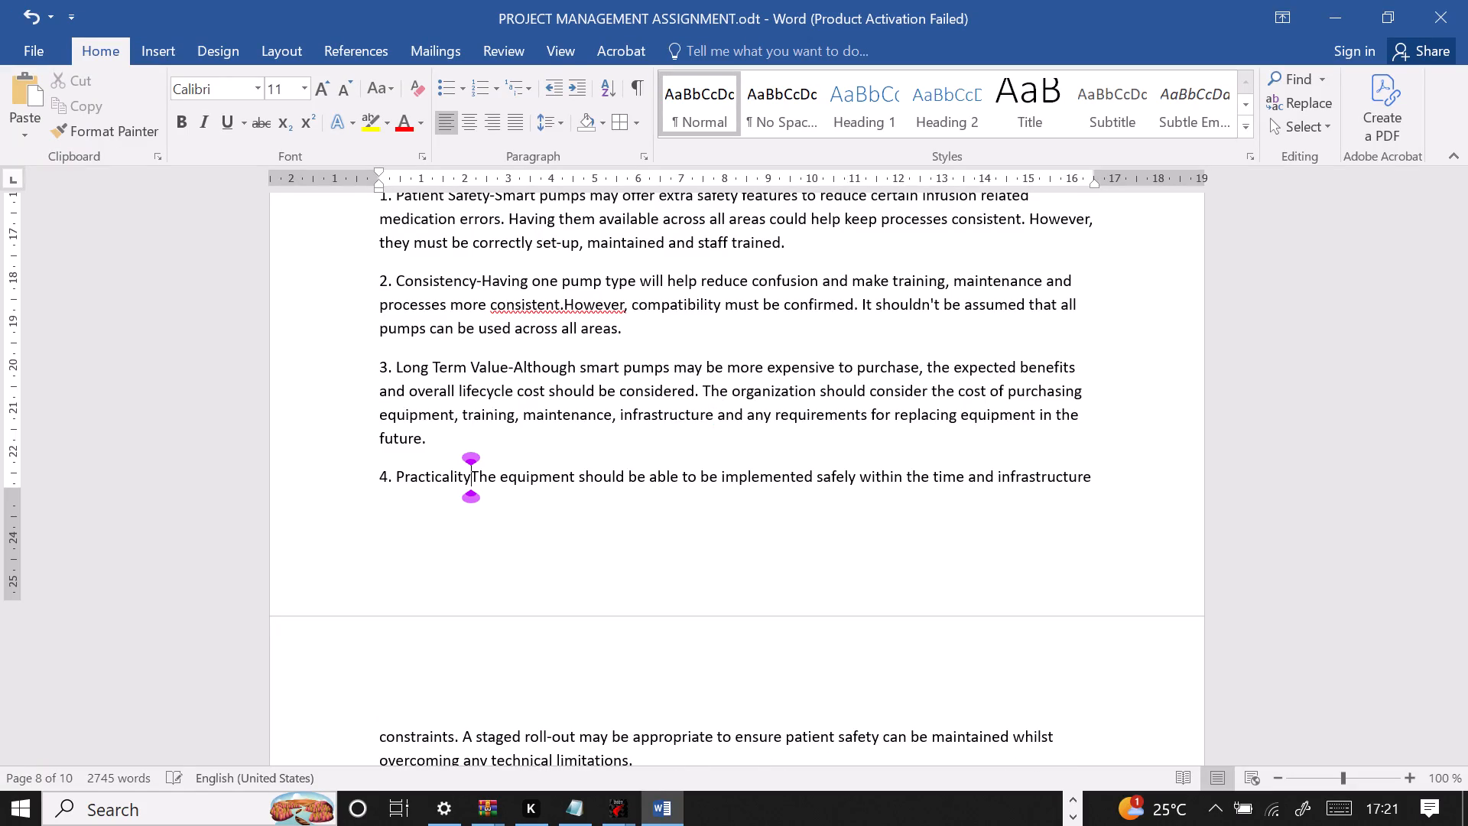
{"action": "key", "text": "minus"}
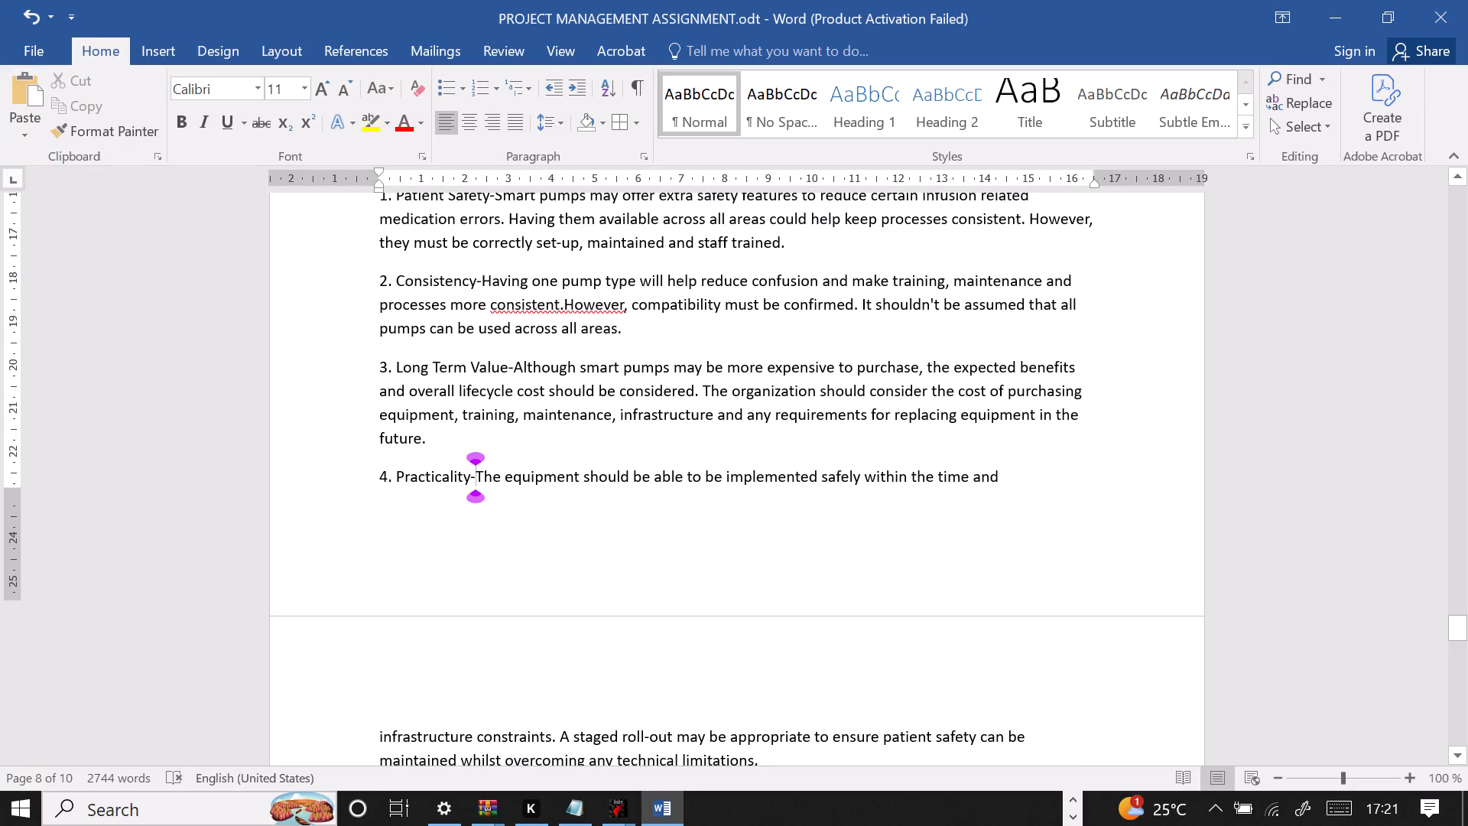
Read through the "How to Present to Steering Committee" section and its numbered items.
{"action": "scroll", "coordinate": [664, 580], "scroll_direction": "down", "scroll_amount": 1}
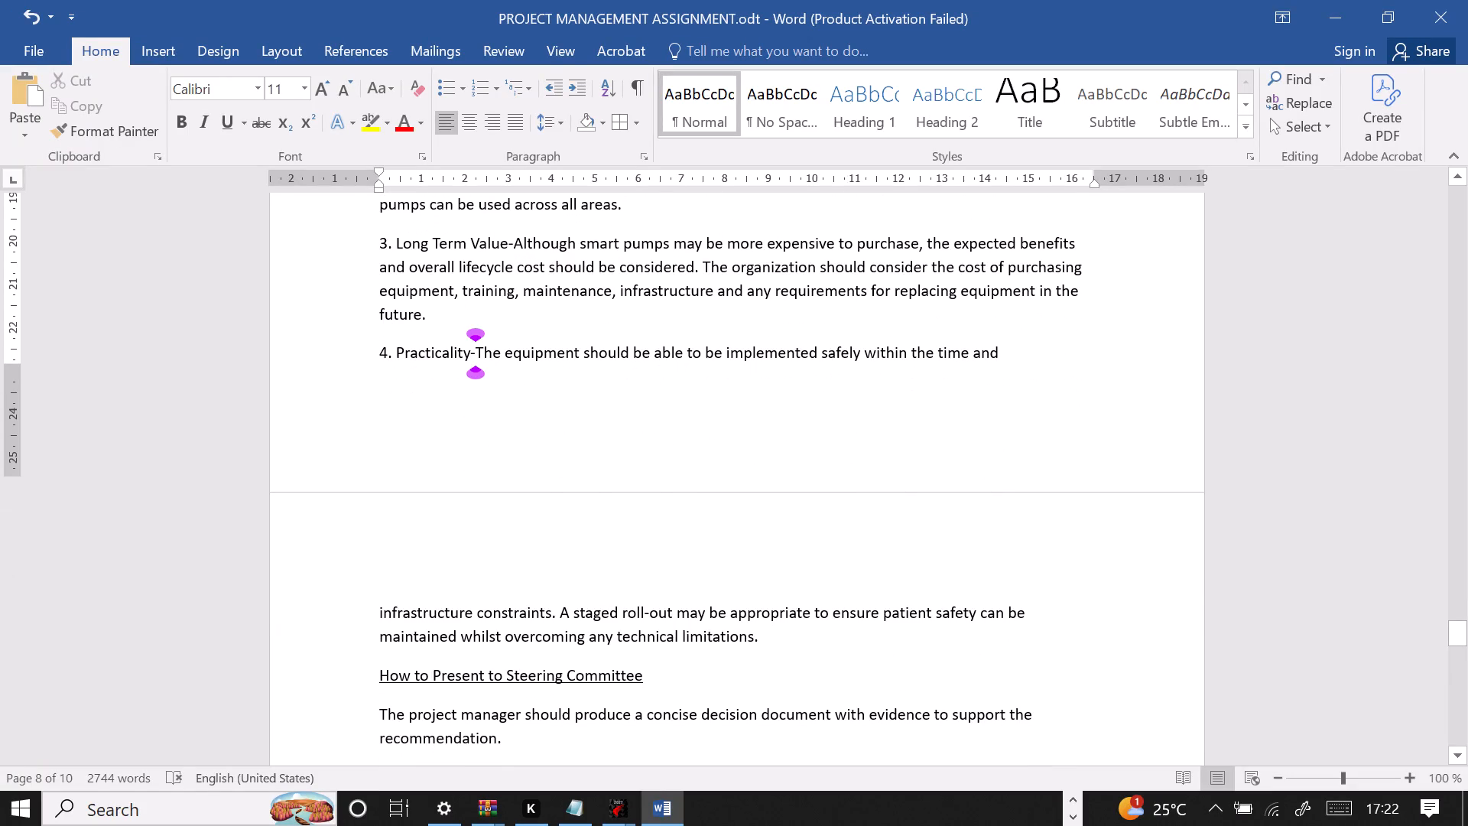
{"action": "scroll", "coordinate": [664, 580], "scroll_direction": "down", "scroll_amount": 2}
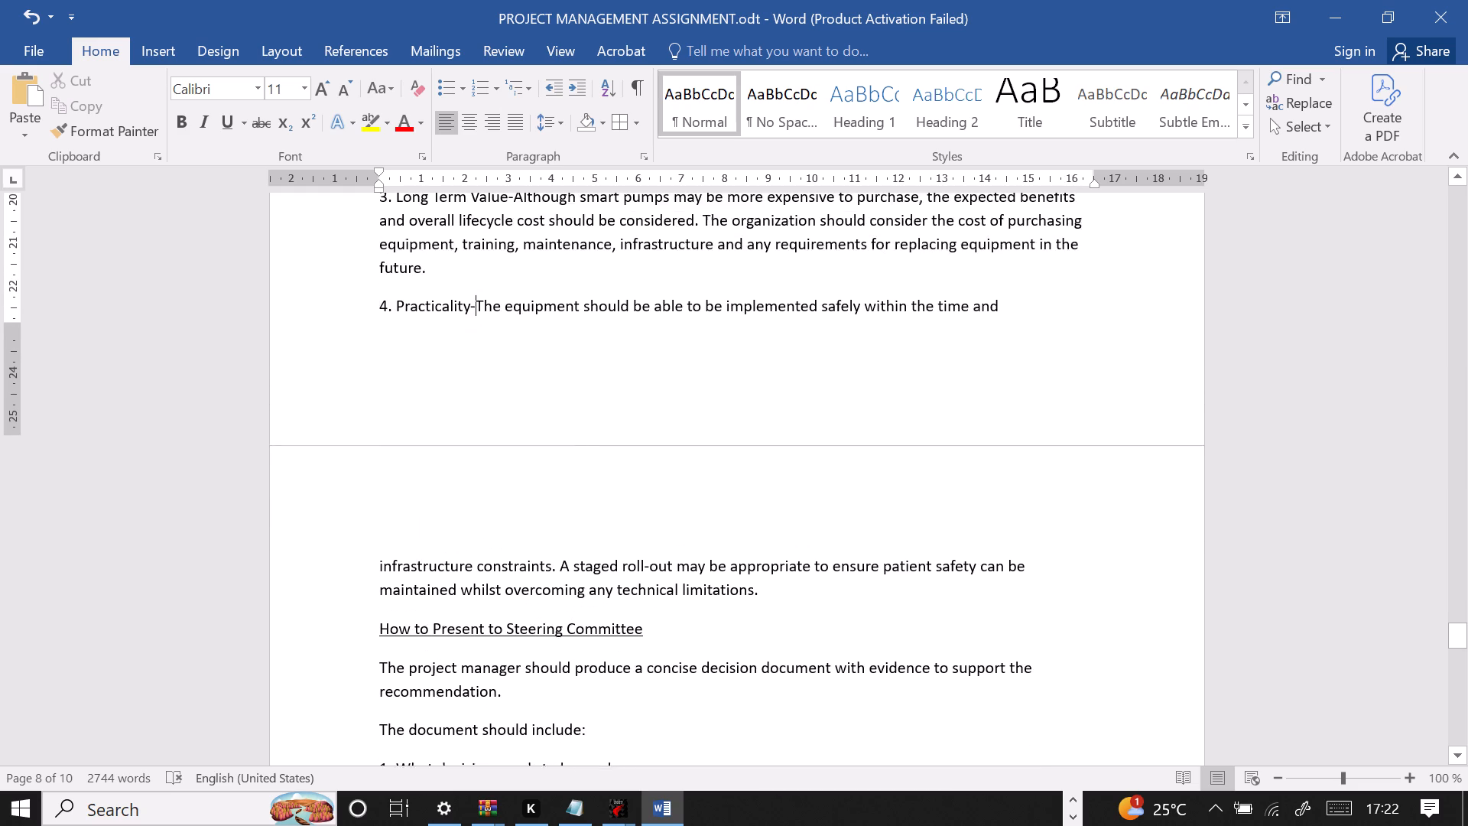
{"action": "scroll", "coordinate": [664, 580], "scroll_direction": "down", "scroll_amount": 2}
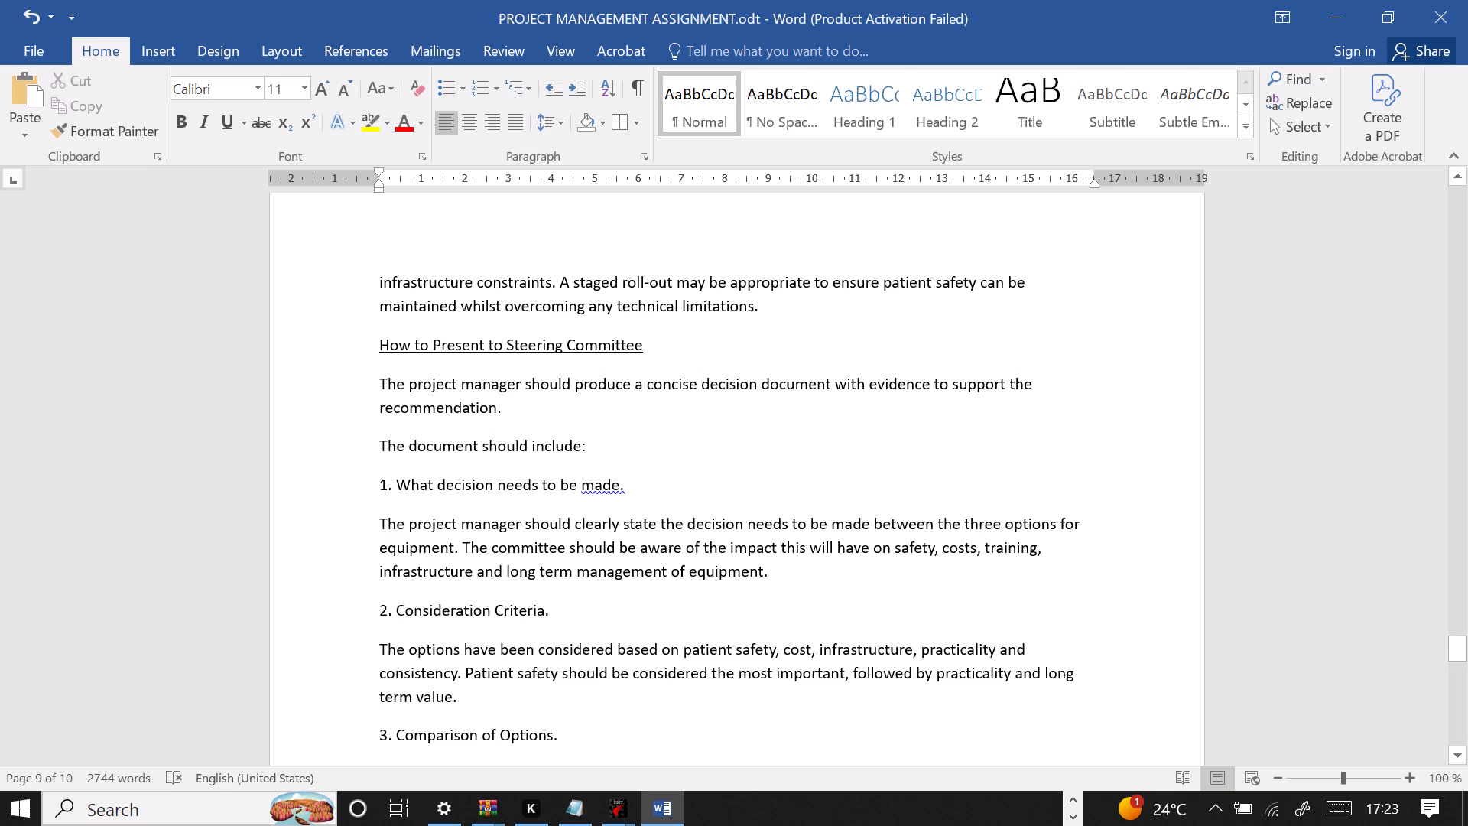
{"action": "scroll", "coordinate": [473, 496], "scroll_direction": "down", "scroll_amount": 1}
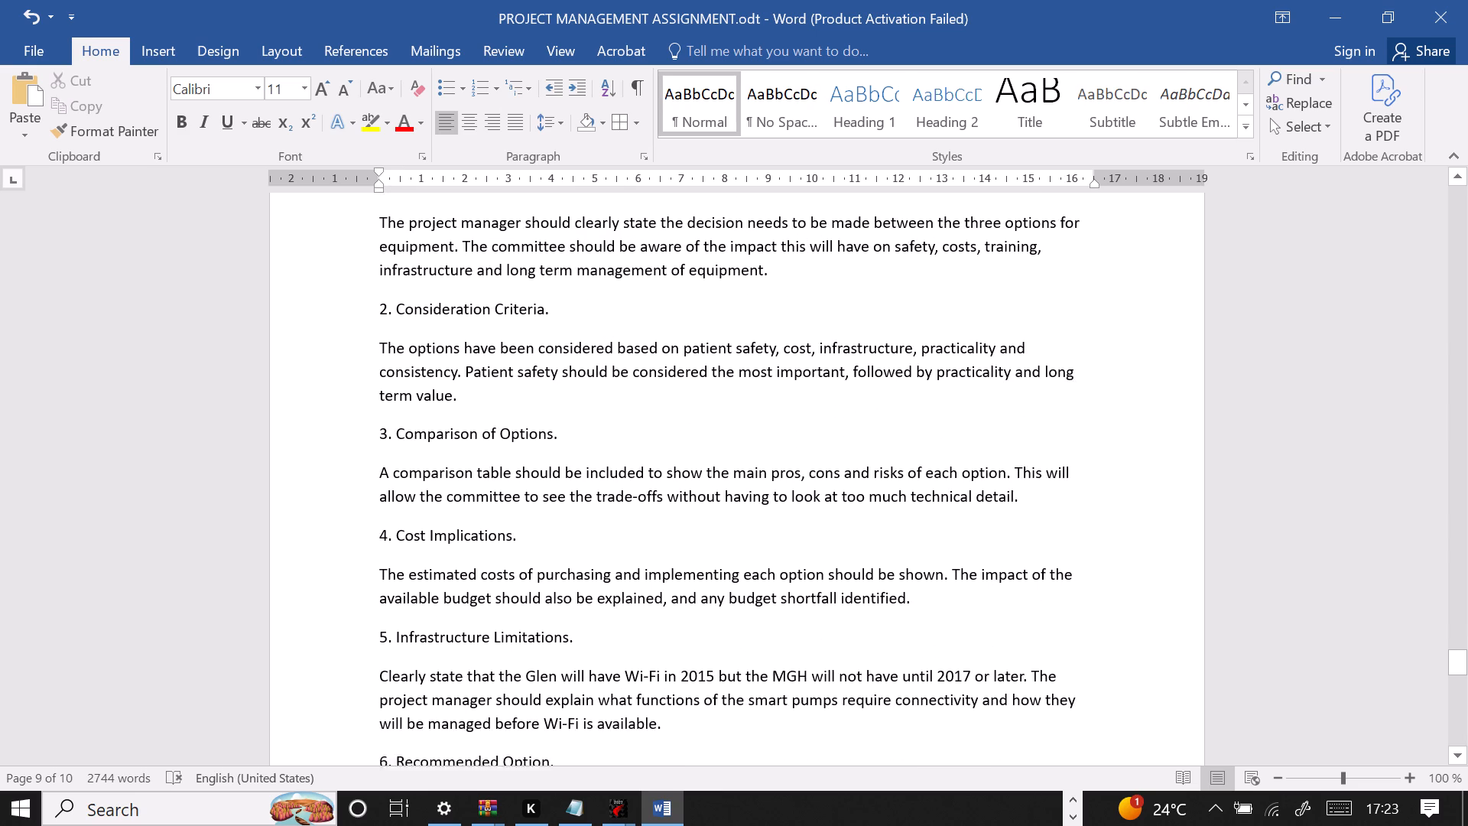
{"action": "scroll", "coordinate": [473, 496], "scroll_direction": "down", "scroll_amount": 2}
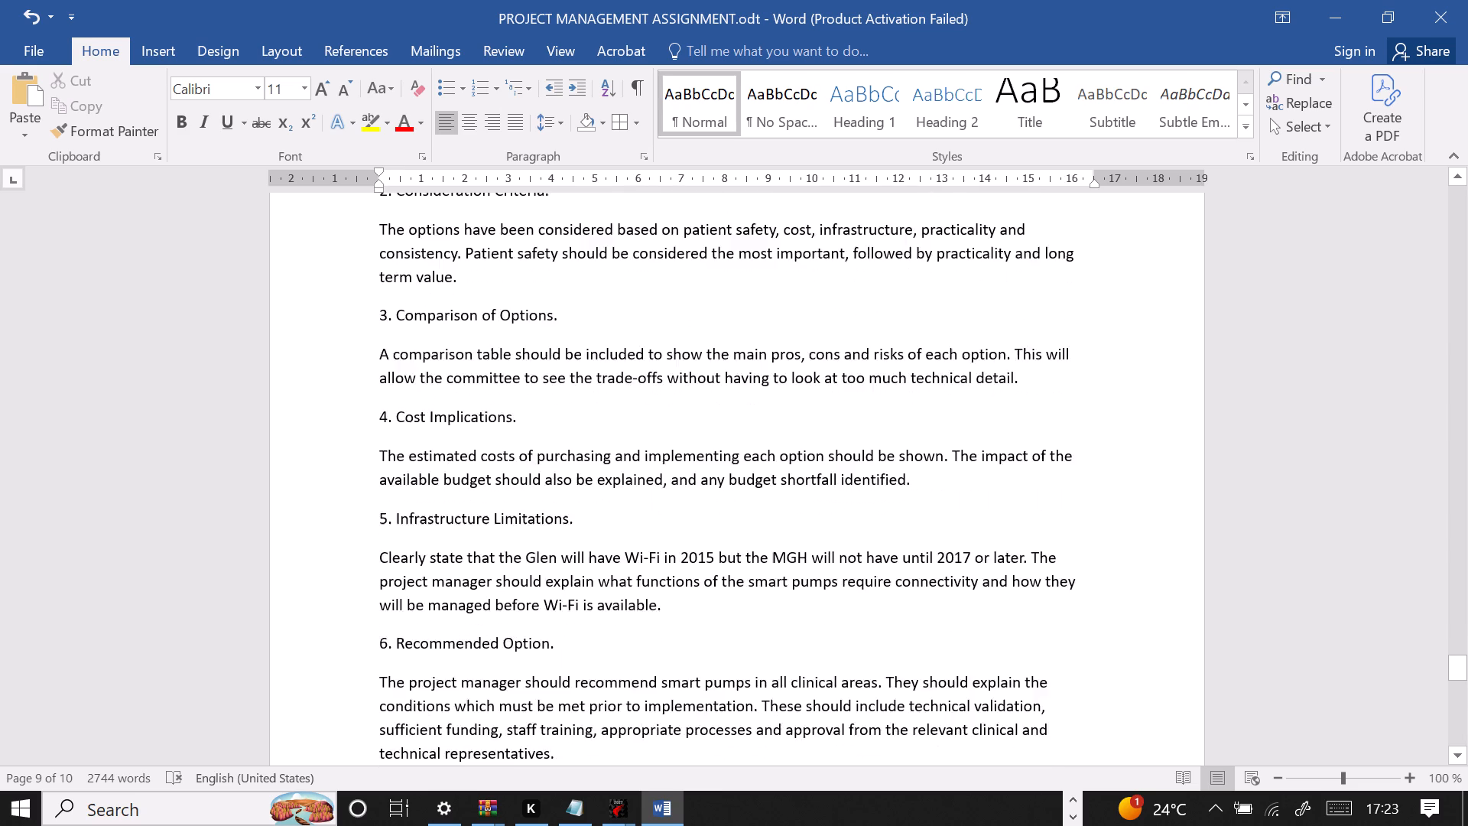
{"action": "scroll", "coordinate": [473, 496], "scroll_direction": "down", "scroll_amount": 1}
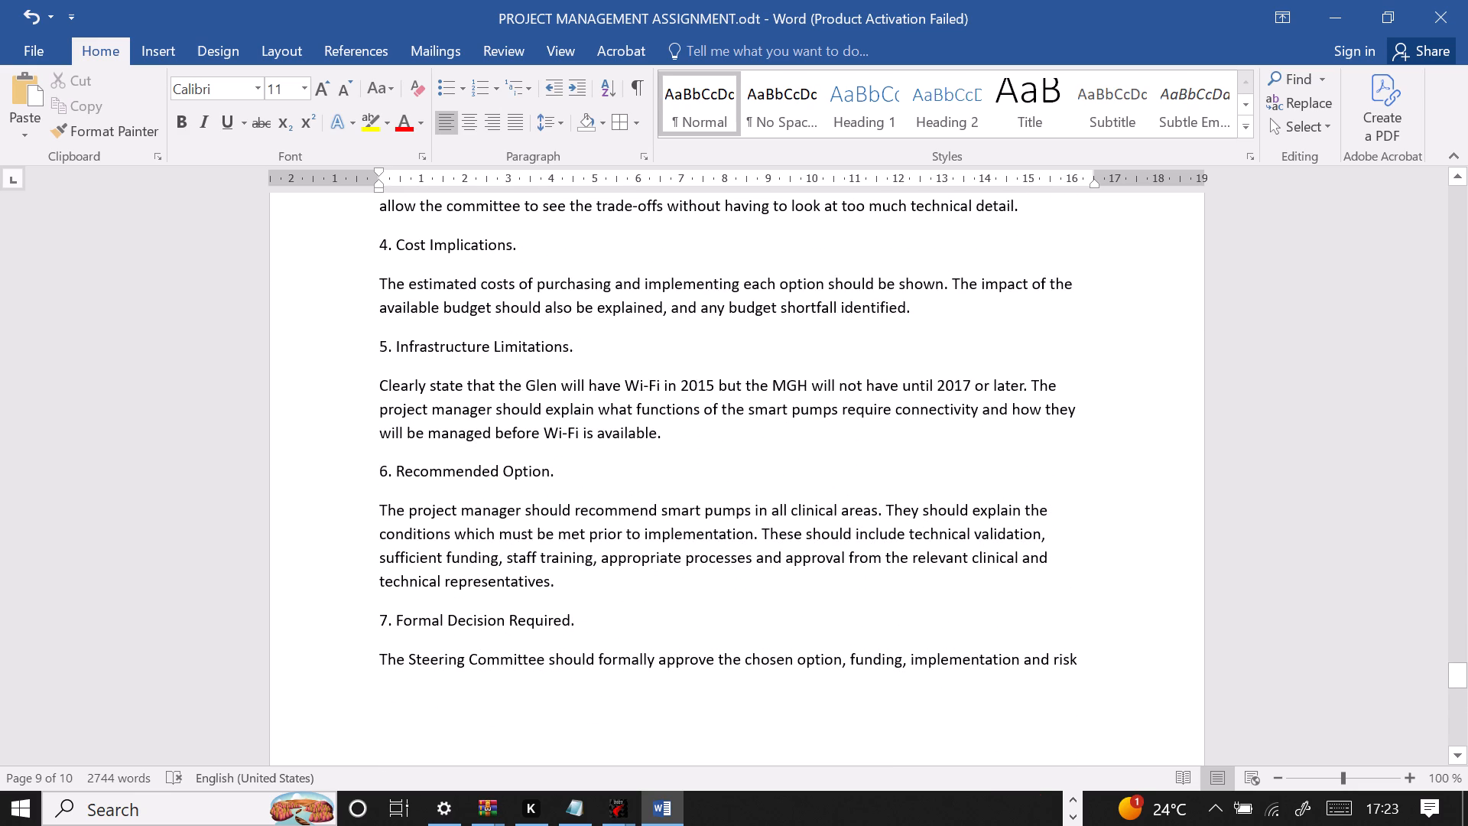
Join the explanations of items 1 to 3 under "The document should include:" to their labels with a hyphen after each label's full stop.
{"action": "scroll", "coordinate": [508, 465], "scroll_direction": "up", "scroll_amount": 1}
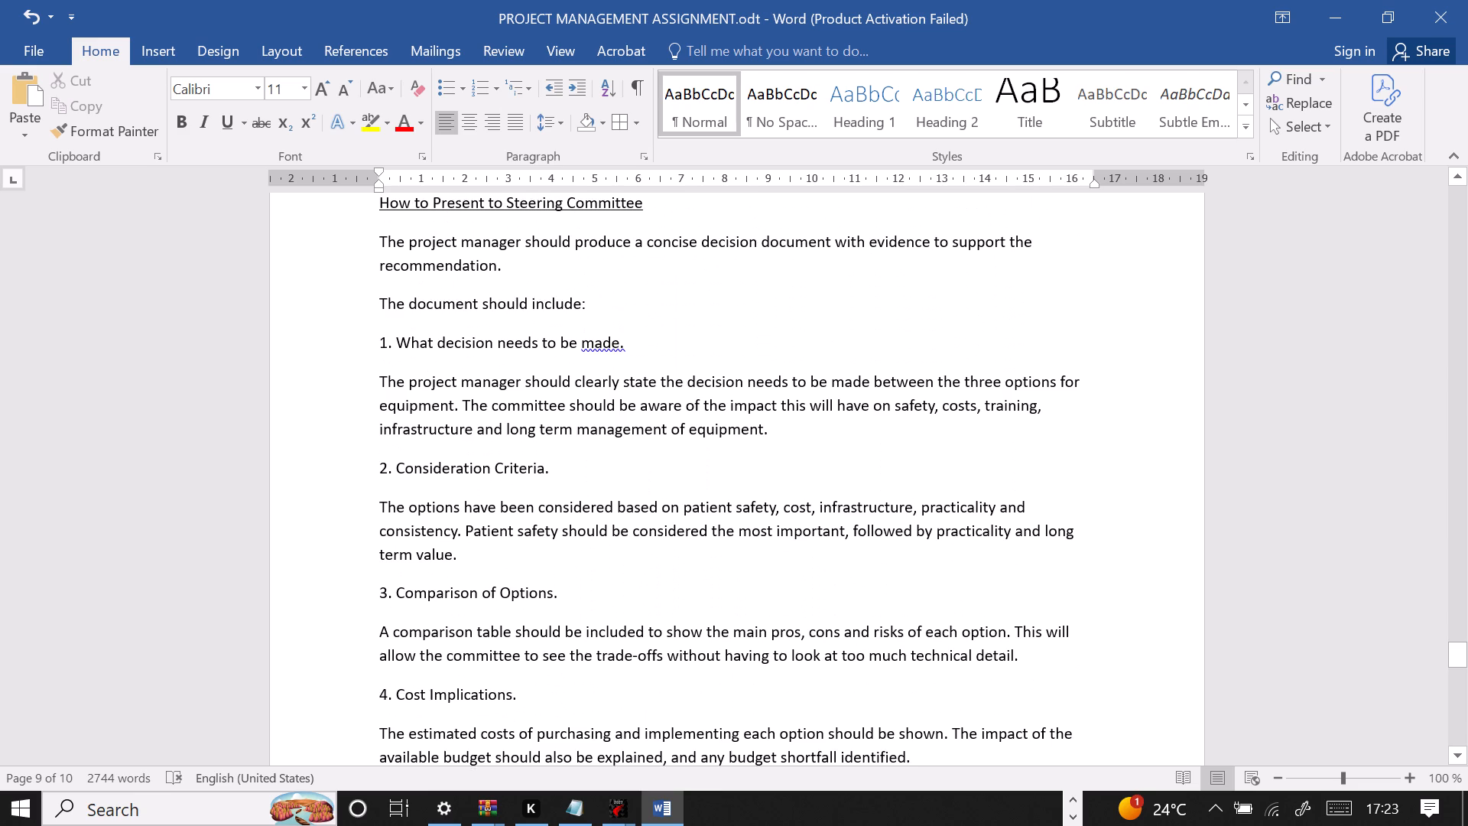
{"action": "scroll", "coordinate": [508, 465], "scroll_direction": "up", "scroll_amount": 1}
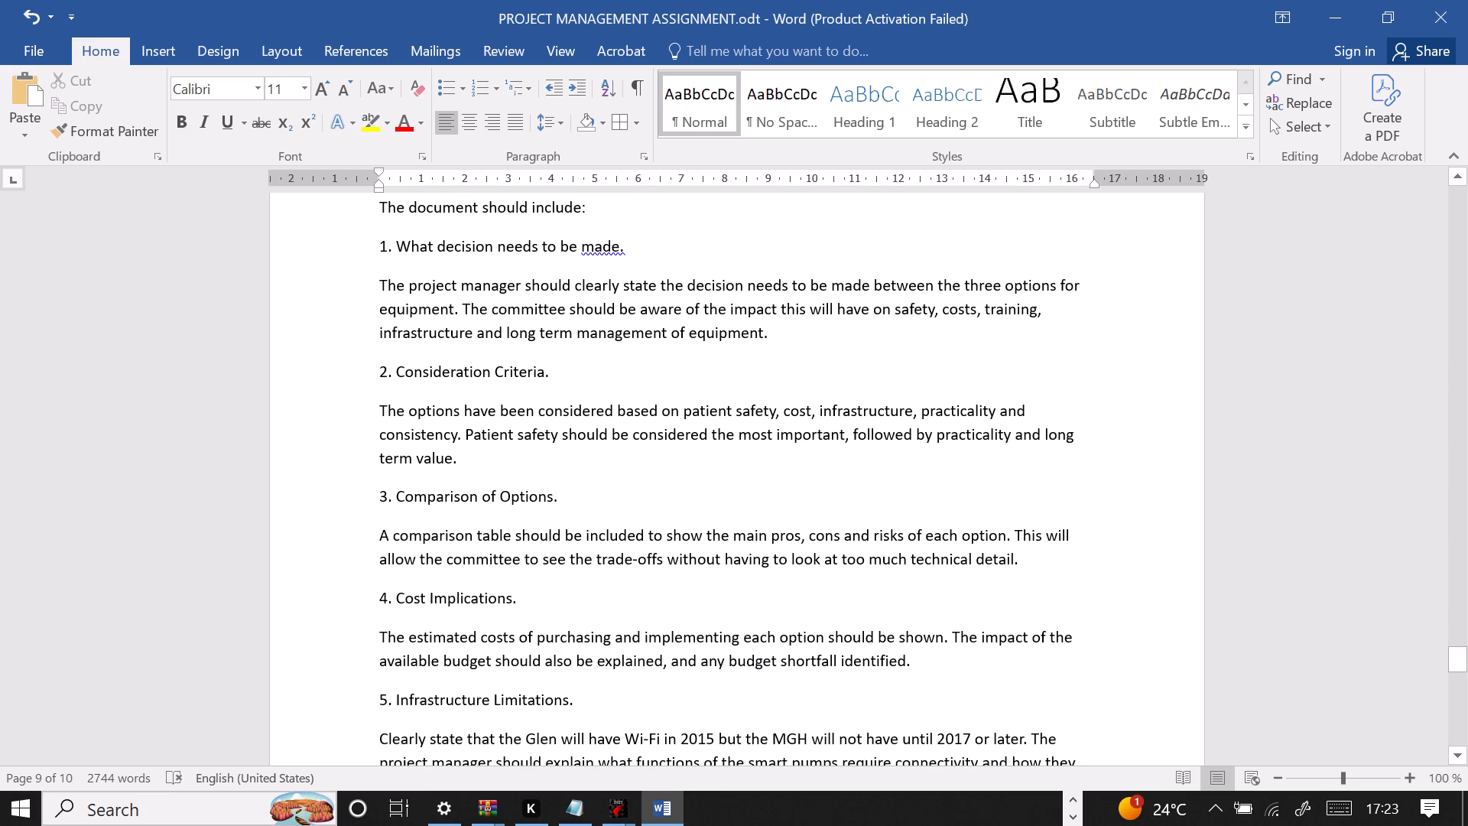
{"action": "left_click", "coordinate": [372, 275]}
{"action": "key", "text": "BackSpace"}
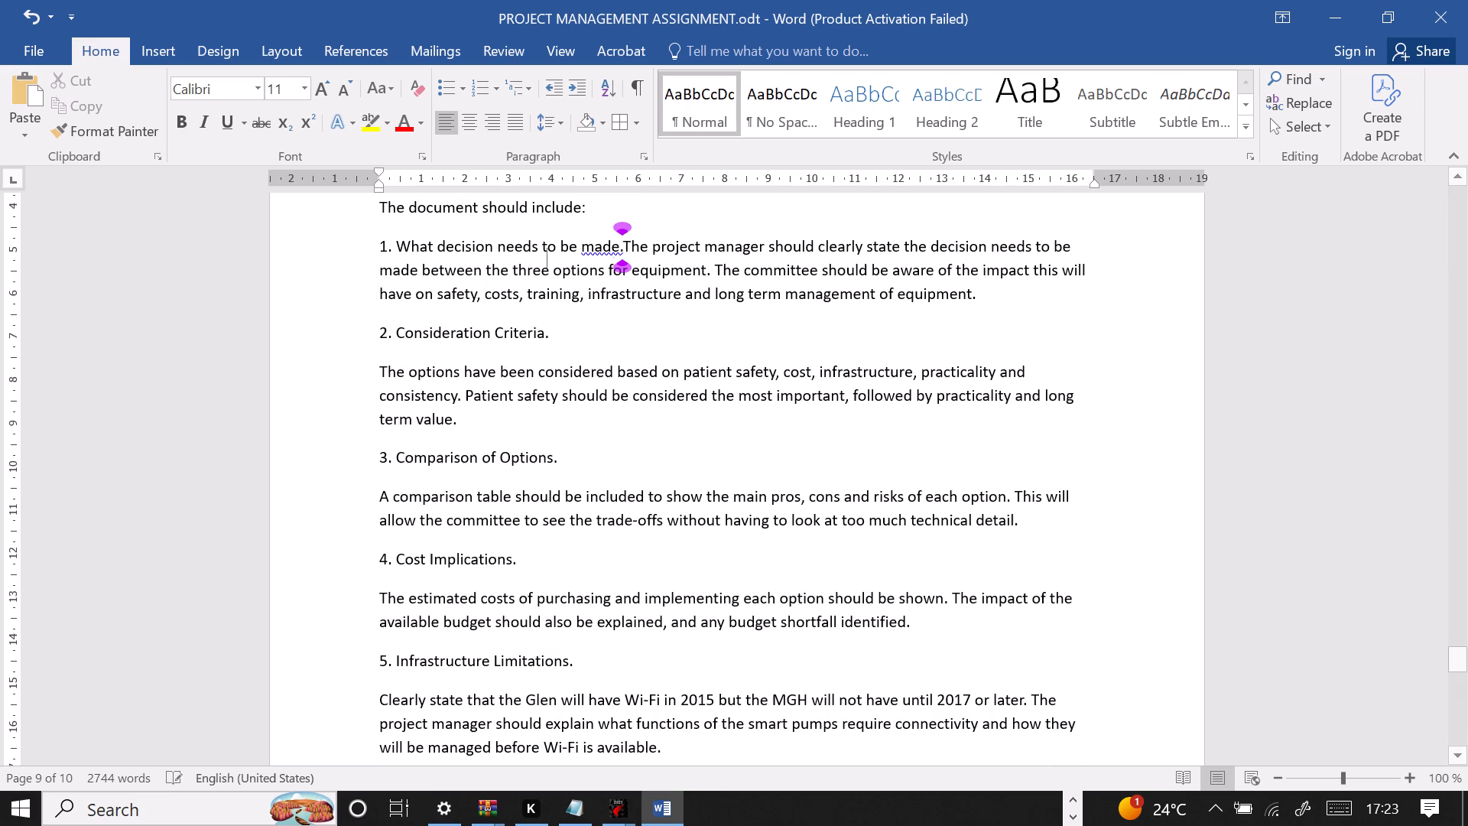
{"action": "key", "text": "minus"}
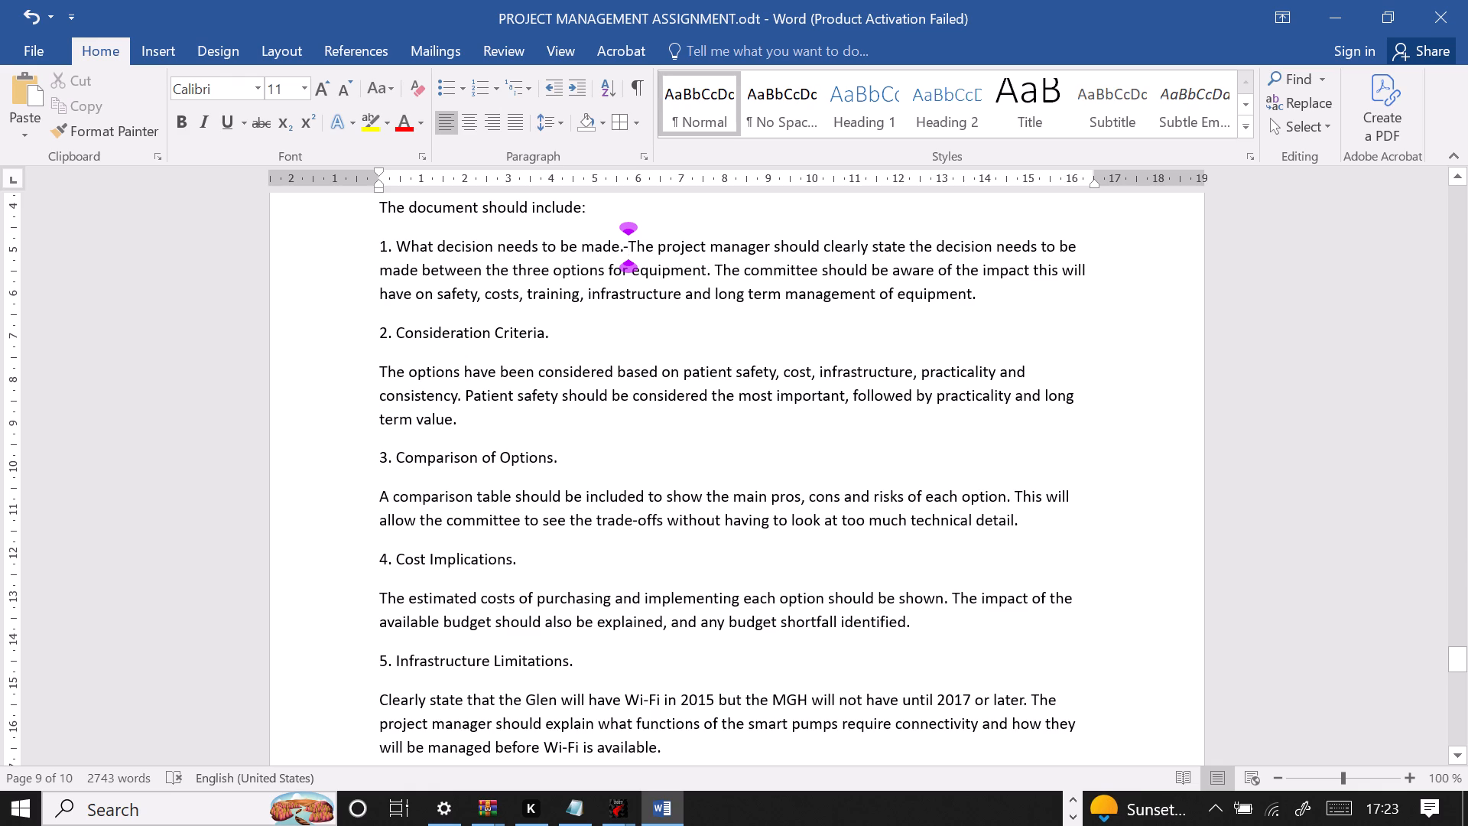
{"action": "left_click", "coordinate": [377, 371]}
{"action": "key", "text": "BackSpace"}
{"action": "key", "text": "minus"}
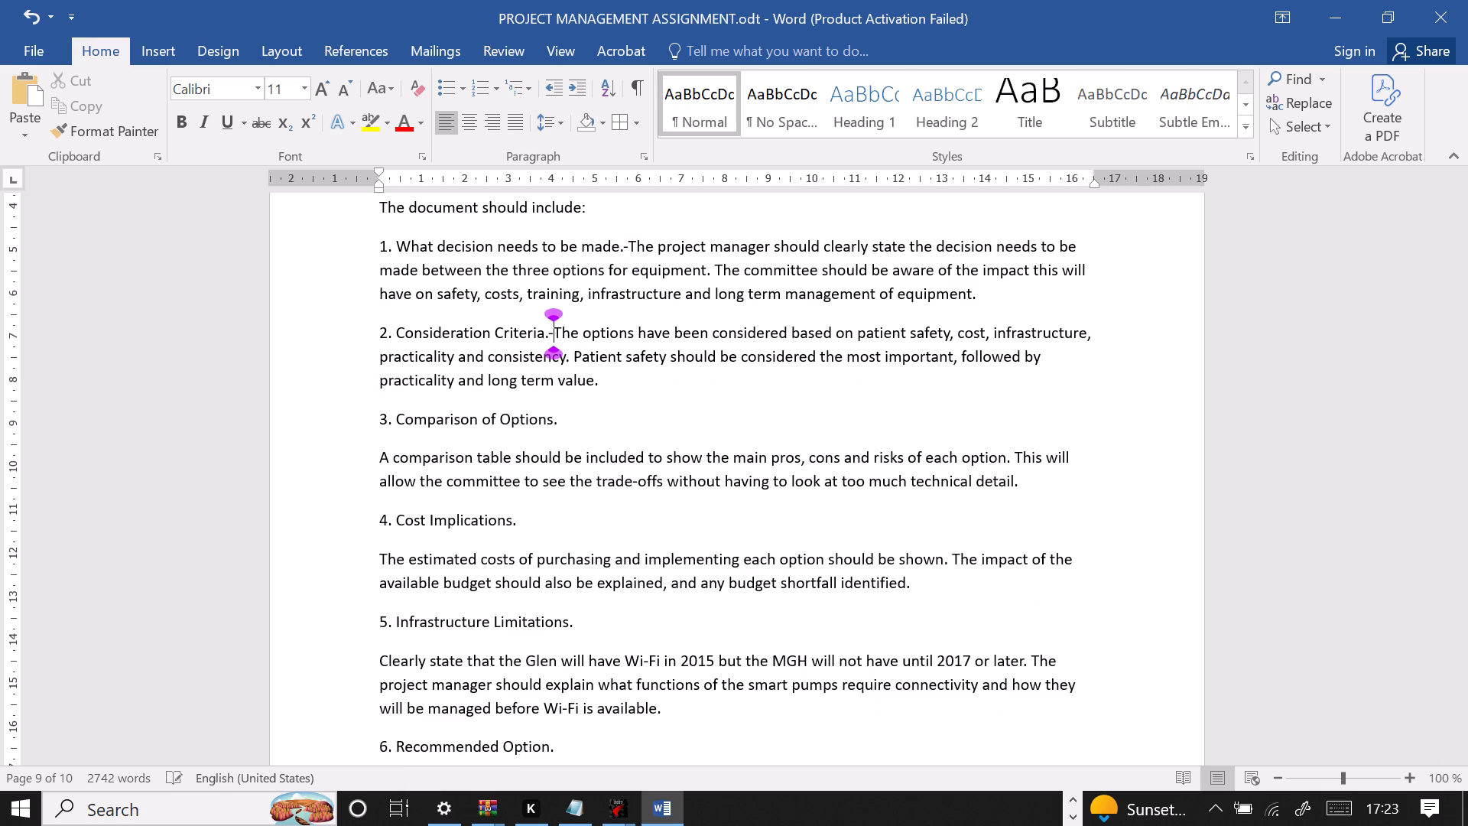
{"action": "left_click", "coordinate": [375, 463]}
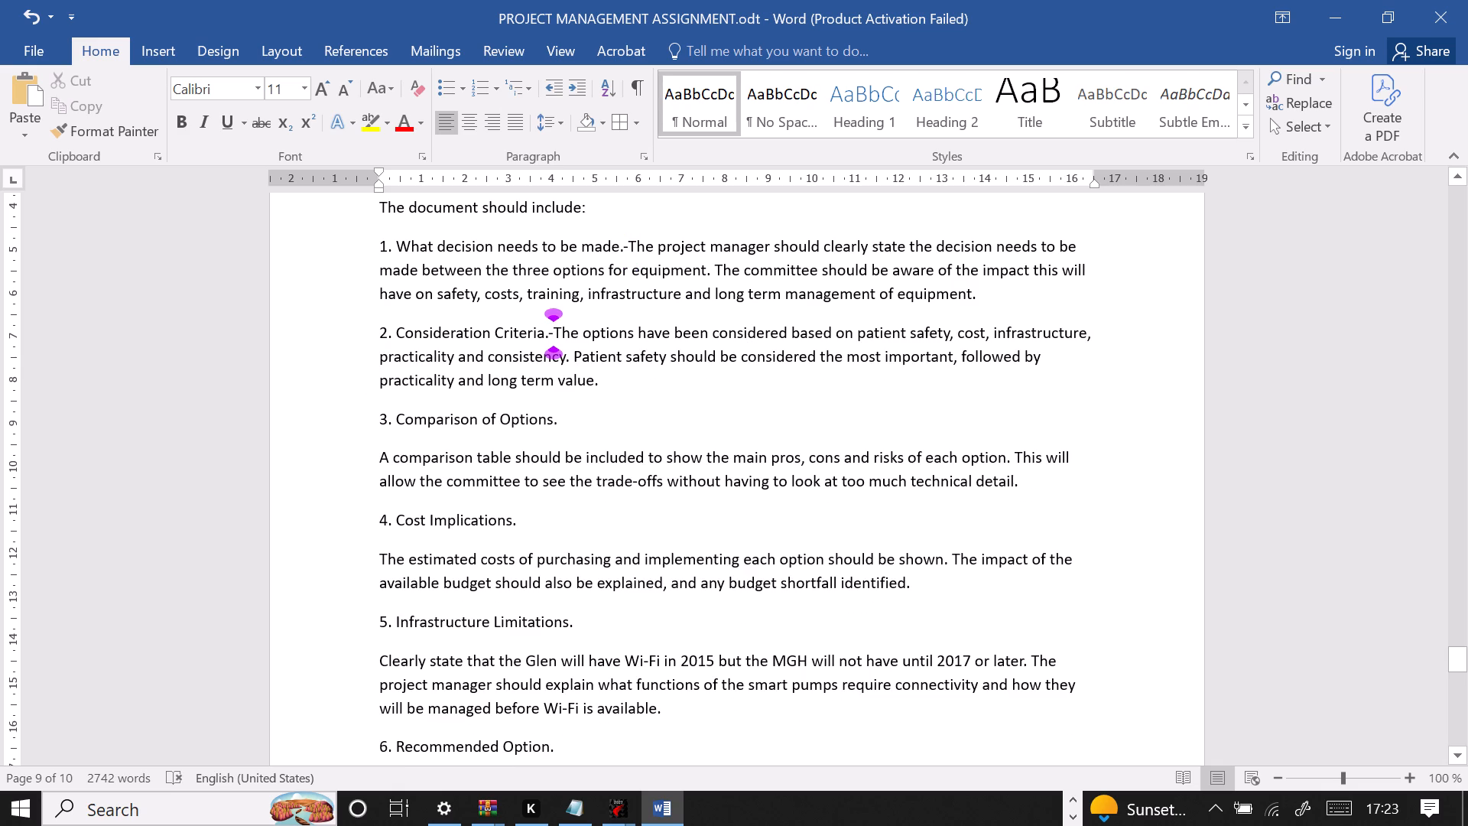
{"action": "key", "text": "BackSpace"}
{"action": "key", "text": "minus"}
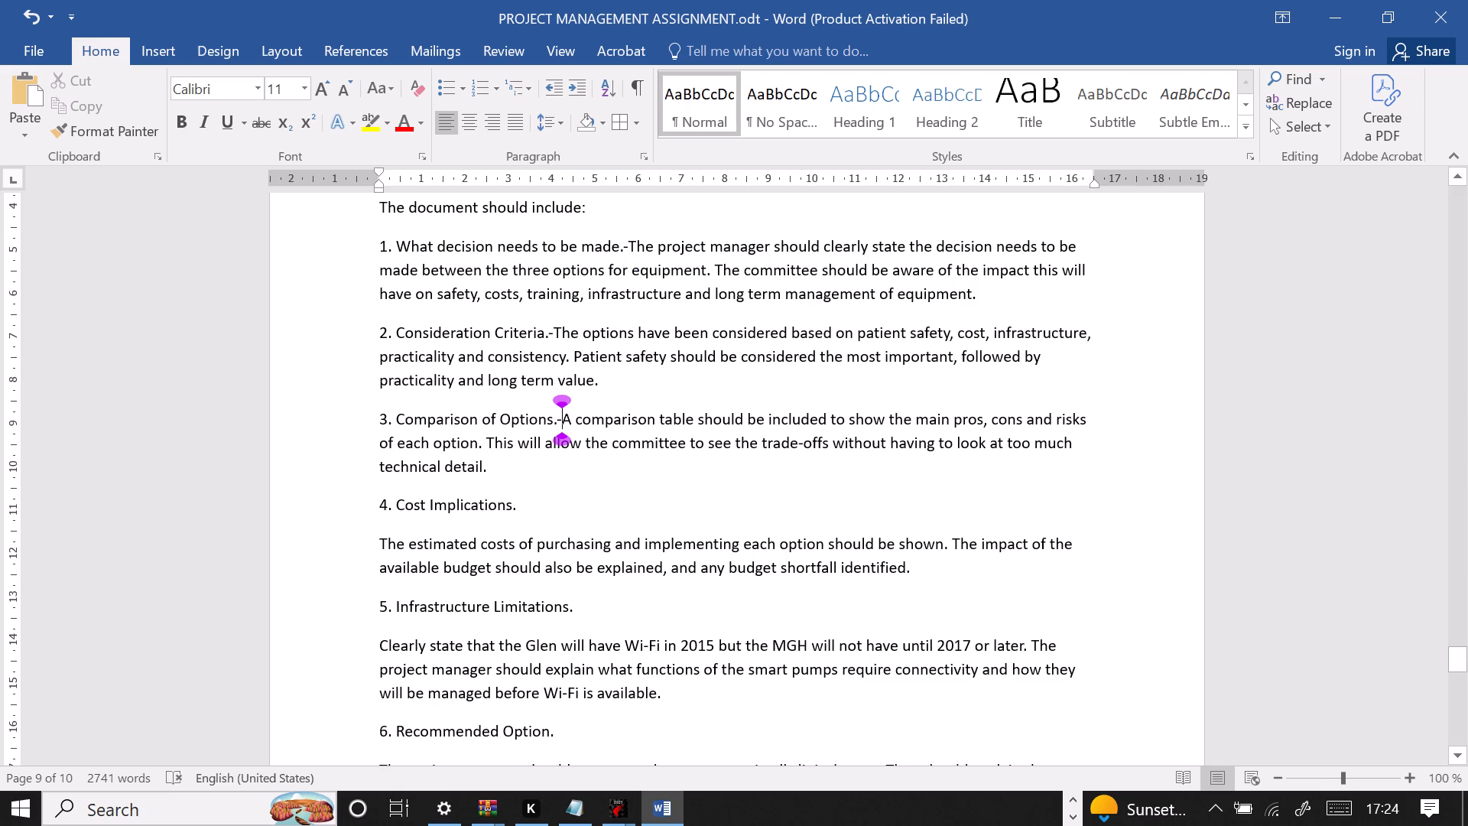
Join the Cost Implications and Infrastructure Limitations texts to their labels, items 4 and 5, with hyphens.
{"action": "left_click", "coordinate": [378, 537]}
{"action": "key", "text": "BackSpace"}
{"action": "key", "text": "minus"}
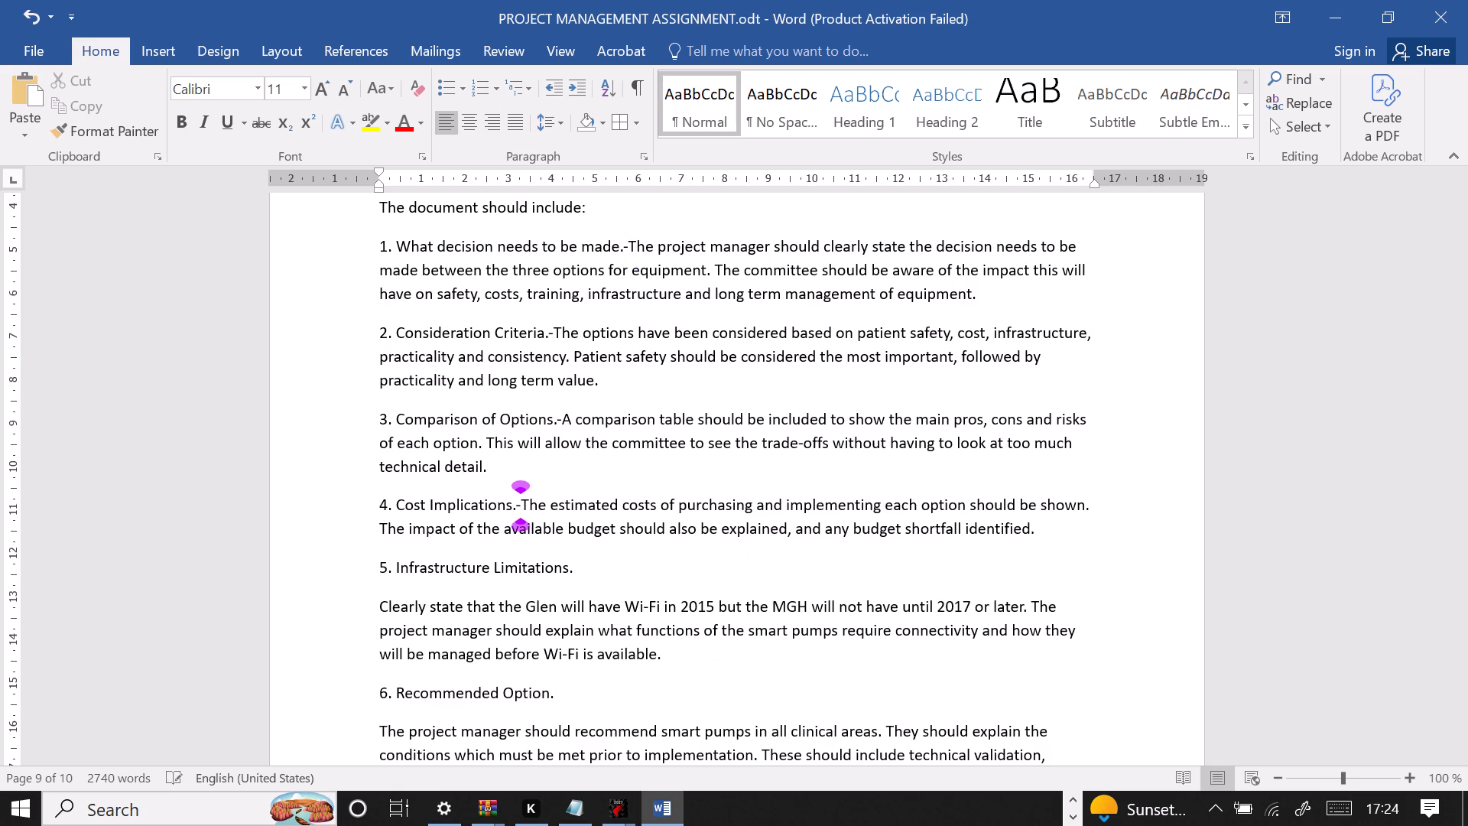
{"action": "left_click", "coordinate": [375, 606]}
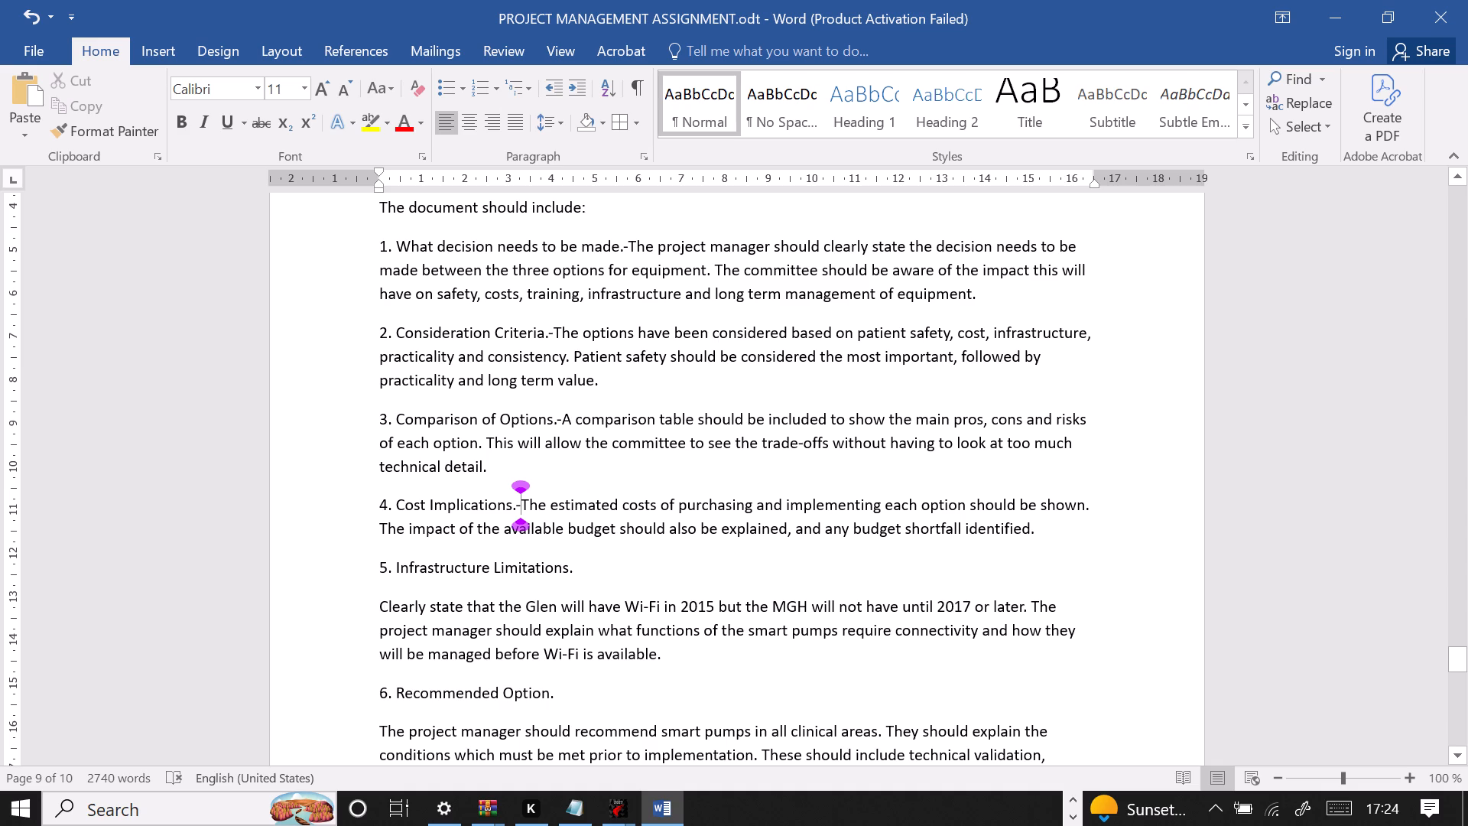
{"action": "key", "text": "BackSpace"}
{"action": "key", "text": "minus"}
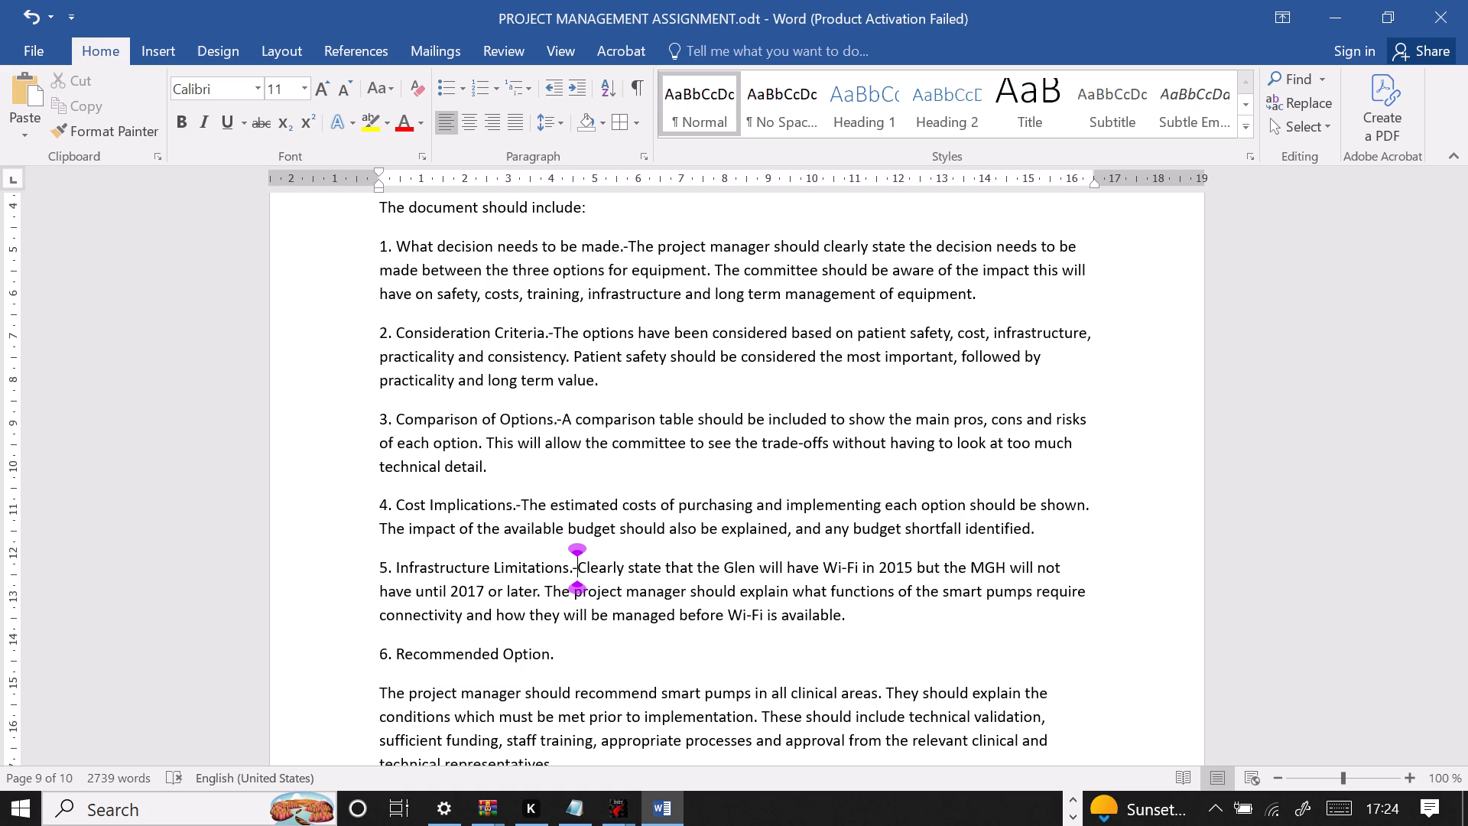
Delete the "6. Recommended Option" item with its paragraph, and renumber "Formal Decision Required" as 6.
{"action": "scroll", "coordinate": [353, 622], "scroll_direction": "down", "scroll_amount": 2}
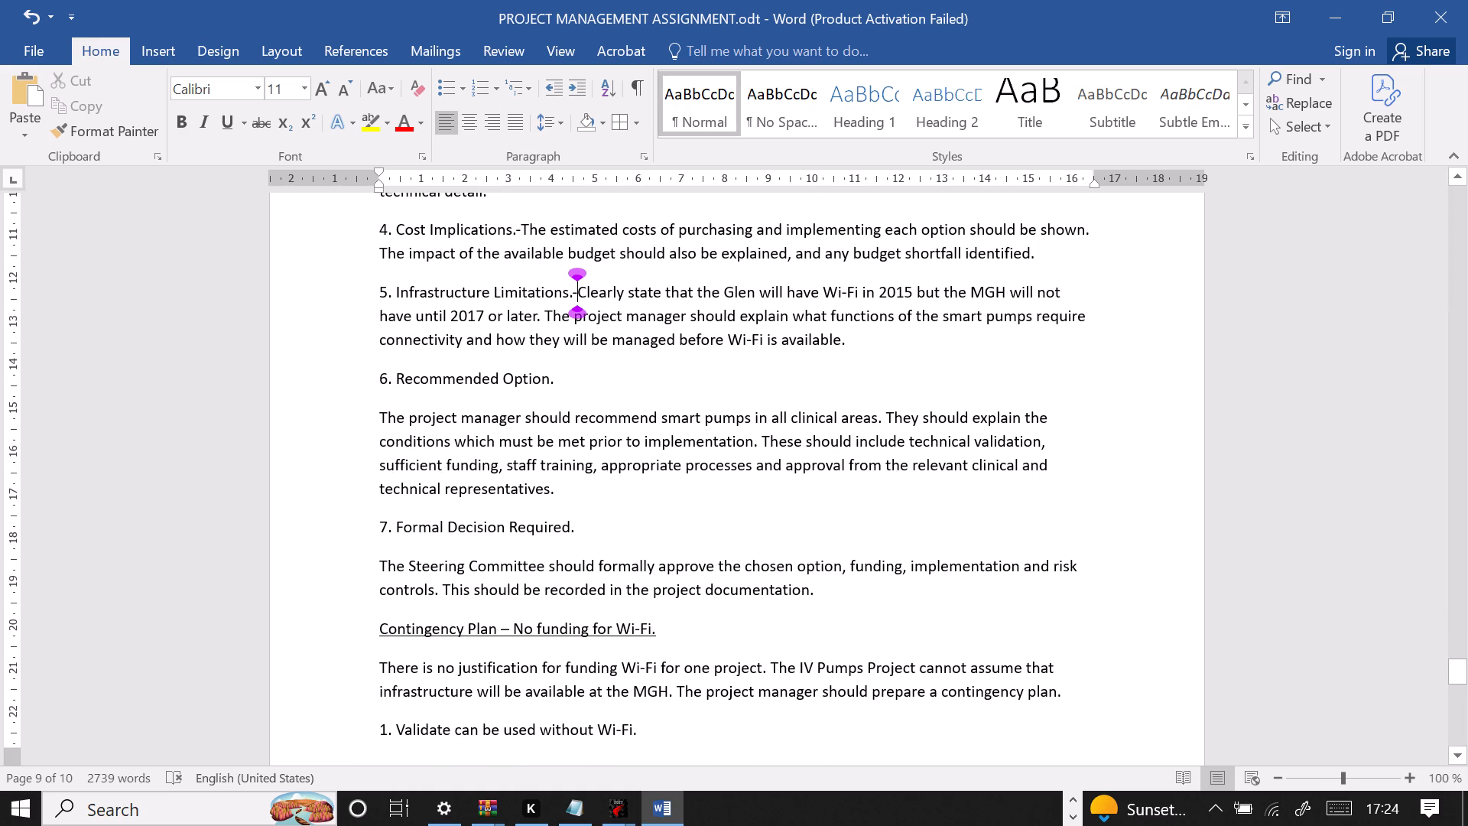
{"action": "left_click_drag", "start_coordinate": [372, 375], "coordinate": [554, 499]}
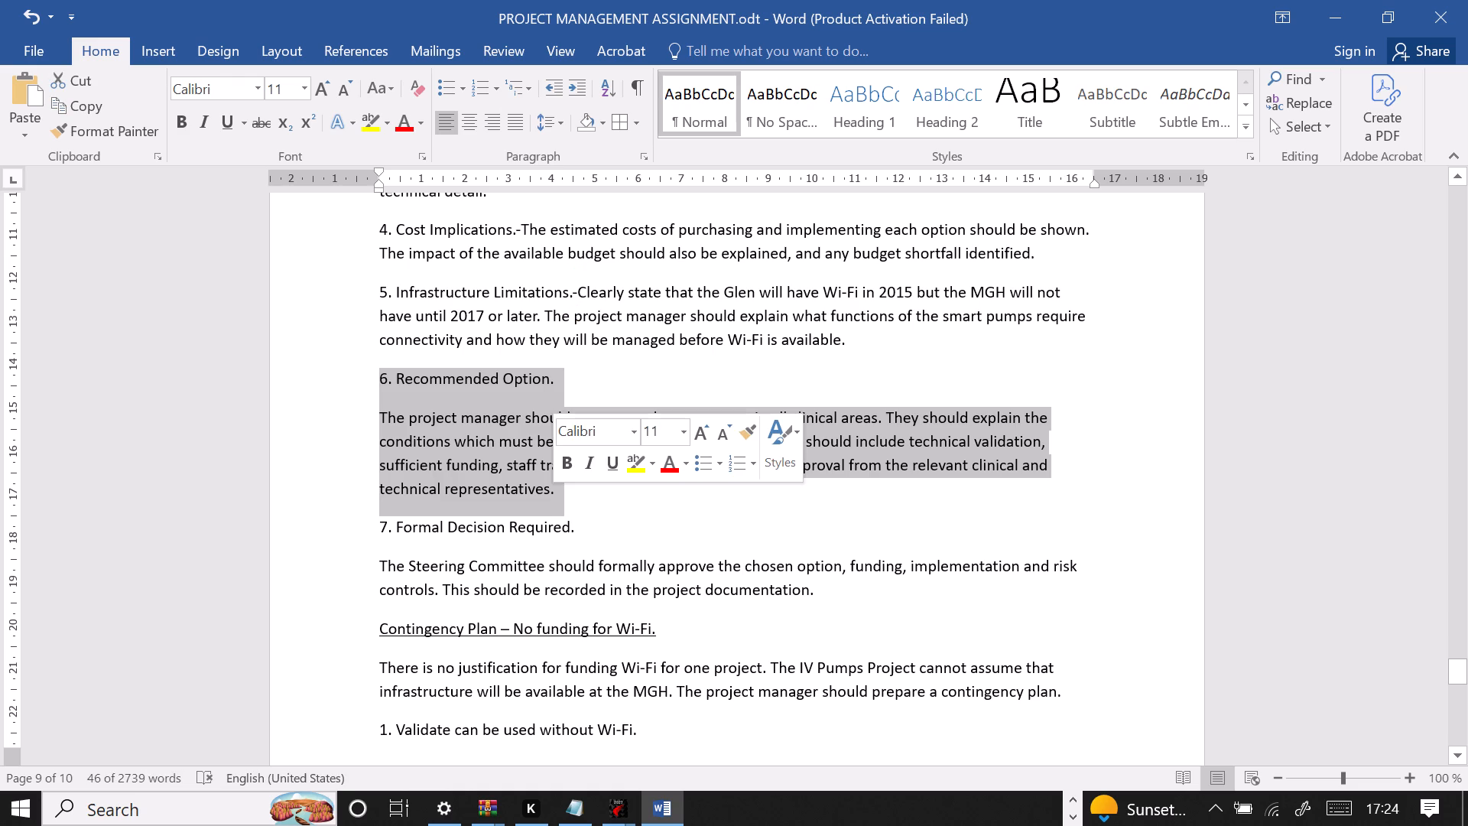
{"action": "key", "text": "BackSpace"}
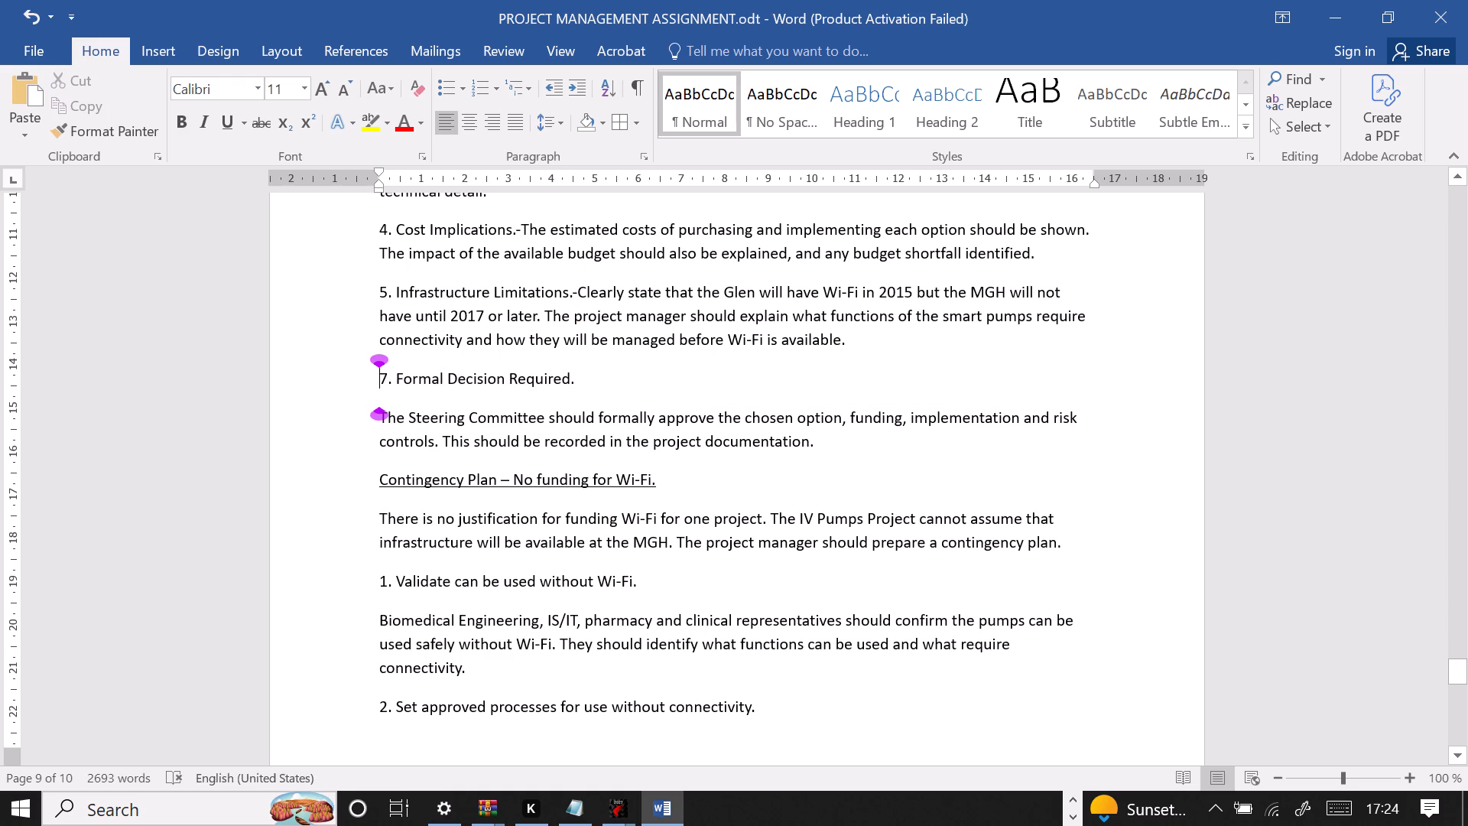
{"action": "left_click", "coordinate": [387, 372]}
{"action": "key", "text": "BackSpace"}
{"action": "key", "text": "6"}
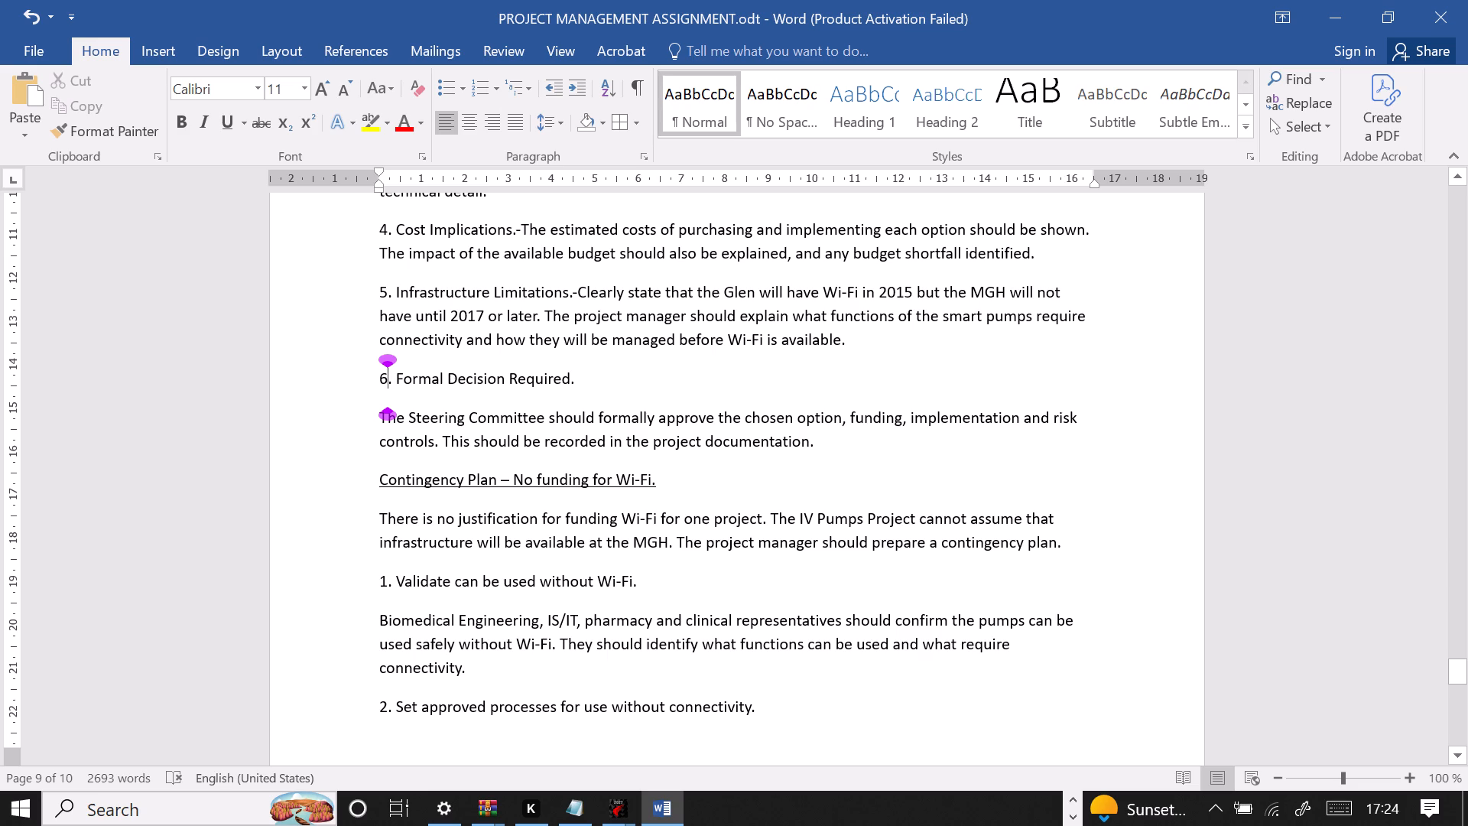
Delete the introductory paragraph about Wi-Fi funding directly under the "Contingency Plan – No funding for Wi-Fi" heading.
{"action": "scroll", "coordinate": [549, 584], "scroll_direction": "down", "scroll_amount": 1}
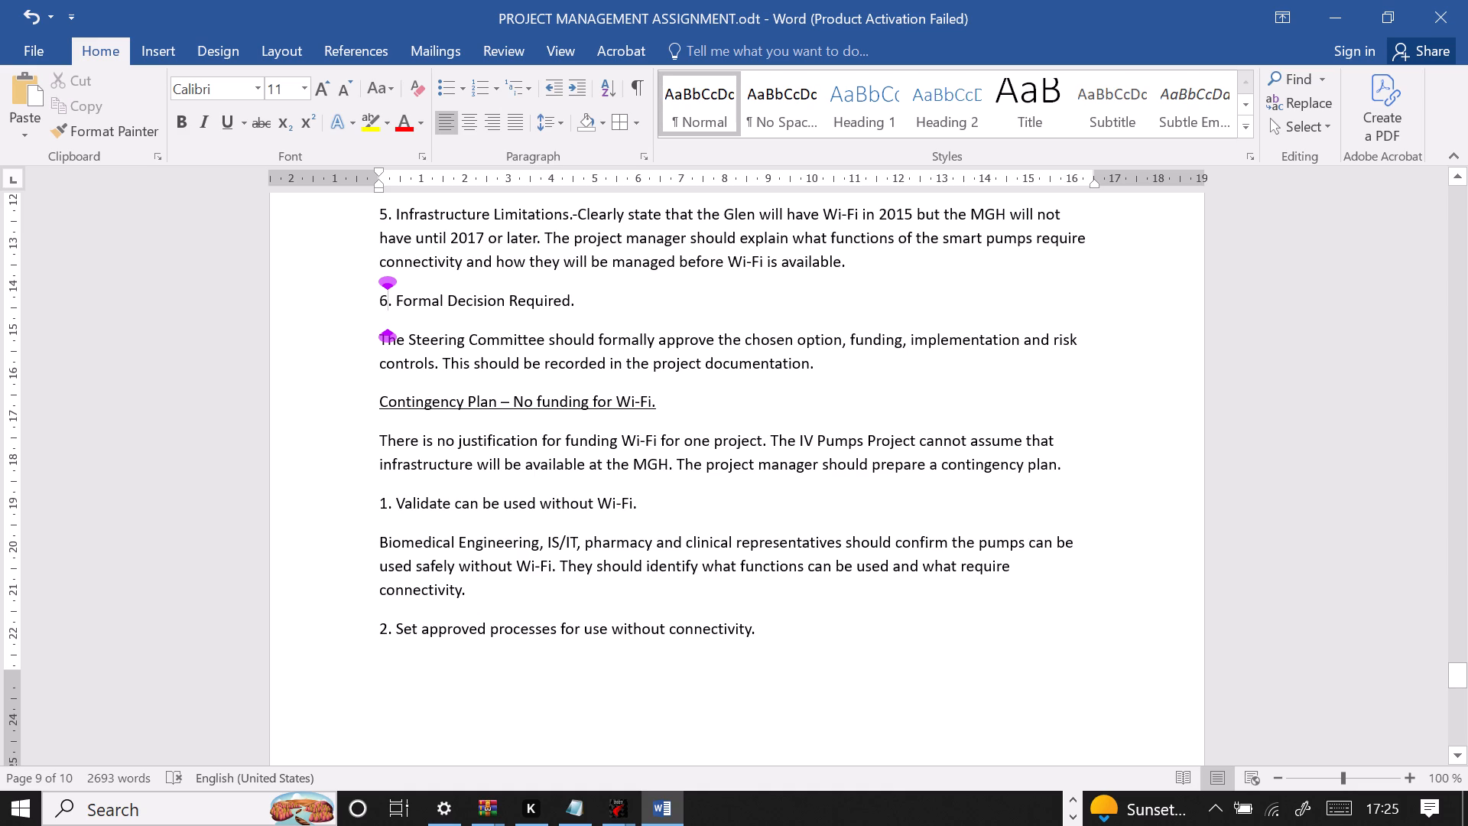
{"action": "left_click_drag", "start_coordinate": [381, 438], "coordinate": [743, 502]}
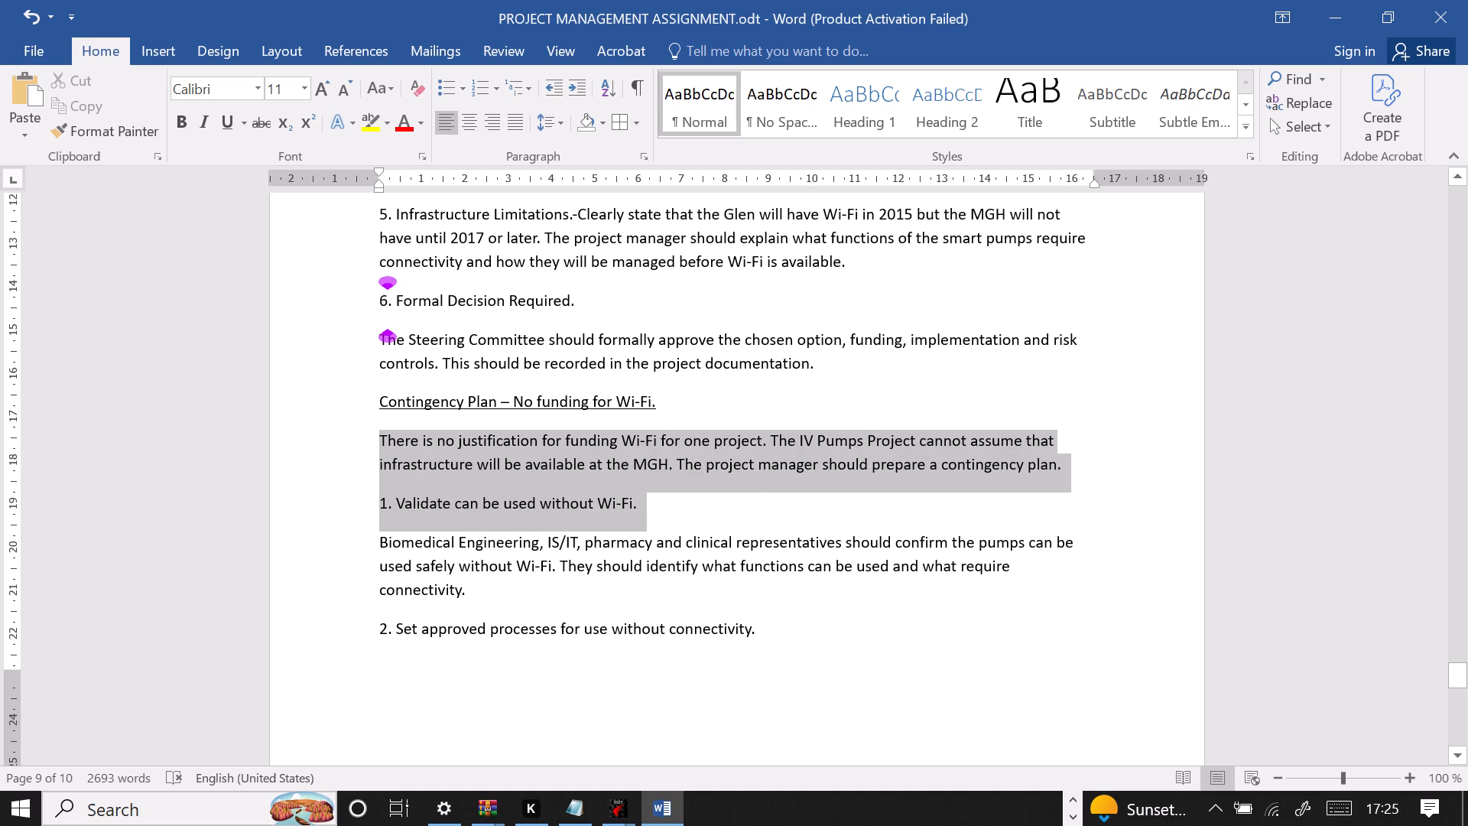
{"action": "left_click_drag", "start_coordinate": [743, 502], "coordinate": [1070, 454]}
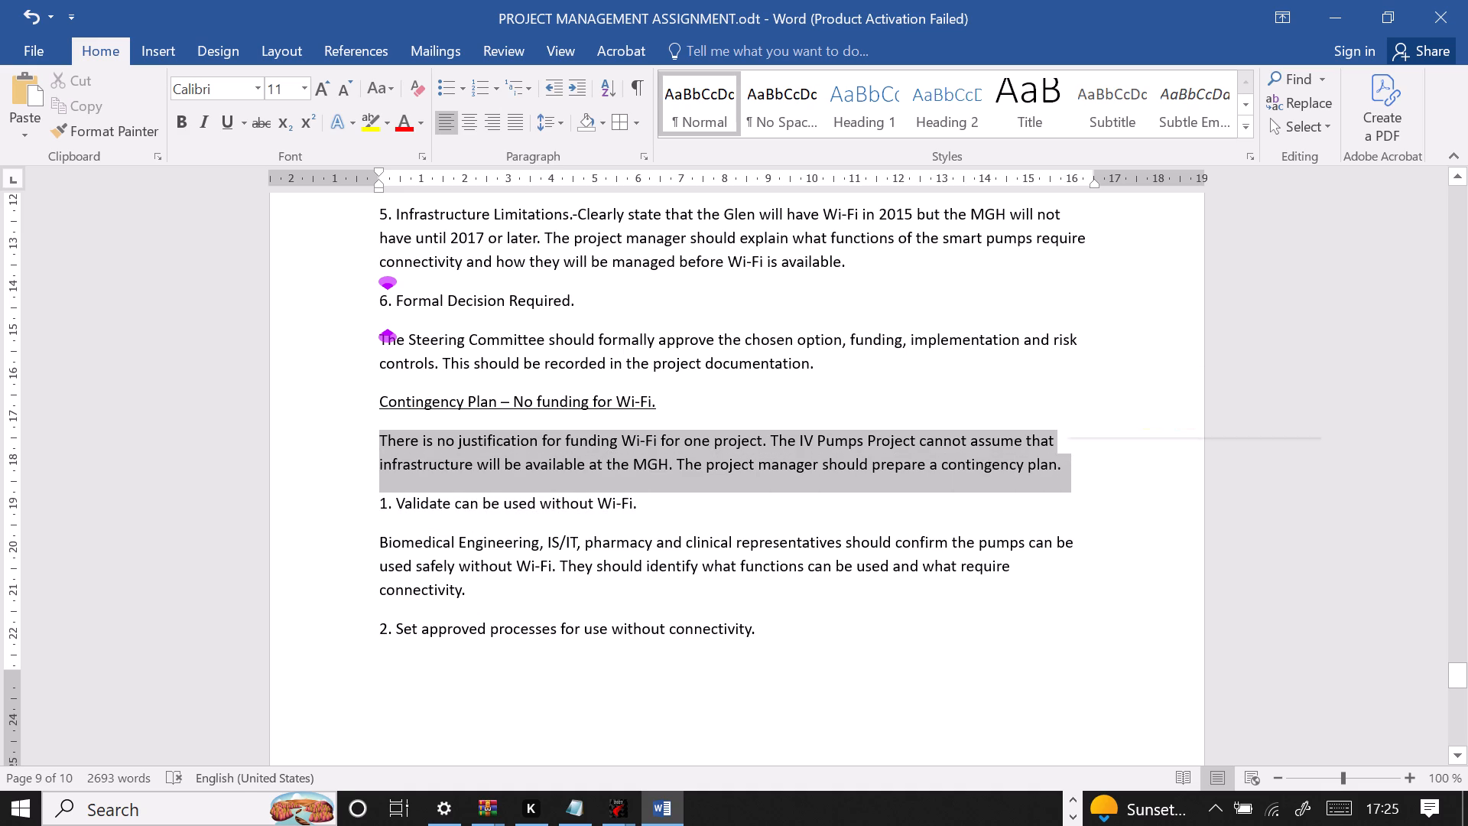
{"action": "key", "text": "BackSpace"}
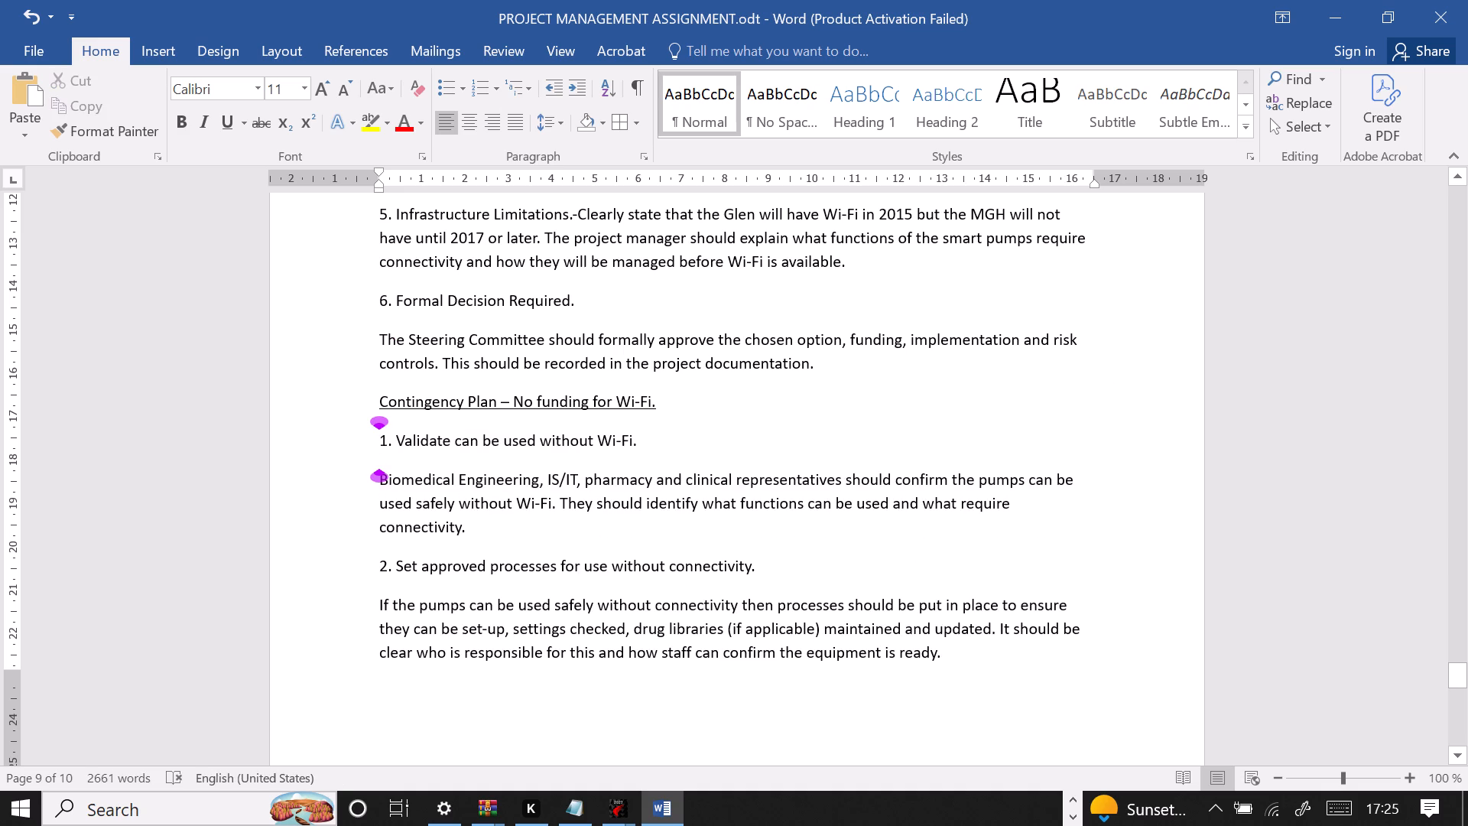
Join the Biomedical Engineering text to the "1. Validate can be used without Wi-Fi." label with a hyphen.
{"action": "left_click", "coordinate": [375, 489]}
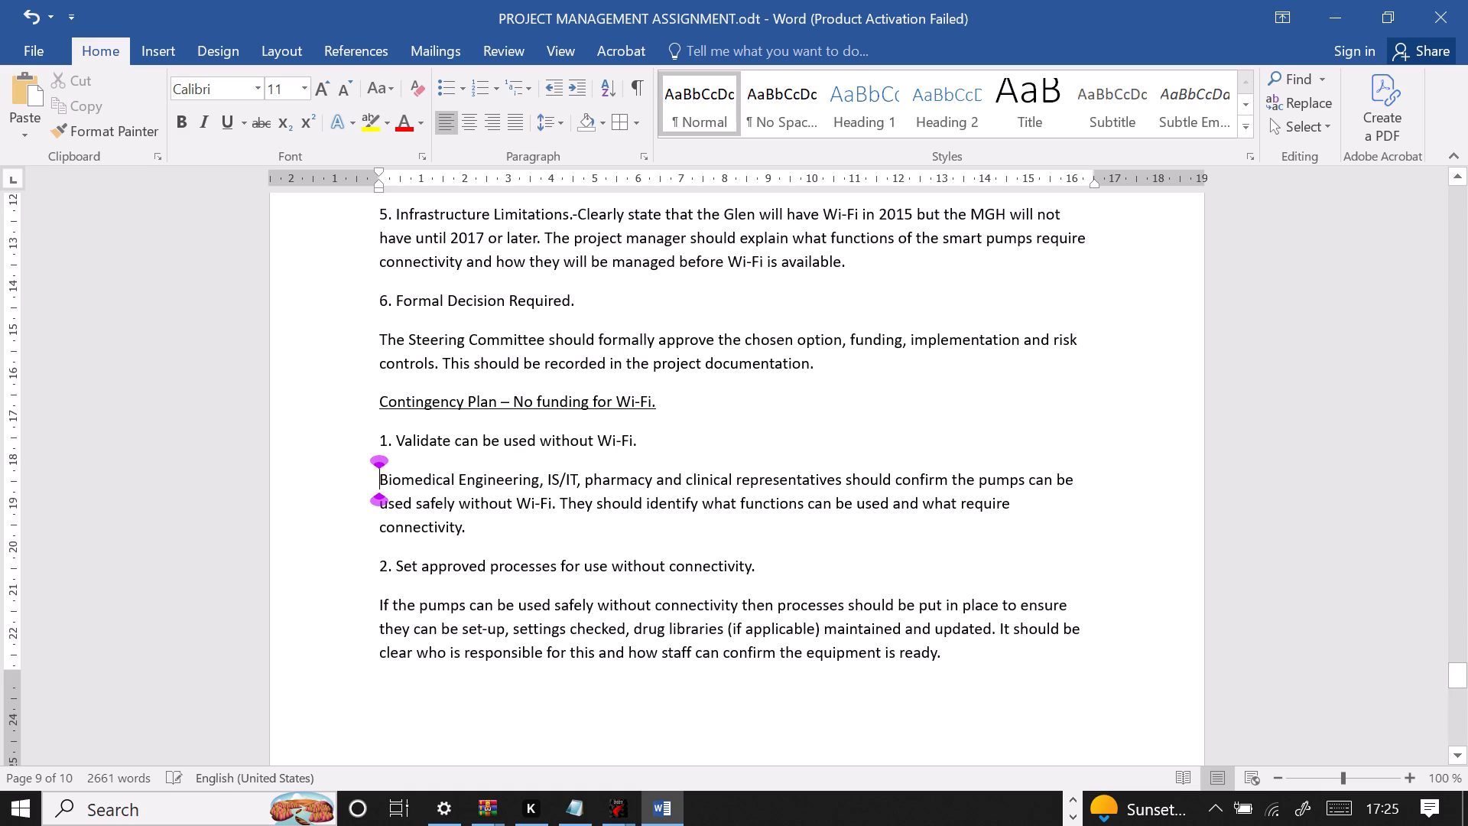
{"action": "key", "text": "BackSpace"}
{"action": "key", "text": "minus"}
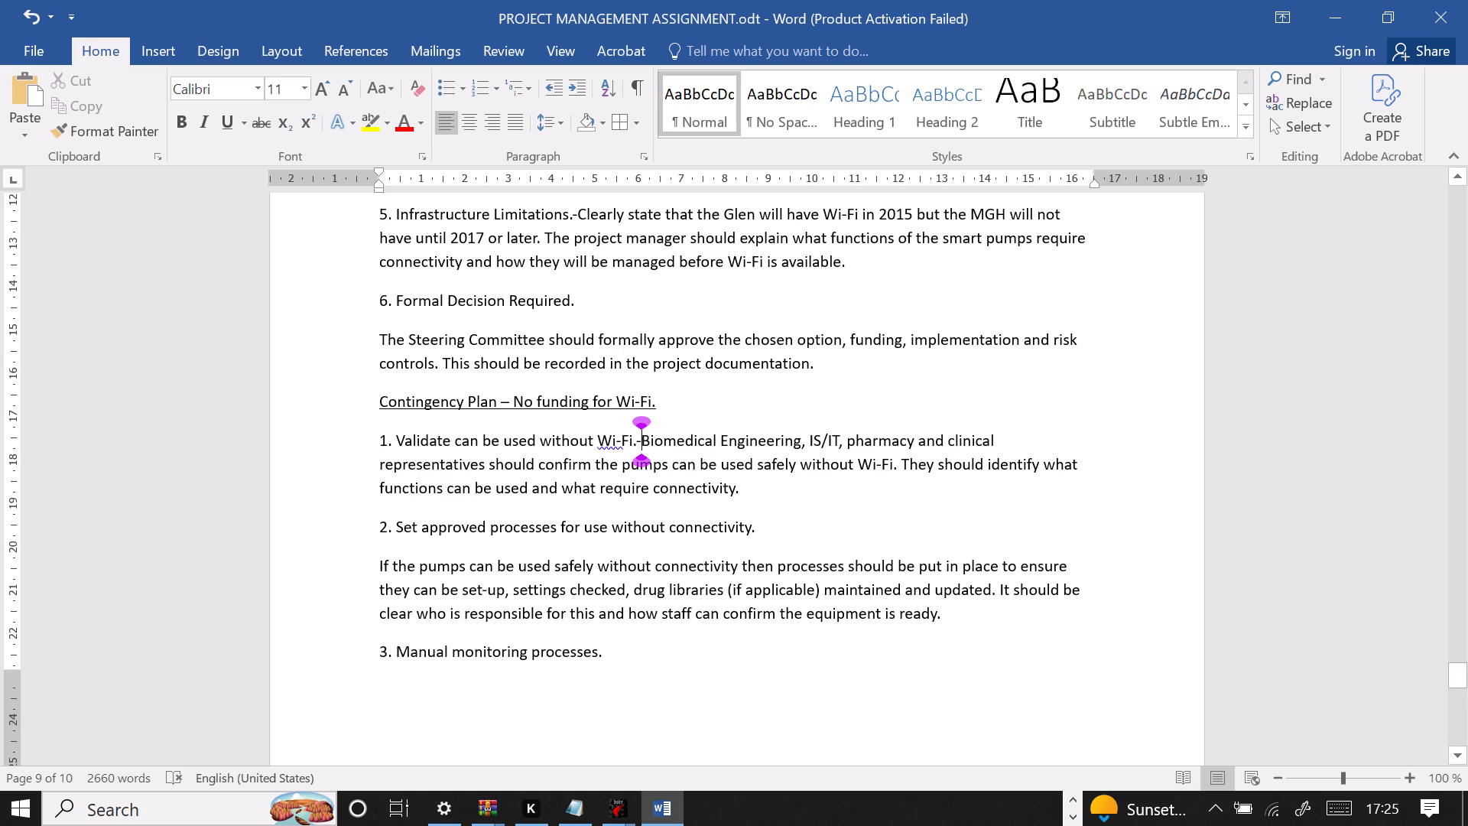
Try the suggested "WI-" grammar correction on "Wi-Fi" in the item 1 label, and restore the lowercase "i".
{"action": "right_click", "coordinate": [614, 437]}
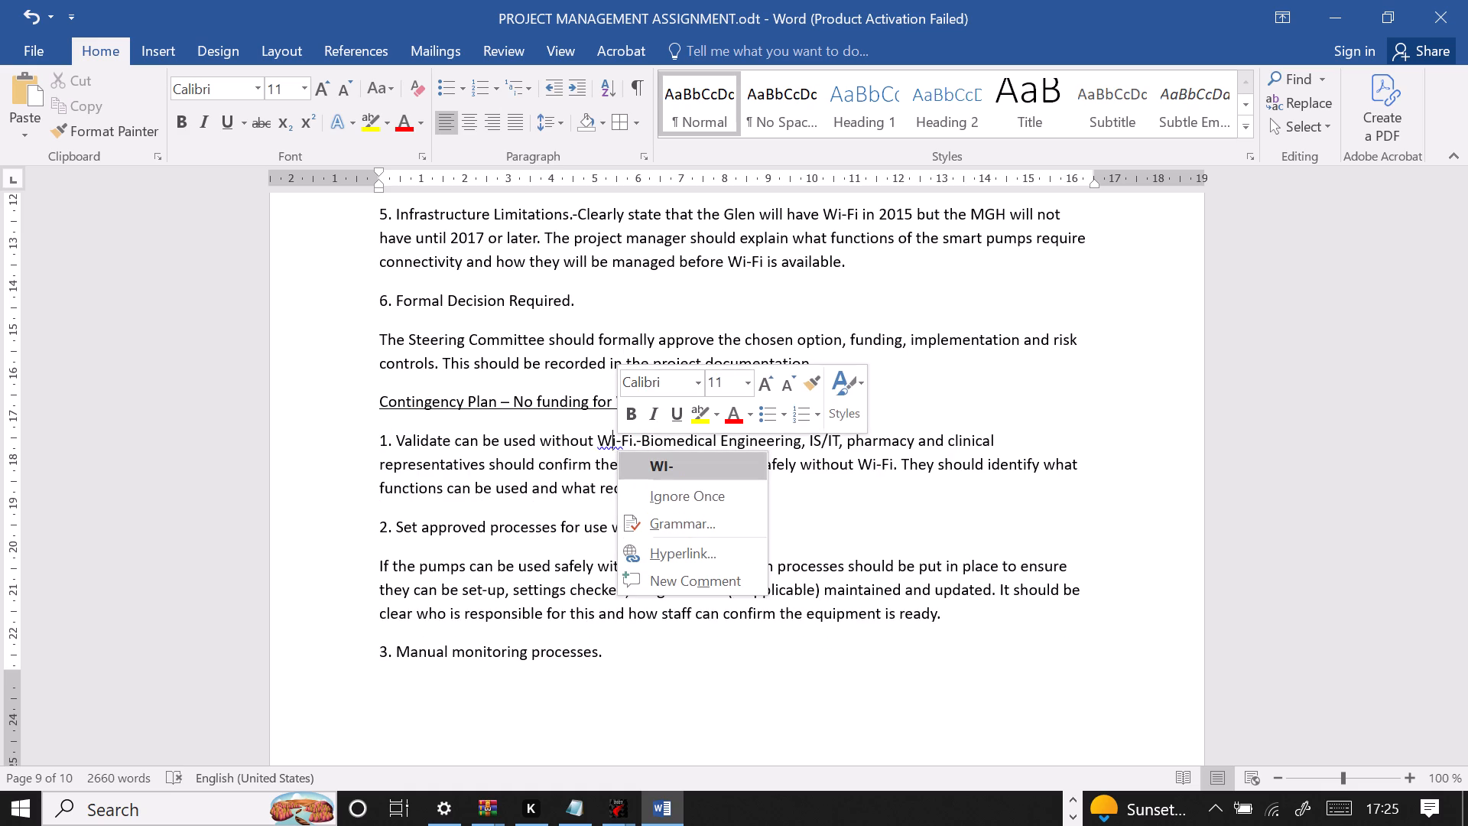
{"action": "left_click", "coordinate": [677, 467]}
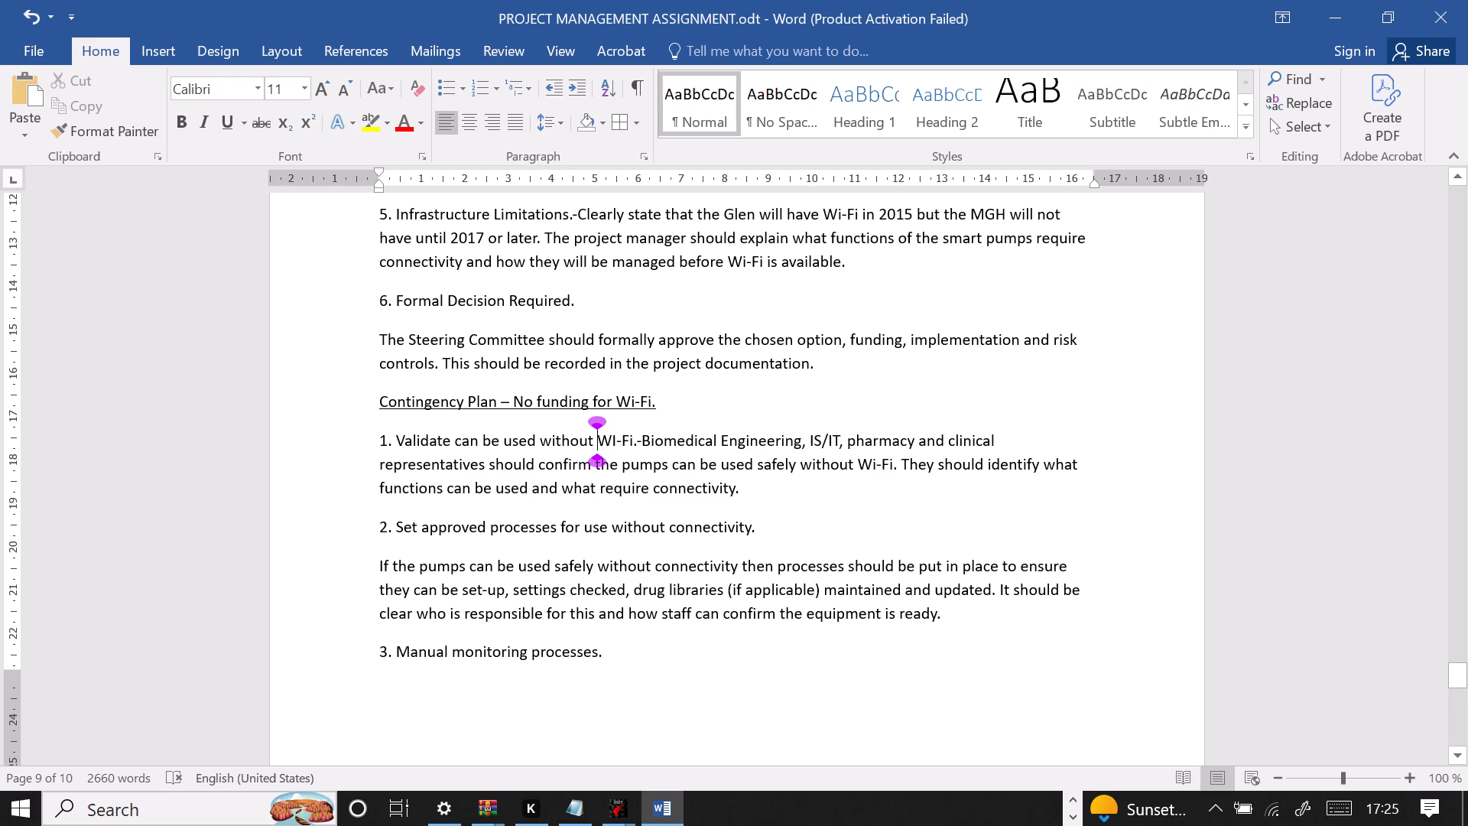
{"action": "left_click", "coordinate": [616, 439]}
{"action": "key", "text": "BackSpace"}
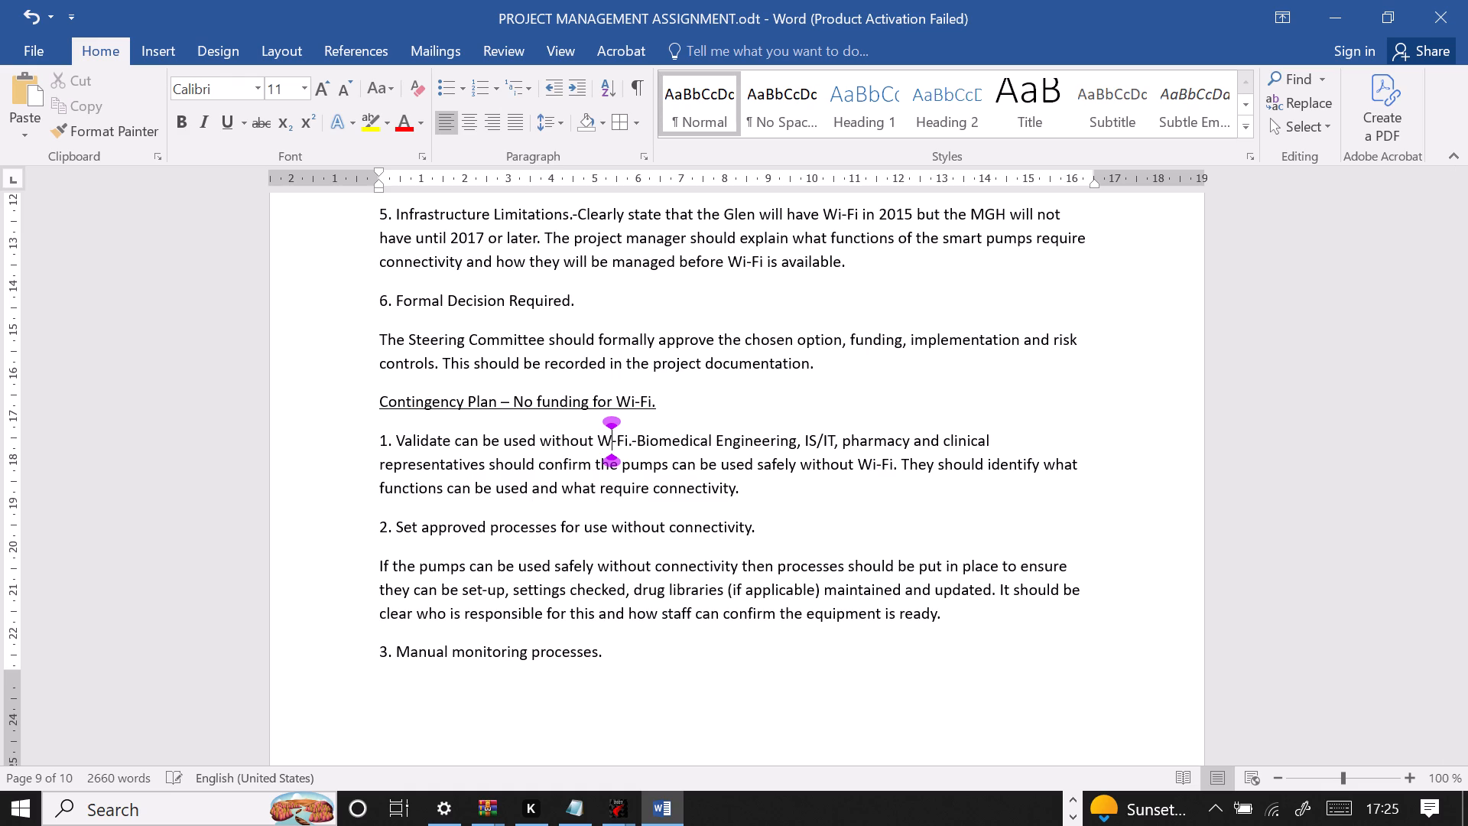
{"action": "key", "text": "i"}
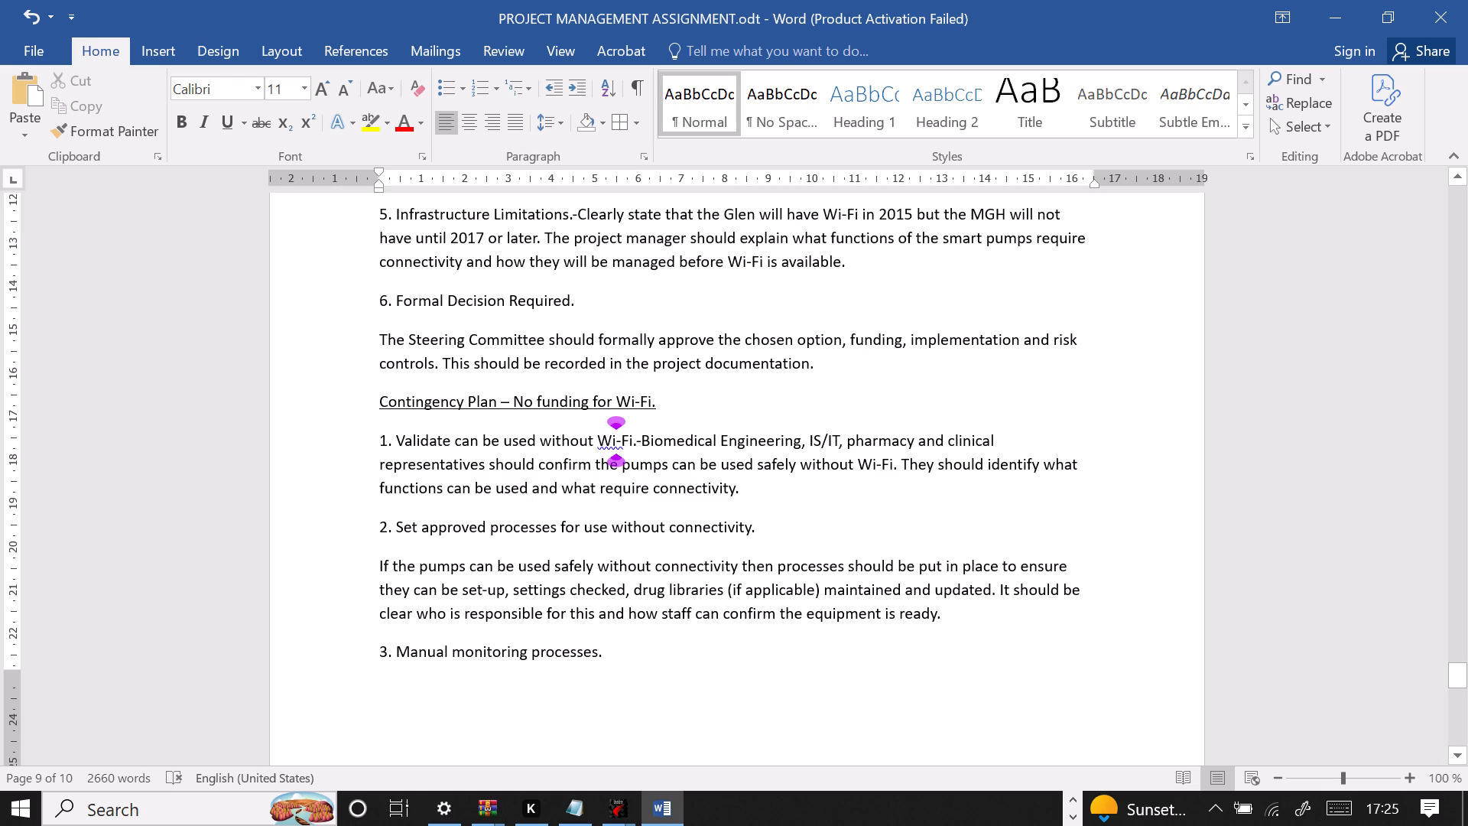
Shorten "IS/IT" to "IT" in the first Contingency Plan item.
{"action": "left_click", "coordinate": [830, 437]}
{"action": "key", "text": "BackSpace"}
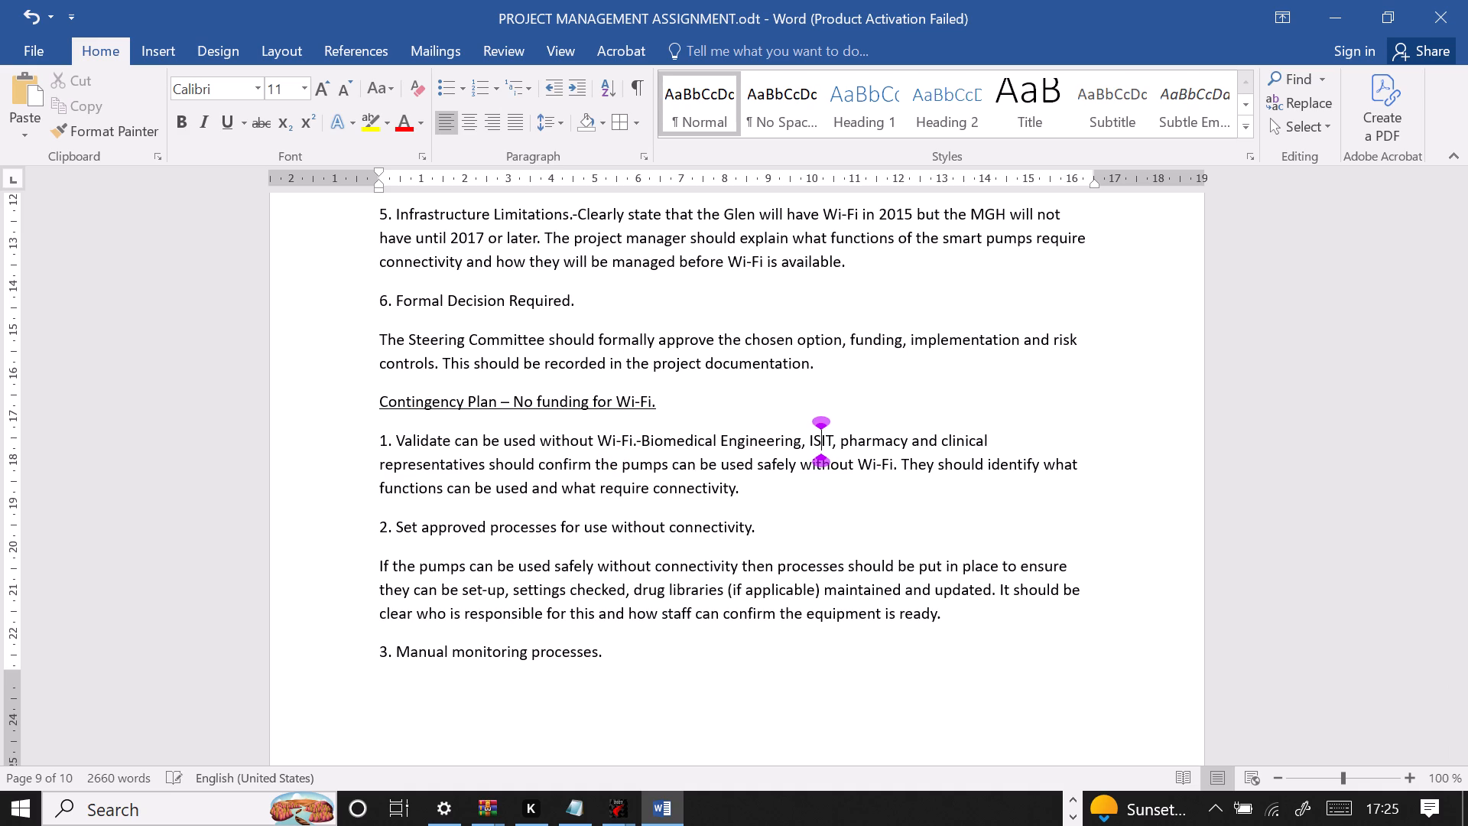
{"action": "key", "text": "BackSpace"}
{"action": "key", "text": "BackSpace"}
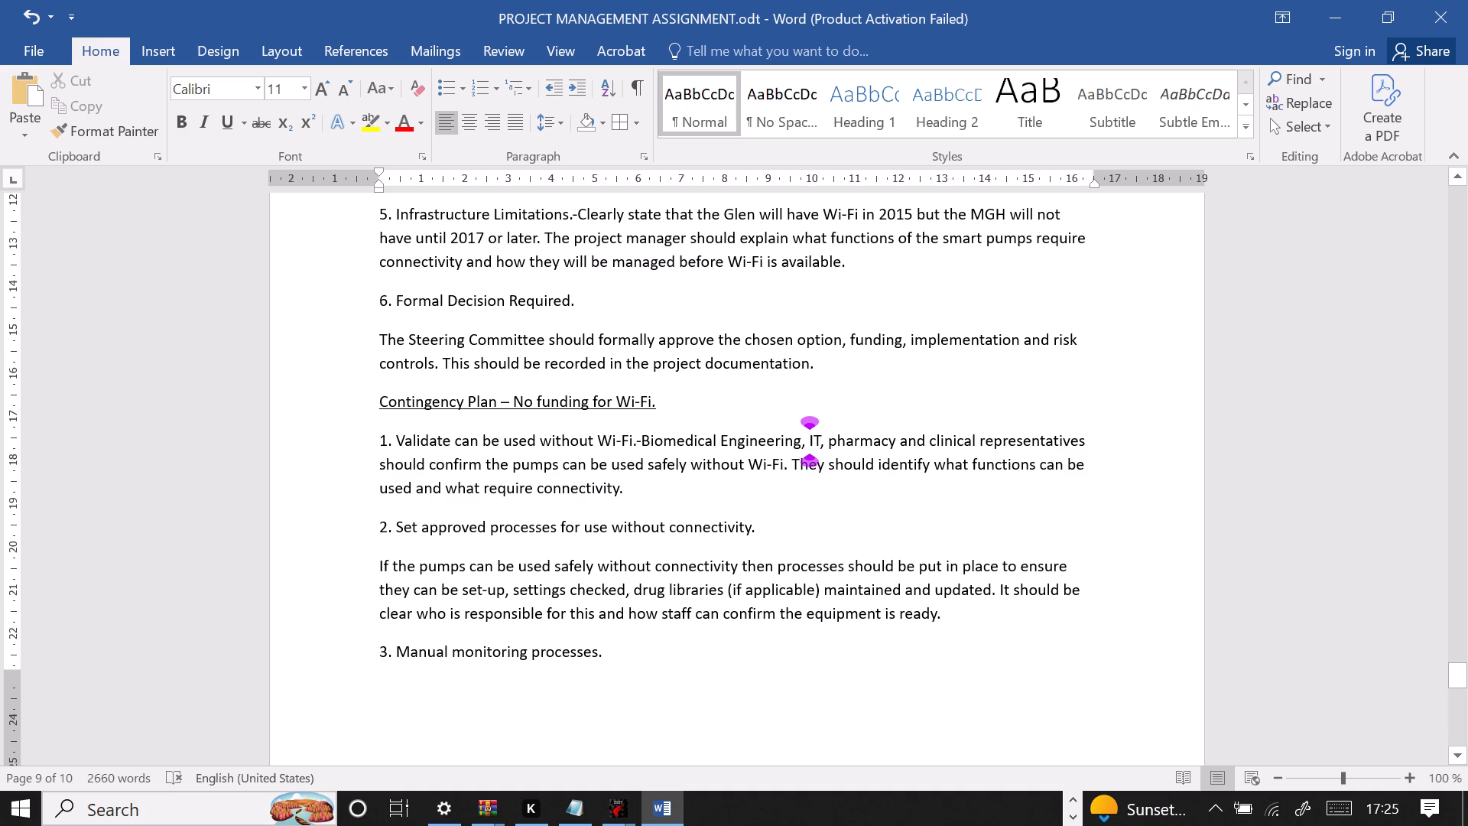
Join the explanations of Contingency Plan items 2 and 3, approved processes and manual monitoring, to their labels with hyphens.
{"action": "left_click", "coordinate": [378, 567]}
{"action": "key", "text": "BackSpace"}
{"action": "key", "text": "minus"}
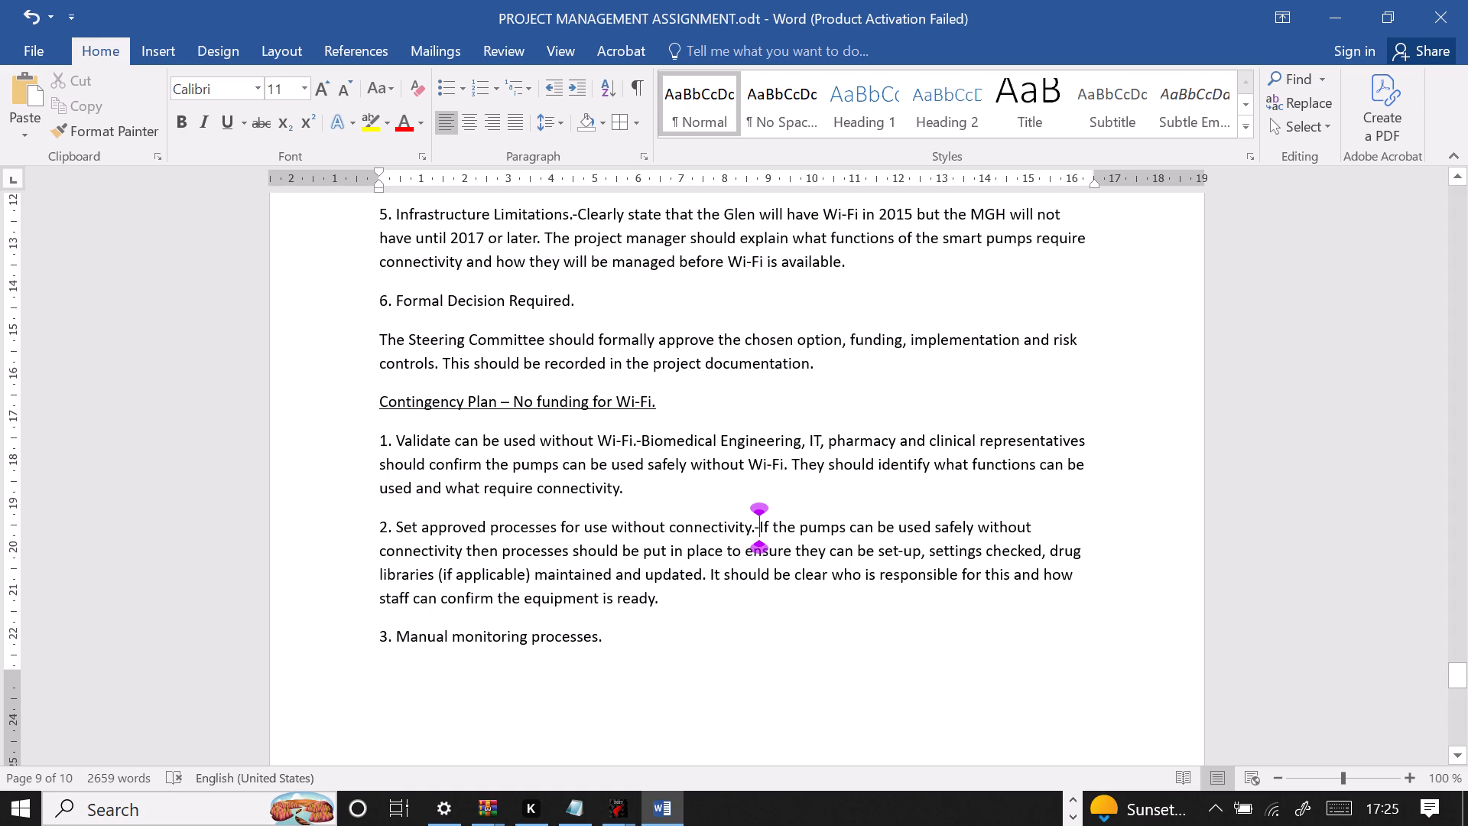
{"action": "scroll", "coordinate": [395, 675], "scroll_direction": "down", "scroll_amount": 1}
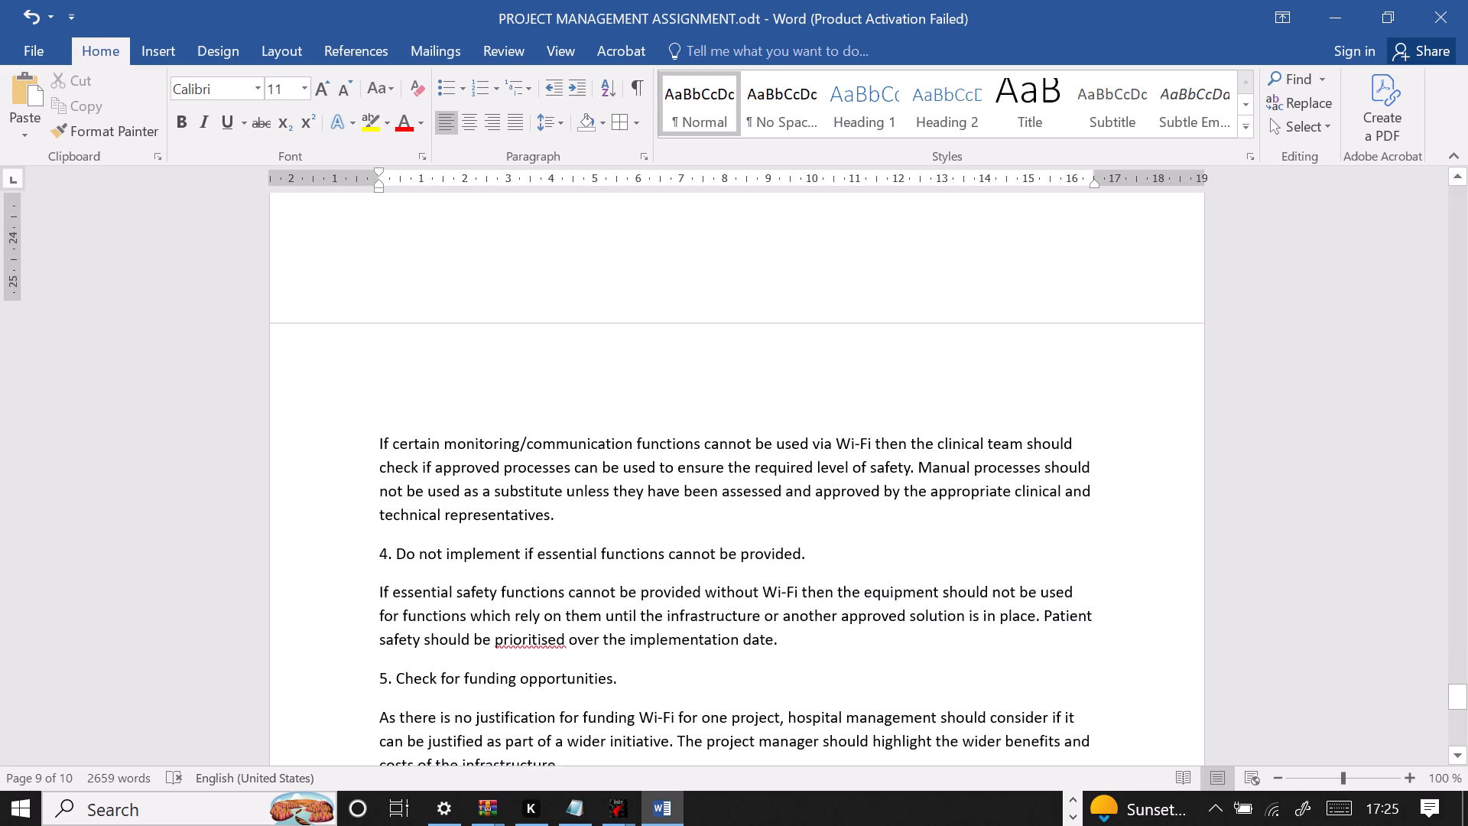
{"action": "left_click", "coordinate": [369, 441]}
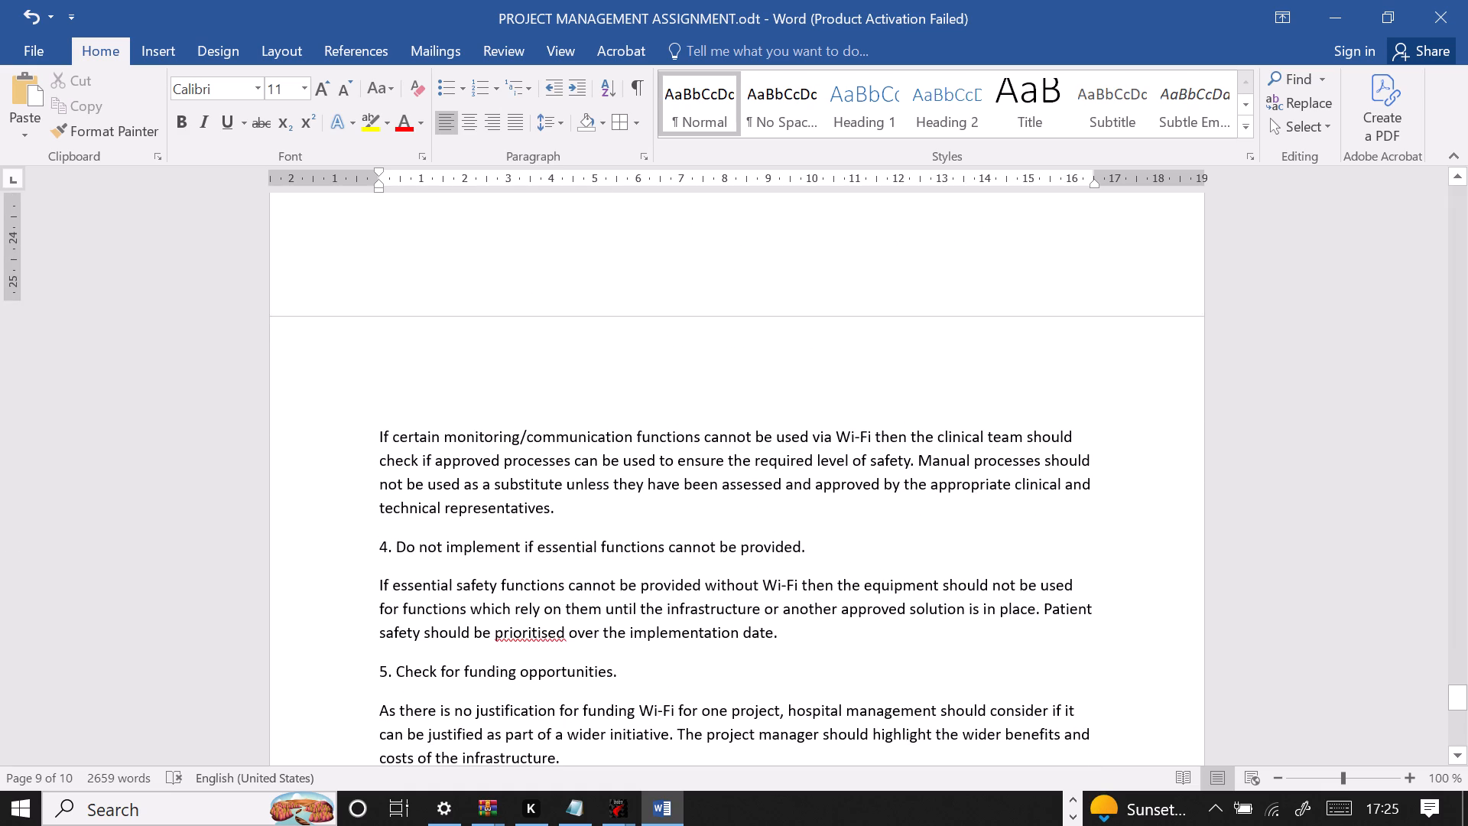
{"action": "key", "text": "BackSpace"}
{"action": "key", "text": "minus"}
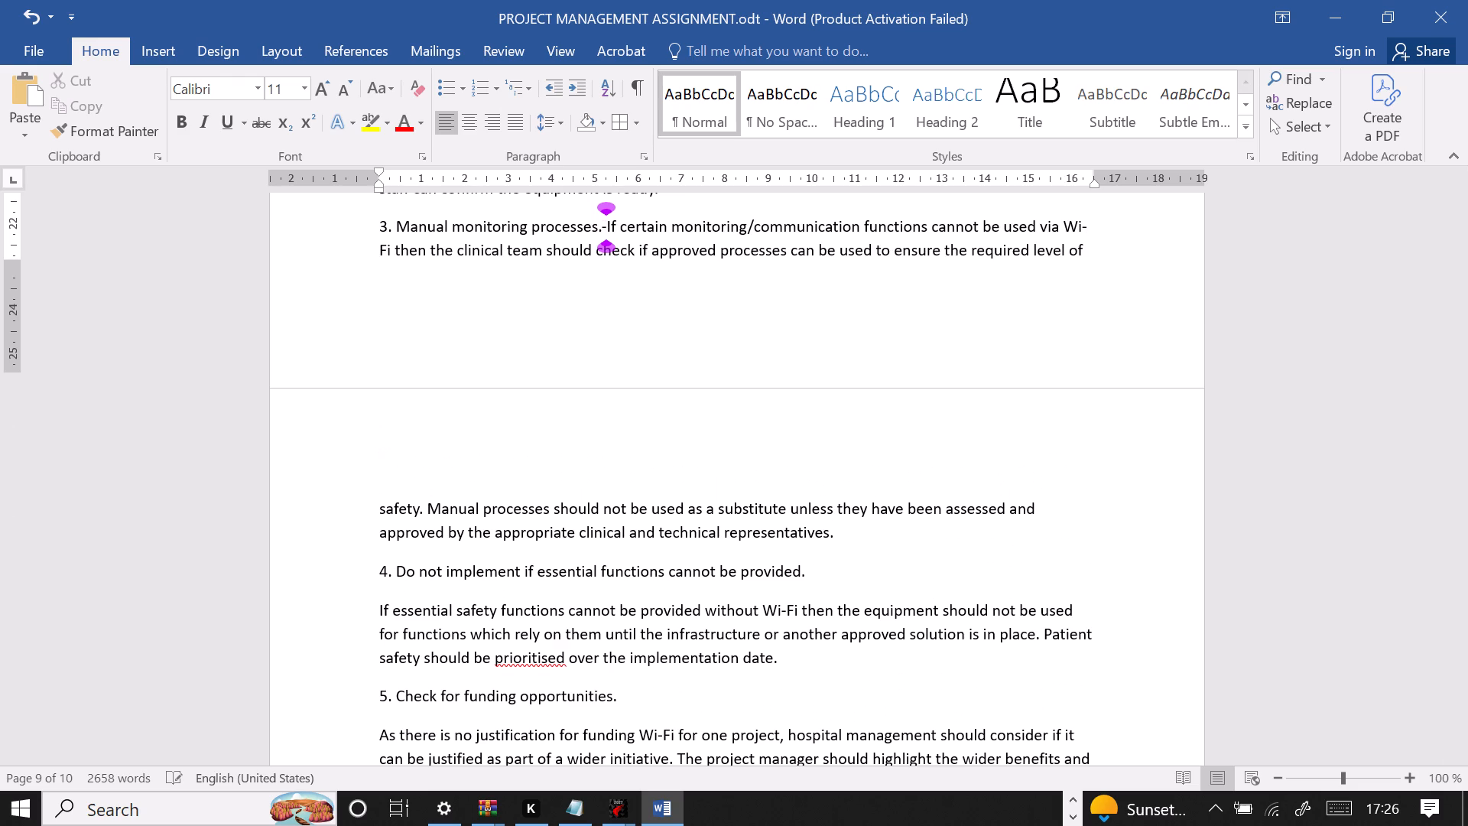
Join the explanations of Contingency Plan items 4 and 5, essential functions and funding opportunities, to their labels with hyphens.
{"action": "left_click", "coordinate": [375, 616]}
{"action": "key", "text": "BackSpace"}
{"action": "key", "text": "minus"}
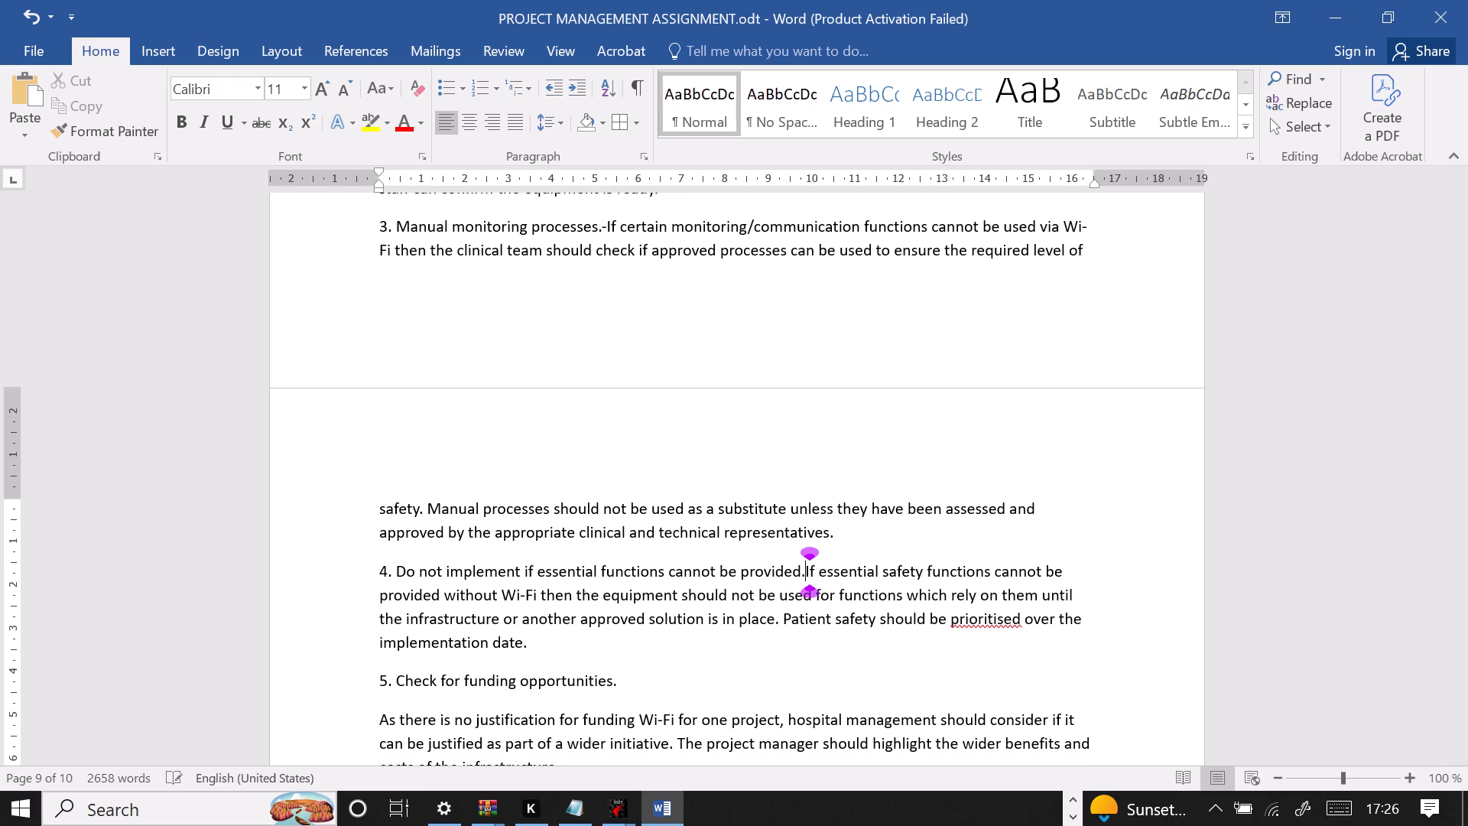
{"action": "scroll", "coordinate": [359, 657], "scroll_direction": "down", "scroll_amount": 1}
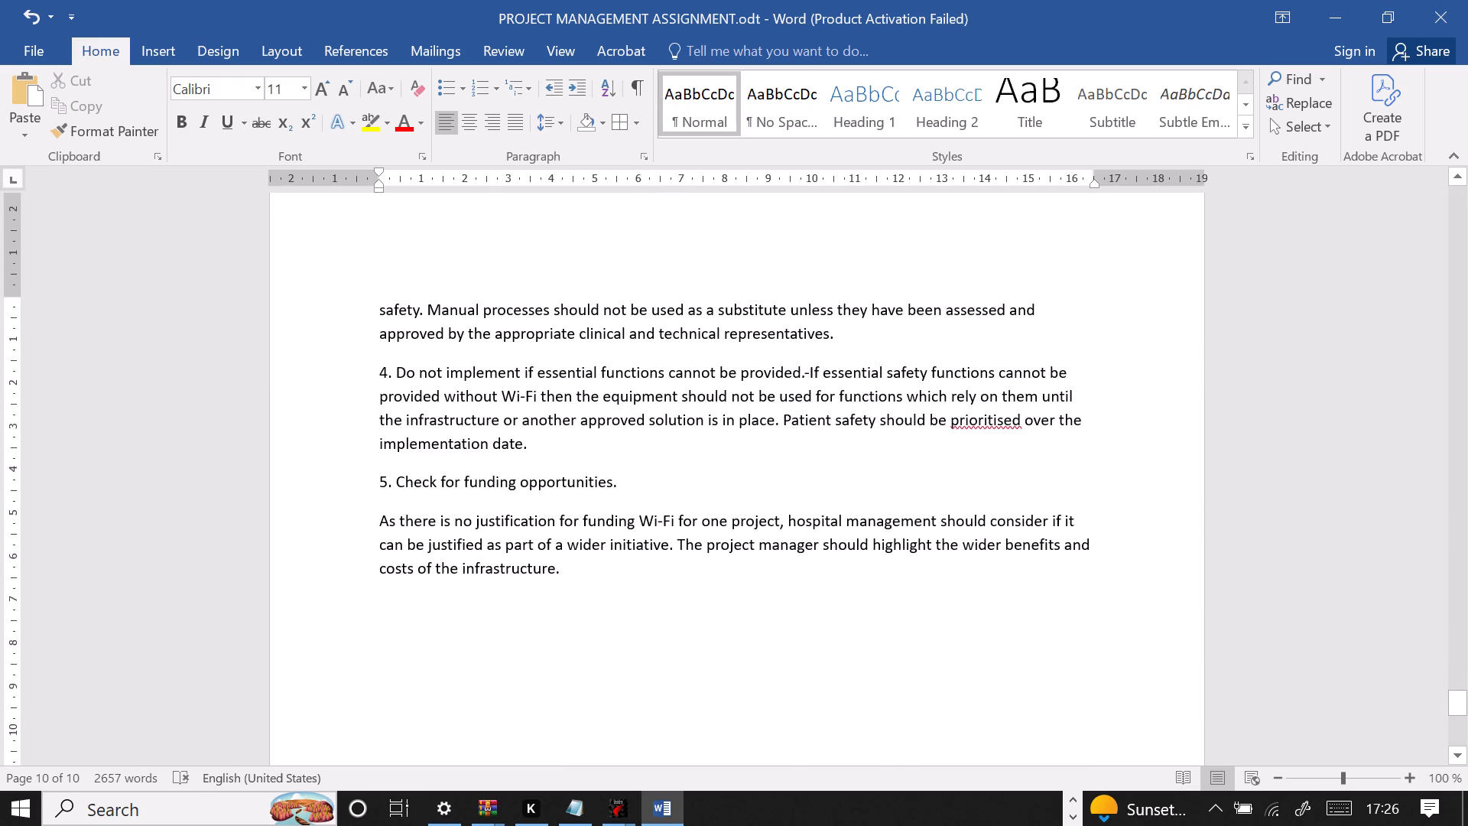
{"action": "scroll", "coordinate": [359, 657], "scroll_direction": "down", "scroll_amount": 1}
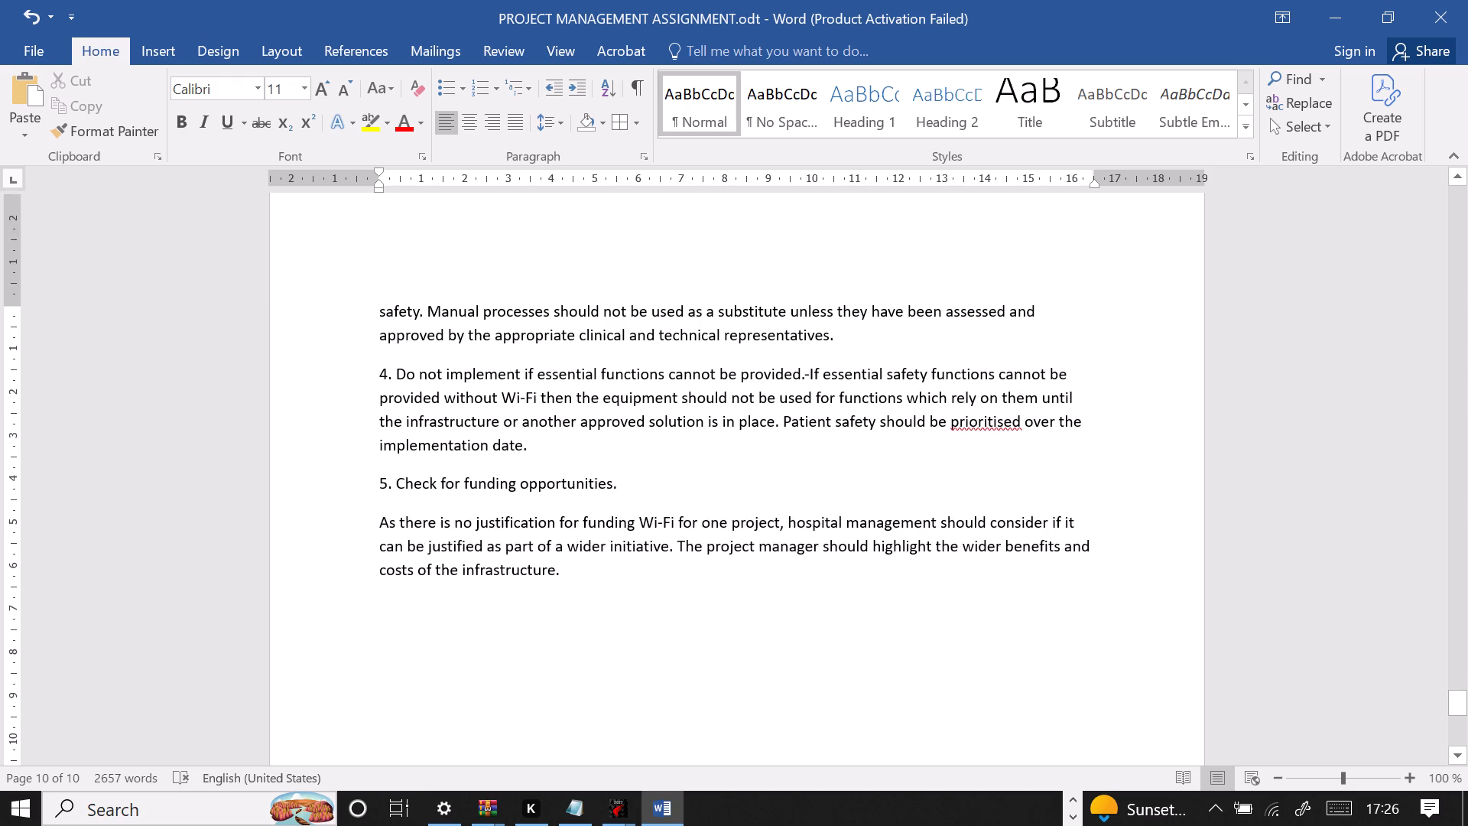
{"action": "left_click", "coordinate": [373, 500]}
{"action": "key", "text": "BackSpace"}
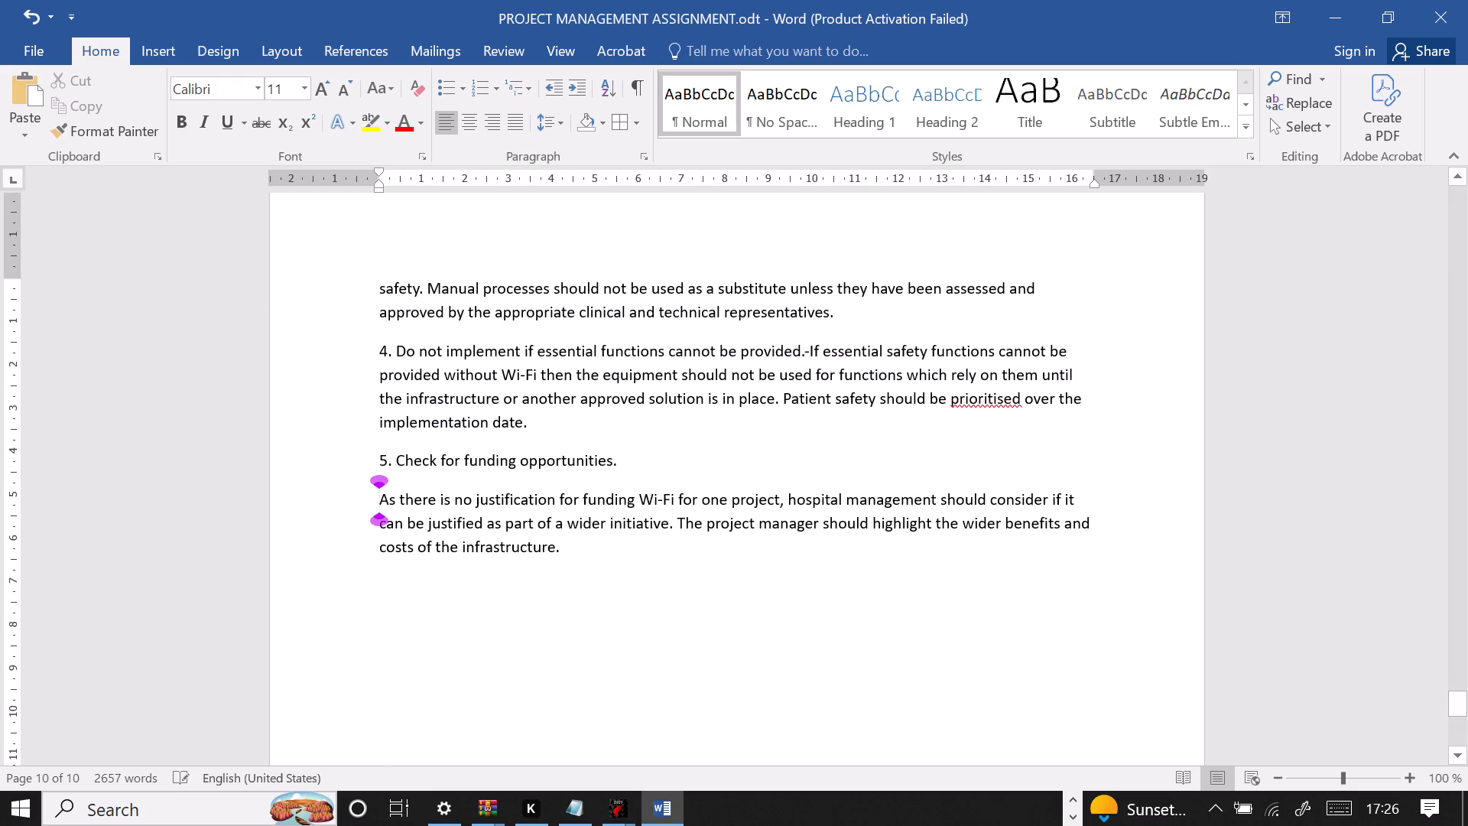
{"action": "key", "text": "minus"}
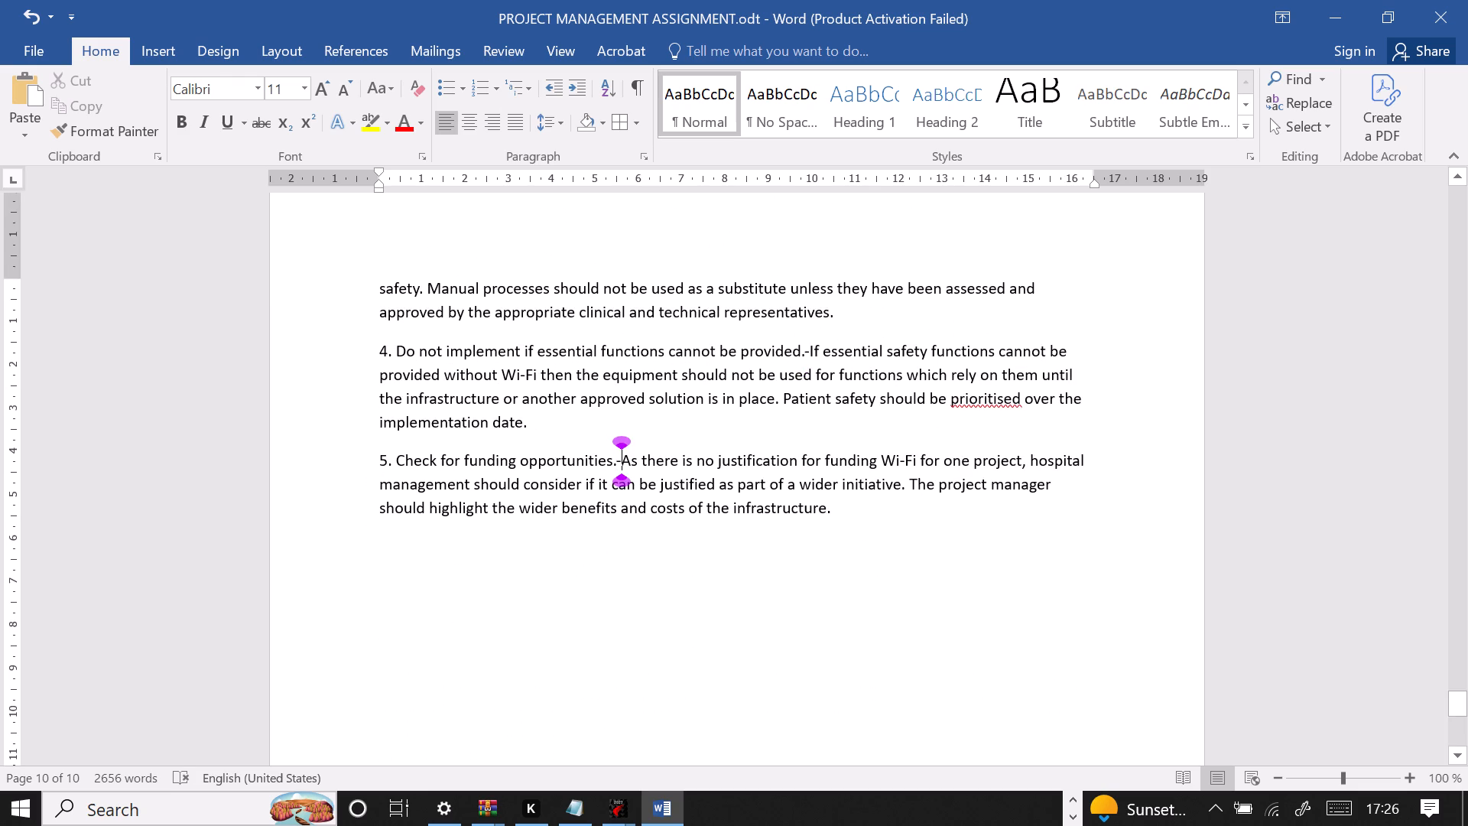
Correct the flagged spelling in the item about essential functions to "prioritized".
{"action": "right_click", "coordinate": [963, 398]}
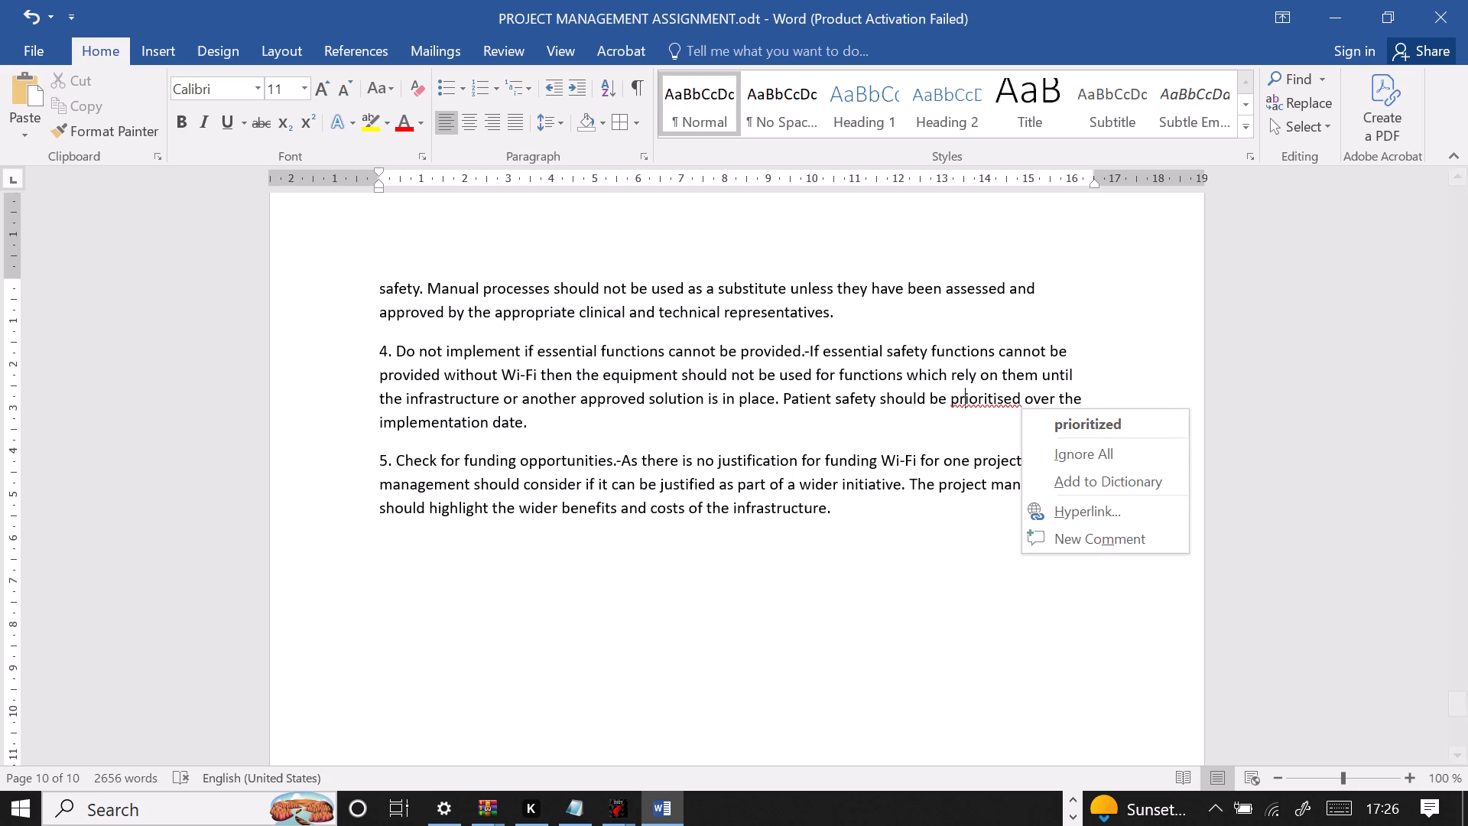
{"action": "left_click", "coordinate": [1095, 426]}
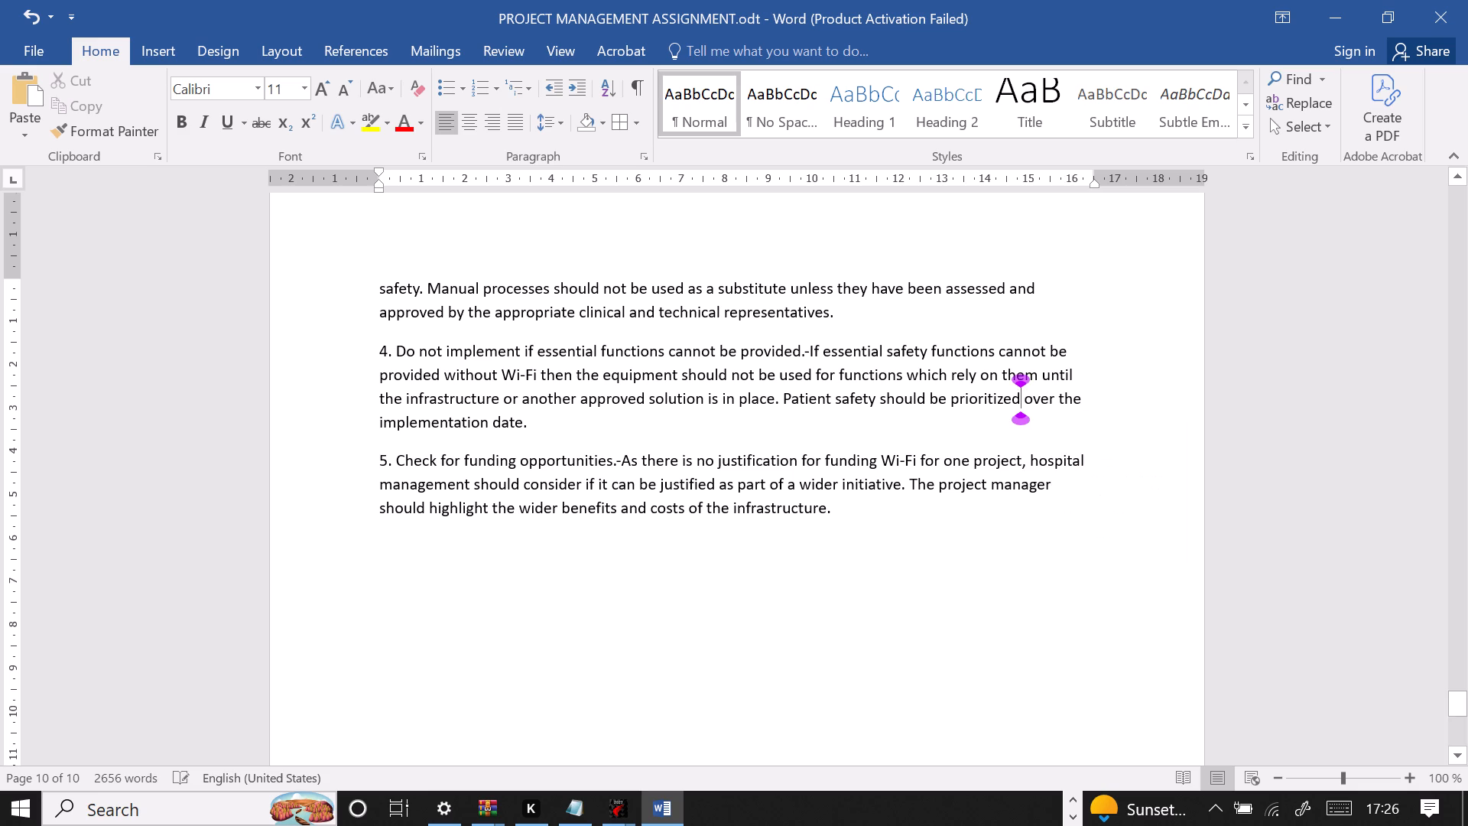
Review the edited assignment from the end of Question 4 back to the title on the first page.
{"action": "scroll", "coordinate": [713, 415], "scroll_direction": "up", "scroll_amount": 1}
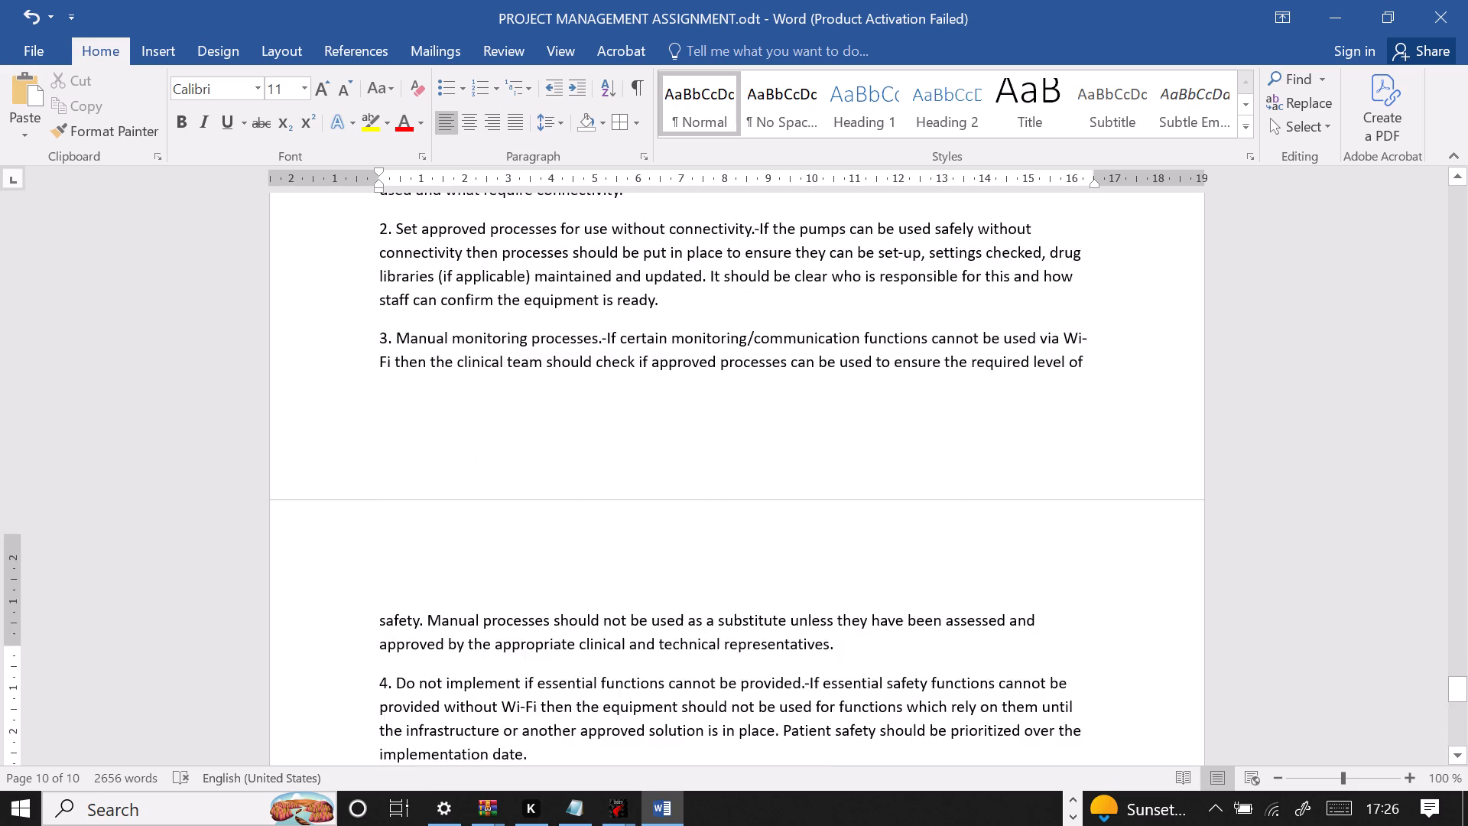
{"action": "scroll", "coordinate": [713, 415], "scroll_direction": "up", "scroll_amount": 1}
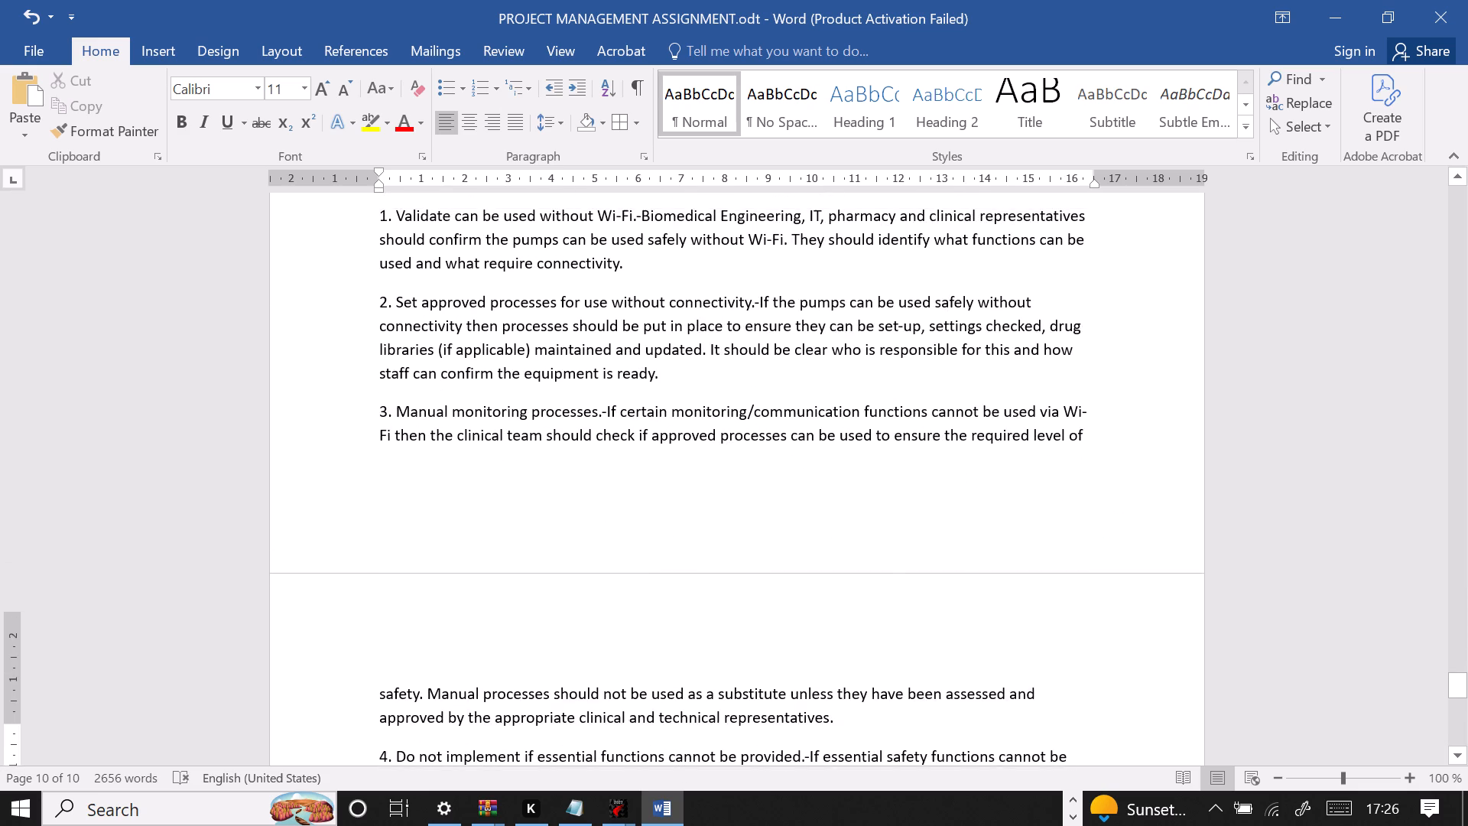
{"action": "scroll", "coordinate": [713, 415], "scroll_direction": "up", "scroll_amount": 1}
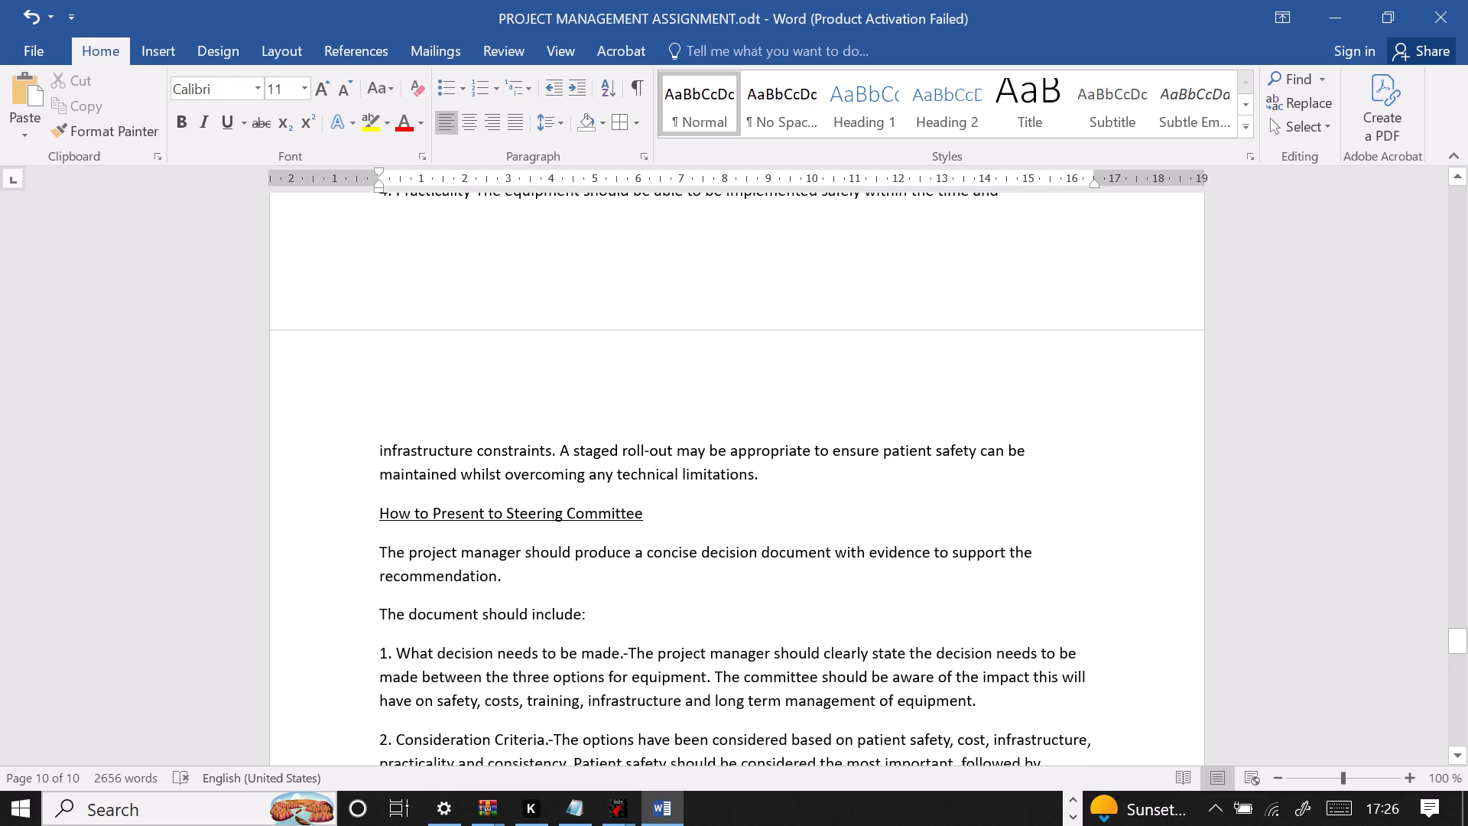
{"action": "scroll", "coordinate": [713, 415], "scroll_direction": "up", "scroll_amount": 2}
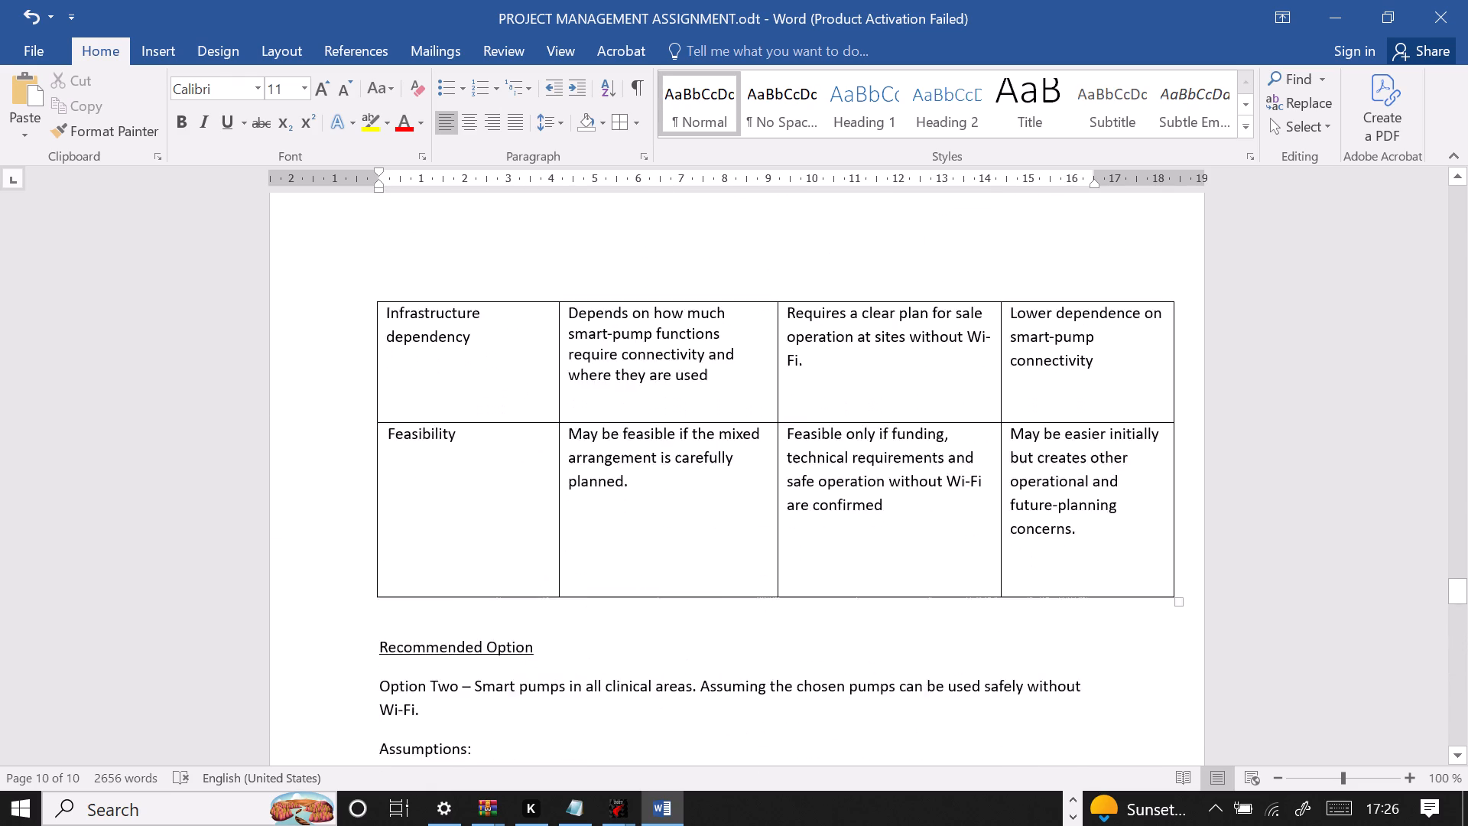
{"action": "scroll", "coordinate": [713, 415], "scroll_direction": "up", "scroll_amount": 2}
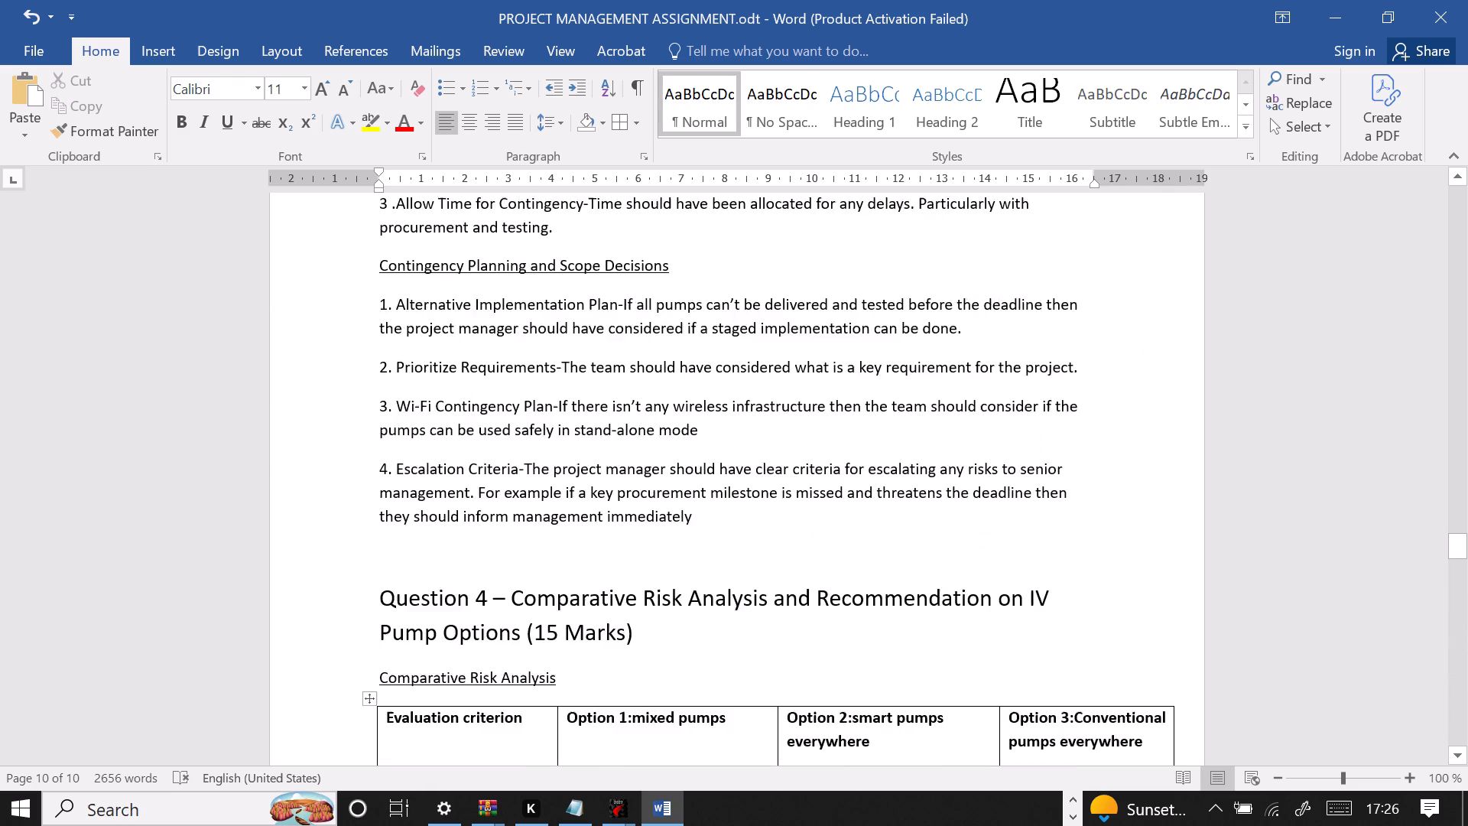
{"action": "scroll", "coordinate": [713, 415], "scroll_direction": "up", "scroll_amount": 1}
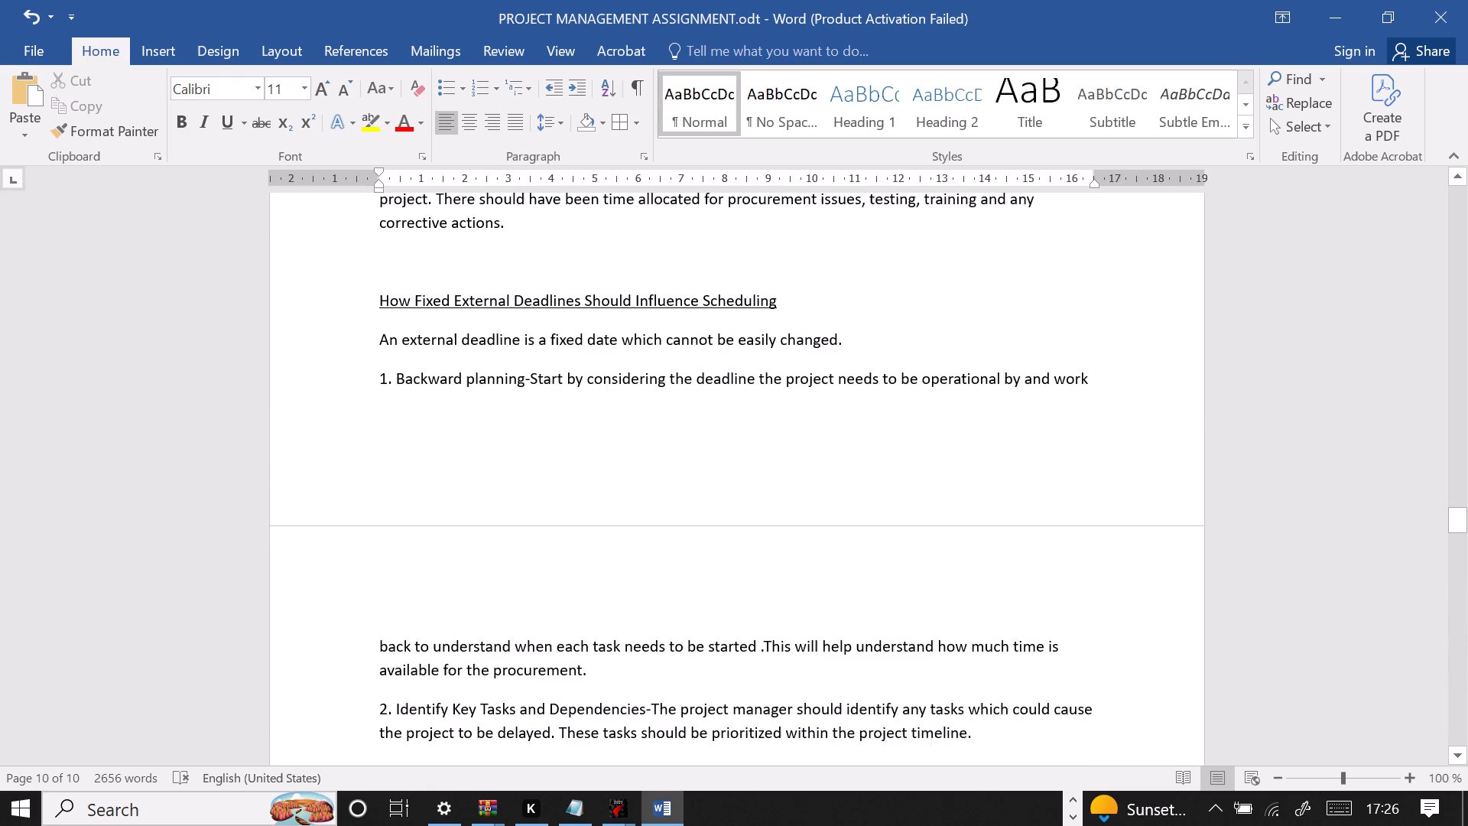
{"action": "scroll", "coordinate": [713, 415], "scroll_direction": "up", "scroll_amount": 2}
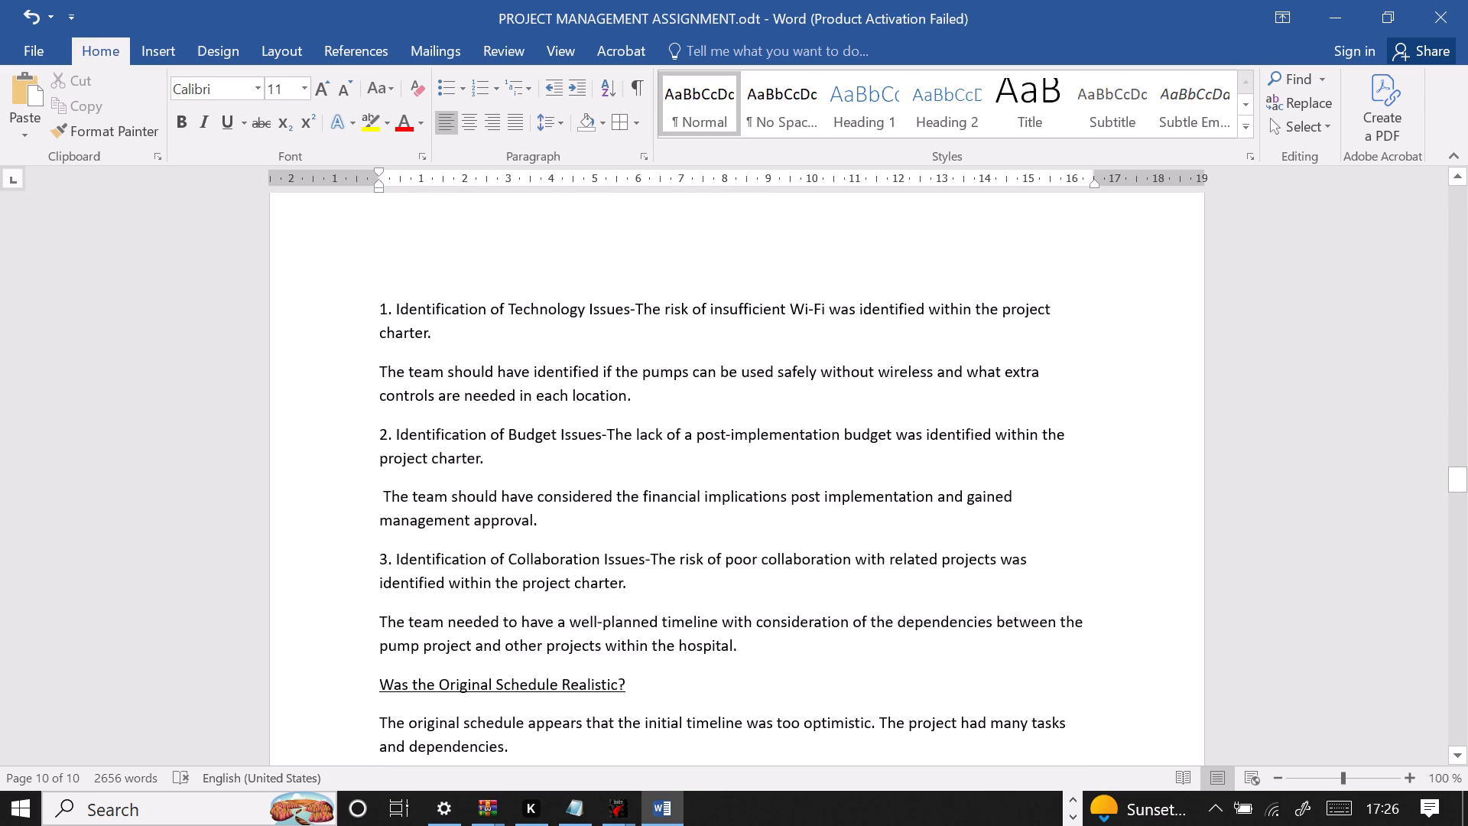
{"action": "scroll", "coordinate": [713, 415], "scroll_direction": "up", "scroll_amount": 2}
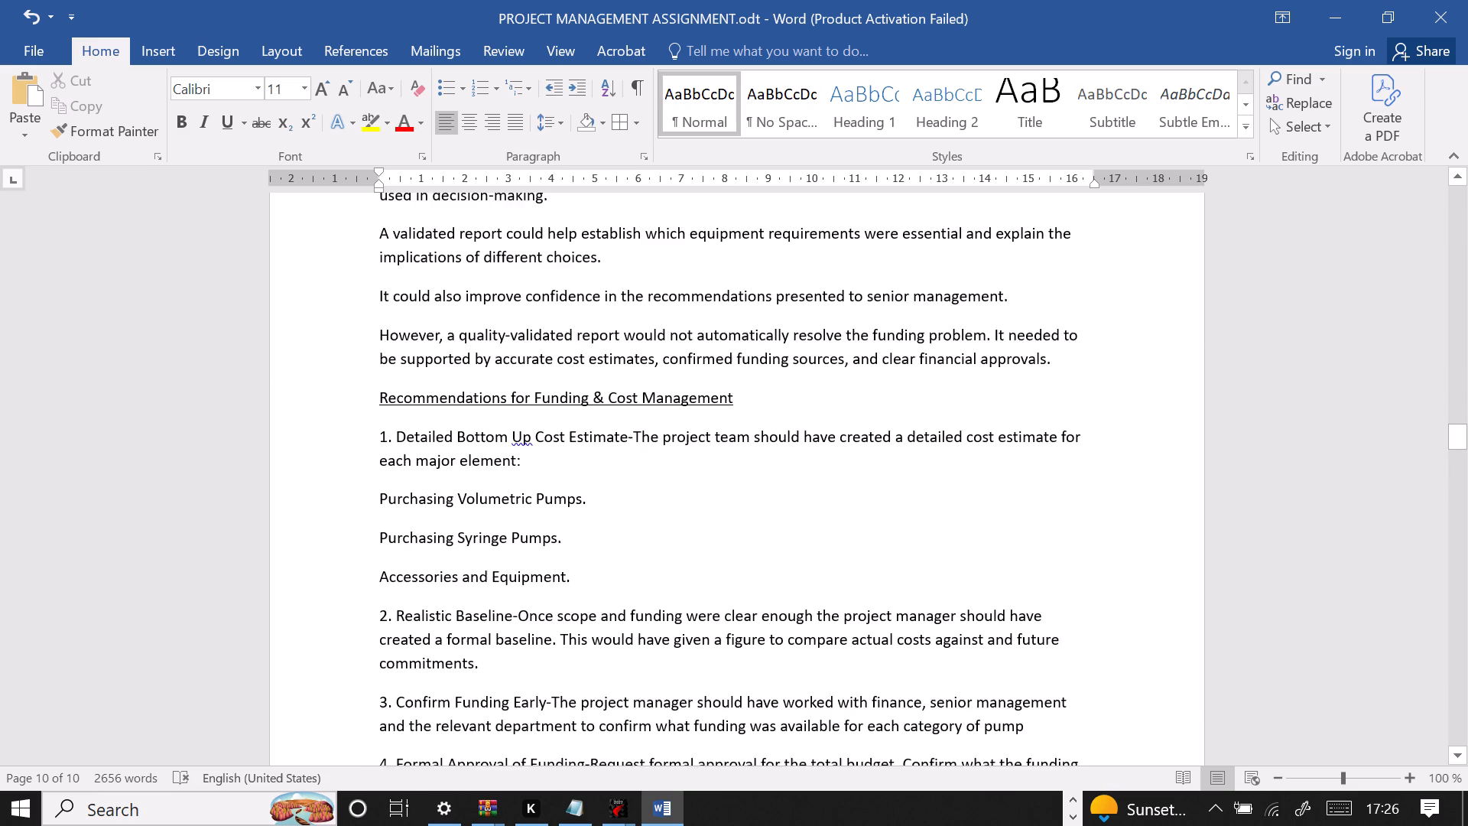
{"action": "scroll", "coordinate": [713, 415], "scroll_direction": "up", "scroll_amount": 2}
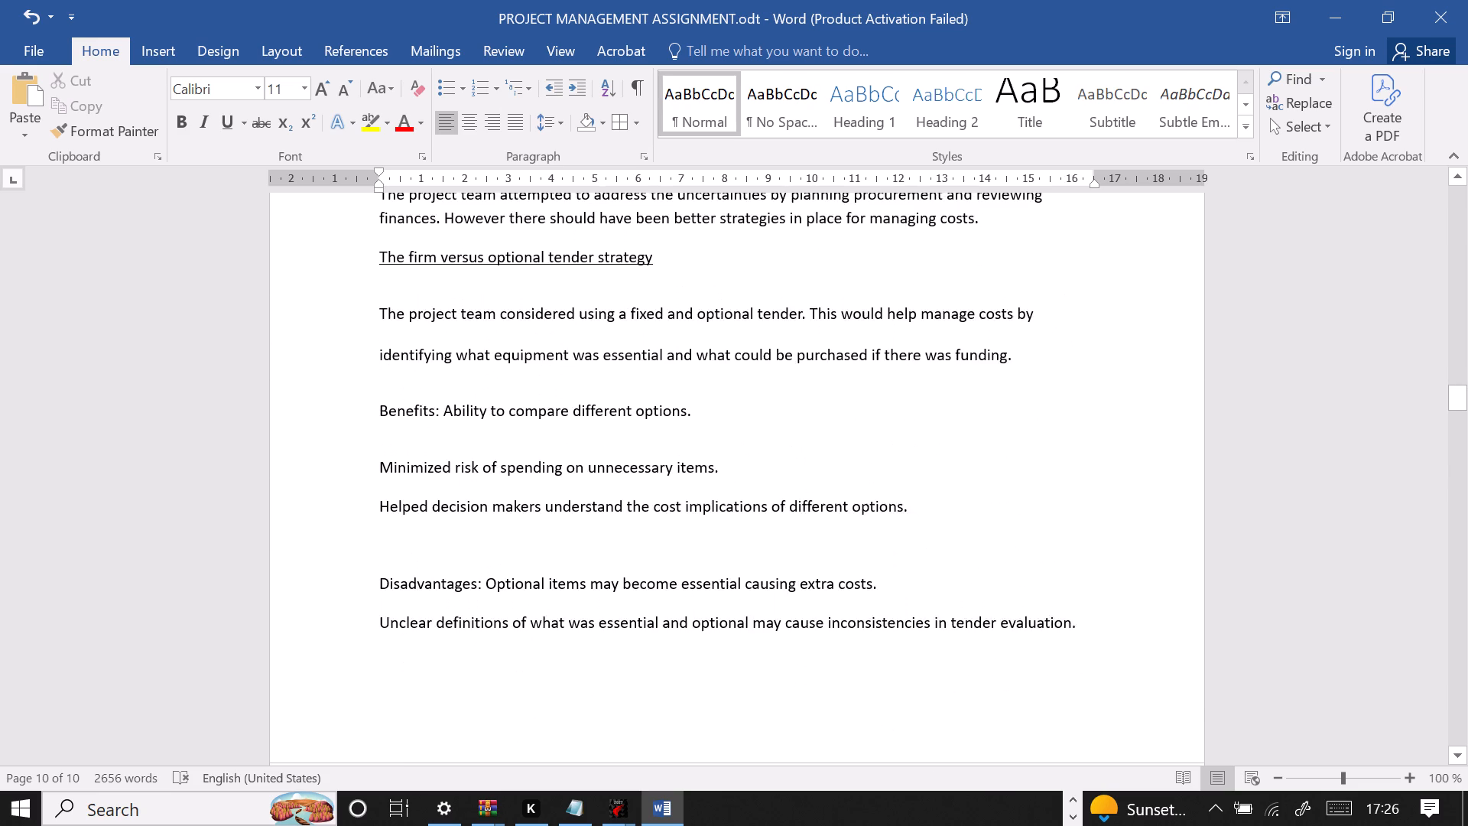
{"action": "scroll", "coordinate": [713, 415], "scroll_direction": "up", "scroll_amount": 2}
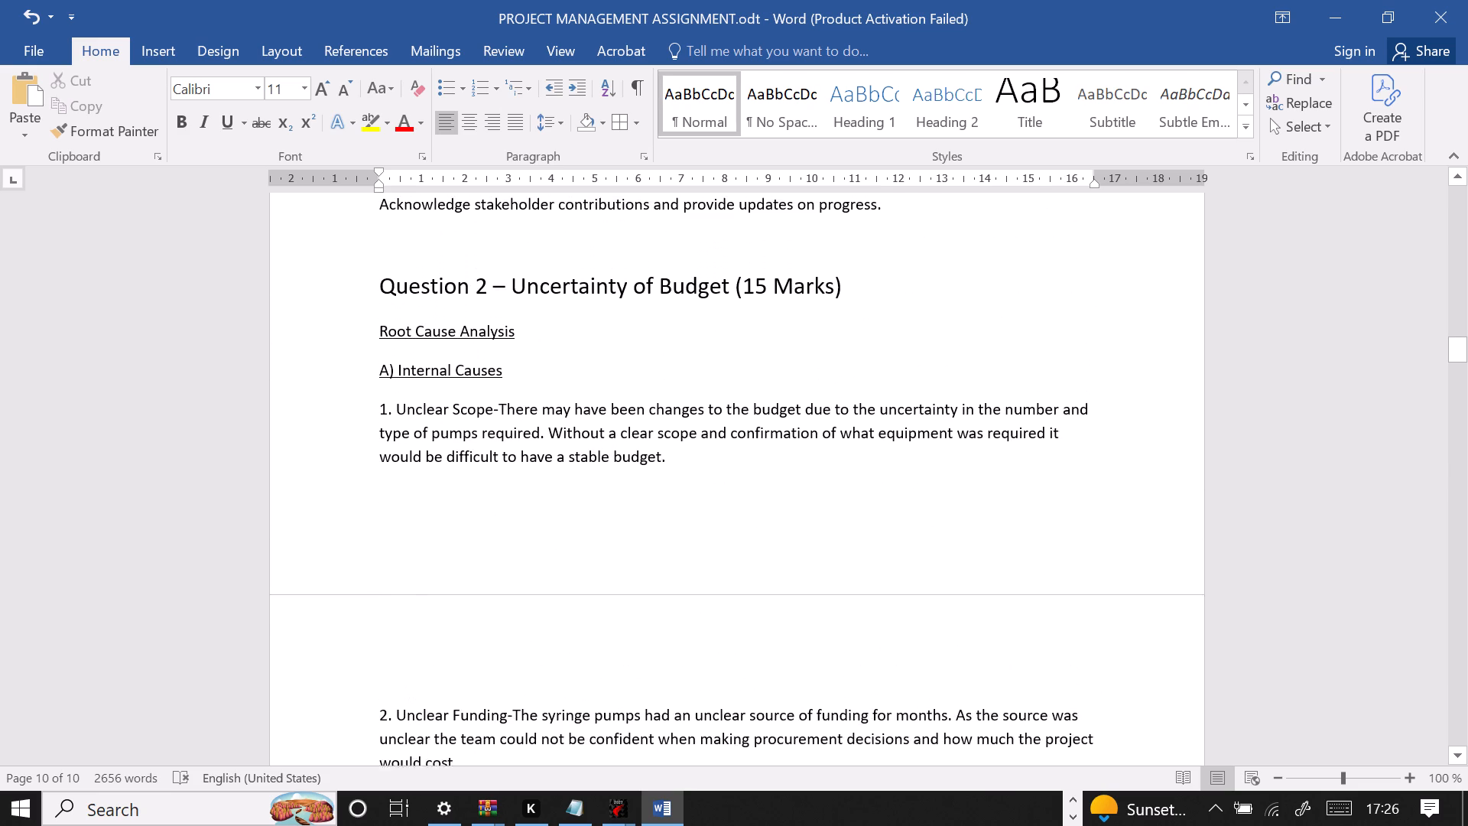
{"action": "scroll", "coordinate": [713, 415], "scroll_direction": "up", "scroll_amount": 2}
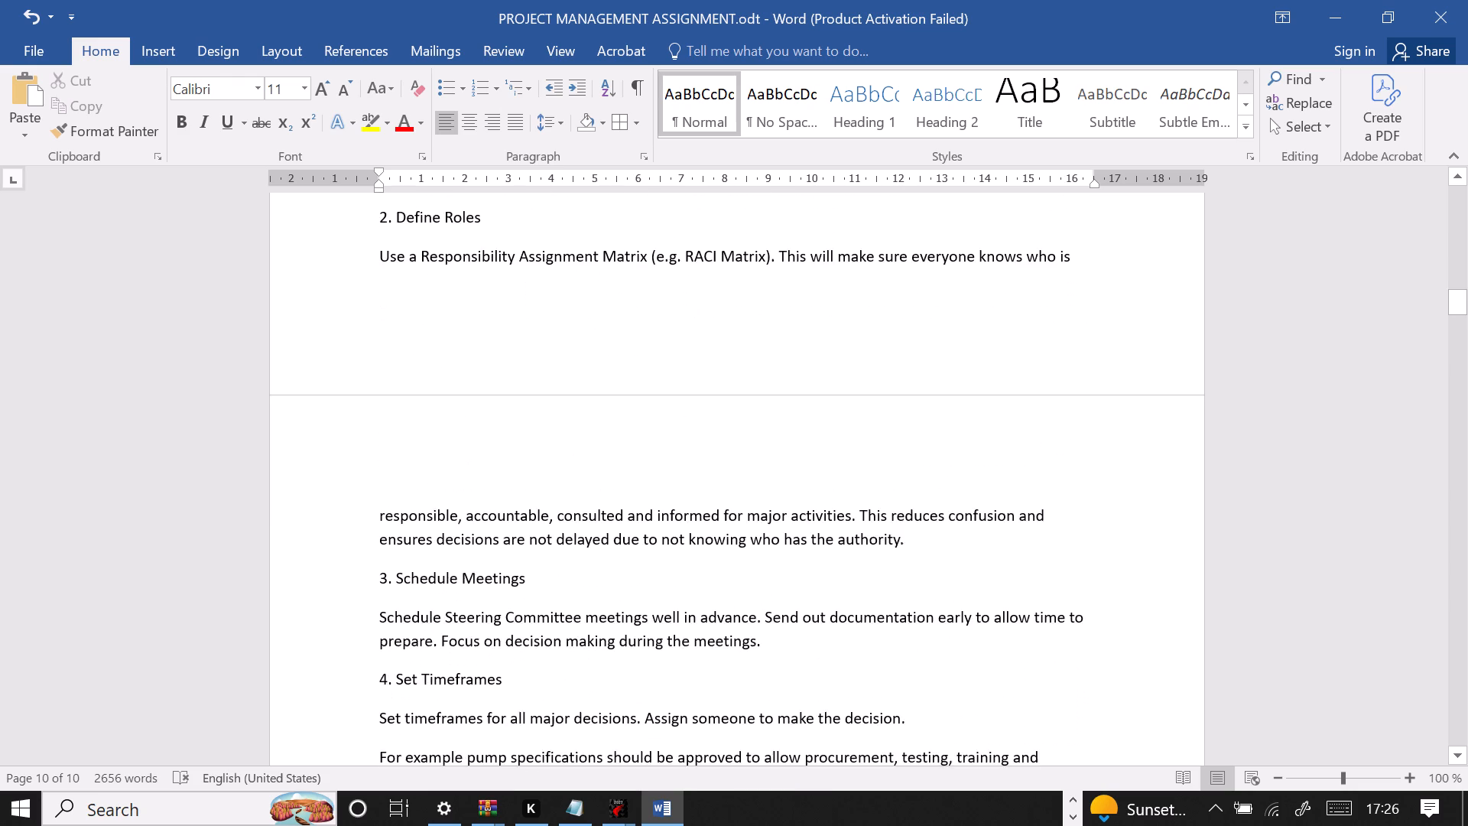
{"action": "scroll", "coordinate": [713, 415], "scroll_direction": "up", "scroll_amount": 3}
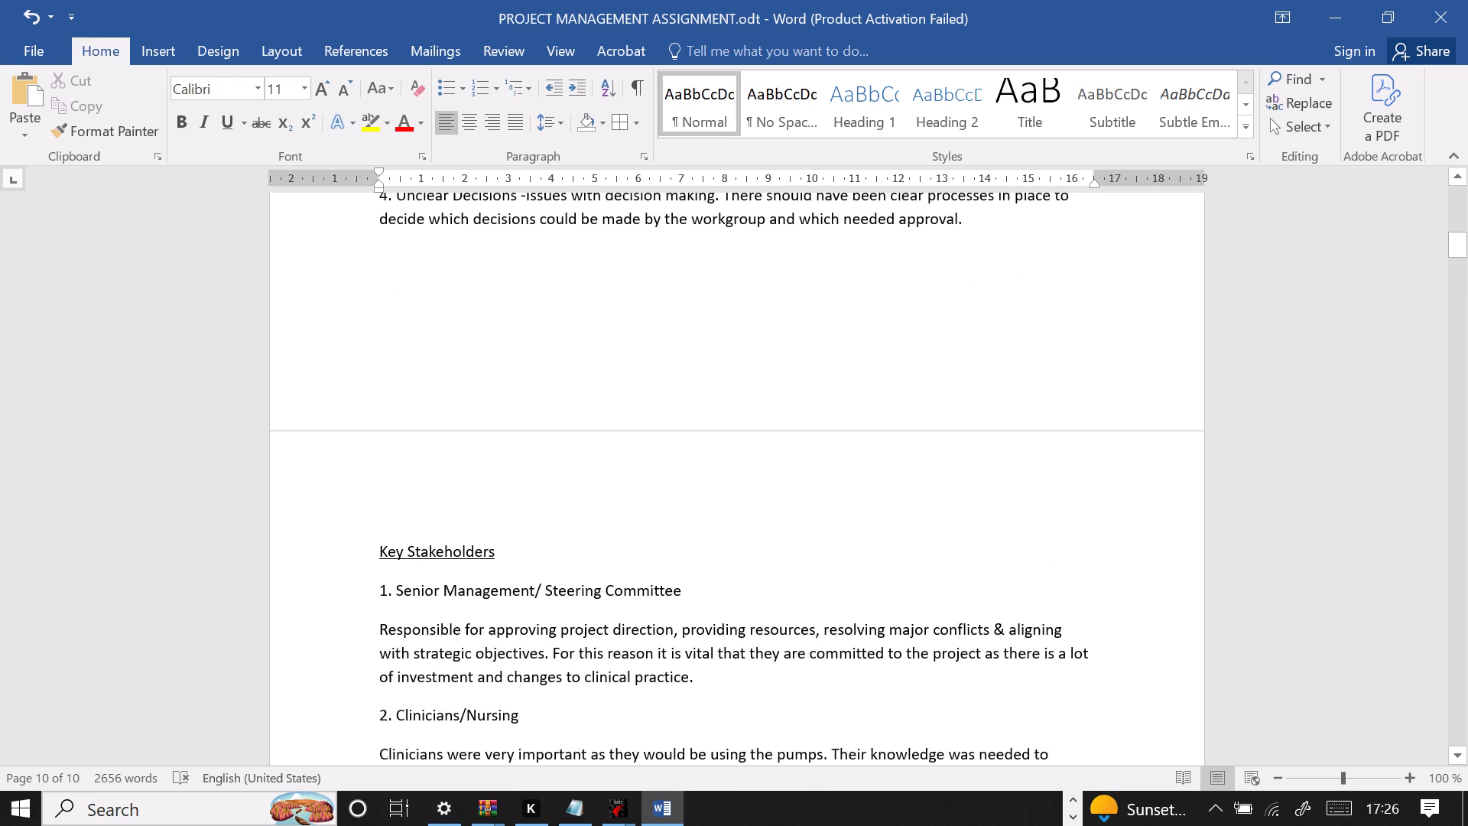
{"action": "scroll", "coordinate": [713, 415], "scroll_direction": "up", "scroll_amount": 2}
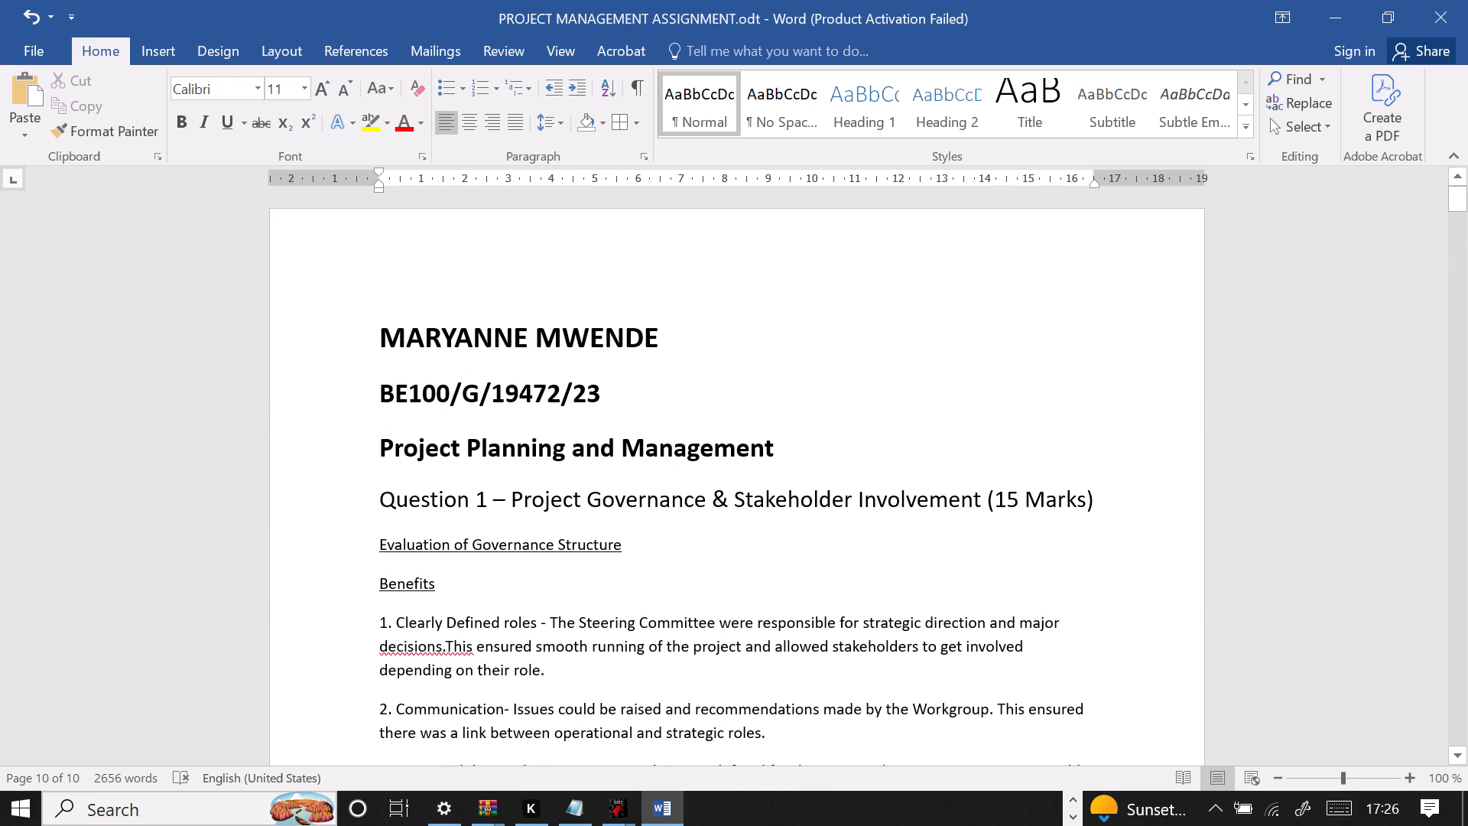
Open the document's file information and management page.
{"action": "left_click", "coordinate": [39, 50]}
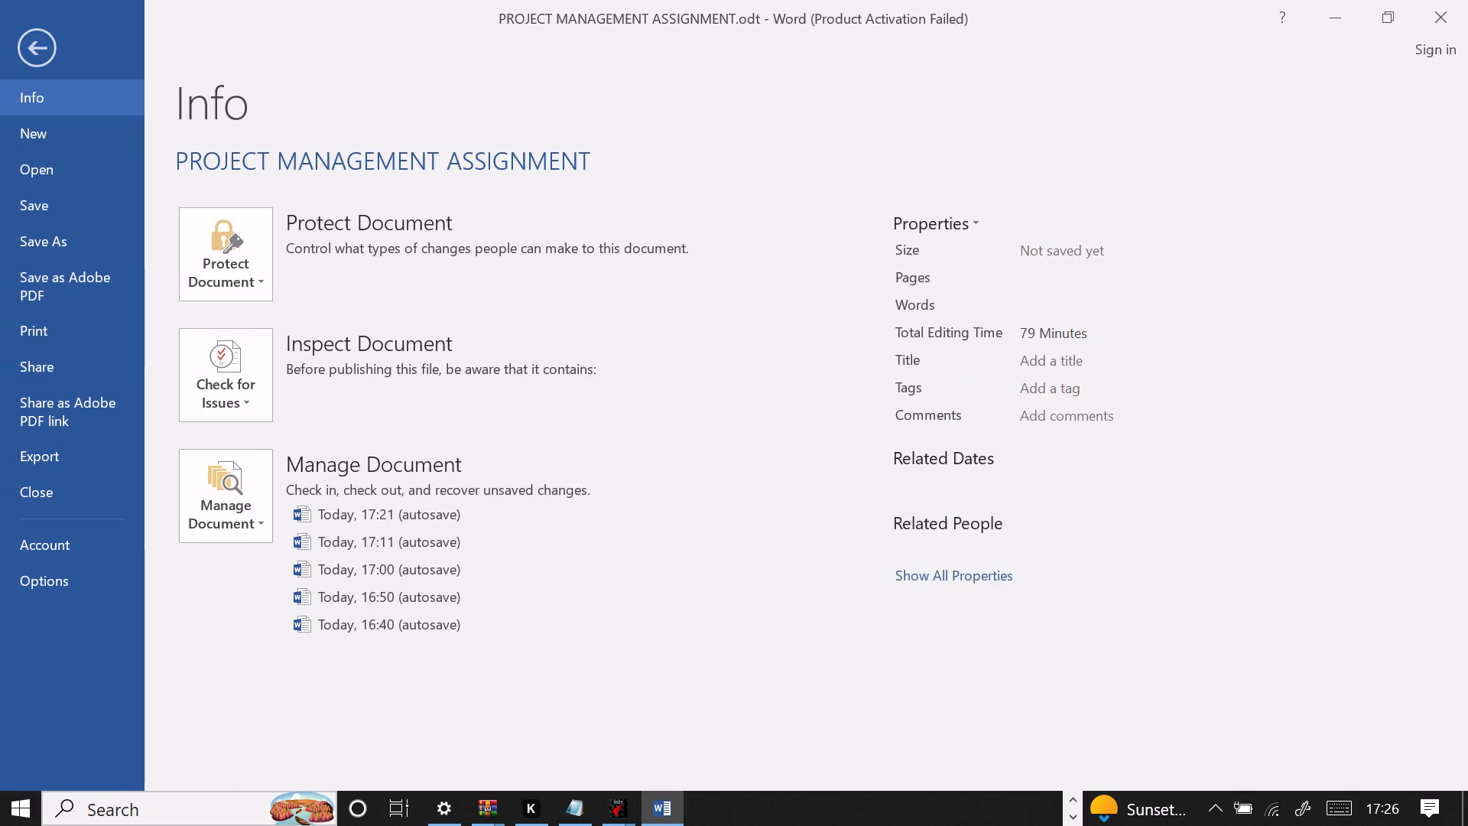
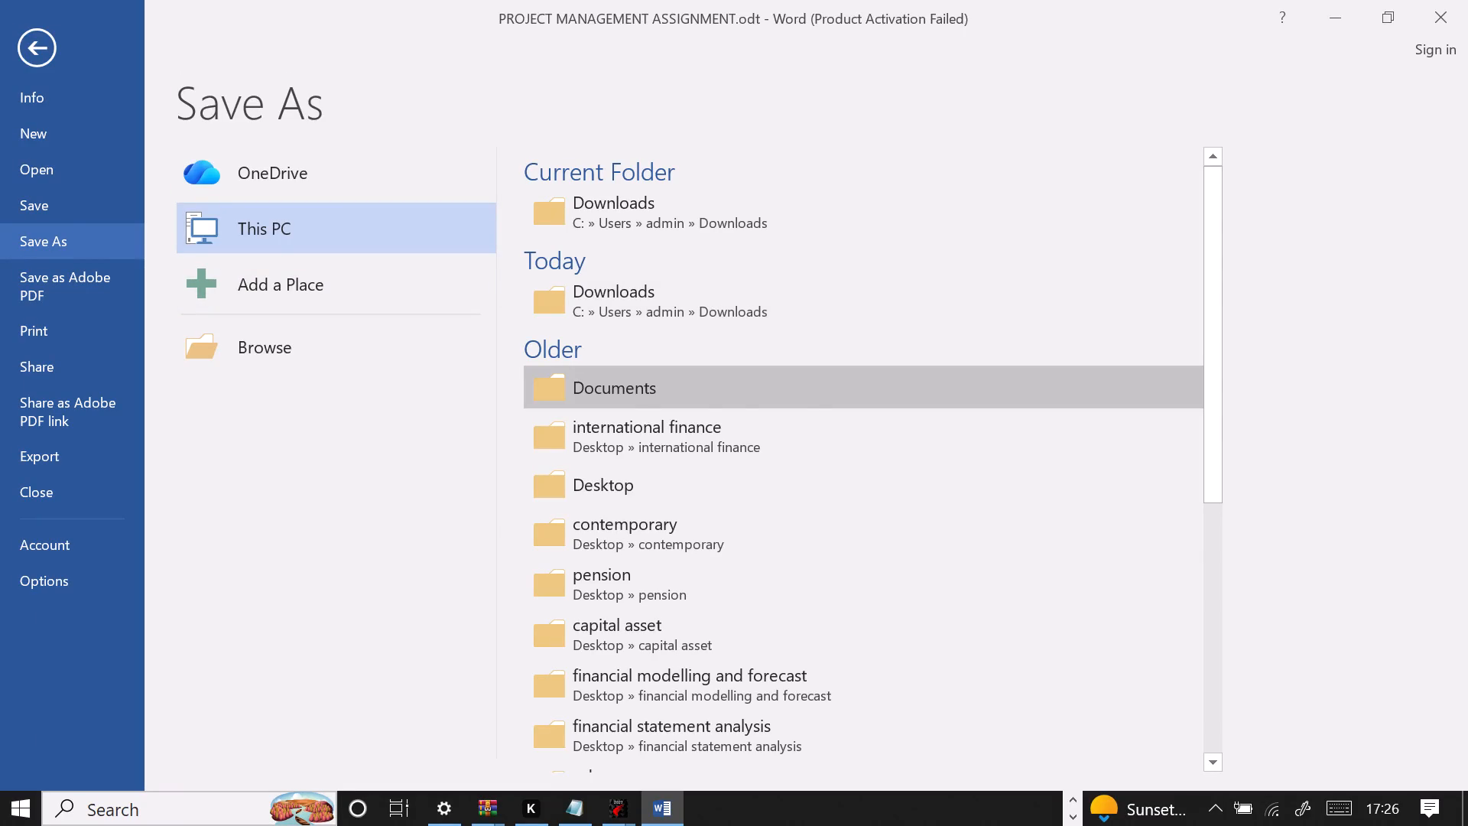
Save the document to the Documents folder as PROJECT MANAGEMENT ASSIGNMENT.odt in OpenDocument Text format, and save it once more.
{"action": "left_click", "coordinate": [636, 382]}
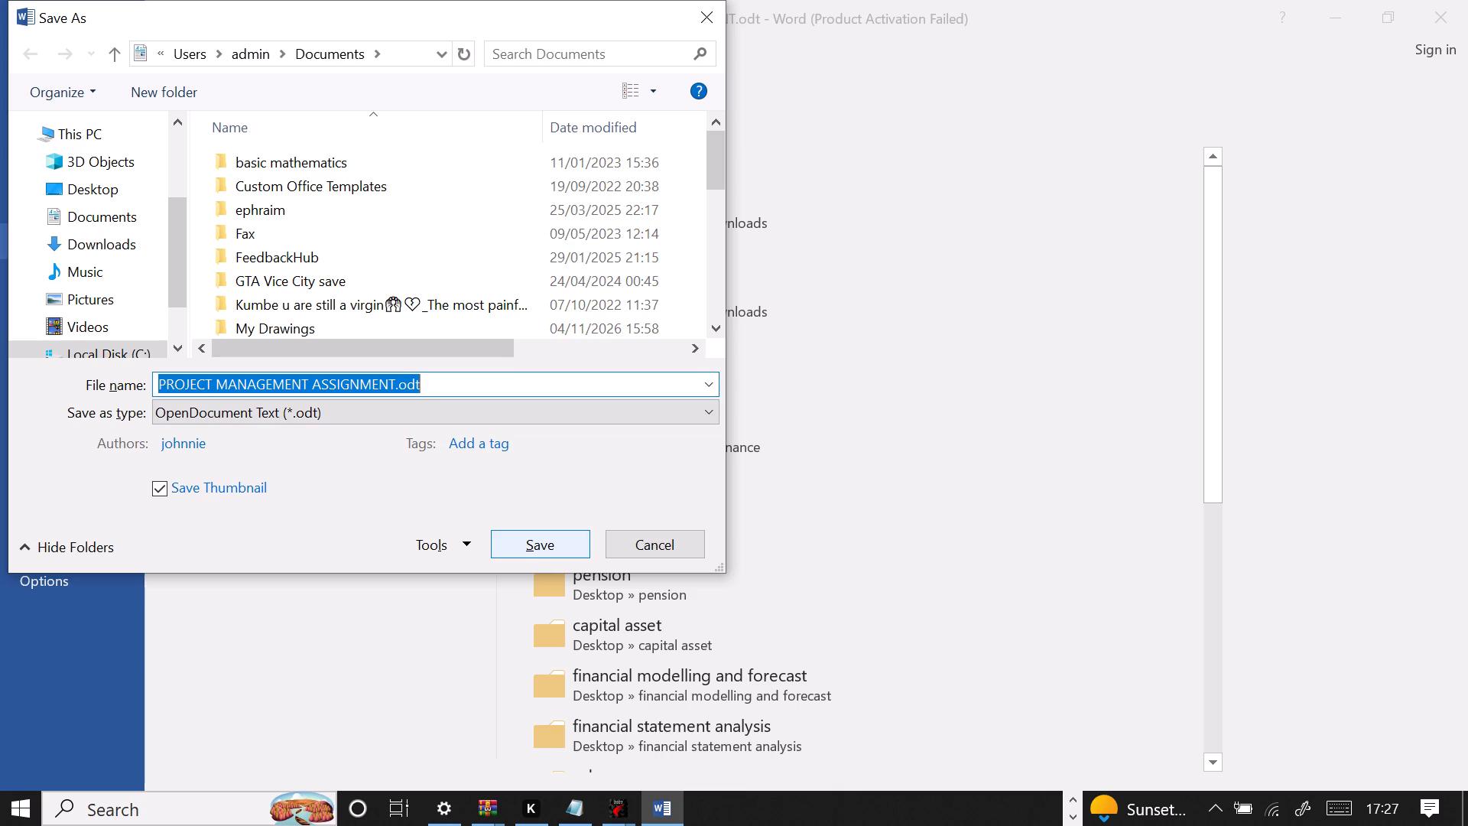
{"action": "left_click", "coordinate": [515, 541]}
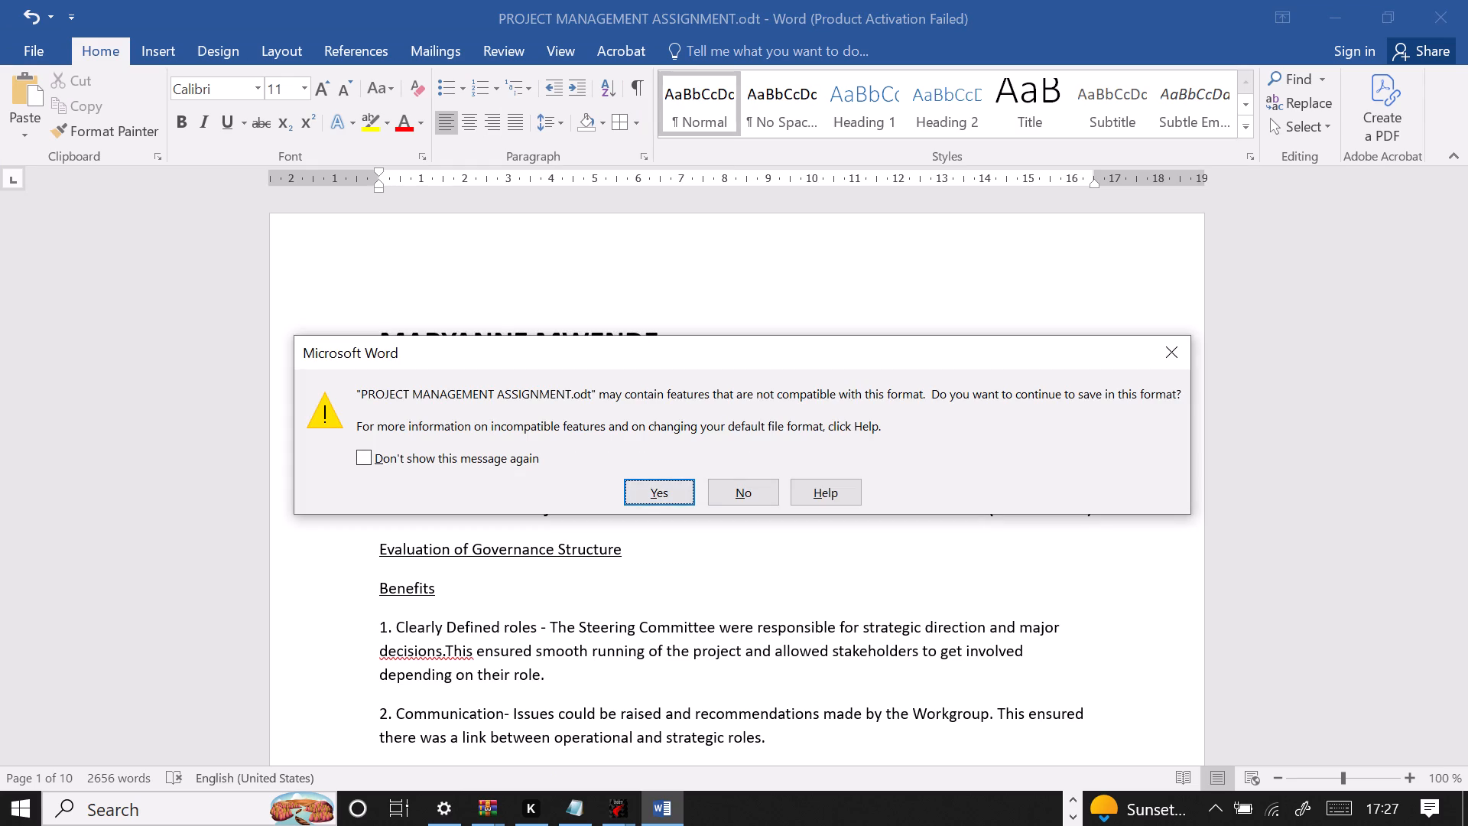
{"action": "left_click", "coordinate": [654, 496]}
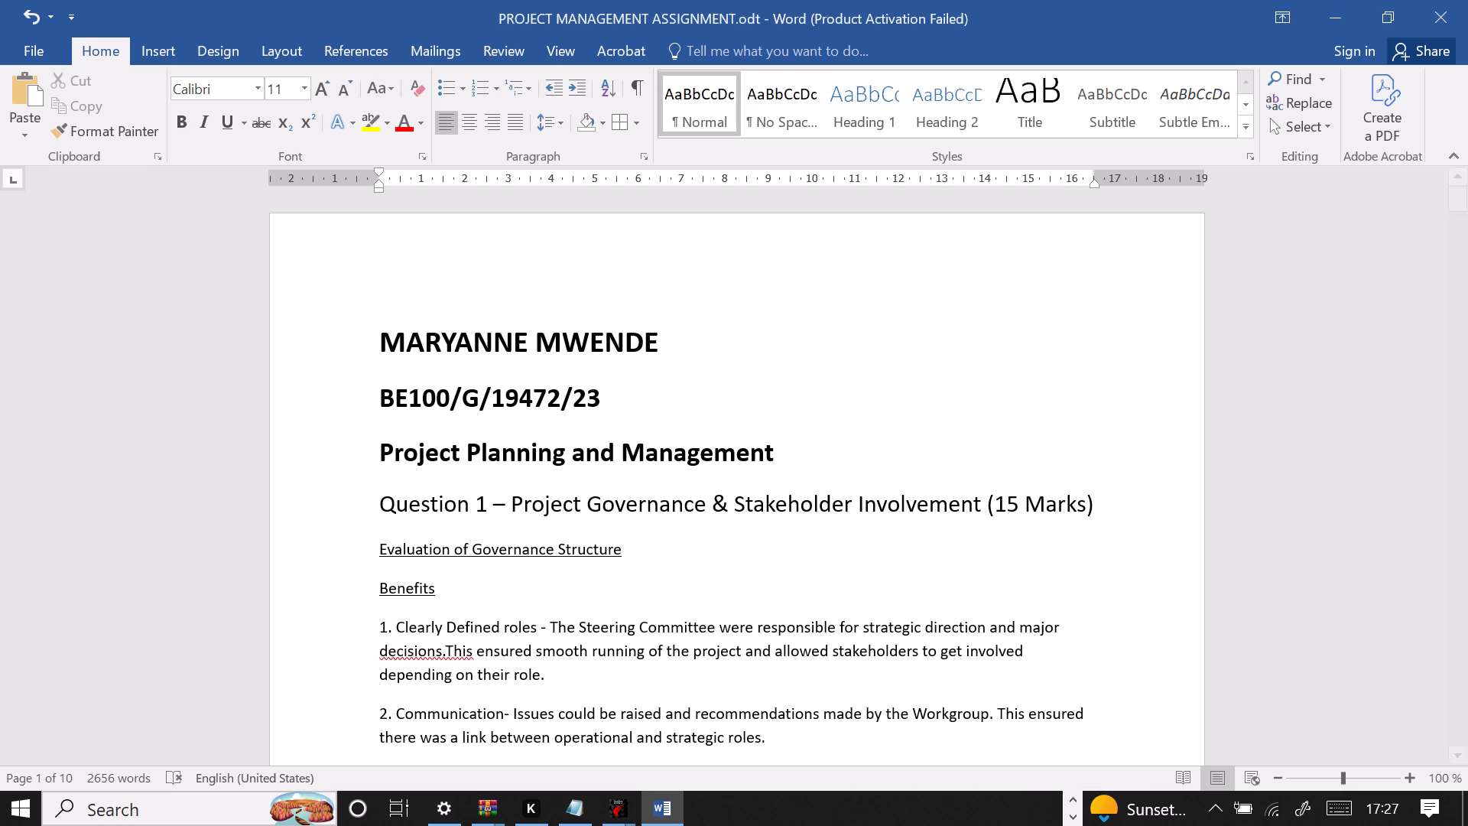
{"action": "left_click", "coordinate": [50, 42]}
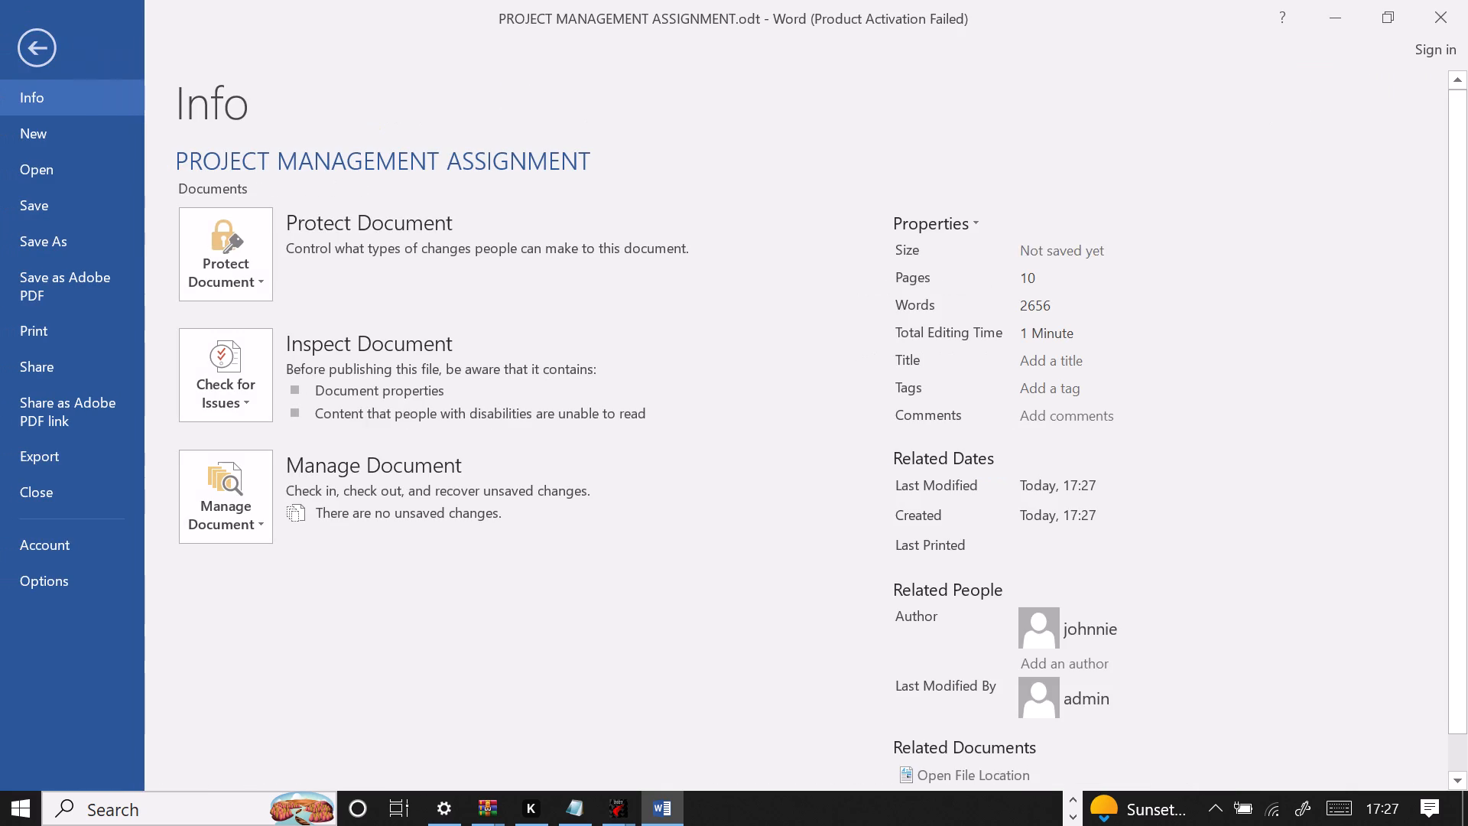
{"action": "left_click", "coordinate": [68, 210]}
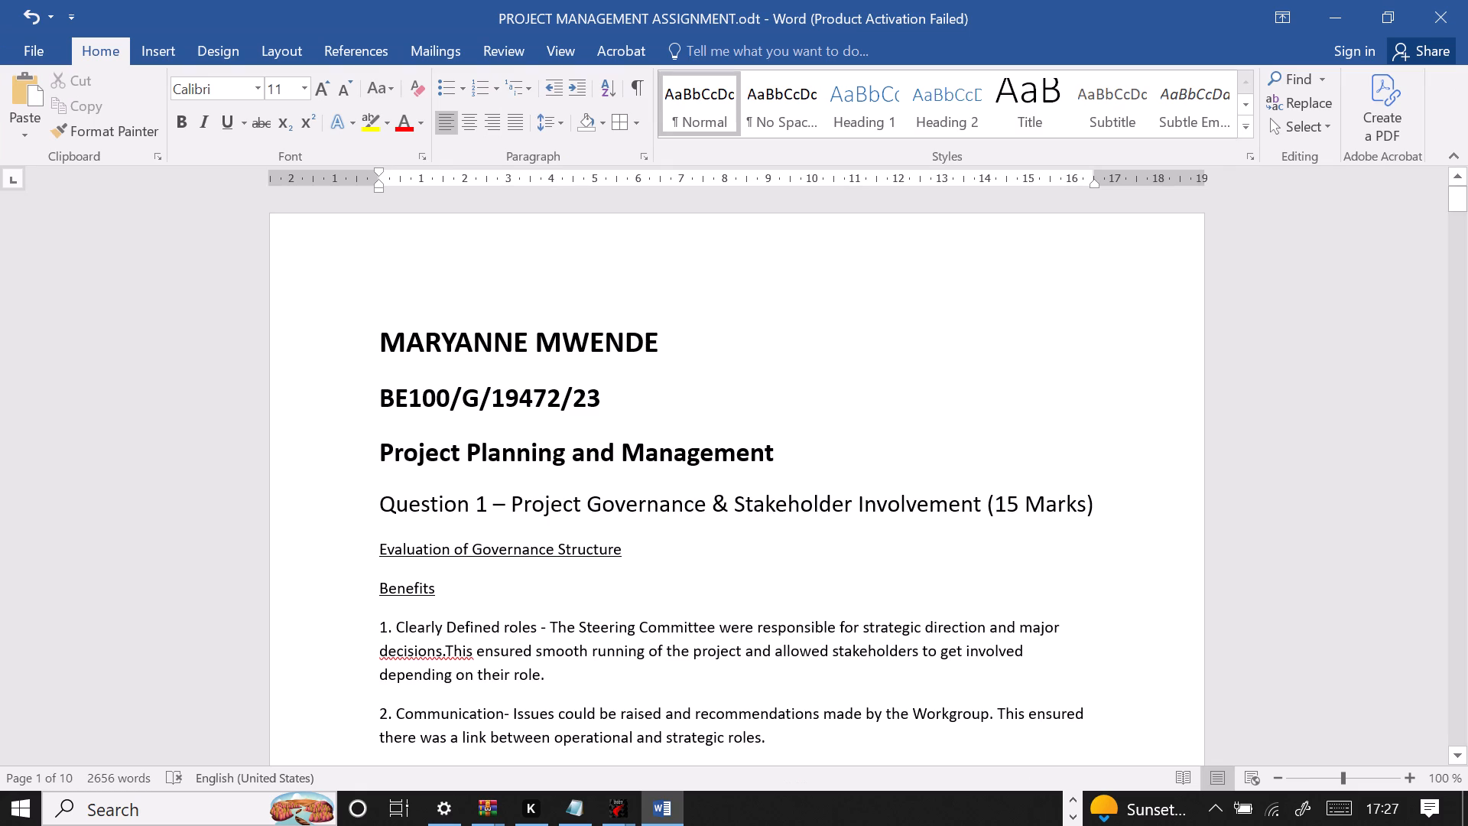
Switch to File Explorer and bring up the Documents folder containing the saved assignment.
{"action": "left_click", "coordinate": [6, 798]}
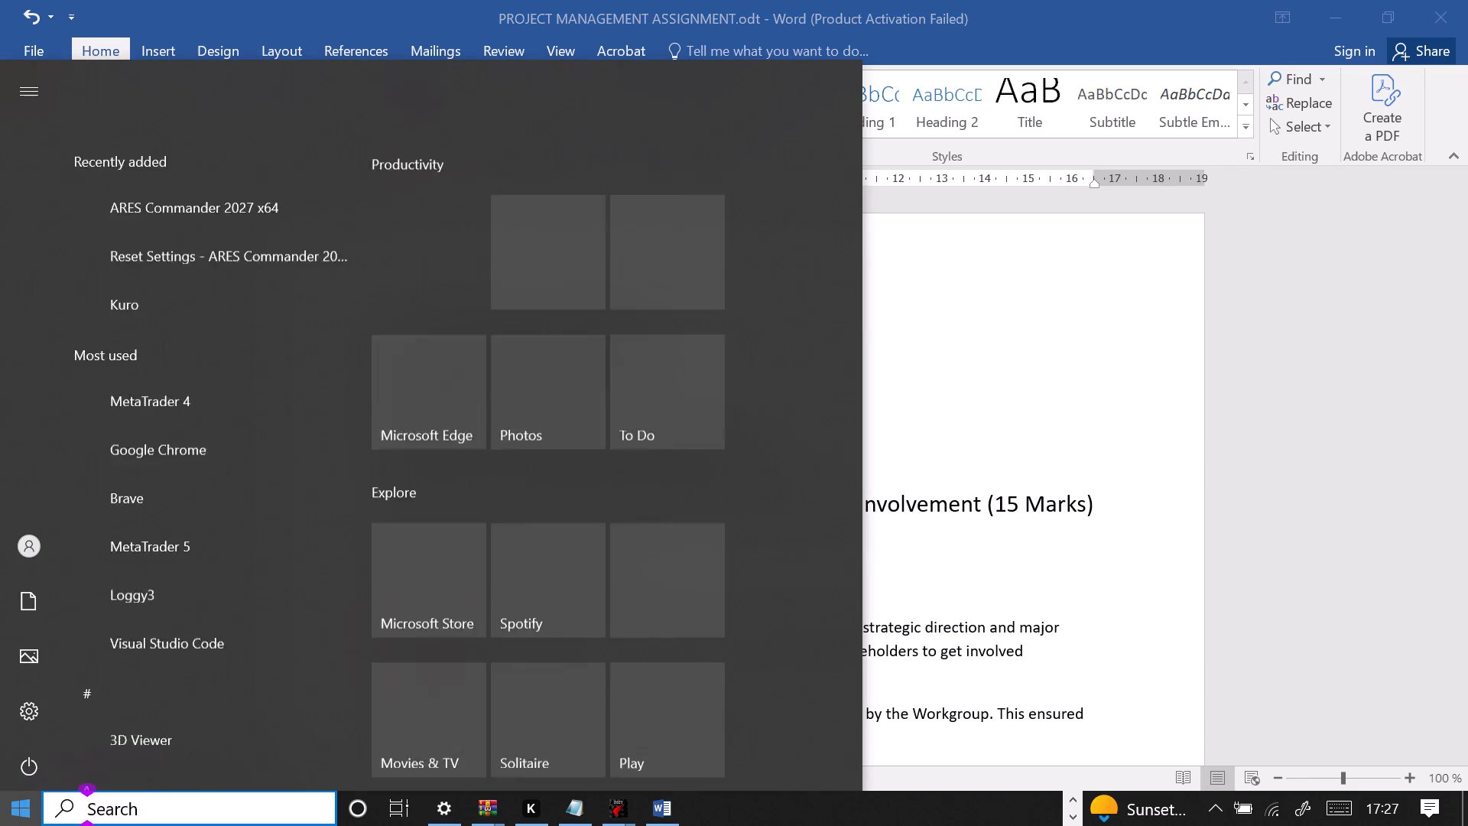
{"action": "left_click", "coordinate": [51, 593]}
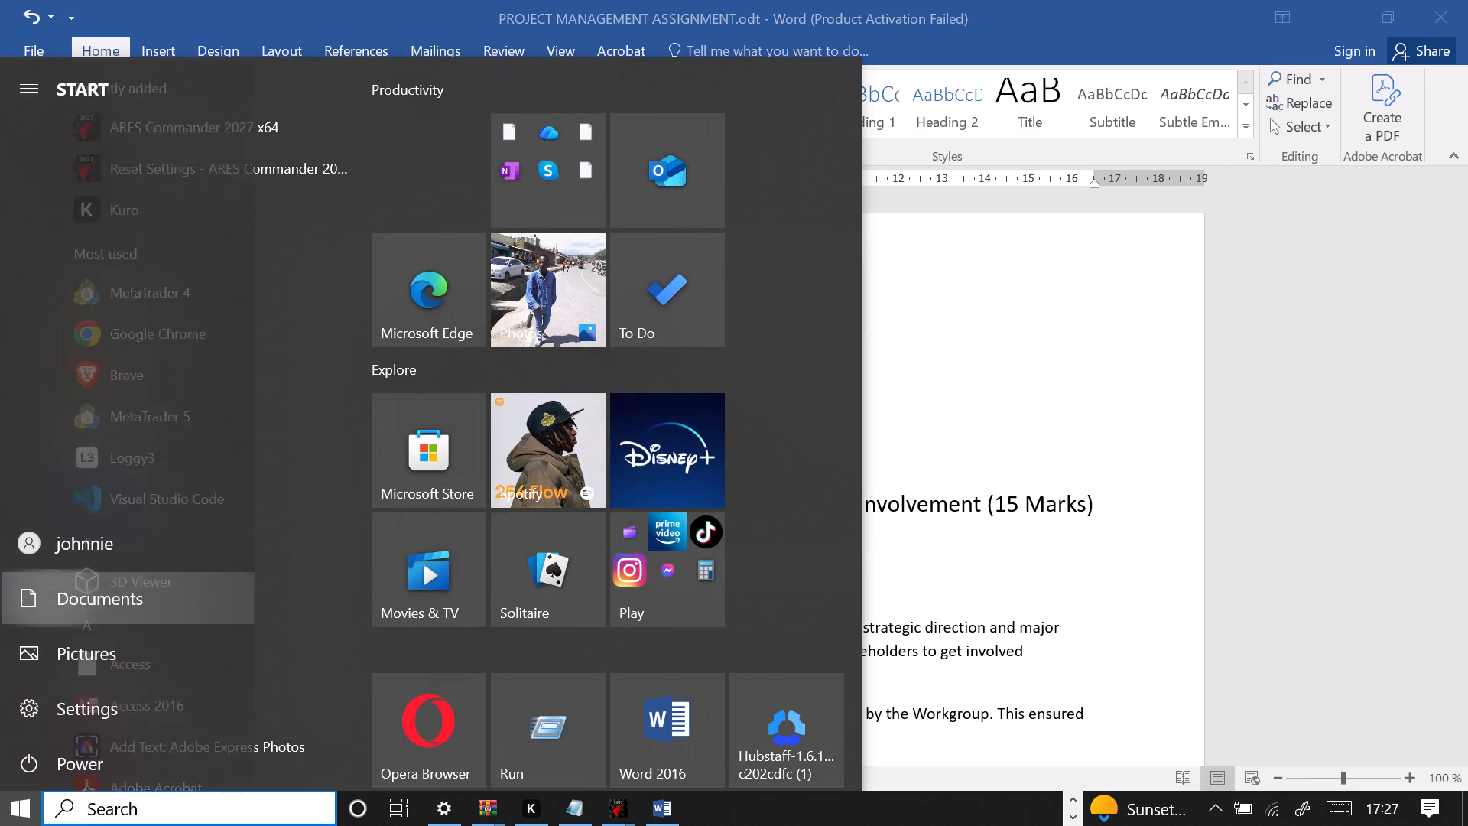
{"action": "left_click", "coordinate": [180, 611]}
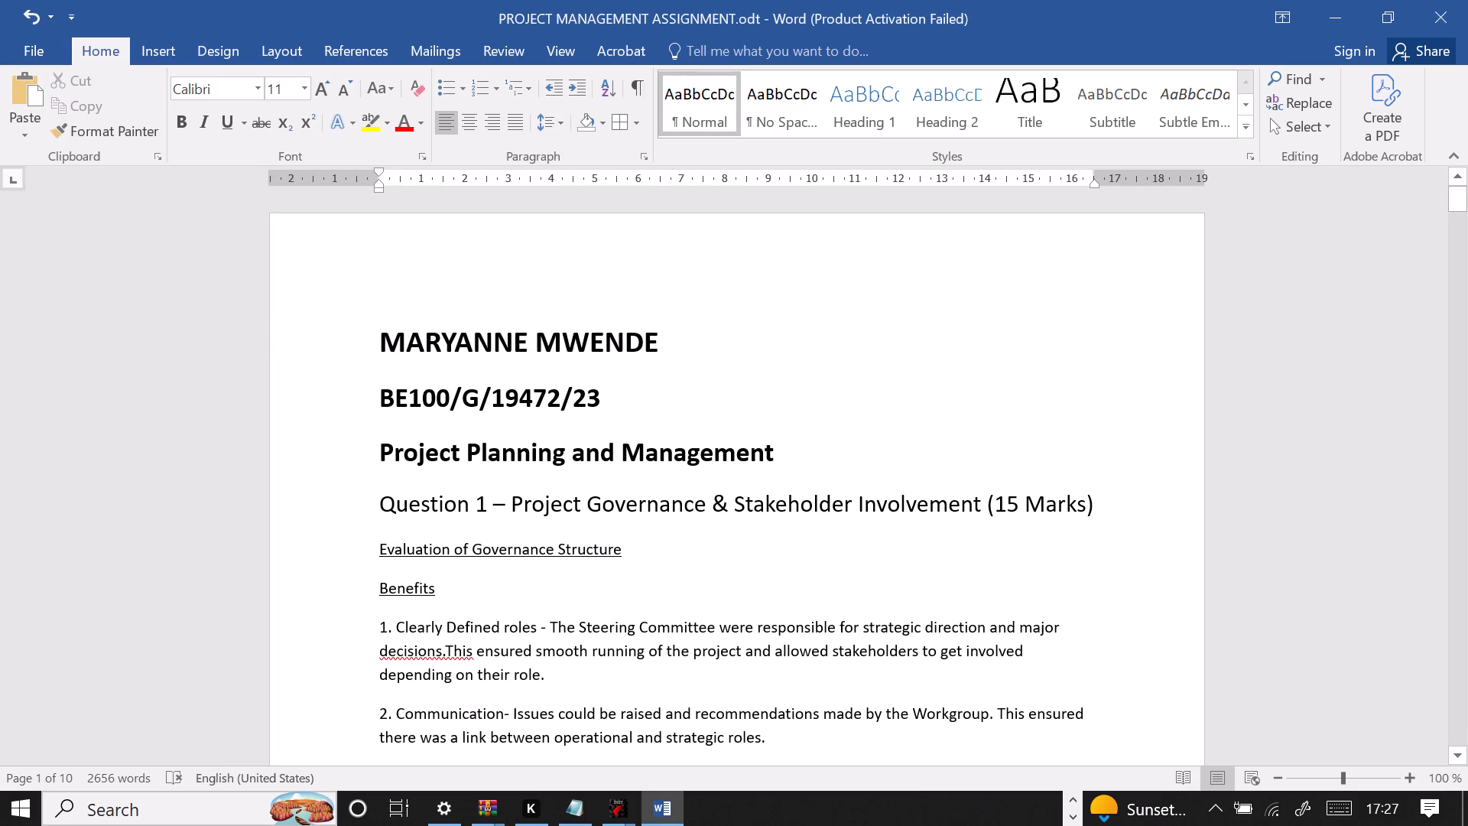
{"action": "left_click", "coordinate": [28, 804]}
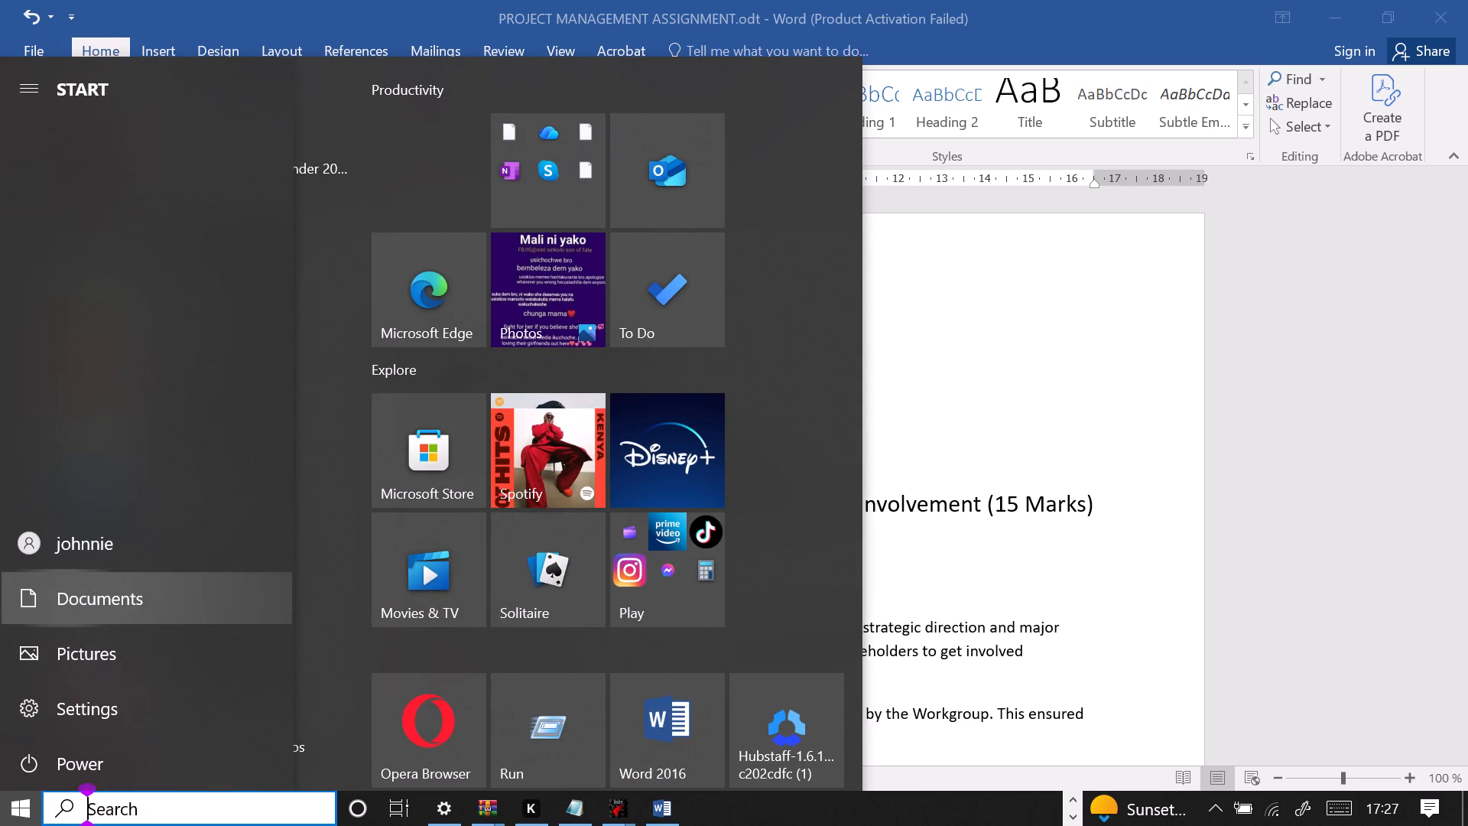
{"action": "left_click", "coordinate": [63, 593]}
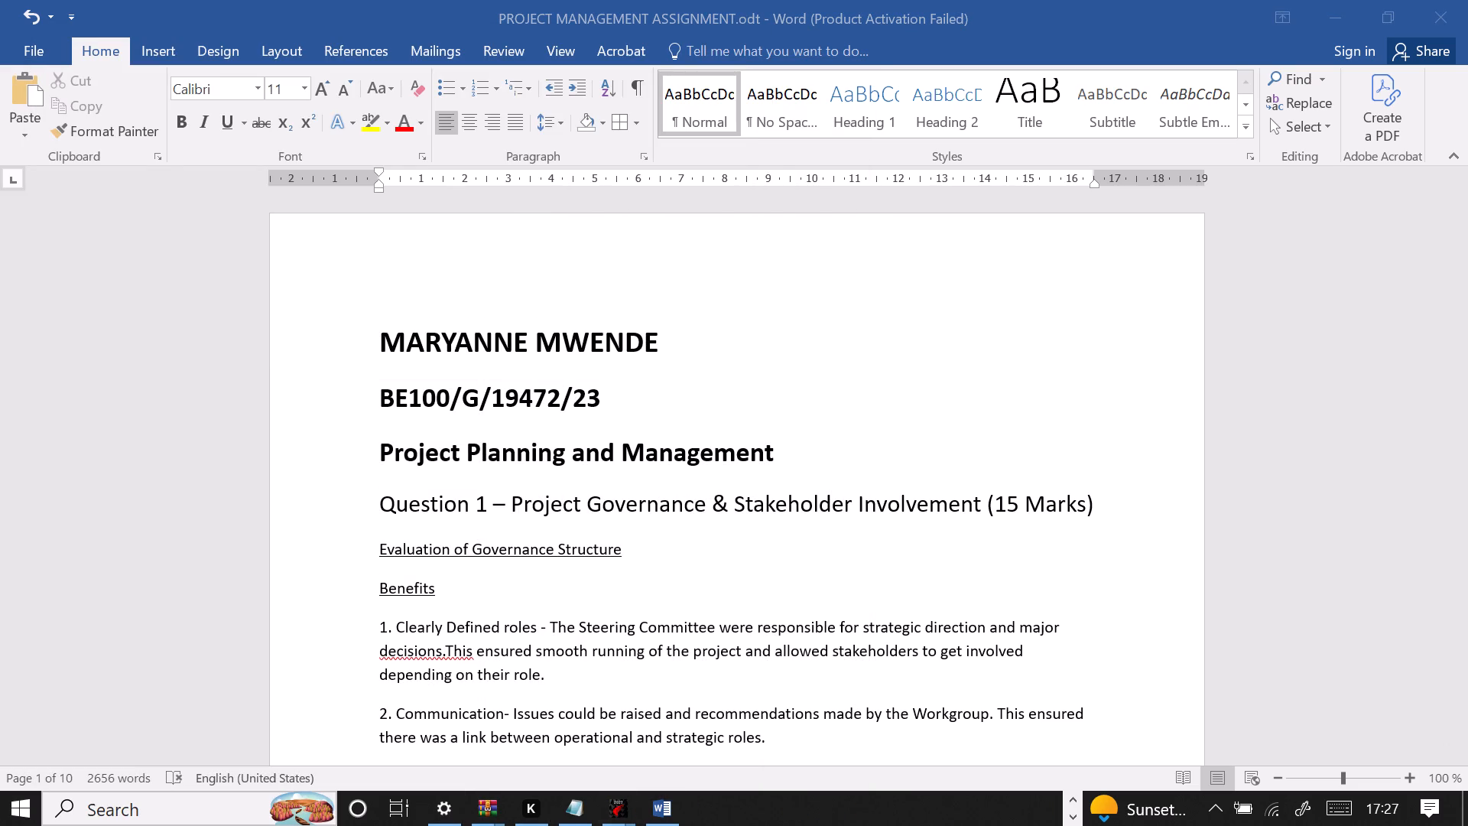
{"action": "left_click", "coordinate": [1077, 797]}
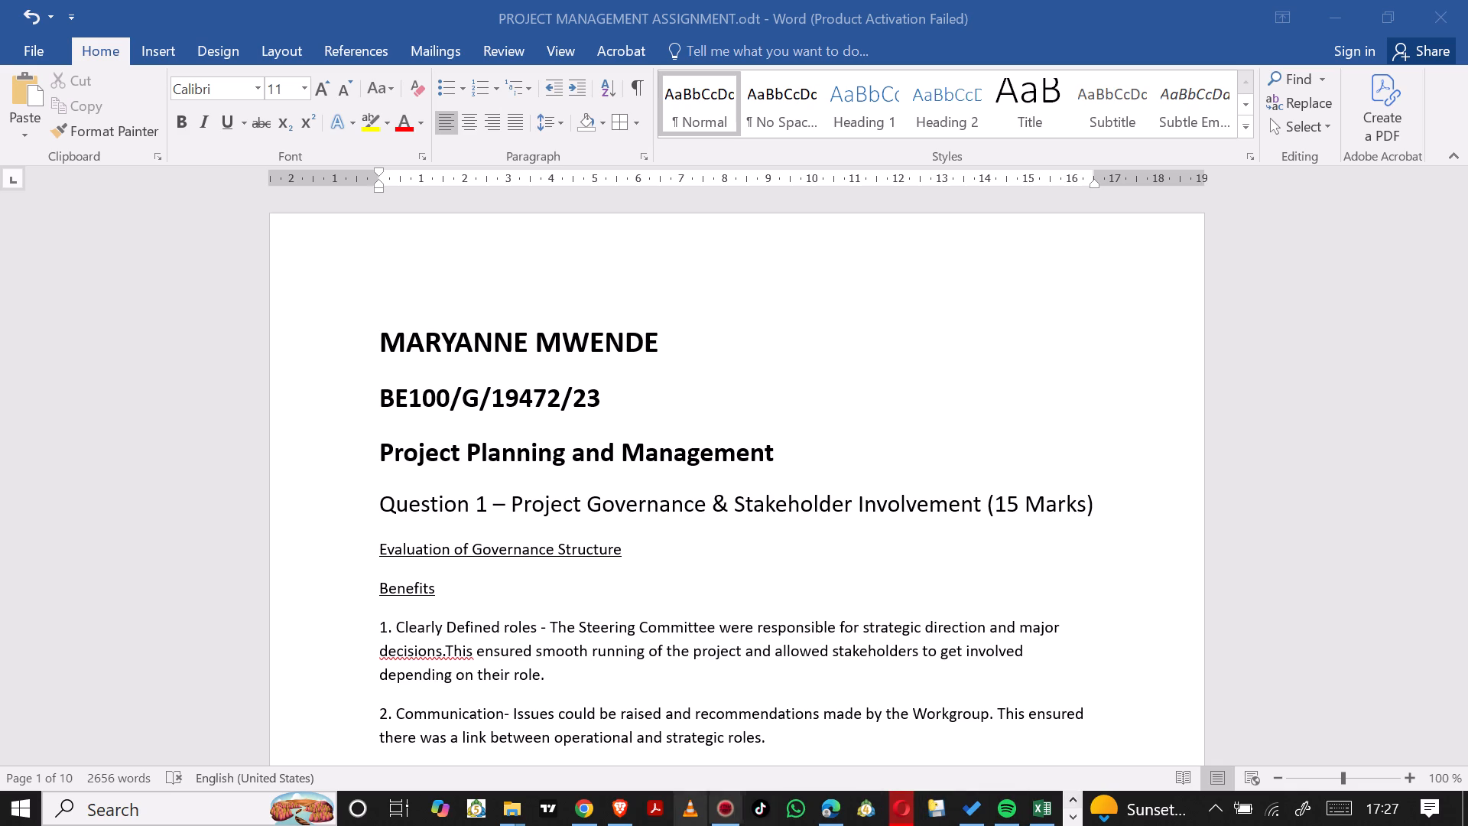
{"action": "left_click", "coordinate": [511, 805]}
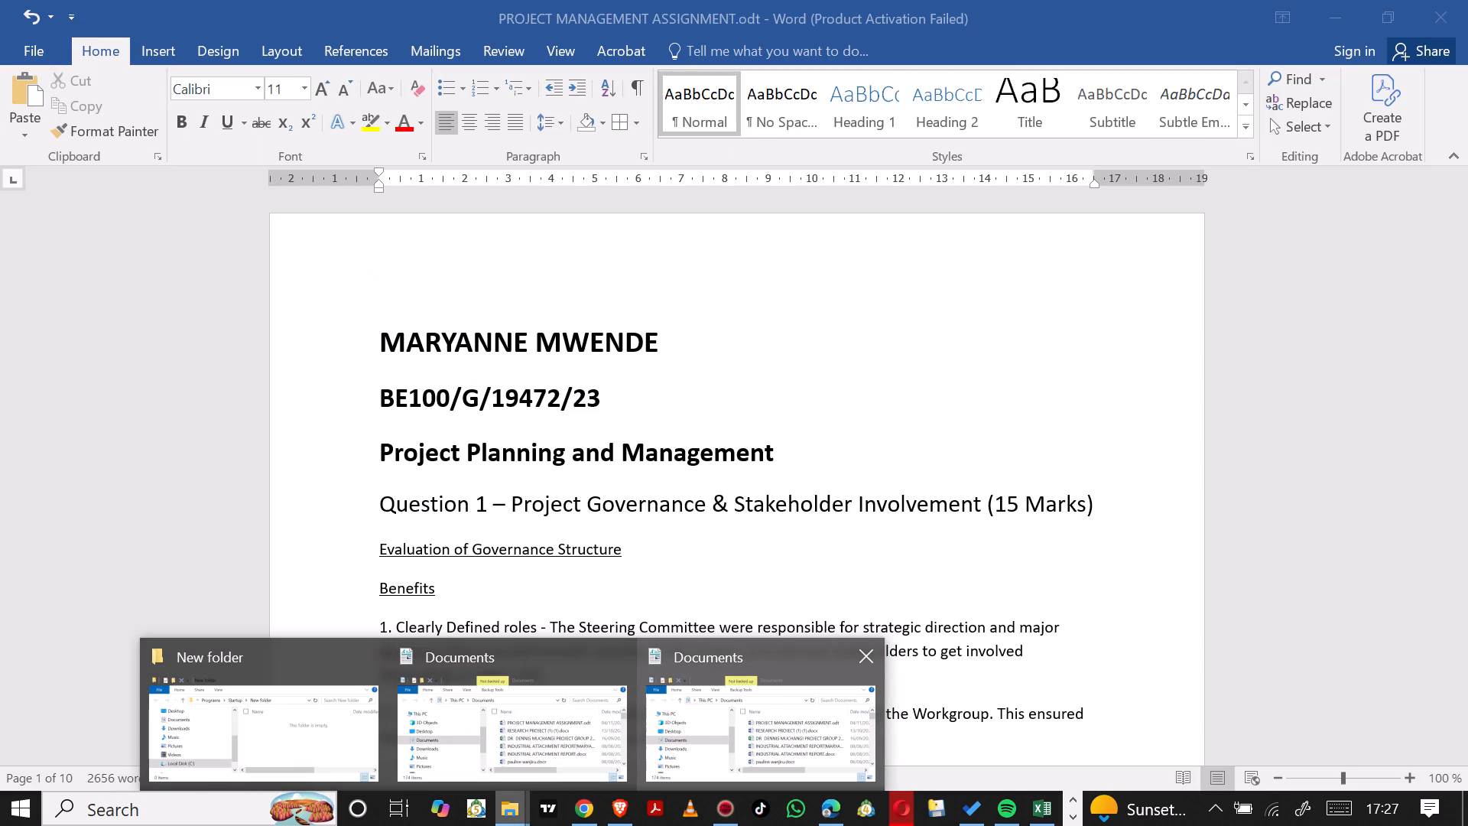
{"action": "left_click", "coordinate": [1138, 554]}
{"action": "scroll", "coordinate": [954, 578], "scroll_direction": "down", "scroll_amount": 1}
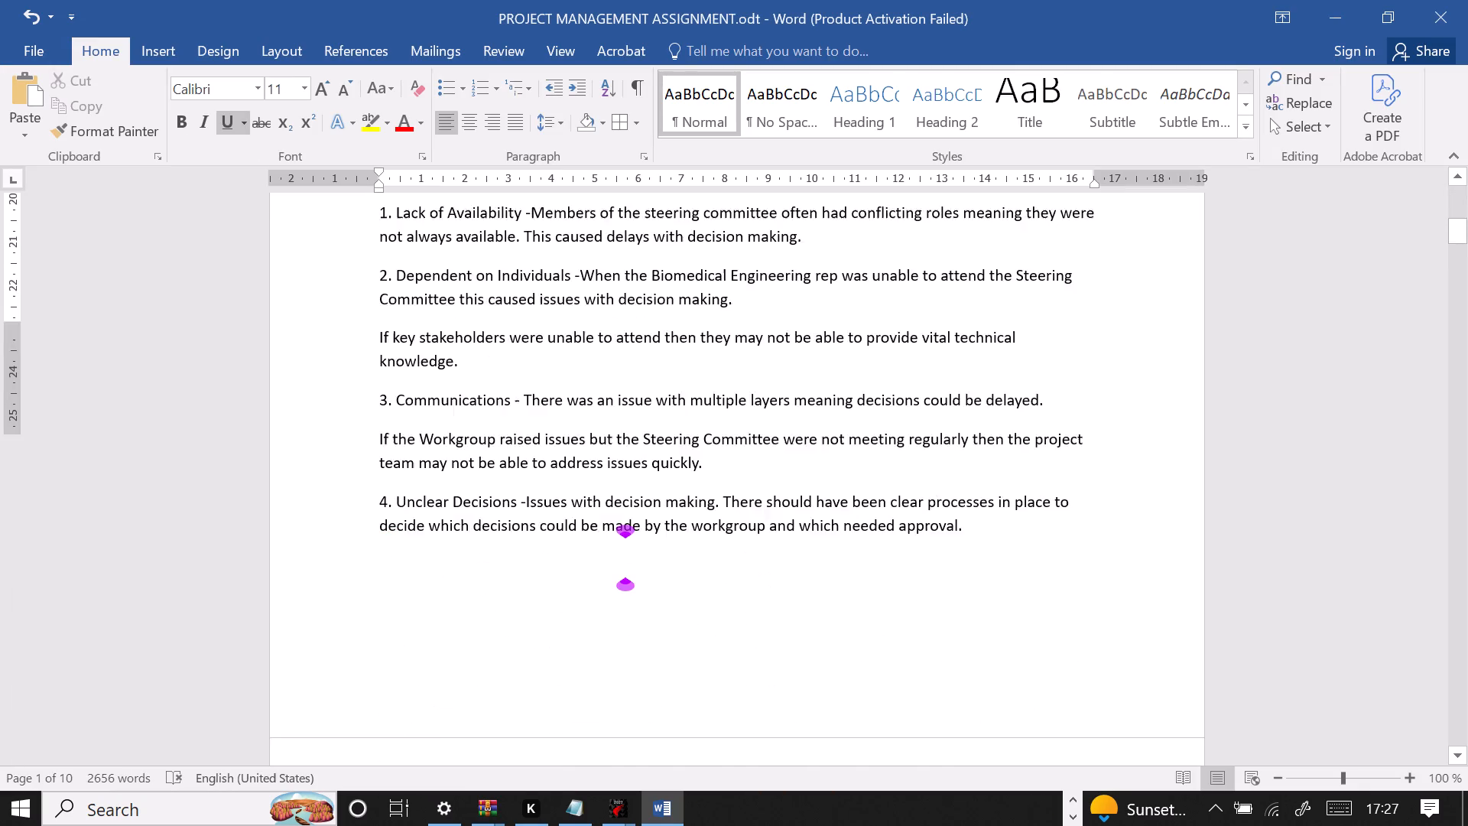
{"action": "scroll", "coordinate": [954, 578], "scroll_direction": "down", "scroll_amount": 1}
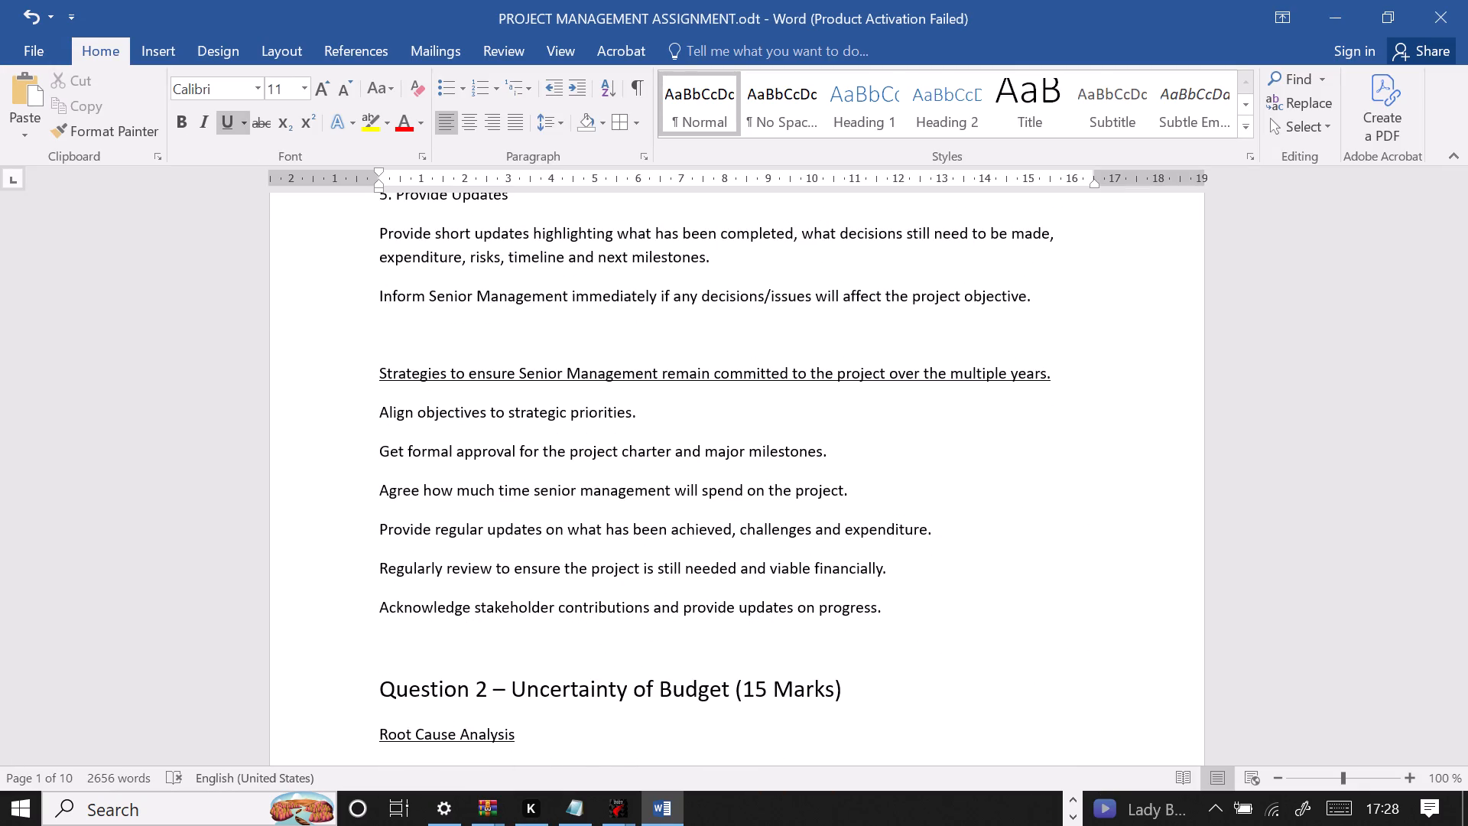
Switch to the Telegram chat in Opera and delete the received project management assignment .odt message for both participants.
{"action": "left_click", "coordinate": [1073, 801]}
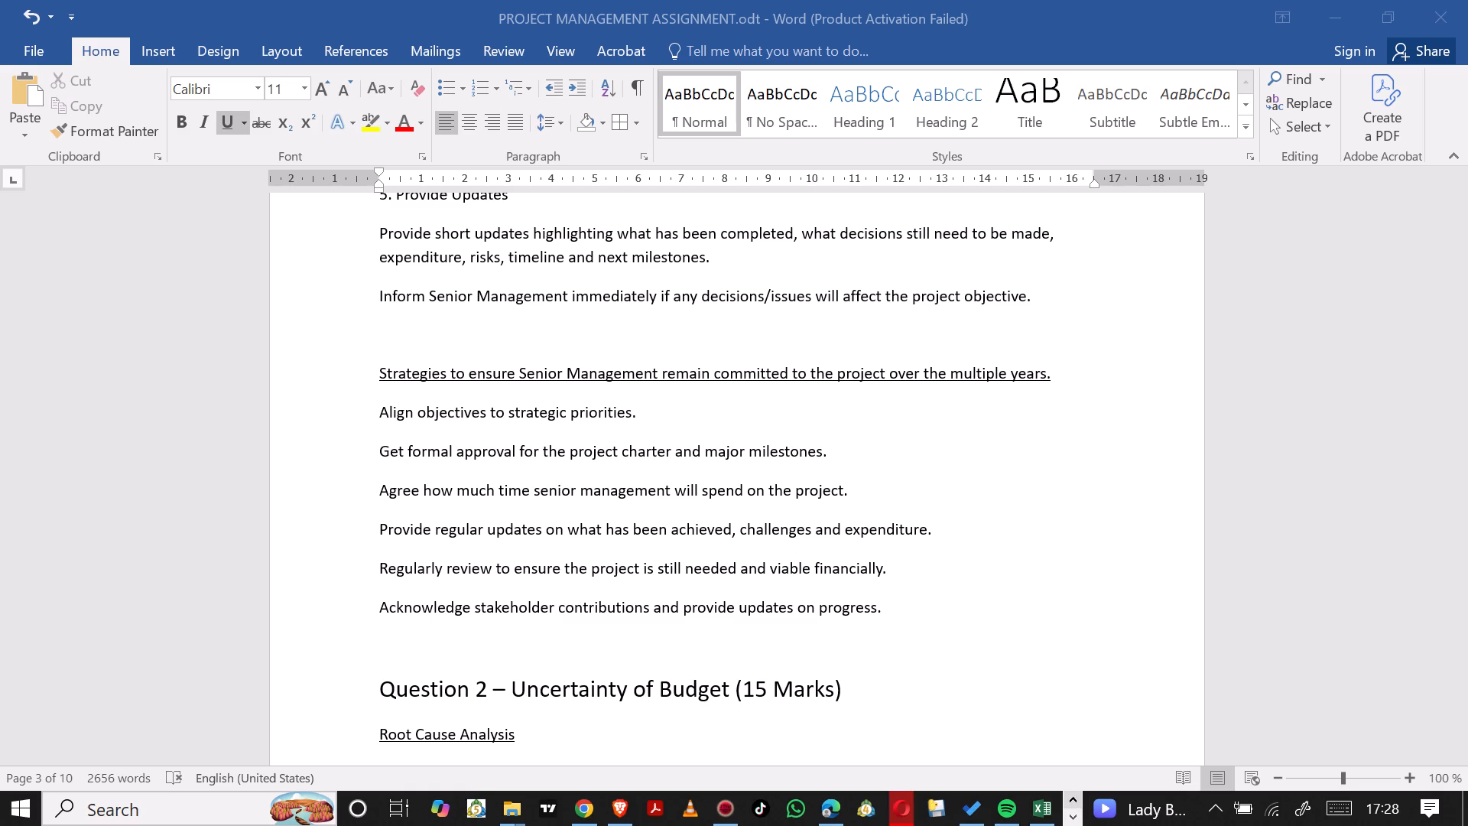
{"action": "left_click", "coordinate": [895, 810]}
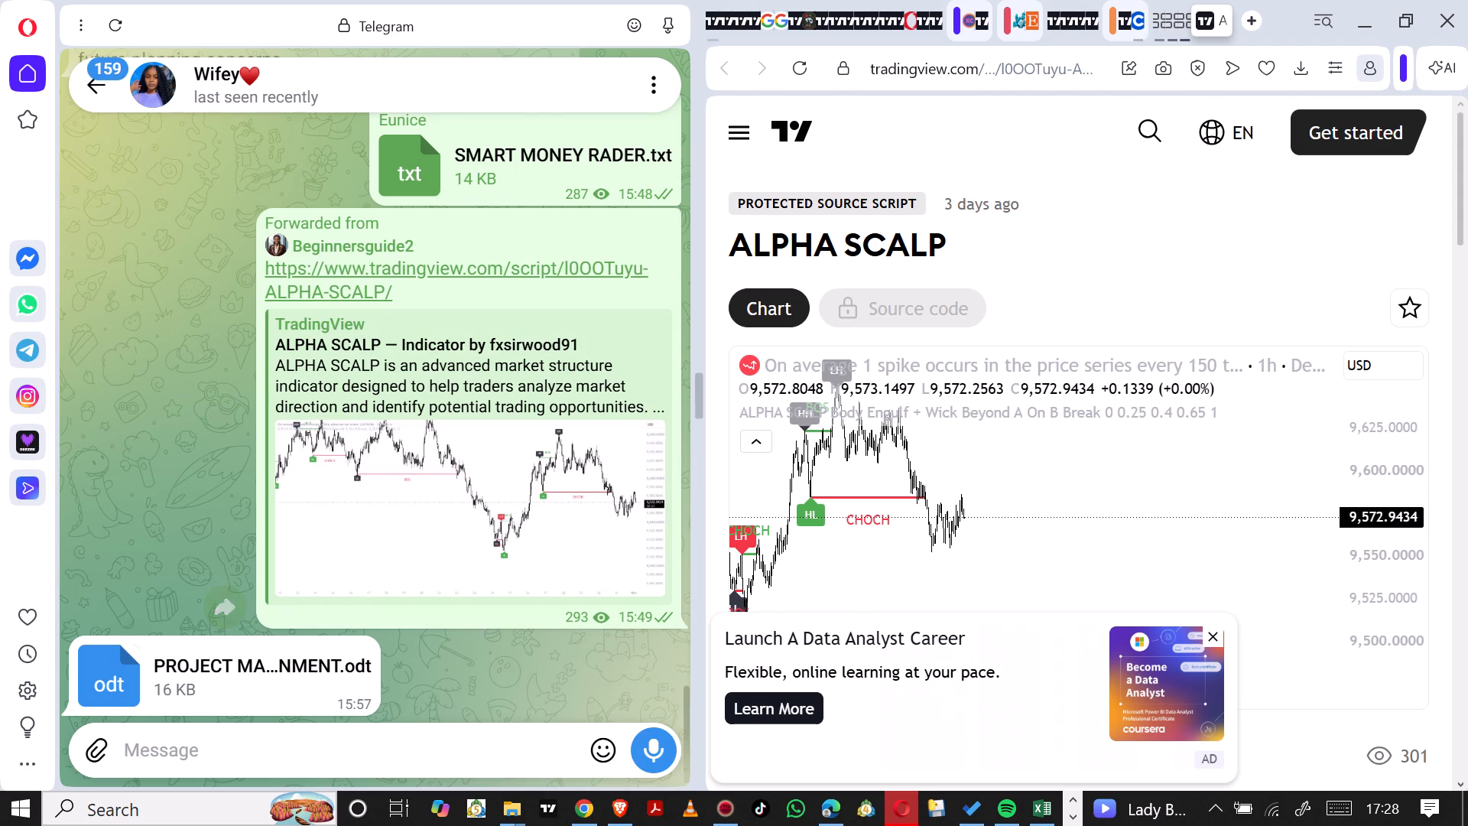
{"action": "right_click", "coordinate": [264, 678]}
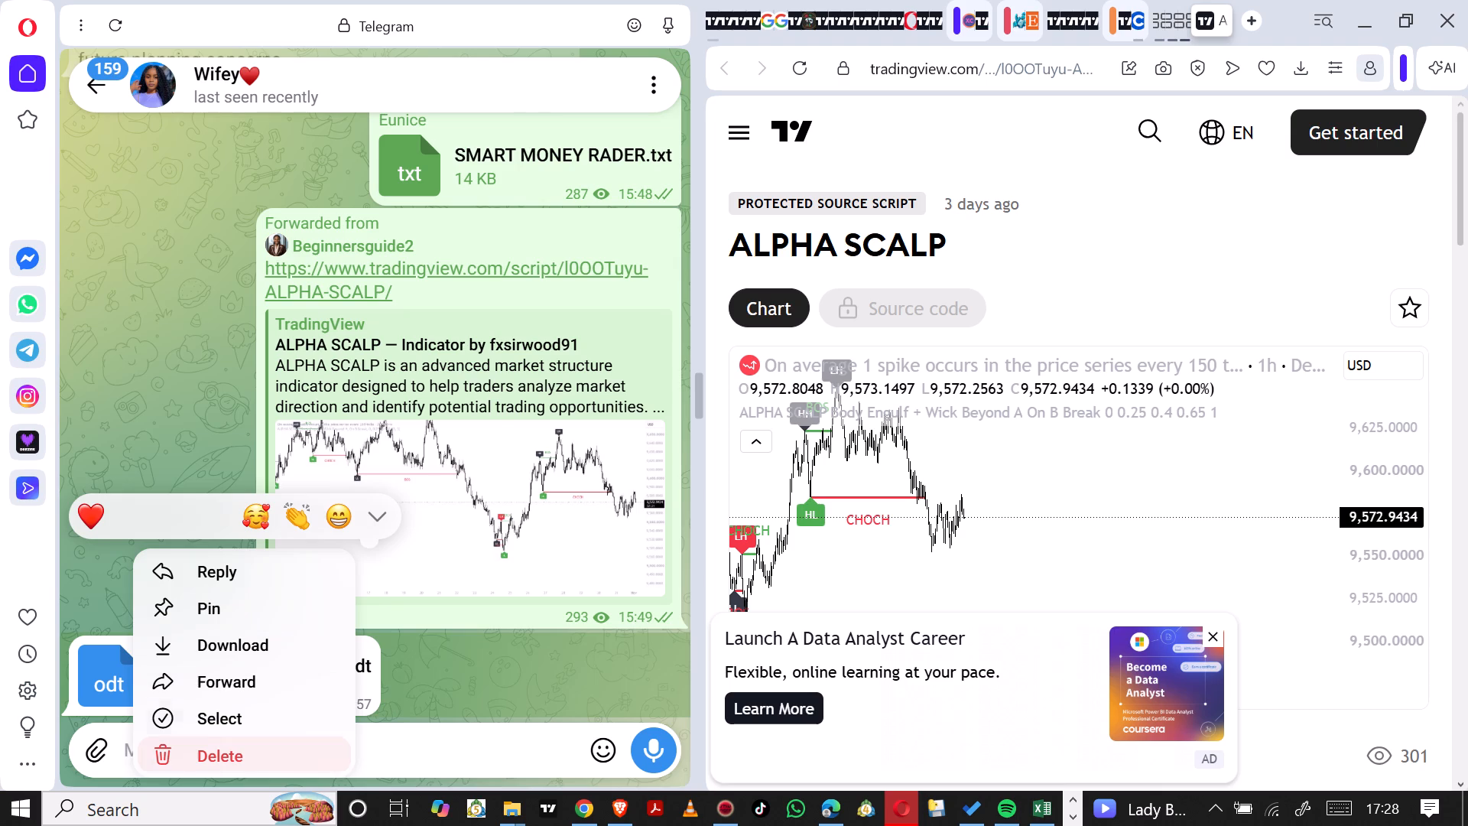
{"action": "left_click", "coordinate": [190, 761]}
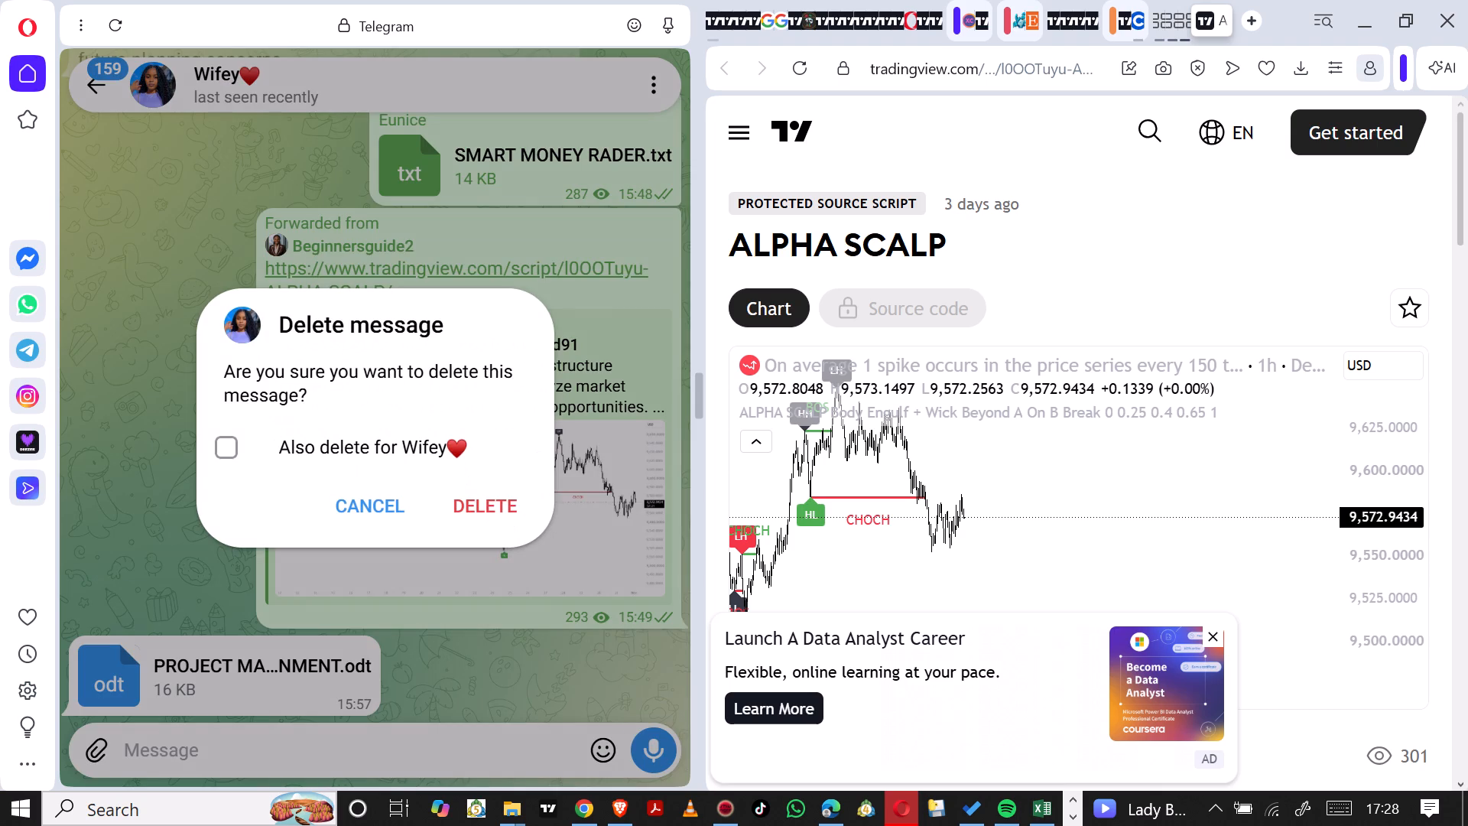
{"action": "left_click", "coordinate": [261, 441]}
{"action": "left_click", "coordinate": [481, 499]}
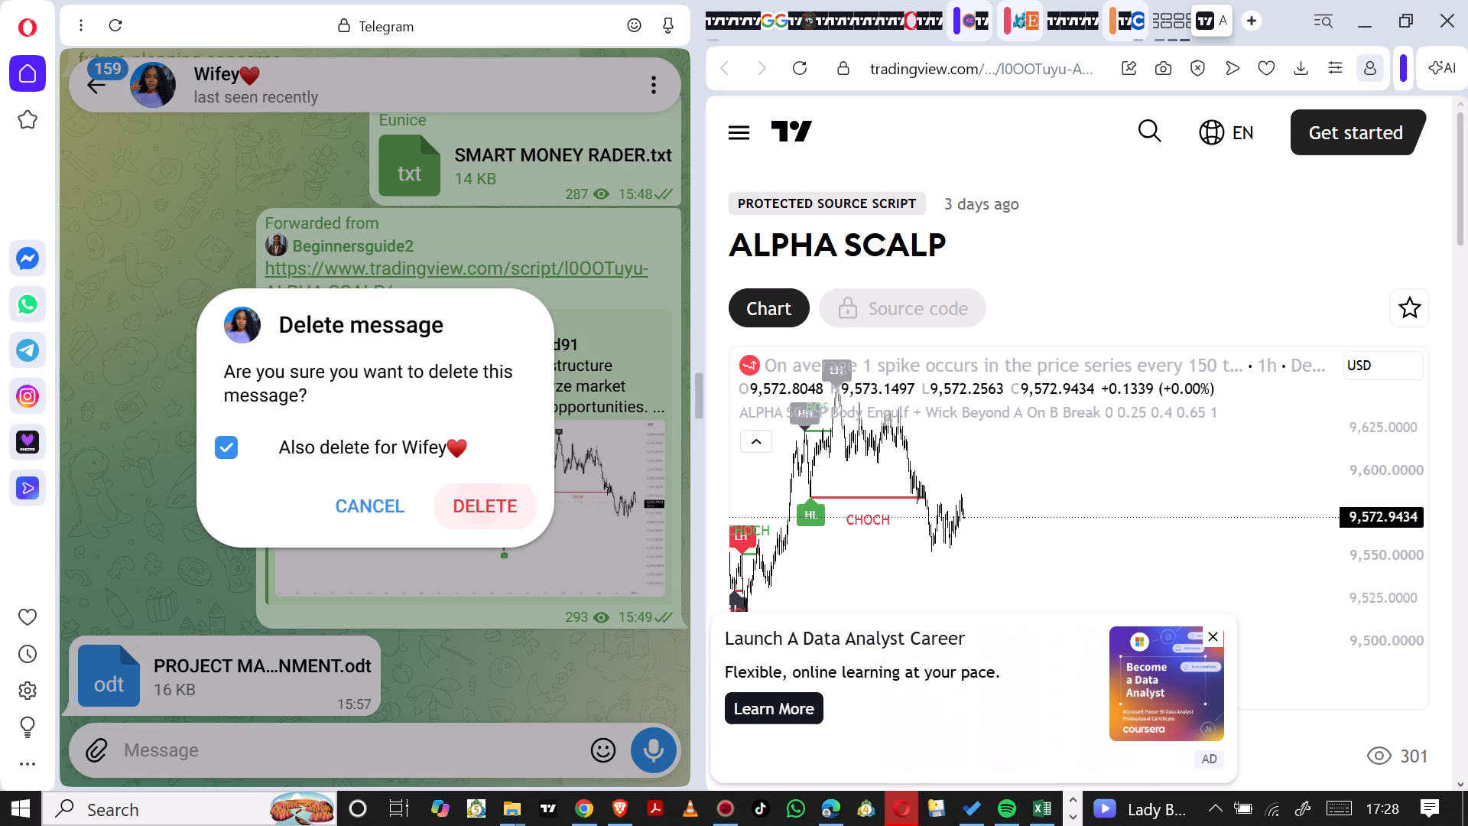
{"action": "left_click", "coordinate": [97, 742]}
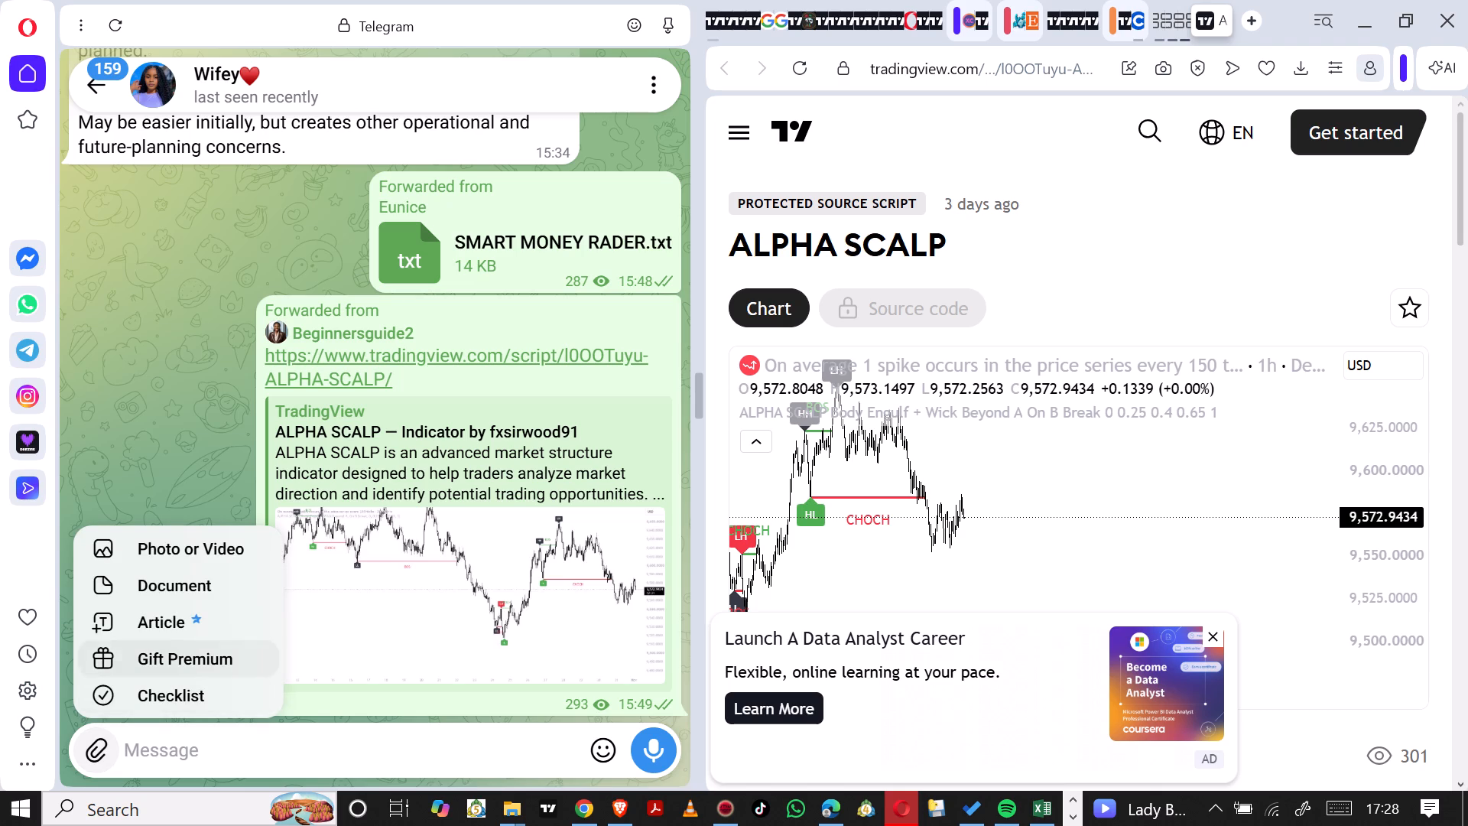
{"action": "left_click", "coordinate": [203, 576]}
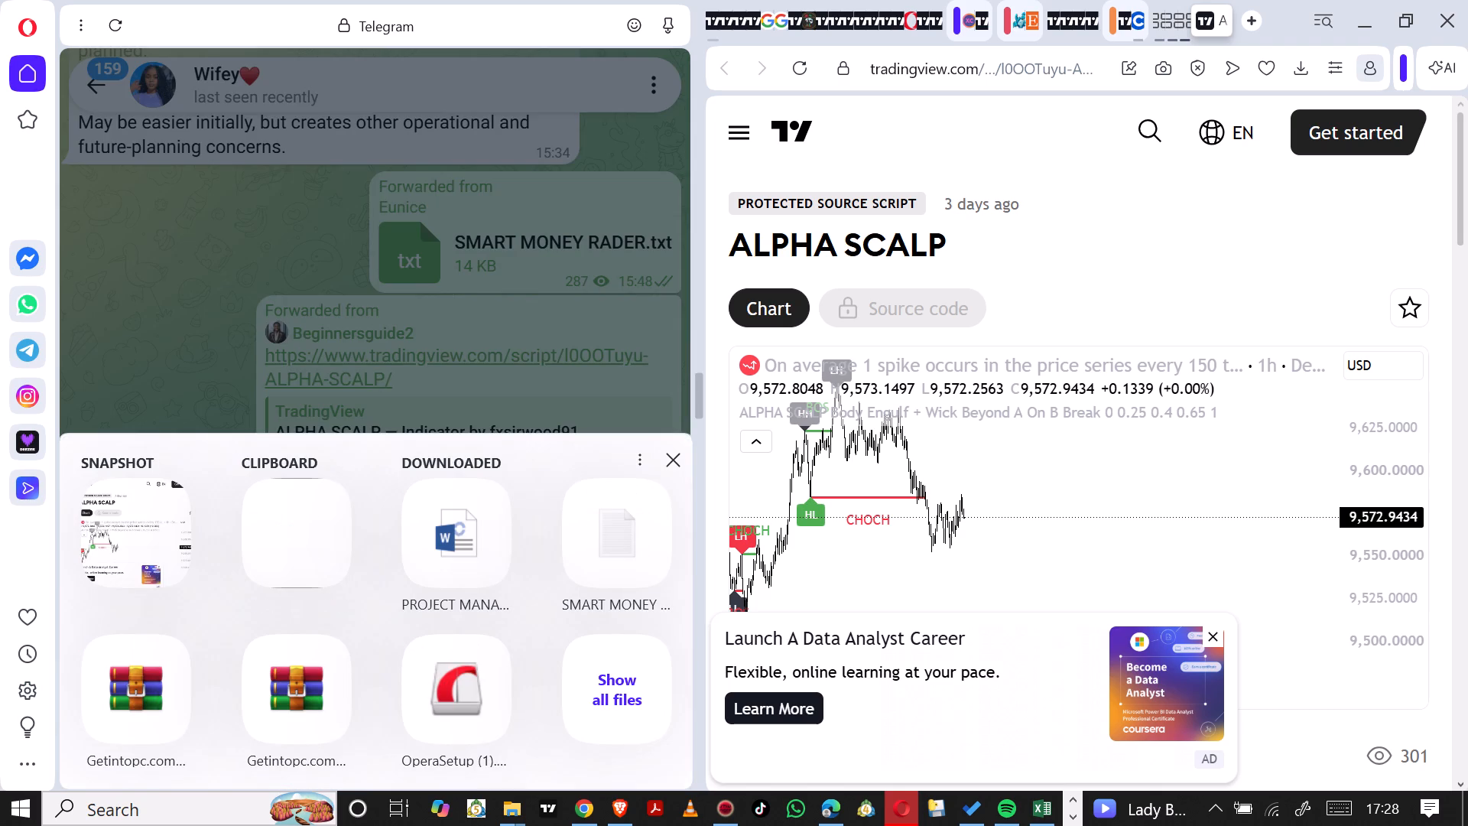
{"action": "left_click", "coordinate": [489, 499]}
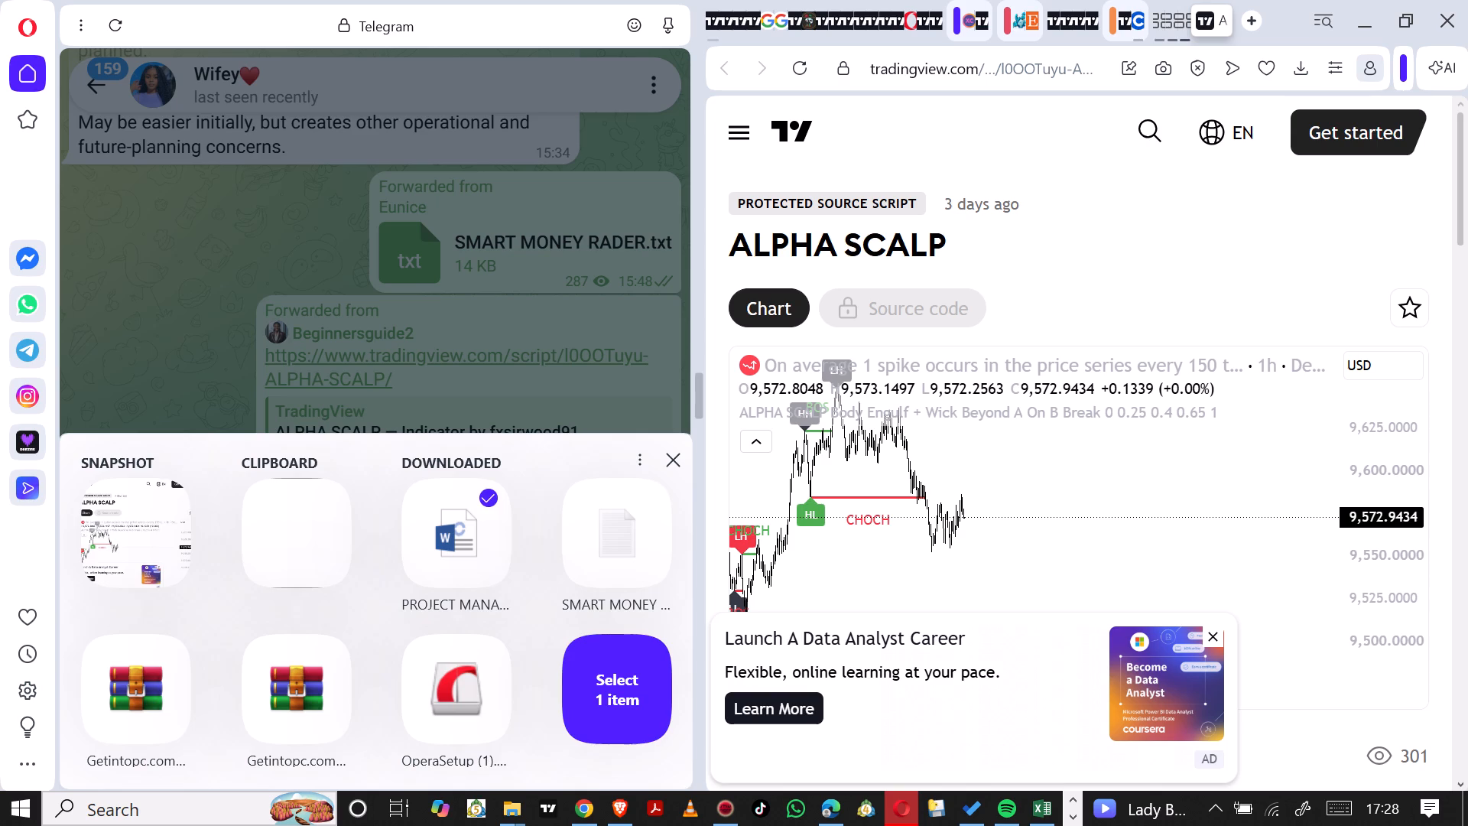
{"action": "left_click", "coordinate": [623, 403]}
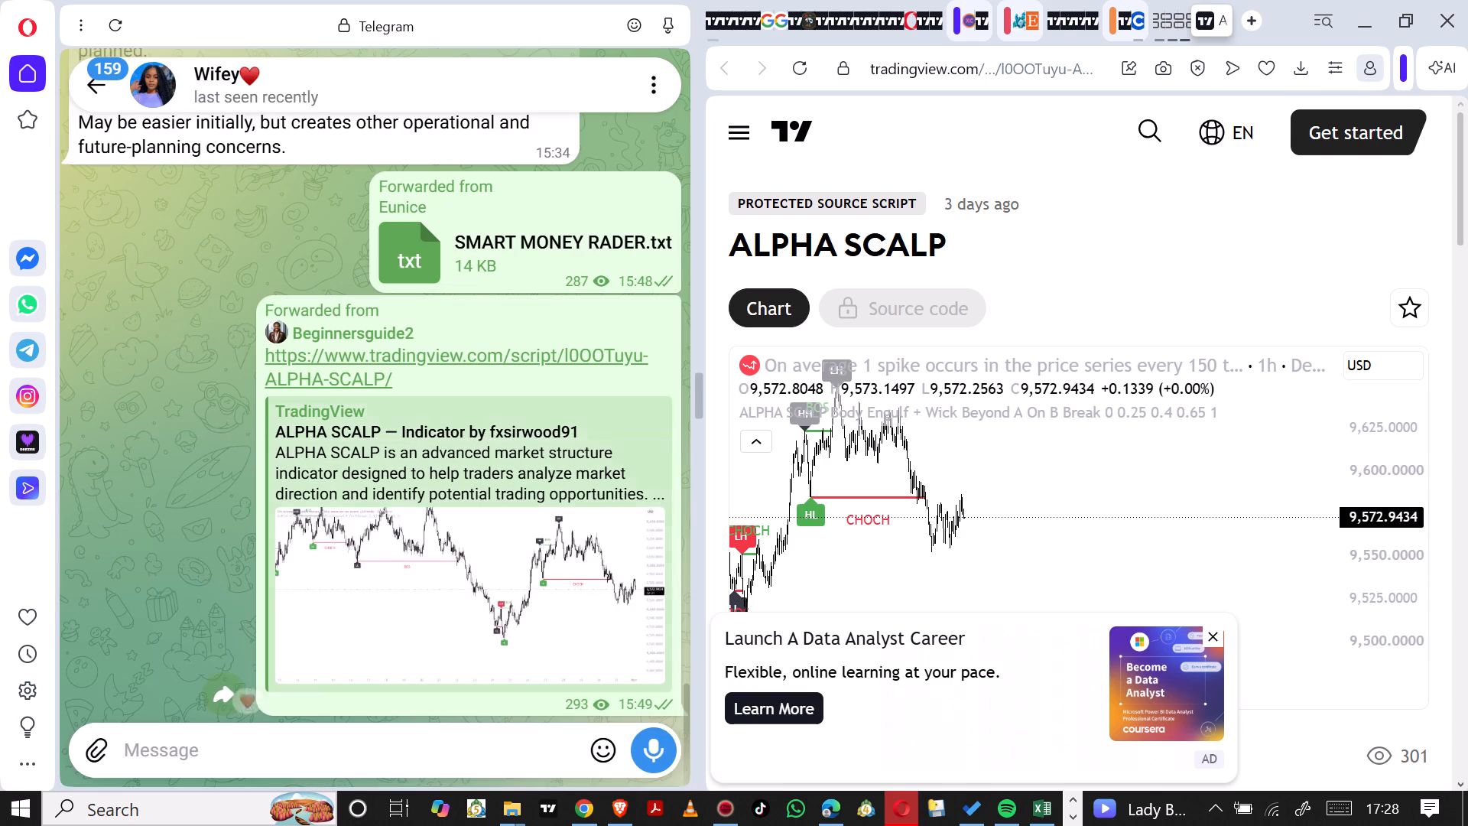
{"action": "left_click", "coordinate": [99, 762]}
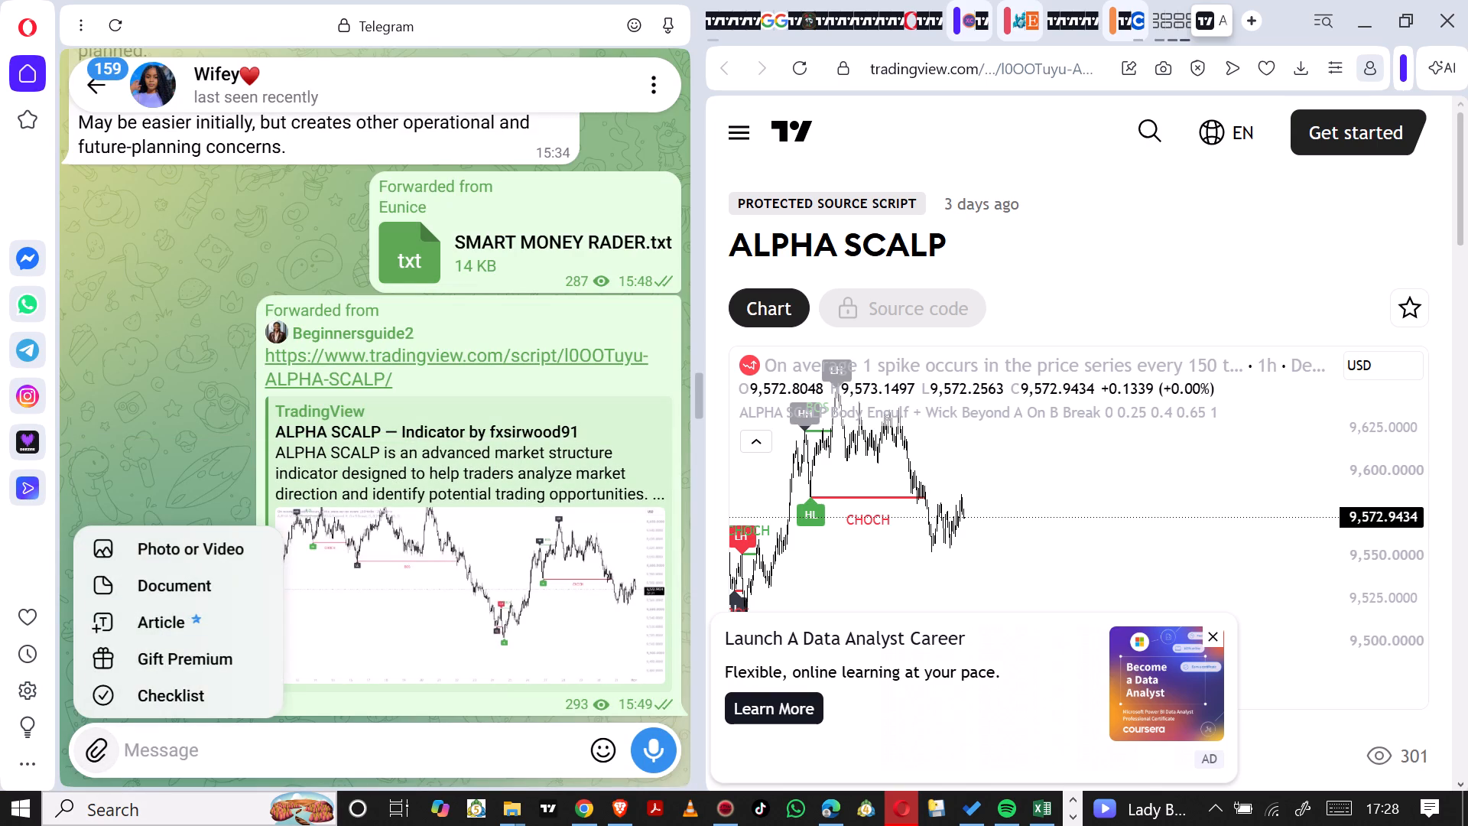
{"action": "left_click", "coordinate": [231, 586]}
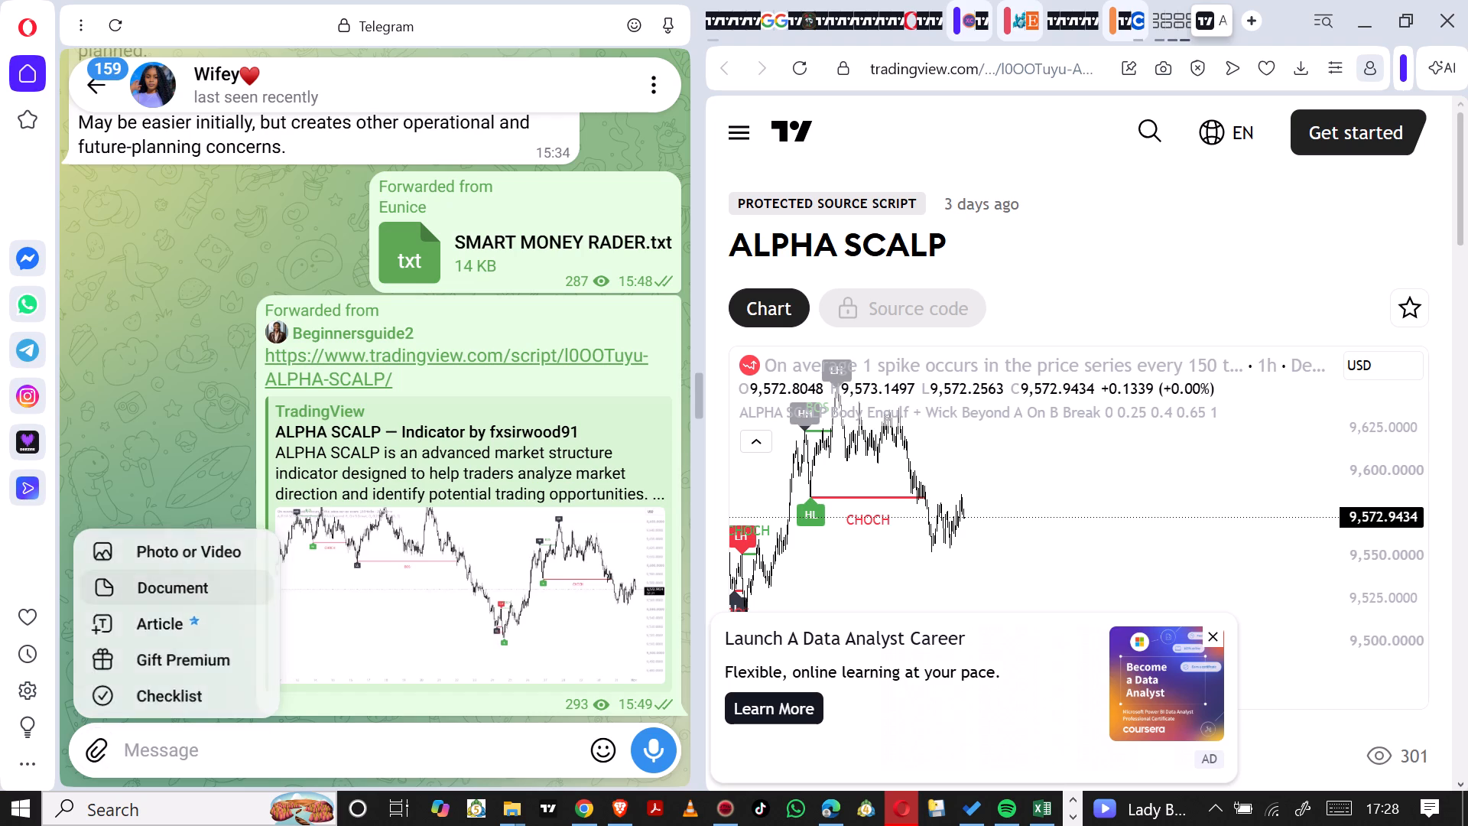
{"action": "left_click", "coordinate": [614, 665]}
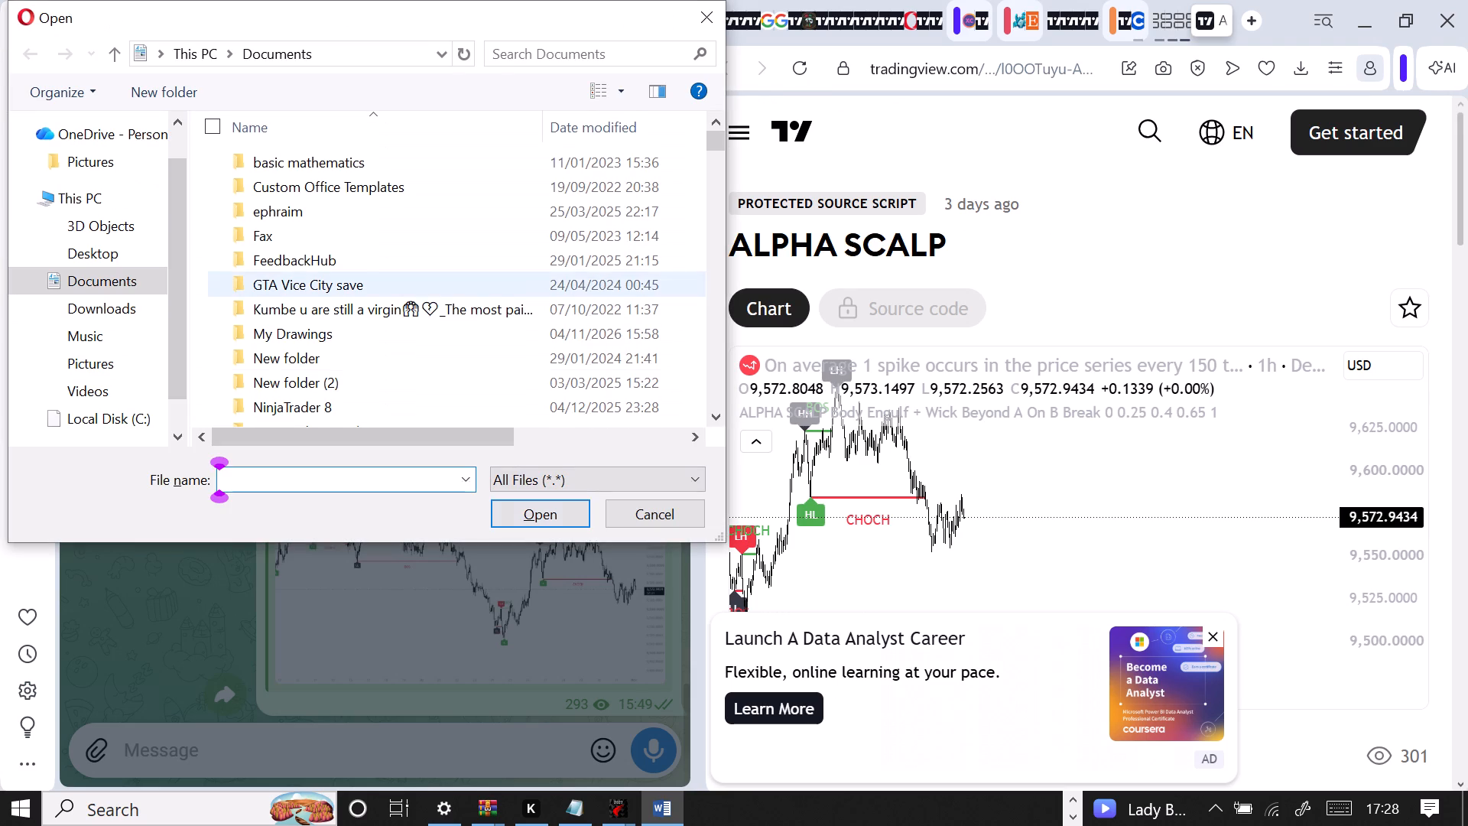
{"action": "left_click", "coordinate": [77, 274]}
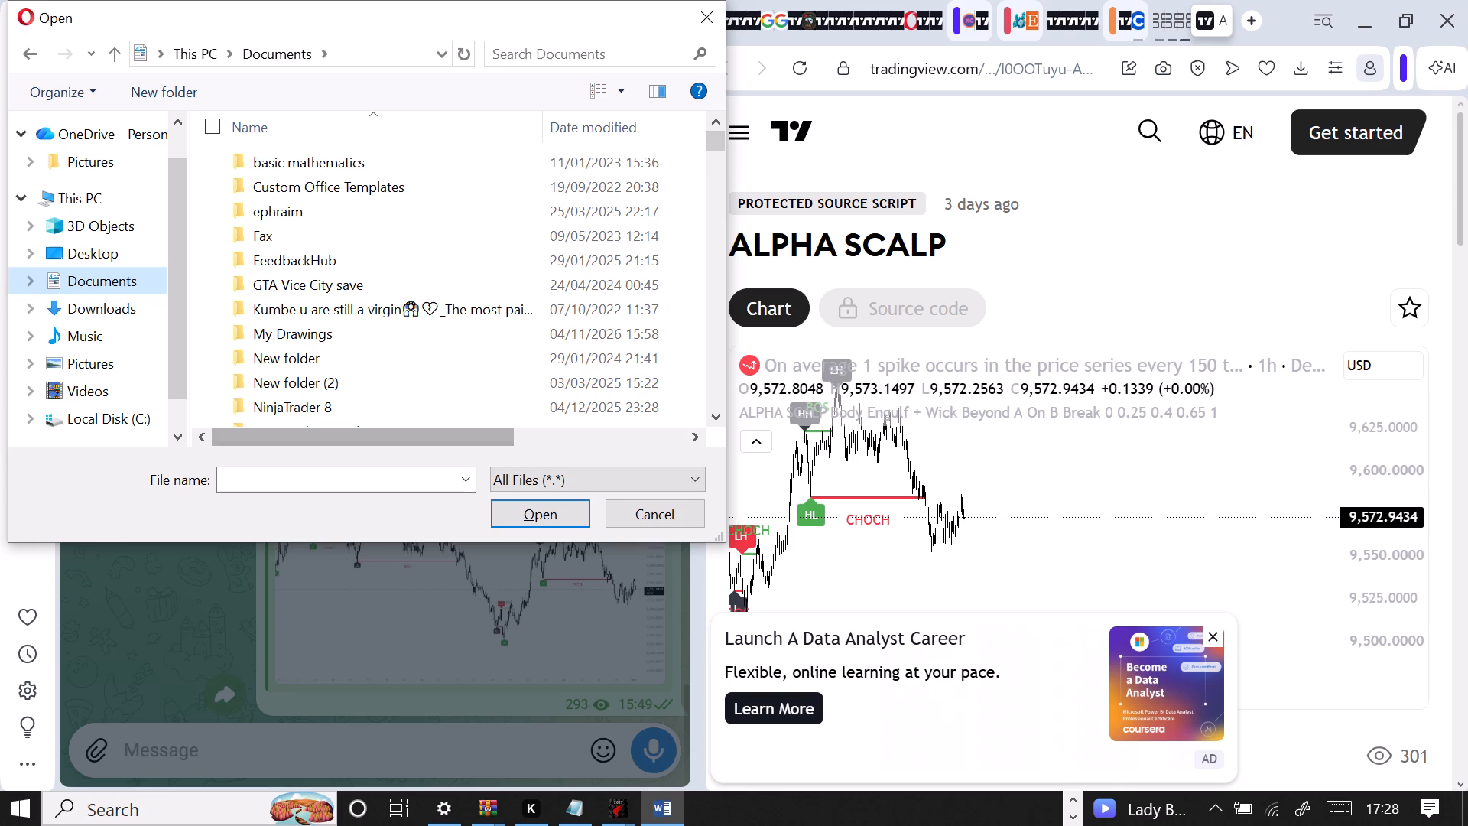
{"action": "left_click", "coordinate": [333, 486]}
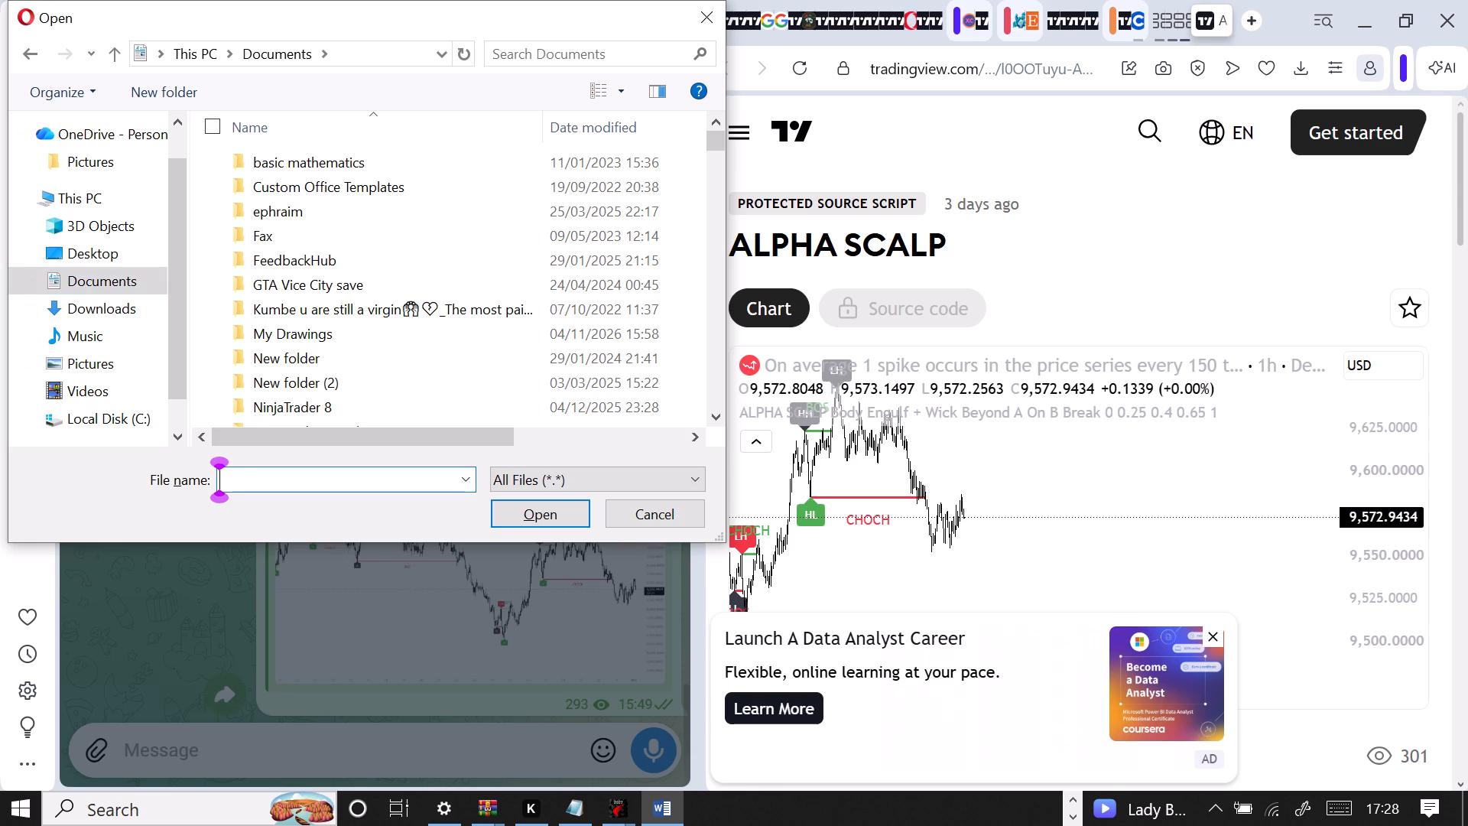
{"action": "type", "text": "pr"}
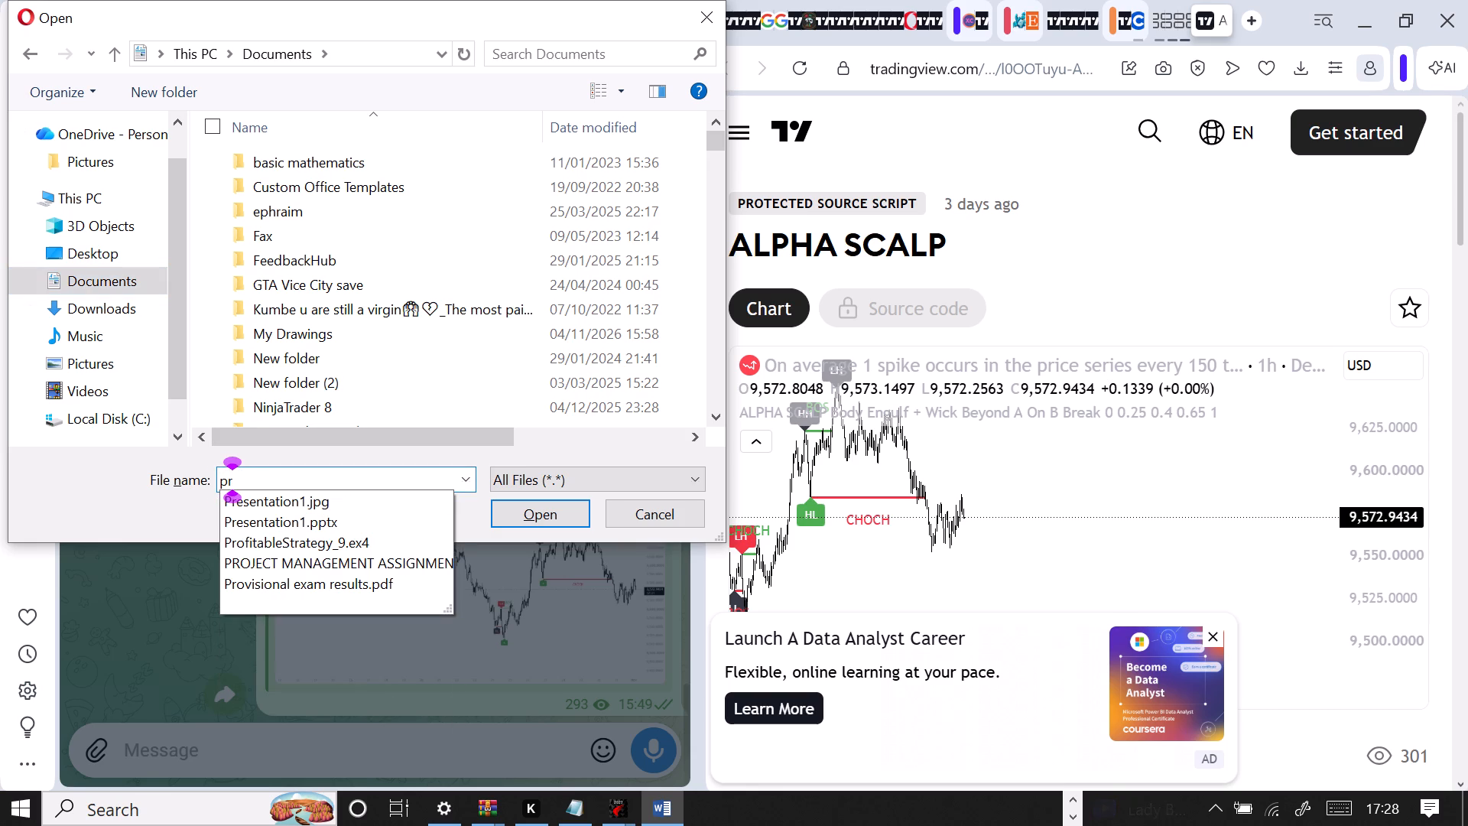
{"action": "left_click", "coordinate": [367, 558]}
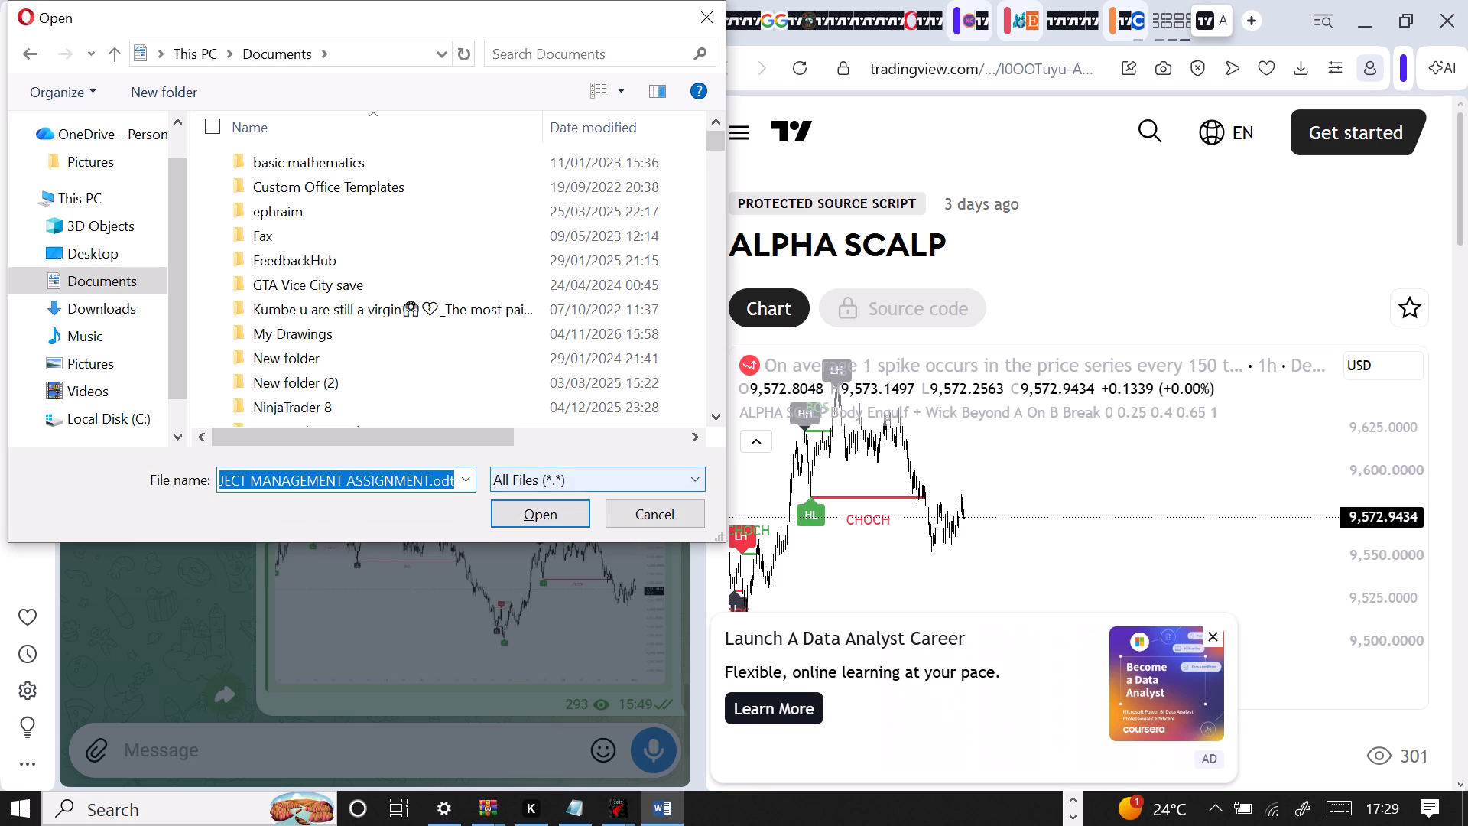
{"action": "left_click", "coordinate": [542, 512]}
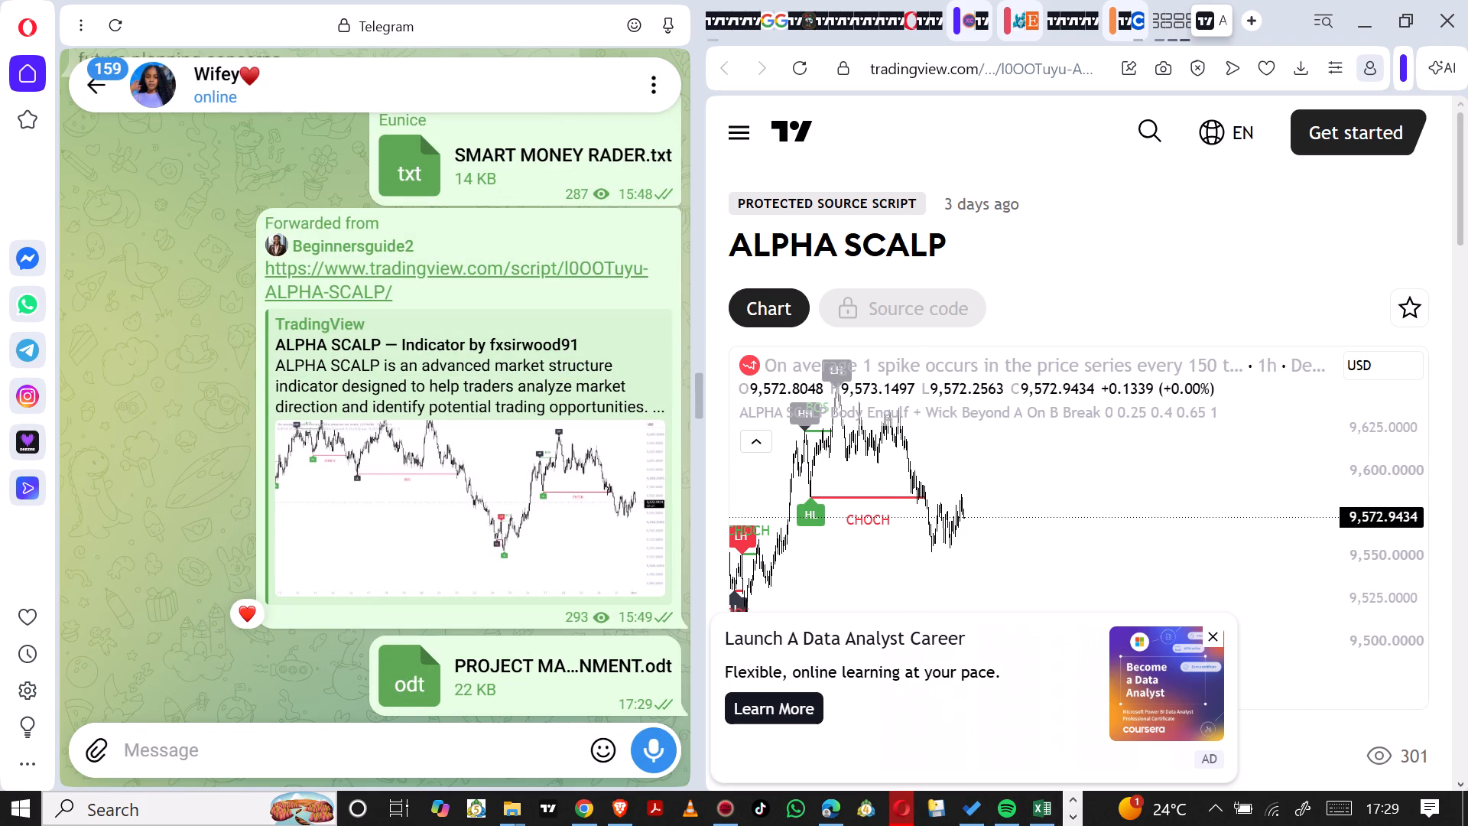
{"action": "left_click", "coordinate": [1075, 815]}
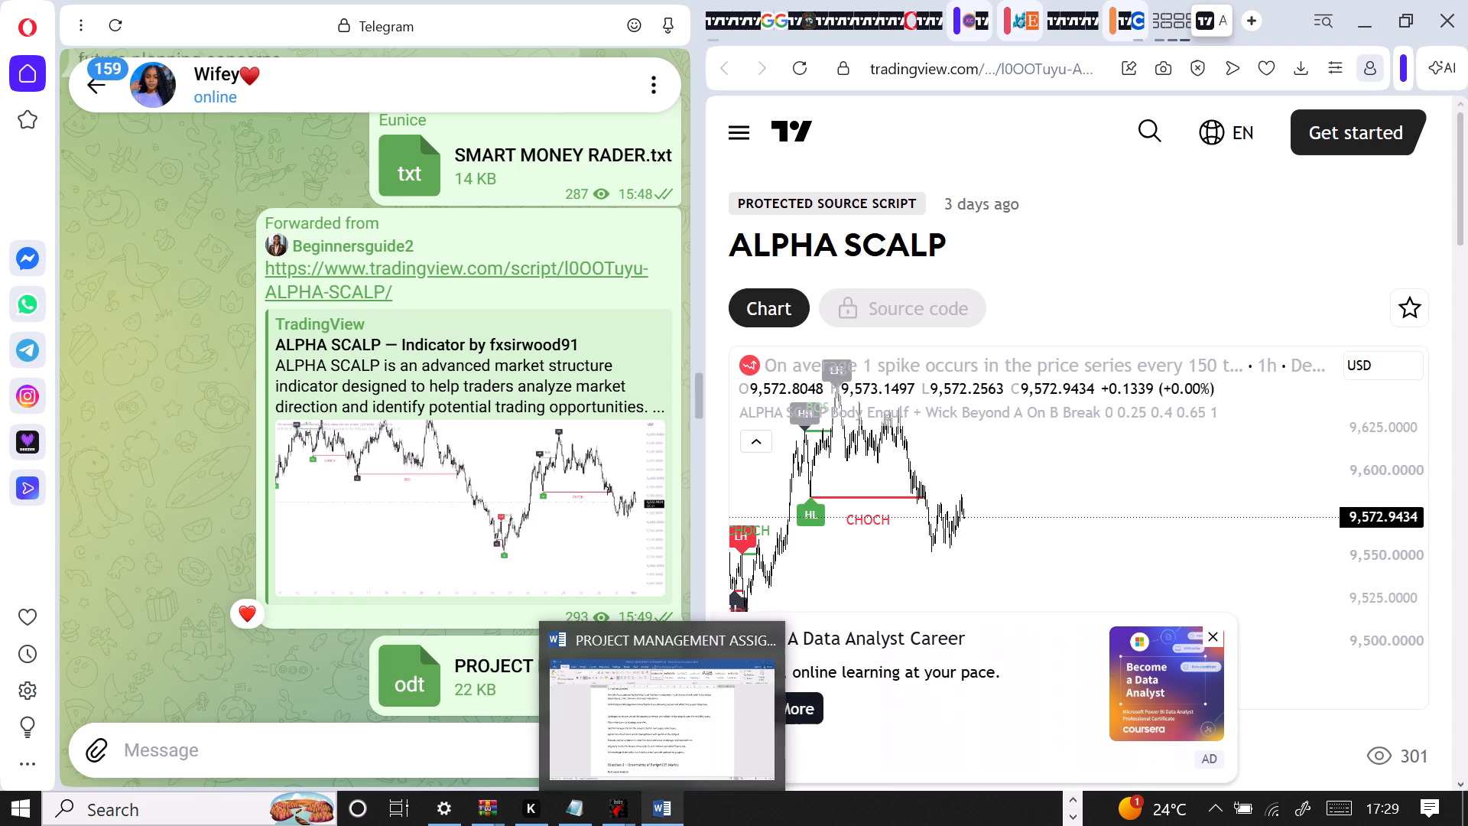
{"action": "left_click", "coordinate": [680, 743]}
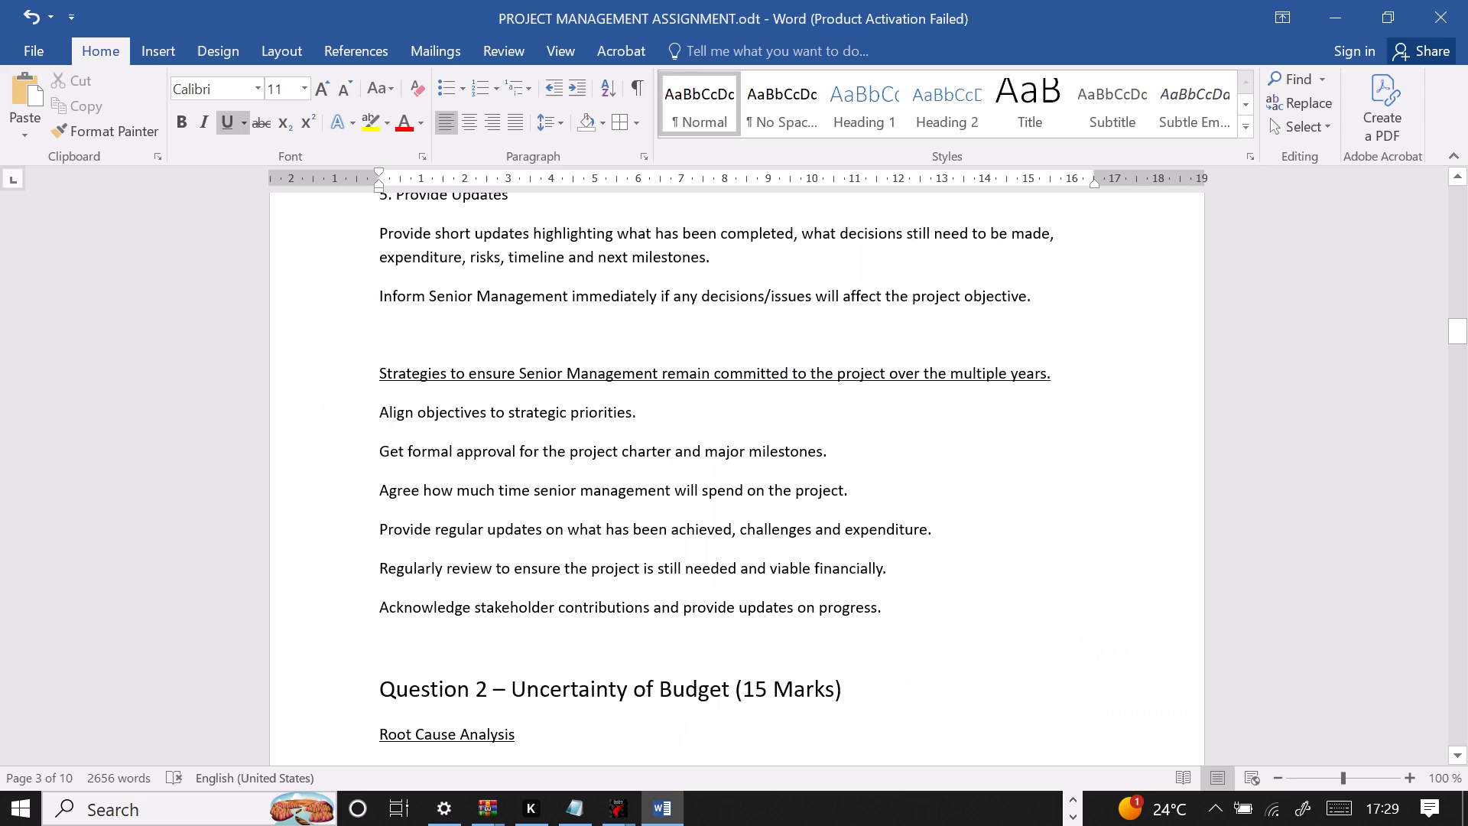
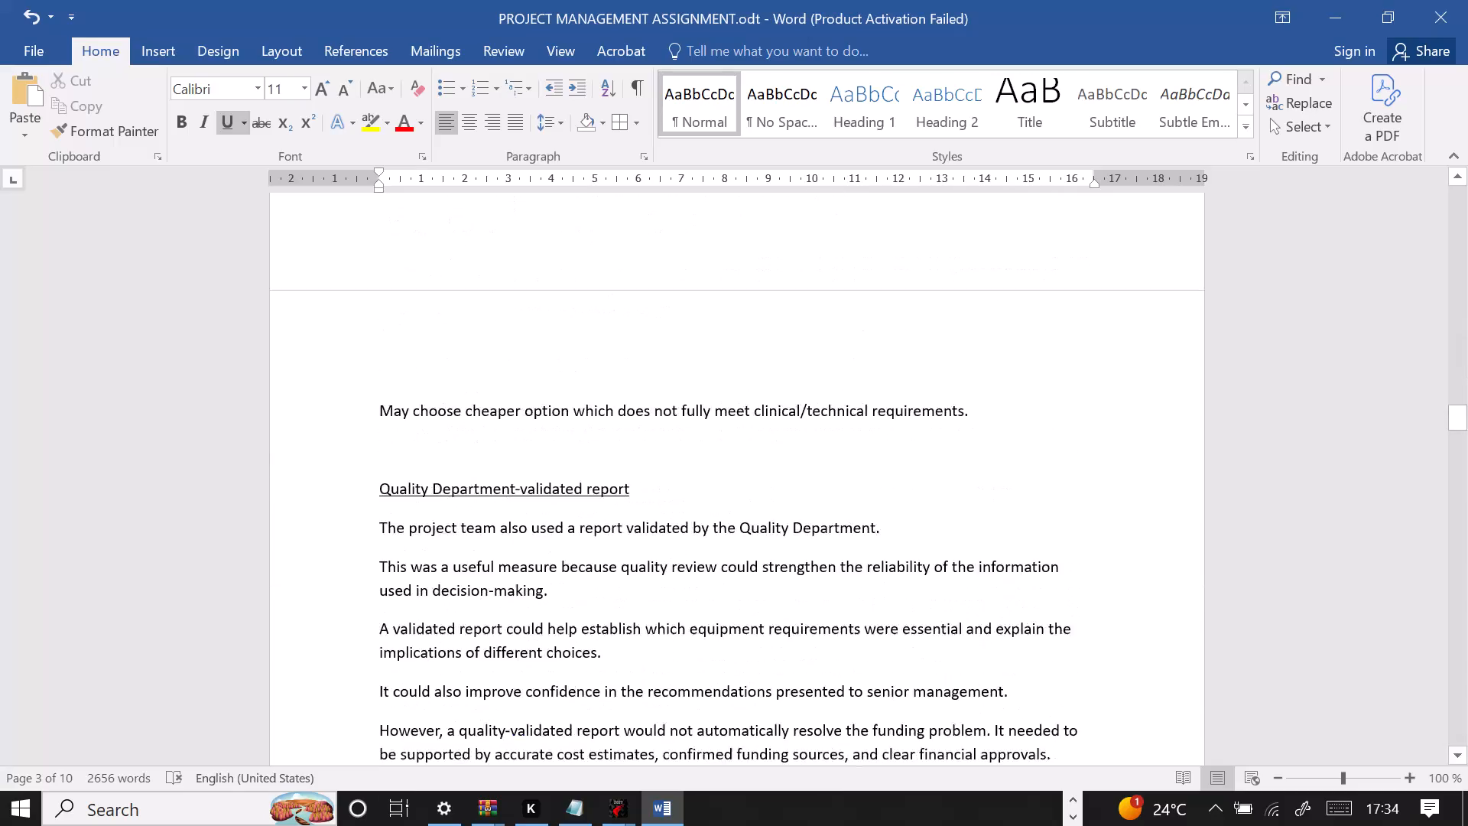
Review the assignment's layout and content through the last page, and again from the title page to the Key Stakeholders section.
{"action": "scroll", "coordinate": [880, 687], "scroll_direction": "down", "scroll_amount": 1}
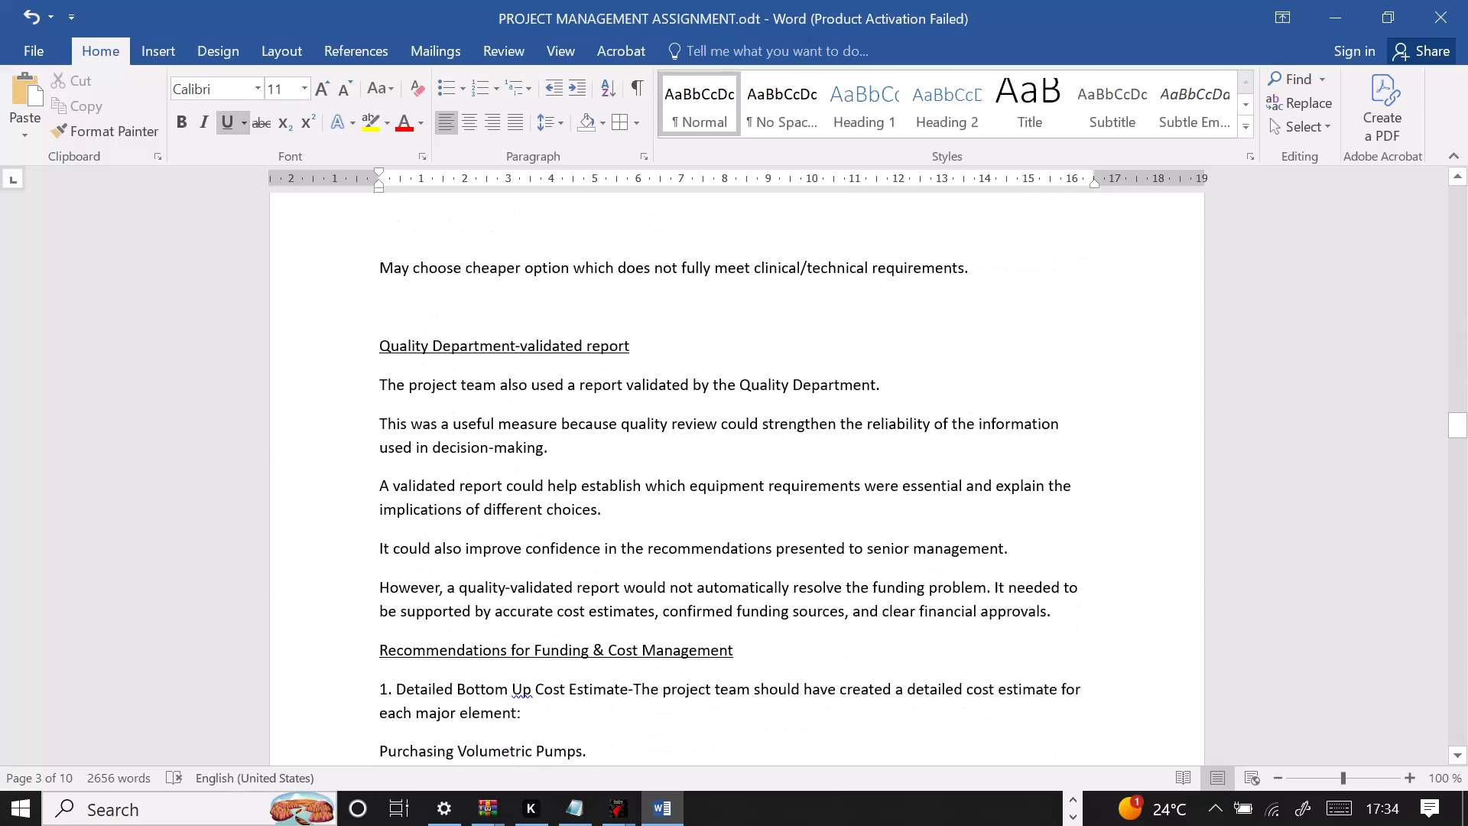
{"action": "scroll", "coordinate": [880, 687], "scroll_direction": "down", "scroll_amount": 6}
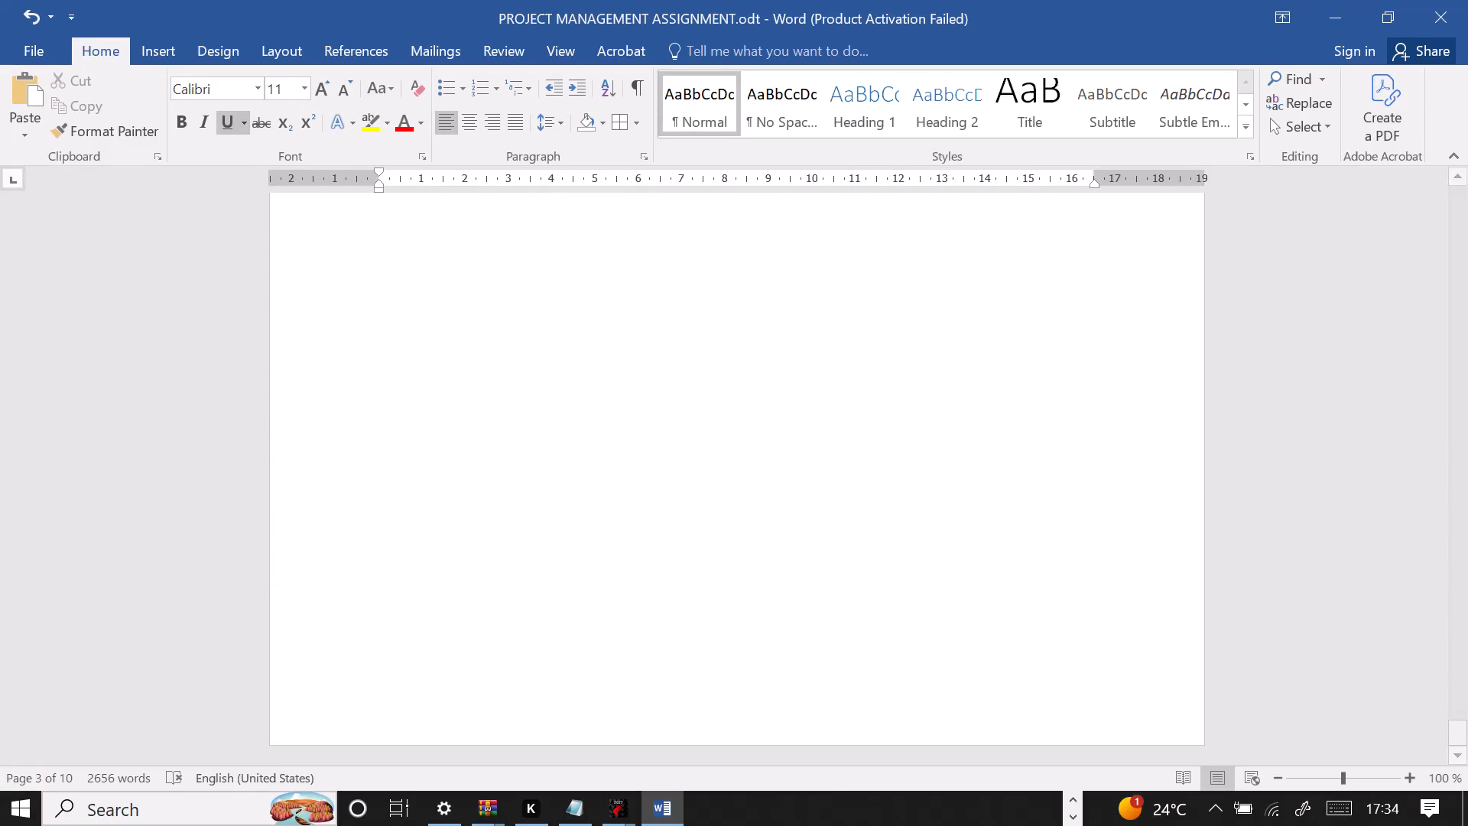
{"action": "scroll", "coordinate": [875, 467], "scroll_direction": "up", "scroll_amount": 2}
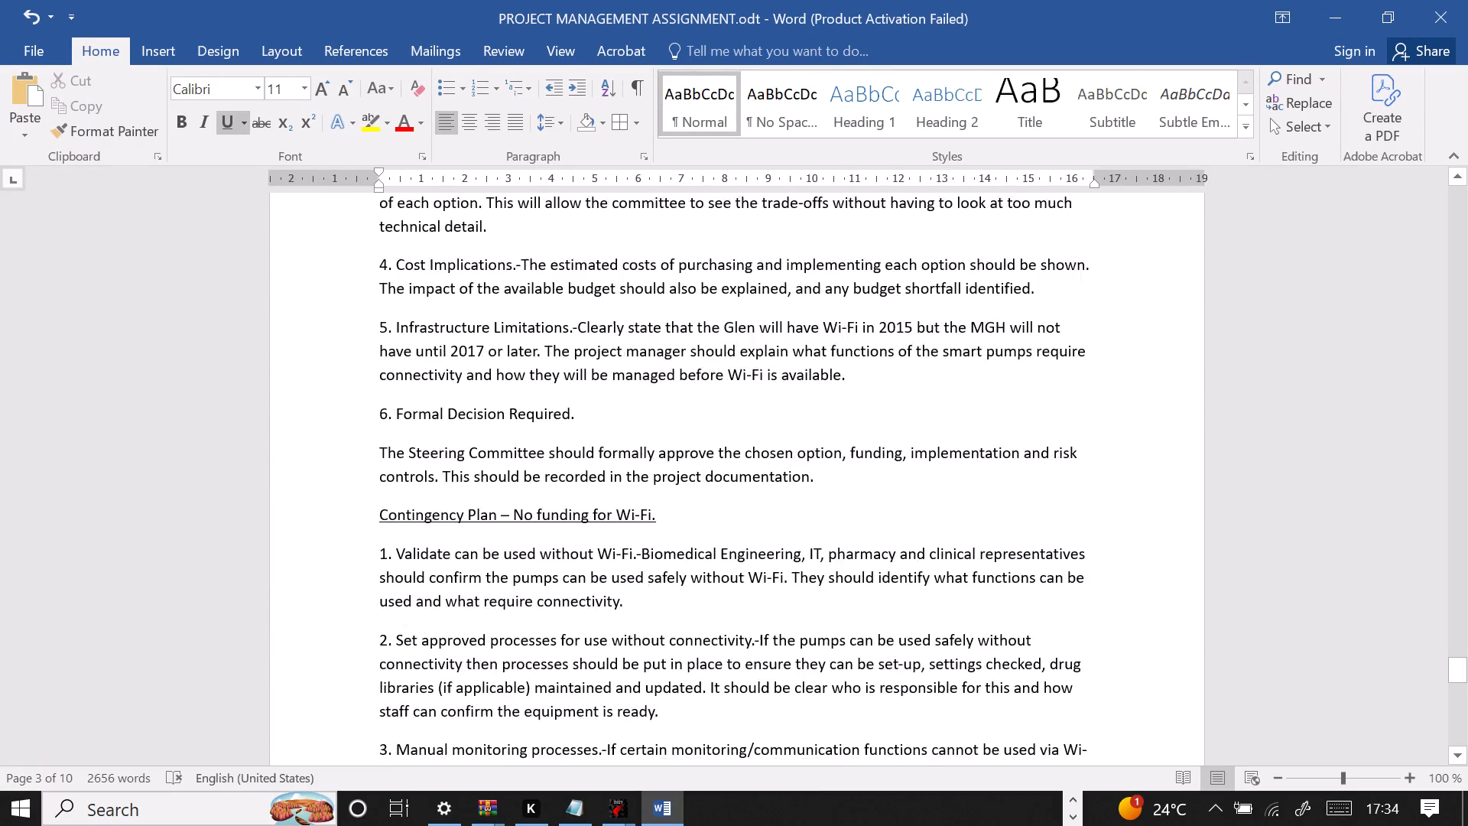
{"action": "scroll", "coordinate": [875, 467], "scroll_direction": "up", "scroll_amount": 2}
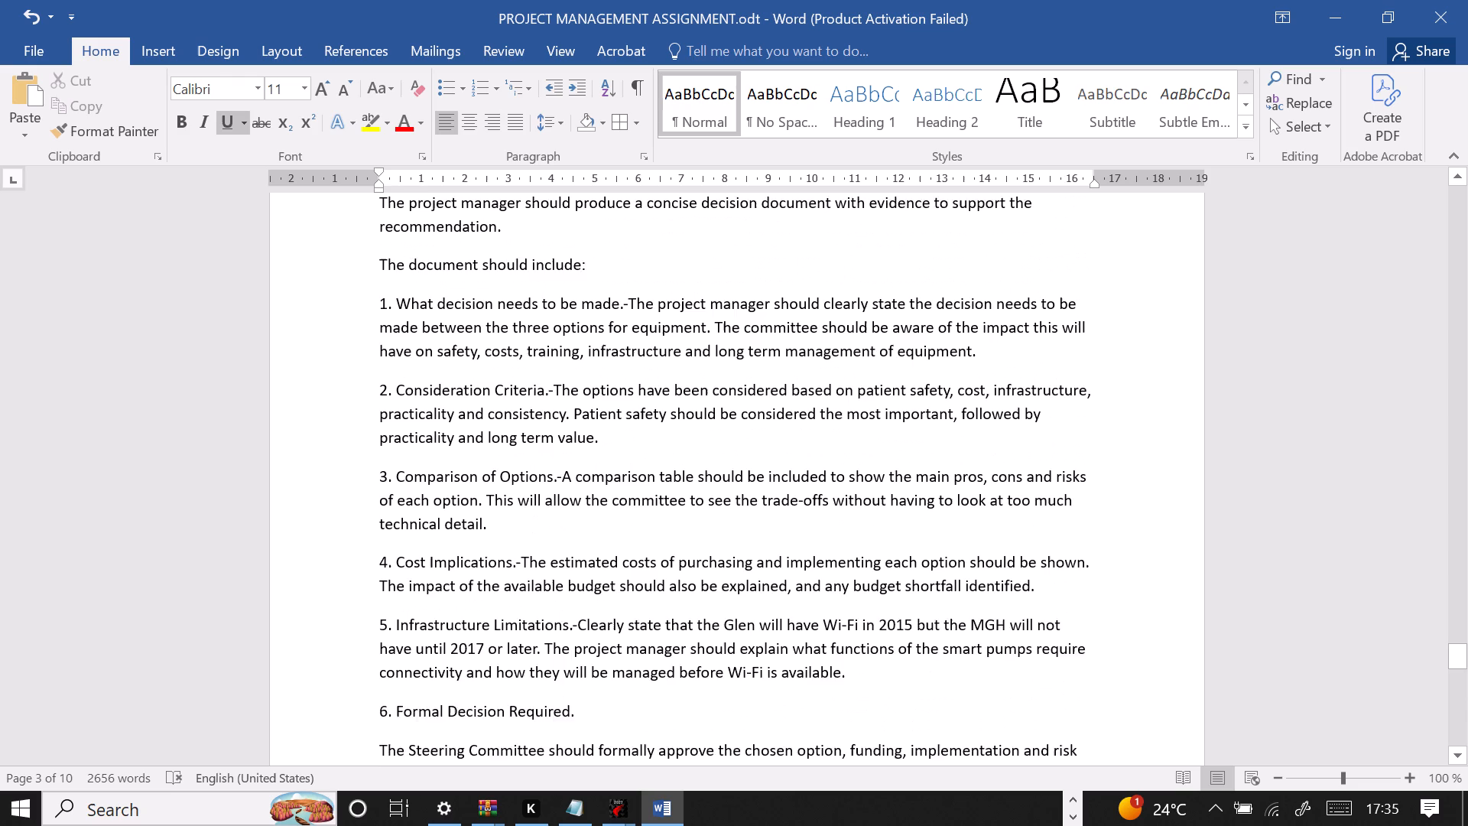
{"action": "scroll", "coordinate": [875, 467], "scroll_direction": "up", "scroll_amount": 4}
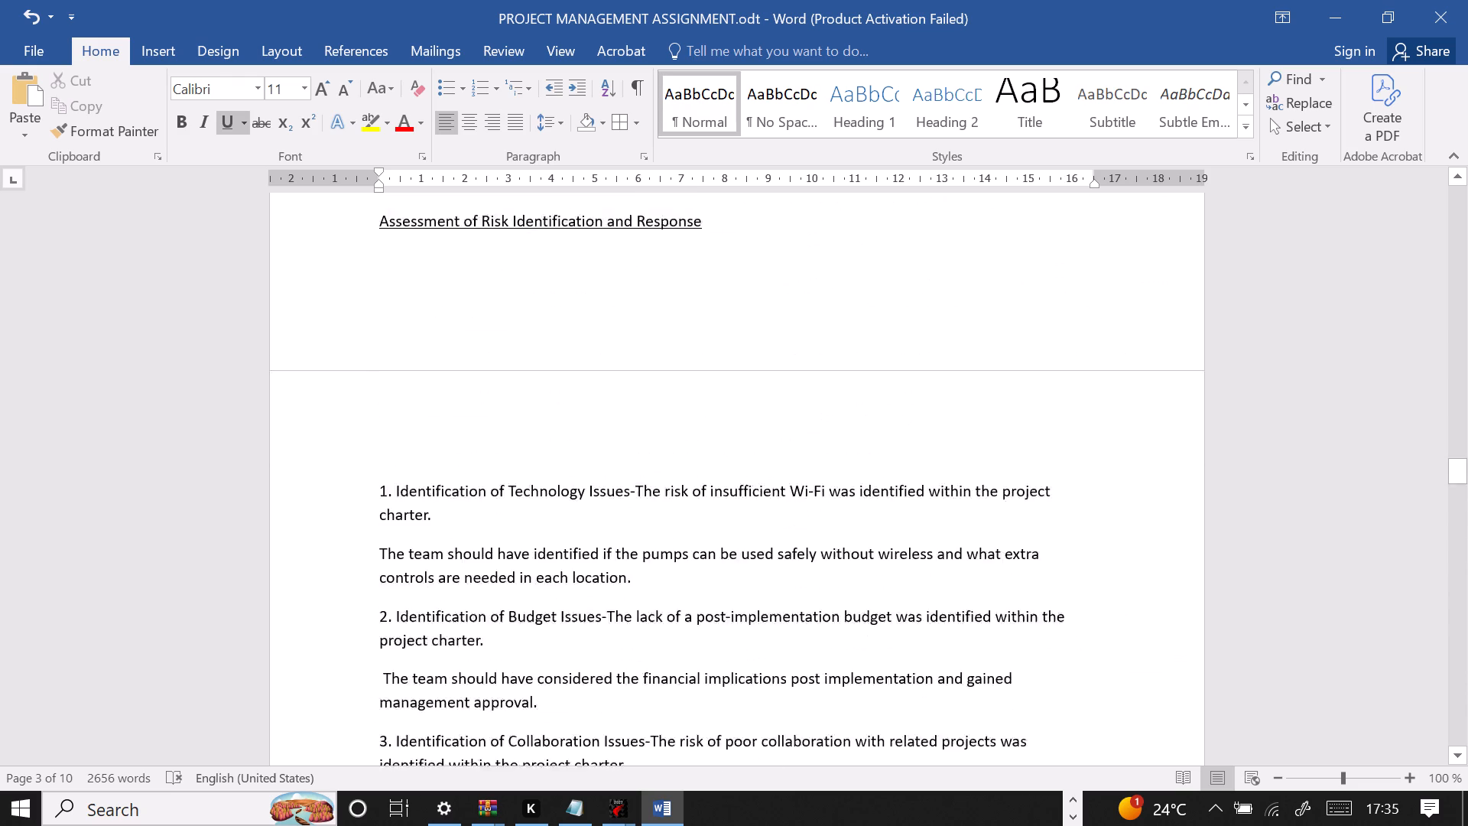
{"action": "scroll", "coordinate": [875, 467], "scroll_direction": "up", "scroll_amount": 1}
{"action": "scroll", "coordinate": [875, 467], "scroll_direction": "down", "scroll_amount": 4}
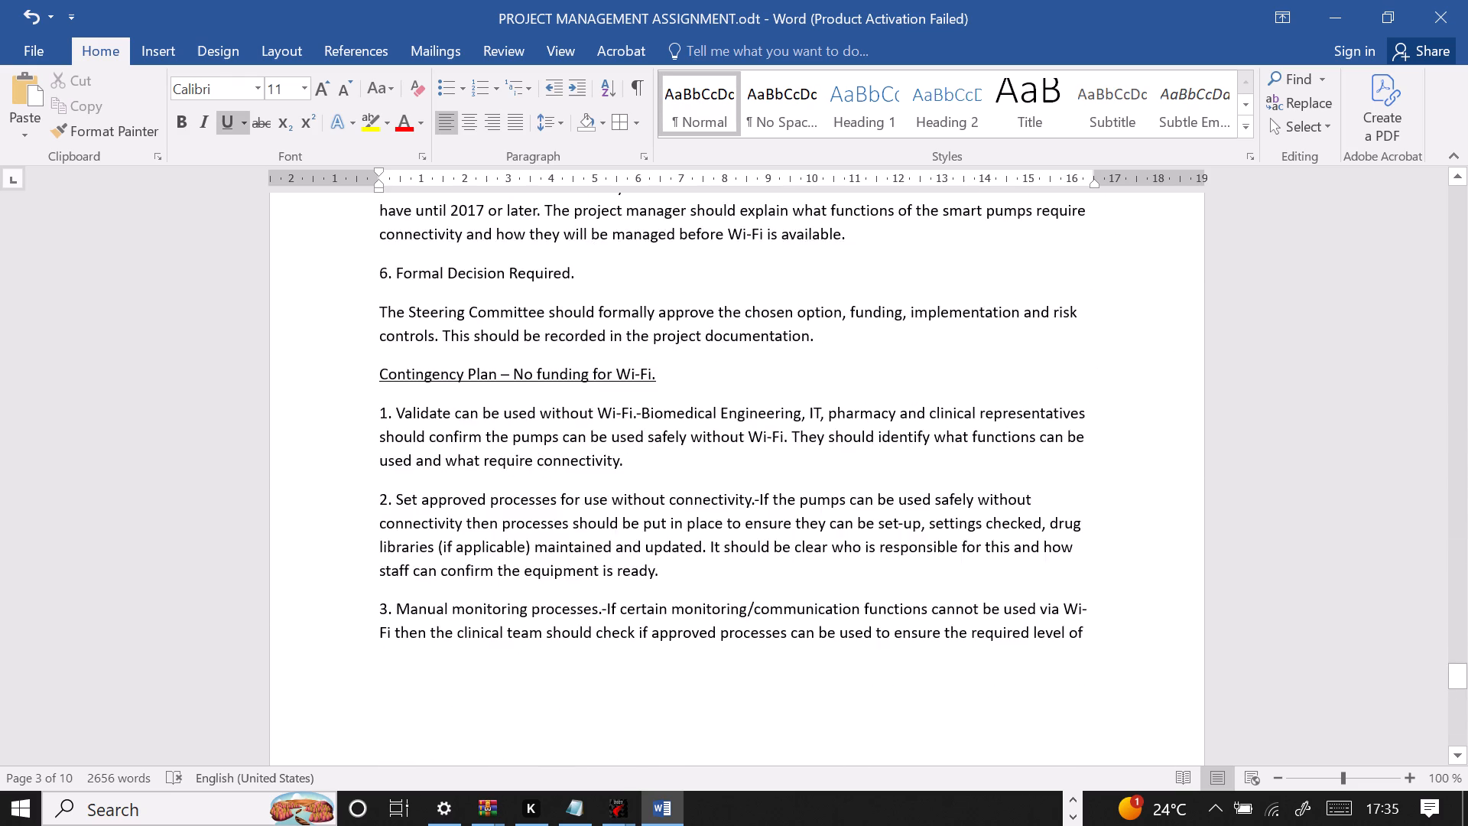
{"action": "scroll", "coordinate": [875, 467], "scroll_direction": "down", "scroll_amount": 2}
{"action": "scroll", "coordinate": [875, 467], "scroll_direction": "up", "scroll_amount": 17}
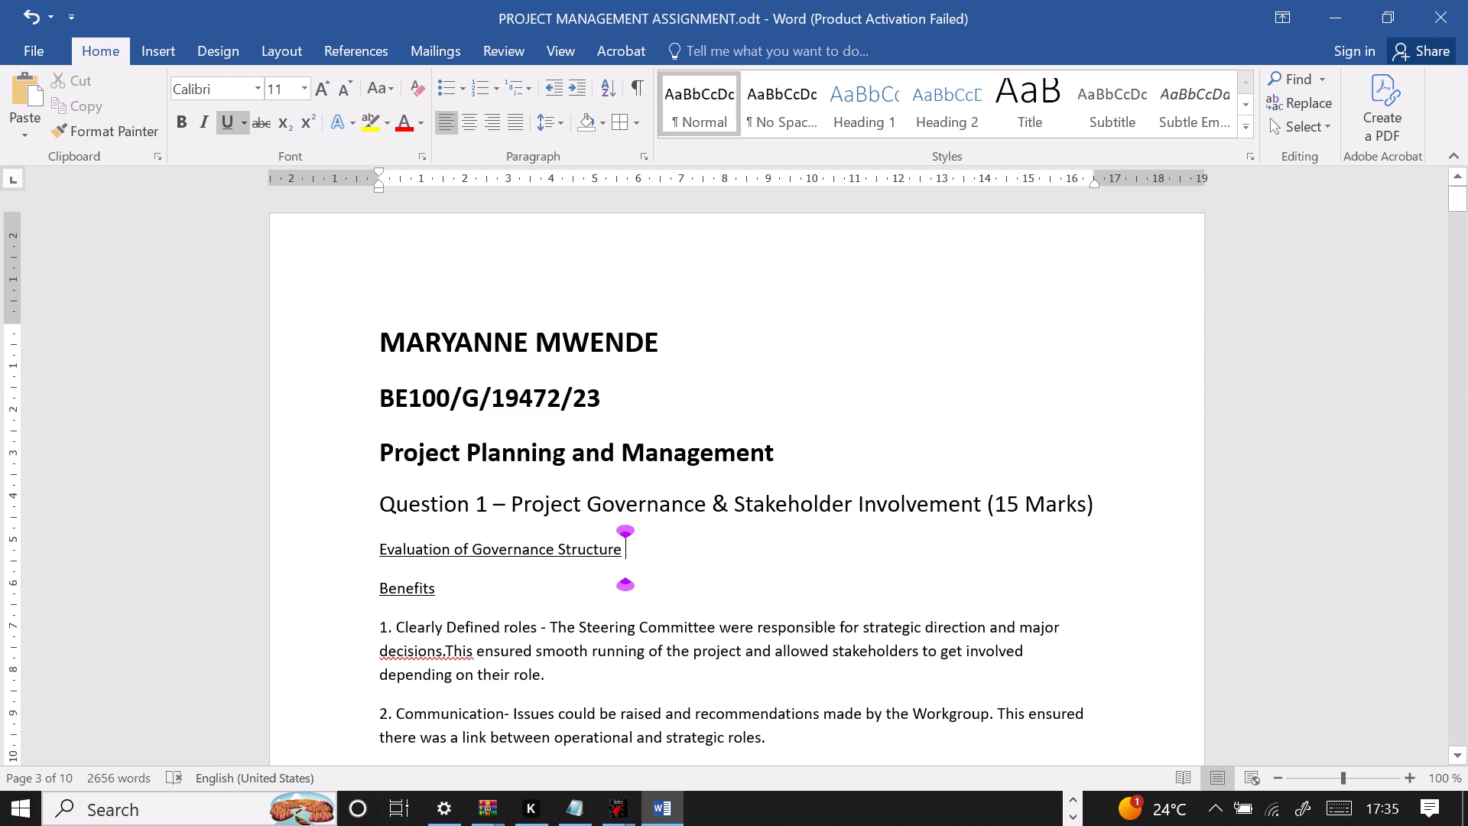
{"action": "scroll", "coordinate": [883, 511], "scroll_direction": "down", "scroll_amount": 1}
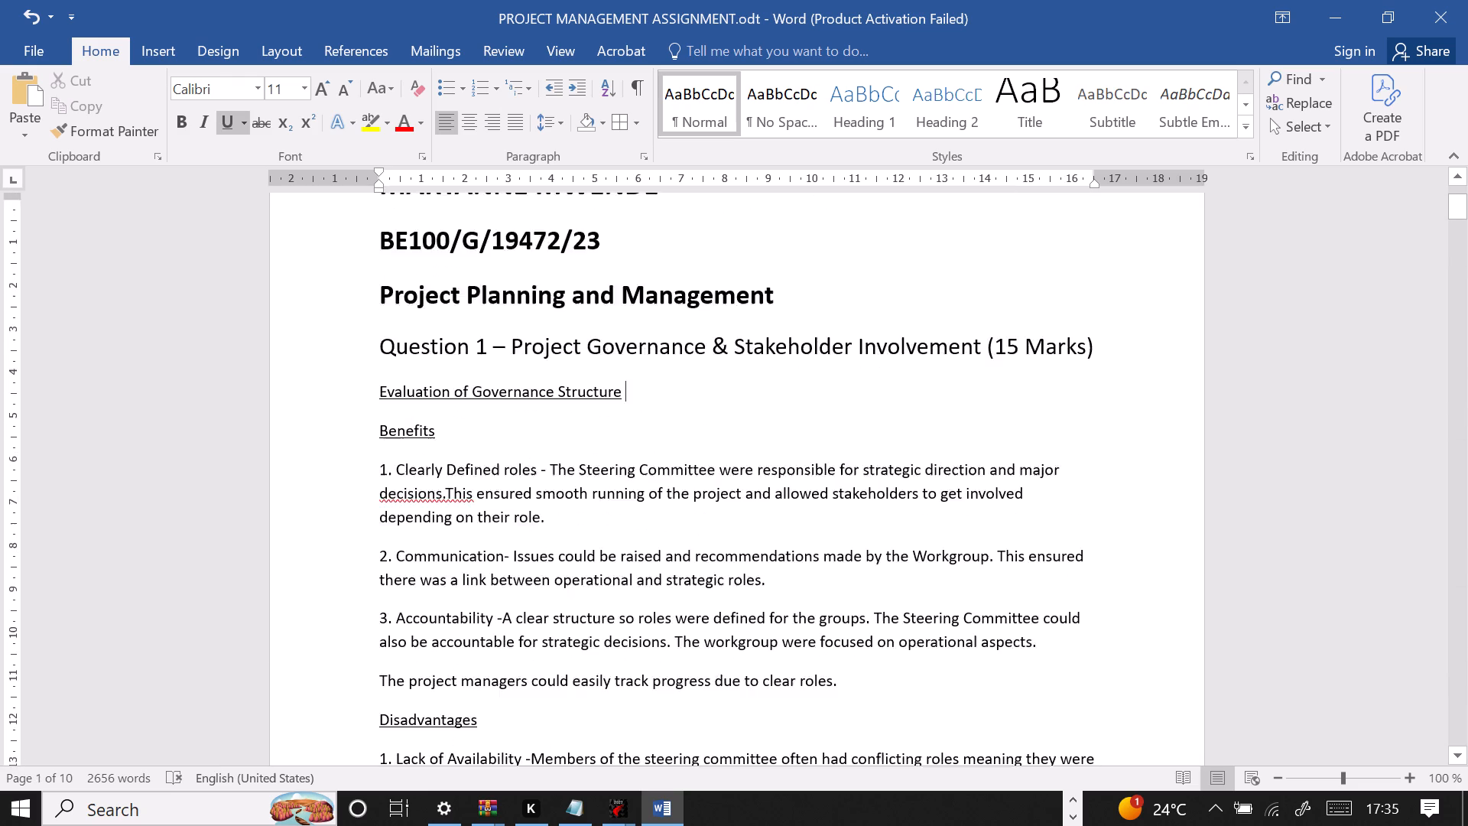
{"action": "scroll", "coordinate": [883, 511], "scroll_direction": "down", "scroll_amount": 2}
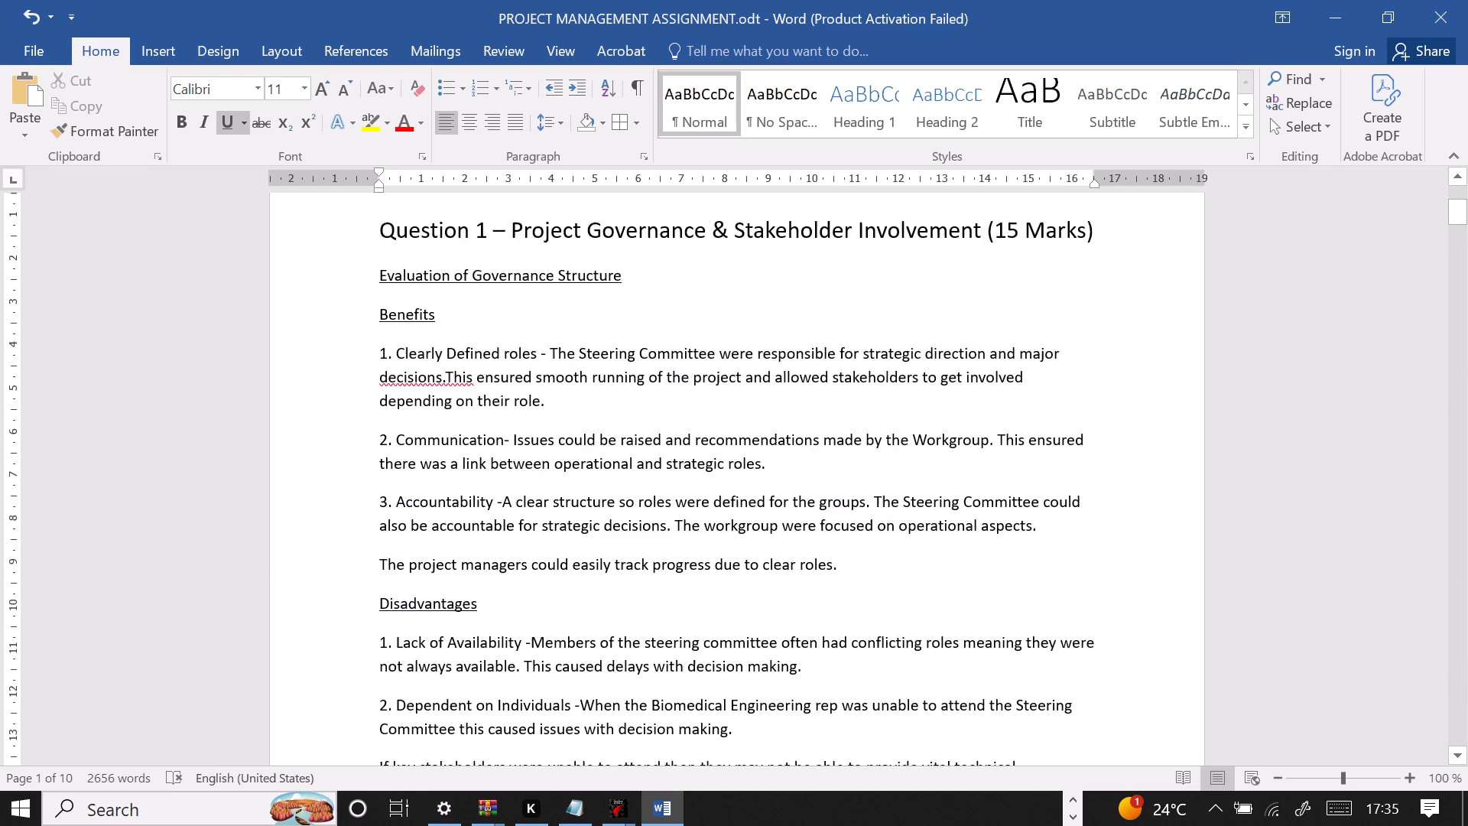
{"action": "scroll", "coordinate": [883, 511], "scroll_direction": "down", "scroll_amount": 1}
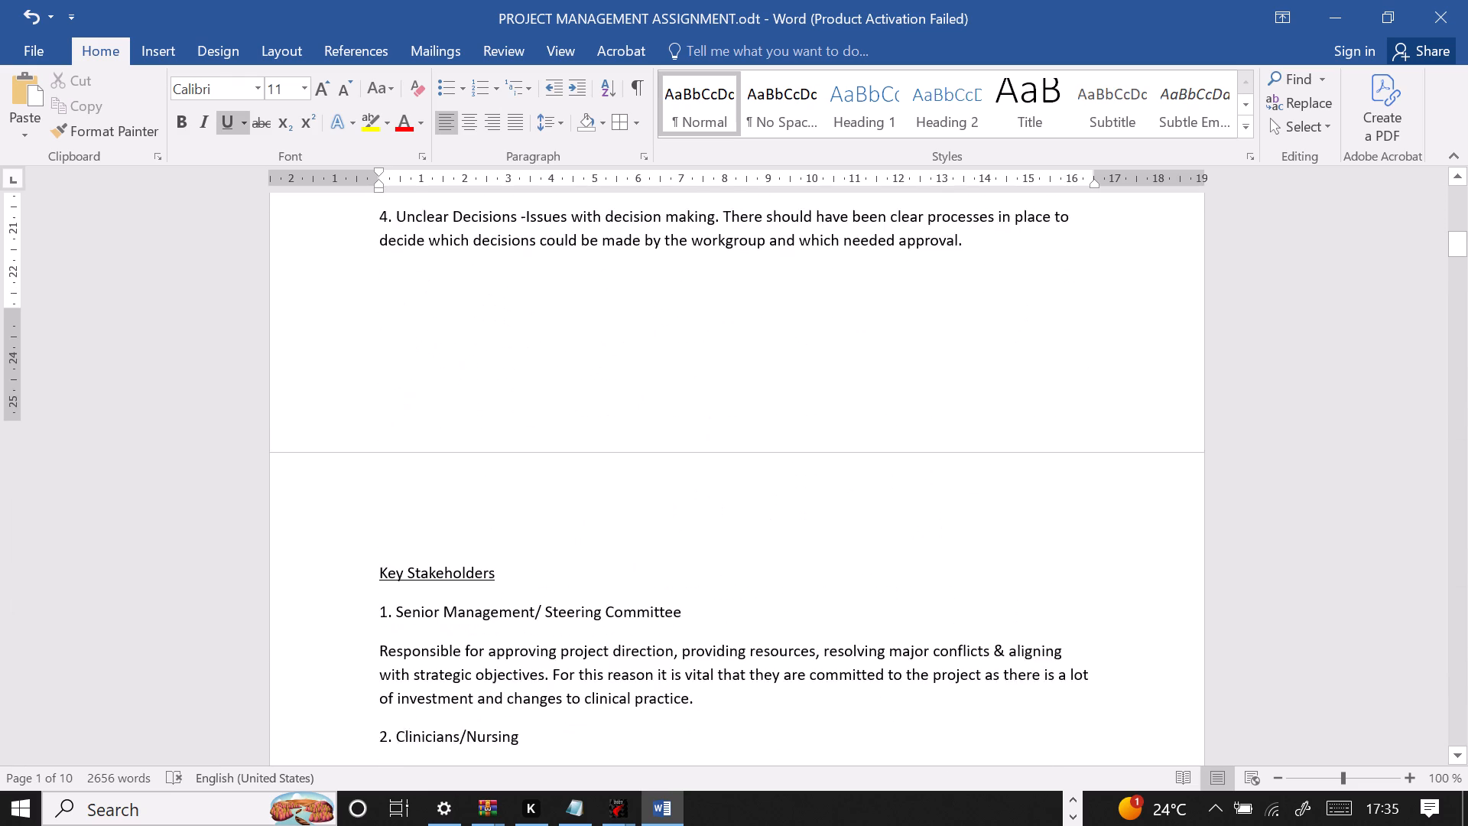
Review the rest of the assignment from Key Stakeholders through Questions 2 to 4 and the Contingency Plan, and return to the title page.
{"action": "scroll", "coordinate": [883, 511], "scroll_direction": "down", "scroll_amount": 2}
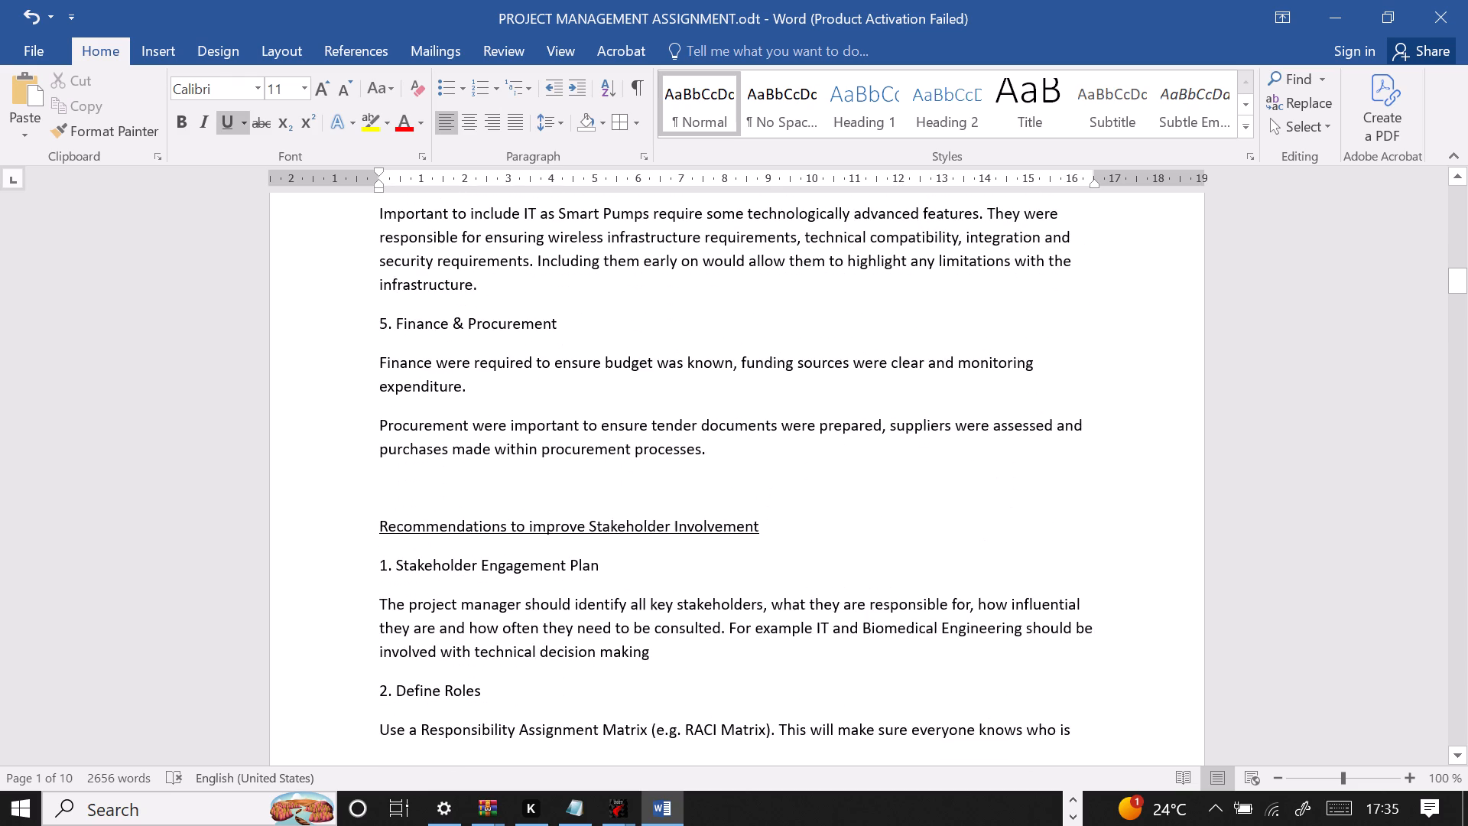
{"action": "scroll", "coordinate": [883, 511], "scroll_direction": "down", "scroll_amount": 2}
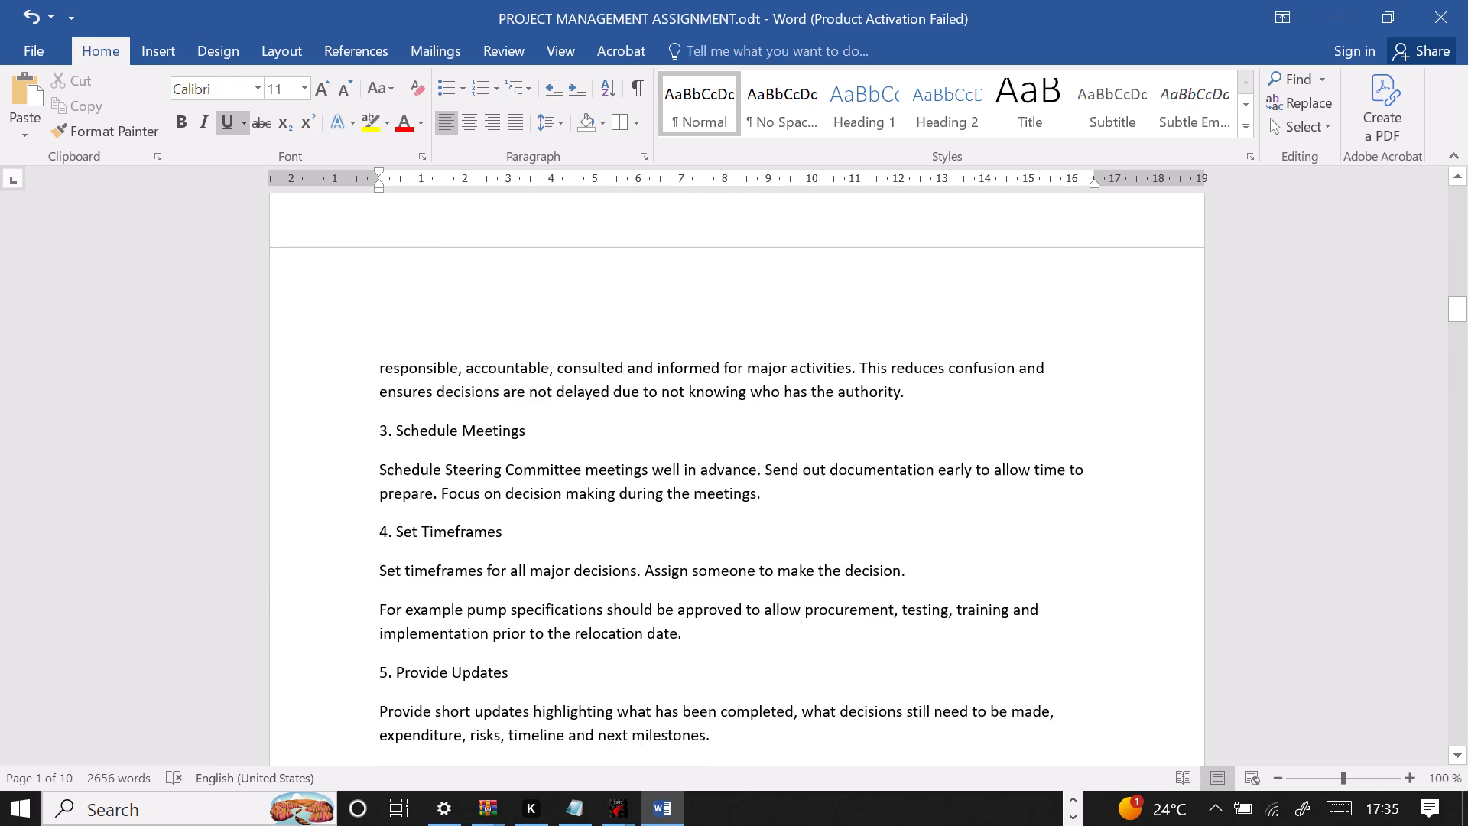
{"action": "scroll", "coordinate": [883, 511], "scroll_direction": "down", "scroll_amount": 1}
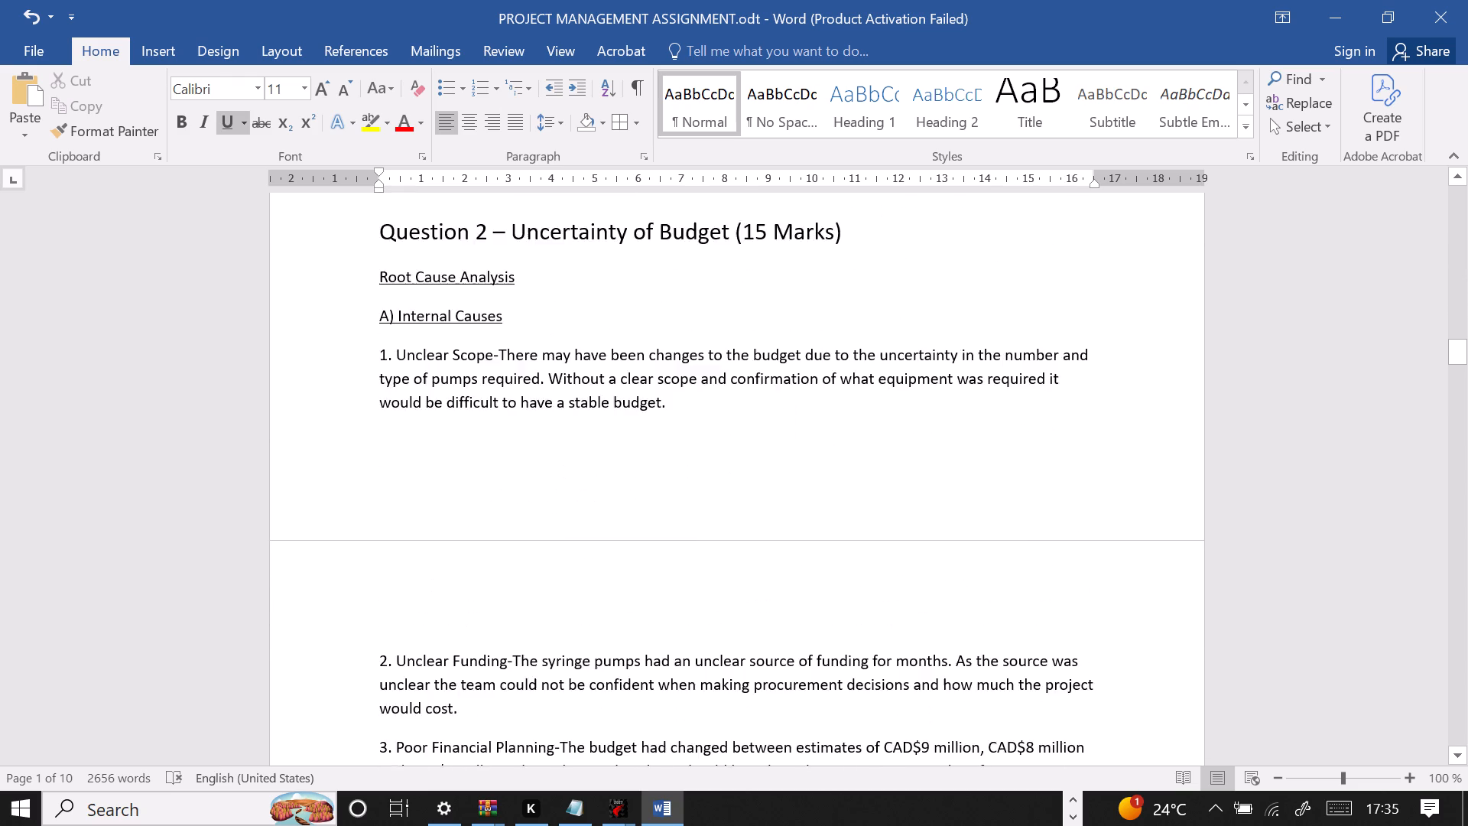
{"action": "scroll", "coordinate": [883, 511], "scroll_direction": "down", "scroll_amount": 2}
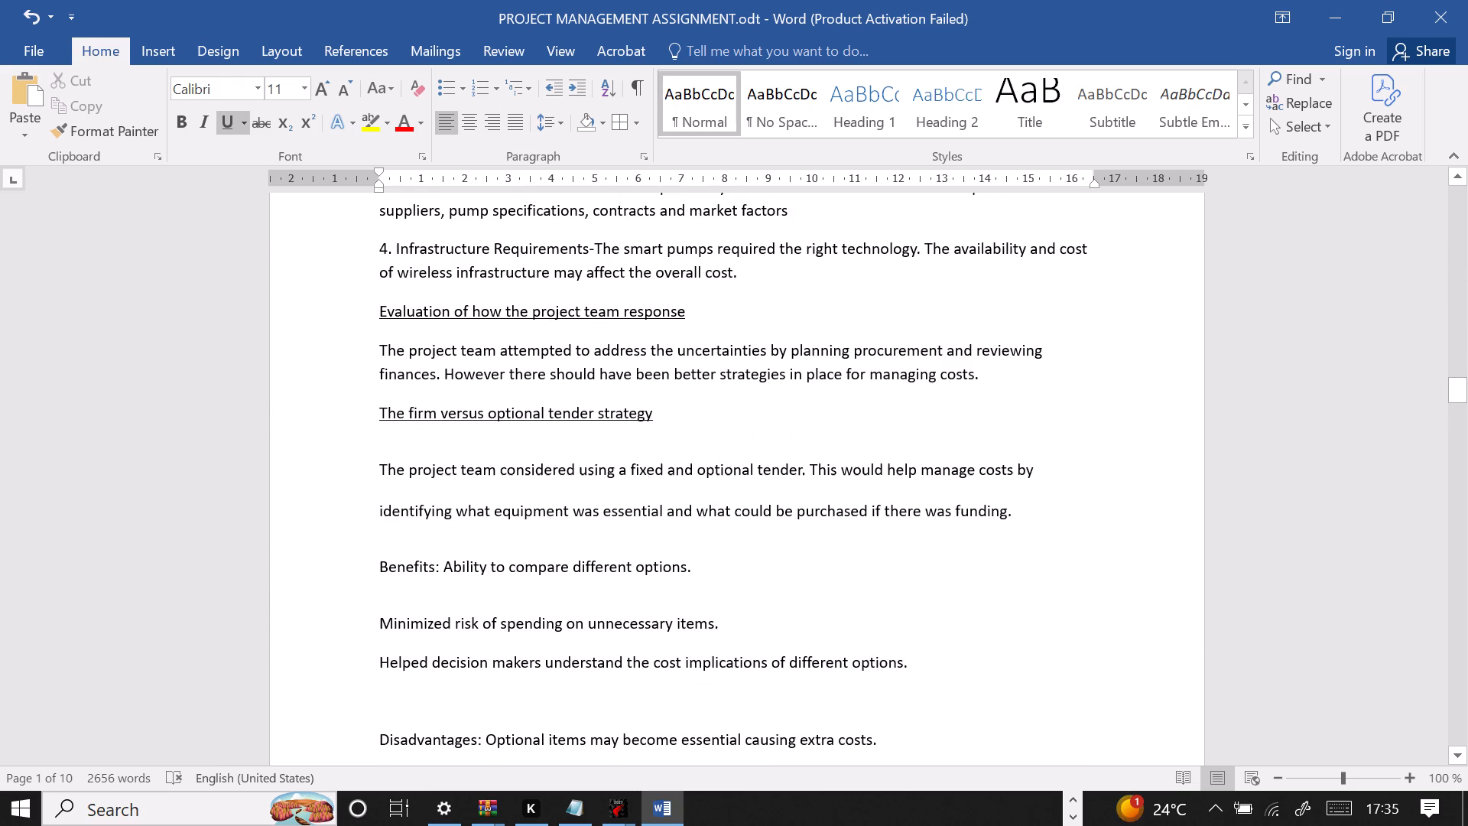
{"action": "scroll", "coordinate": [883, 511], "scroll_direction": "down", "scroll_amount": 2}
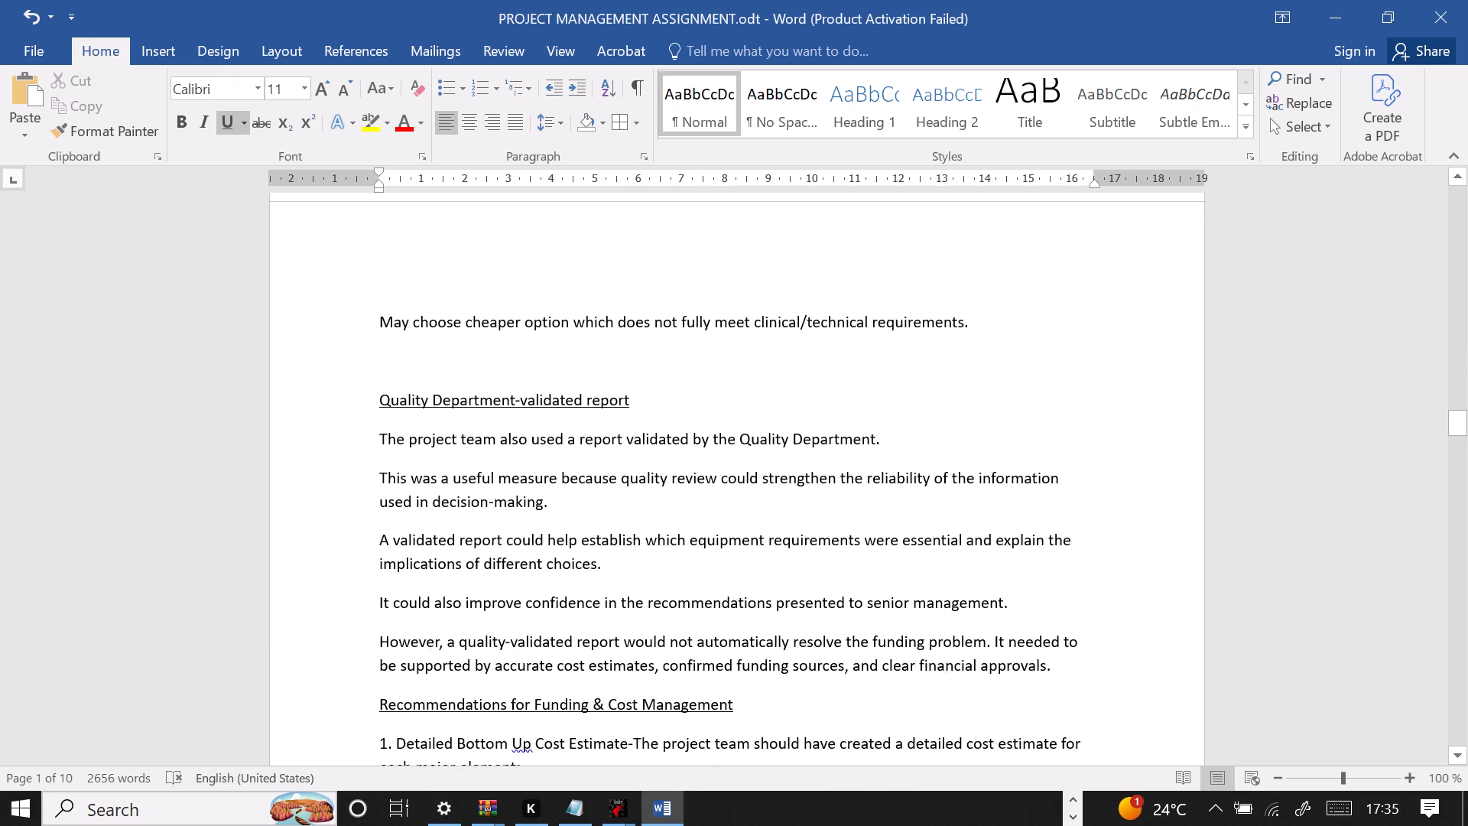
{"action": "scroll", "coordinate": [883, 511], "scroll_direction": "down", "scroll_amount": 1}
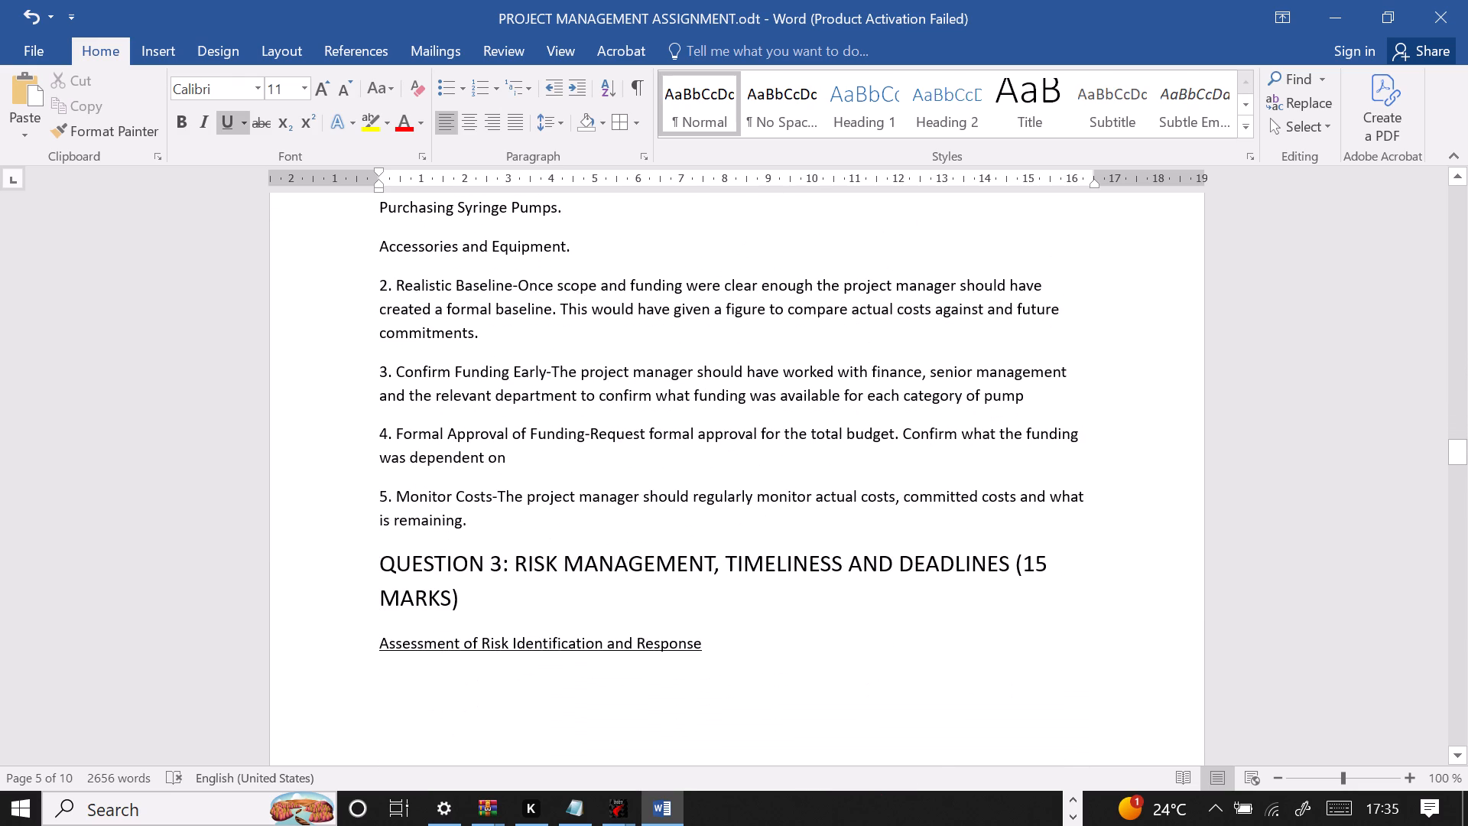
{"action": "scroll", "coordinate": [883, 511], "scroll_direction": "down", "scroll_amount": 1}
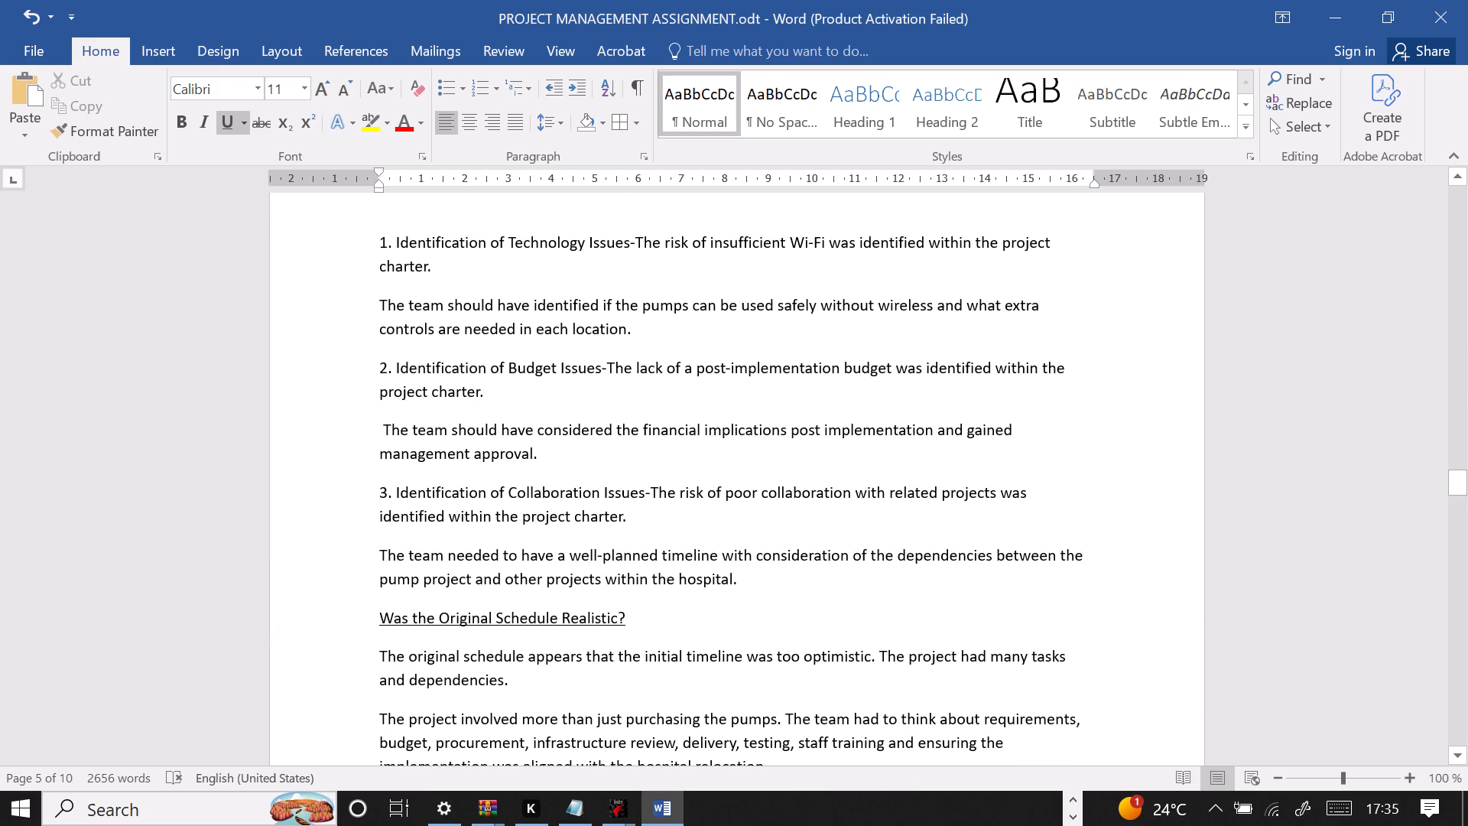
{"action": "scroll", "coordinate": [883, 511], "scroll_direction": "down", "scroll_amount": 1}
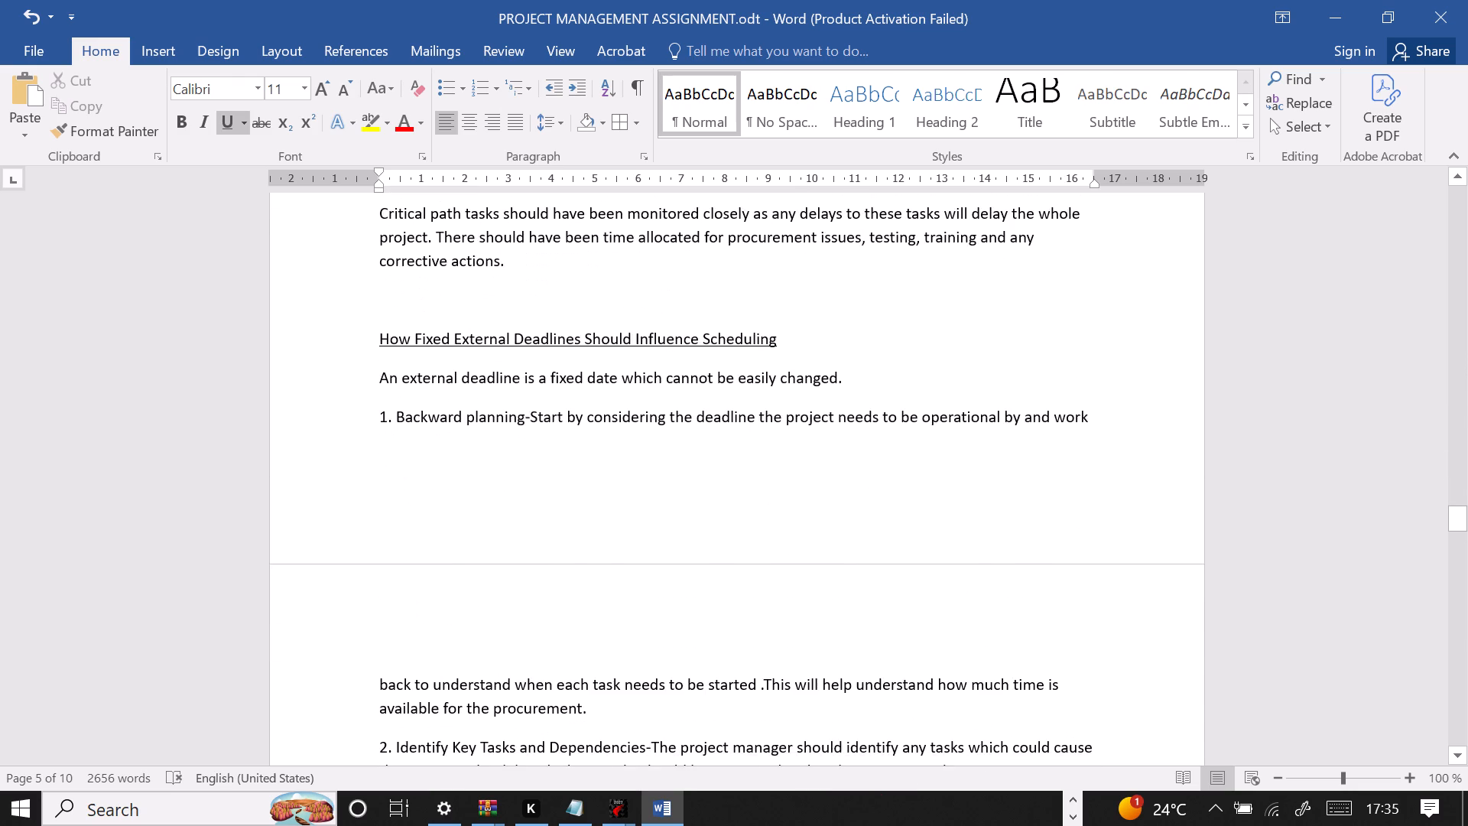
{"action": "scroll", "coordinate": [883, 511], "scroll_direction": "down", "scroll_amount": 2}
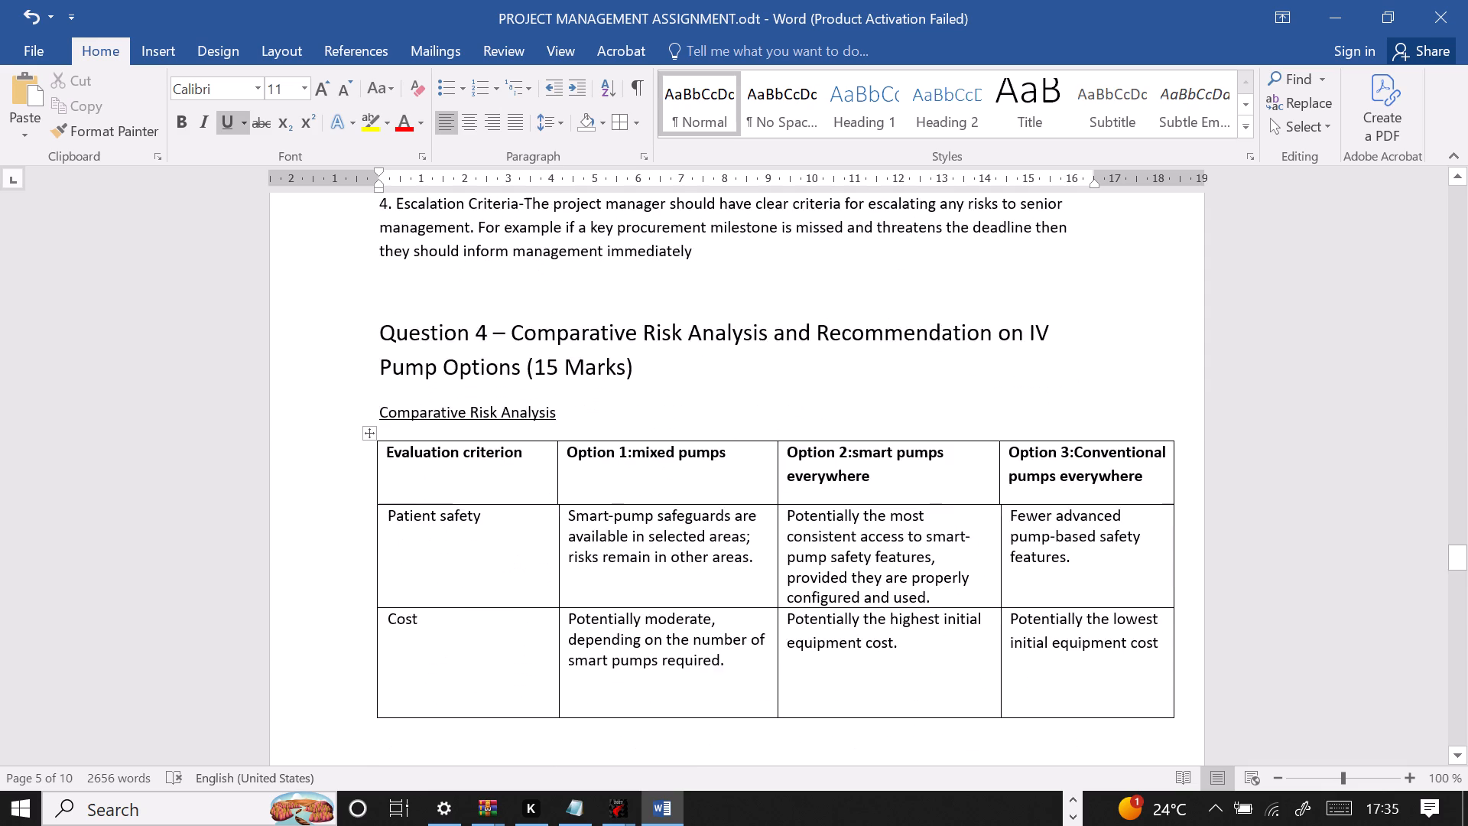
{"action": "scroll", "coordinate": [883, 511], "scroll_direction": "down", "scroll_amount": 1}
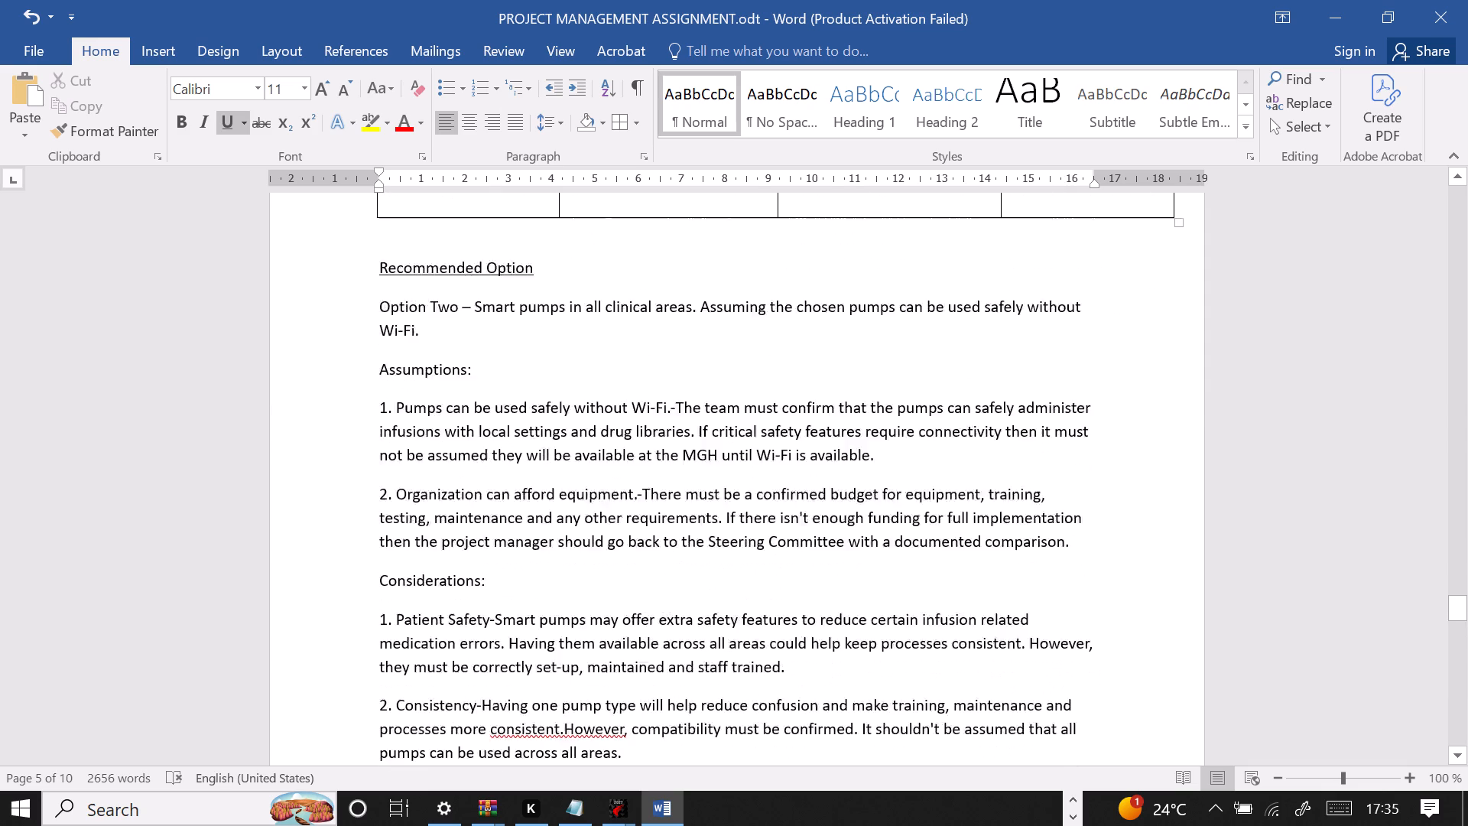
{"action": "scroll", "coordinate": [883, 511], "scroll_direction": "down", "scroll_amount": 2}
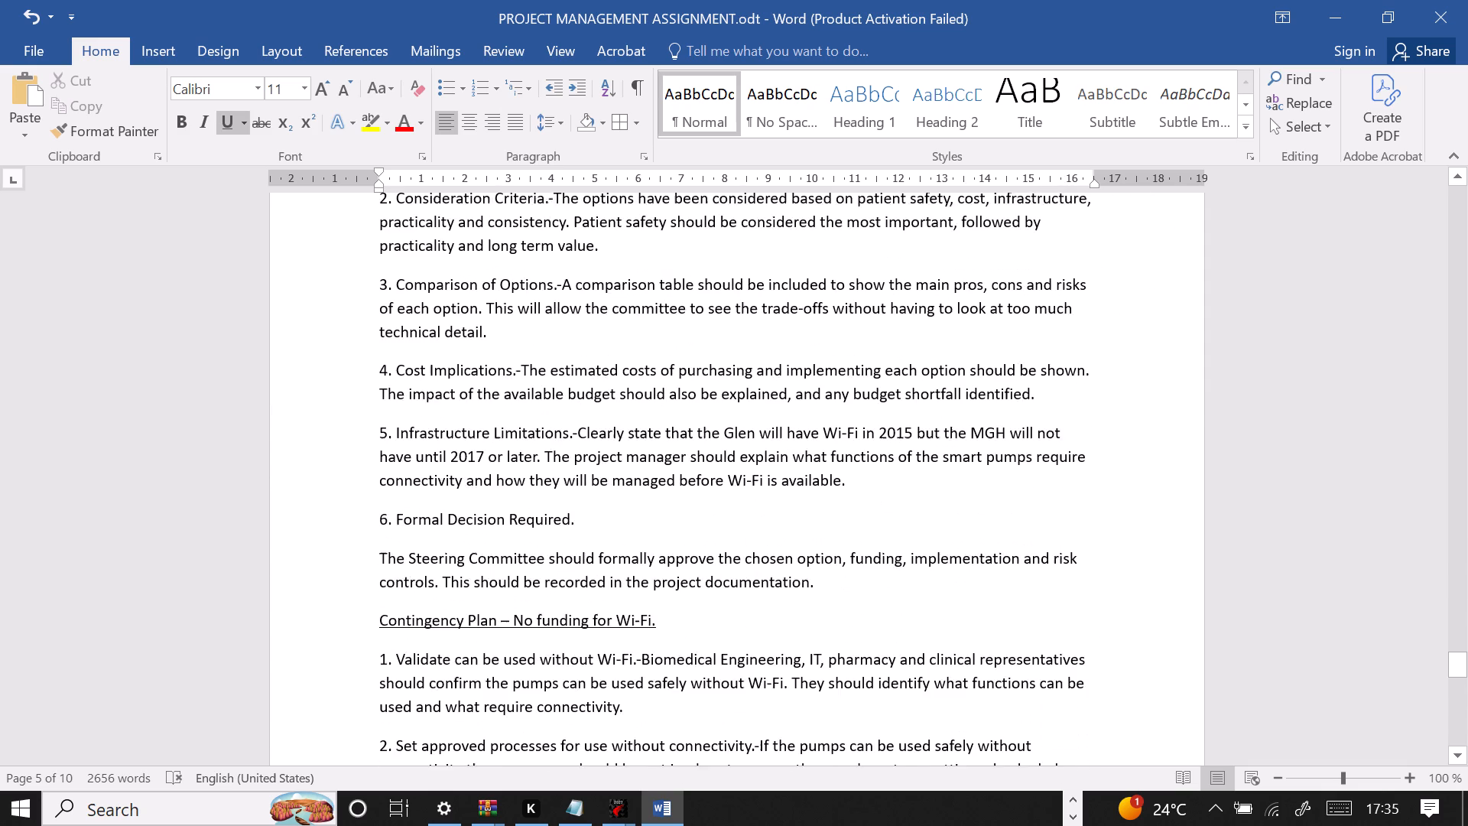
{"action": "scroll", "coordinate": [883, 511], "scroll_direction": "down", "scroll_amount": 1}
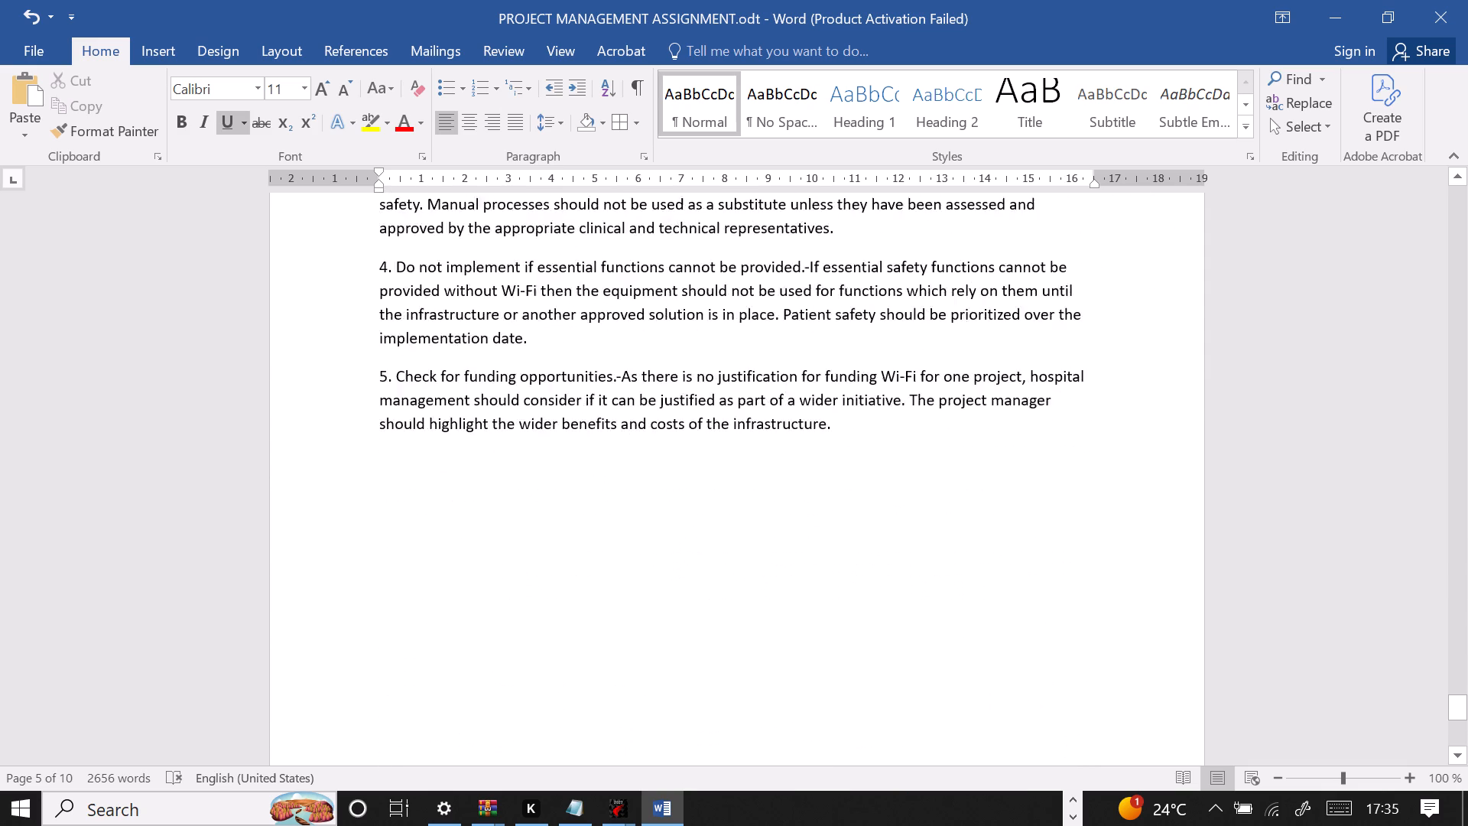
{"action": "scroll", "coordinate": [883, 511], "scroll_direction": "down", "scroll_amount": 1}
{"action": "scroll", "coordinate": [883, 511], "scroll_direction": "up", "scroll_amount": 7}
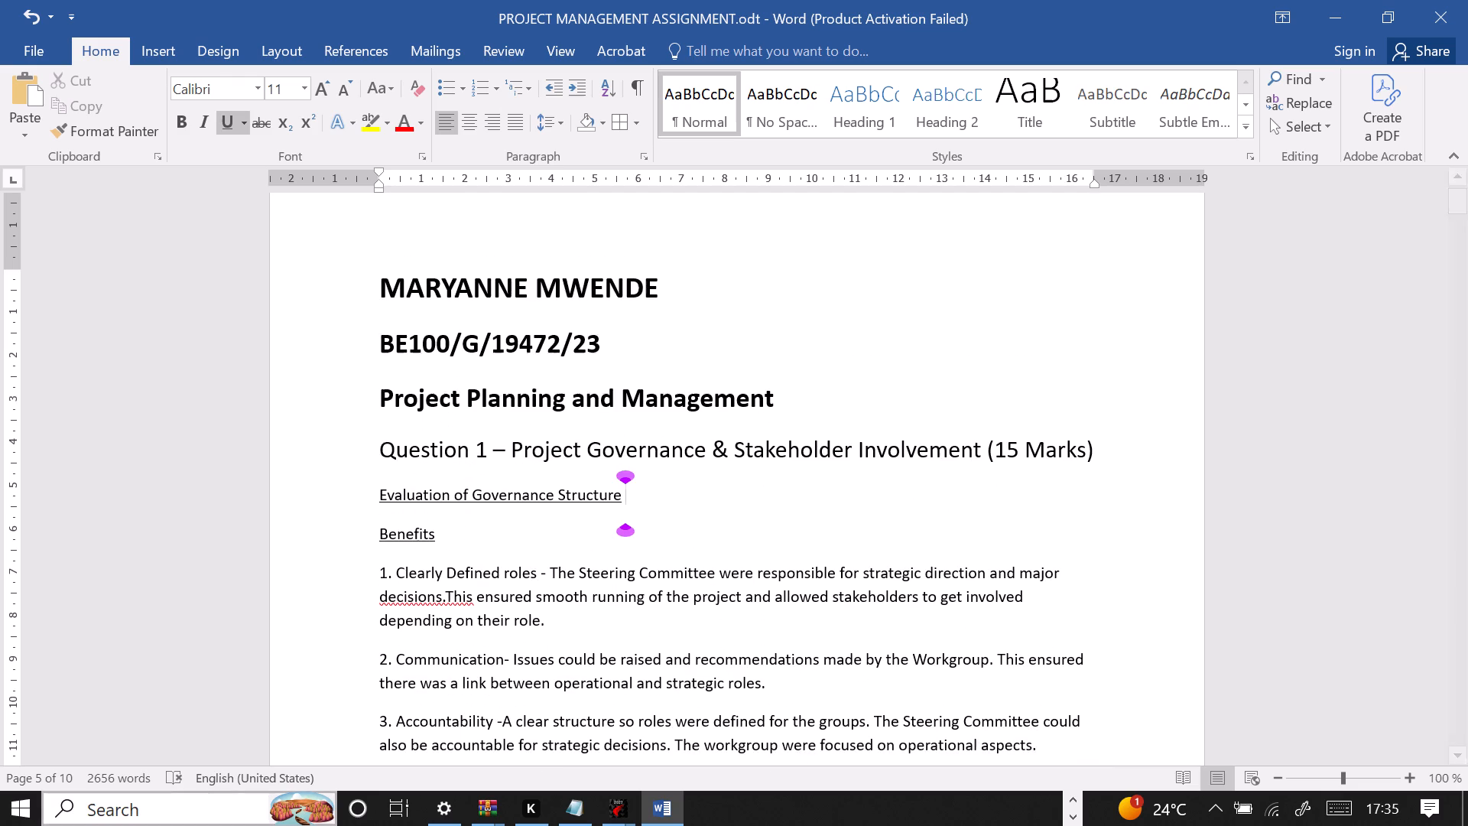